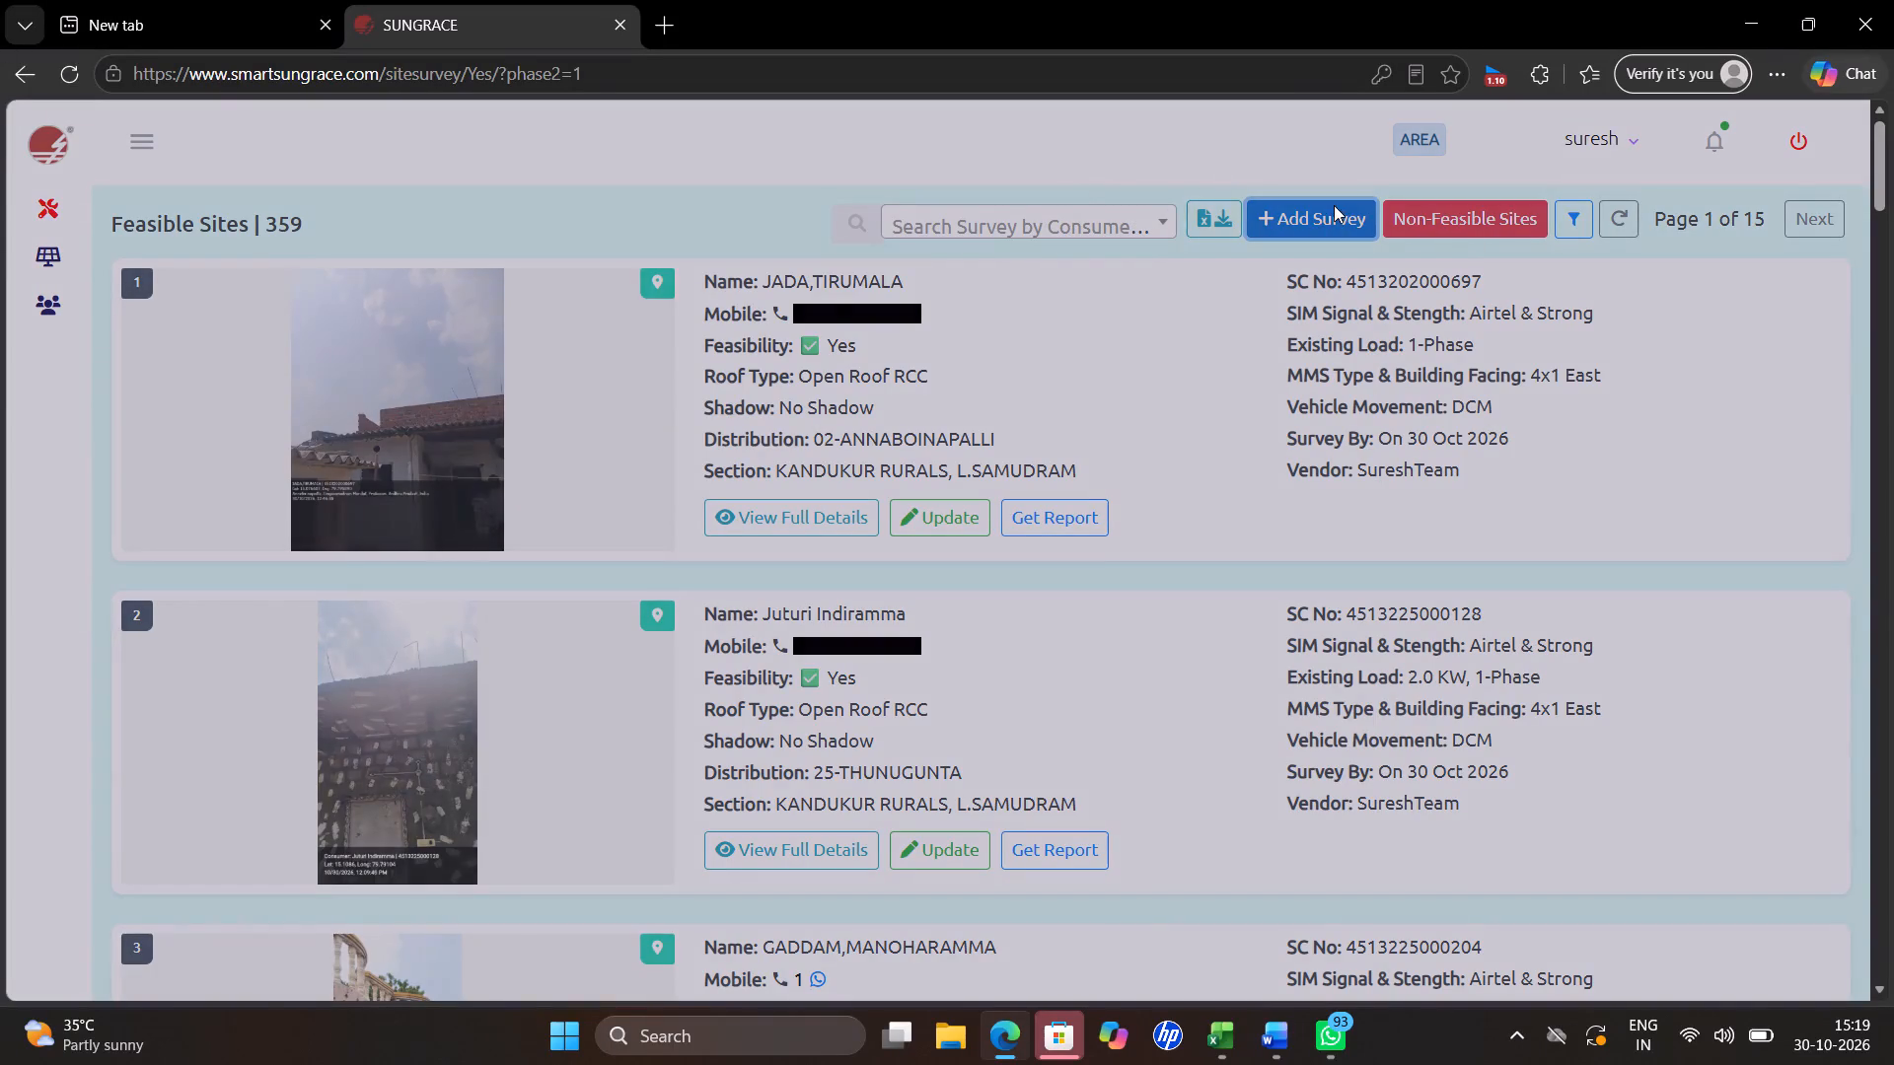
# Search the survey consumer selection for the copied service connection number, and close the selection.
pyautogui.click(1043, 277)
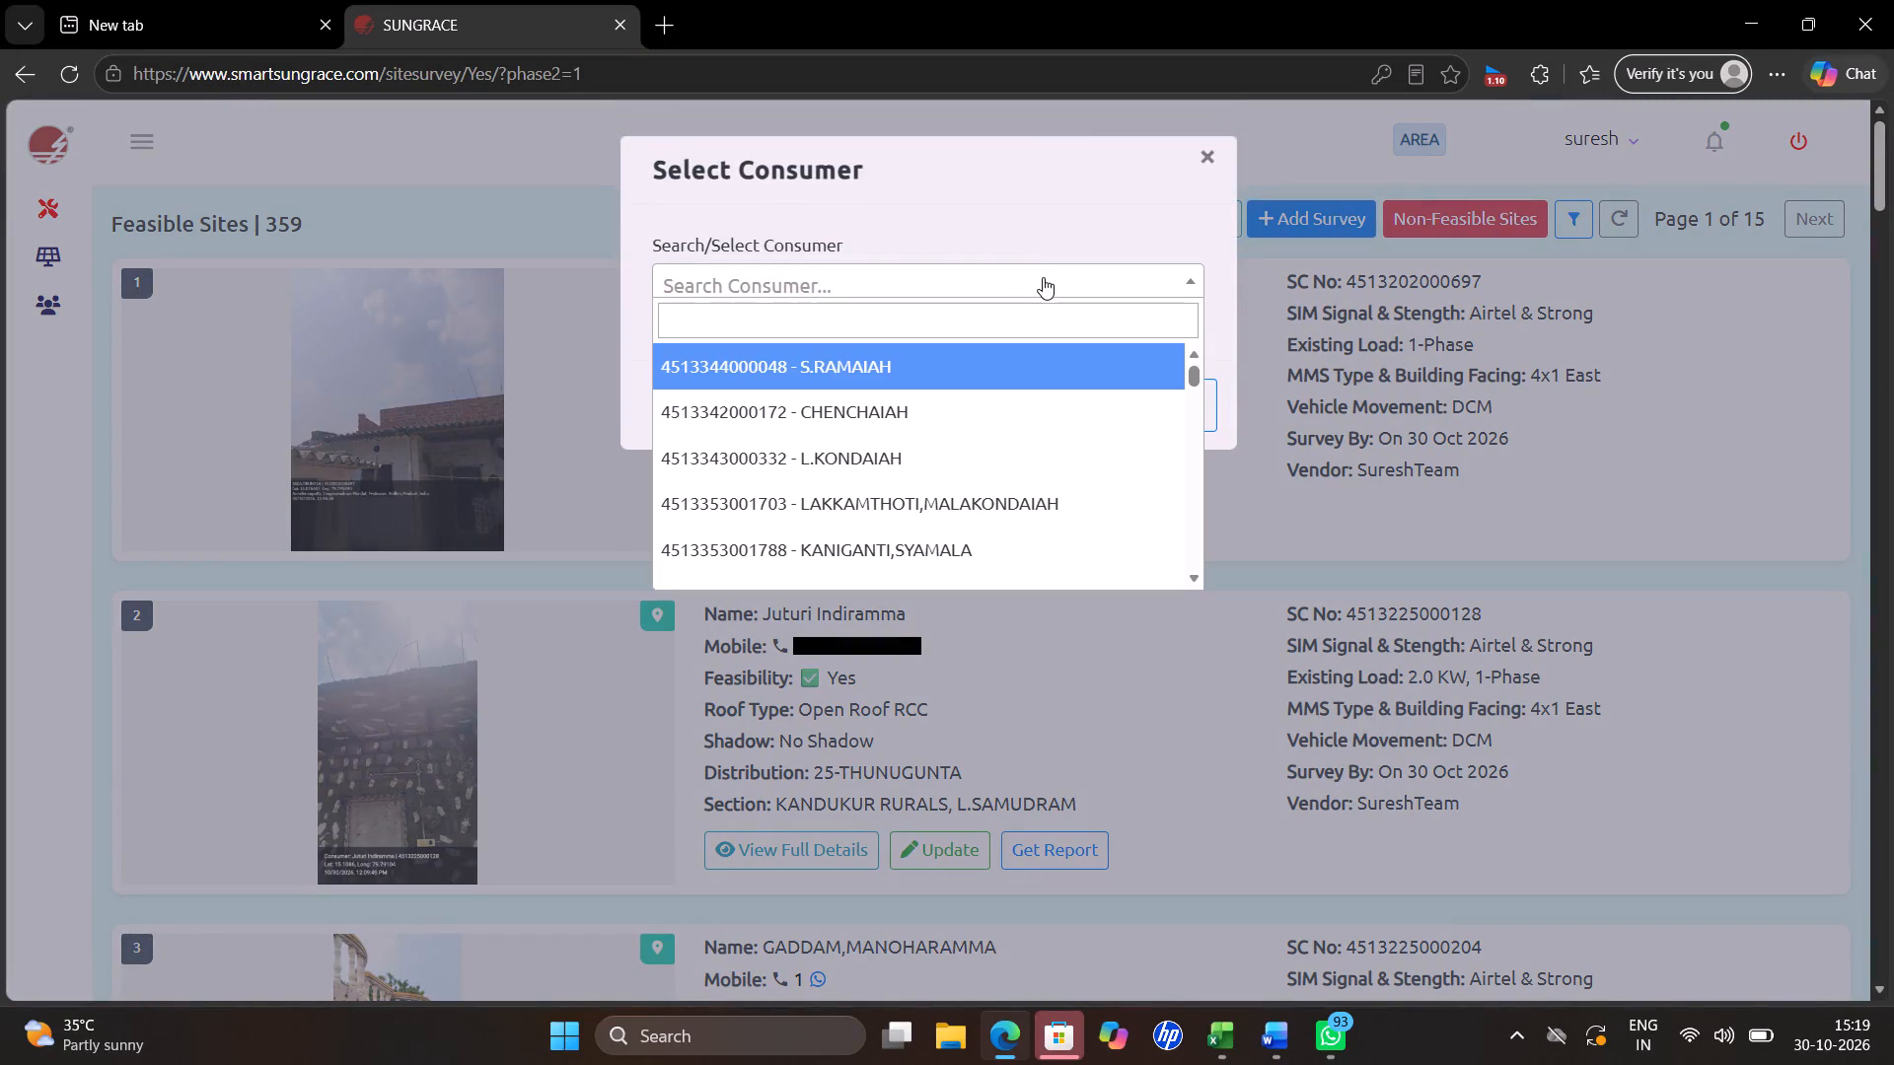
pyautogui.hotkey('ctrl', 'v')
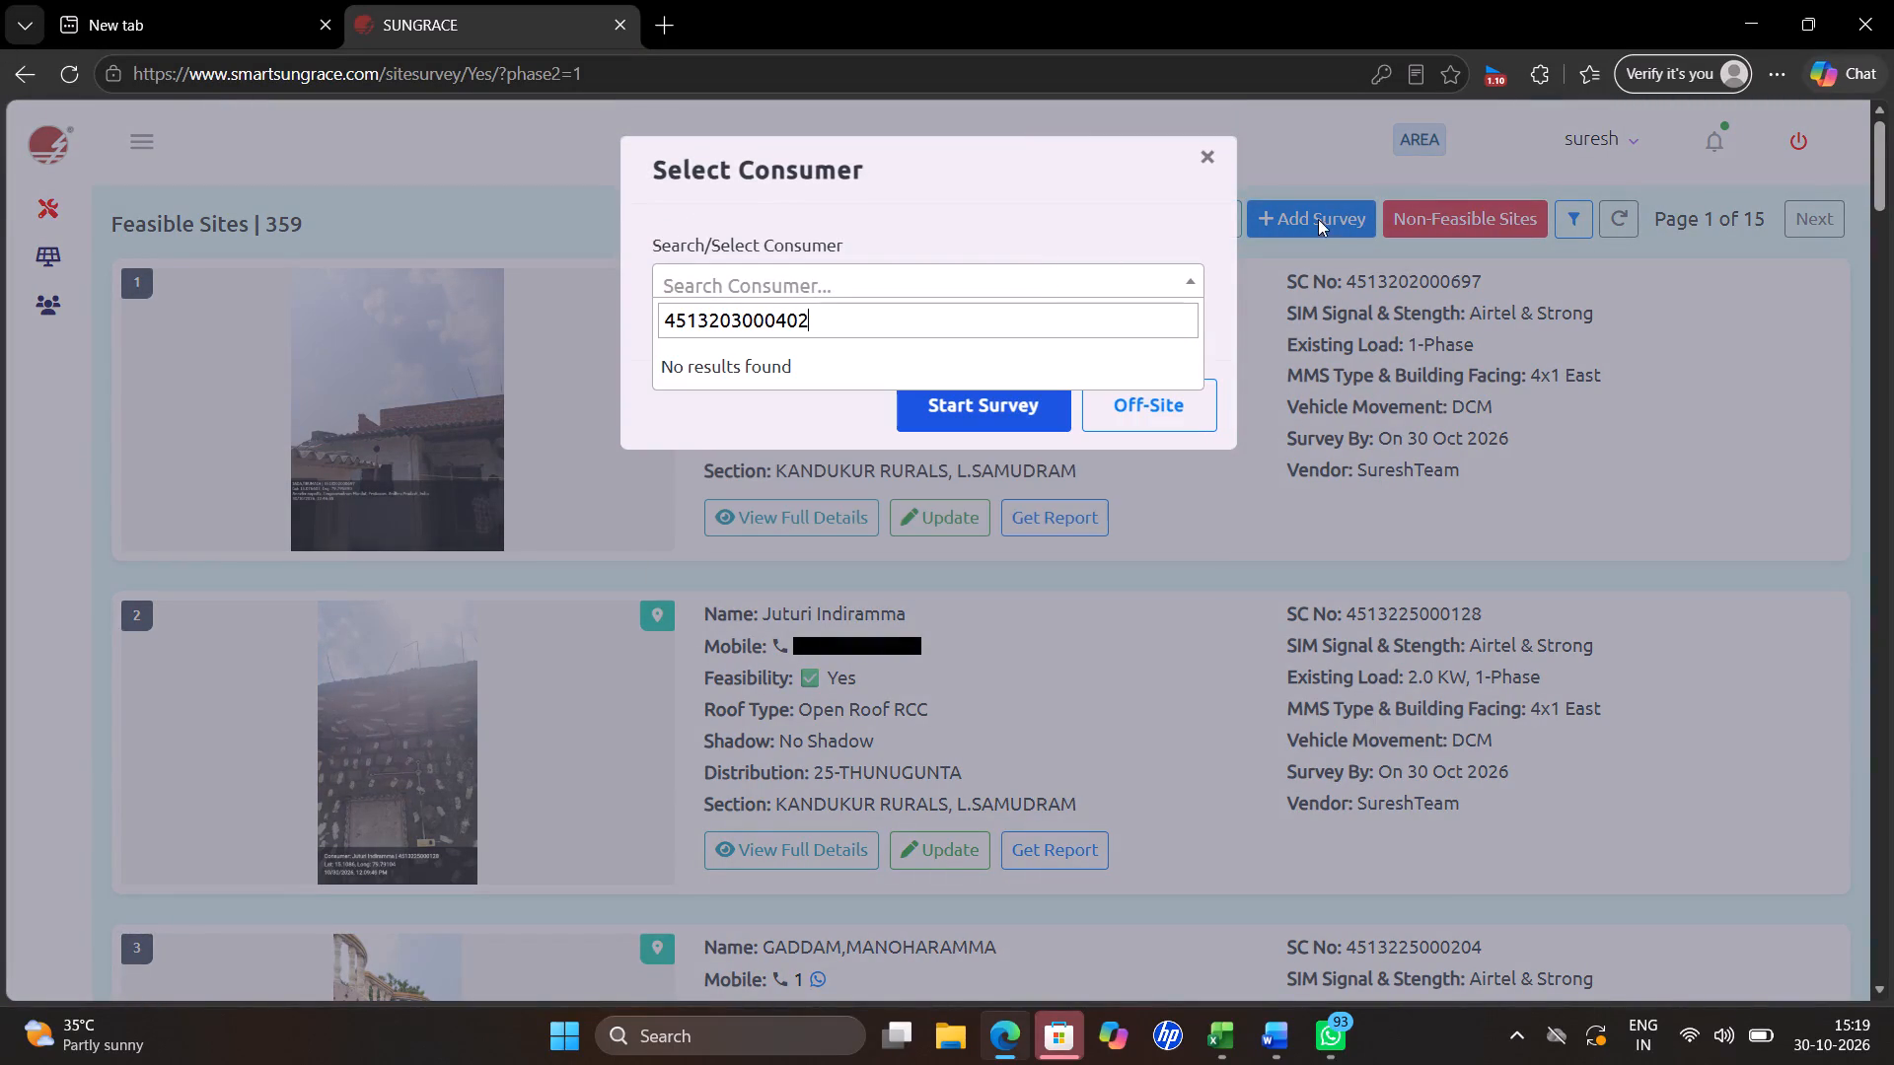
pyautogui.keyDown('ctrl'); pyautogui.click(1210, 152); pyautogui.keyUp('ctrl')
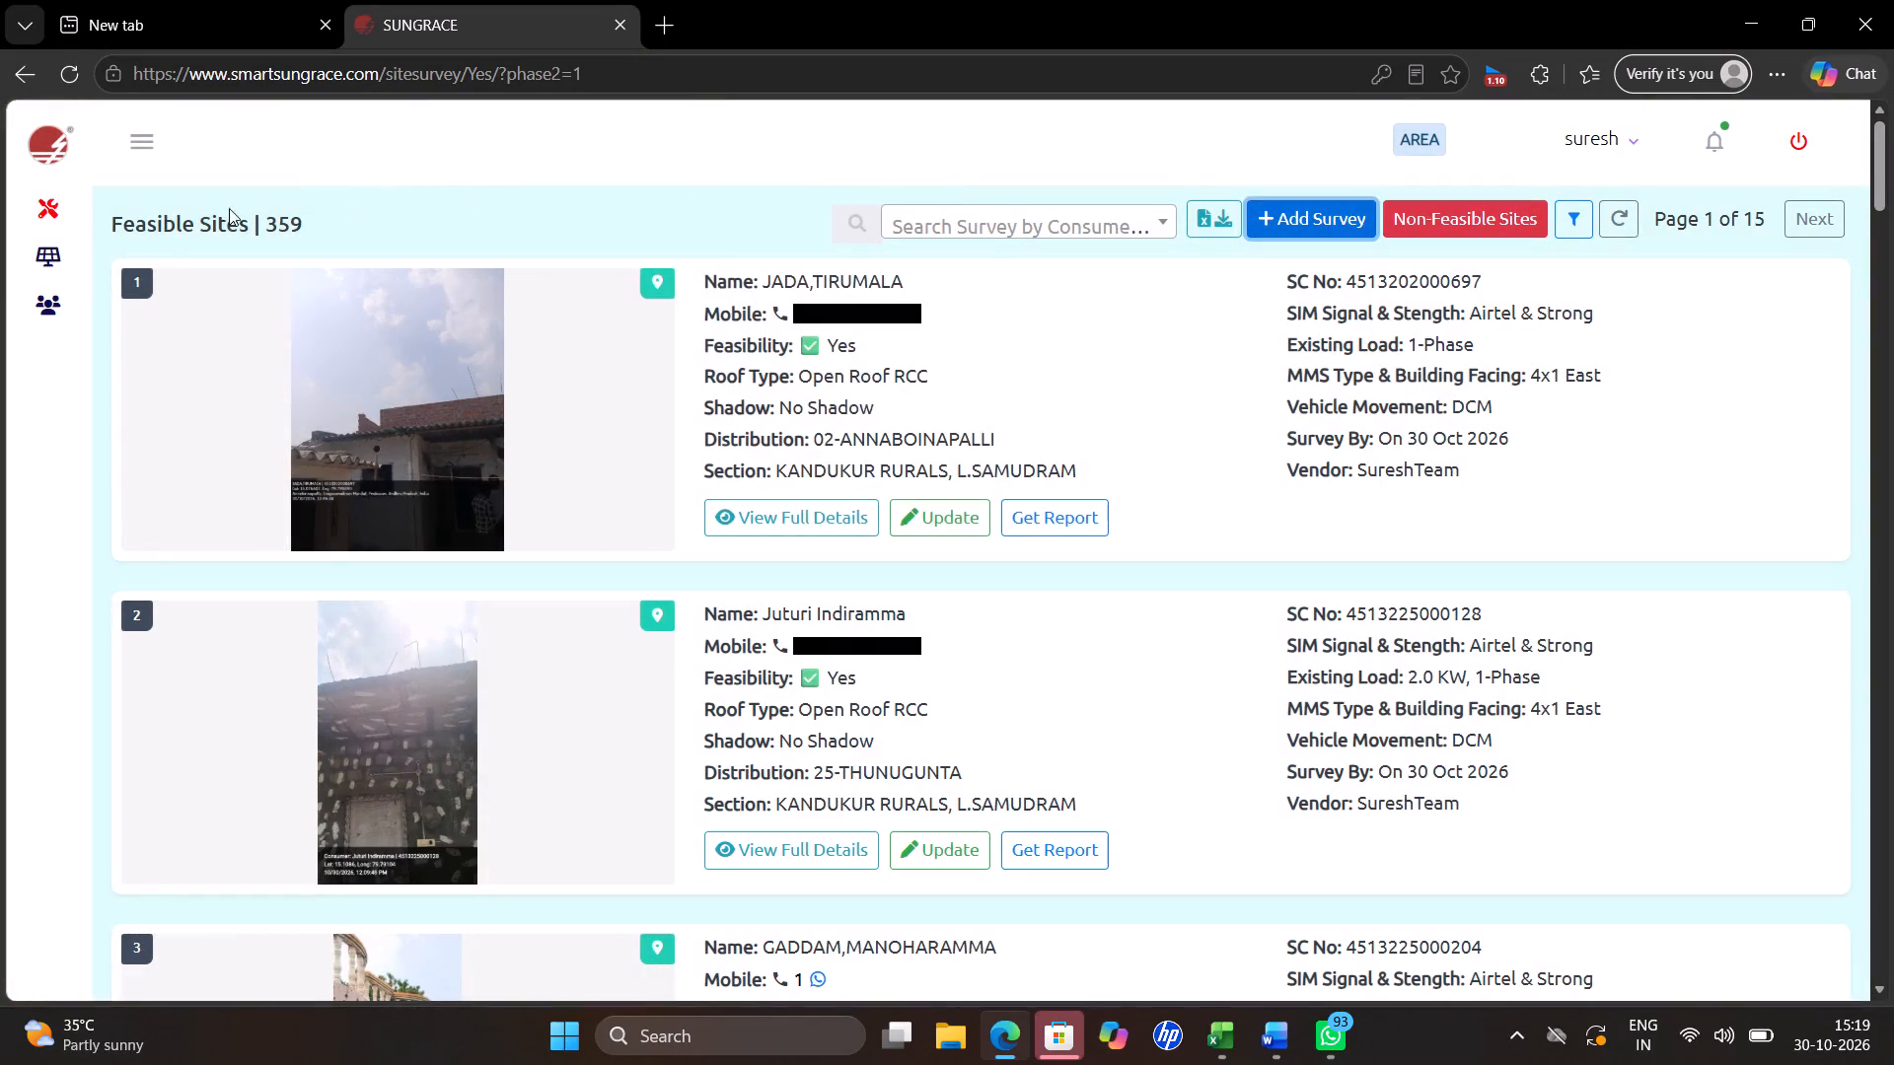
# Go to the contractor portal home page and open the Completed installations list.
pyautogui.keyDown('ctrl'); pyautogui.click(55, 138); pyautogui.keyUp('ctrl')
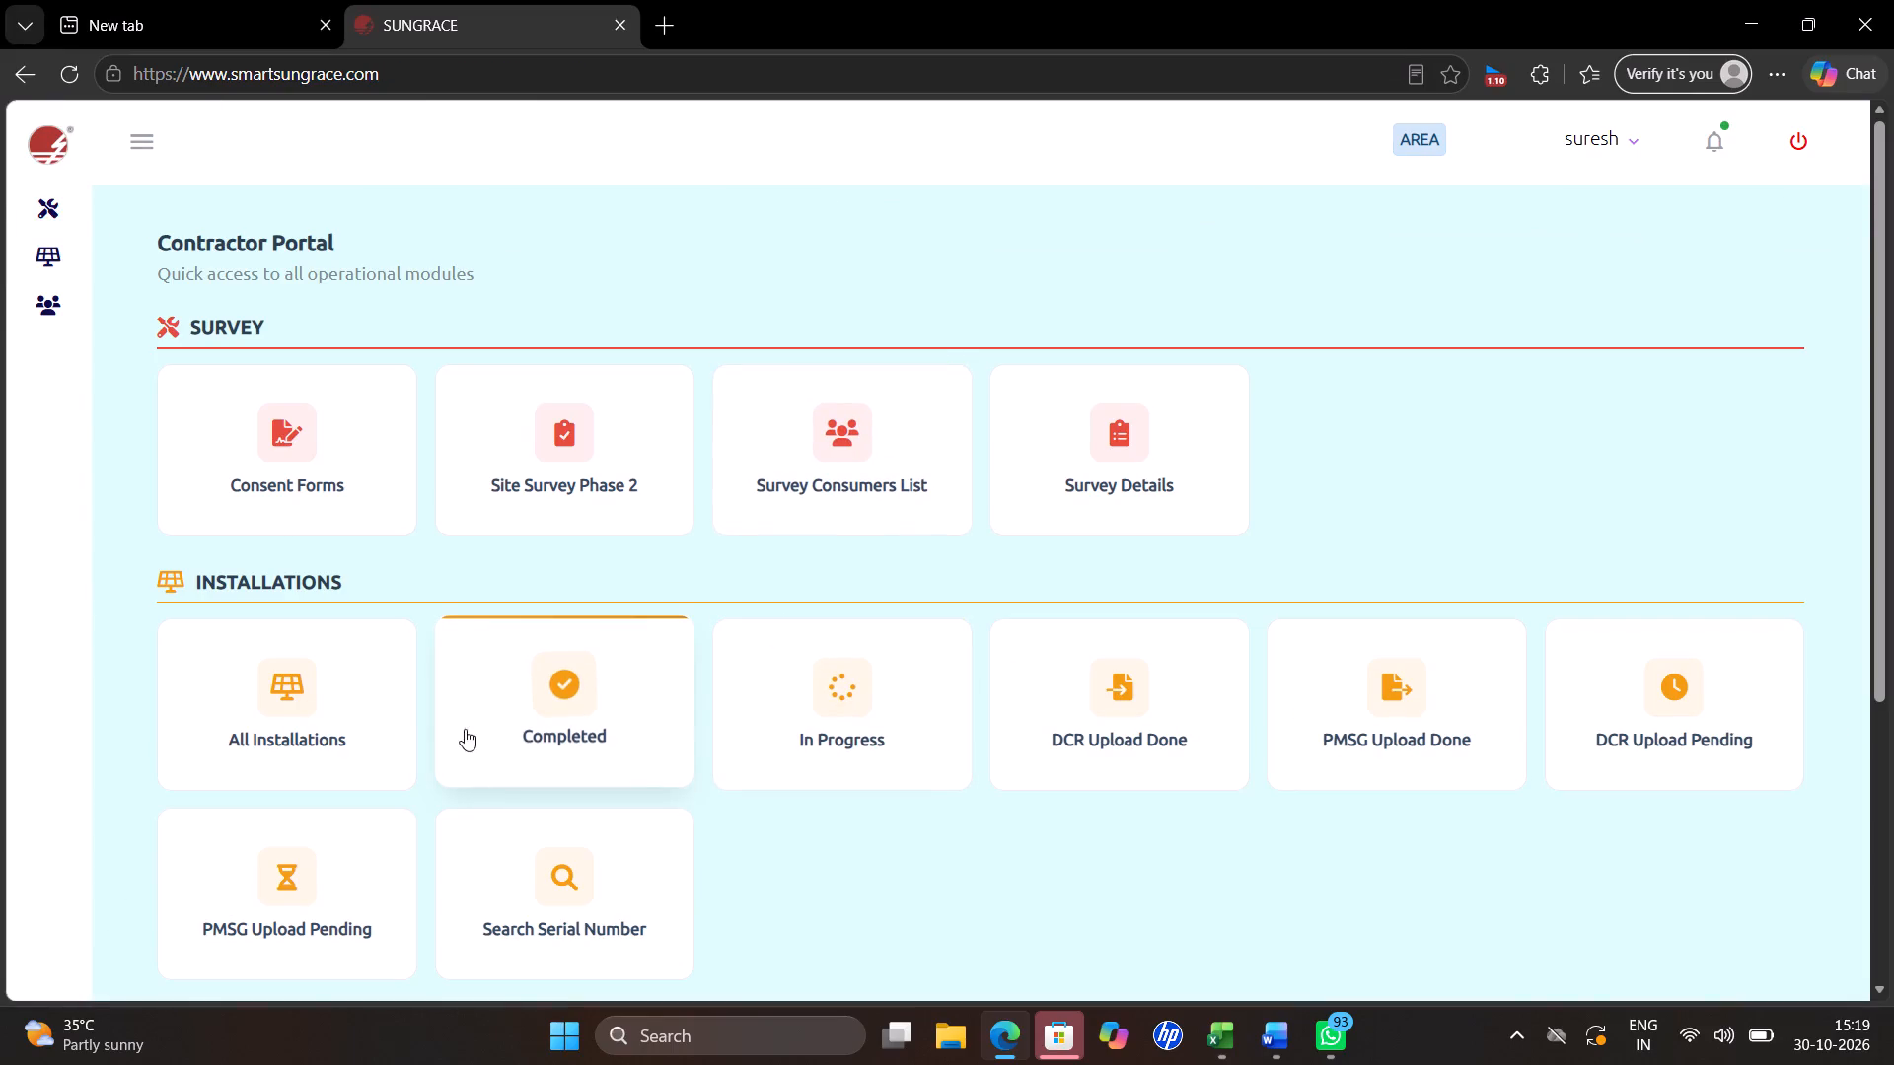
pyautogui.keyDown('ctrl'); pyautogui.click(562, 715); pyautogui.keyUp('ctrl')
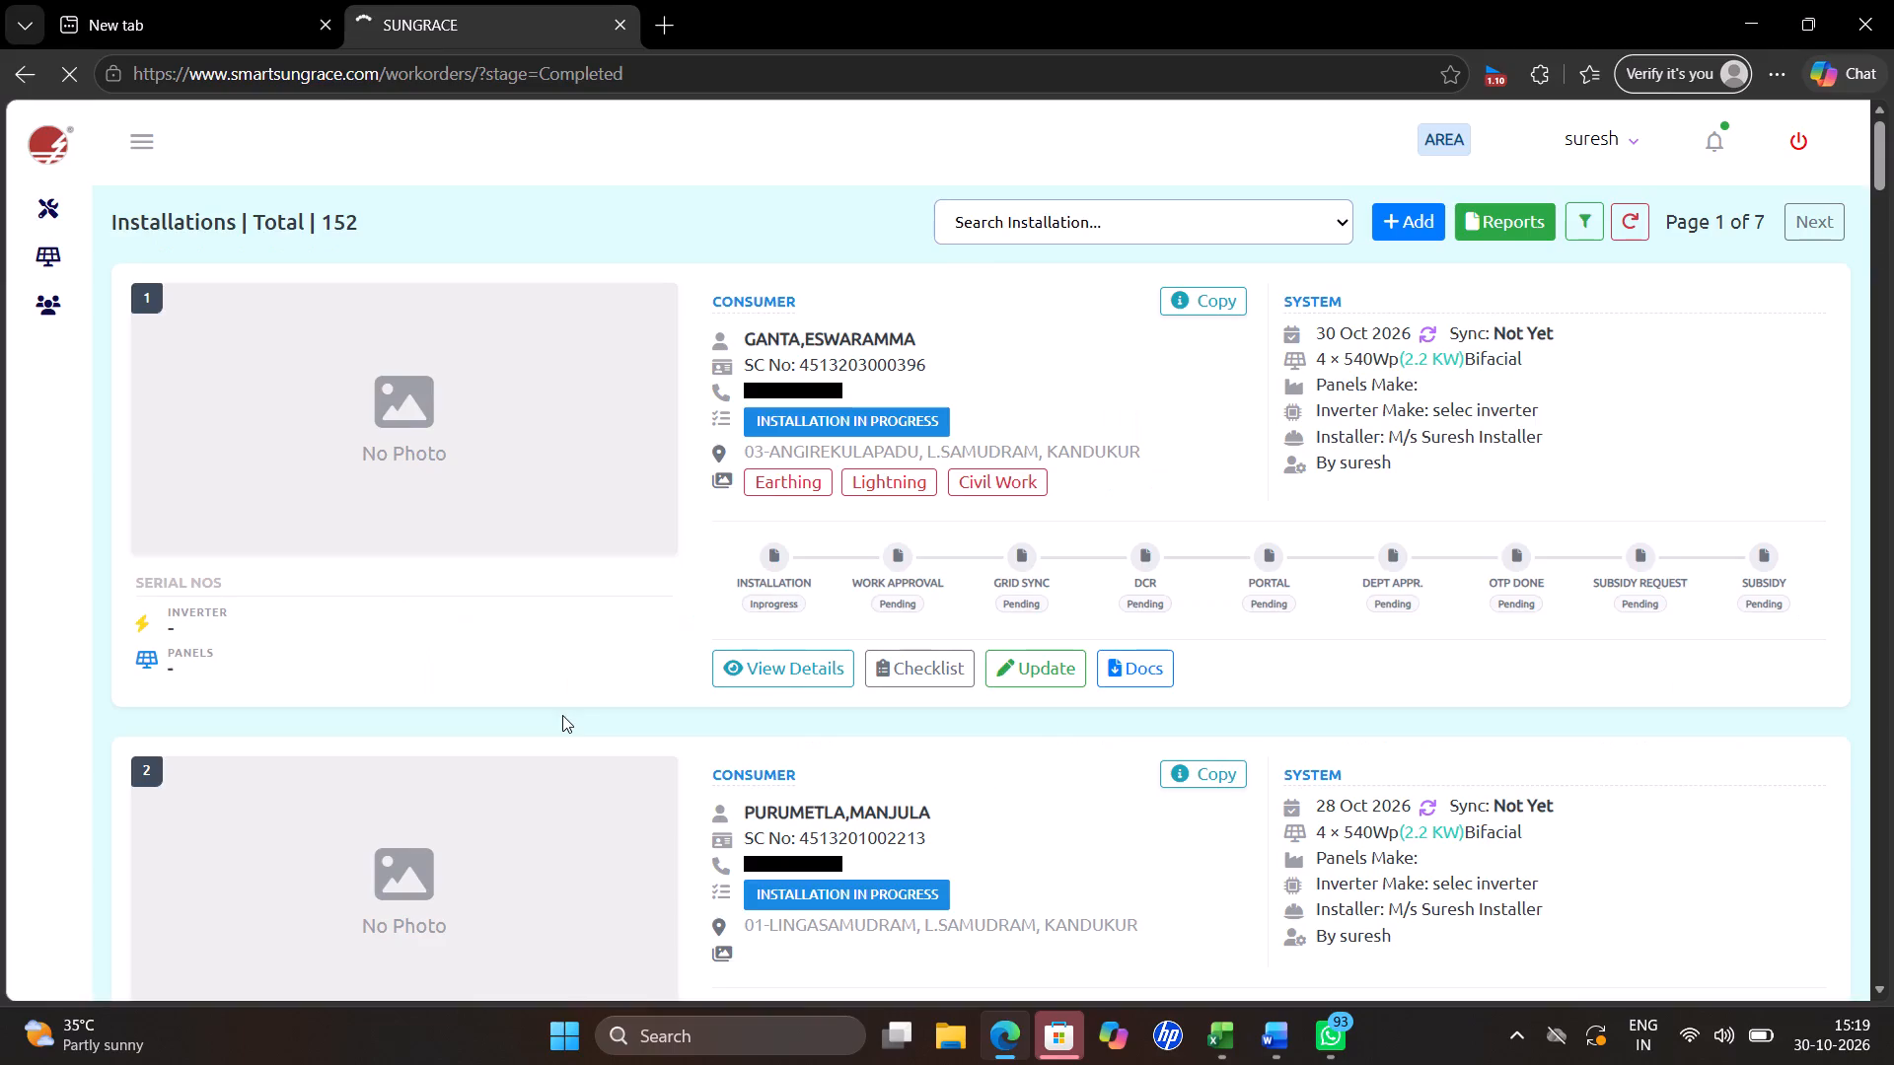
# Look through the listed installations and search them for the copied service connection number.
pyautogui.keyDown('ctrl'); pyautogui.scroll(-1, 1056, 388); pyautogui.keyUp('ctrl')
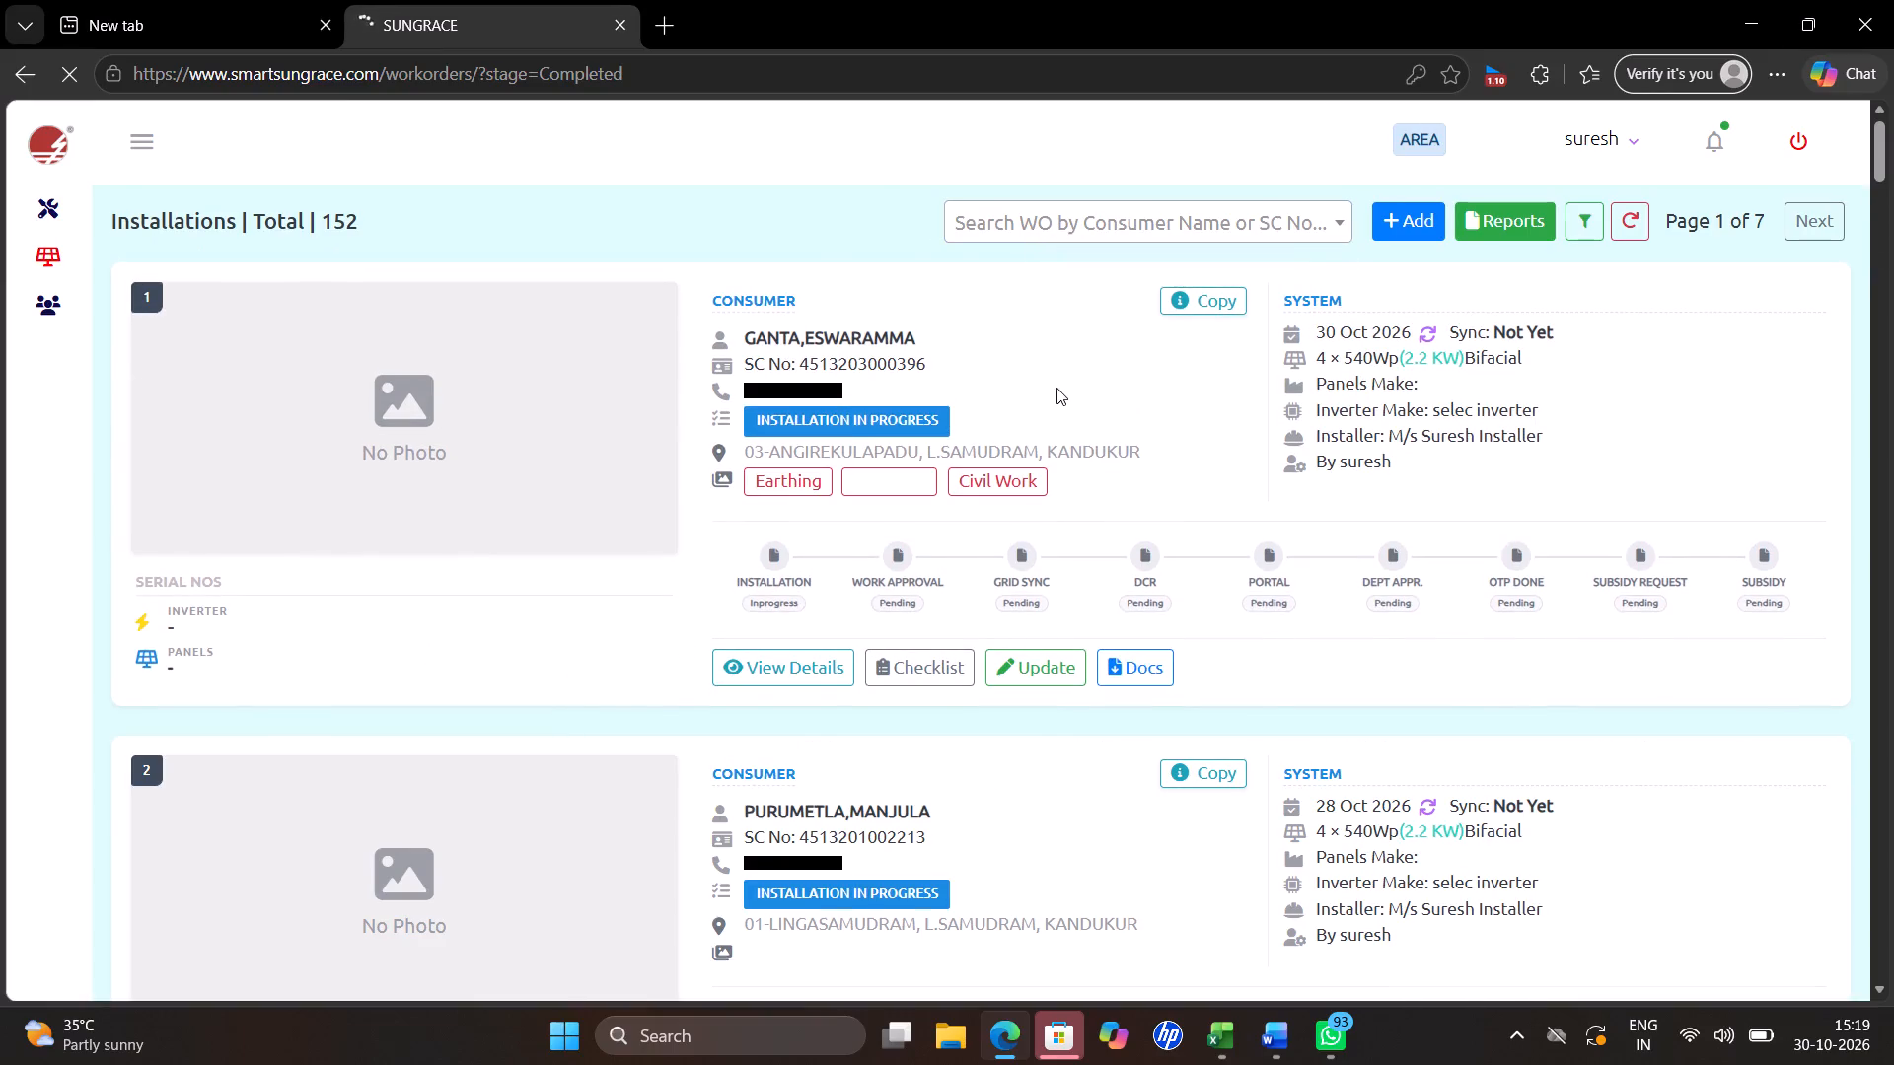
pyautogui.keyDown('ctrl'); pyautogui.scroll(-10, 1056, 388); pyautogui.keyUp('ctrl')
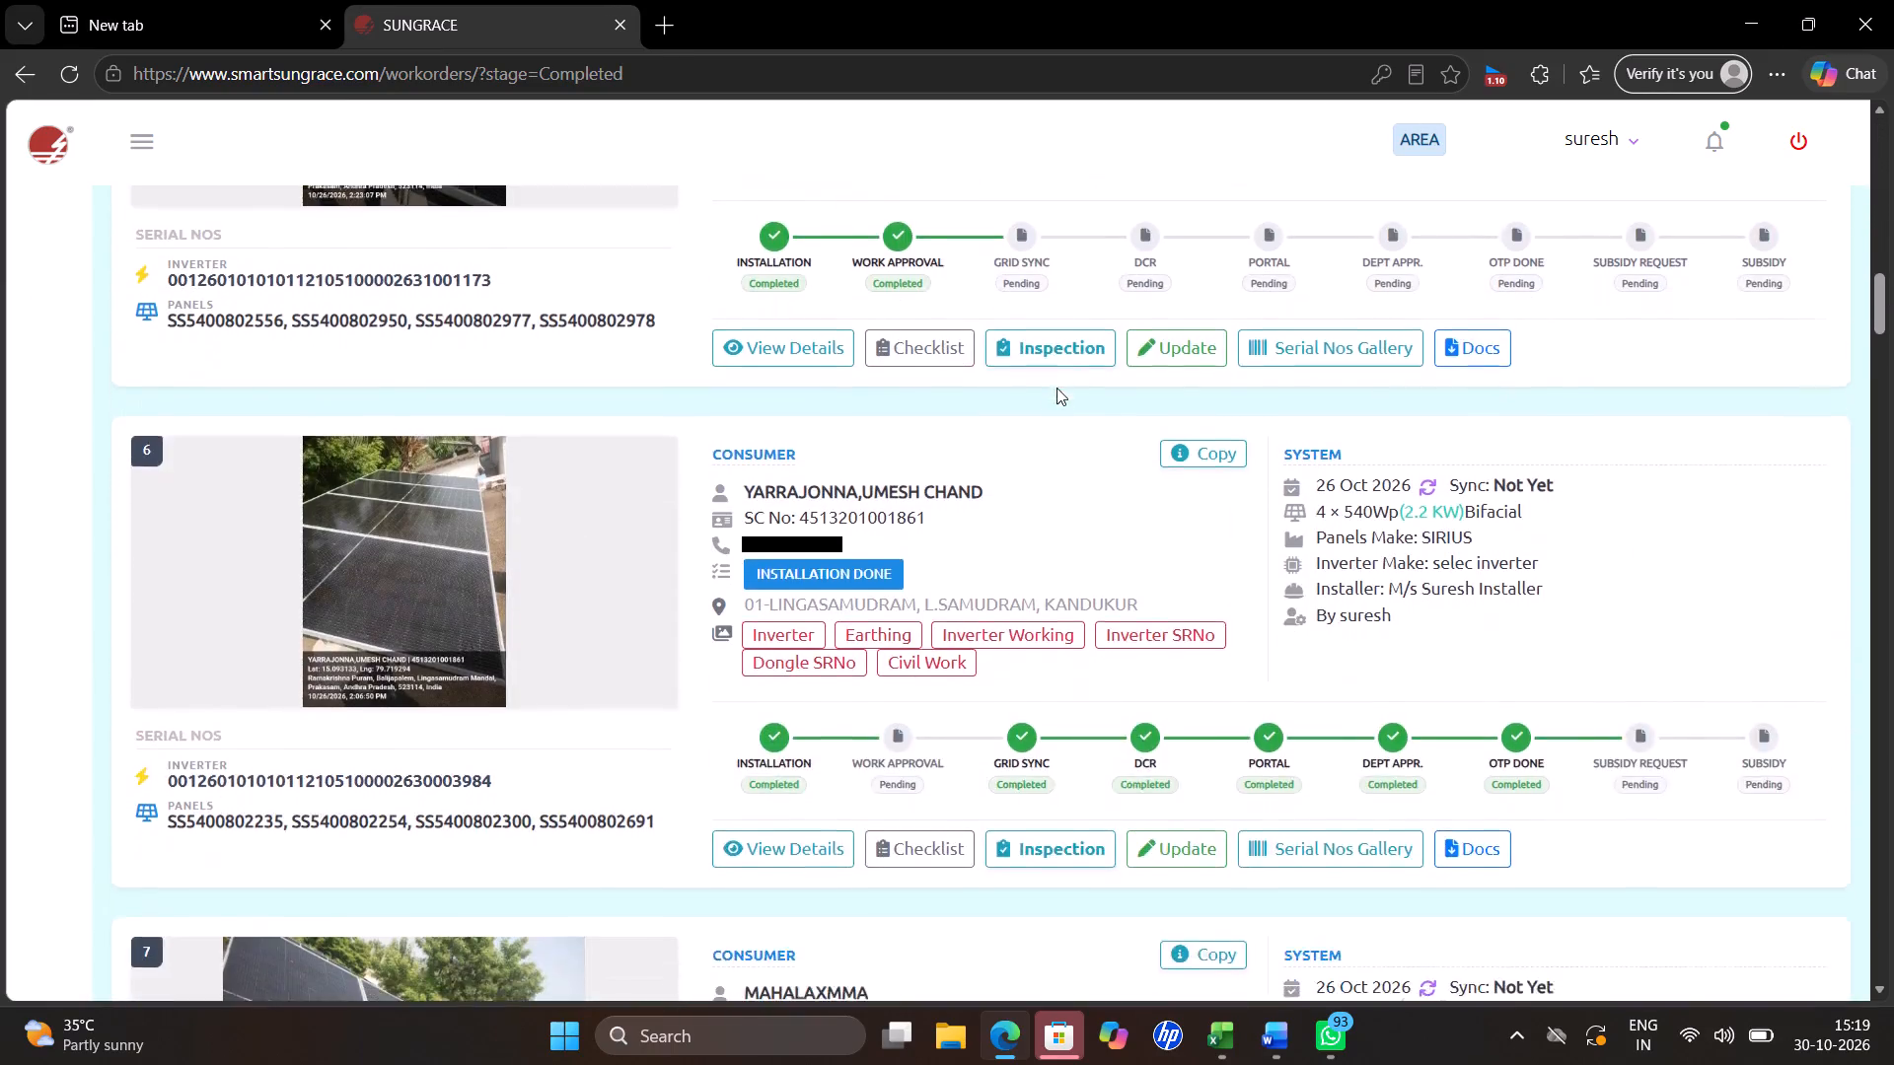
pyautogui.keyDown('ctrl'); pyautogui.scroll(-13, 1056, 388); pyautogui.keyUp('ctrl')
pyautogui.keyDown('ctrl'); pyautogui.scroll(17, 1056, 388); pyautogui.keyUp('ctrl')
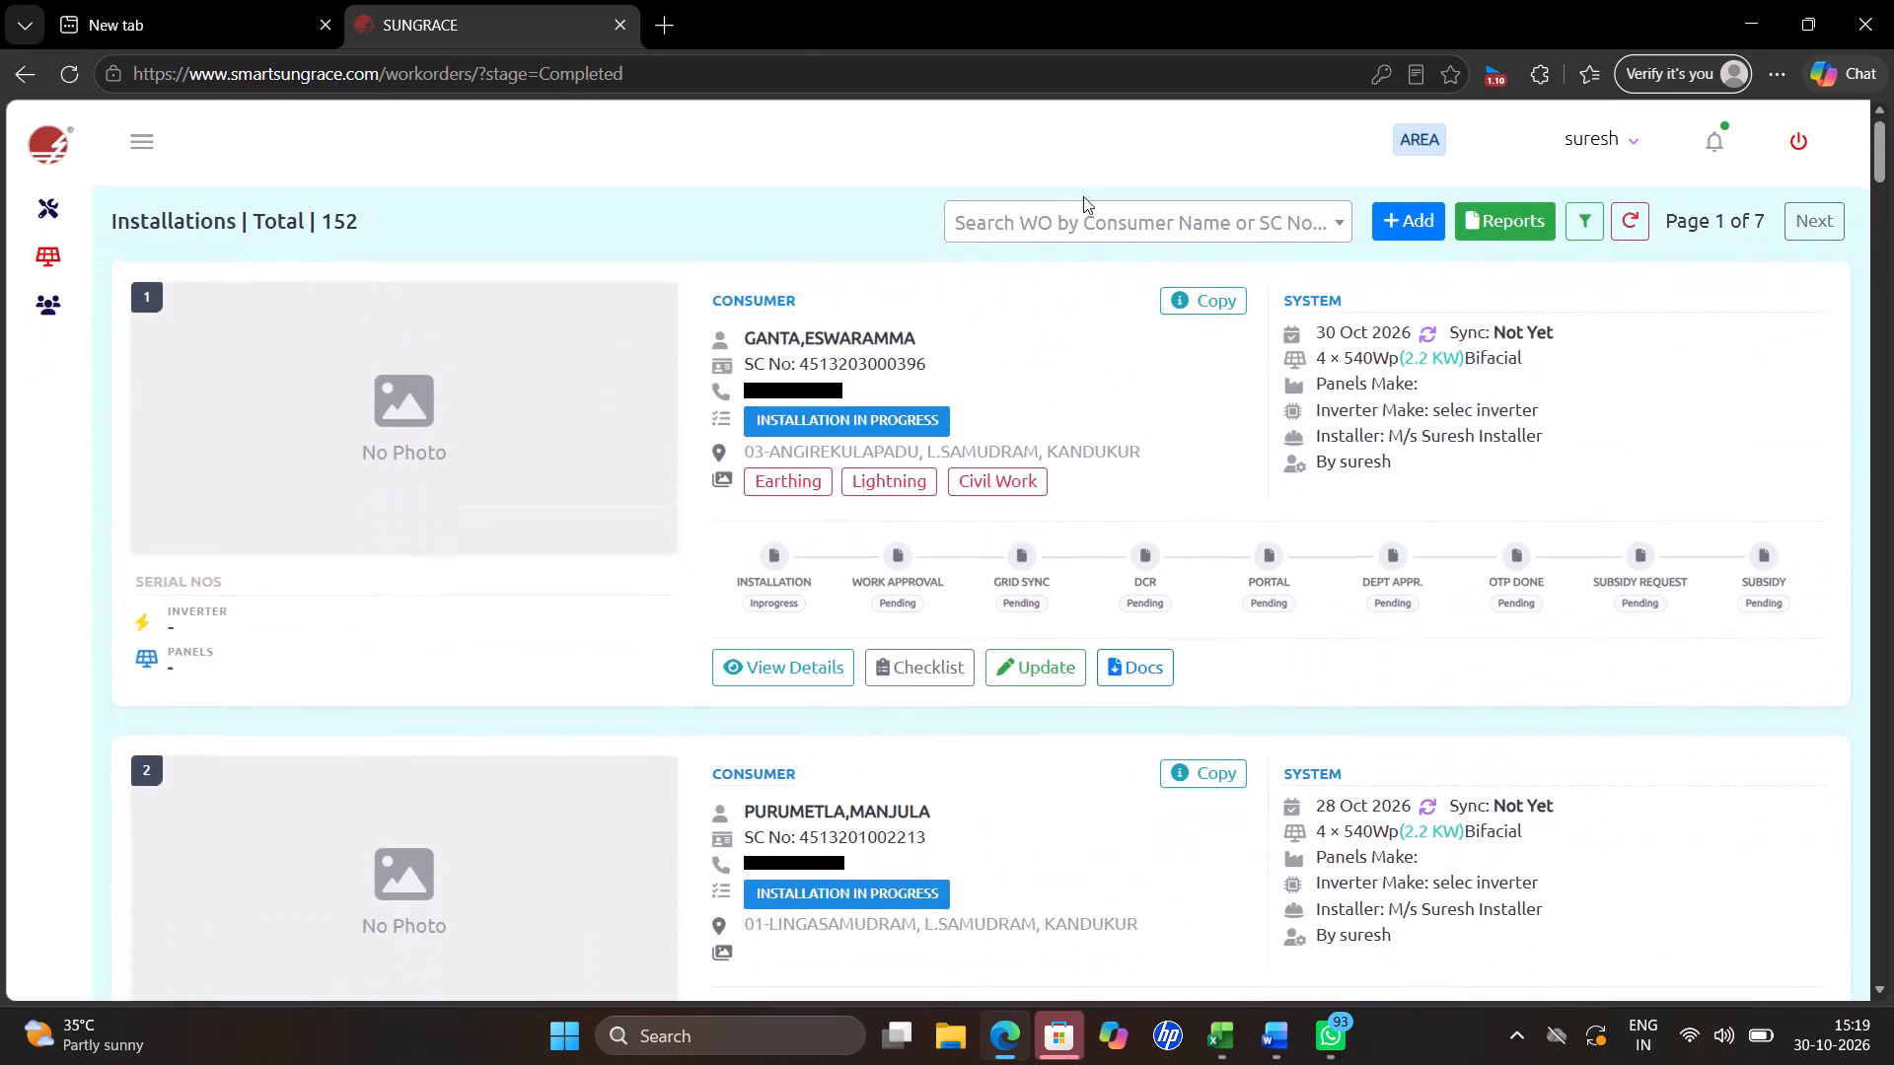
pyautogui.keyDown('ctrl'); pyautogui.click(1085, 222); pyautogui.keyUp('ctrl')
pyautogui.hotkey('ctrl', 'v')
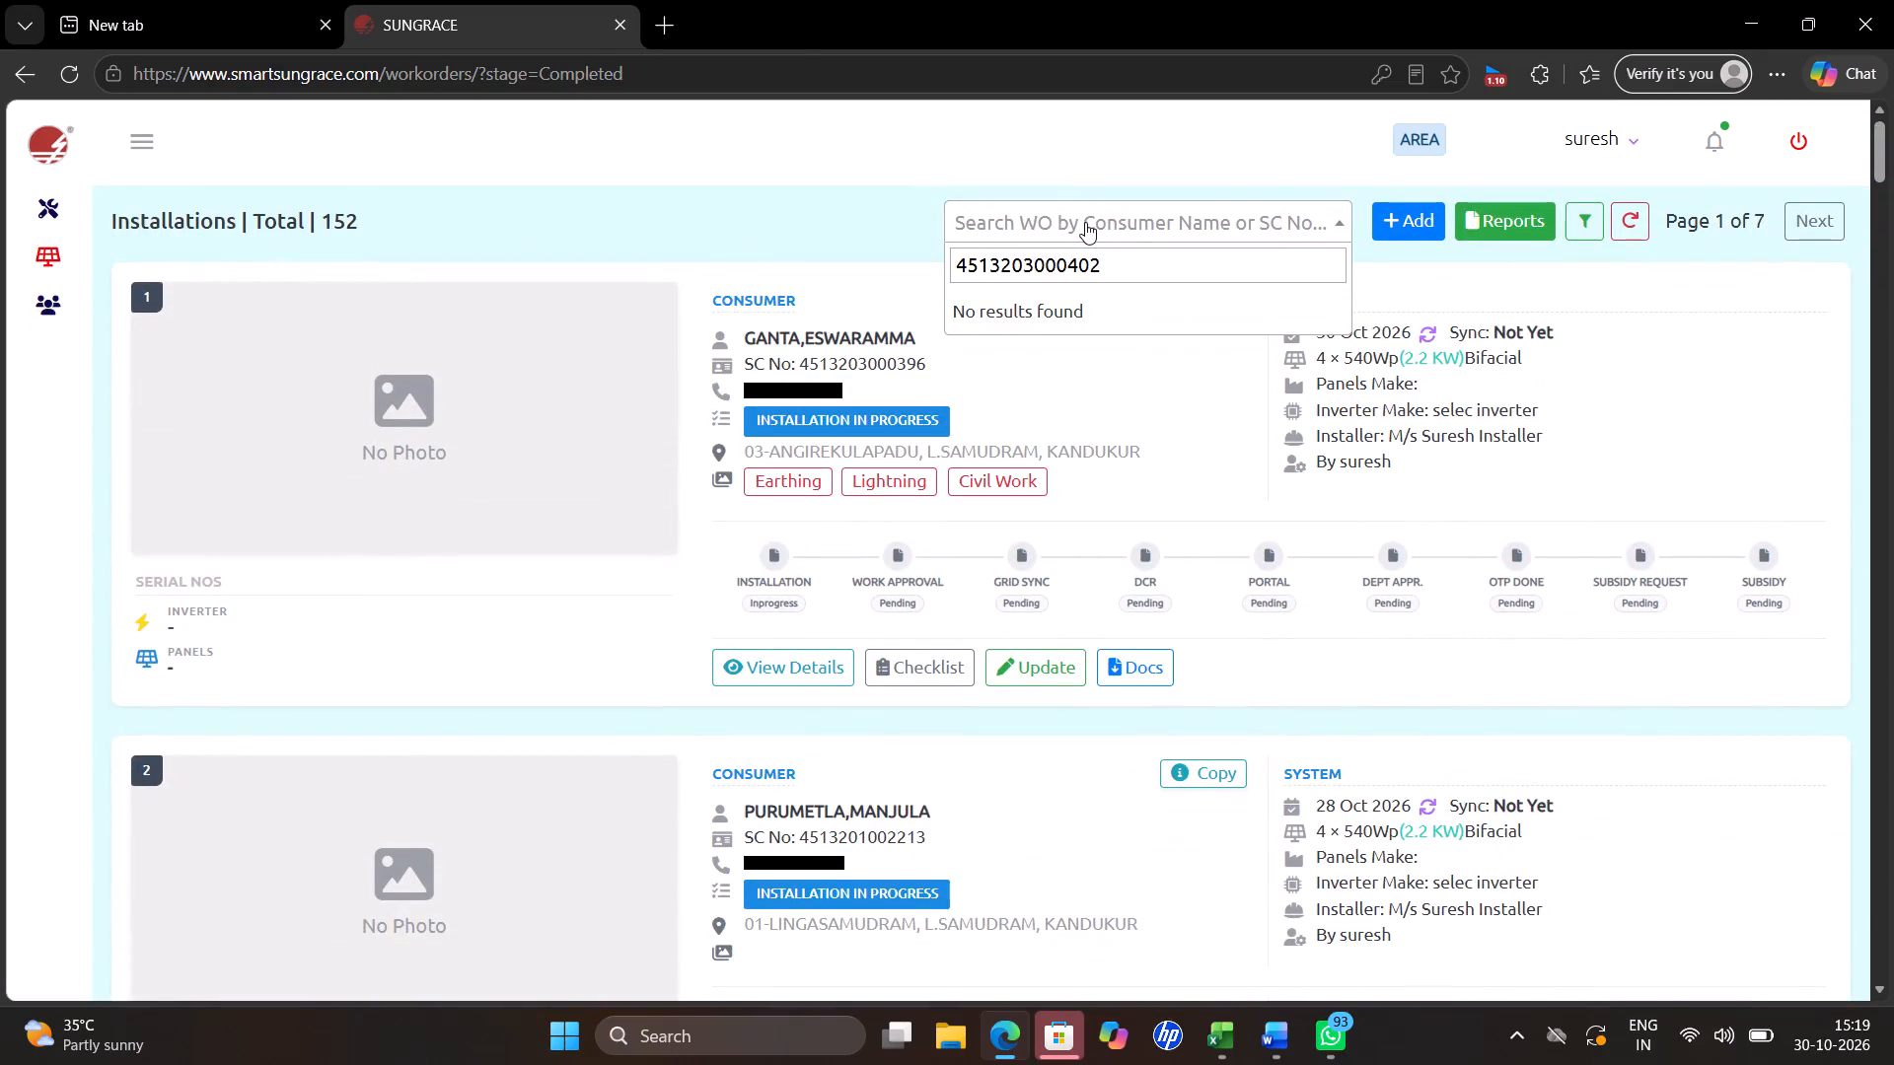
# Start a new installation entry and select the consumer matching the copied service connection number.
pyautogui.click(1407, 226)
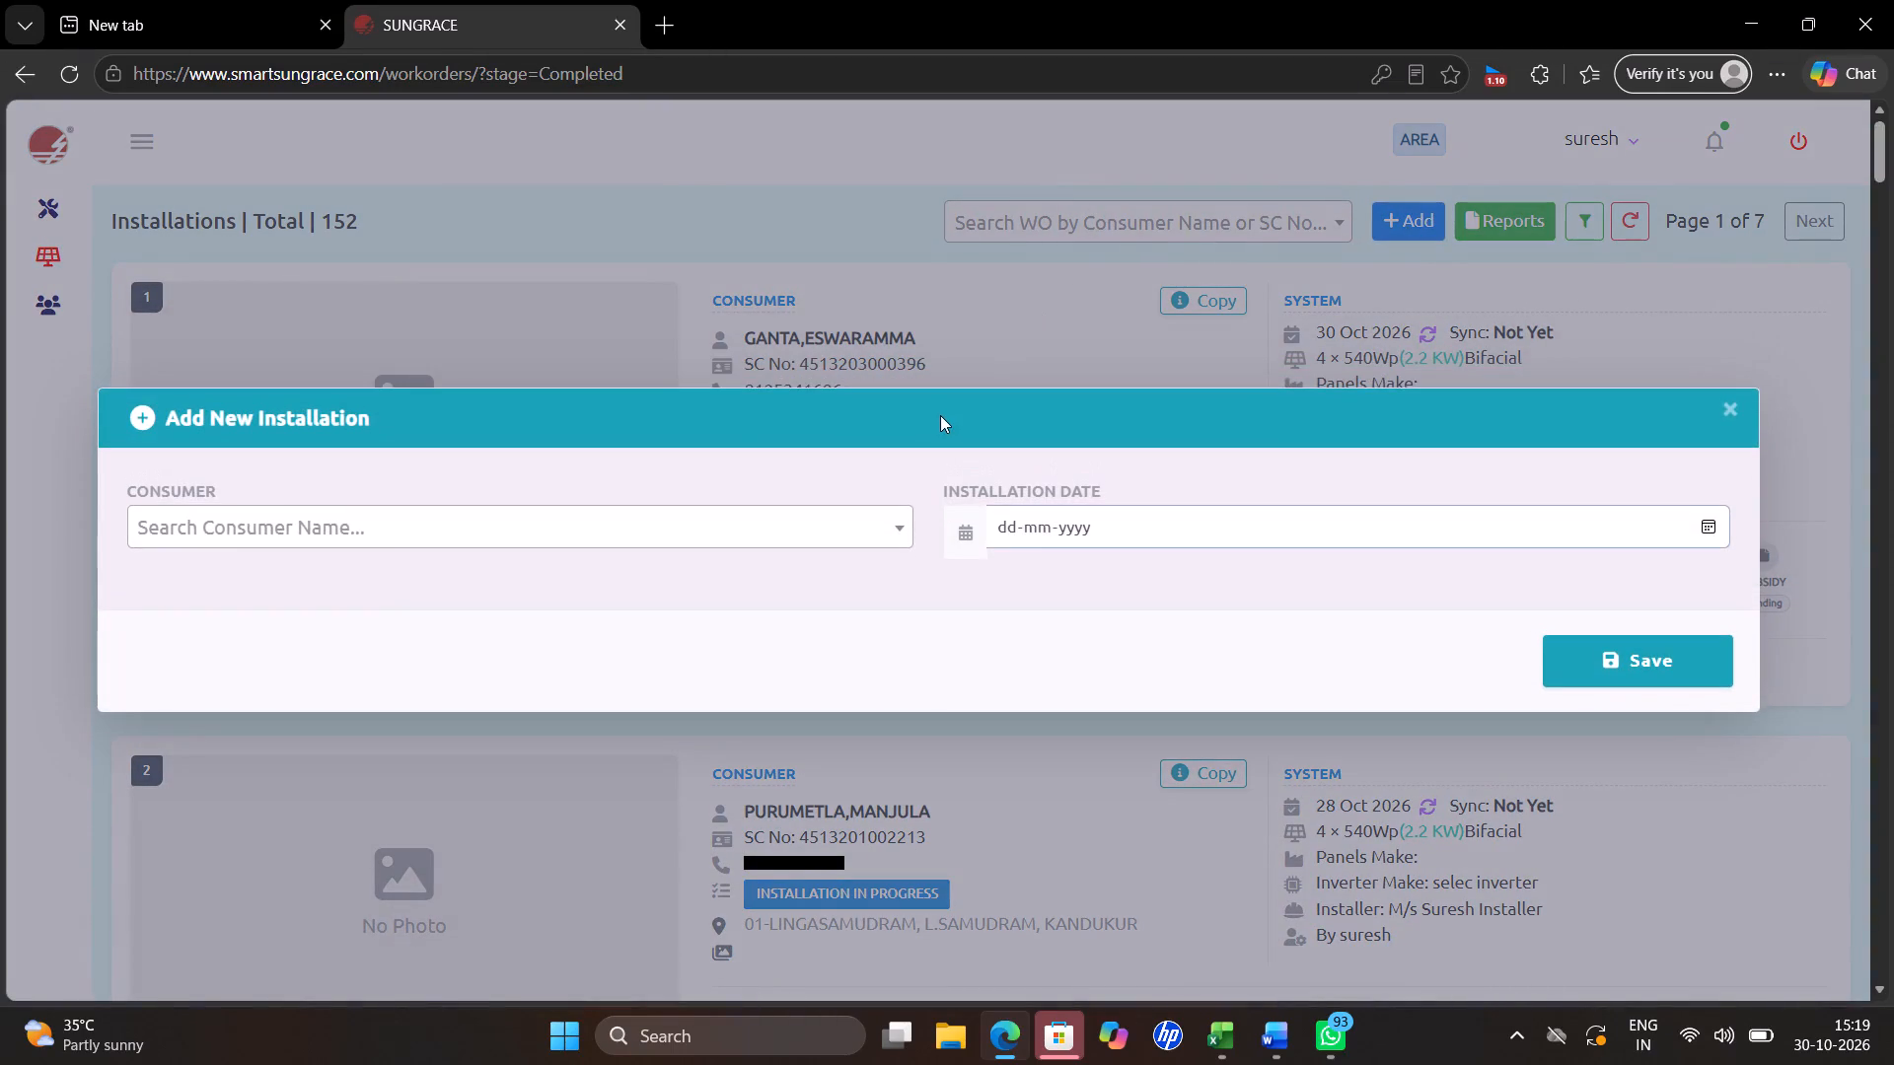
pyautogui.click(604, 517)
pyautogui.hotkey('ctrl', 'v')
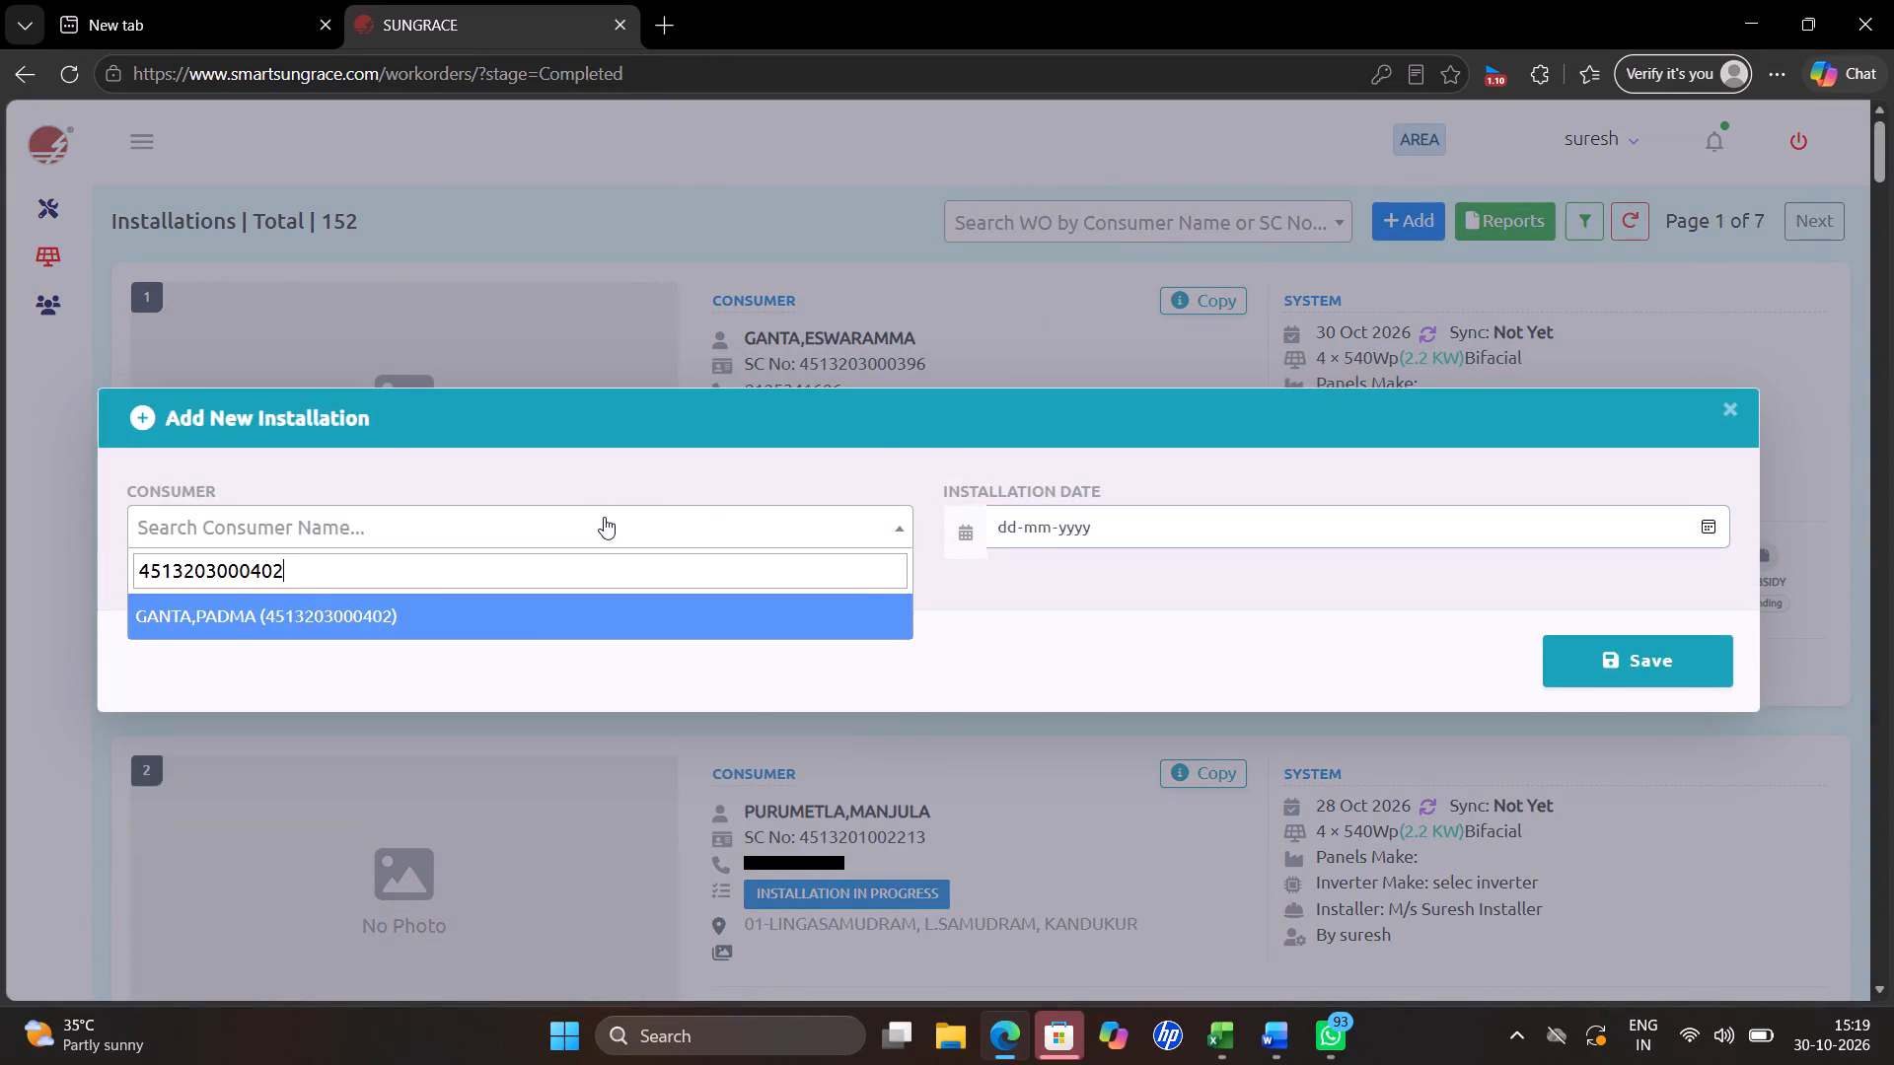
pyautogui.click(553, 611)
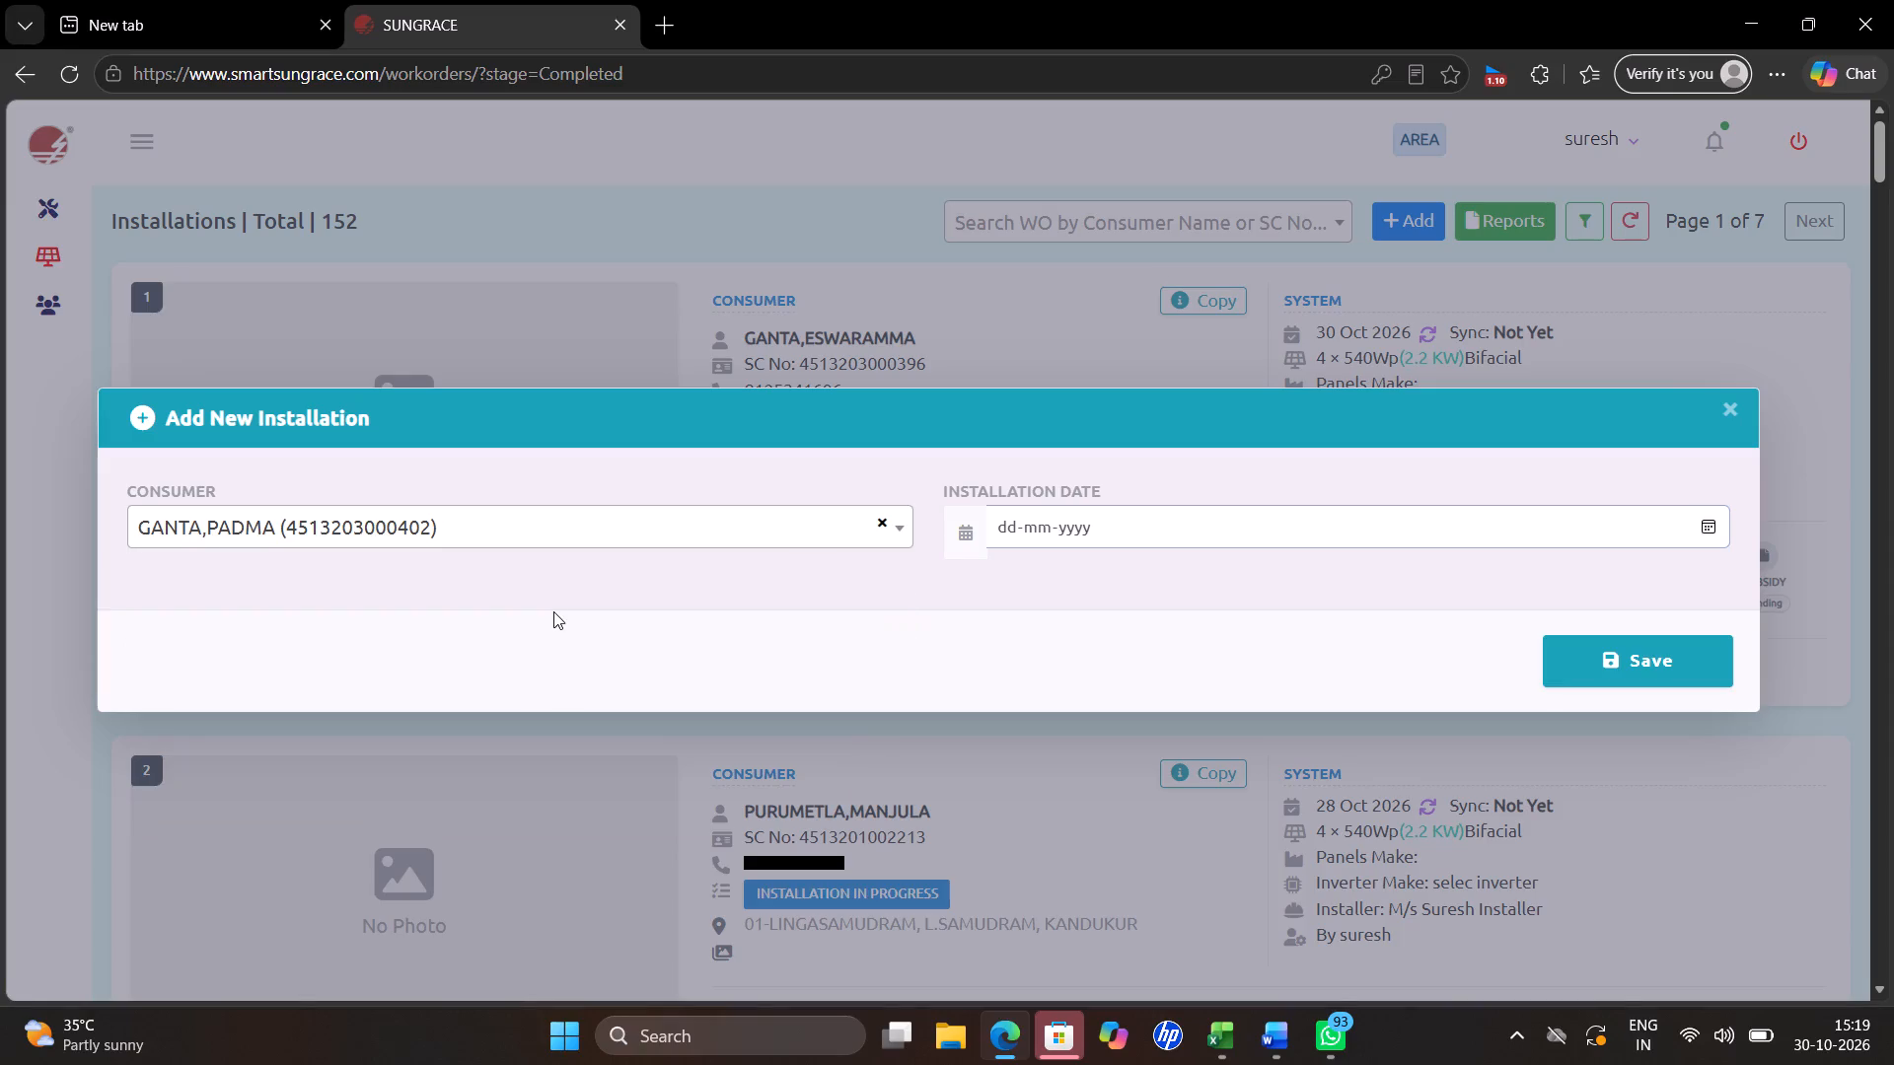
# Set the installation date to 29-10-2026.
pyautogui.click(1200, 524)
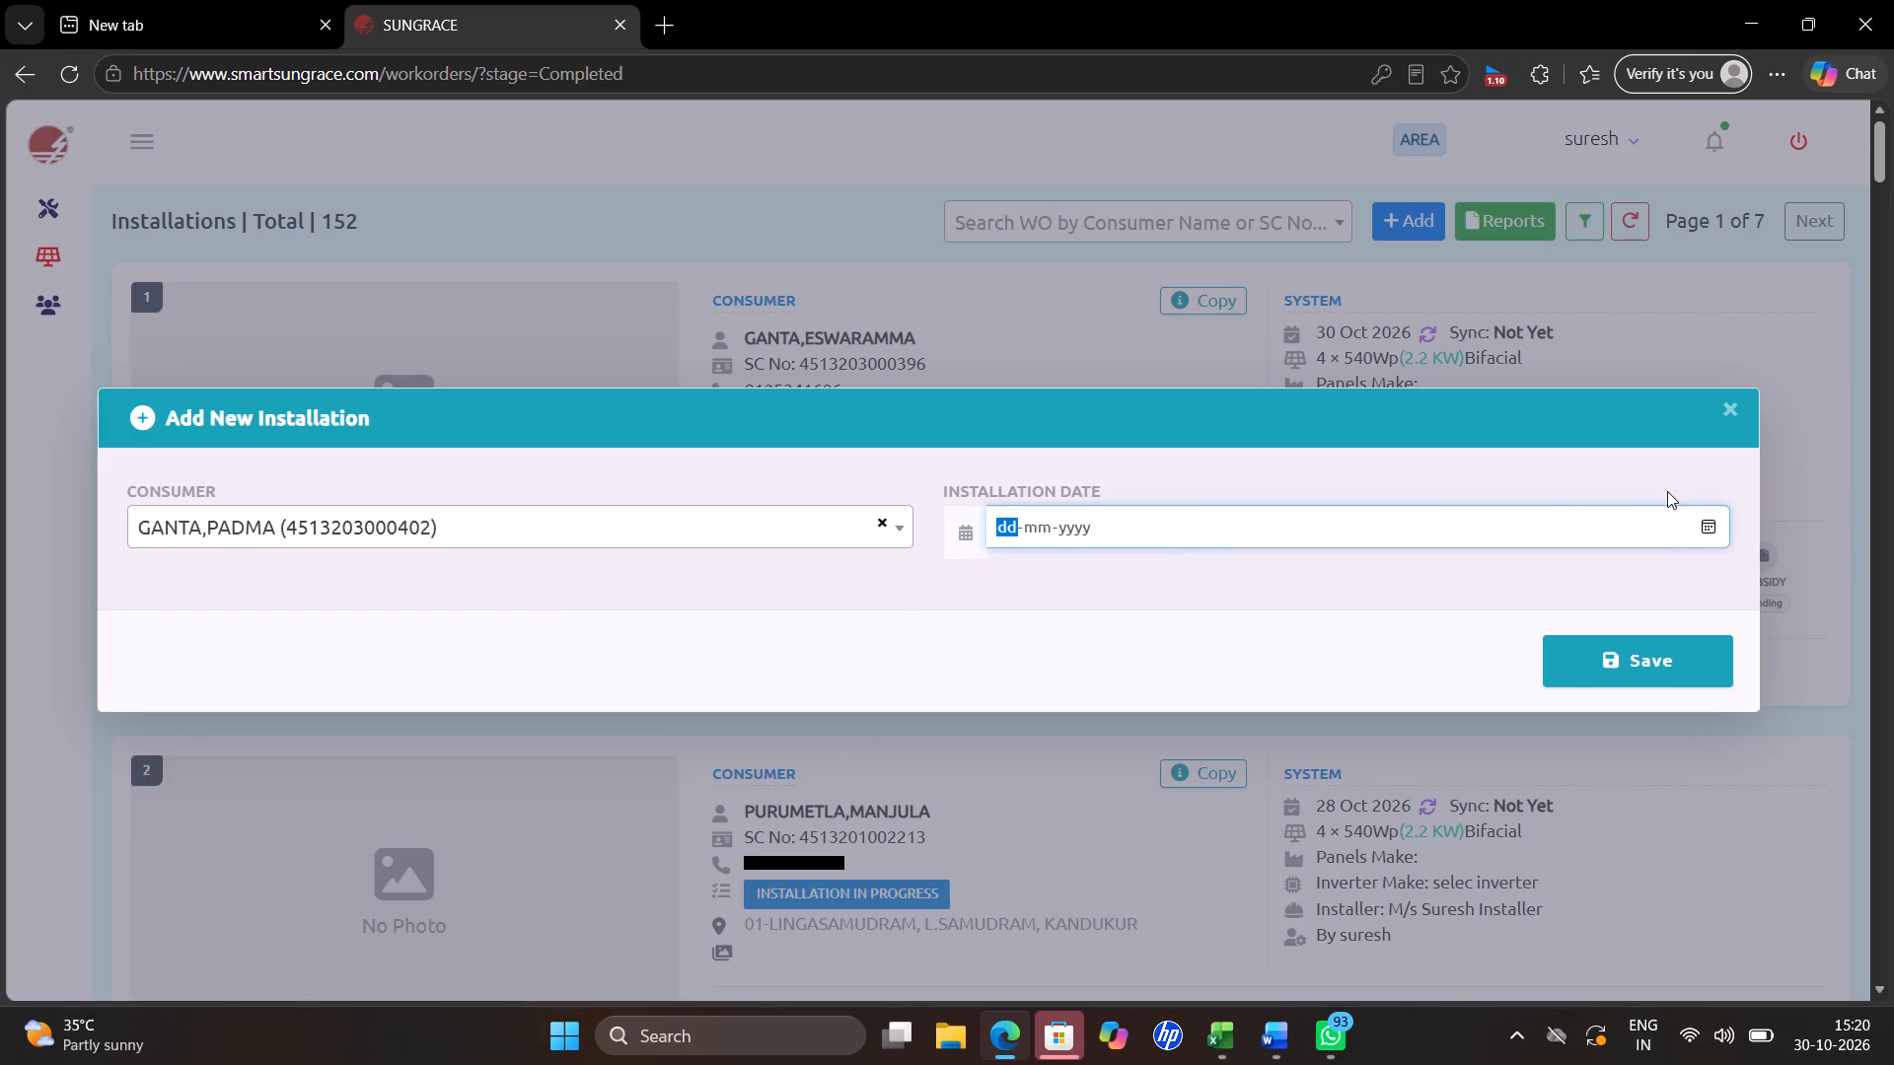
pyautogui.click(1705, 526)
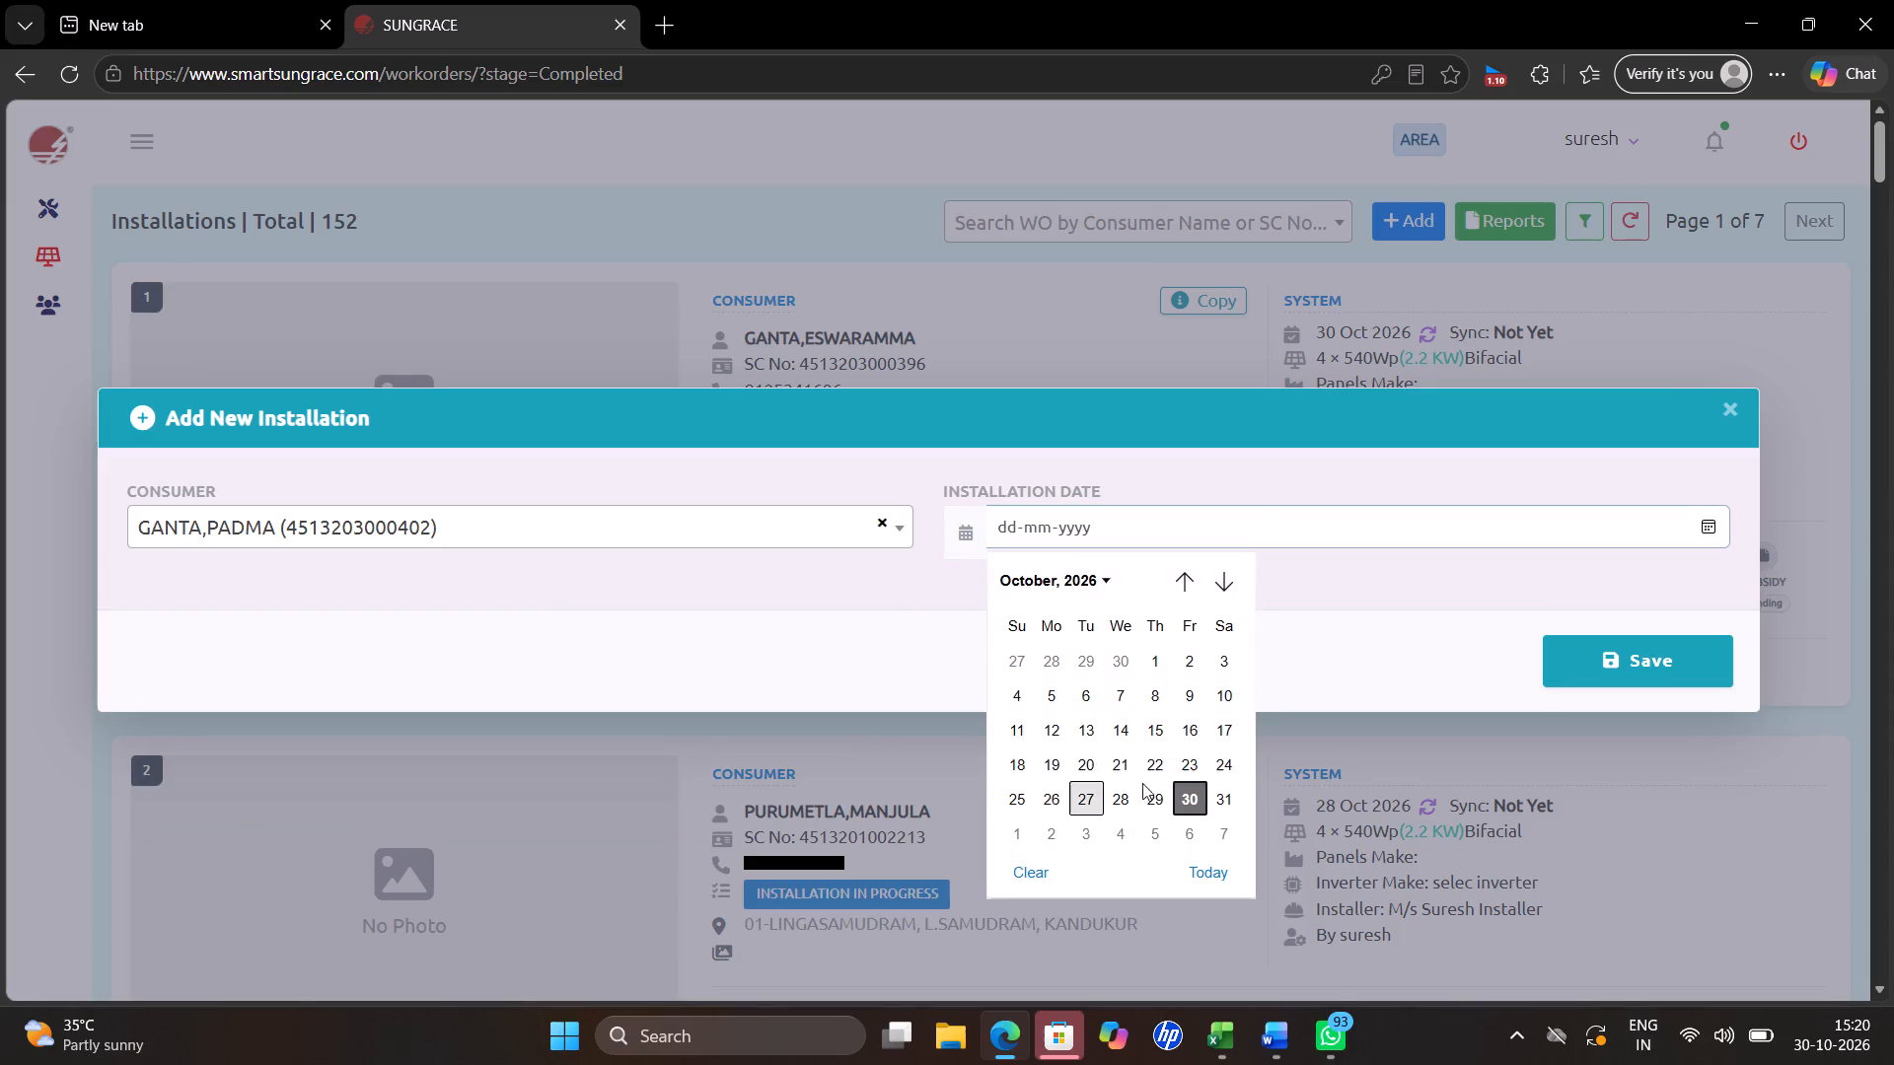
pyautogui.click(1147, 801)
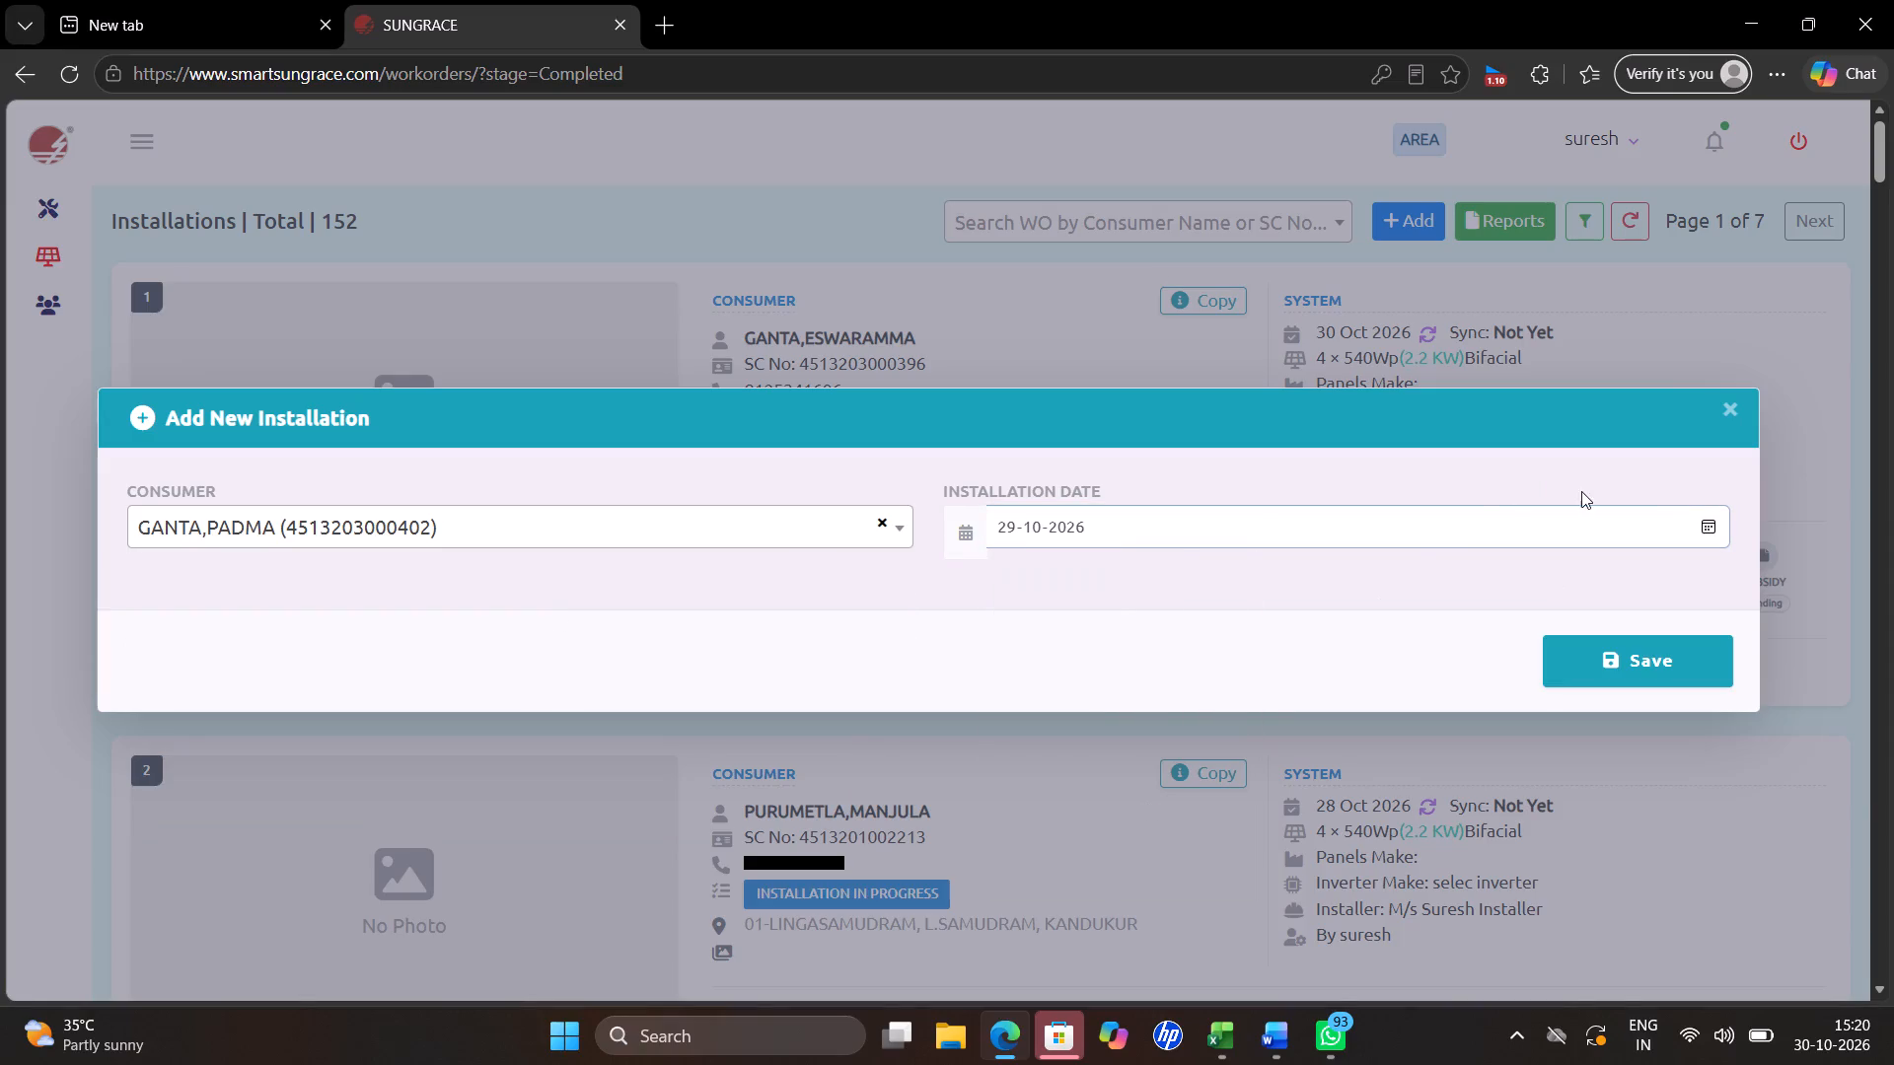
# Set the installation date to 28-10-2026 and save the new installation.
pyautogui.click(1713, 526)
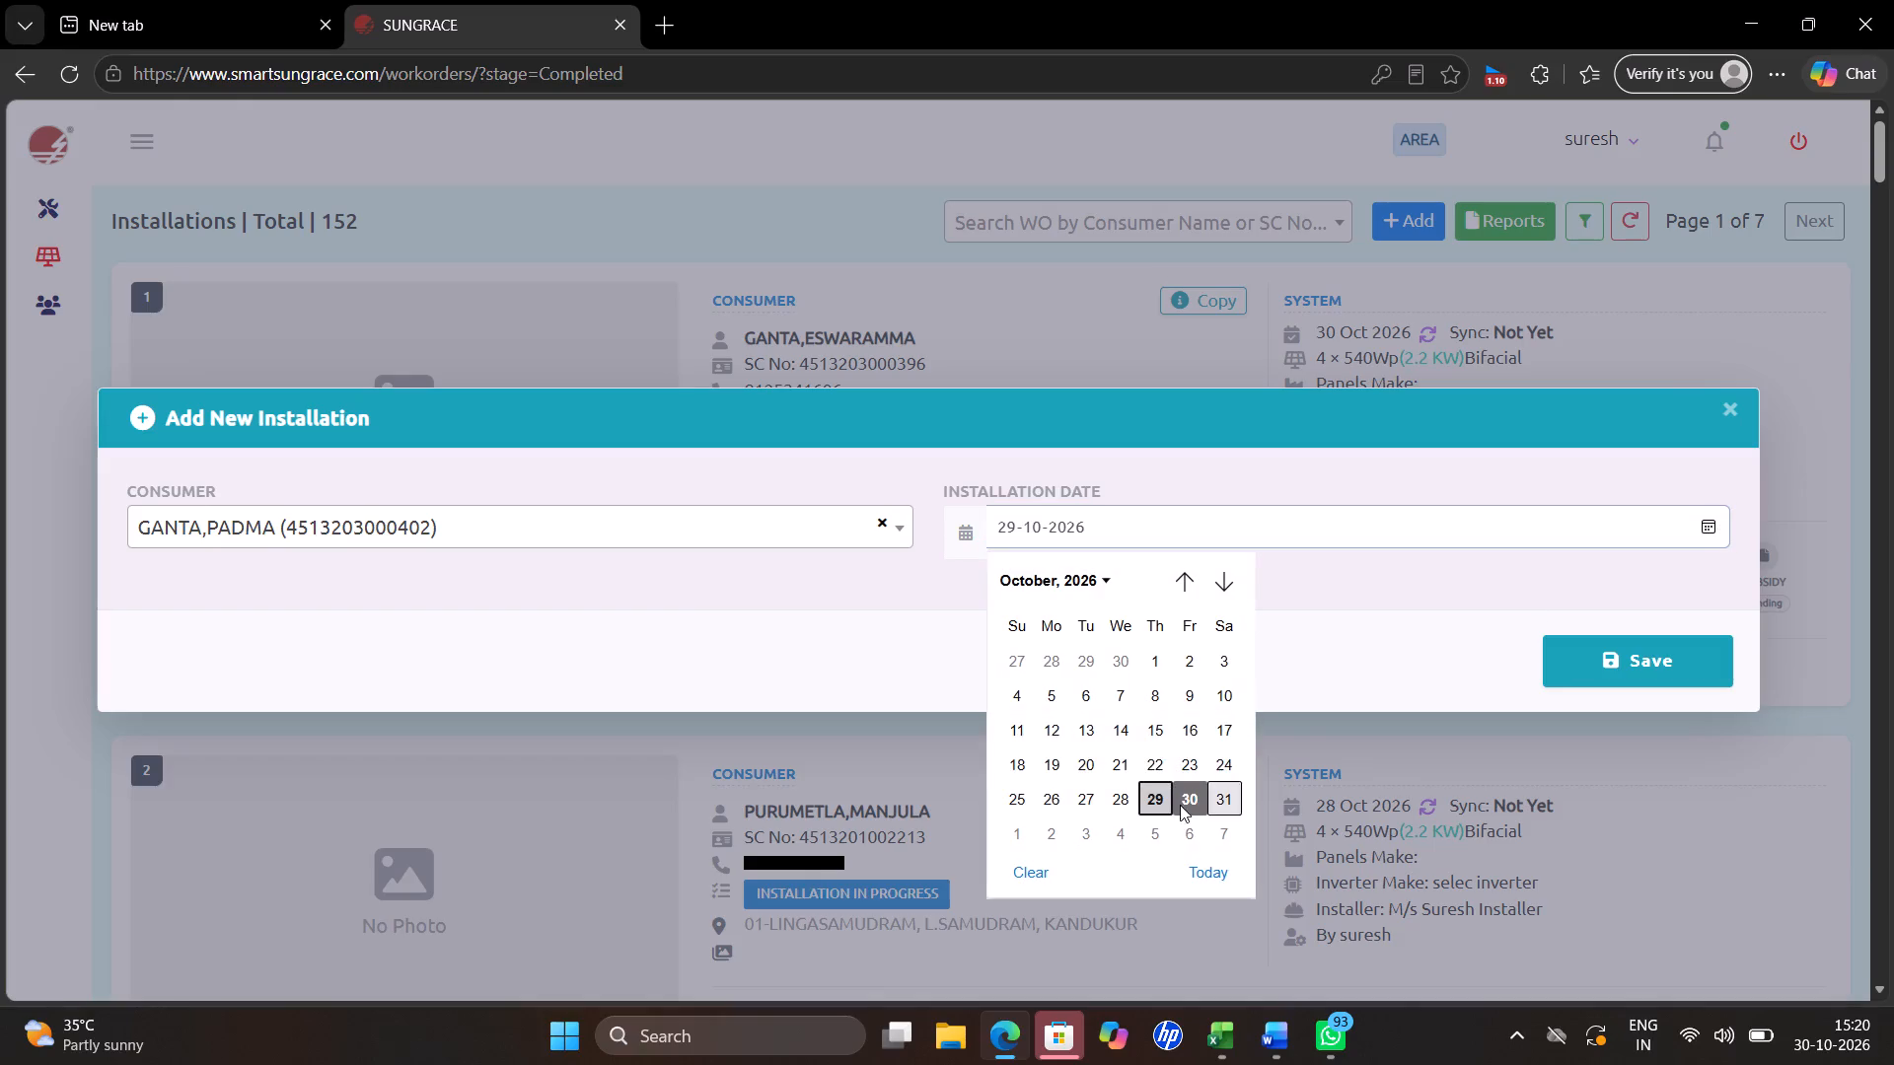
pyautogui.click(1118, 810)
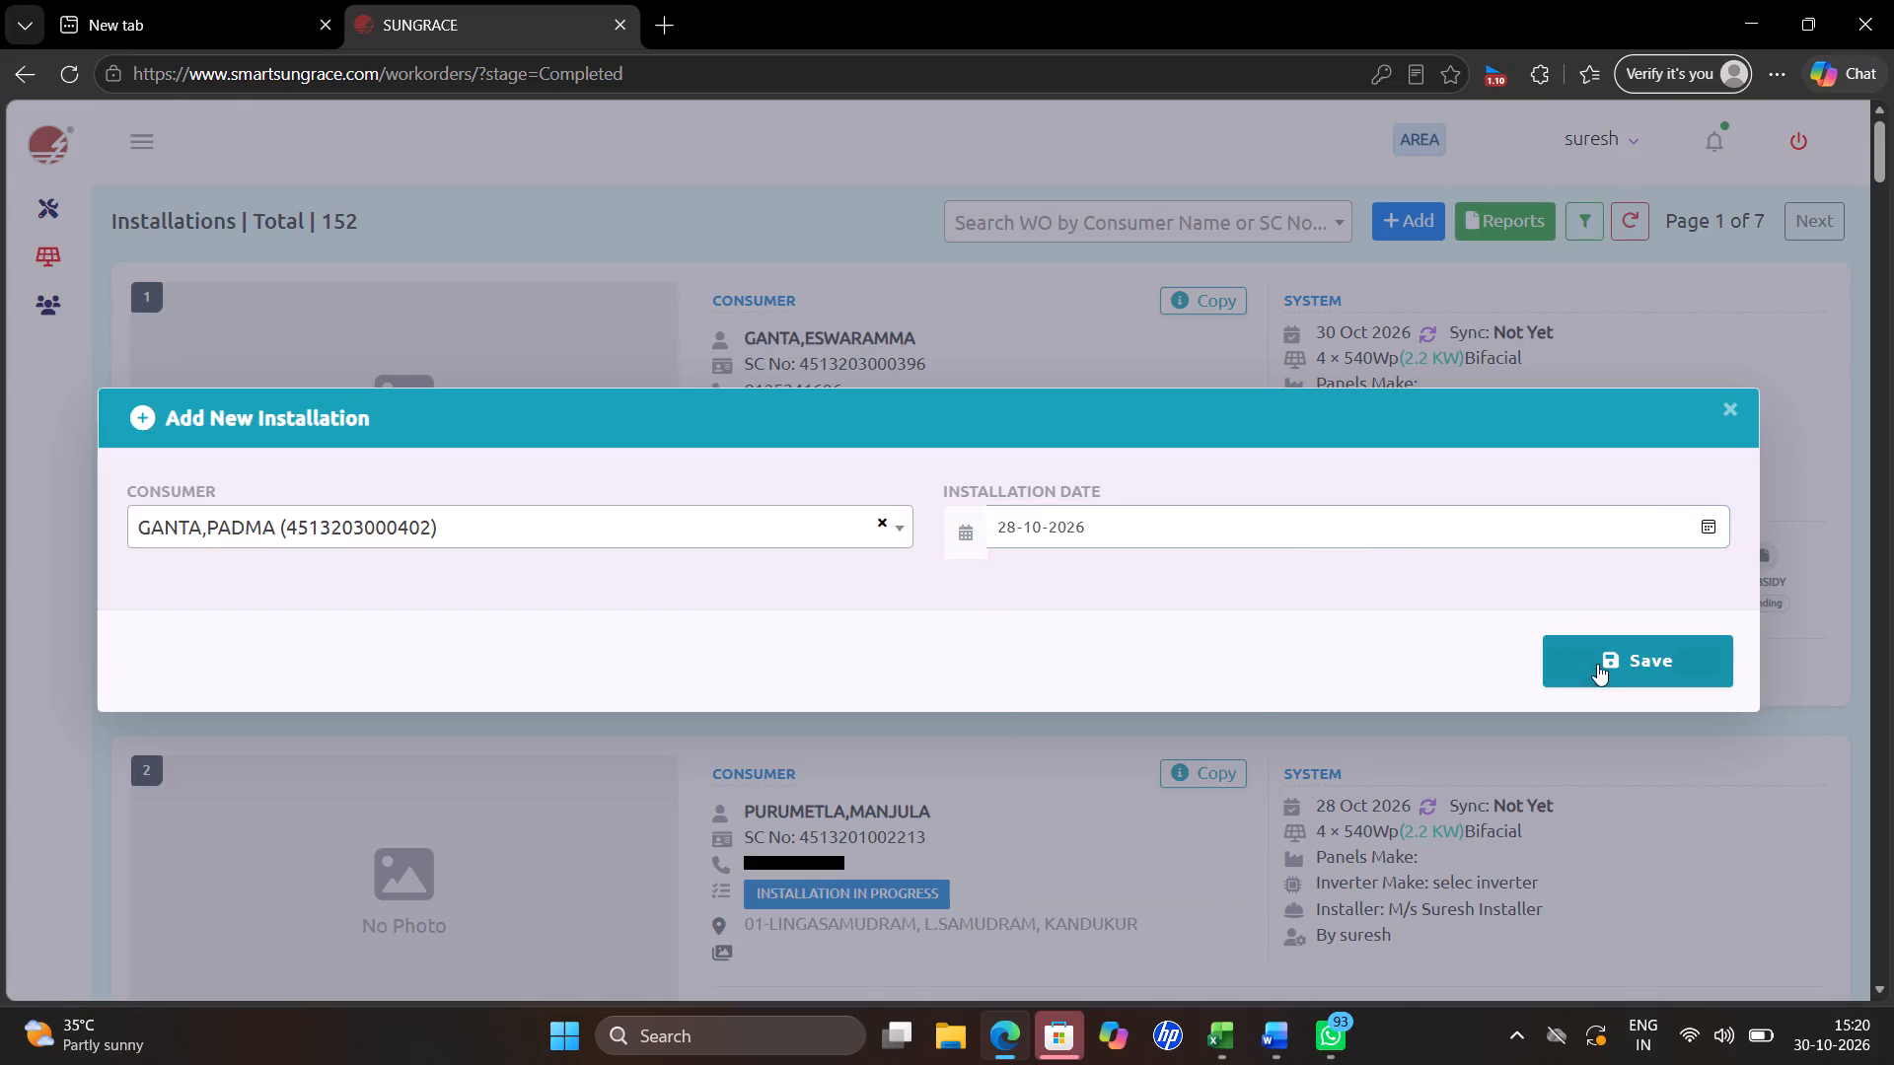
pyautogui.click(1597, 665)
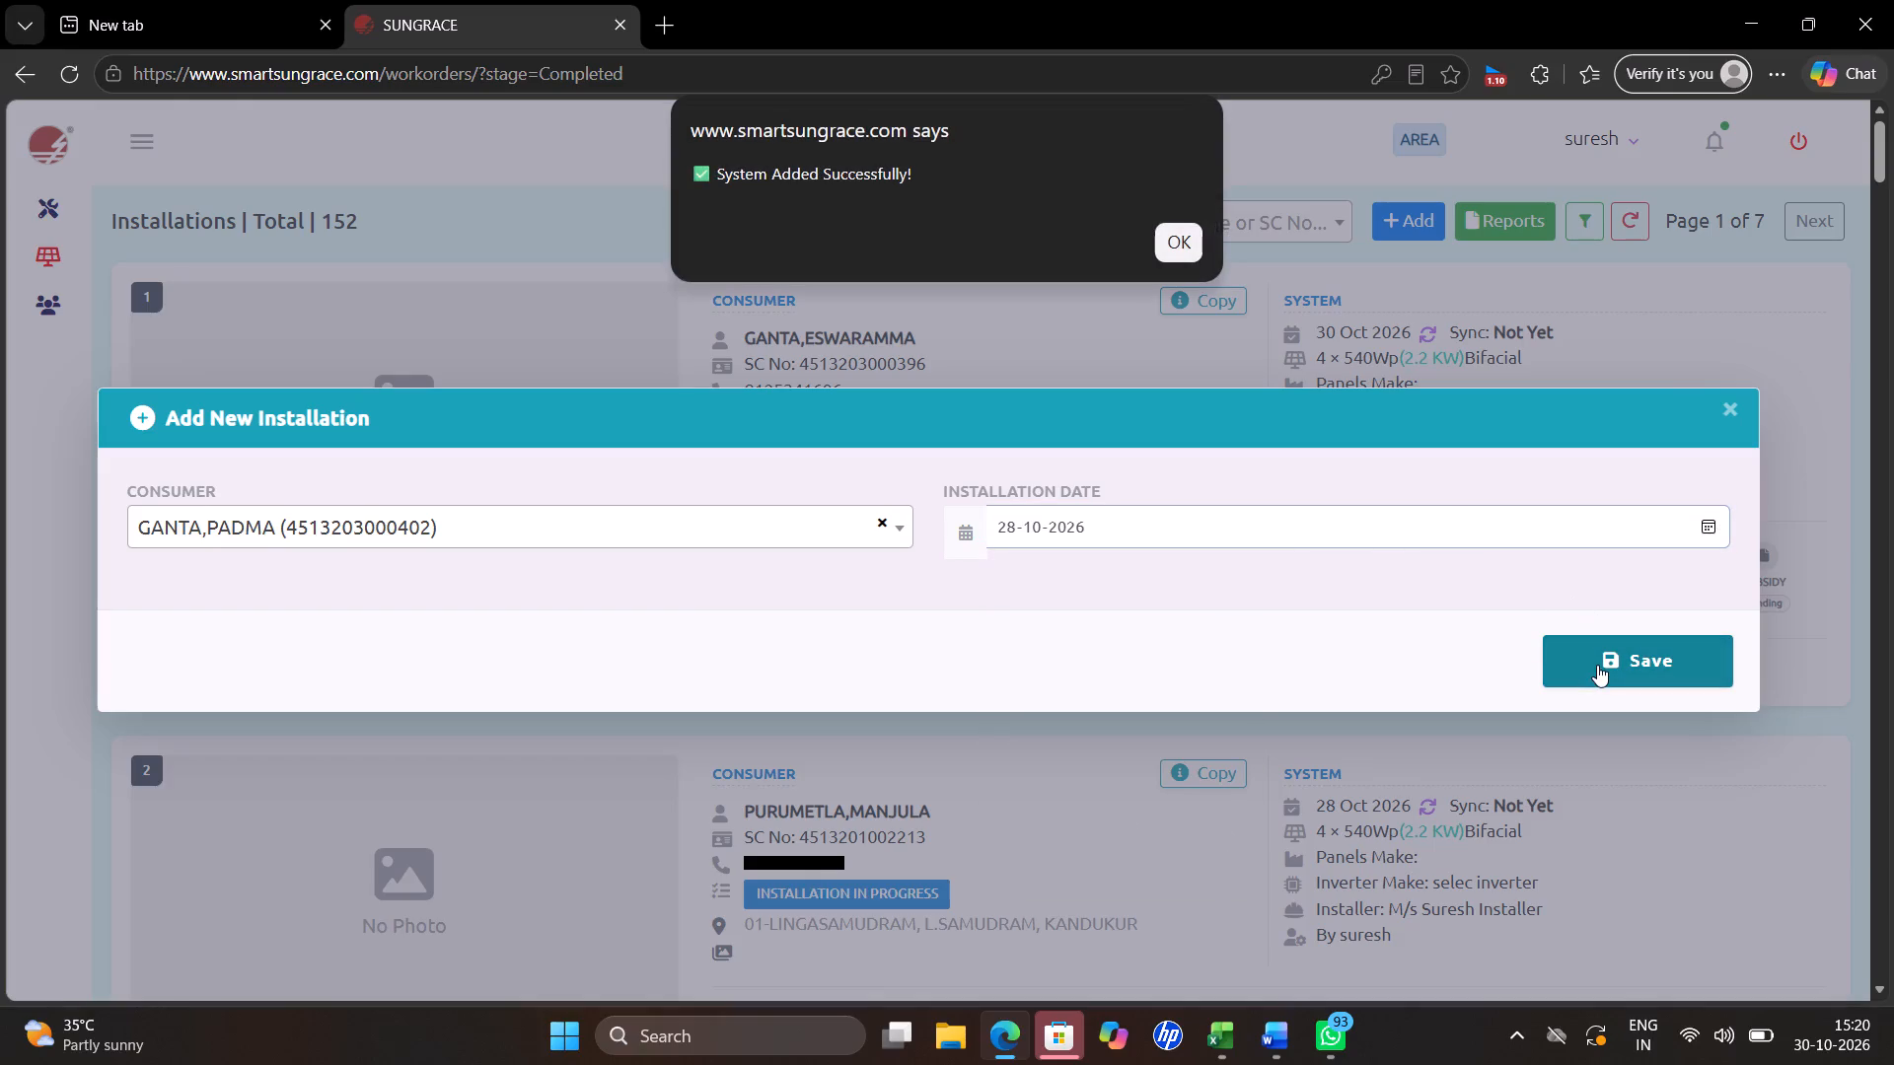
pyautogui.click(1176, 248)
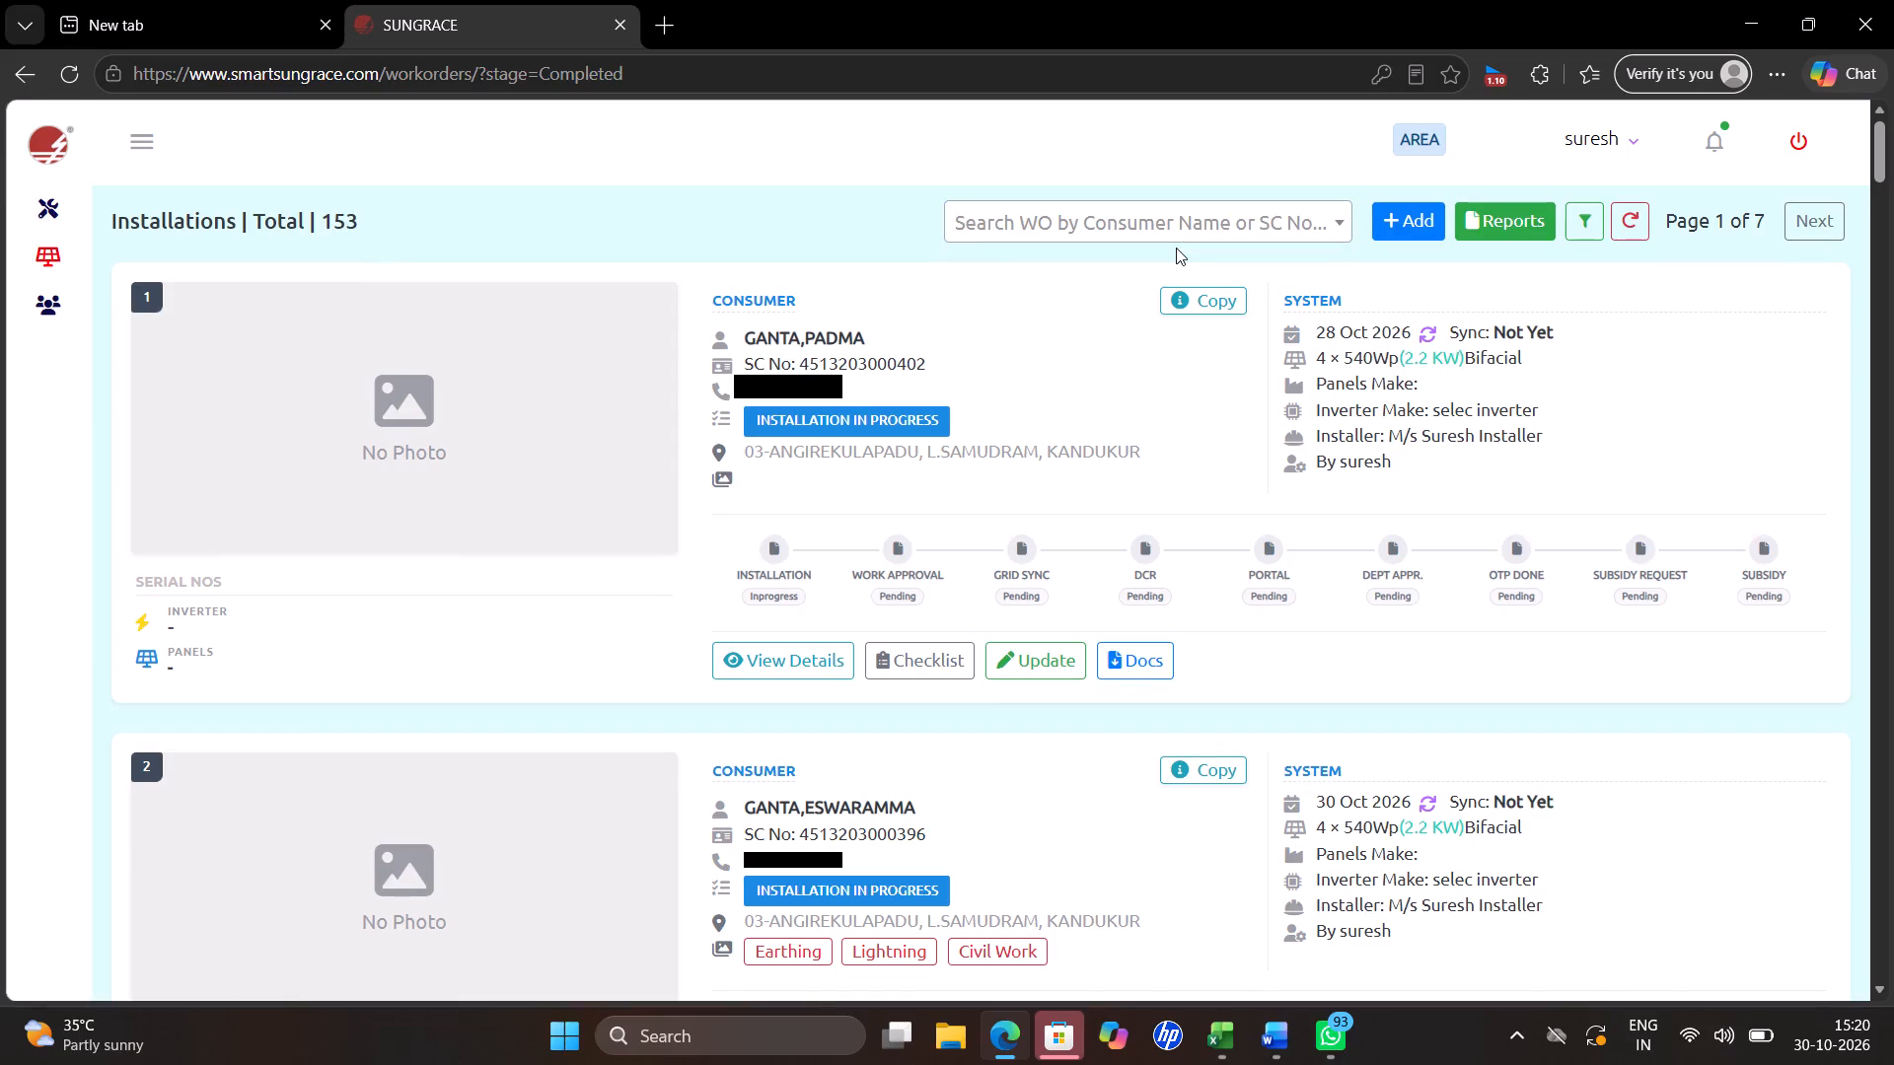
# Open the off-site photos upload form for the newly added installation.
pyautogui.click(1067, 646)
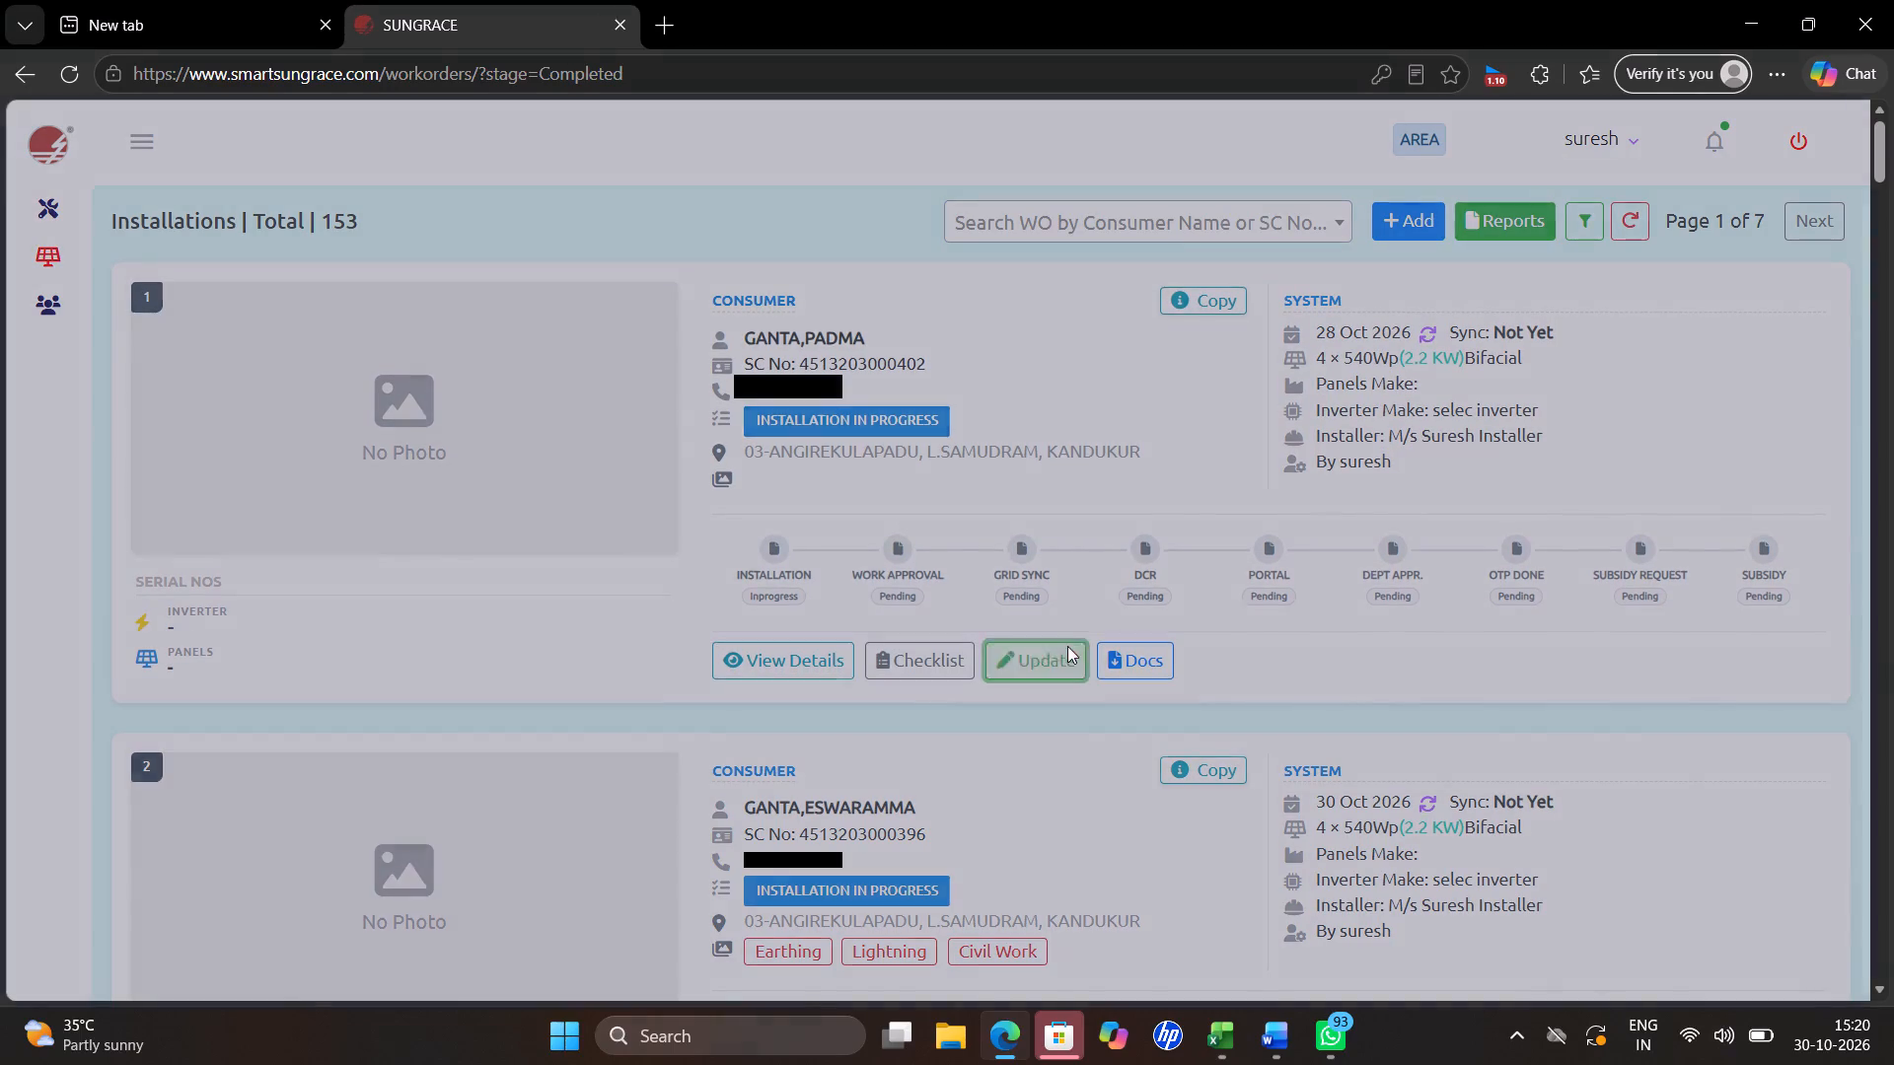
pyautogui.click(924, 659)
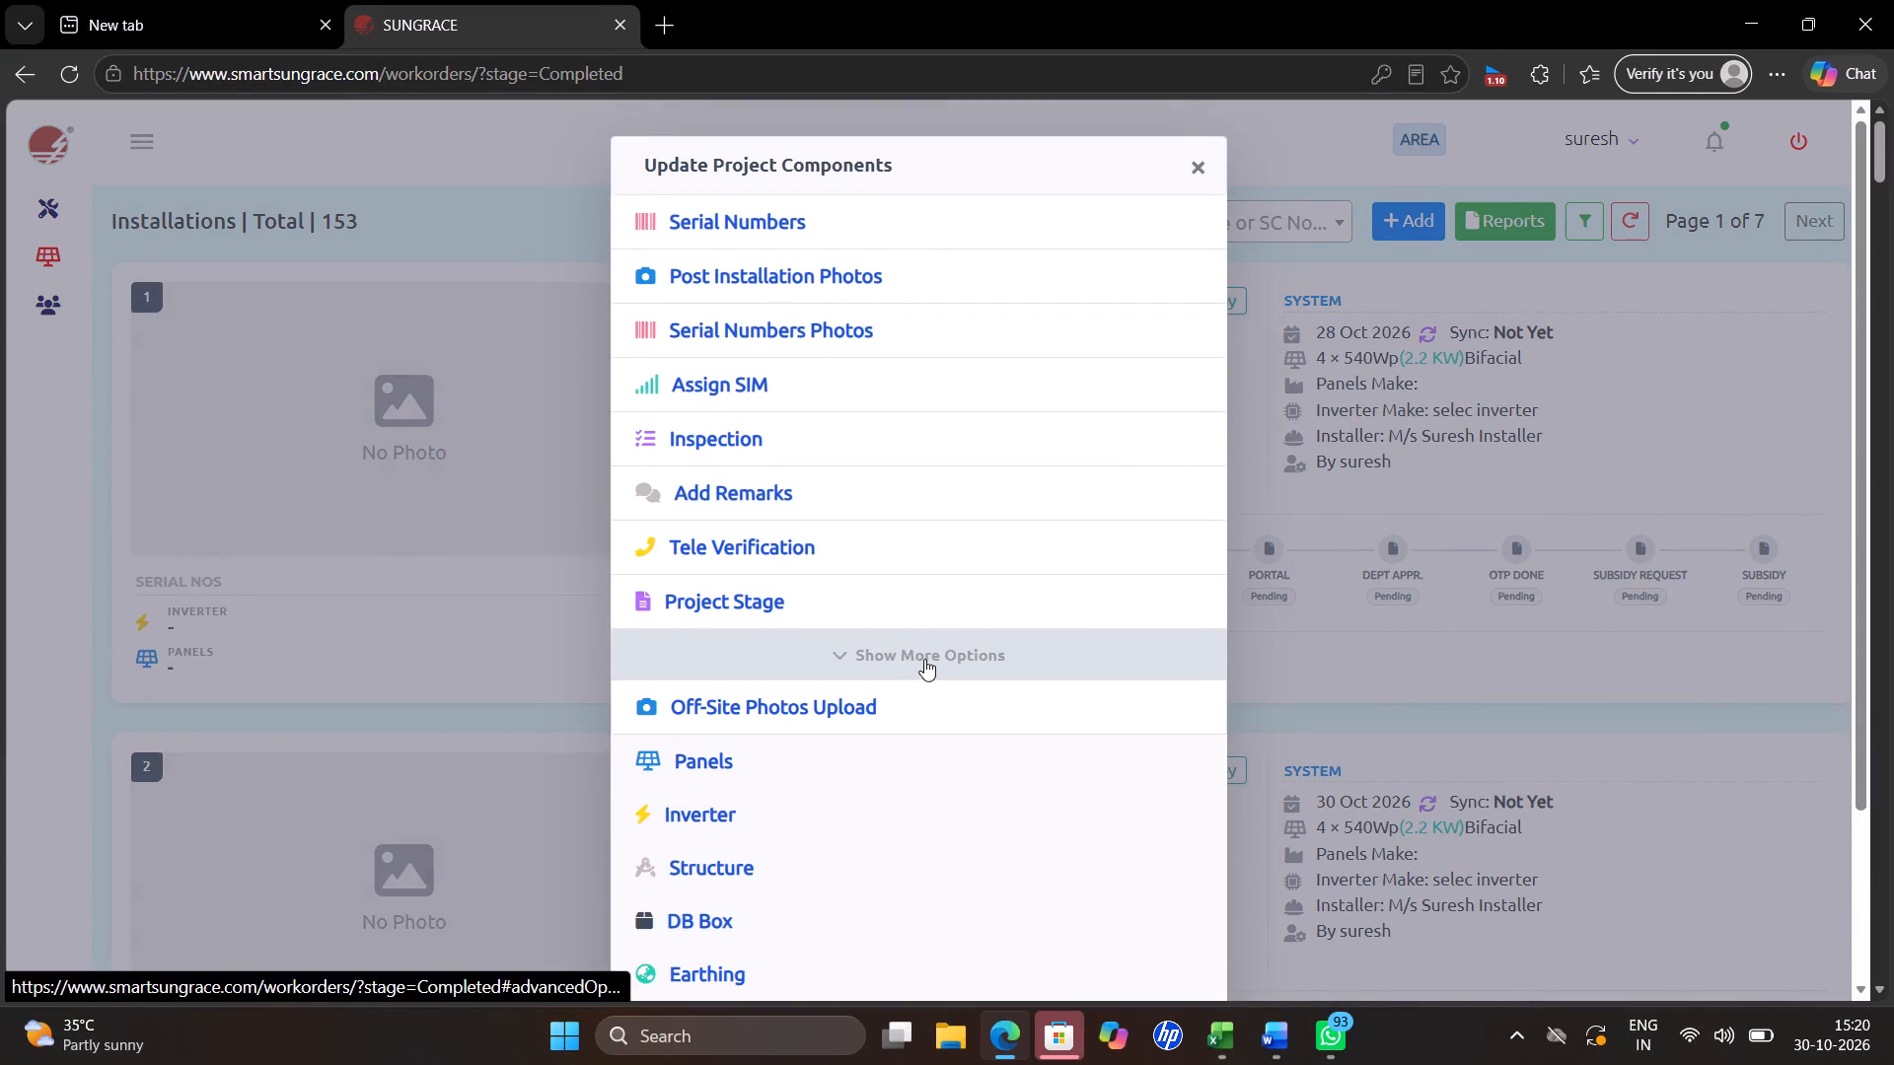
pyautogui.scroll(-1, 846, 763)
pyautogui.click(852, 646)
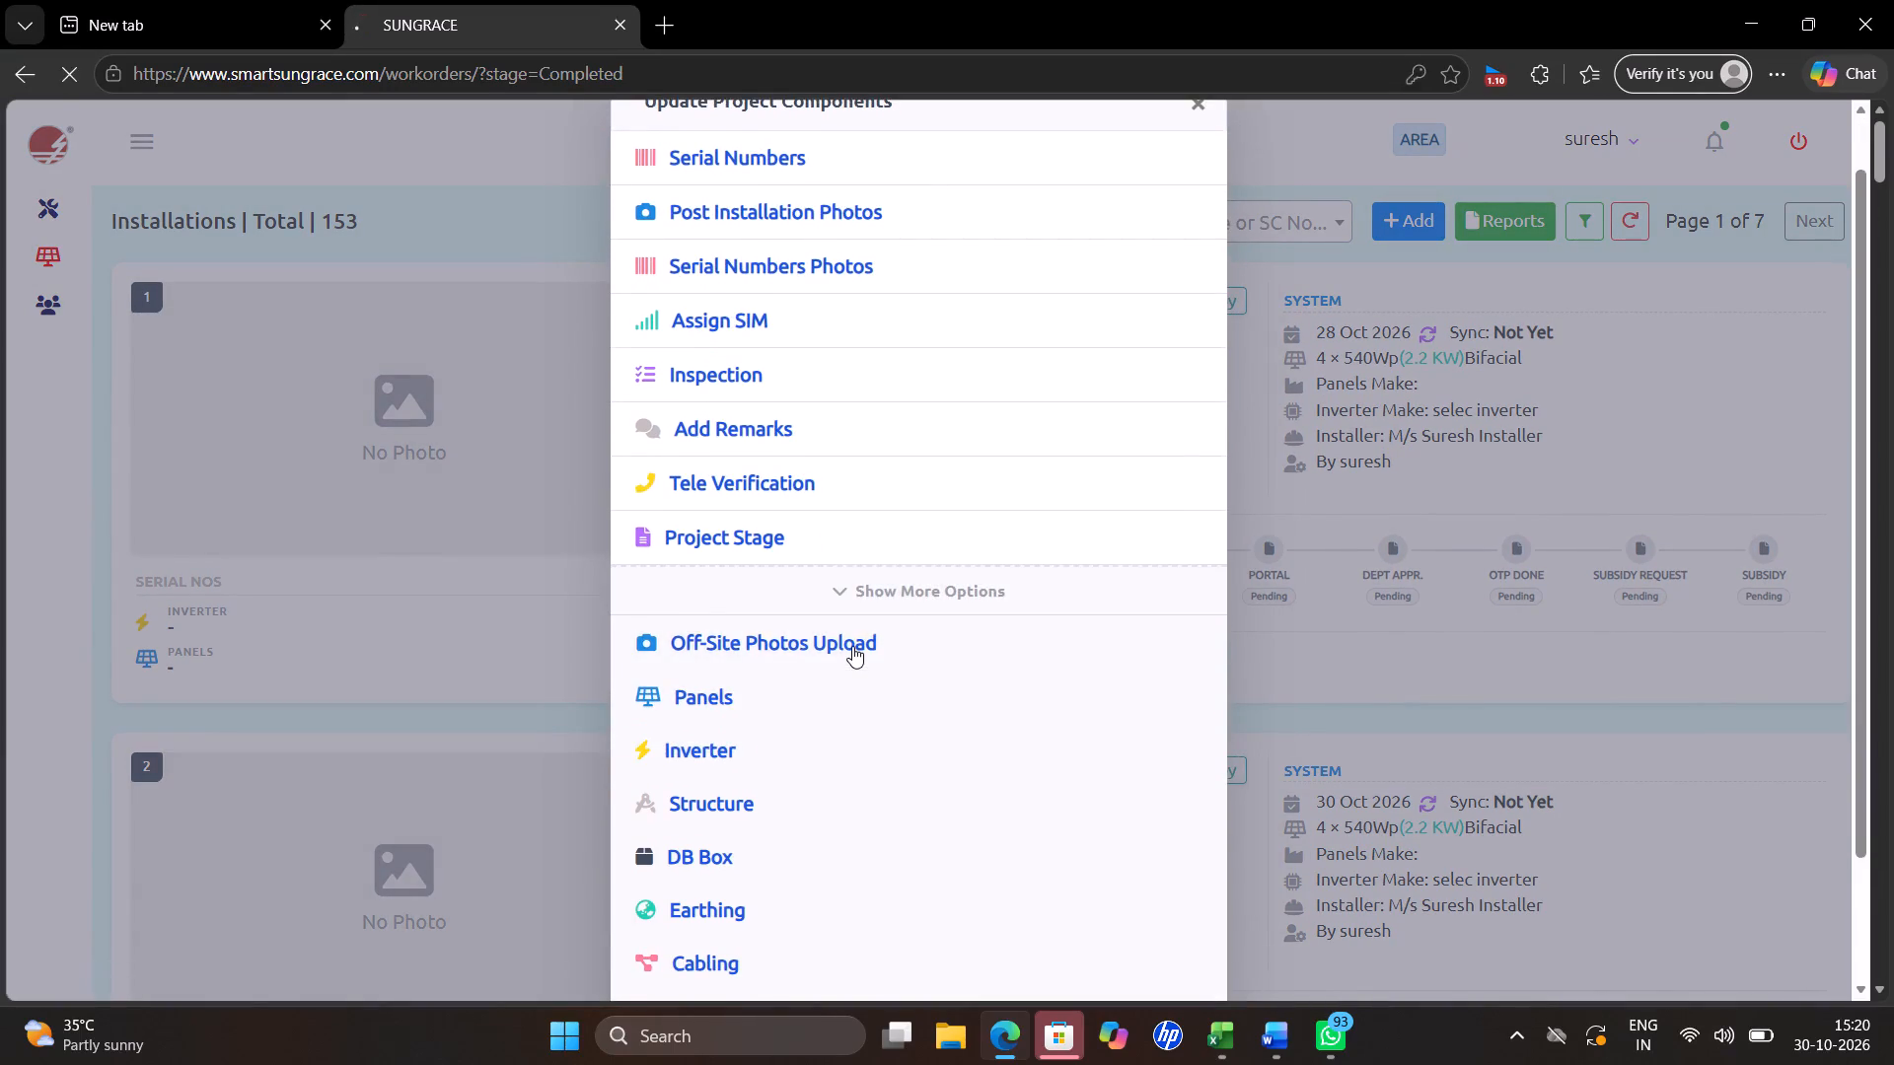
pyautogui.scroll(-1, 941, 727)
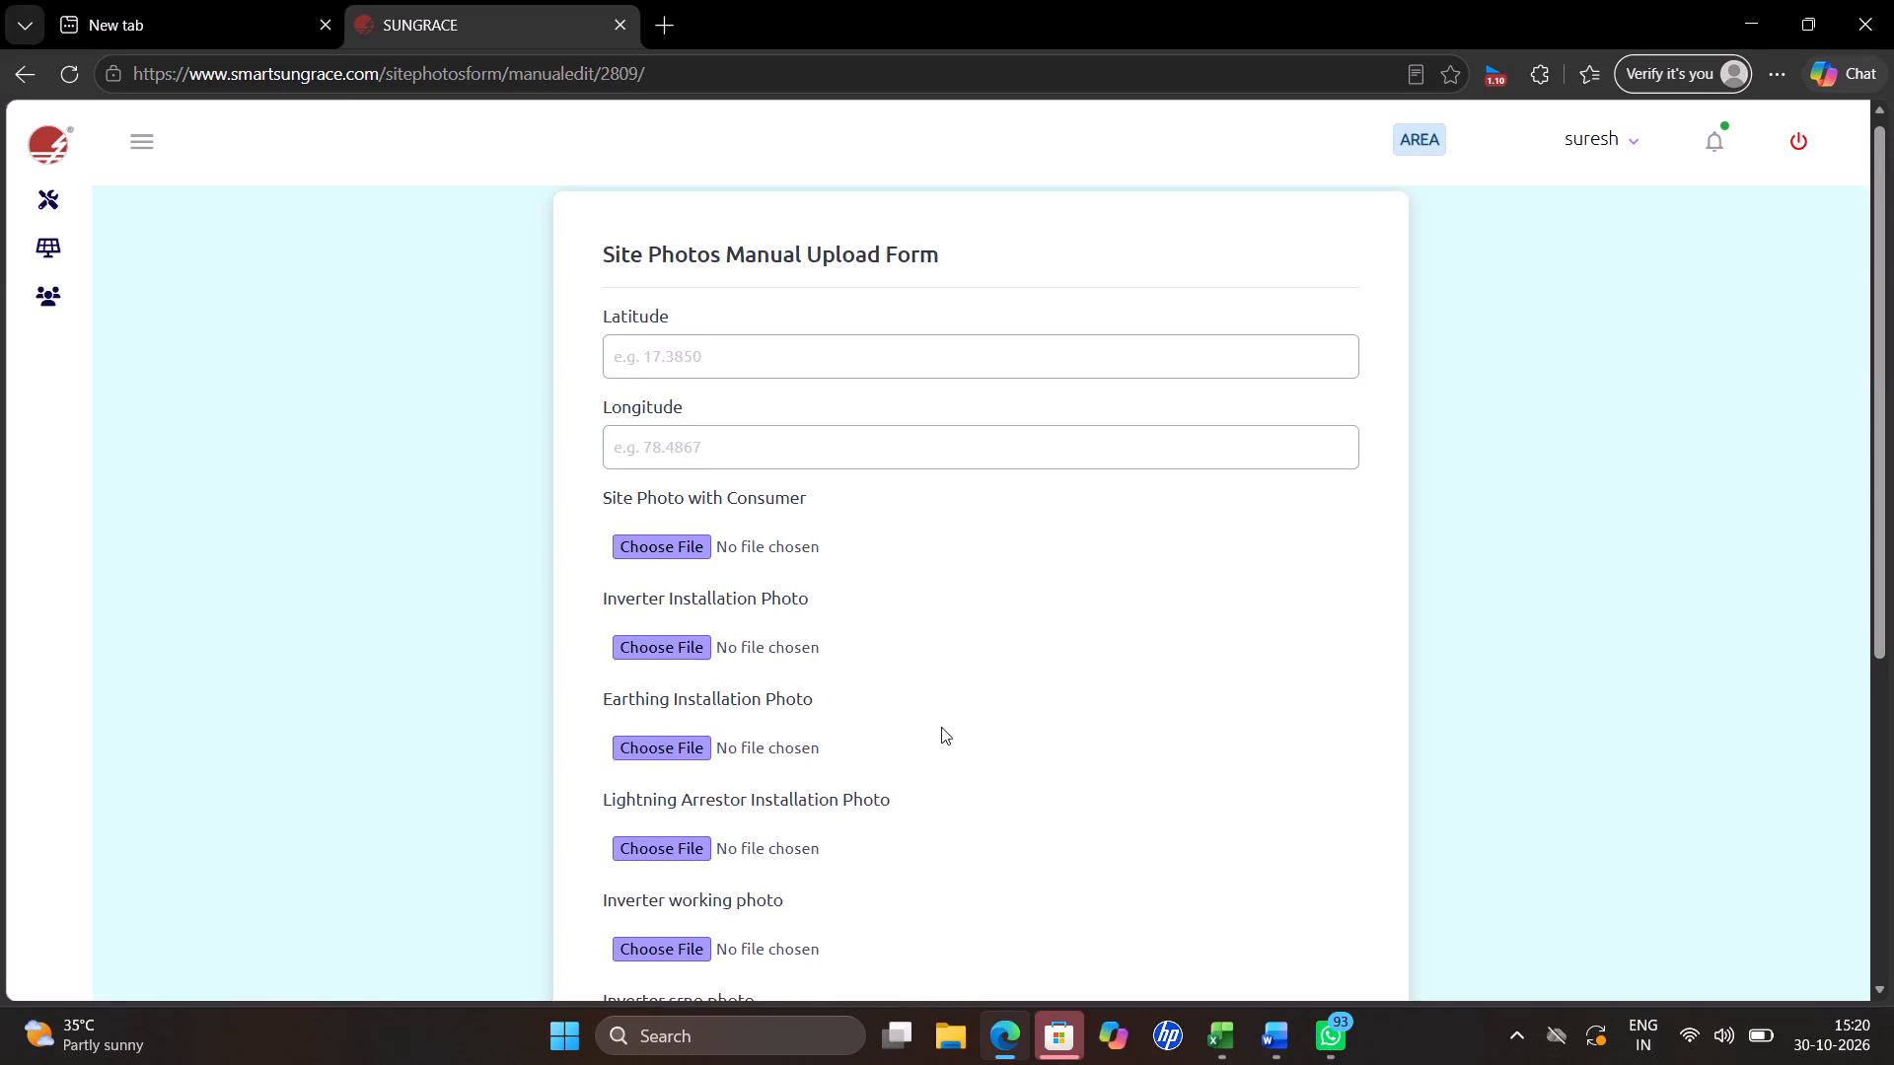
pyautogui.scroll(-1, 941, 727)
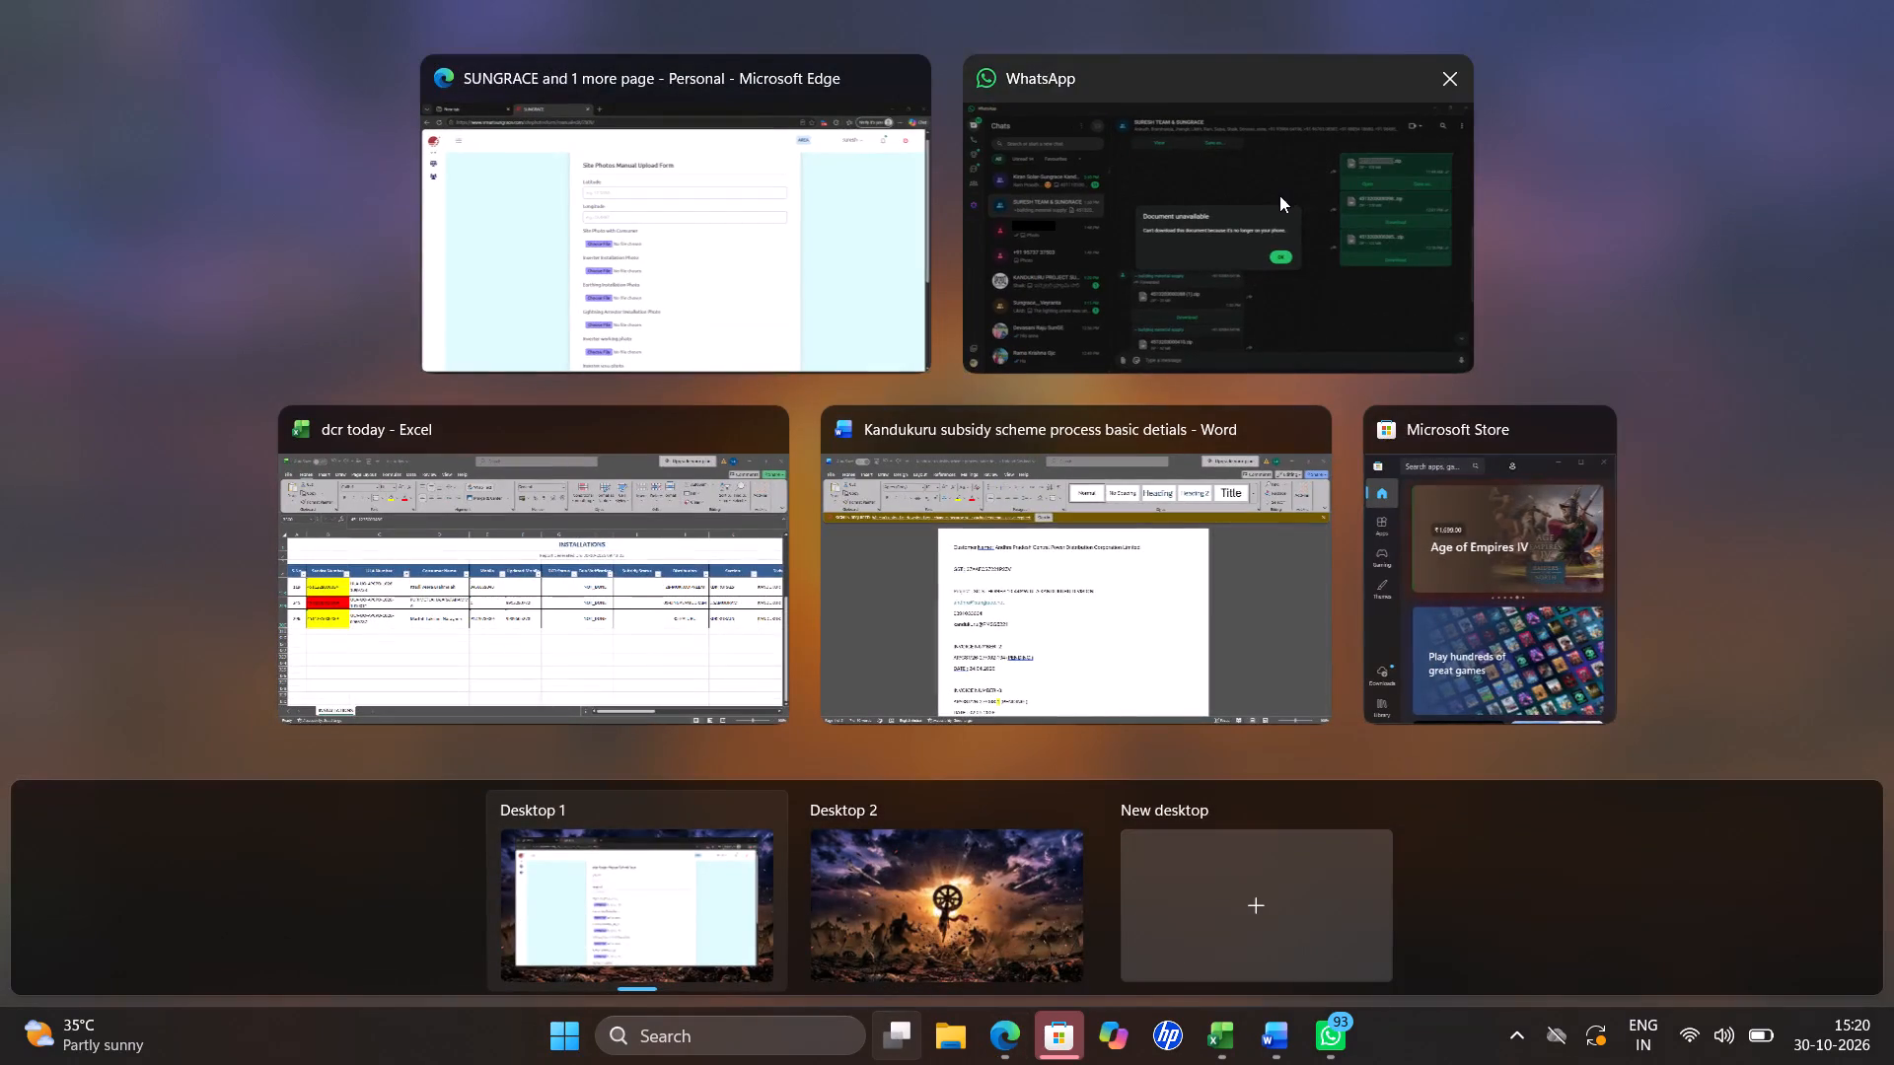
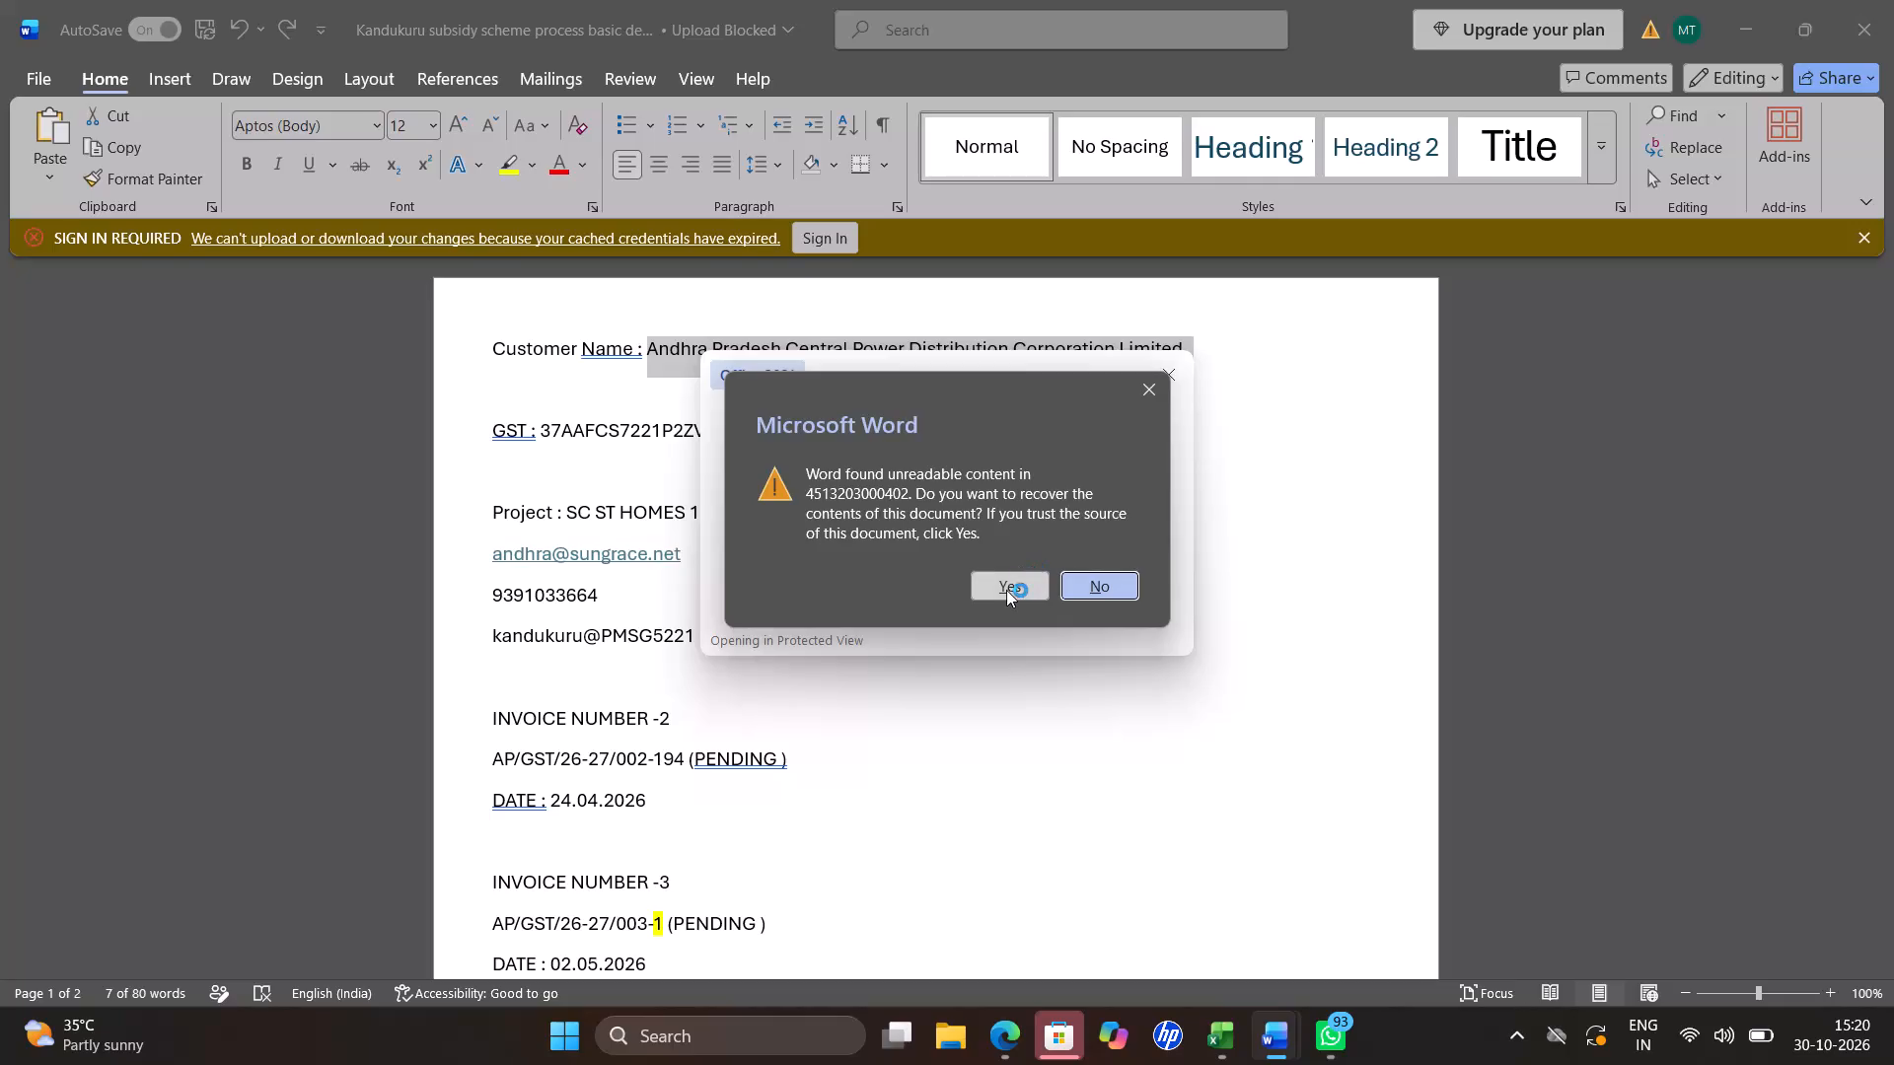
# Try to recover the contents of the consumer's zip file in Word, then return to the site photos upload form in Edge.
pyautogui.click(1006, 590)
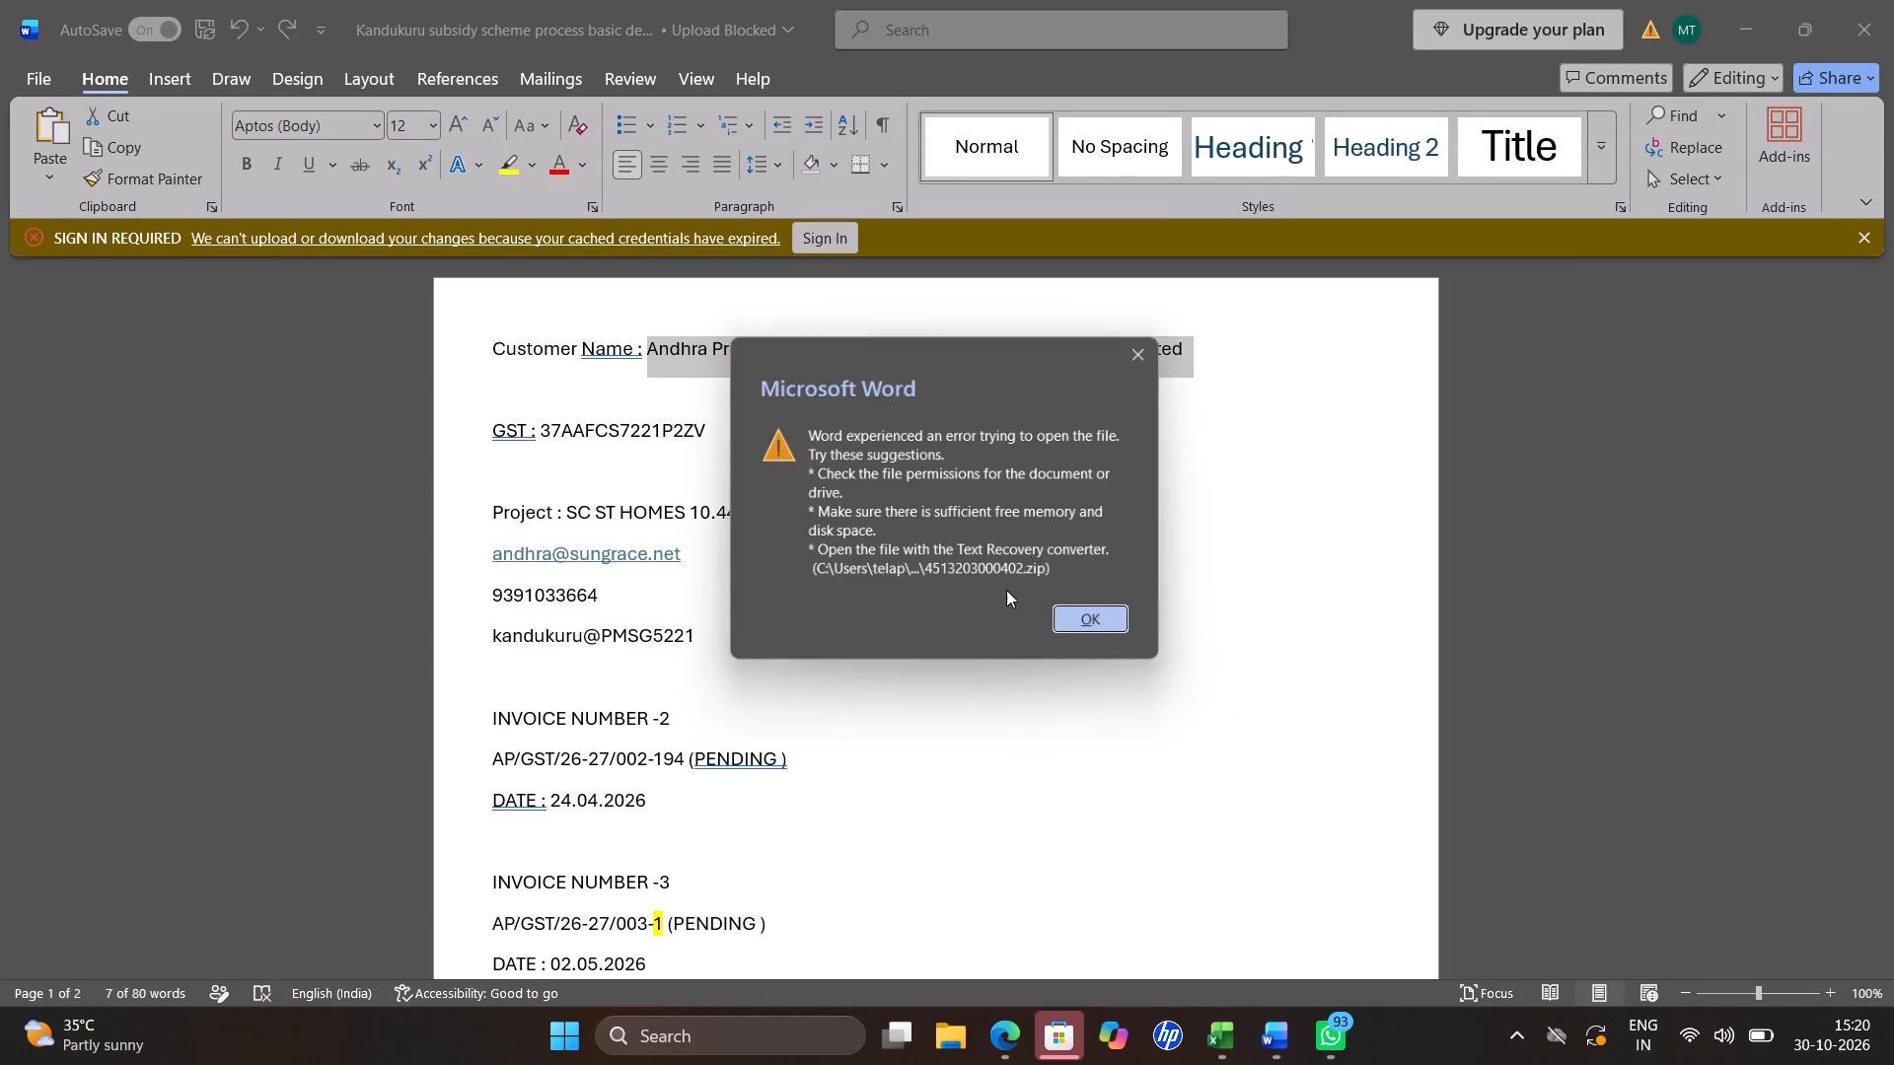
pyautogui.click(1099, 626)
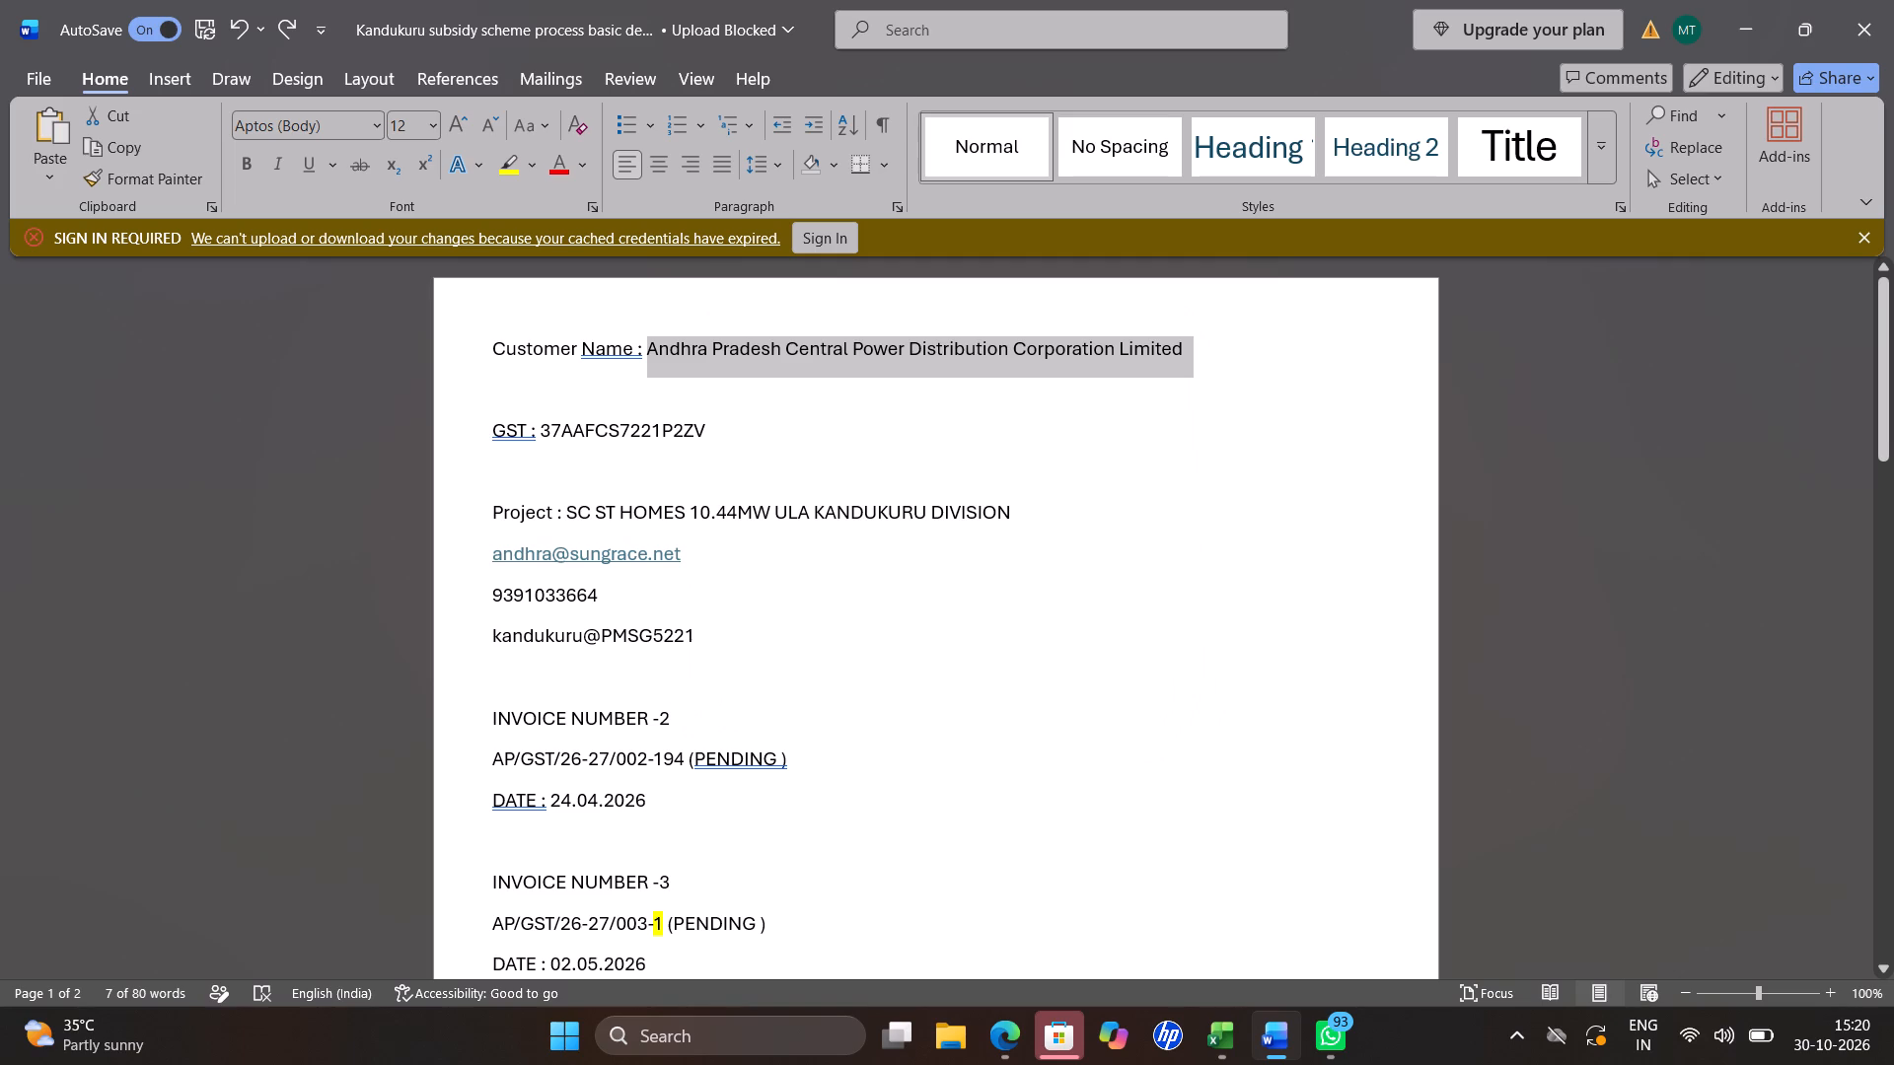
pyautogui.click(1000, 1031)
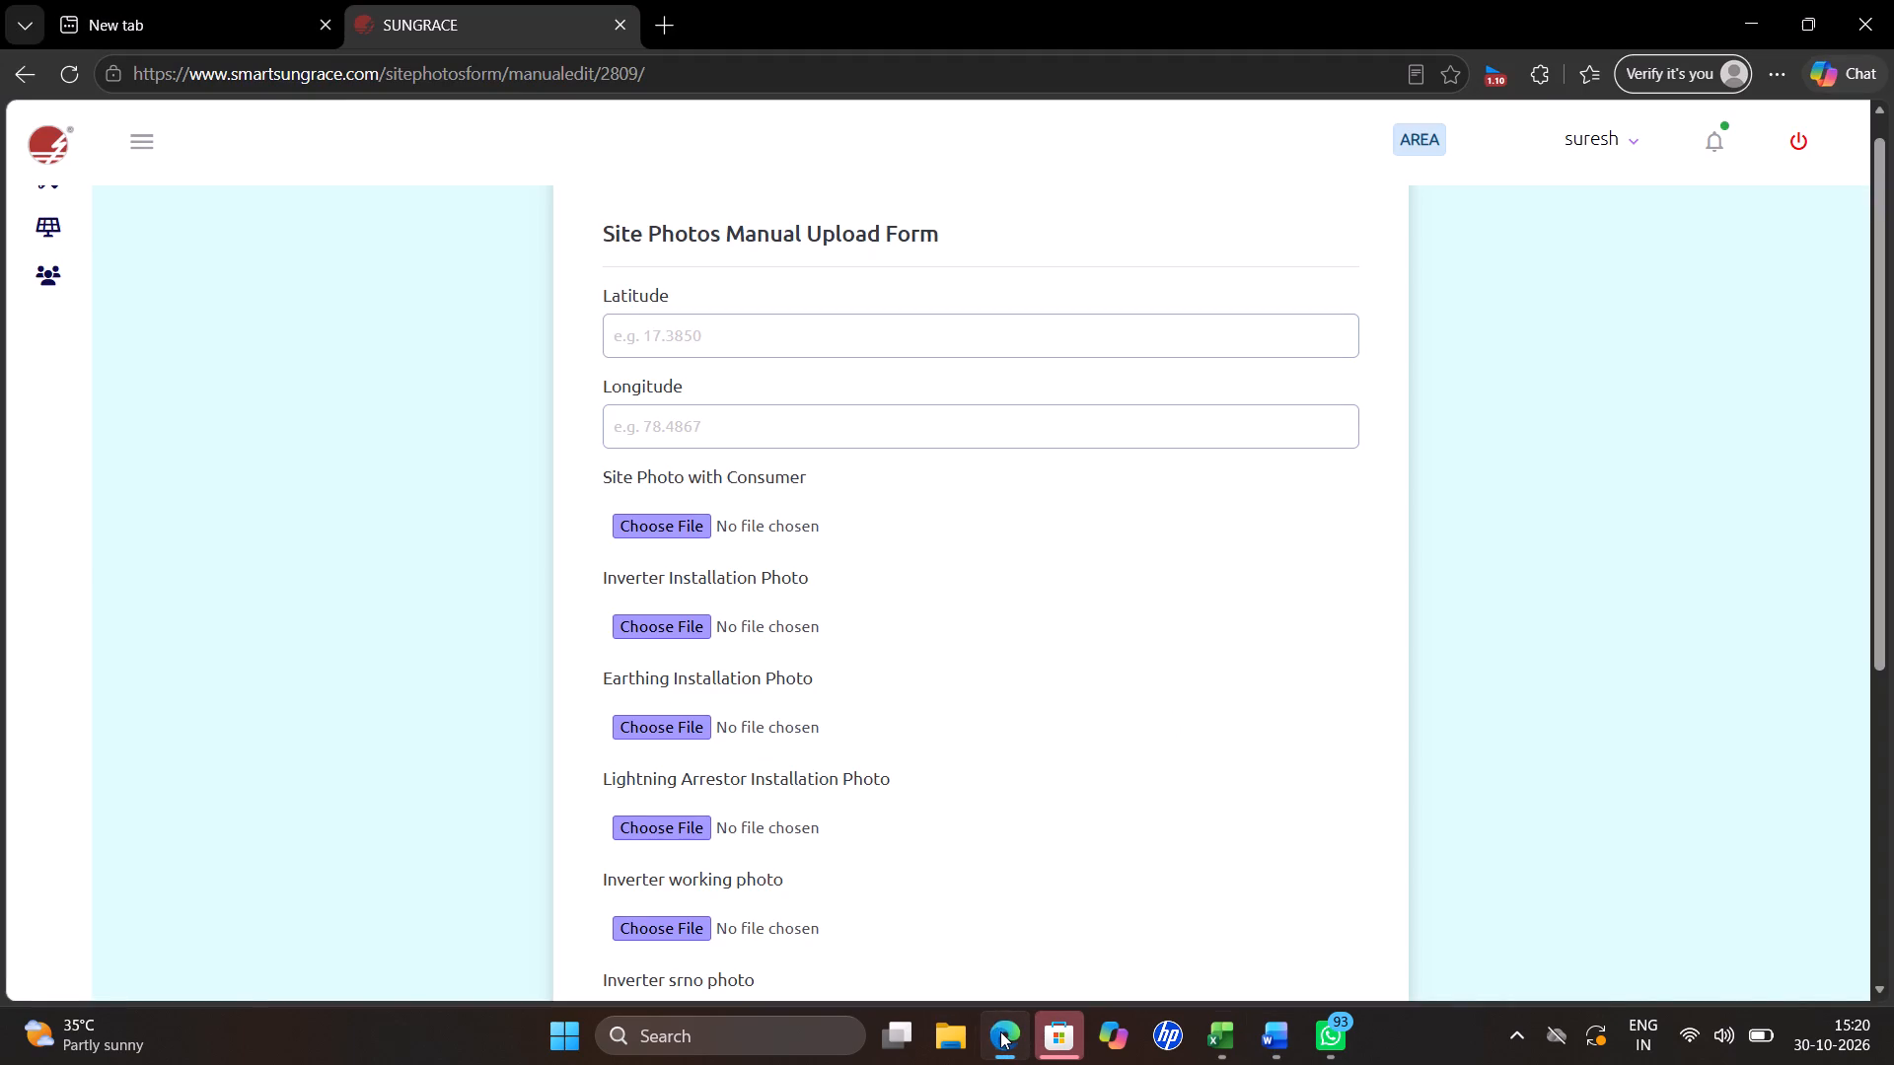
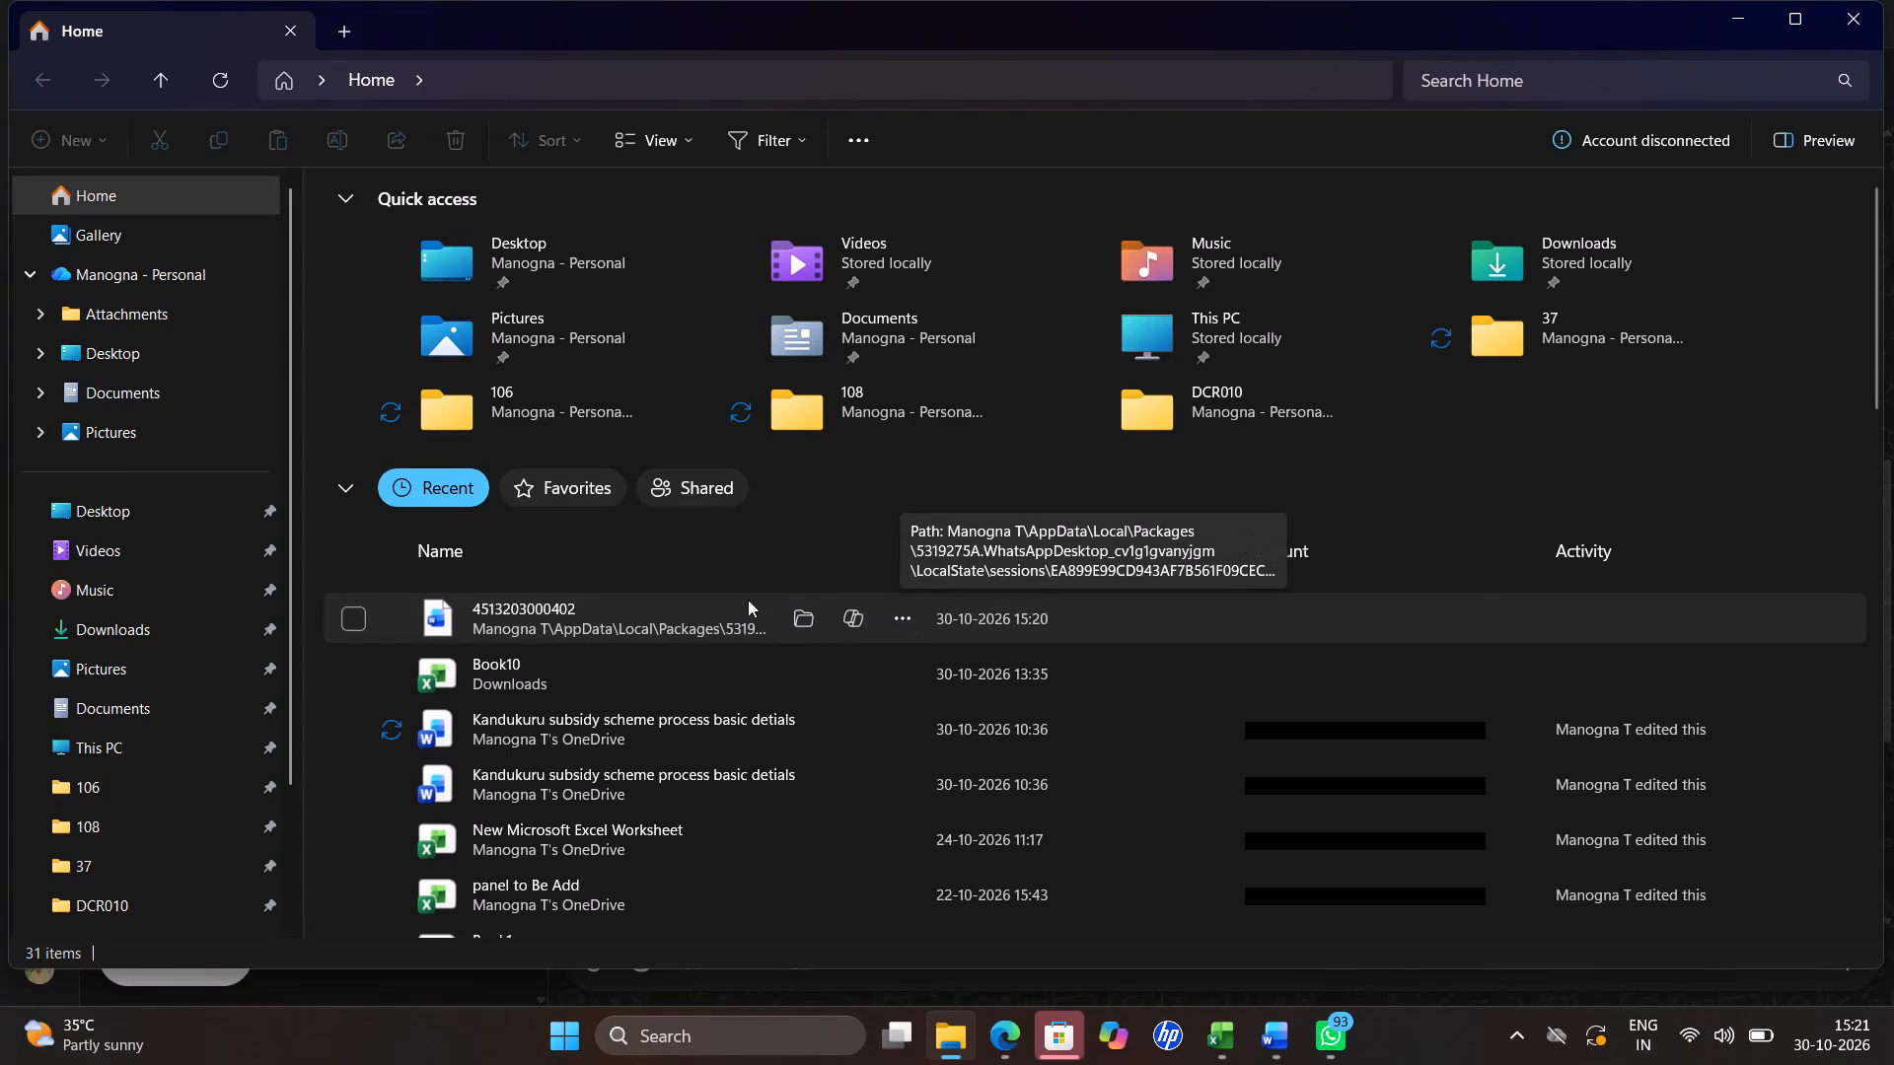
# In File Explorer, start extracting all files from the most recent compressed file, named with the consumer's service number.
pyautogui.rightClick(668, 614)
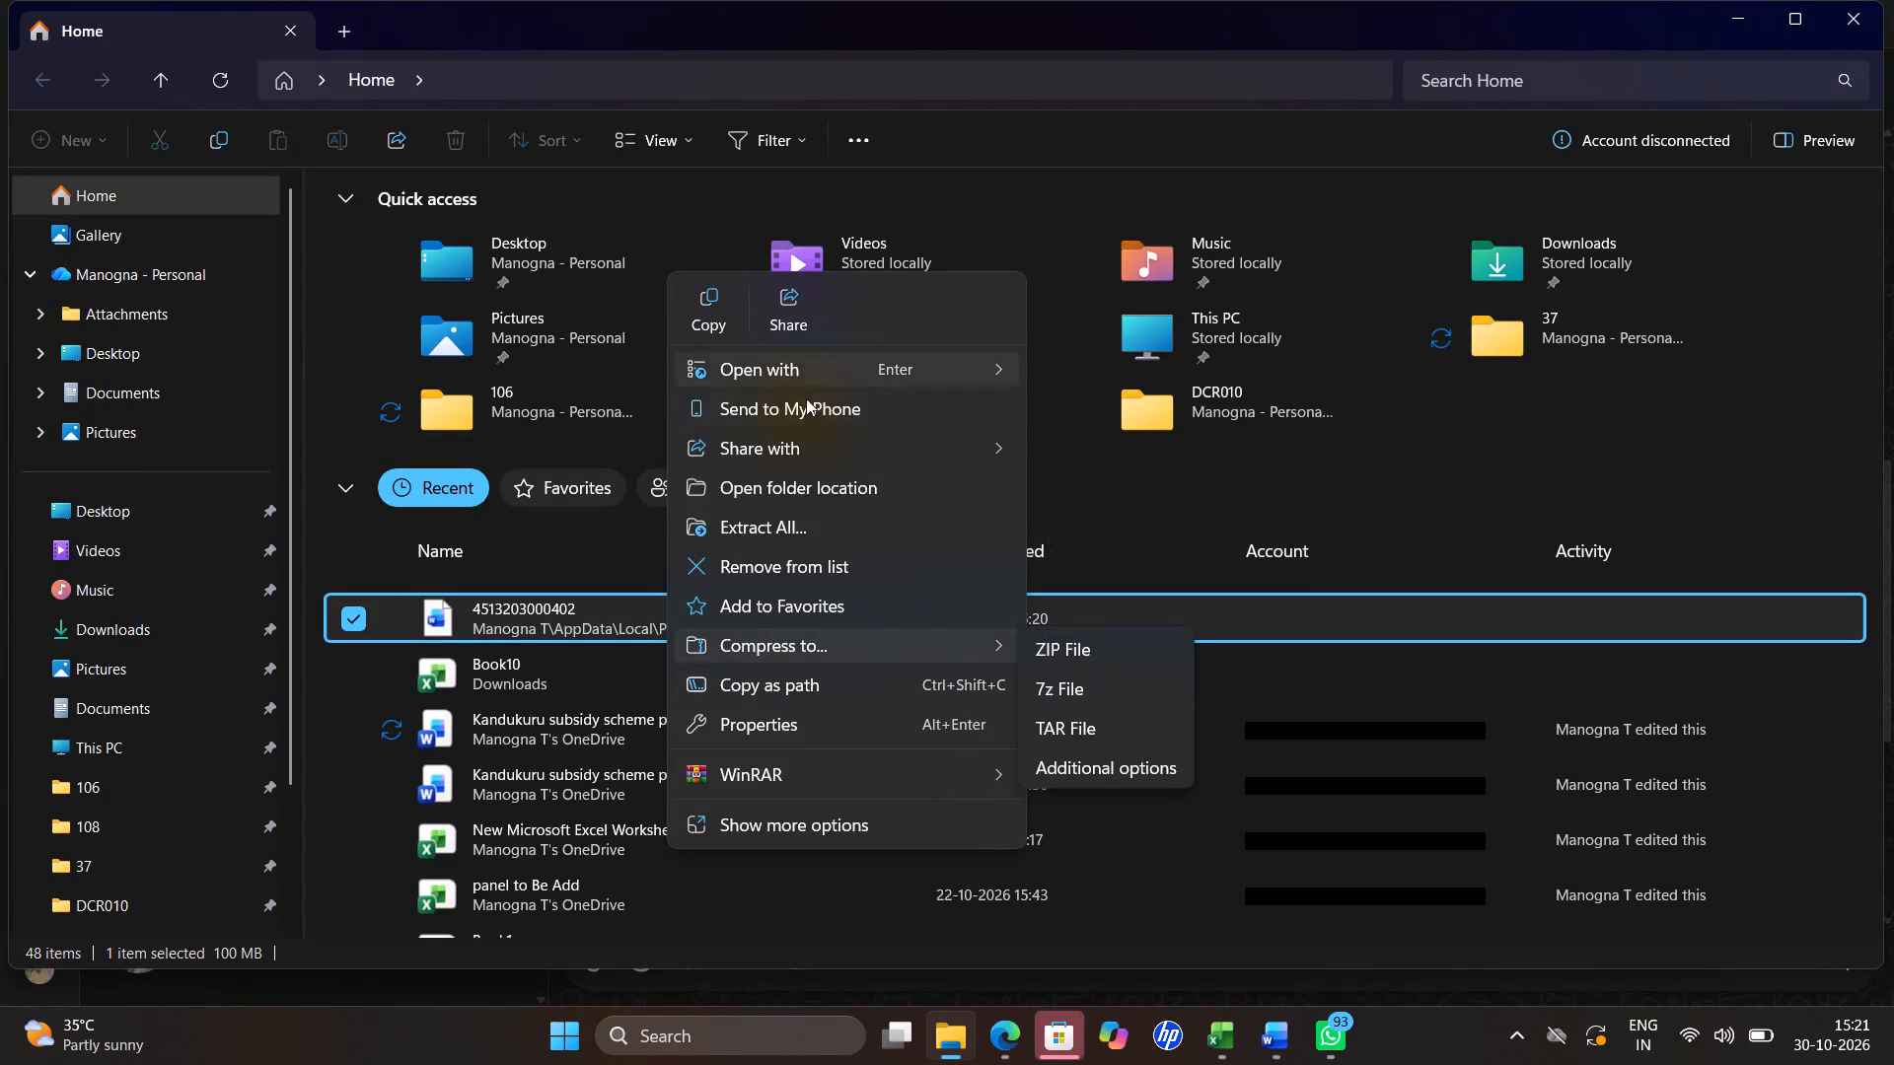
pyautogui.click(775, 527)
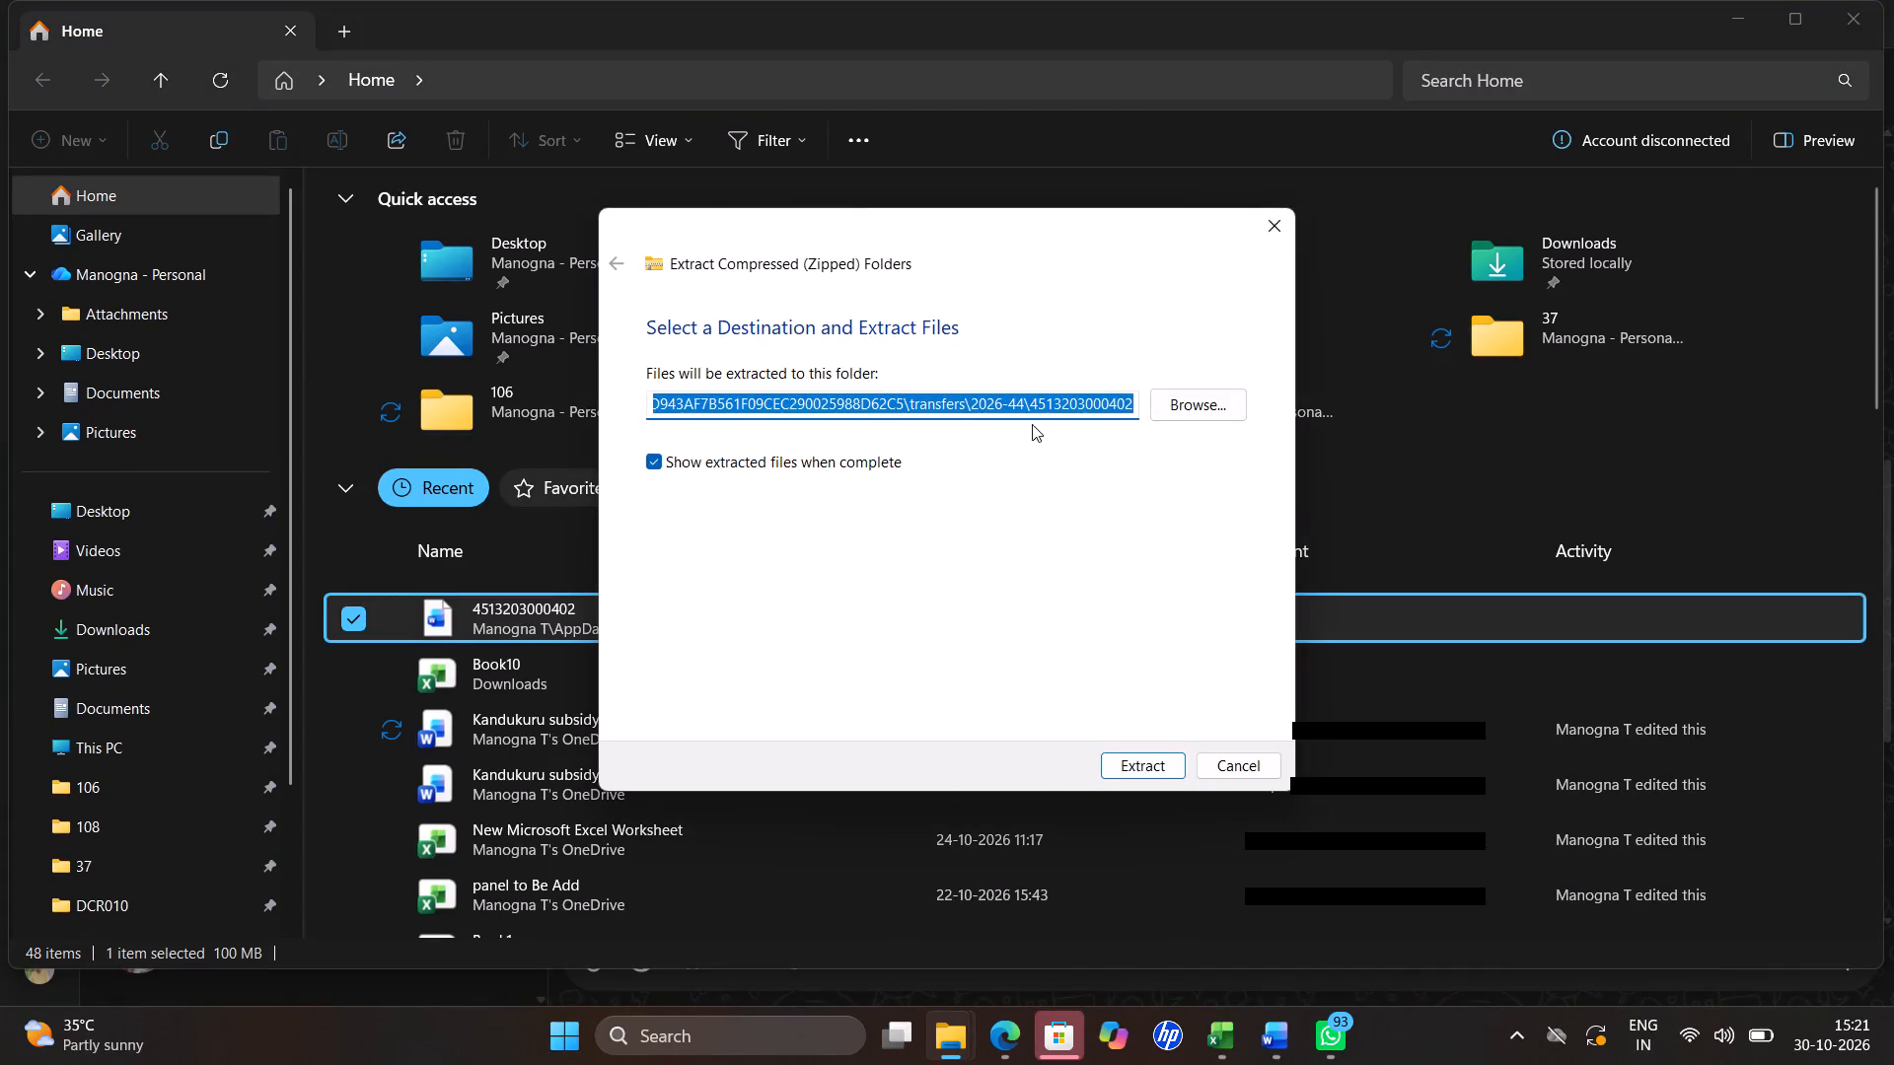
# Extract the consumer's zipped site photos to the suggested destination folder.
pyautogui.click(1117, 400)
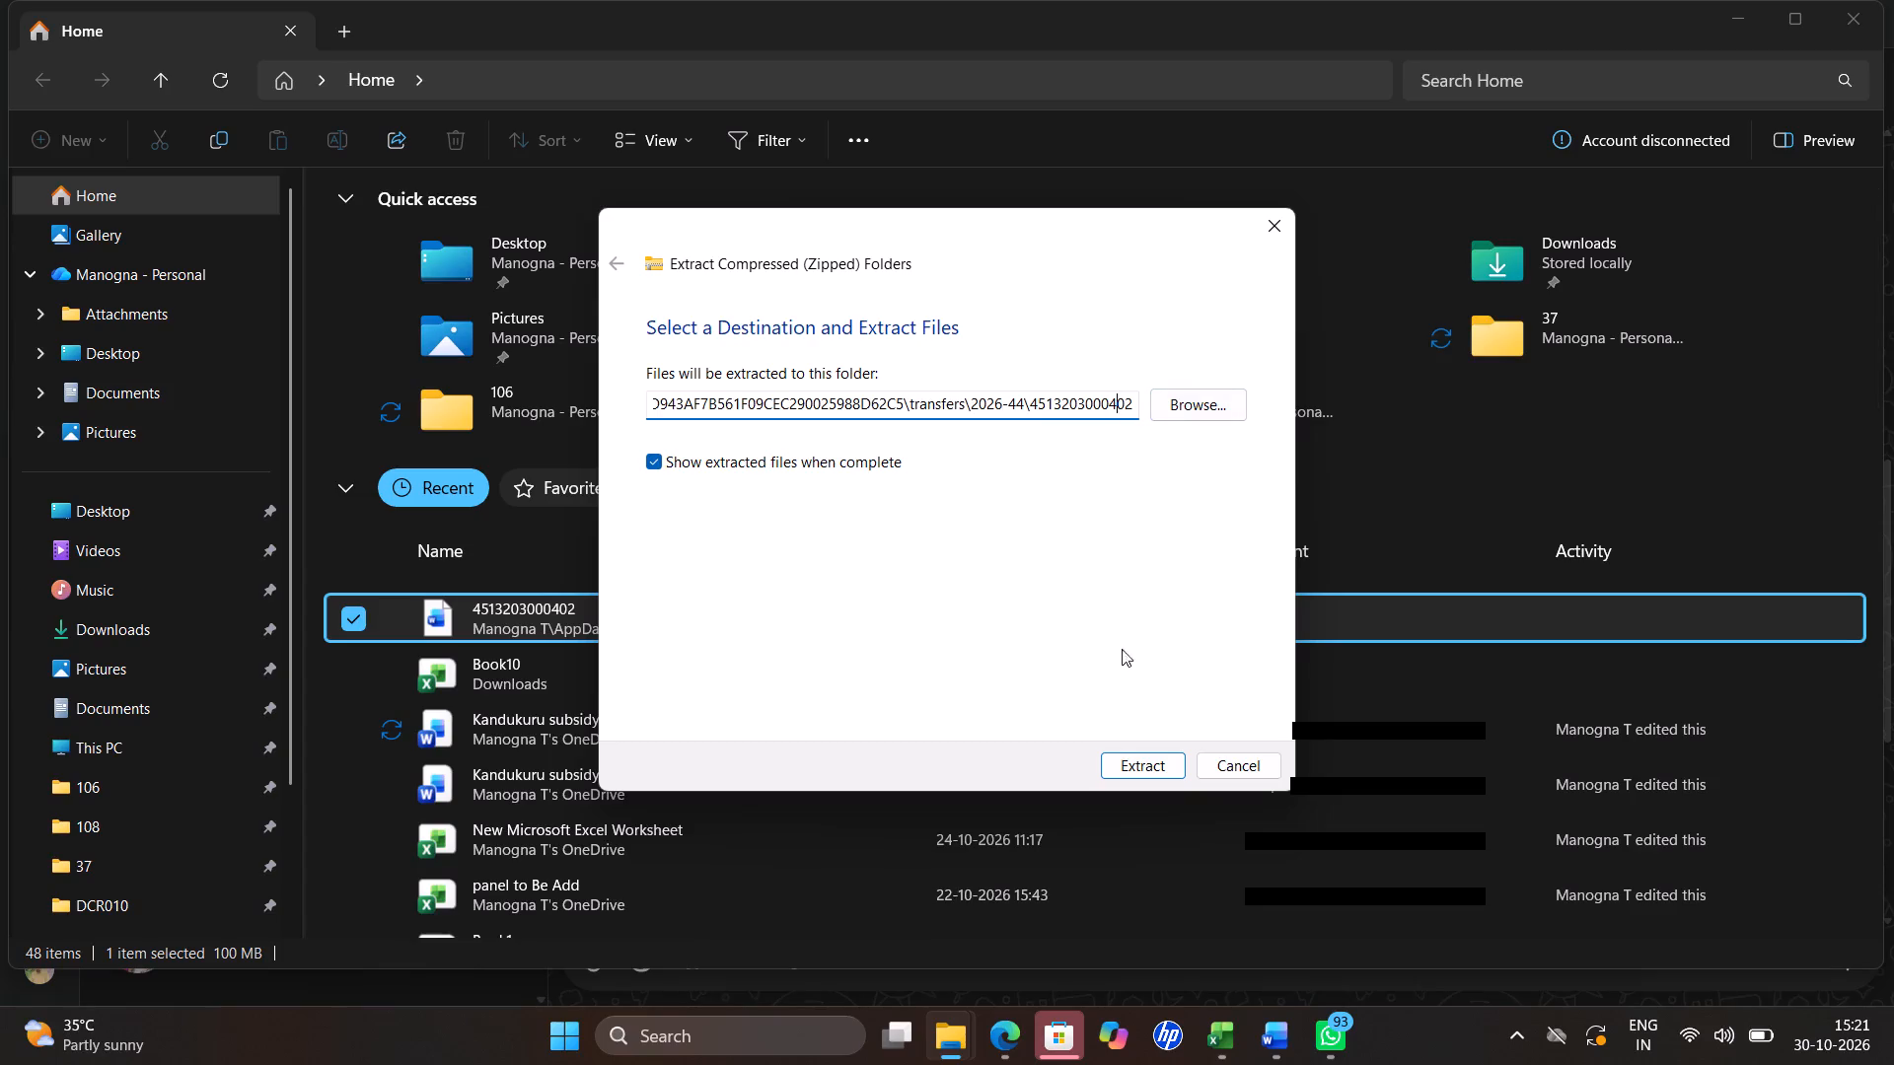
pyautogui.click(1141, 753)
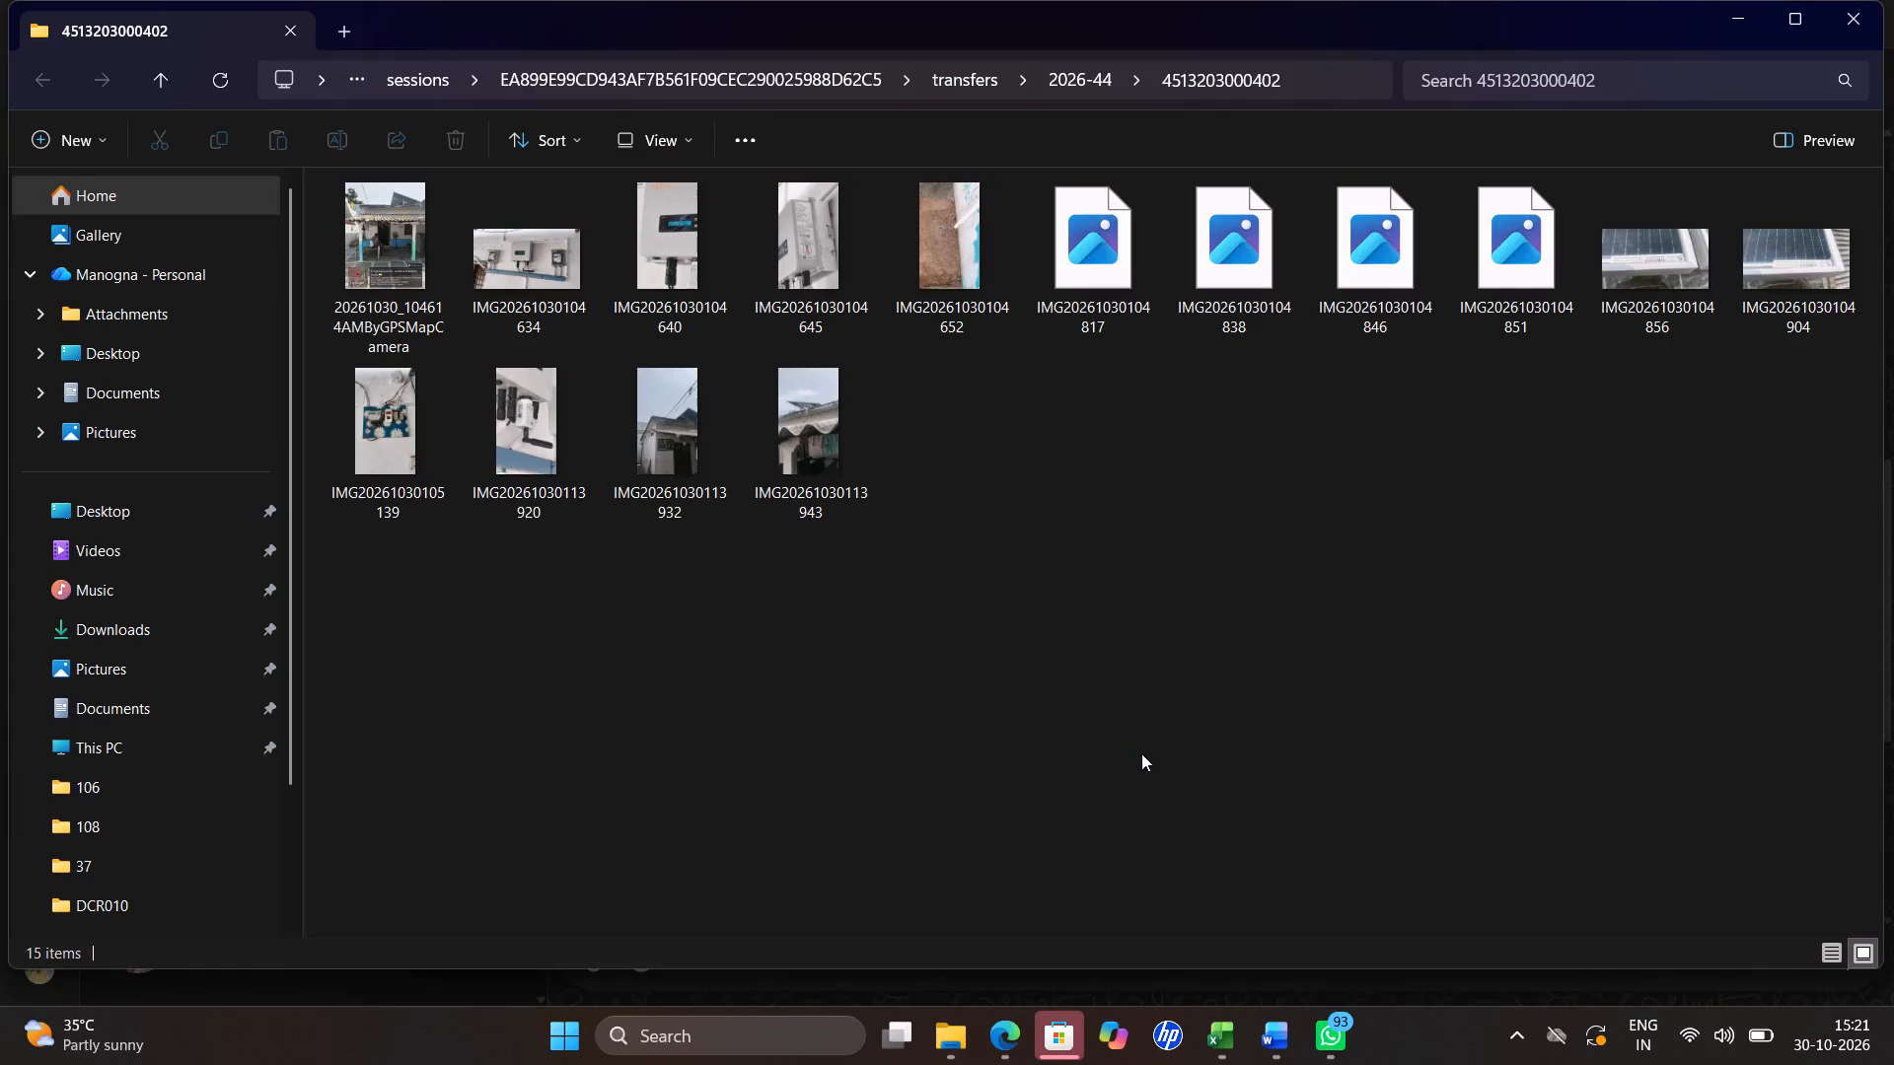
# Enter latitude 15.086858 in the site photos form, using the coordinates stamped on the GPS Map Camera photo.
pyautogui.click(429, 280)
pyautogui.doubleClick(429, 280)
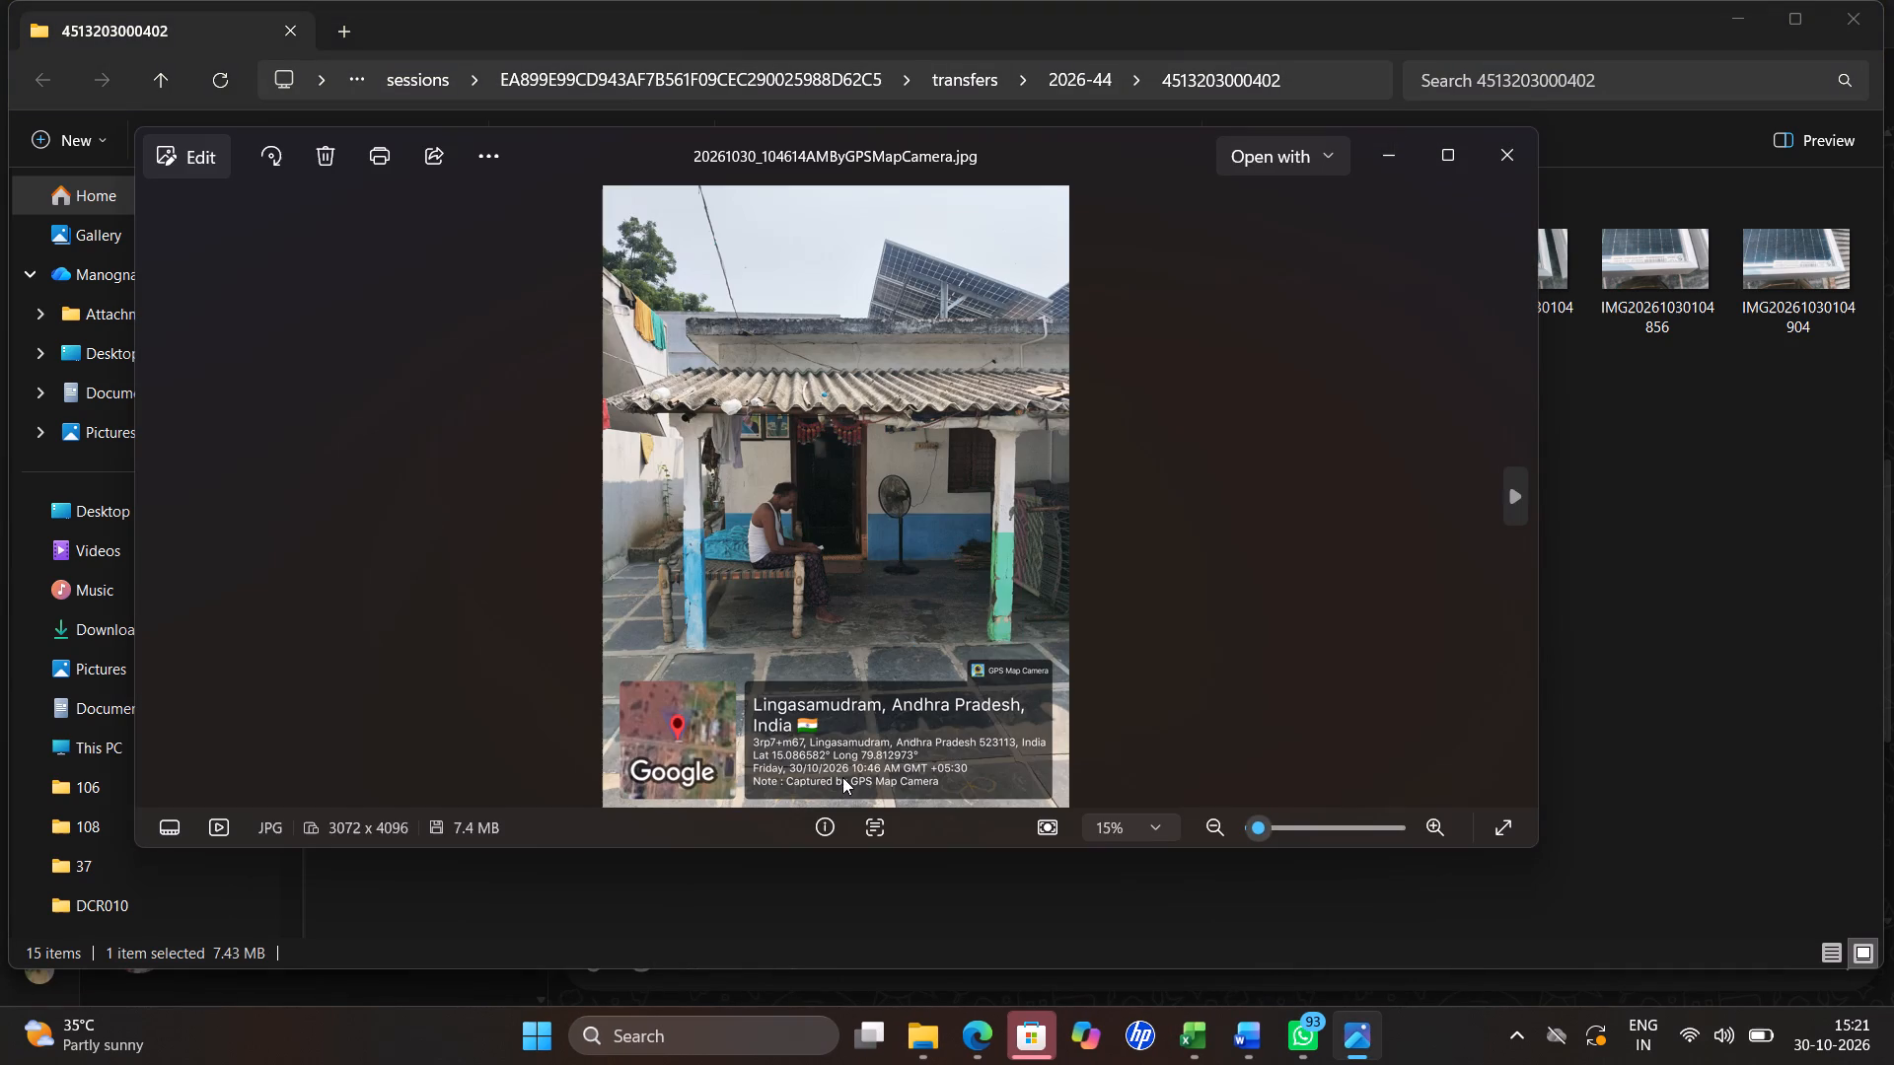
pyautogui.doubleClick(819, 747)
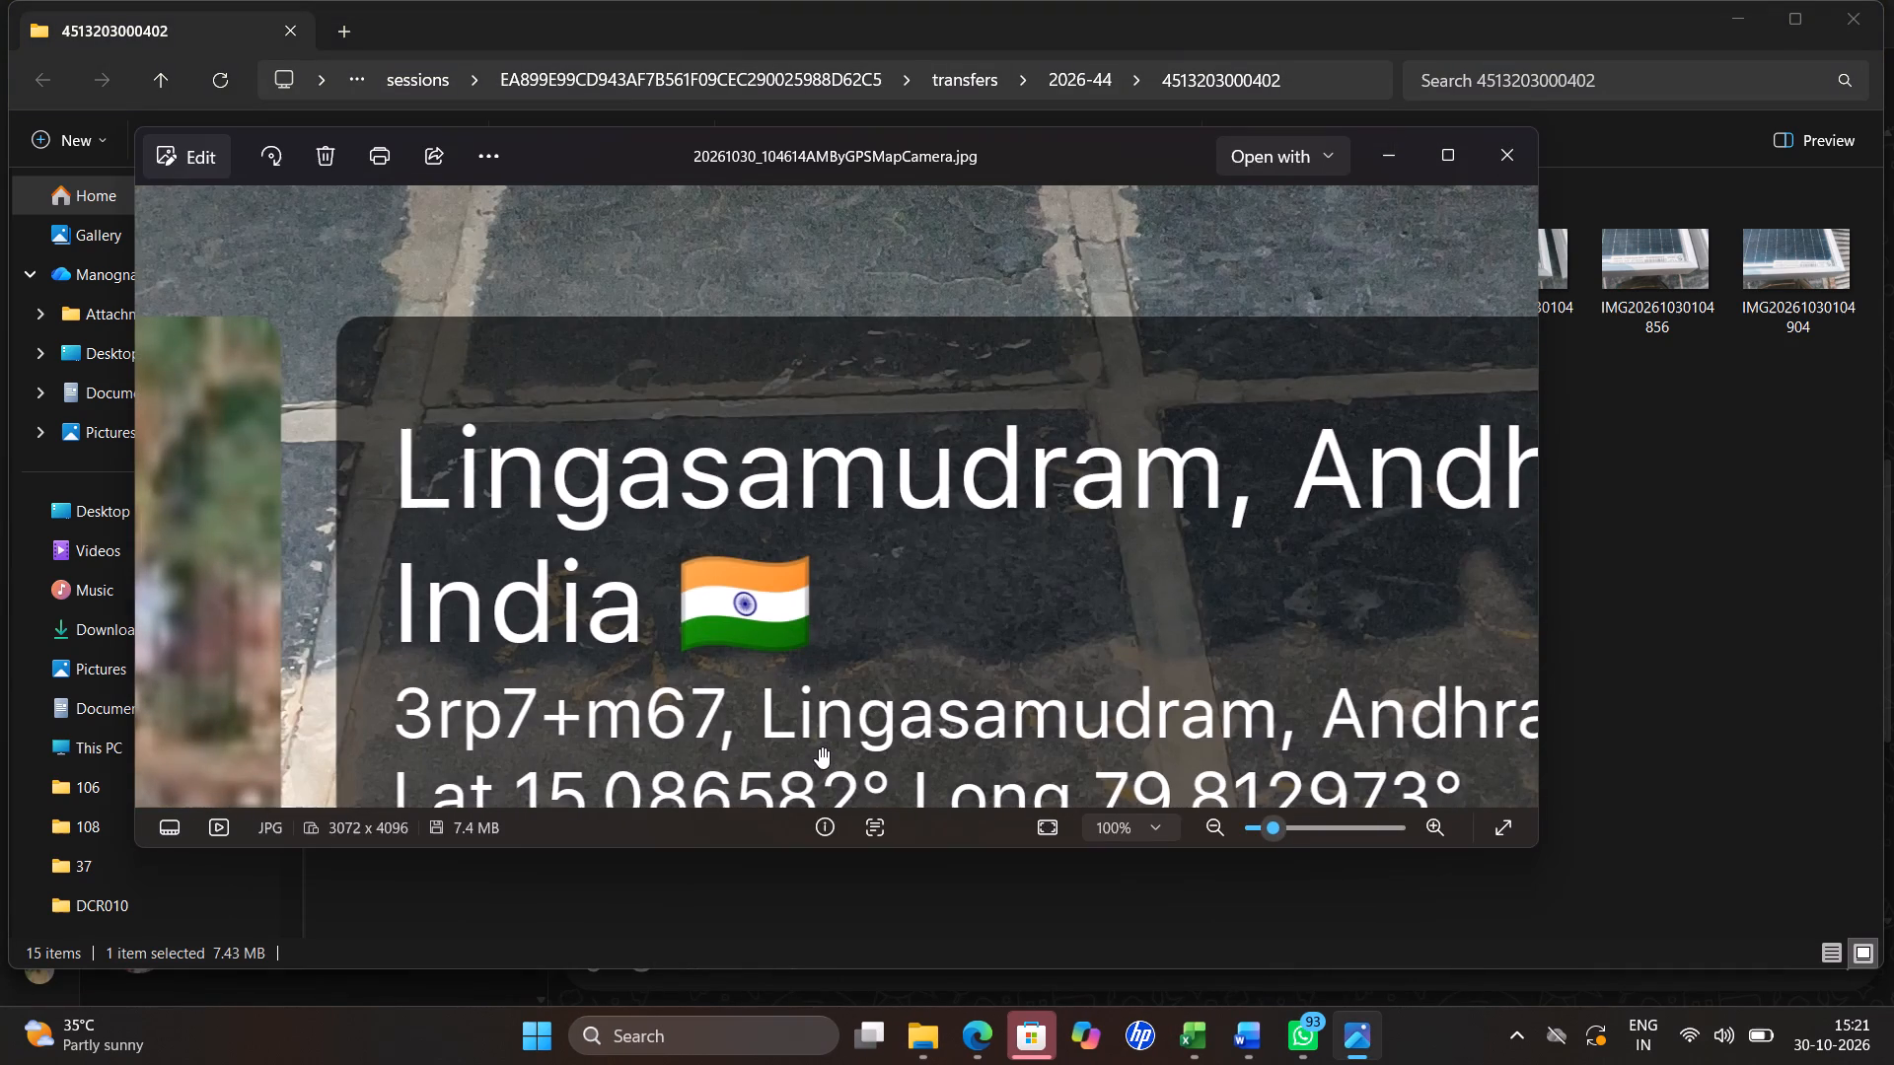
pyautogui.scroll(-1, 838, 719)
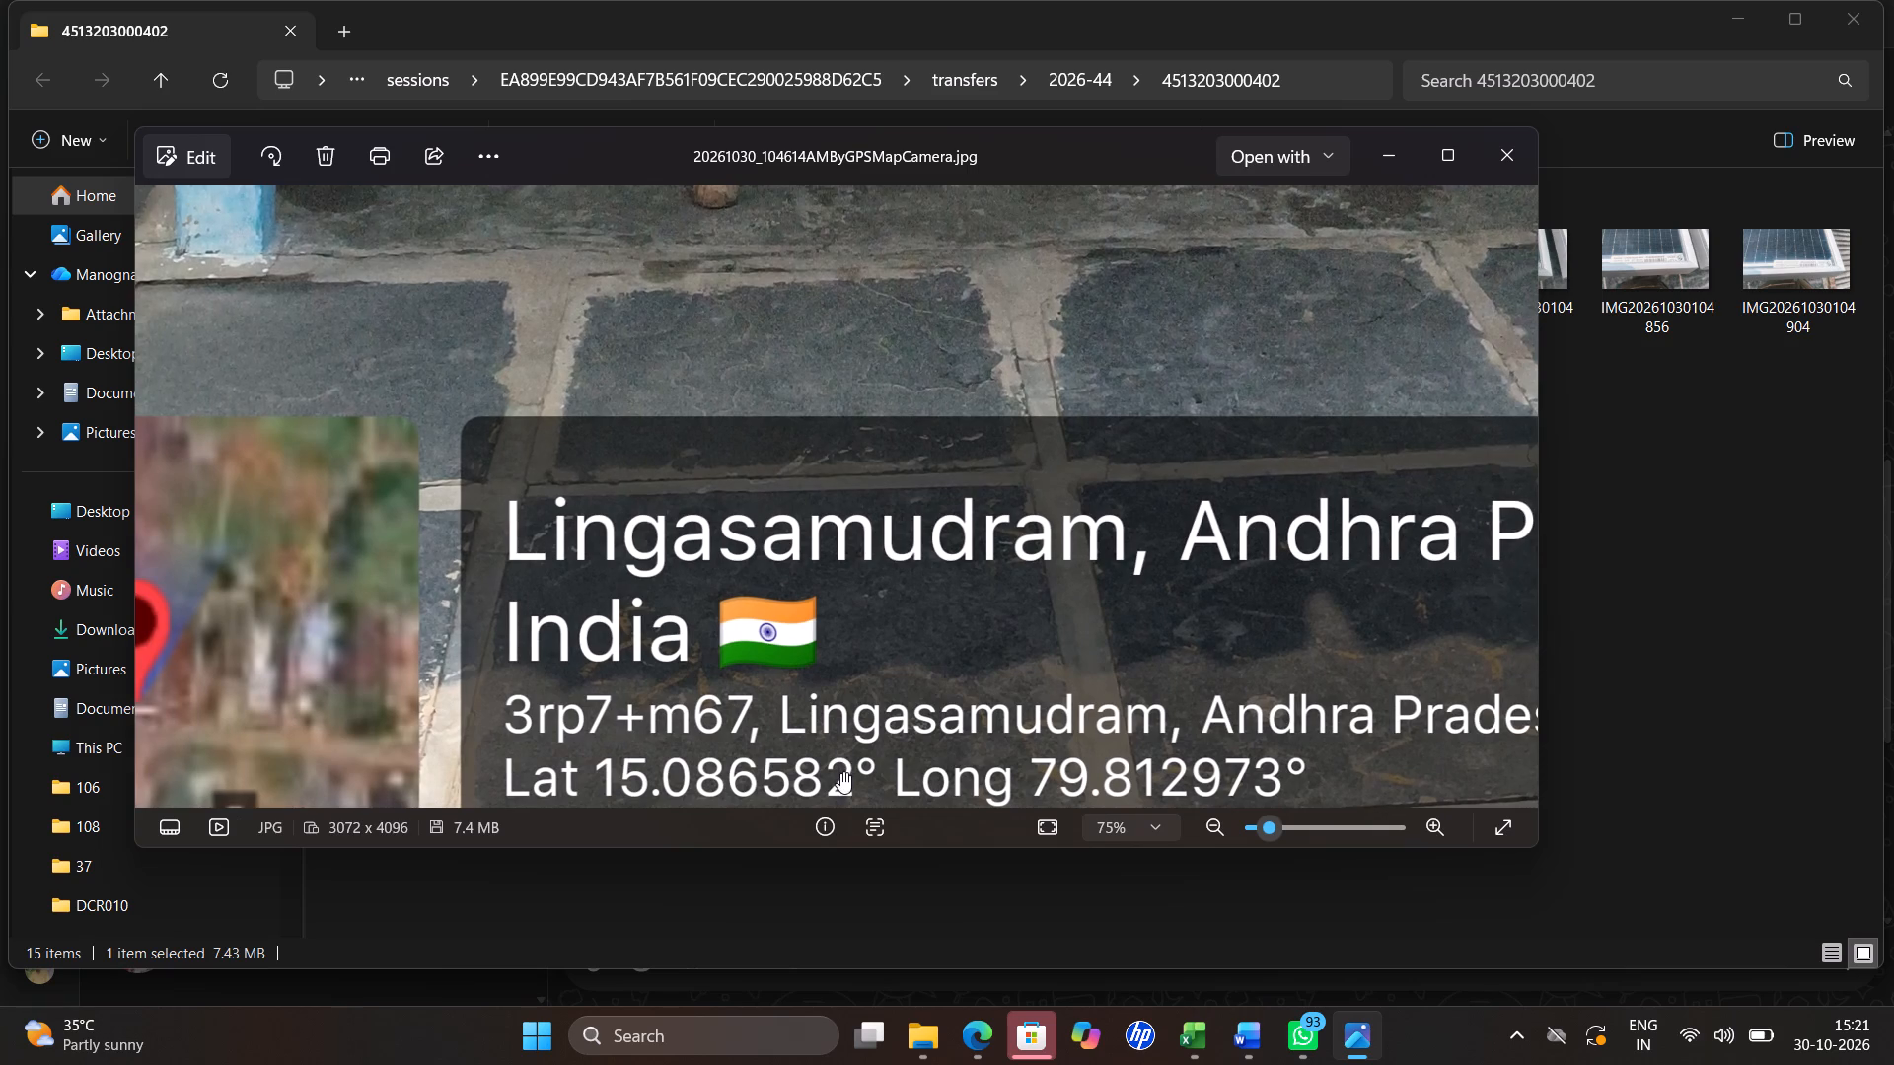
pyautogui.moveTo(840, 772); pyautogui.dragTo(746, 746)
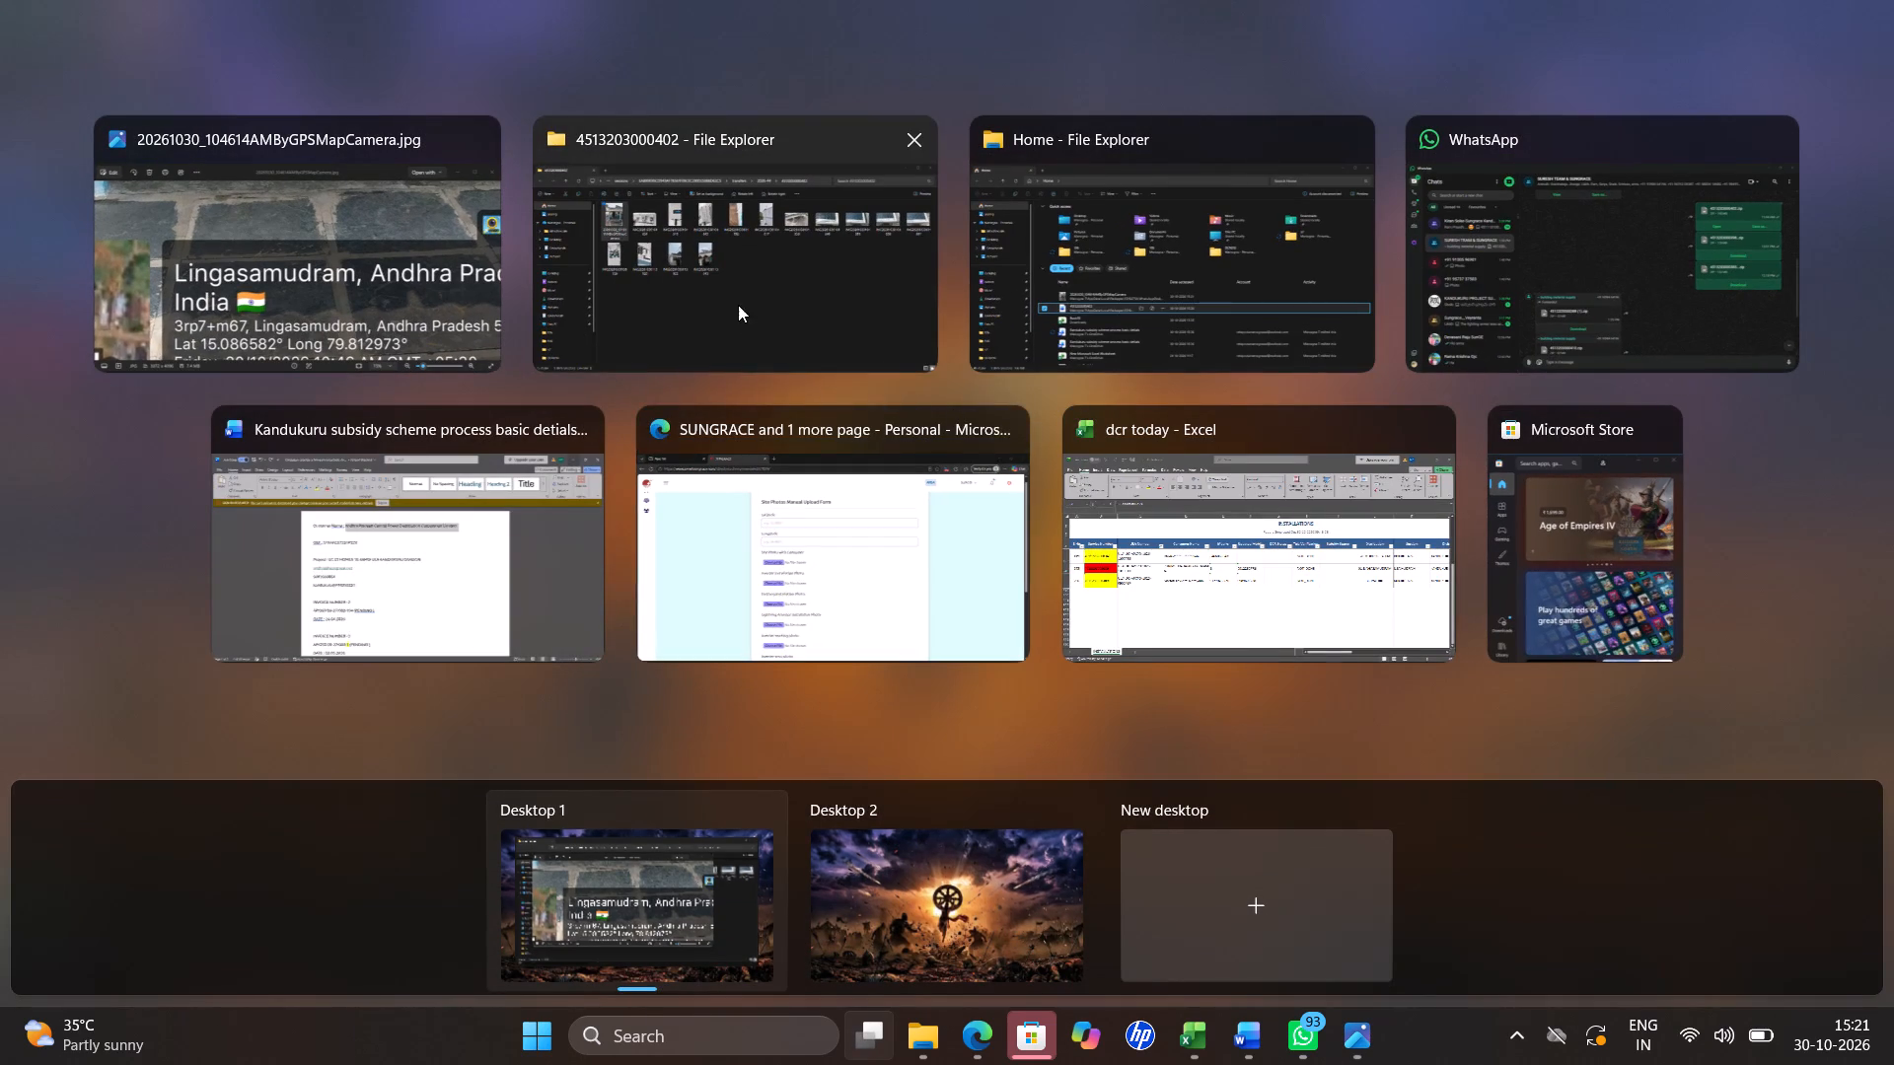
pyautogui.click(871, 601)
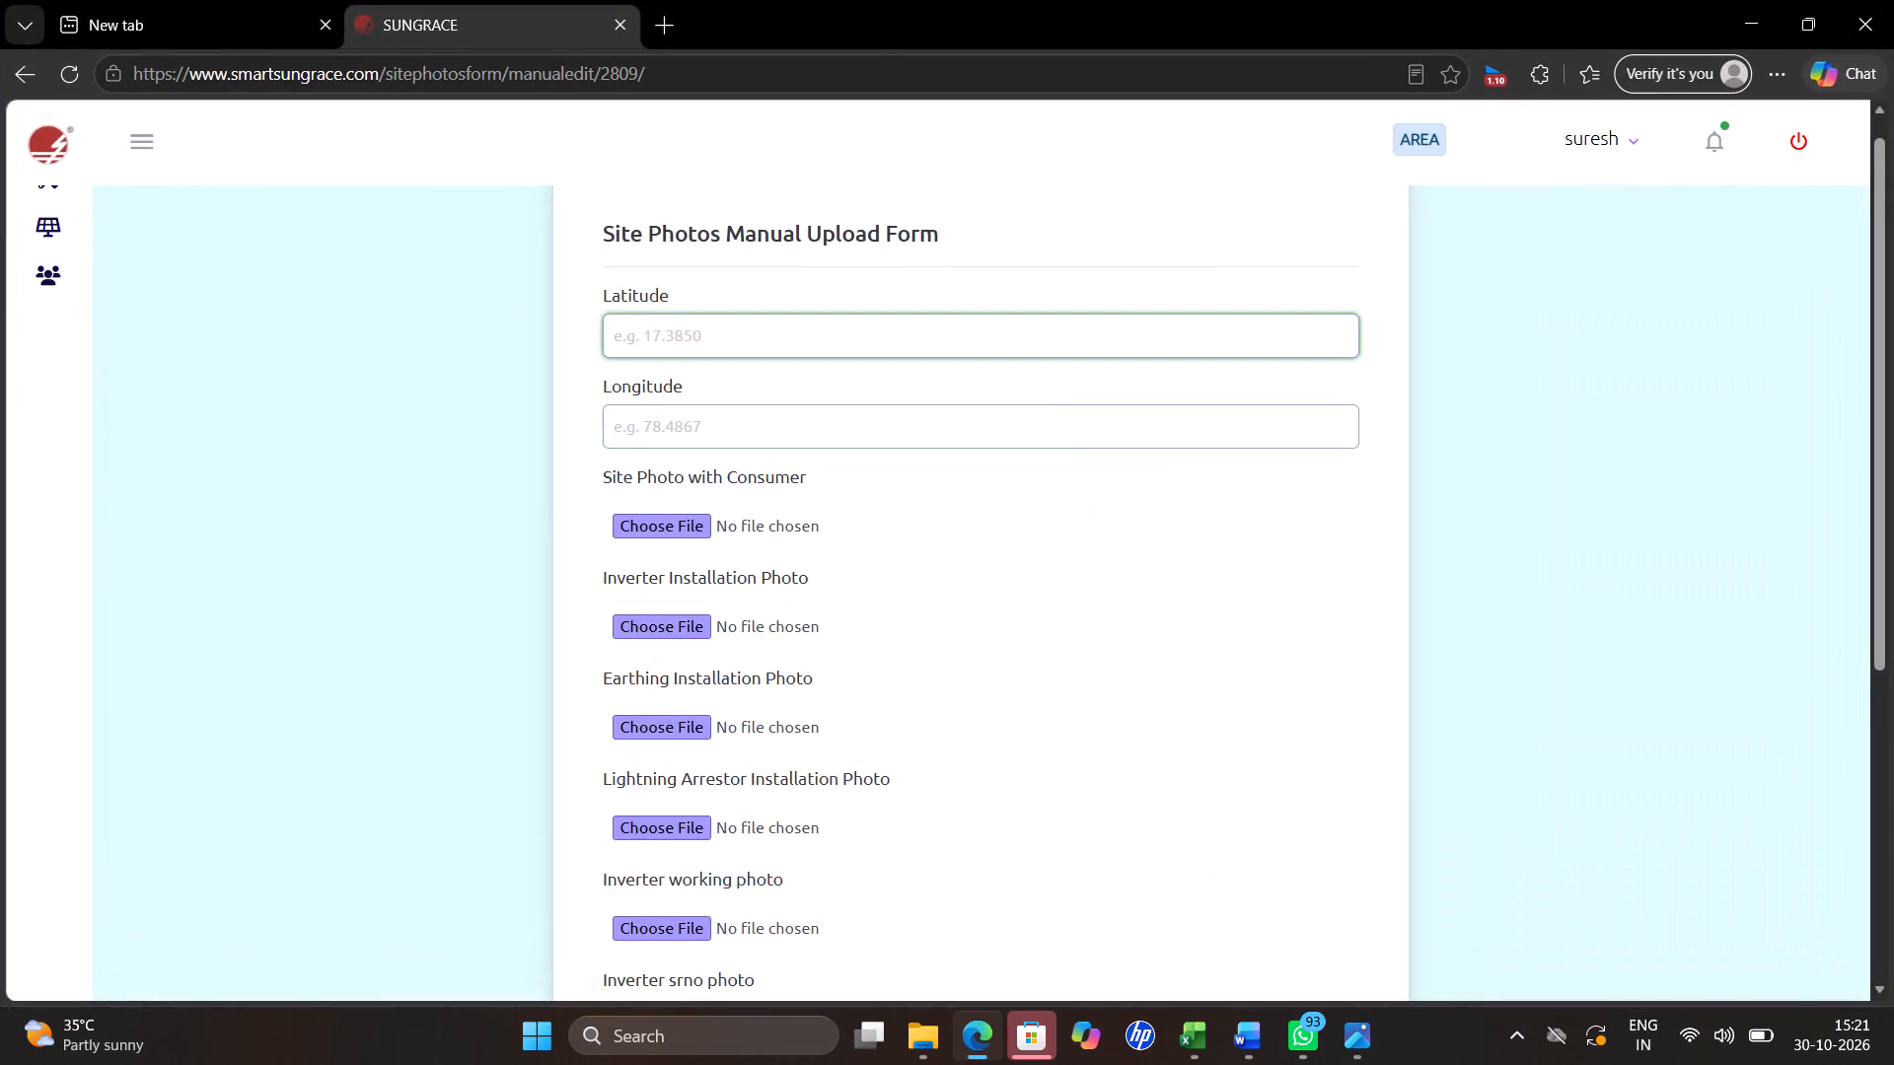
pyautogui.click(789, 319)
pyautogui.write('15.08')
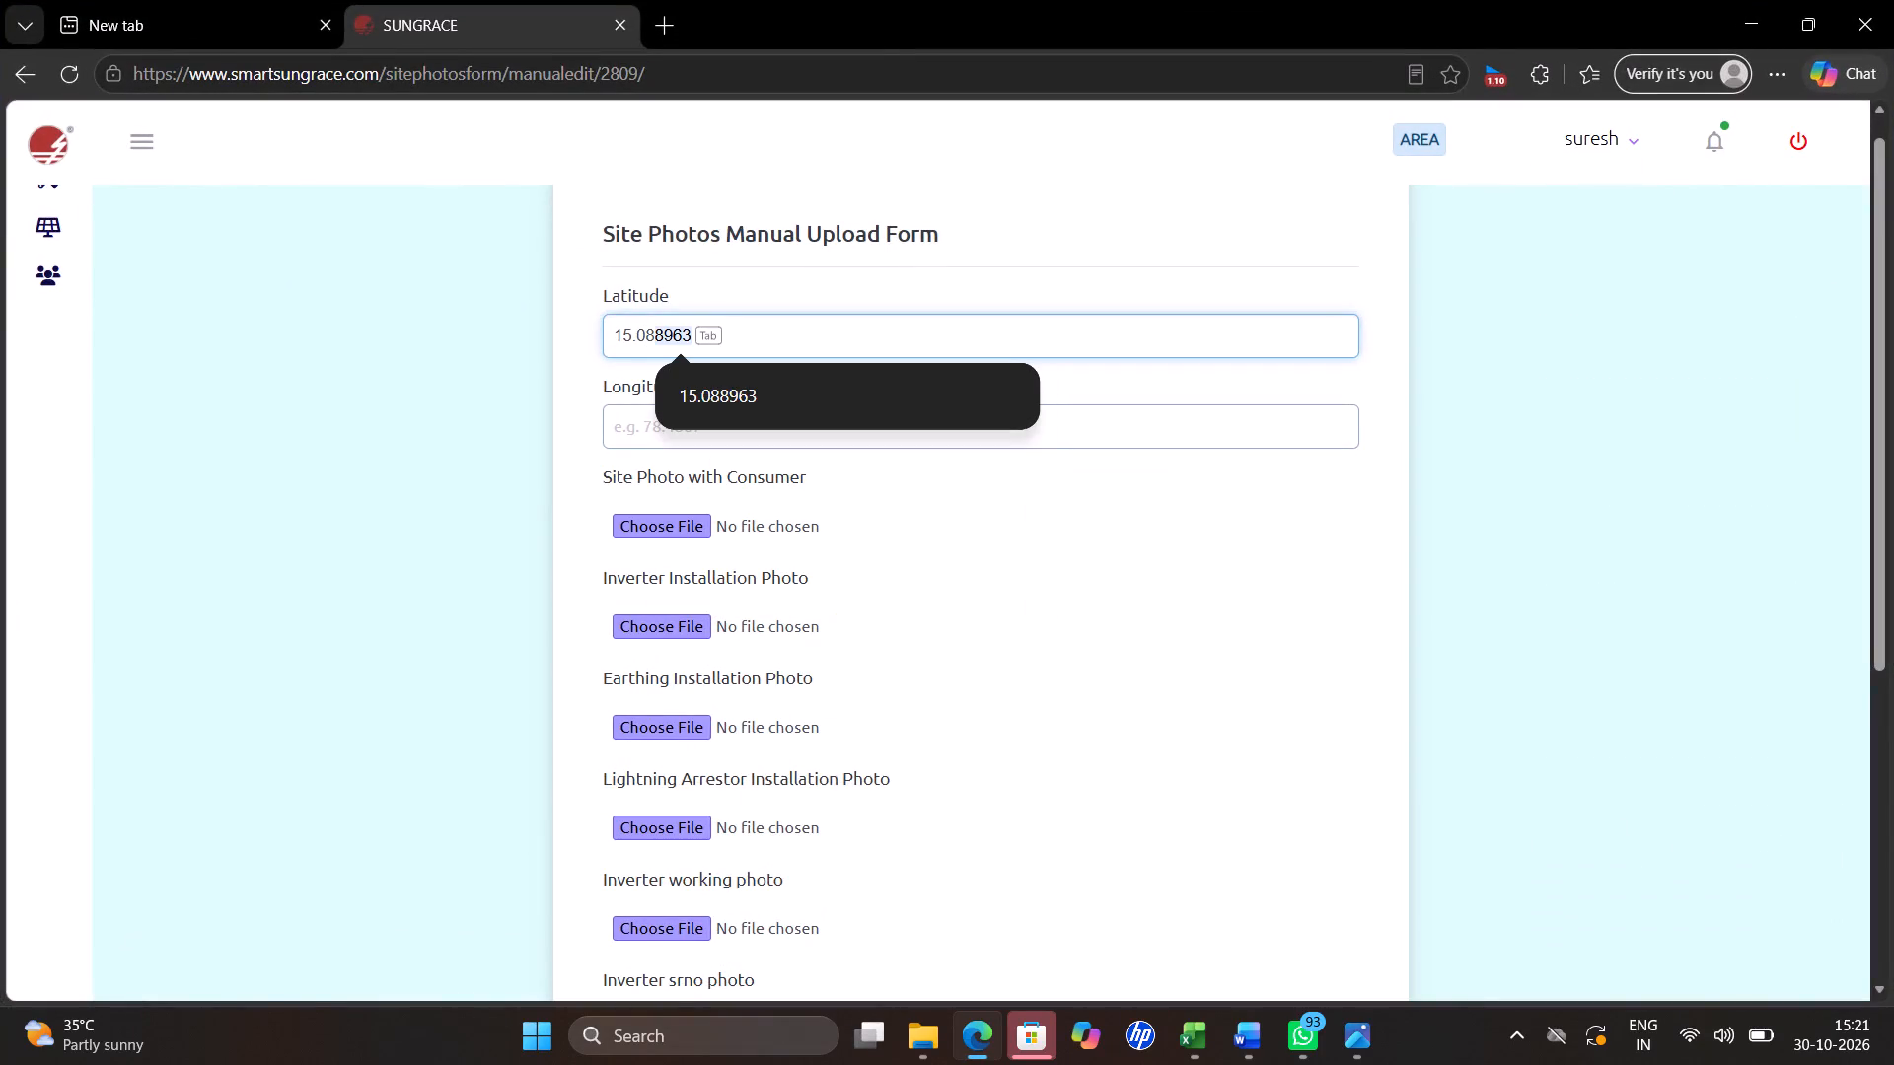
pyautogui.click(855, 308)
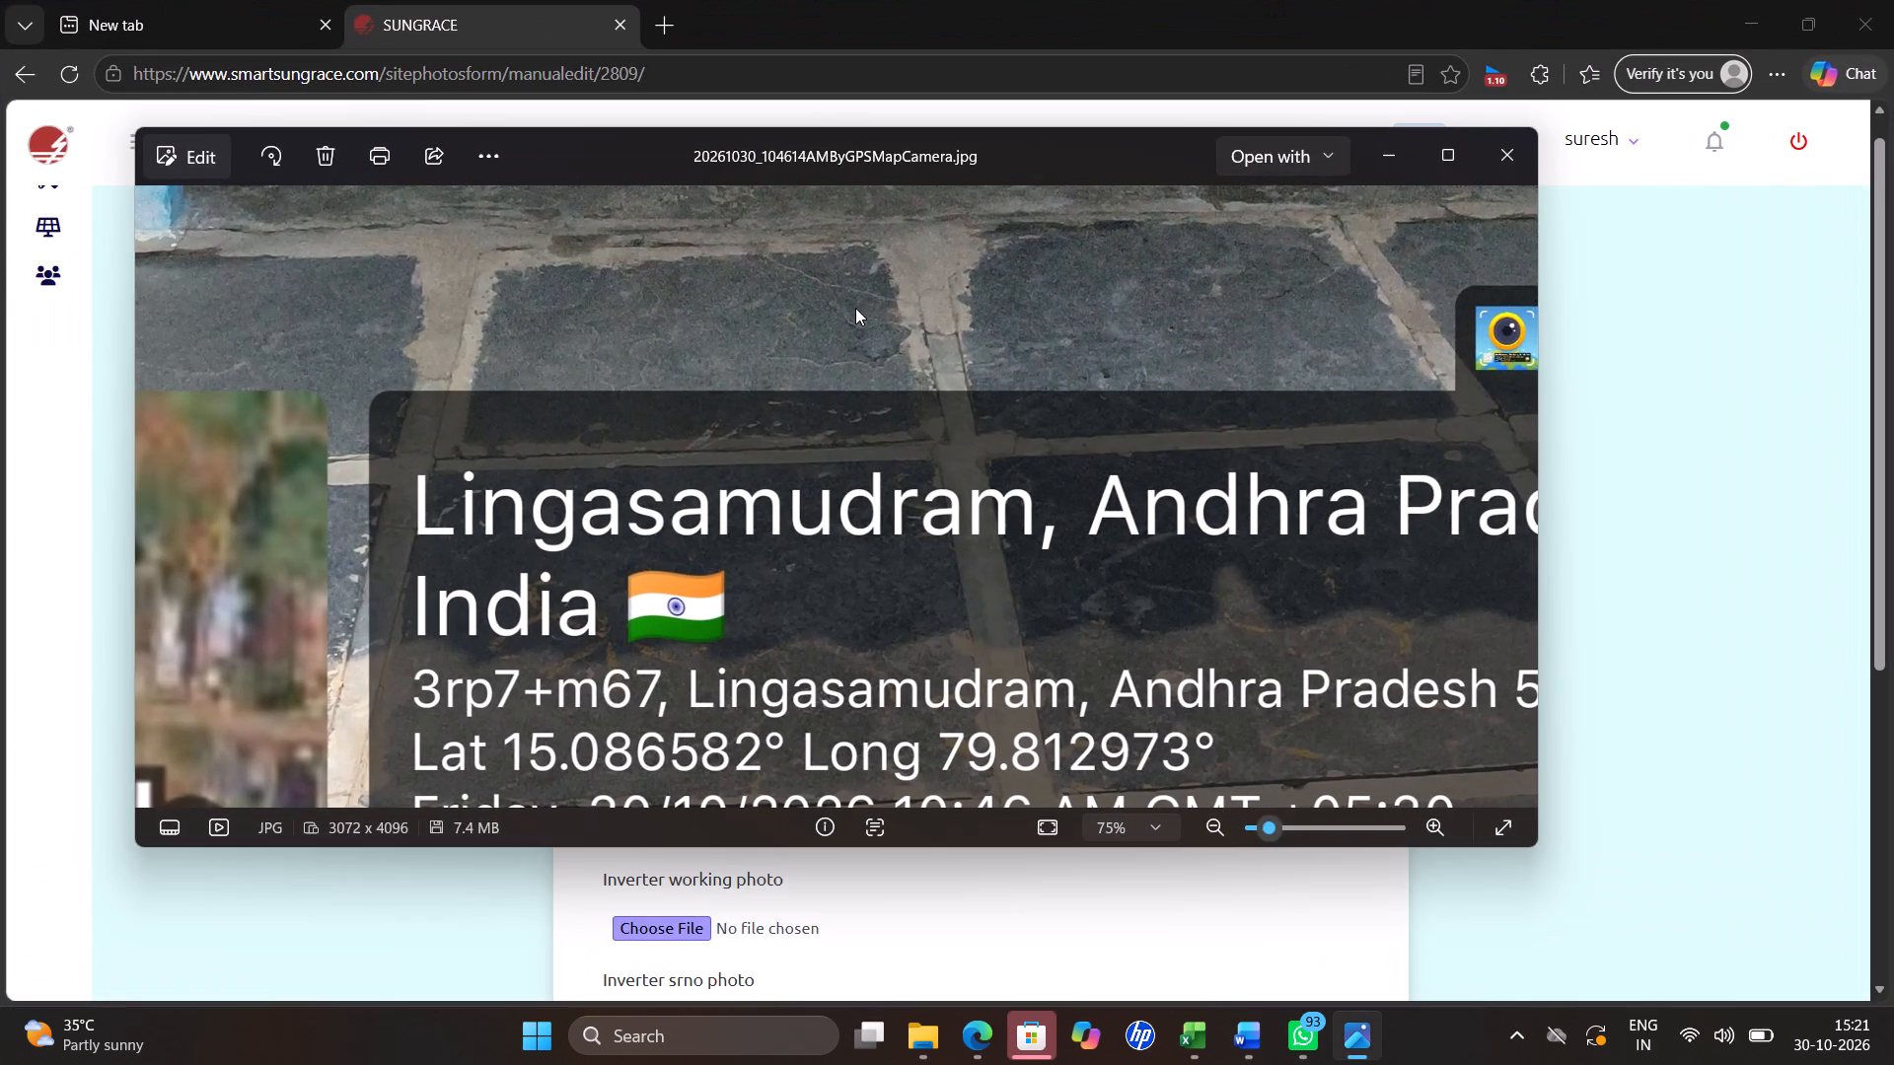
pyautogui.click(786, 261)
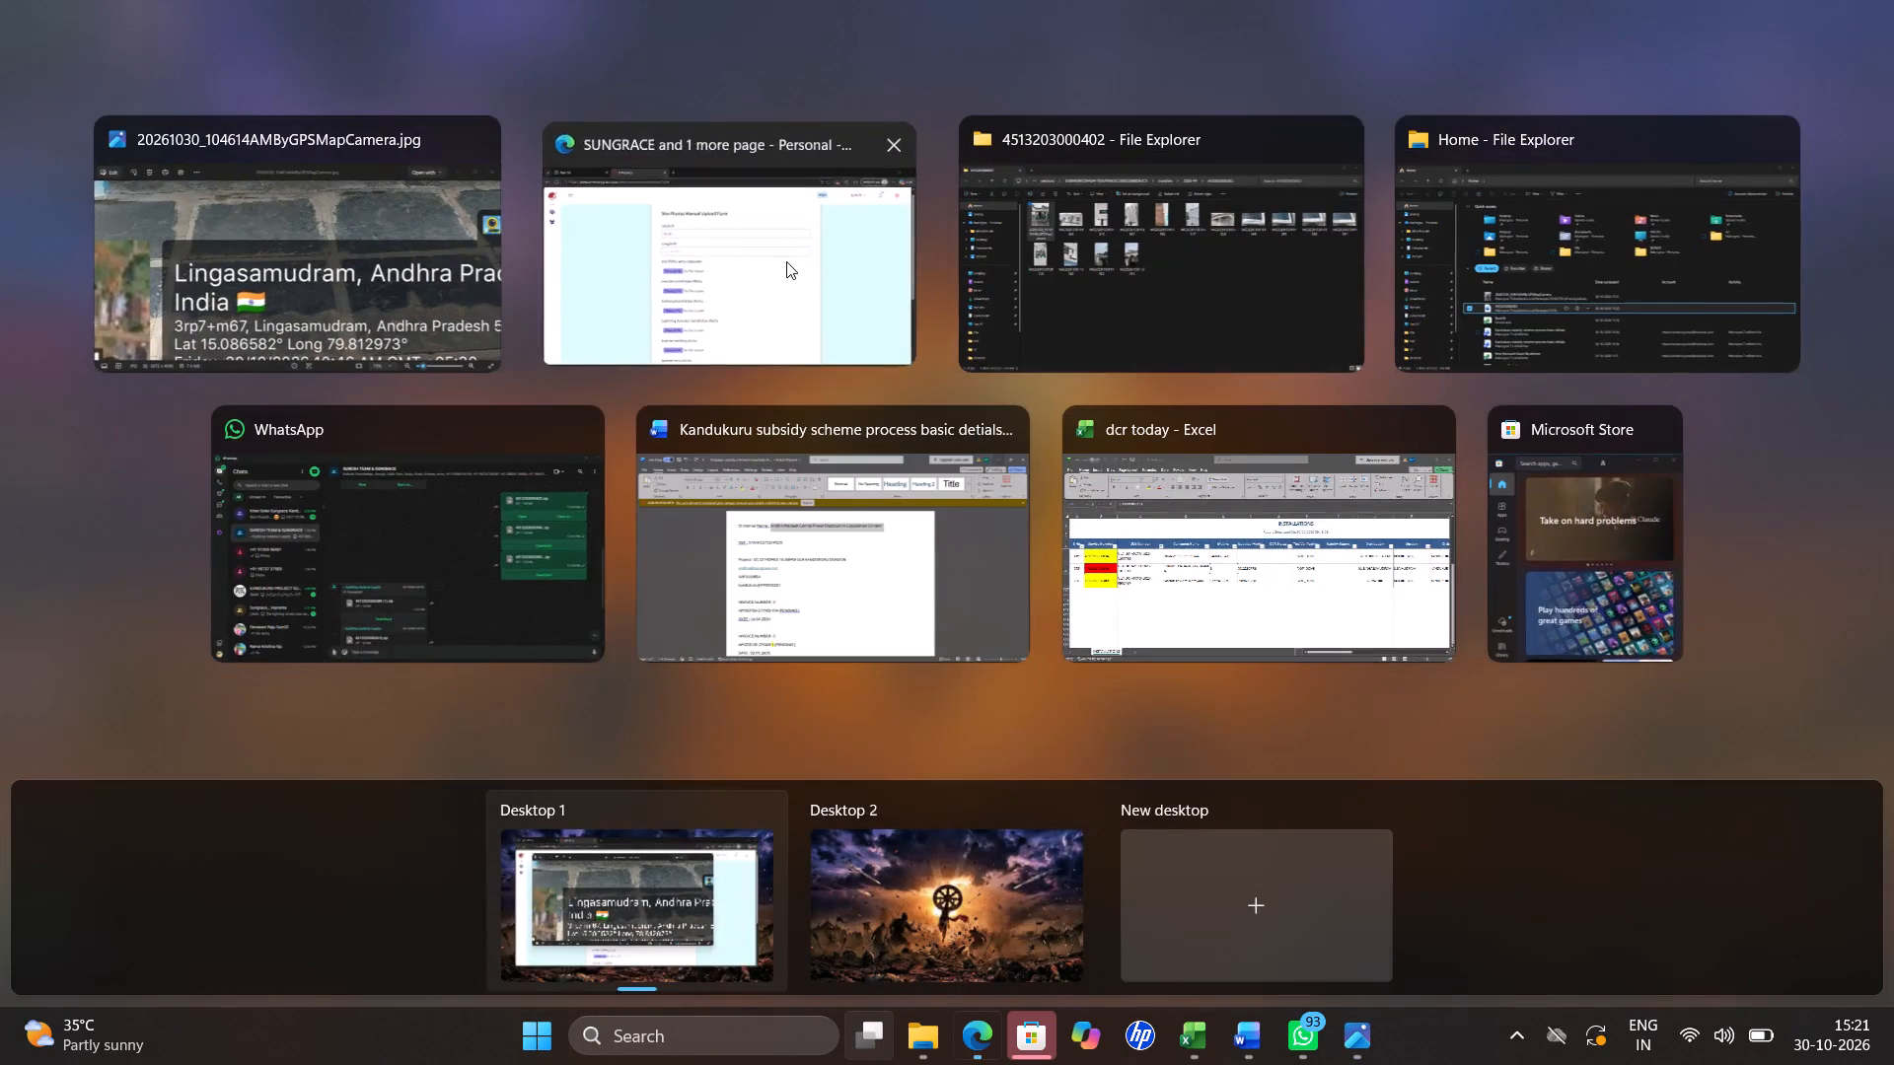
pyautogui.write('6858')
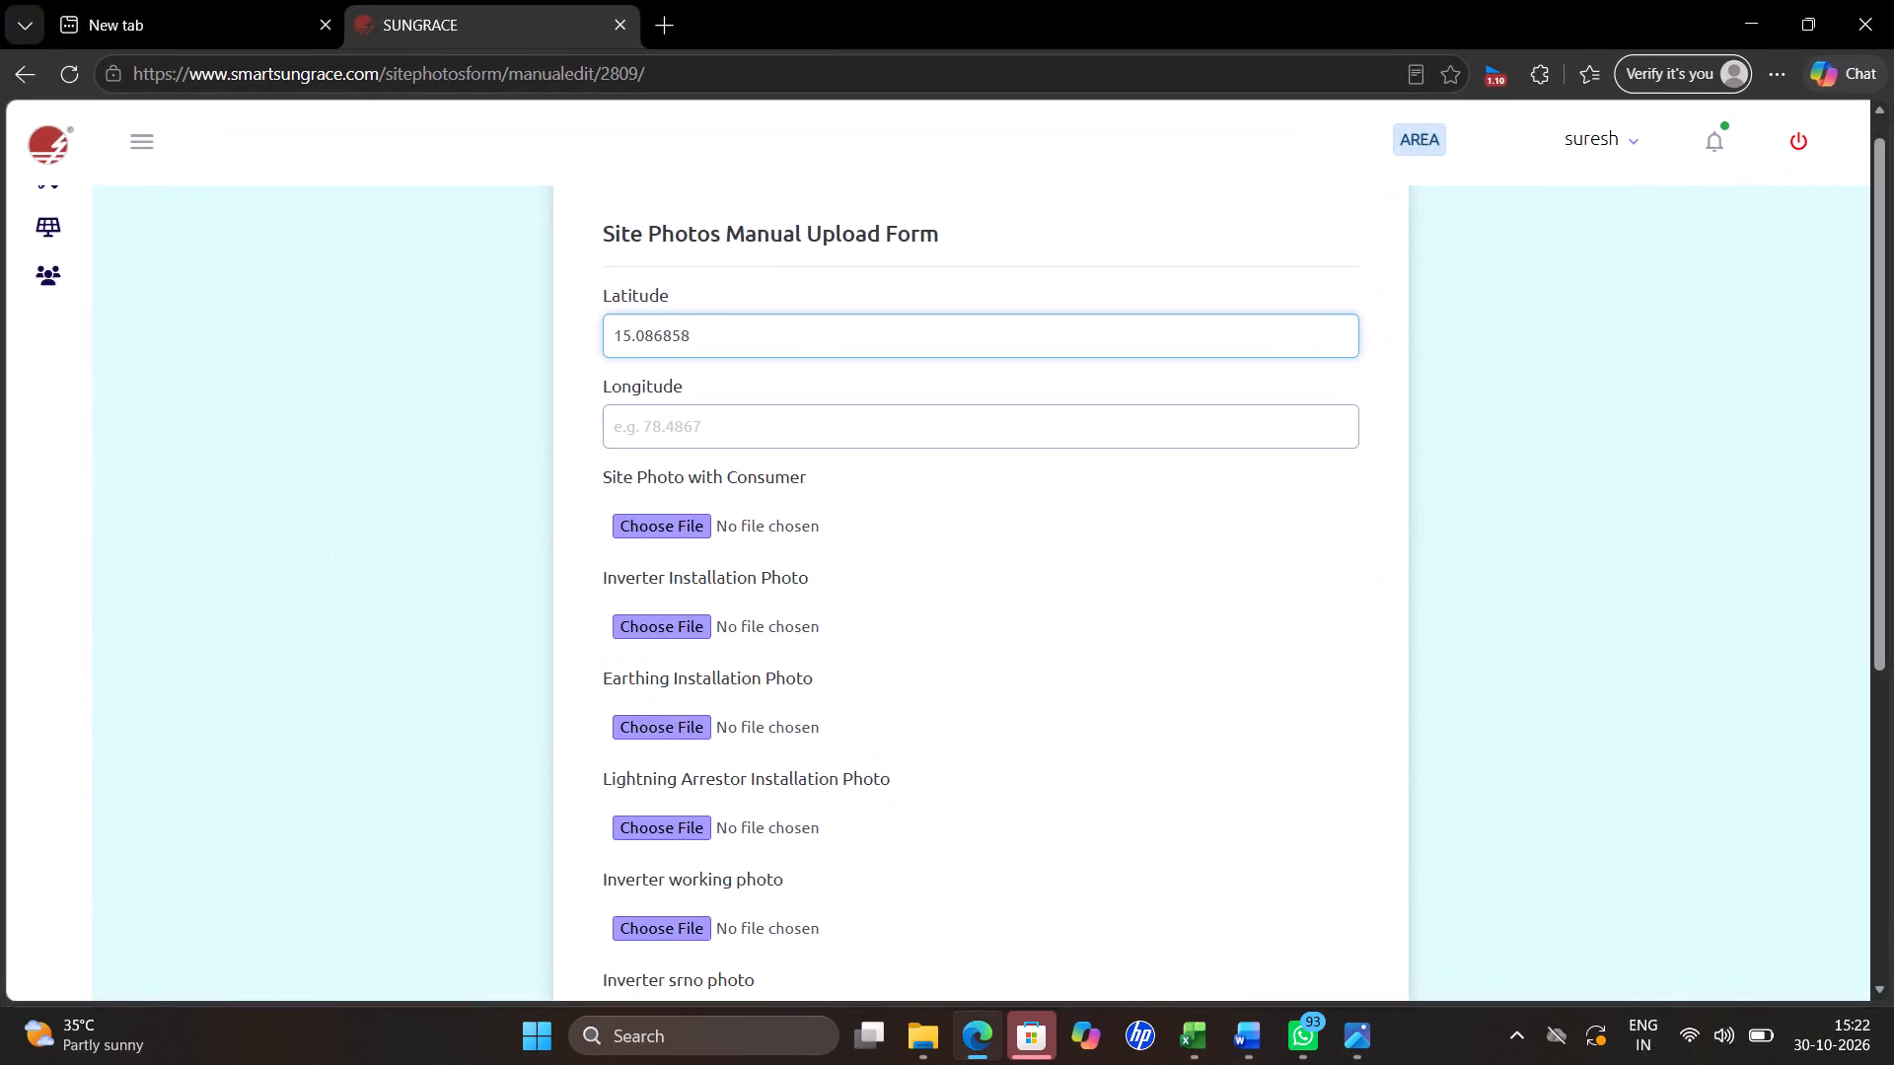
pyautogui.click(876, 260)
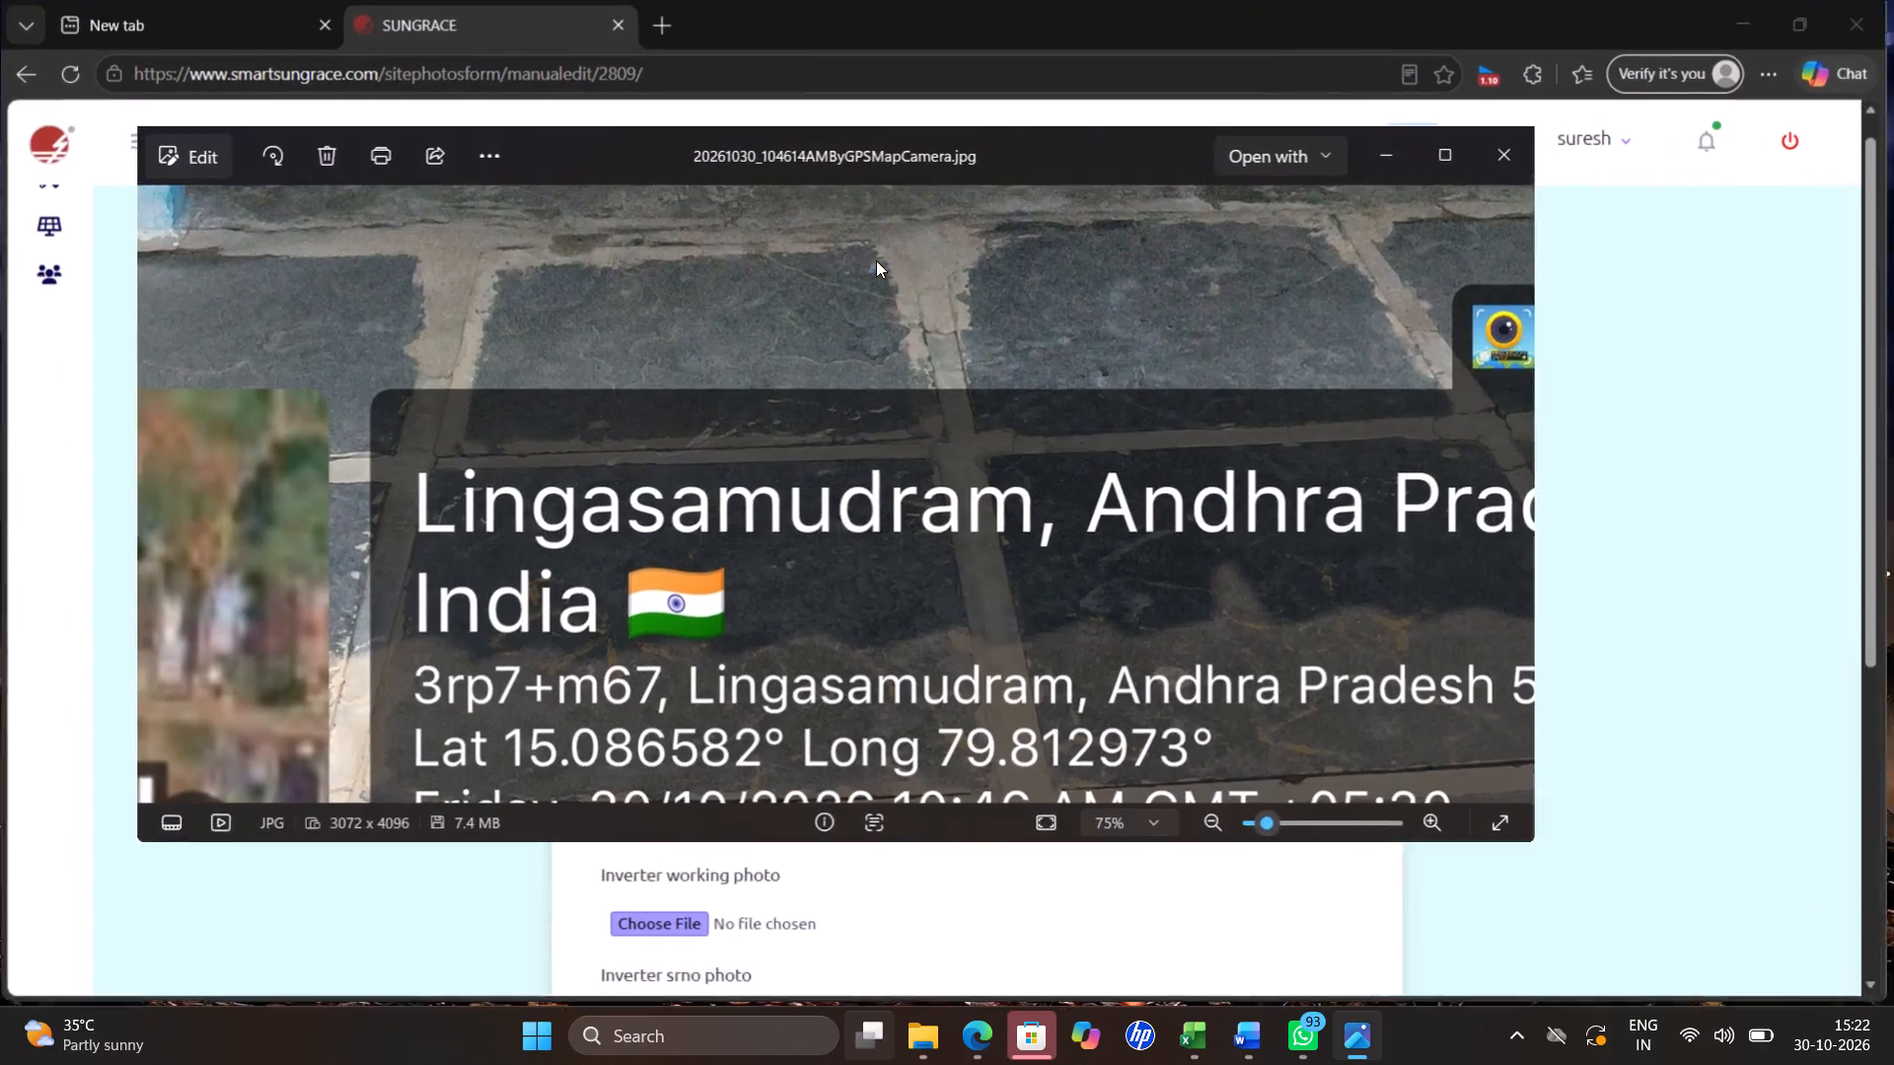
pyautogui.press('2')
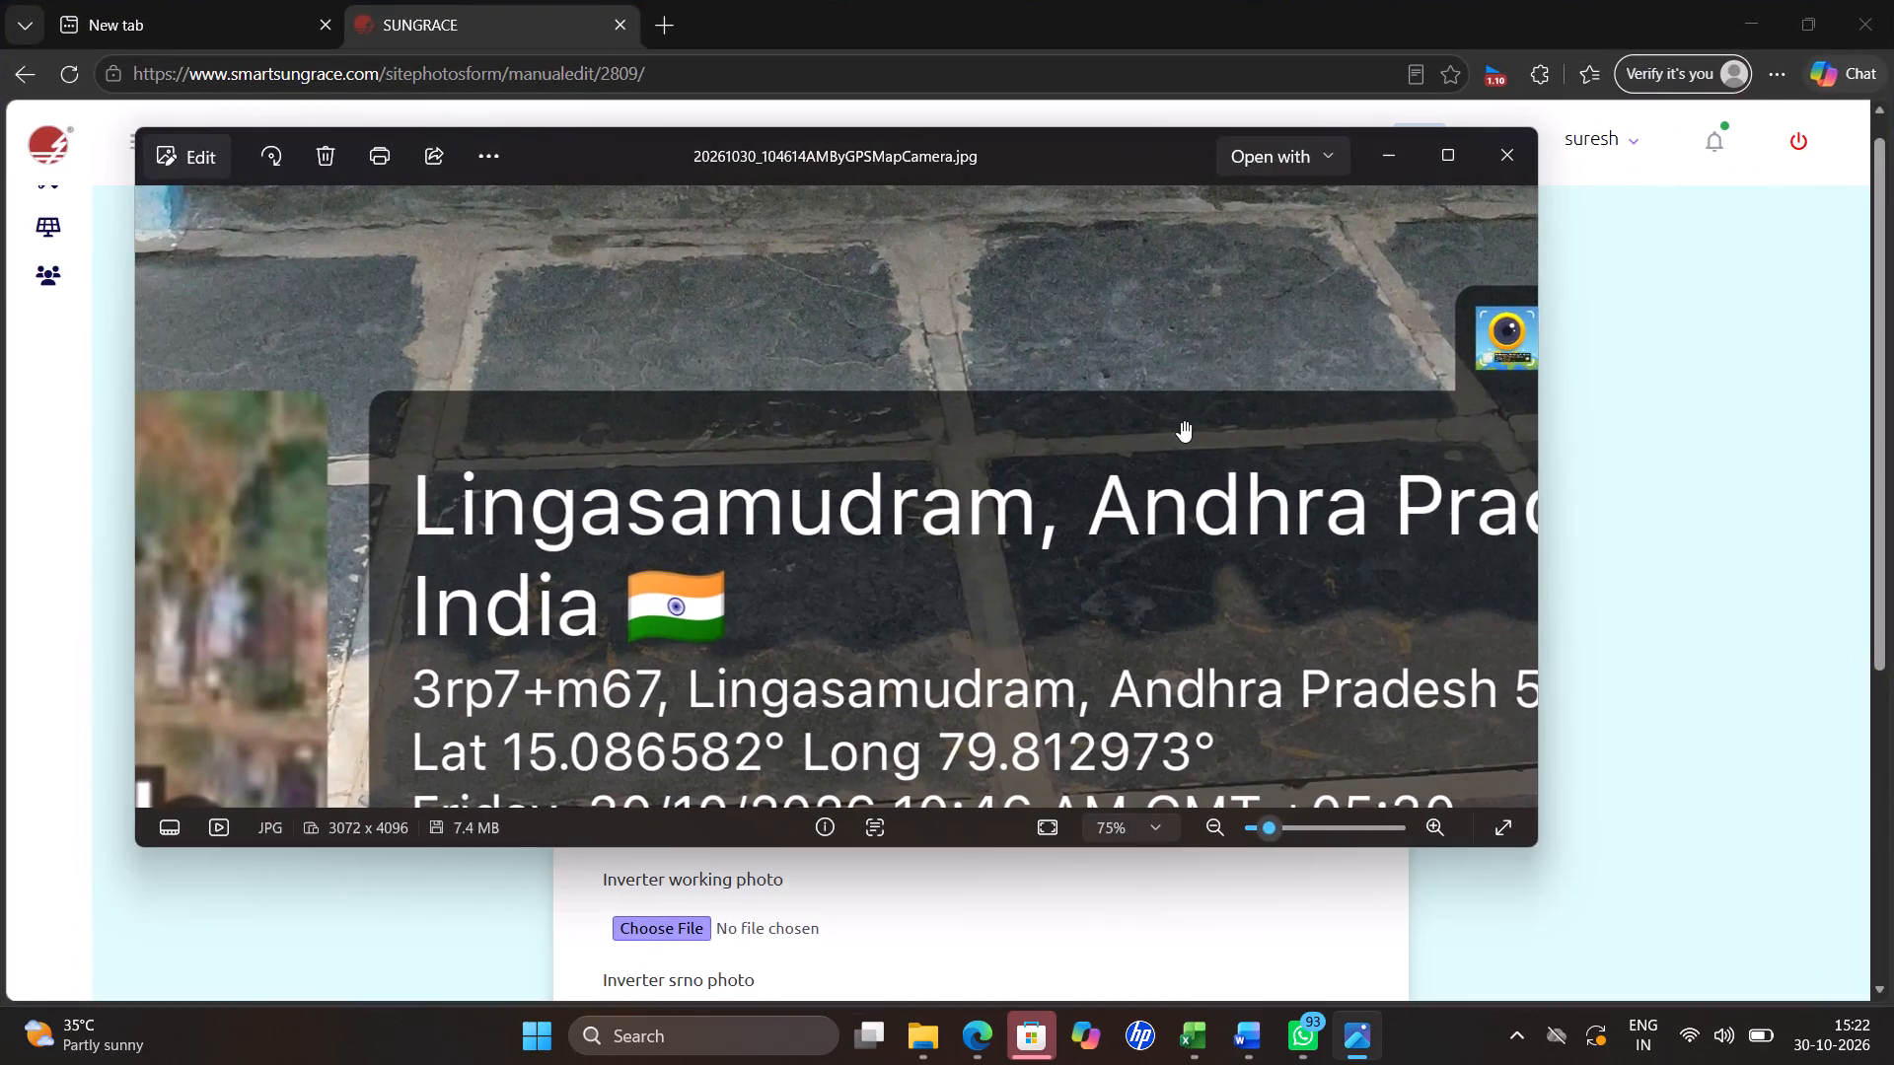
# Enter longitude 79.812973 in the site photos form, using the coordinates stamped on the GPS Map Camera photo.
pyautogui.click(812, 332)
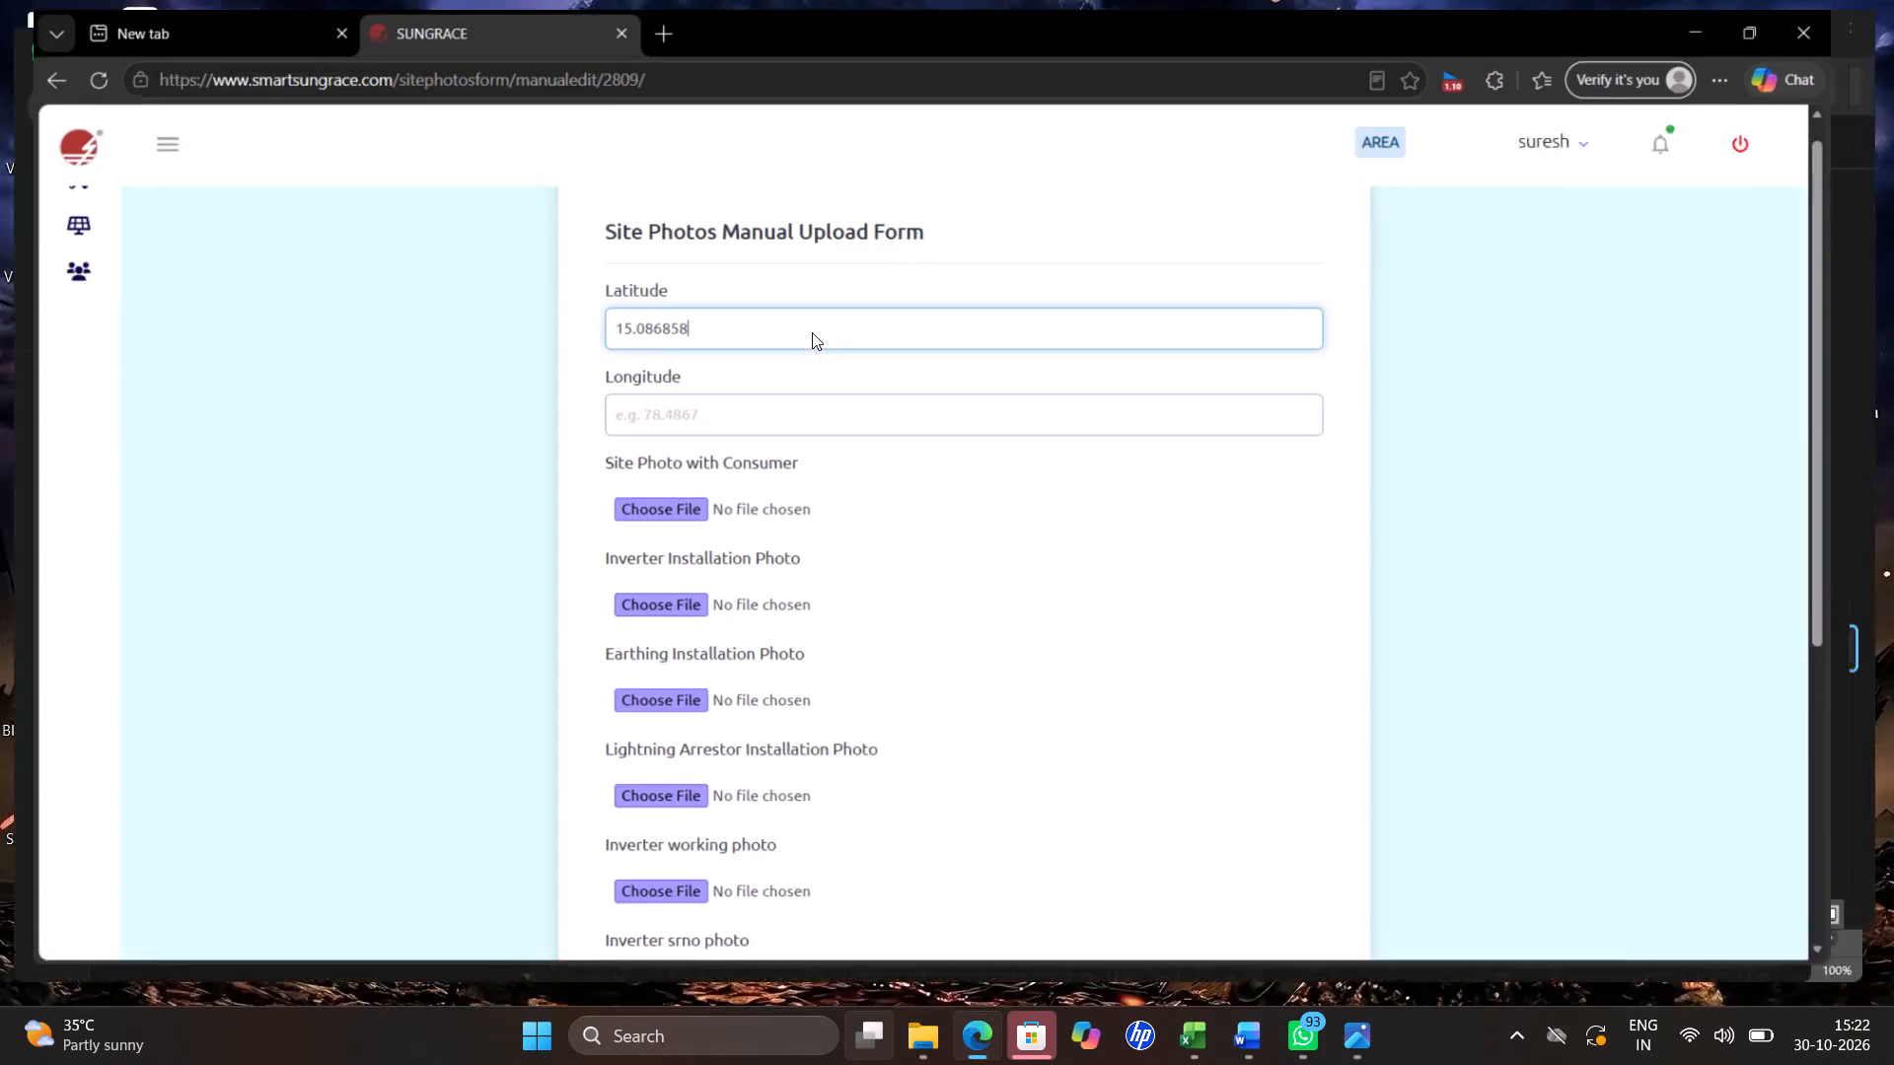
pyautogui.click(740, 423)
pyautogui.write('79')
pyautogui.click(824, 292)
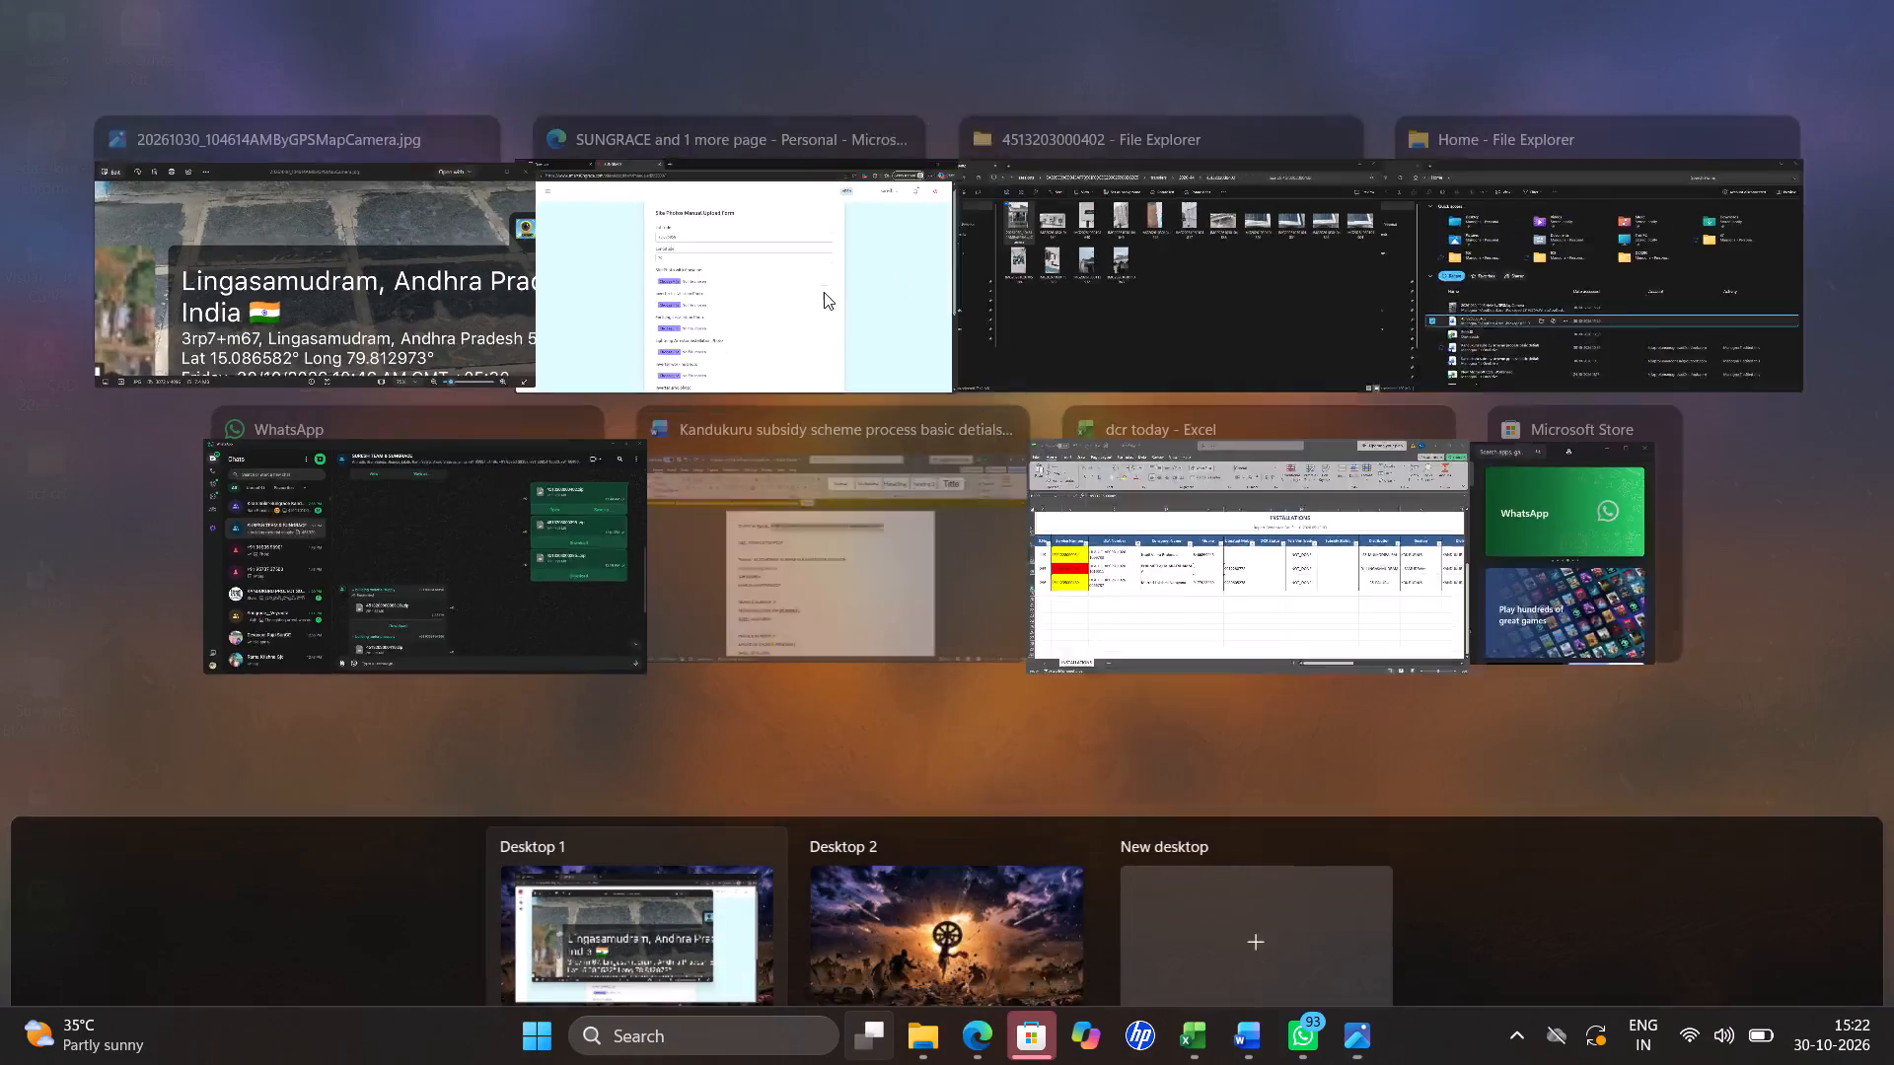
pyautogui.click(790, 224)
pyautogui.press('.')
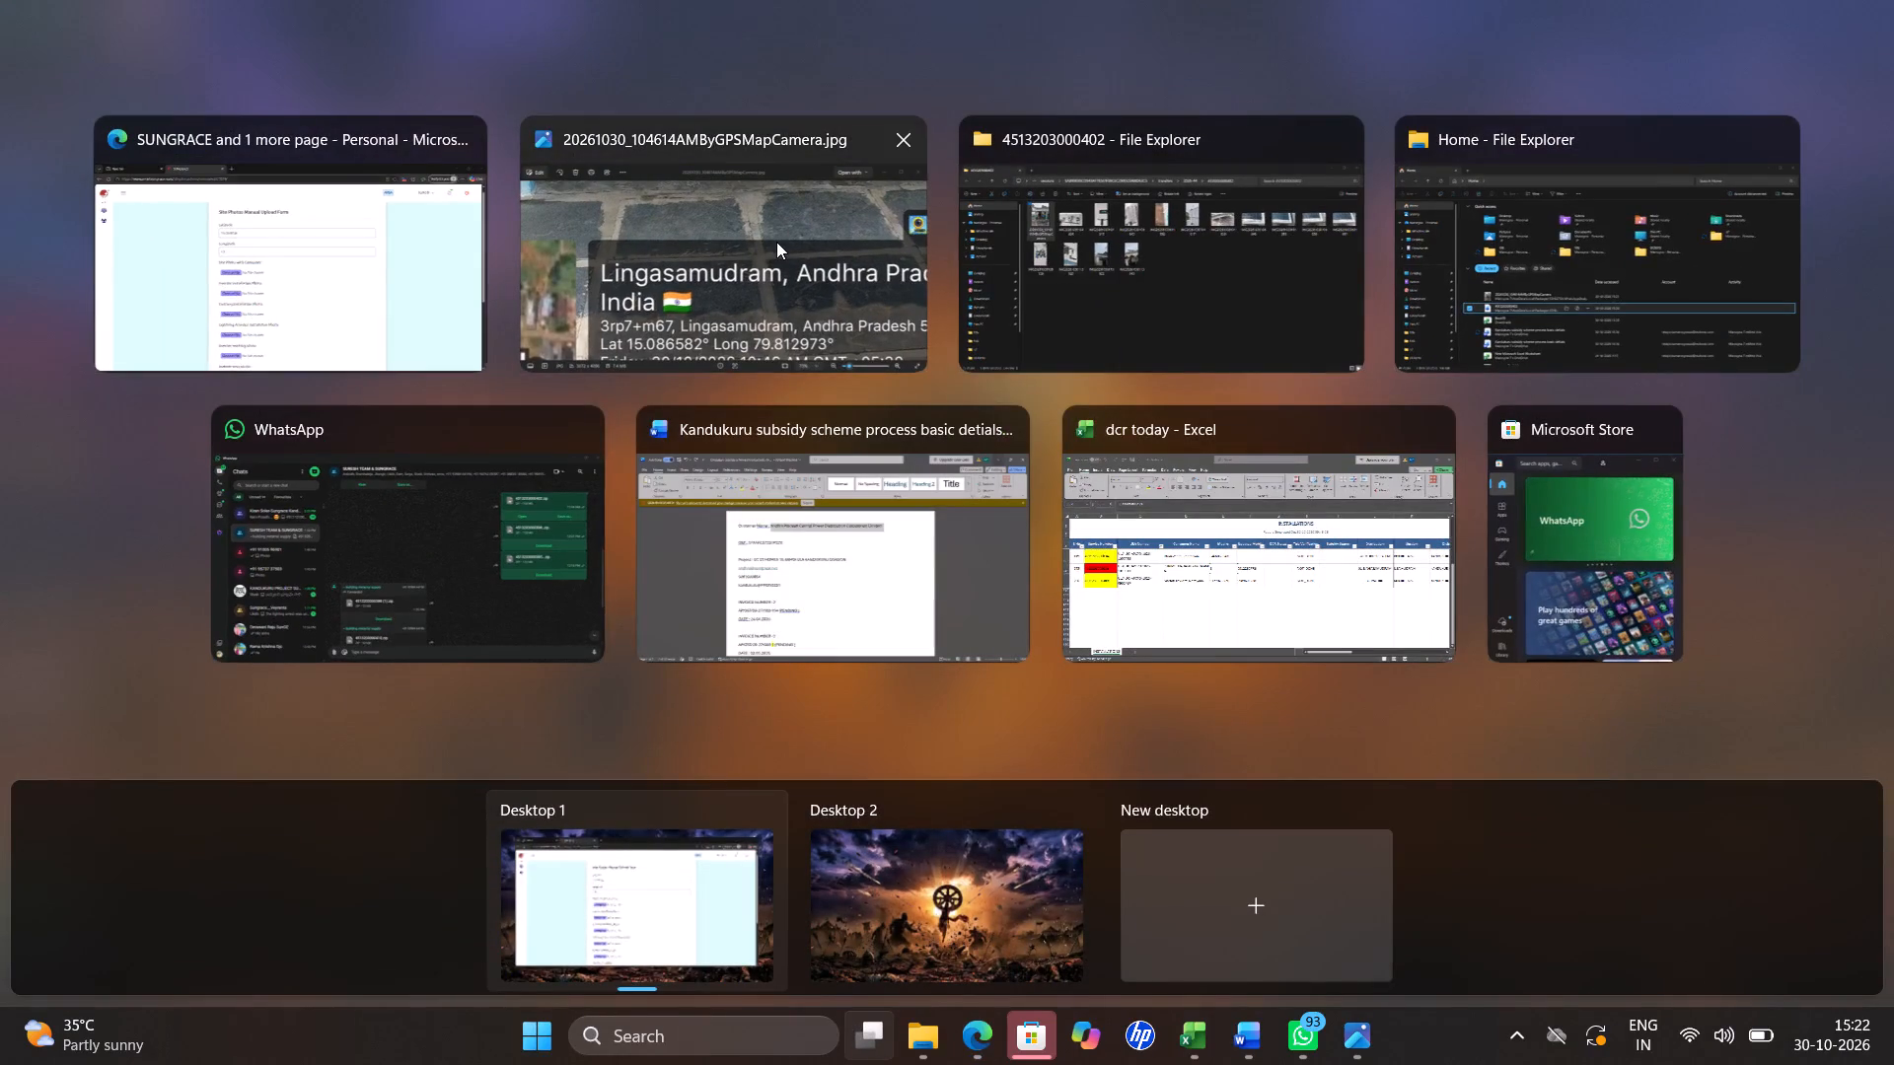
pyautogui.click(487, 304)
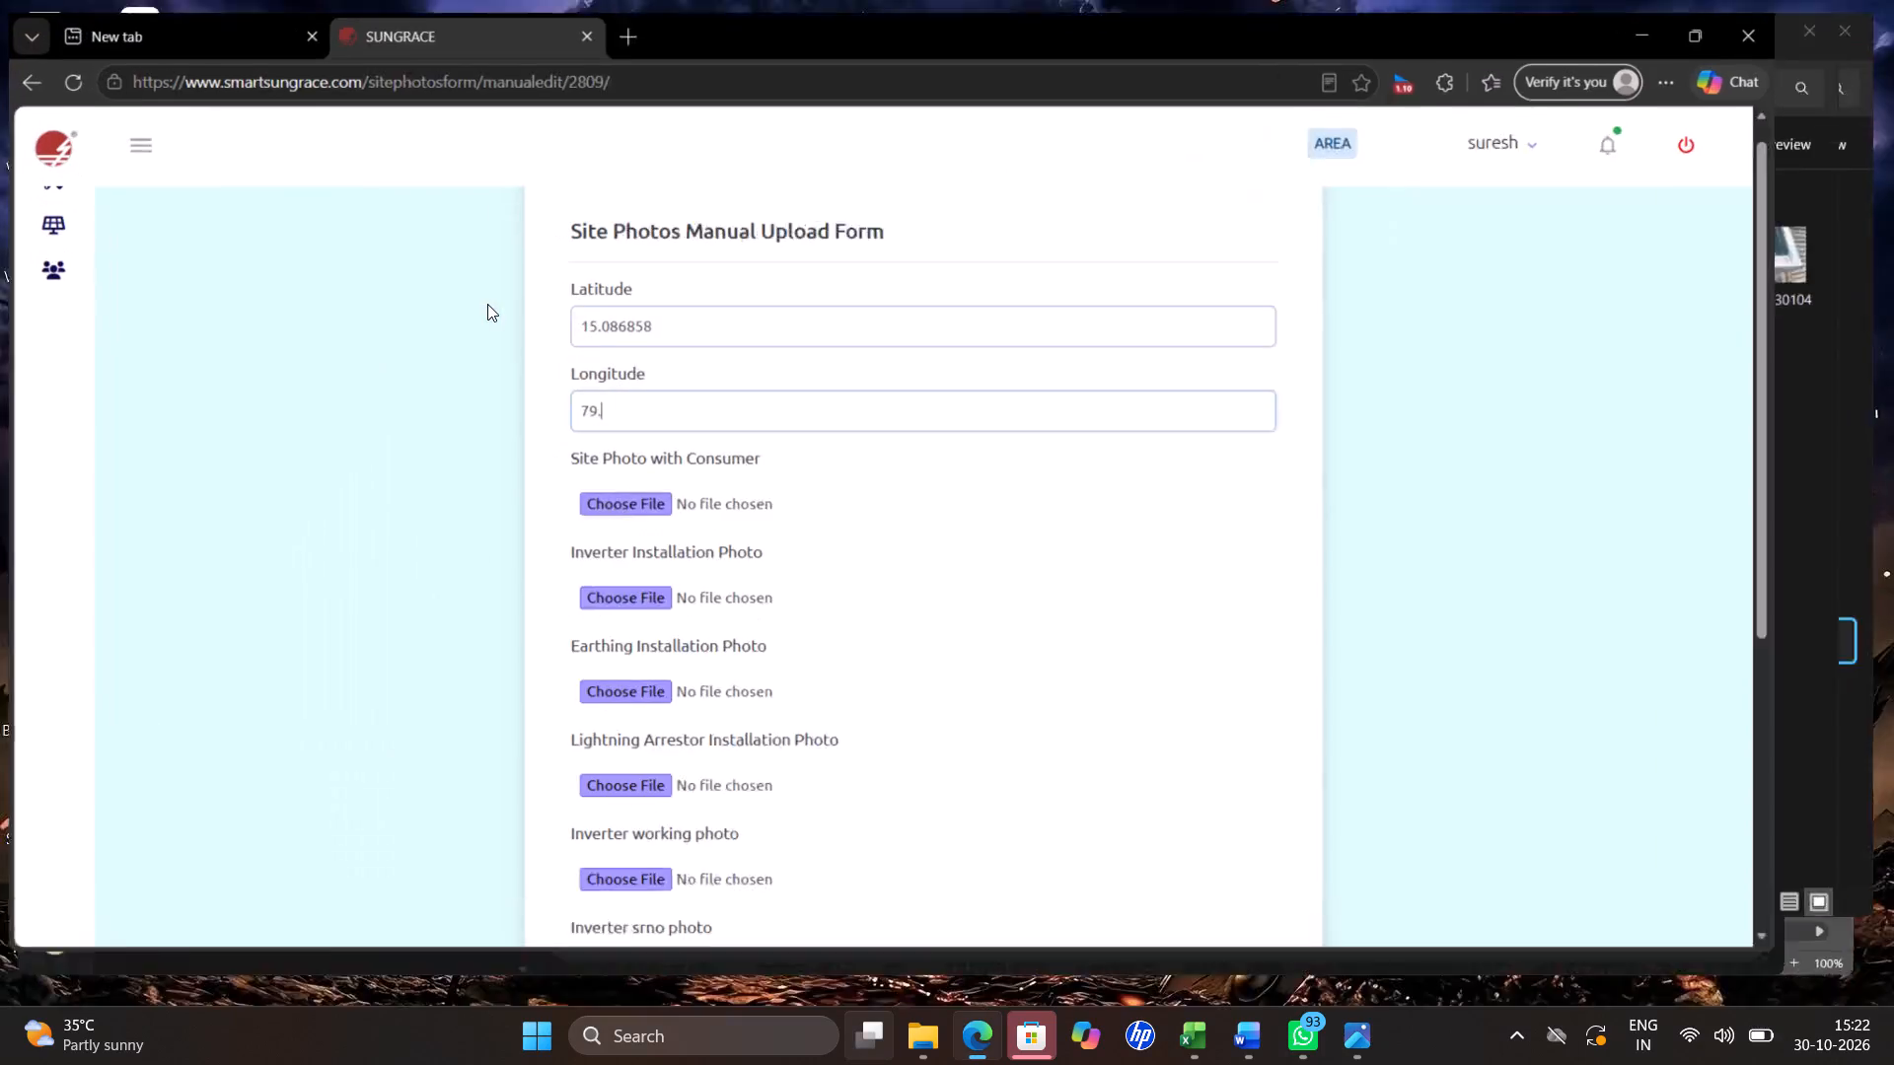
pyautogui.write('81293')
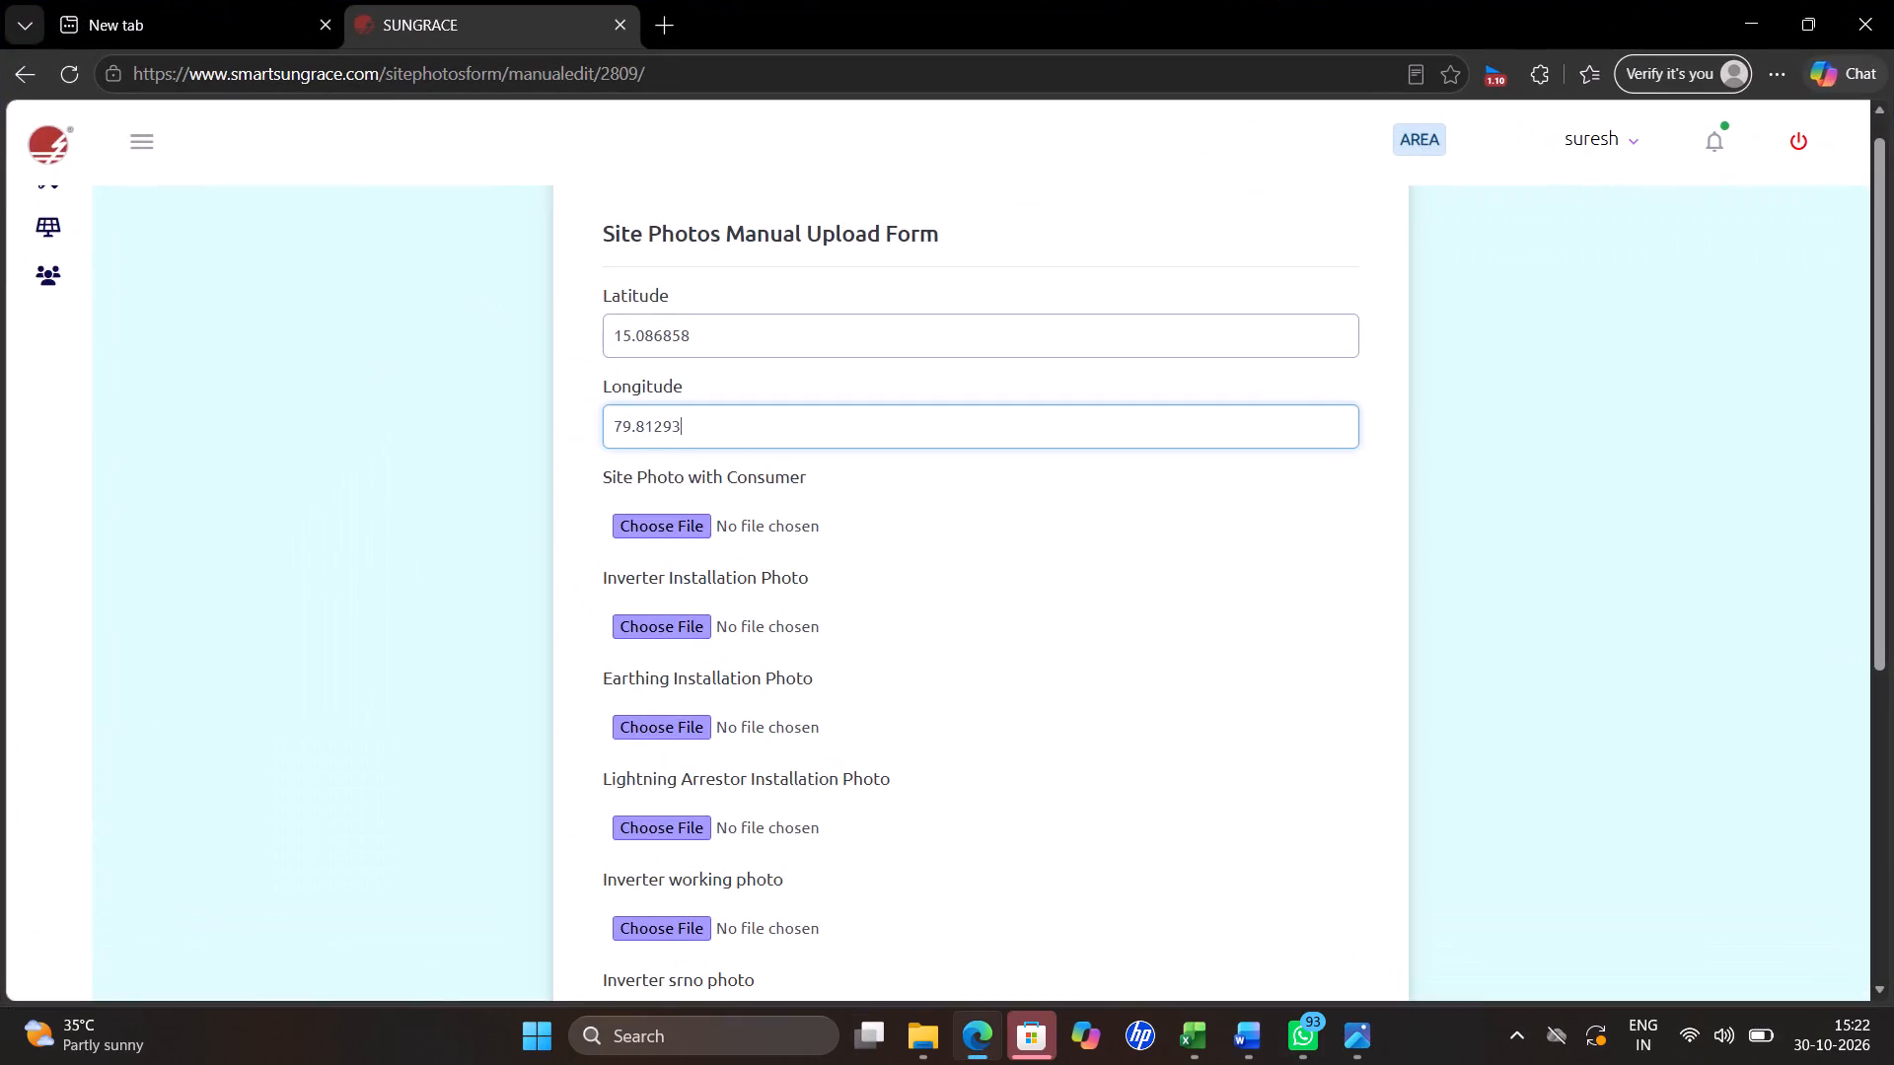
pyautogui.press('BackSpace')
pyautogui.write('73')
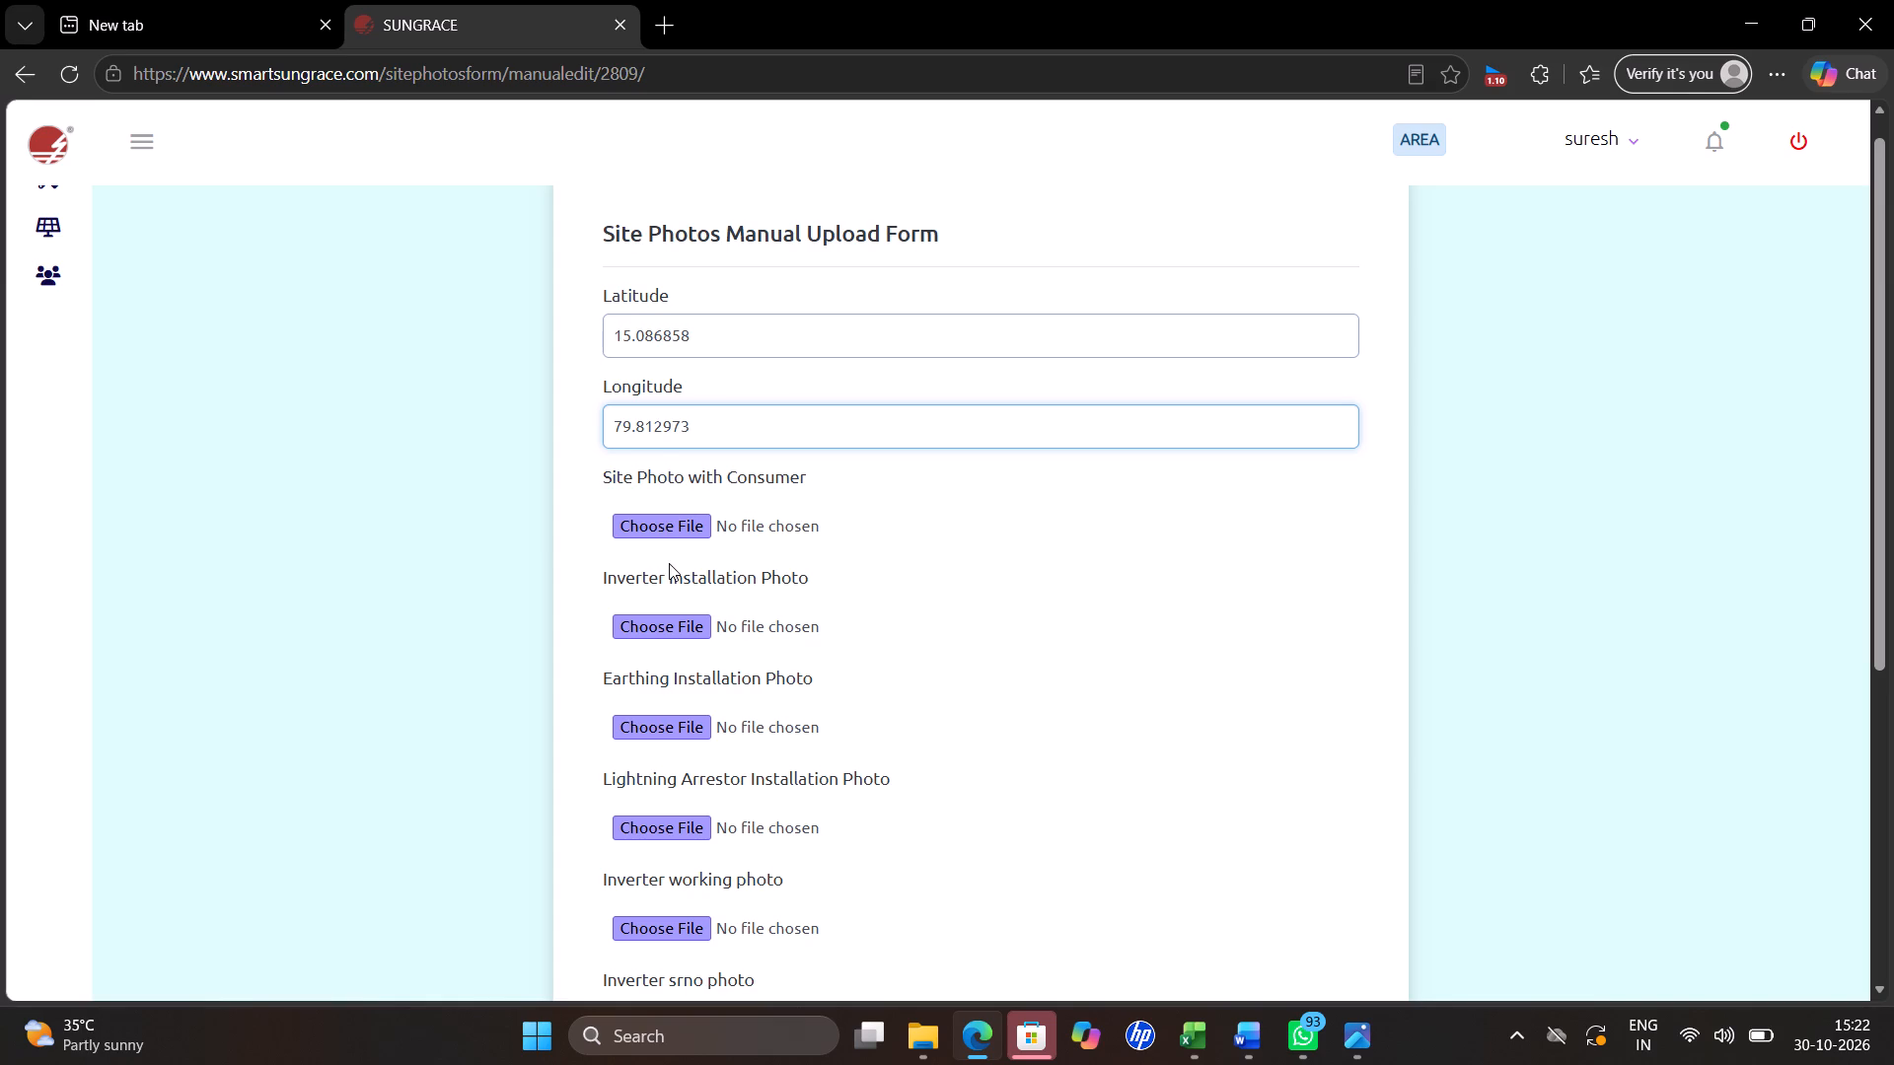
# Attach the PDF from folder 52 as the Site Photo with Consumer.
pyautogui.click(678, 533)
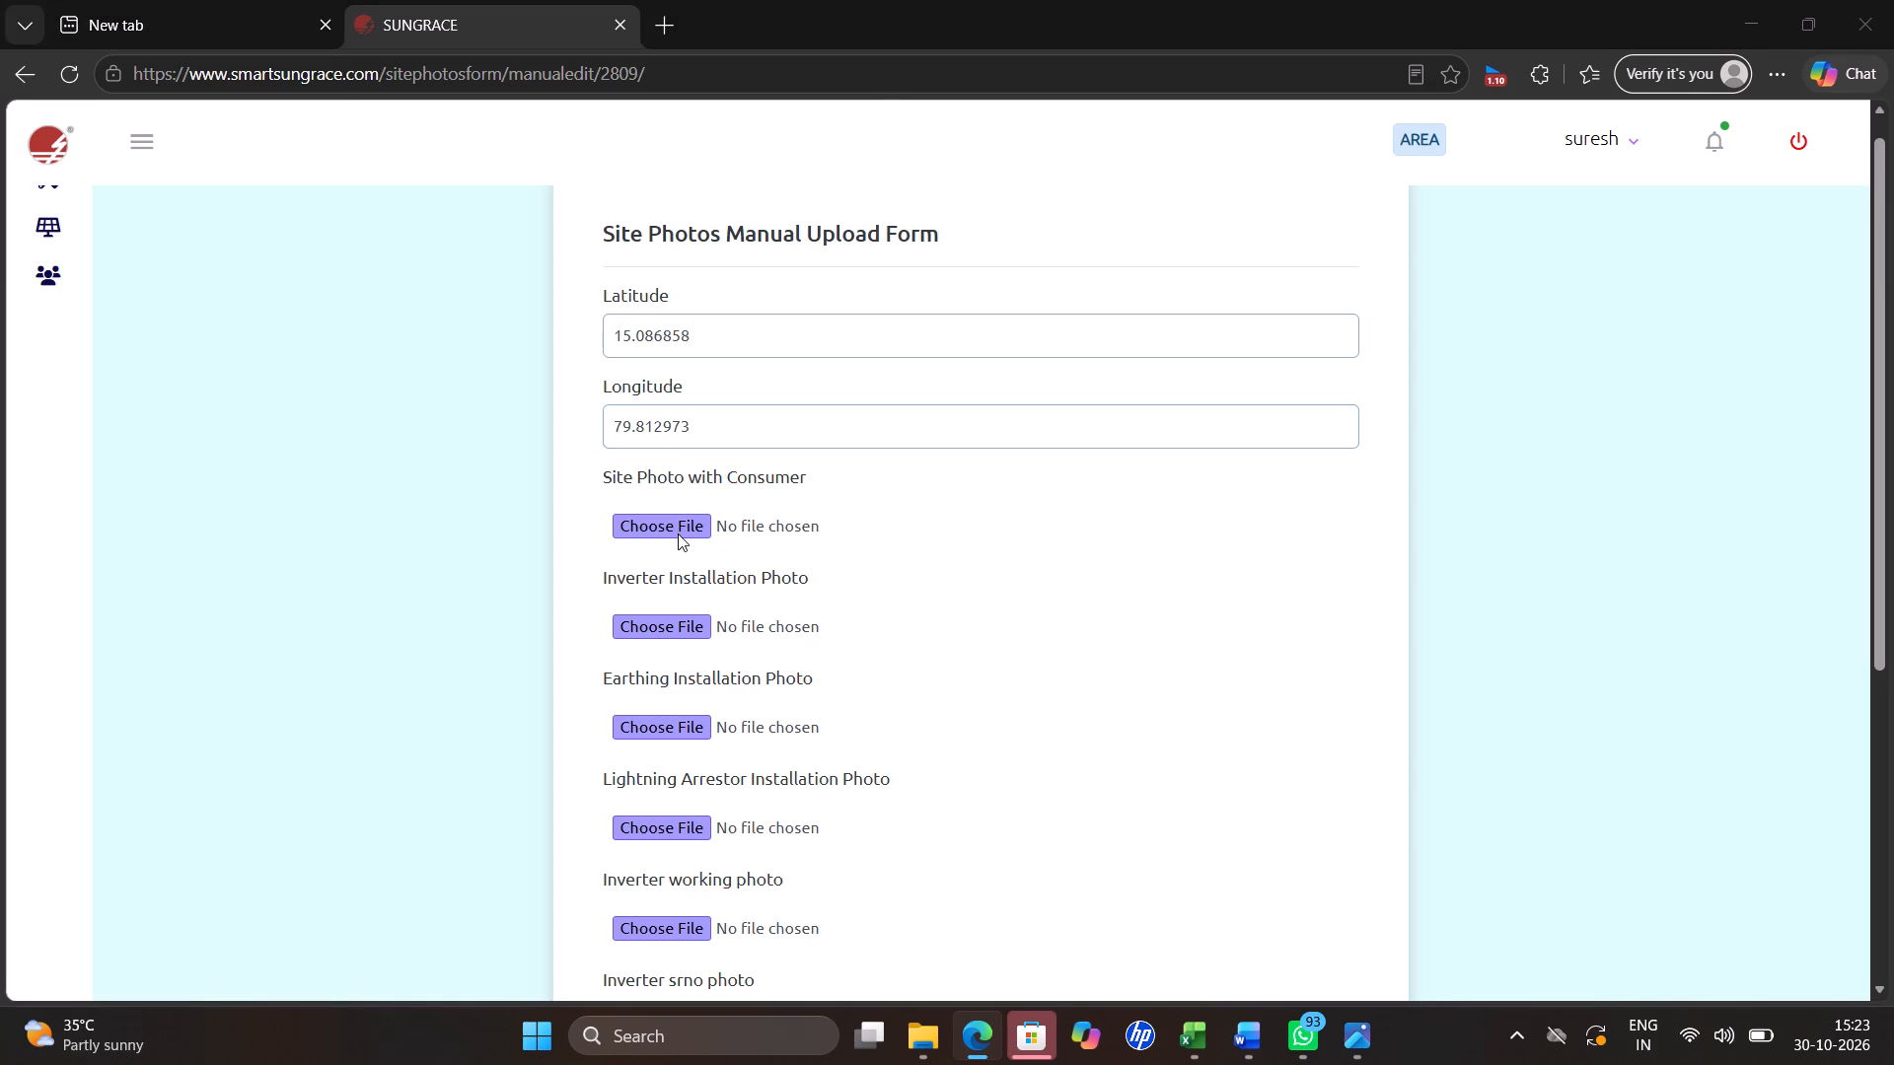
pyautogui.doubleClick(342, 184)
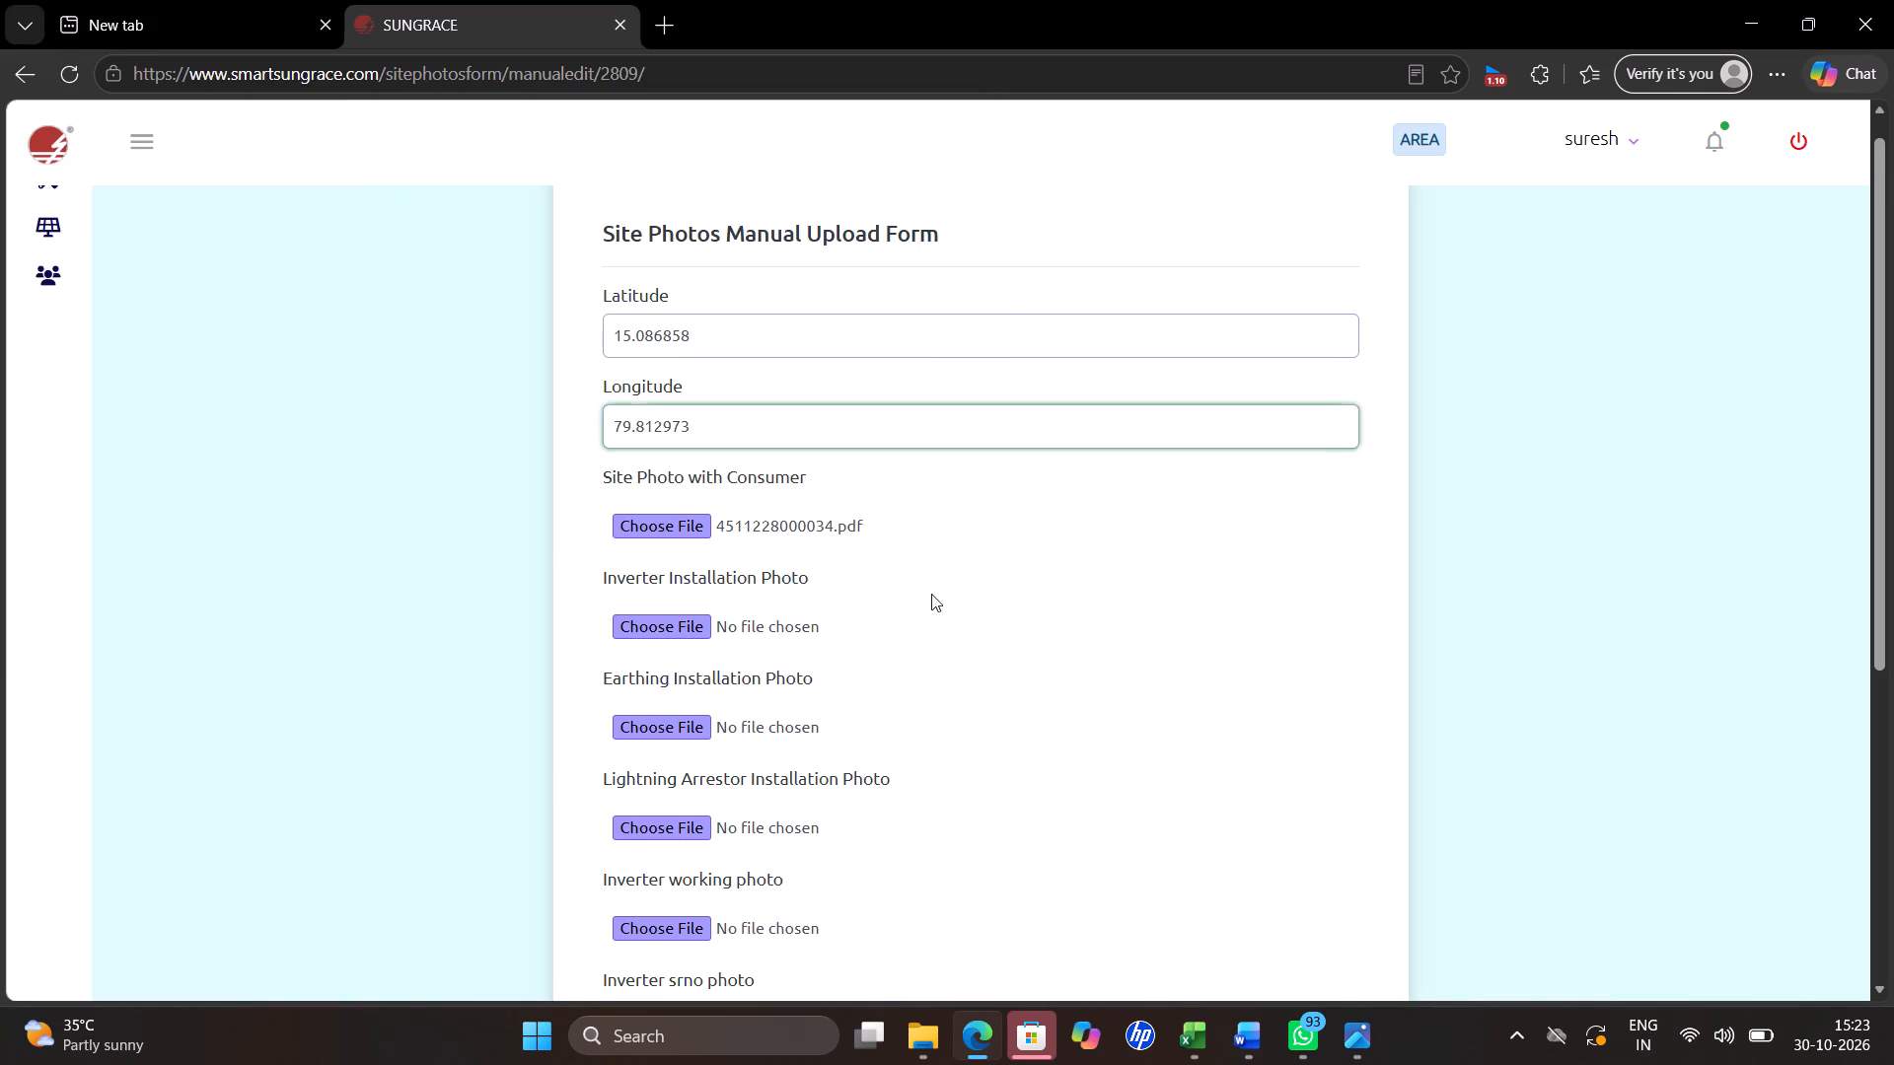
# Replace the Site Photo with Consumer attachment with the consumer's ZIP archive from Documents.
pyautogui.click(692, 526)
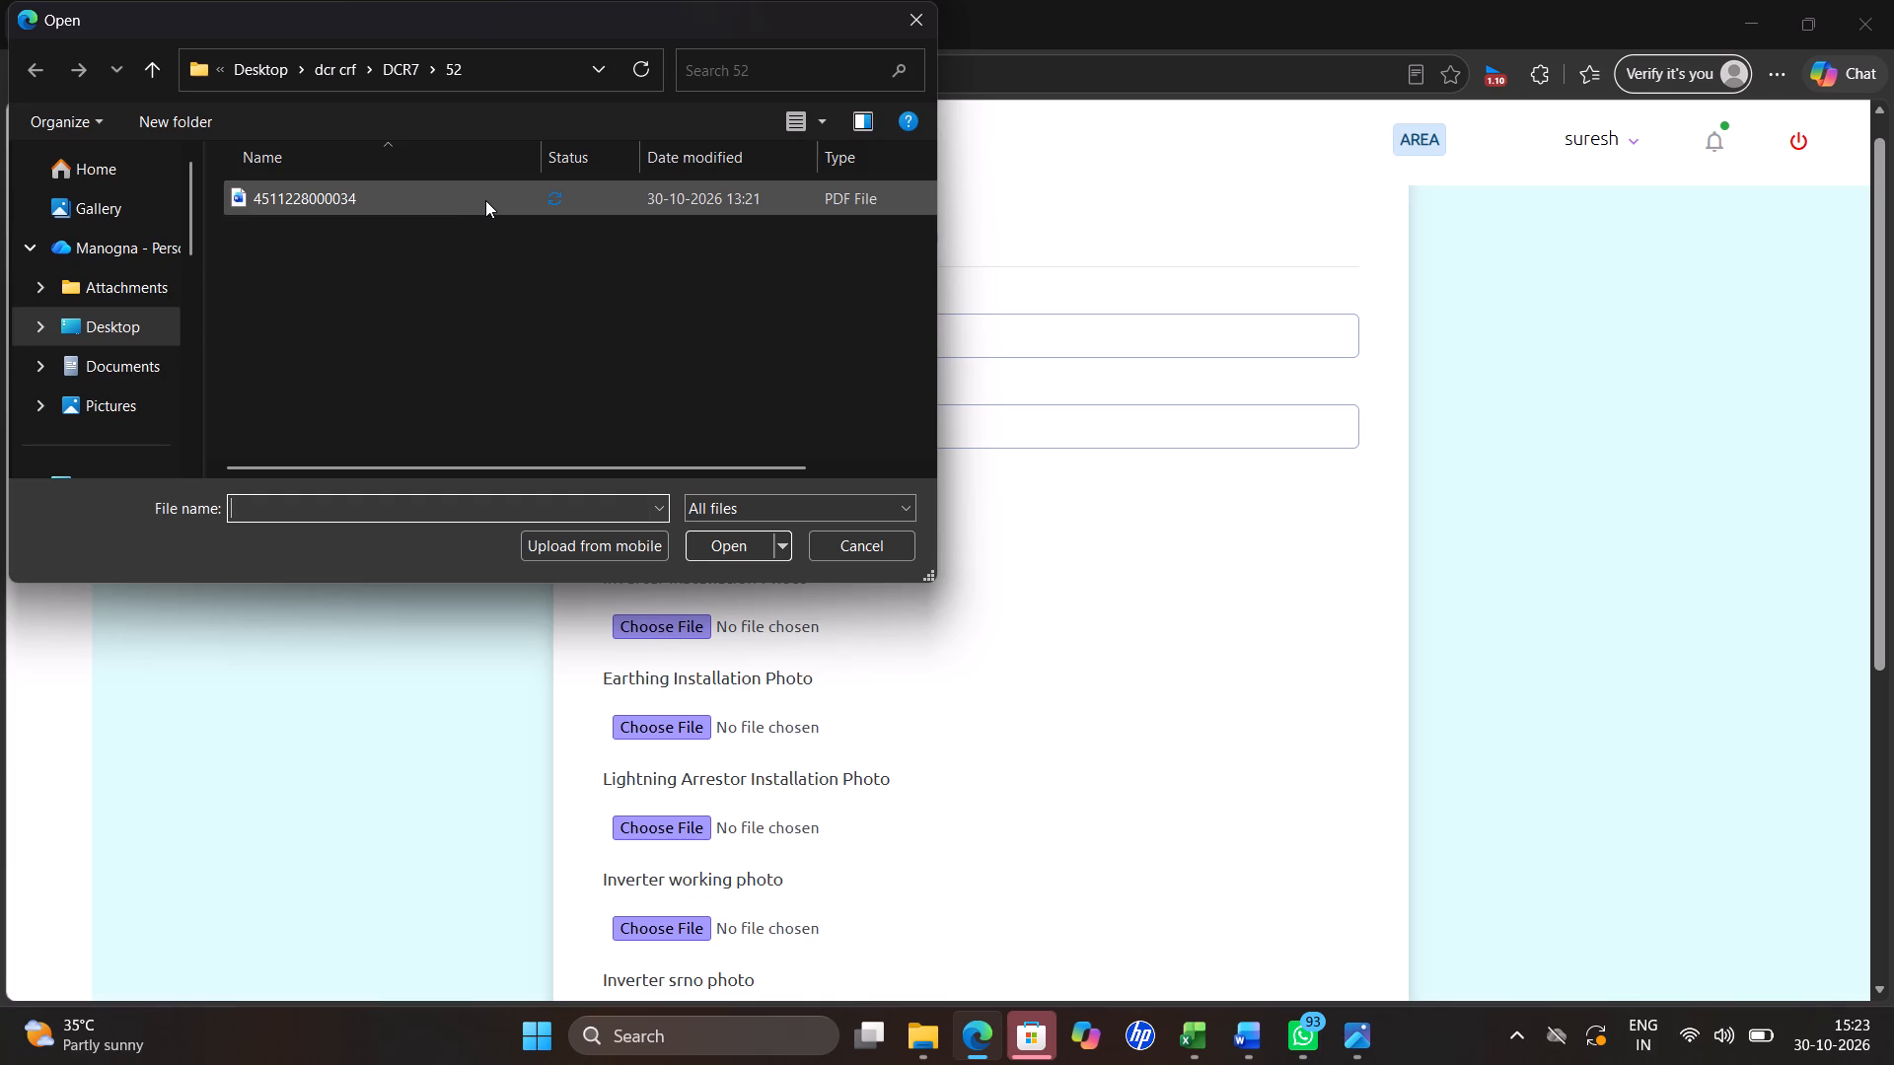
pyautogui.rightClick(485, 200)
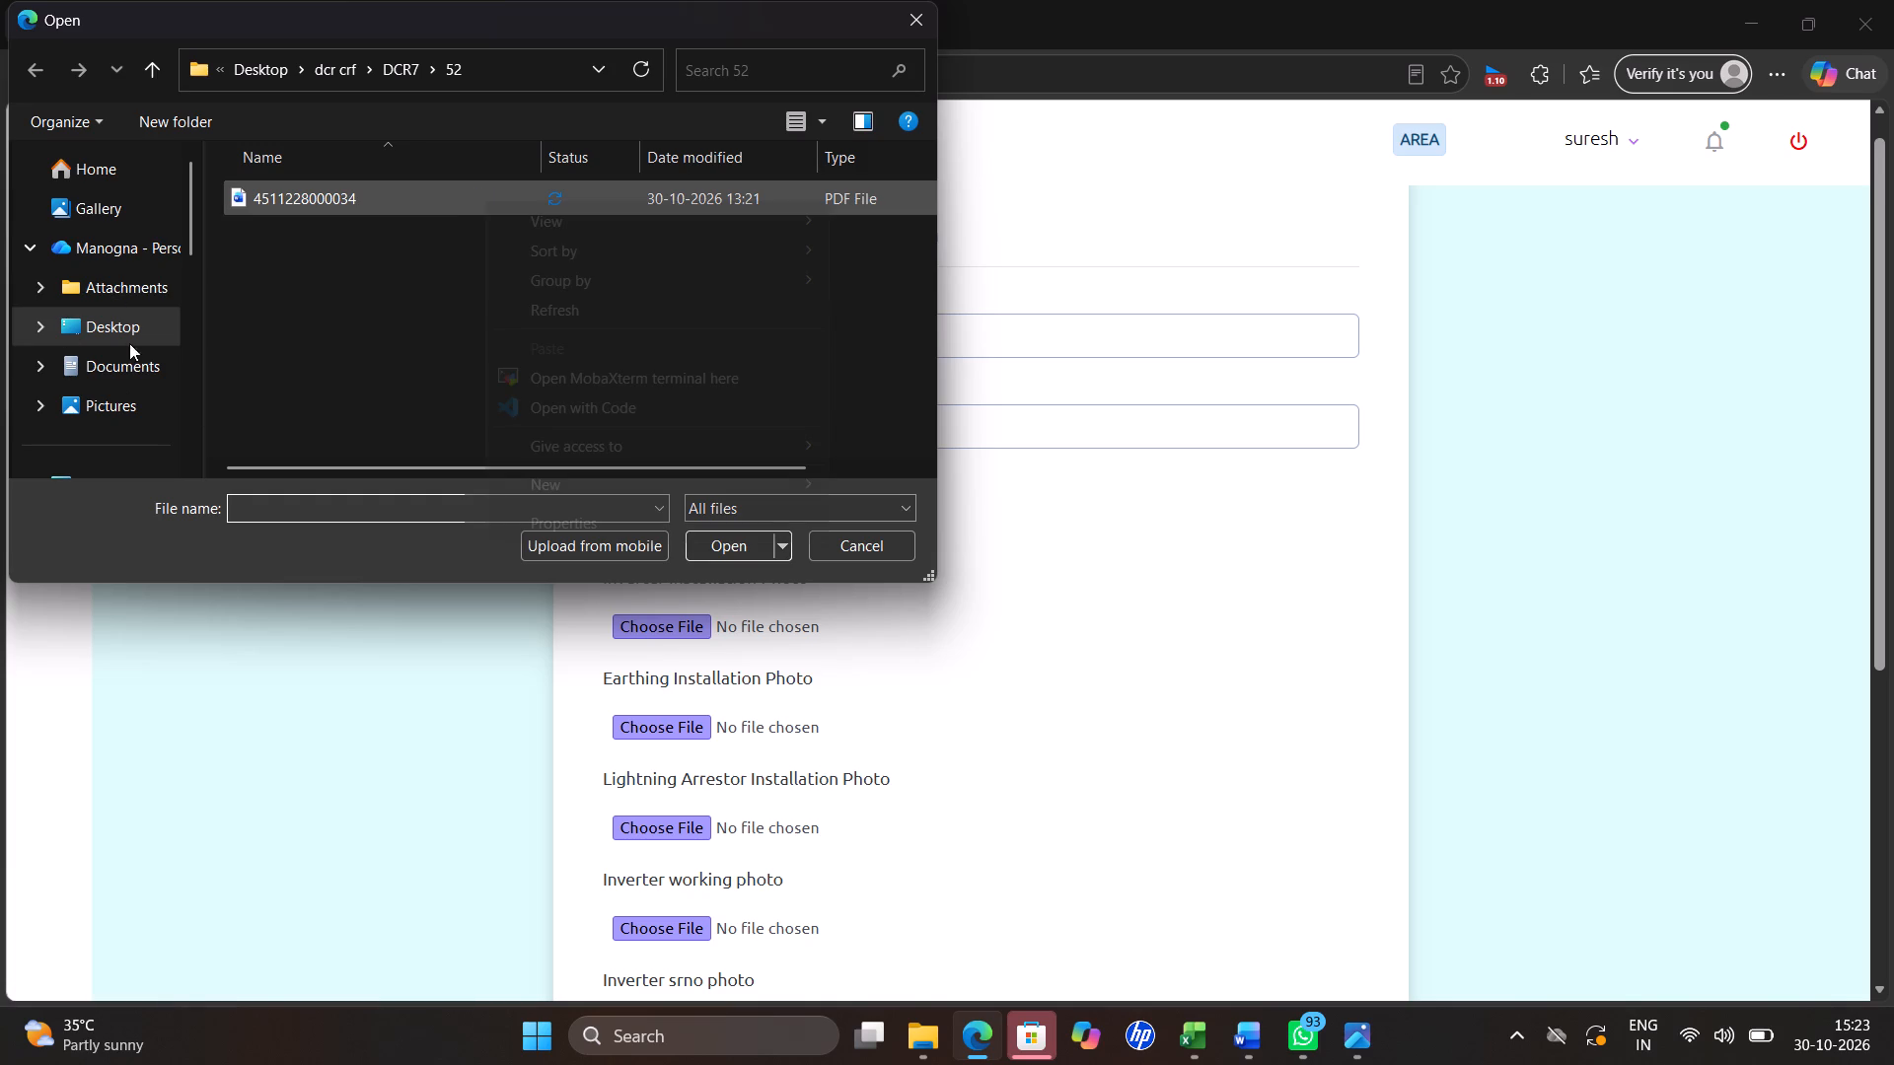
pyautogui.click(129, 363)
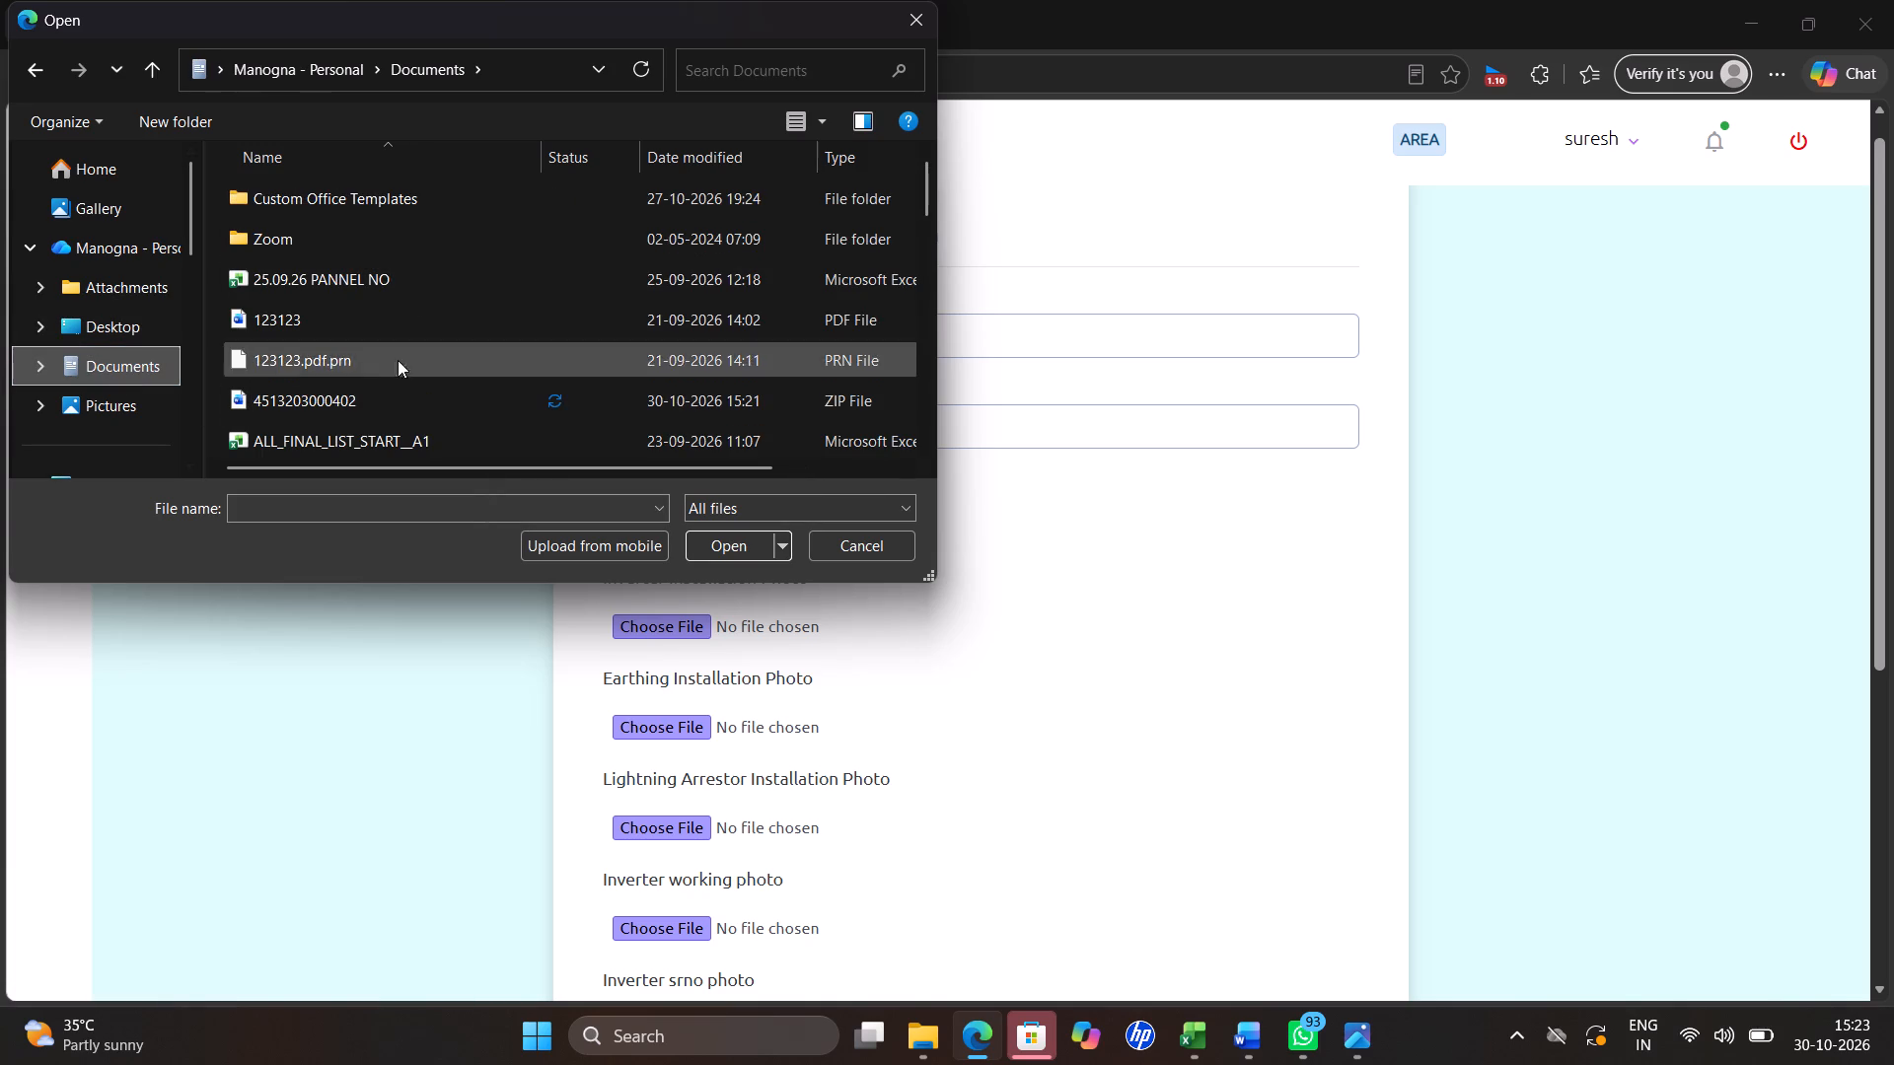
pyautogui.doubleClick(382, 394)
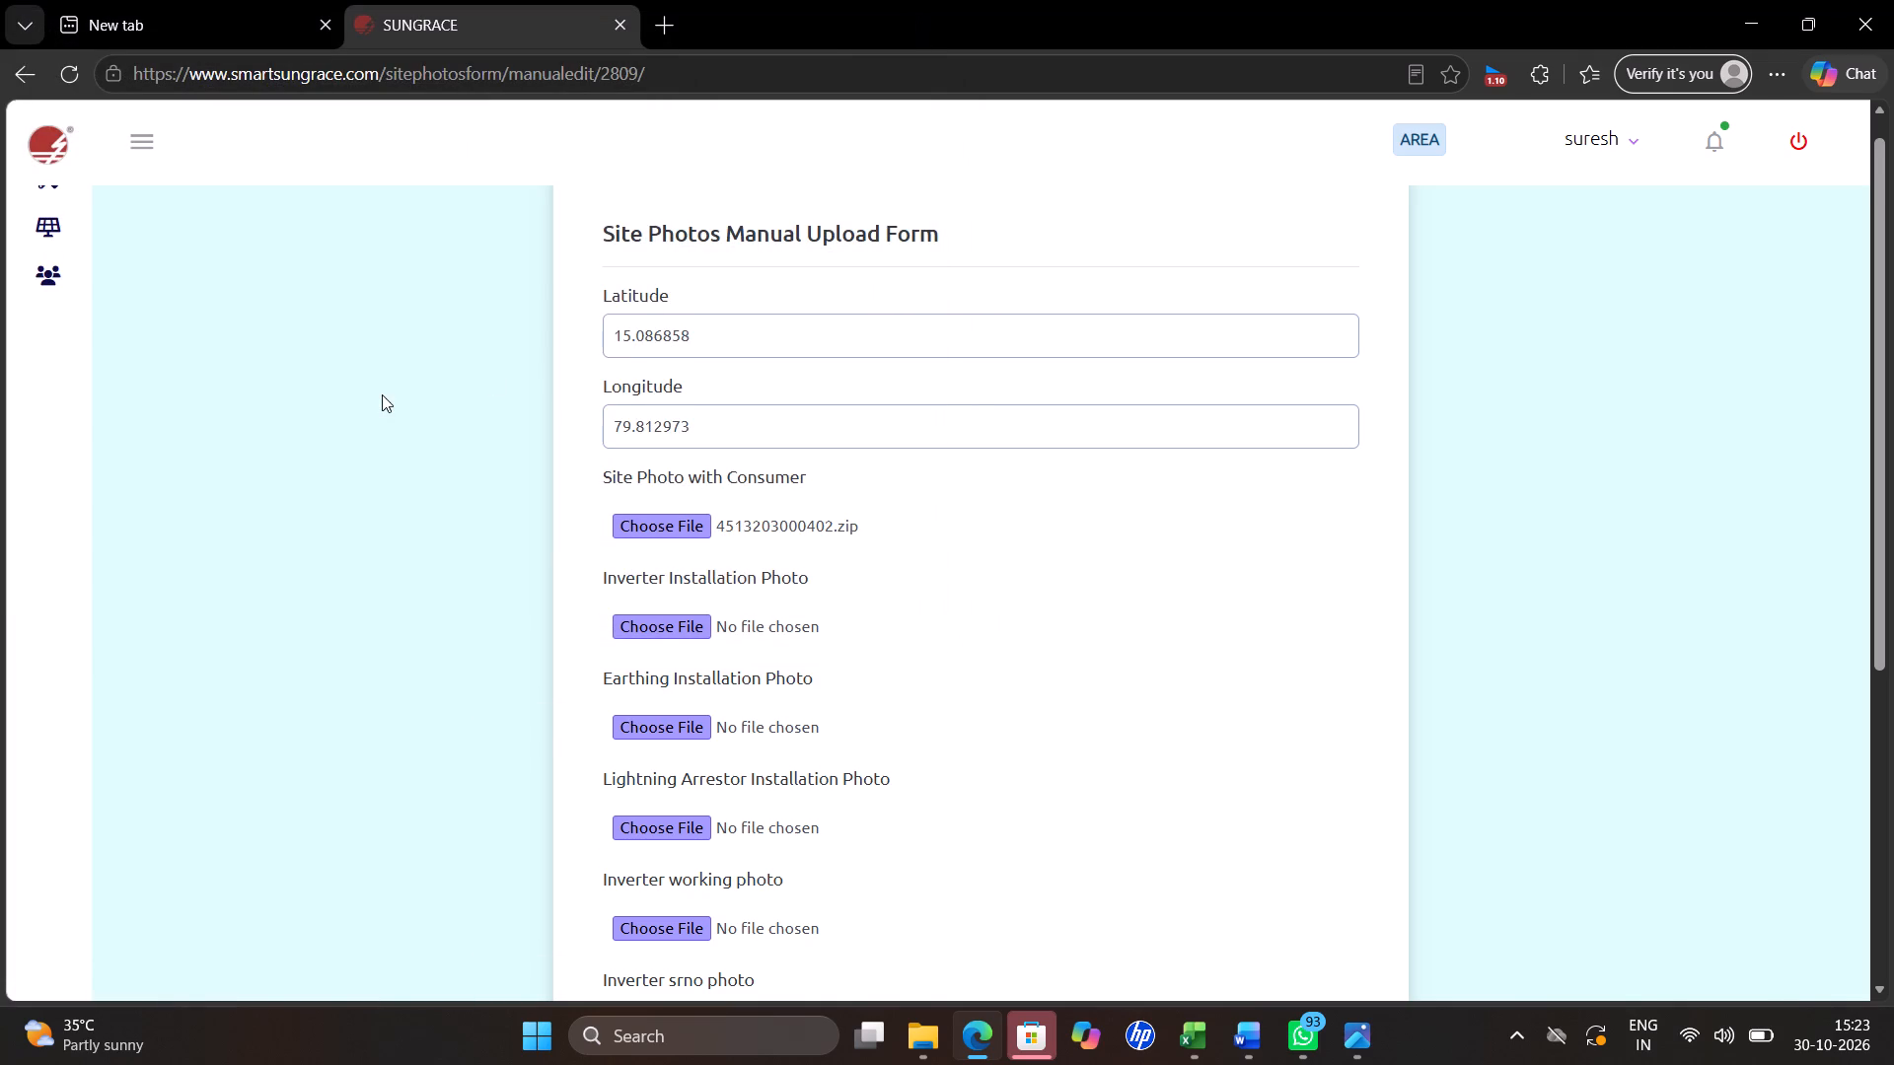
# Return to the extracted photos folder to look for the consumer site photo and its location.
pyautogui.click(679, 534)
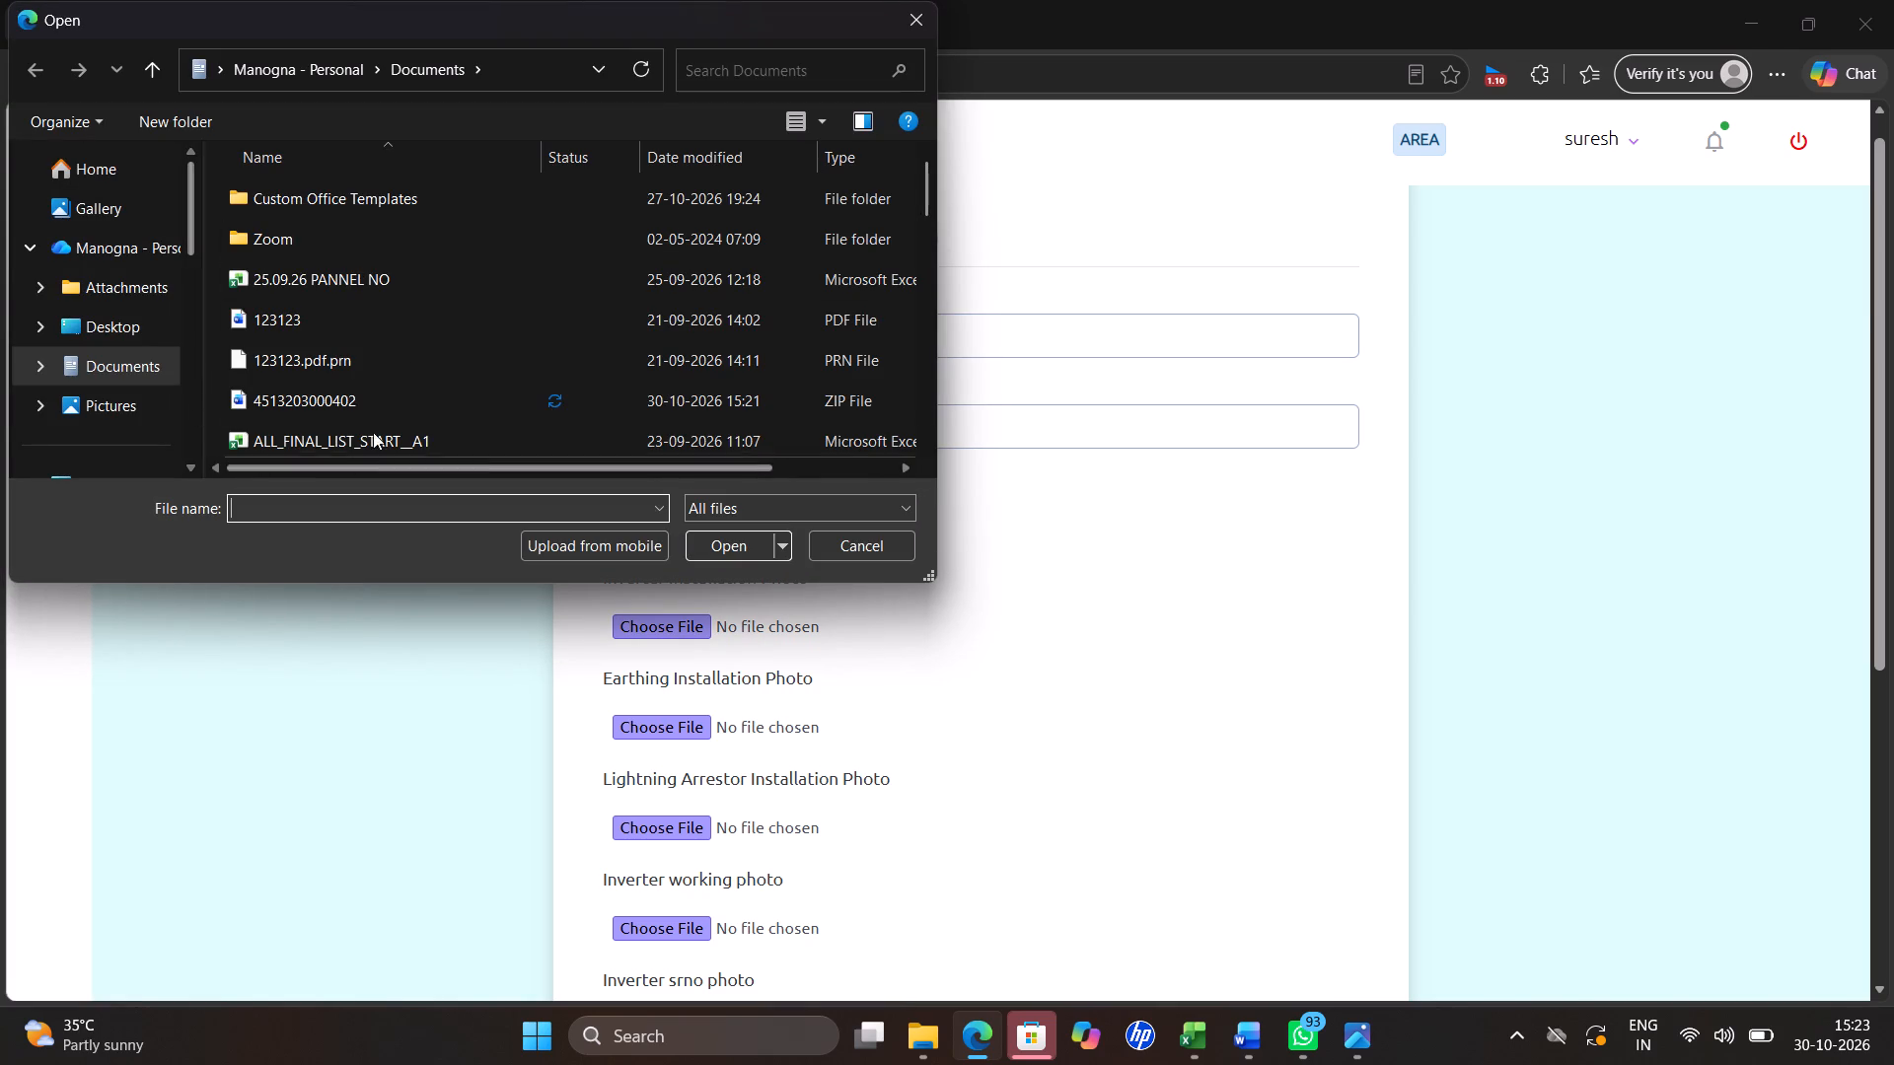
pyautogui.click(911, 21)
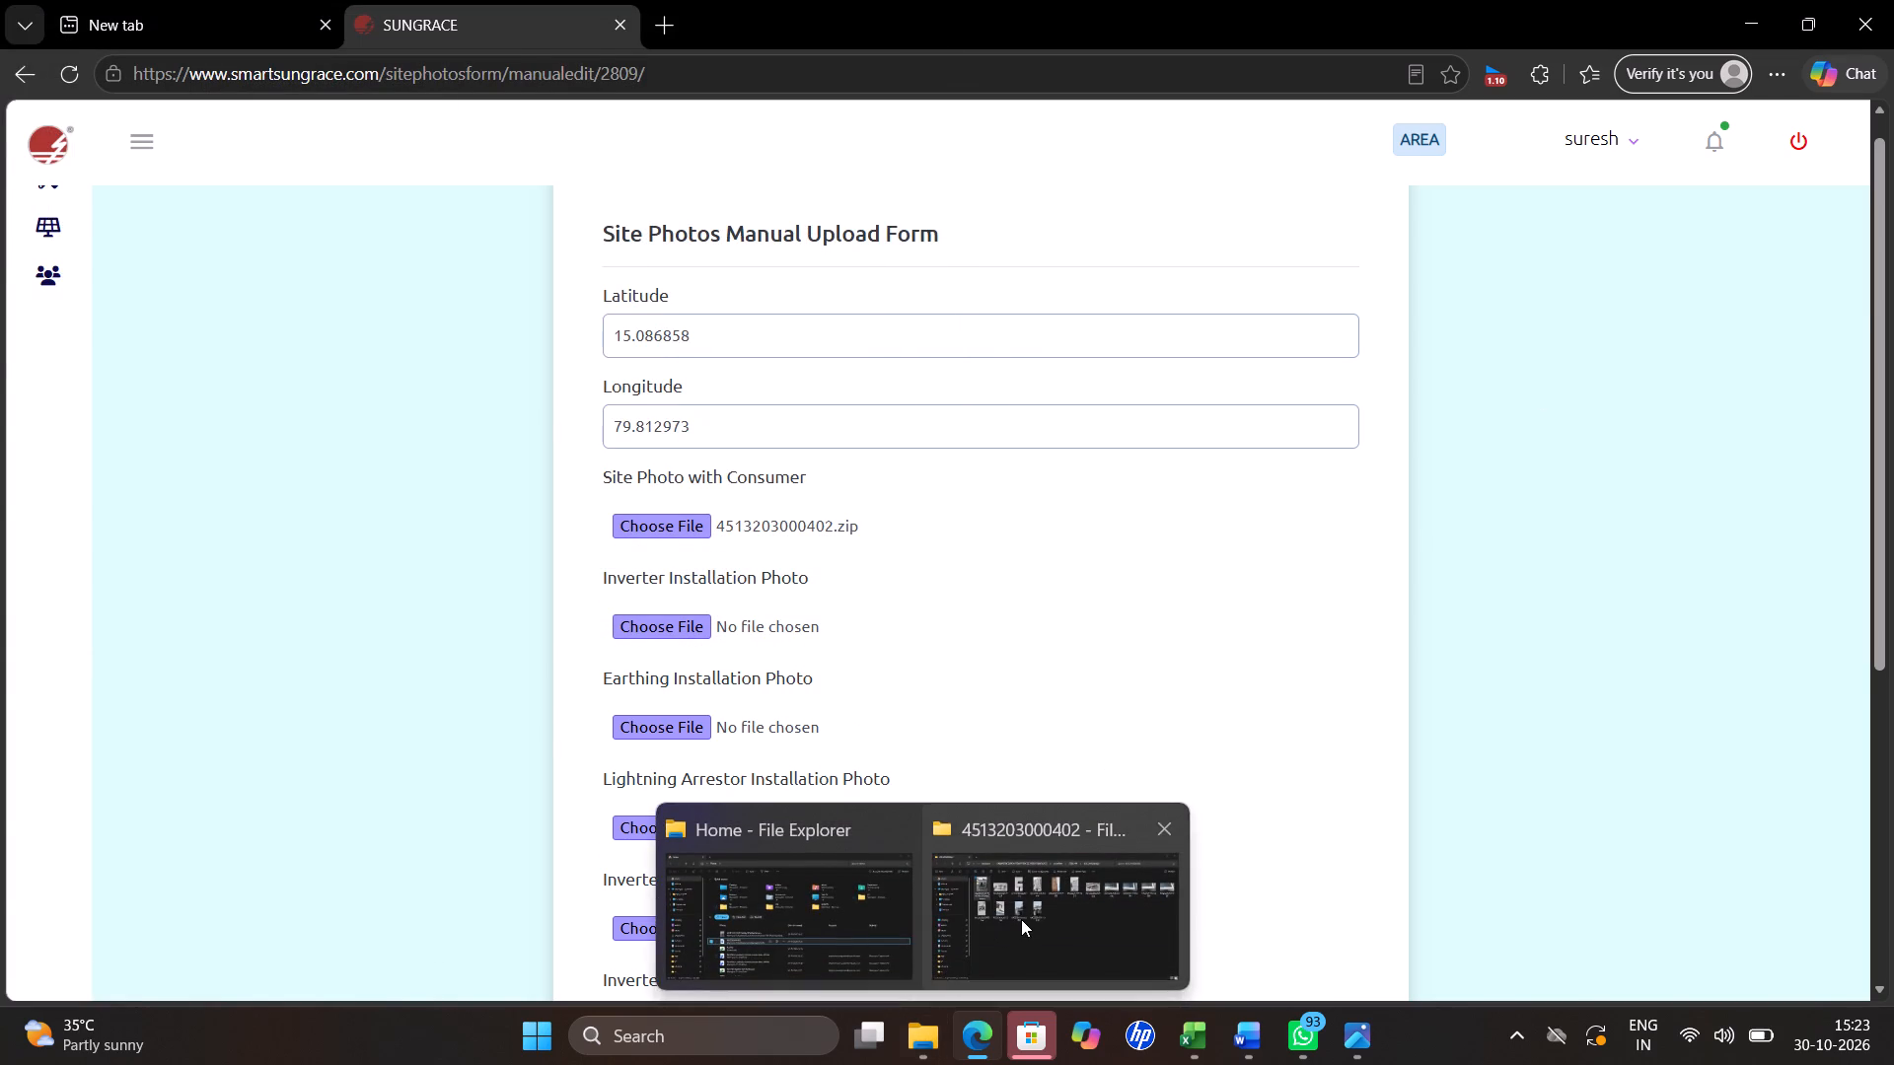
pyautogui.click(1023, 919)
pyautogui.click(796, 731)
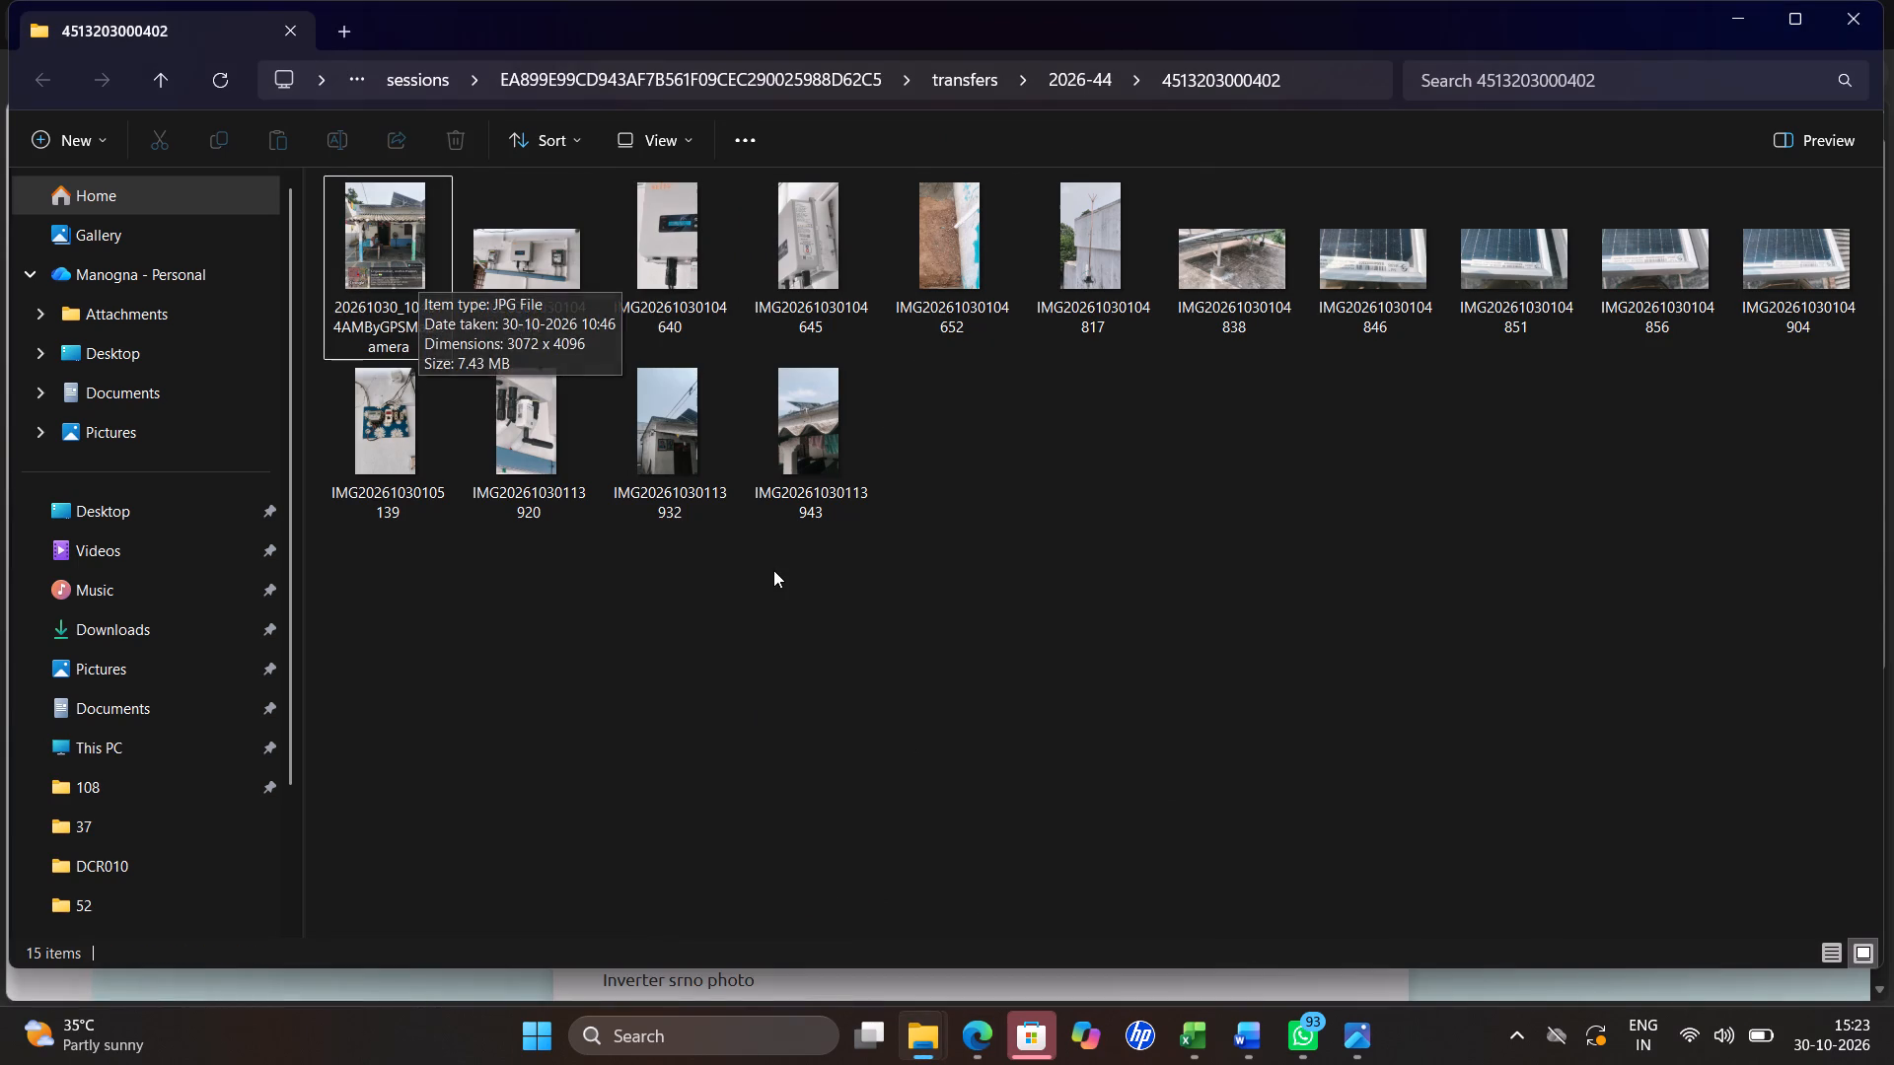
pyautogui.click(719, 363)
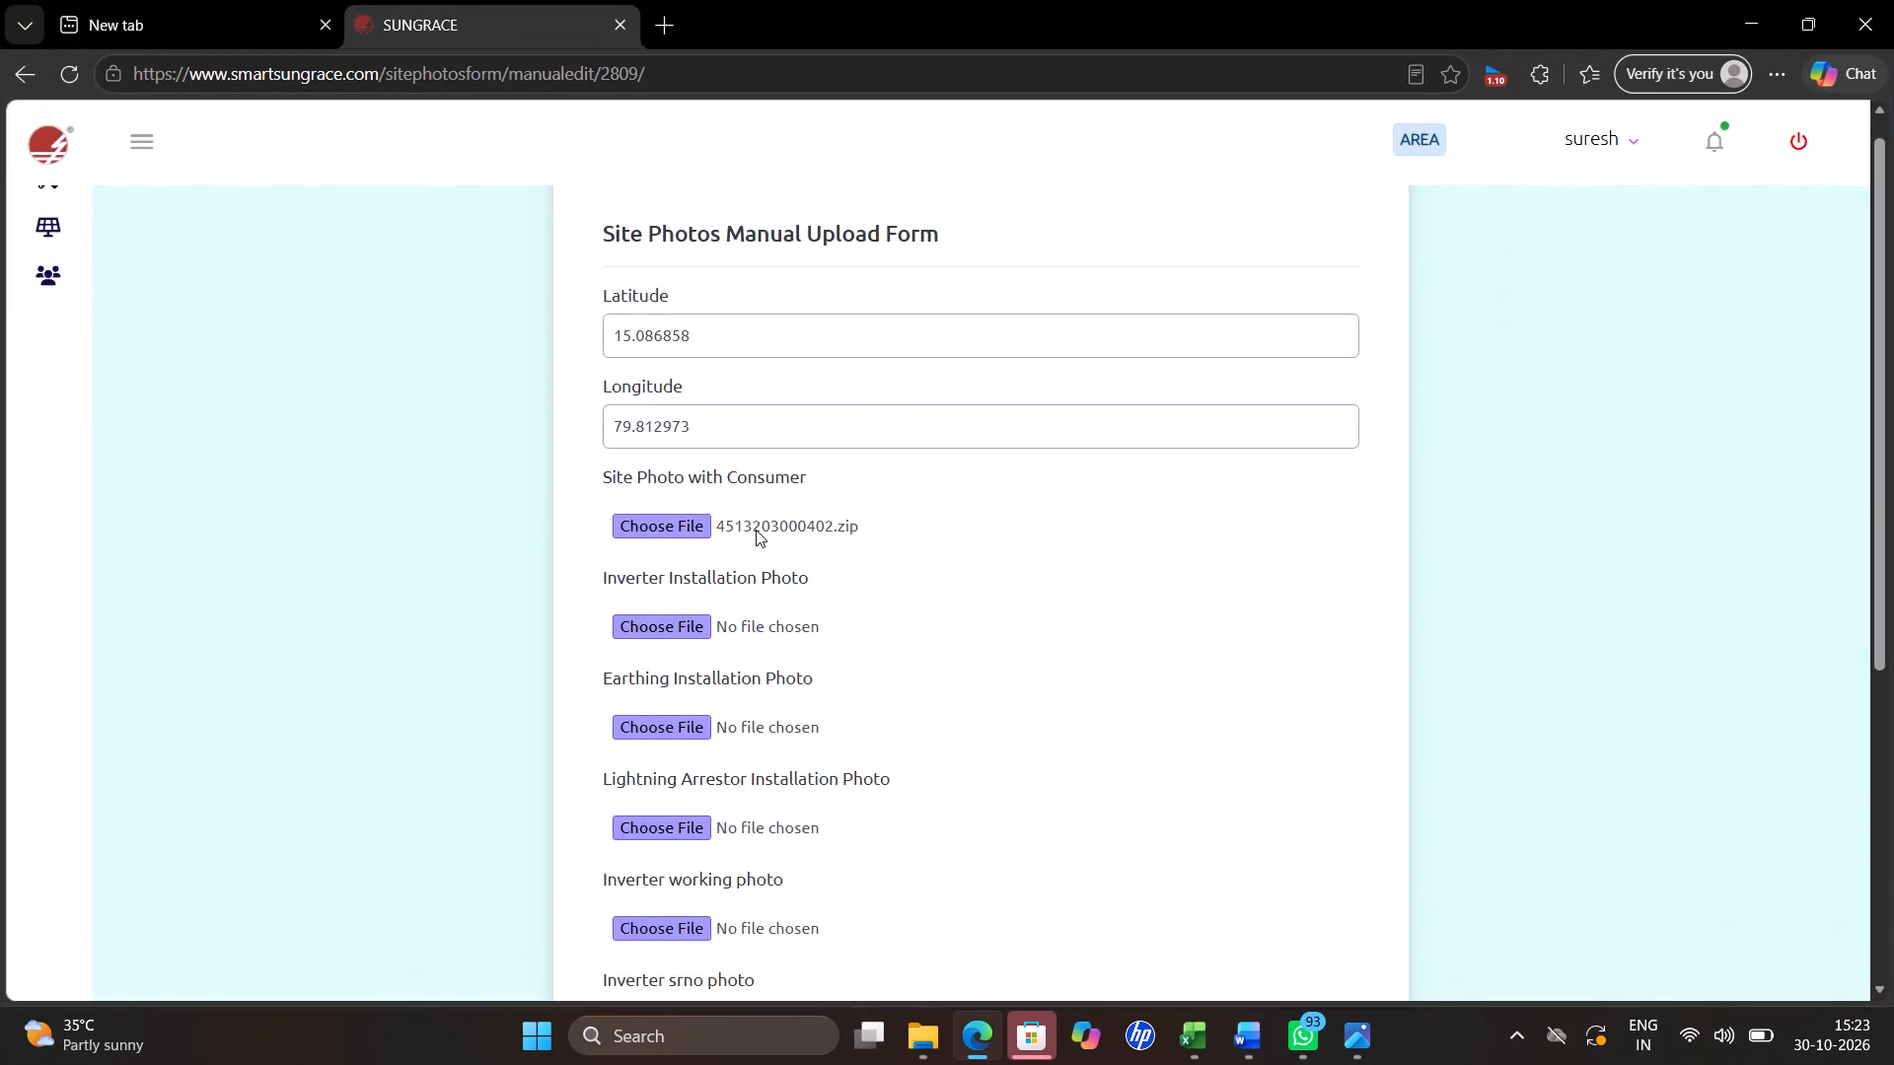
pyautogui.click(678, 244)
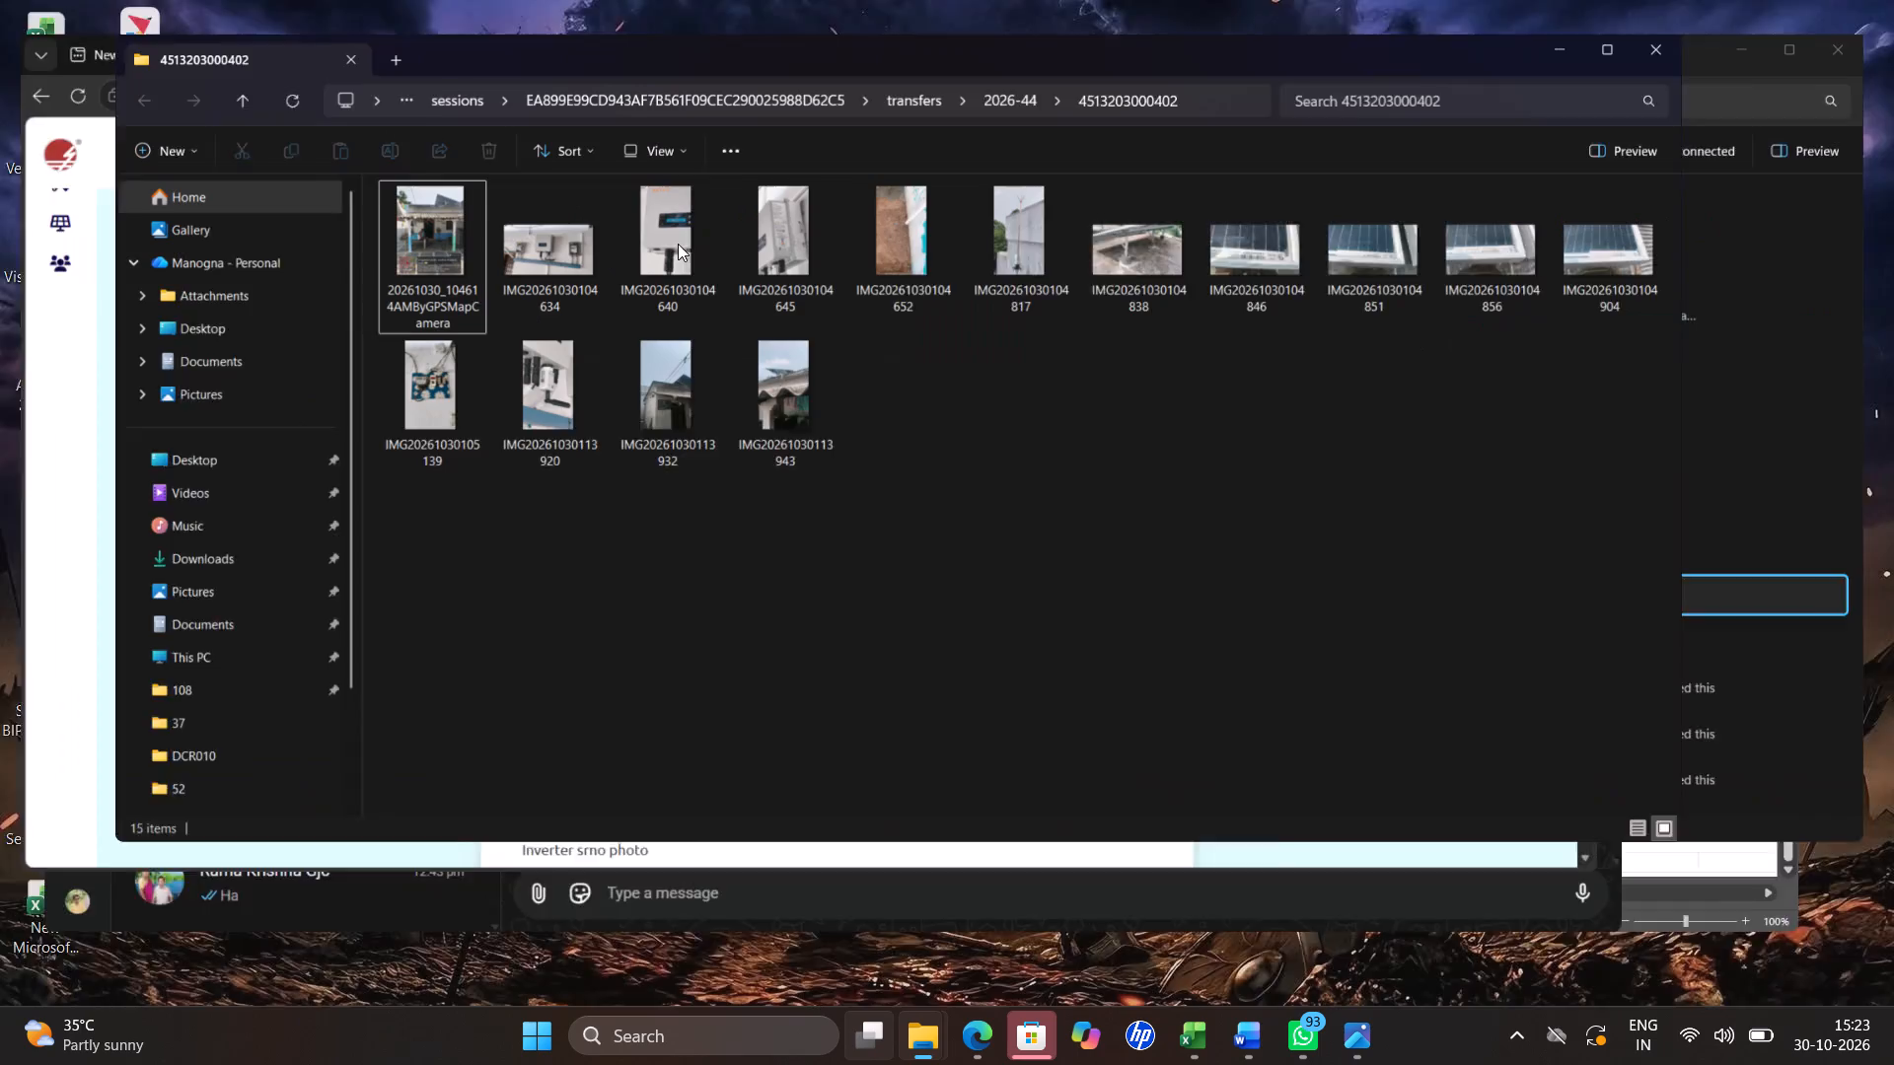
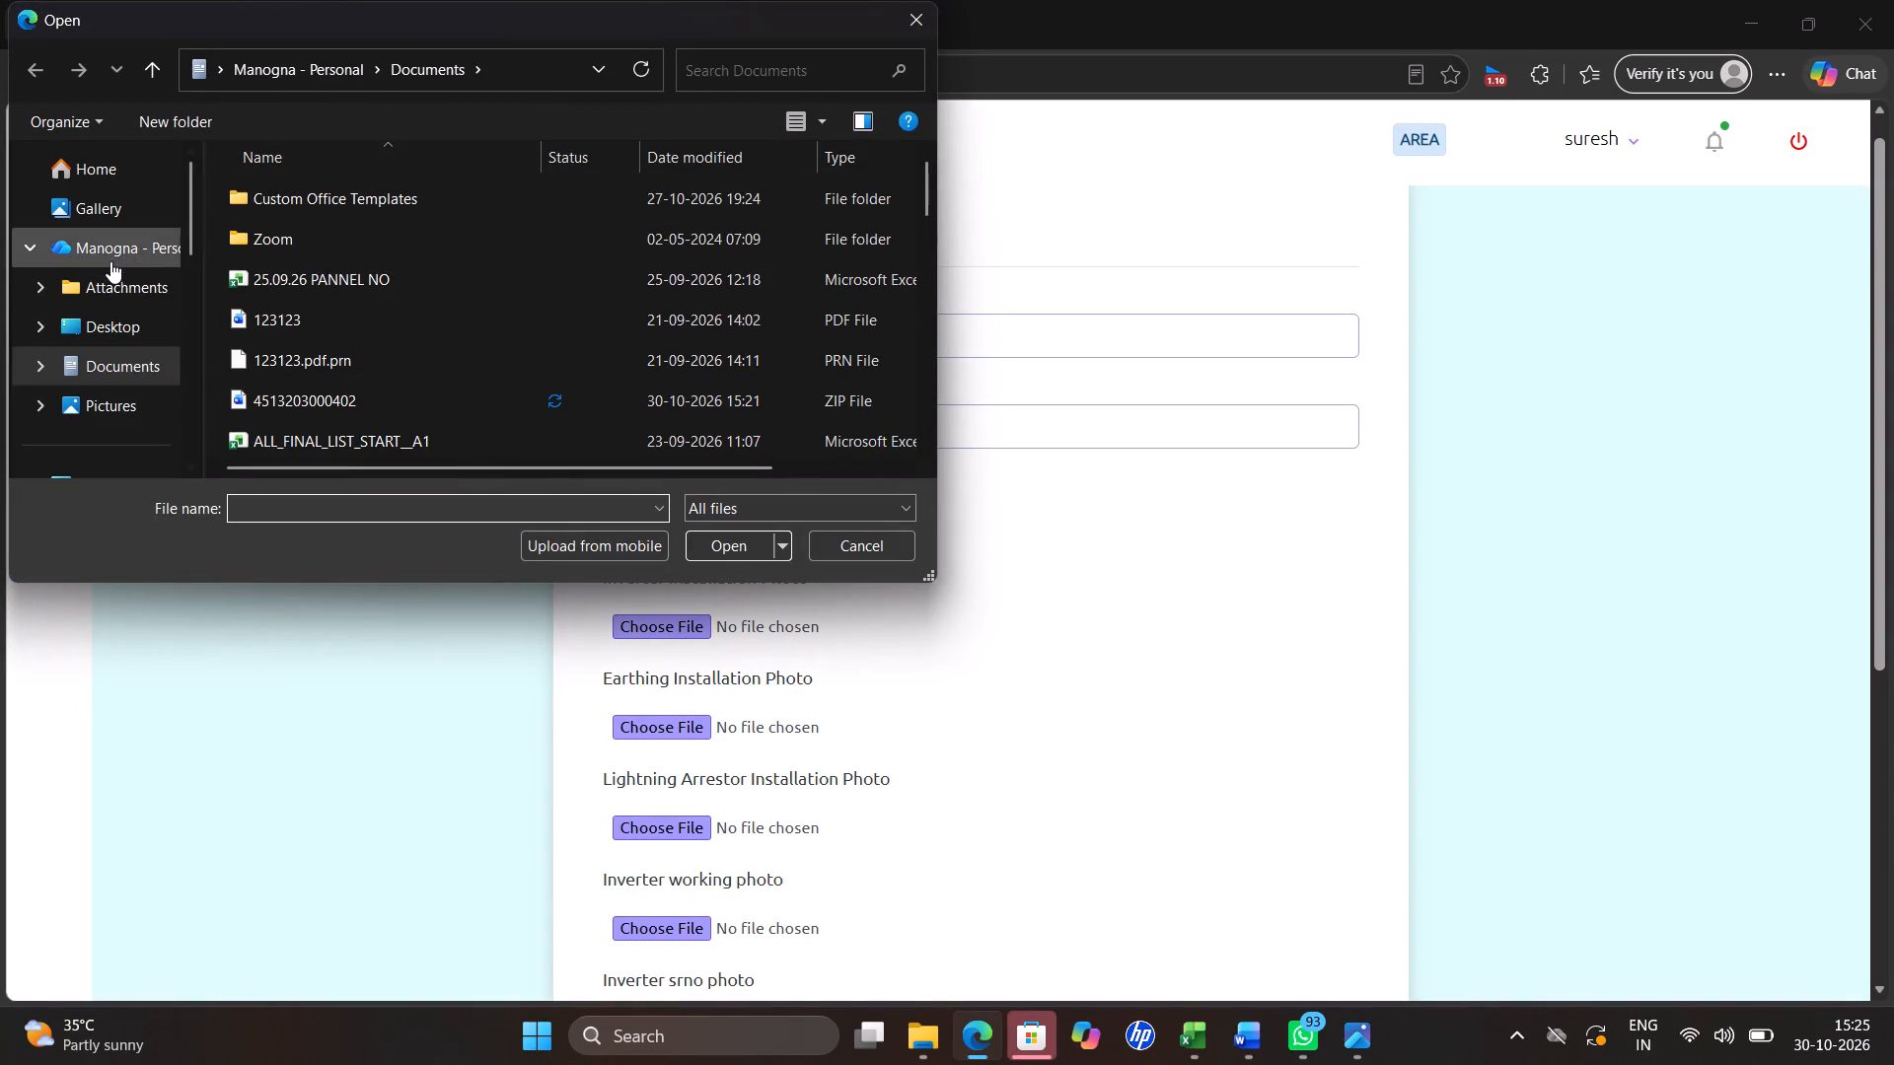
# Attach WhatsApp Image 2026-10-30 at 3.24.39 PM from the Downloads folder as the Site Photo with Consumer.
pyautogui.click(109, 311)
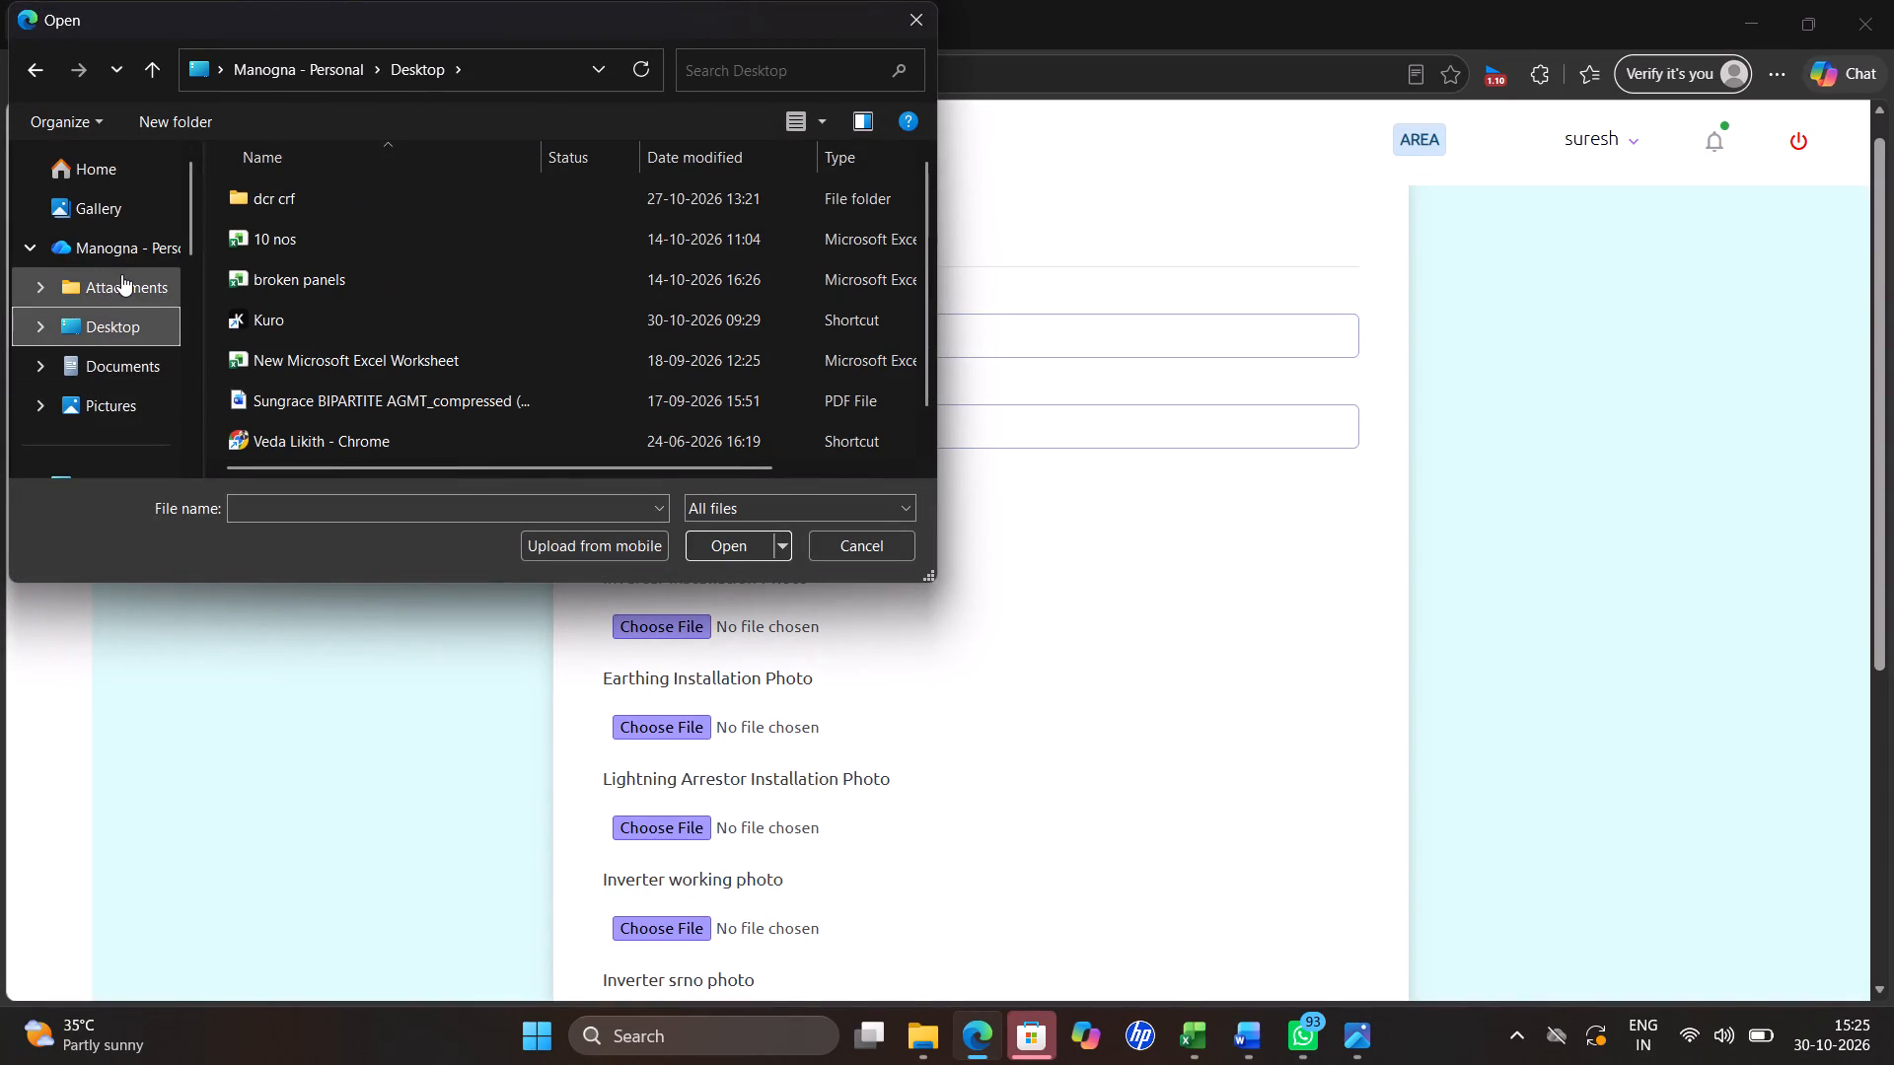
pyautogui.click(122, 271)
pyautogui.click(135, 402)
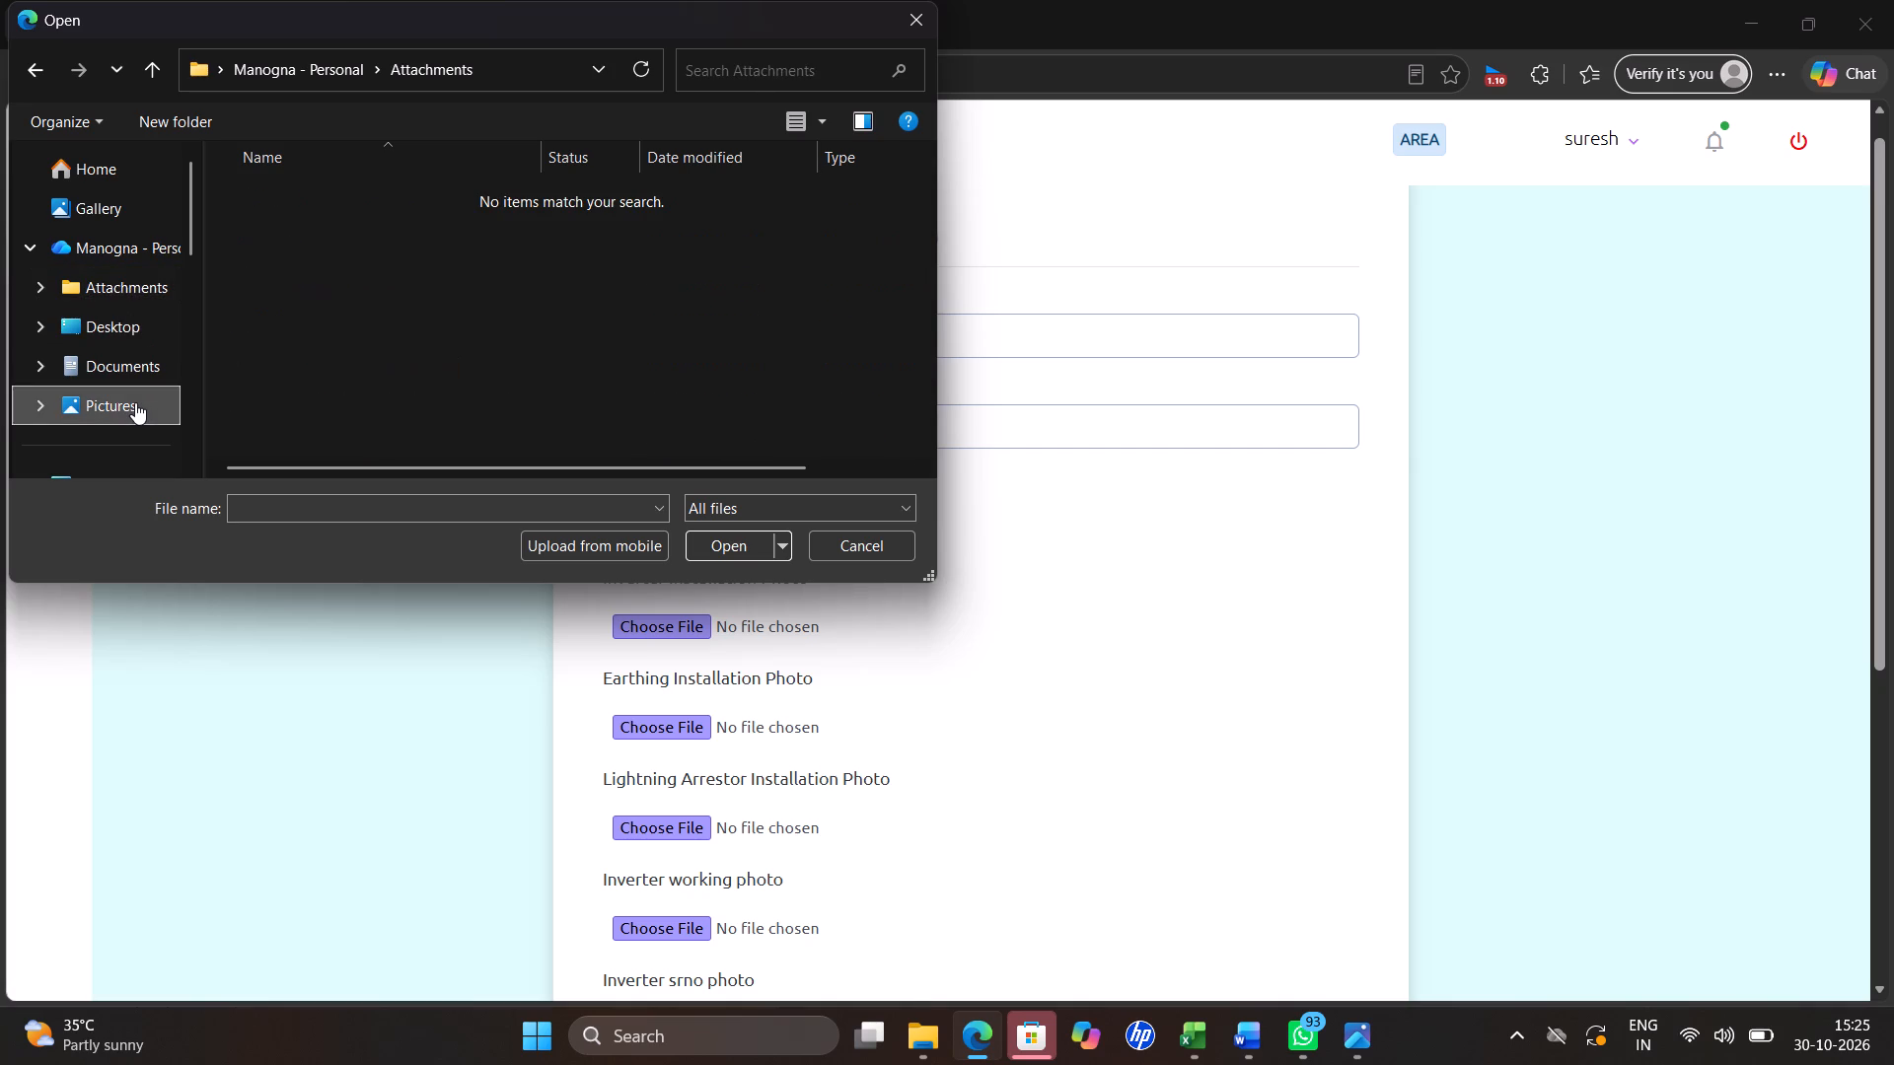
pyautogui.scroll(-4, 429, 368)
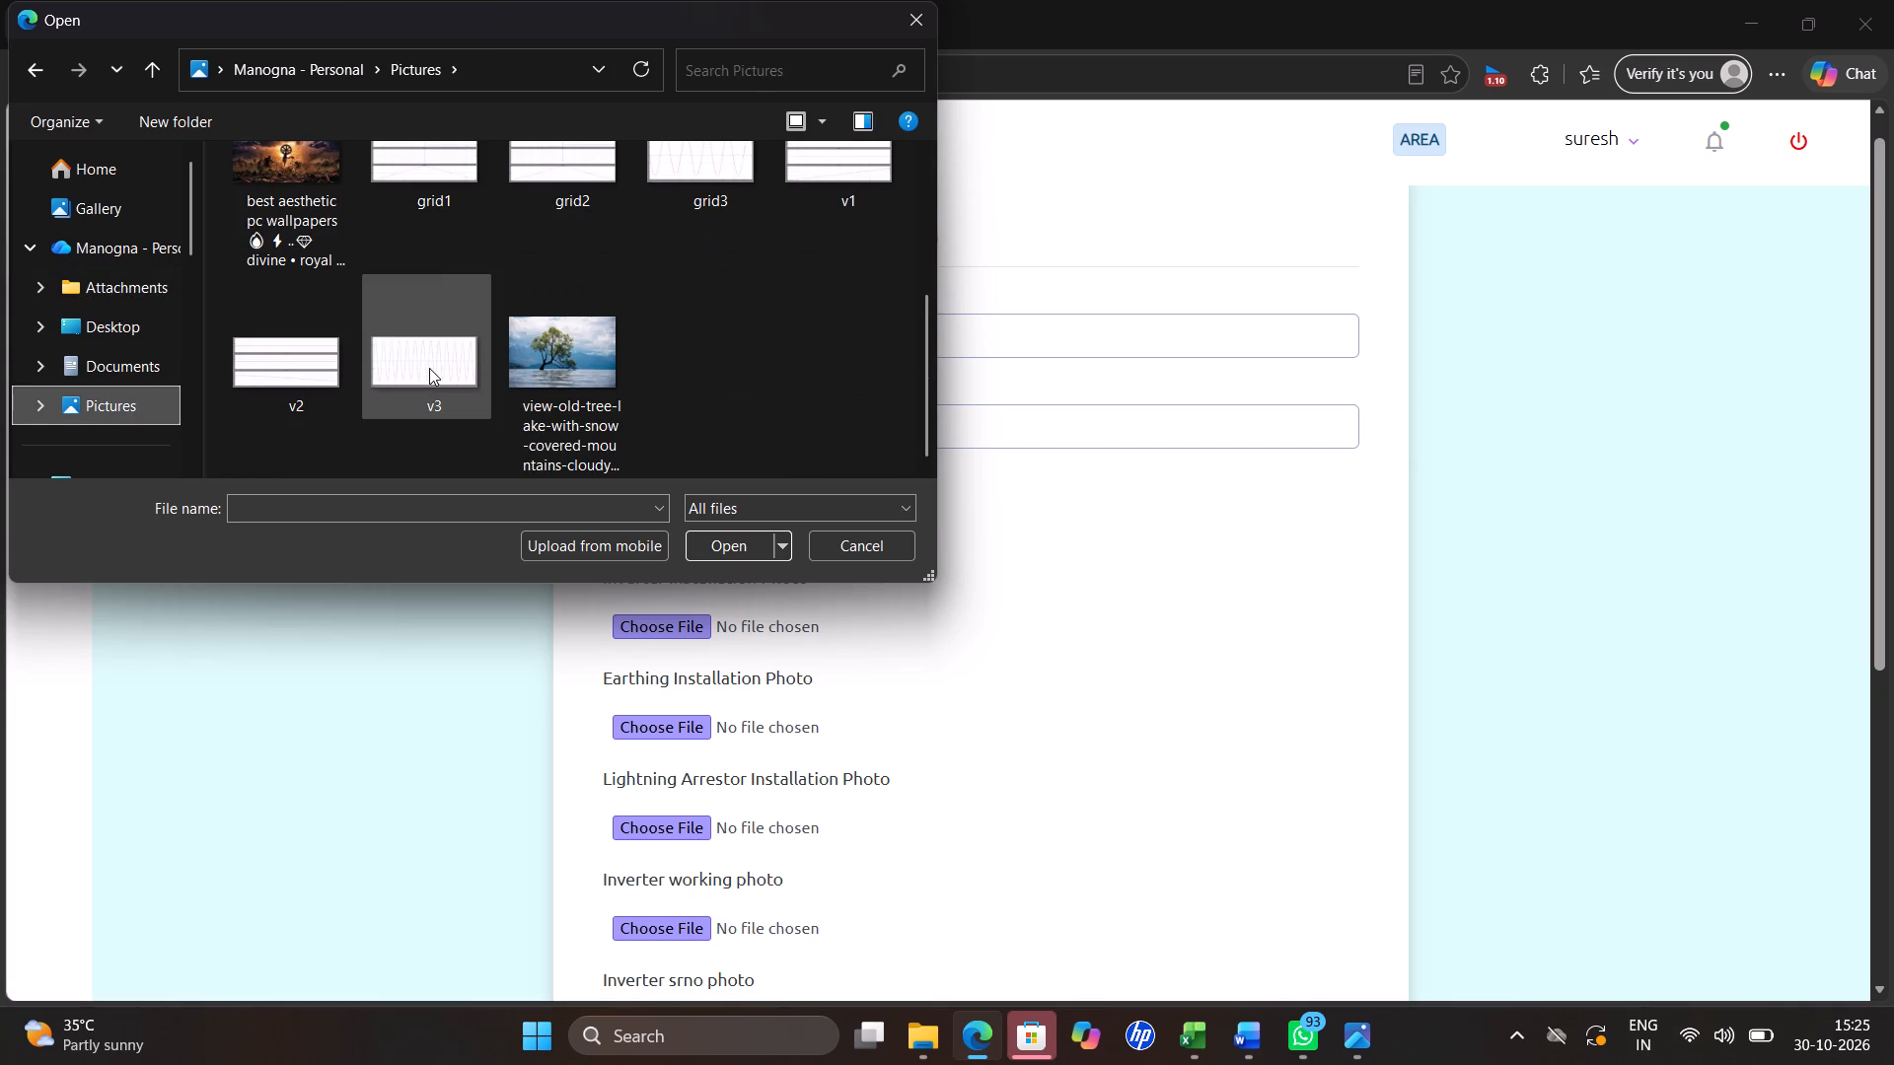
pyautogui.scroll(1, 611, 357)
pyautogui.scroll(-1, 111, 370)
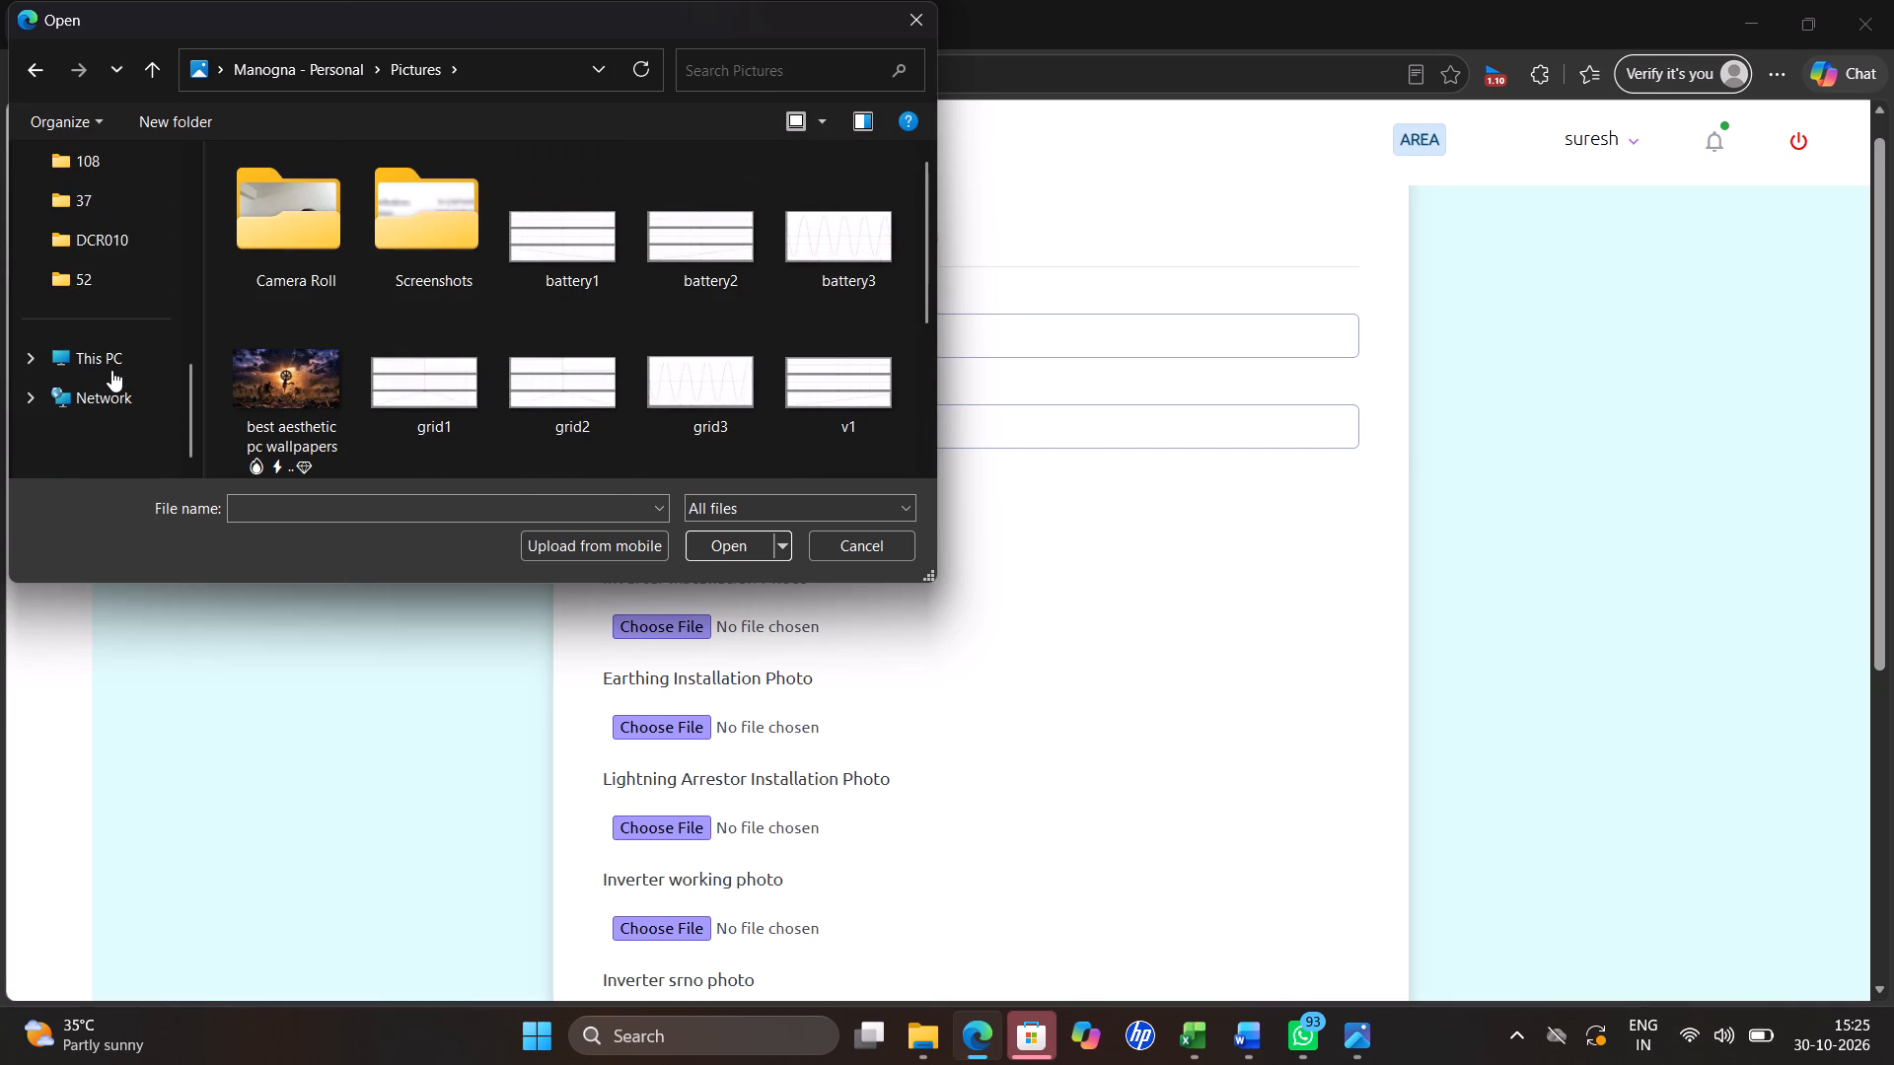
pyautogui.scroll(1, 101, 258)
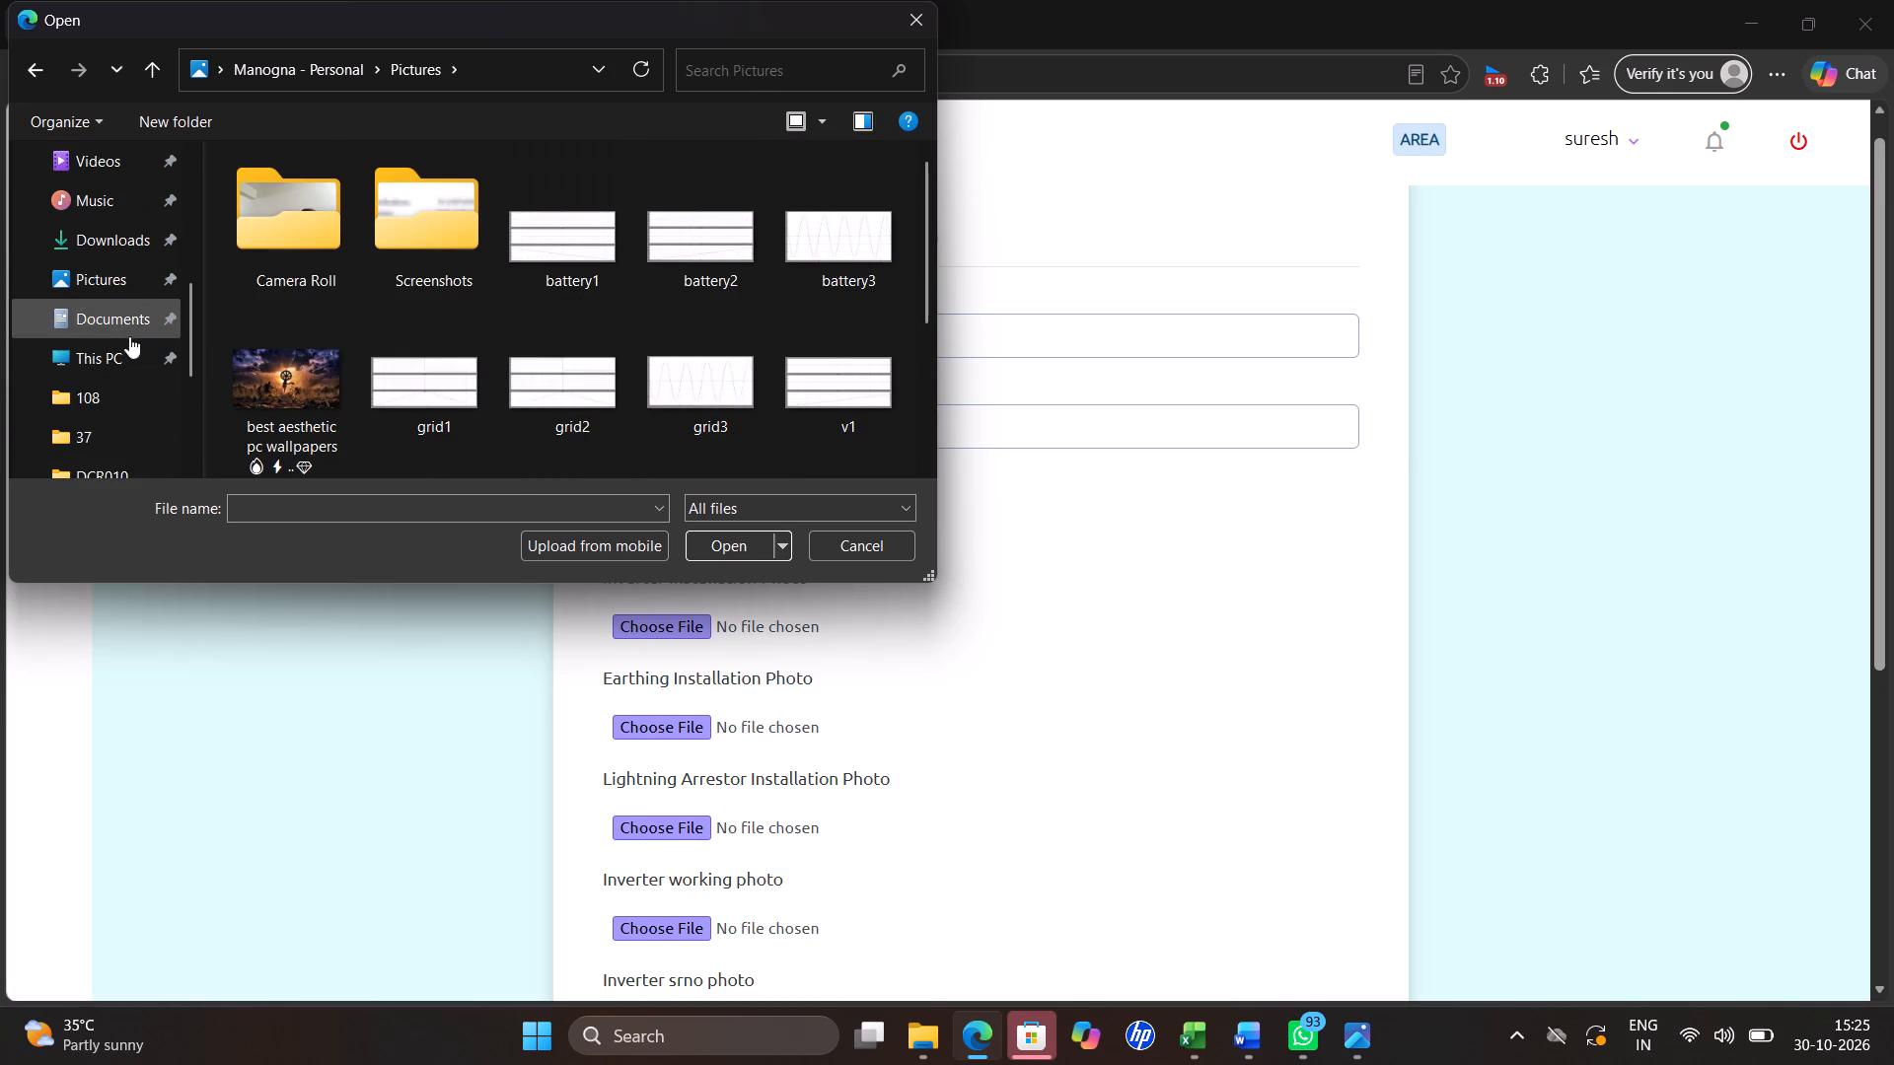
pyautogui.click(109, 243)
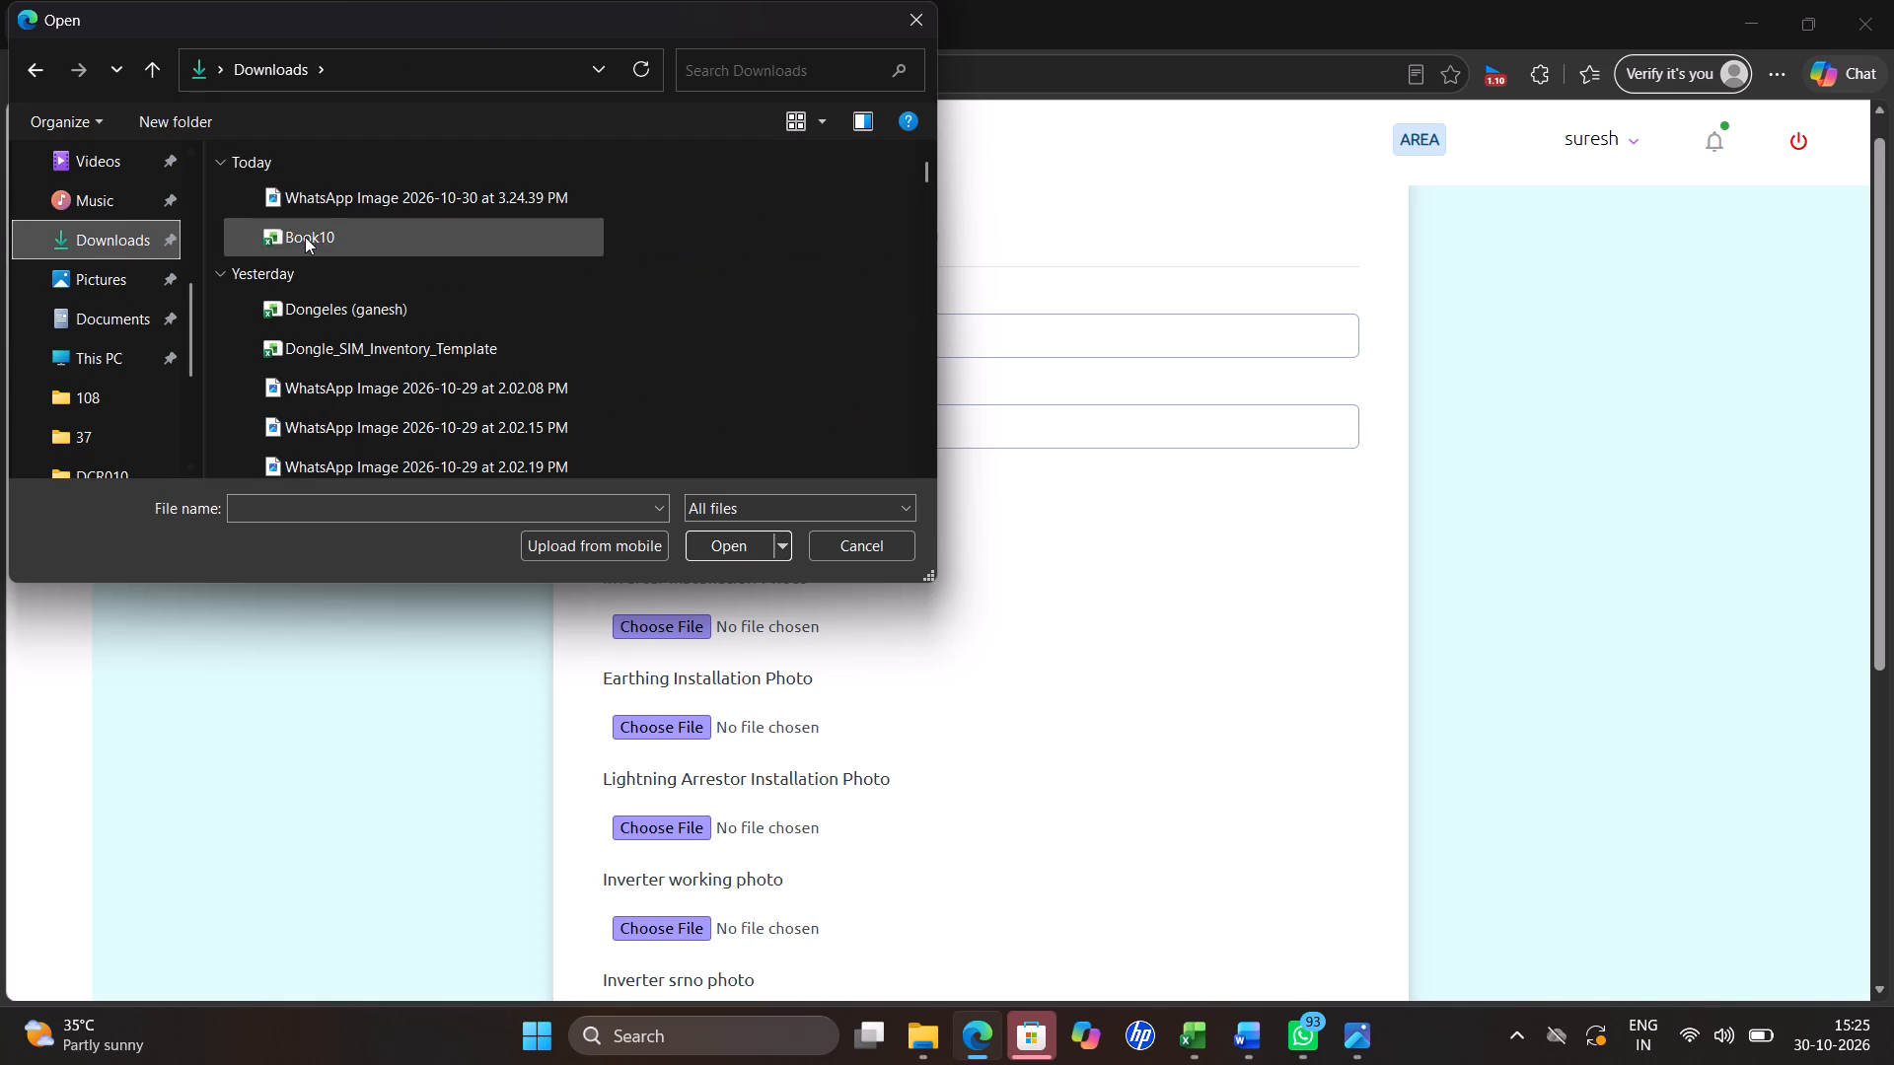
pyautogui.doubleClick(362, 197)
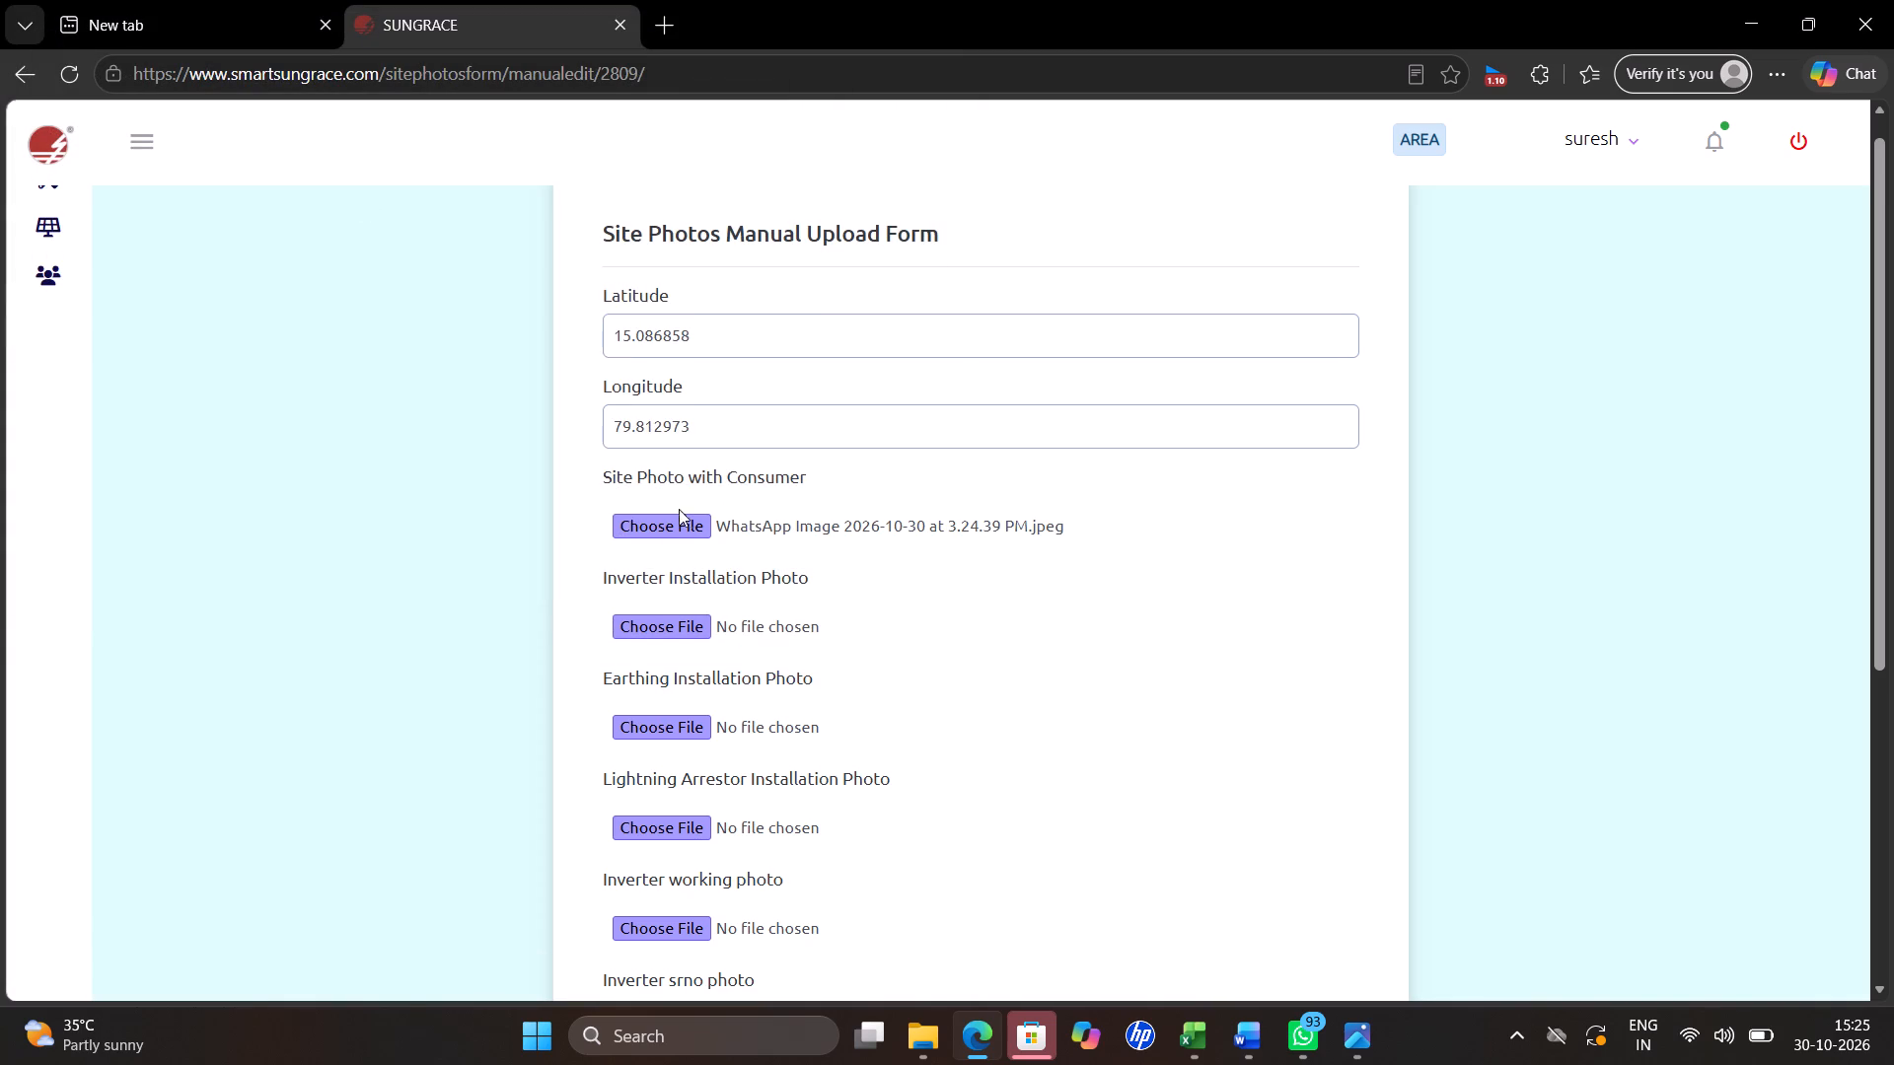
# Start choosing a file for the Inverter Installation Photo and browse to the Downloads folder.
pyautogui.click(646, 619)
pyautogui.click(646, 619)
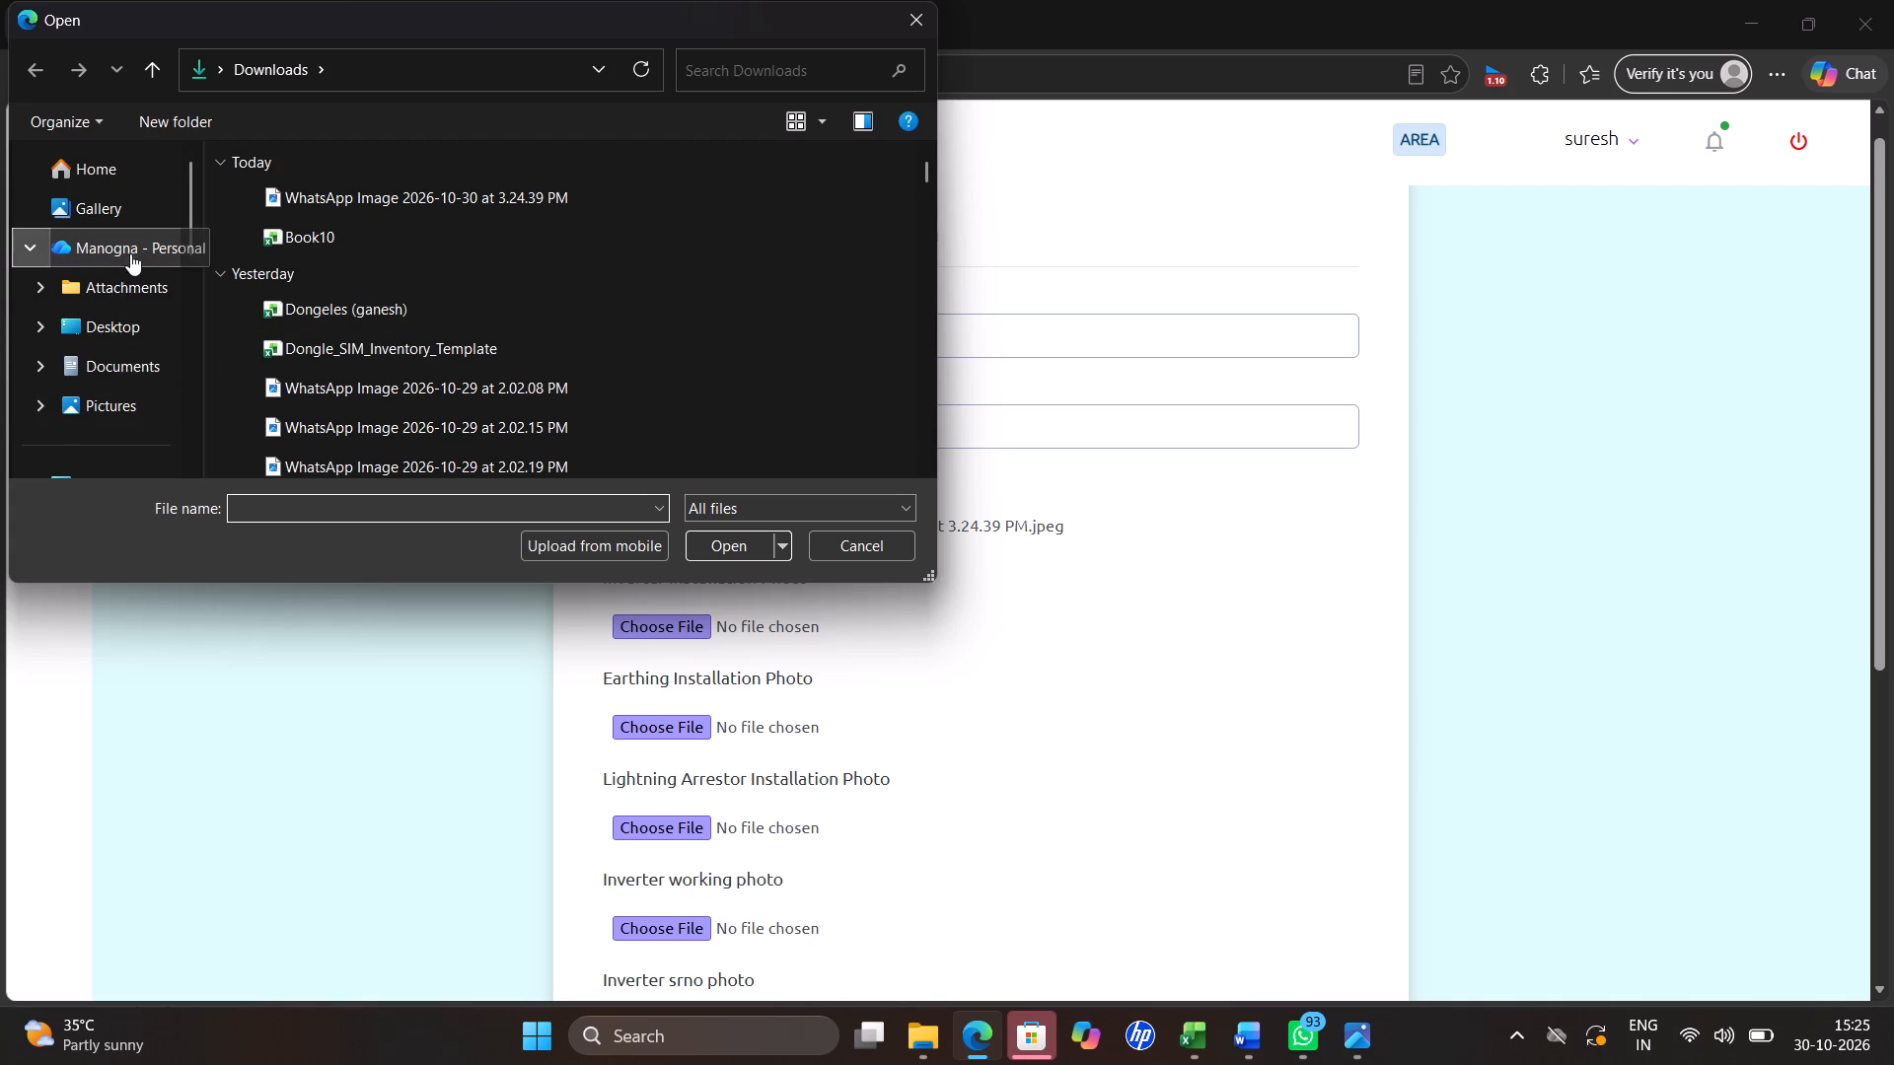
pyautogui.scroll(-1, 123, 409)
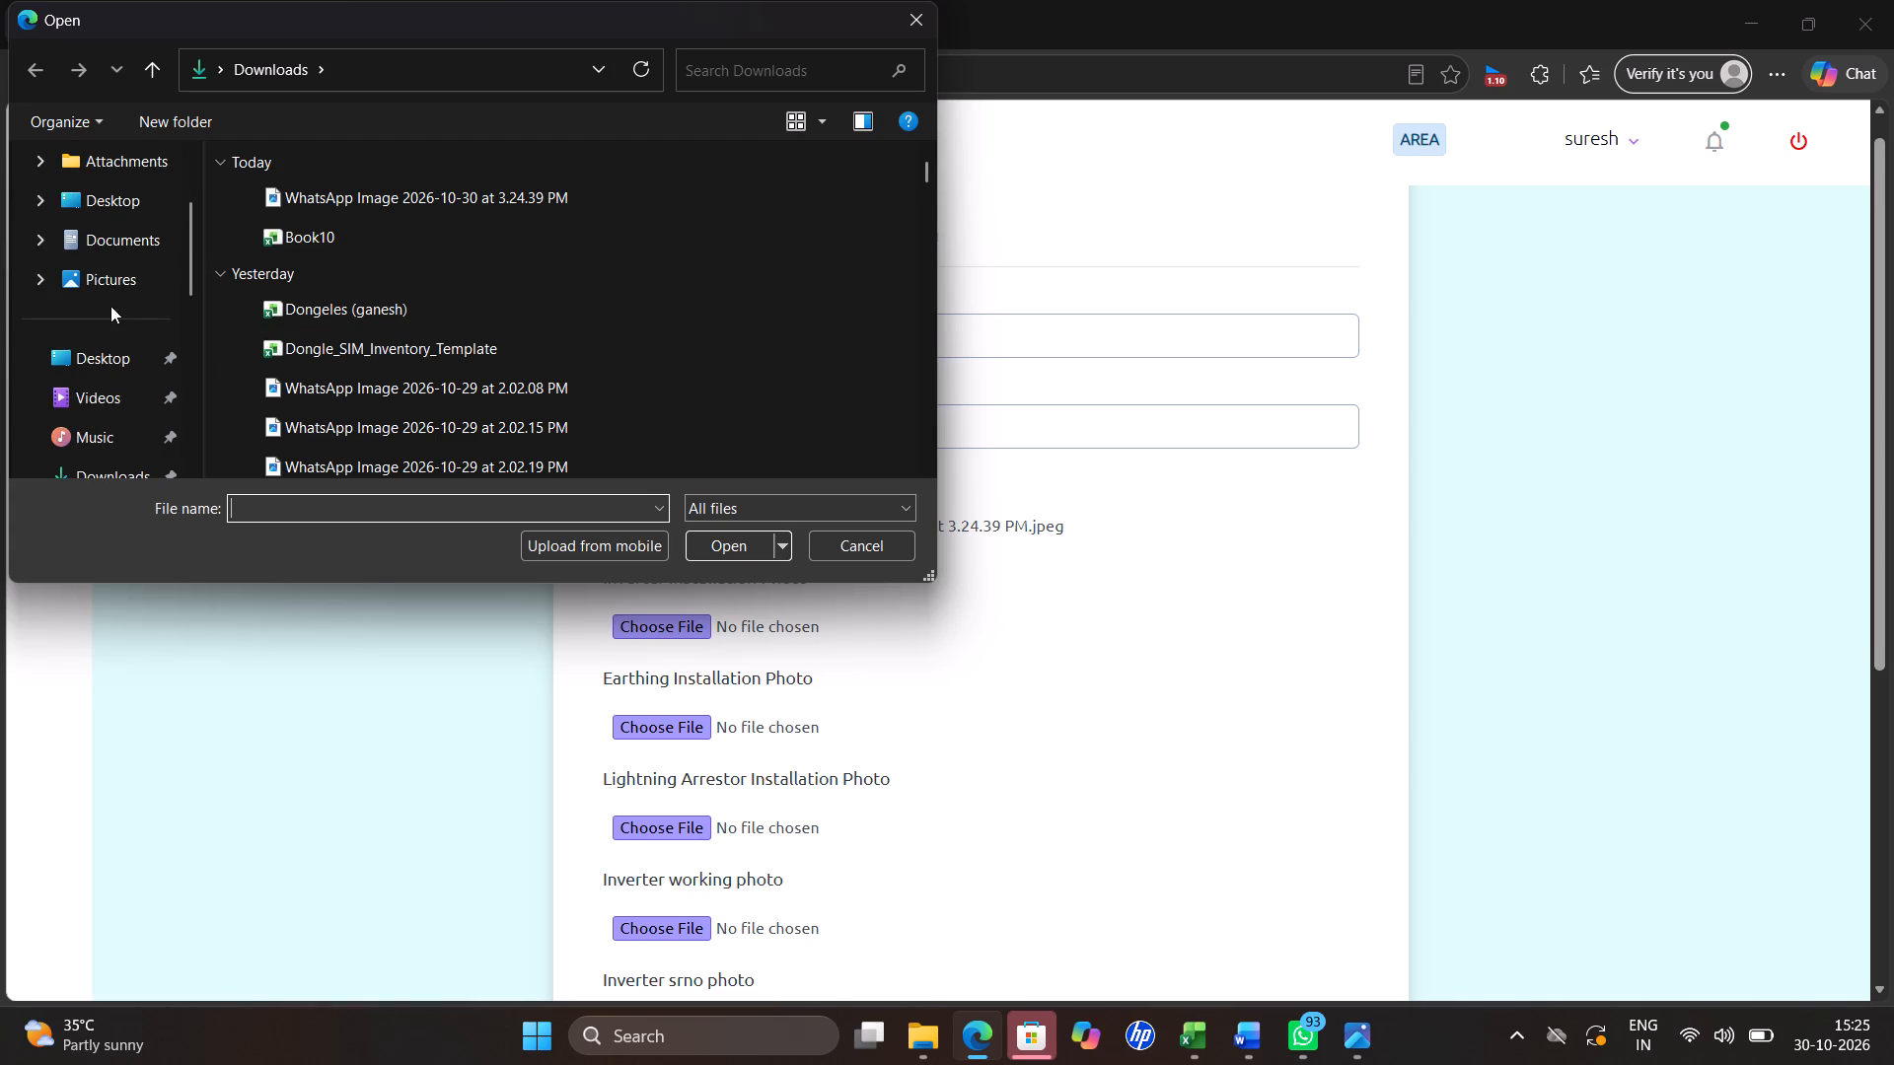
pyautogui.scroll(-1, 111, 415)
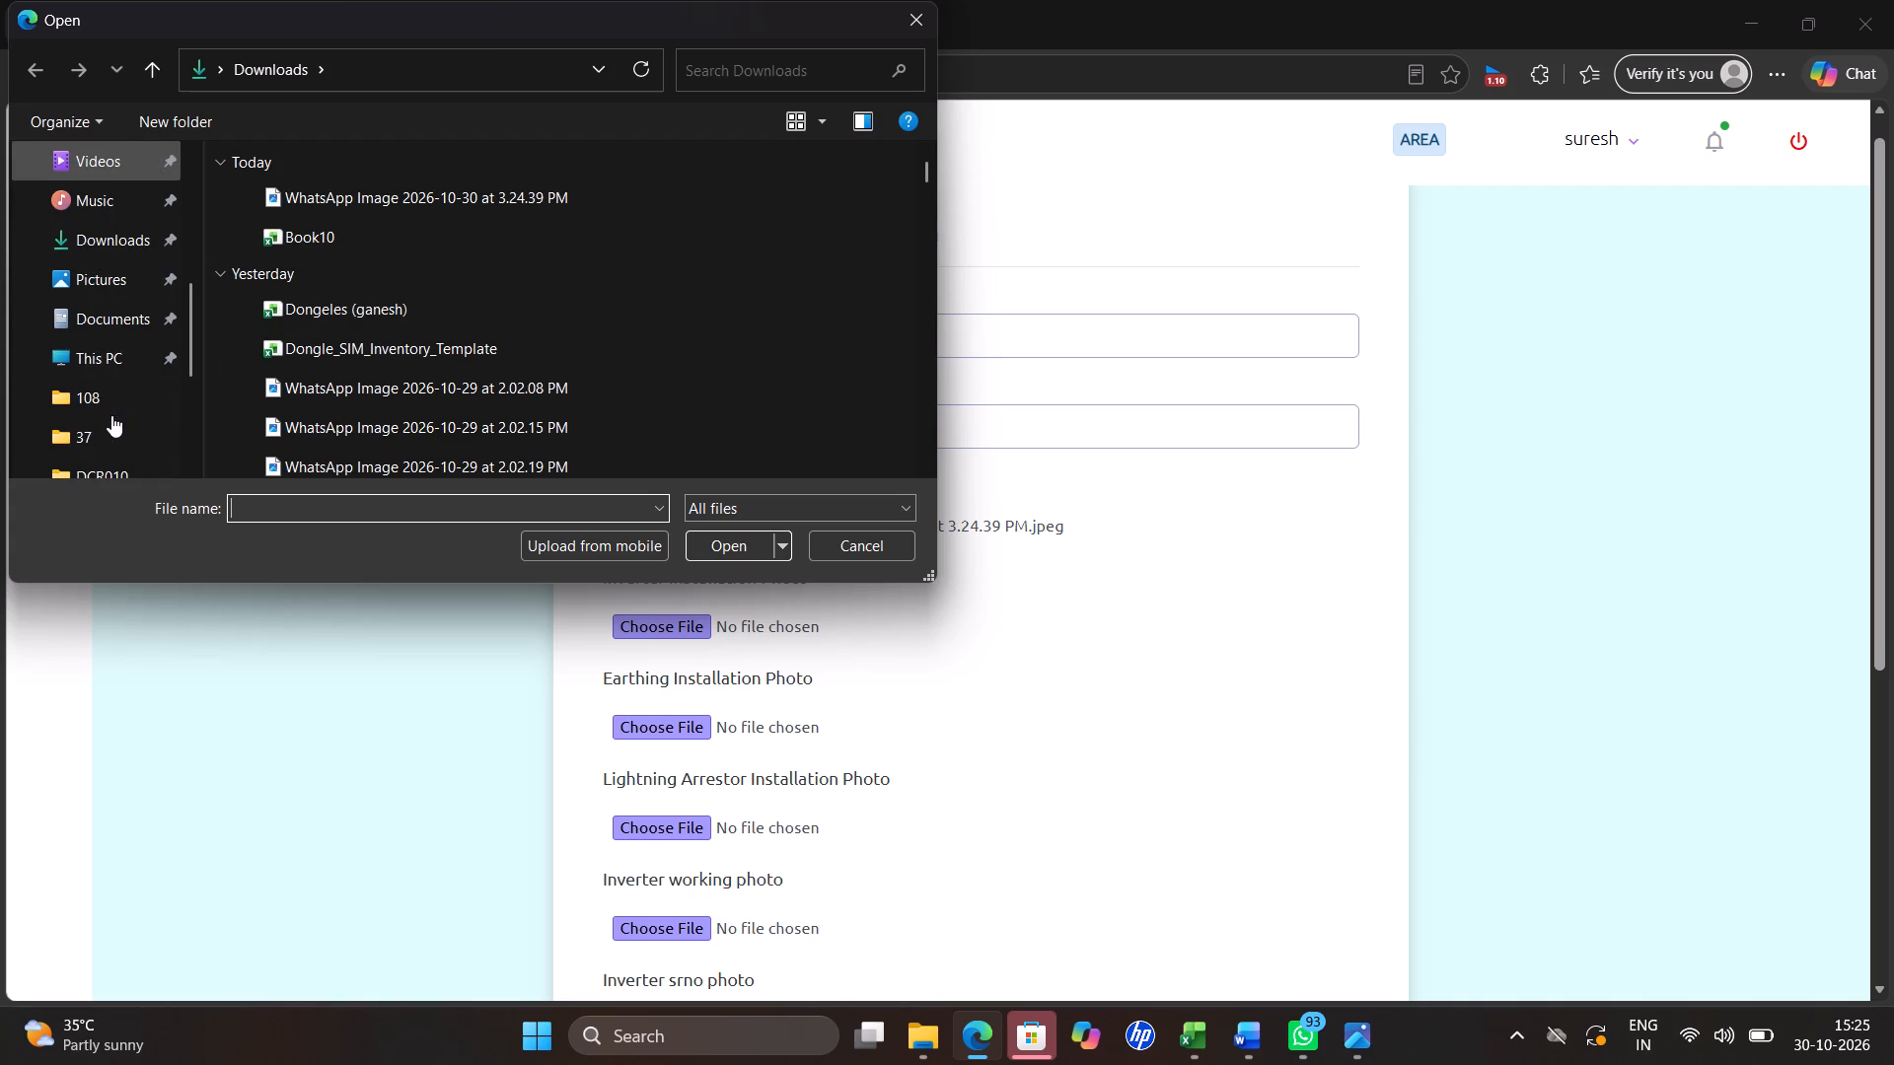
pyautogui.click(98, 240)
pyautogui.doubleClick(98, 240)
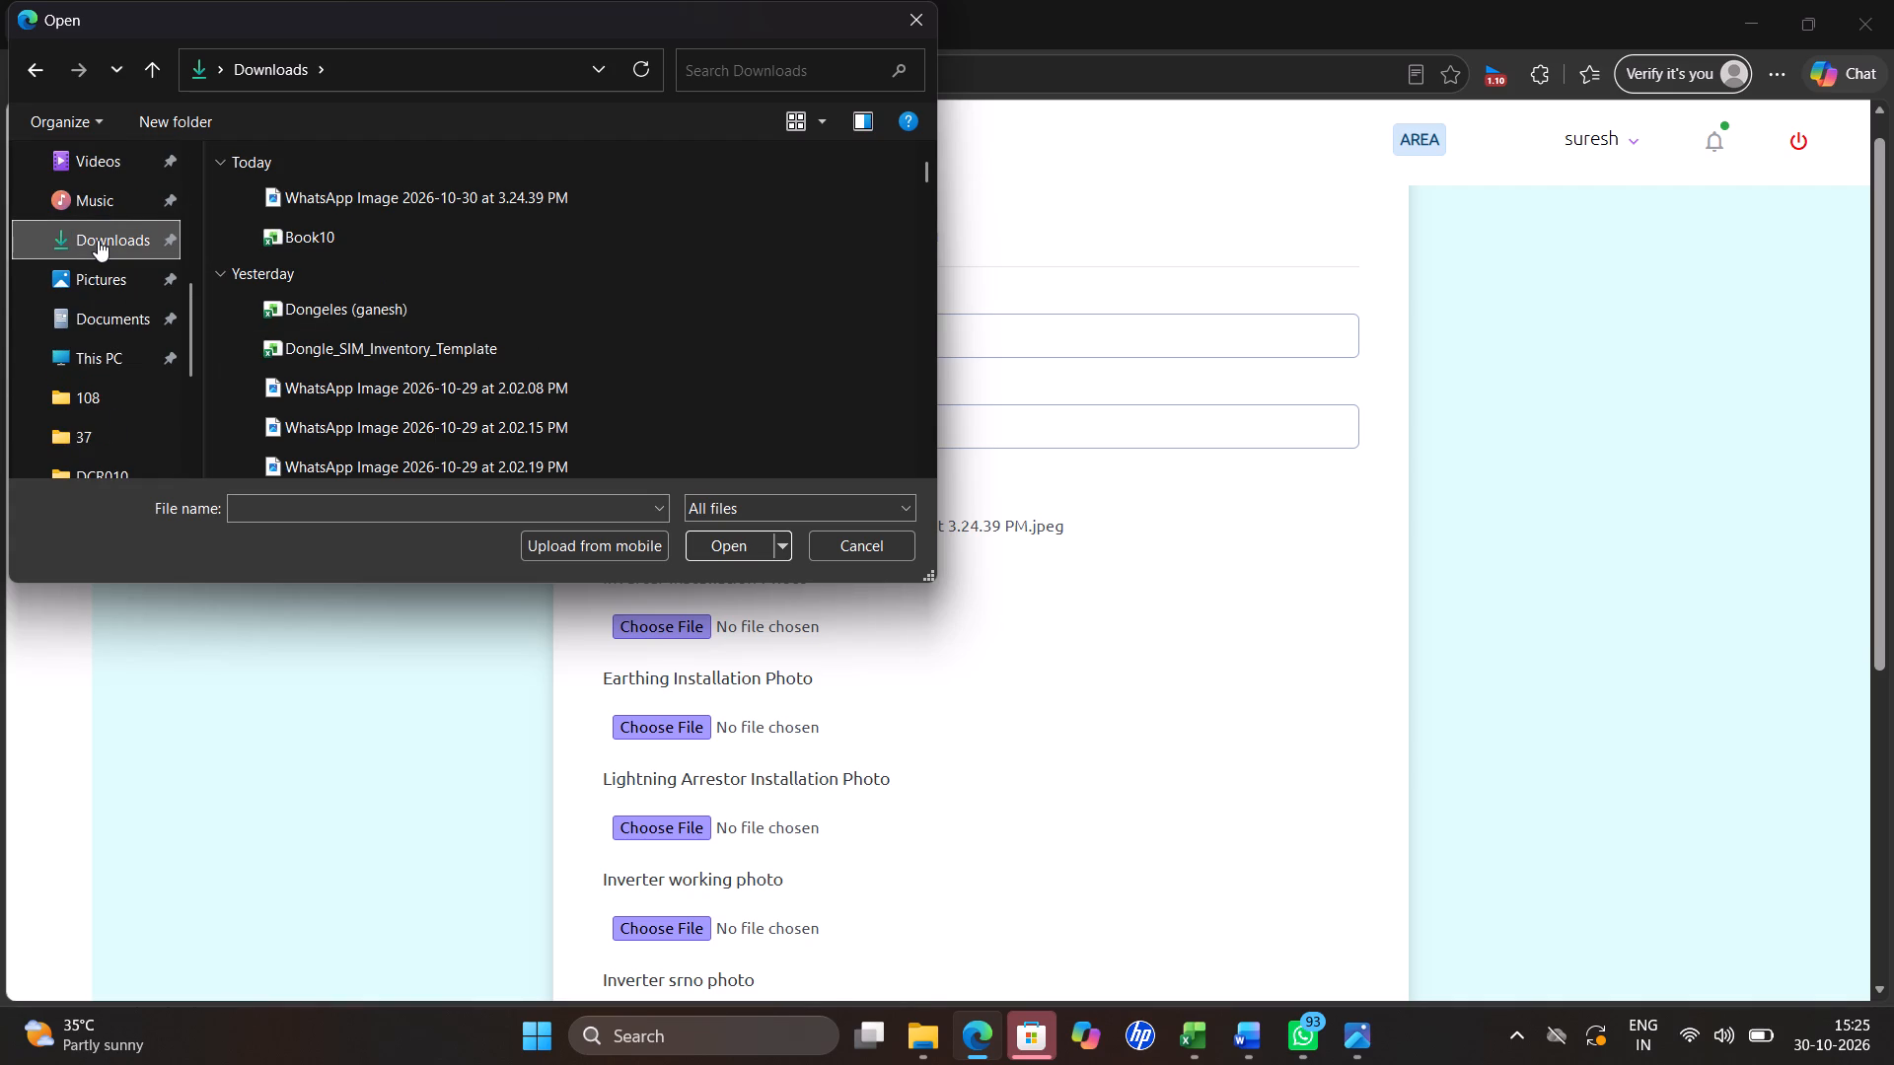
# Look through Downloads, Pictures, Documents, folder 108 and Attachments for the extracted site photos, leaving the file selection without choosing one.
pyautogui.doubleClick(98, 240)
pyautogui.doubleClick(133, 239)
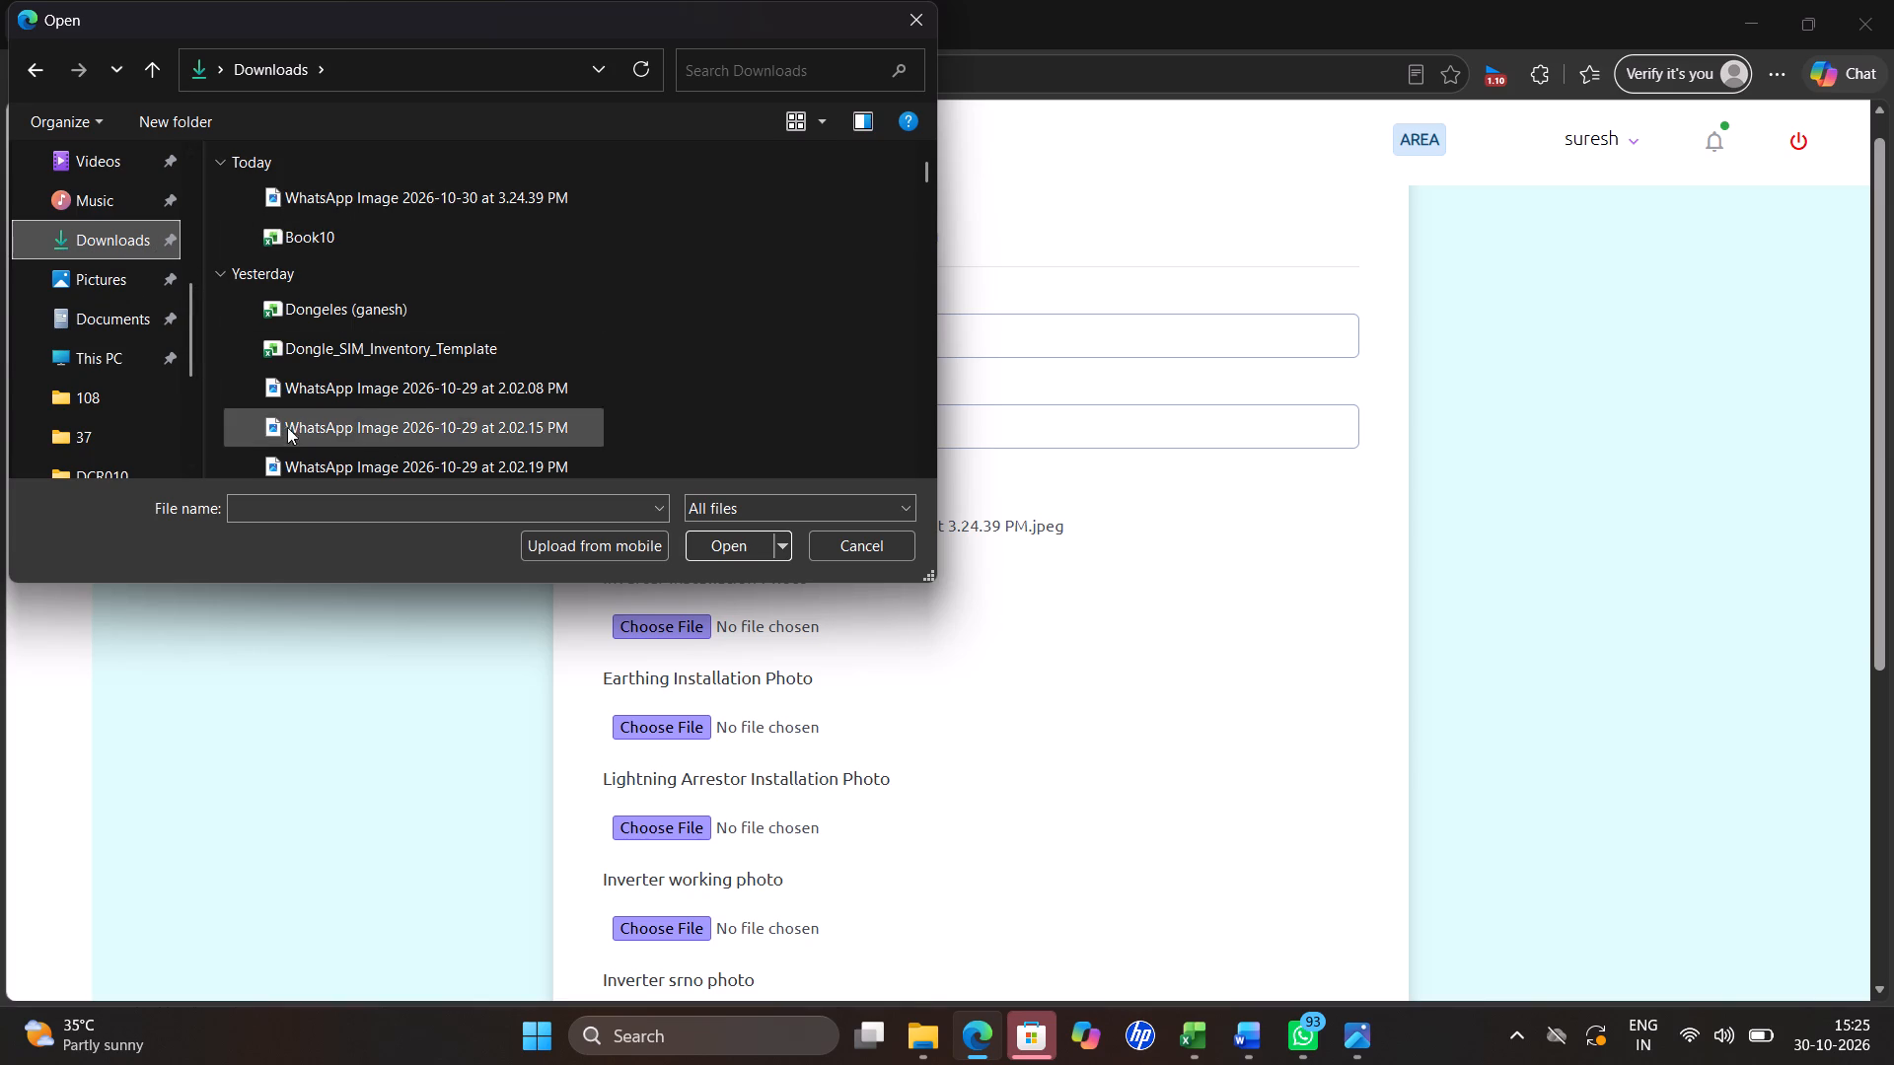
pyautogui.click(109, 289)
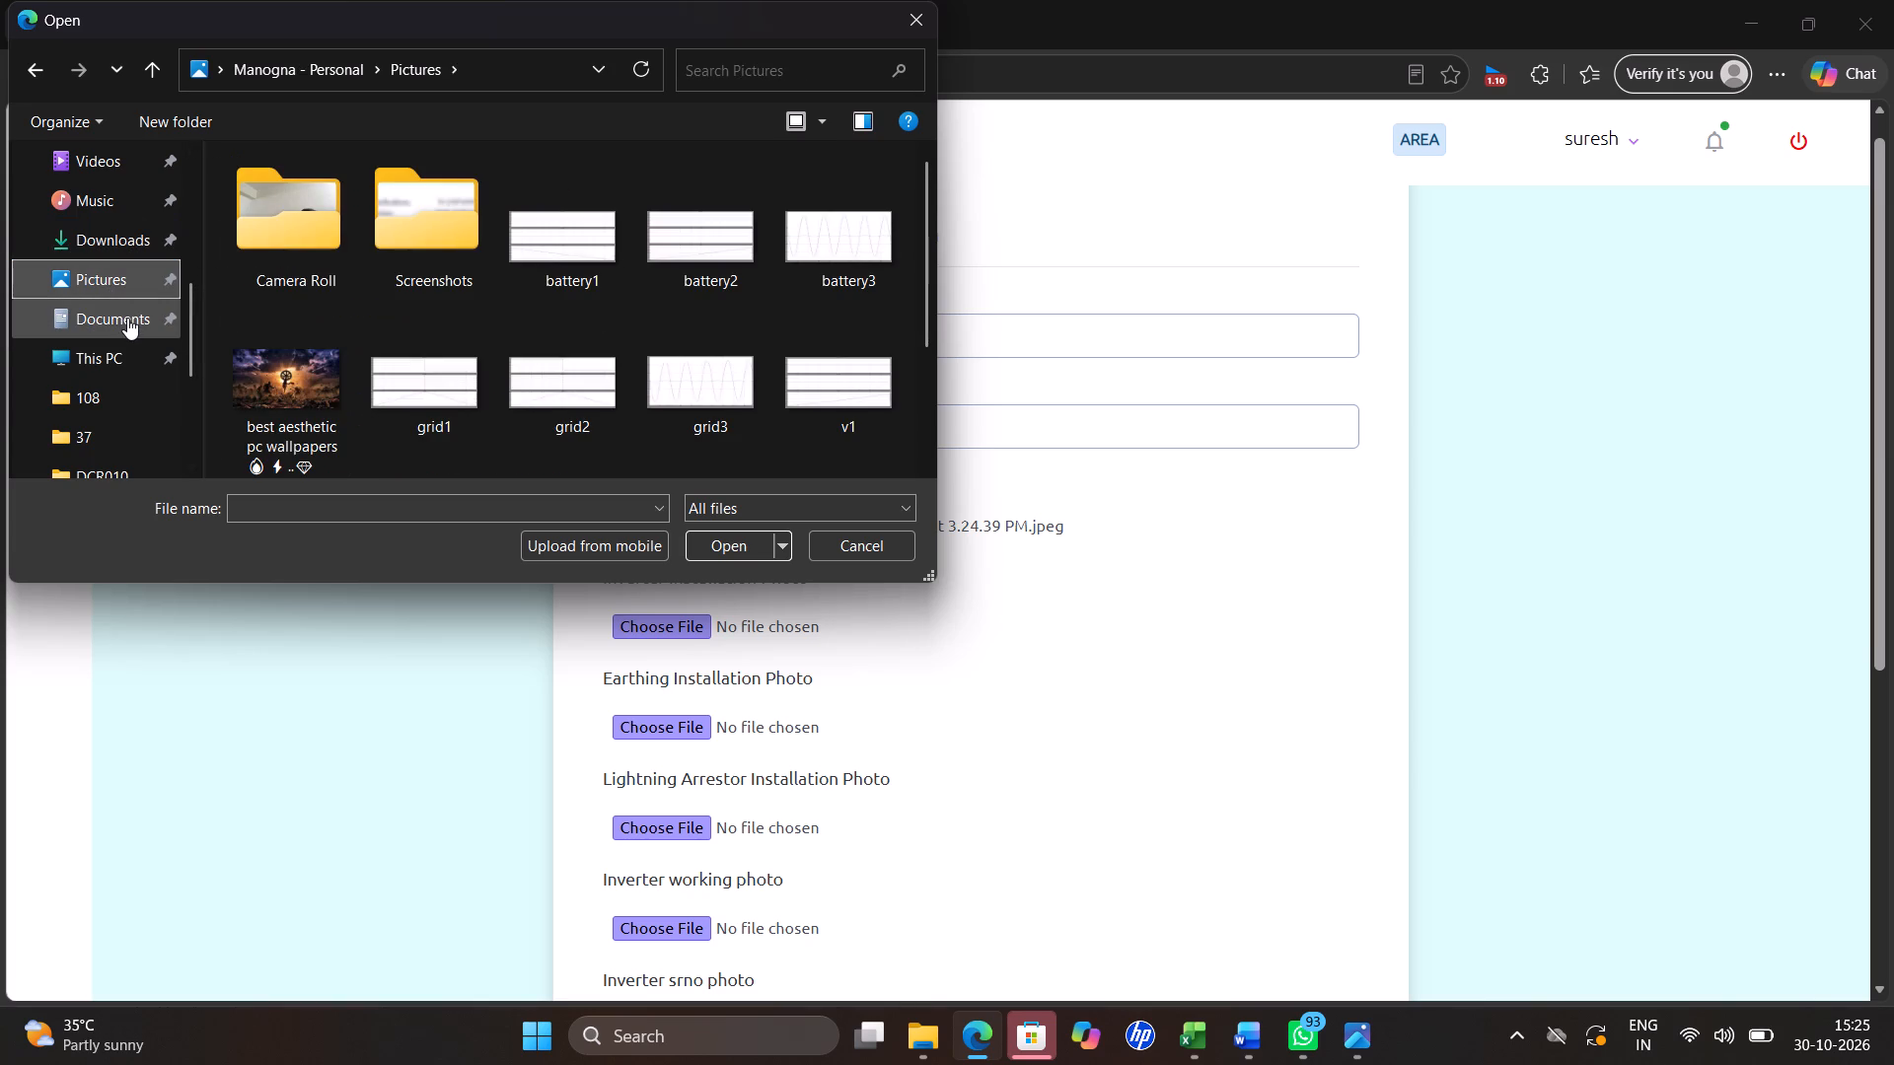
pyautogui.click(127, 318)
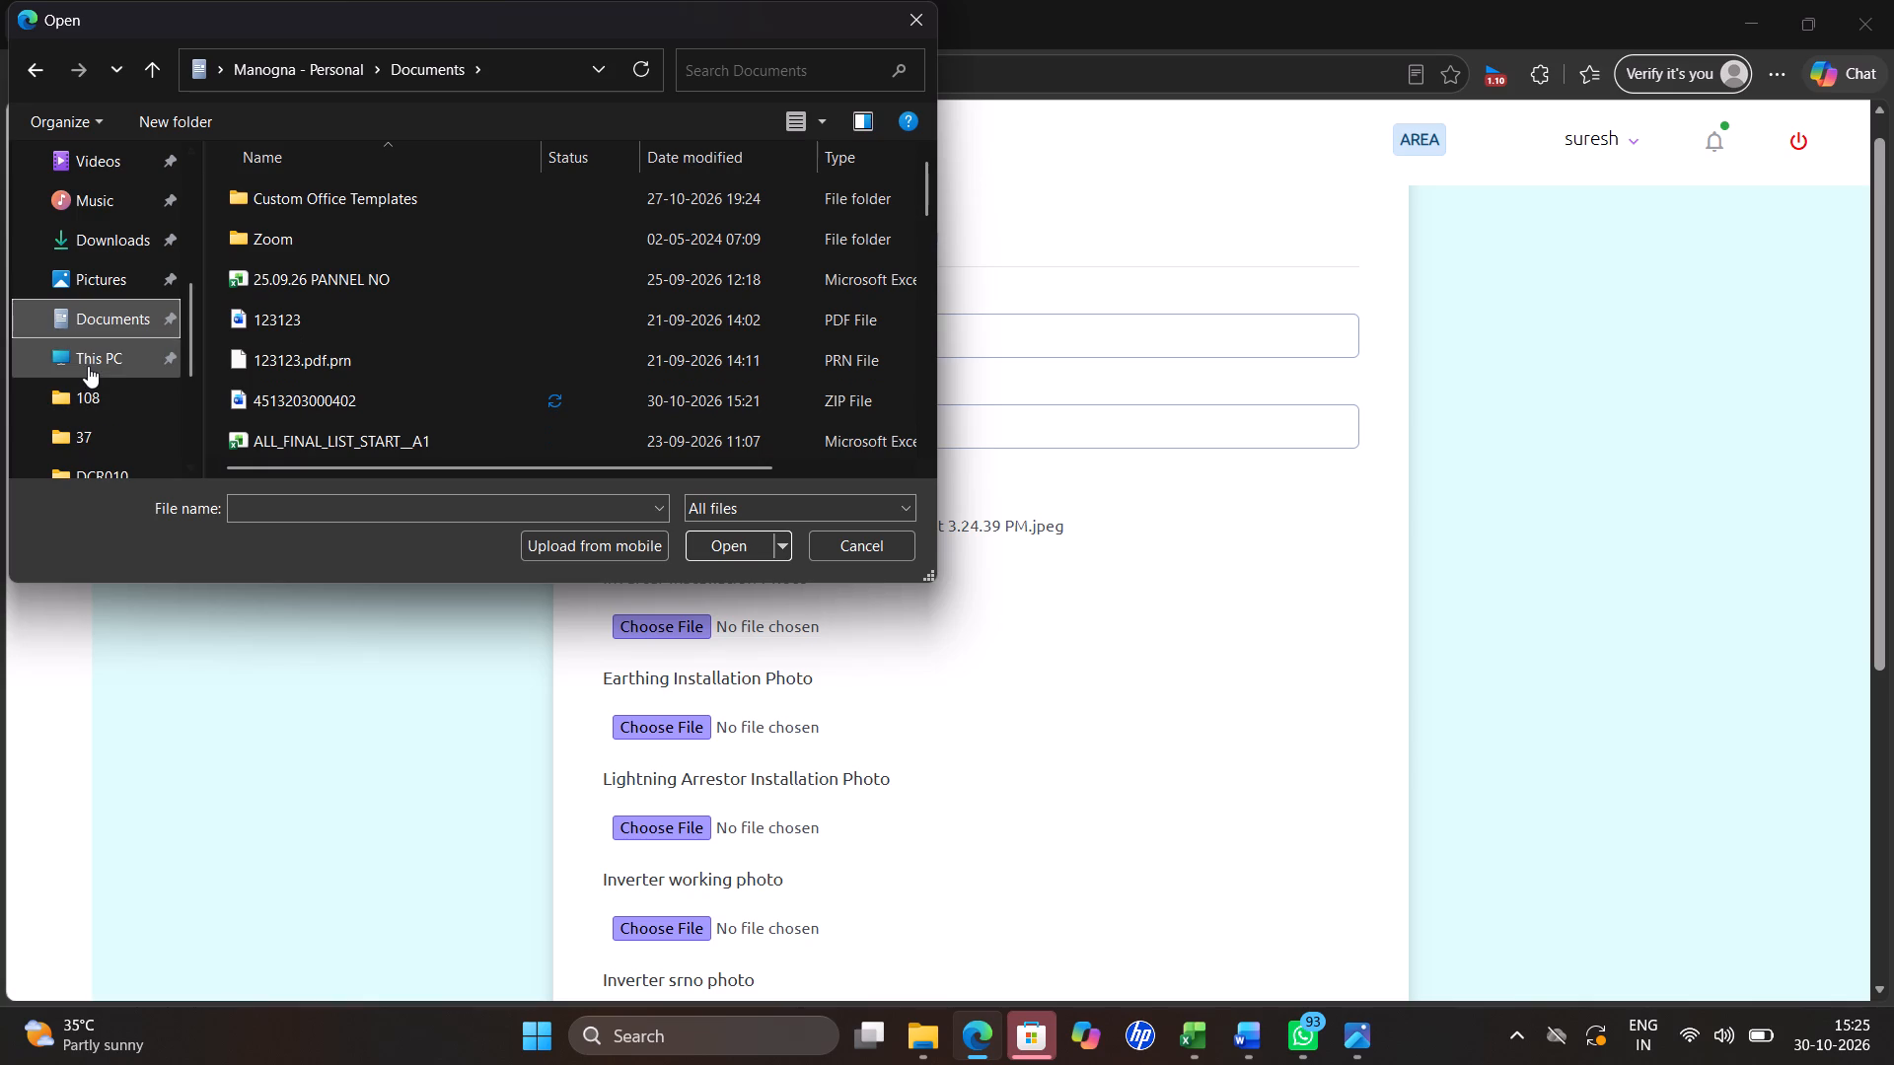
pyautogui.click(88, 366)
pyautogui.click(99, 385)
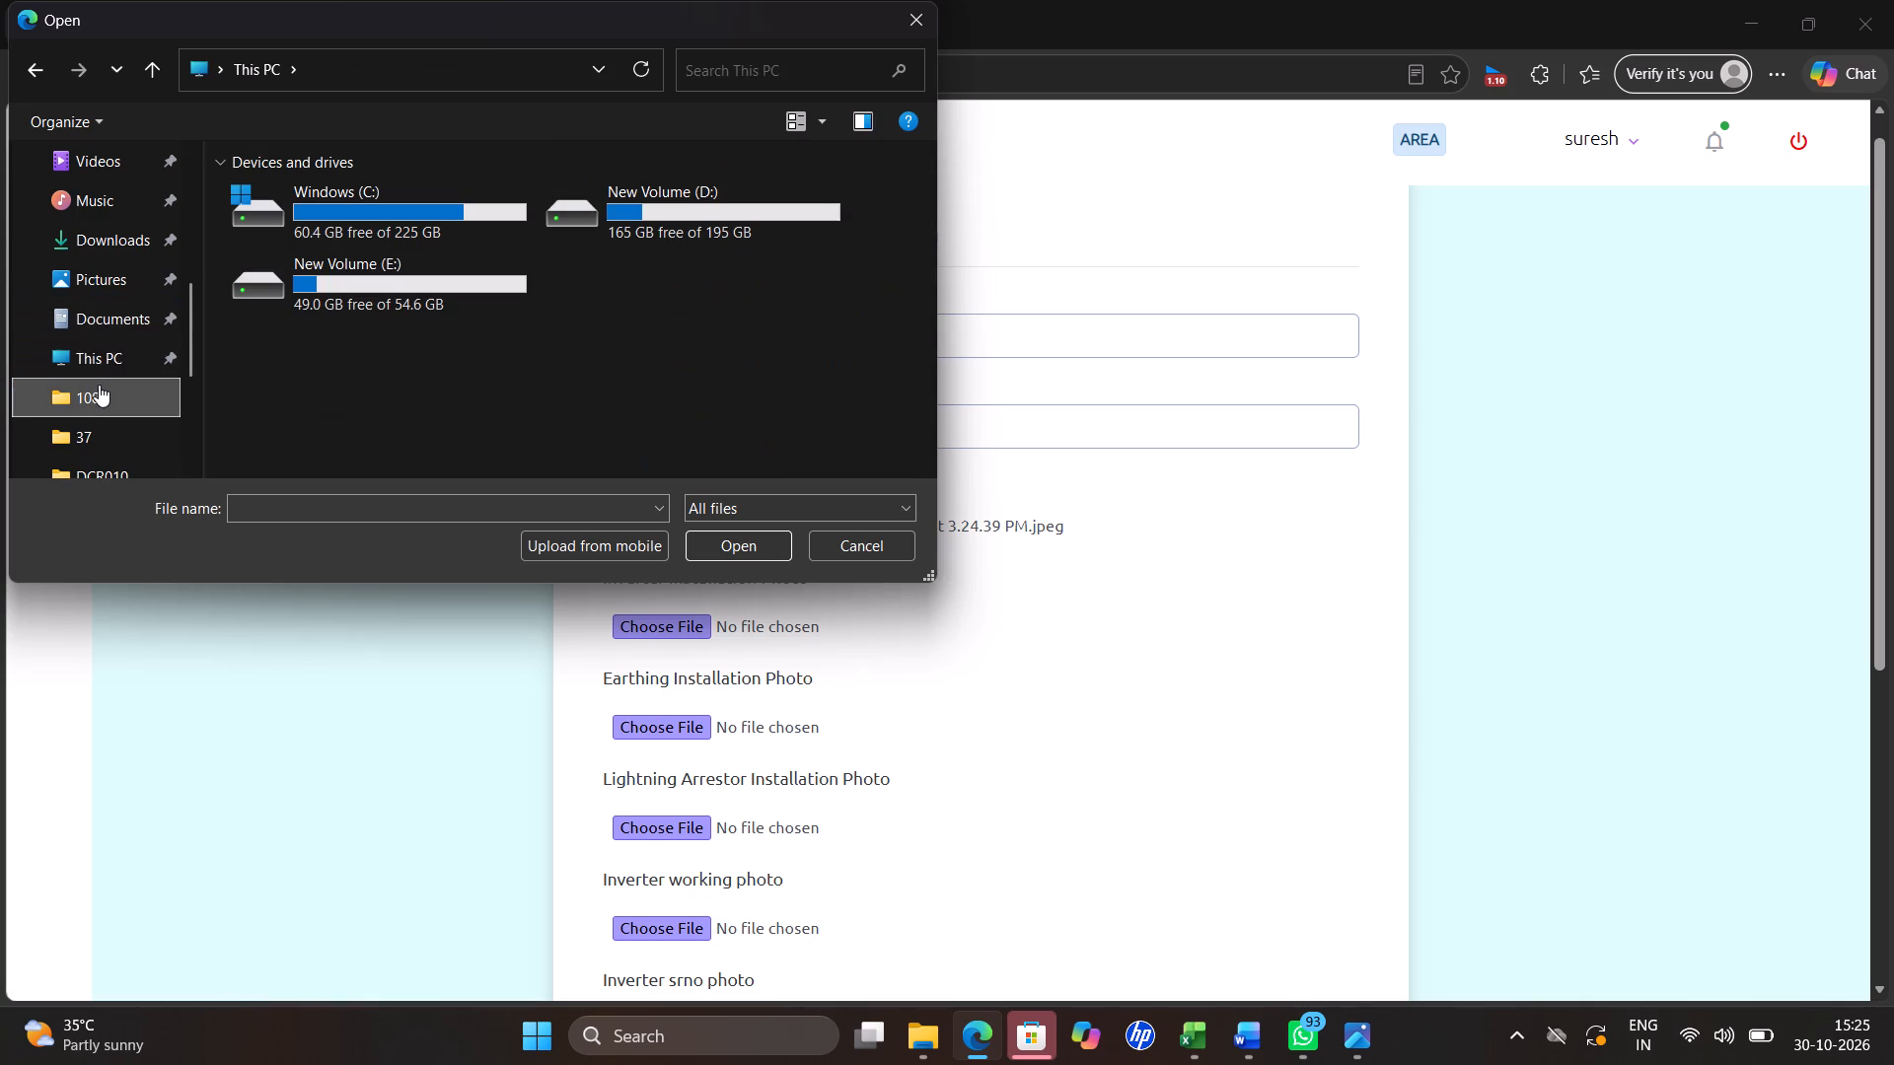
pyautogui.scroll(1, 99, 385)
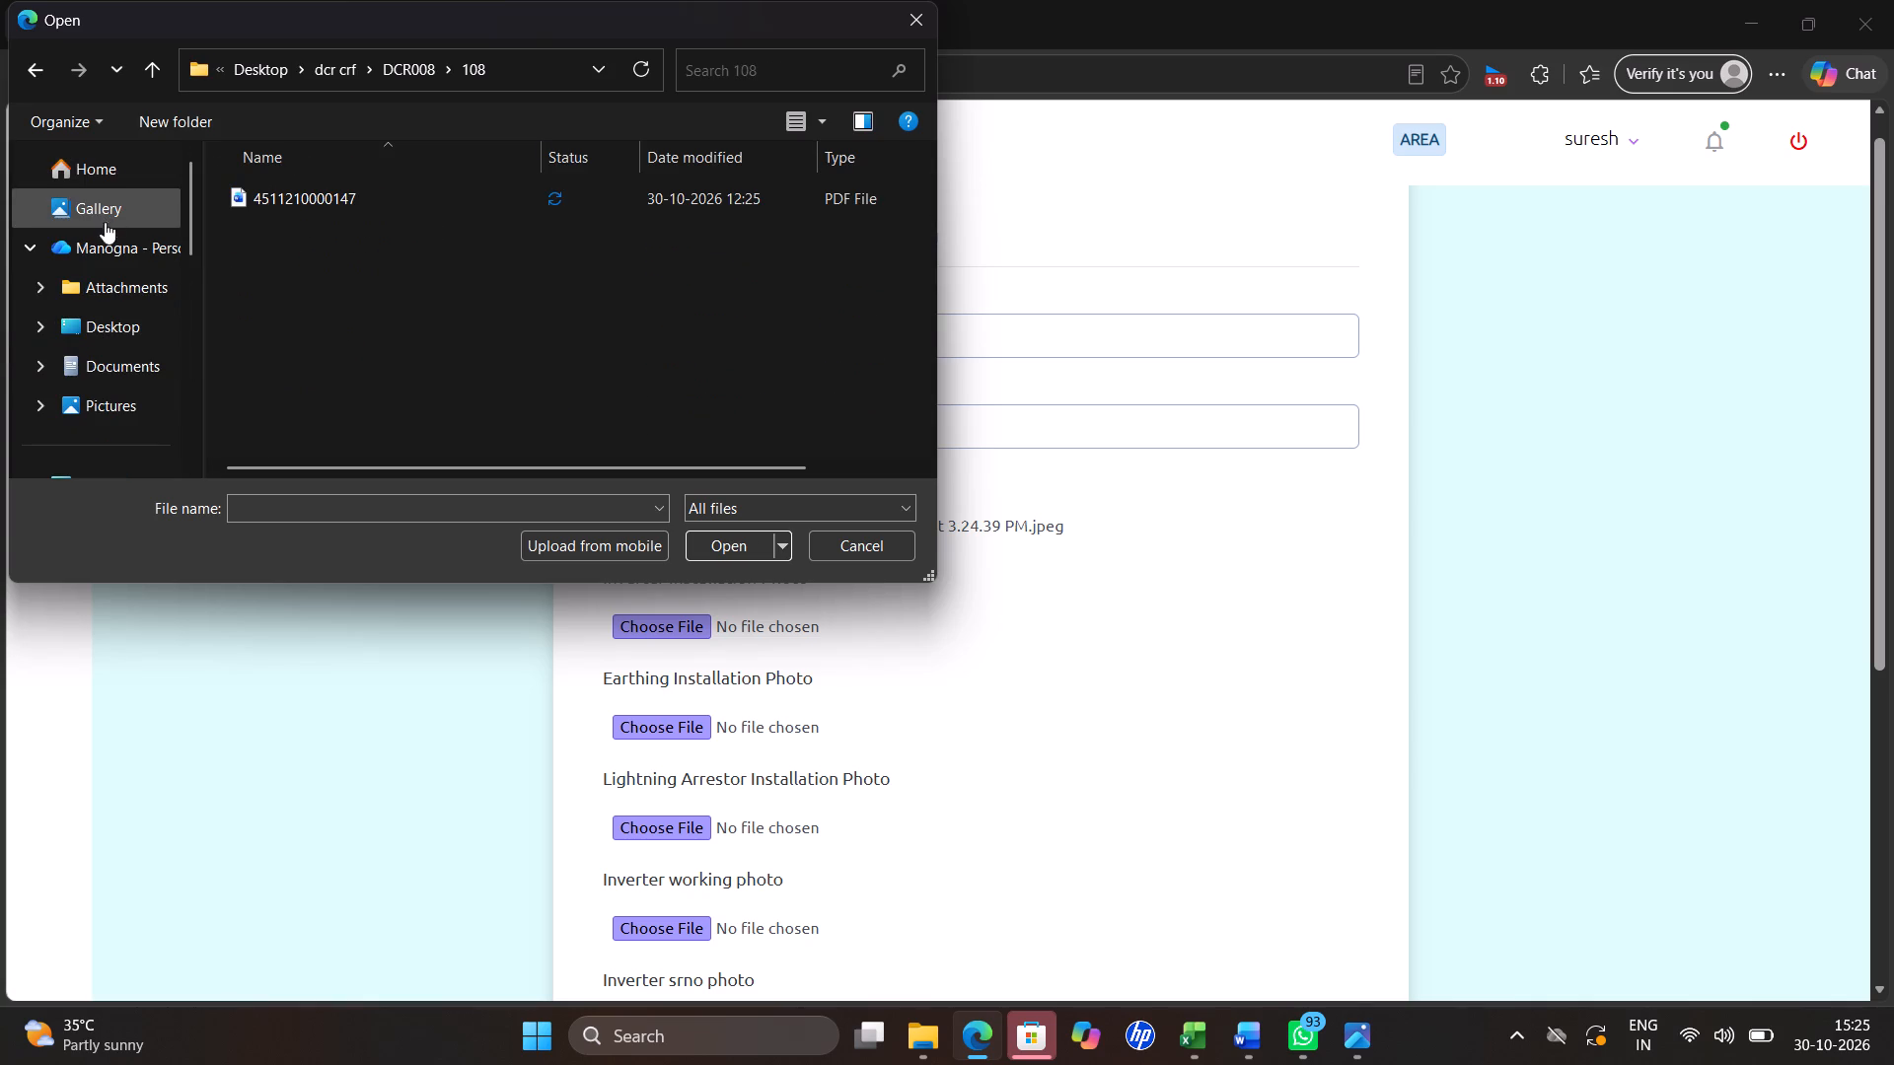
pyautogui.click(109, 287)
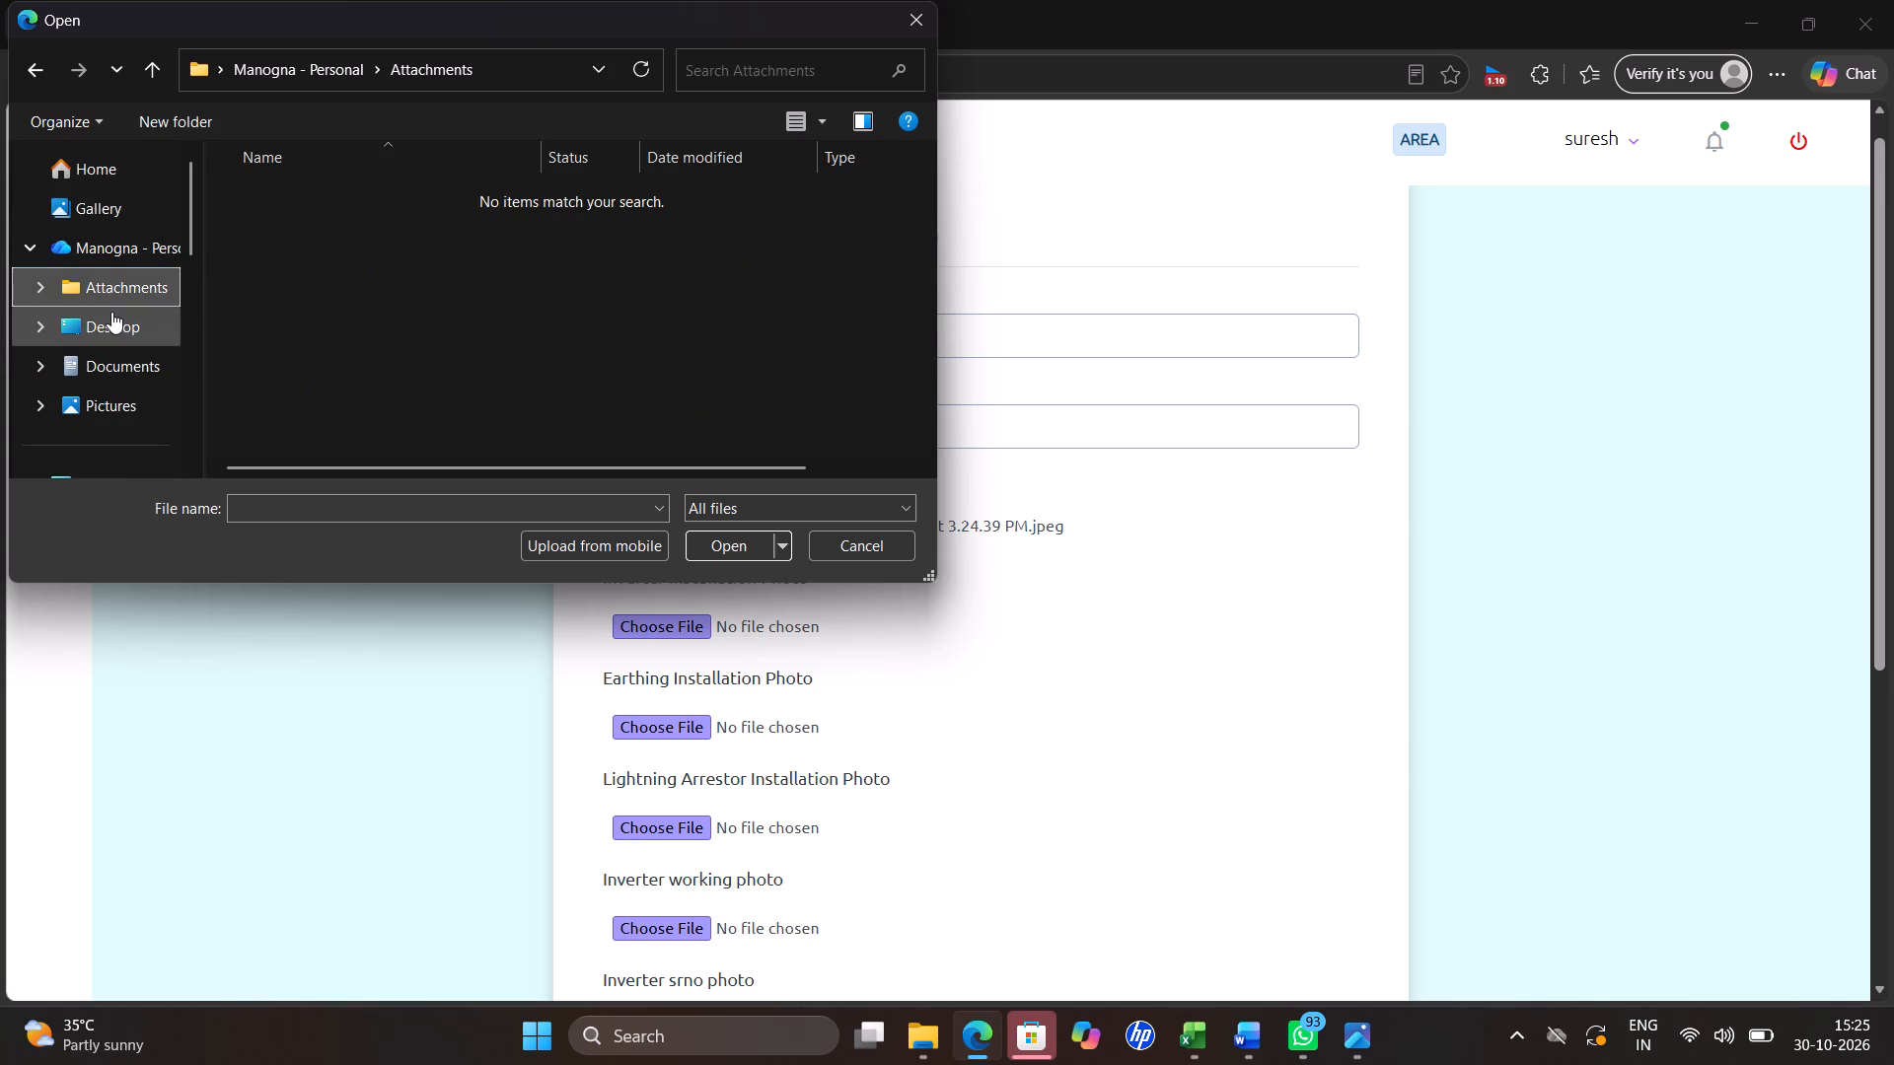
pyautogui.click(111, 312)
pyautogui.click(115, 372)
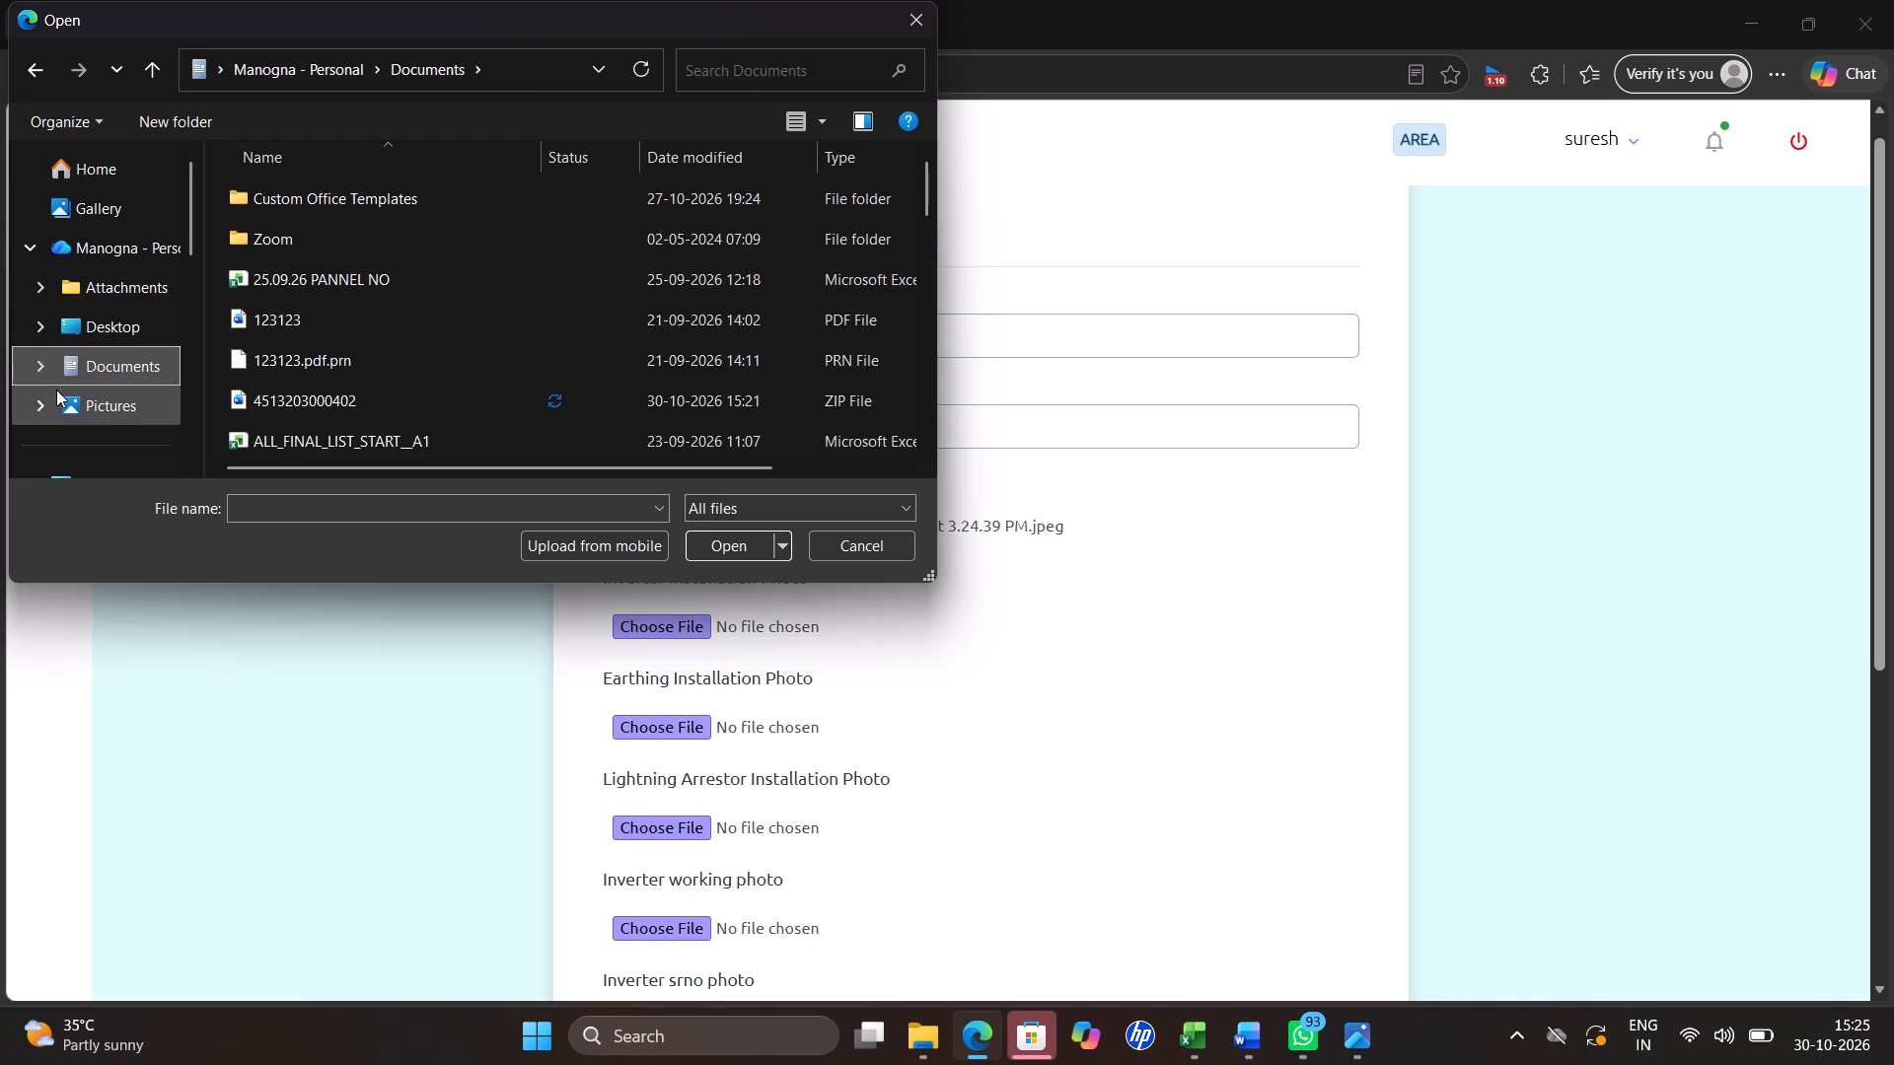
pyautogui.click(919, 17)
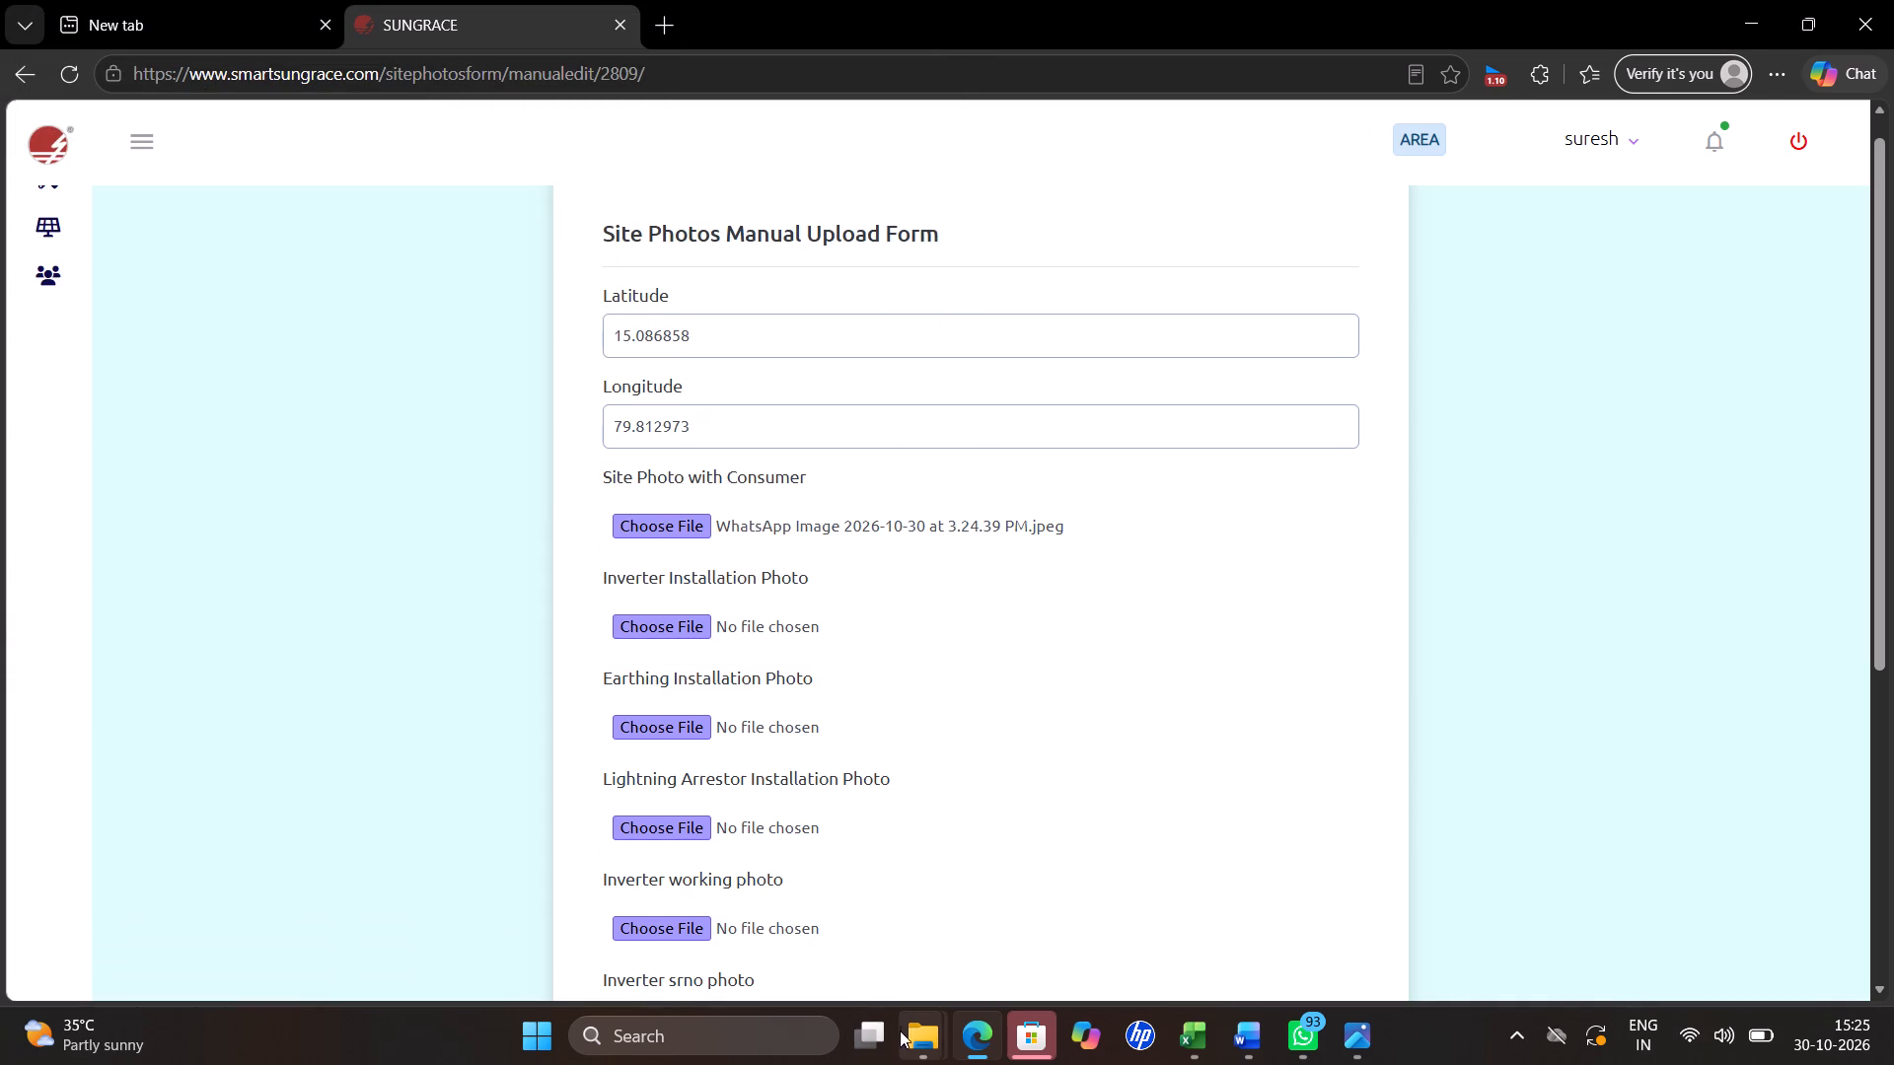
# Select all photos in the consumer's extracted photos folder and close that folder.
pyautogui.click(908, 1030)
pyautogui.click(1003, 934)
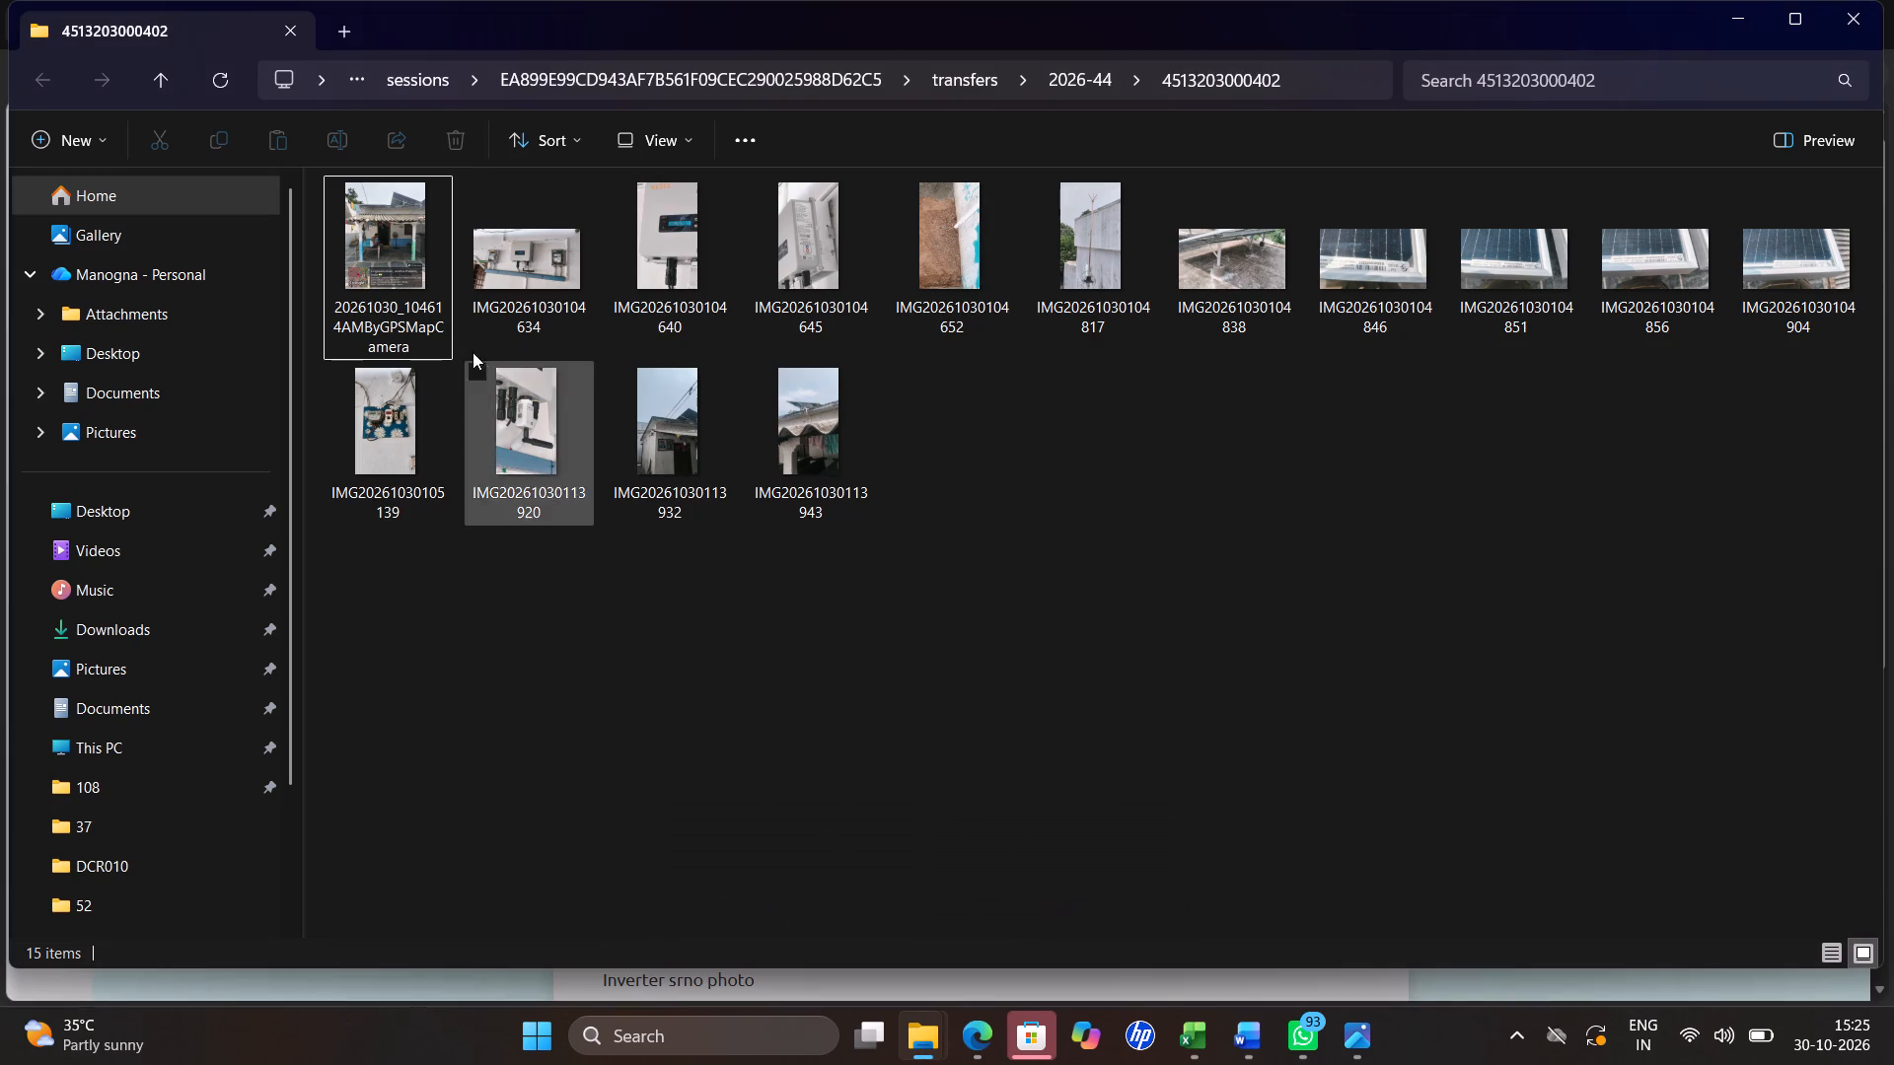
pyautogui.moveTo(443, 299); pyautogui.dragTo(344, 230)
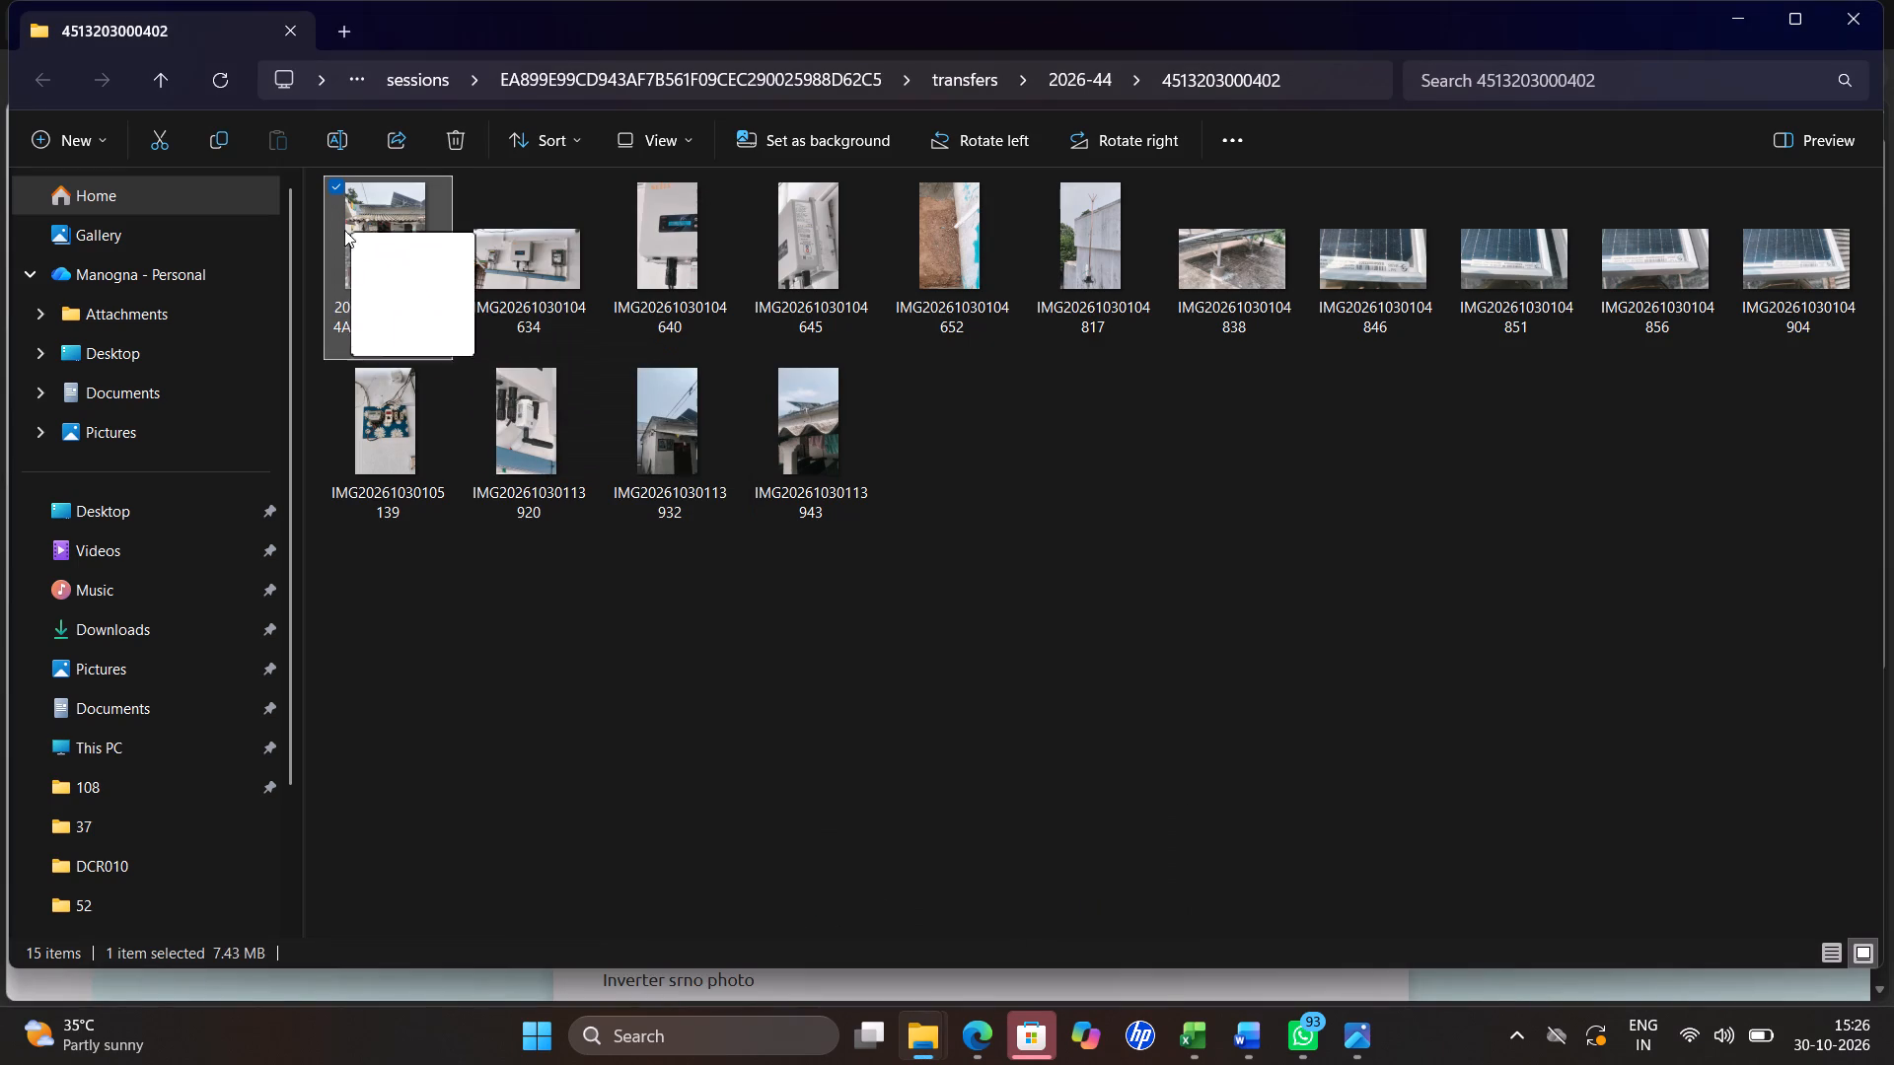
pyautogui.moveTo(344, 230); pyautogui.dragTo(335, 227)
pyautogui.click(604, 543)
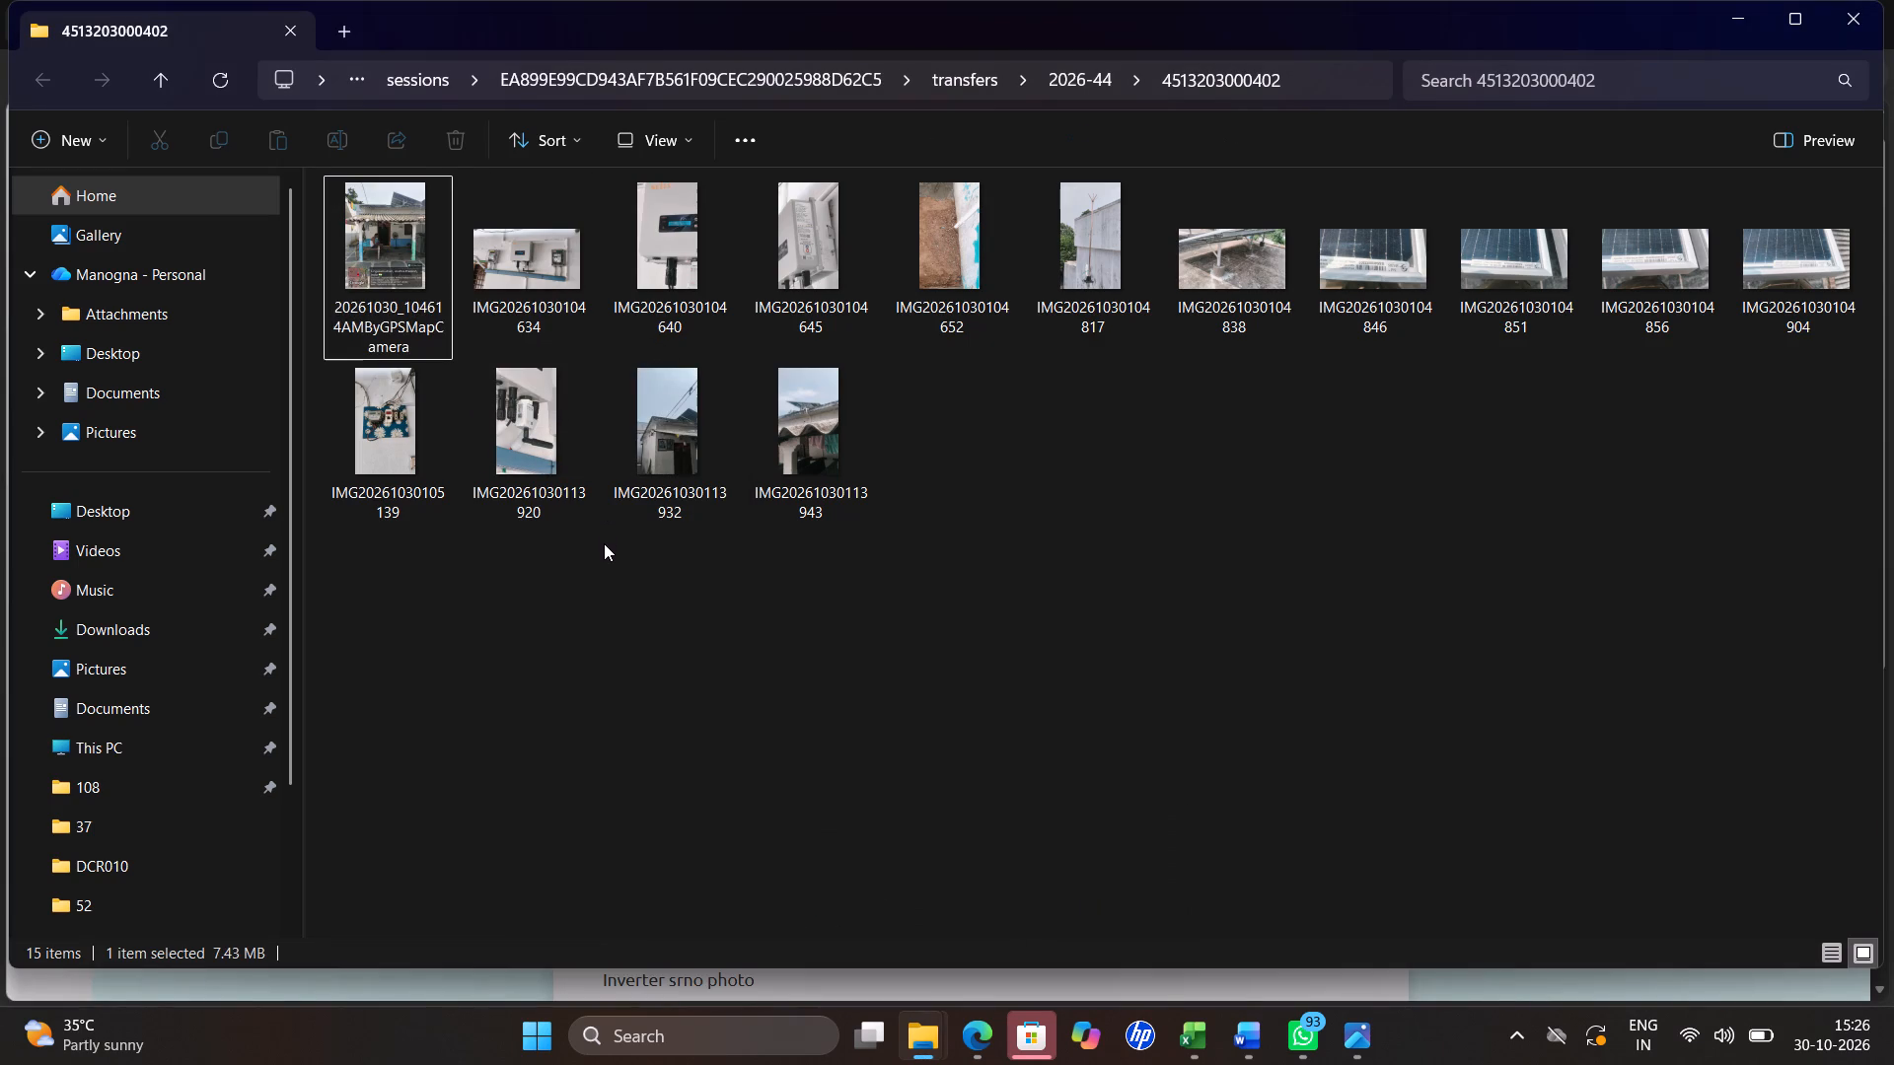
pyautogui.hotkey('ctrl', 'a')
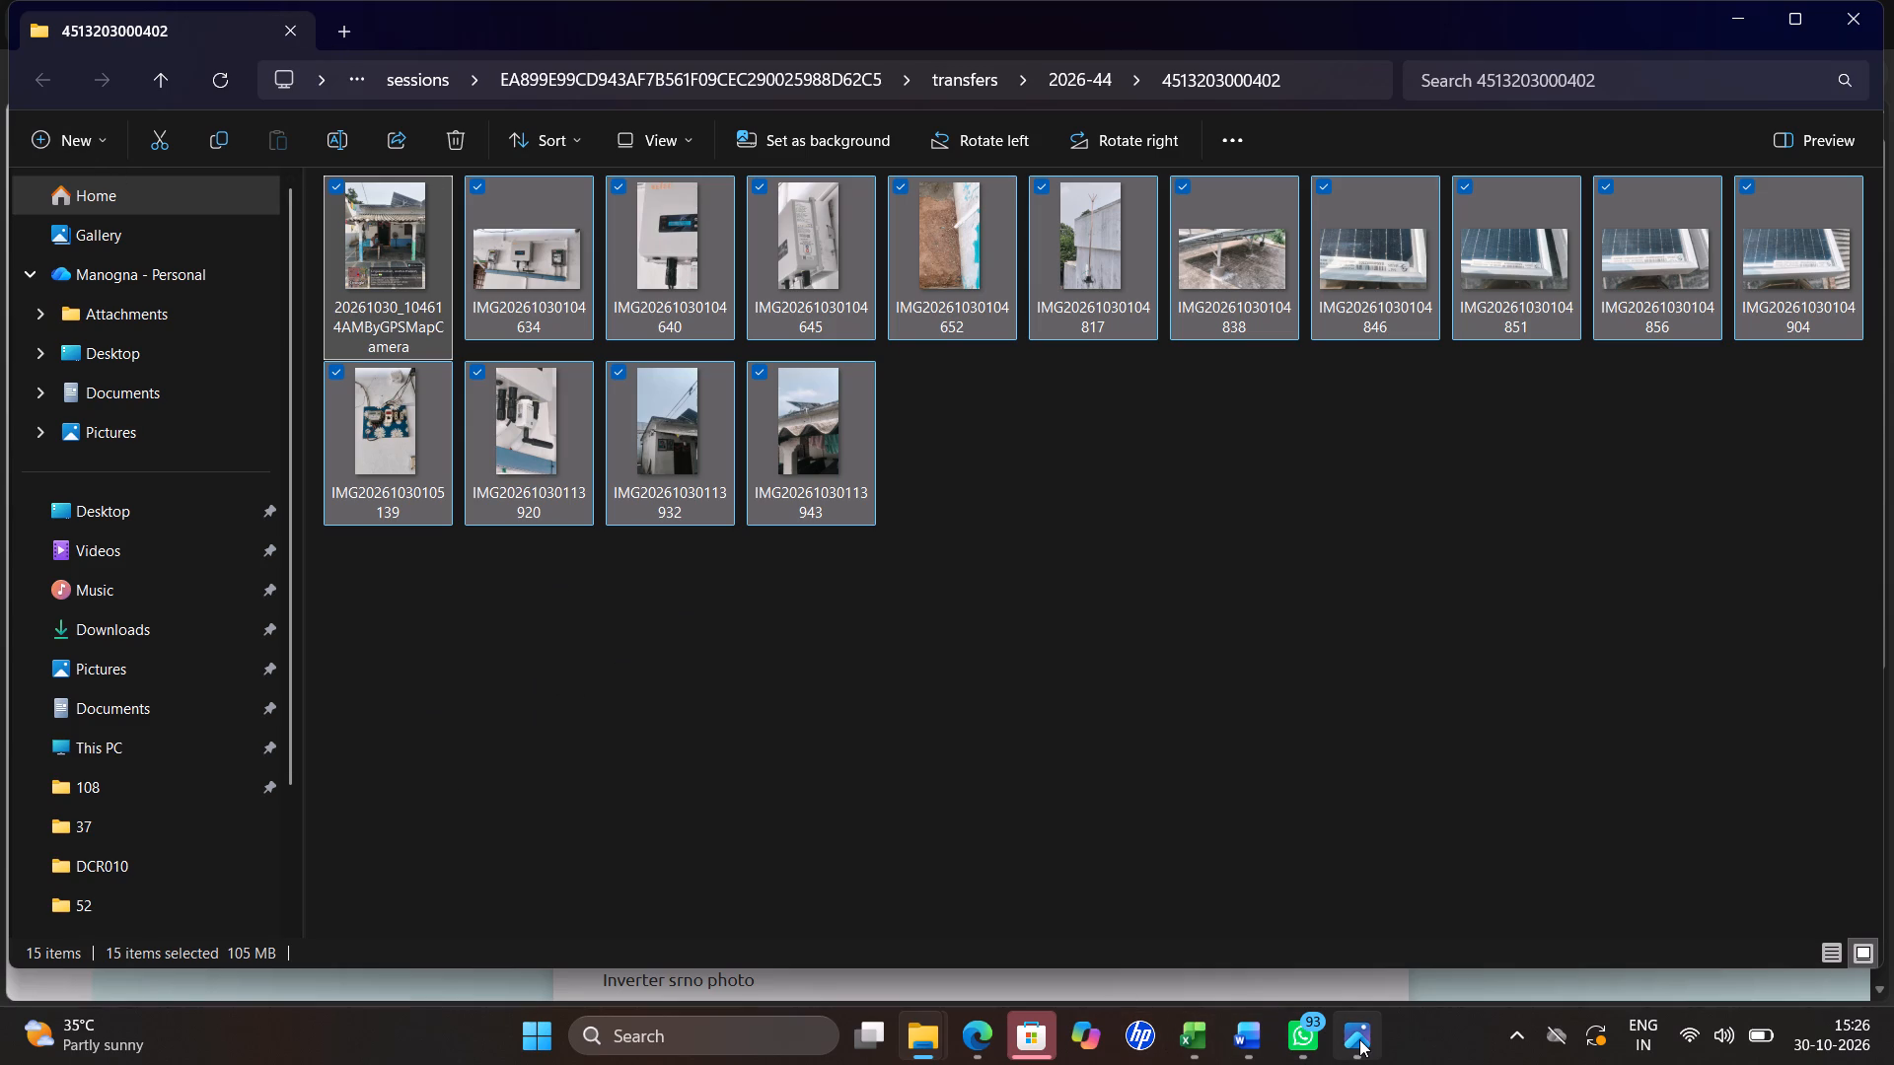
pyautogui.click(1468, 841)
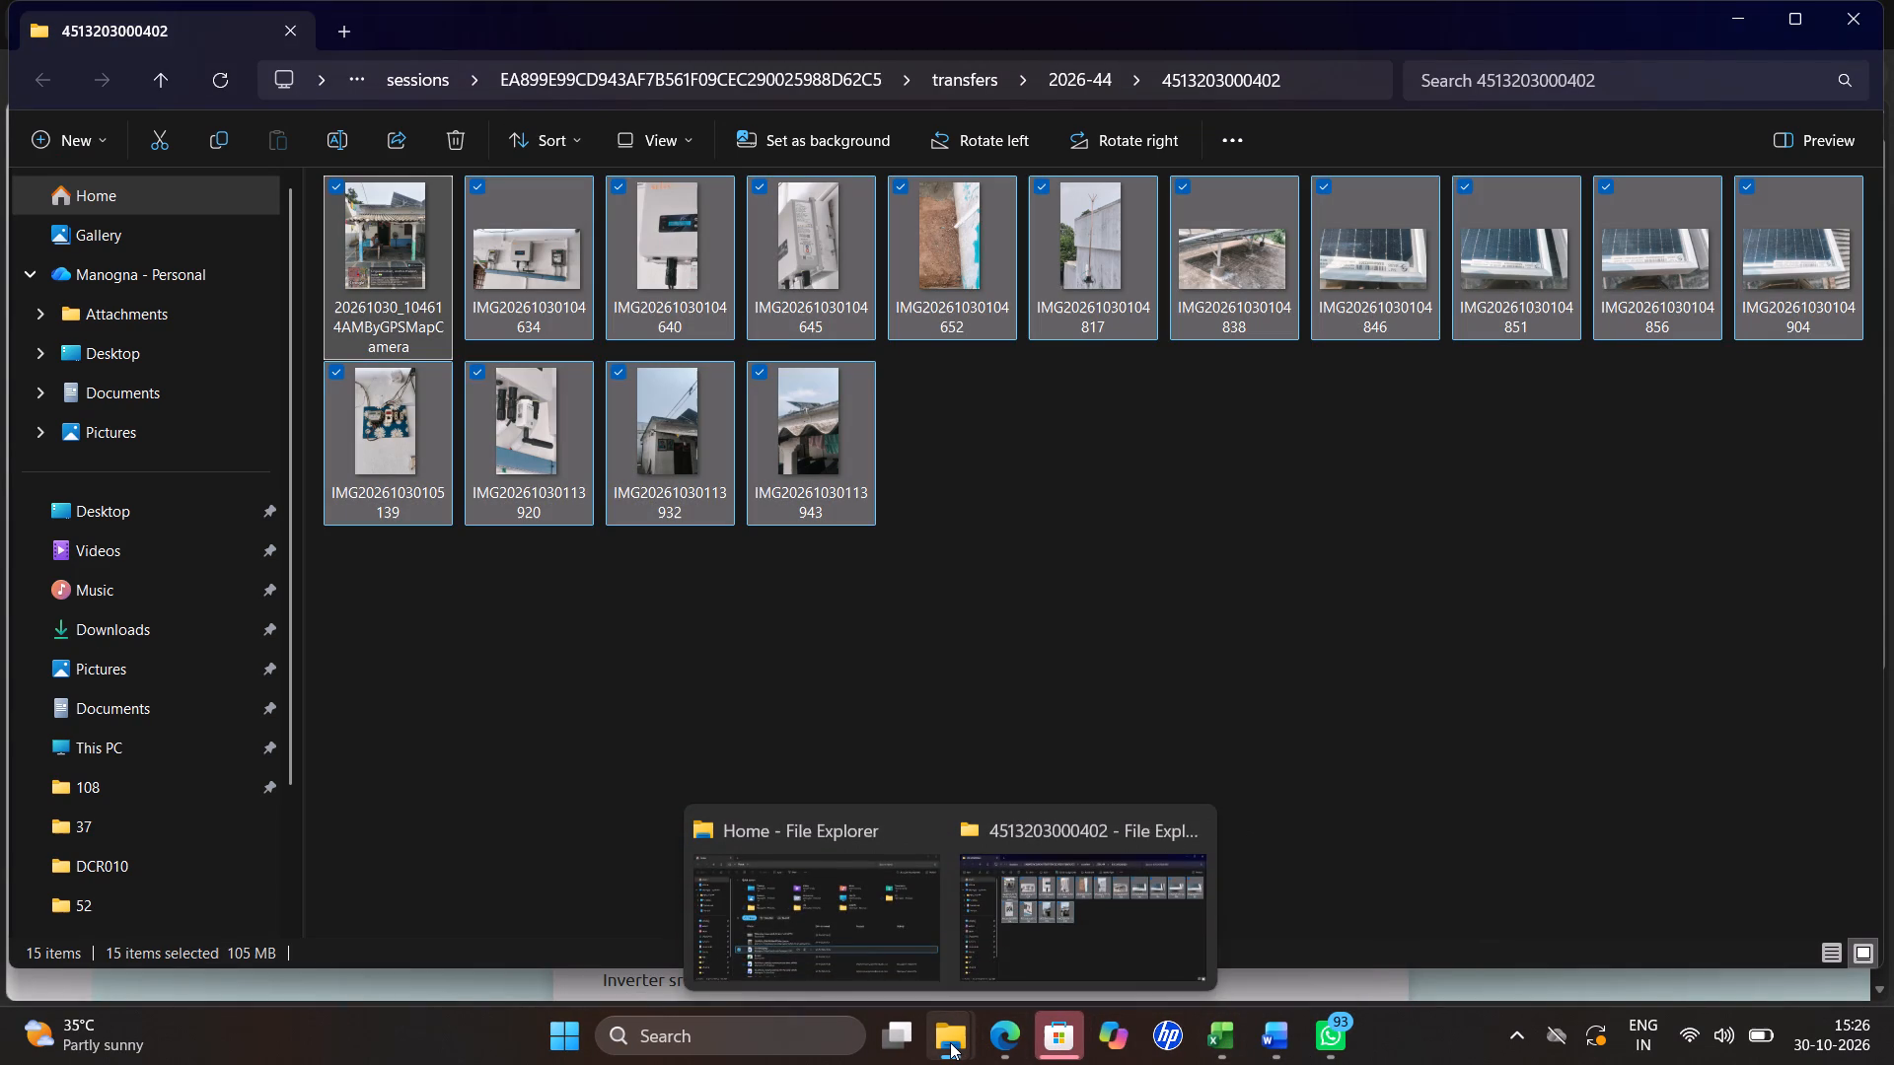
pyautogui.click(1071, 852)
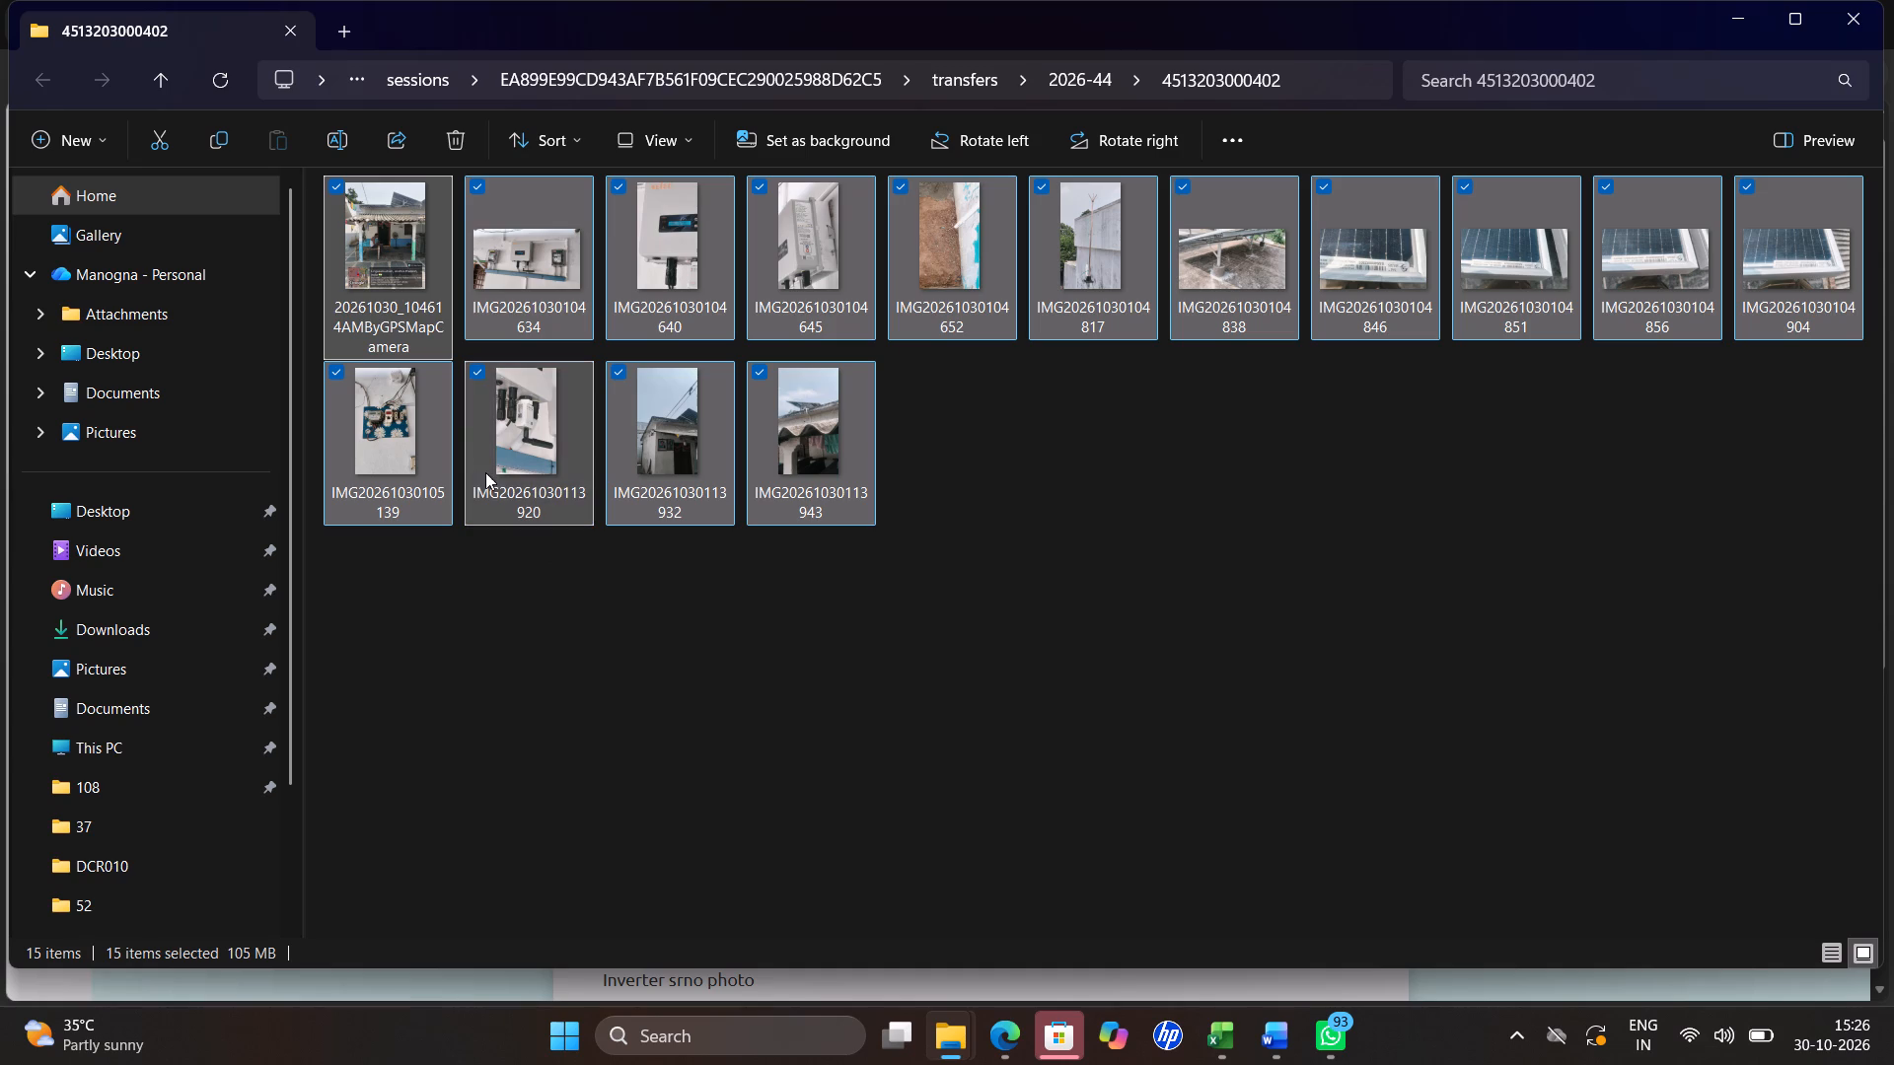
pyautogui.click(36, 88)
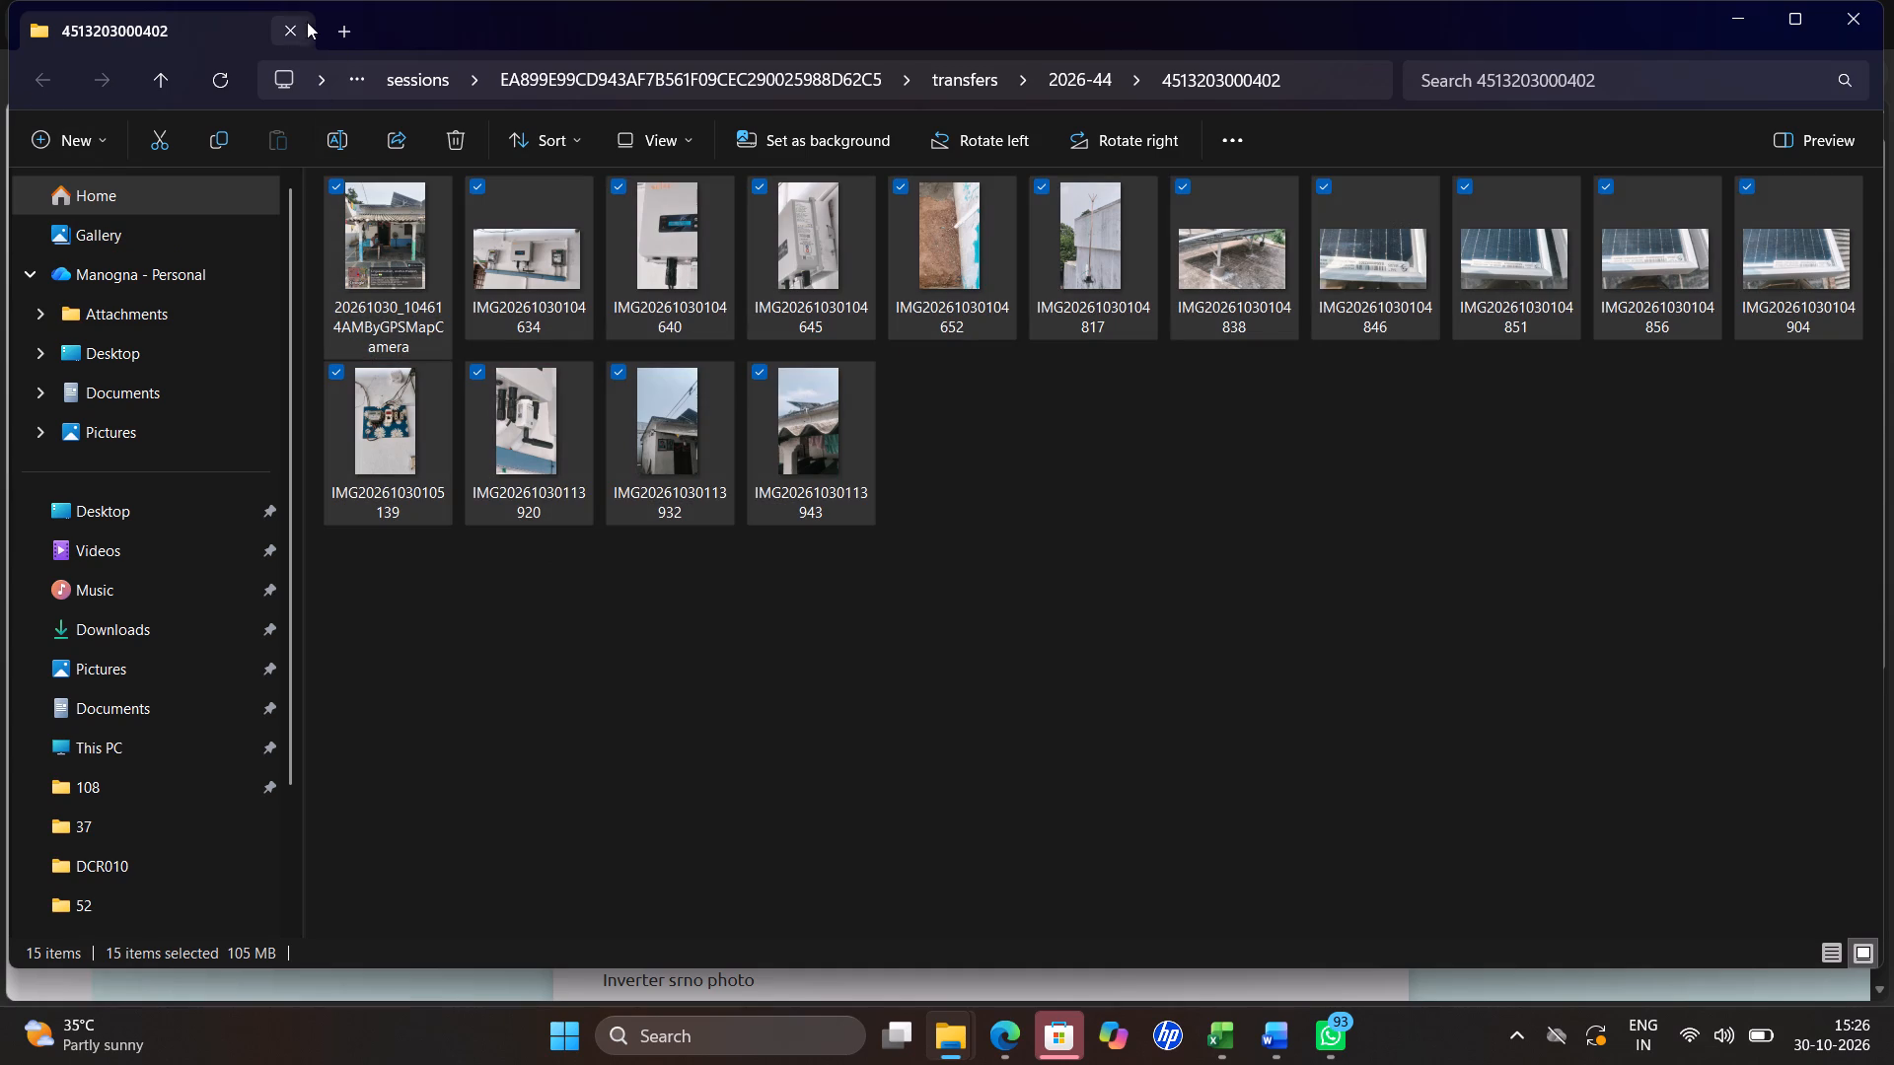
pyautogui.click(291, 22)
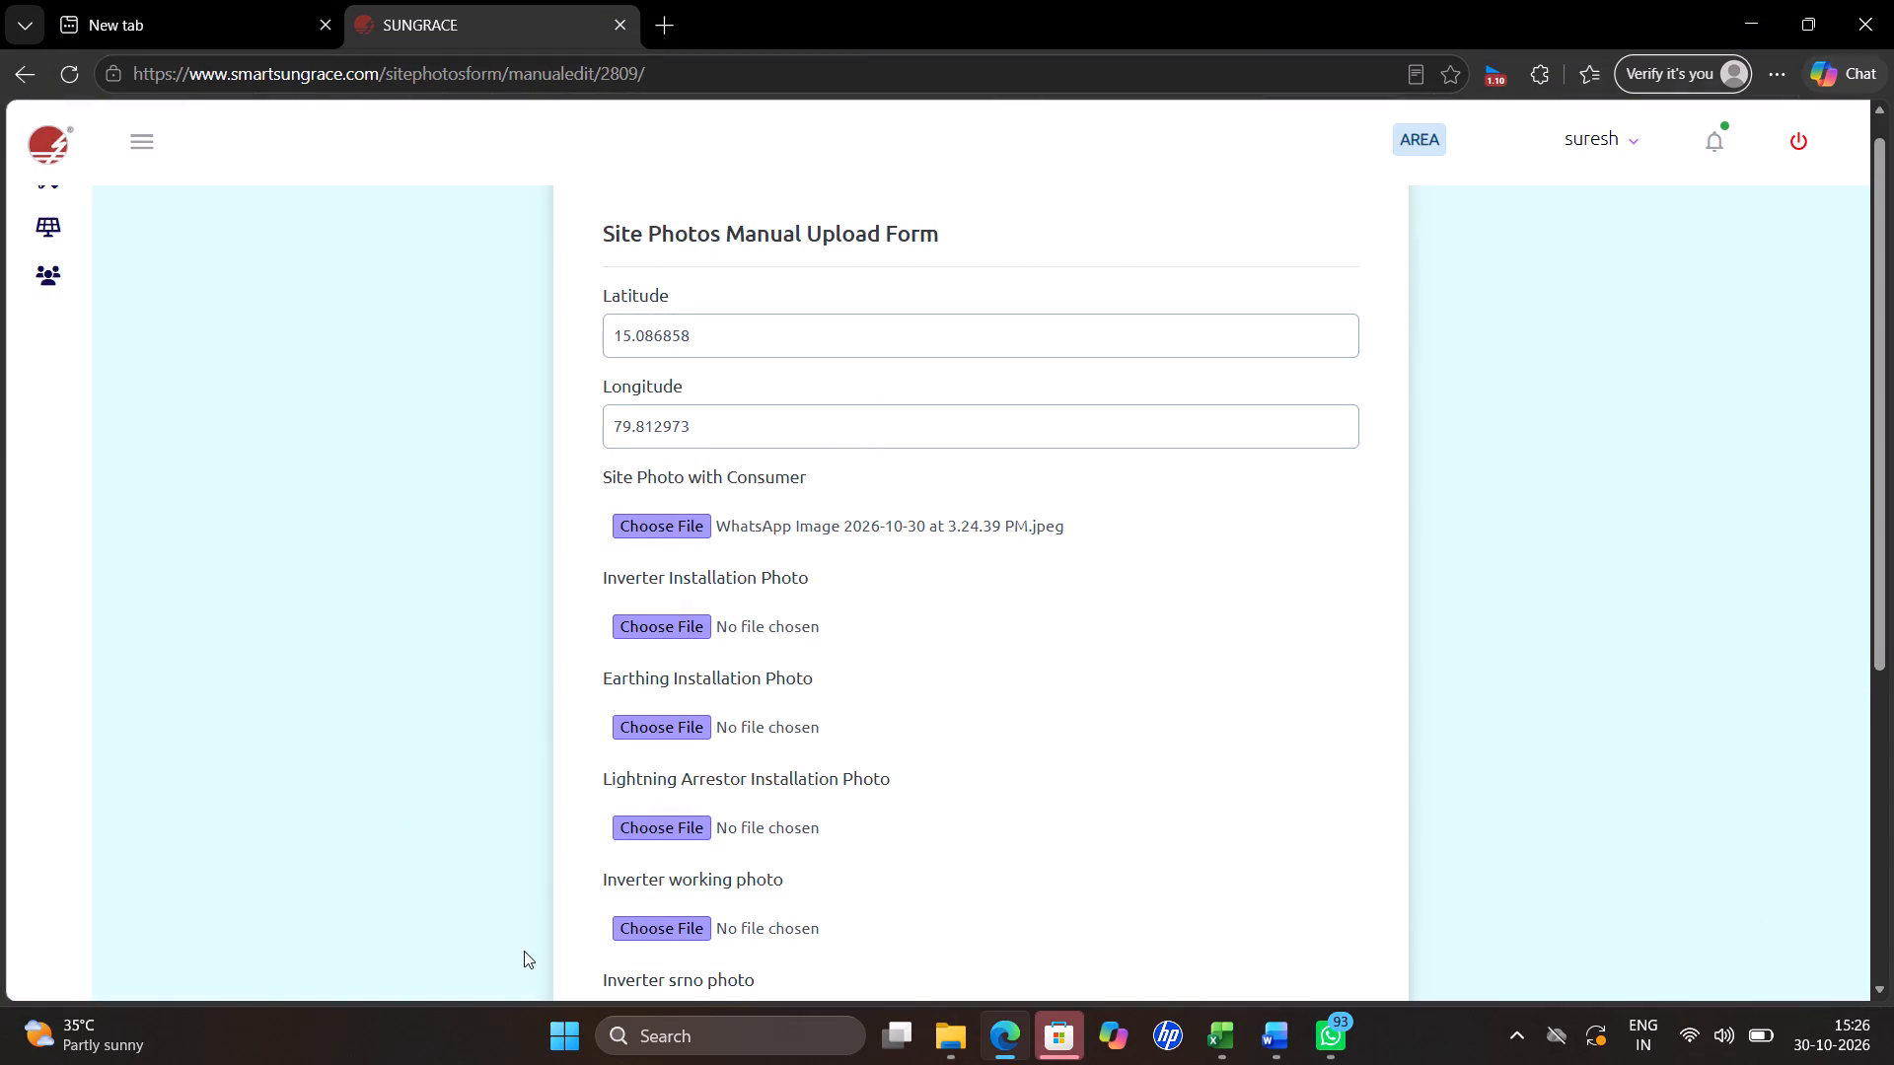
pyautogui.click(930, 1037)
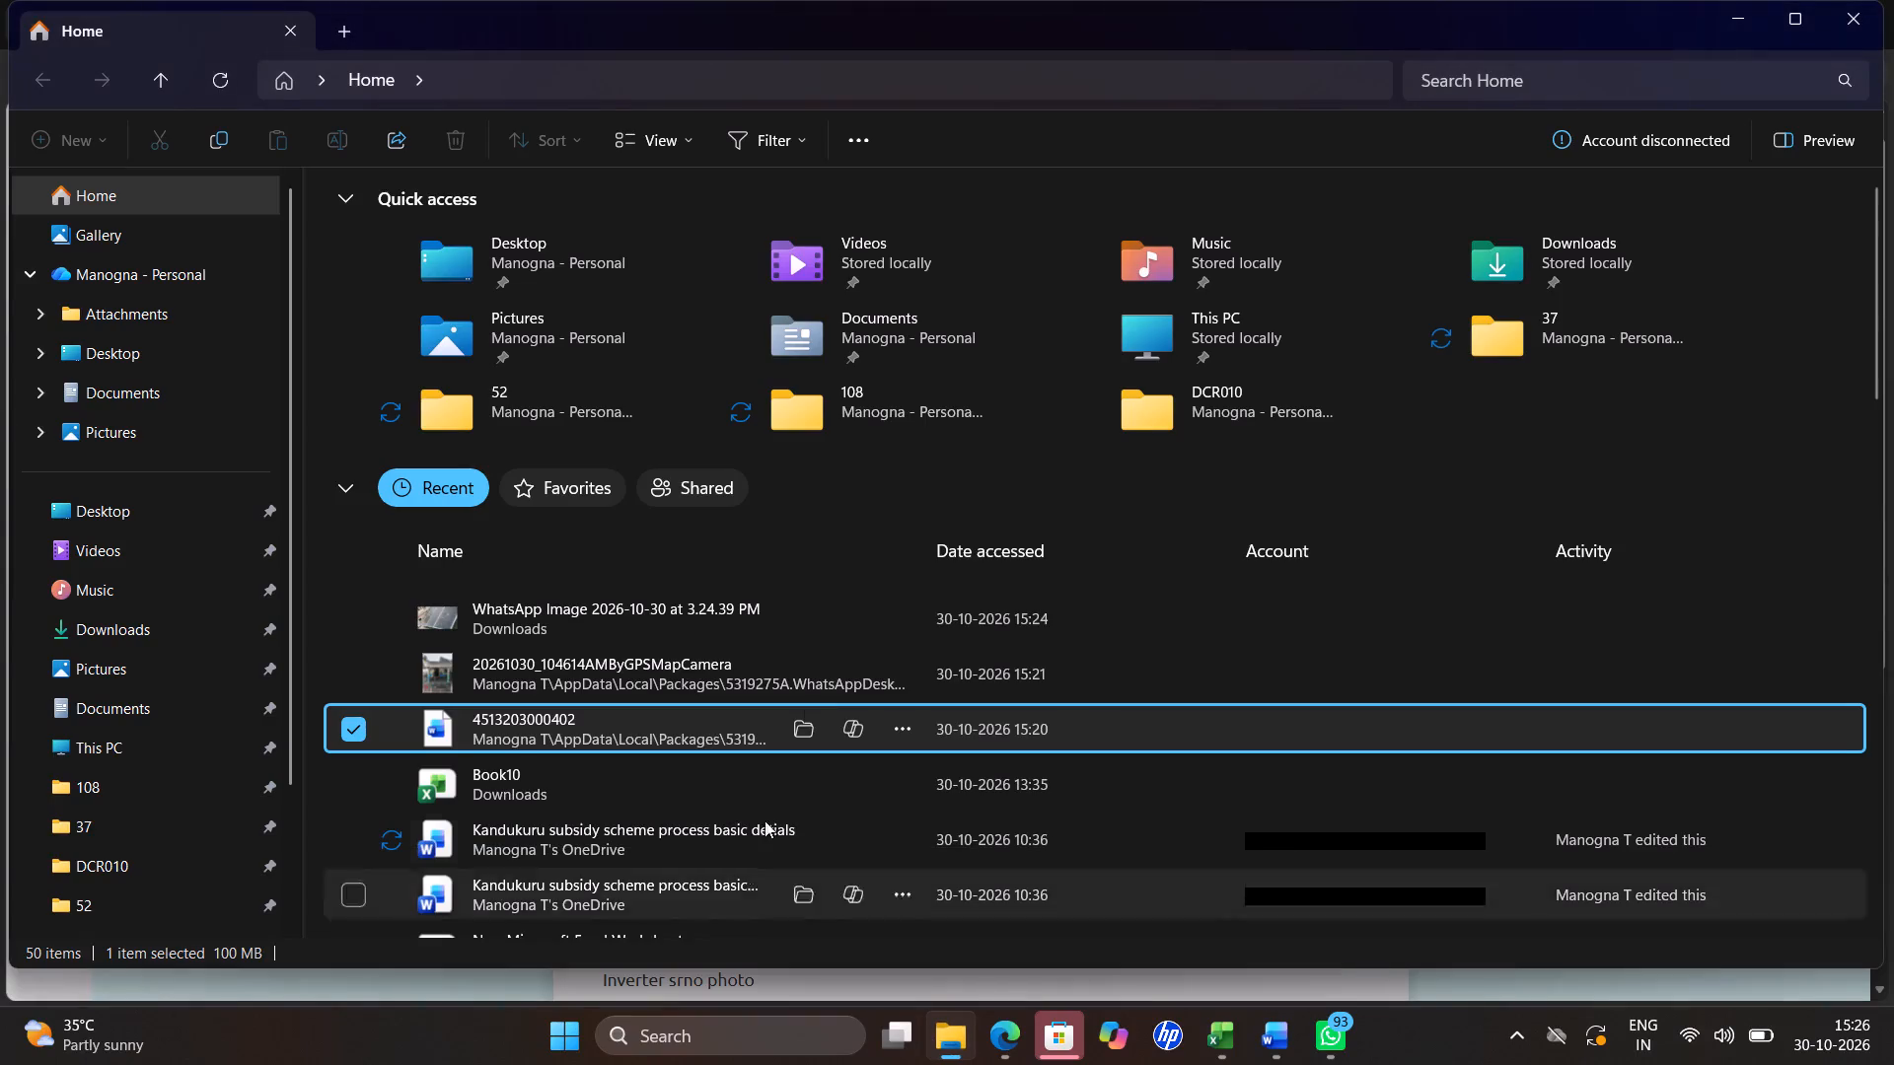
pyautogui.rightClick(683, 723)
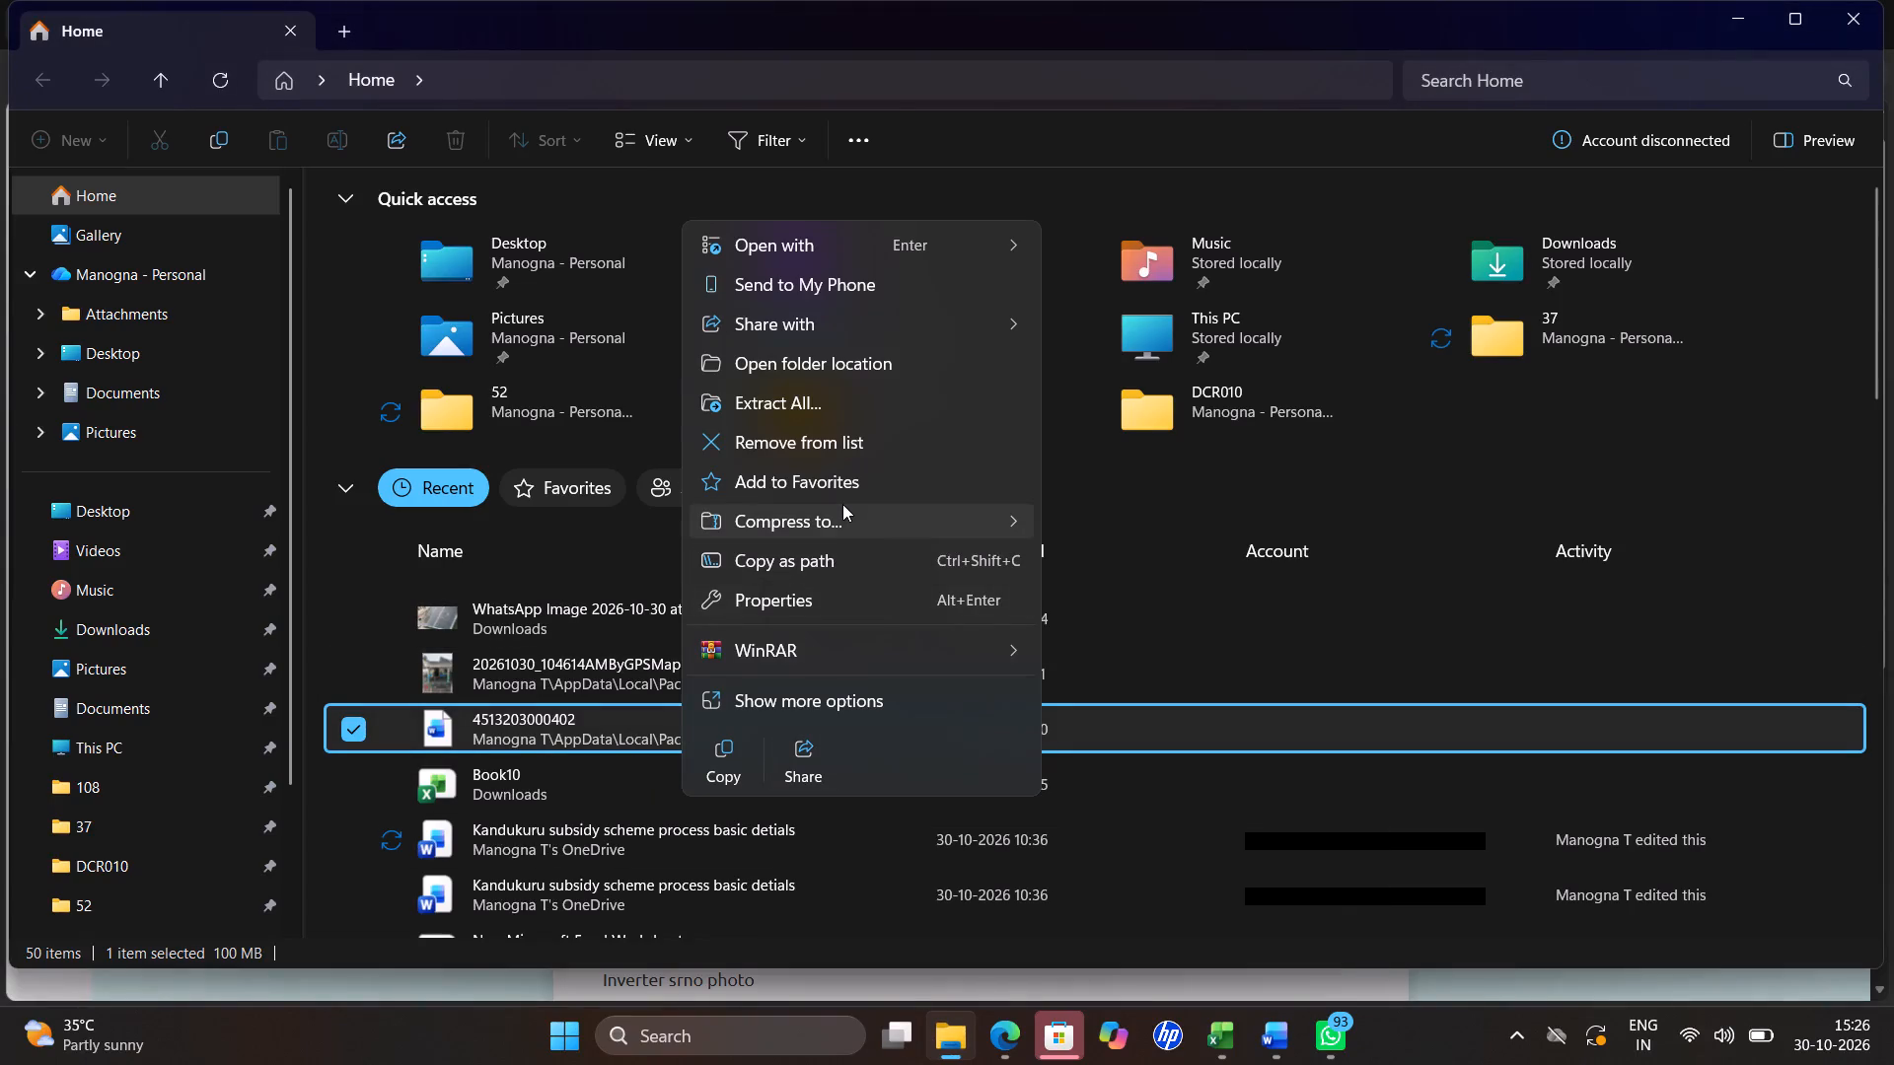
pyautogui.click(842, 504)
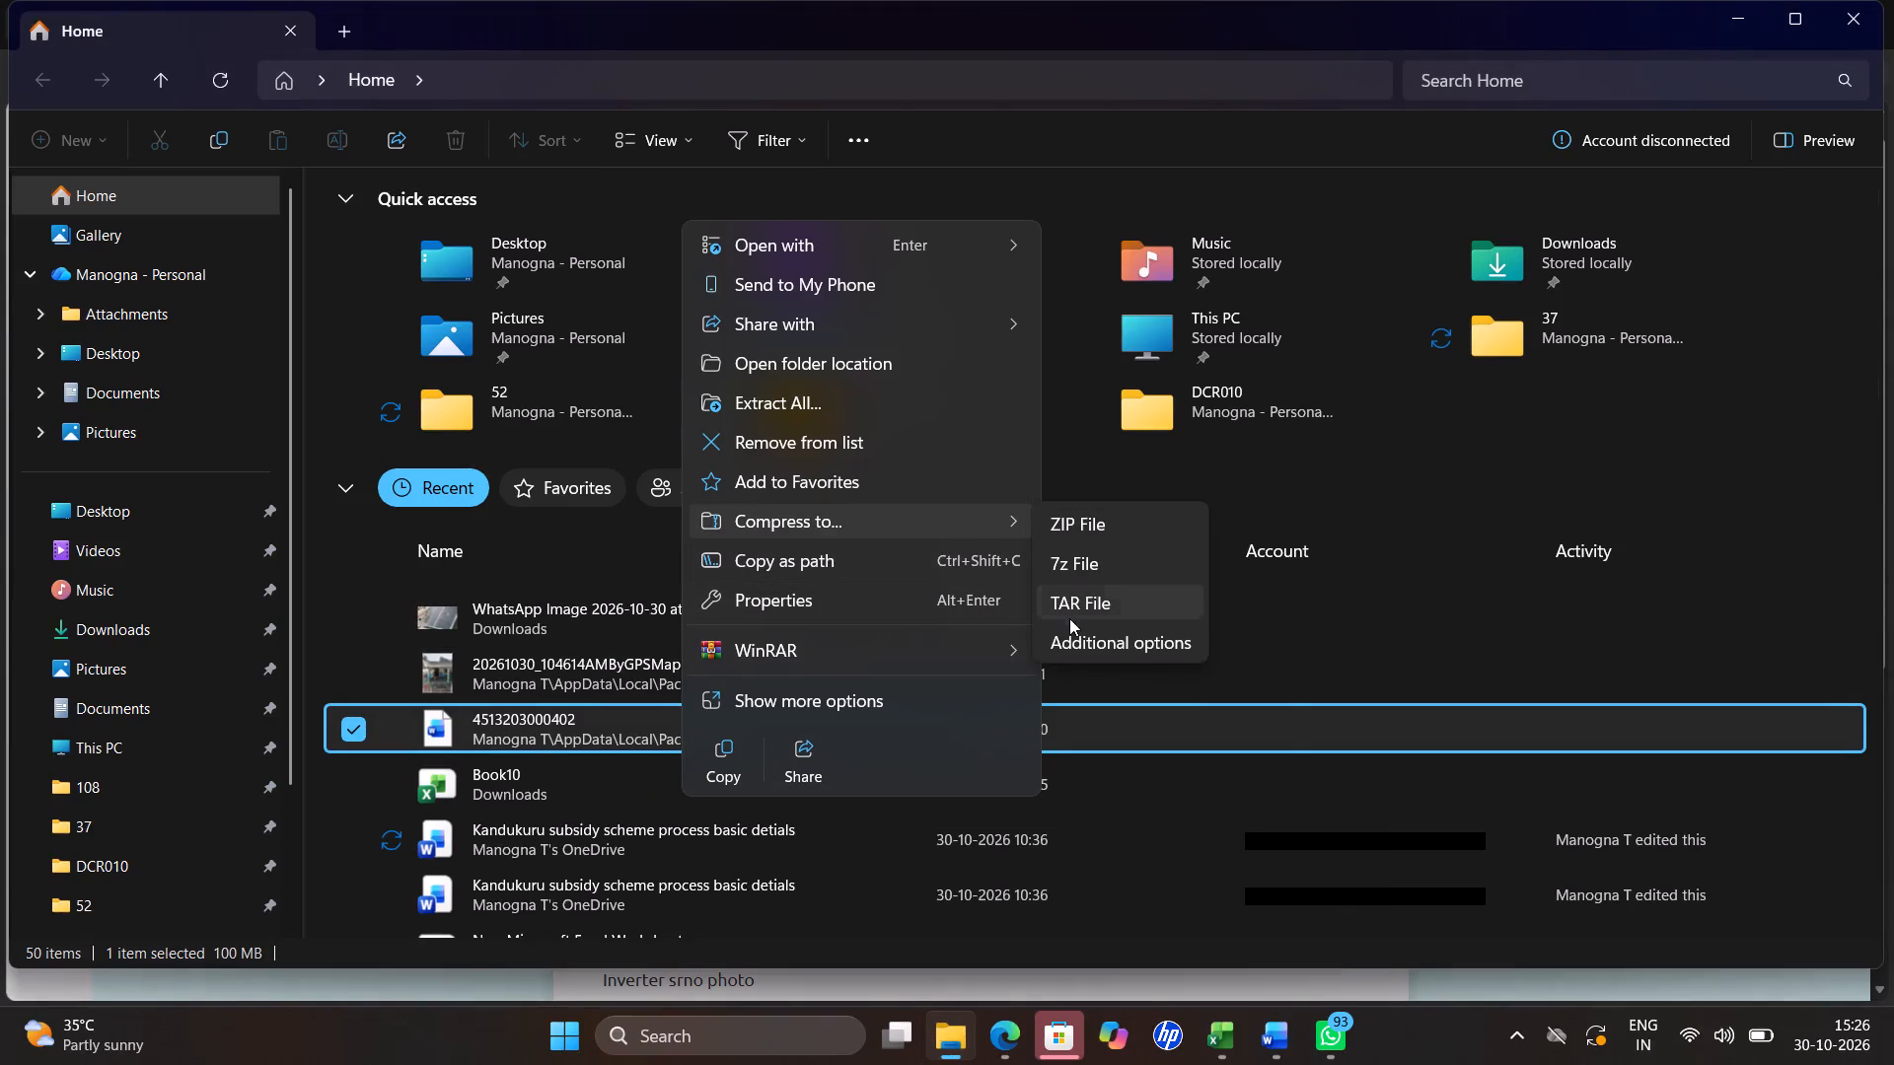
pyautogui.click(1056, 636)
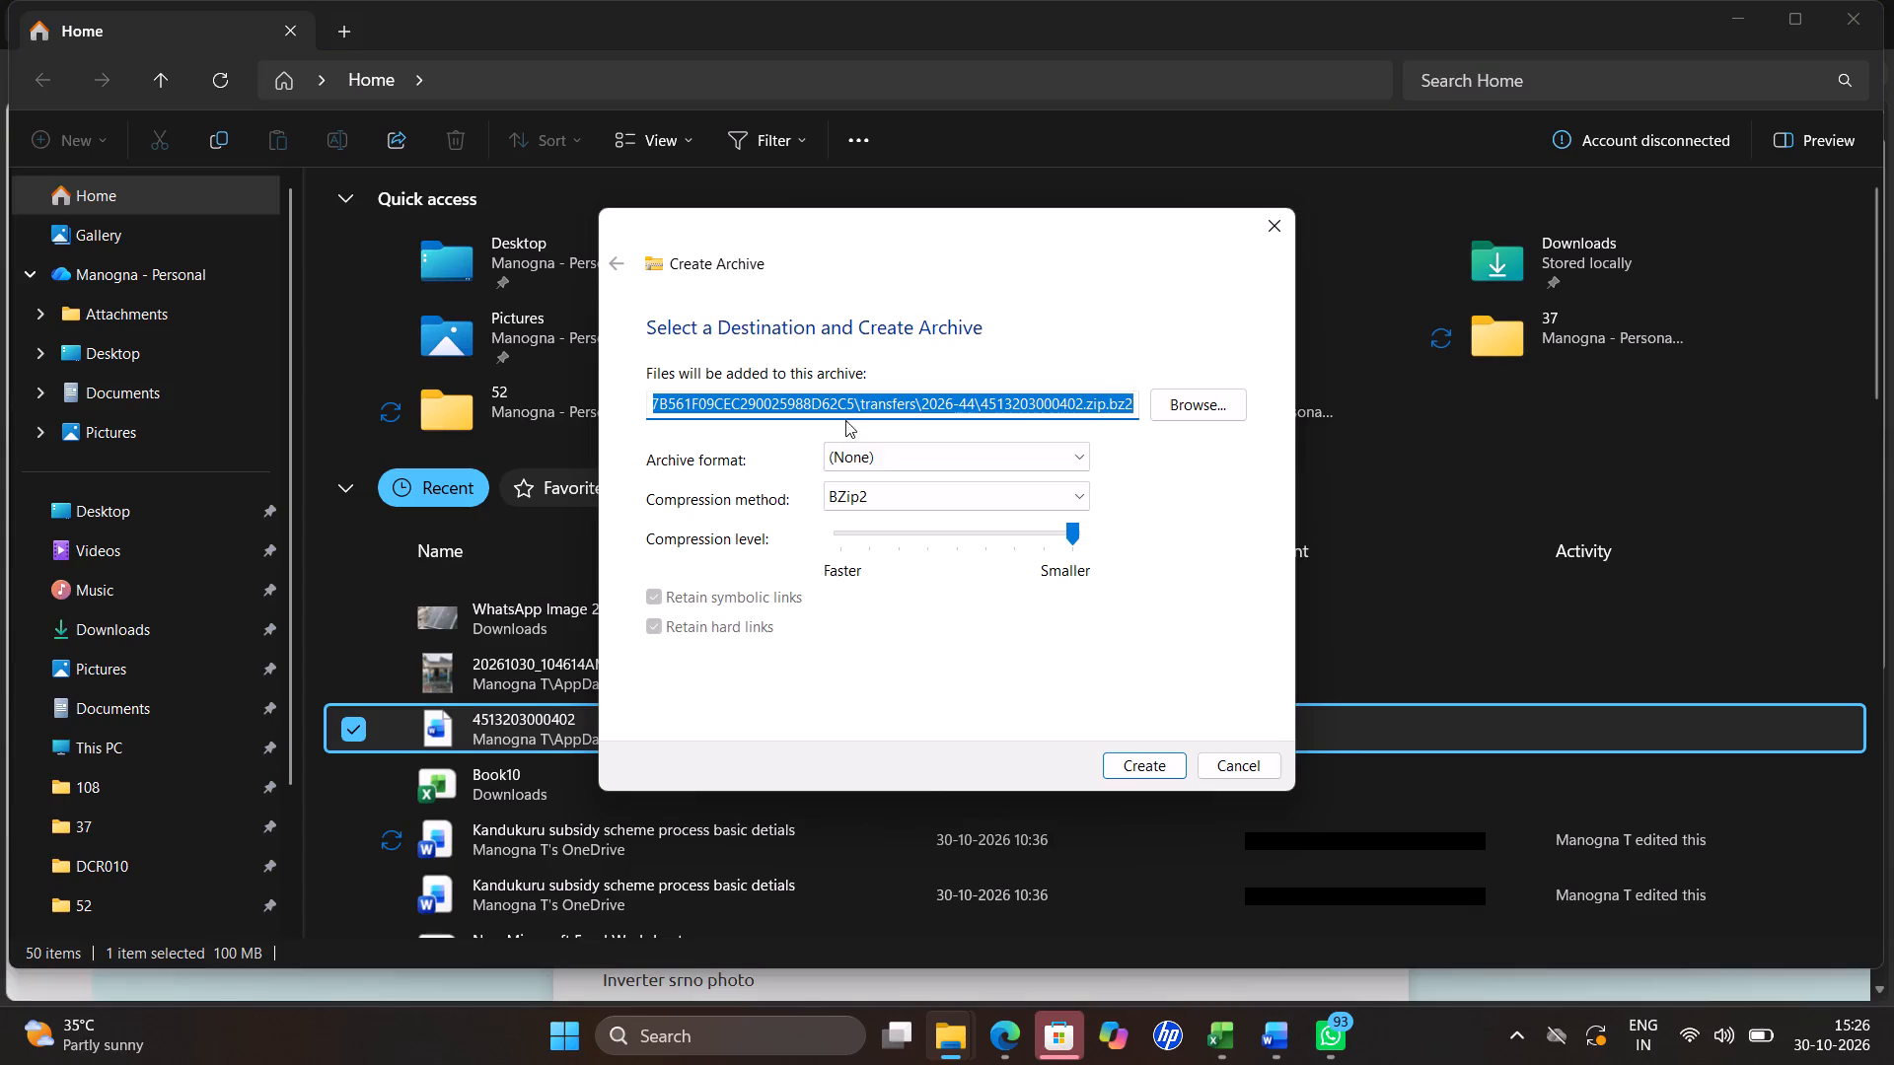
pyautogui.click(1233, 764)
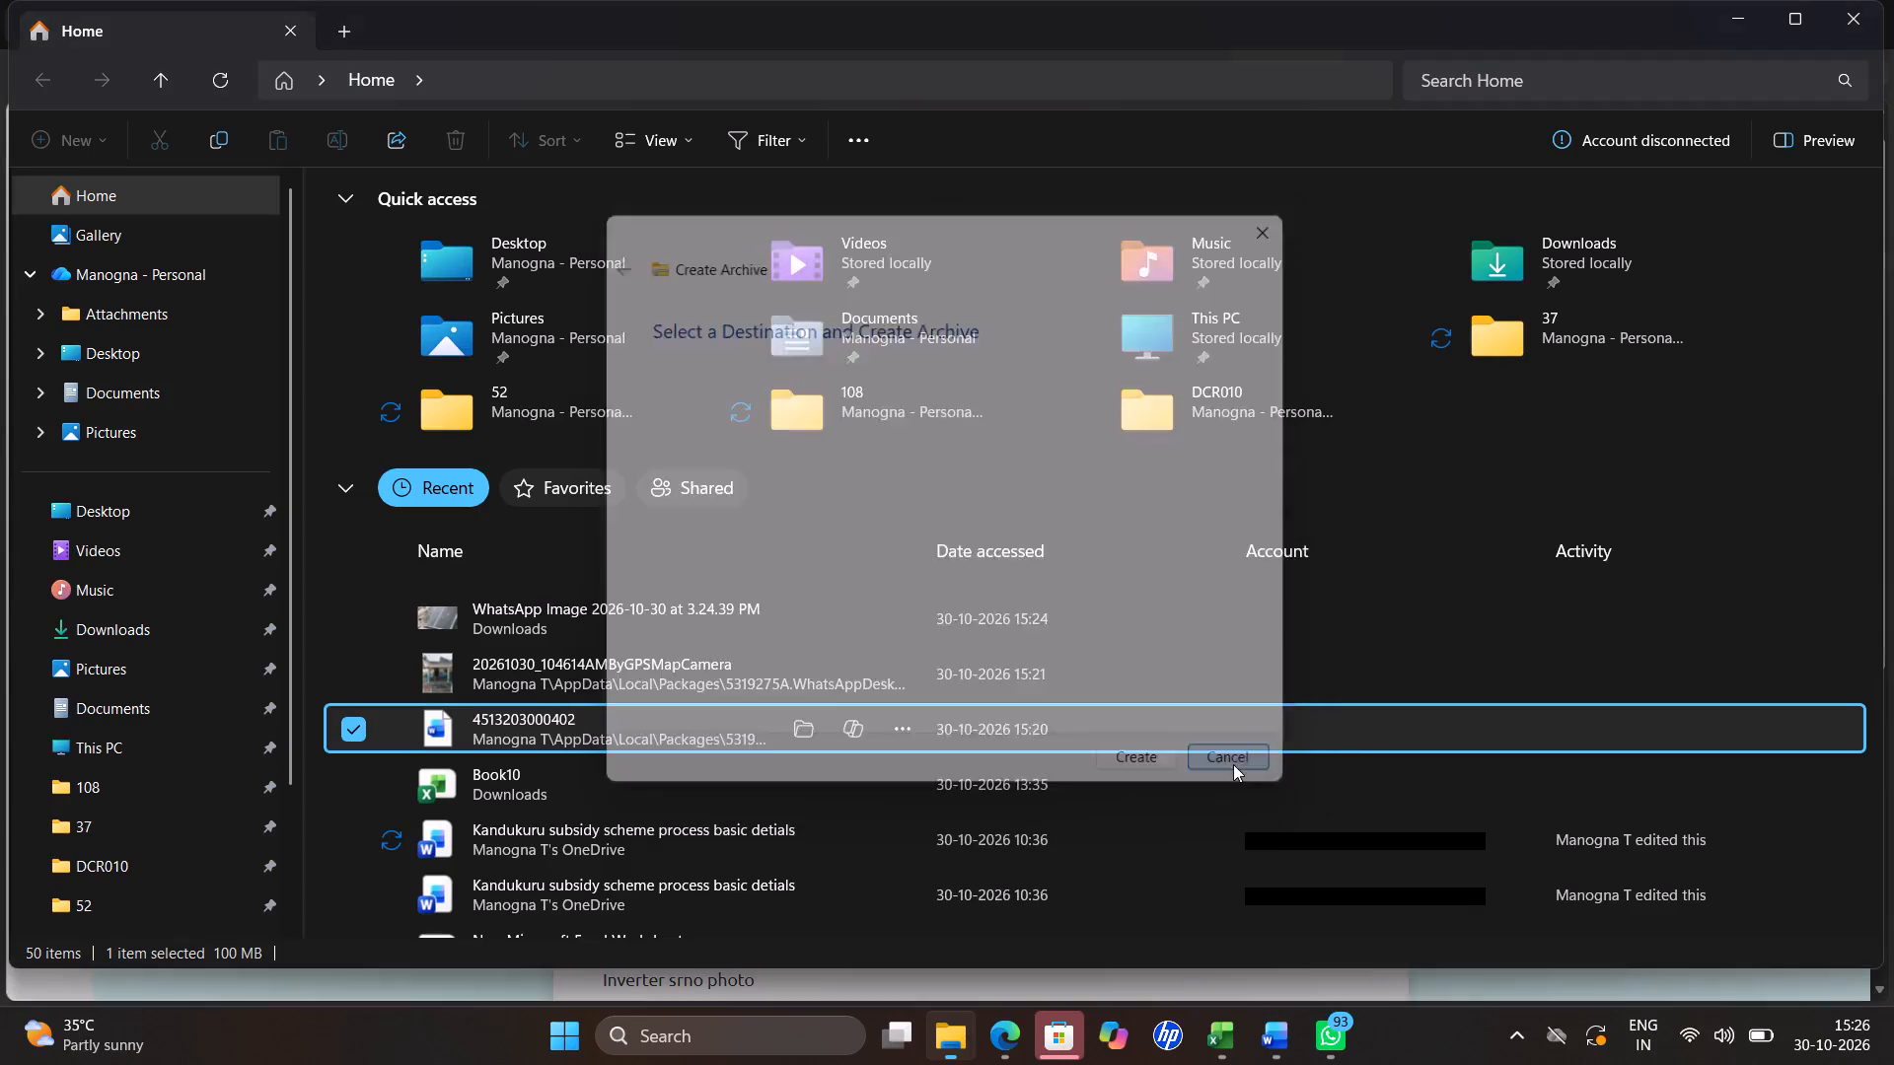
# Extract the consumer's recent ZIP archive to its default destination folder, replacing the files already there.
pyautogui.rightClick(902, 713)
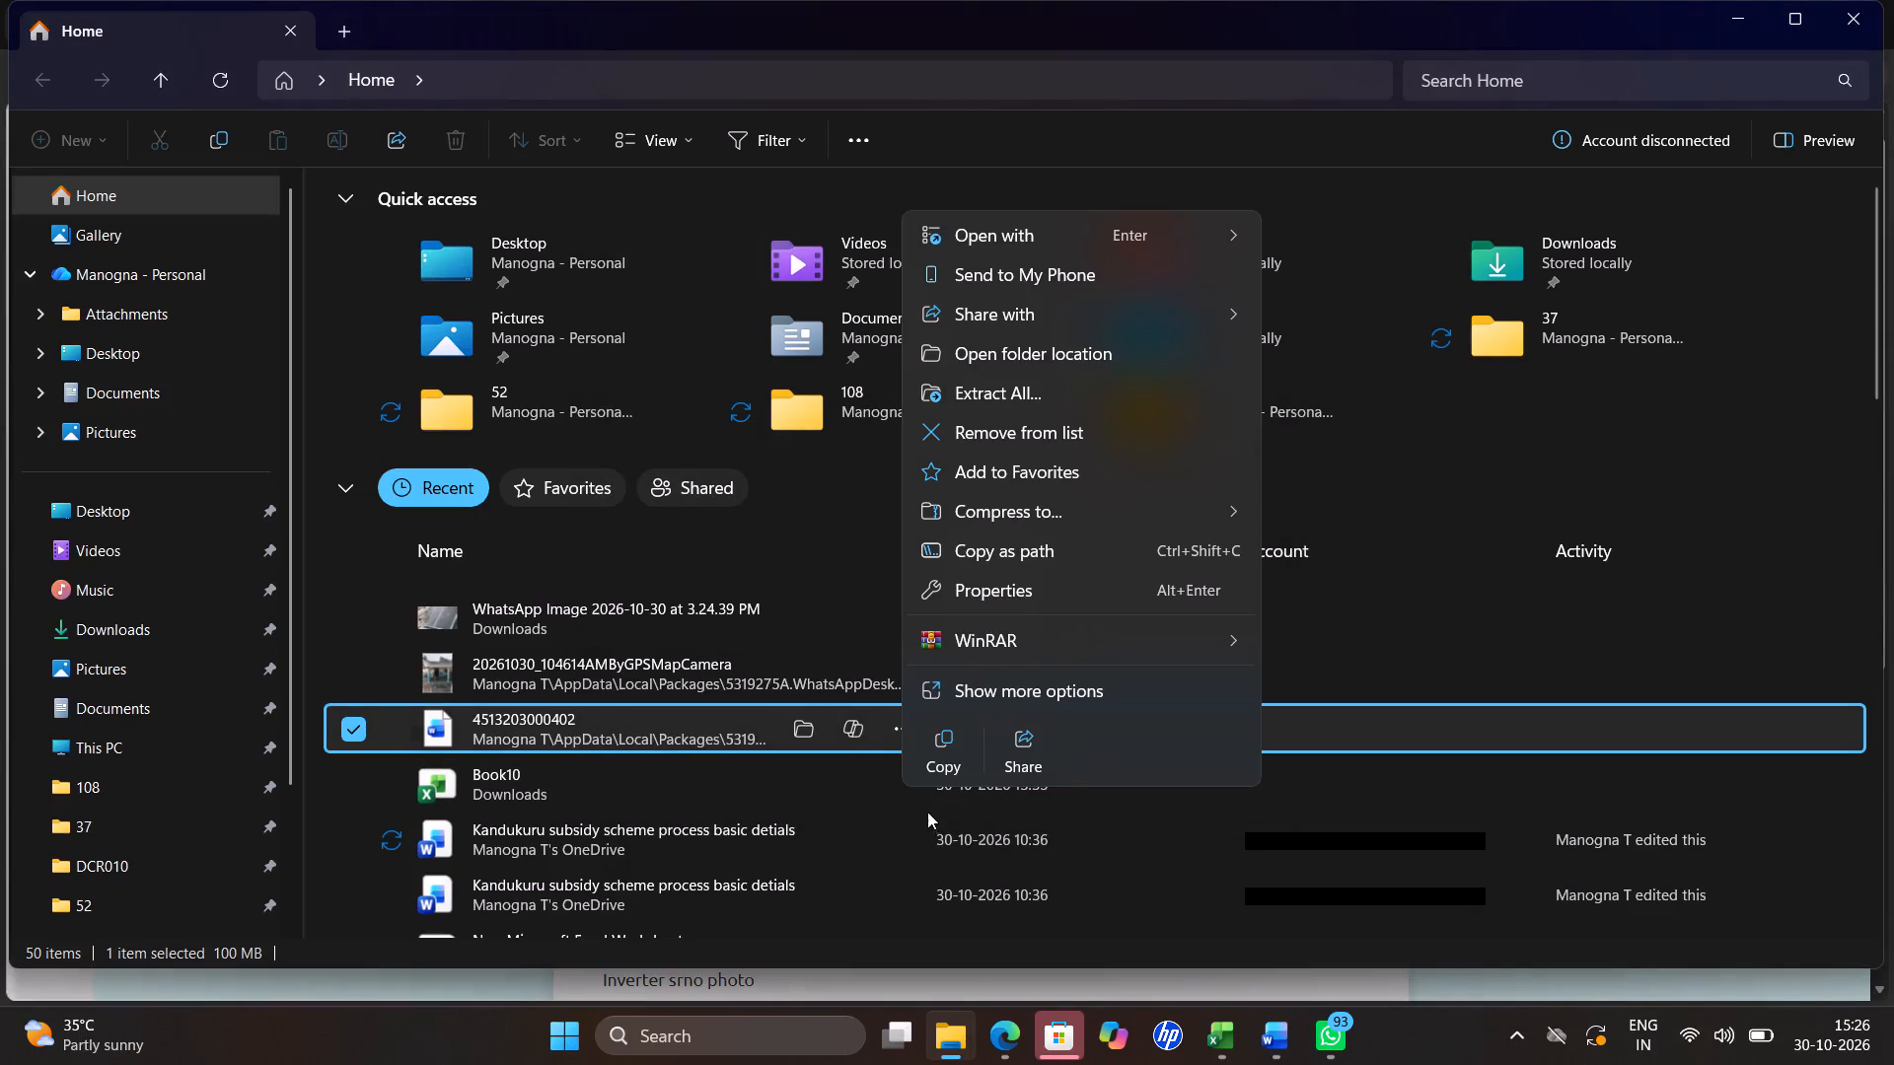
pyautogui.click(1025, 393)
pyautogui.click(1129, 400)
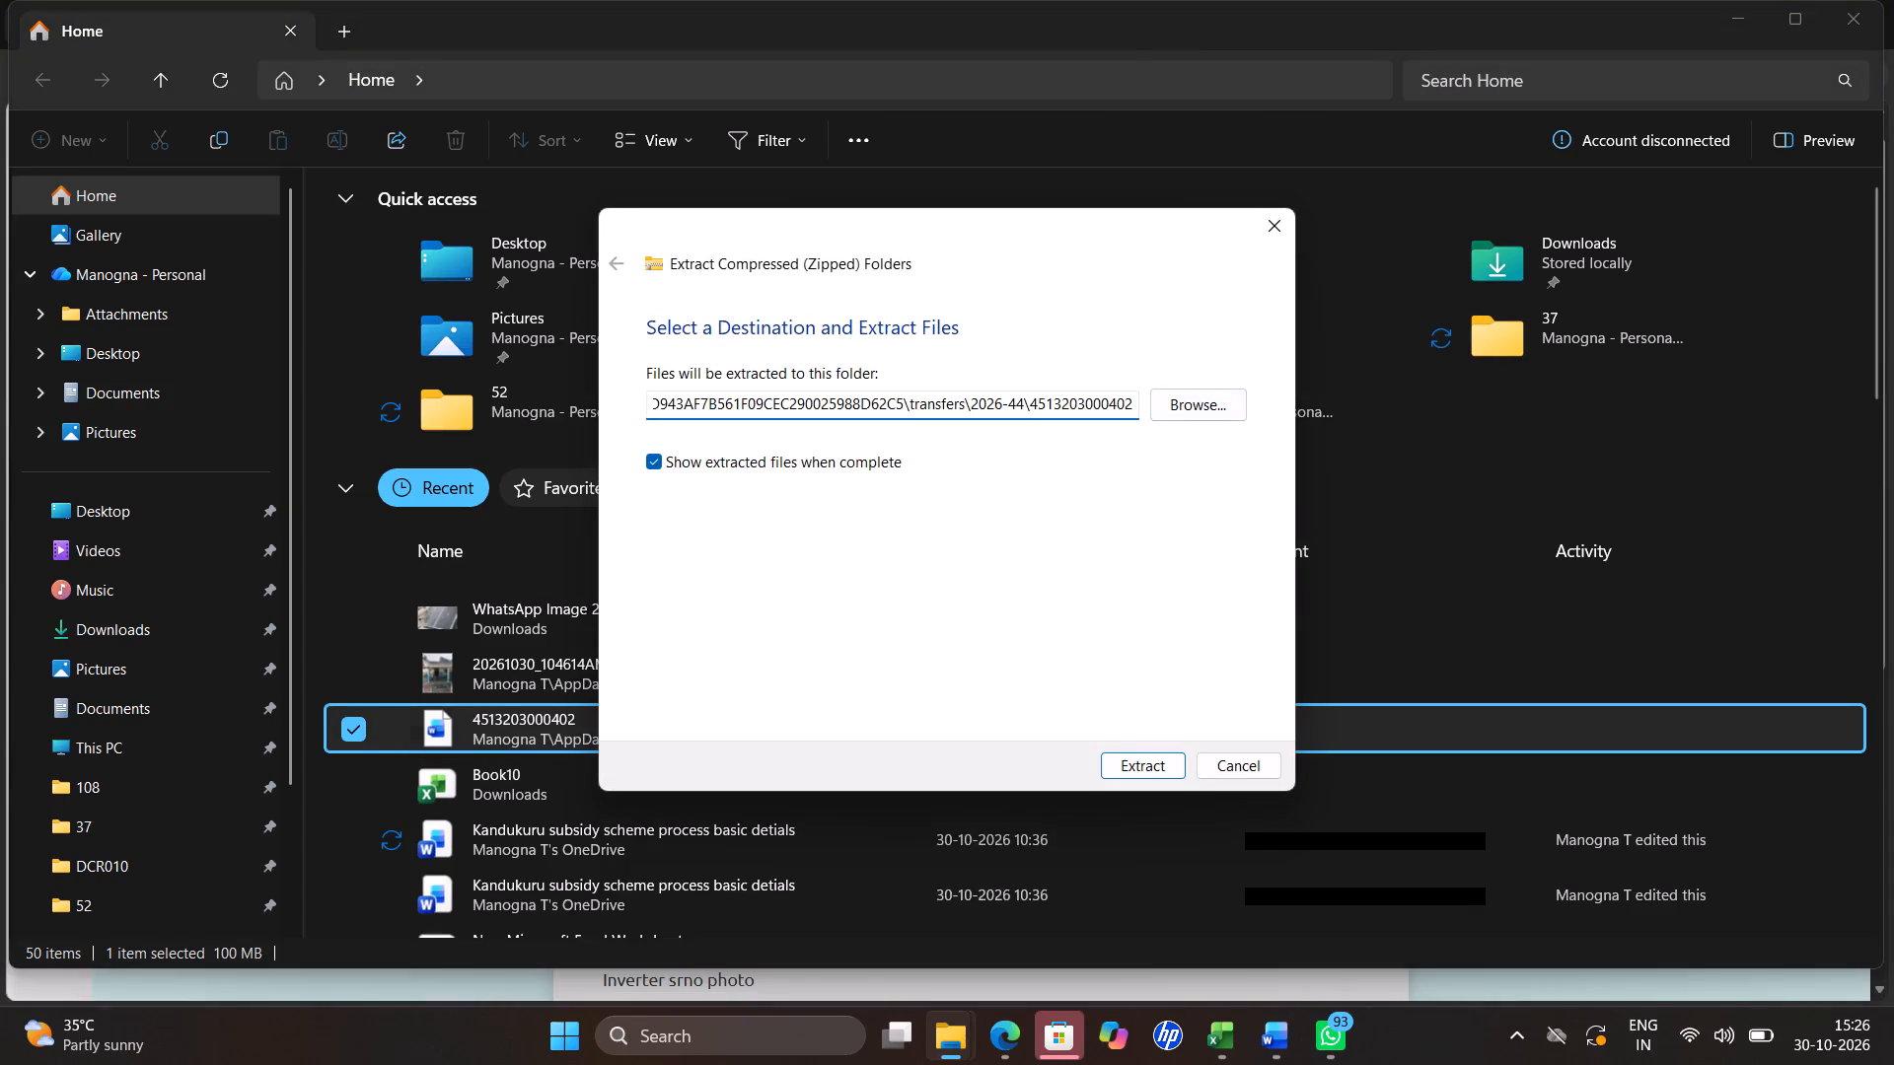
pyautogui.click(1132, 757)
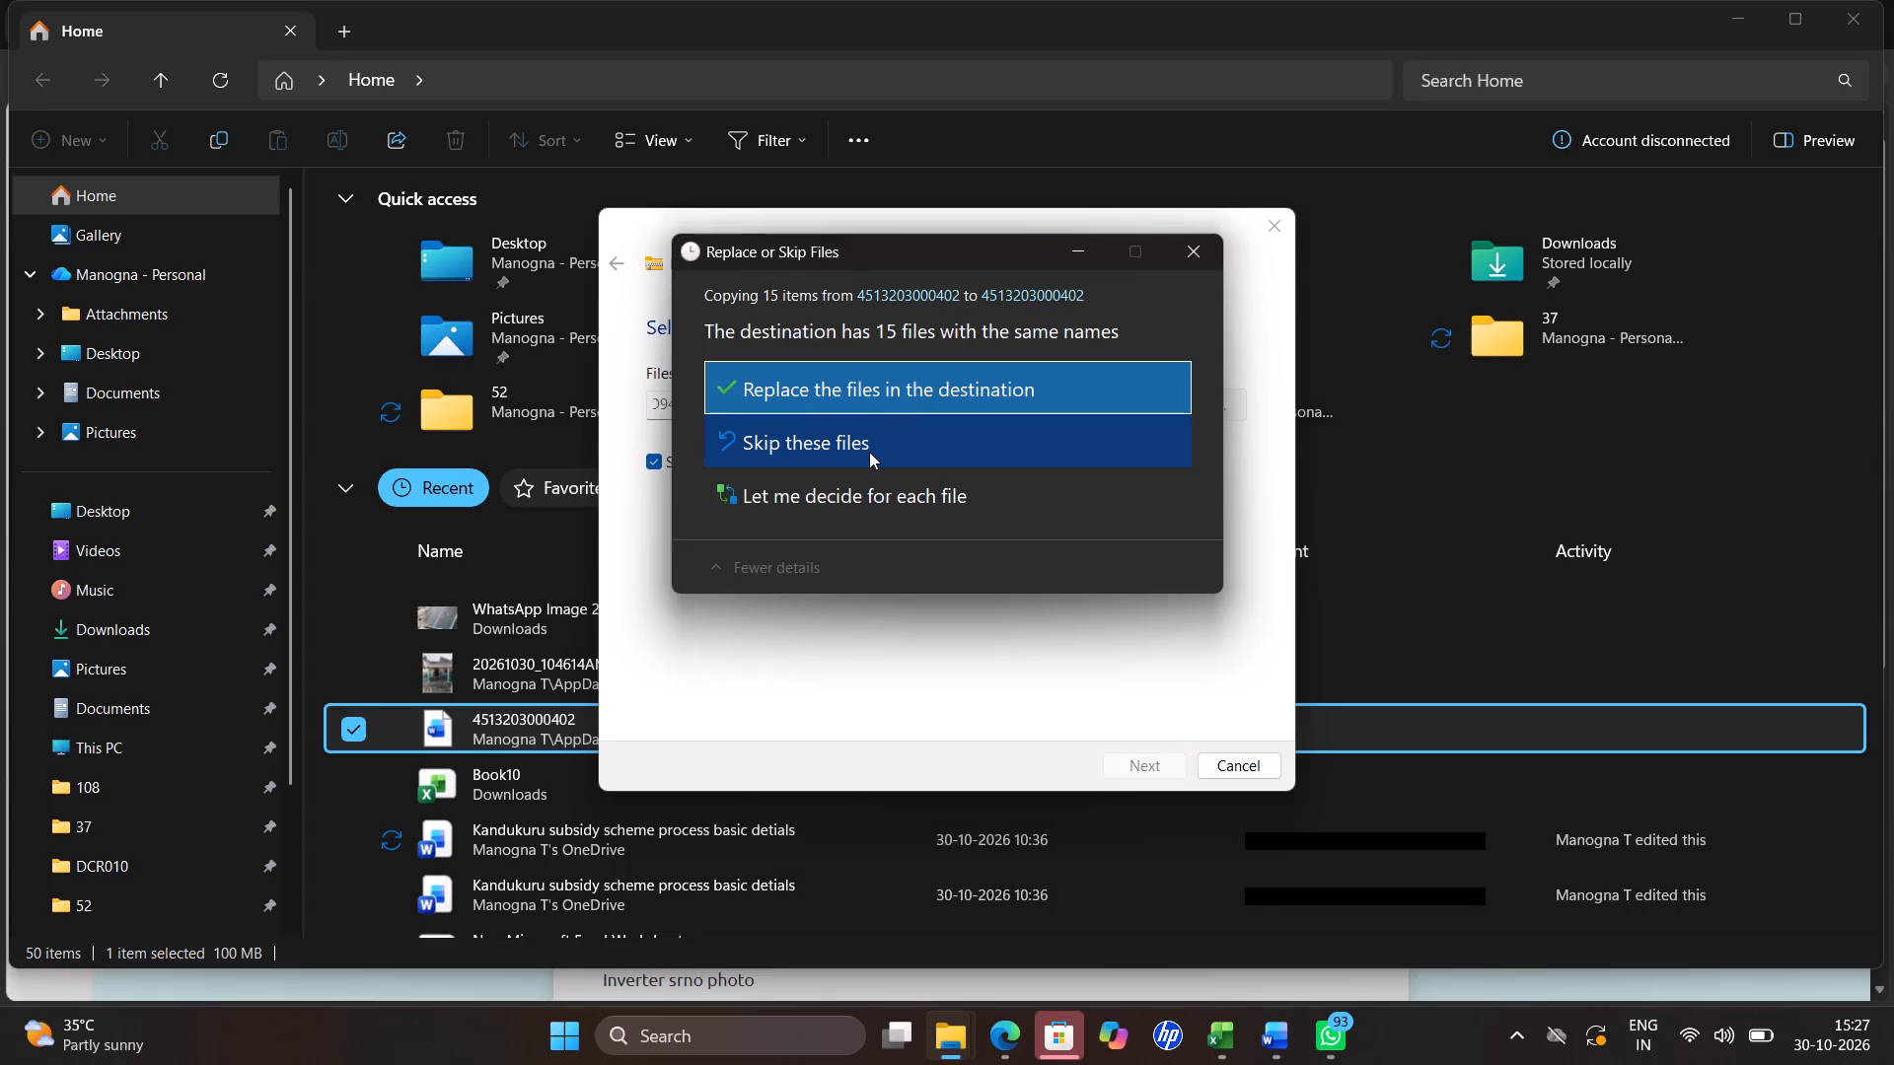
pyautogui.click(881, 396)
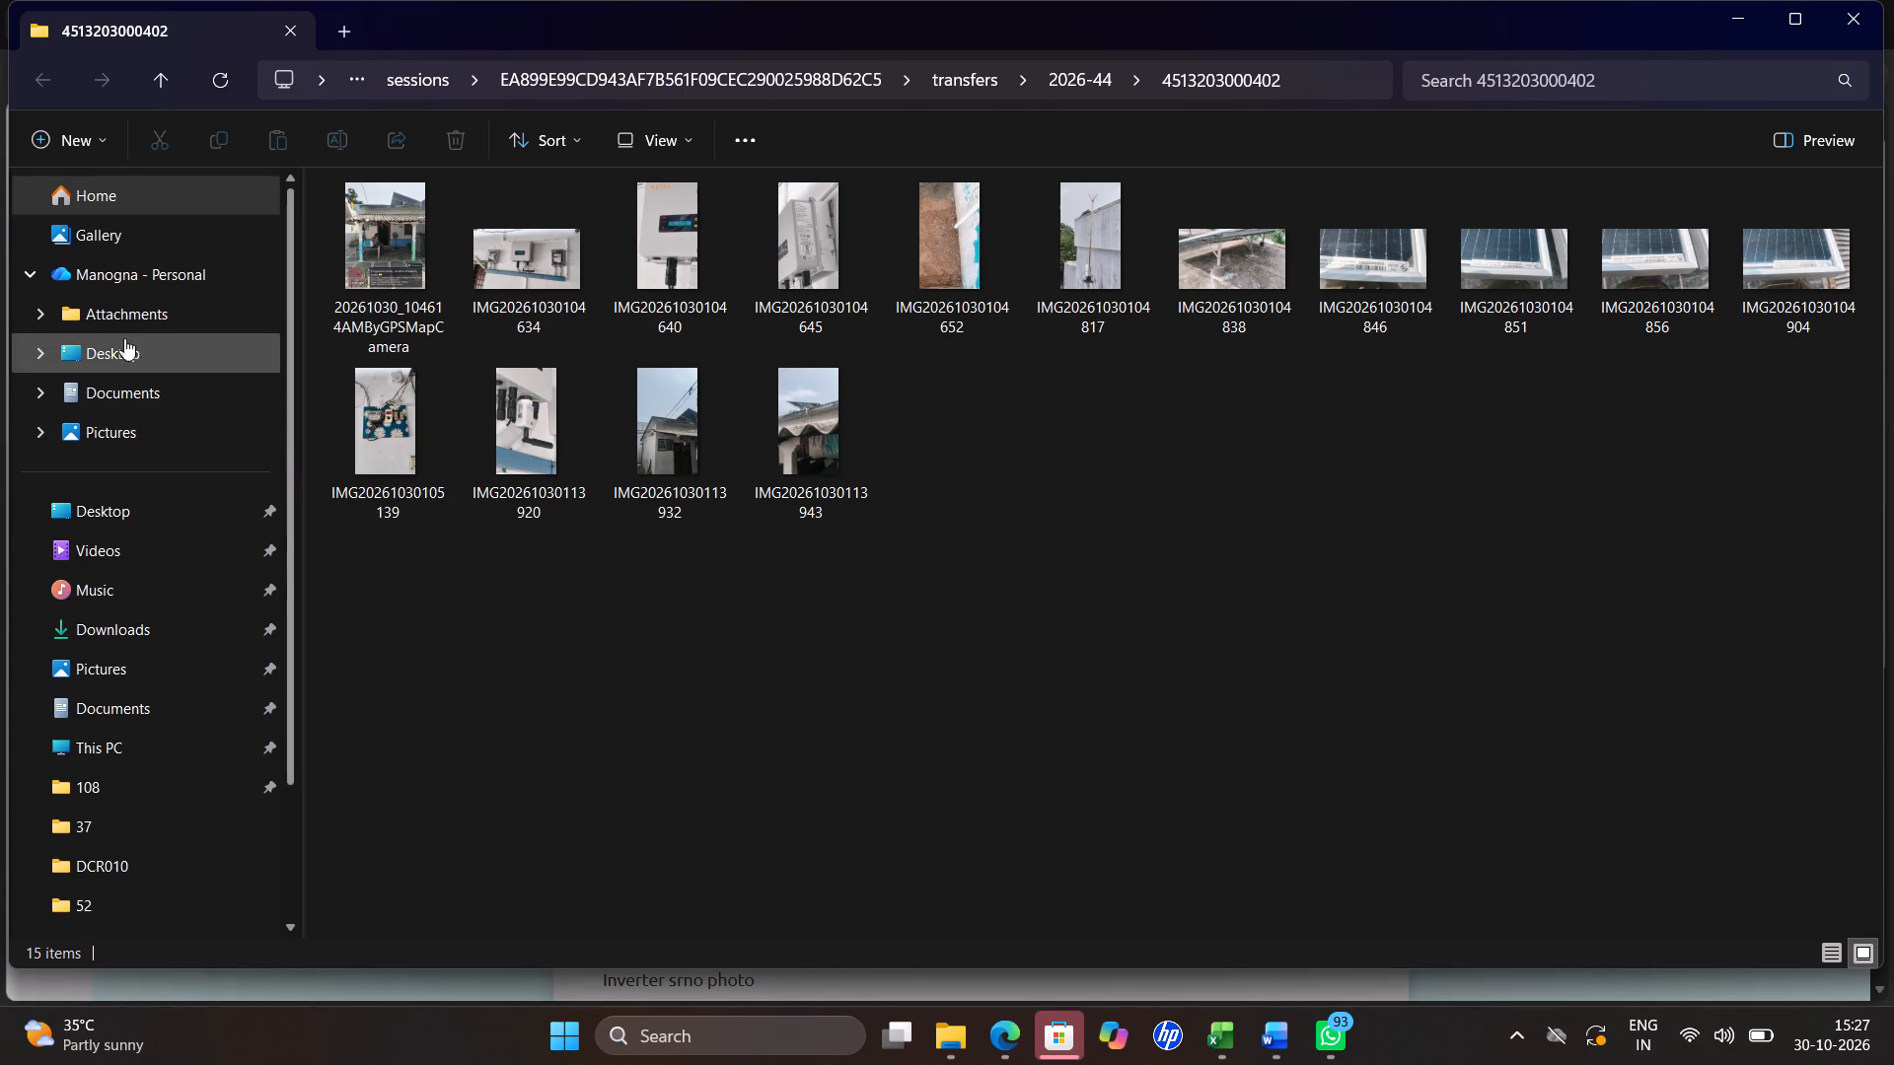
# Switch to Microsoft Edge and, when choosing the Inverter Installation Photo file, search the Desktop folder for 402.
pyautogui.click(1012, 1029)
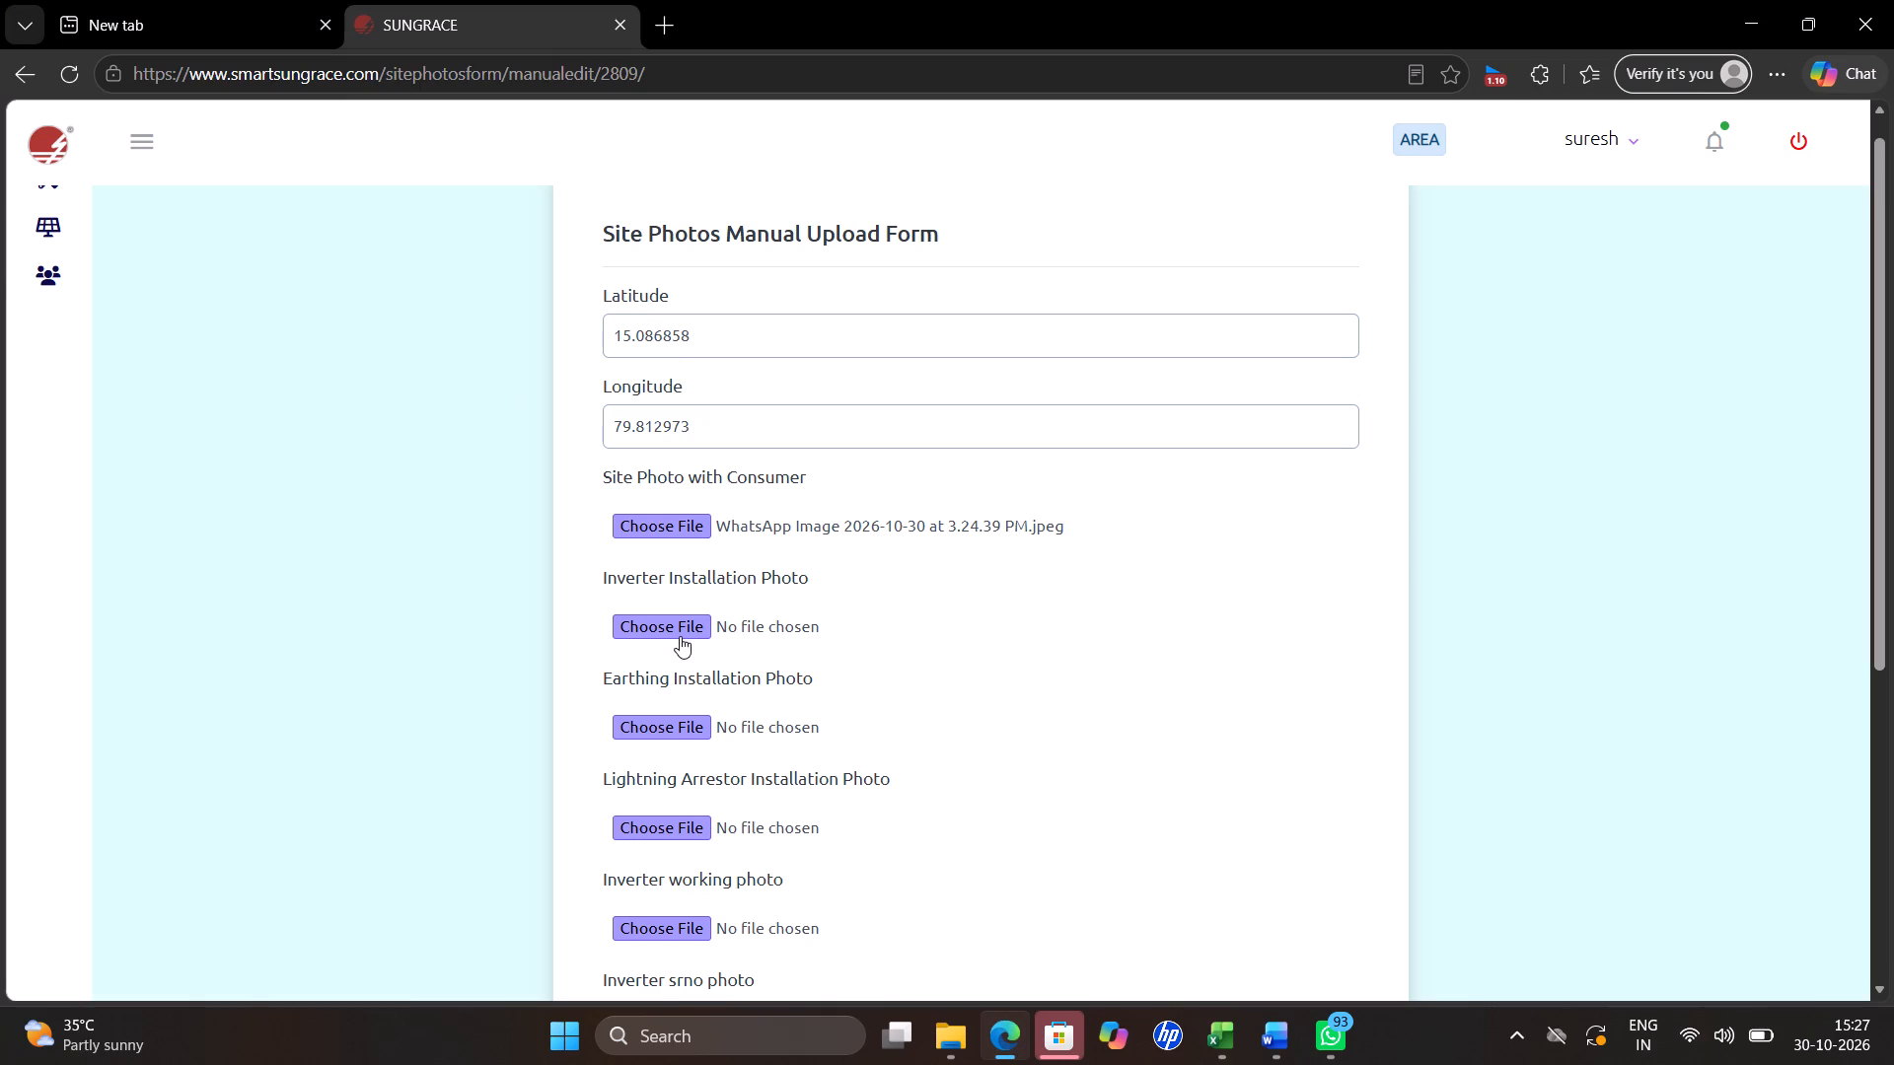
pyautogui.click(680, 636)
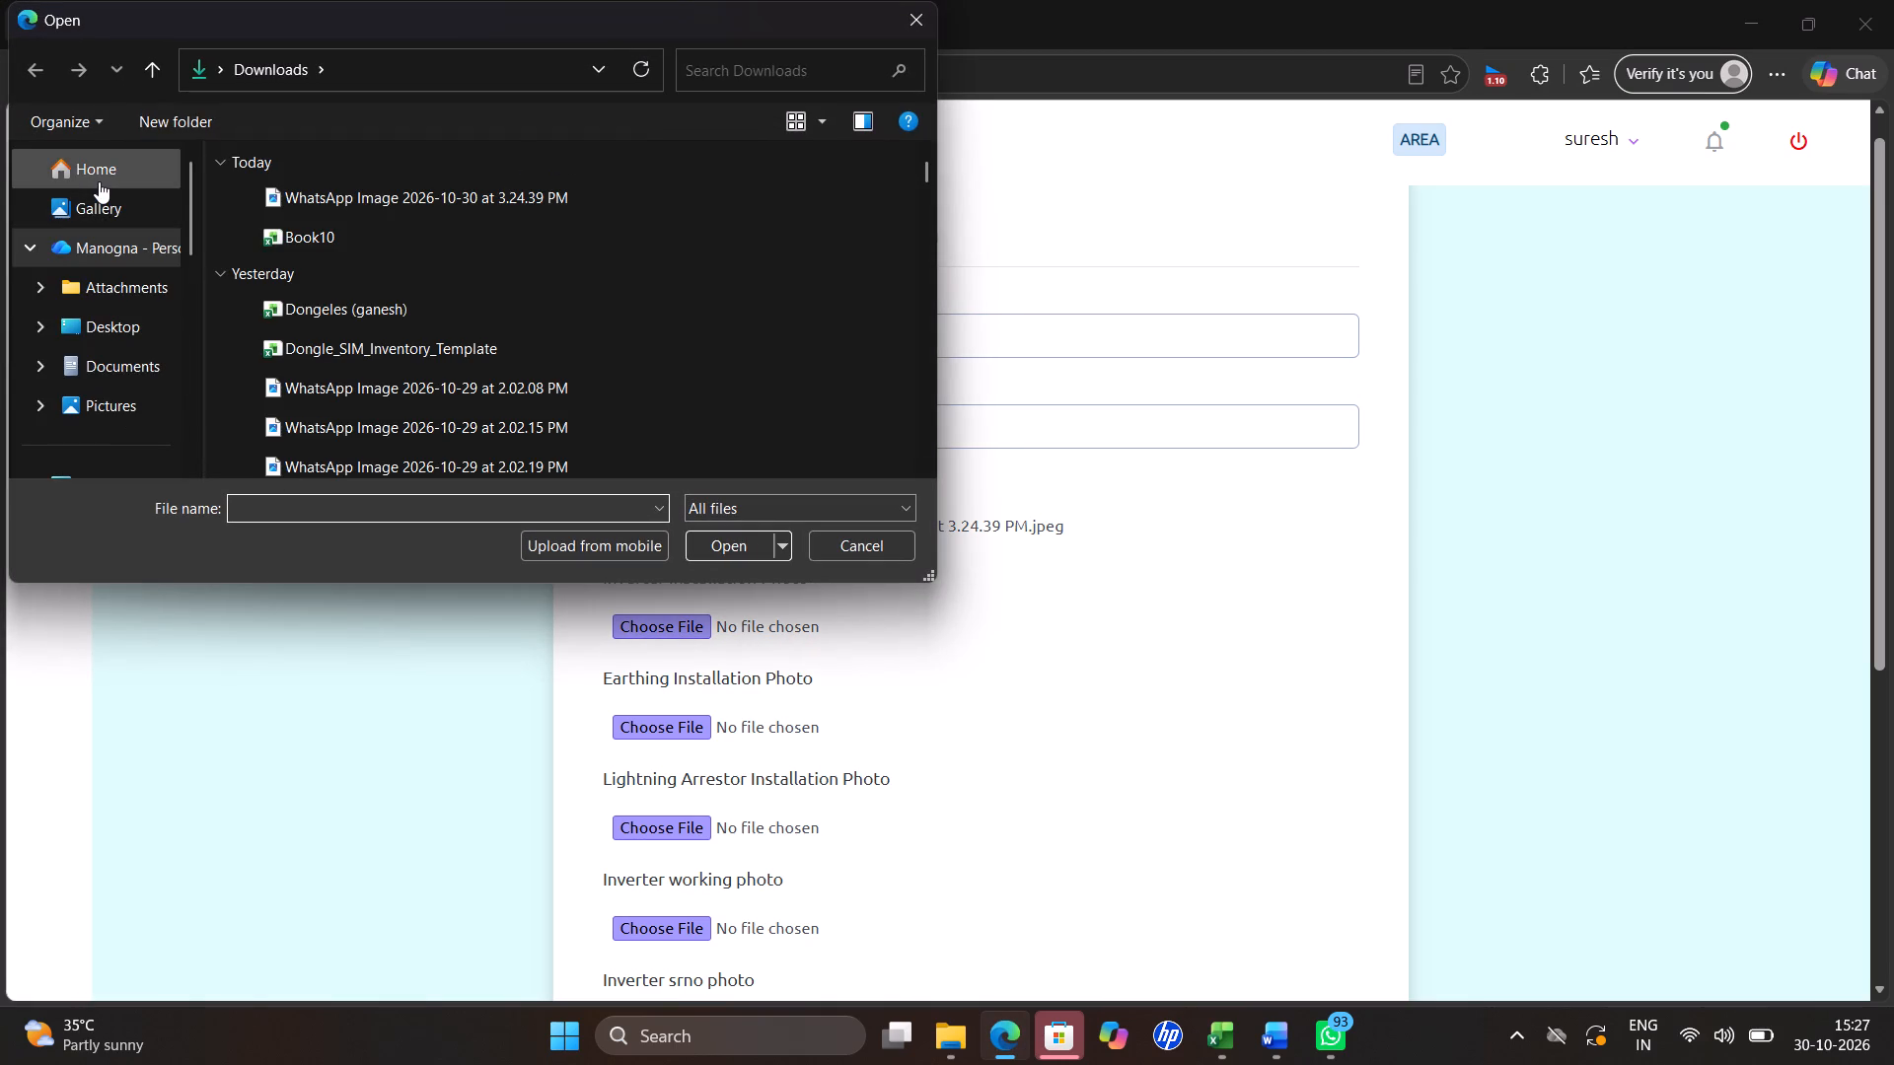
pyautogui.click(99, 180)
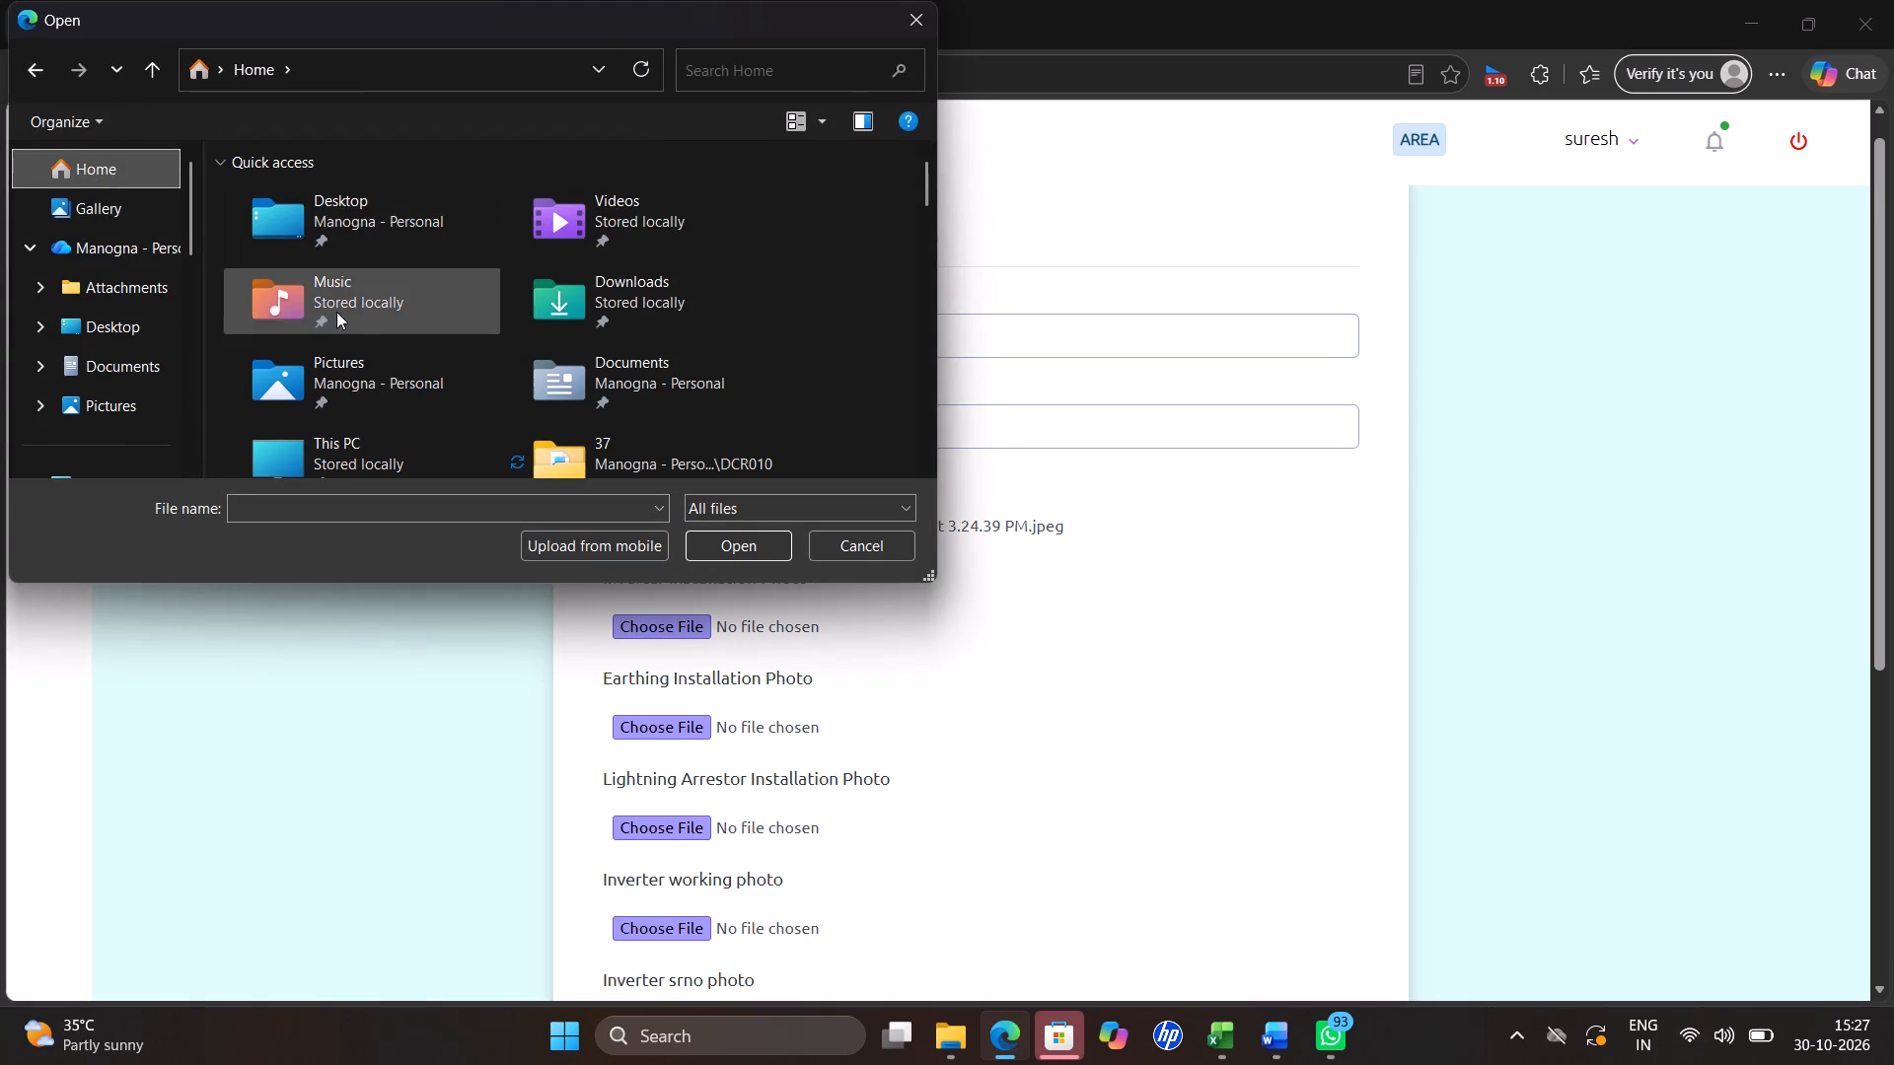
pyautogui.click(377, 197)
pyautogui.doubleClick(377, 197)
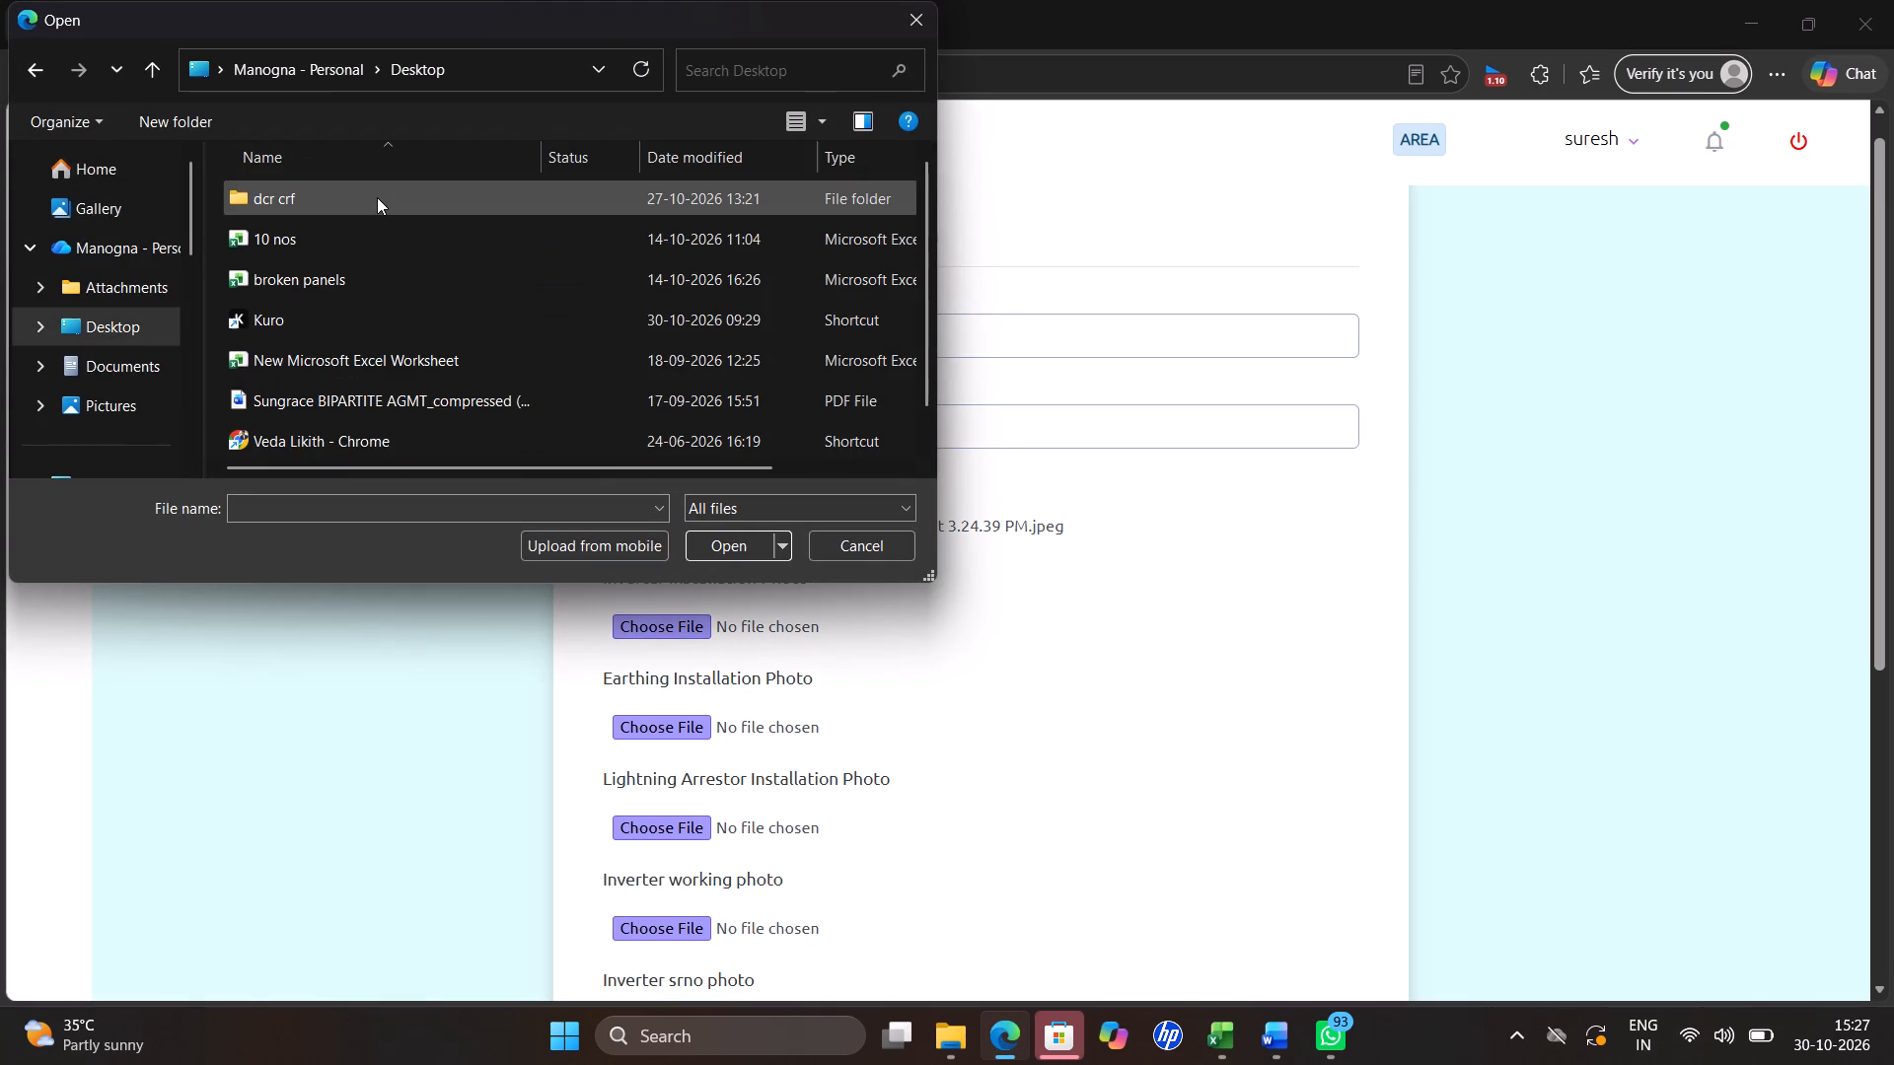
pyautogui.click(732, 71)
pyautogui.write('402')
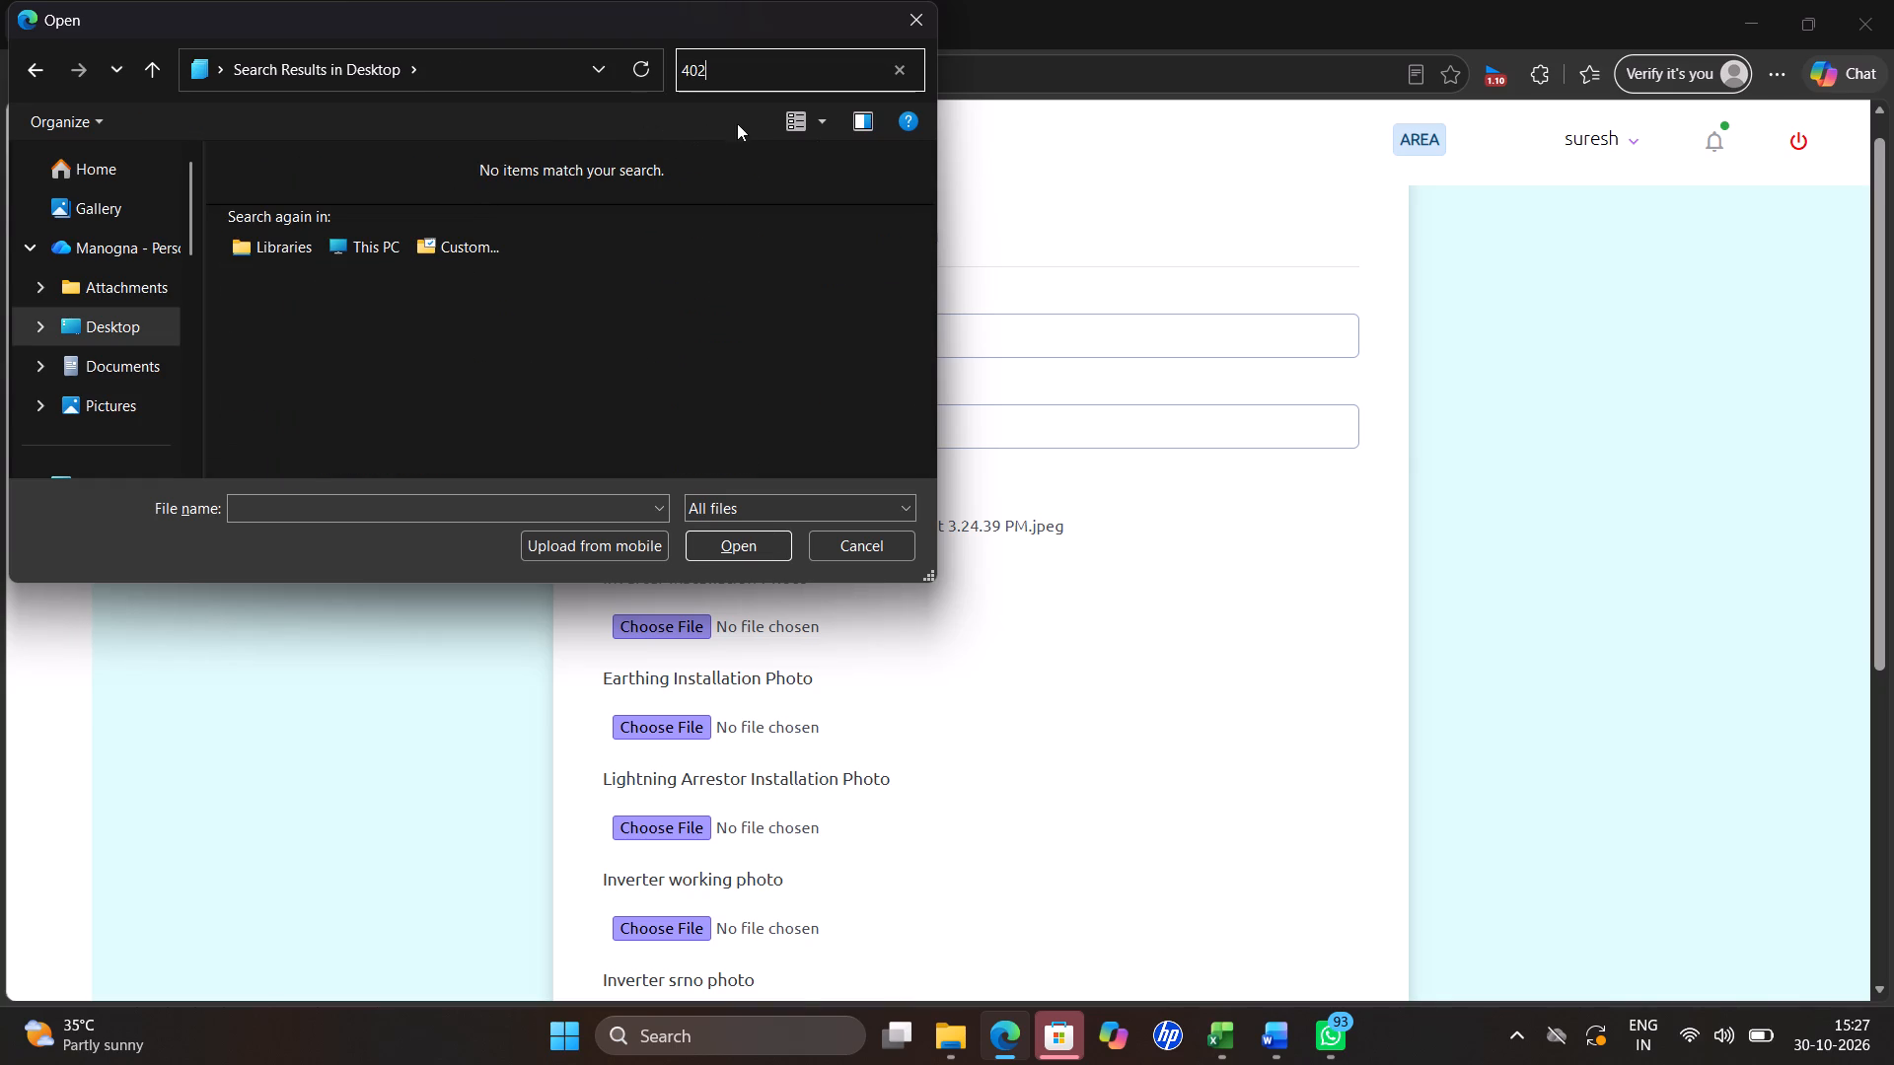
pyautogui.doubleClick(437, 246)
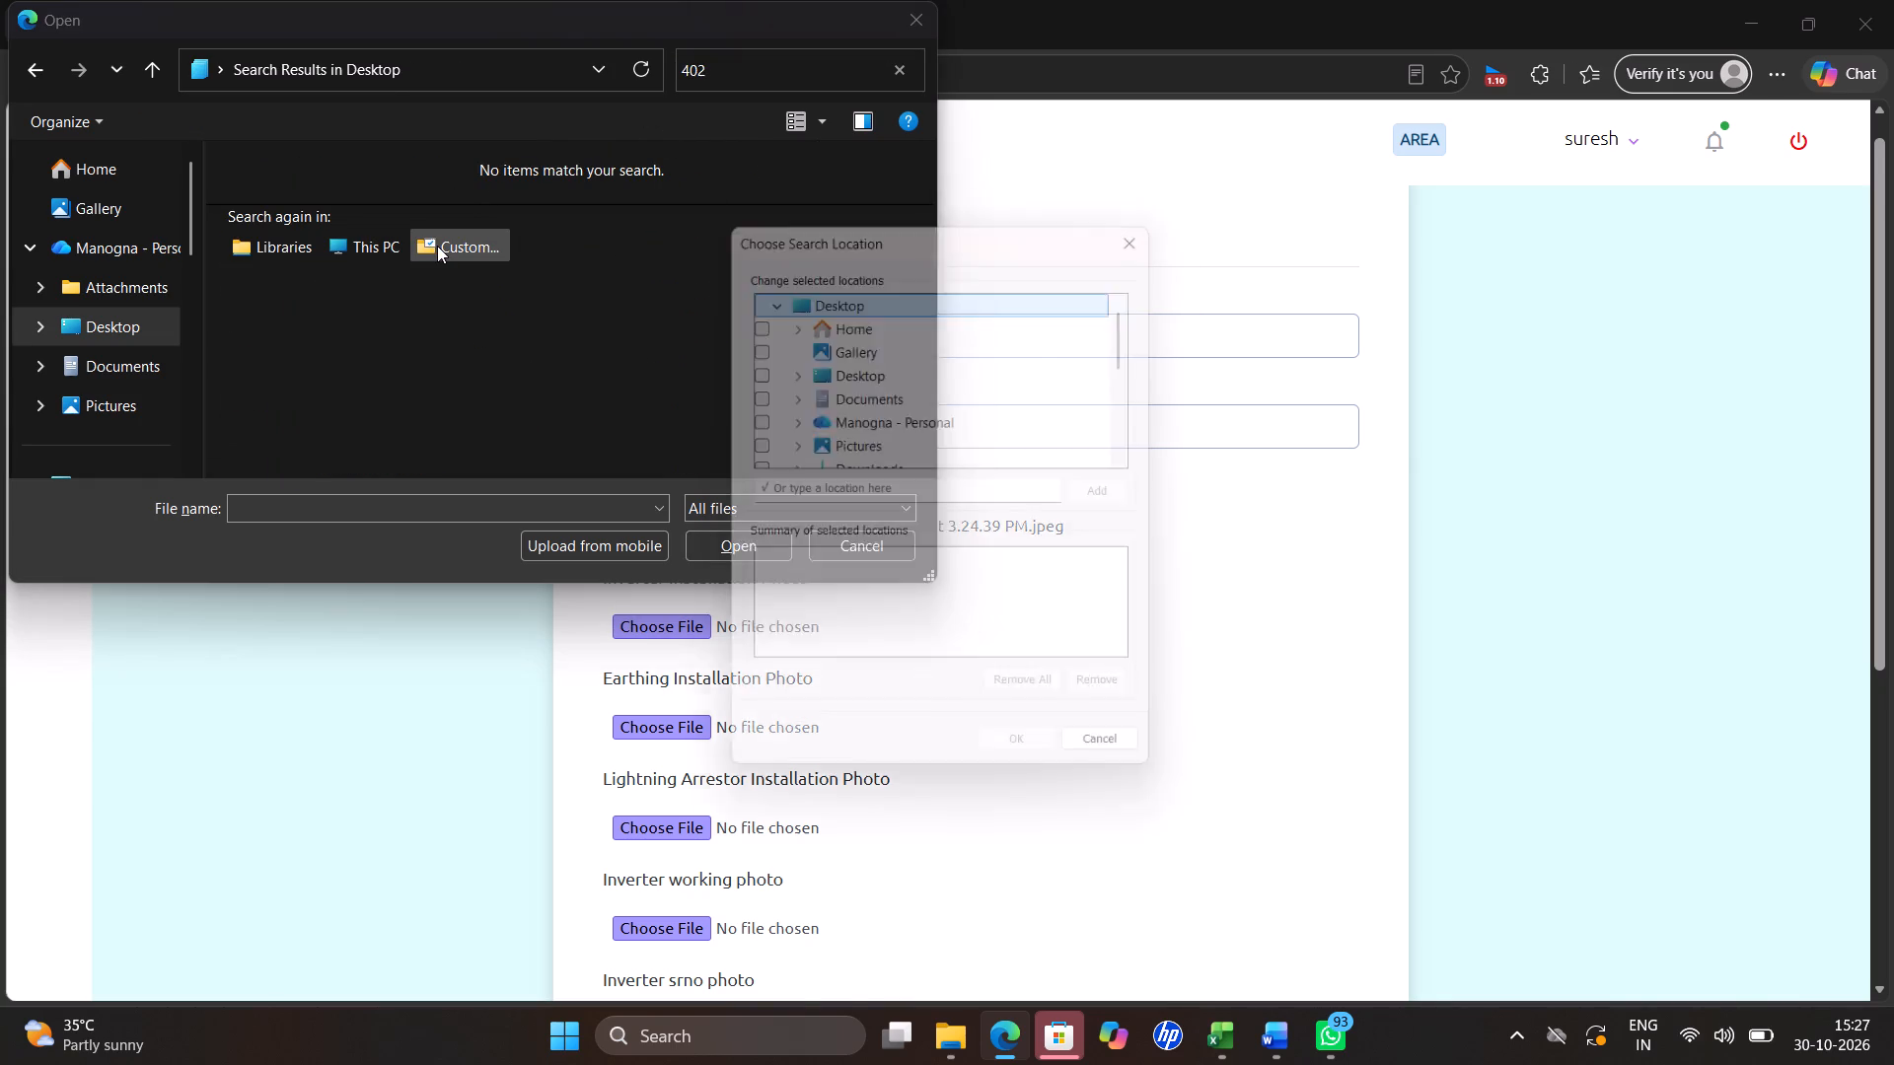
pyautogui.click(1158, 216)
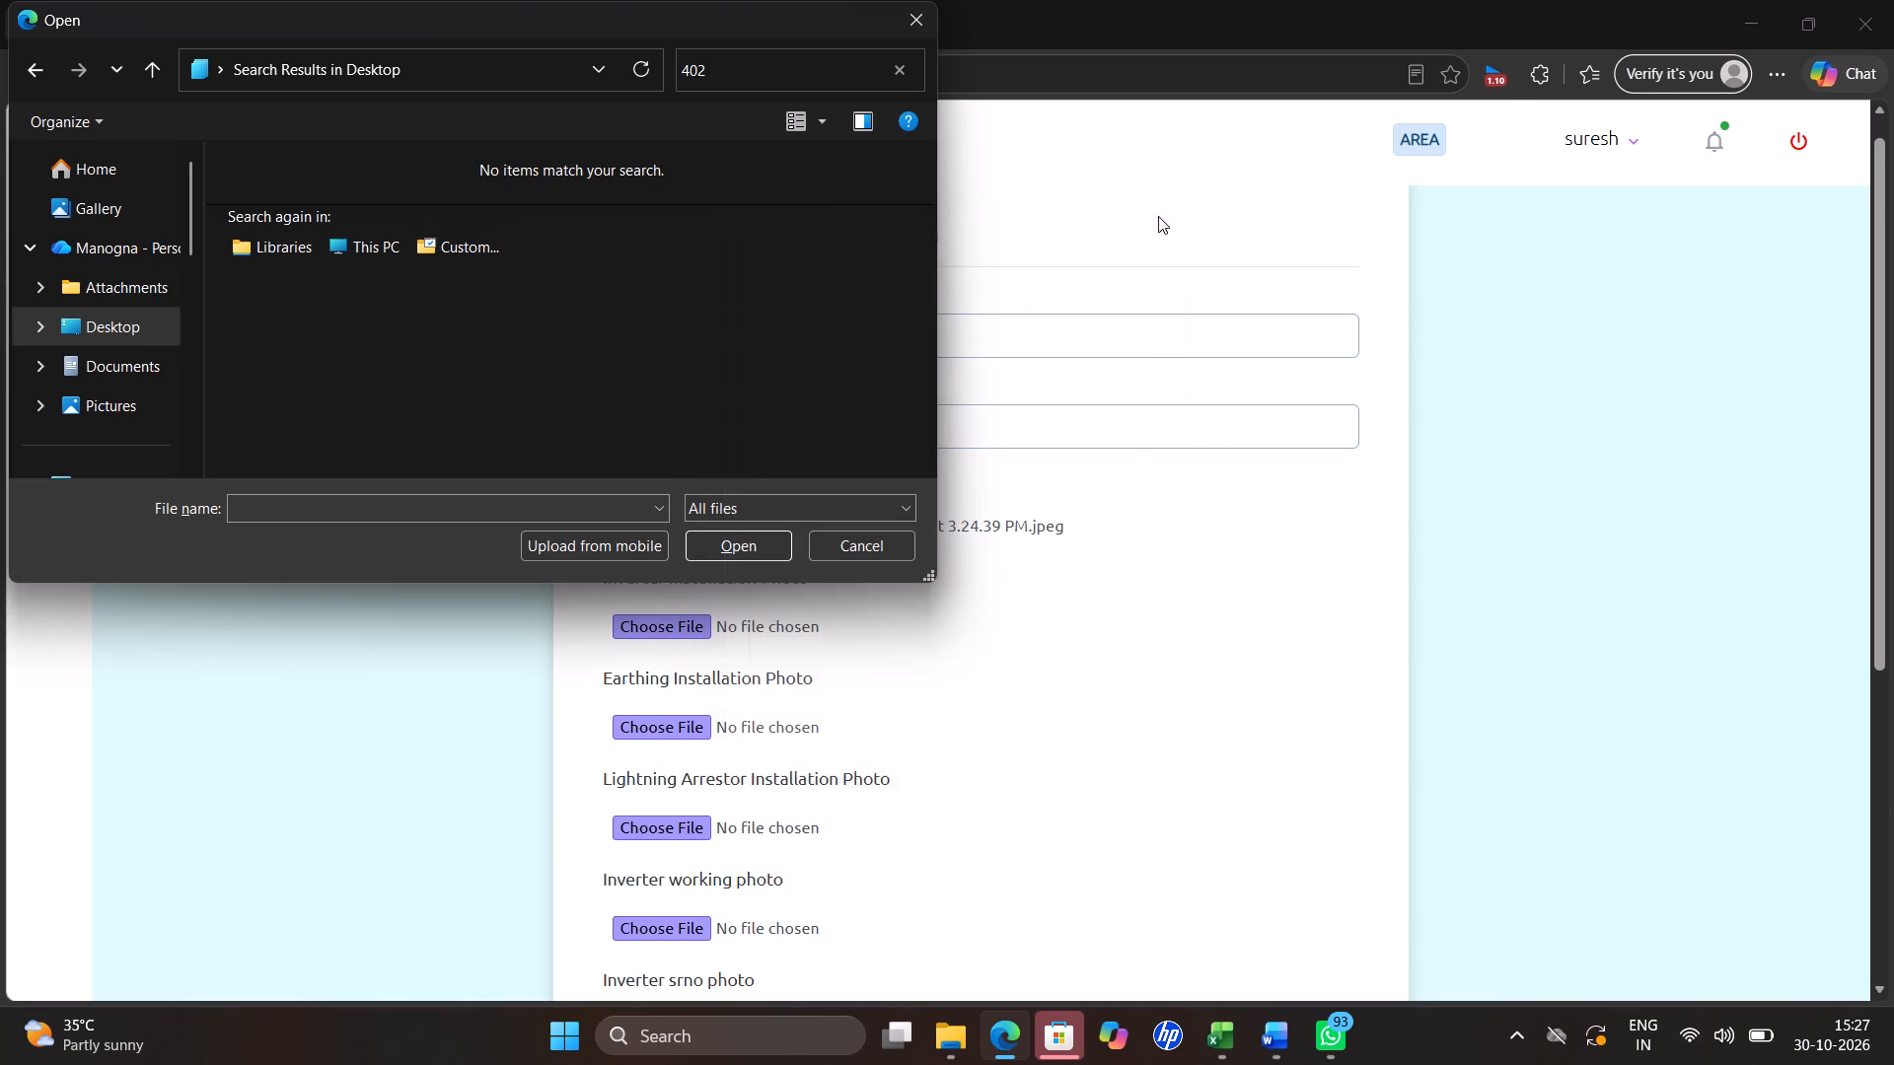
pyautogui.click(721, 72)
pyautogui.press('BackSpace')
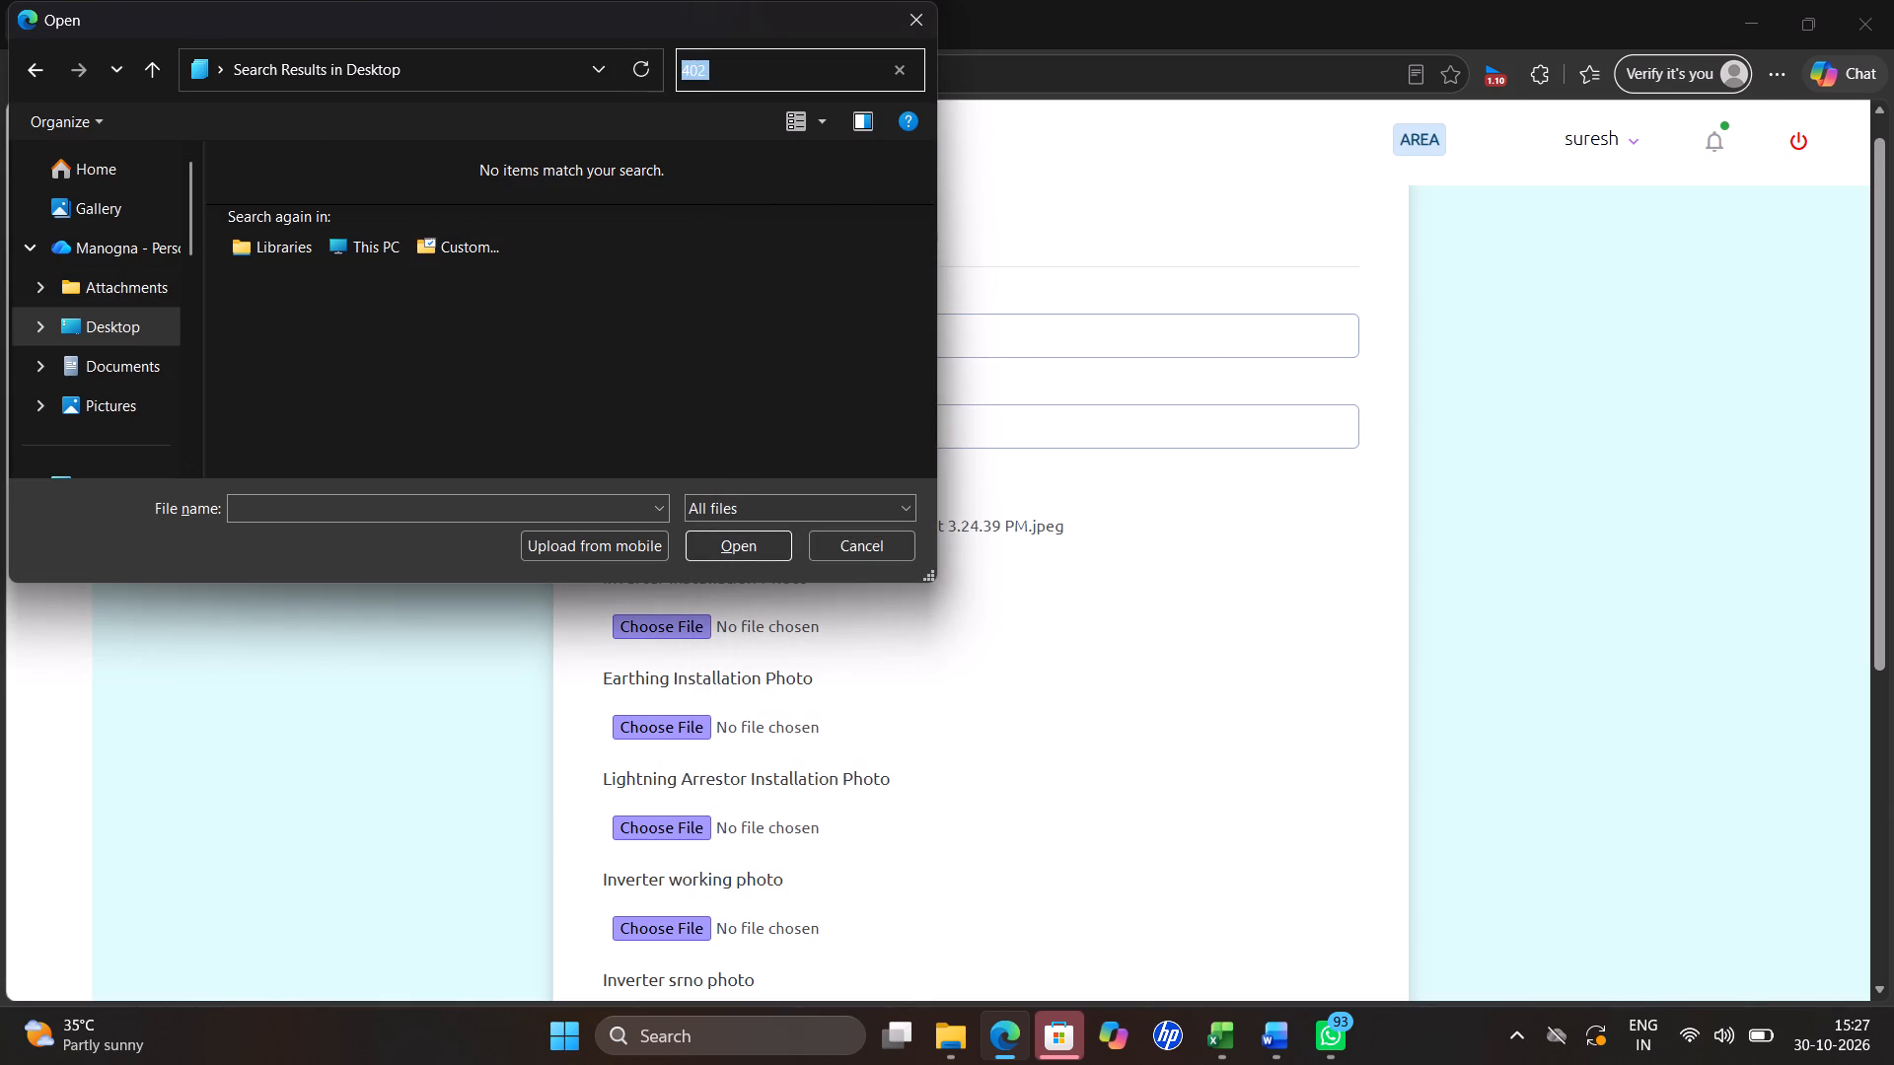
pyautogui.write('40')
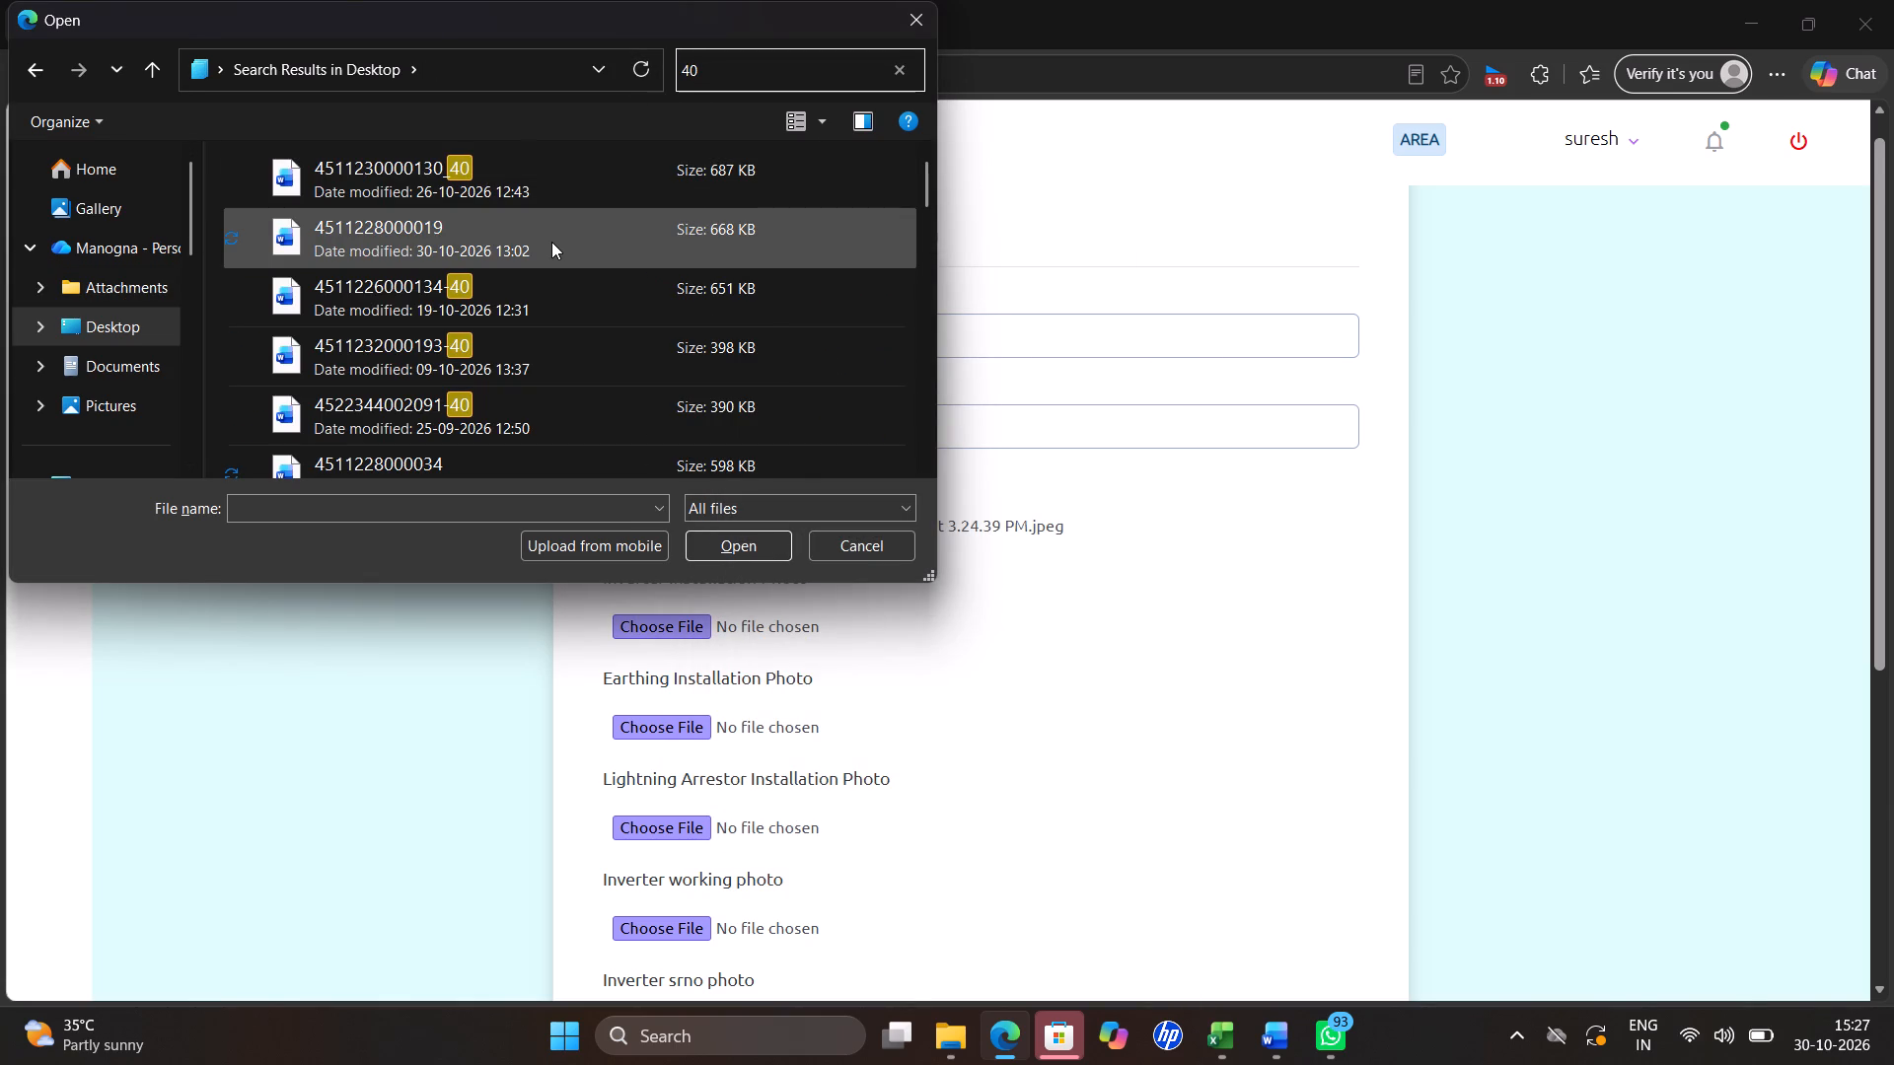
pyautogui.press('2')
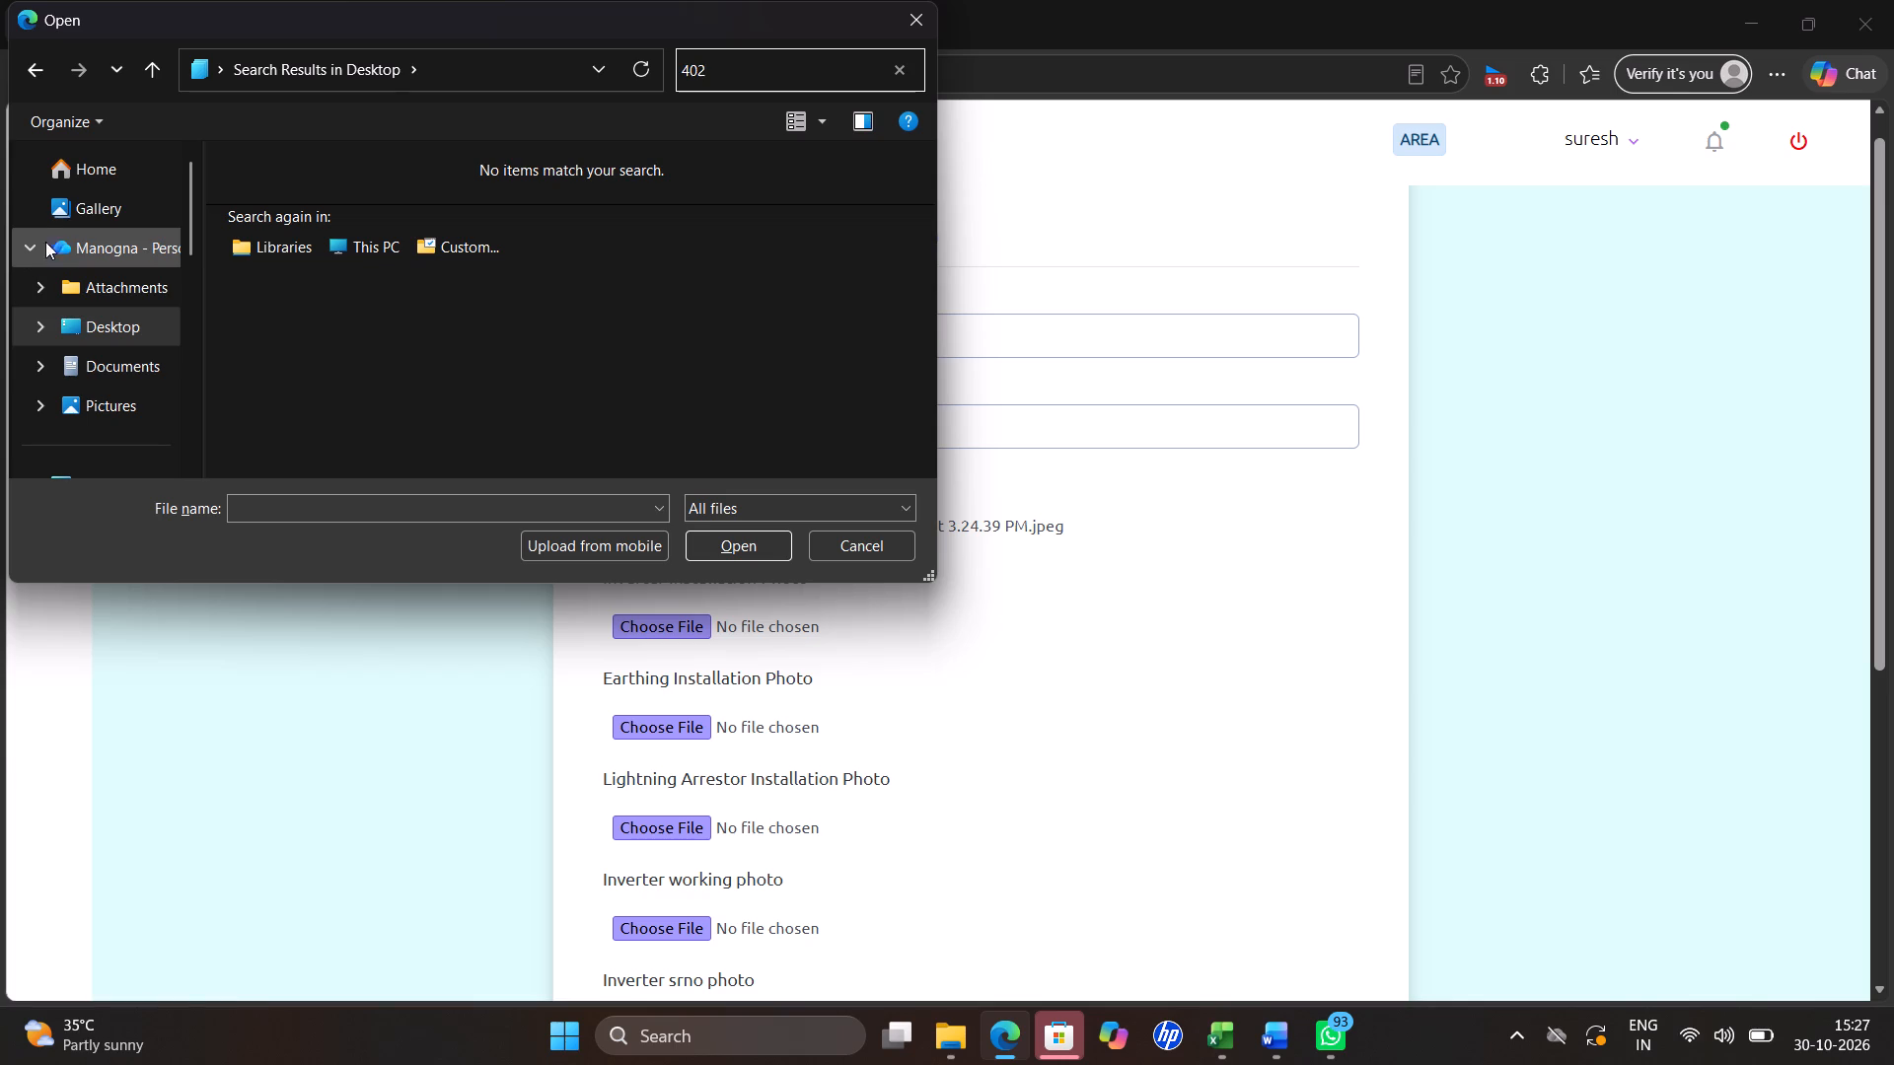
# Look through the Attachments and Documents folders and attach the consumer's ZIP archive from Documents as the Inverter Installation Photo.
pyautogui.click(60, 230)
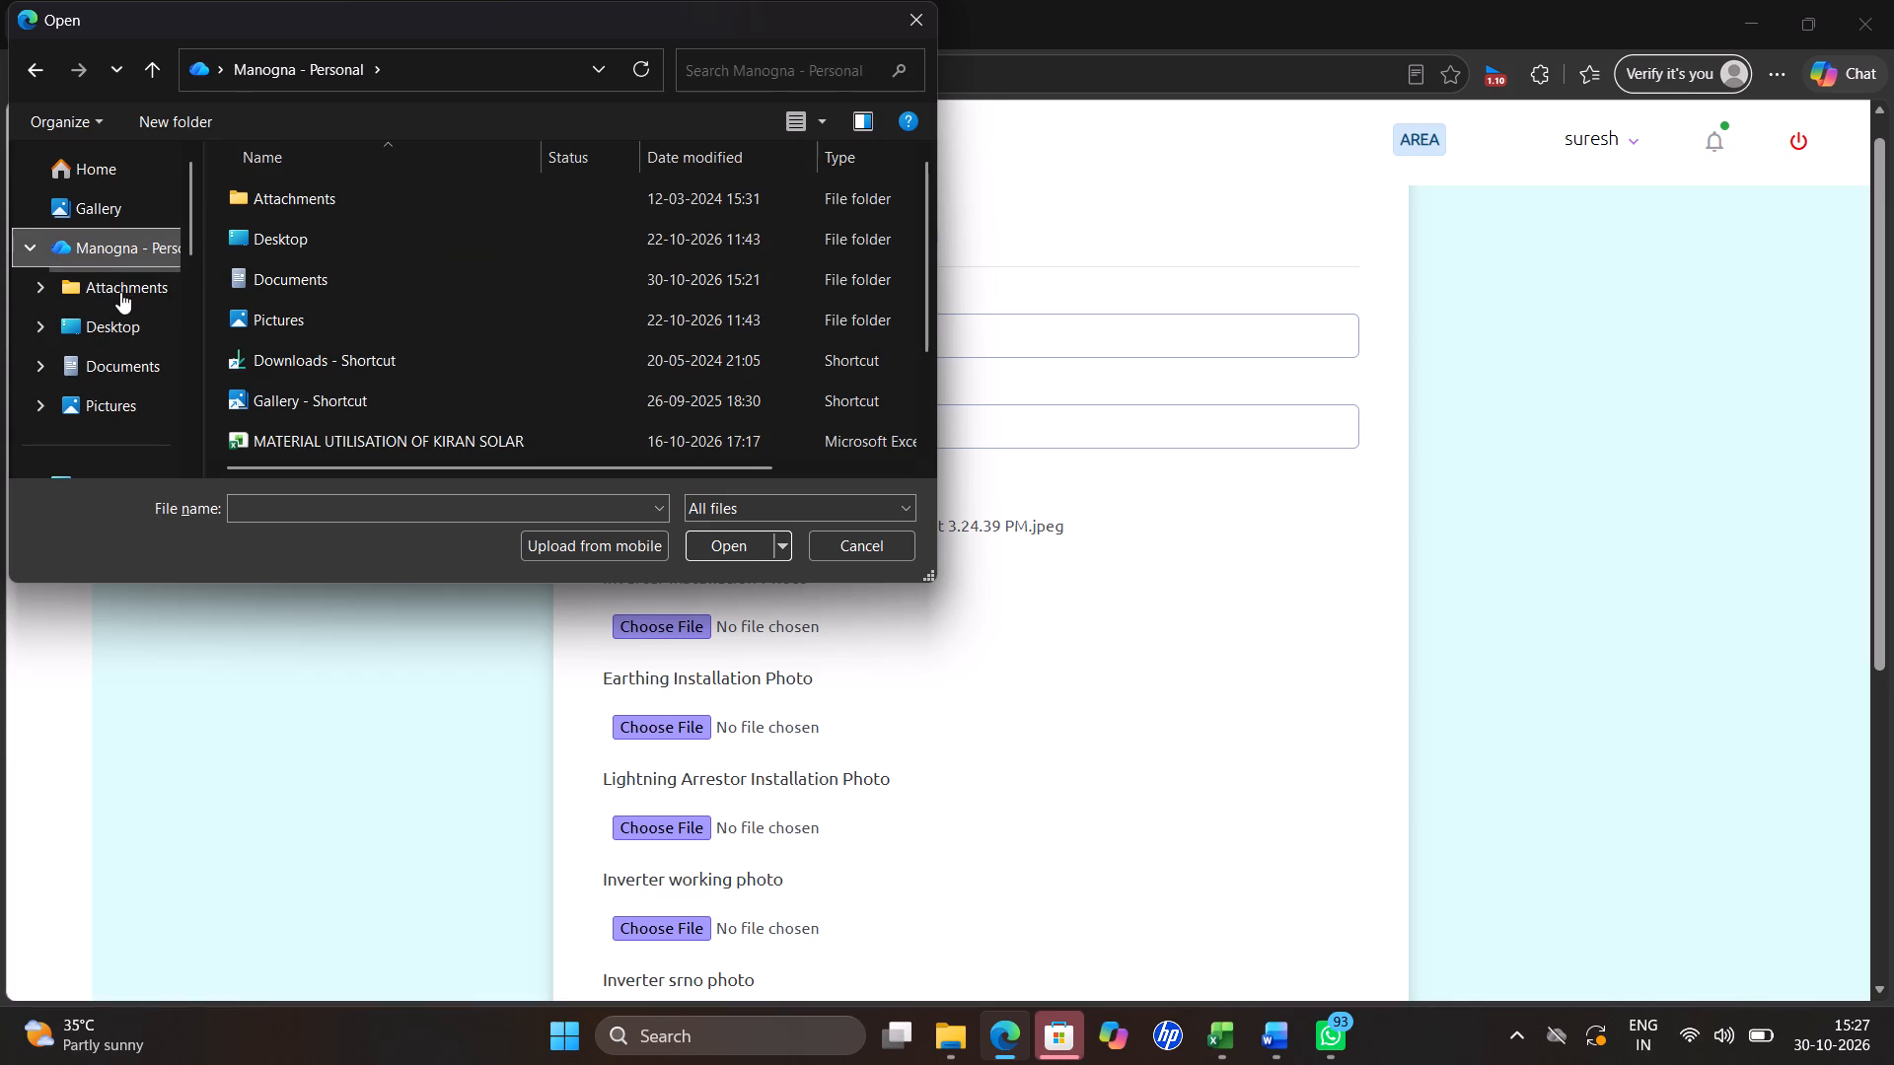
pyautogui.click(120, 292)
pyautogui.click(131, 329)
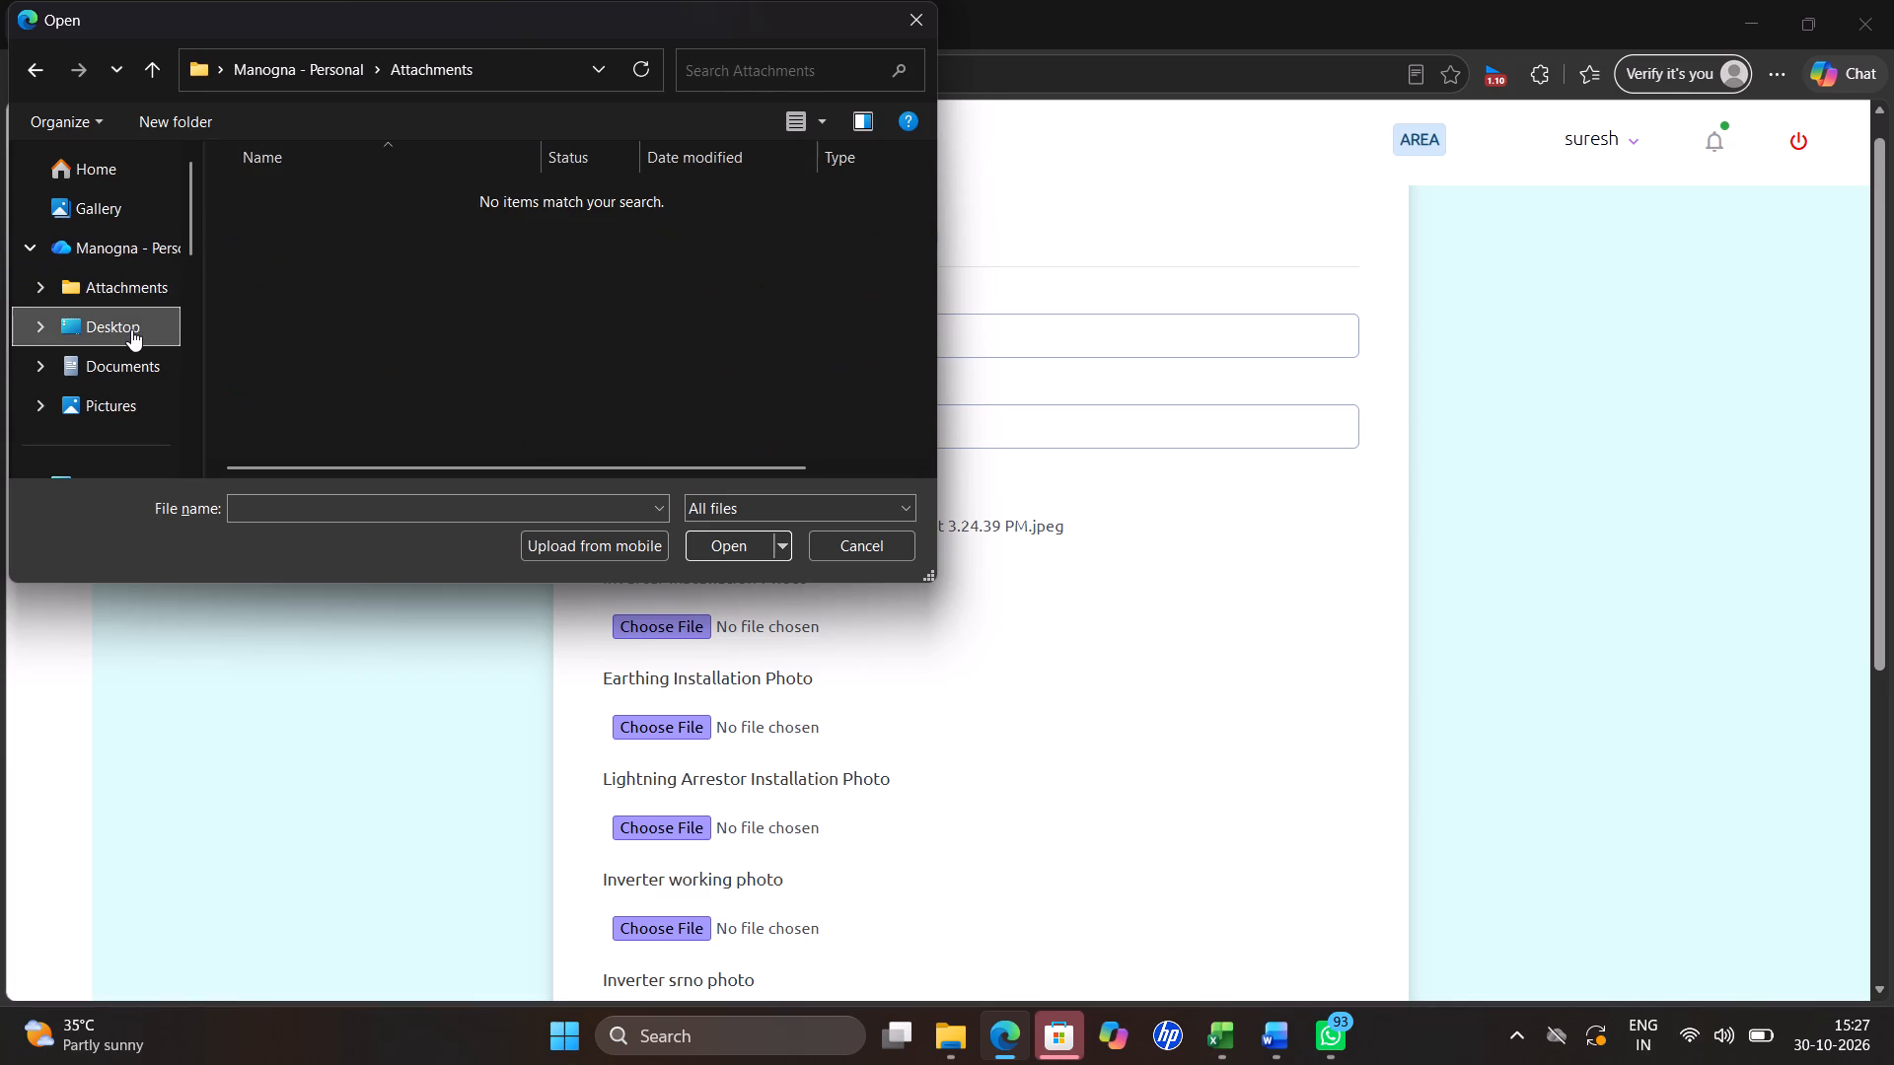
pyautogui.click(151, 370)
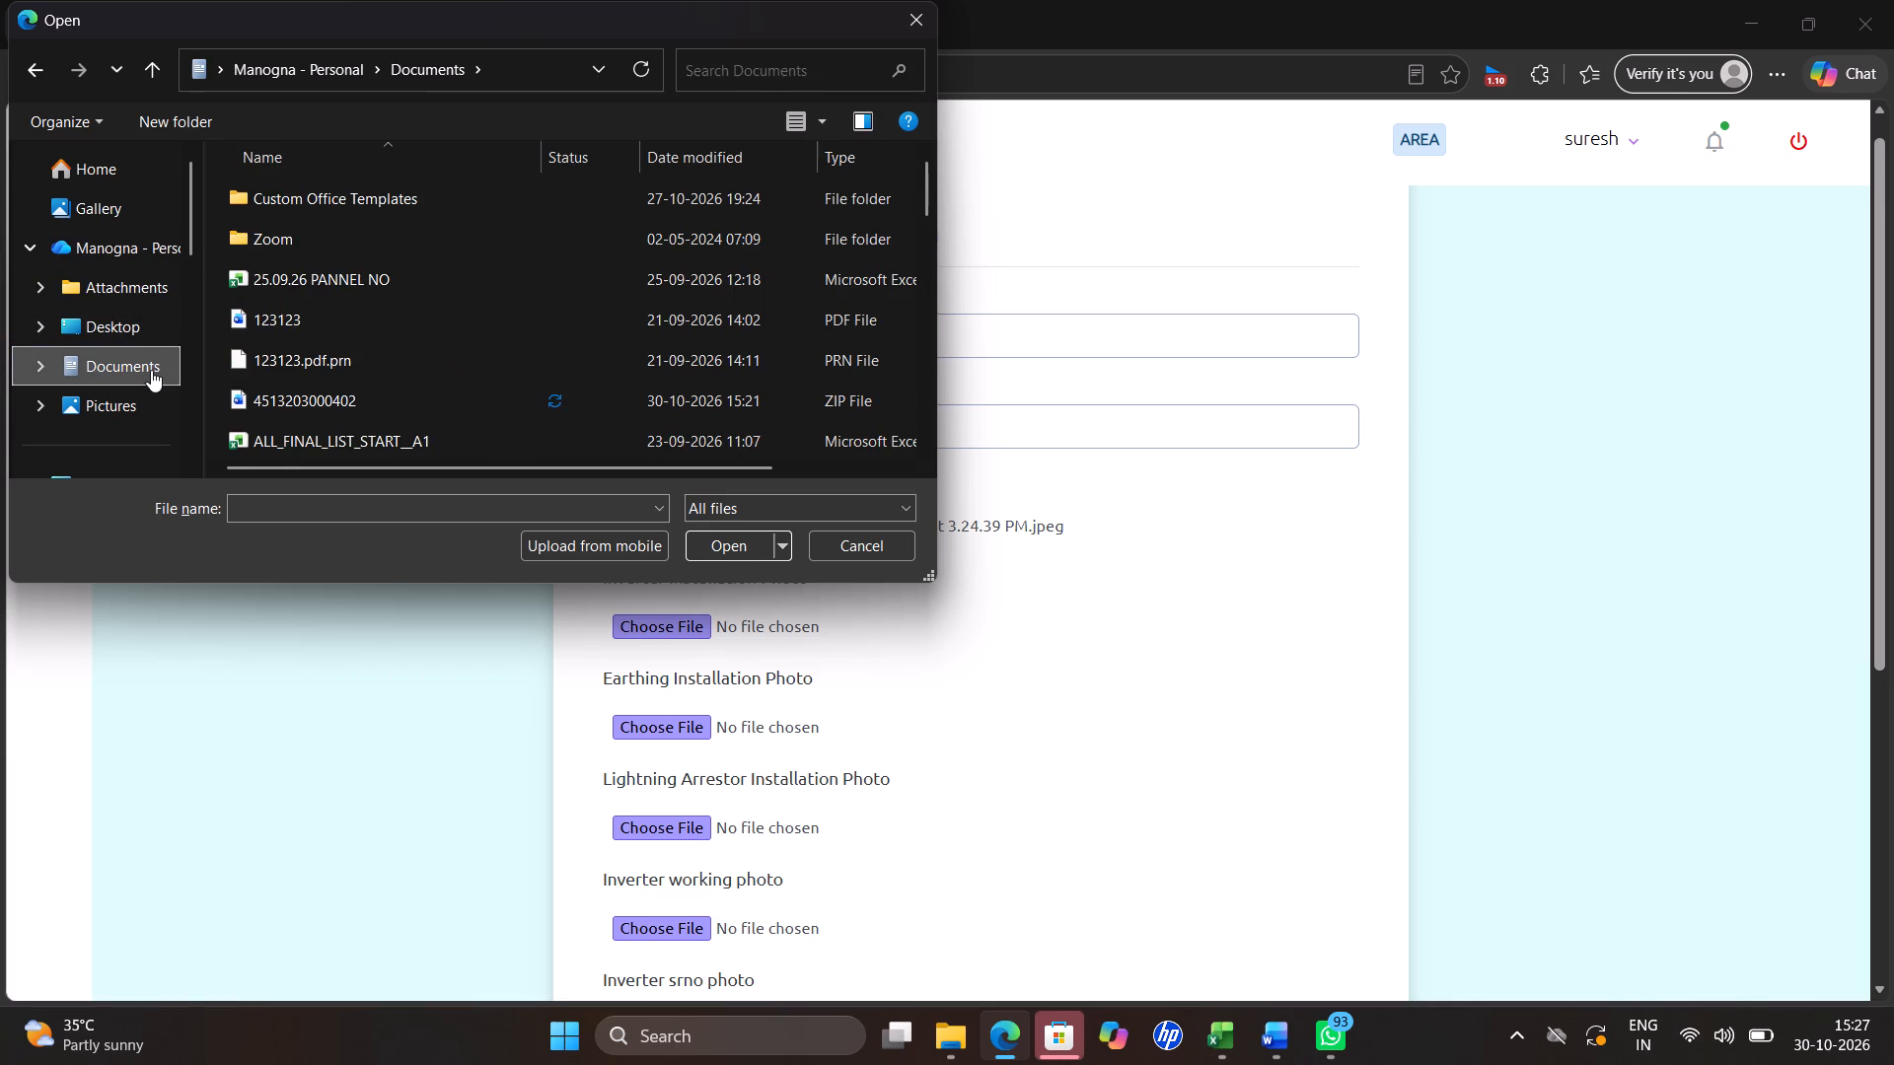
pyautogui.doubleClick(461, 403)
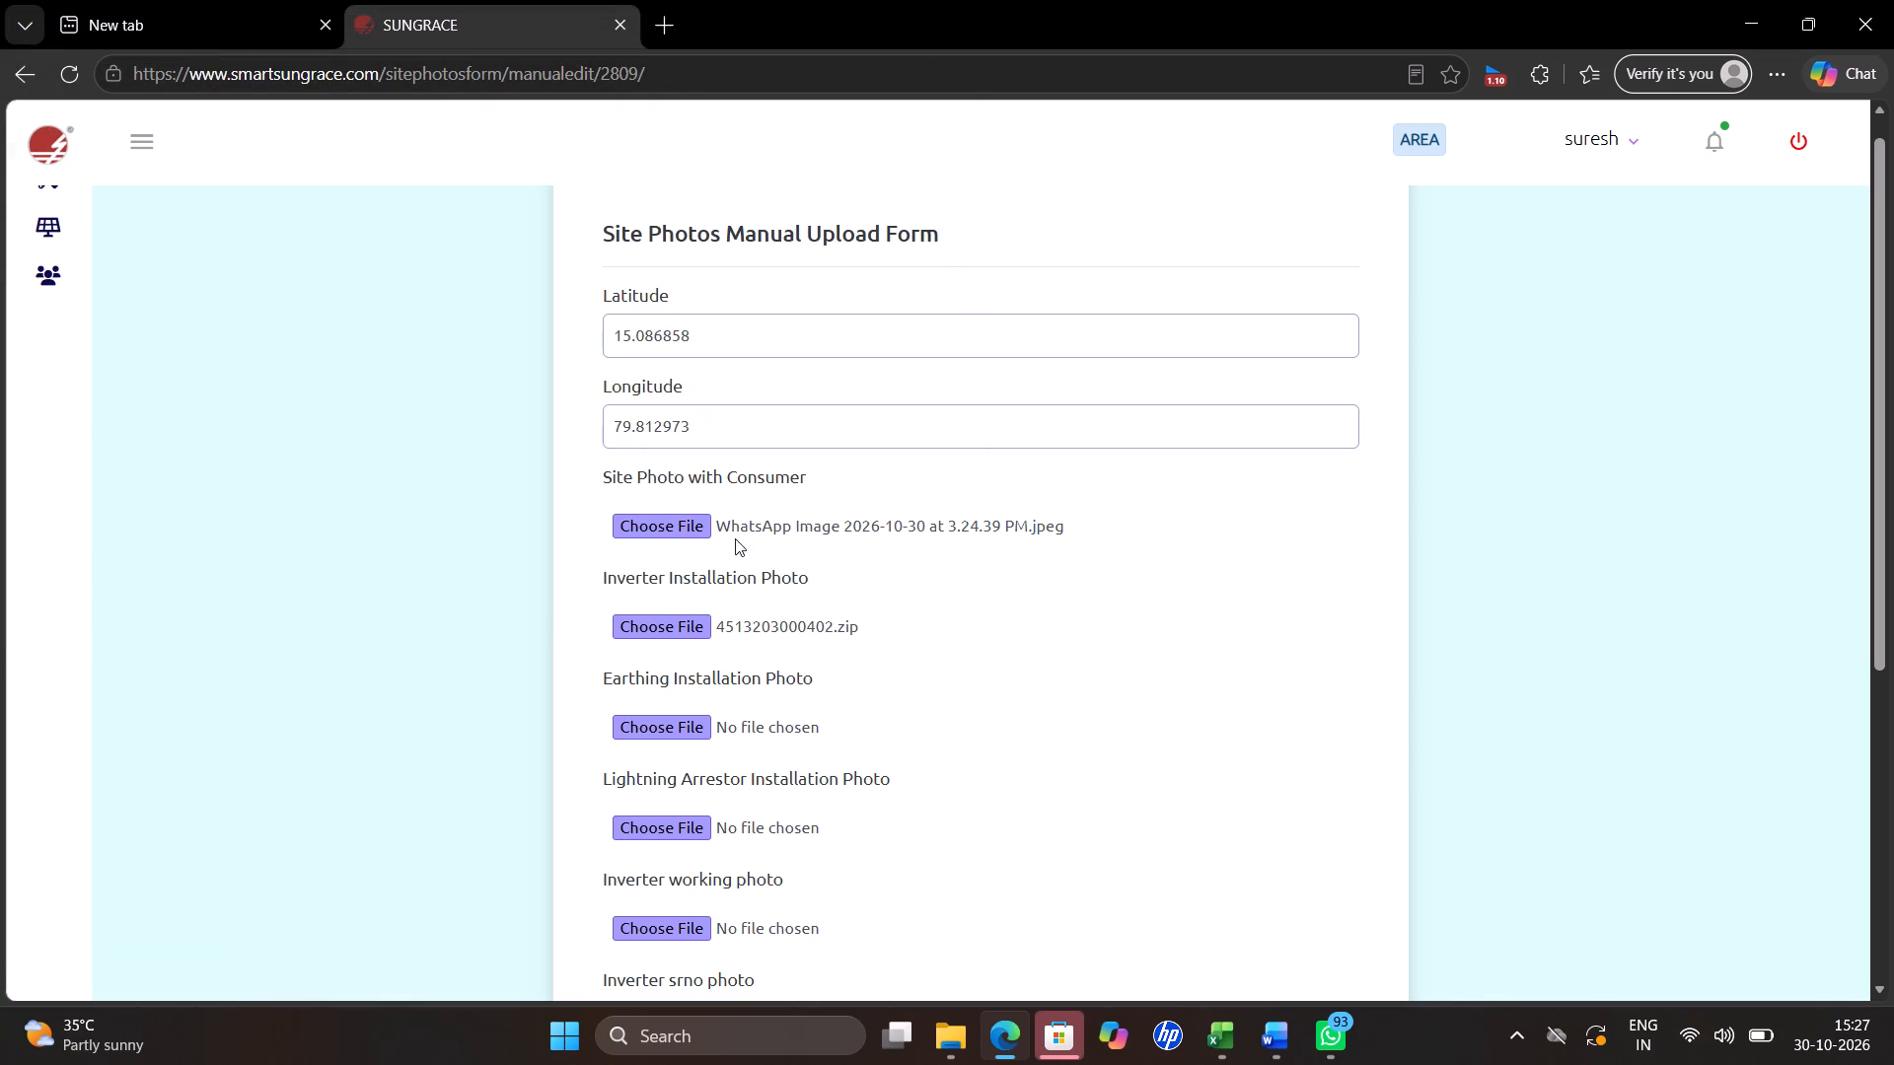
# Reopen the Inverter Installation Photo file selection and extract the consumer's ZIP archive to its default folder in Documents, showing the extracted files.
pyautogui.doubleClick(671, 622)
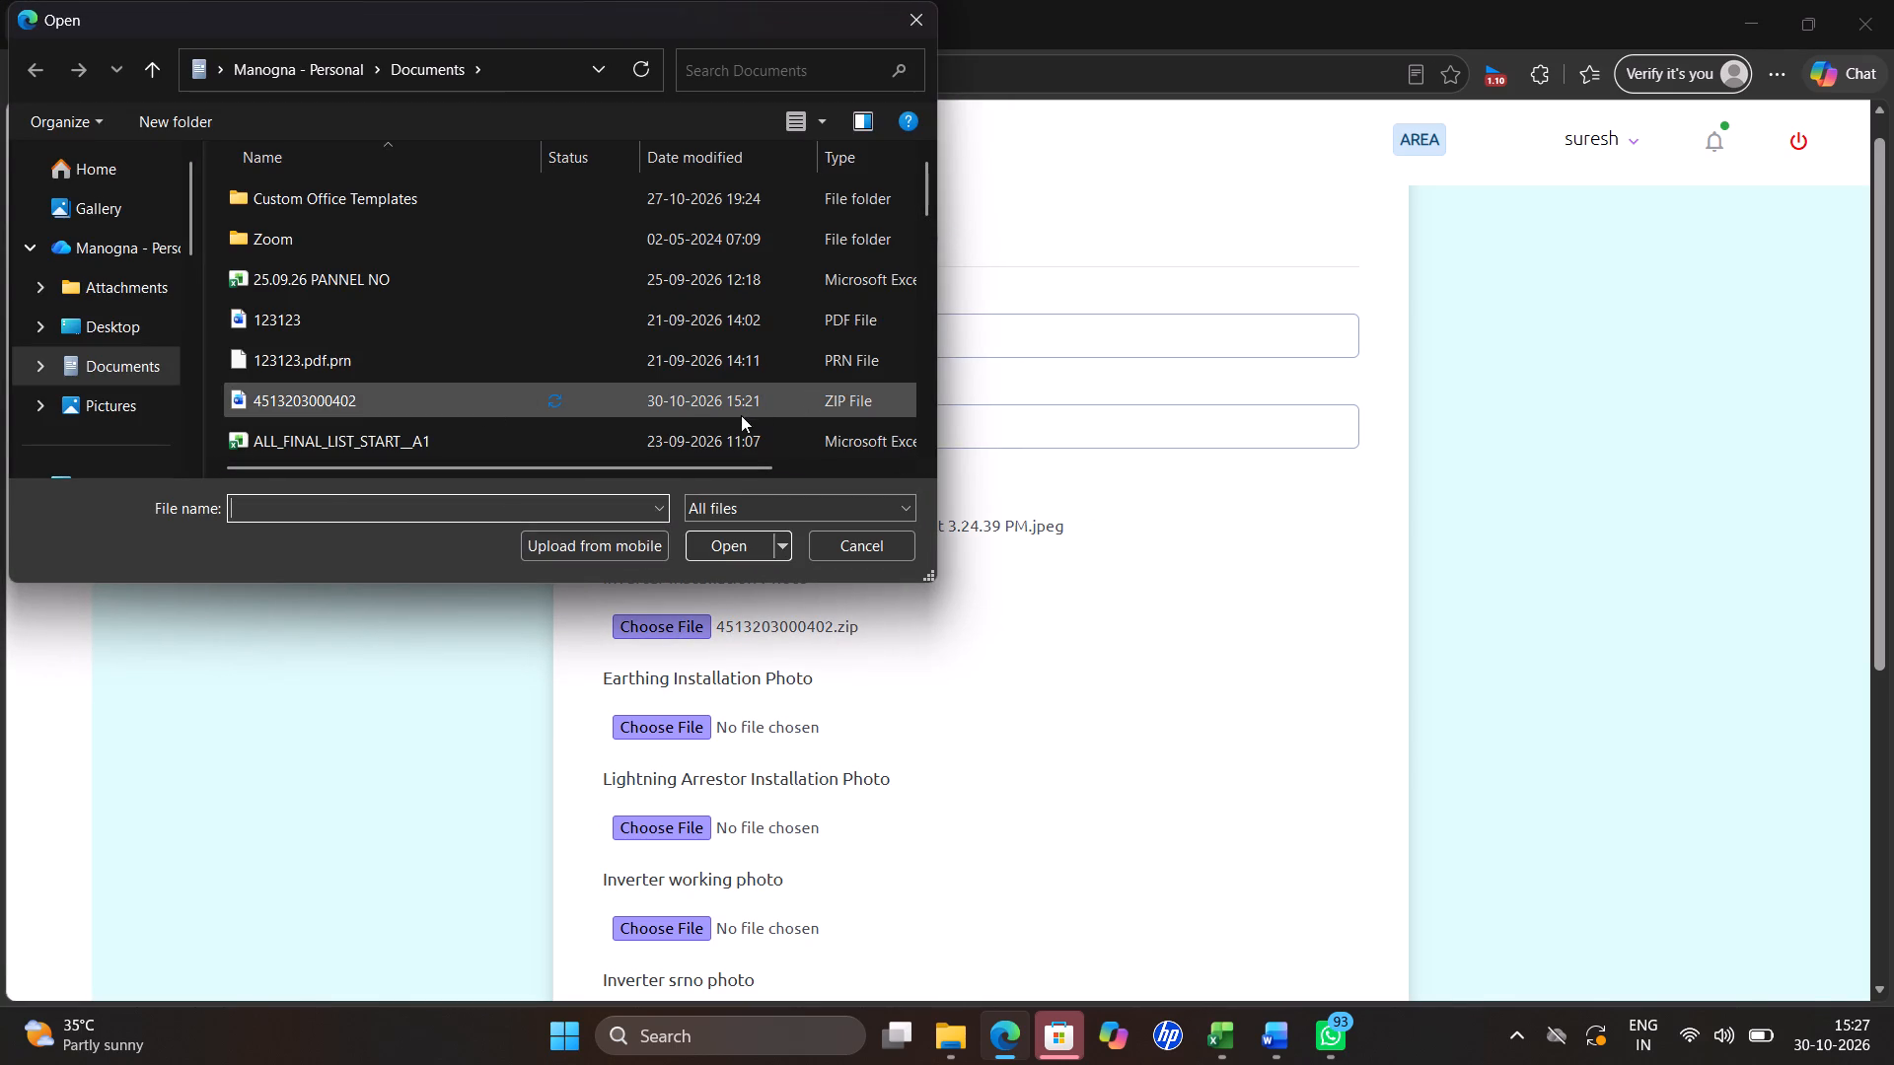
pyautogui.rightClick(704, 406)
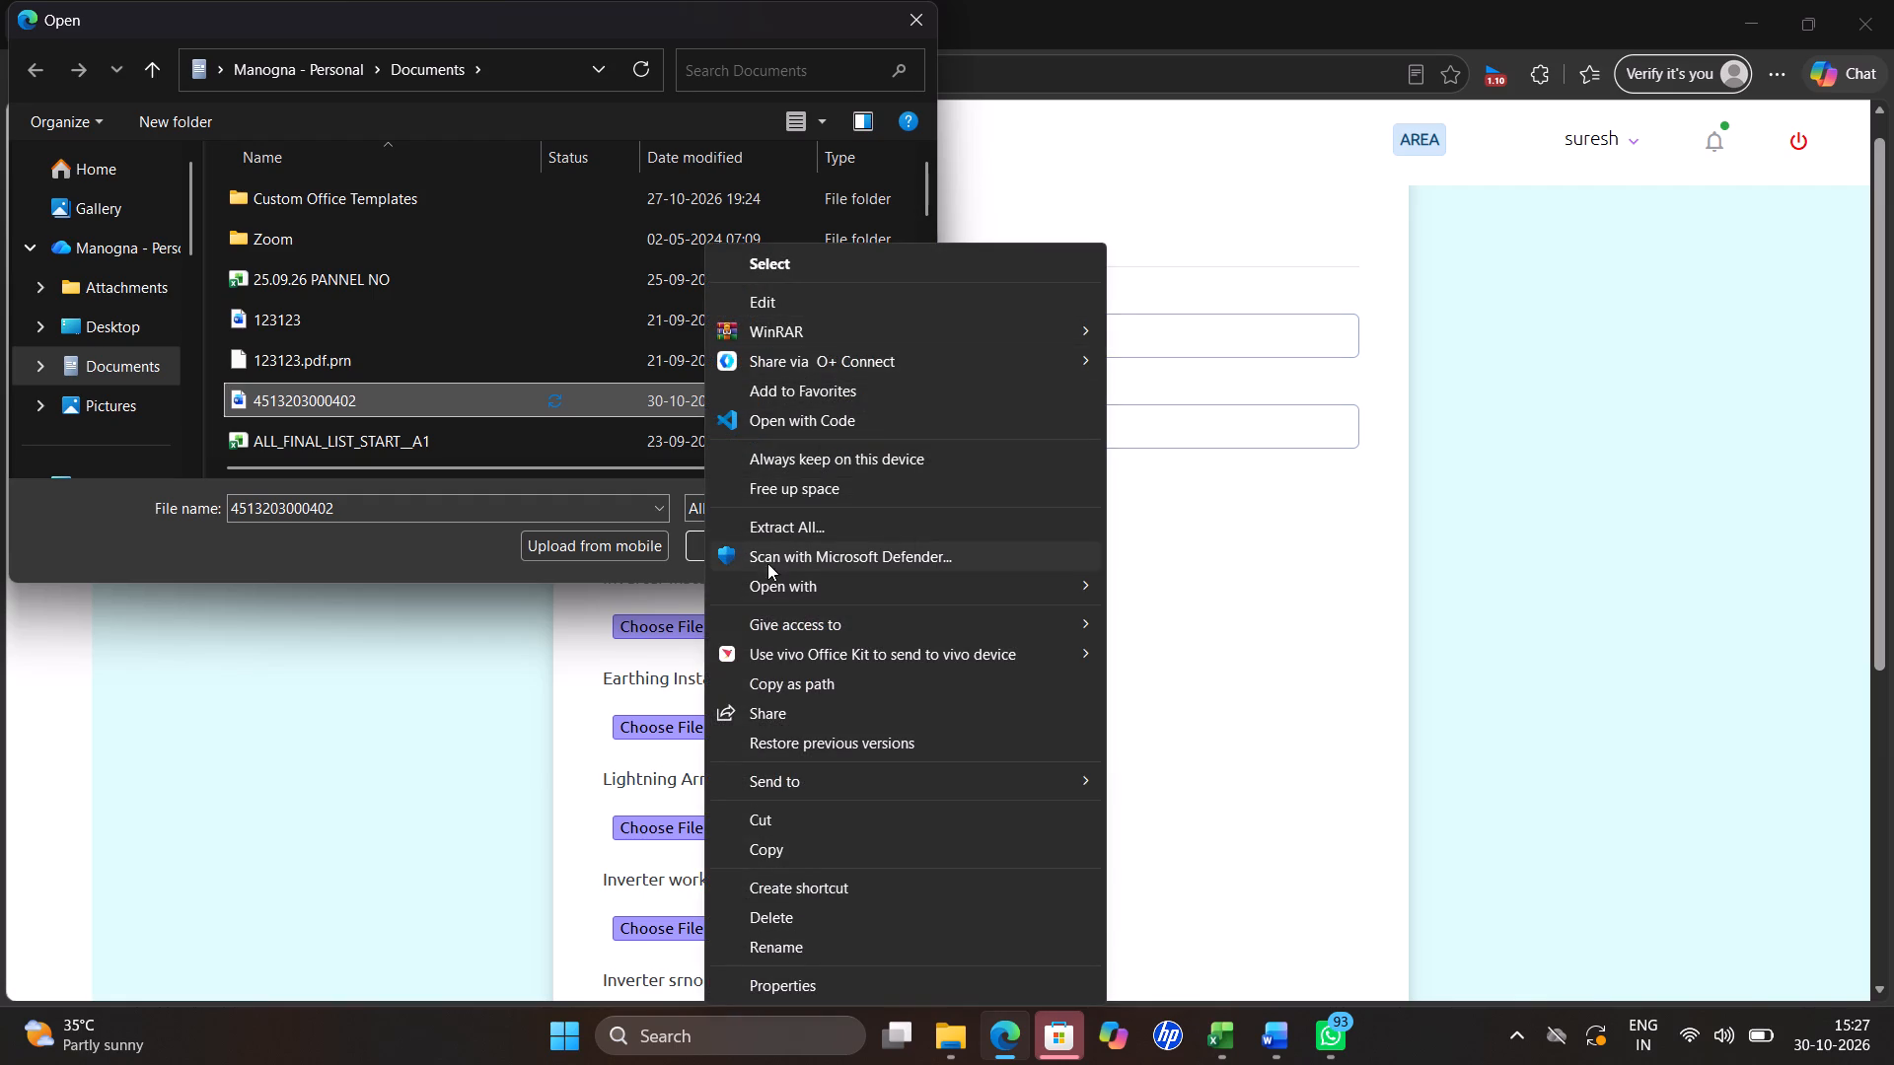
pyautogui.click(791, 528)
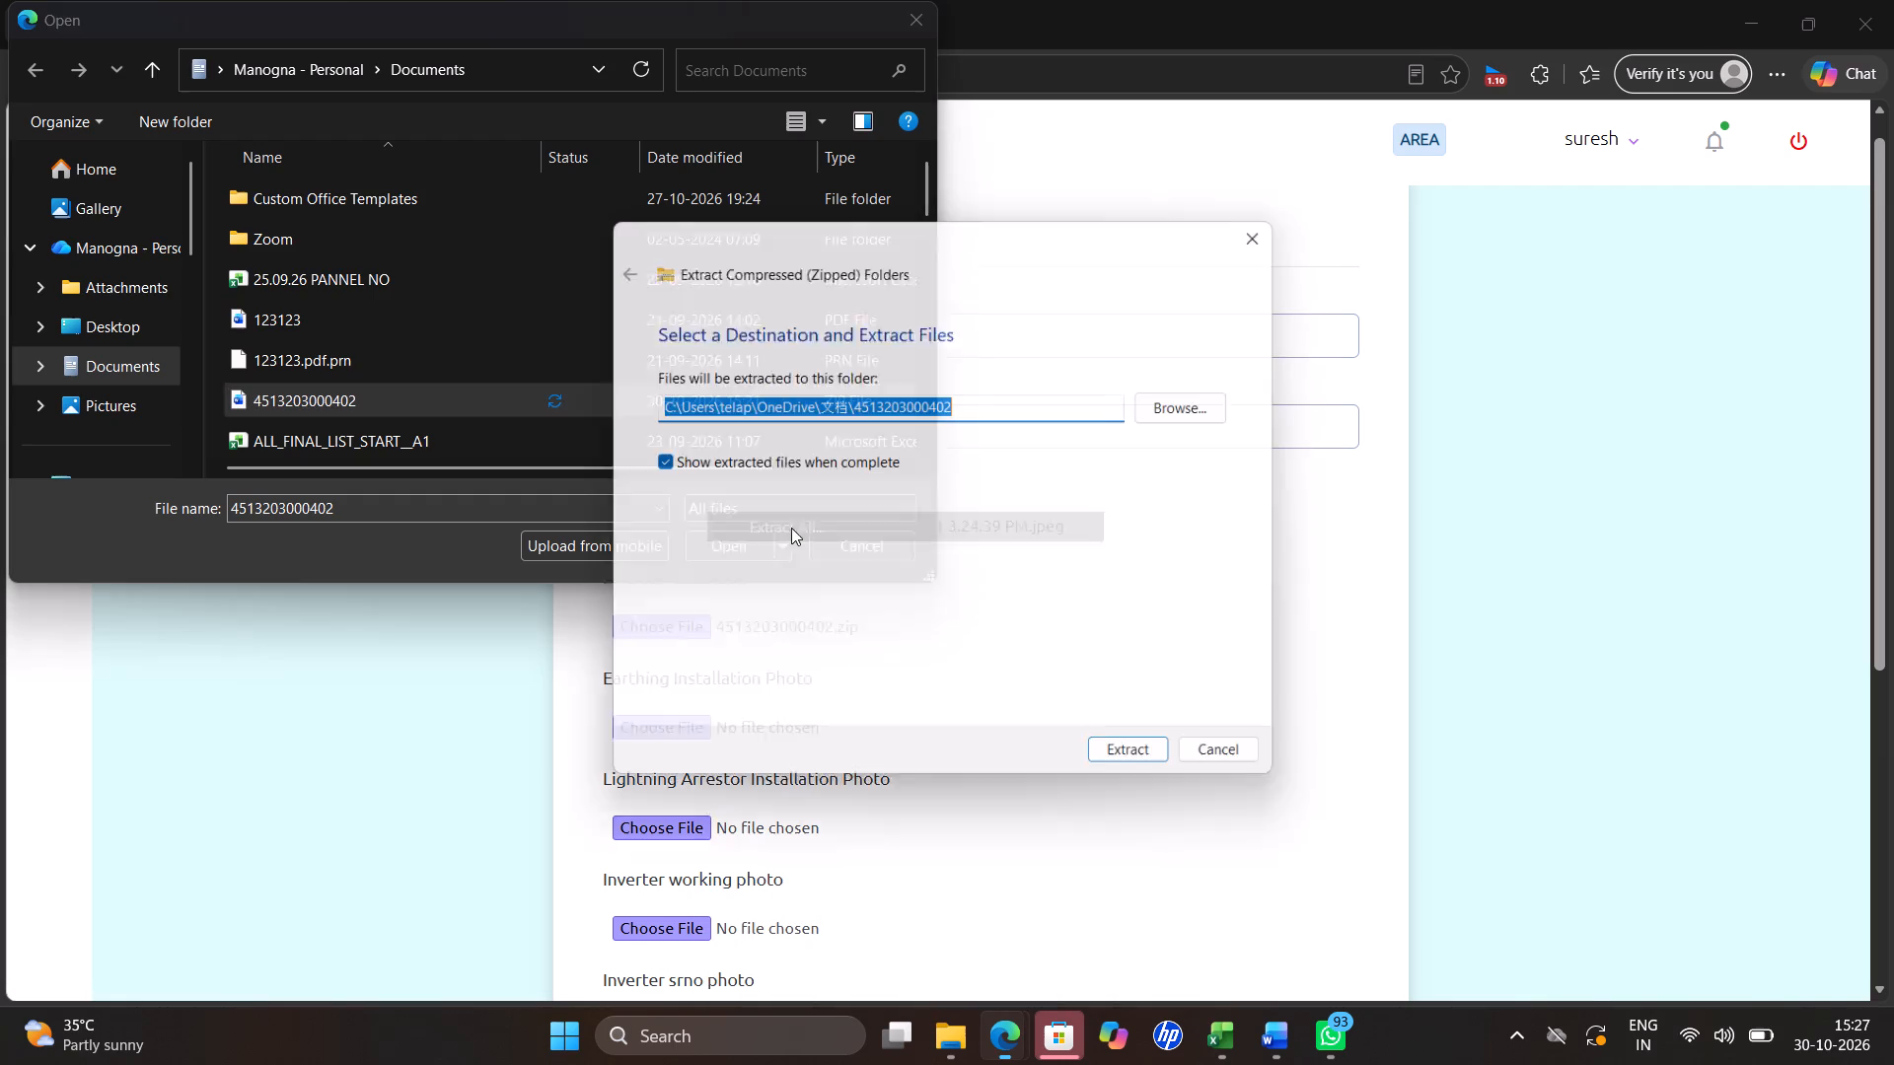
pyautogui.click(1037, 412)
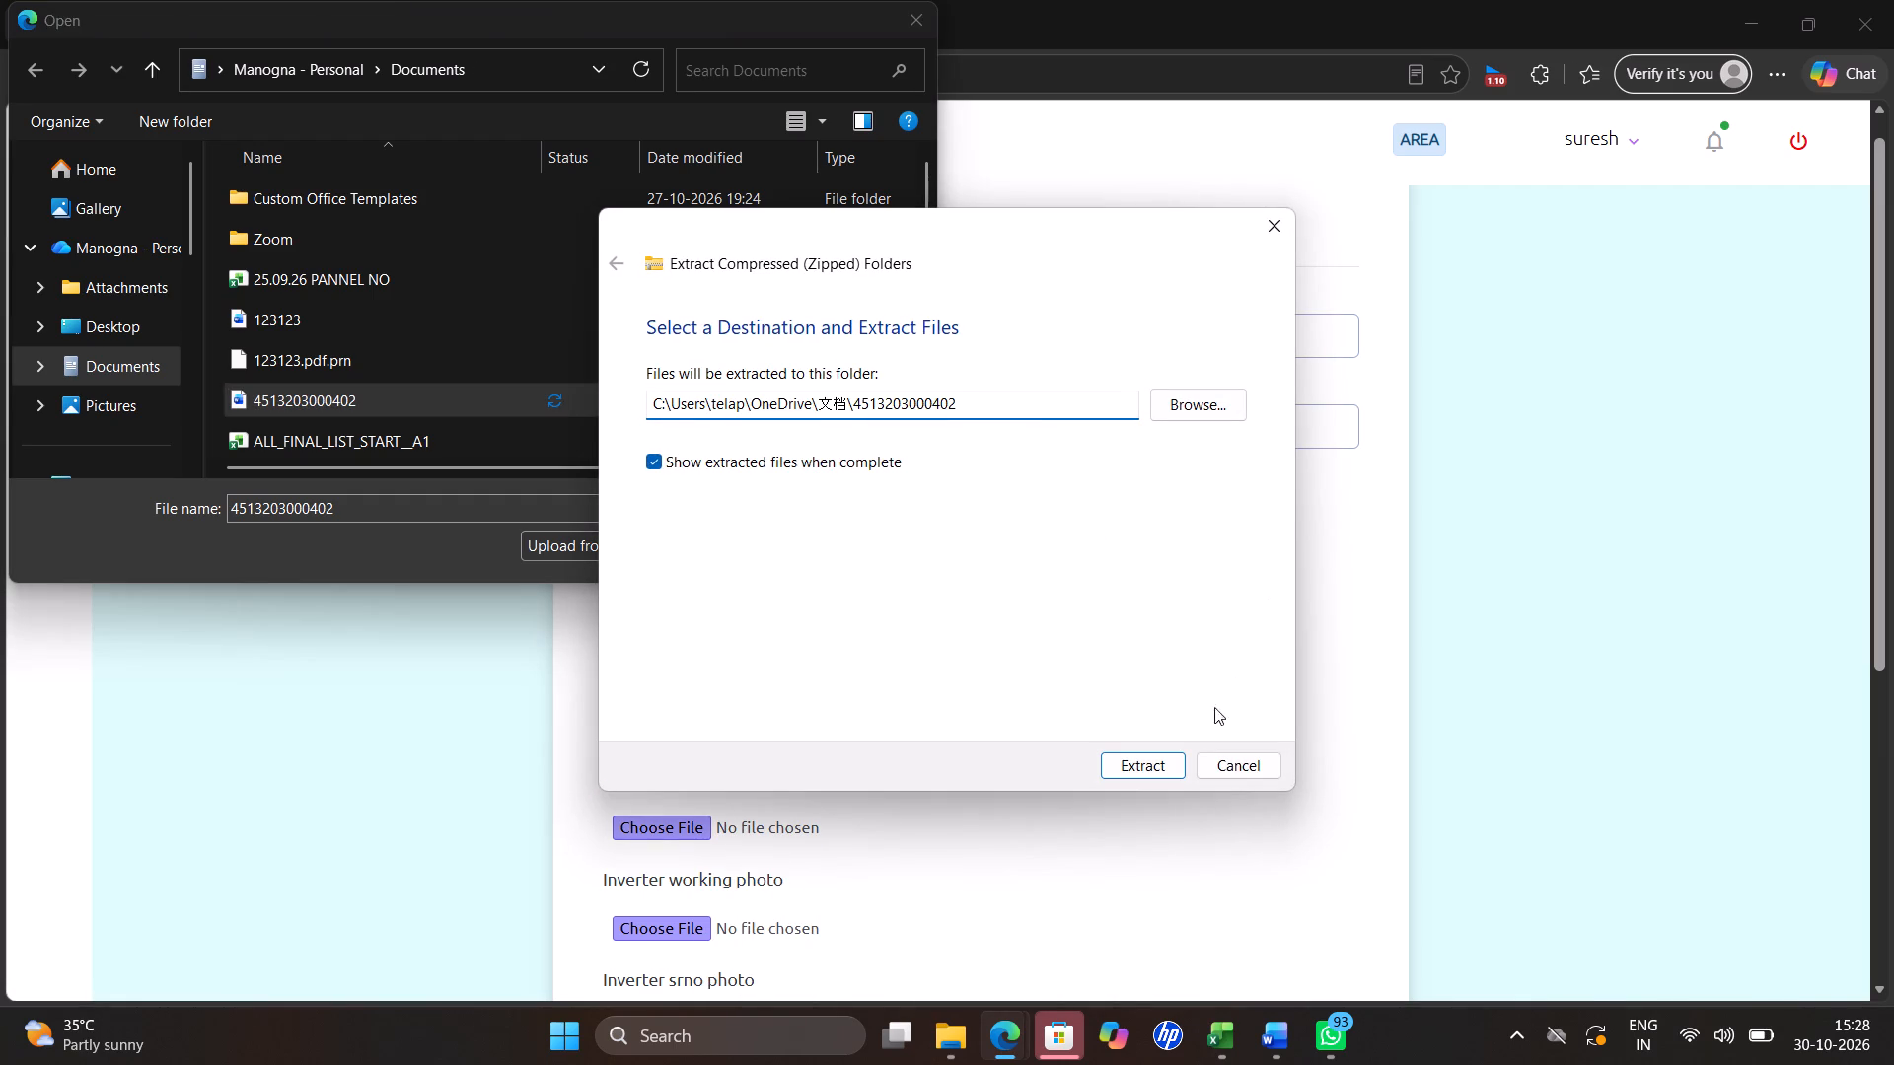
pyautogui.click(1160, 761)
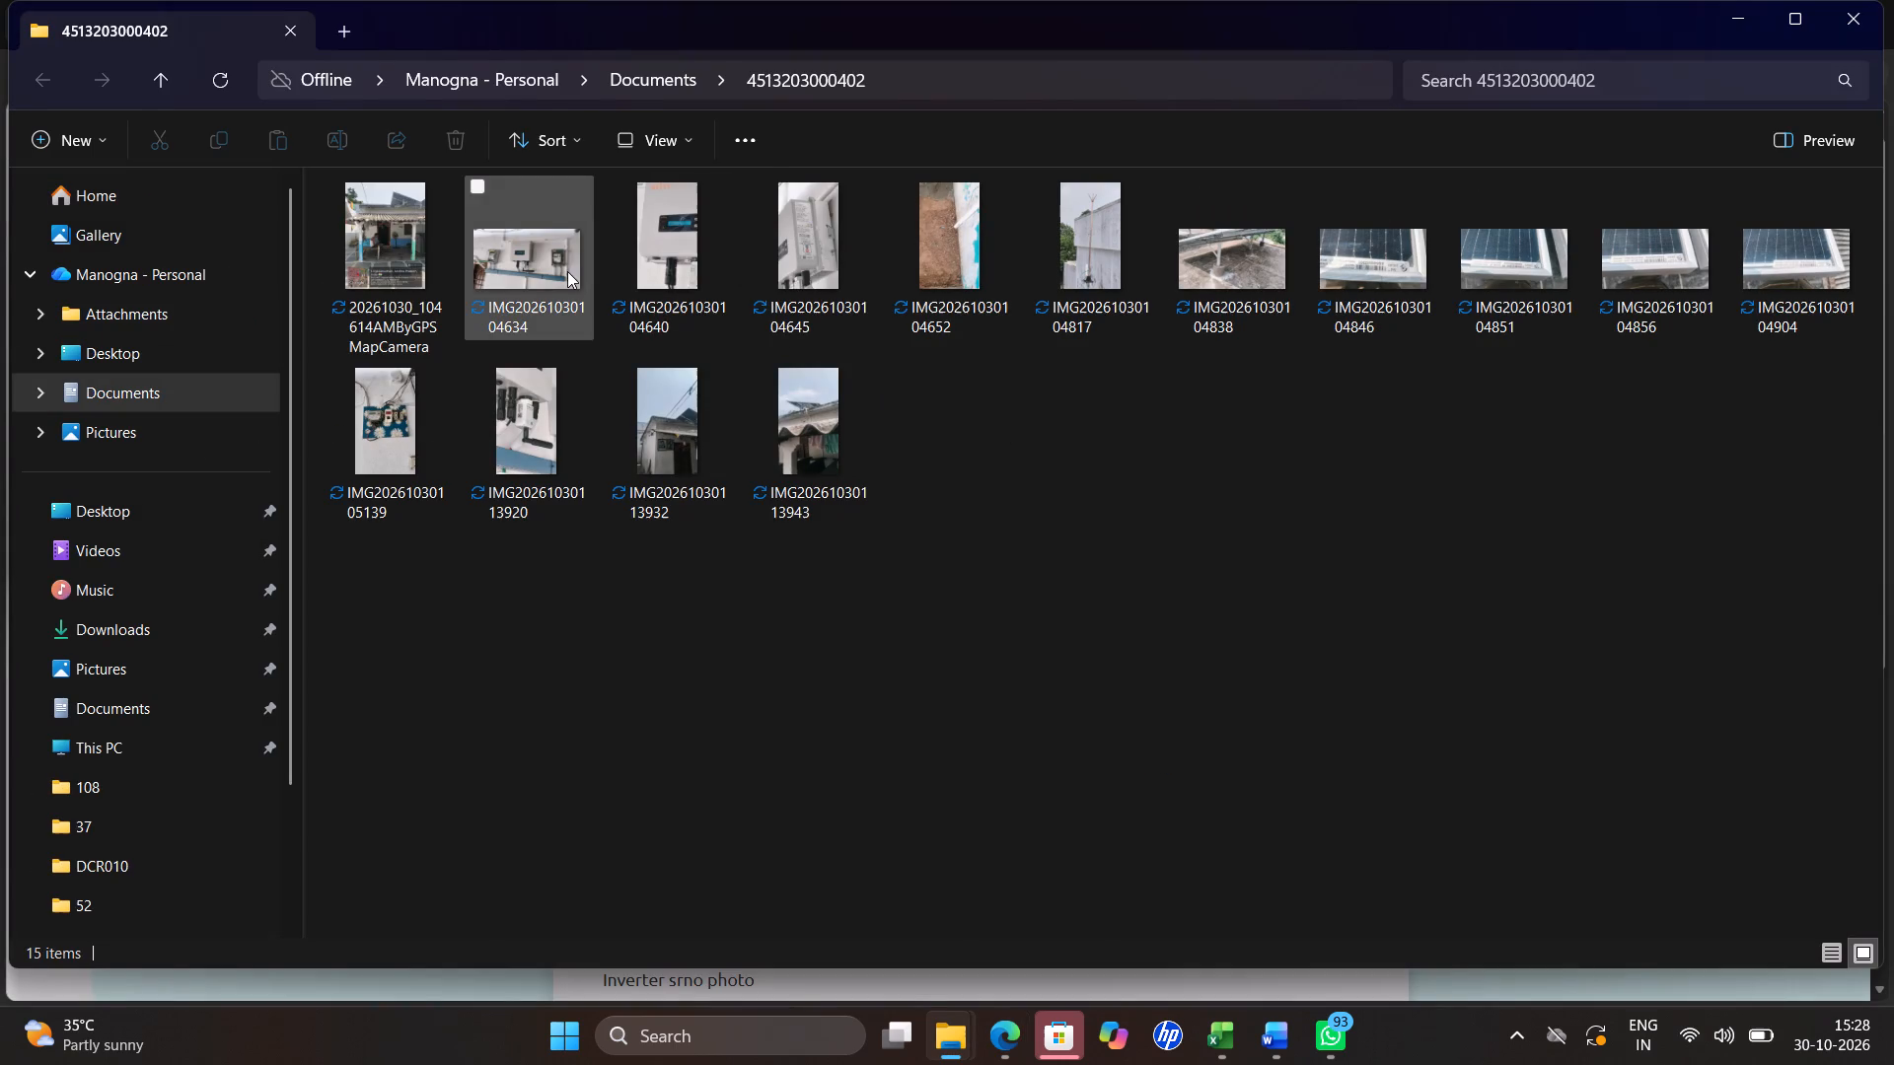
pyautogui.click(561, 271)
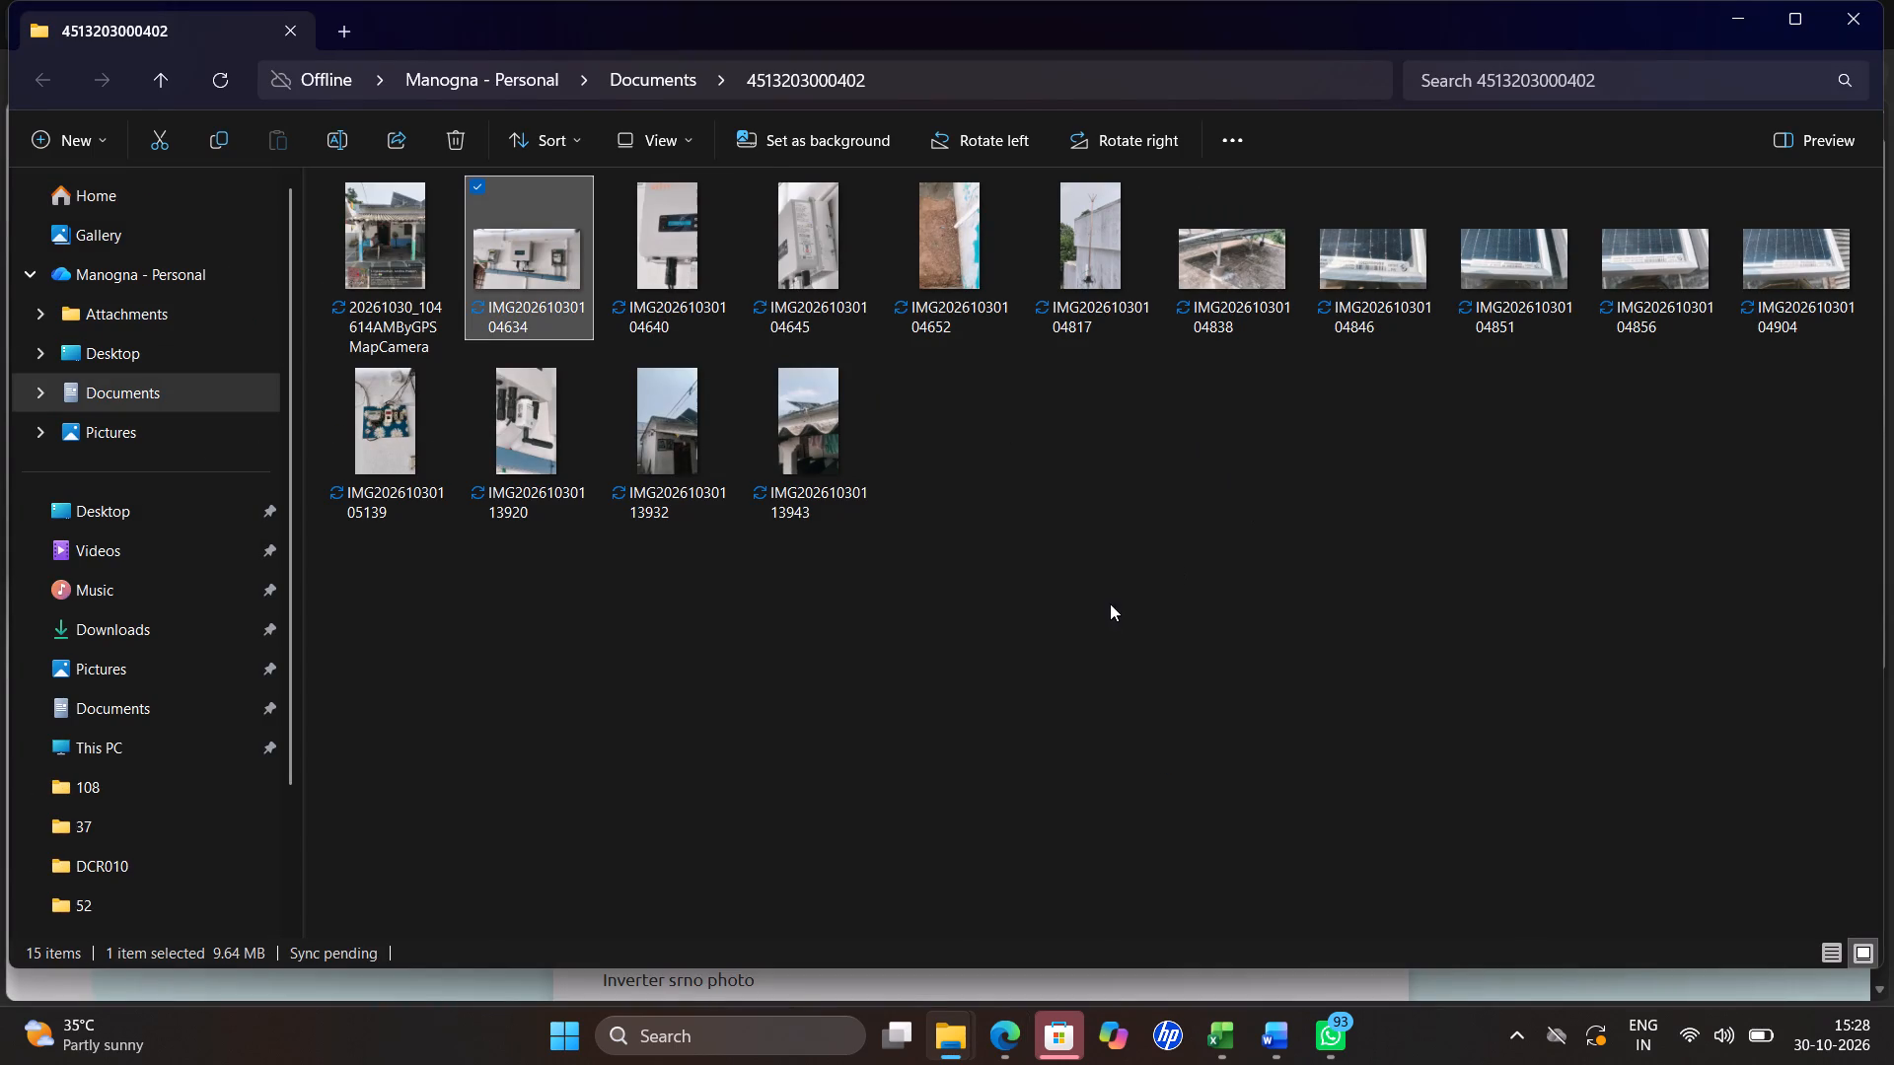
pyautogui.doubleClick(565, 243)
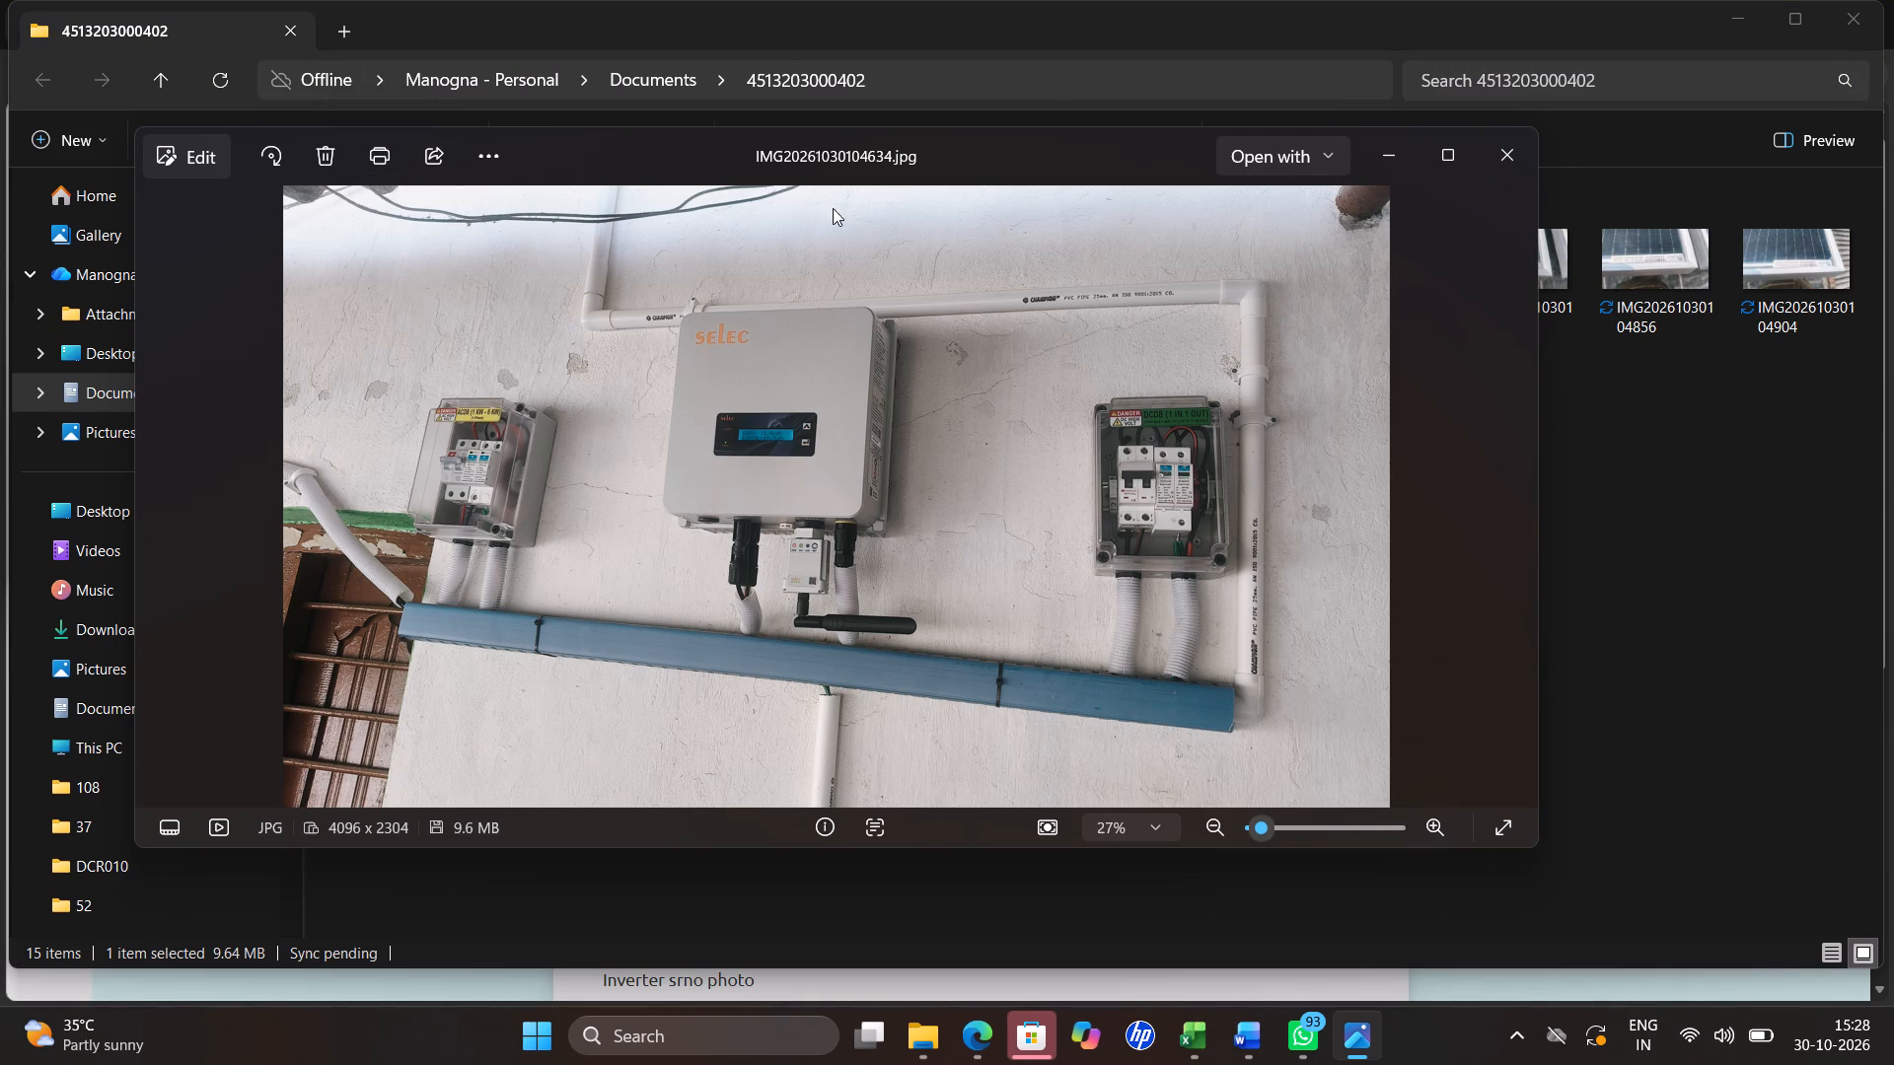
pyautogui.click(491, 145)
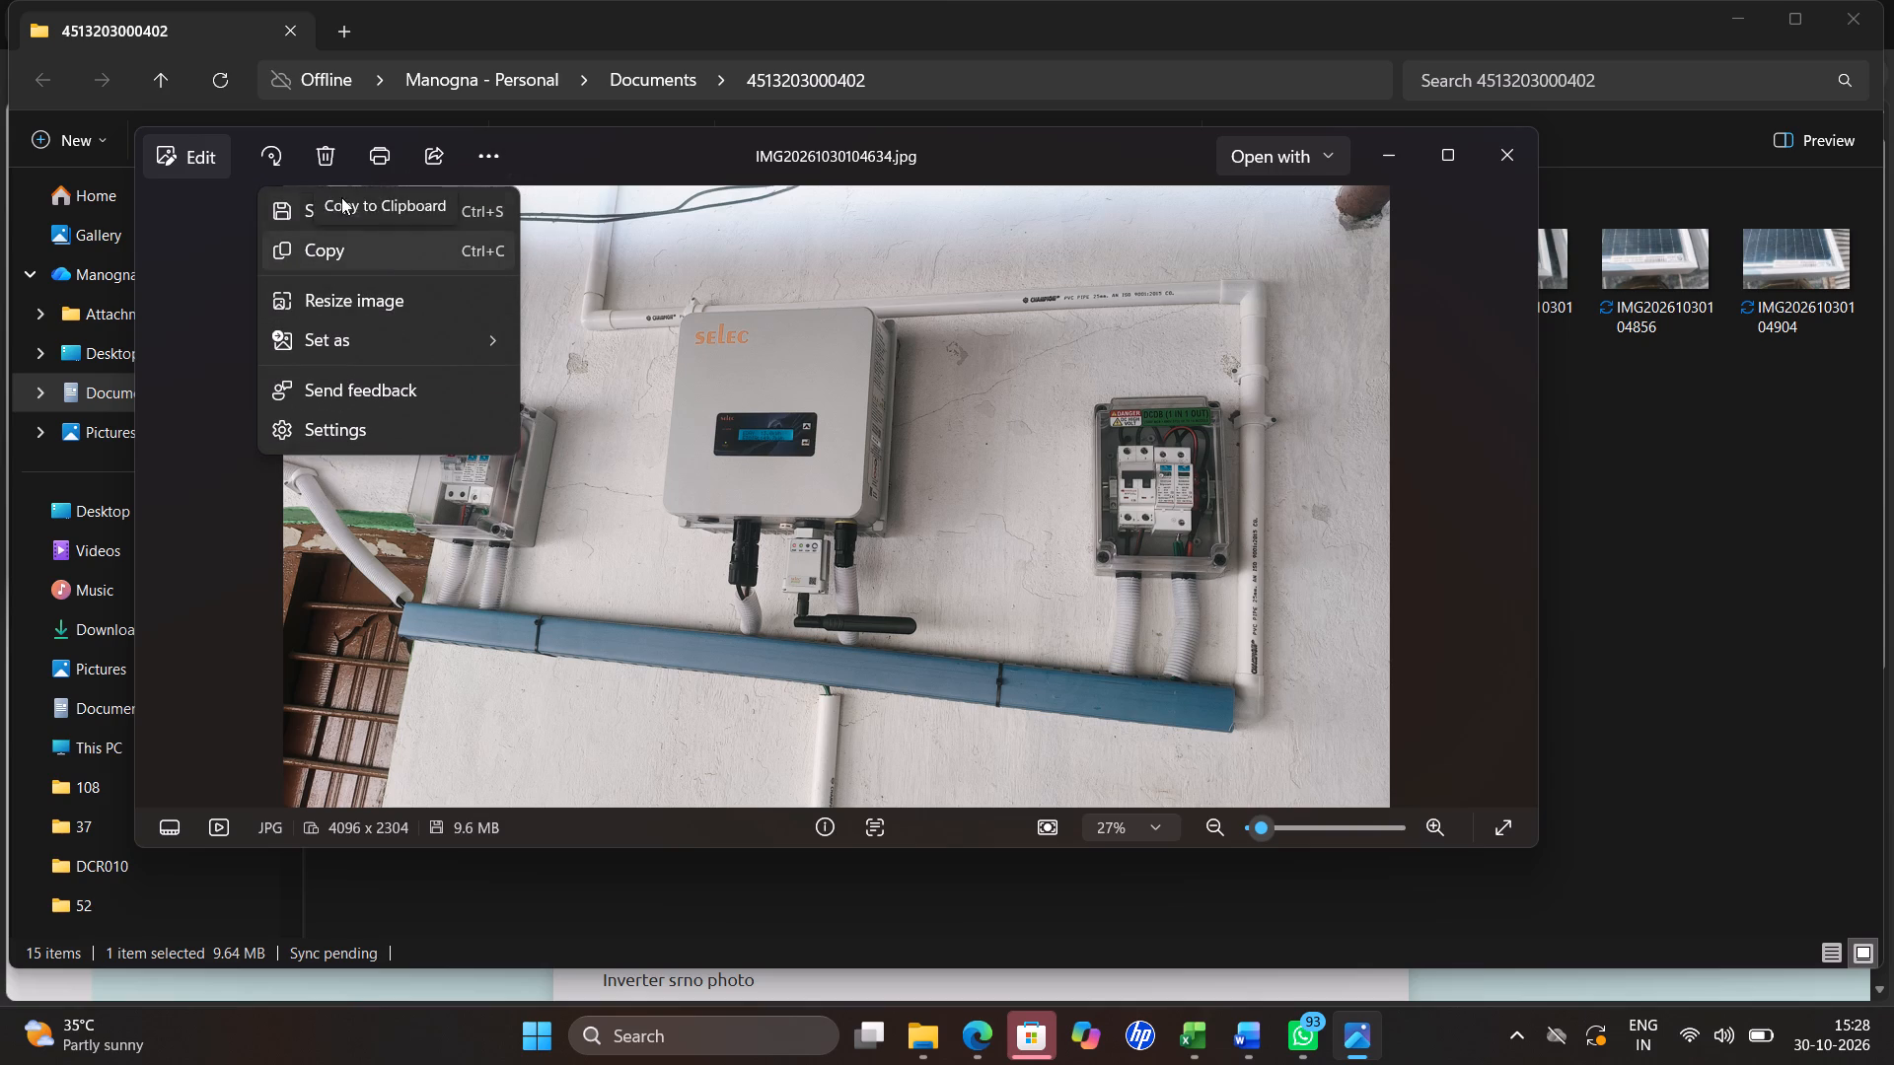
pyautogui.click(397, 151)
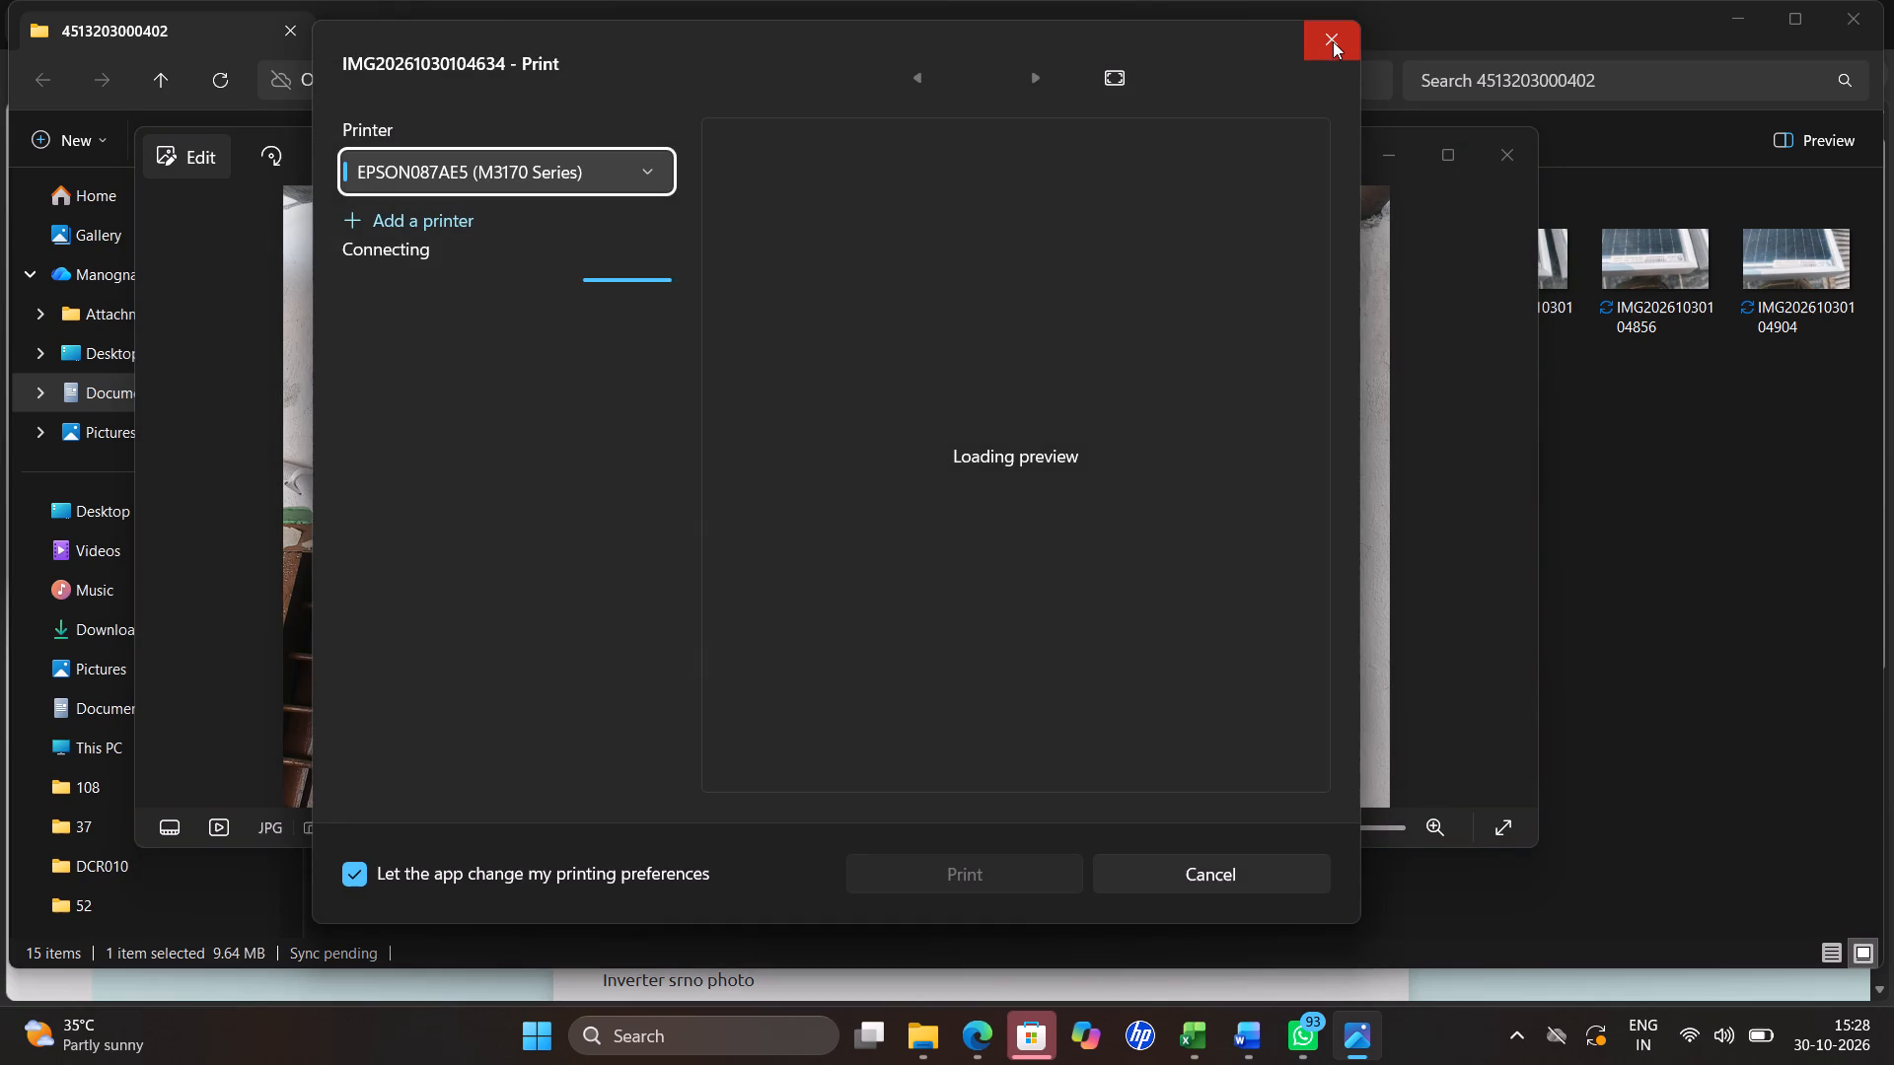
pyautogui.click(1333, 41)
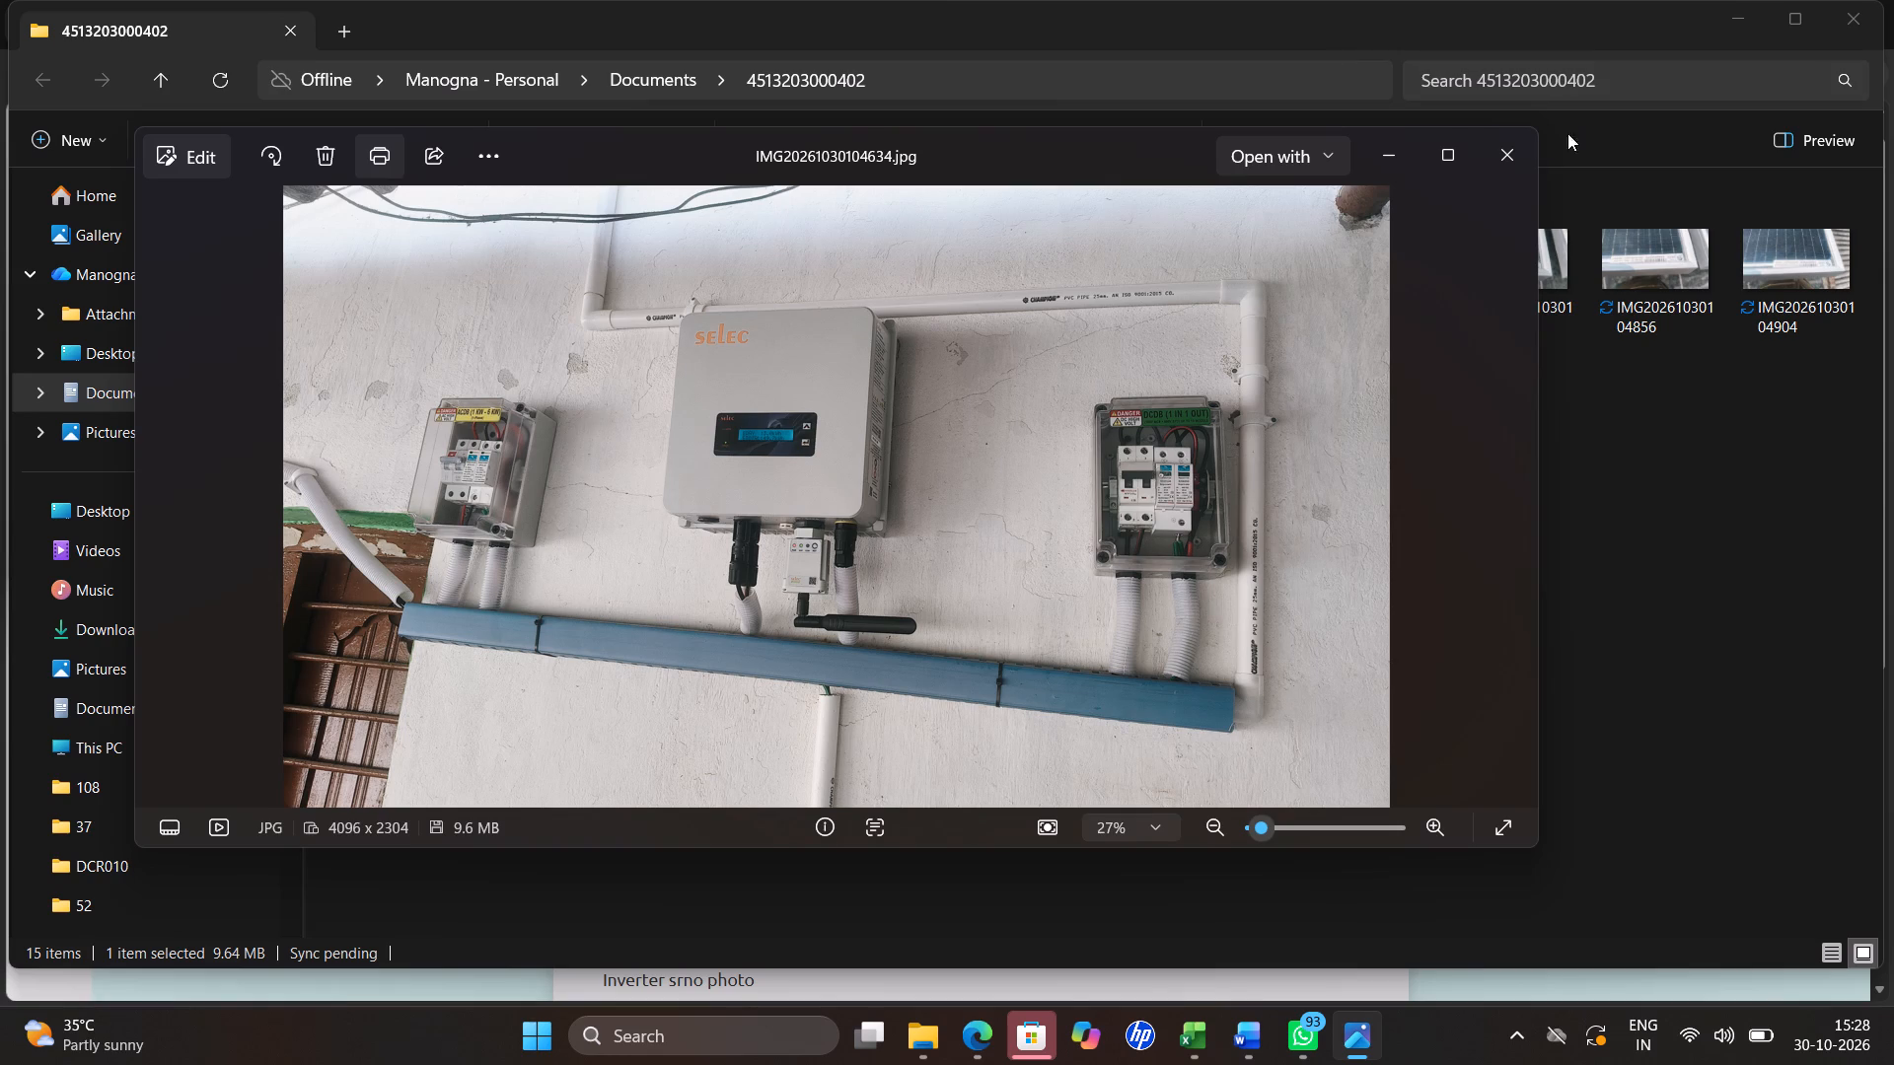
# Close the open inverter photo, the extracted photos folder and the file selection dialog to return to the Site Photos Manual Upload Form.
pyautogui.click(1511, 155)
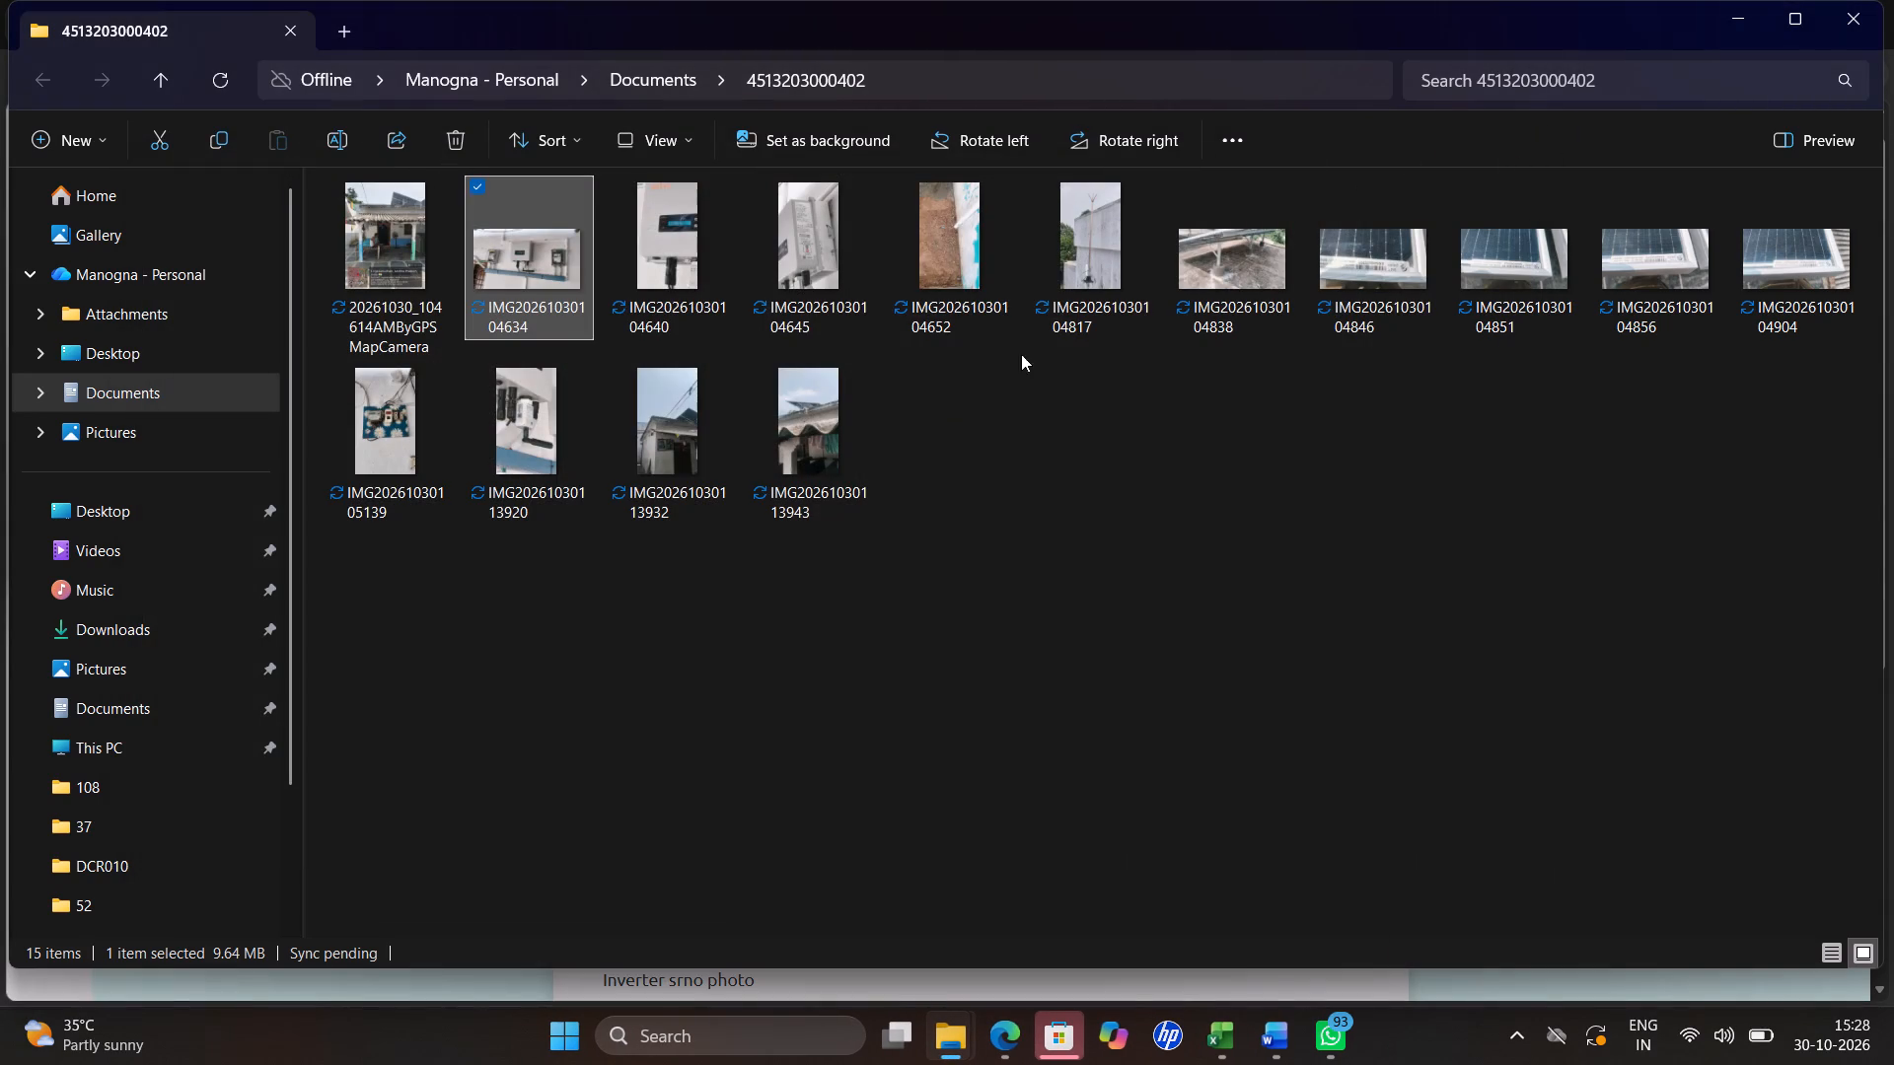
pyautogui.click(1864, 35)
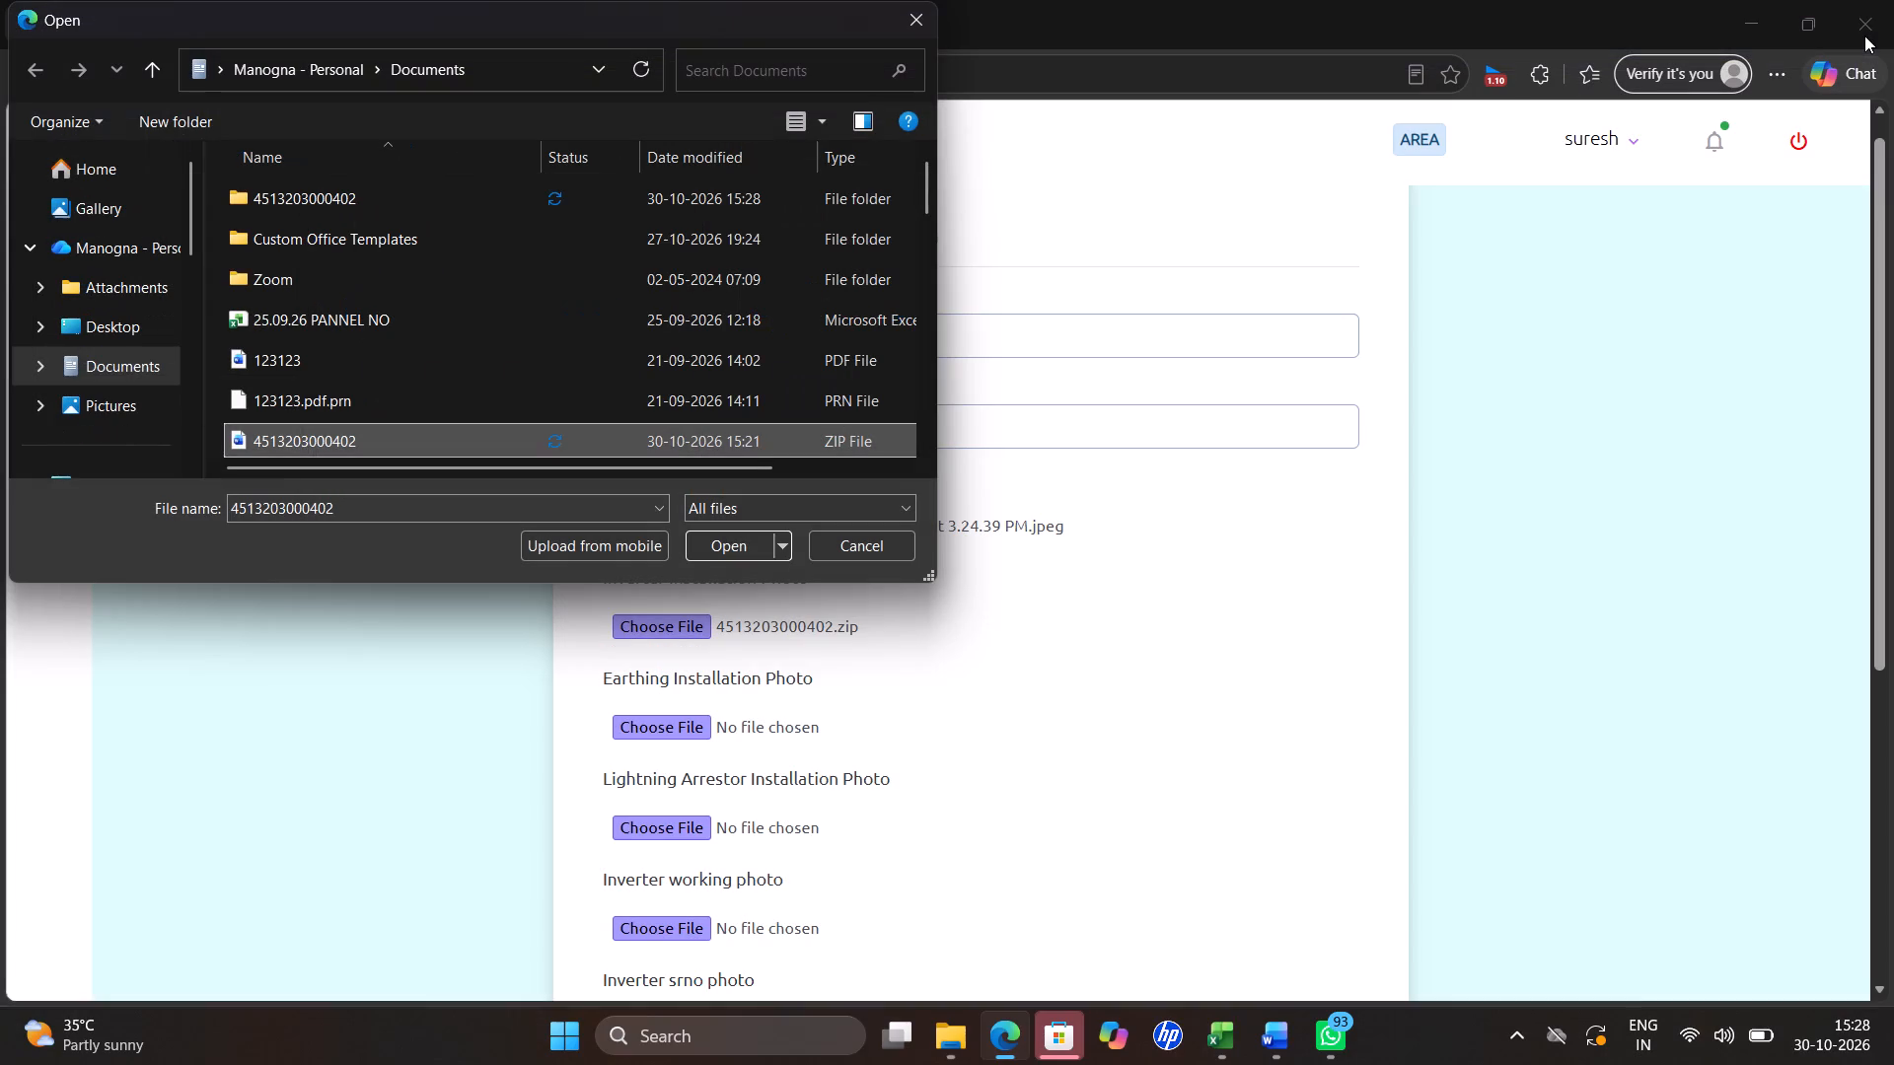
pyautogui.click(924, 25)
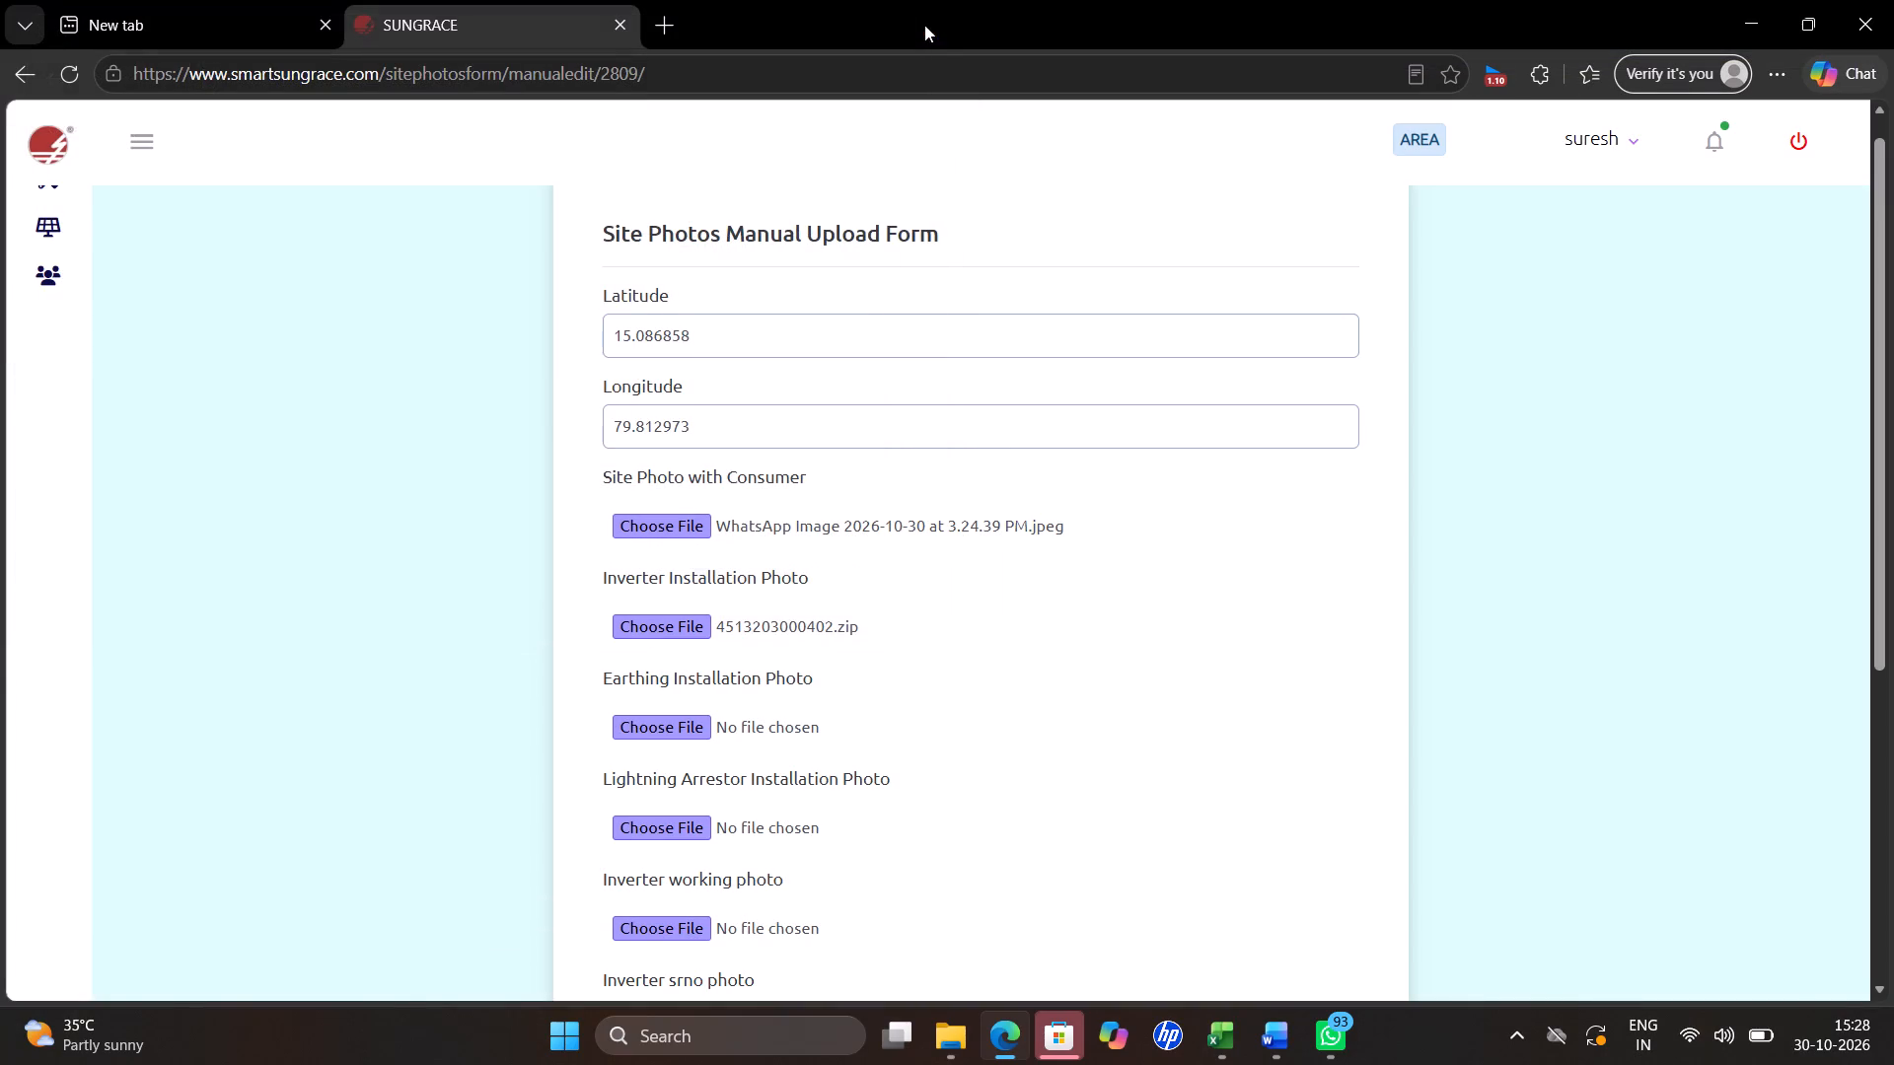
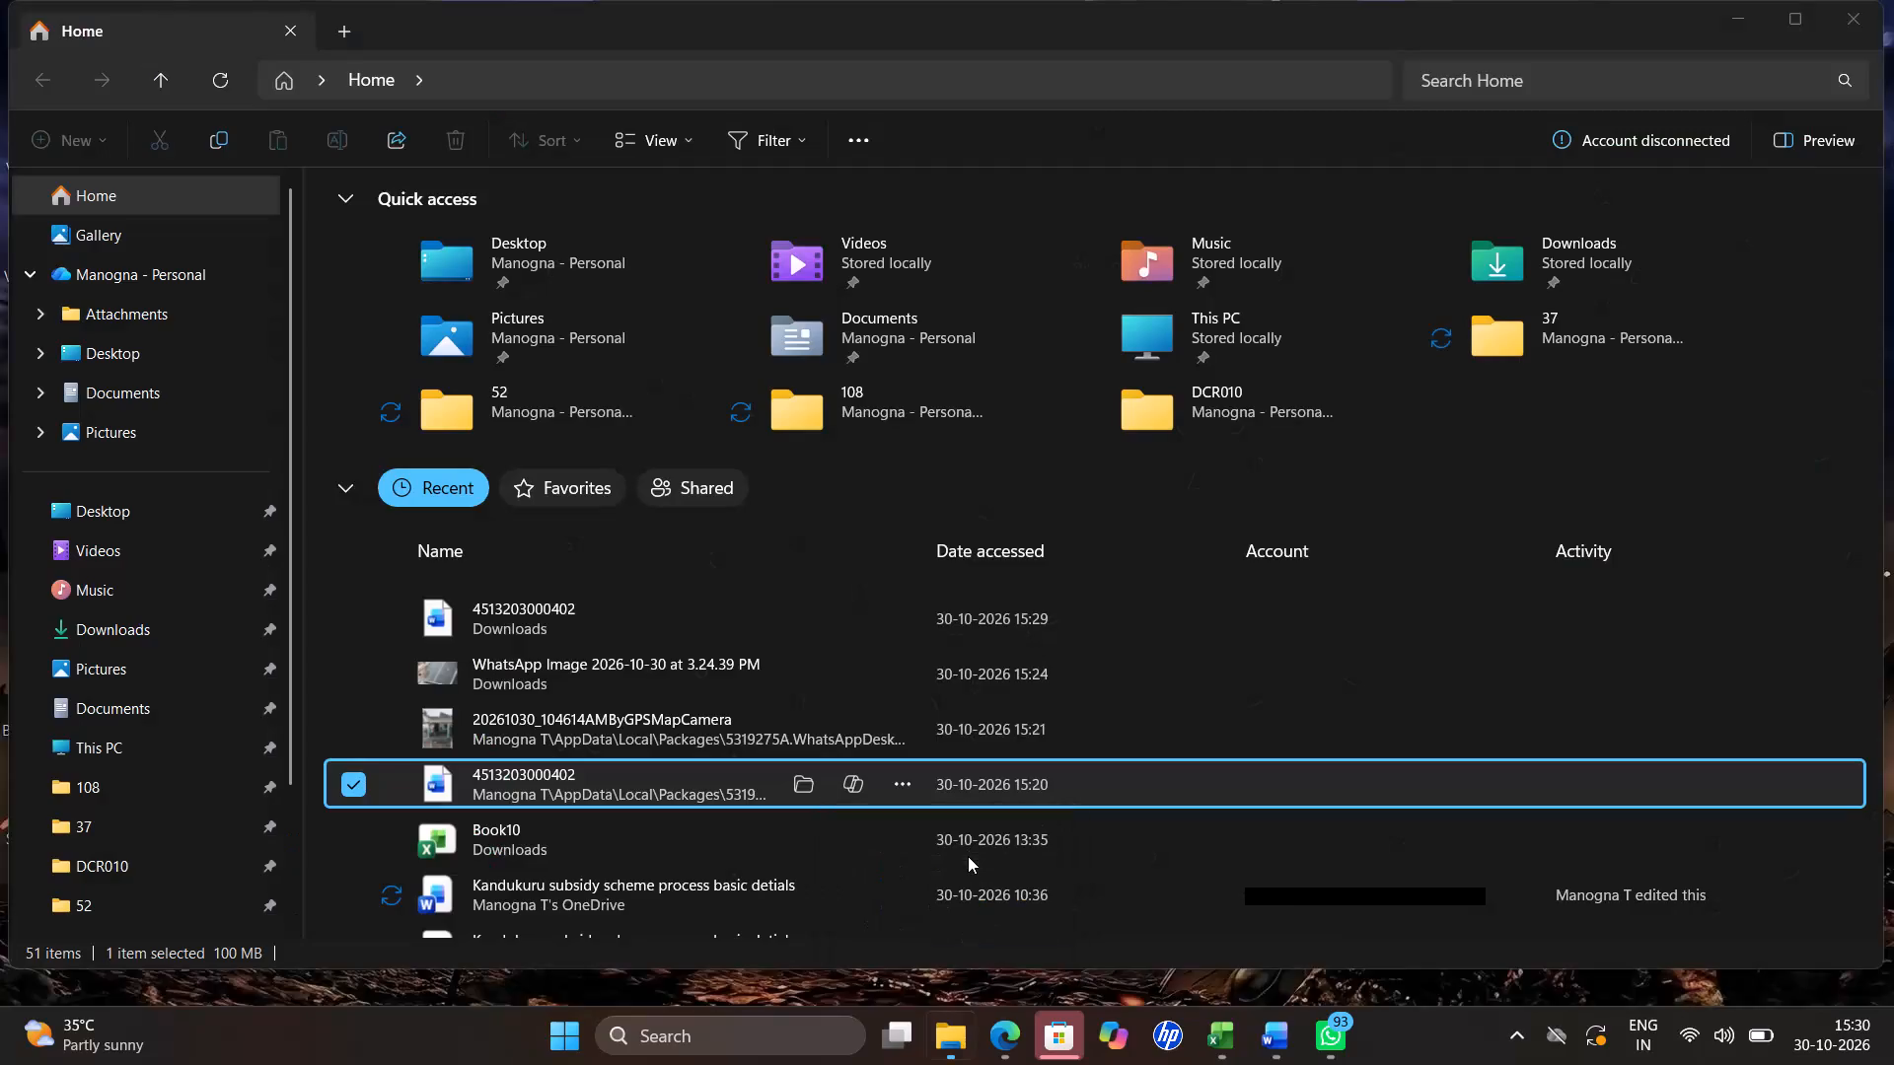
# Try to open the consumer's ZIP archive dated today directly from the Downloads folder.
pyautogui.click(135, 636)
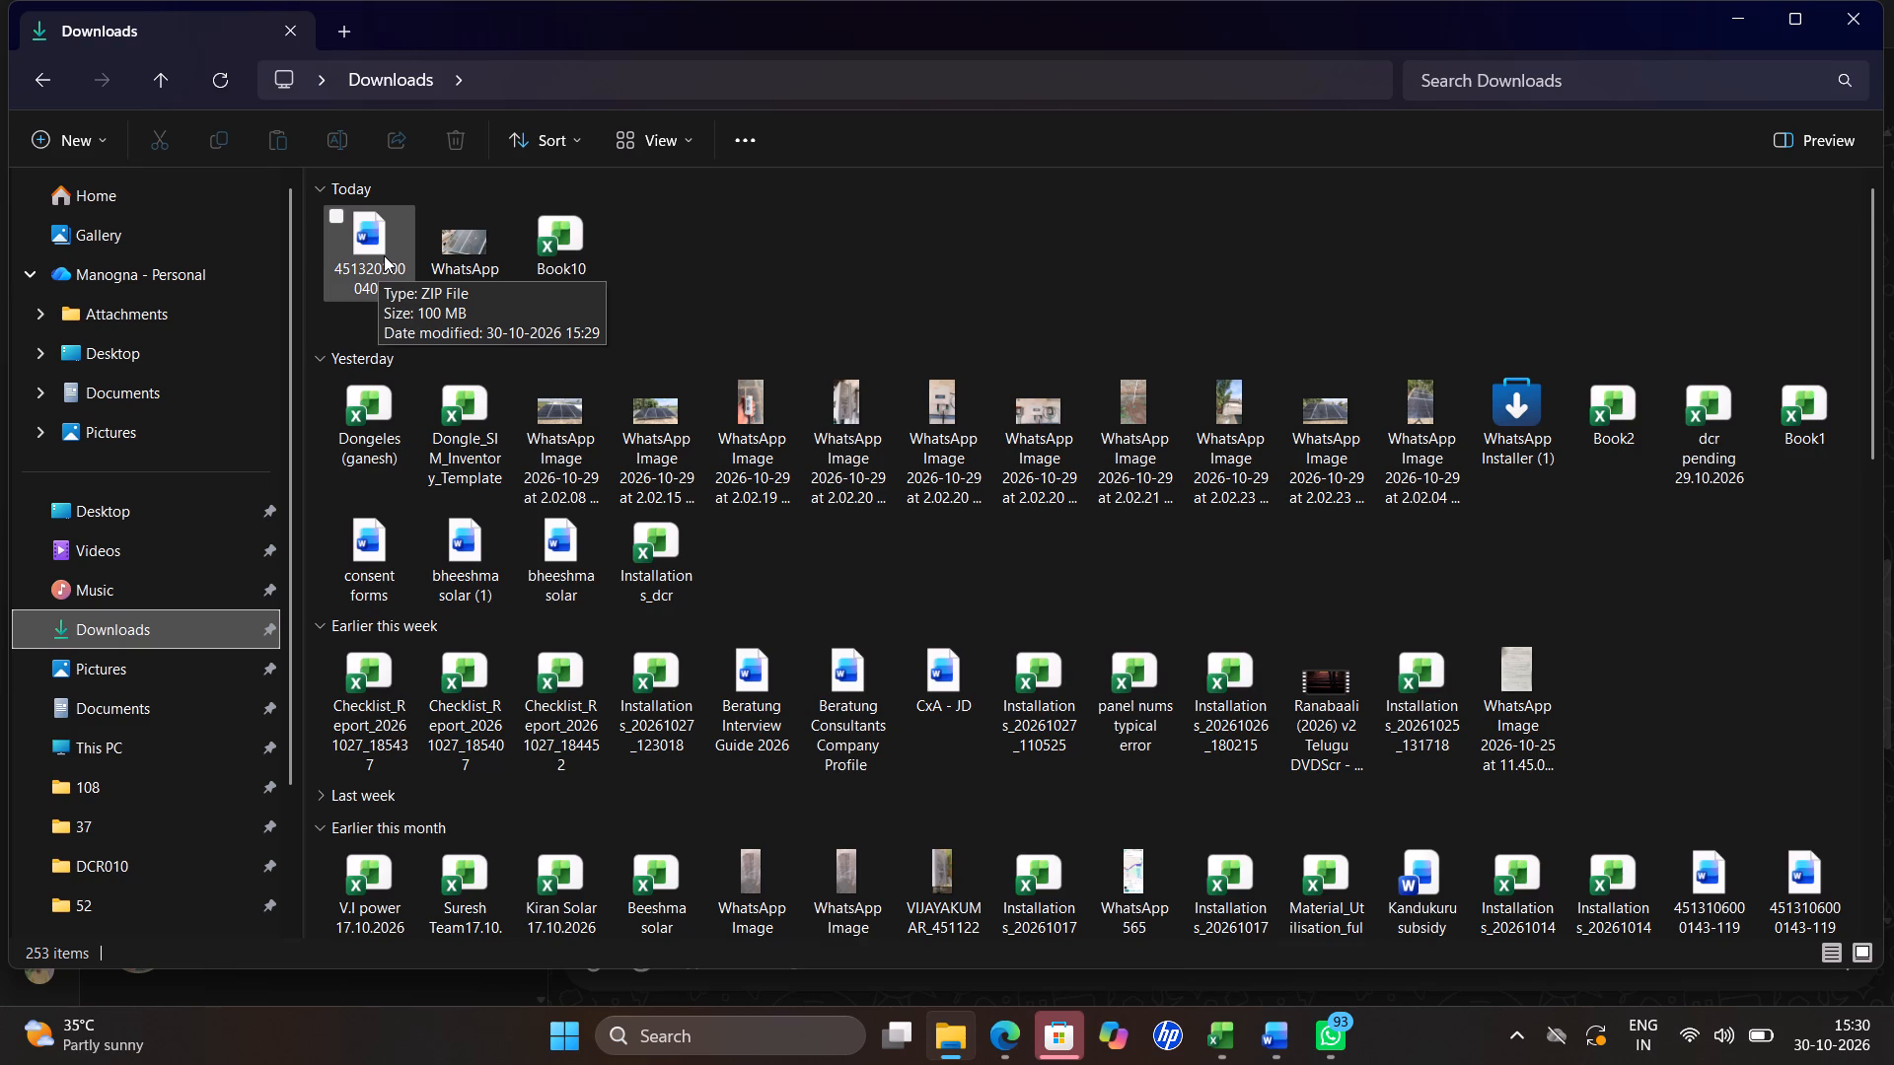
pyautogui.click(384, 255)
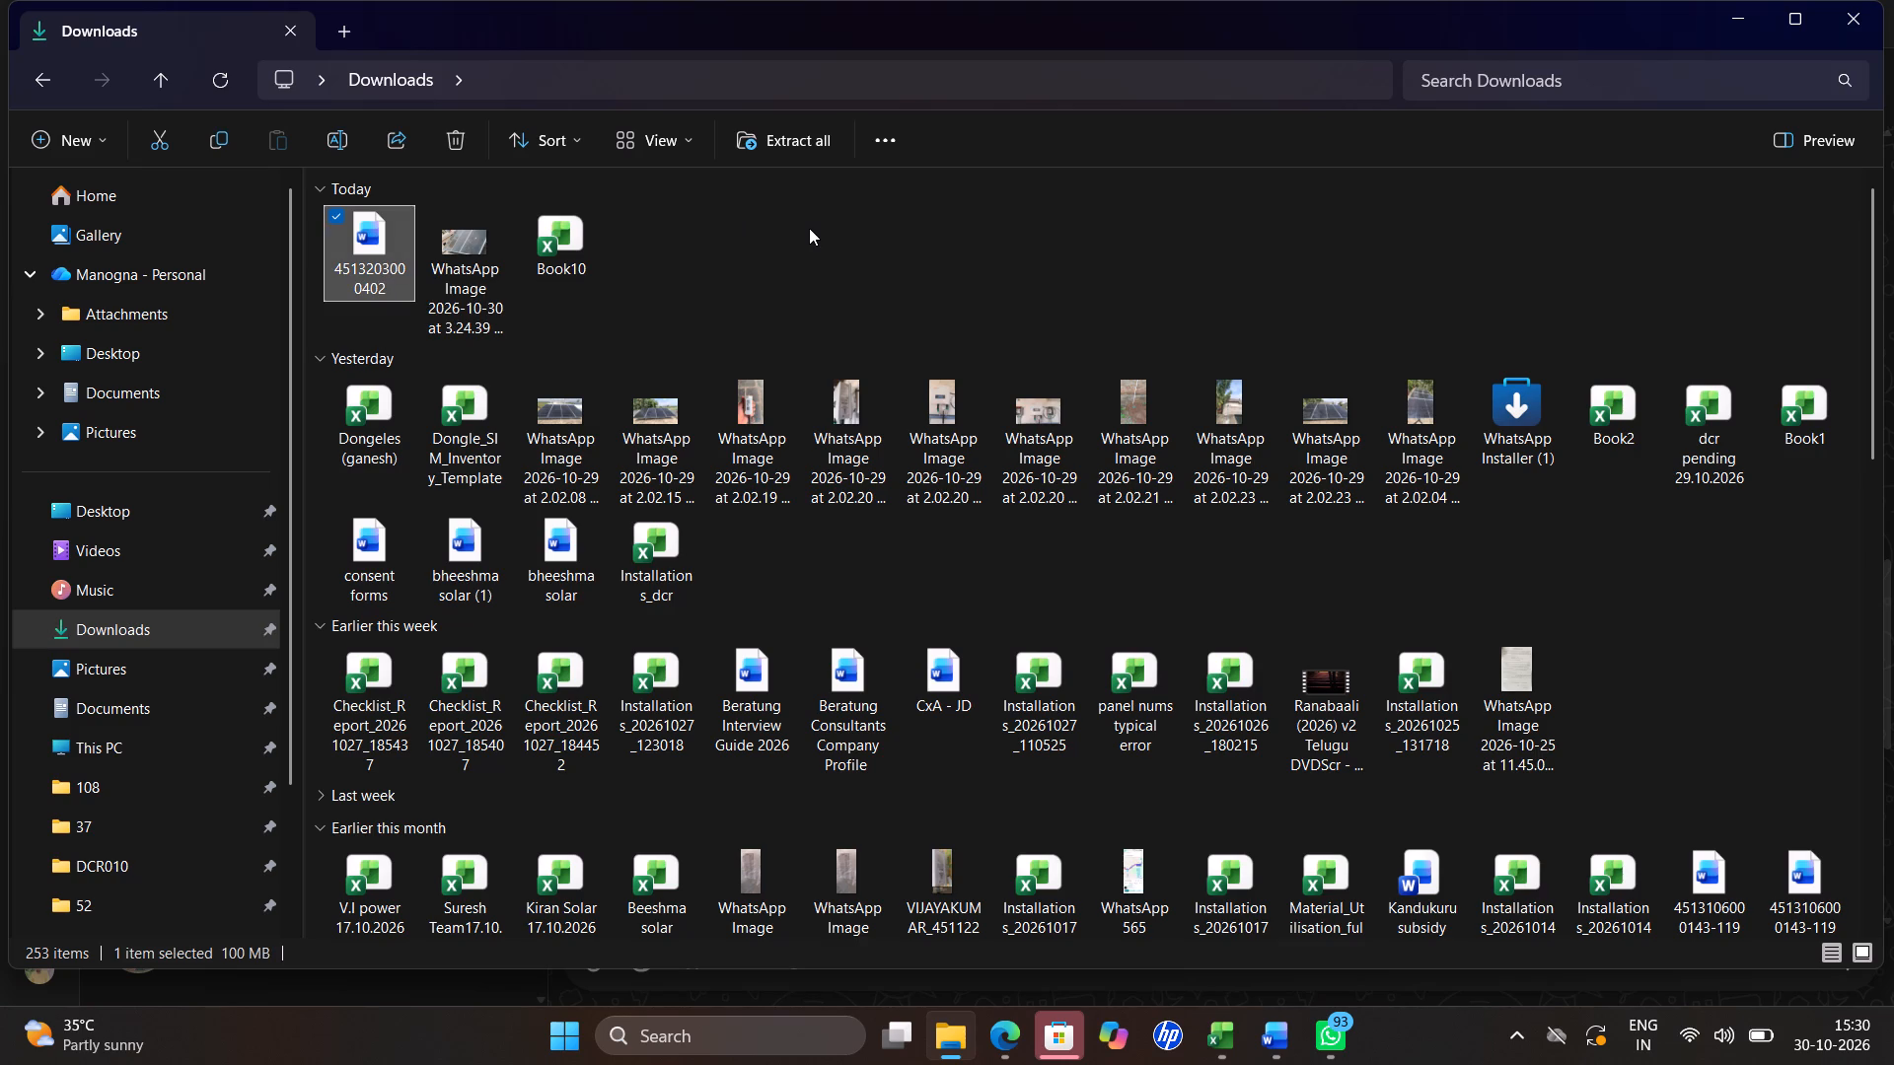
pyautogui.click(809, 228)
pyautogui.doubleClick(385, 232)
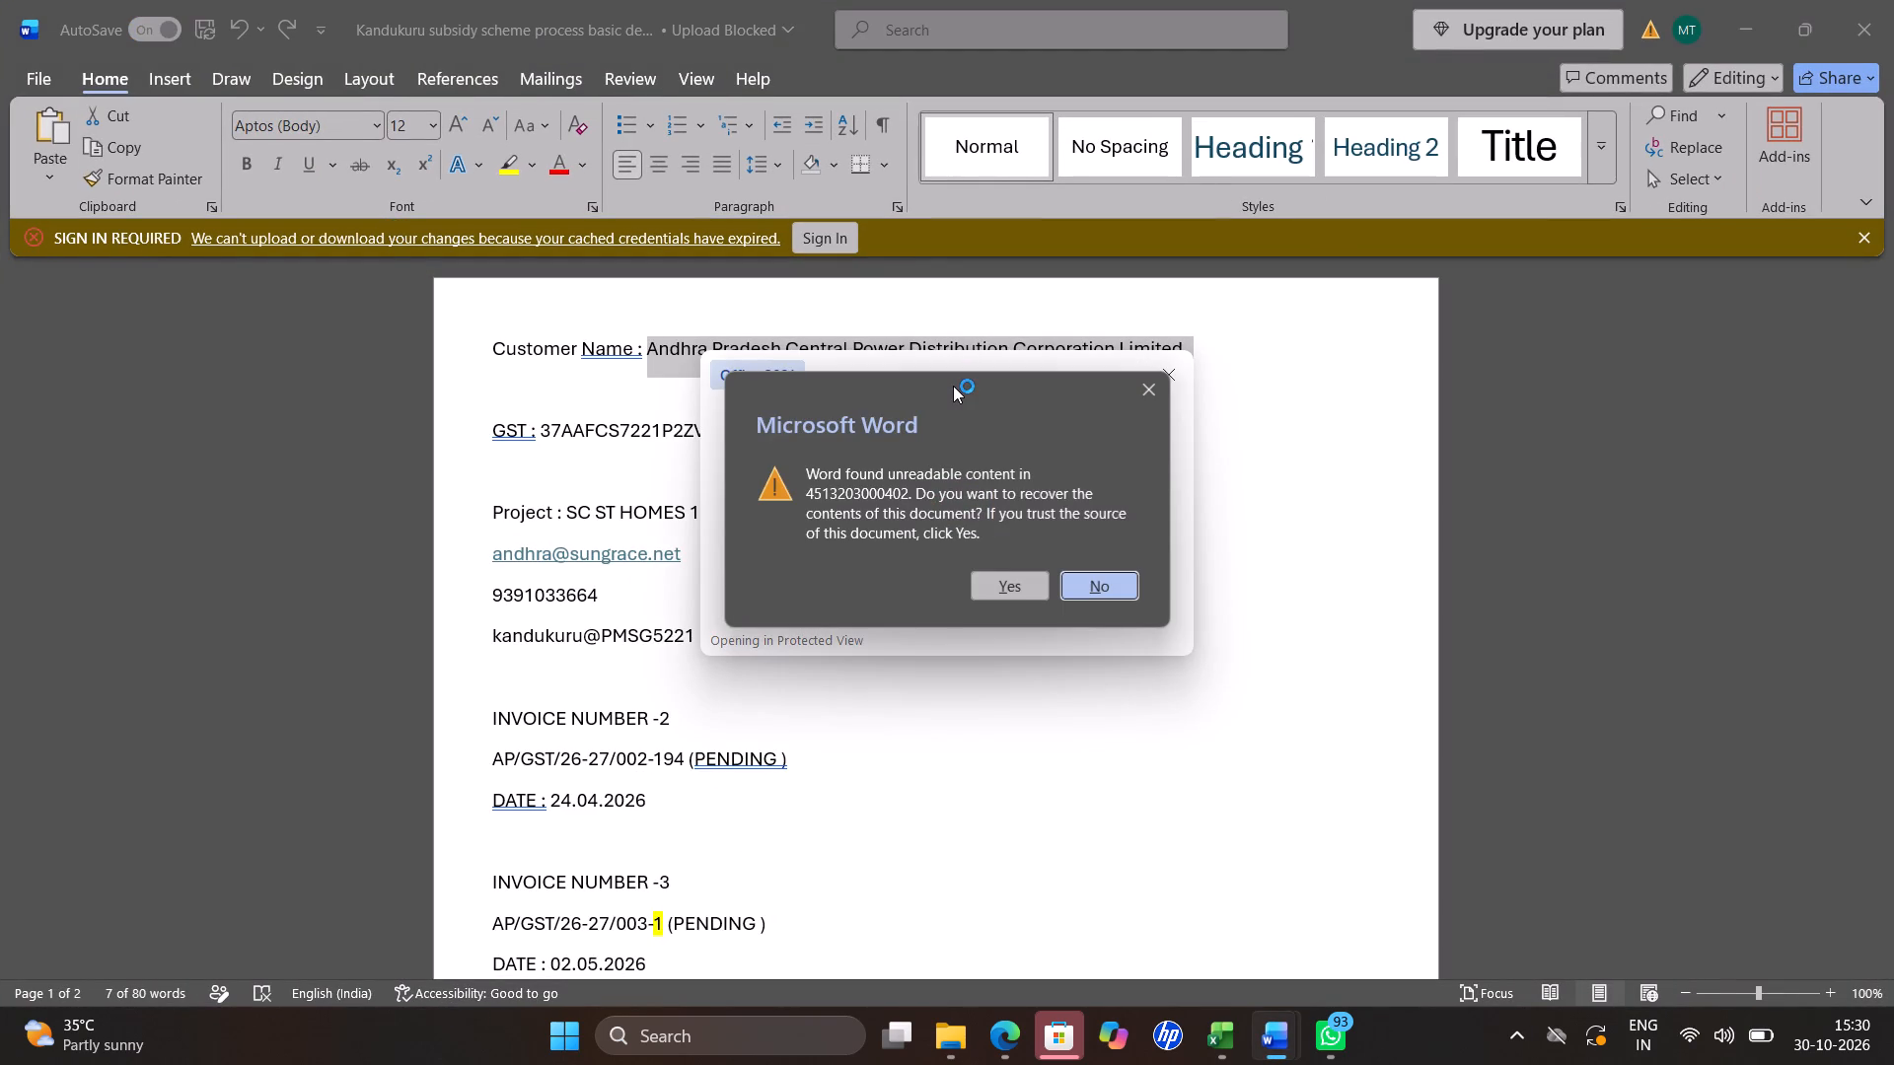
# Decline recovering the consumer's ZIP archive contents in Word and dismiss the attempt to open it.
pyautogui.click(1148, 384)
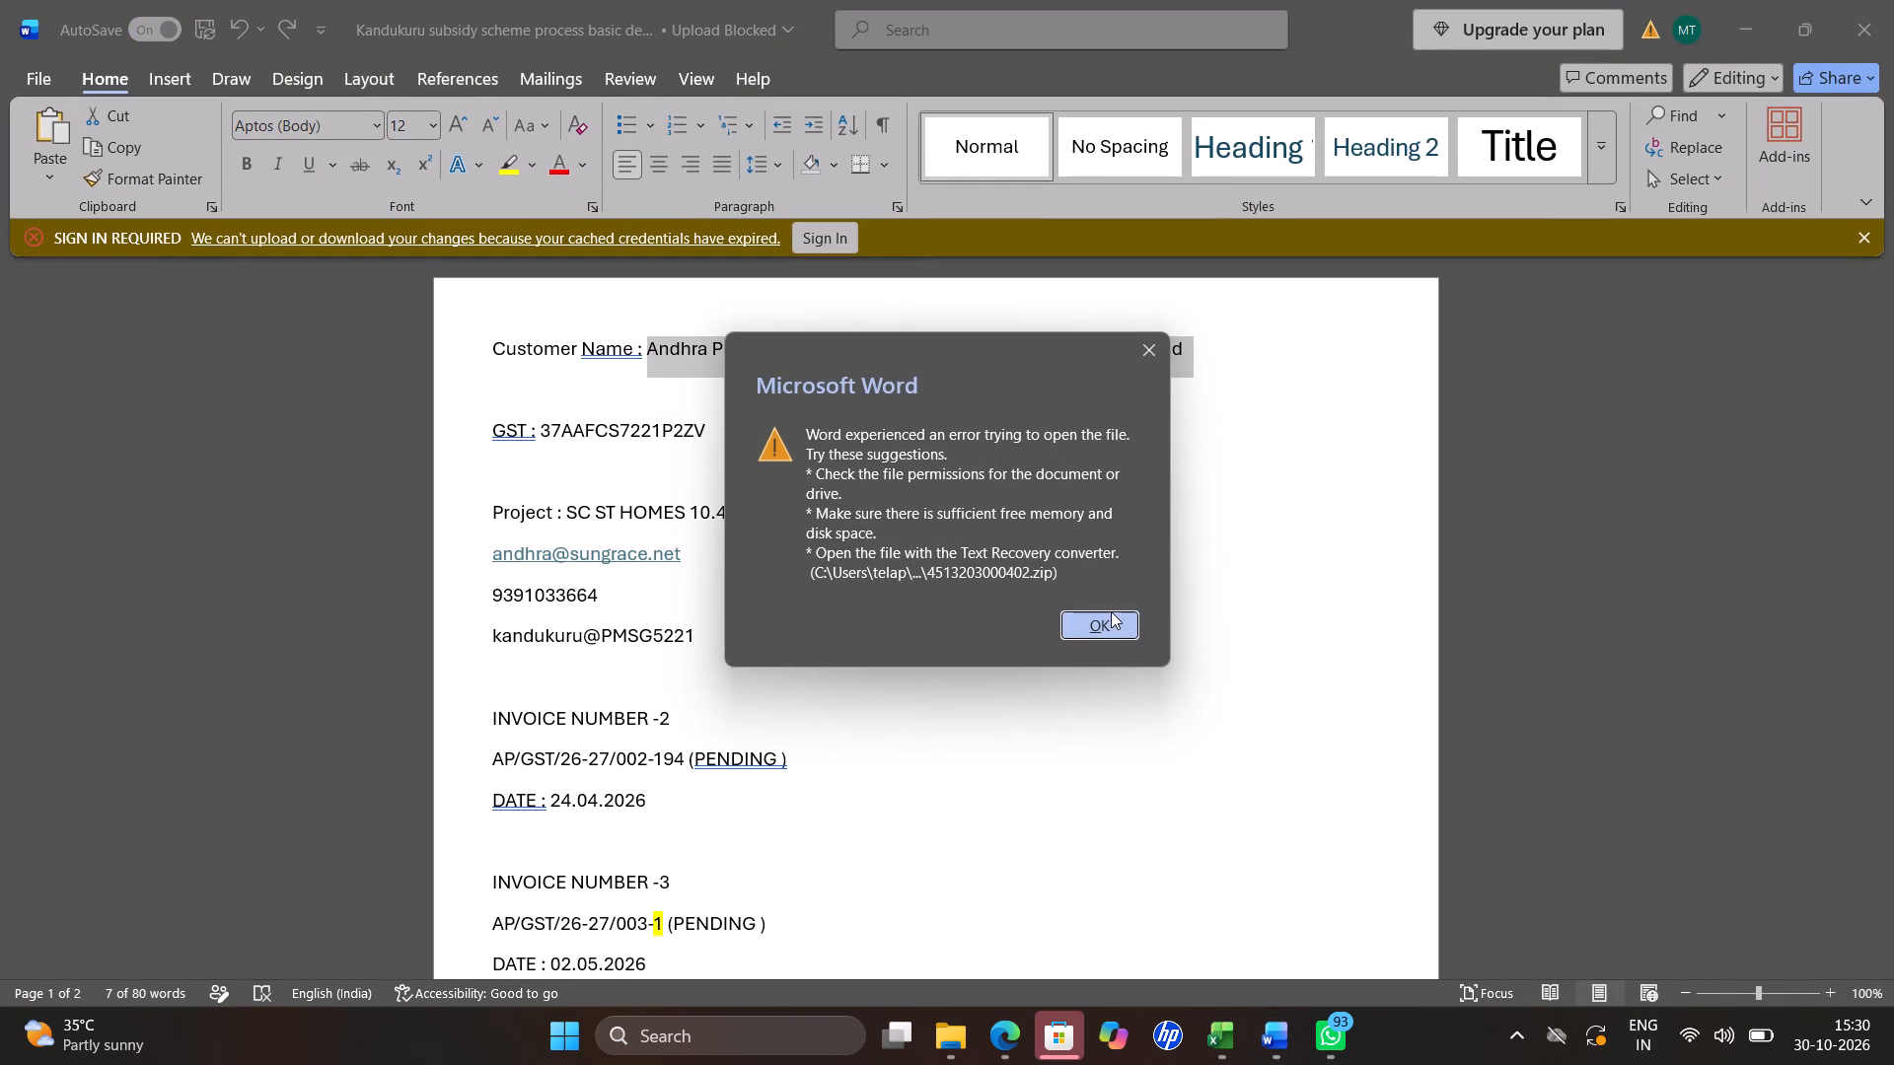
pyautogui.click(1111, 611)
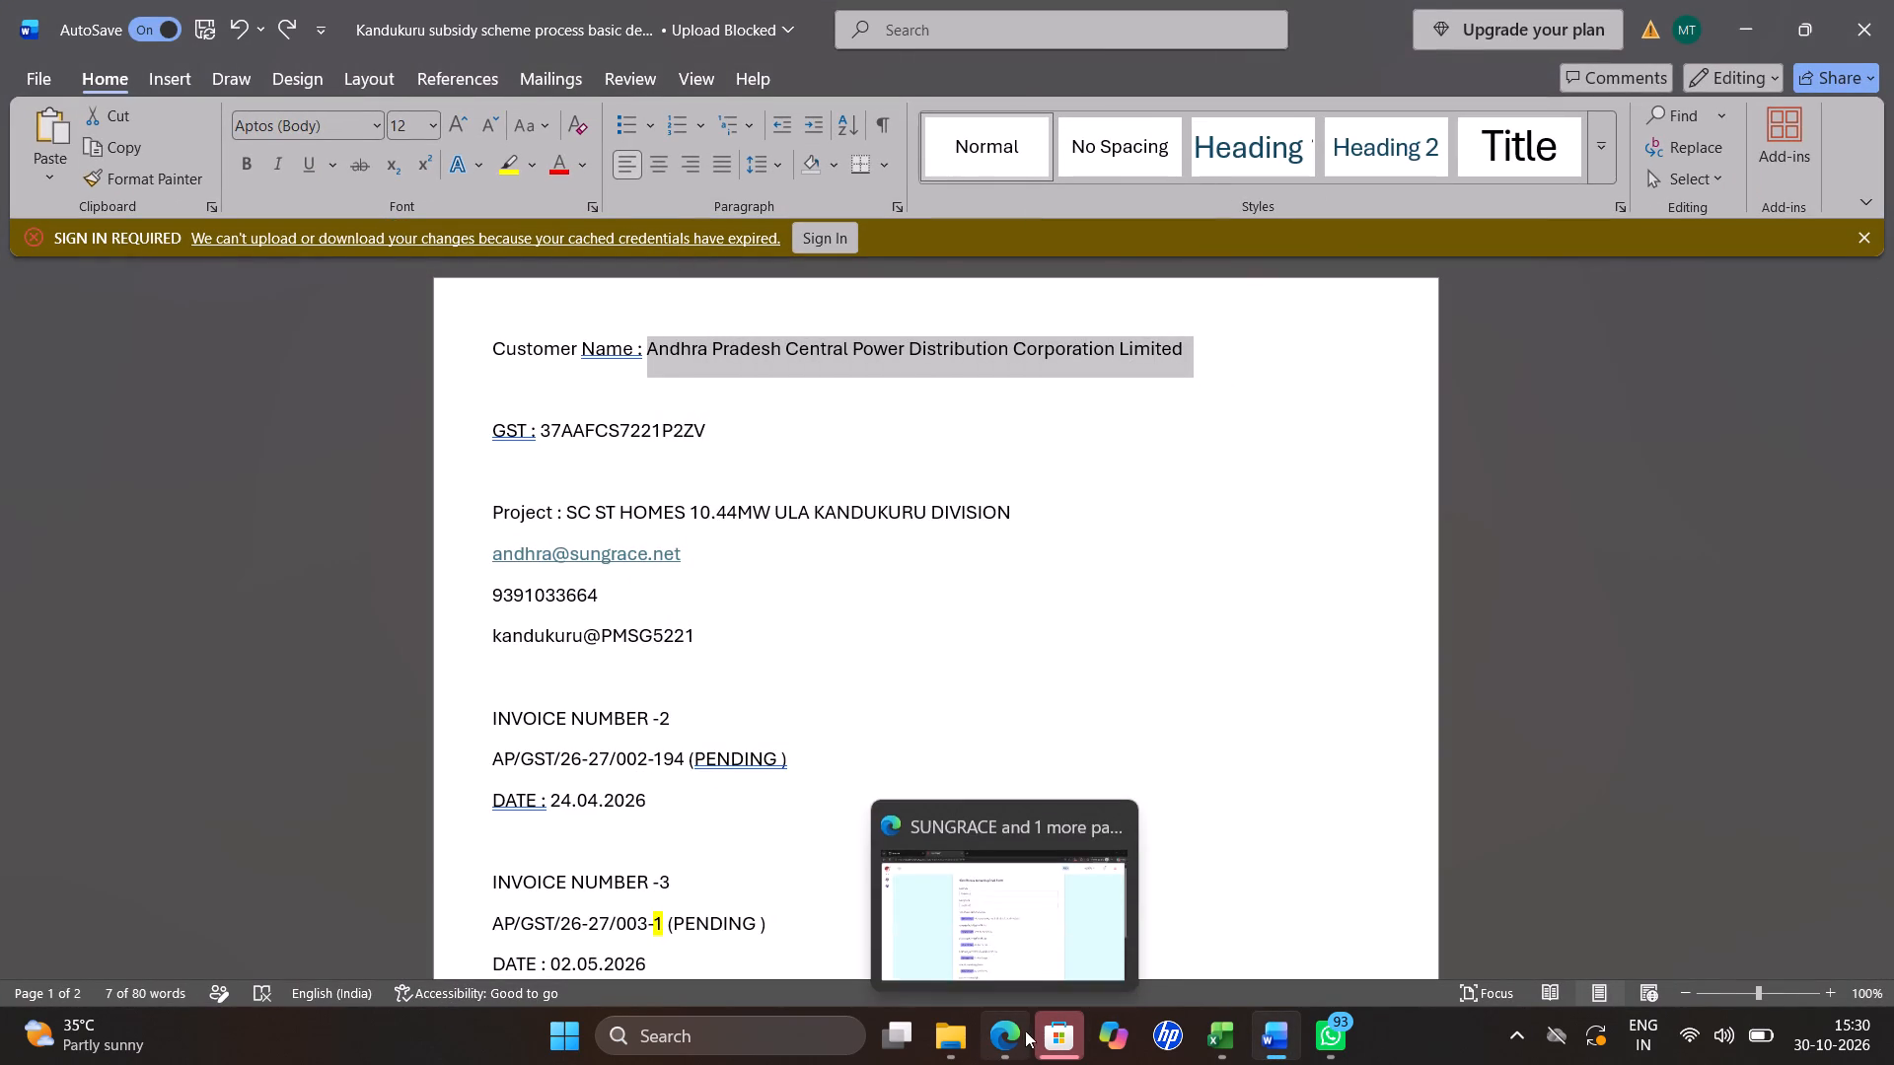
# Switch to File Explorer and extract the consumer's ZIP archive in Downloads to its default folder, showing the extracted files.
pyautogui.click(948, 1037)
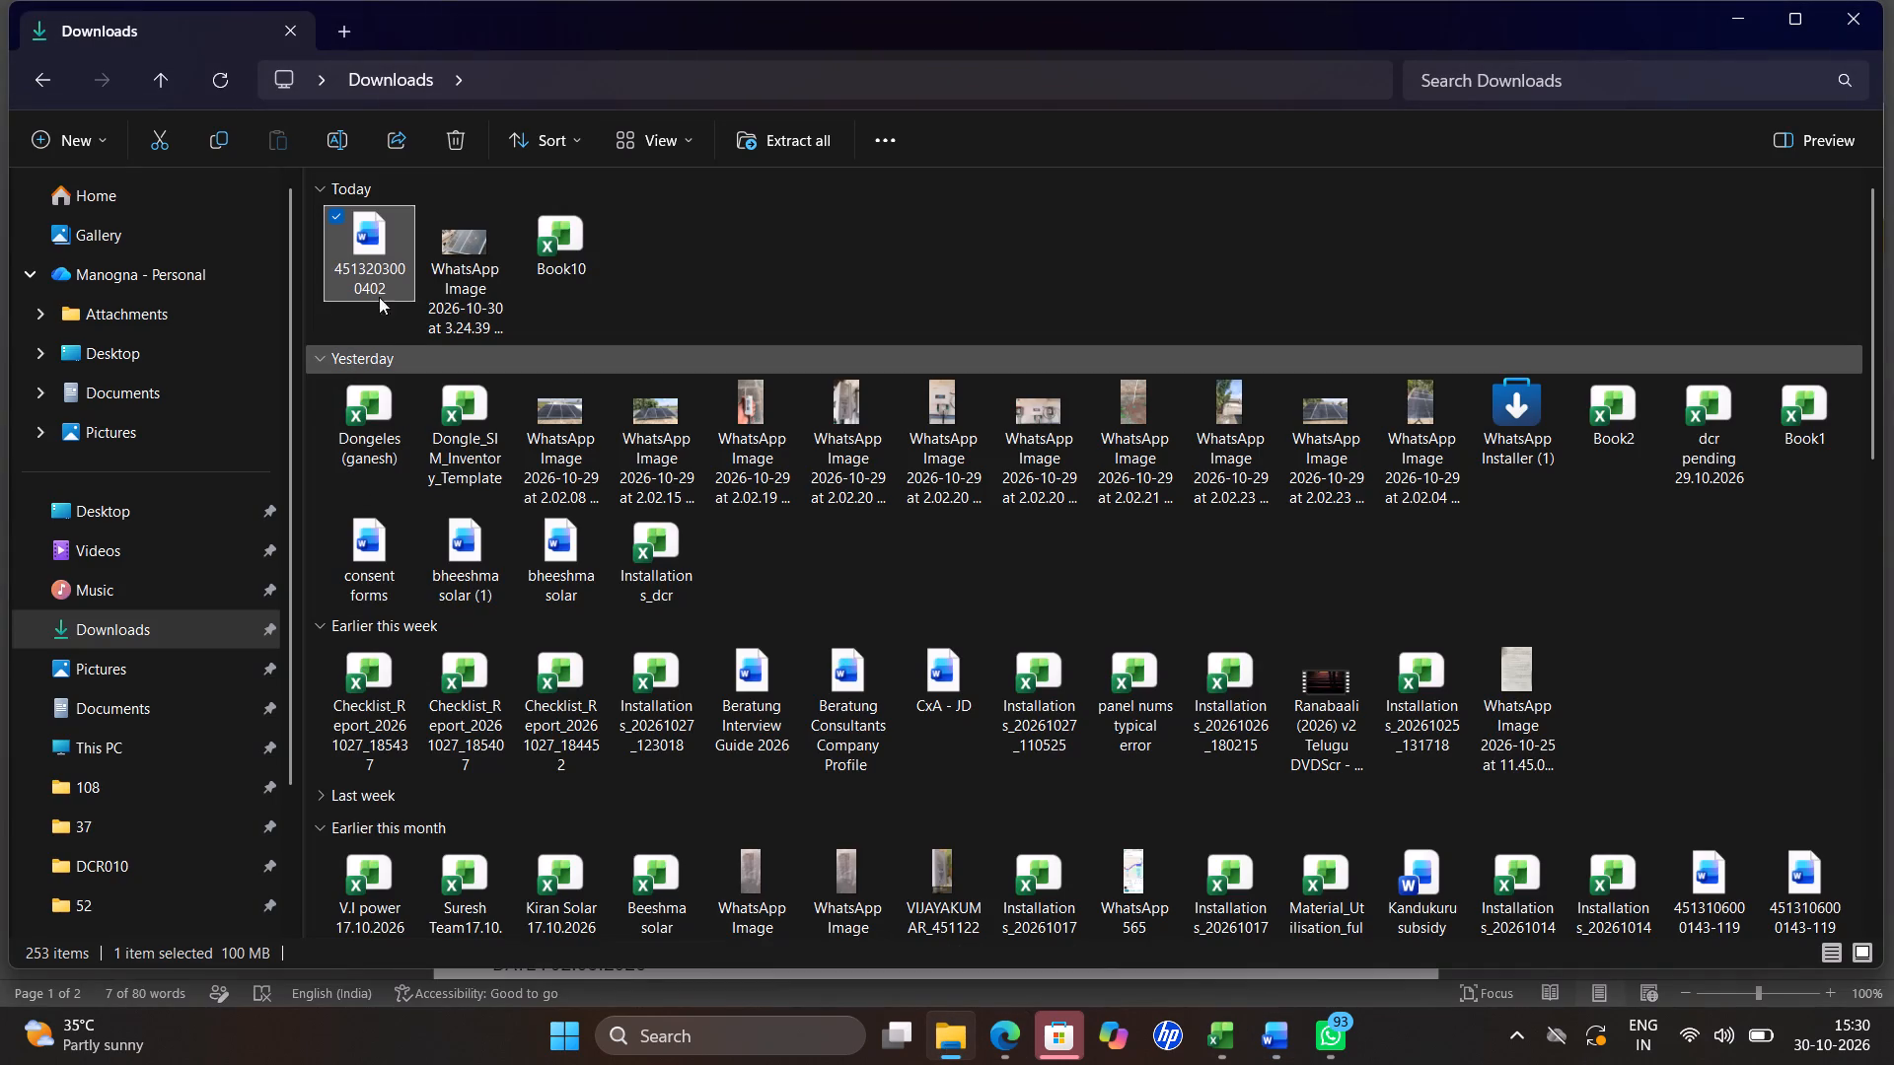
pyautogui.rightClick(375, 285)
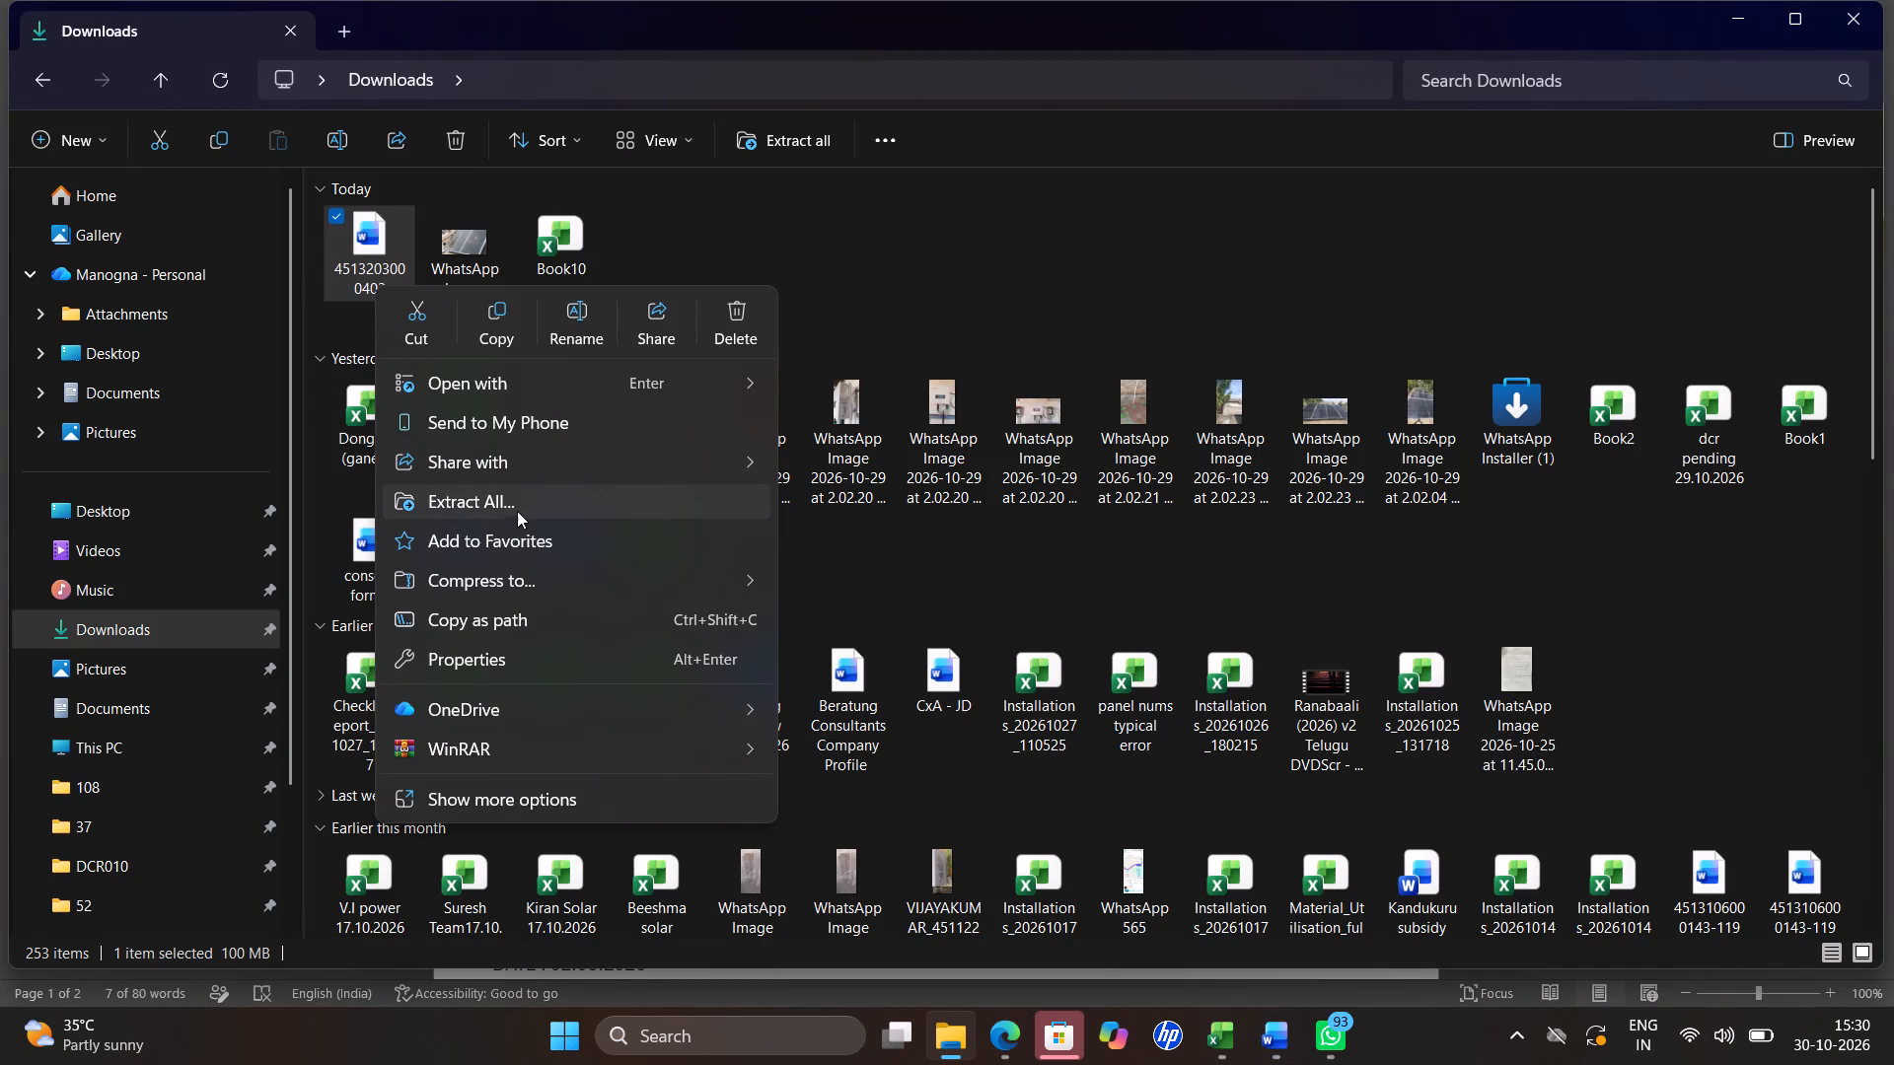
pyautogui.click(517, 514)
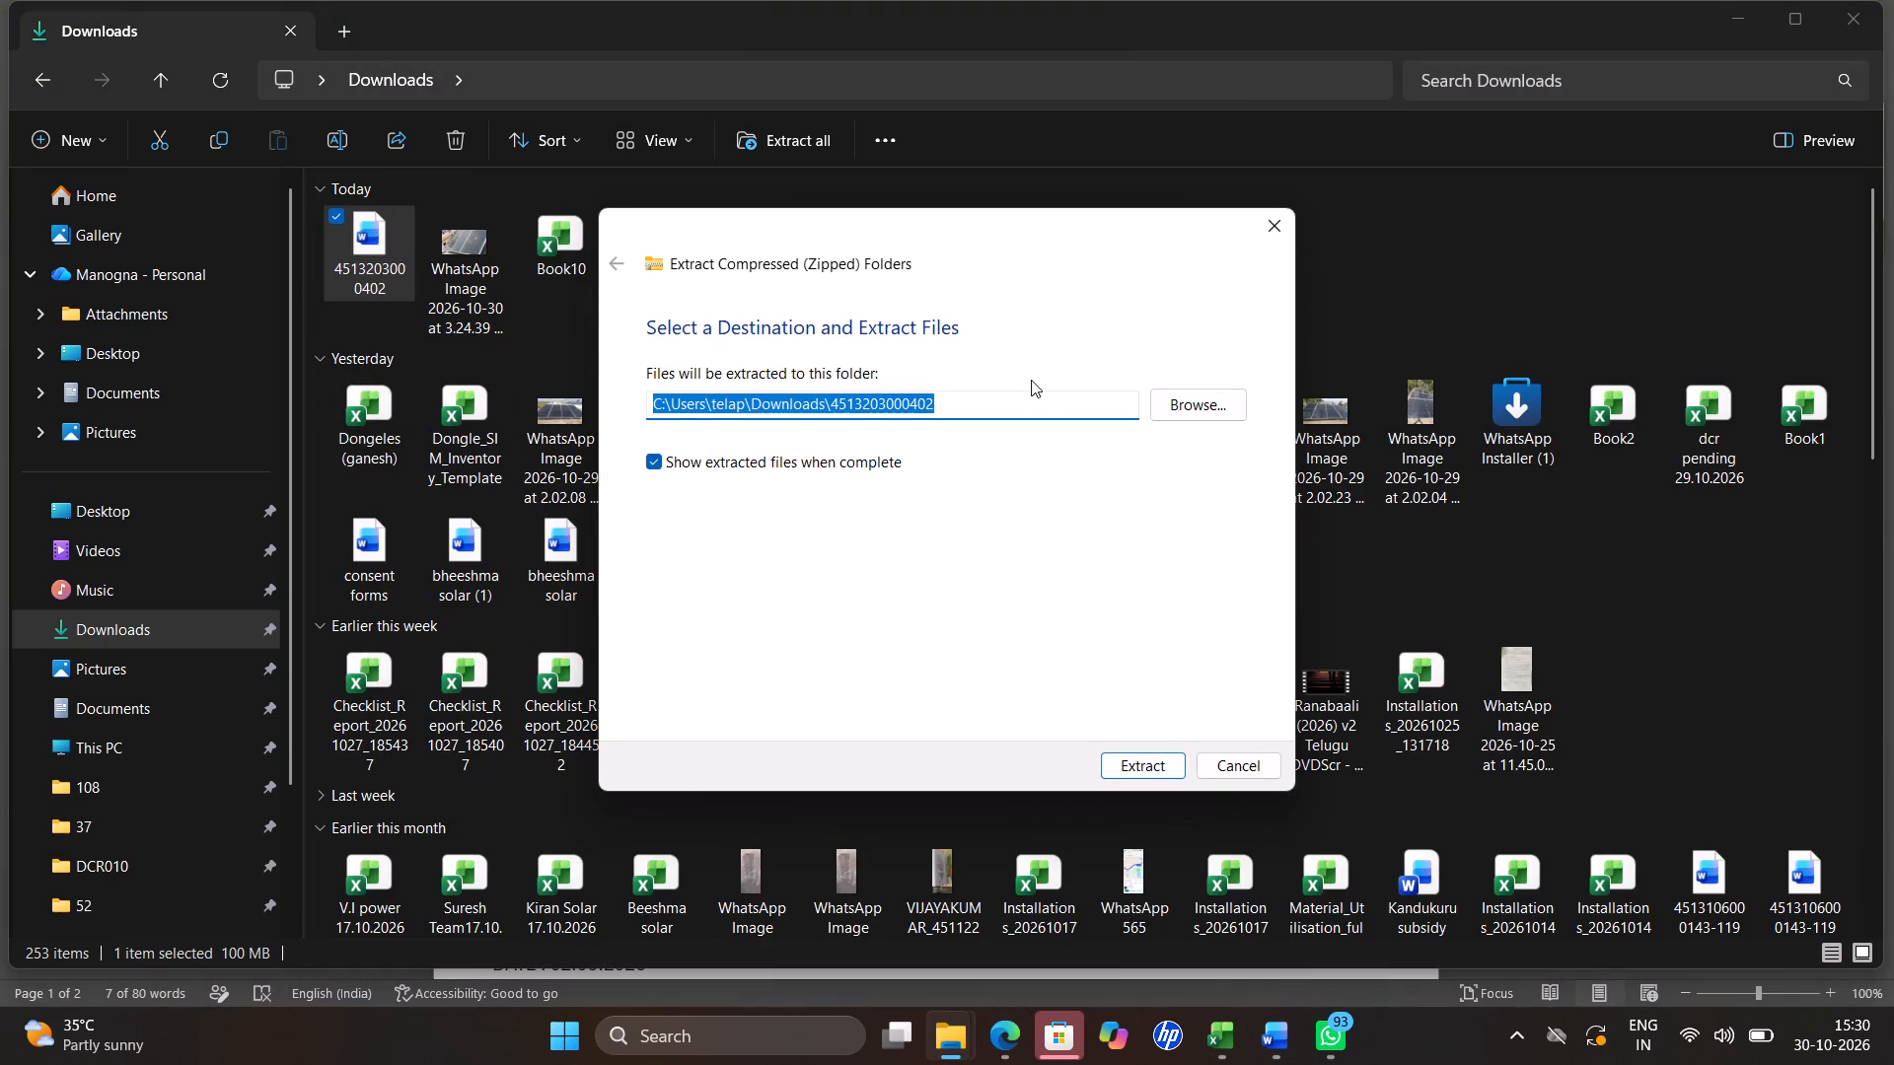
pyautogui.click(1031, 395)
pyautogui.click(1142, 762)
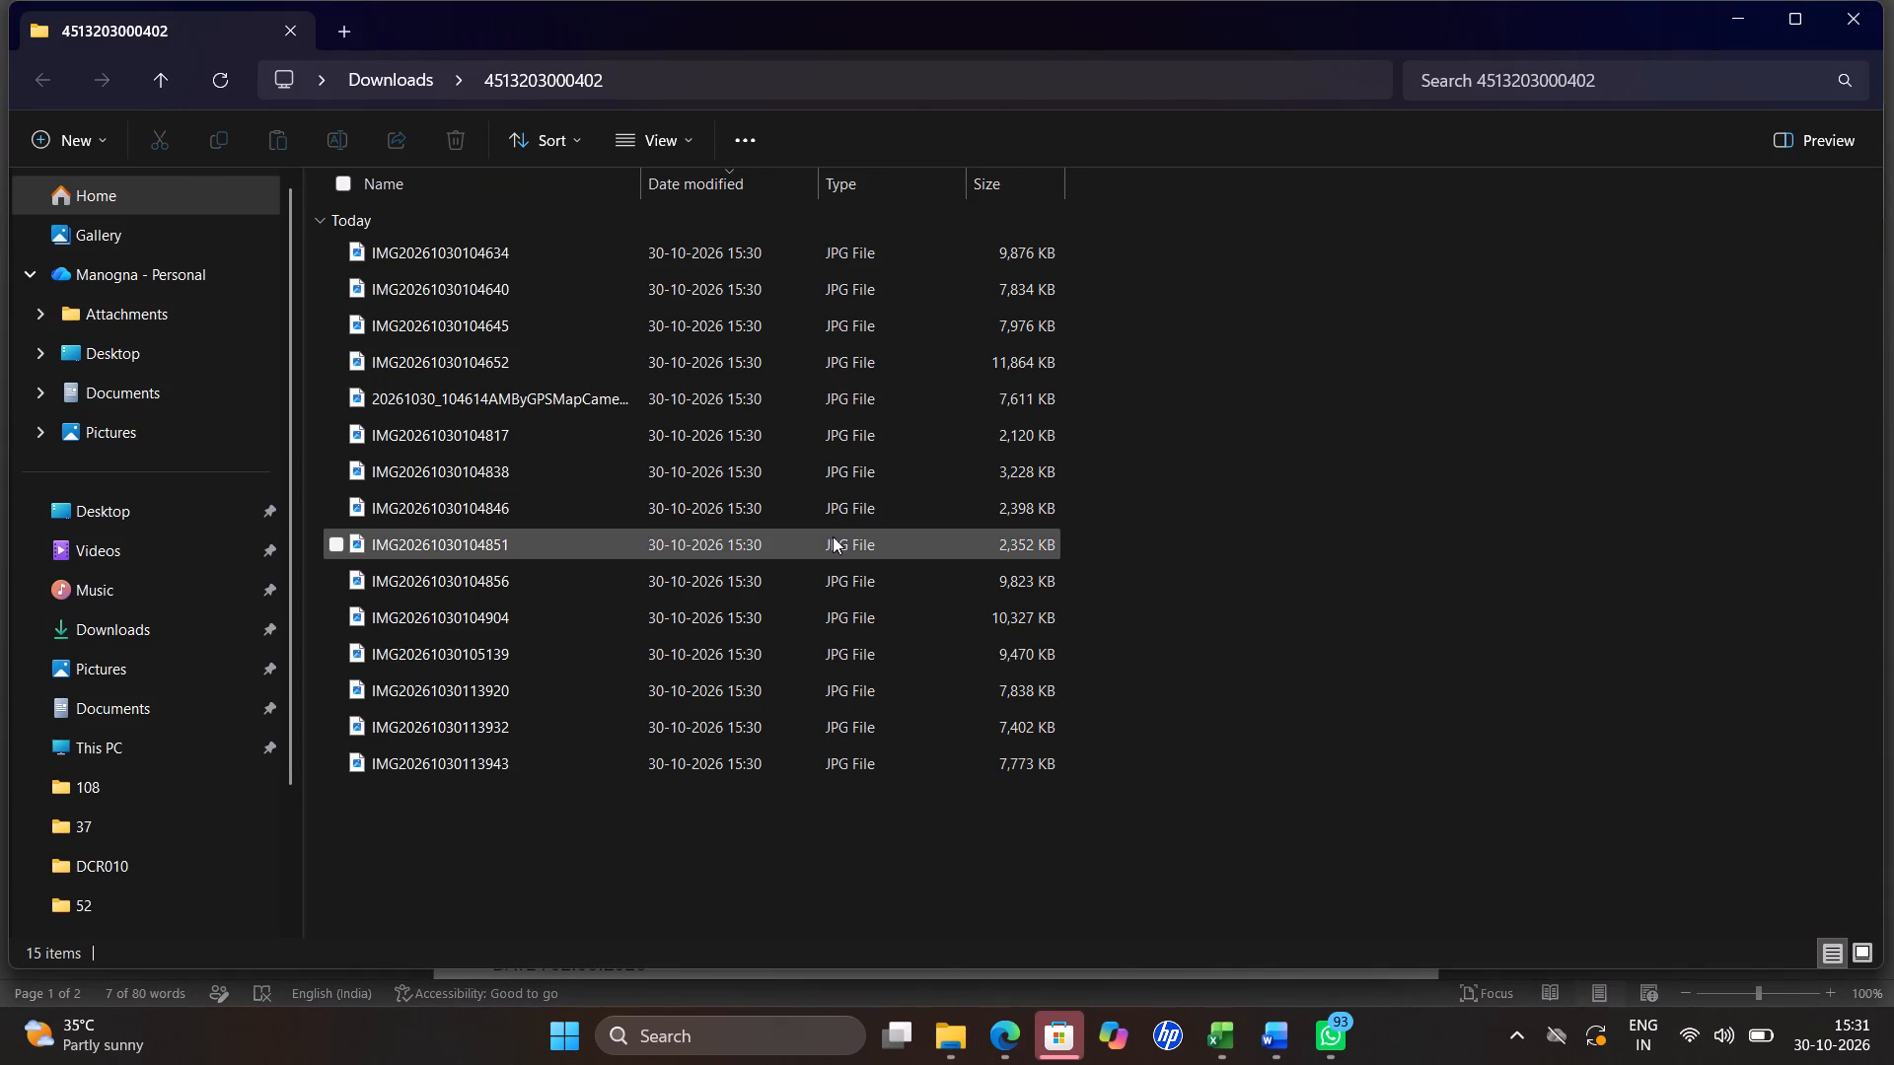
# Switch to Microsoft Edge and attach the consumer's ZIP archive from Downloads as the Inverter Installation Photo.
pyautogui.click(982, 1044)
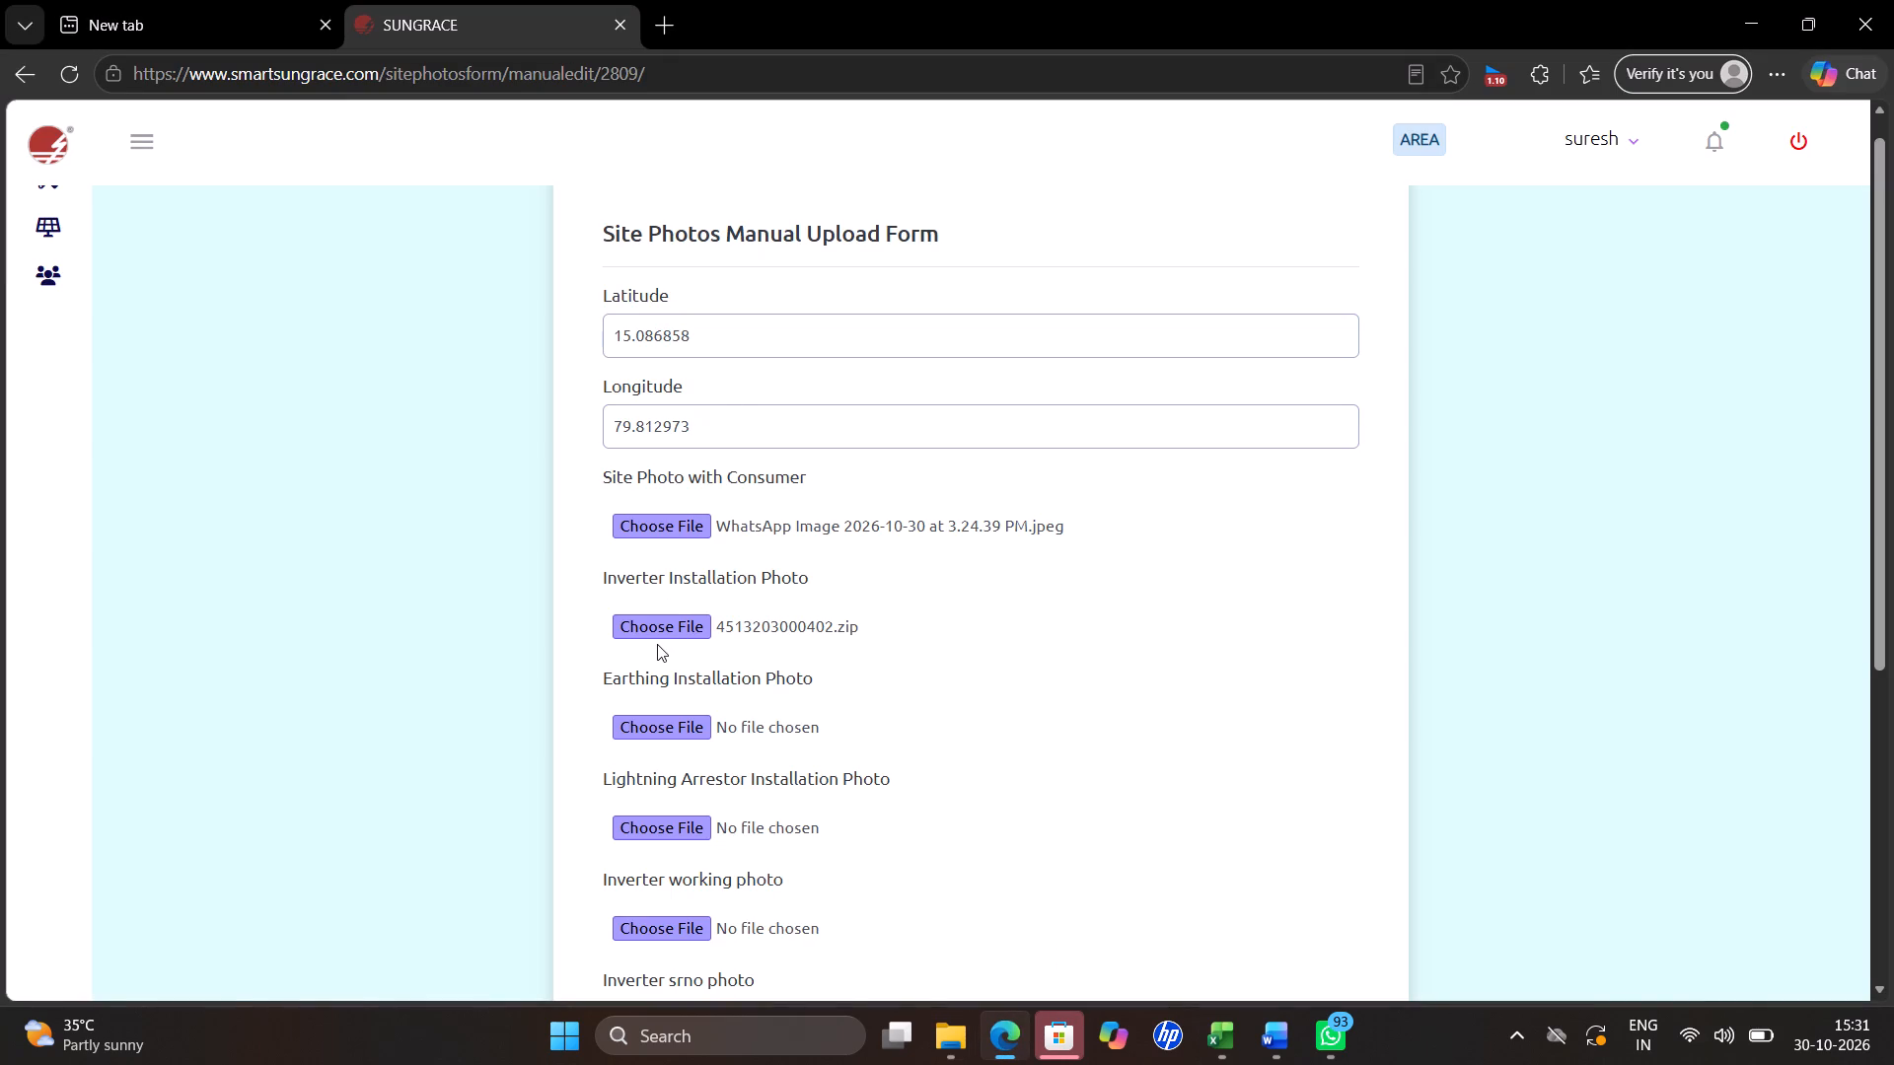
pyautogui.click(657, 644)
pyautogui.click(660, 621)
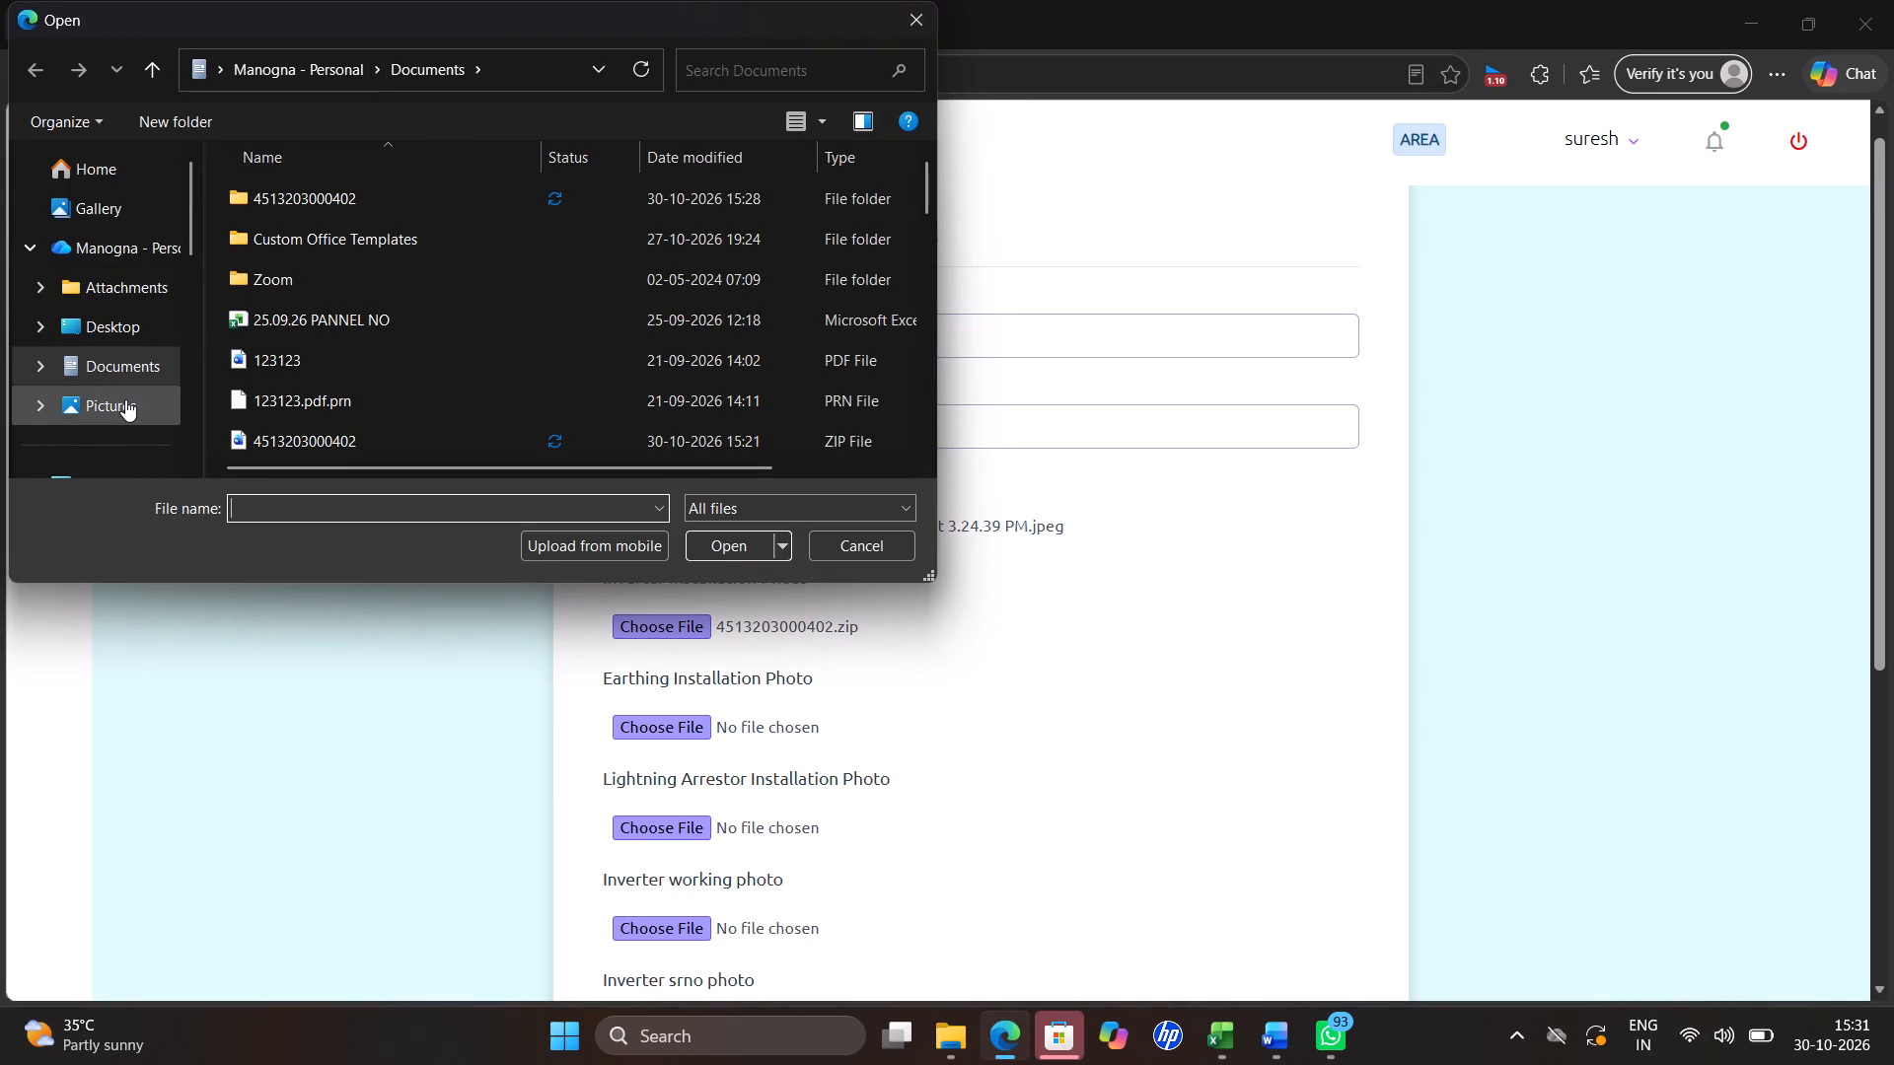
pyautogui.scroll(-1, 125, 399)
pyautogui.click(124, 471)
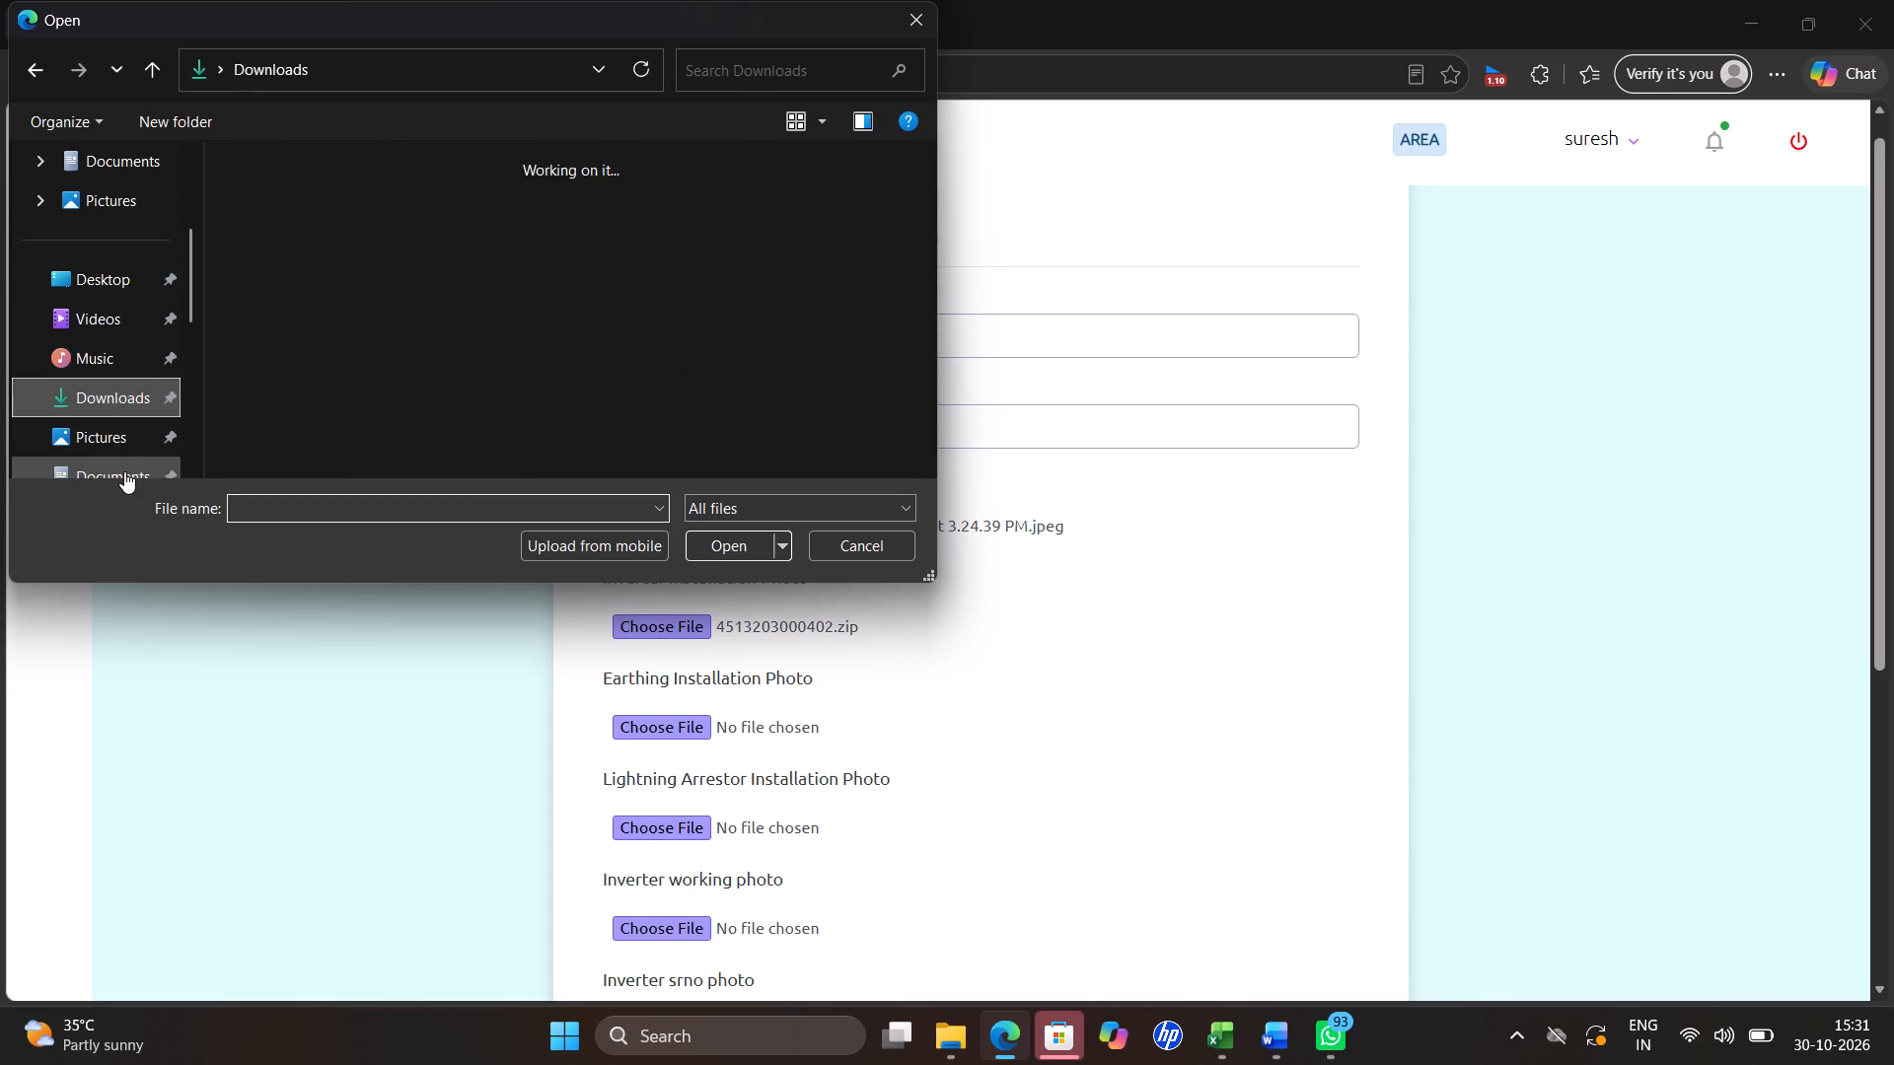
pyautogui.doubleClick(362, 214)
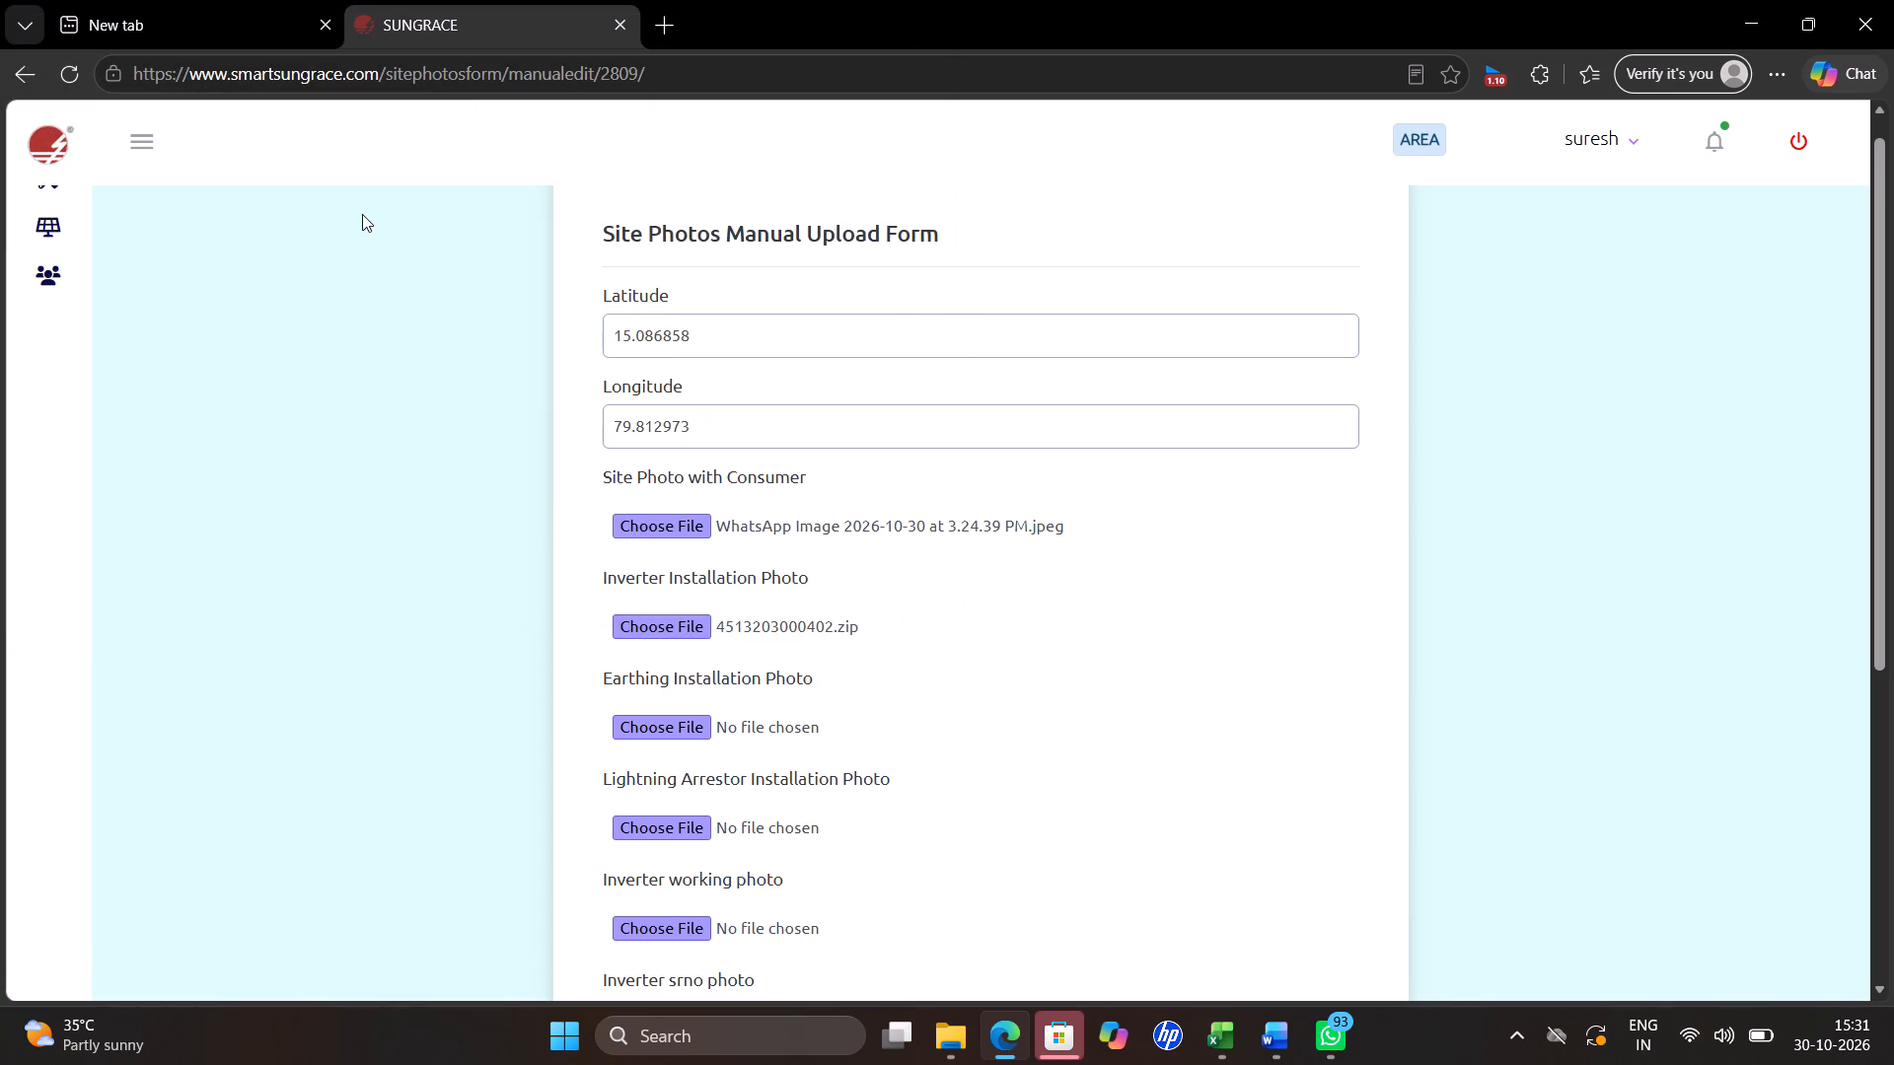
# Reopen the Inverter Installation Photo file selection, look through Downloads, This PC and New Volume (D:), and close it without choosing a file.
pyautogui.click(695, 631)
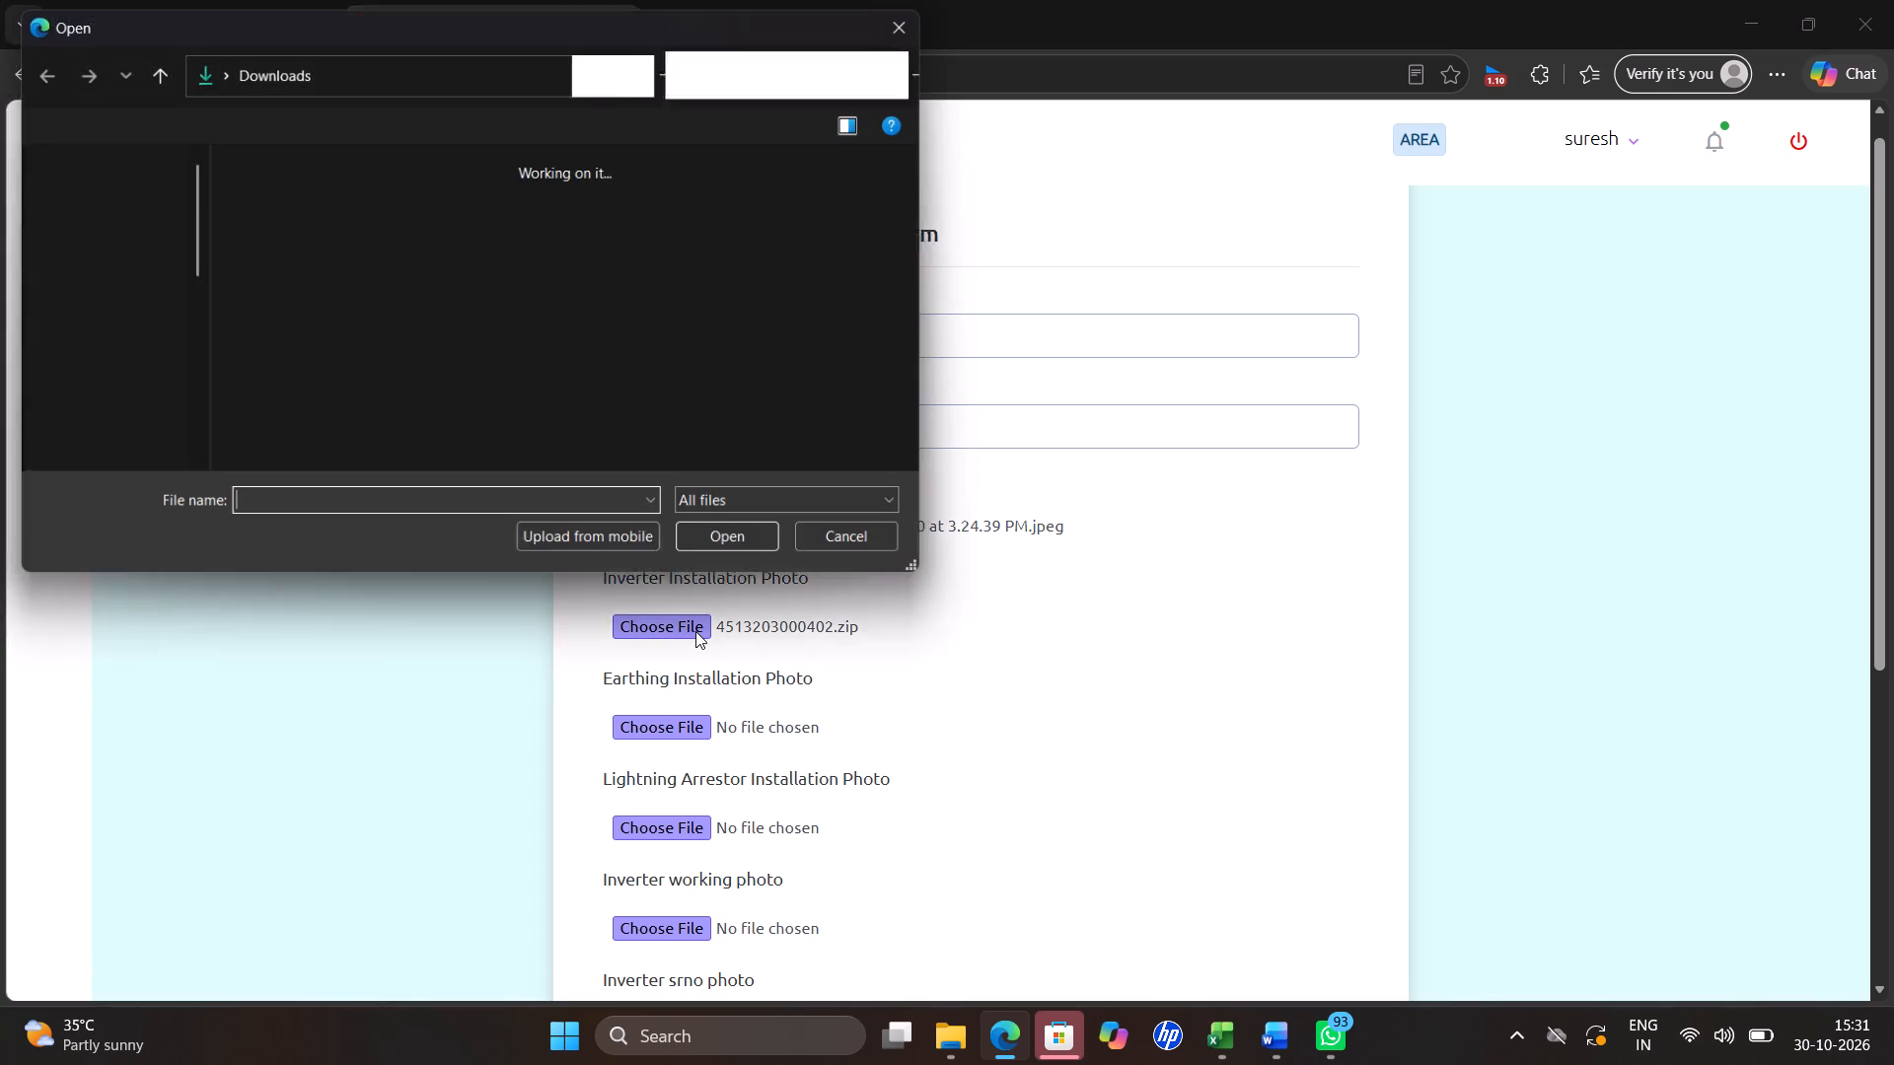
pyautogui.scroll(-1, 493, 314)
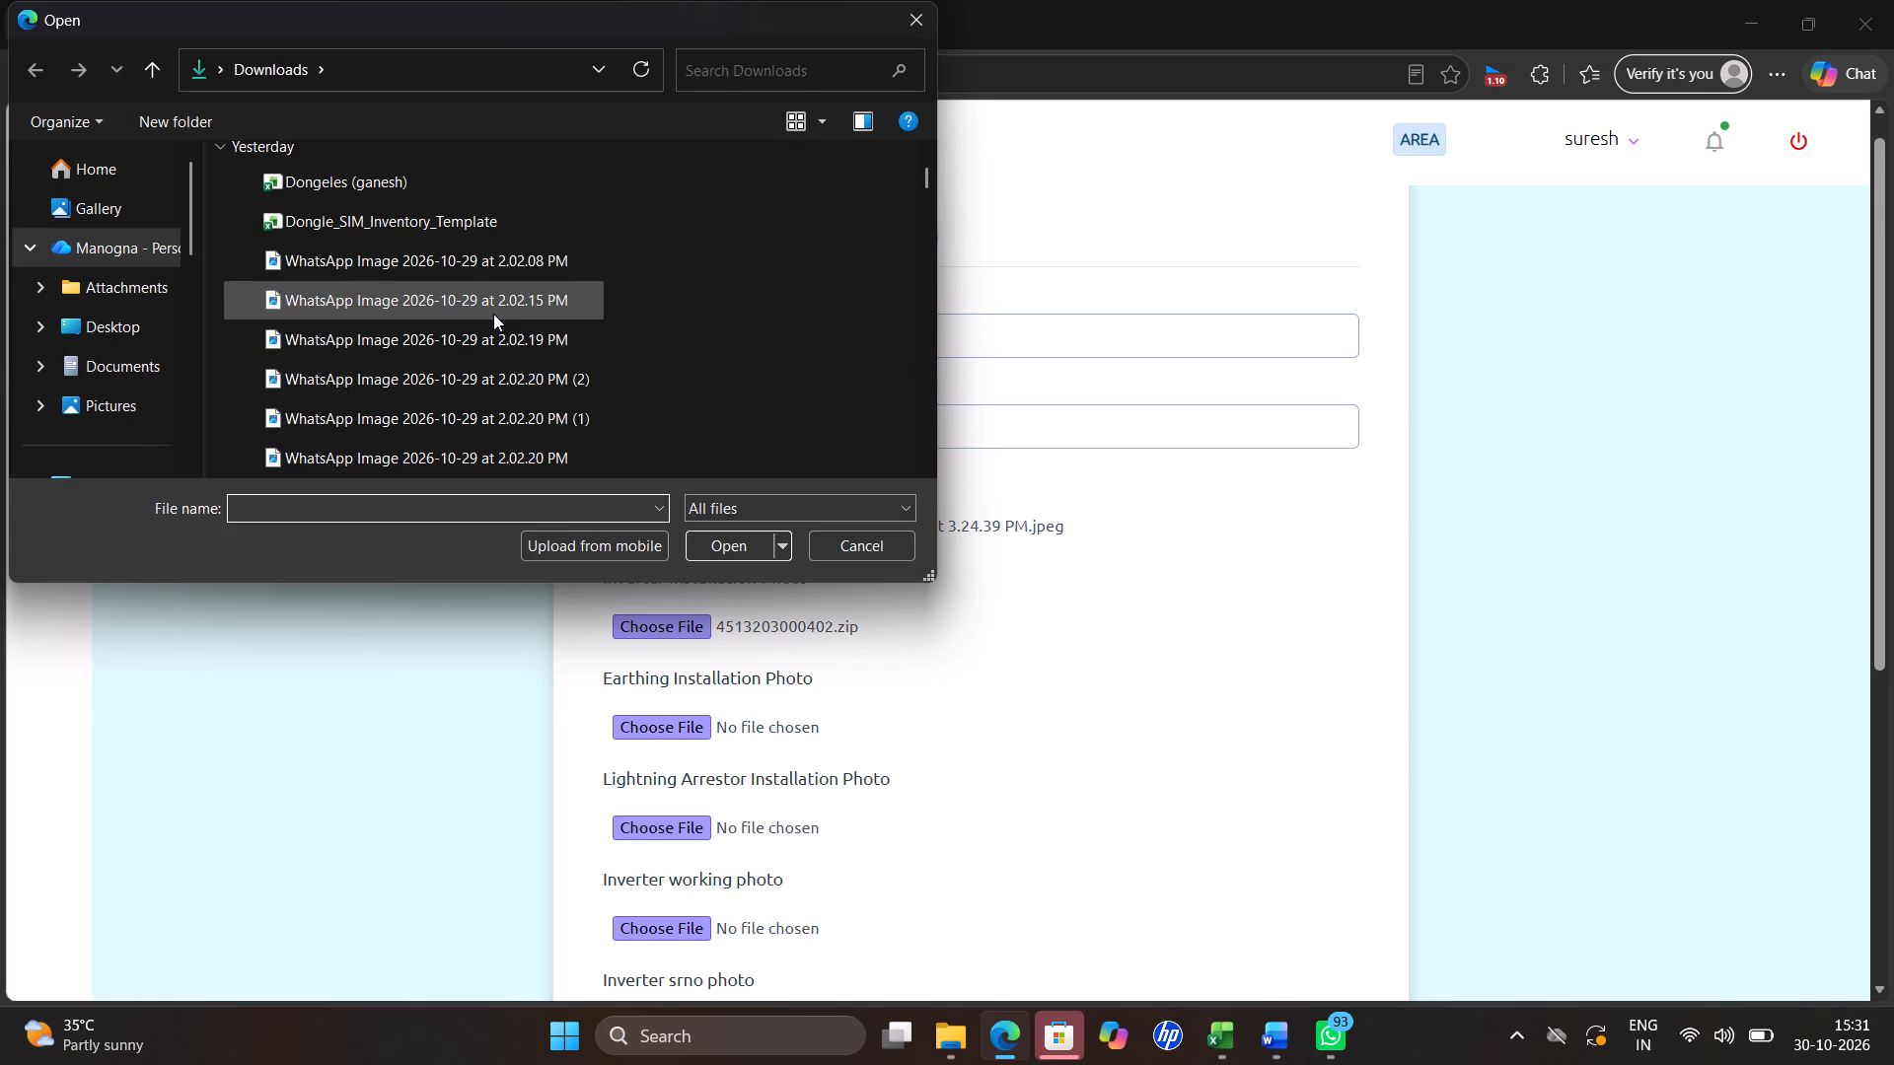
pyautogui.scroll(-1, 536, 294)
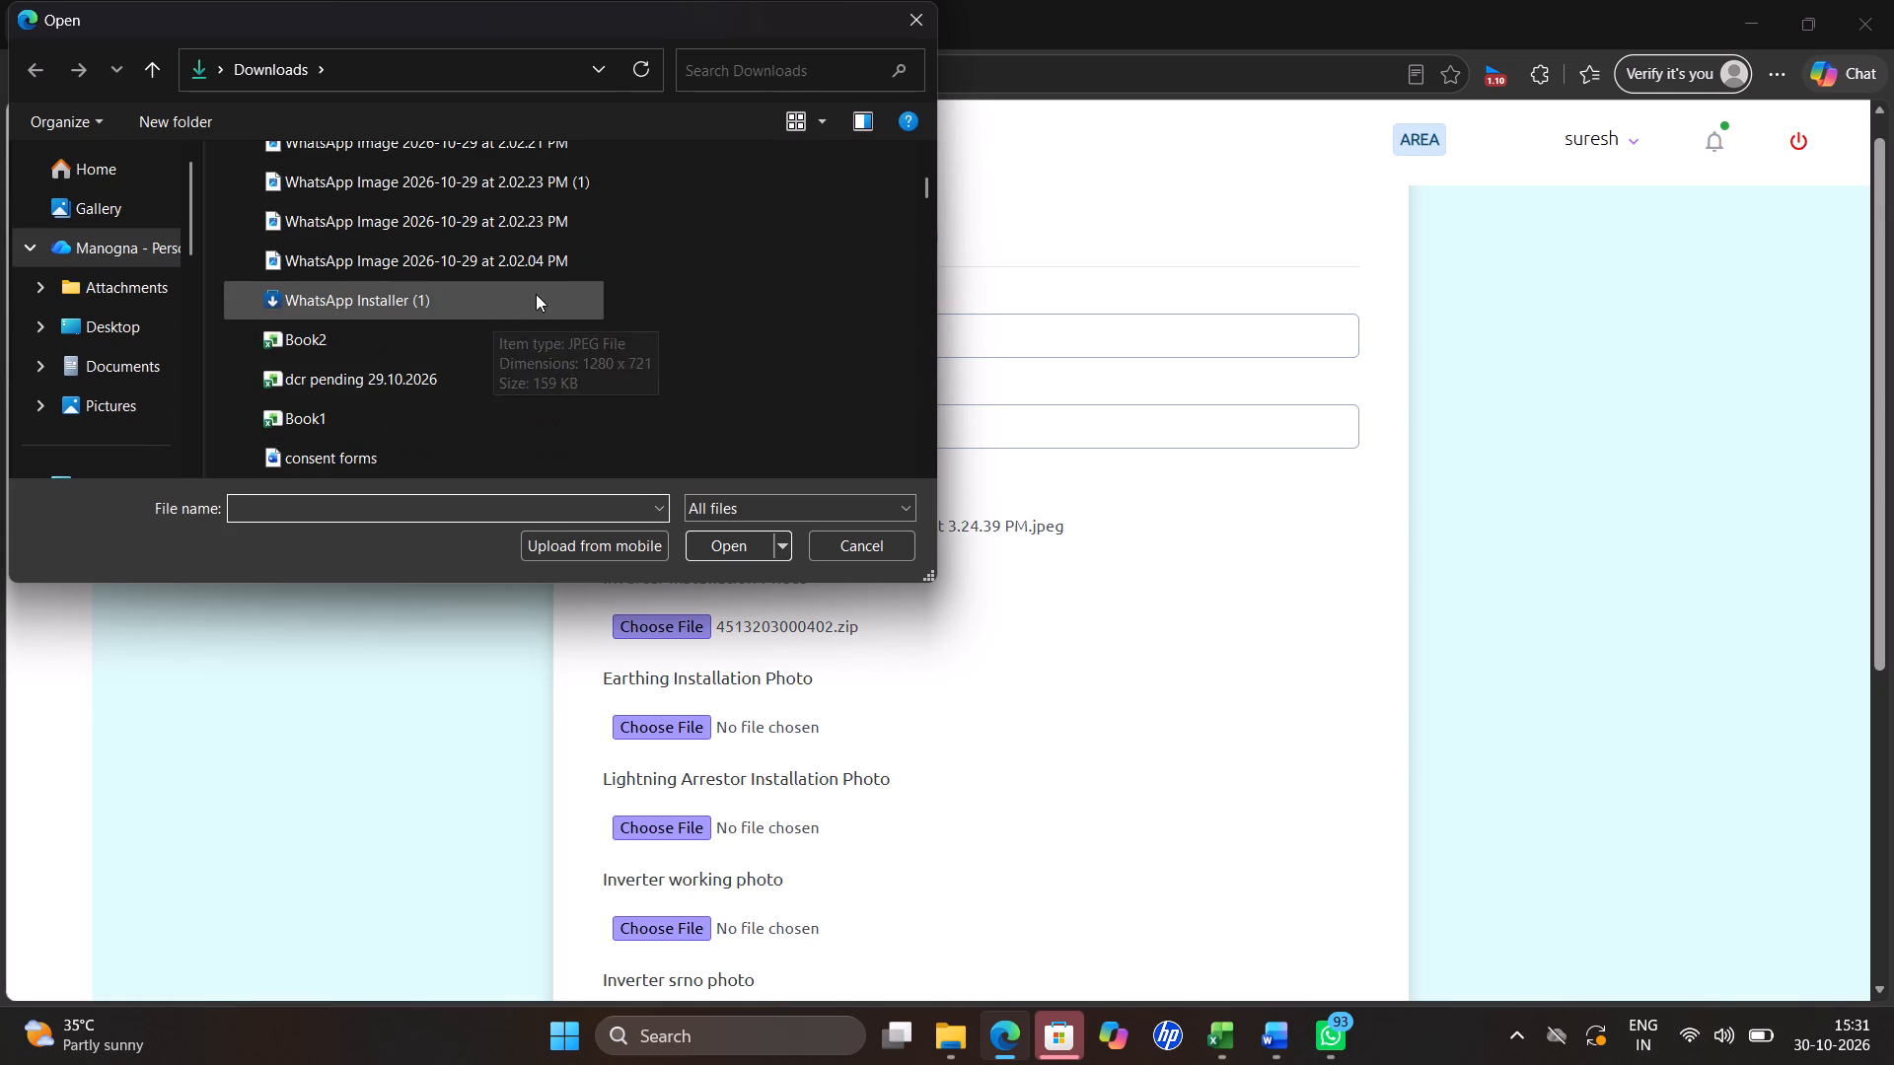
pyautogui.scroll(-1, 536, 294)
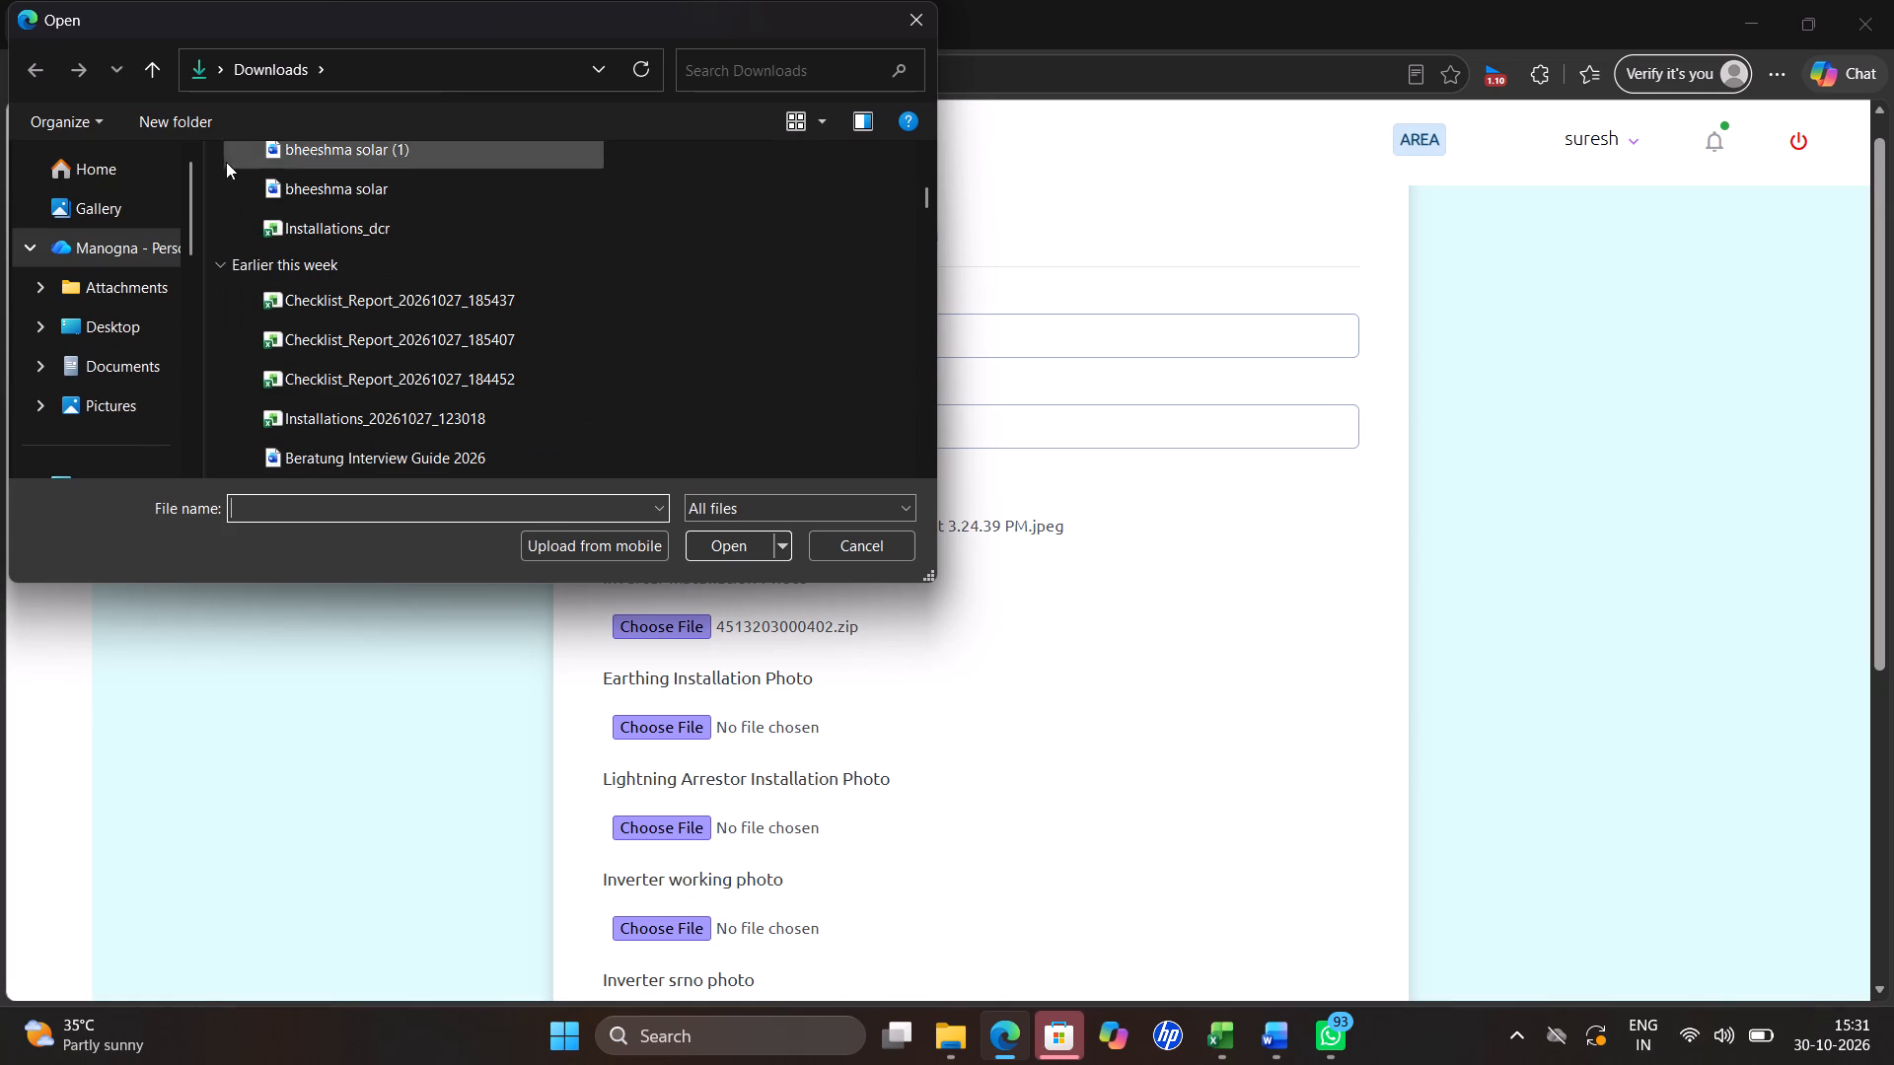
pyautogui.scroll(-1, 117, 342)
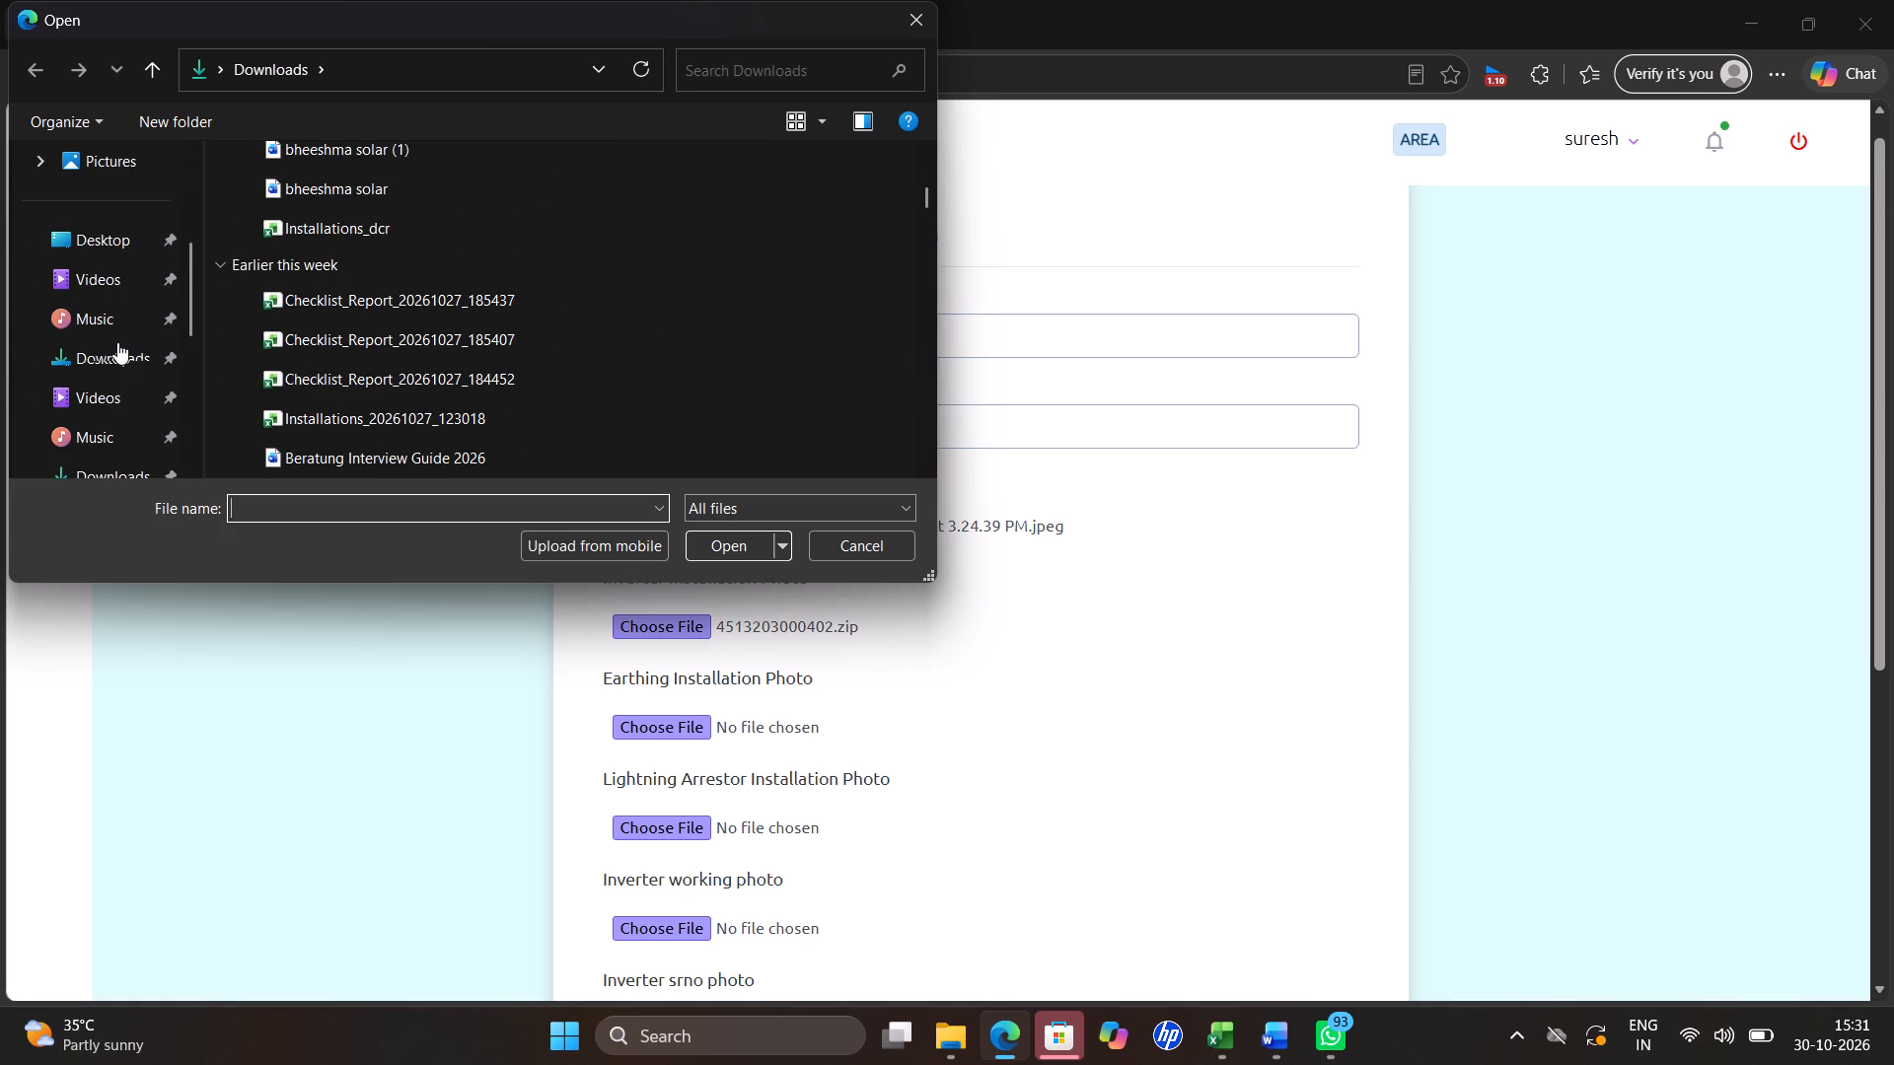
pyautogui.scroll(-1, 117, 342)
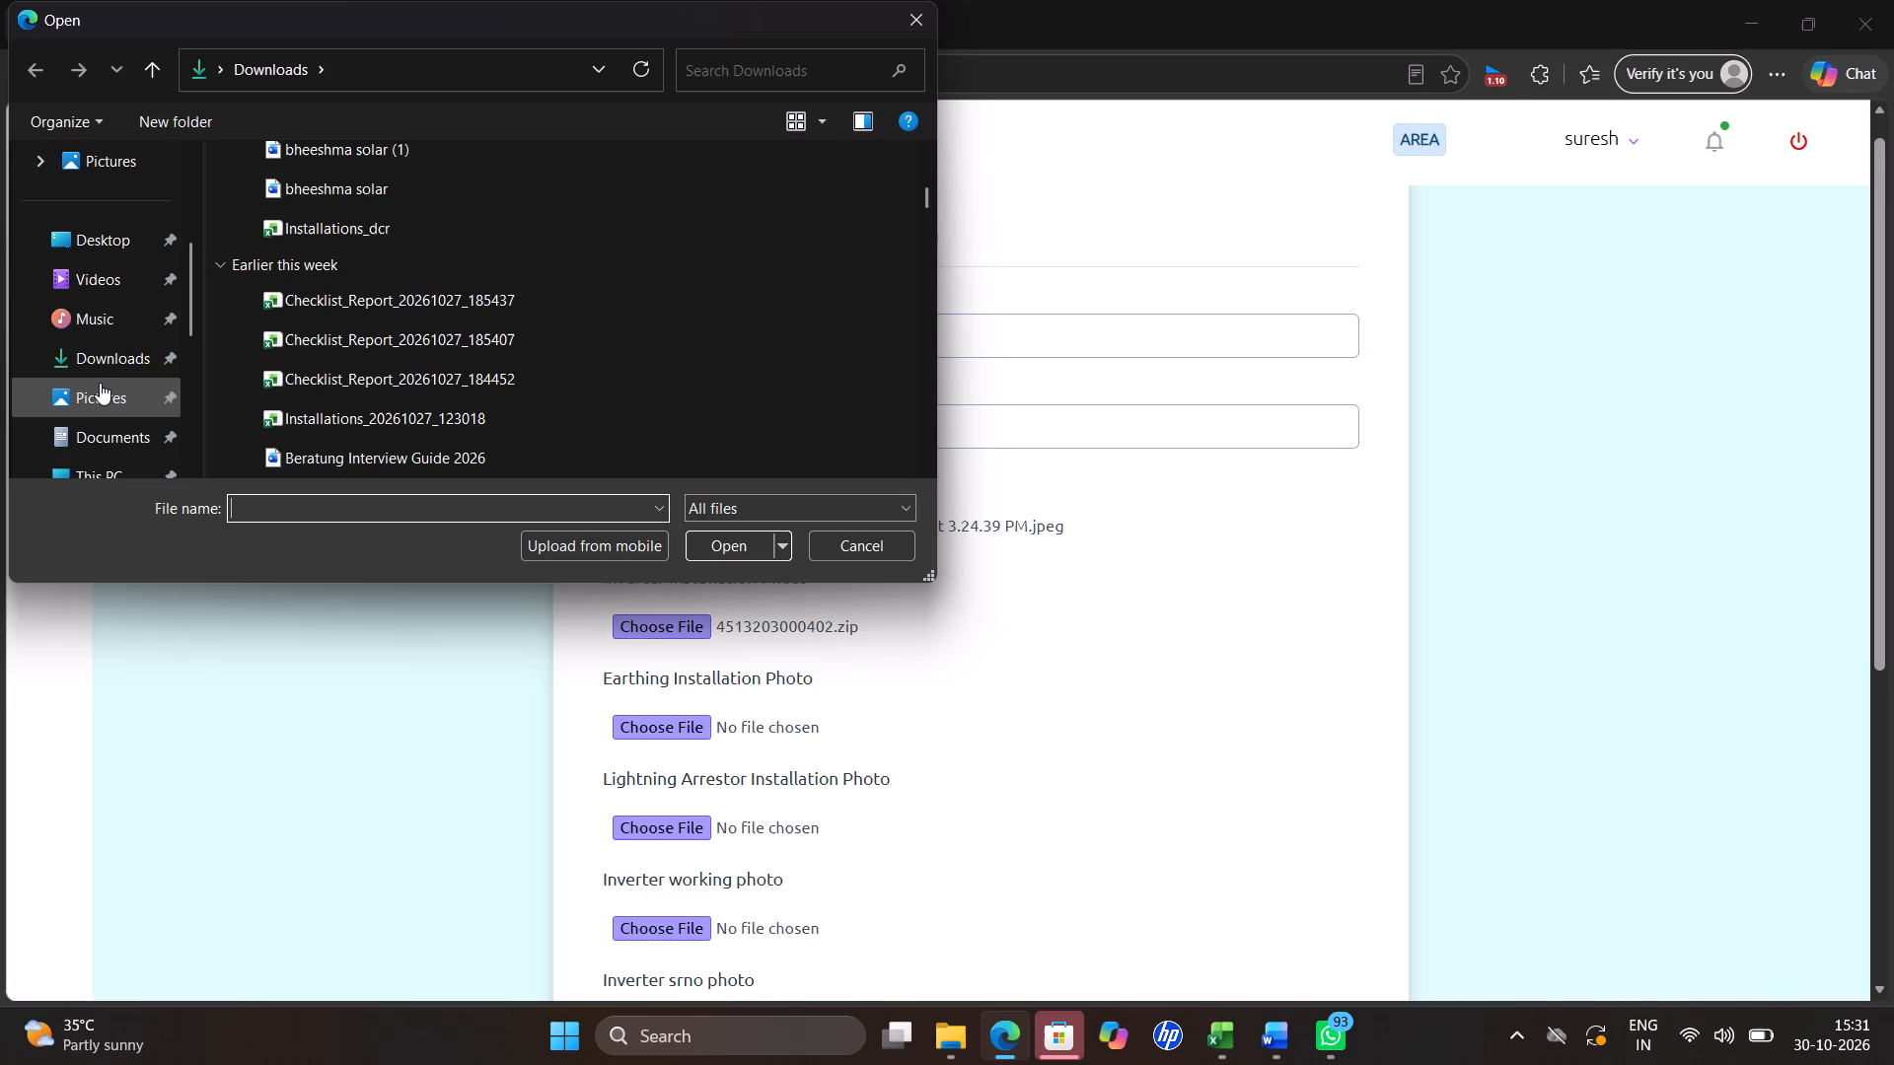
pyautogui.click(154, 376)
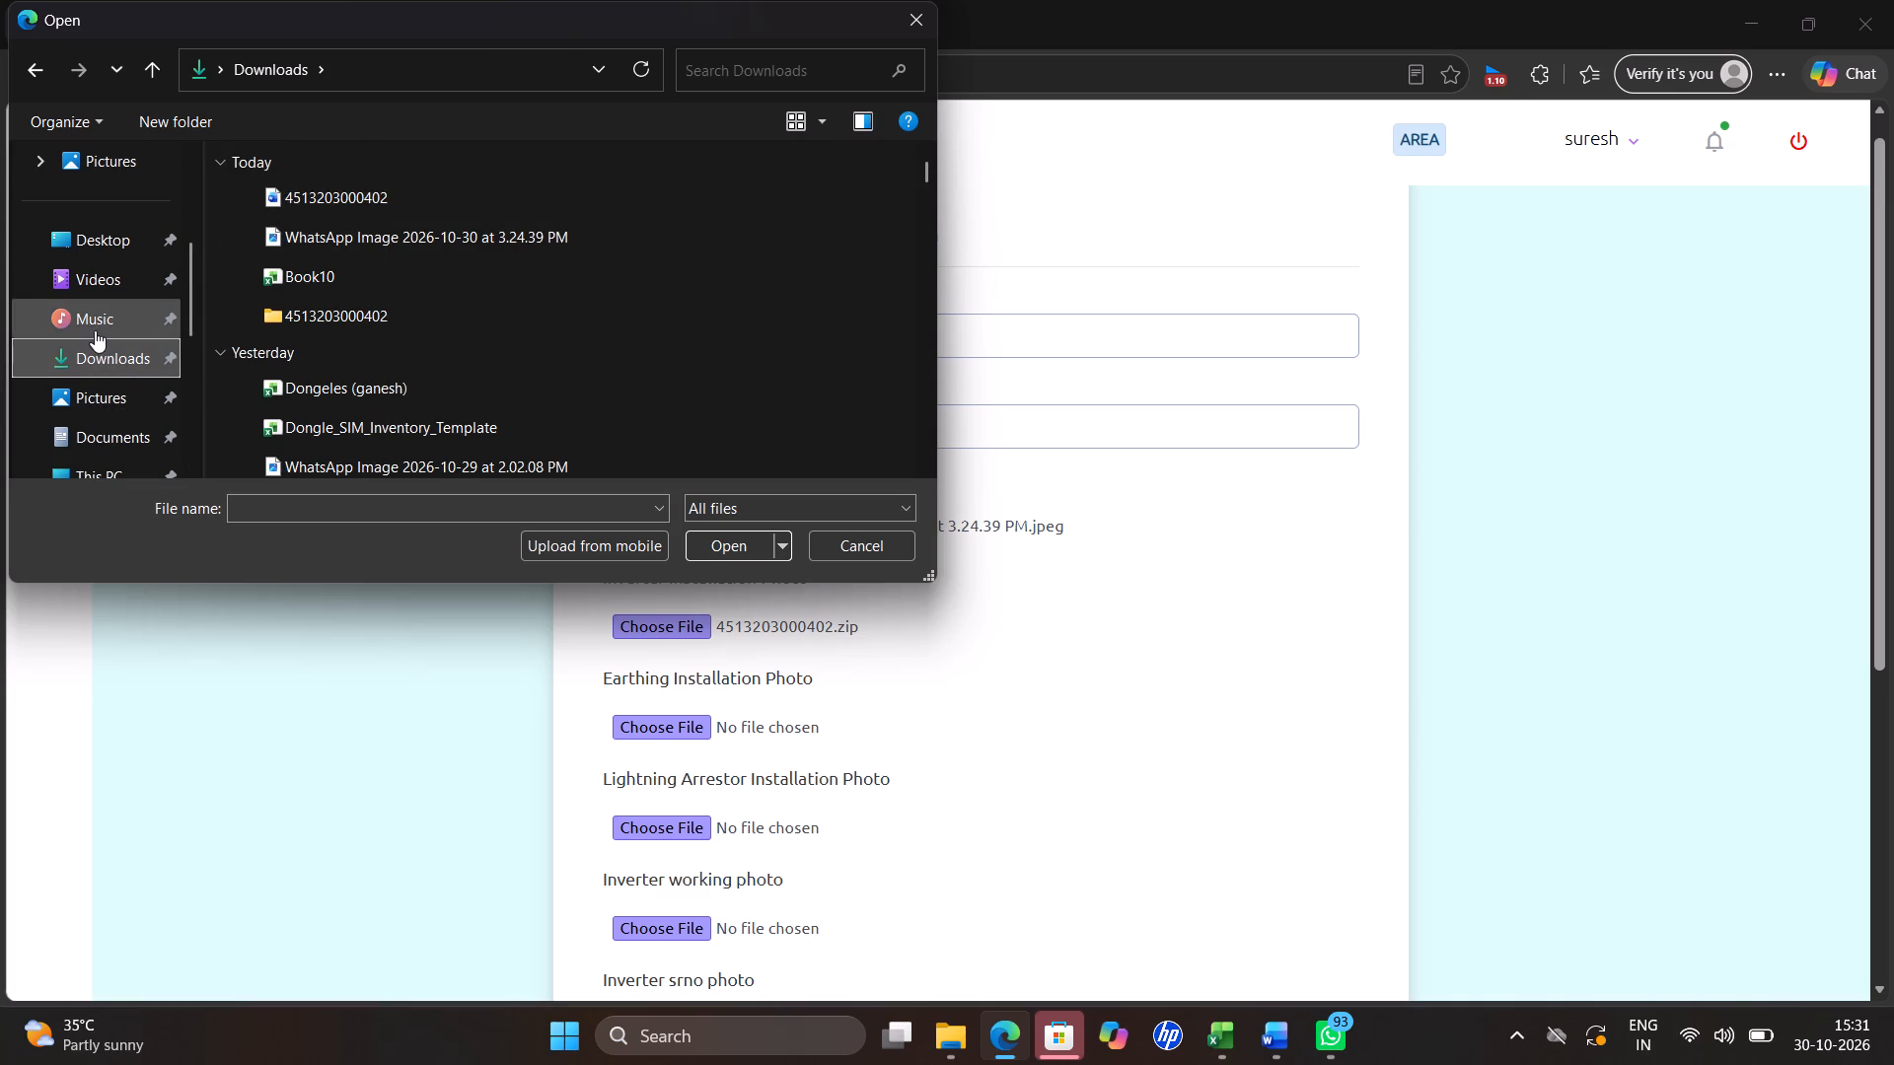
pyautogui.scroll(-1, 95, 330)
pyautogui.scroll(1, 95, 330)
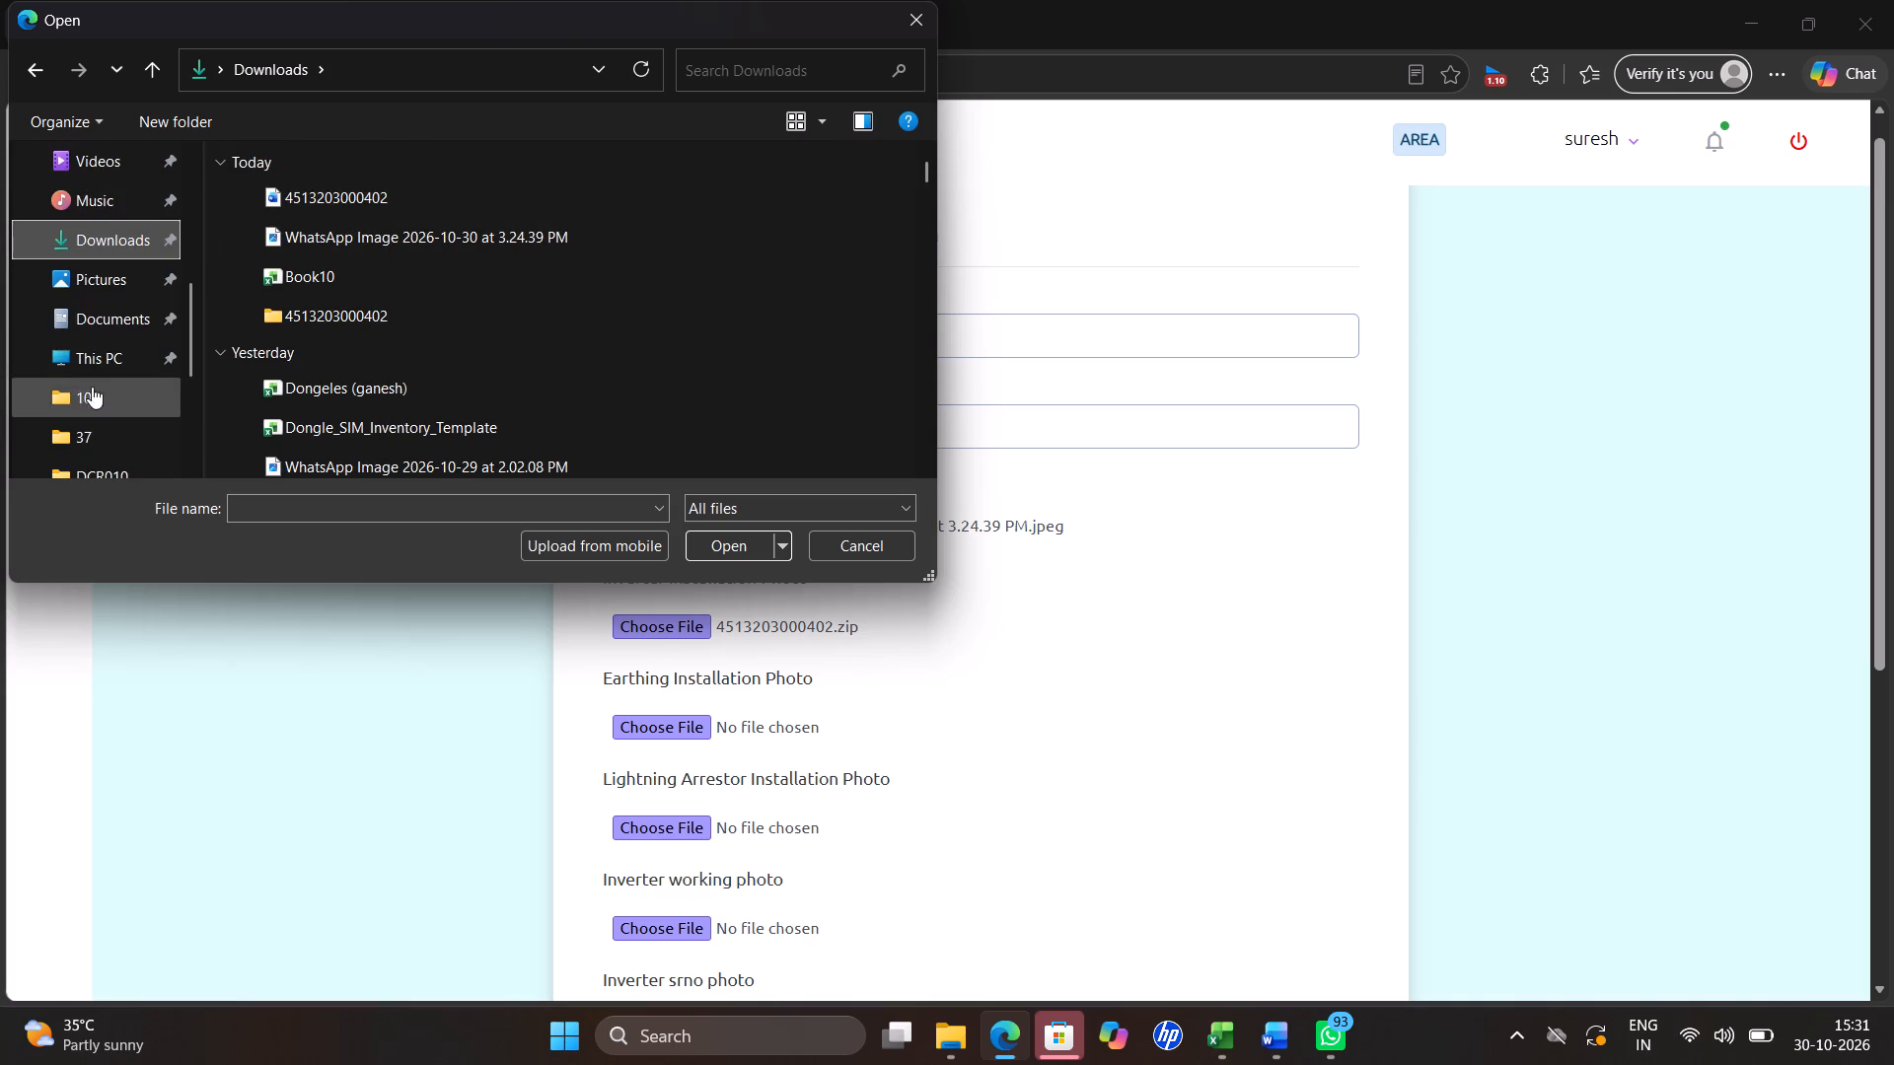
pyautogui.click(76, 354)
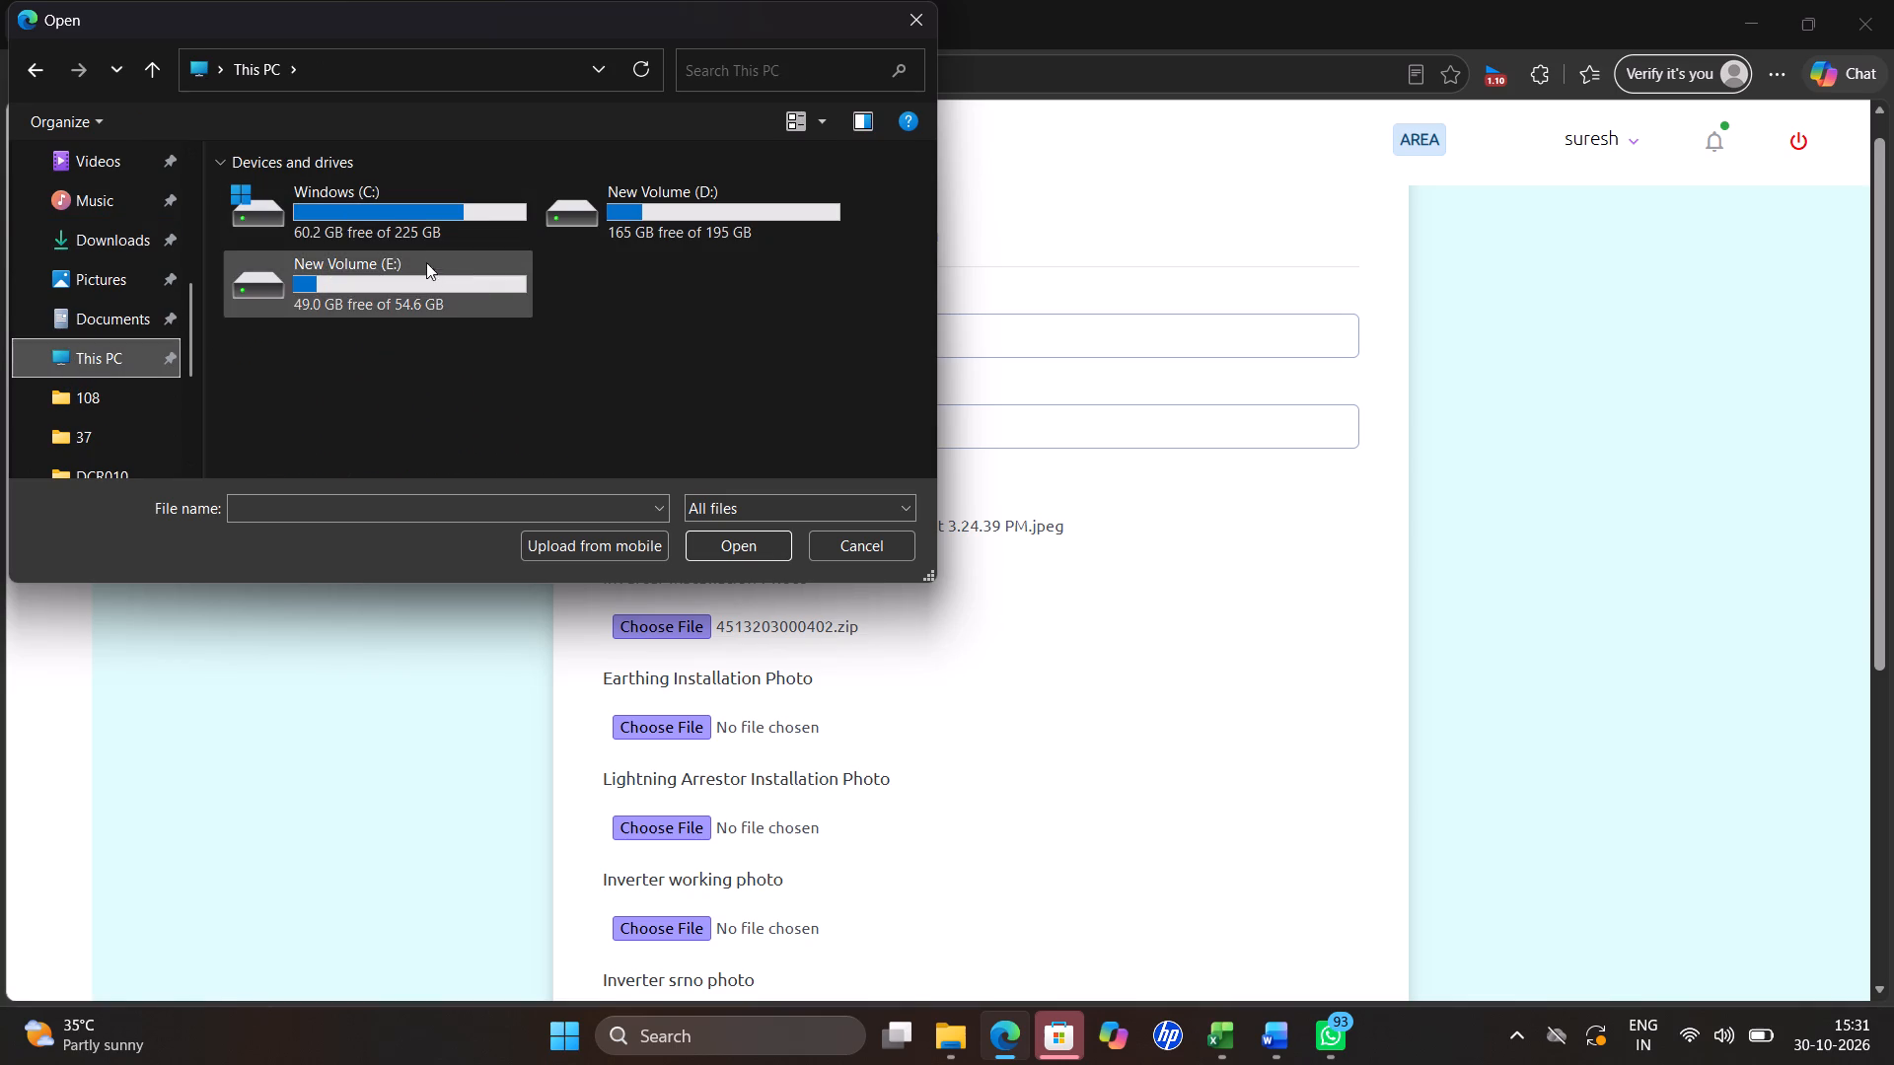
pyautogui.doubleClick(604, 226)
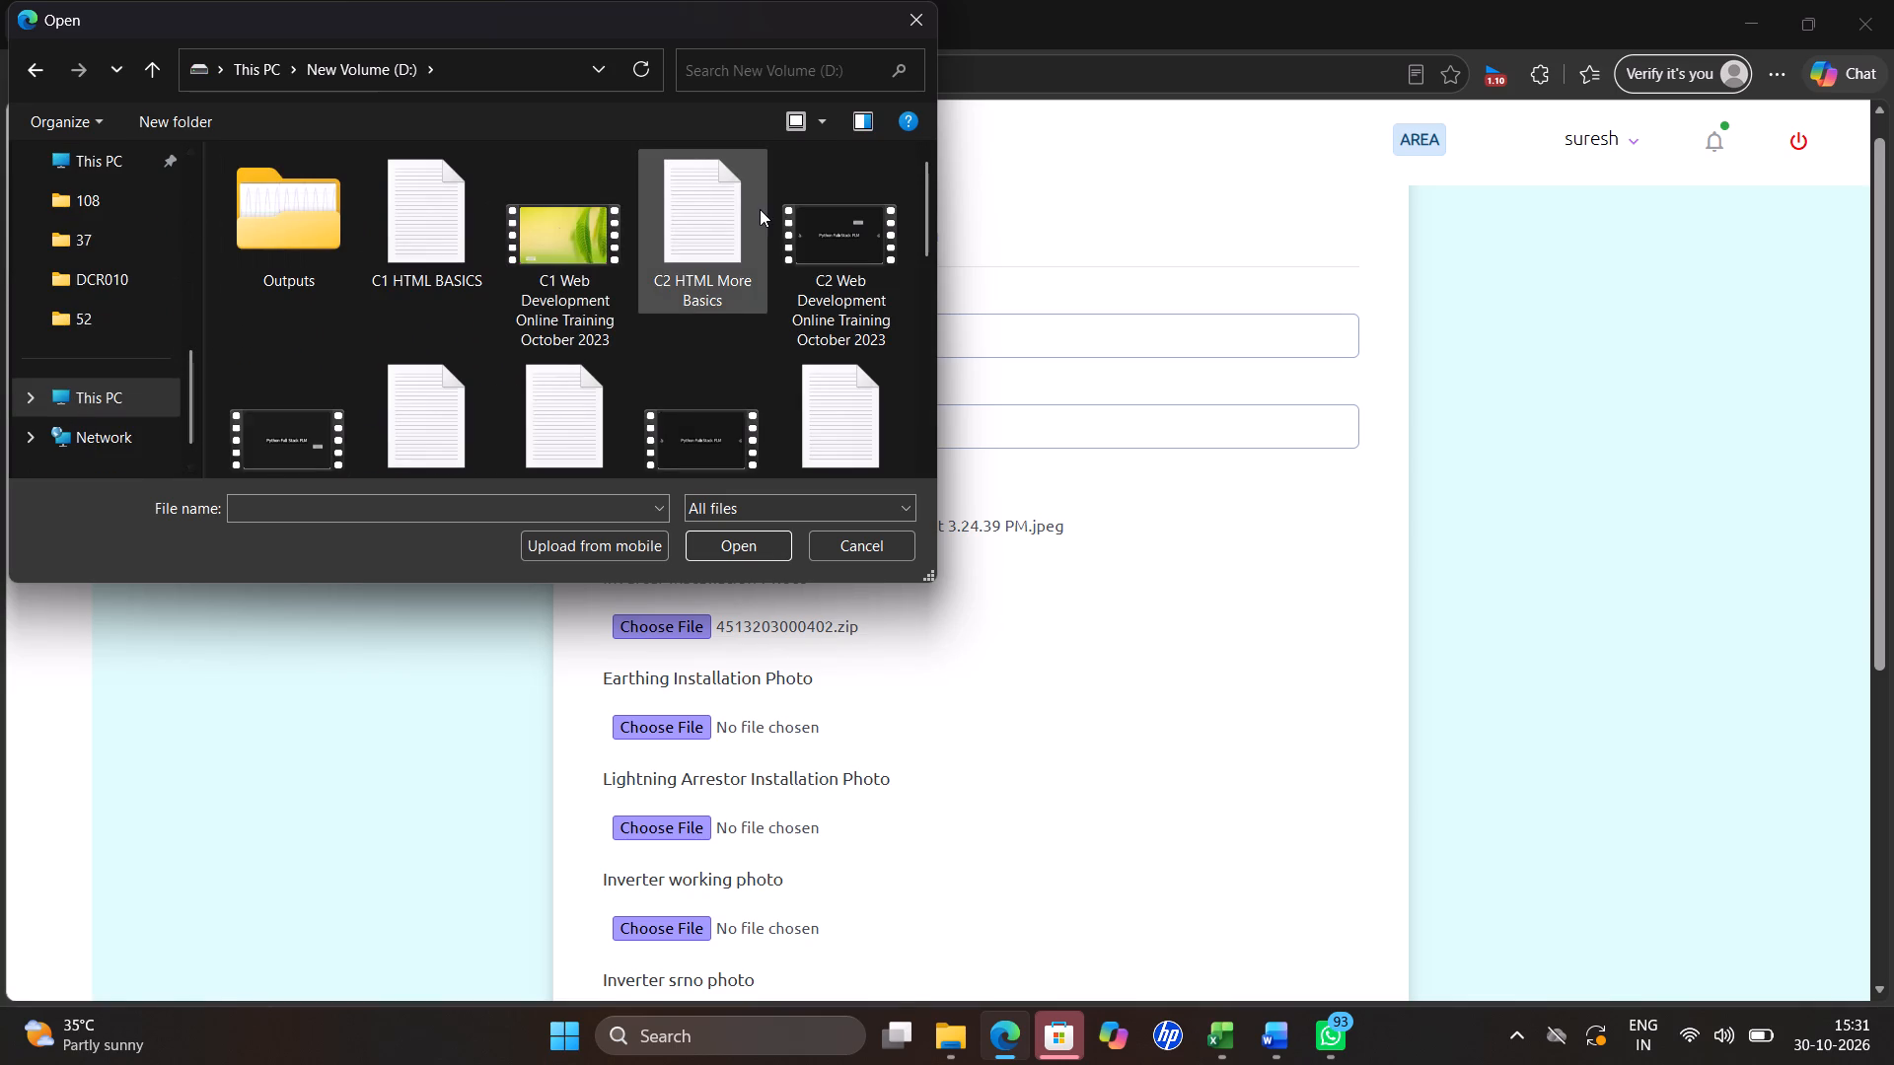
pyautogui.click(922, 11)
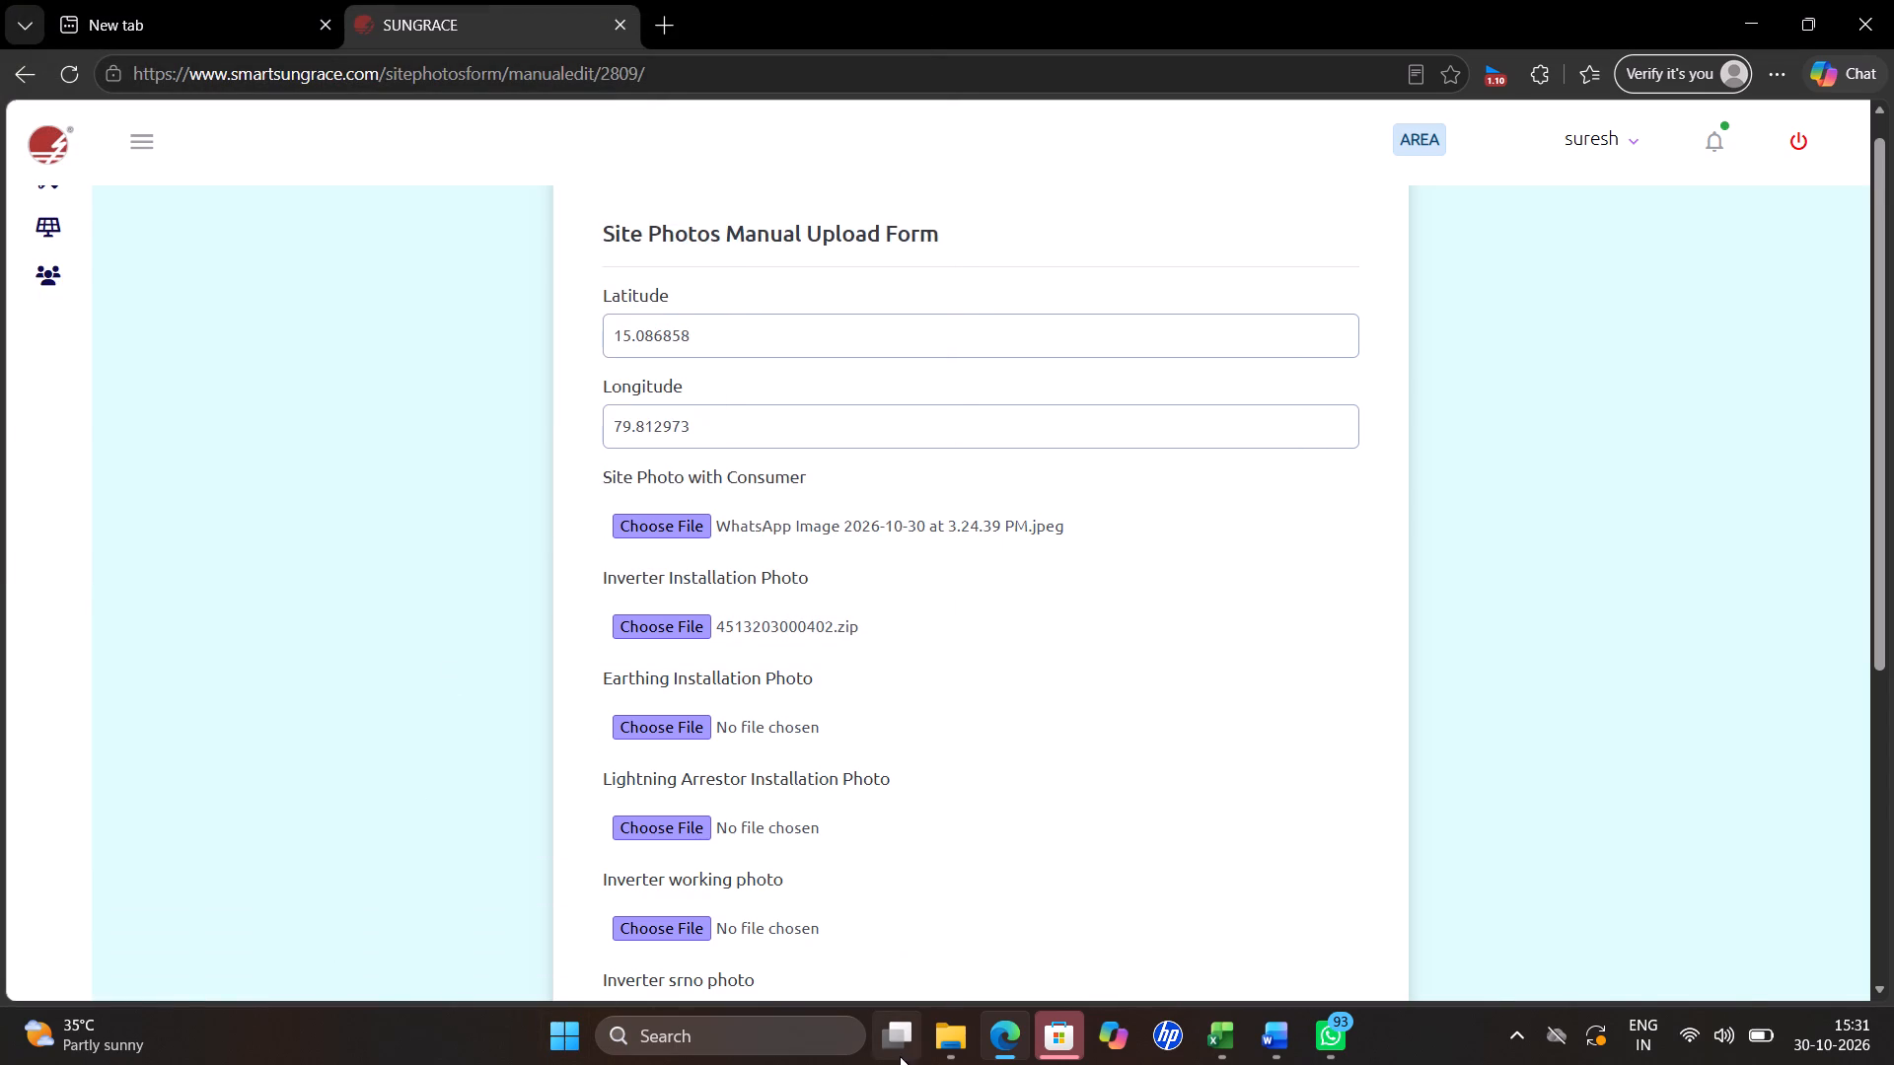
# Switch to File Explorer, look through Documents, and create a folder named Thamudu in the Attachments folder.
pyautogui.click(958, 1033)
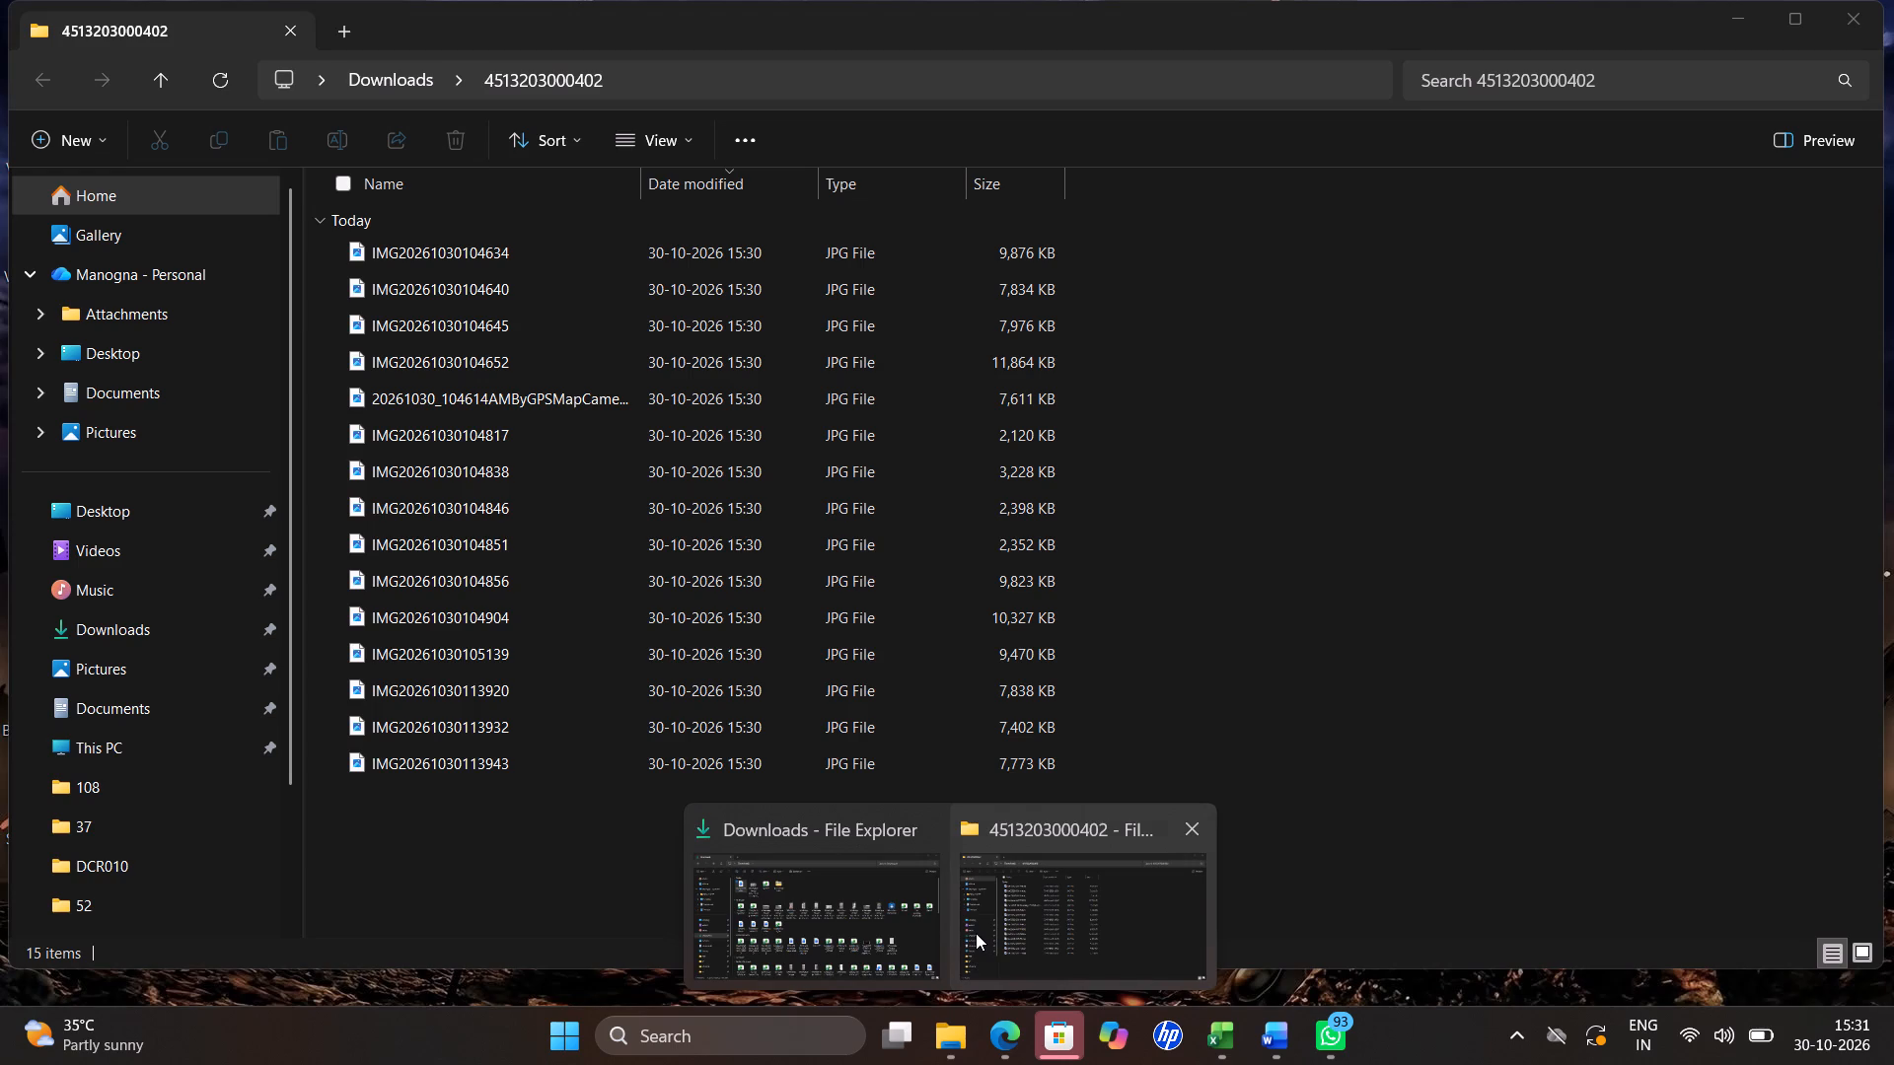
pyautogui.click(976, 933)
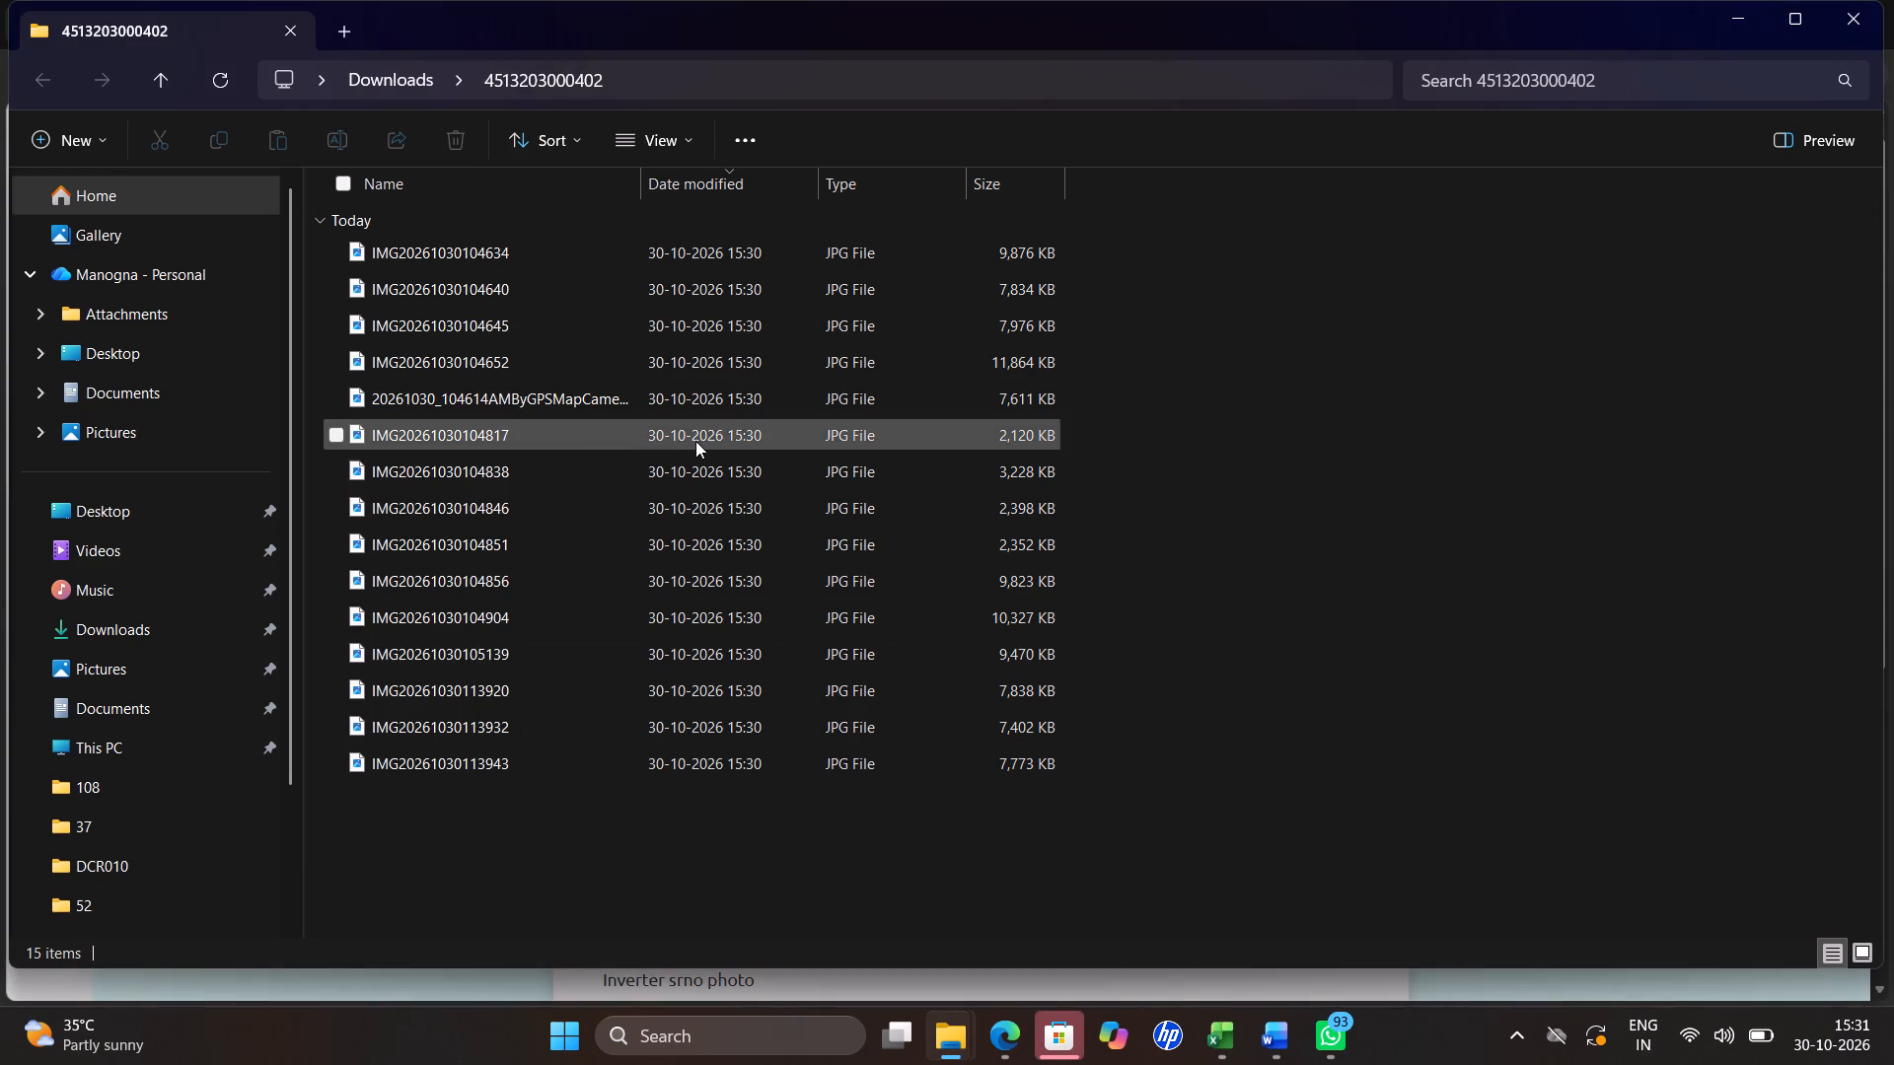
pyautogui.doubleClick(120, 388)
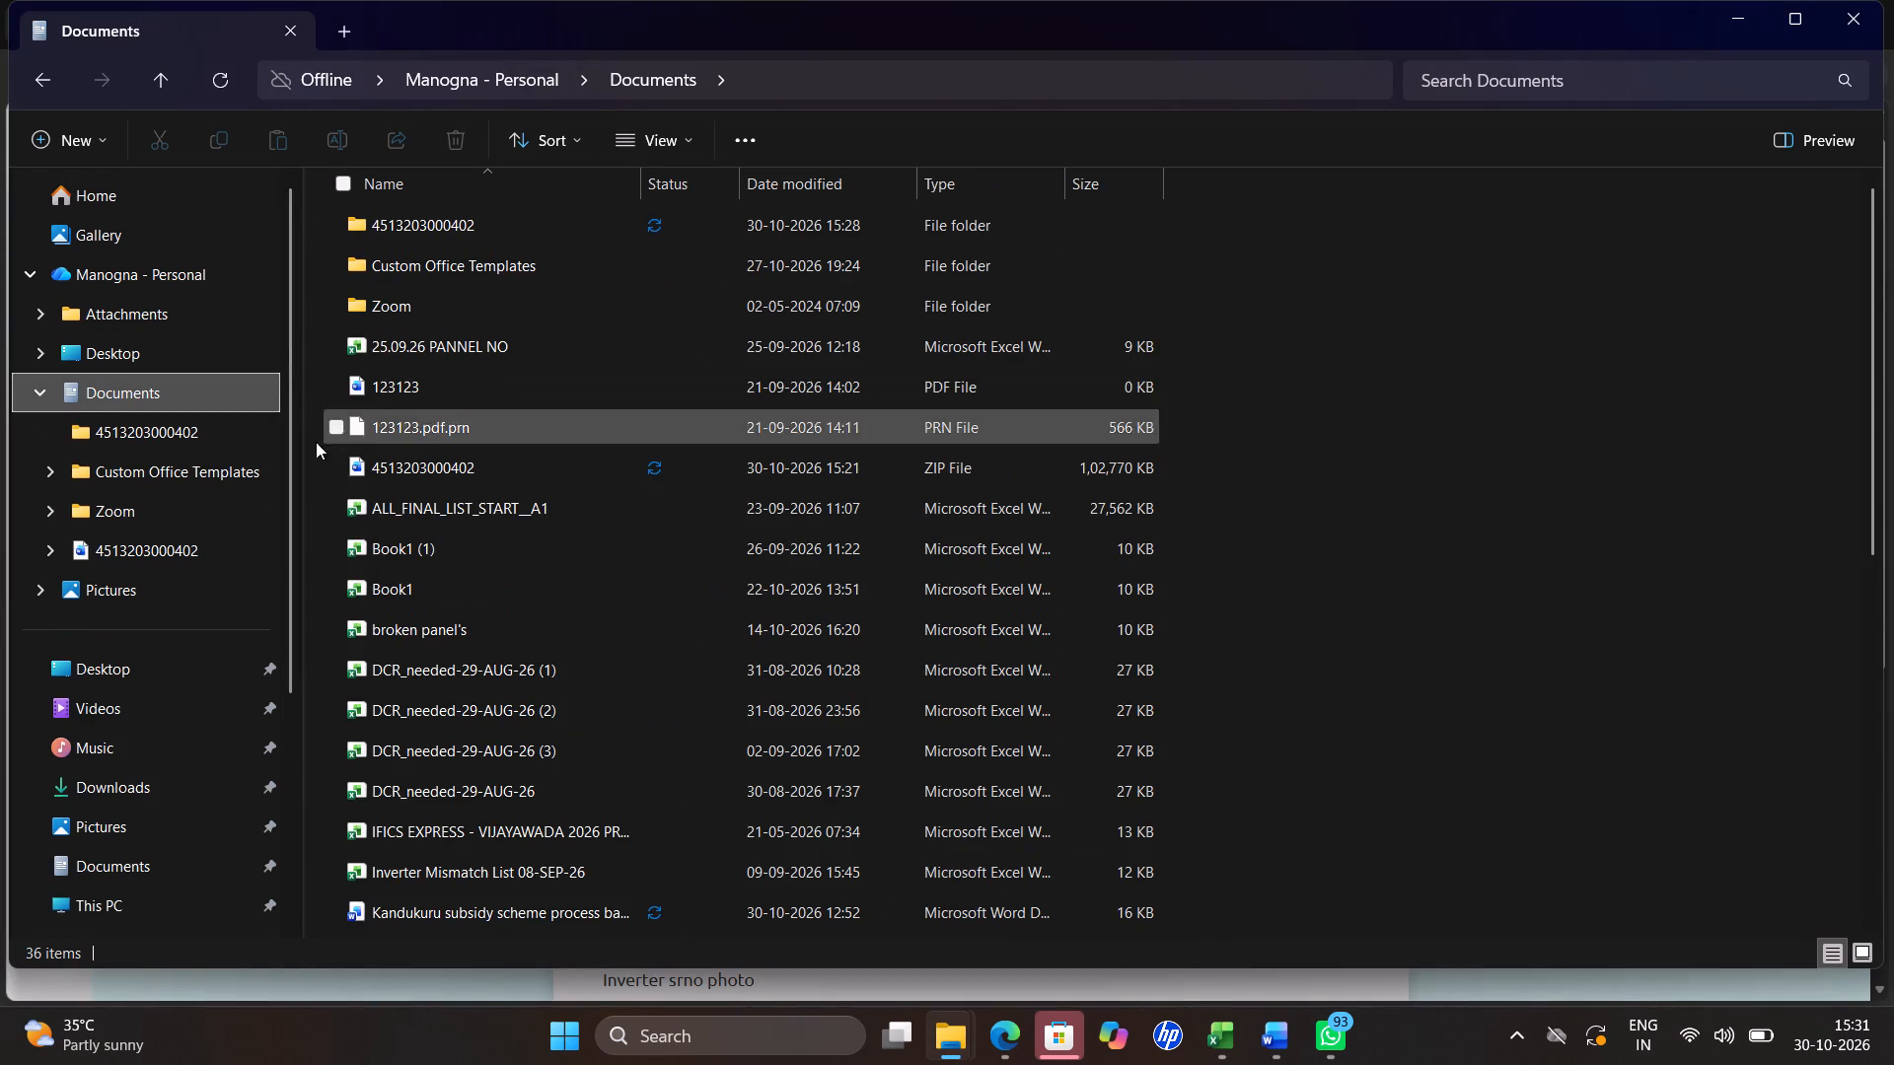
pyautogui.scroll(-3, 416, 392)
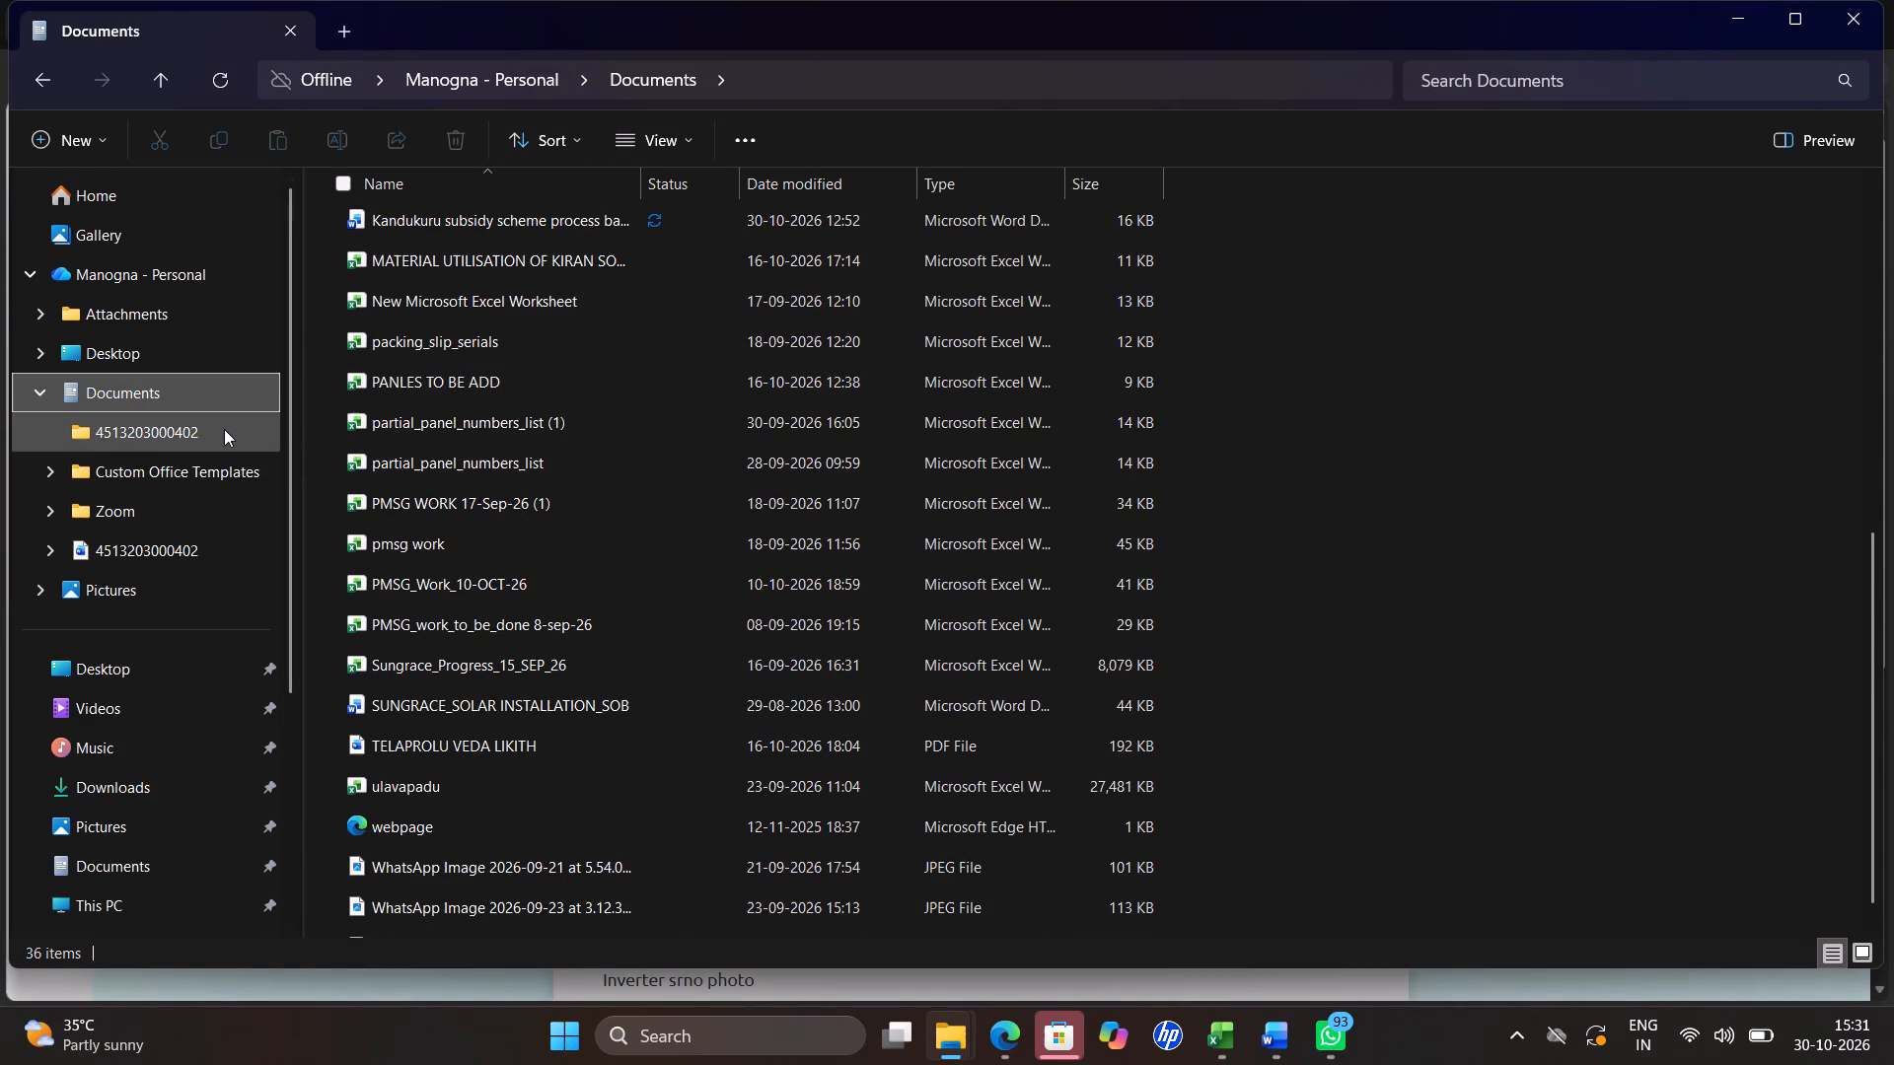
pyautogui.doubleClick(181, 319)
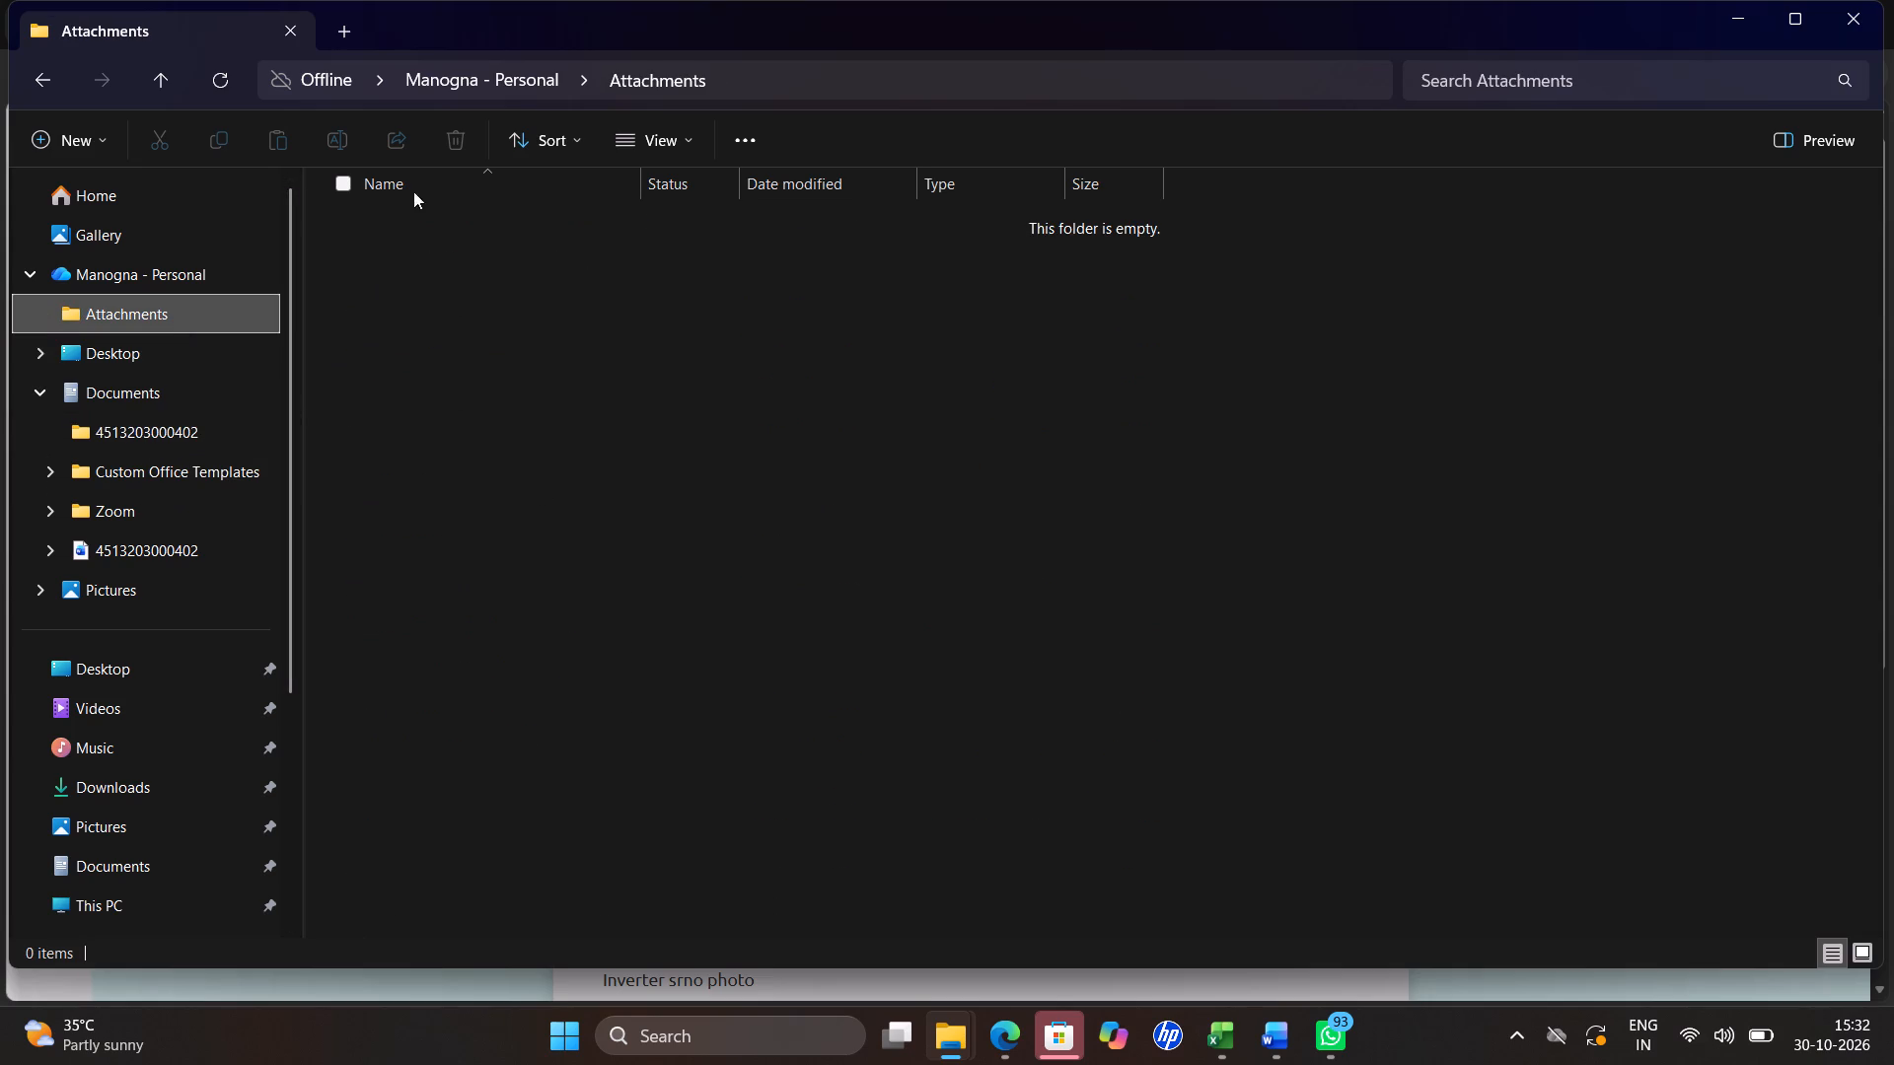
pyautogui.click(46, 143)
pyautogui.click(63, 195)
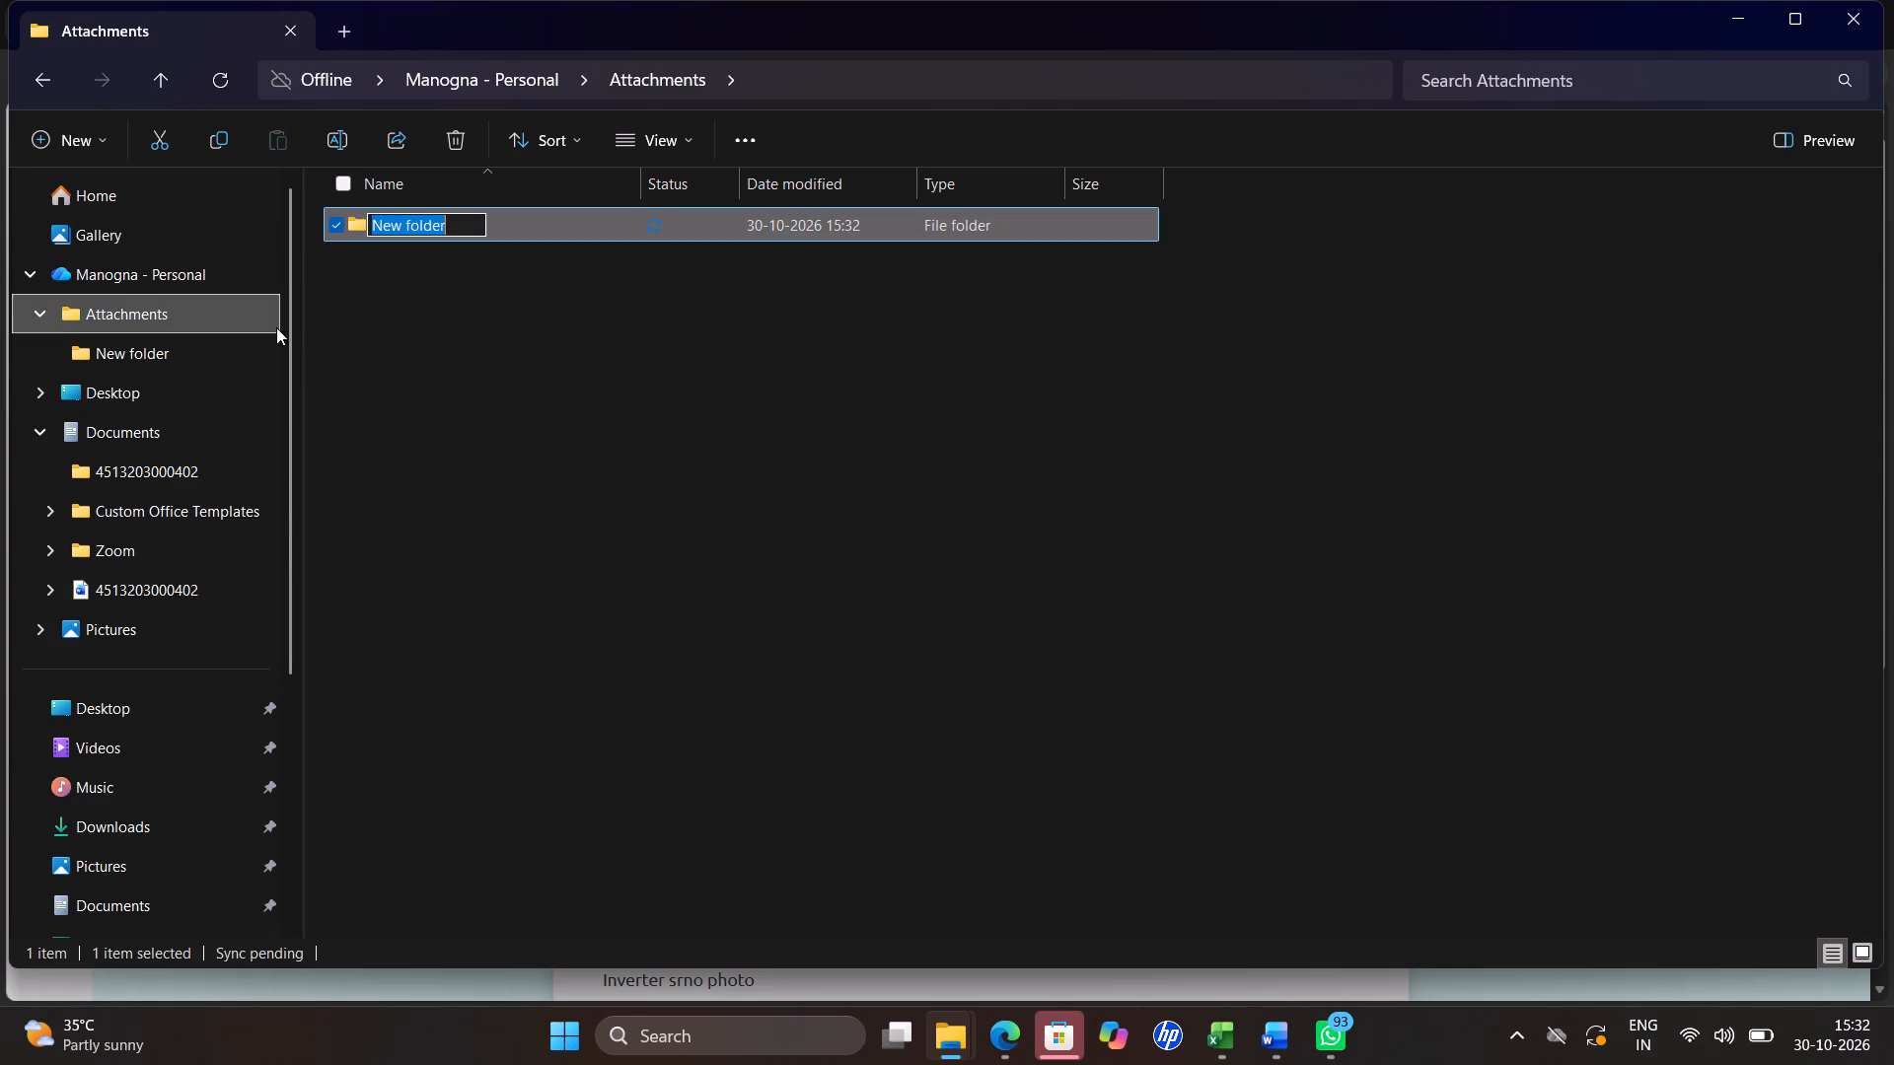
pyautogui.press('BackSpace')
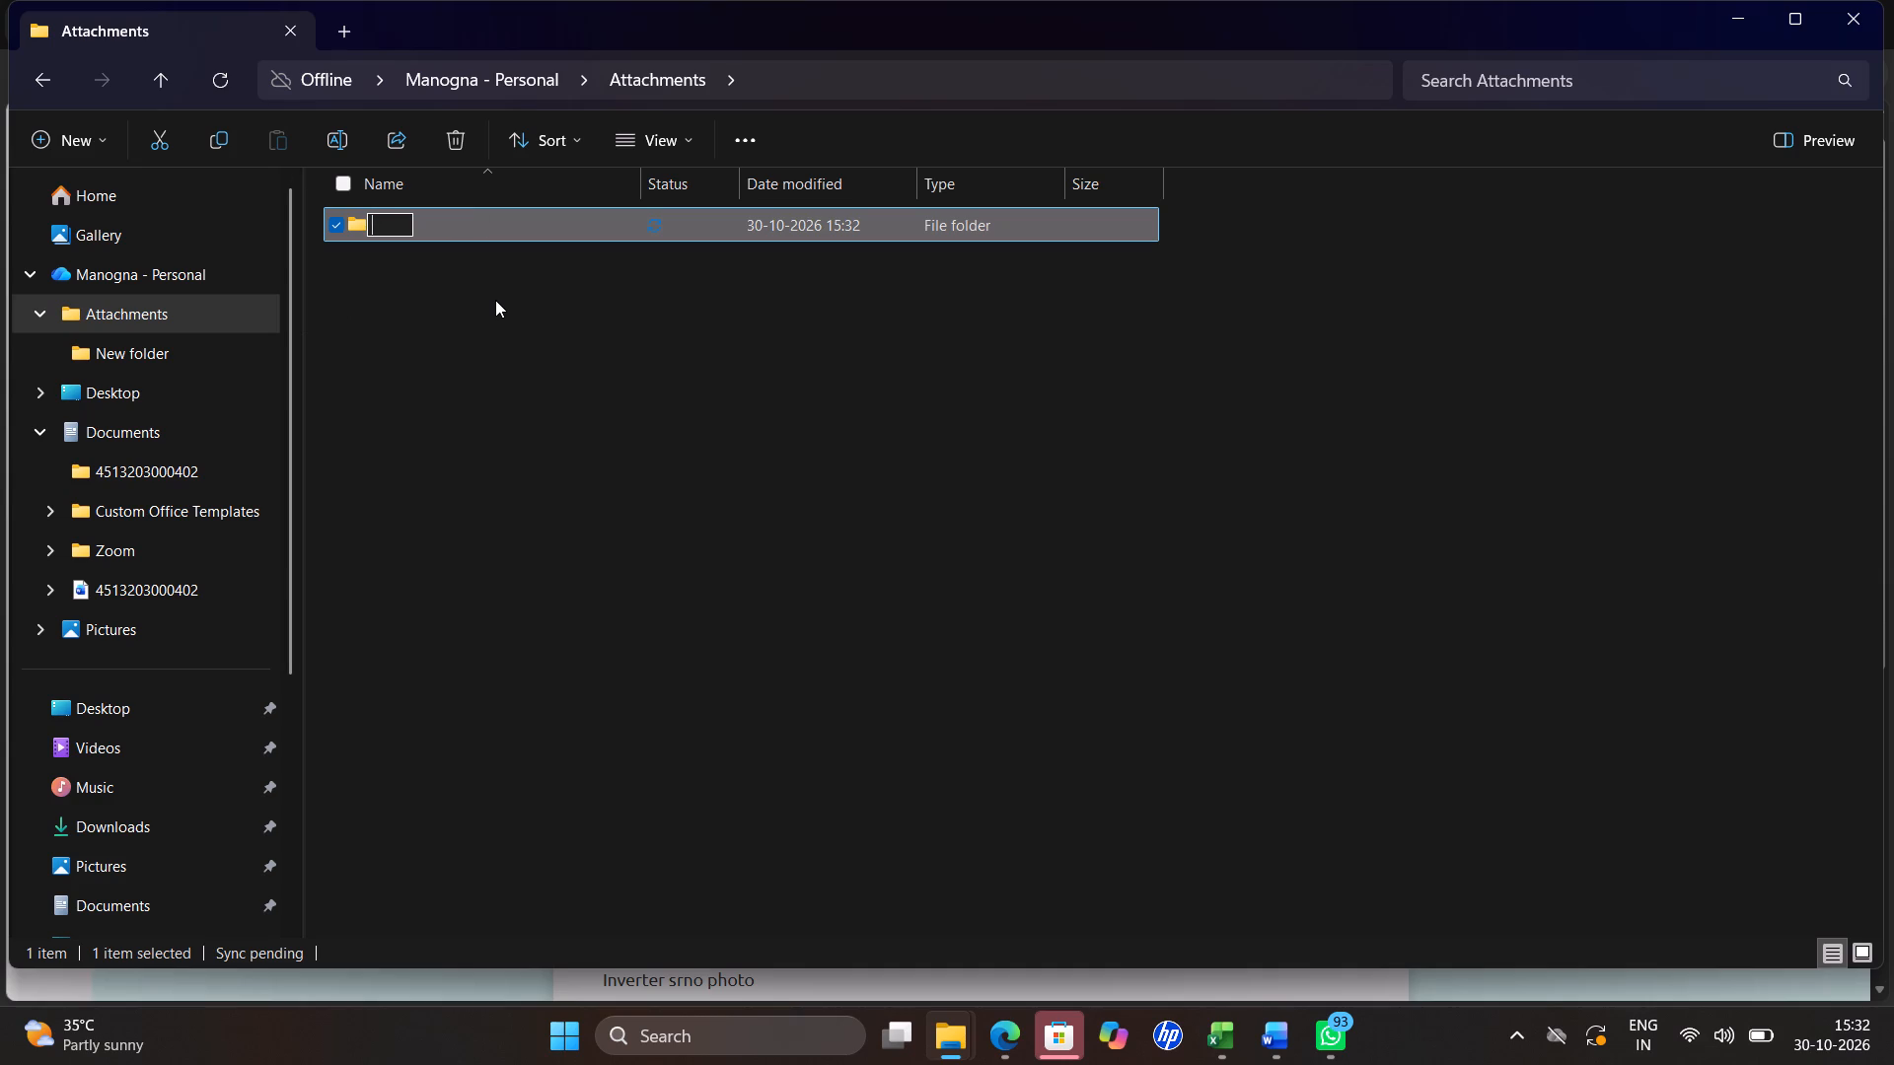
pyautogui.write('Thamudu')
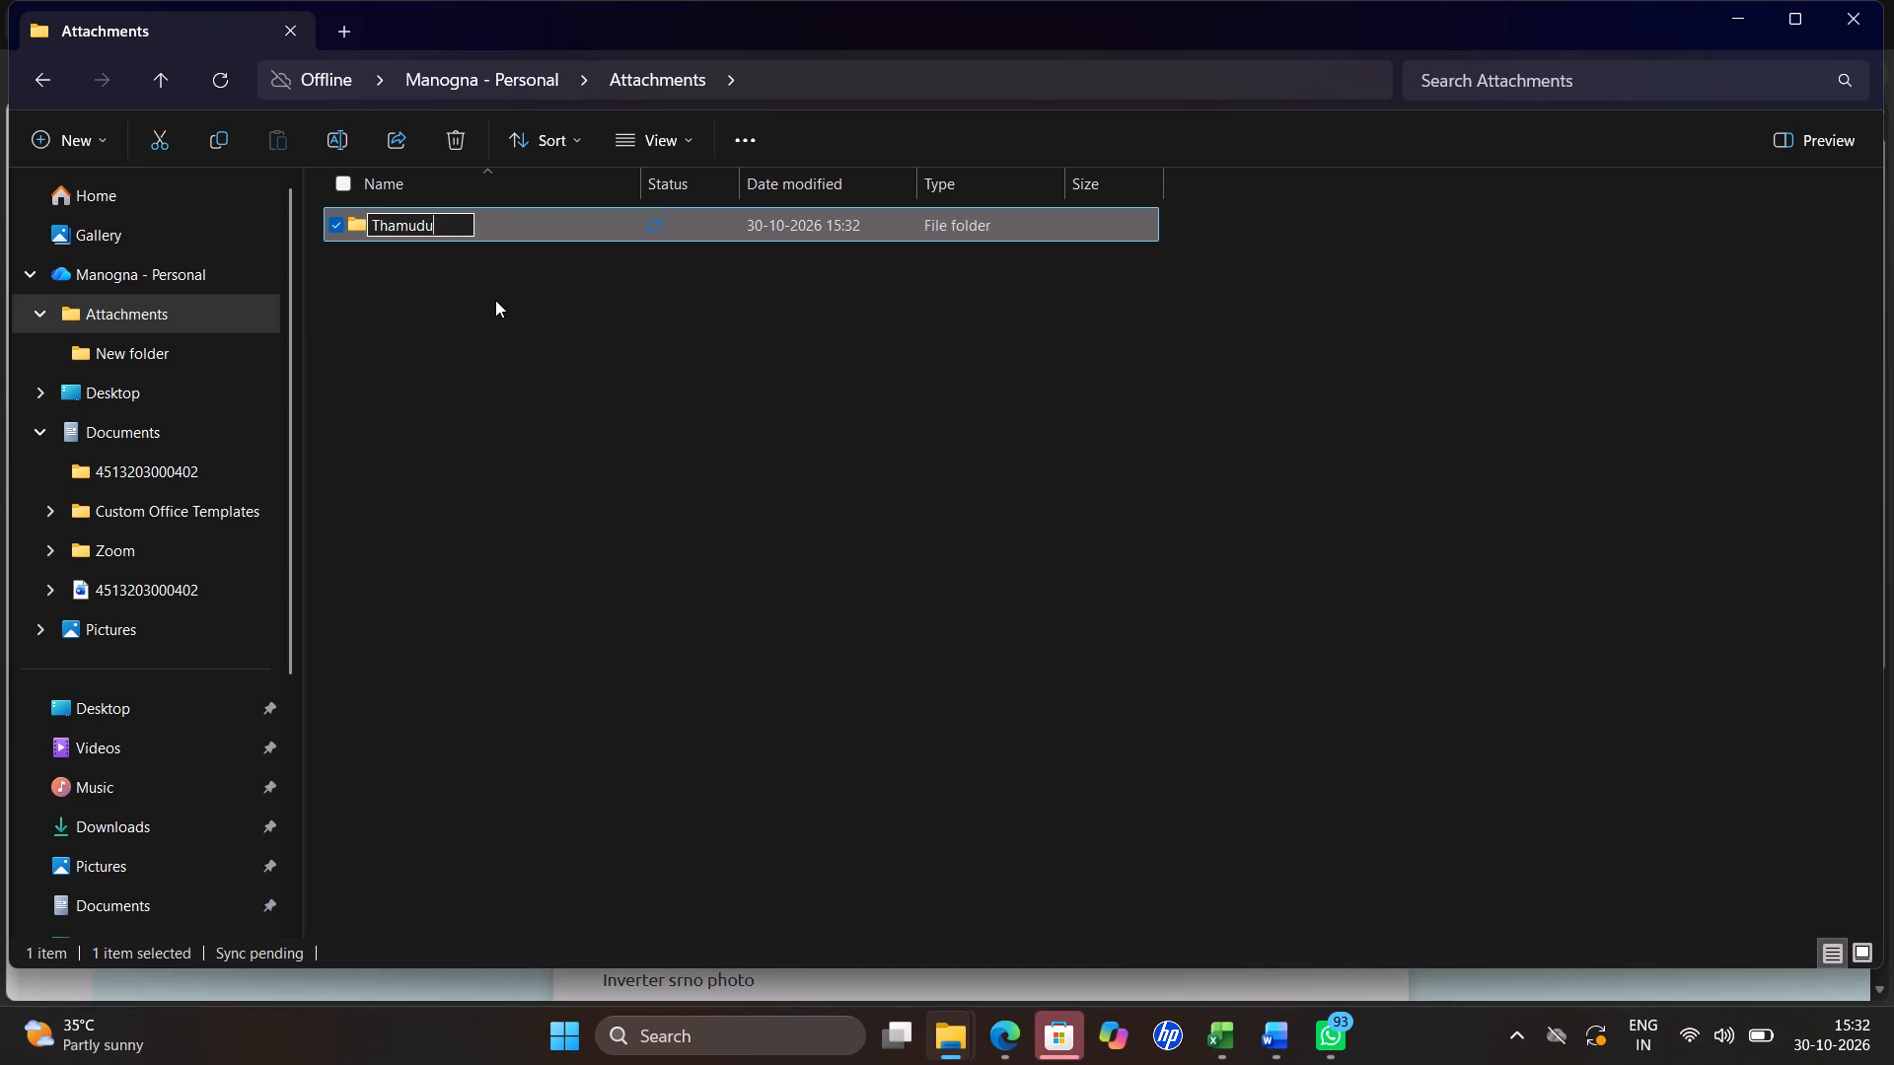
pyautogui.press('Return')
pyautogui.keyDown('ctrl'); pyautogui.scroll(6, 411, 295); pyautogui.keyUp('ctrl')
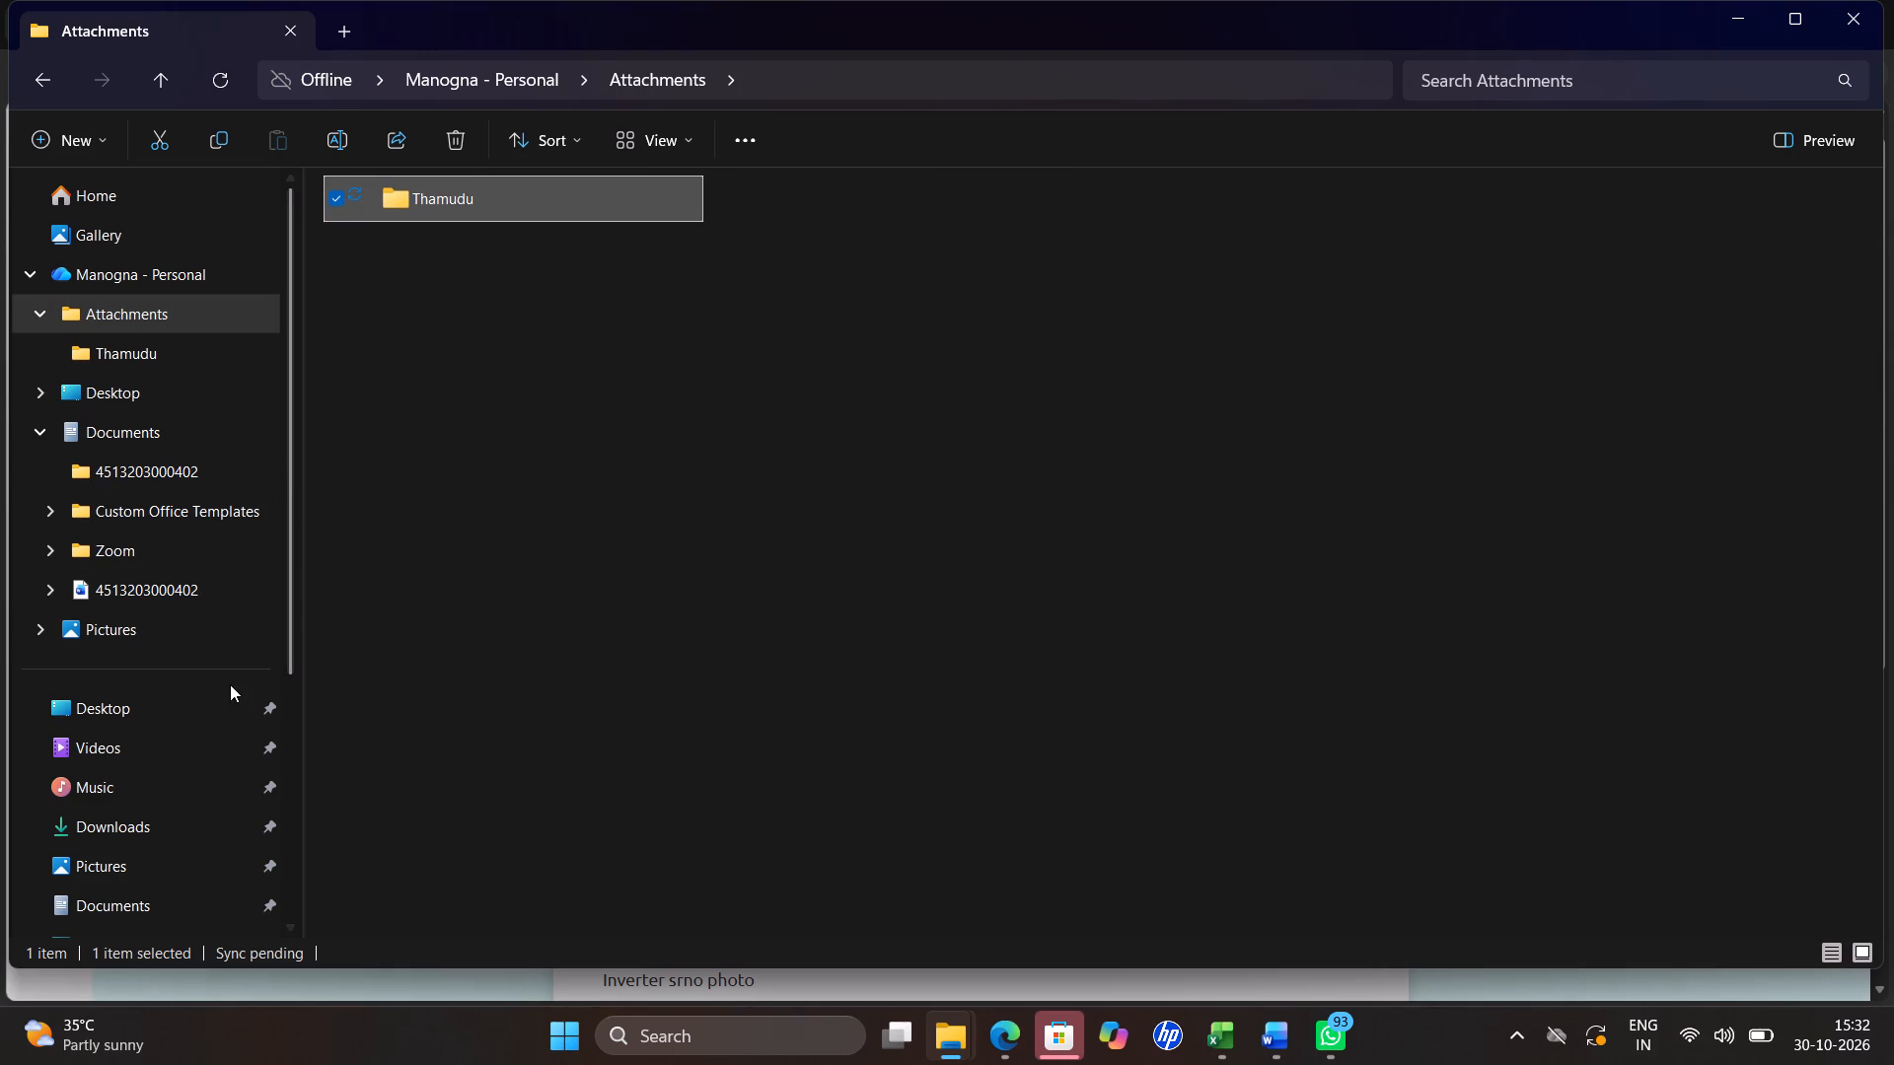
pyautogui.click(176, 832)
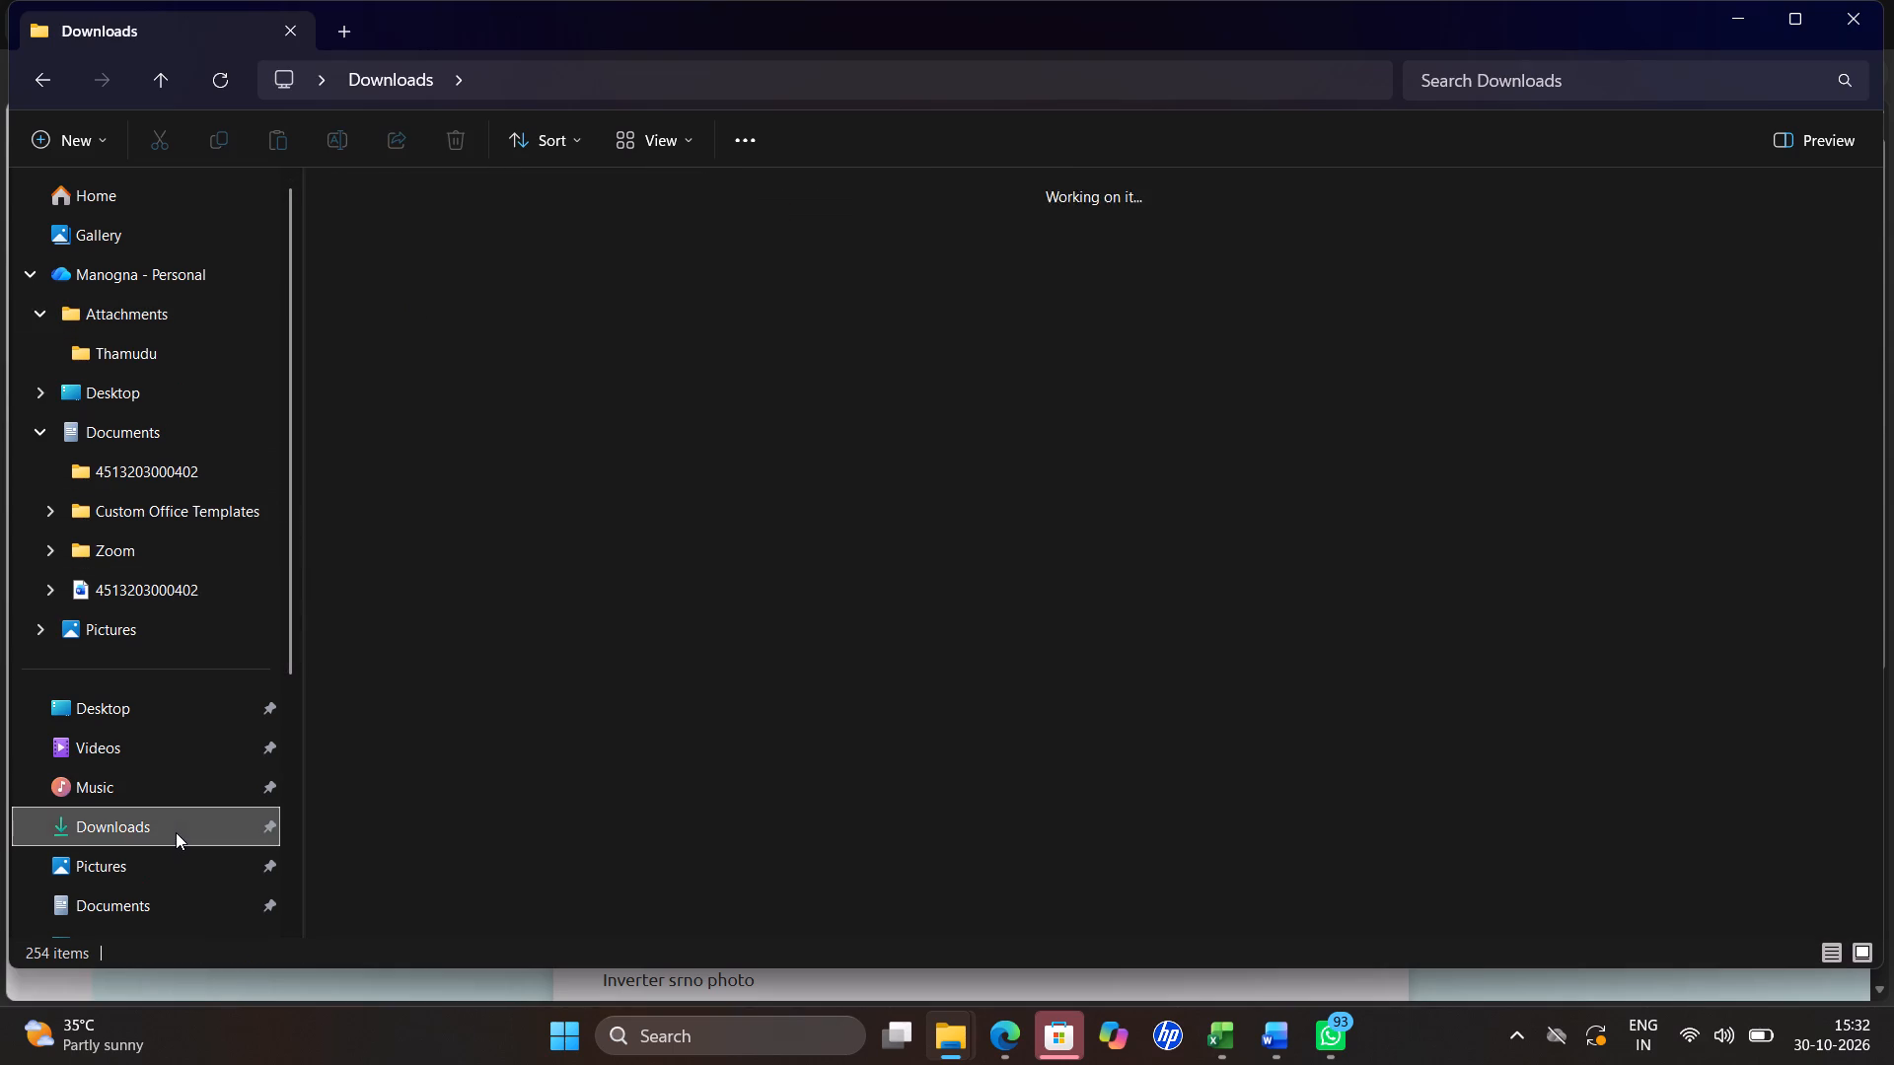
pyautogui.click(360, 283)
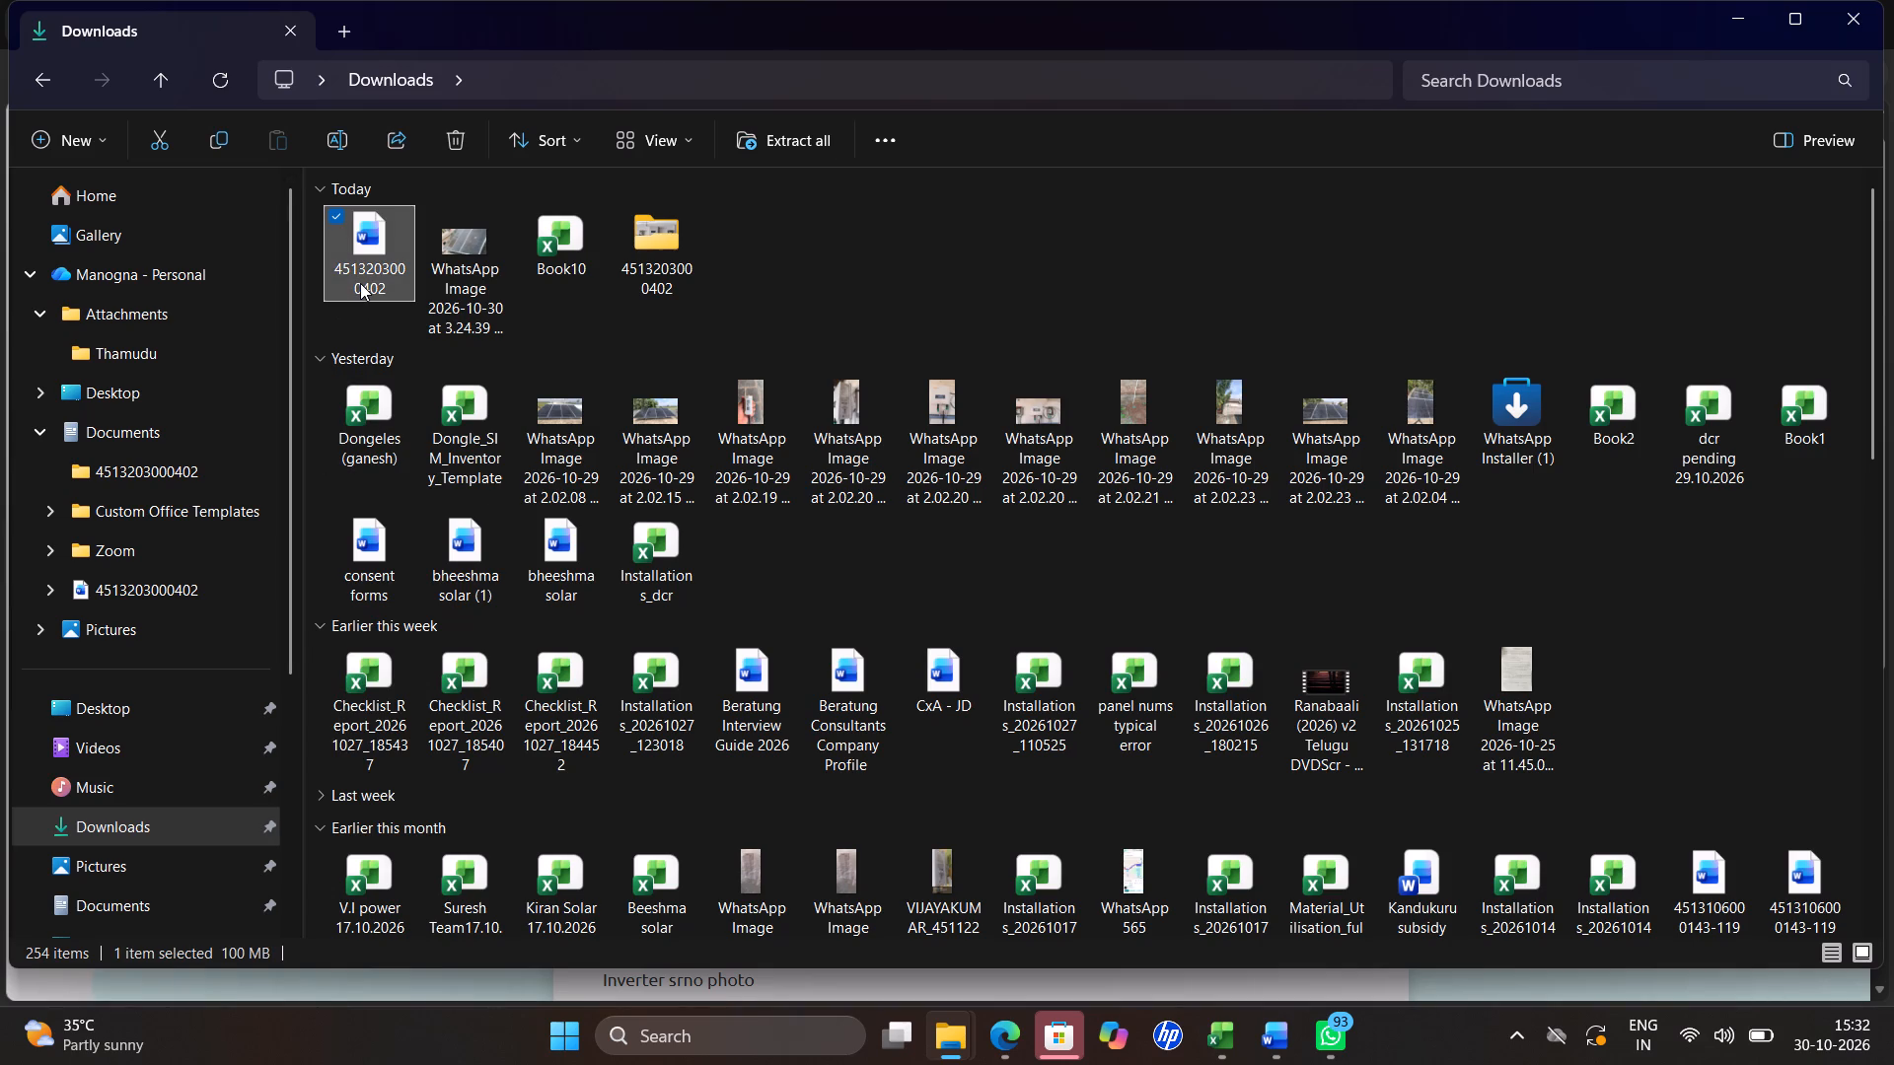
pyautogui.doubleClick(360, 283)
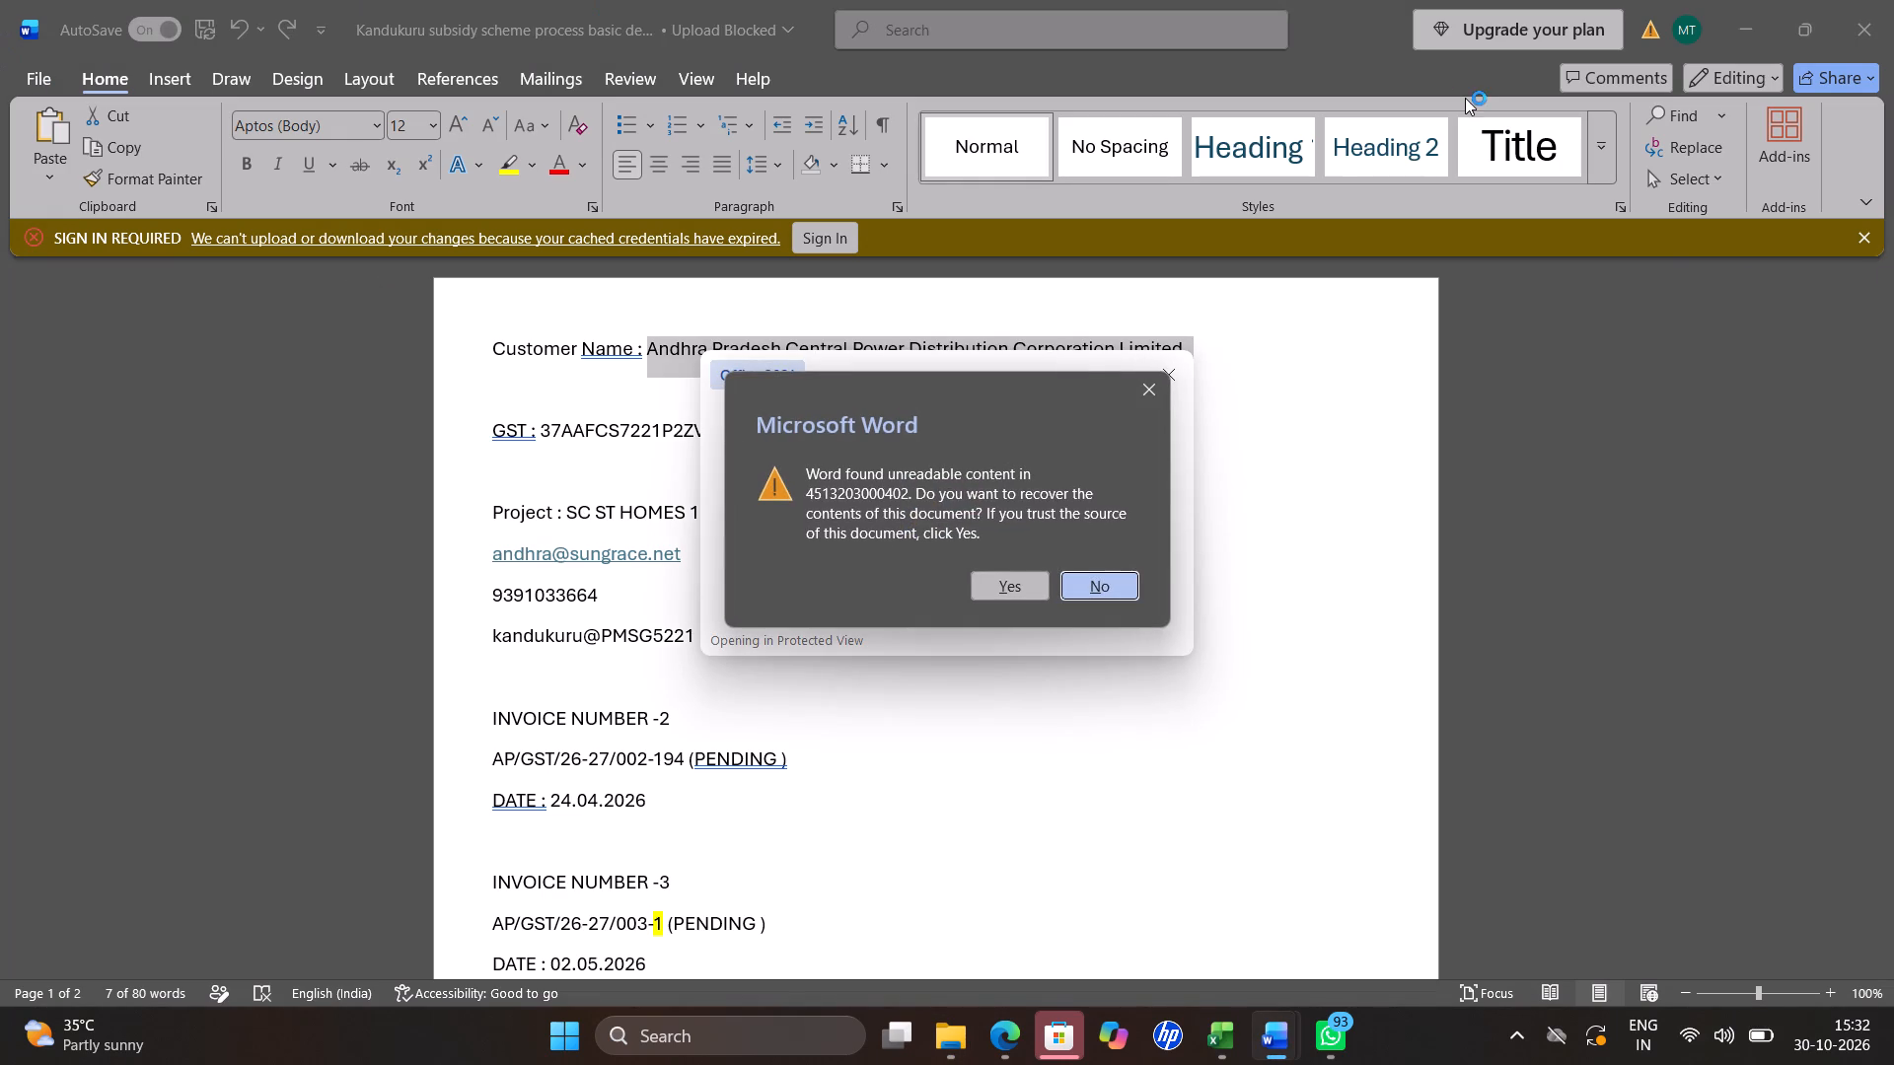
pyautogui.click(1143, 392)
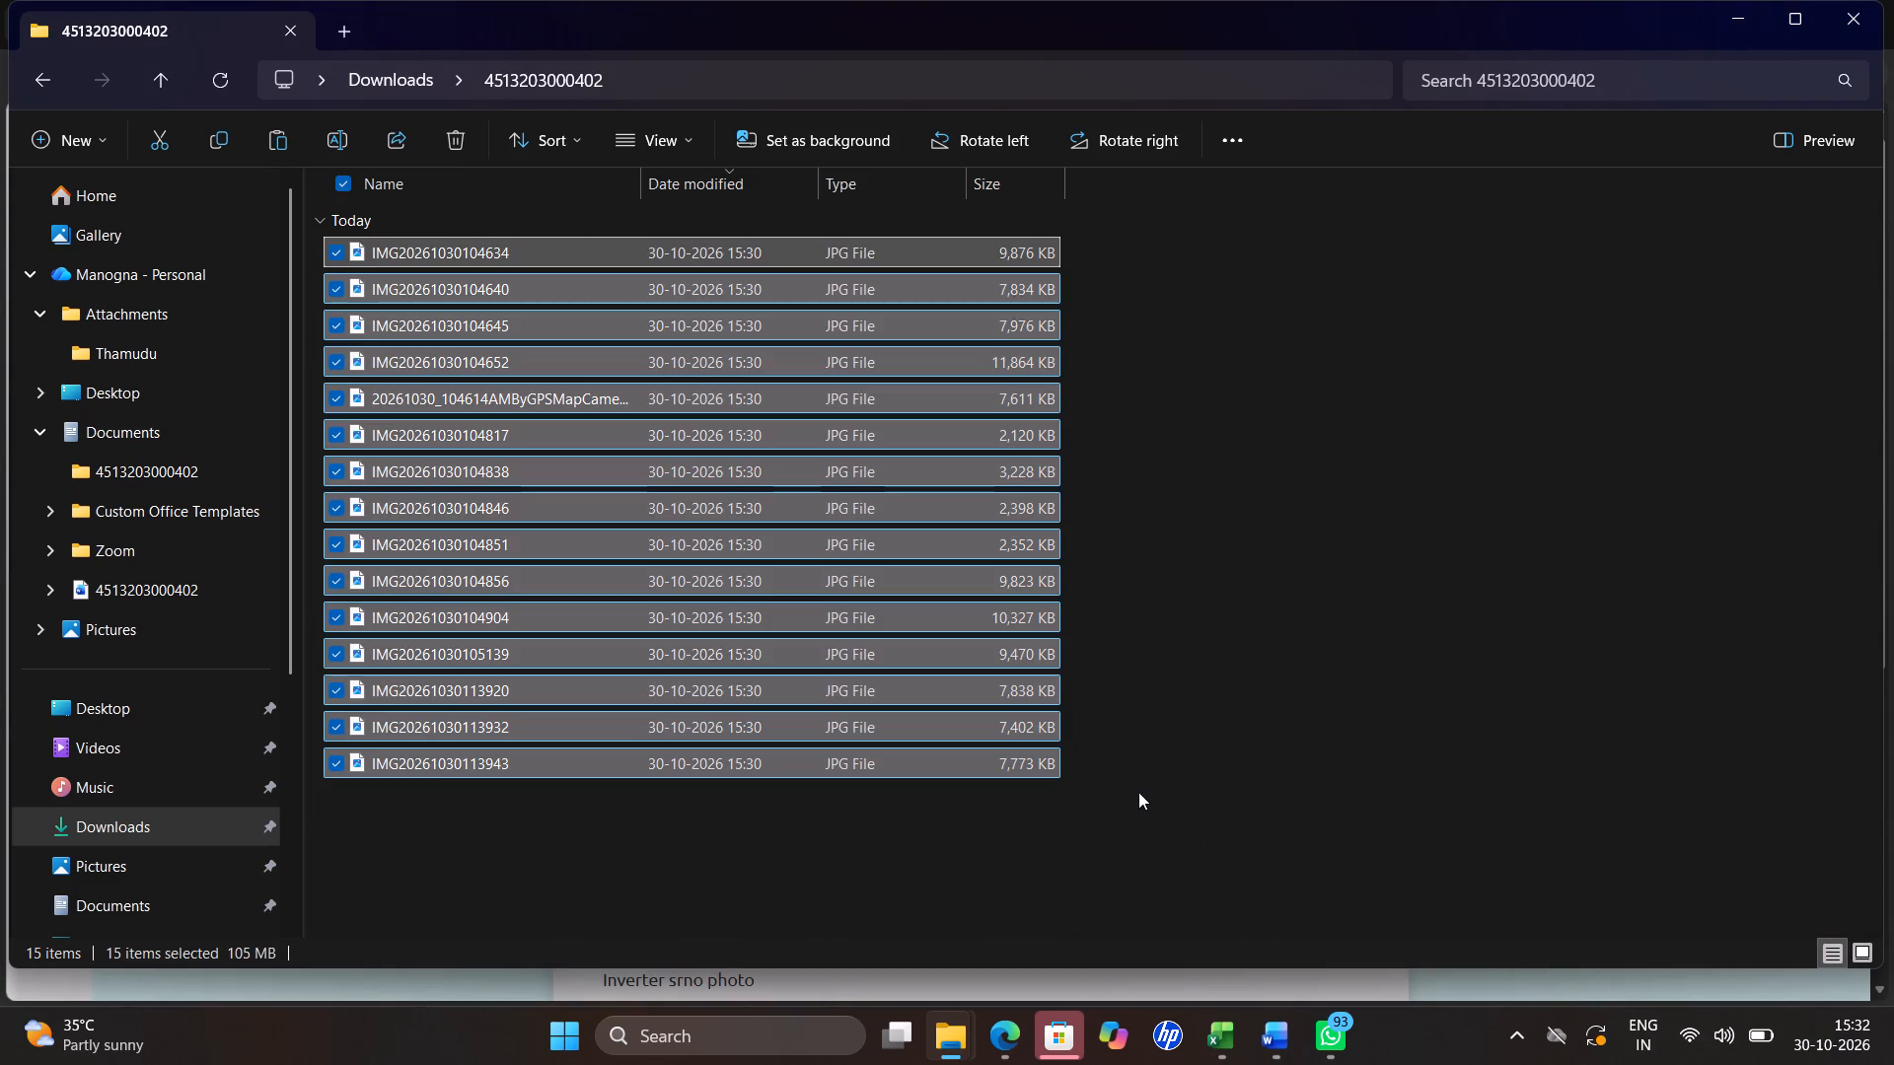
pyautogui.hotkey('ctrl', 'c')
pyautogui.click(137, 309)
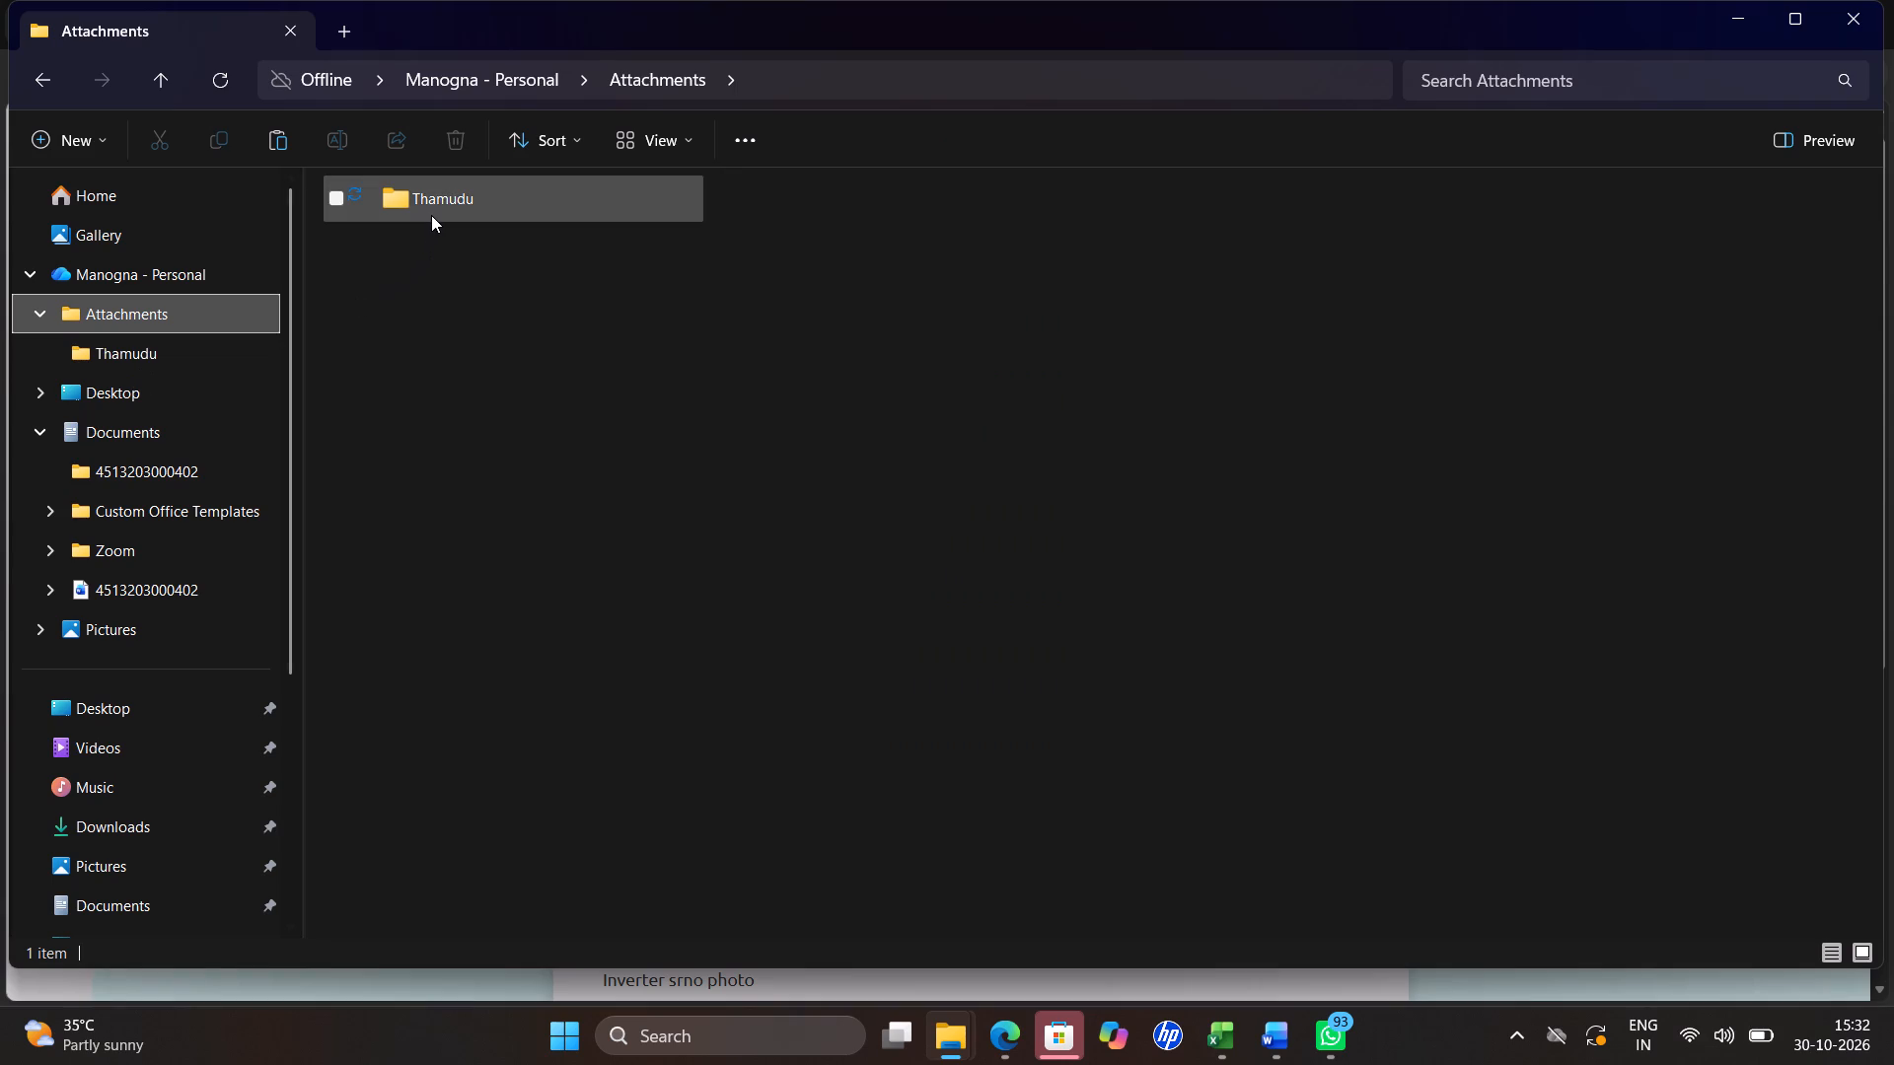
pyautogui.doubleClick(431, 215)
pyautogui.hotkey('ctrl', 'v')
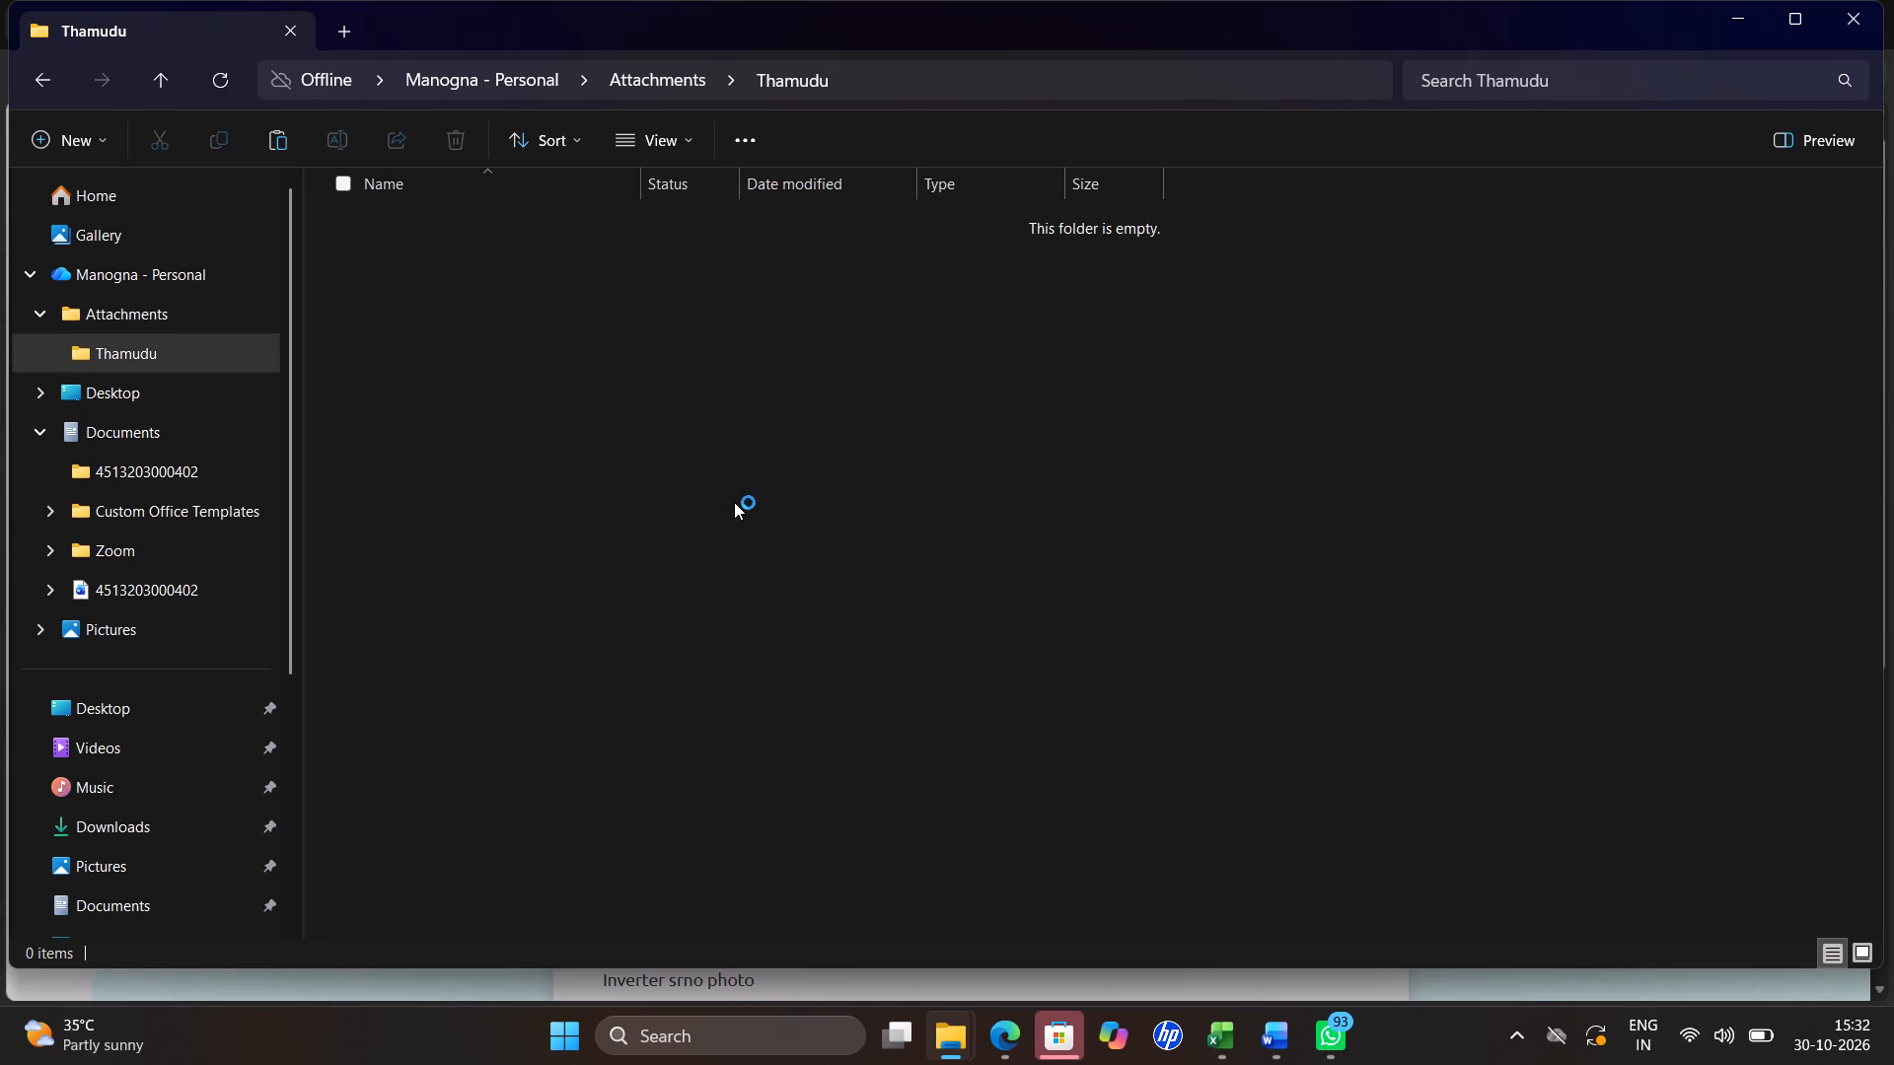
pyautogui.click(1601, 398)
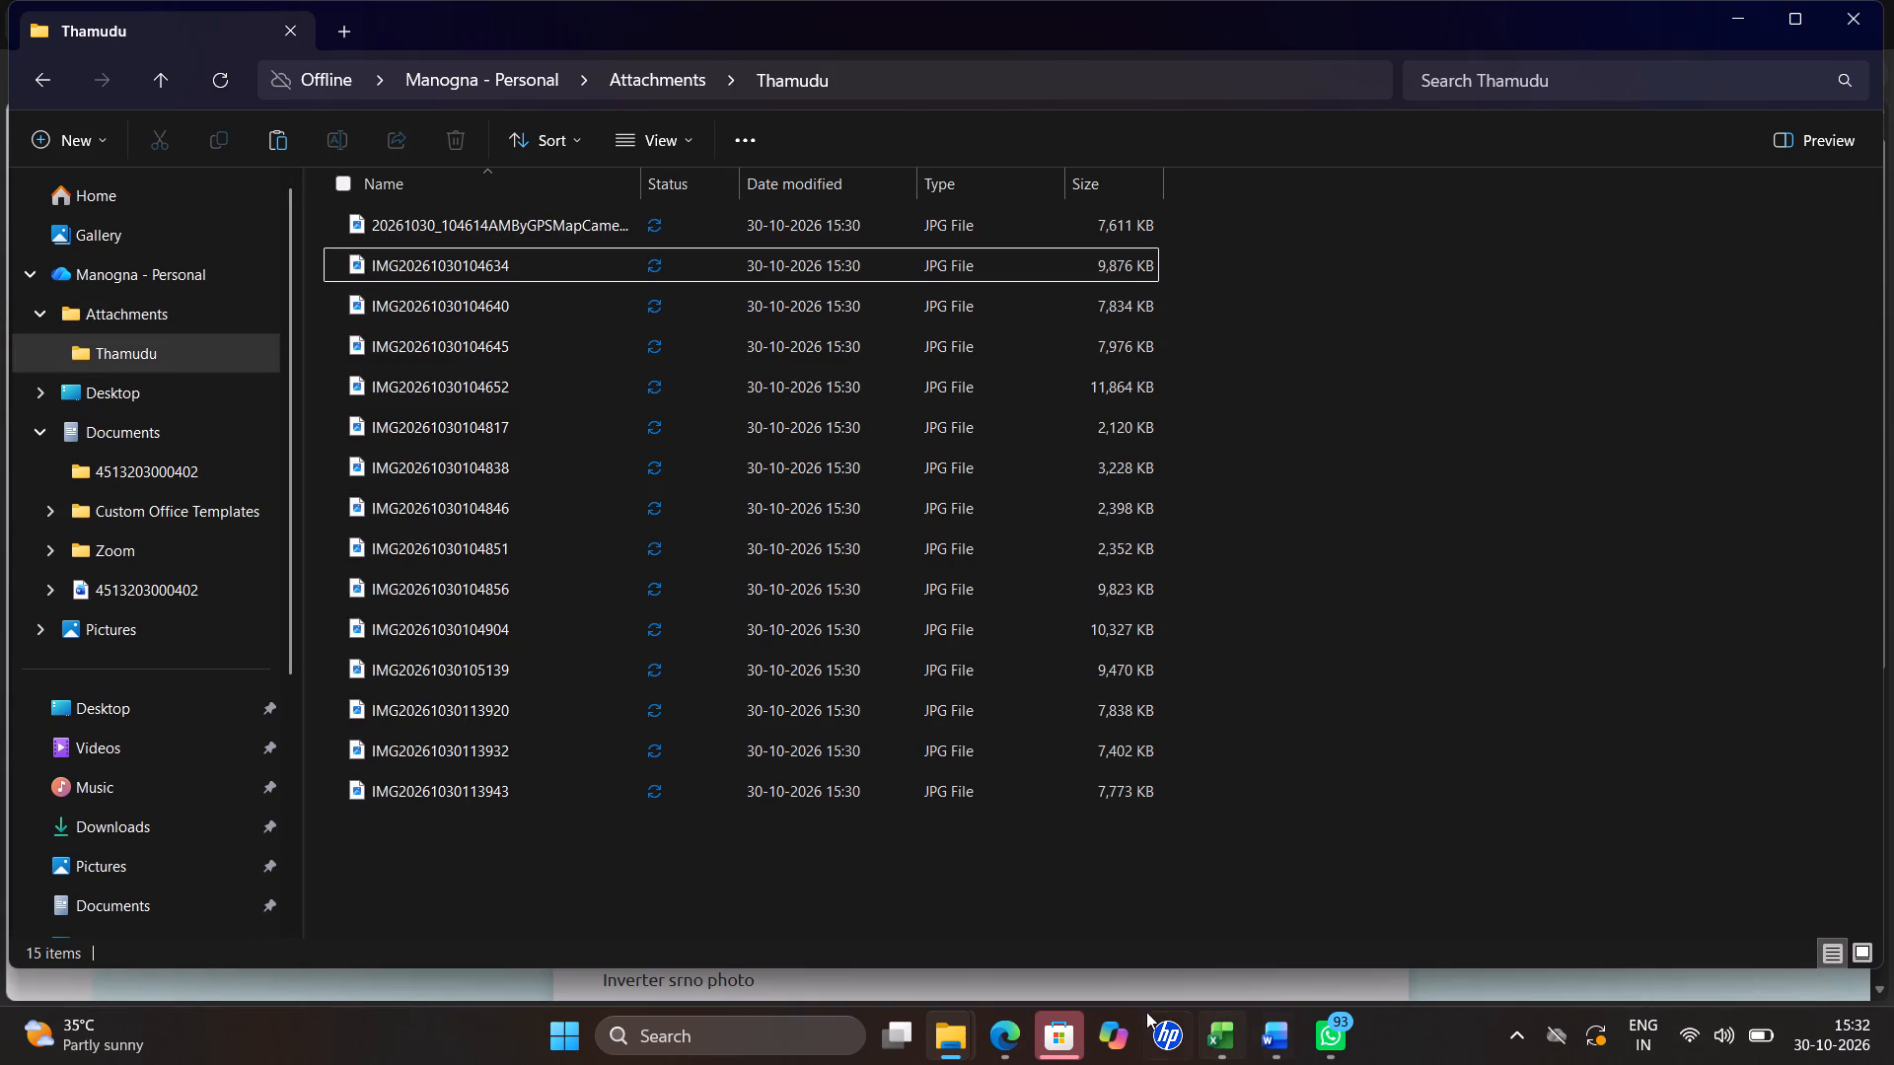
pyautogui.click(994, 1055)
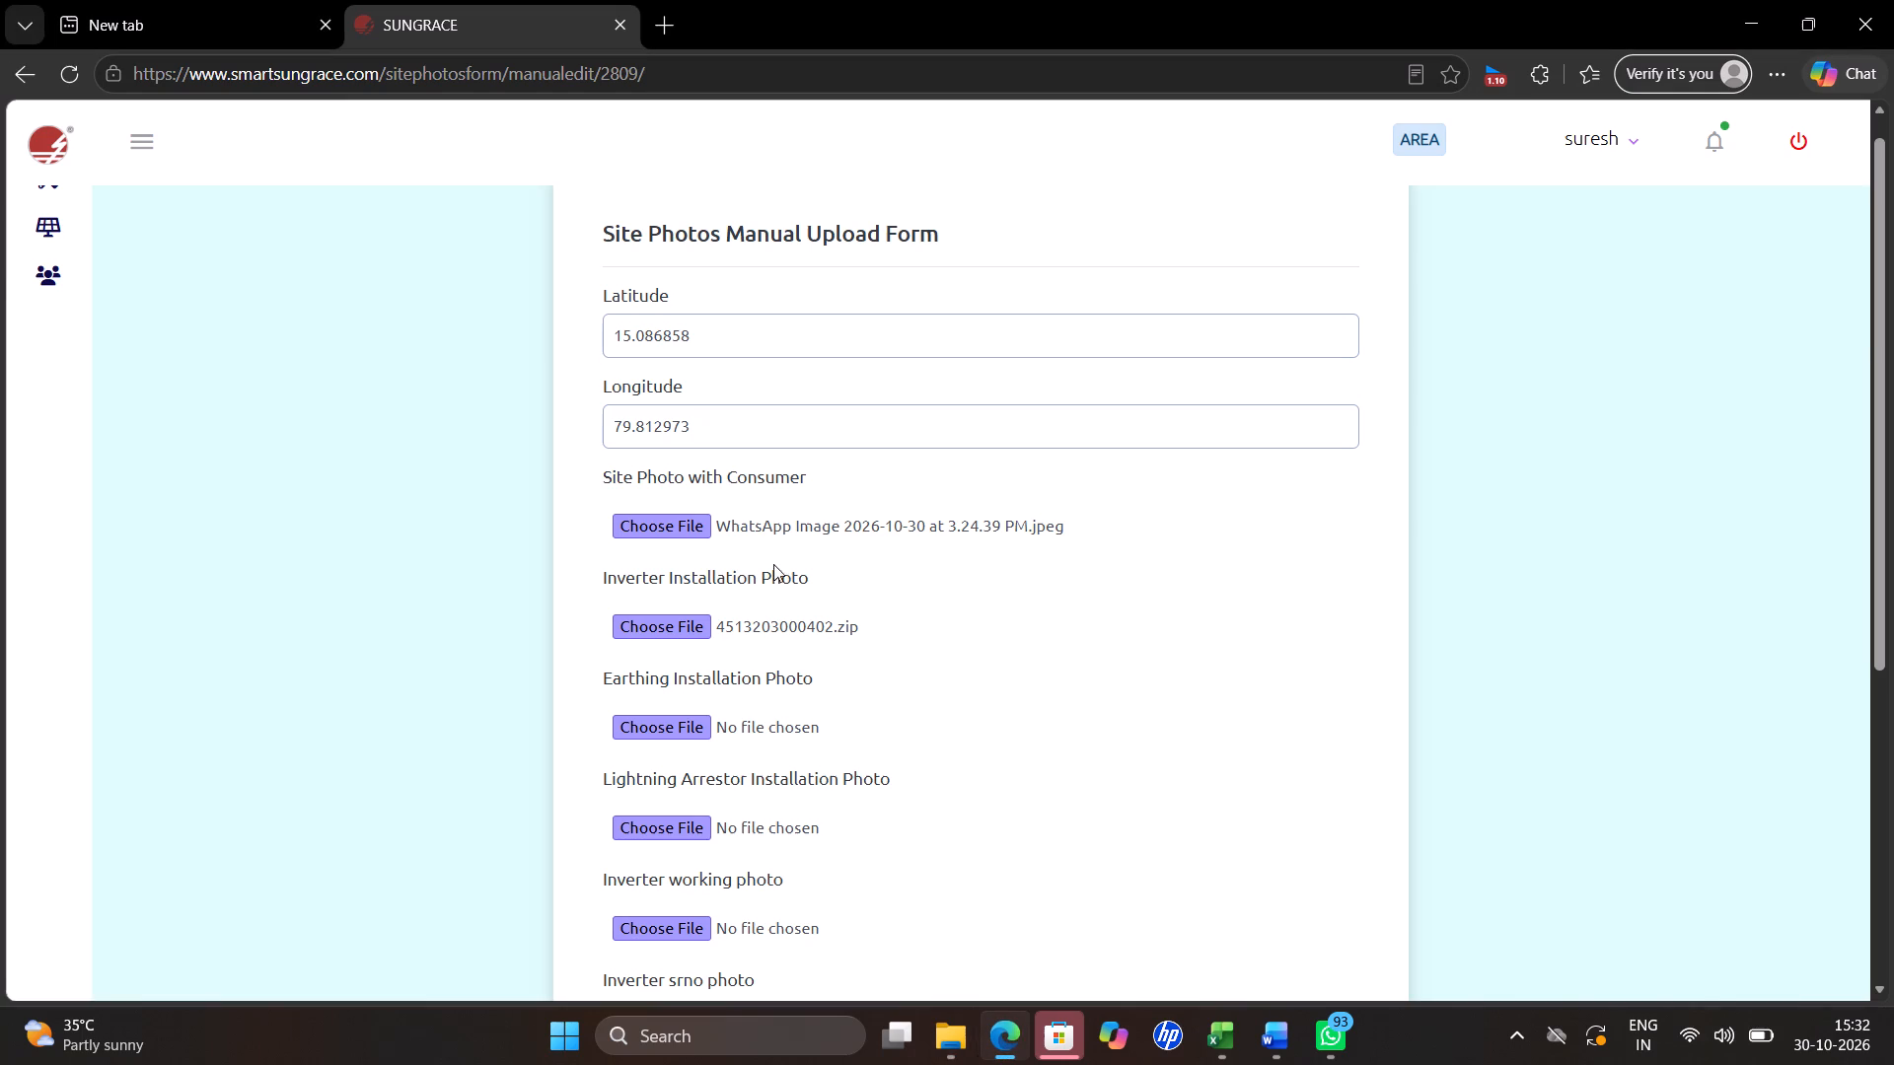
pyautogui.click(699, 630)
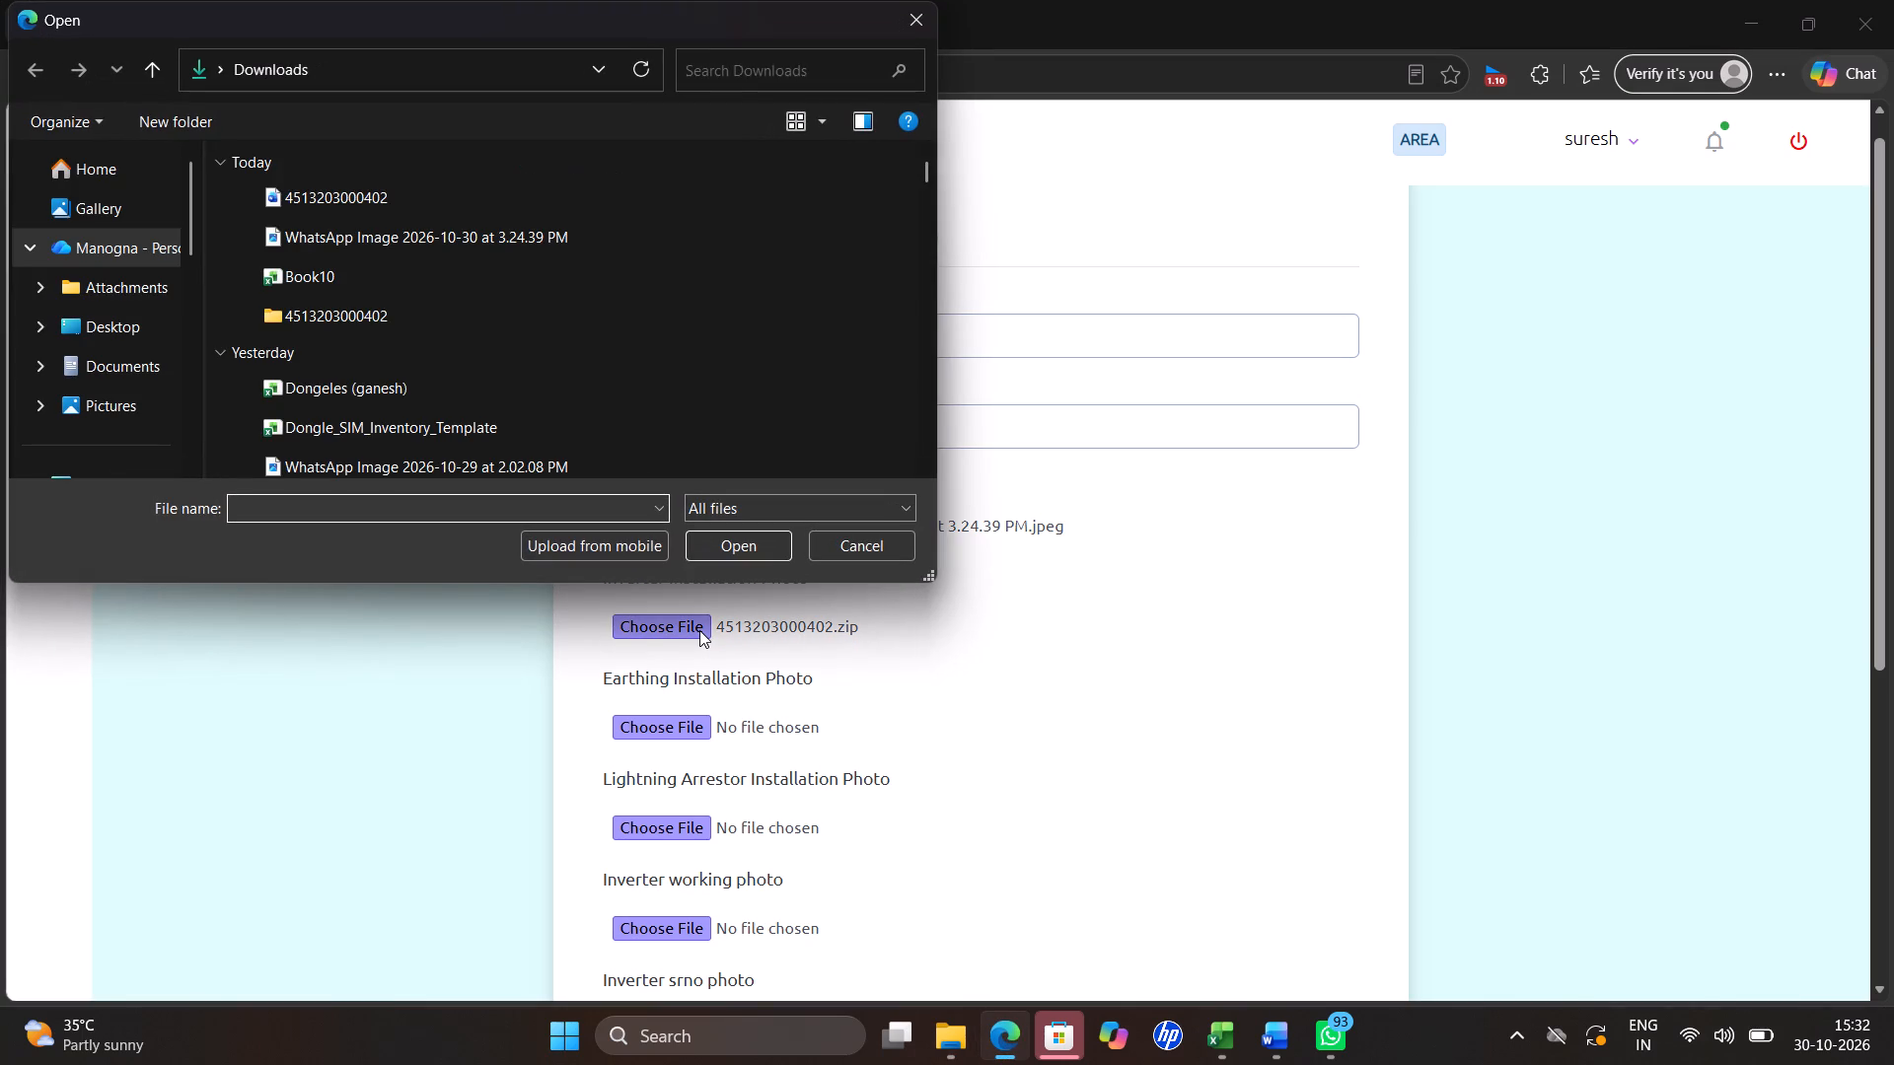
pyautogui.click(166, 293)
pyautogui.moveTo(352, 178); pyautogui.dragTo(354, 193)
pyautogui.doubleClick(354, 193)
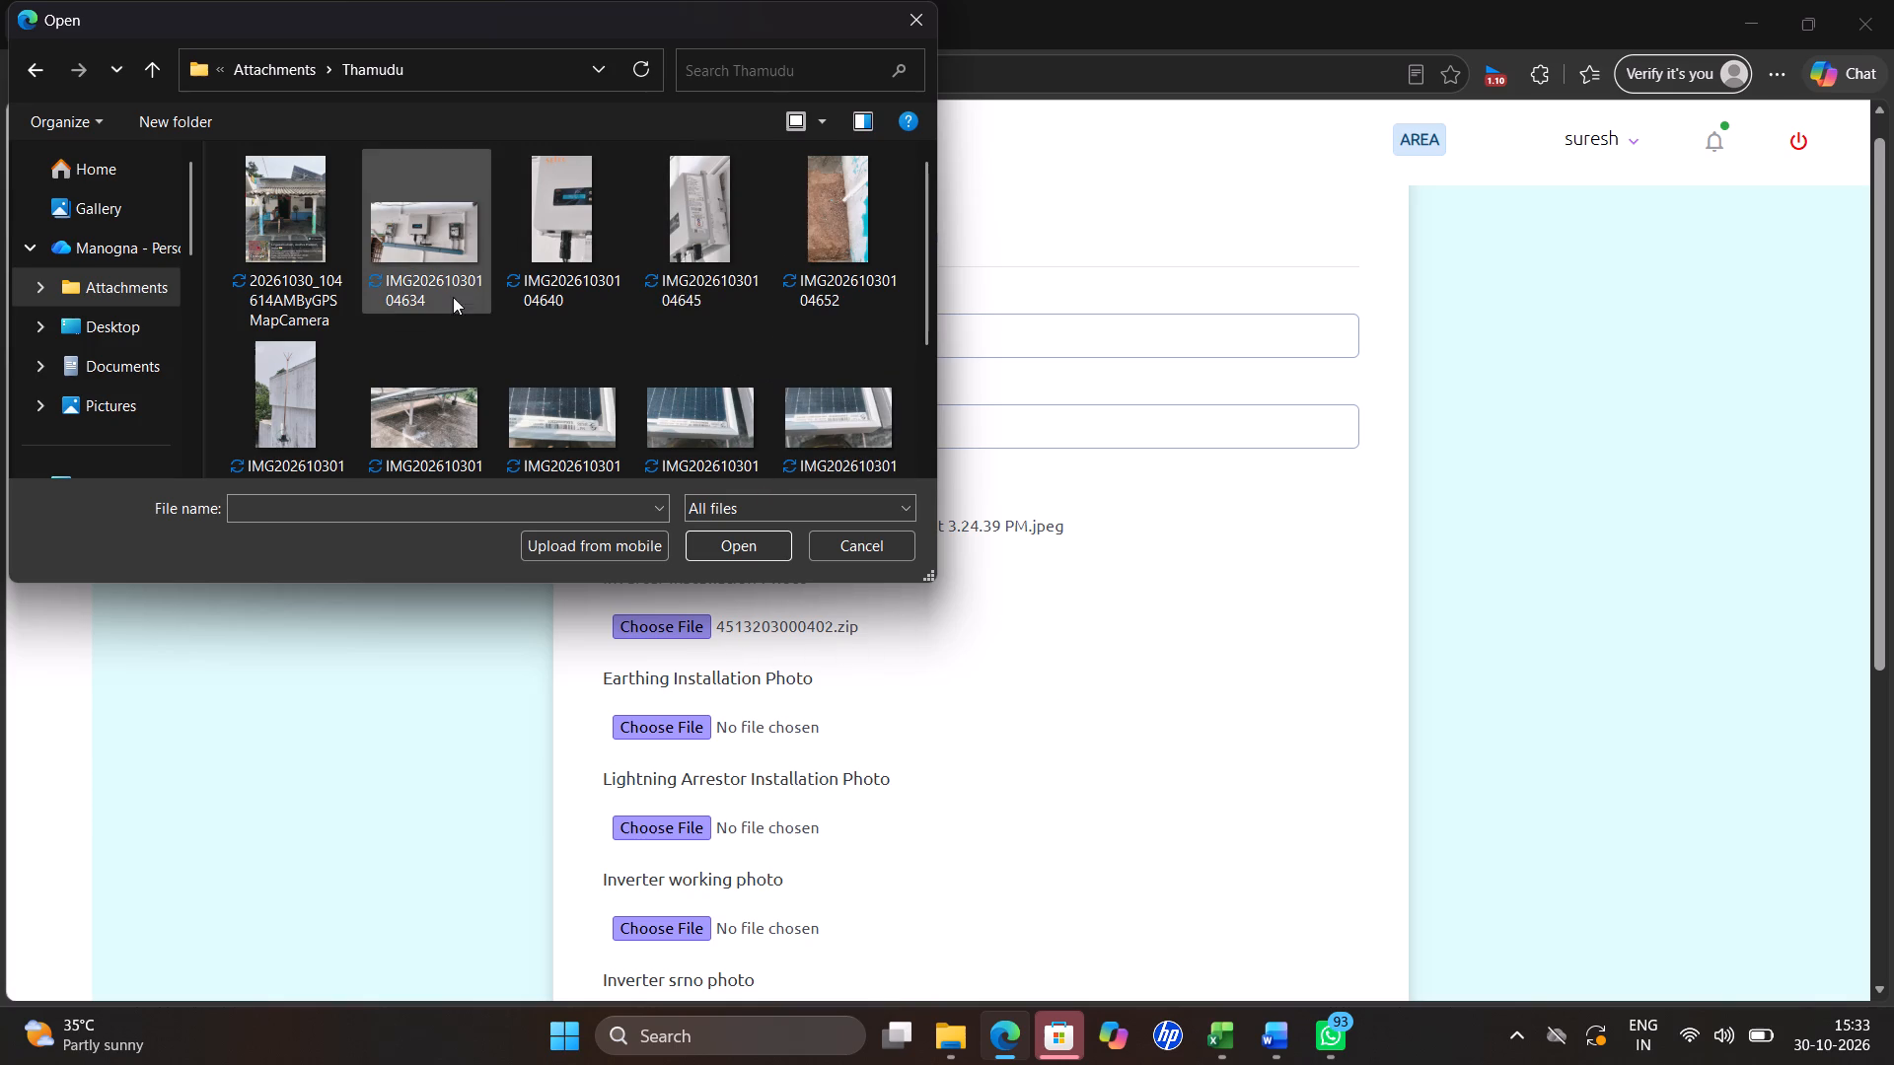
pyautogui.doubleClick(439, 202)
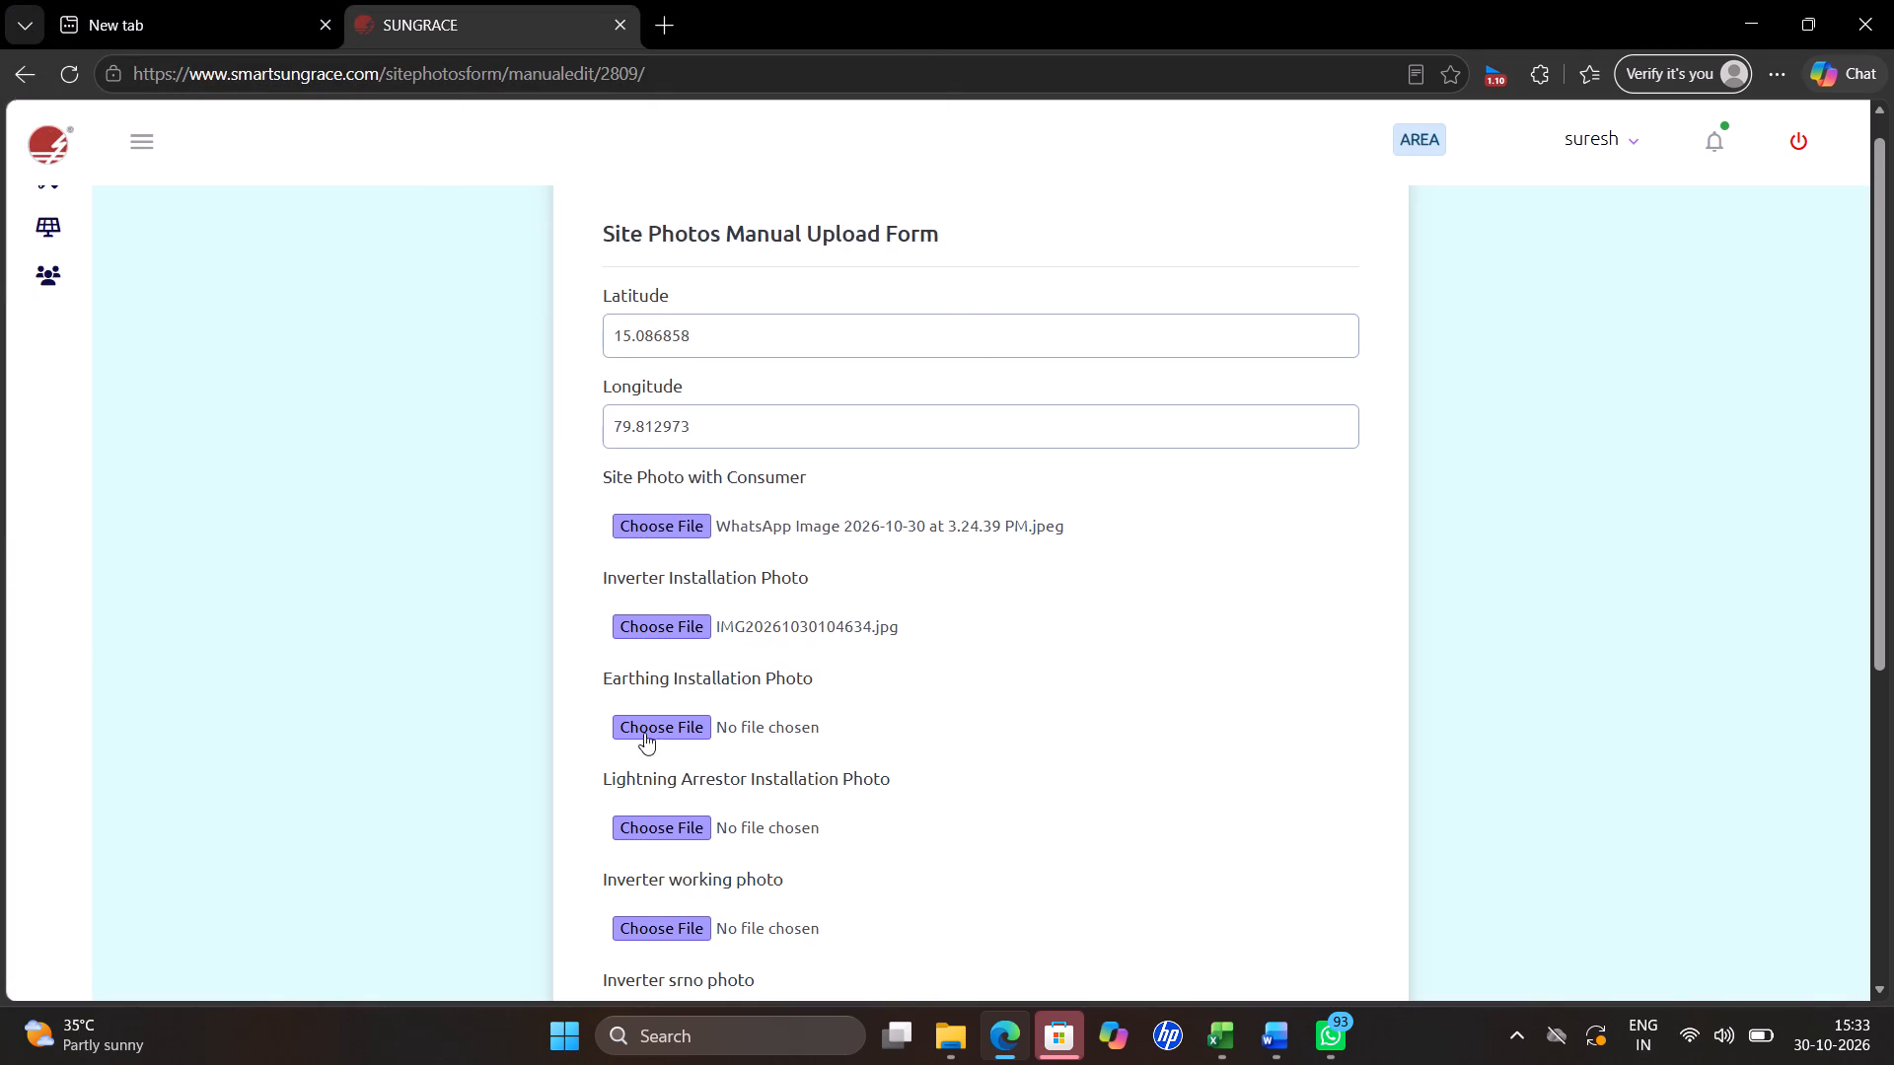
pyautogui.click(650, 727)
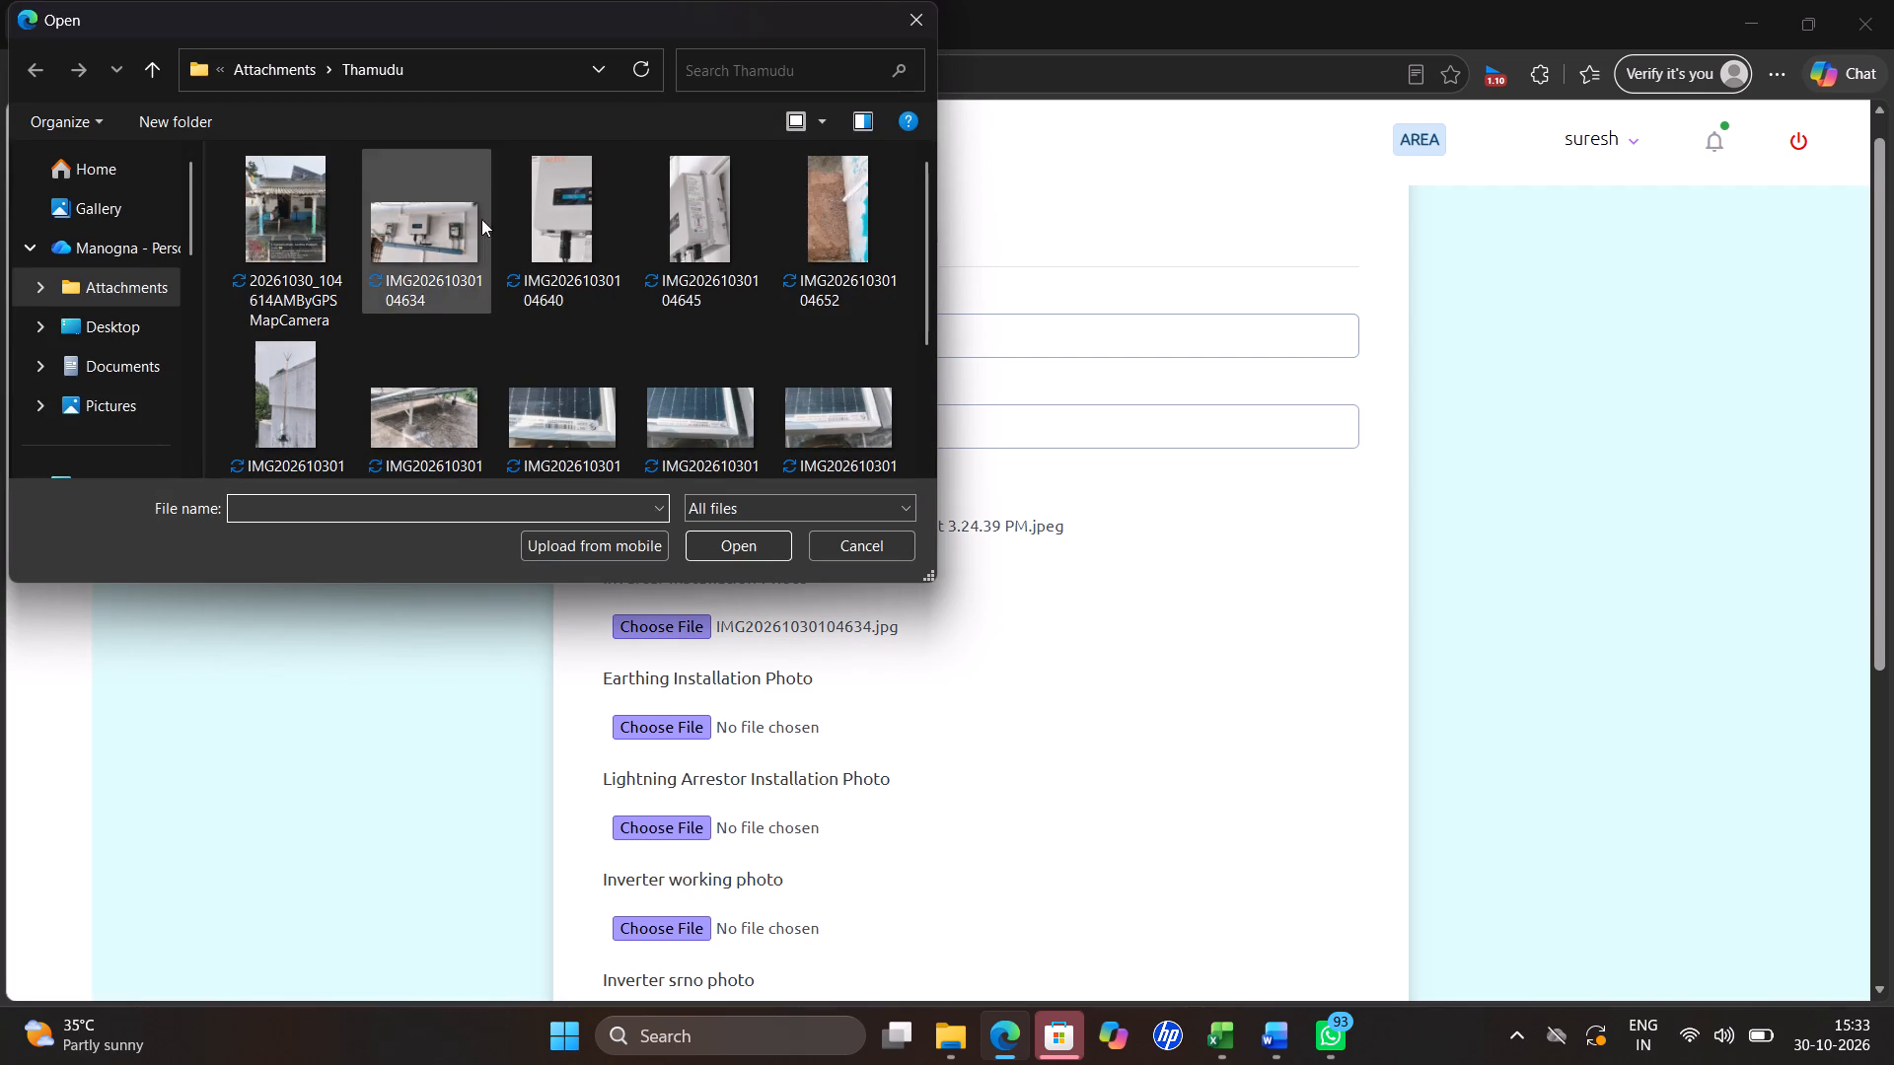
pyautogui.doubleClick(810, 249)
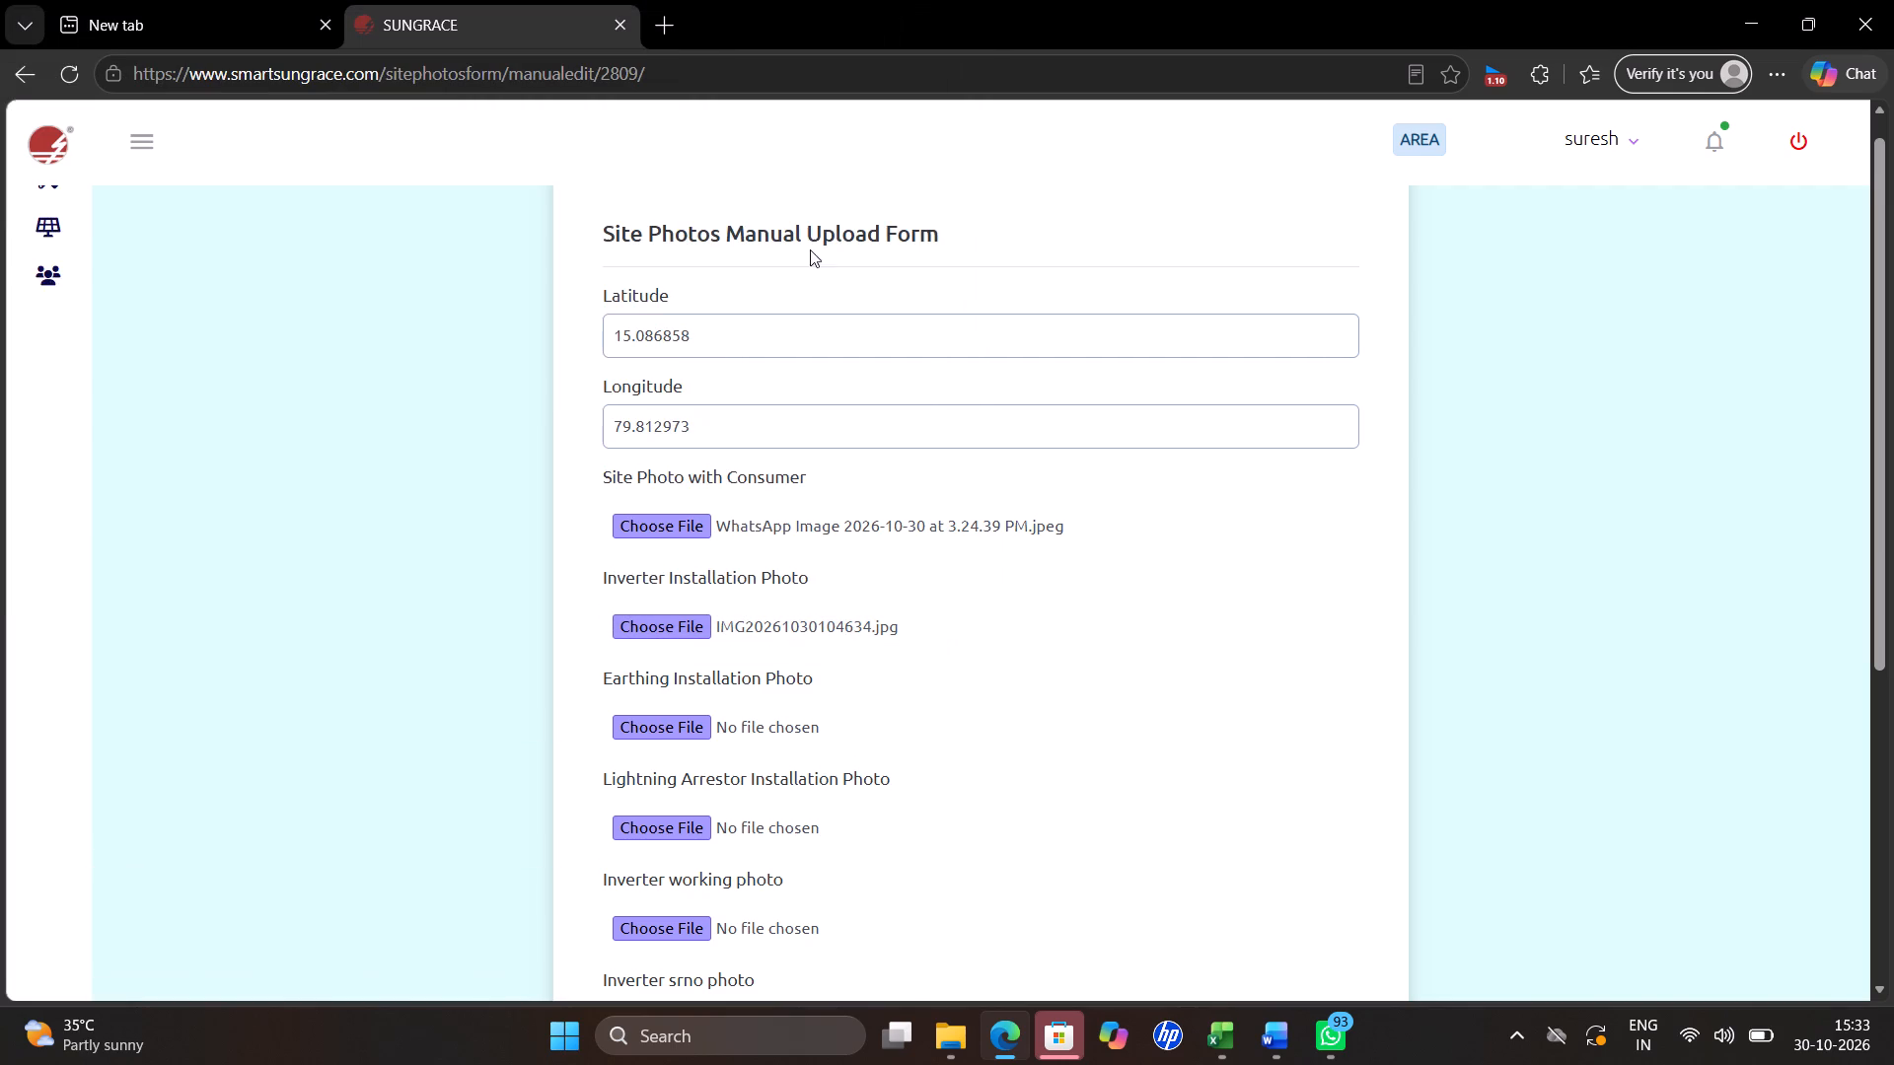
pyautogui.scroll(-1, 603, 712)
pyautogui.click(688, 676)
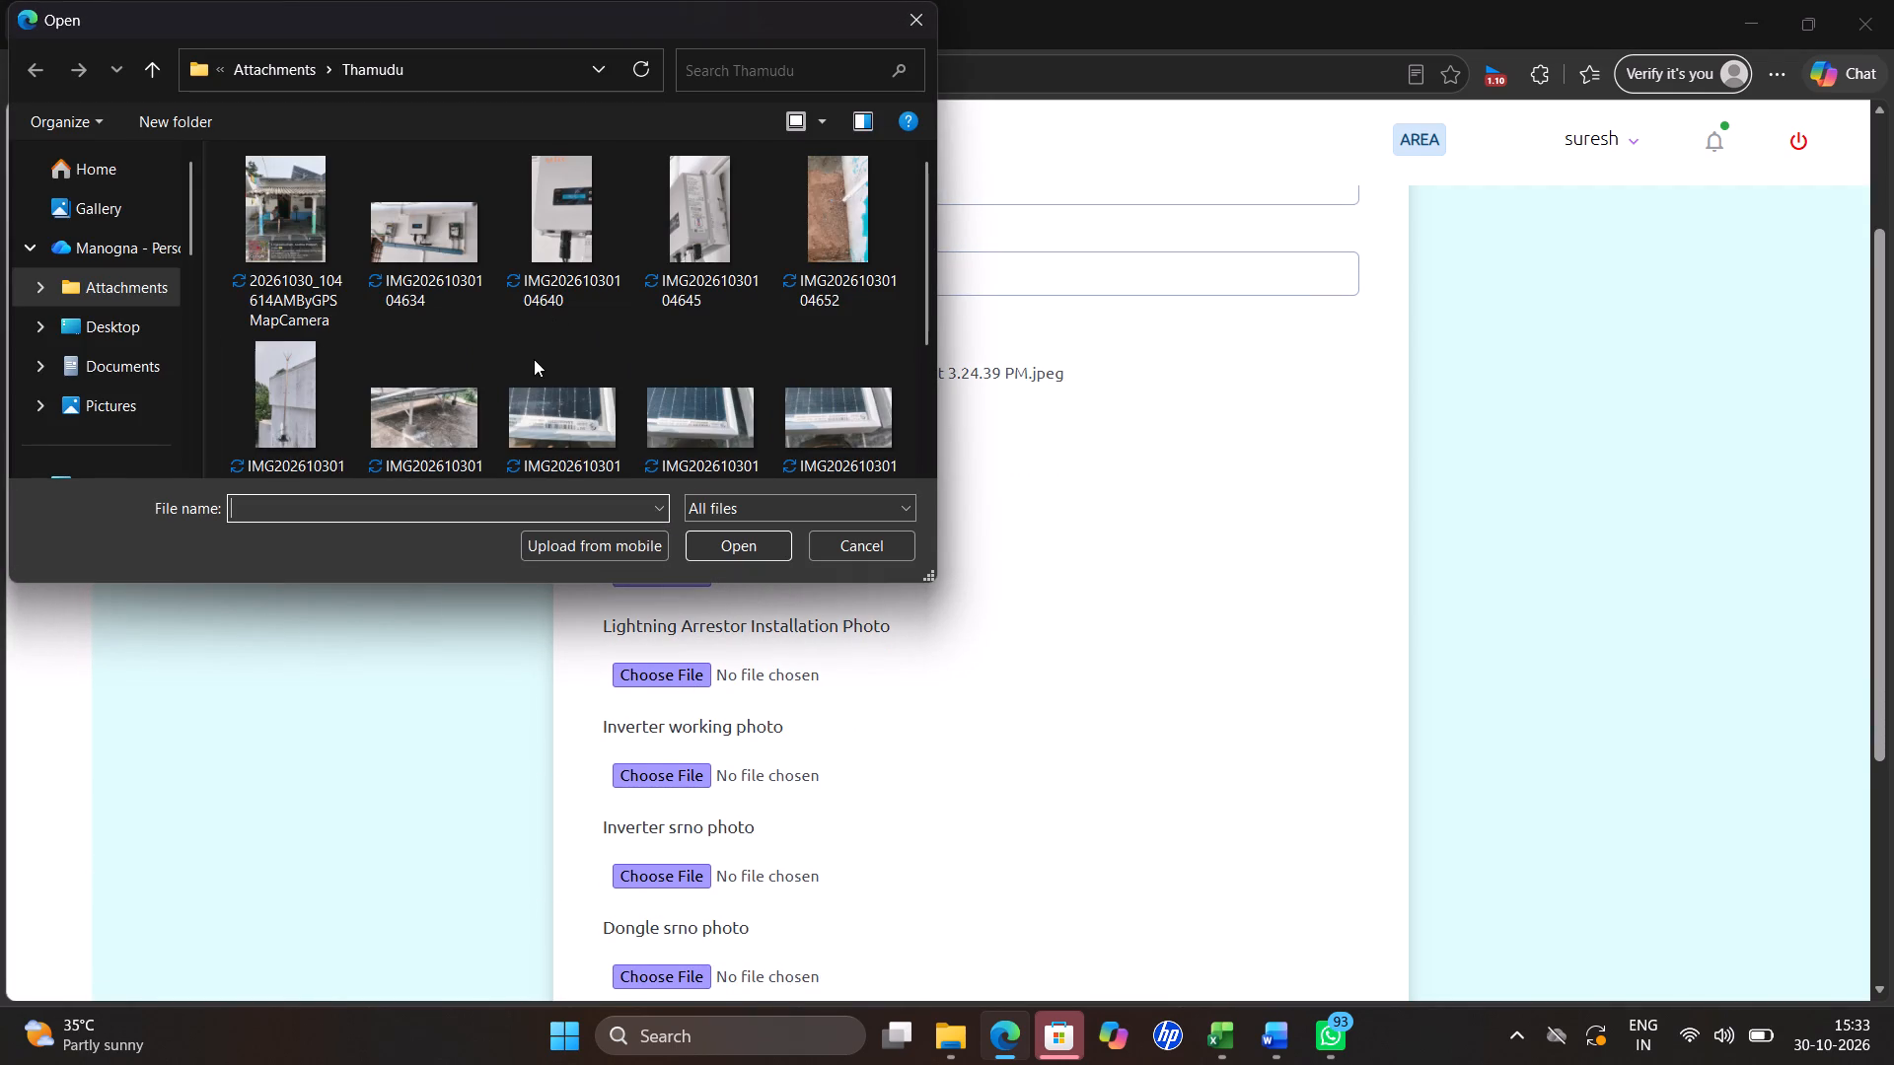
pyautogui.scroll(-2, 534, 359)
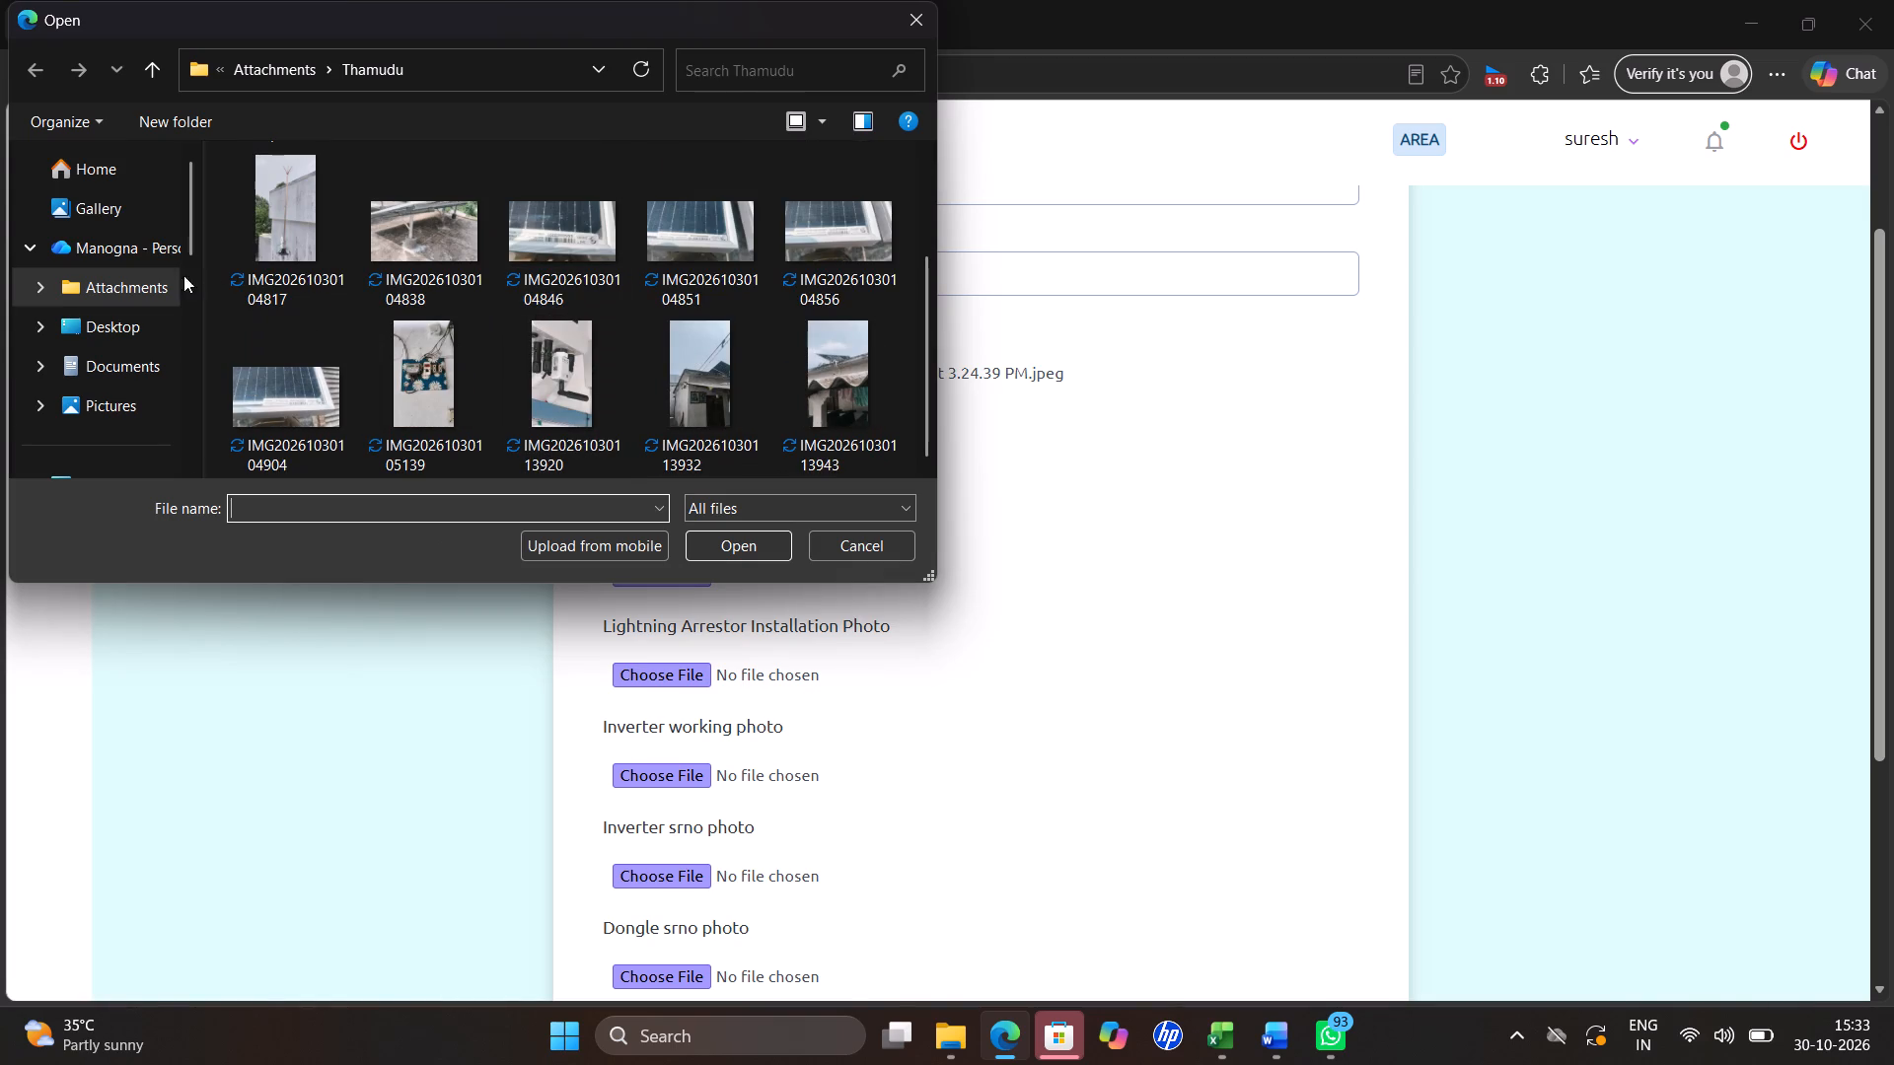
pyautogui.doubleClick(294, 217)
pyautogui.scroll(-1, 739, 564)
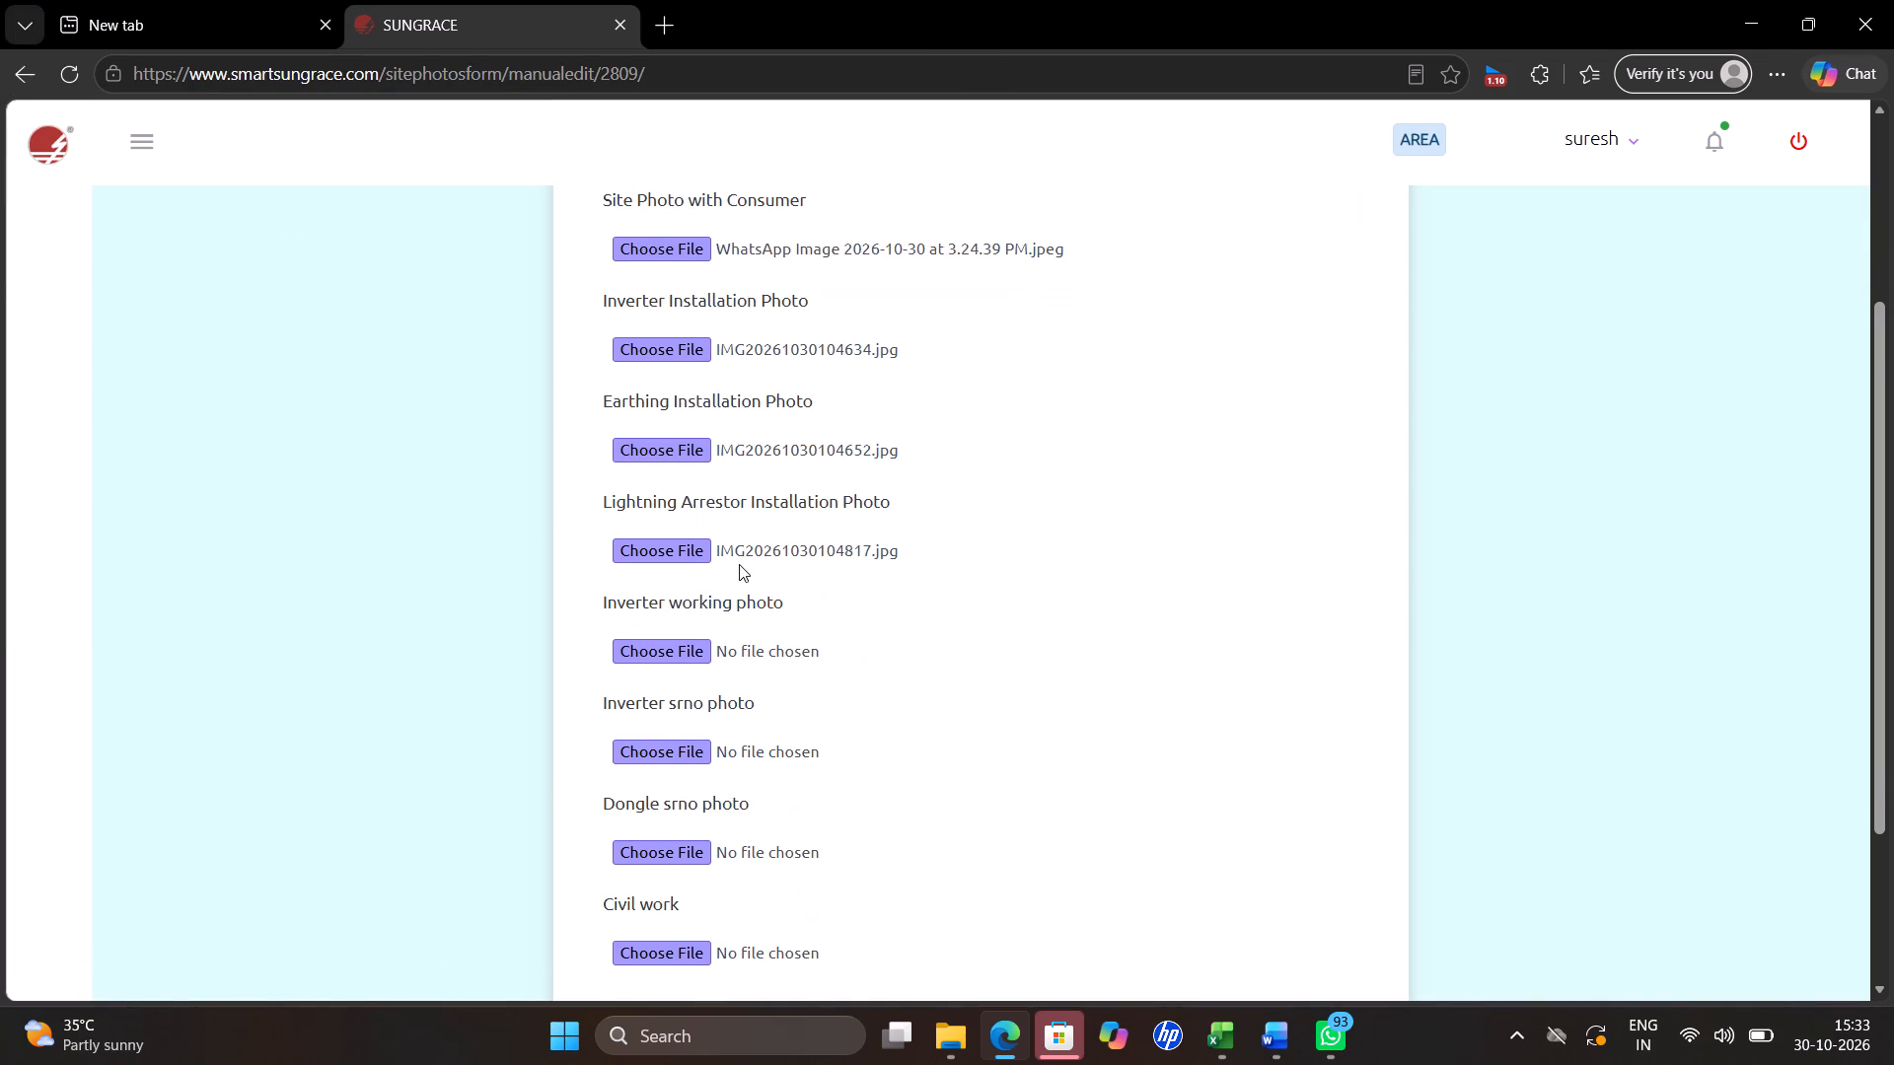
pyautogui.click(673, 656)
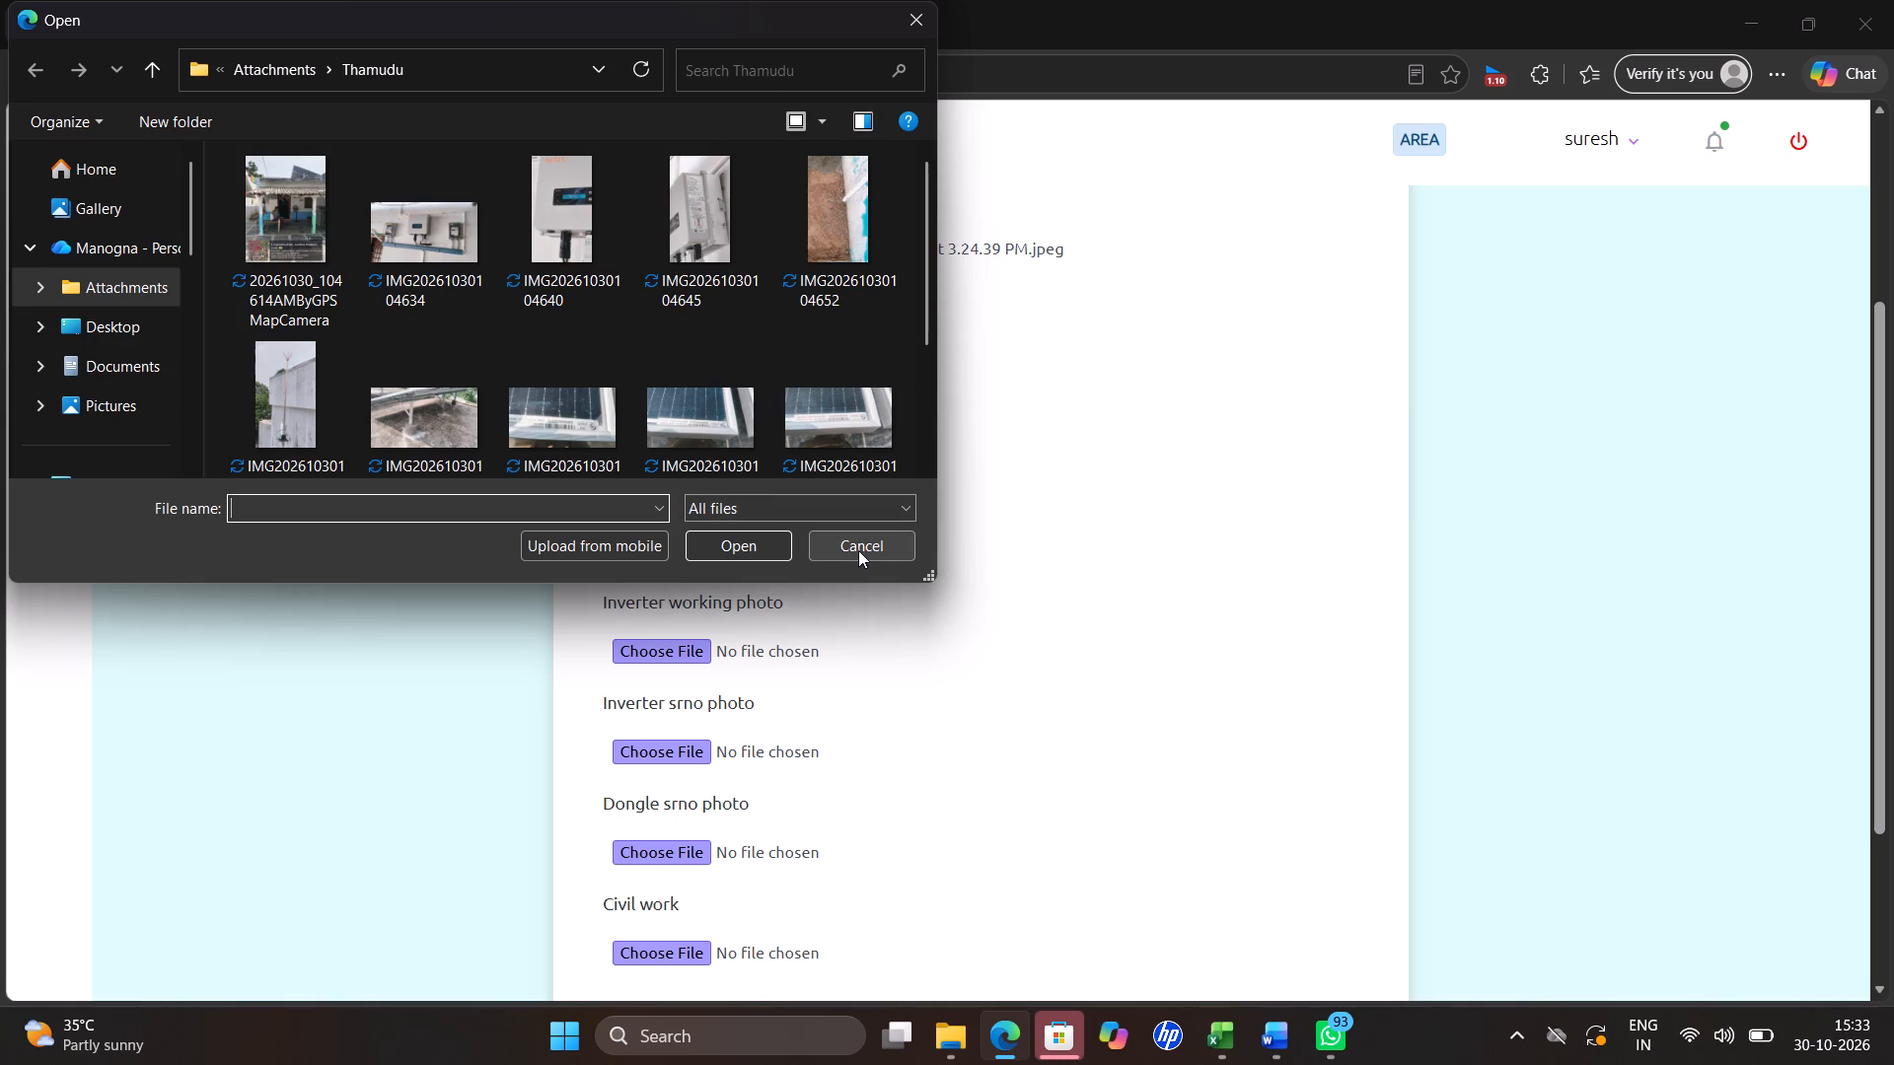
pyautogui.doubleClick(571, 252)
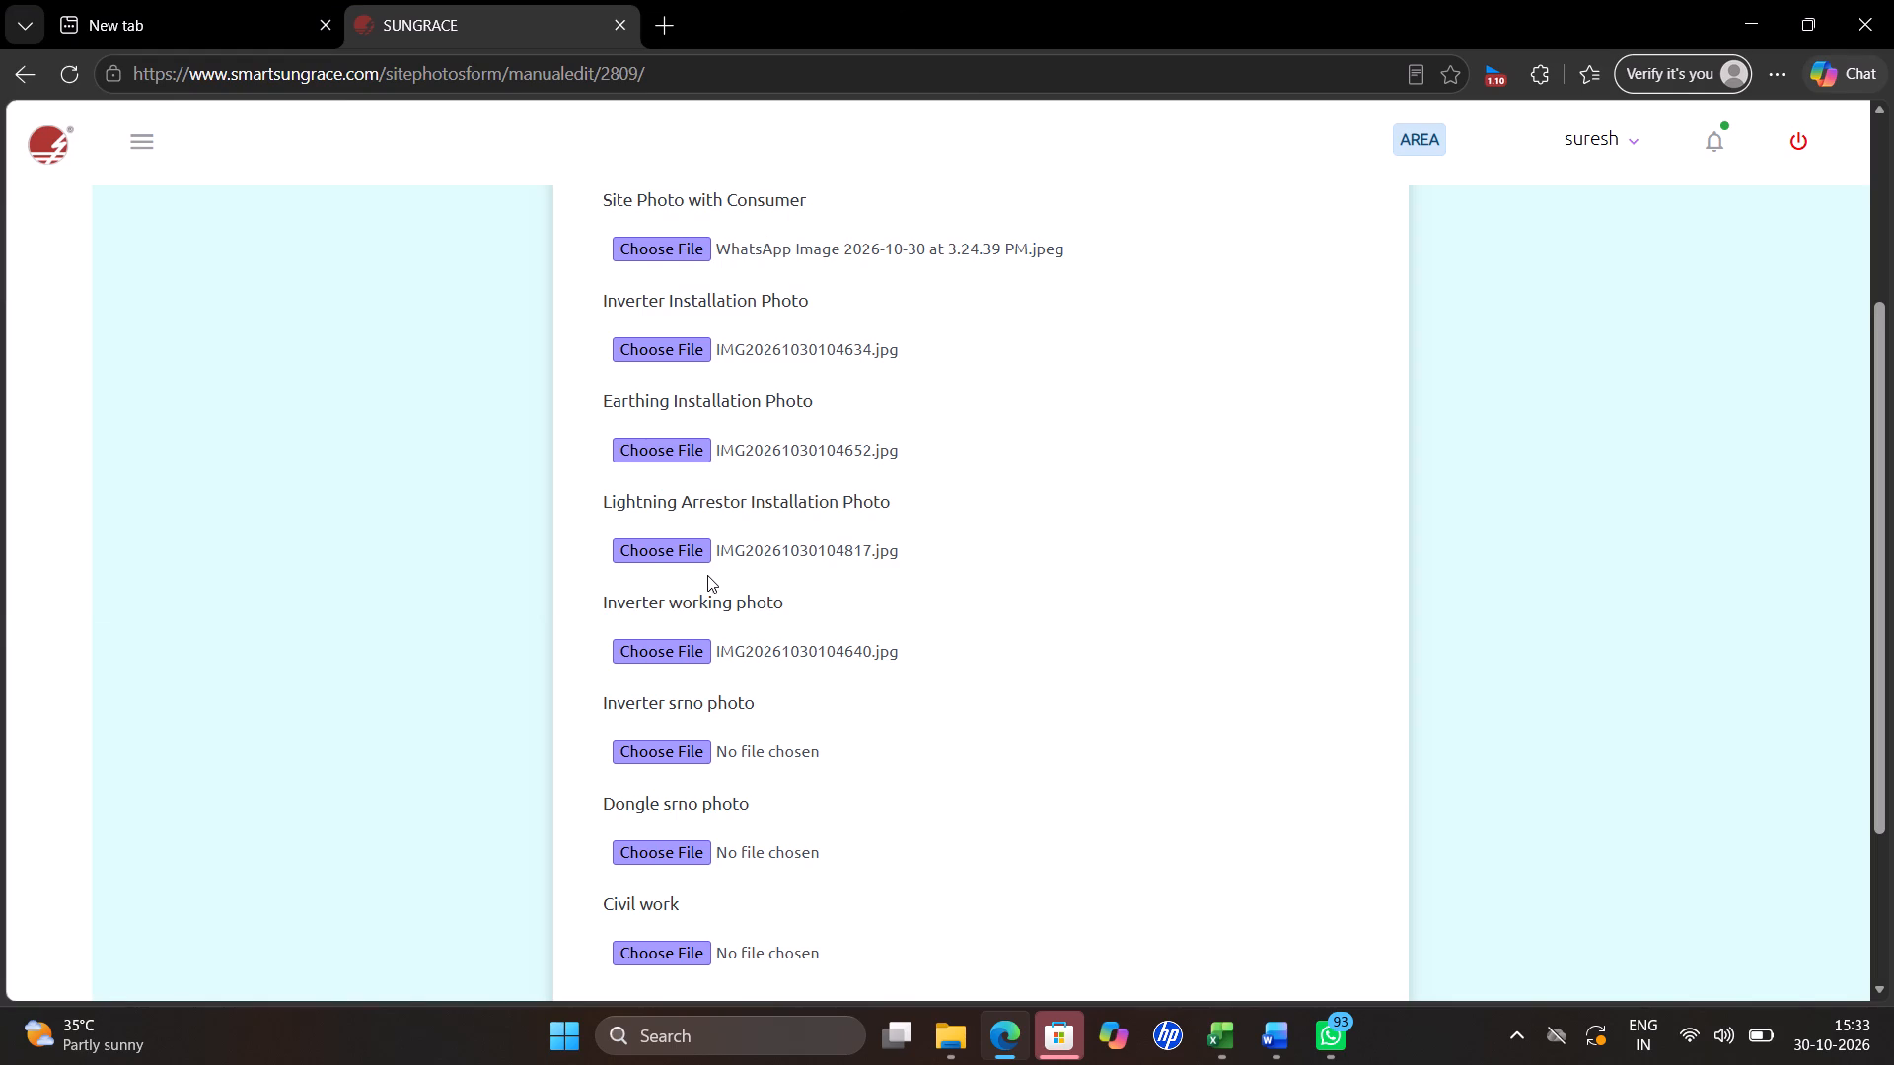
pyautogui.scroll(-1, 698, 738)
pyautogui.click(676, 729)
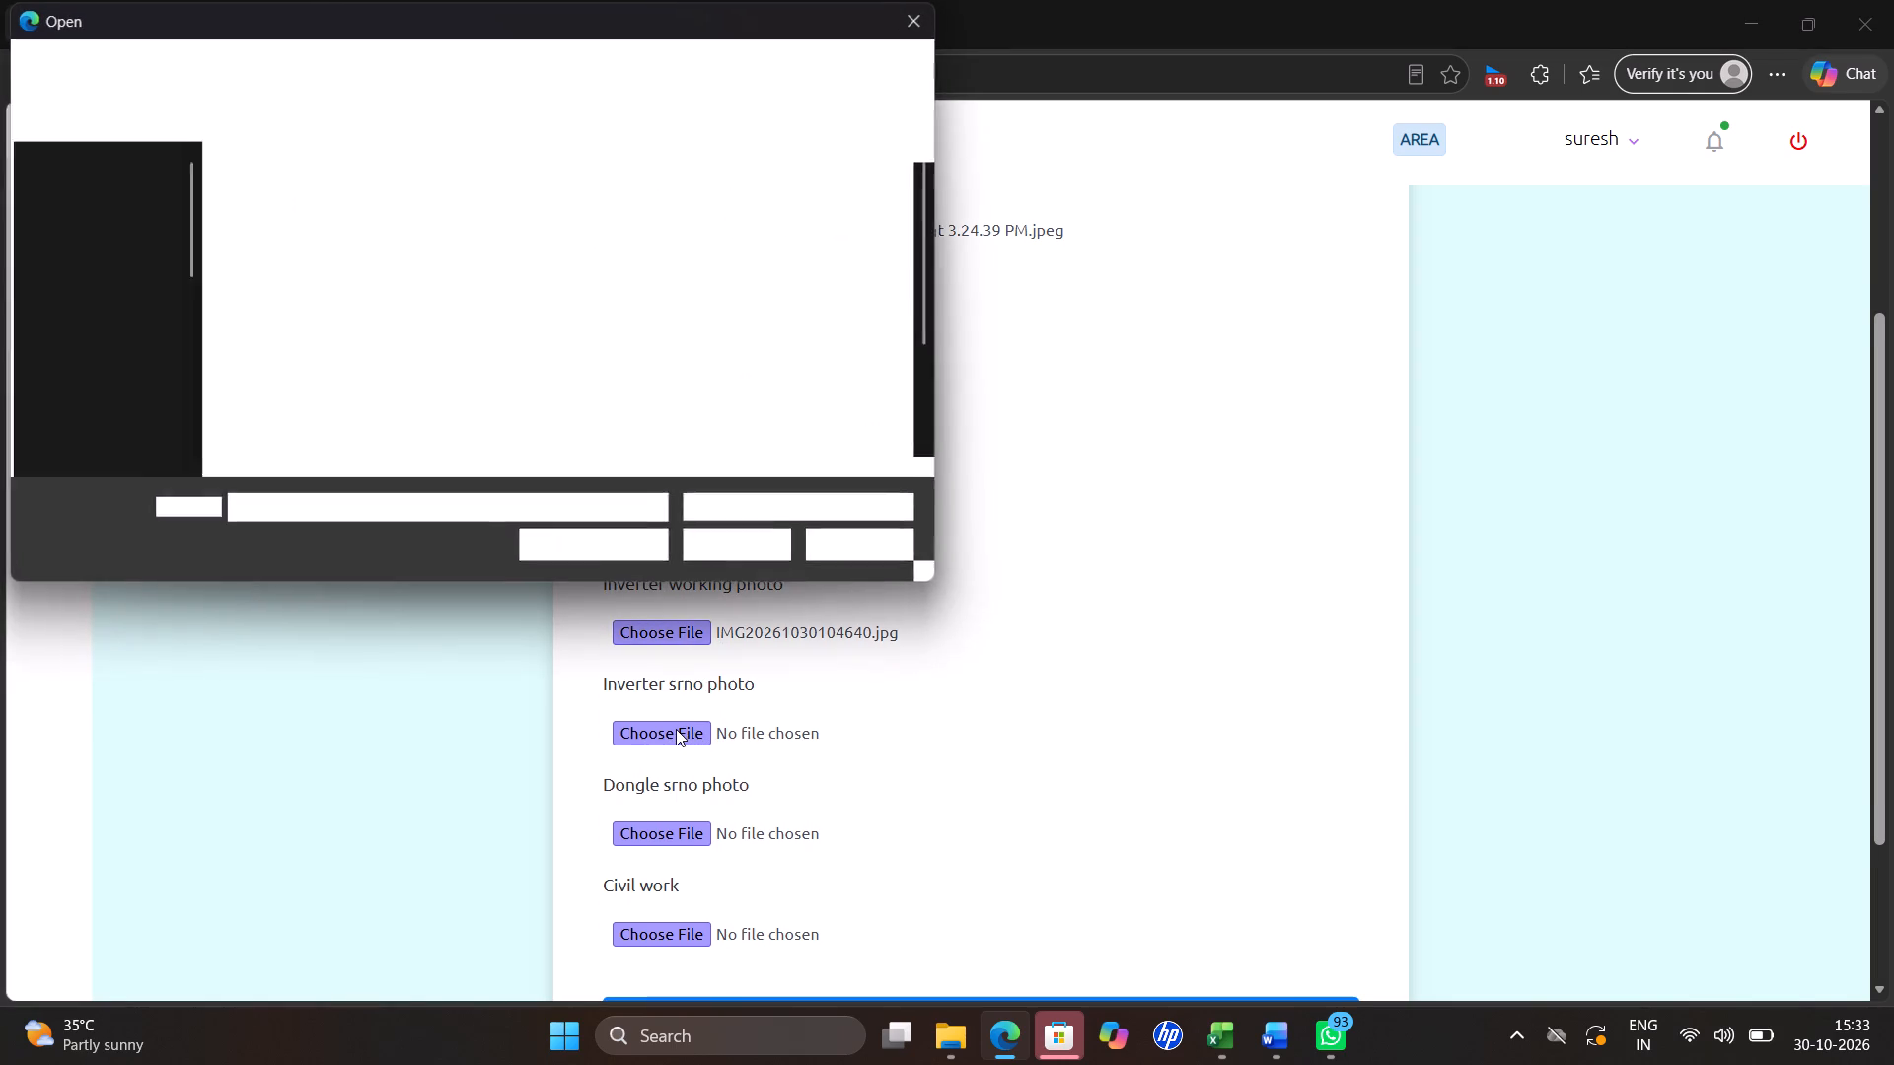
pyautogui.doubleClick(697, 245)
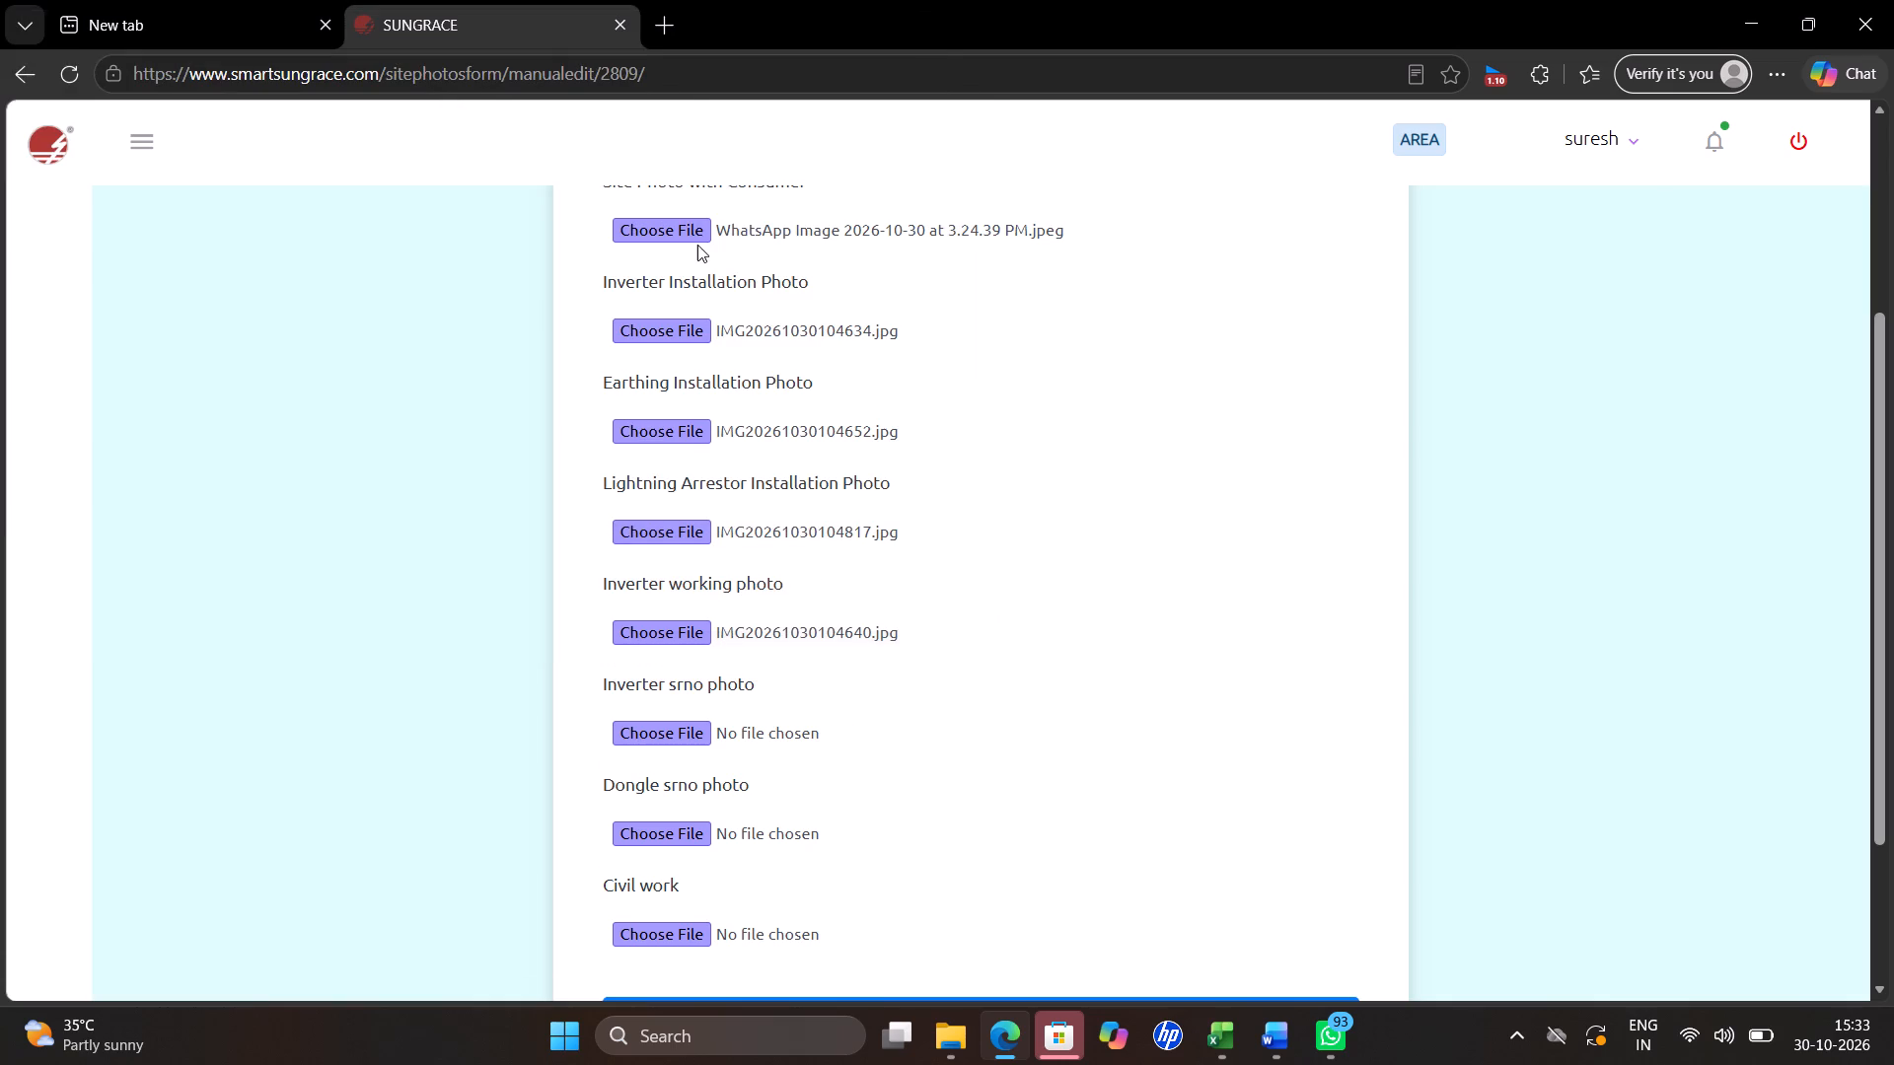
pyautogui.scroll(-1, 824, 768)
pyautogui.click(688, 742)
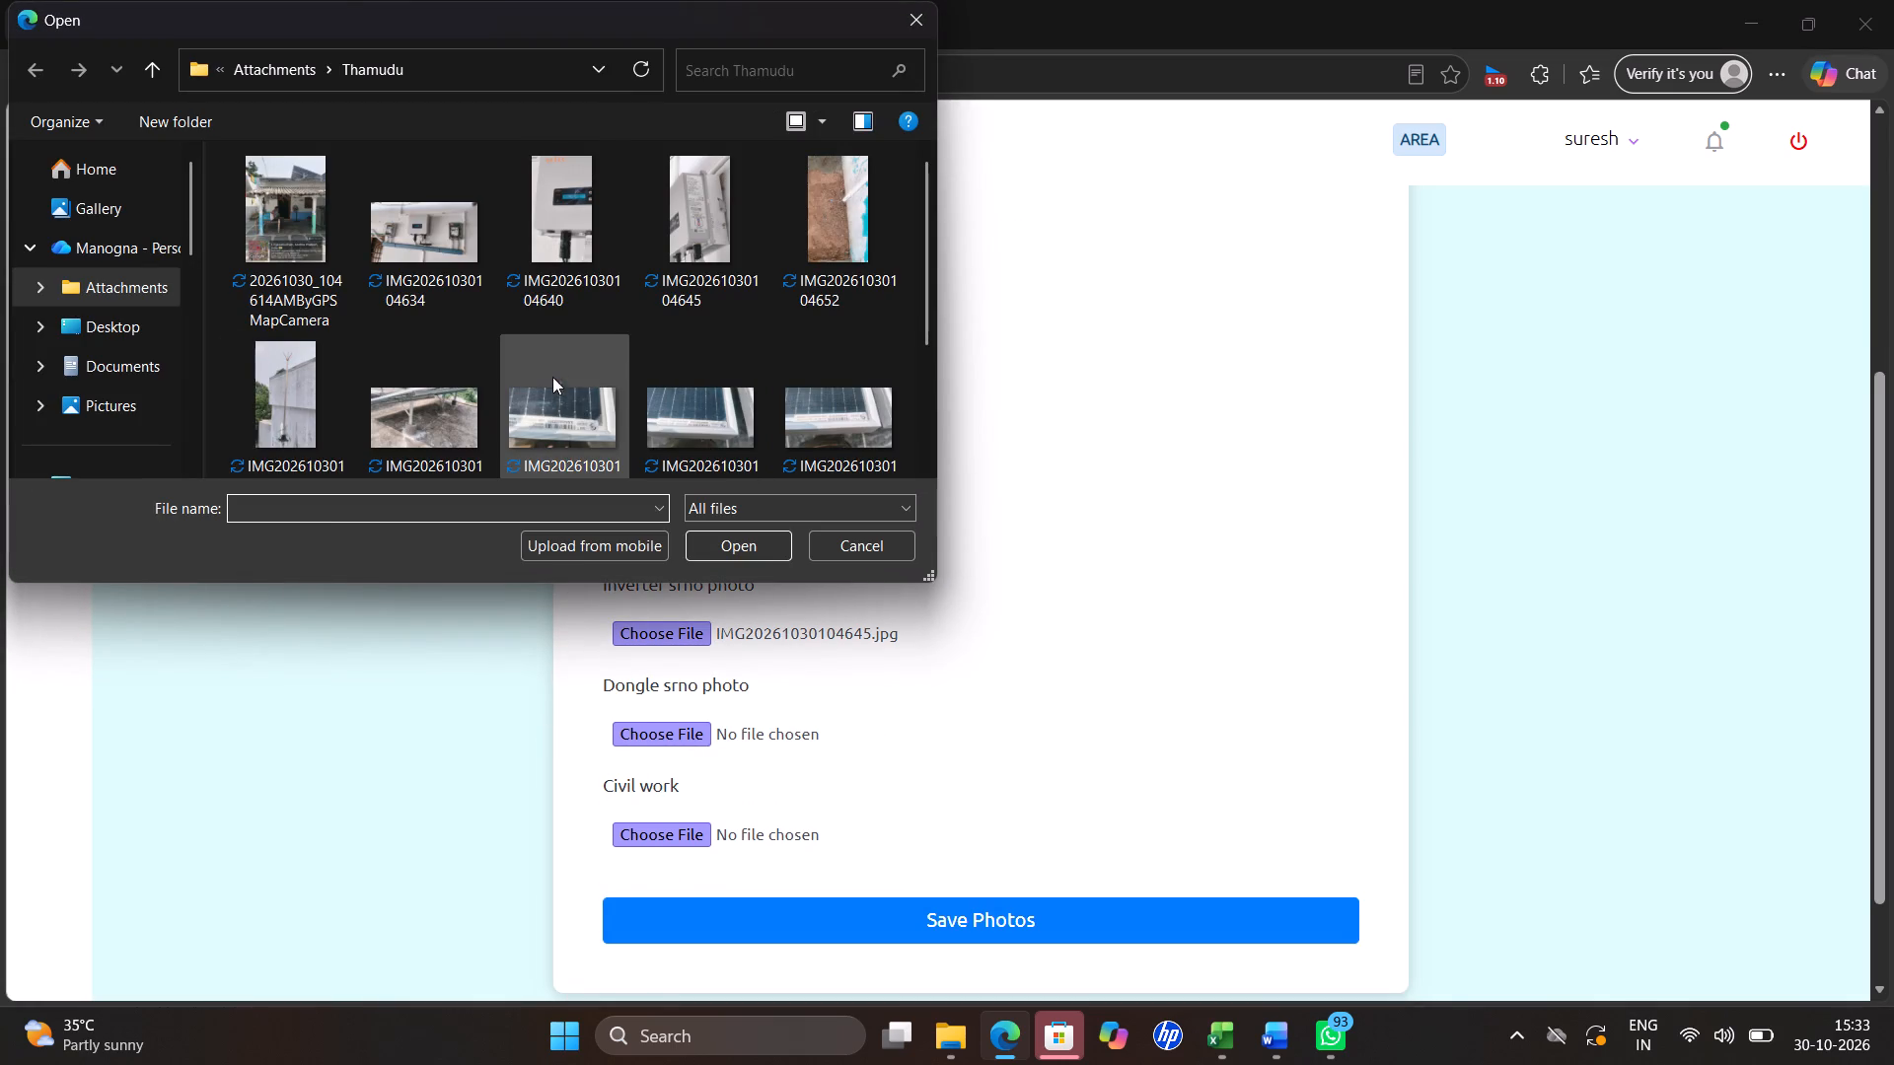
pyautogui.scroll(-2, 609, 357)
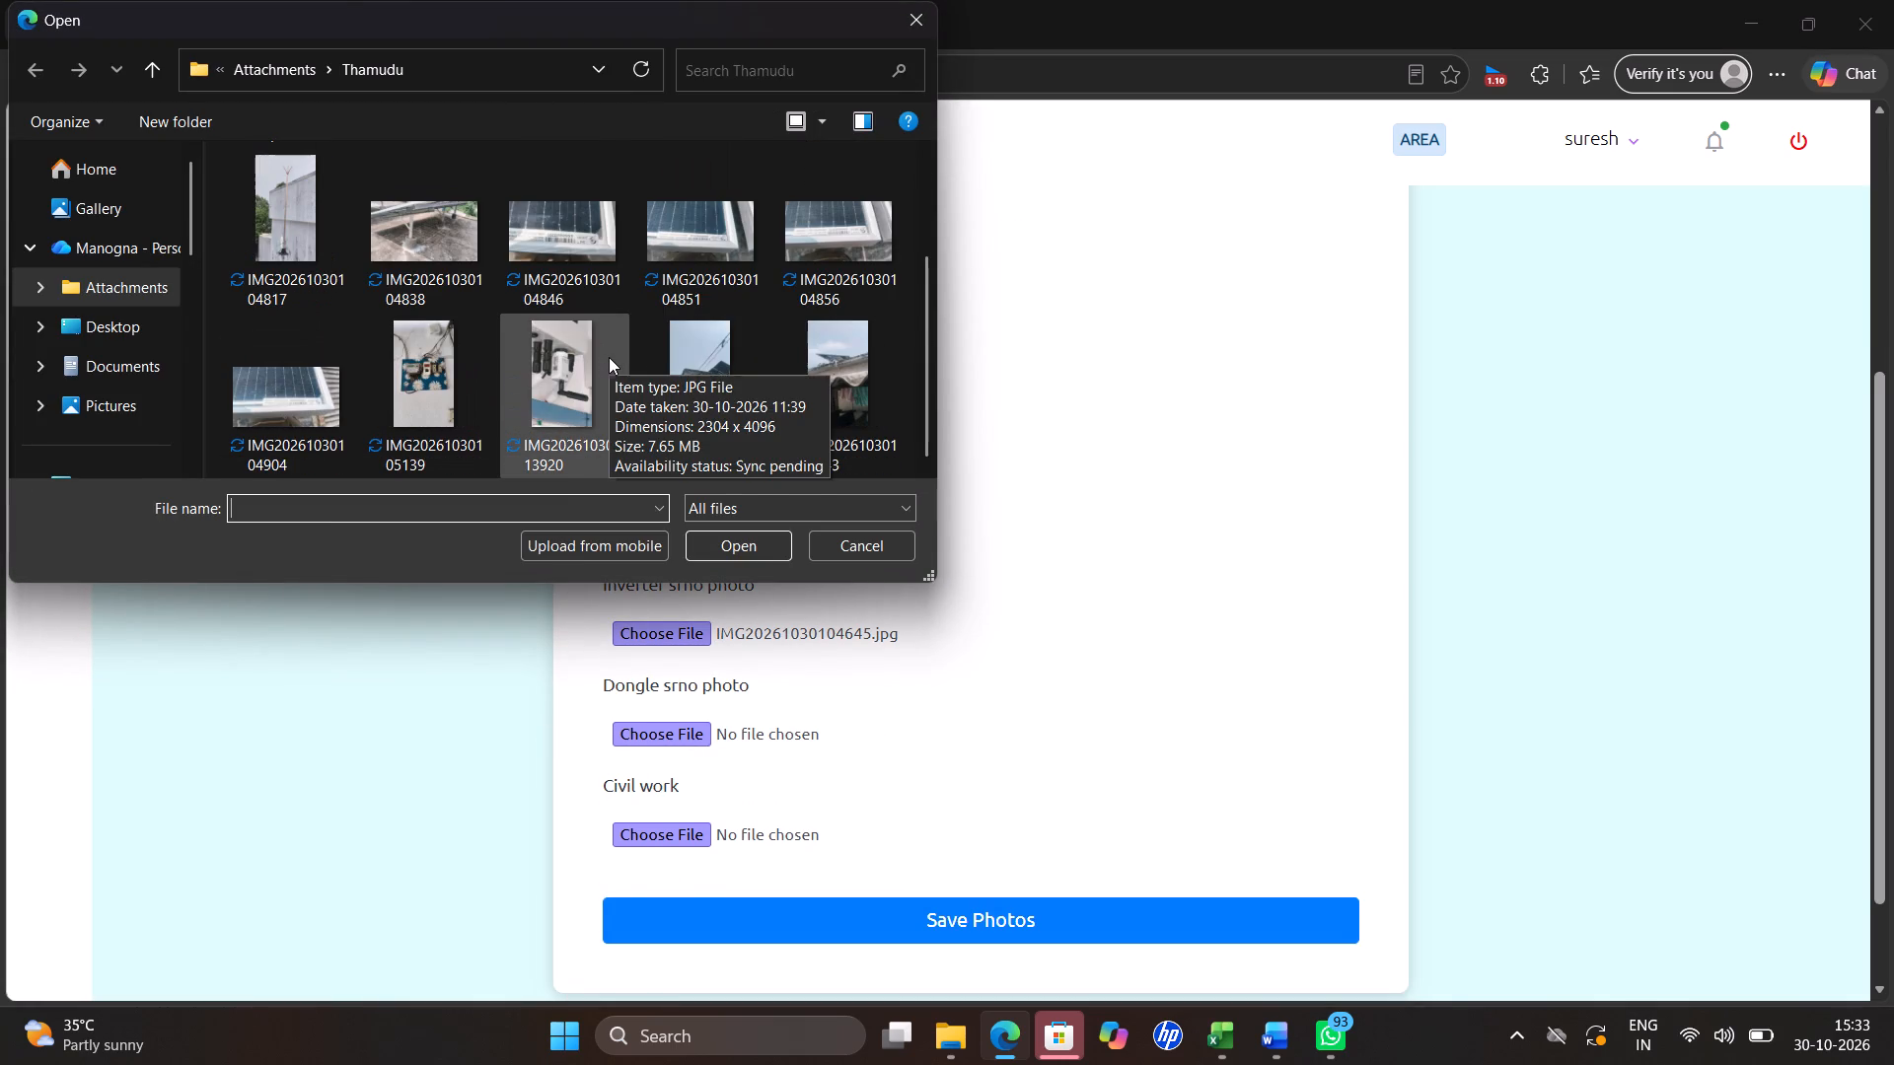
pyautogui.doubleClick(569, 360)
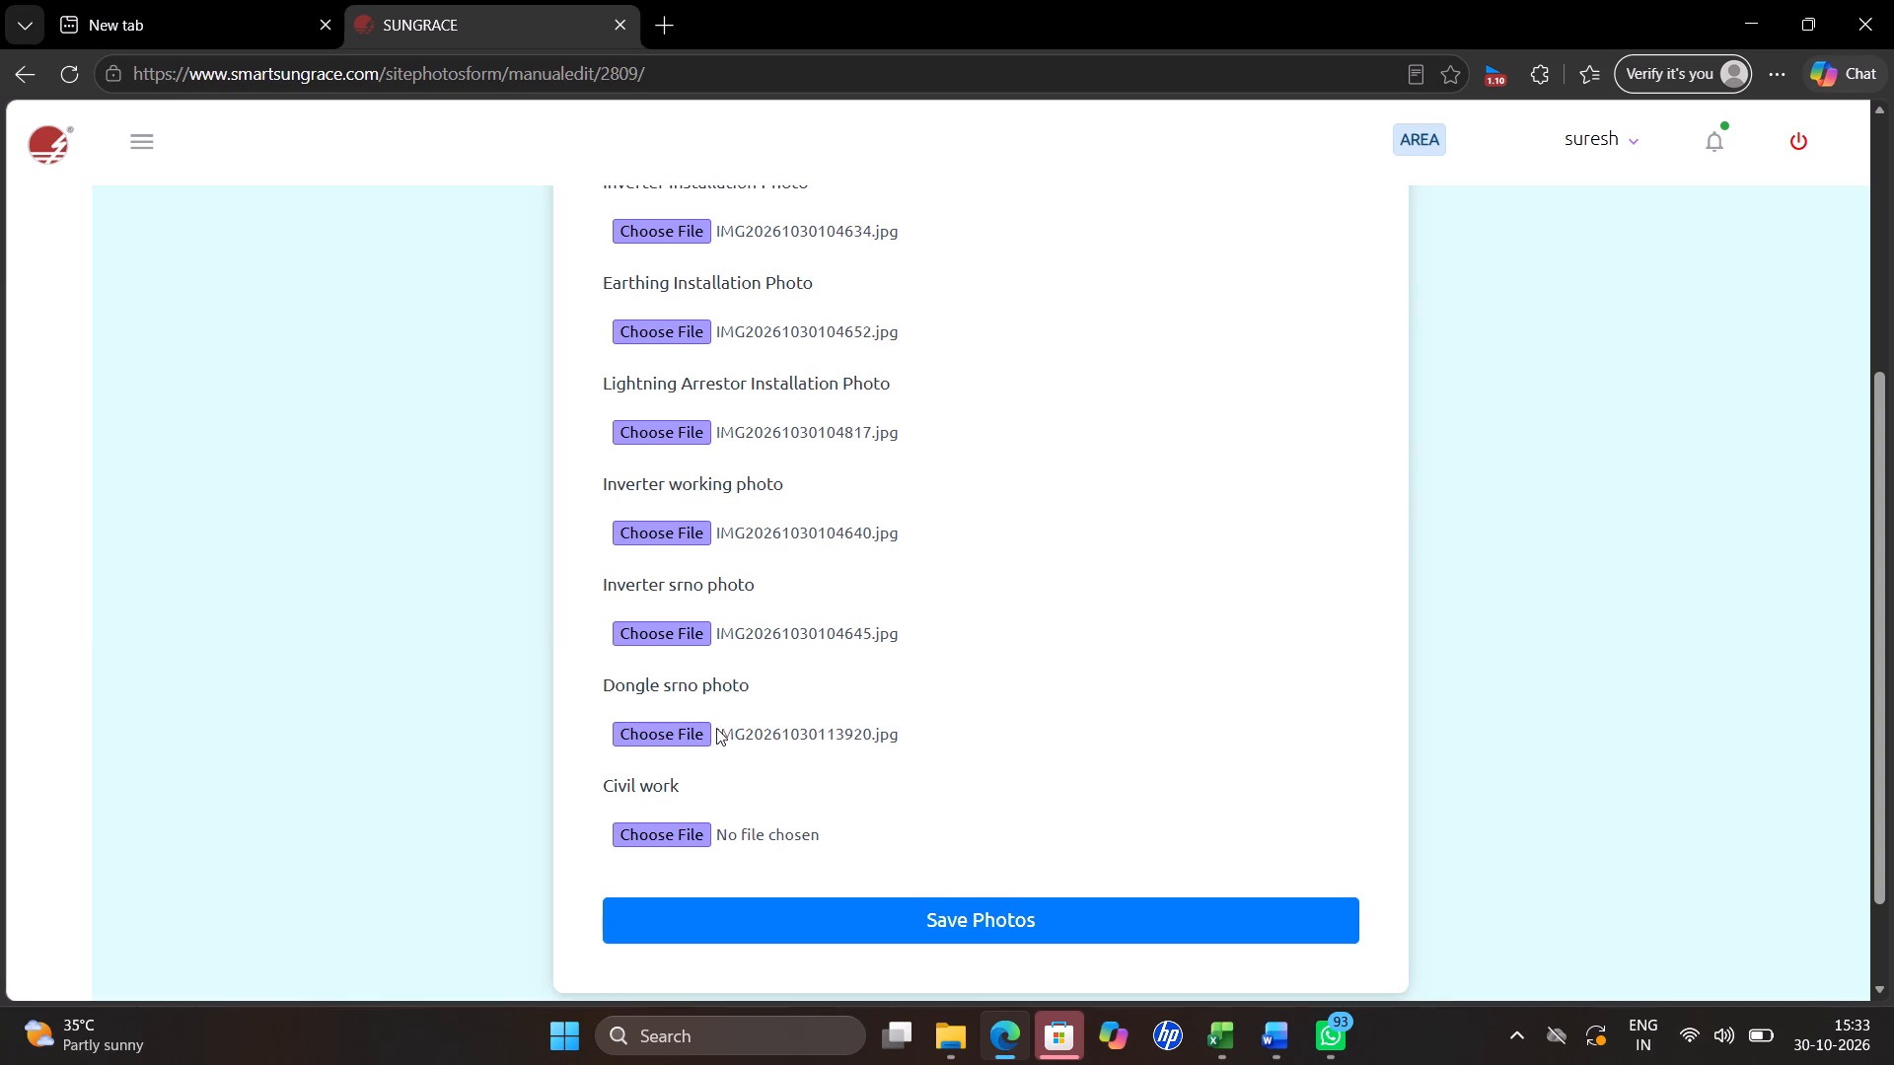
pyautogui.click(663, 837)
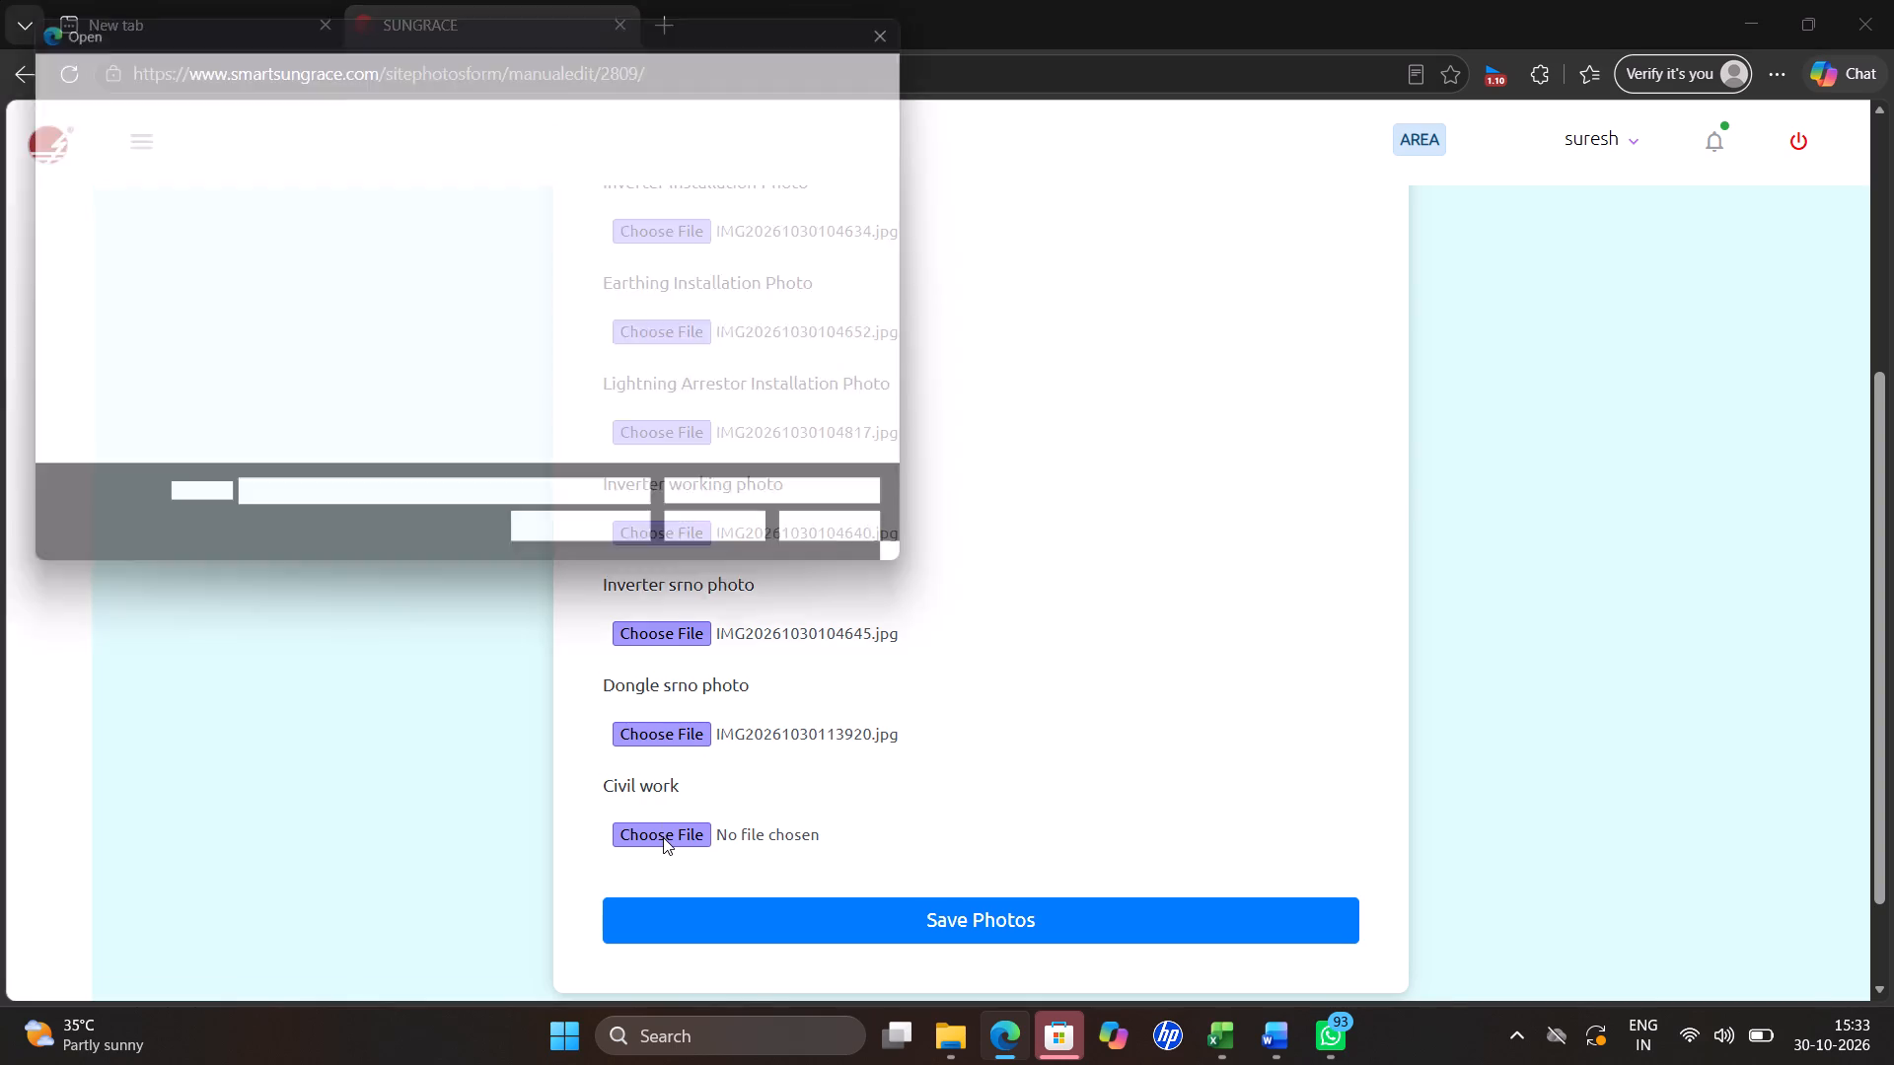
pyautogui.scroll(-1, 727, 339)
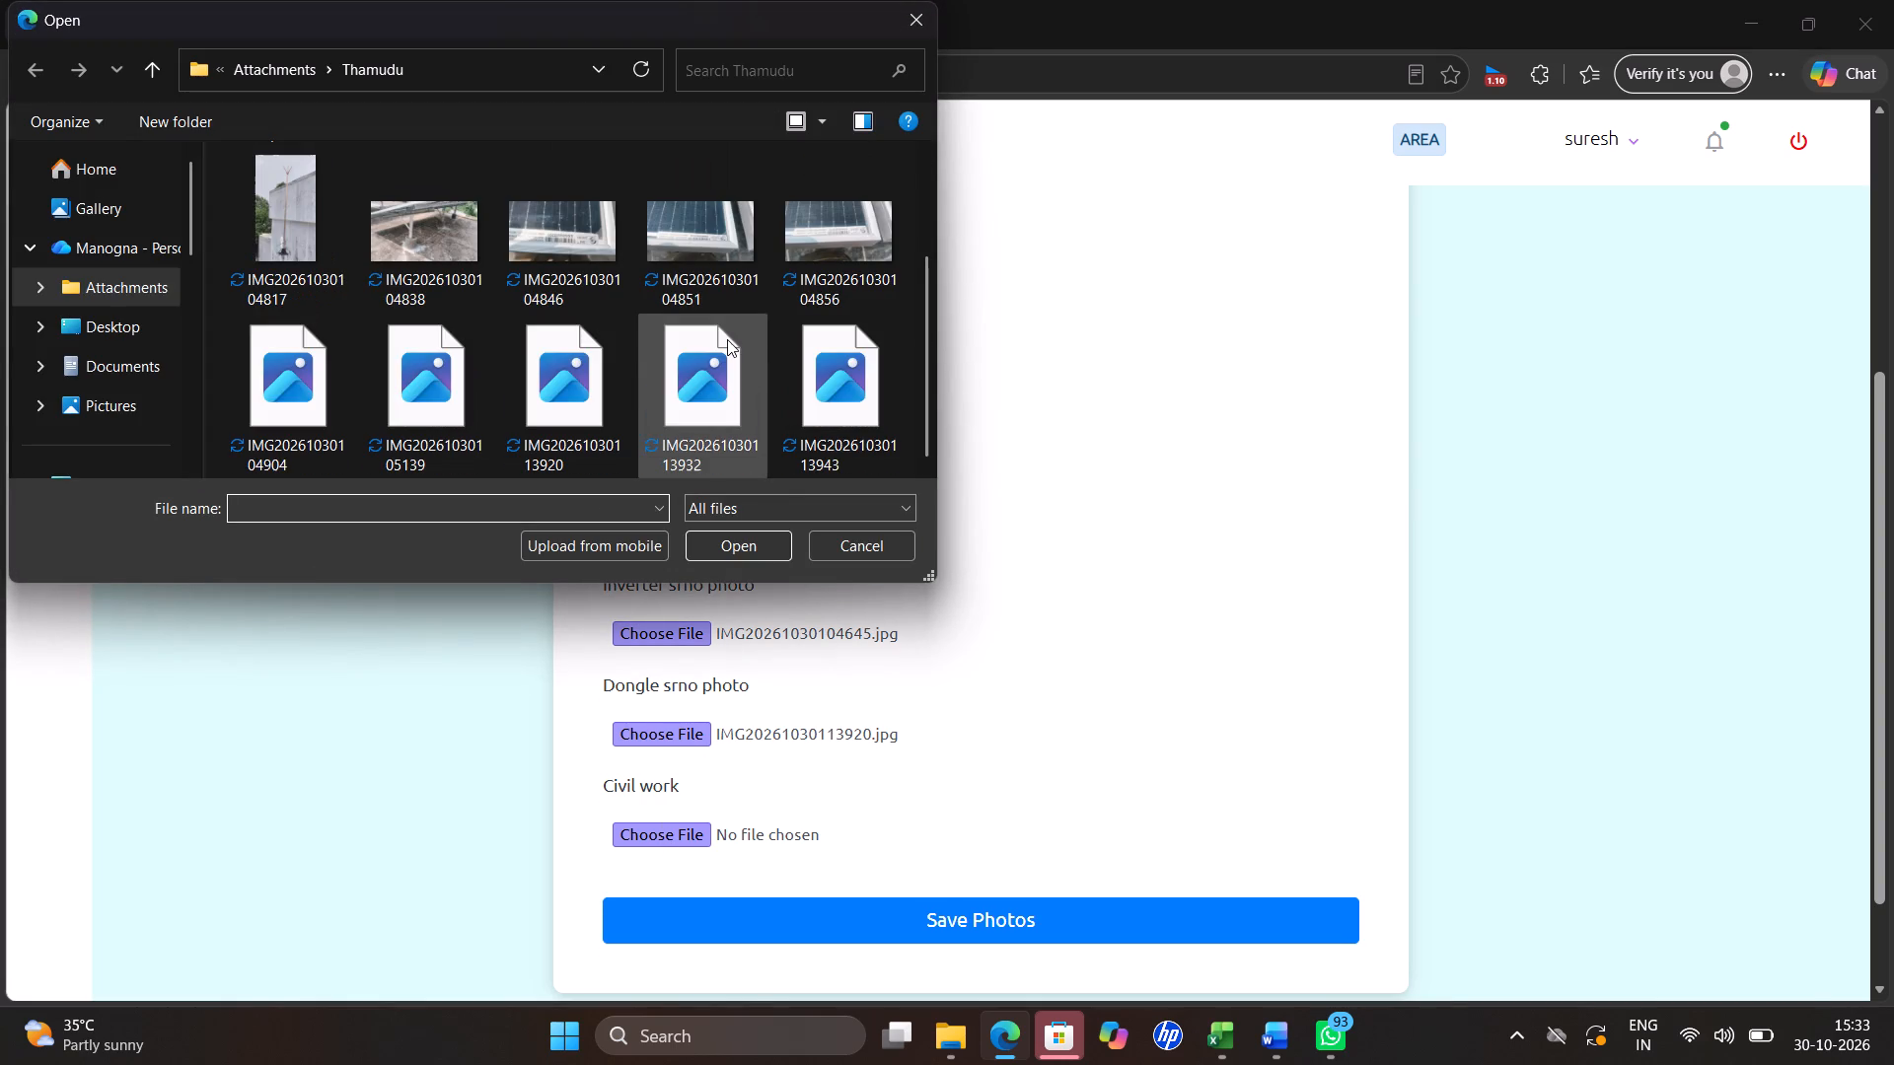
pyautogui.scroll(-1, 727, 339)
pyautogui.doubleClick(456, 213)
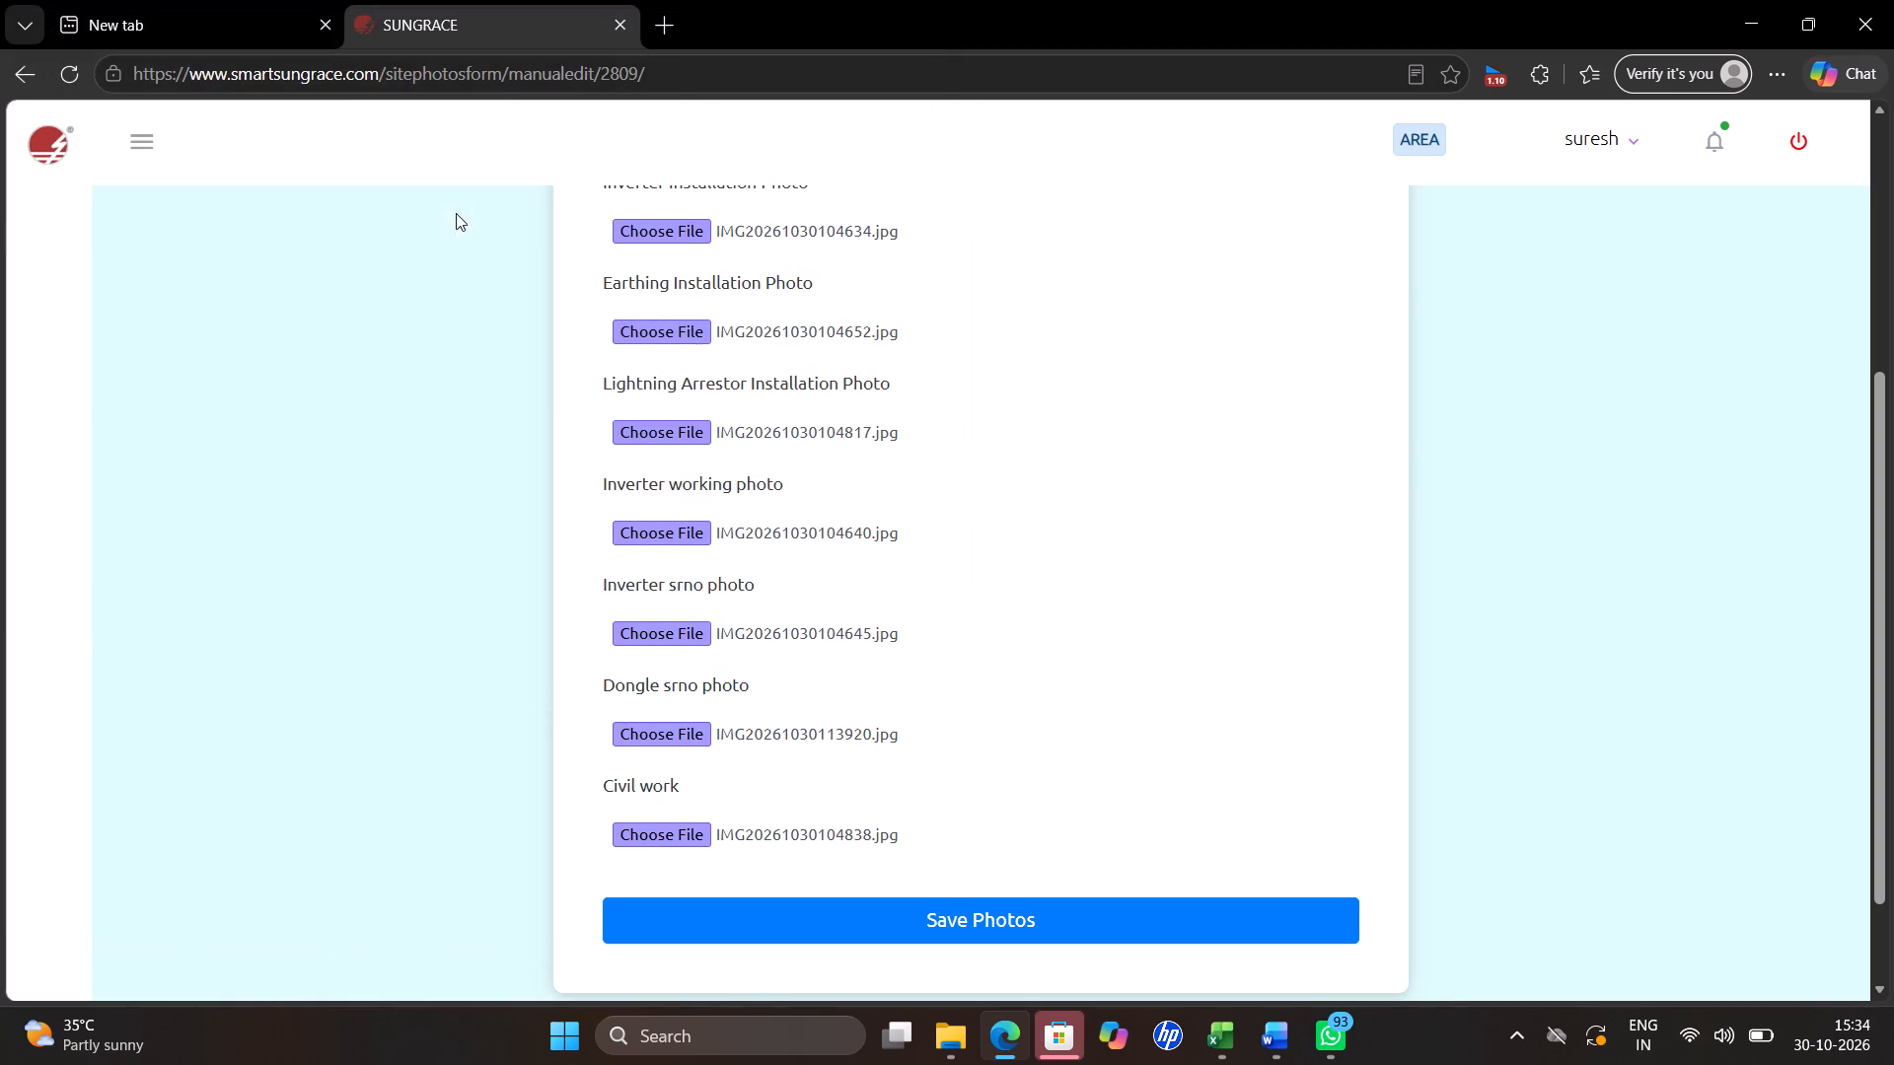
# Save the site photos form with the location overlay applied to all eight photos, and acknowledge the message.
pyautogui.click(925, 905)
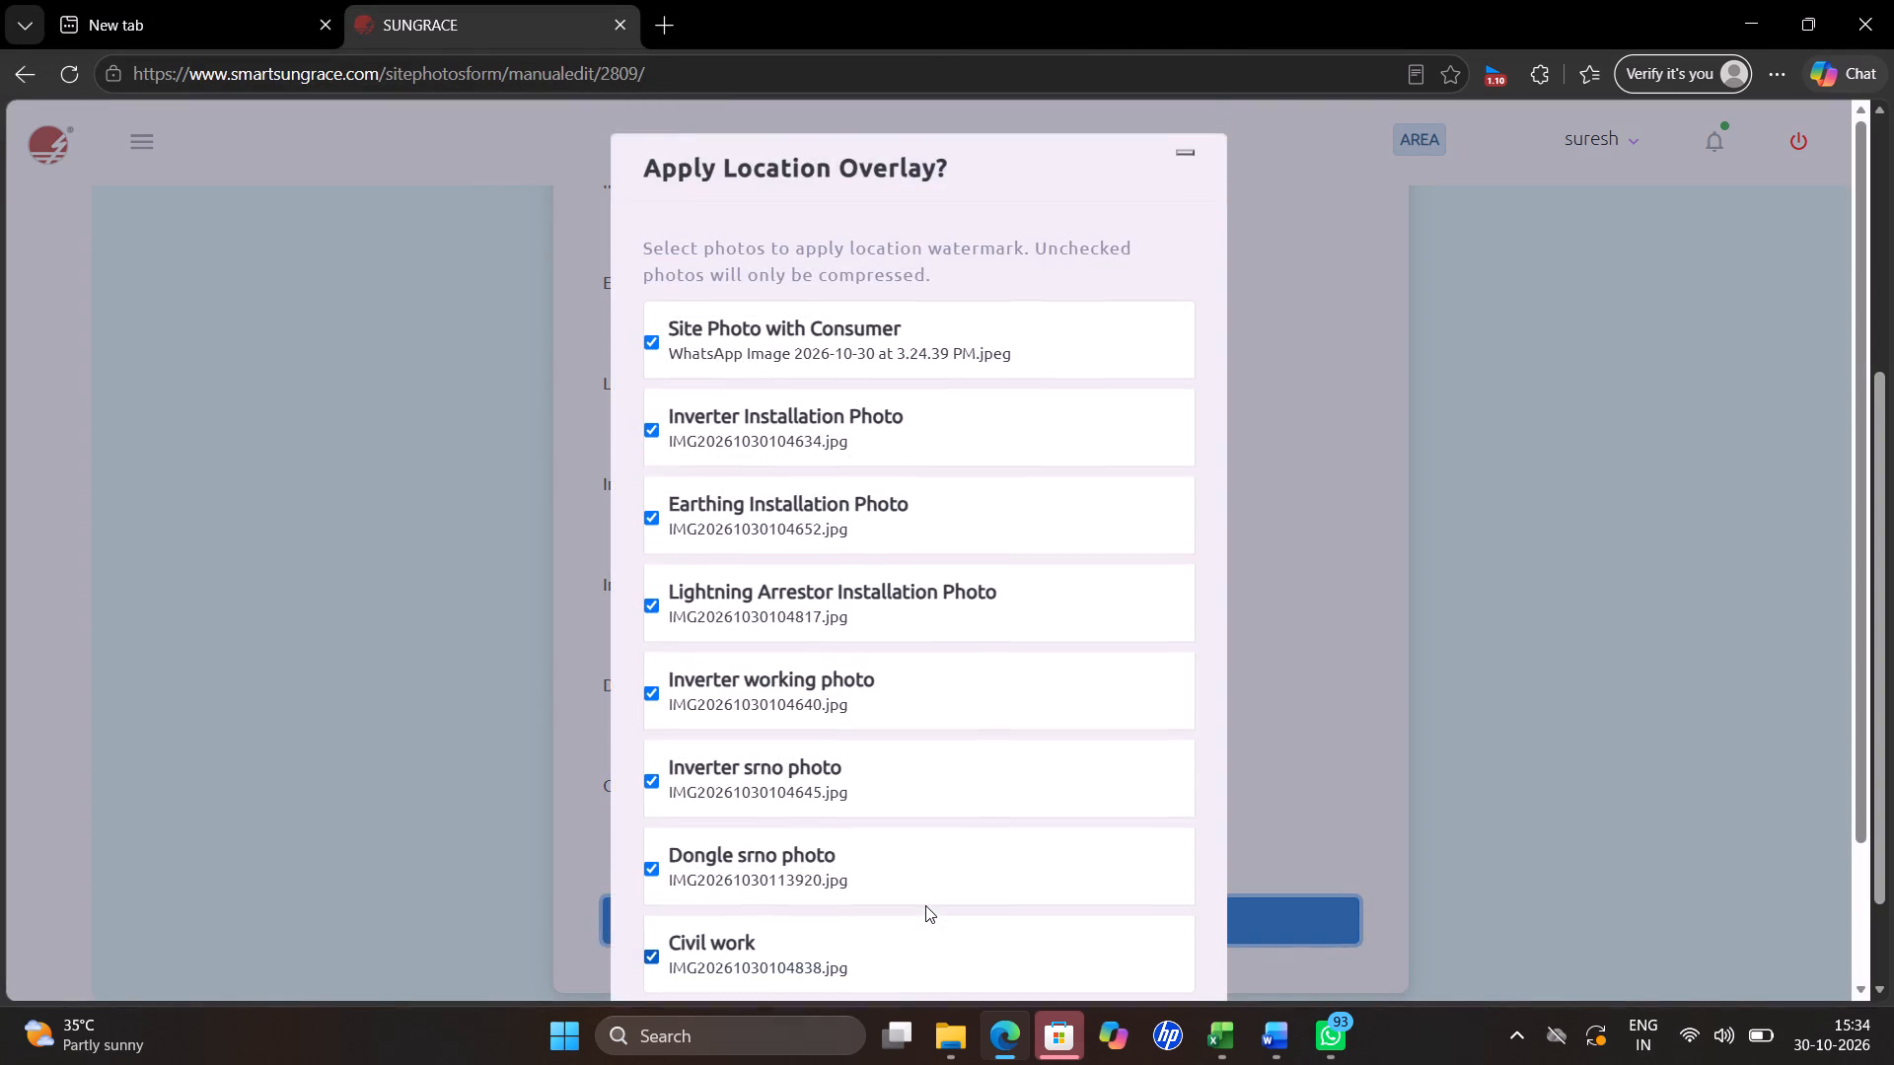
pyautogui.scroll(-6, 989, 572)
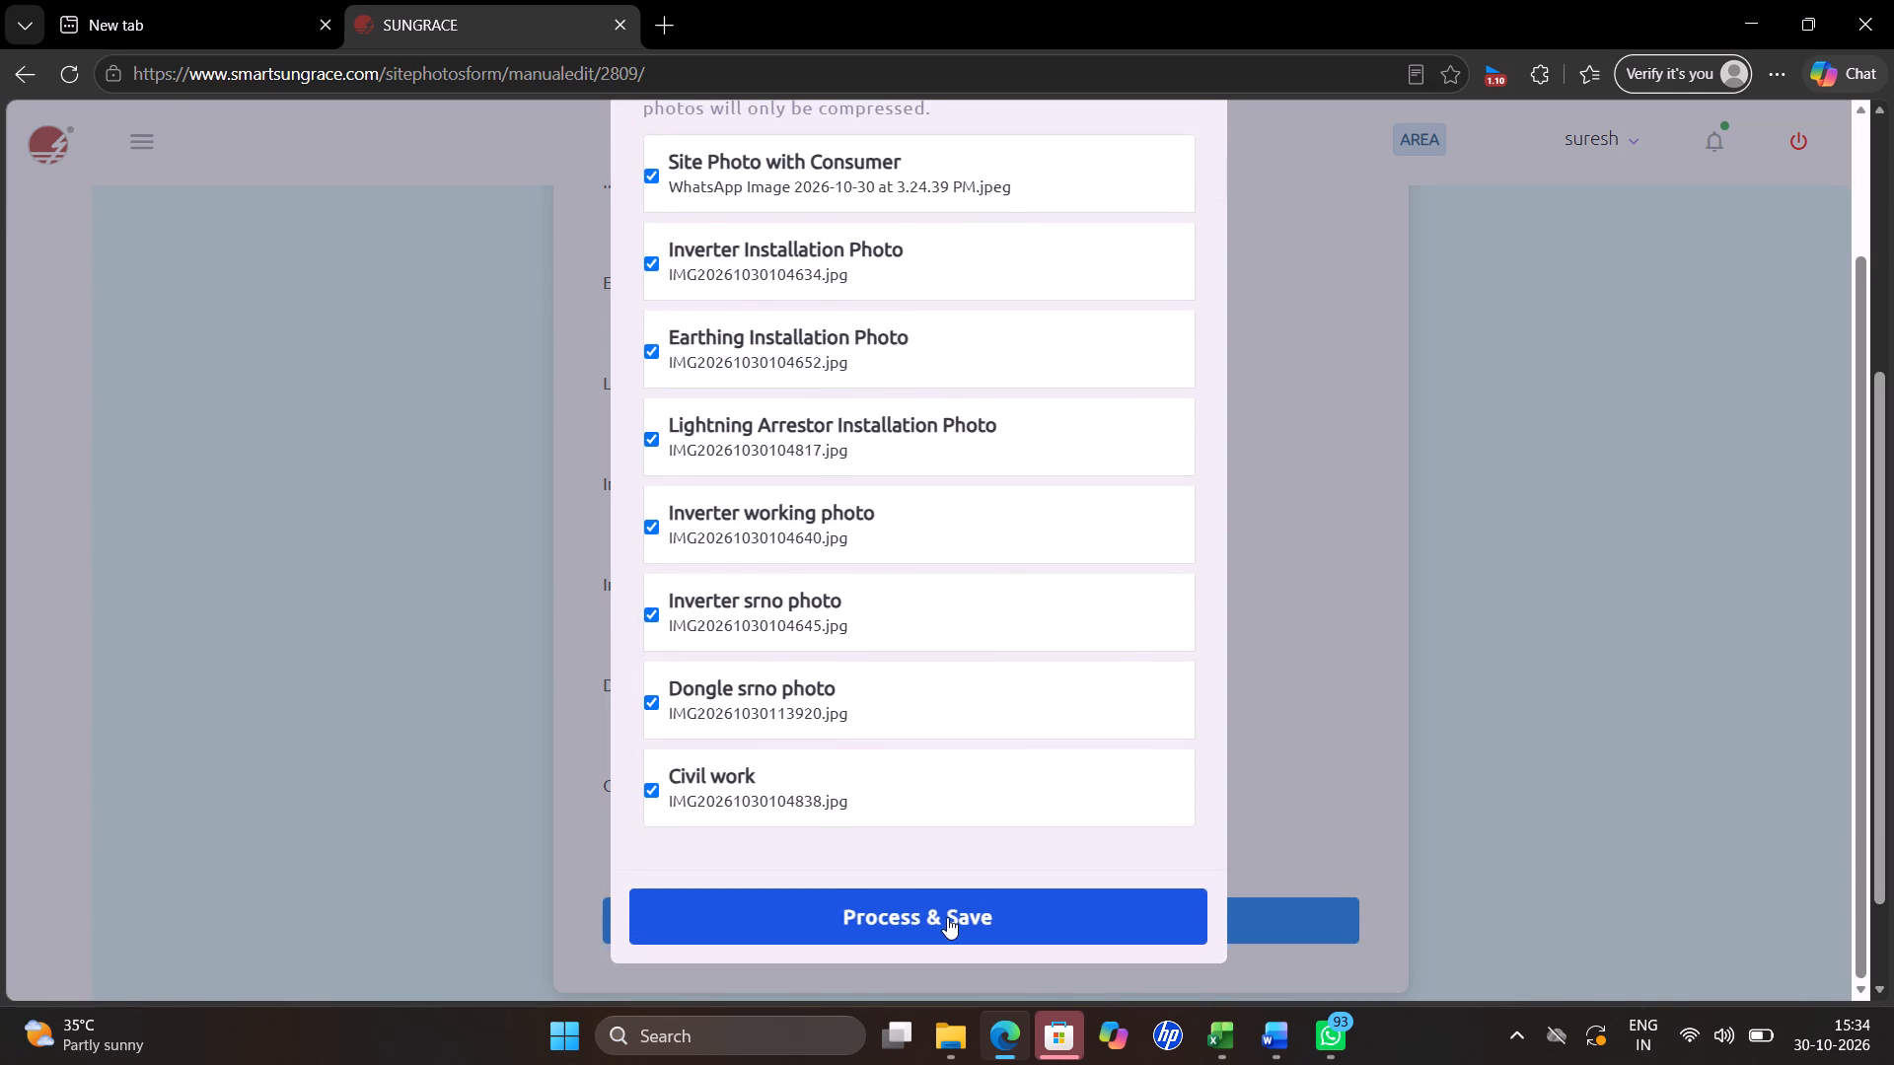
pyautogui.click(947, 917)
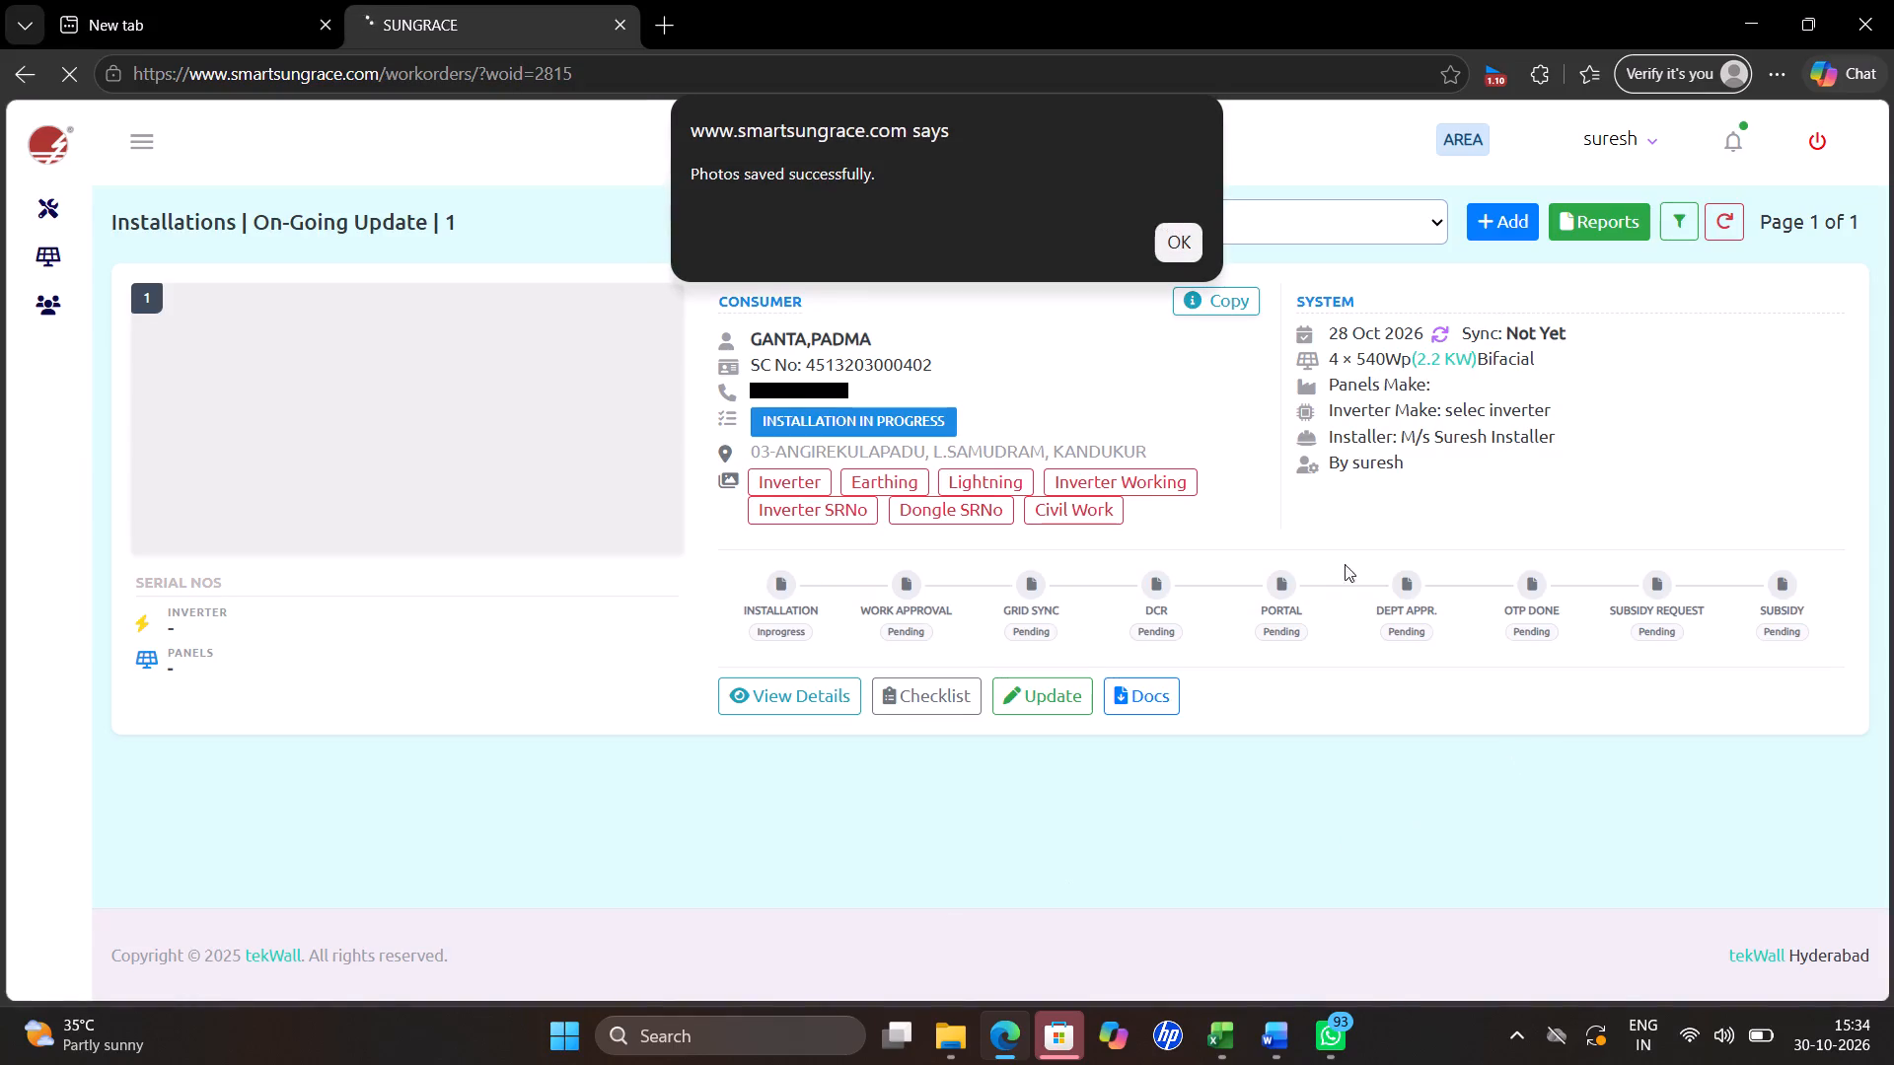
pyautogui.click(1172, 229)
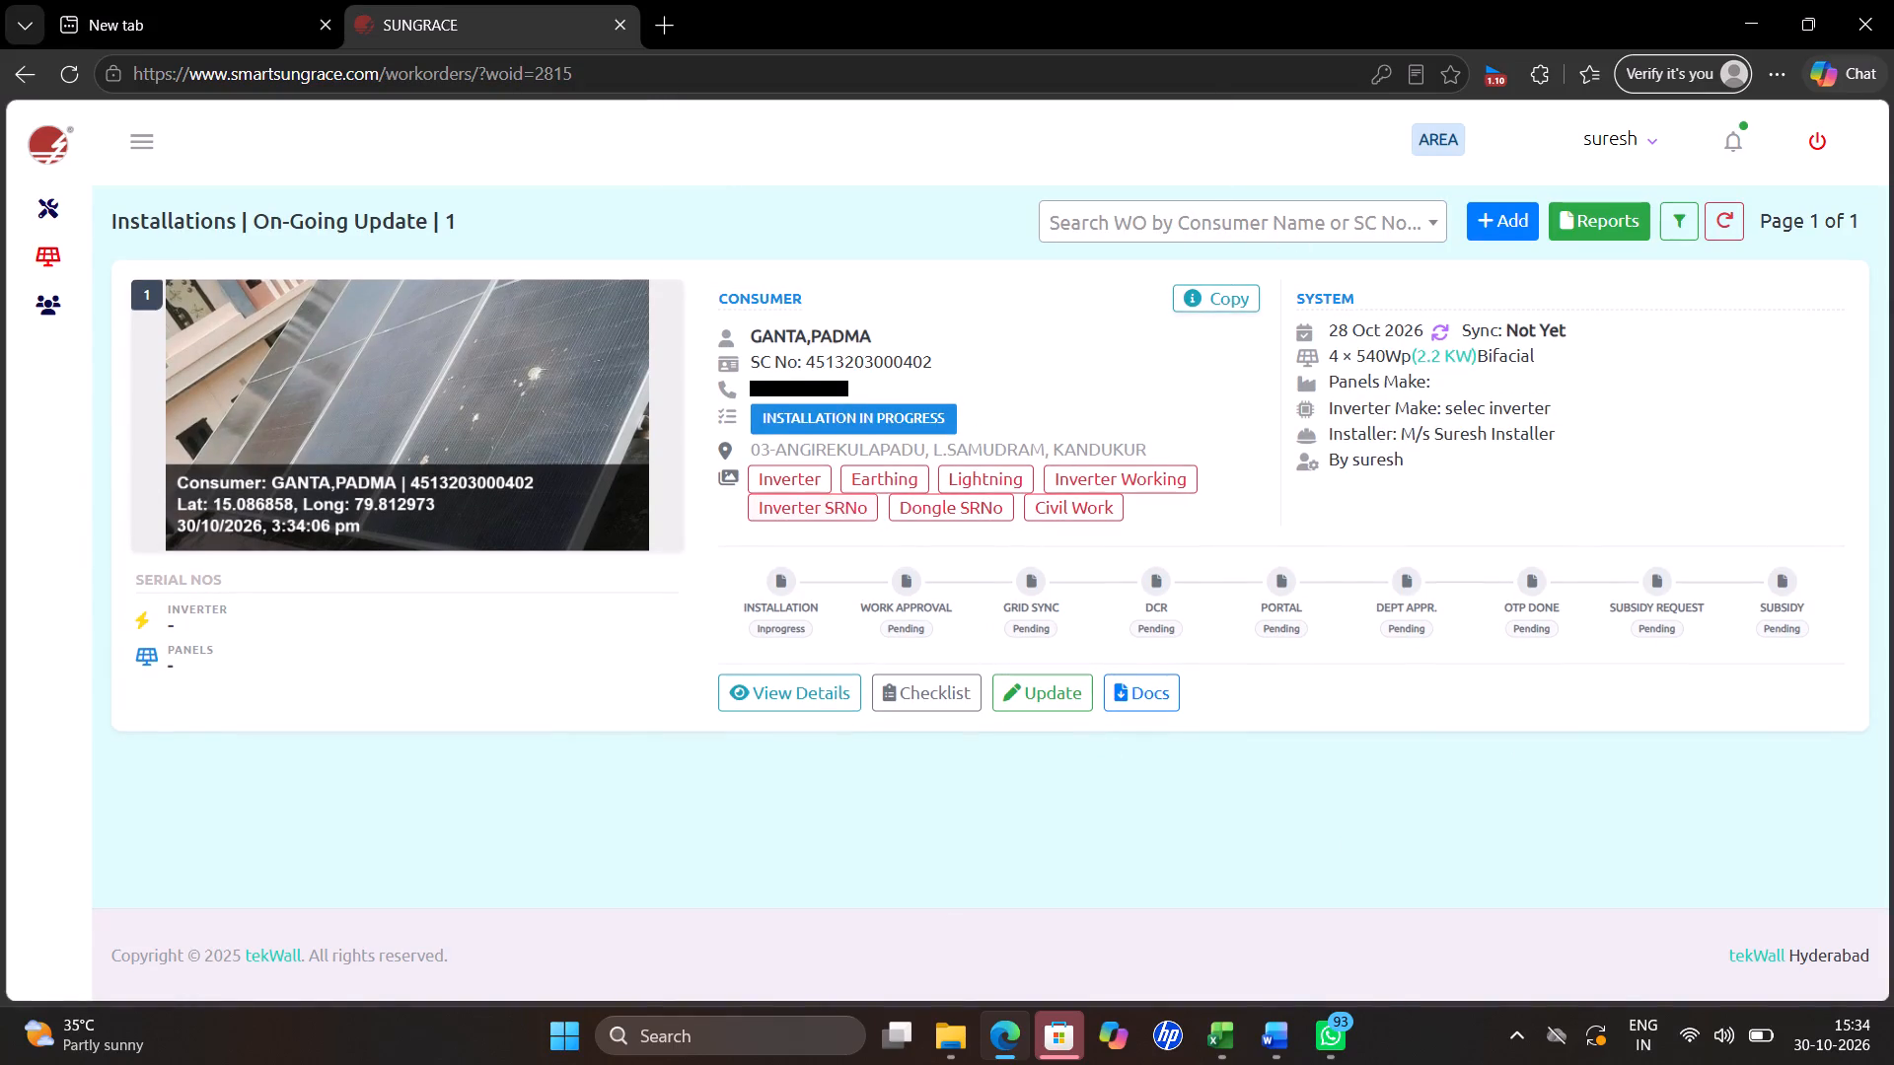
# Copy the consumer's SC number from the installation record into cell A2 of a new Excel workbook, and widen column A.
pyautogui.moveTo(806, 356); pyautogui.dragTo(1251, 335)
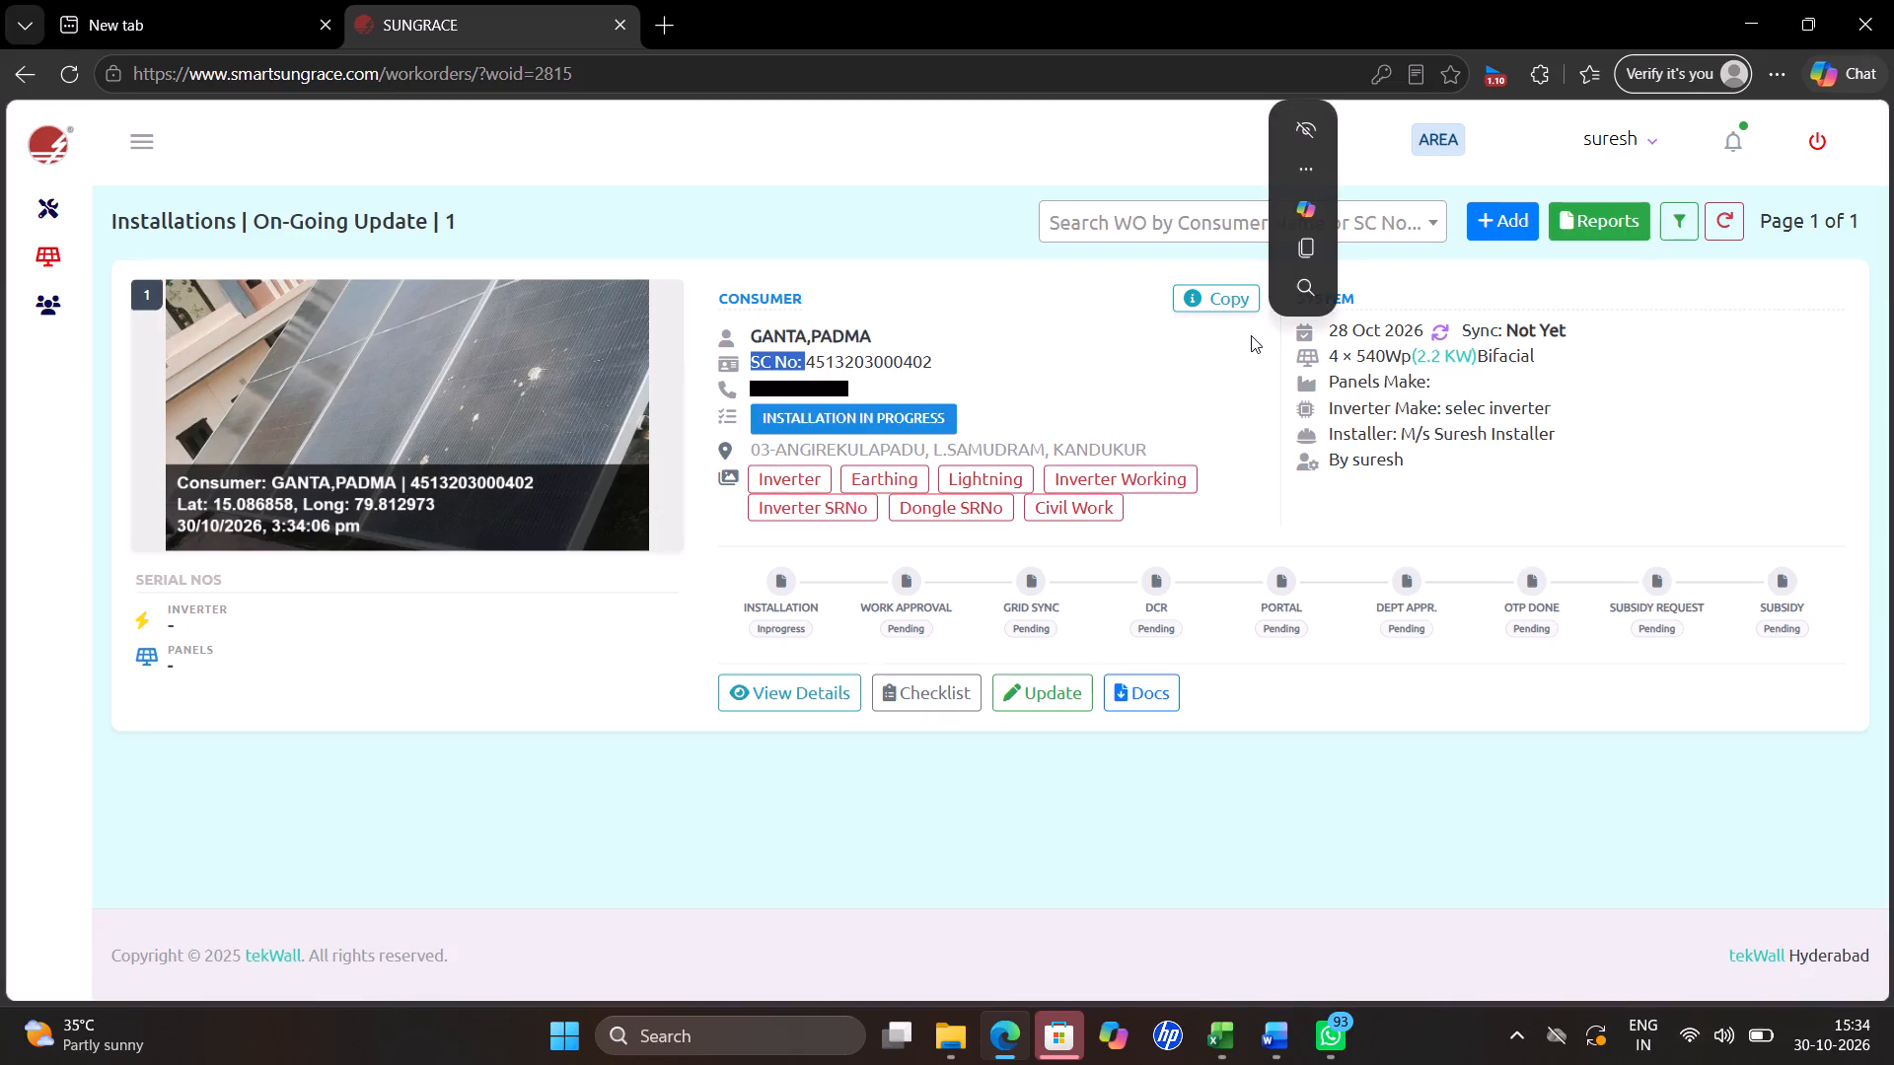
pyautogui.doubleClick(882, 363)
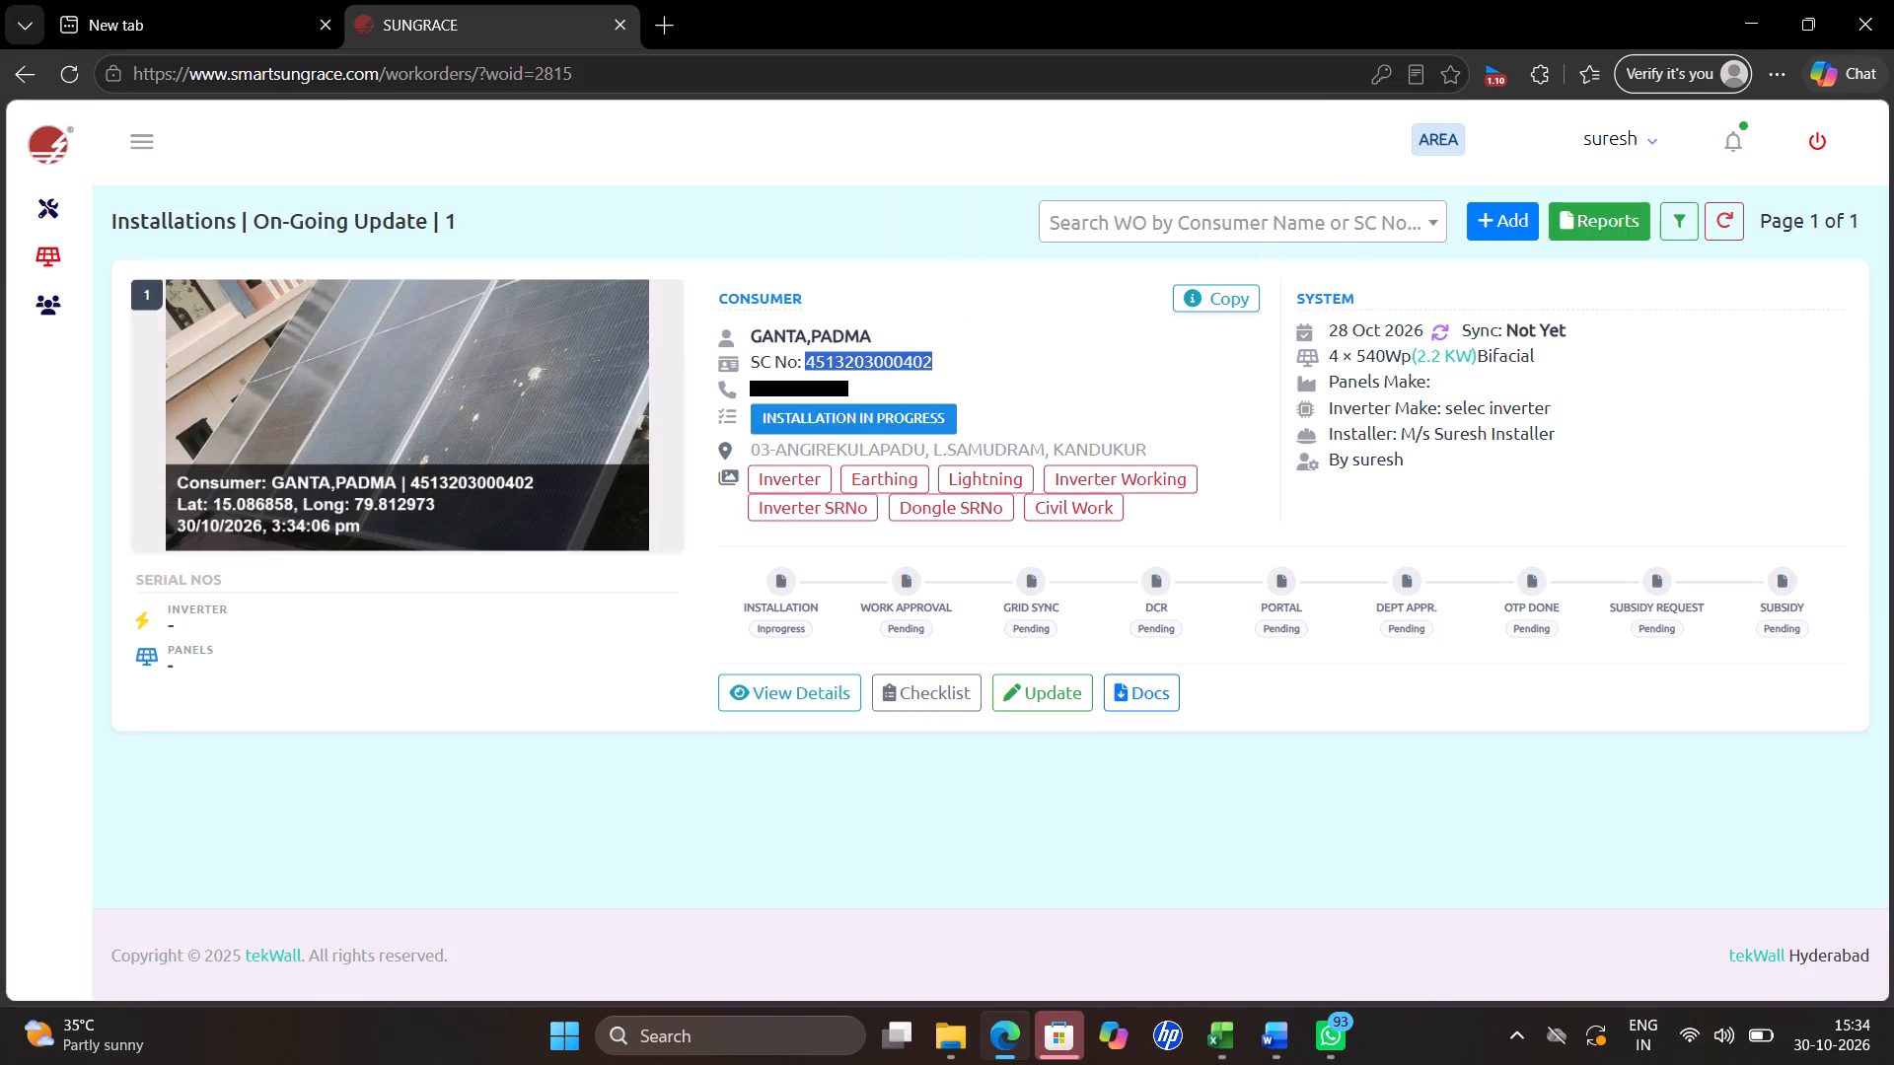
pyautogui.hotkey('ctrl', 'c')
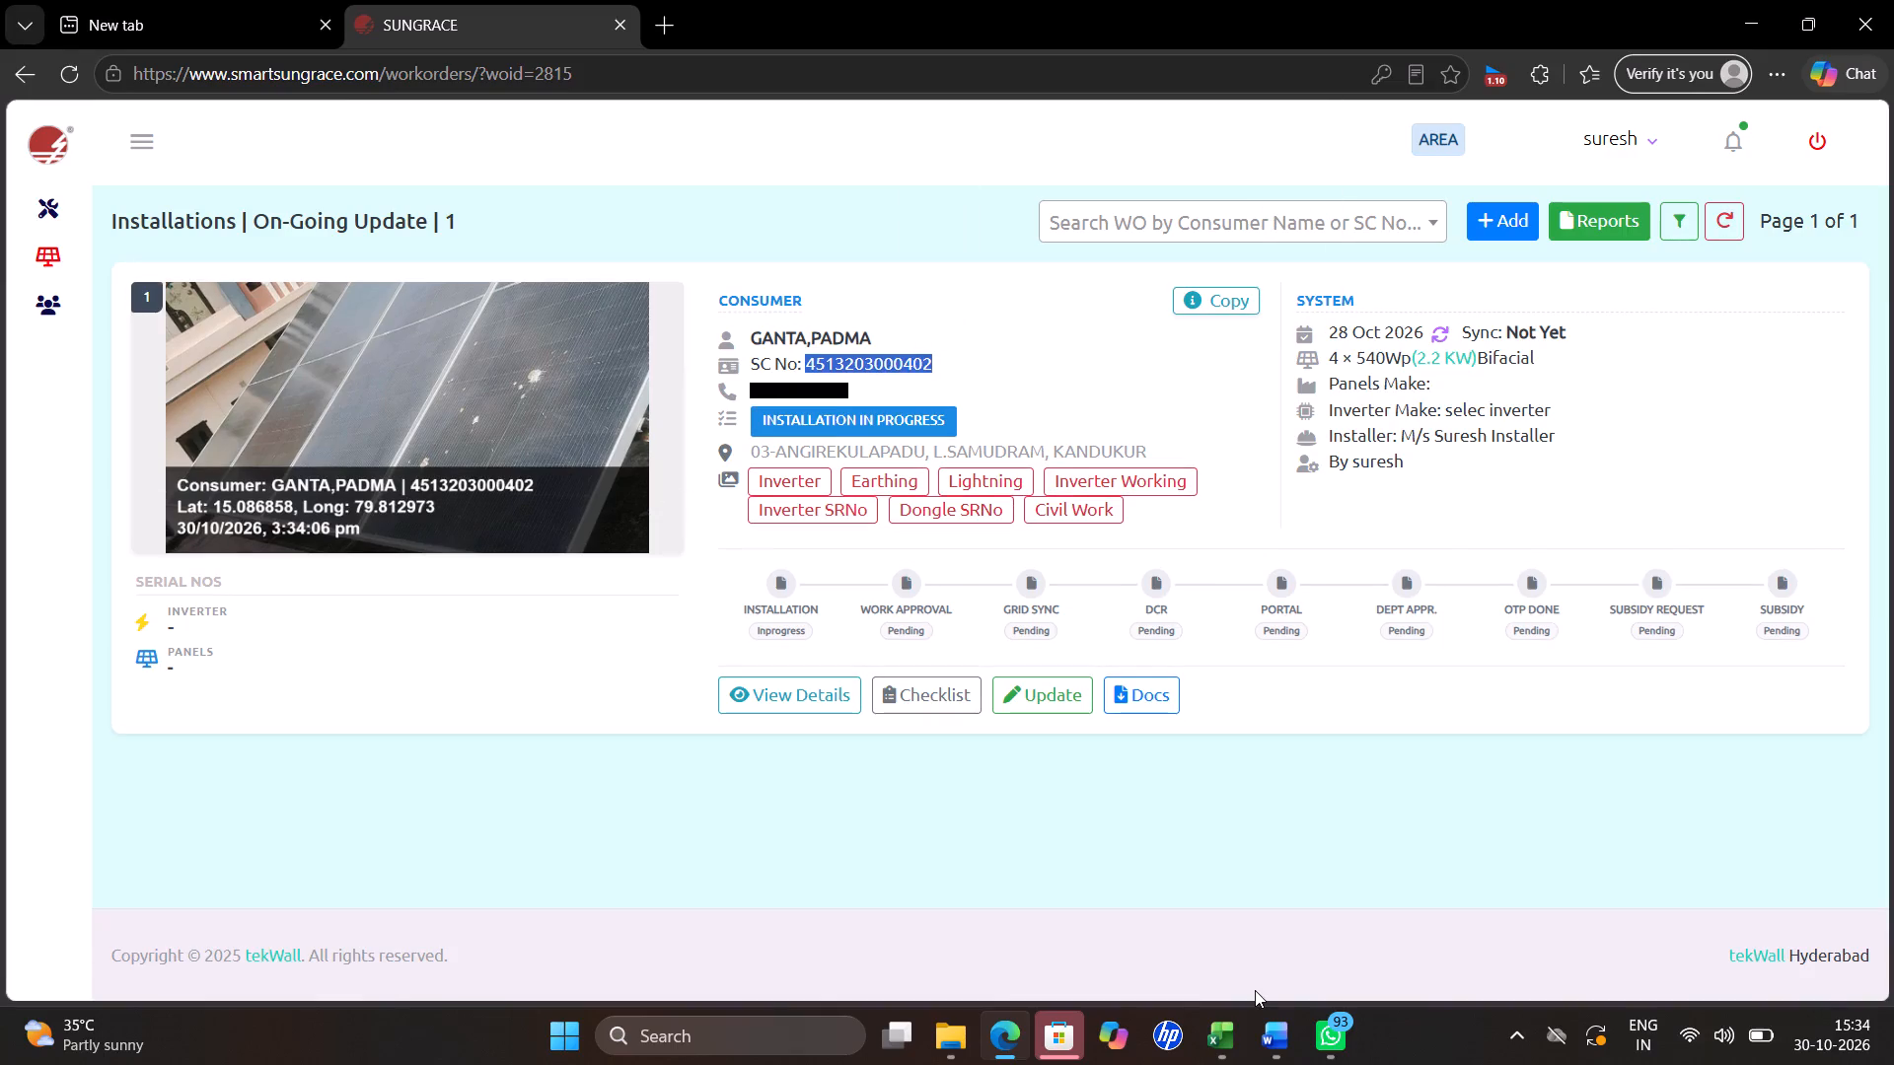
pyautogui.click(1220, 1021)
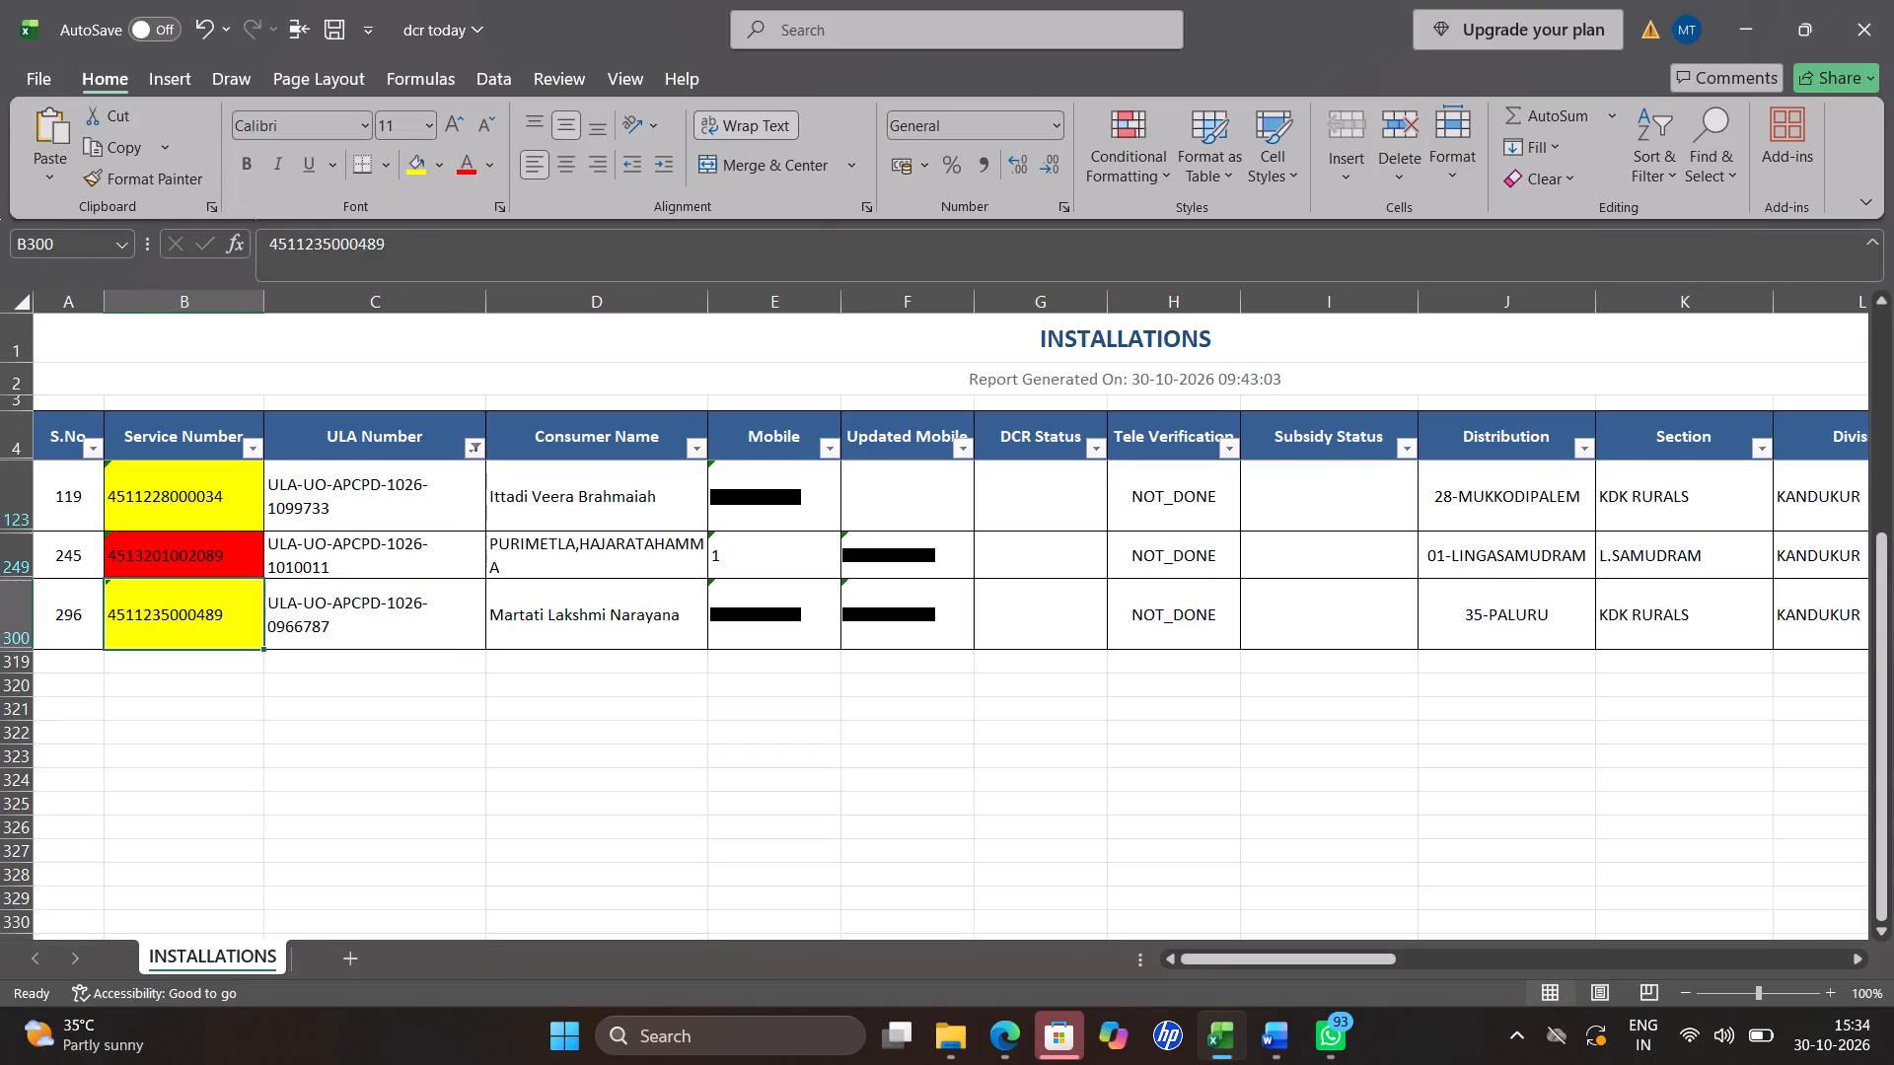
pyautogui.hotkey('ctrl', 'n')
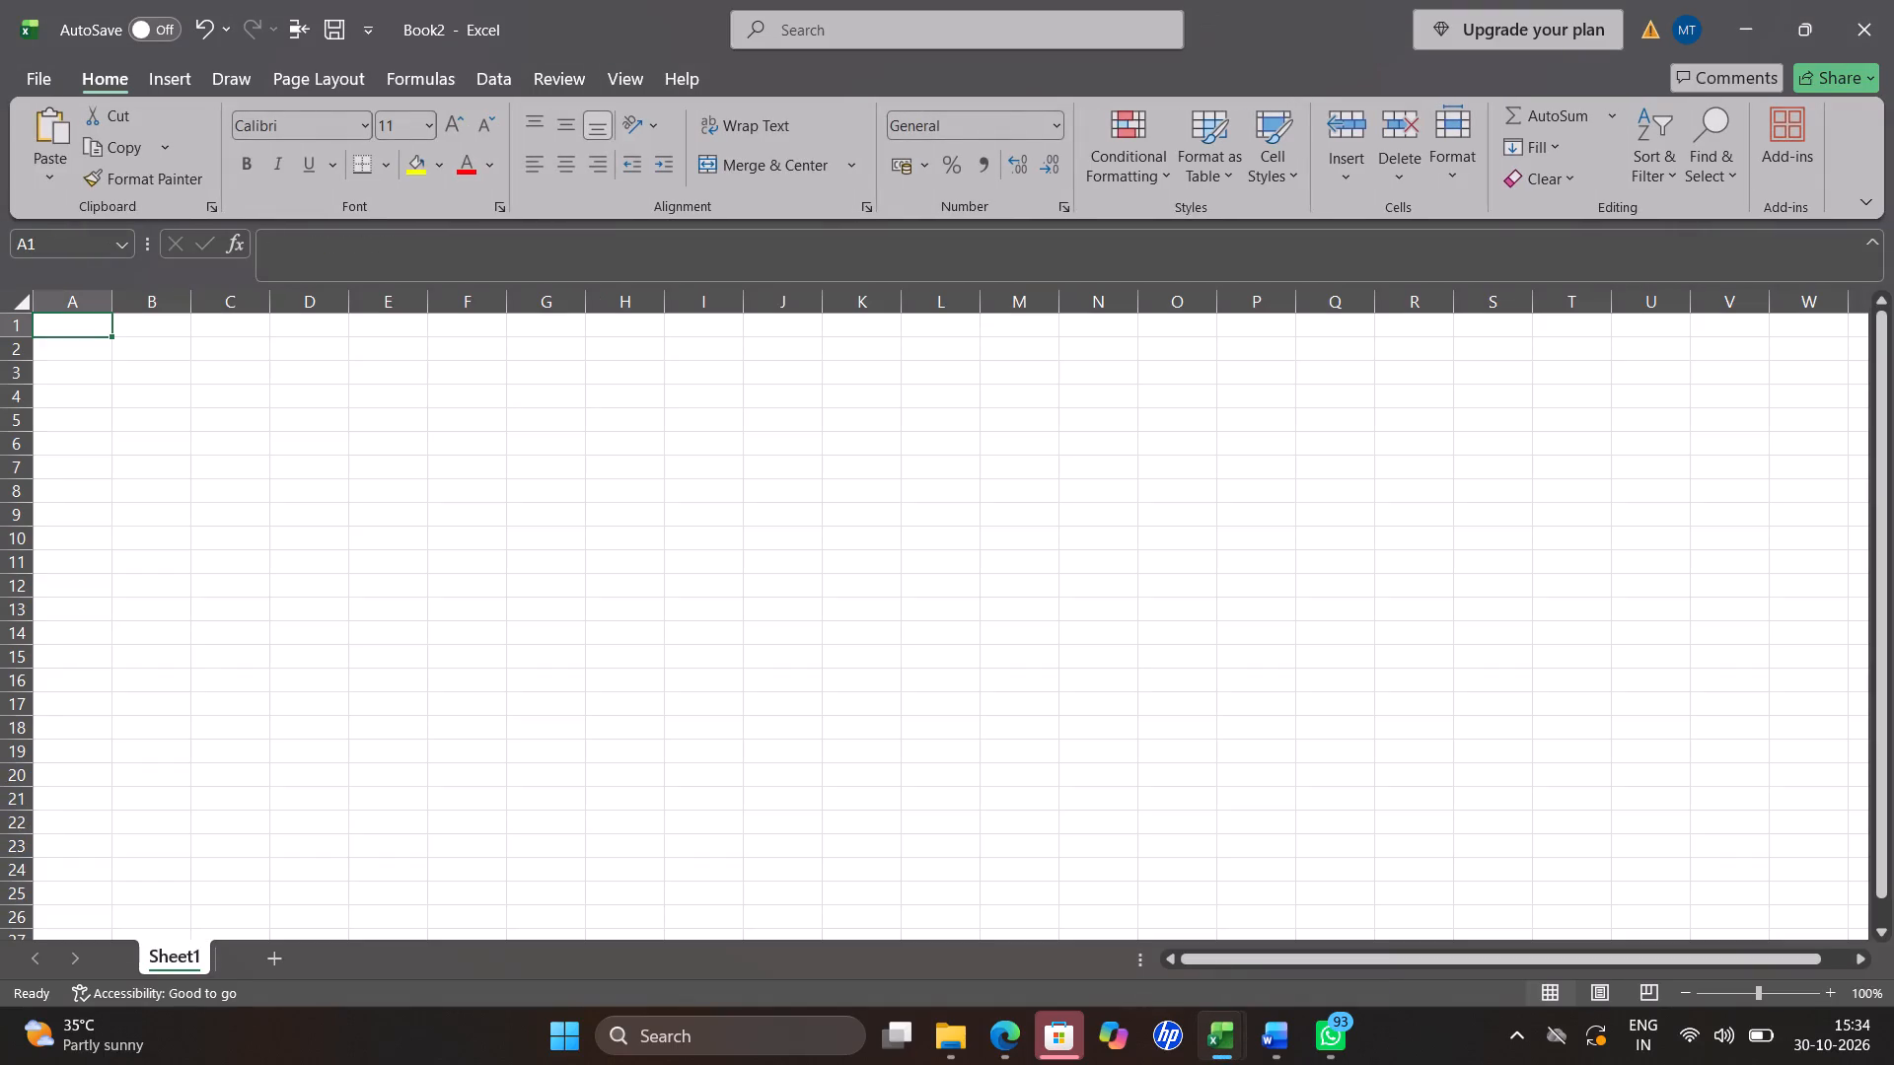
pyautogui.click(80, 350)
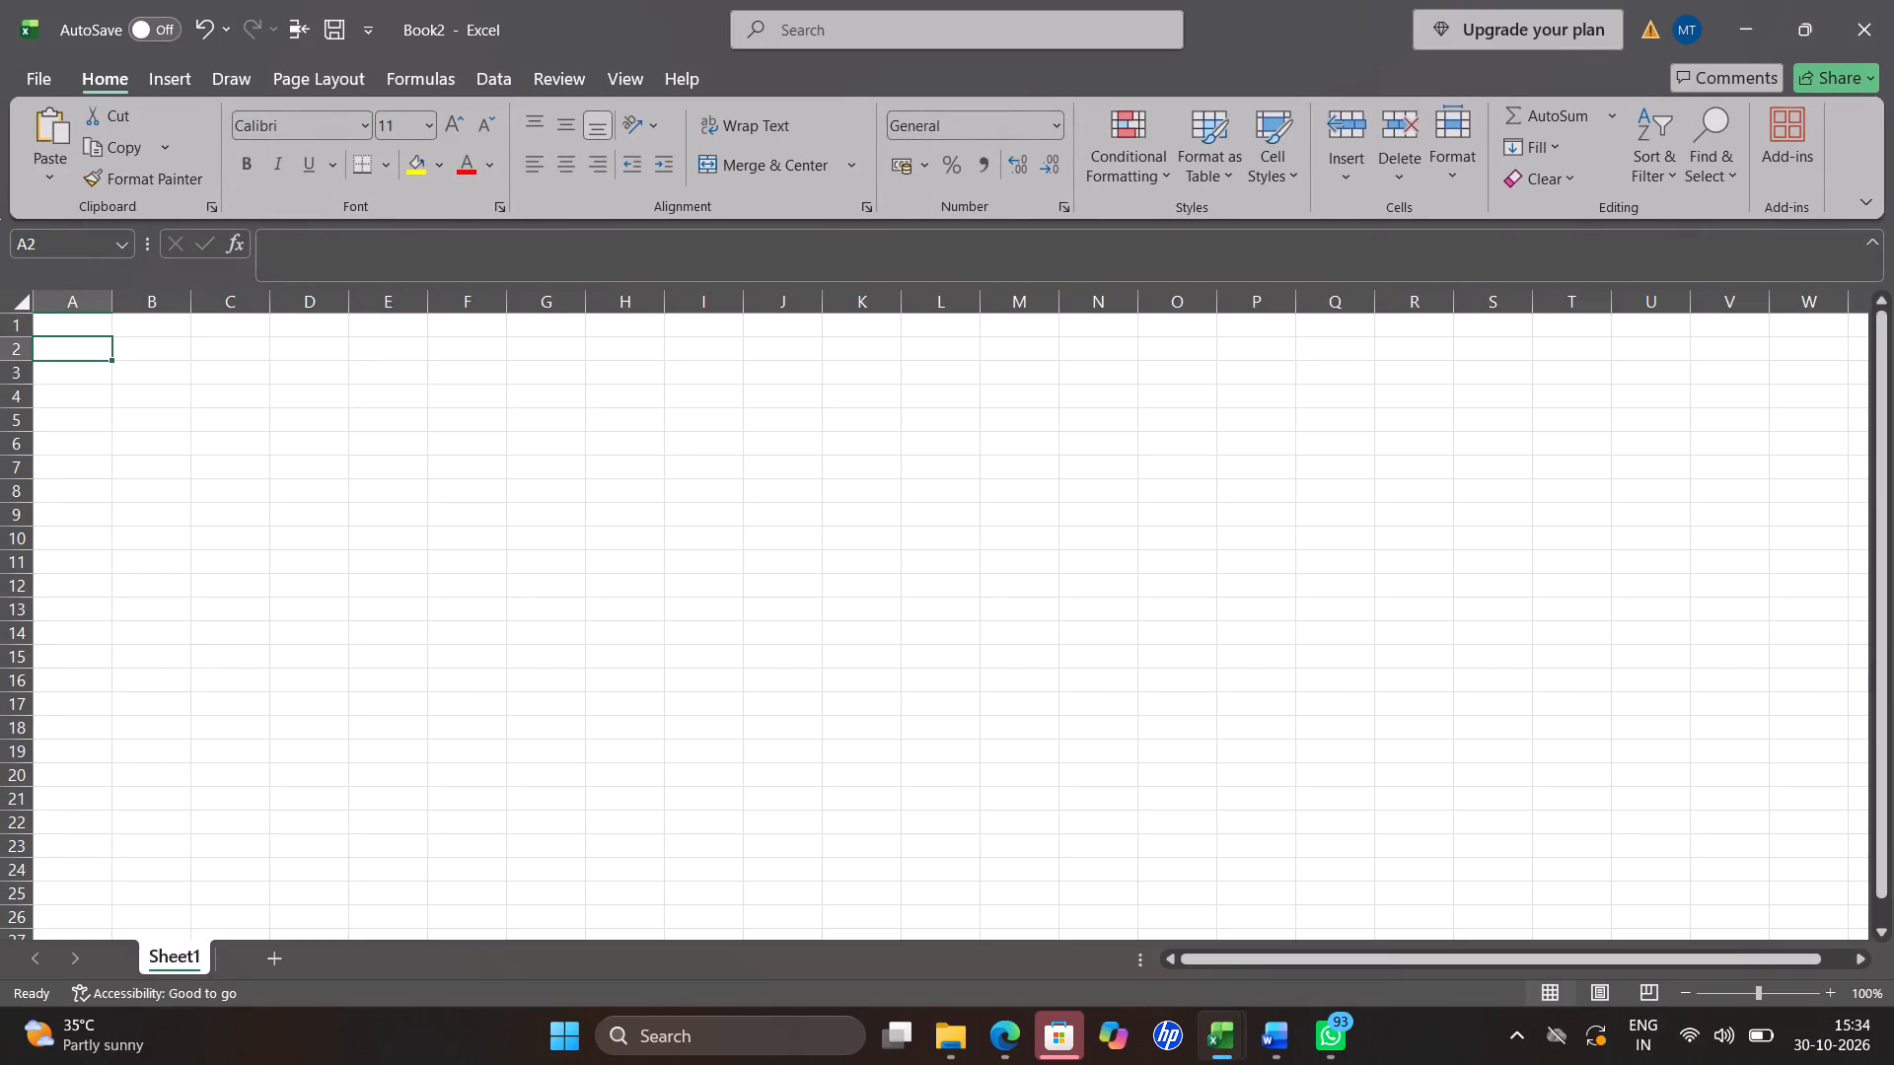
pyautogui.hotkey('ctrl', 'v')
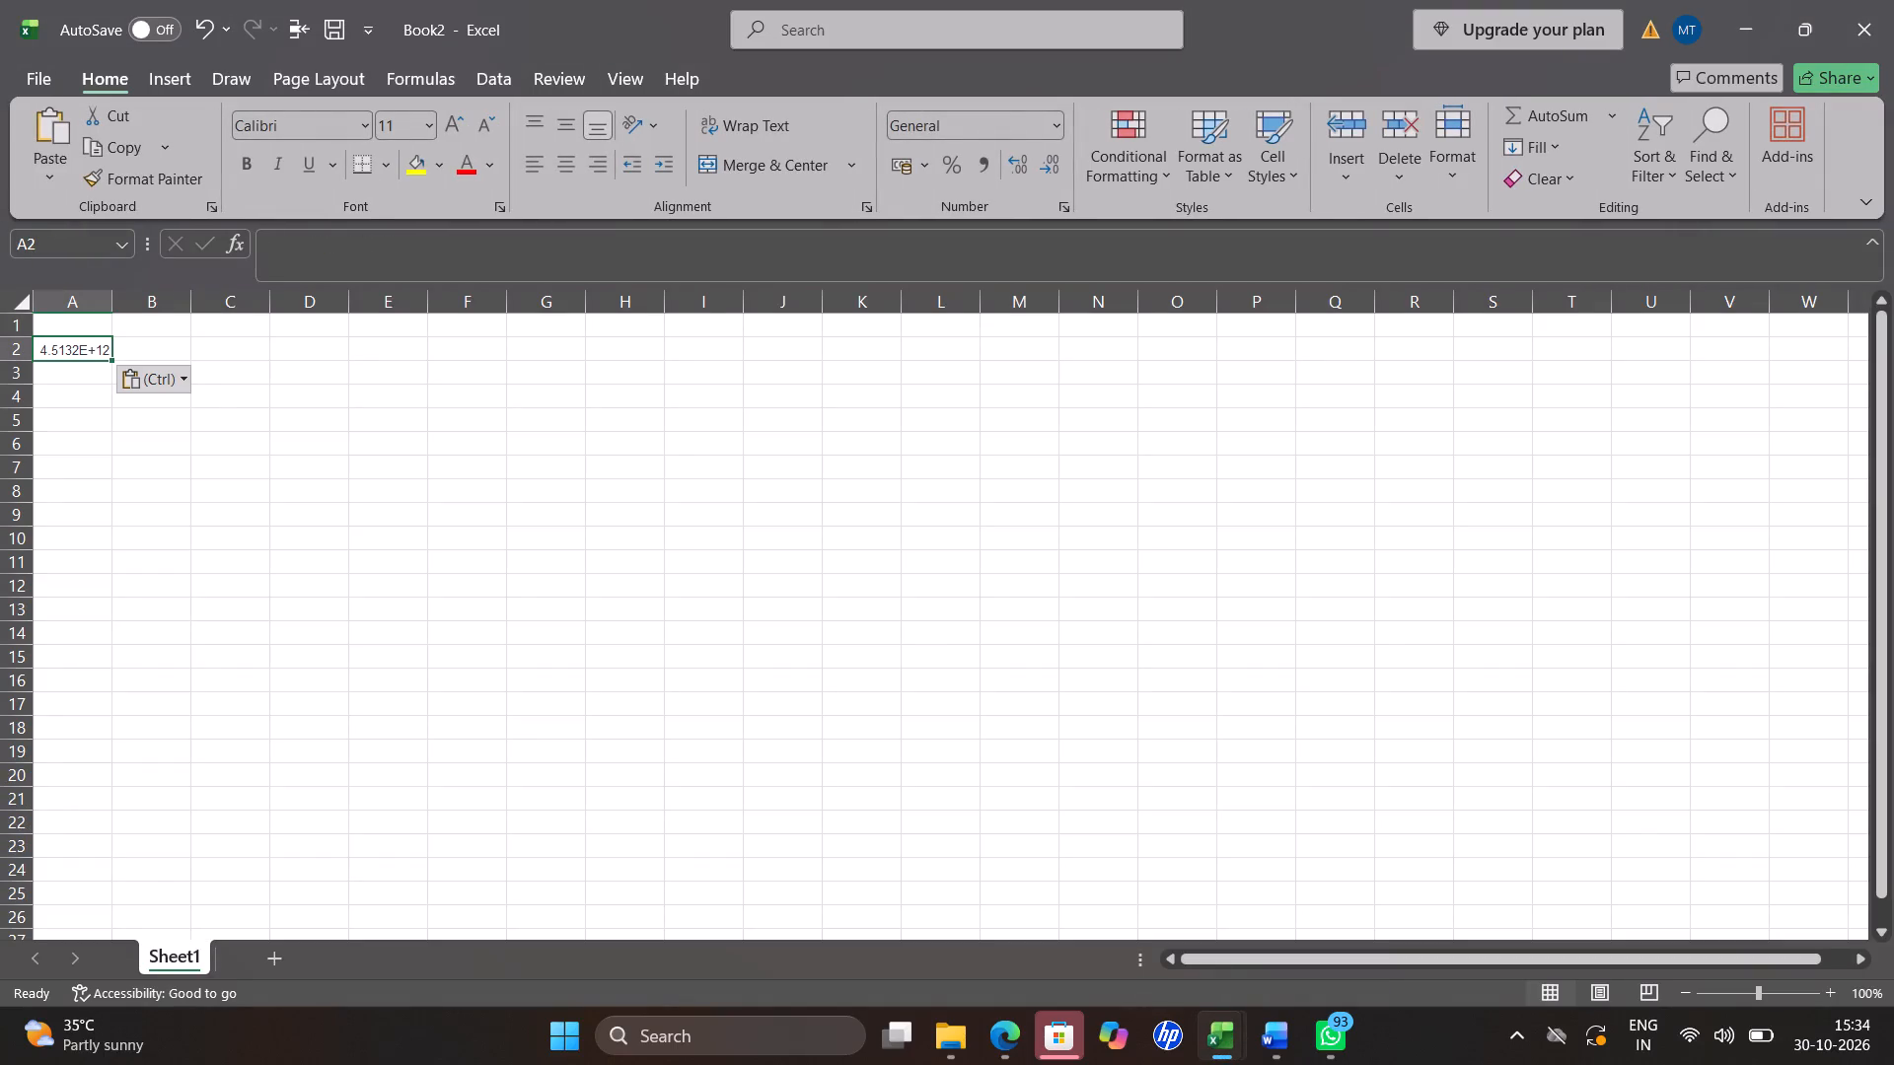
pyautogui.moveTo(110, 295); pyautogui.dragTo(198, 302)
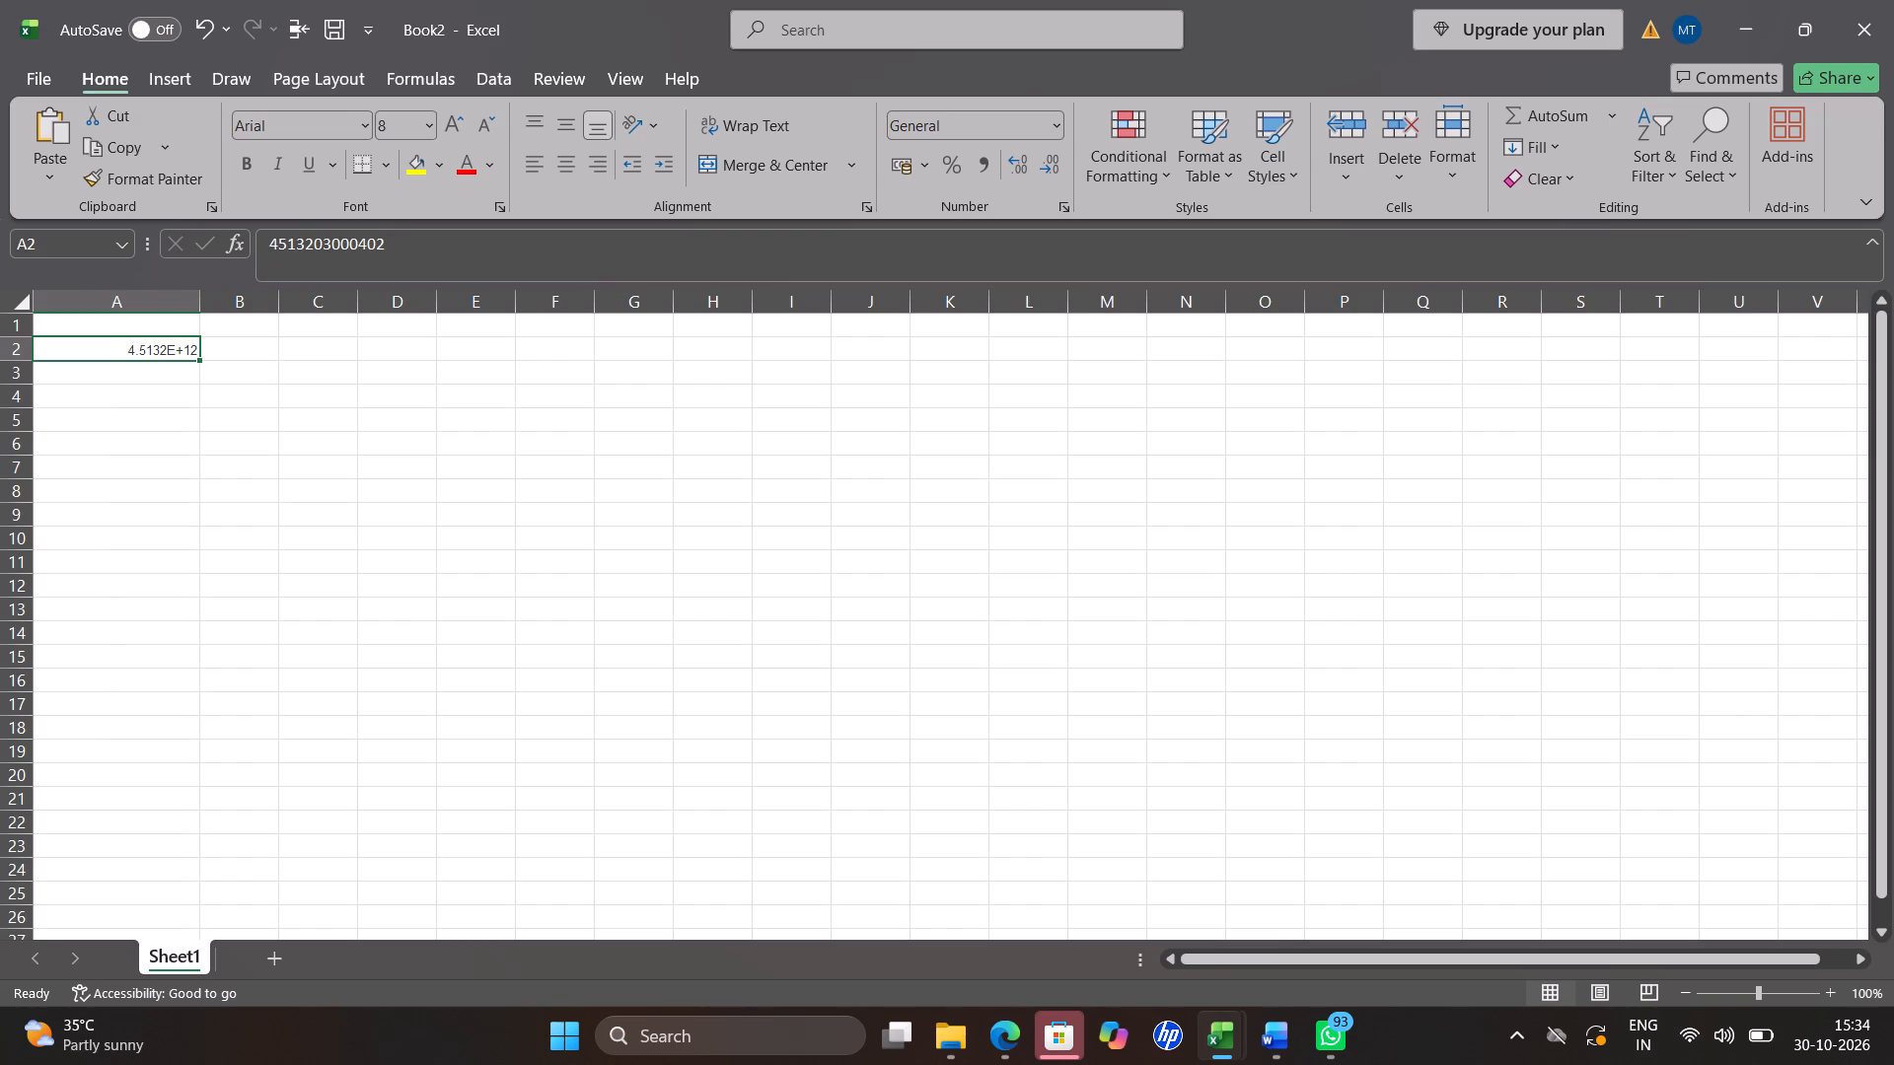
# Prefix the SC number in cell A2 with a # character.
pyautogui.doubleClick(114, 347)
pyautogui.hotkey('shift', '#')
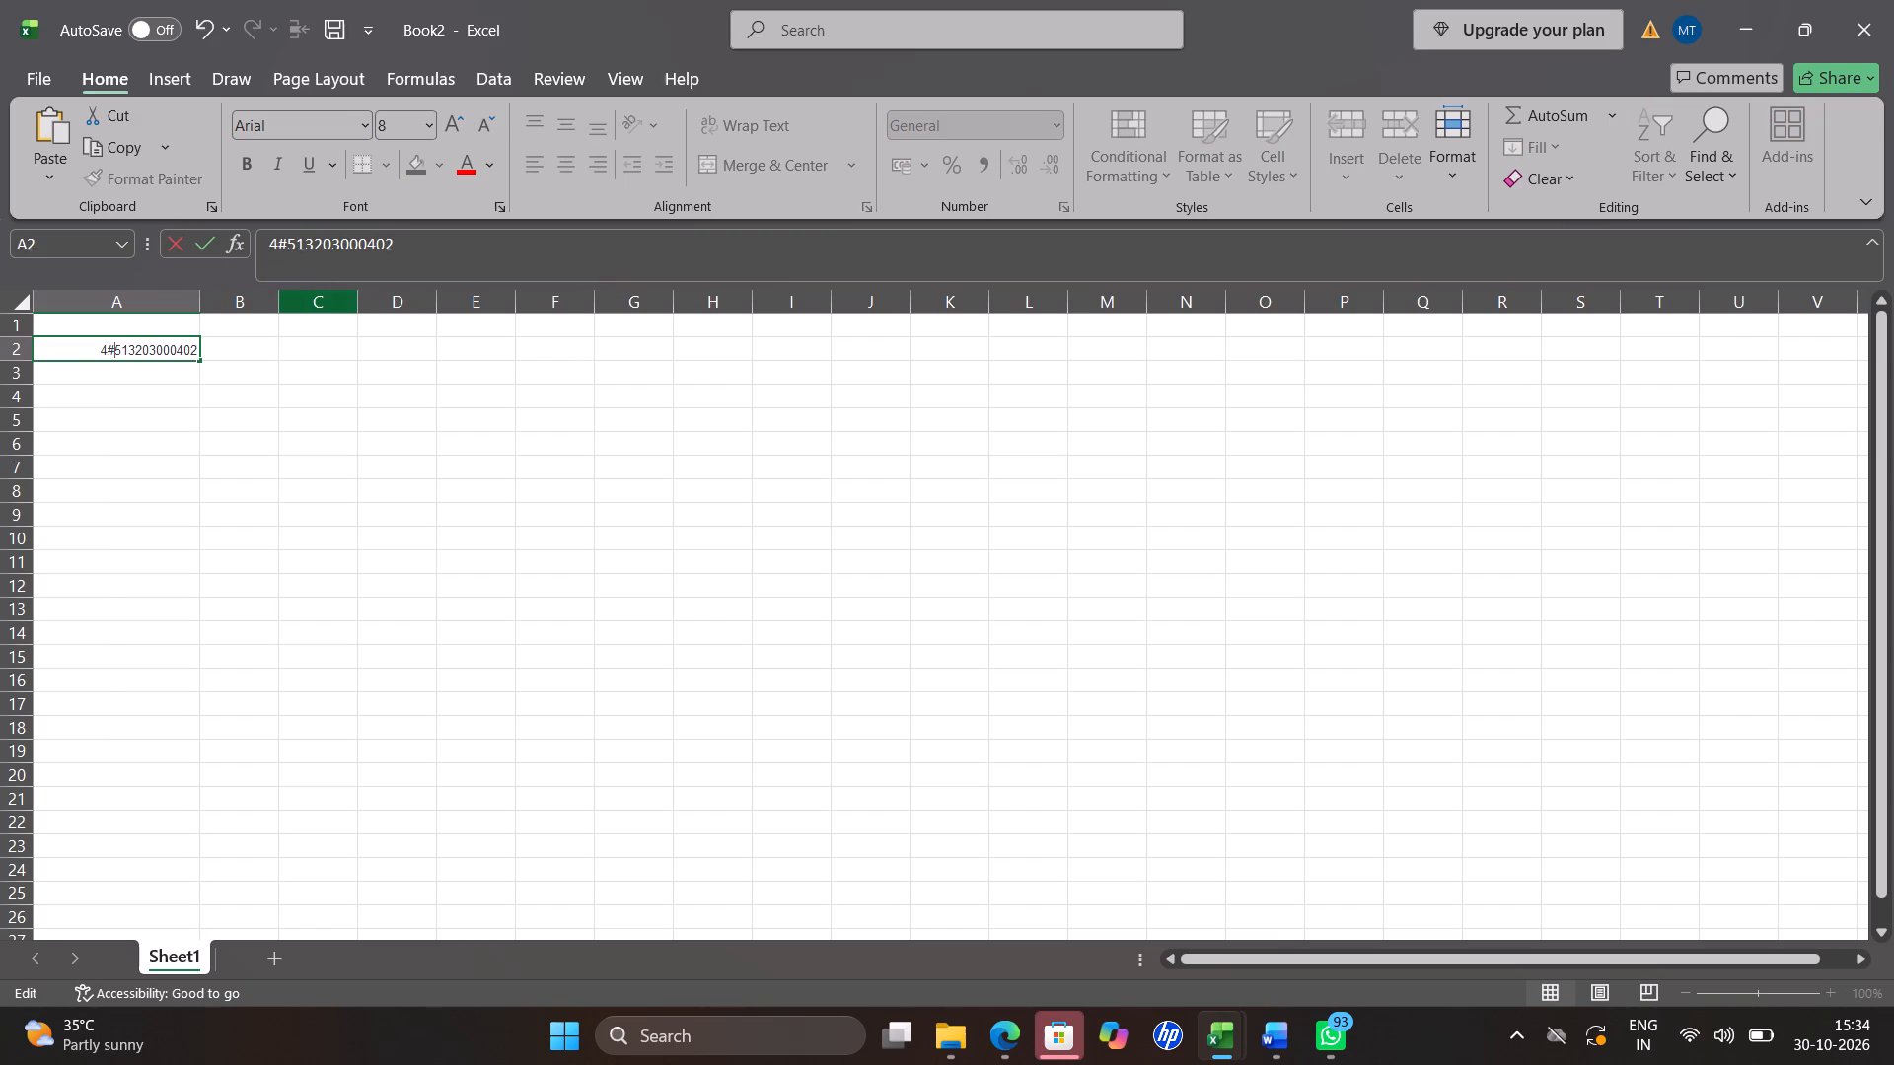
pyautogui.press('BackSpace')
pyautogui.press('Left')
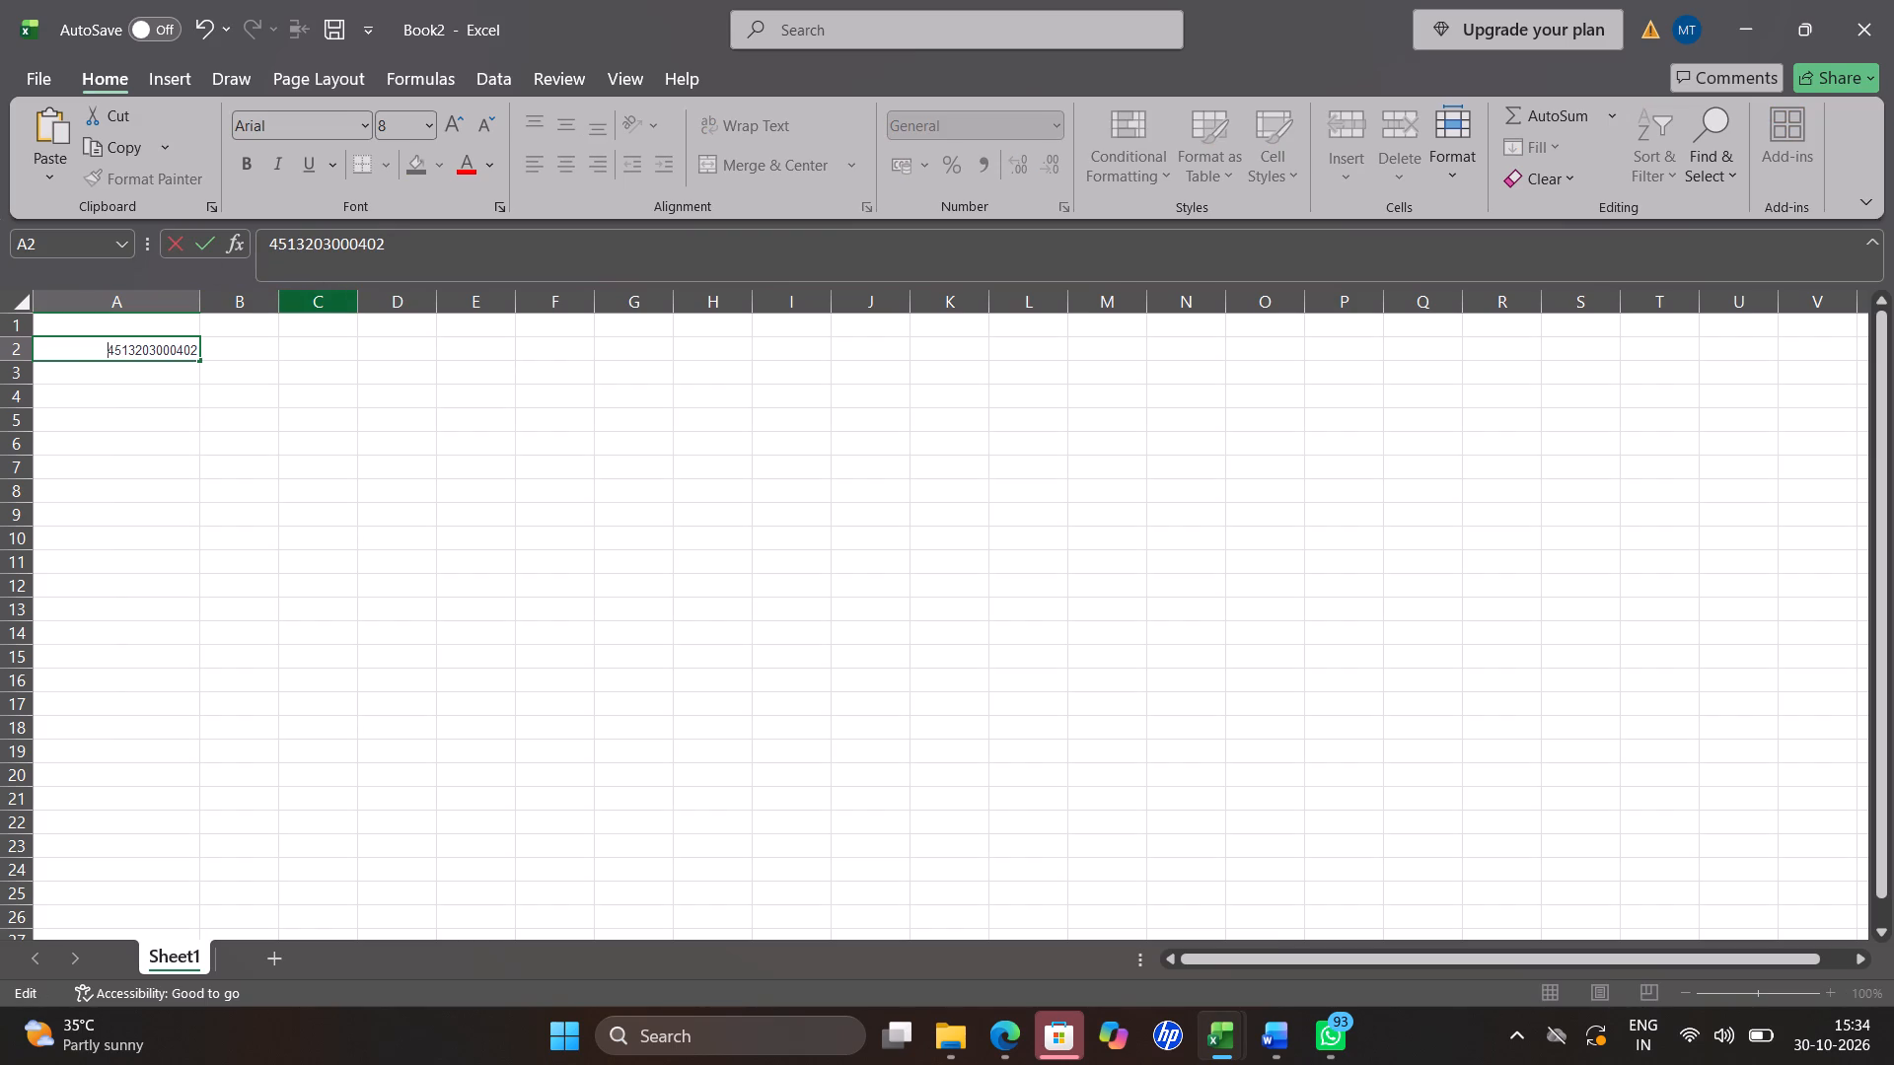
pyautogui.hotkey('shift', '#')
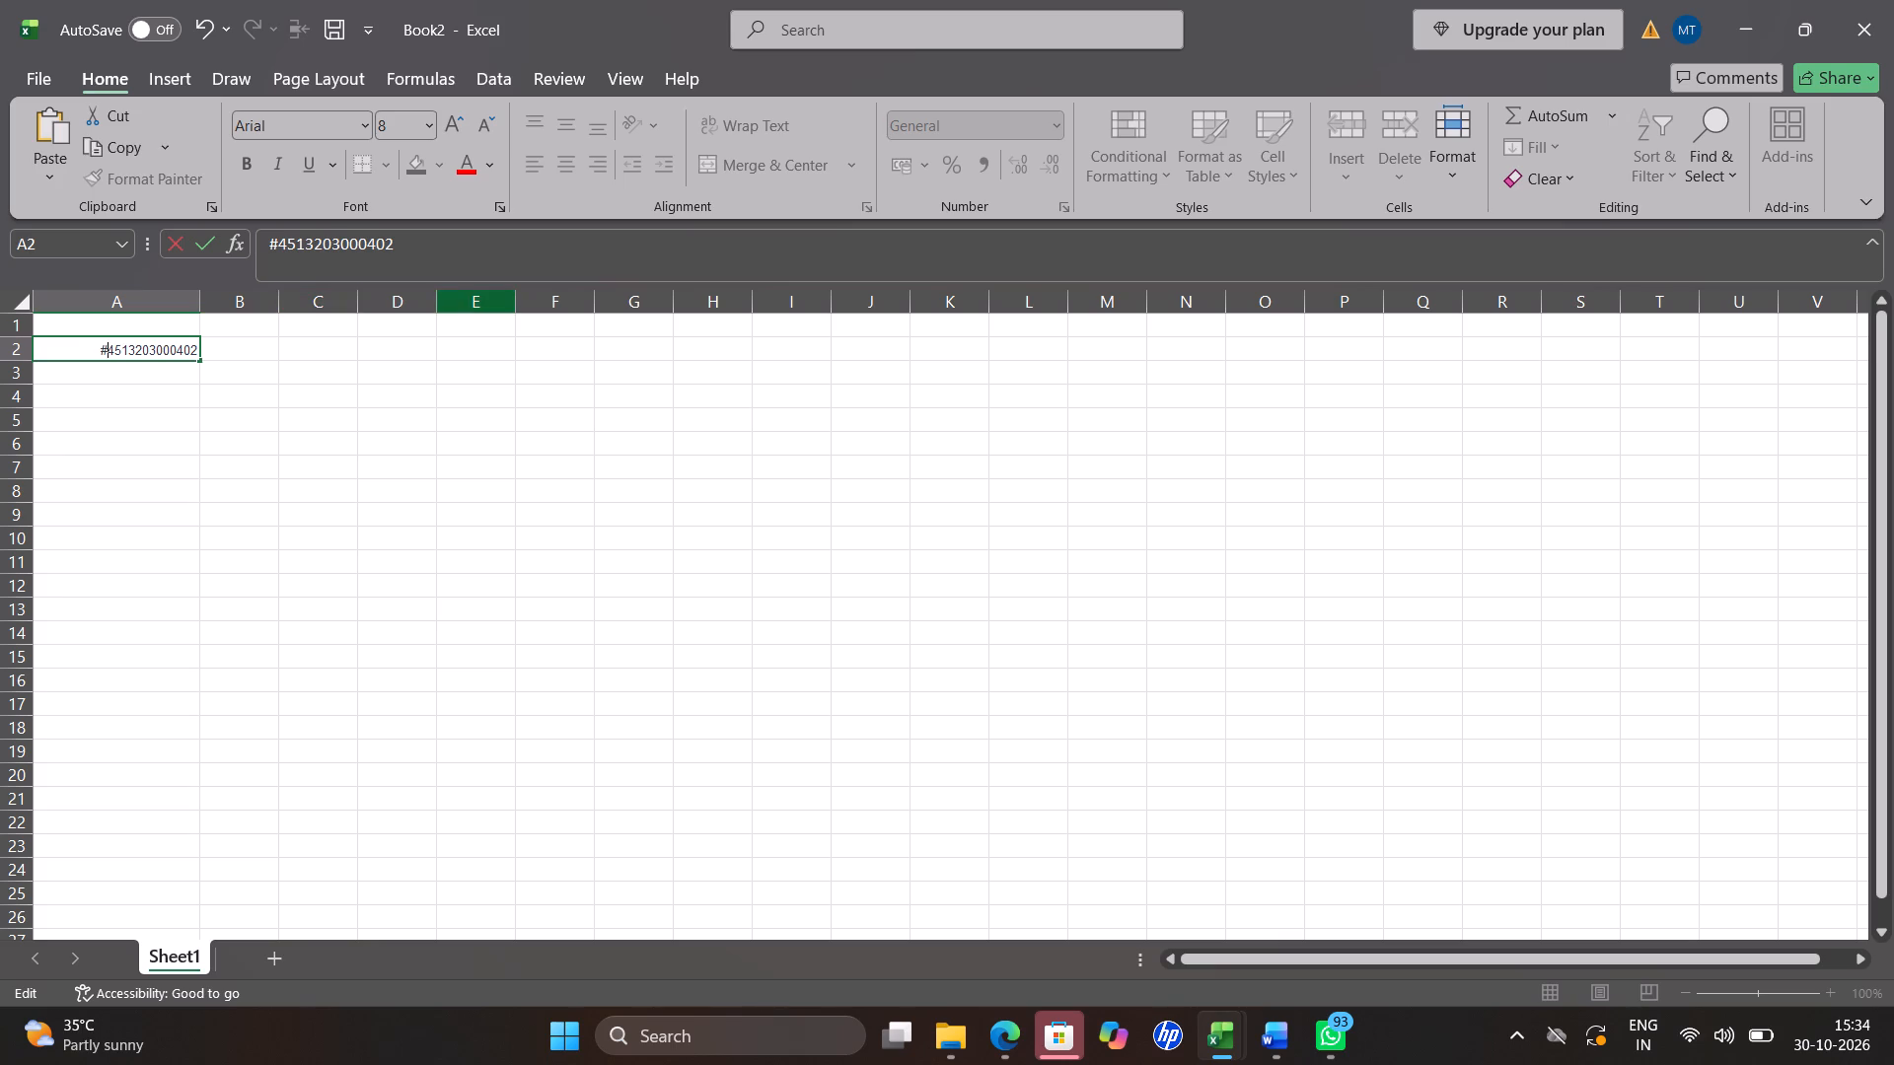
pyautogui.click(394, 459)
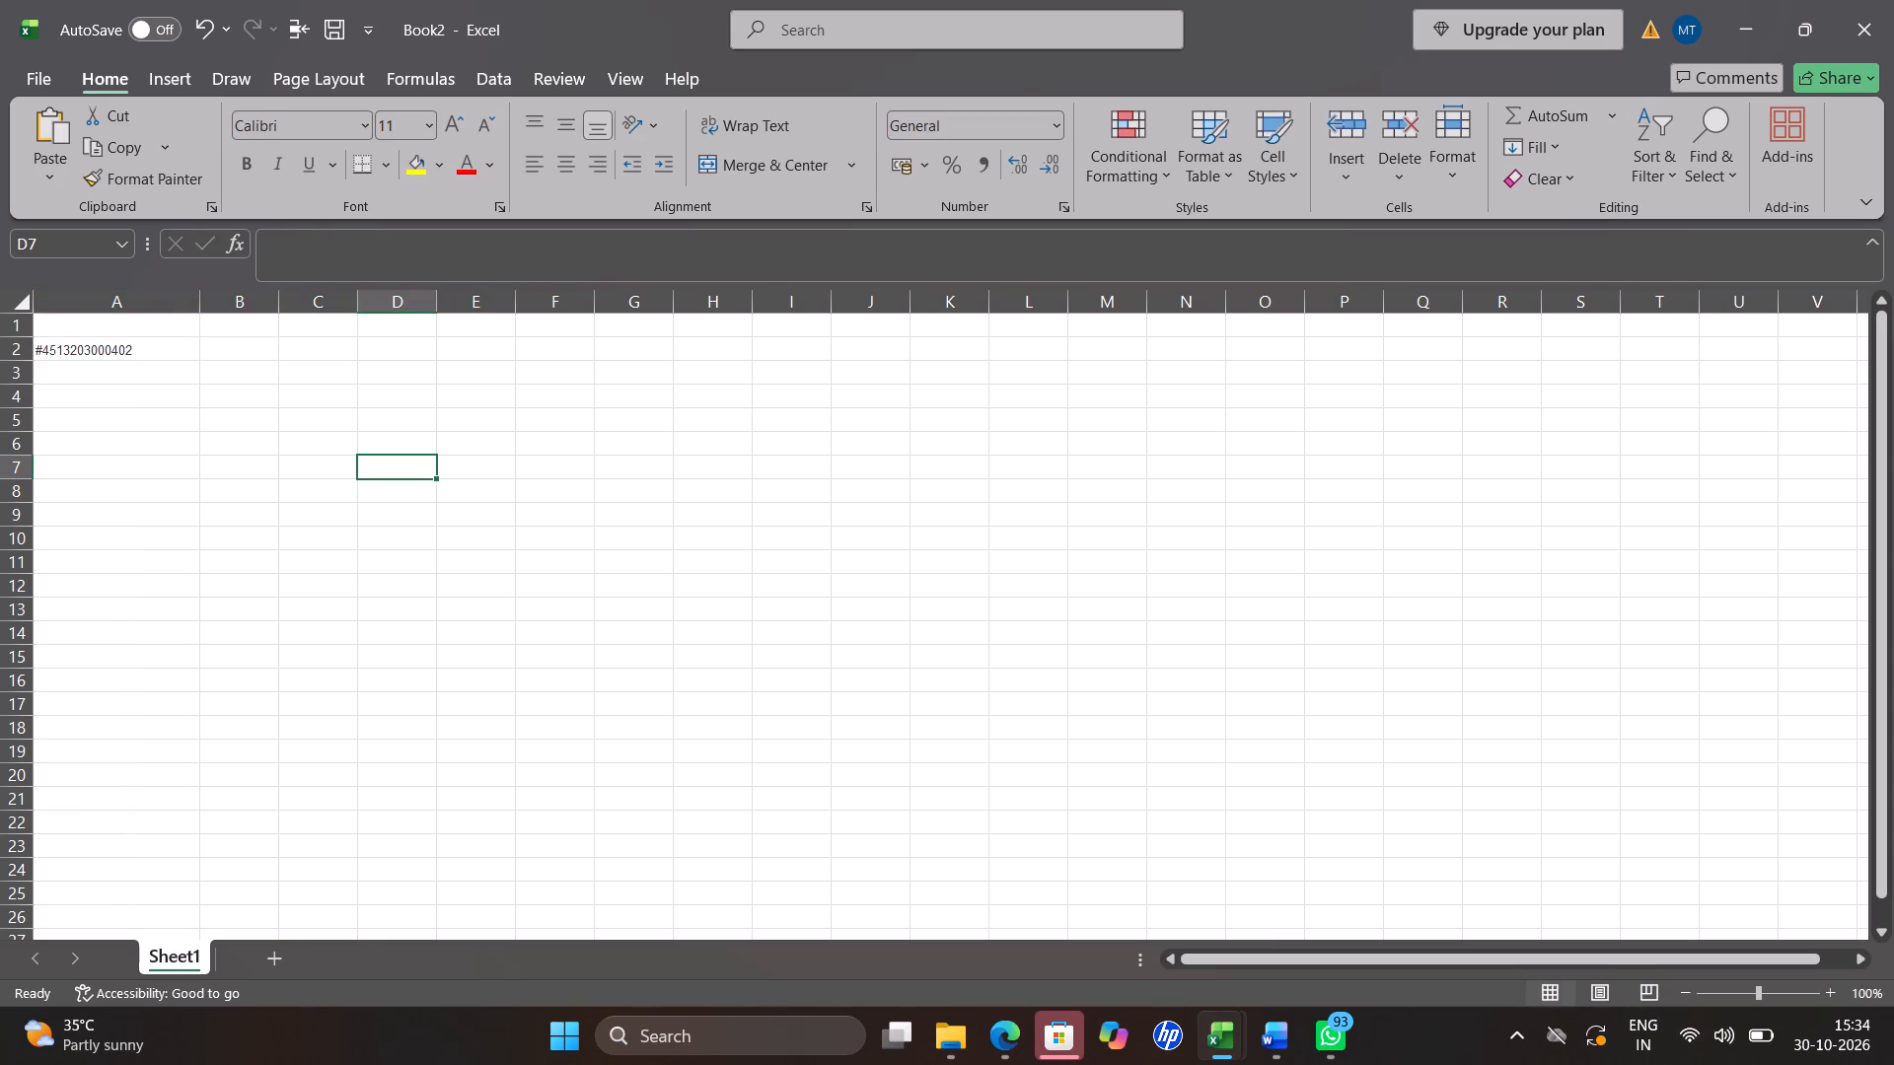
# Format the SC number in cell A2 as Calibri, size 11.
pyautogui.click(154, 349)
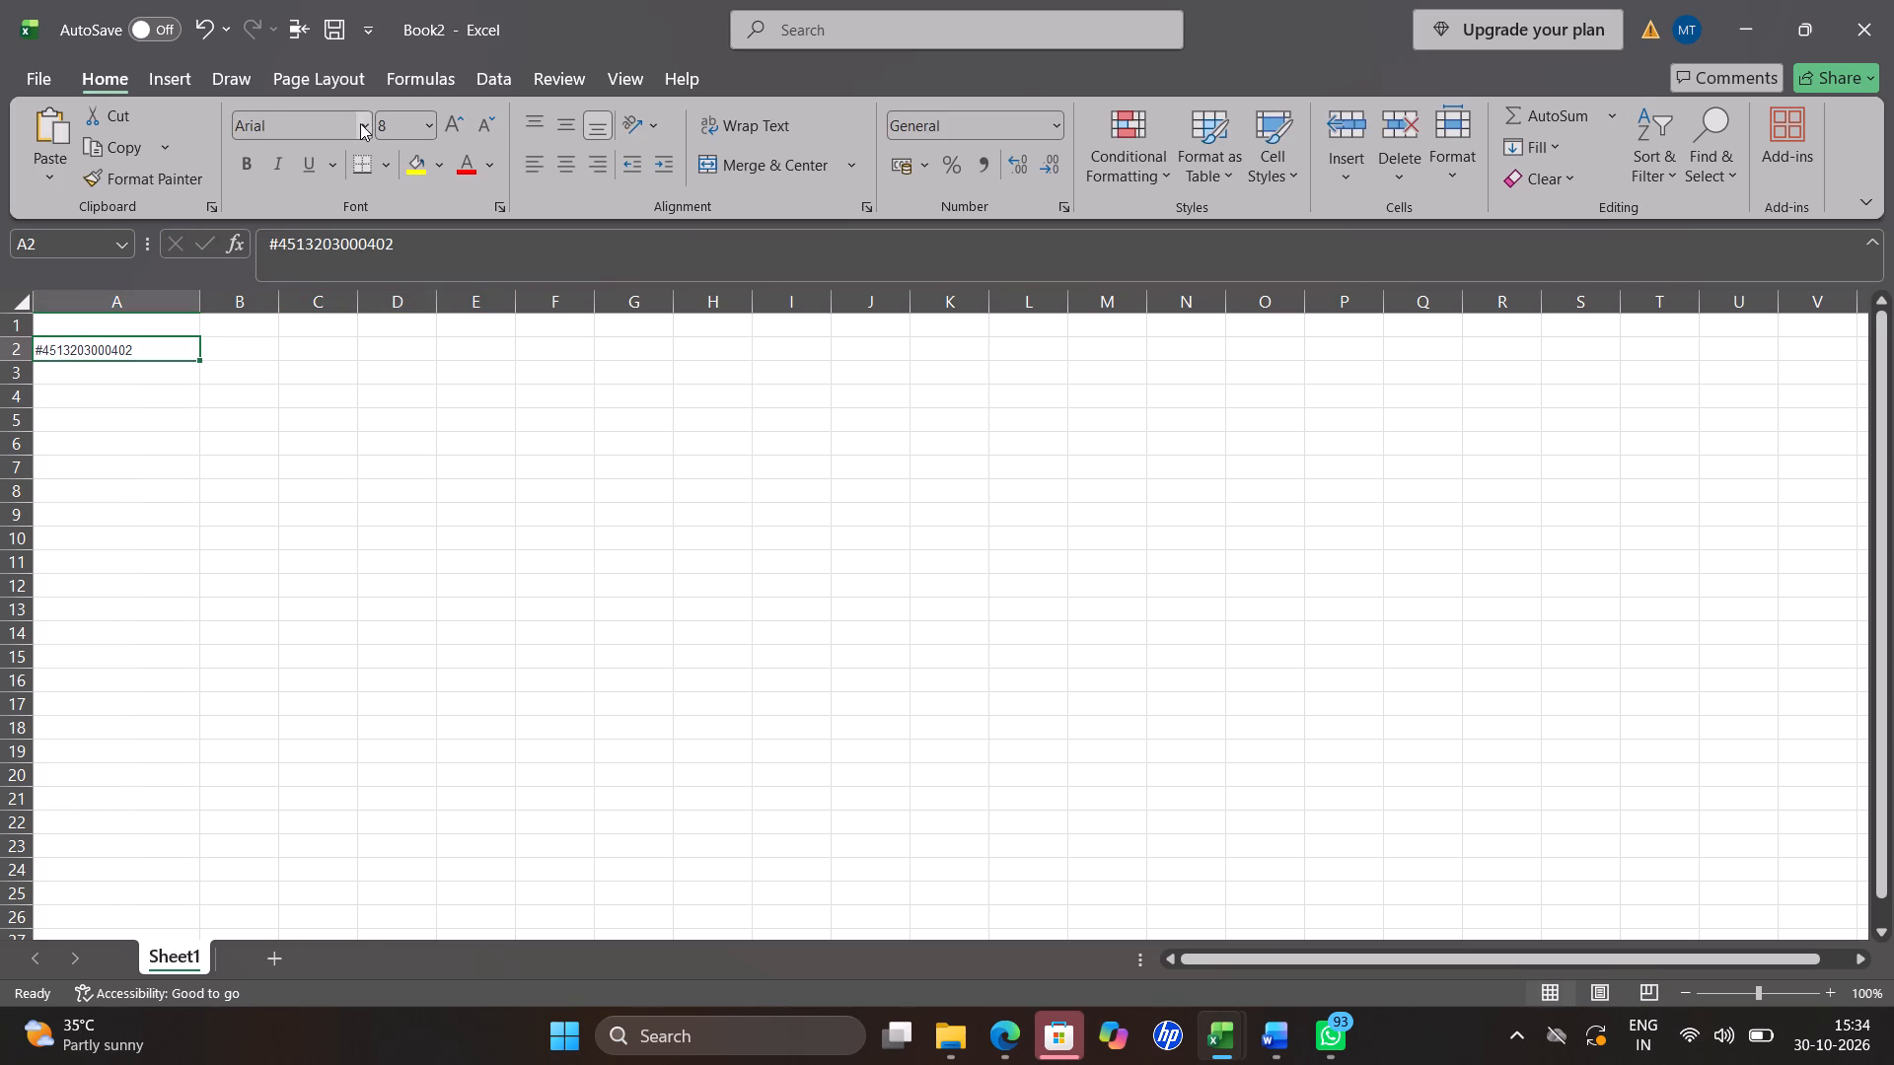
pyautogui.click(360, 123)
pyautogui.click(309, 232)
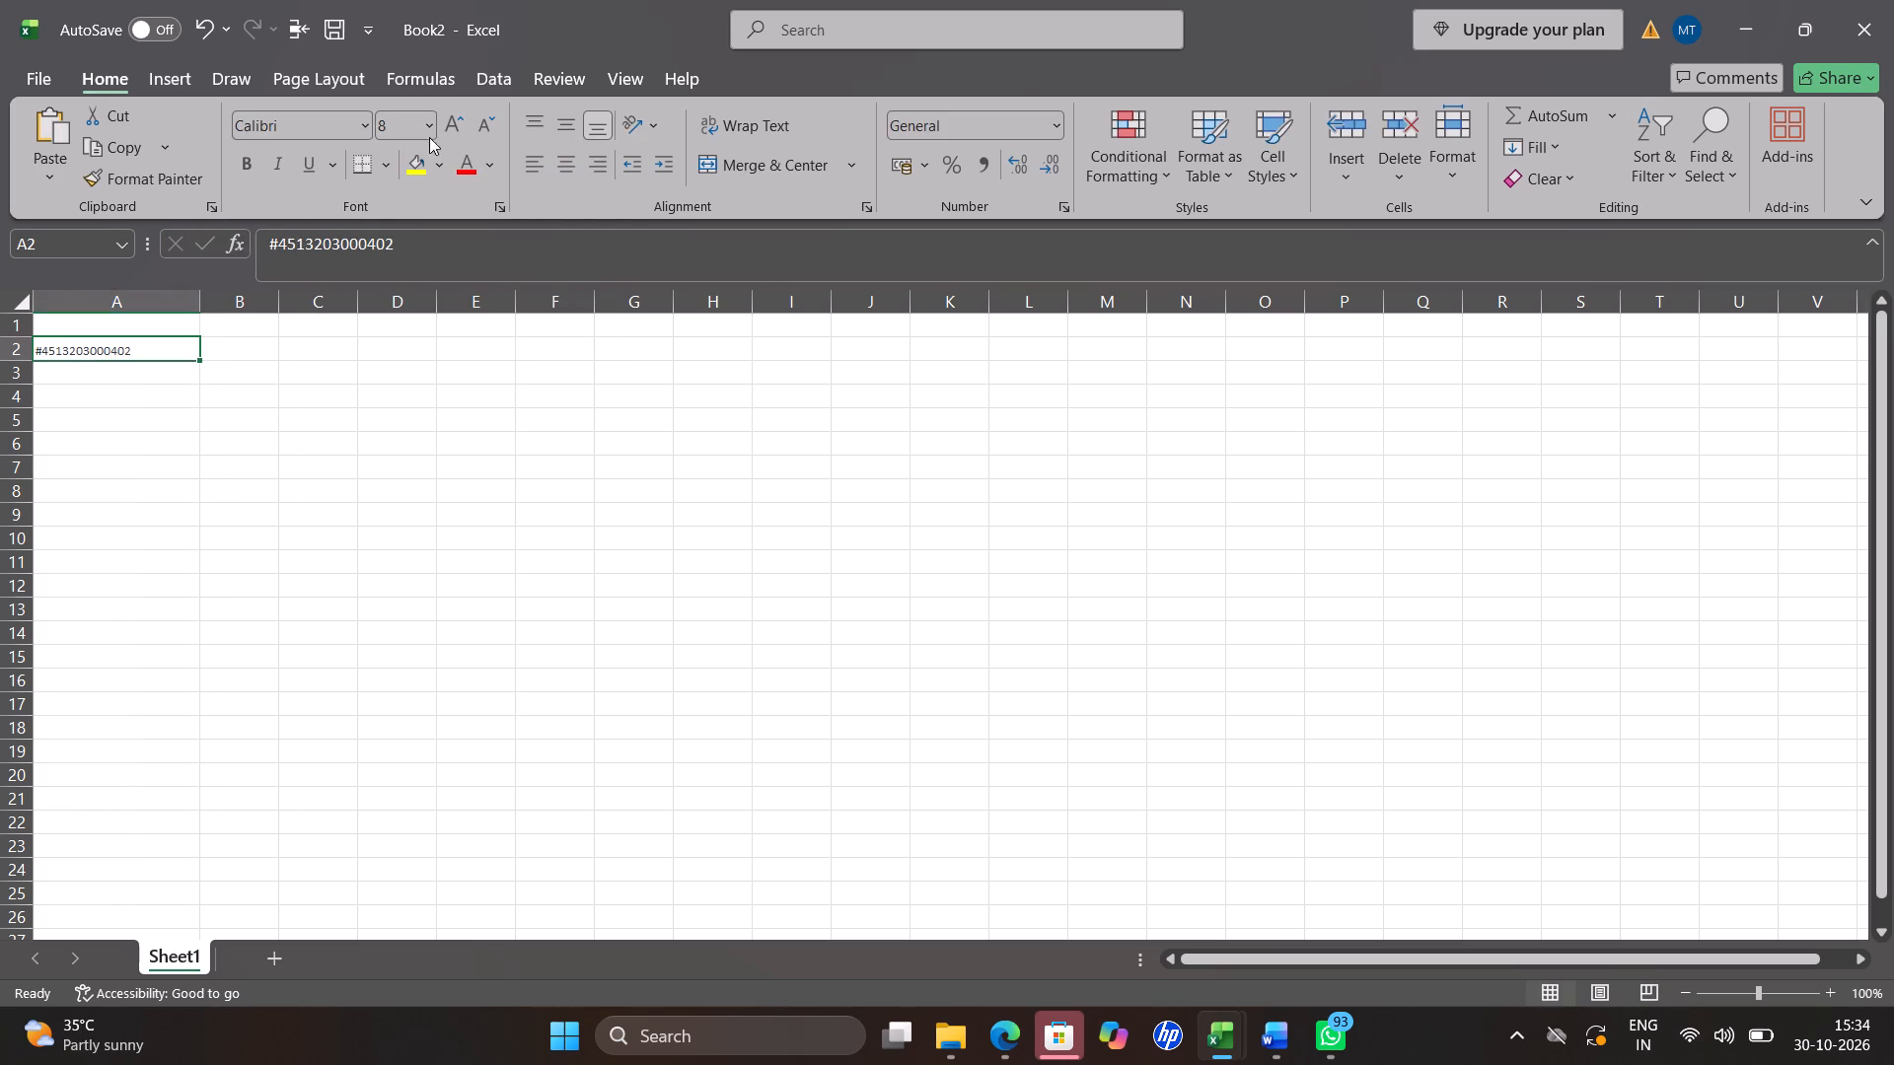
pyautogui.tripleClick(439, 120)
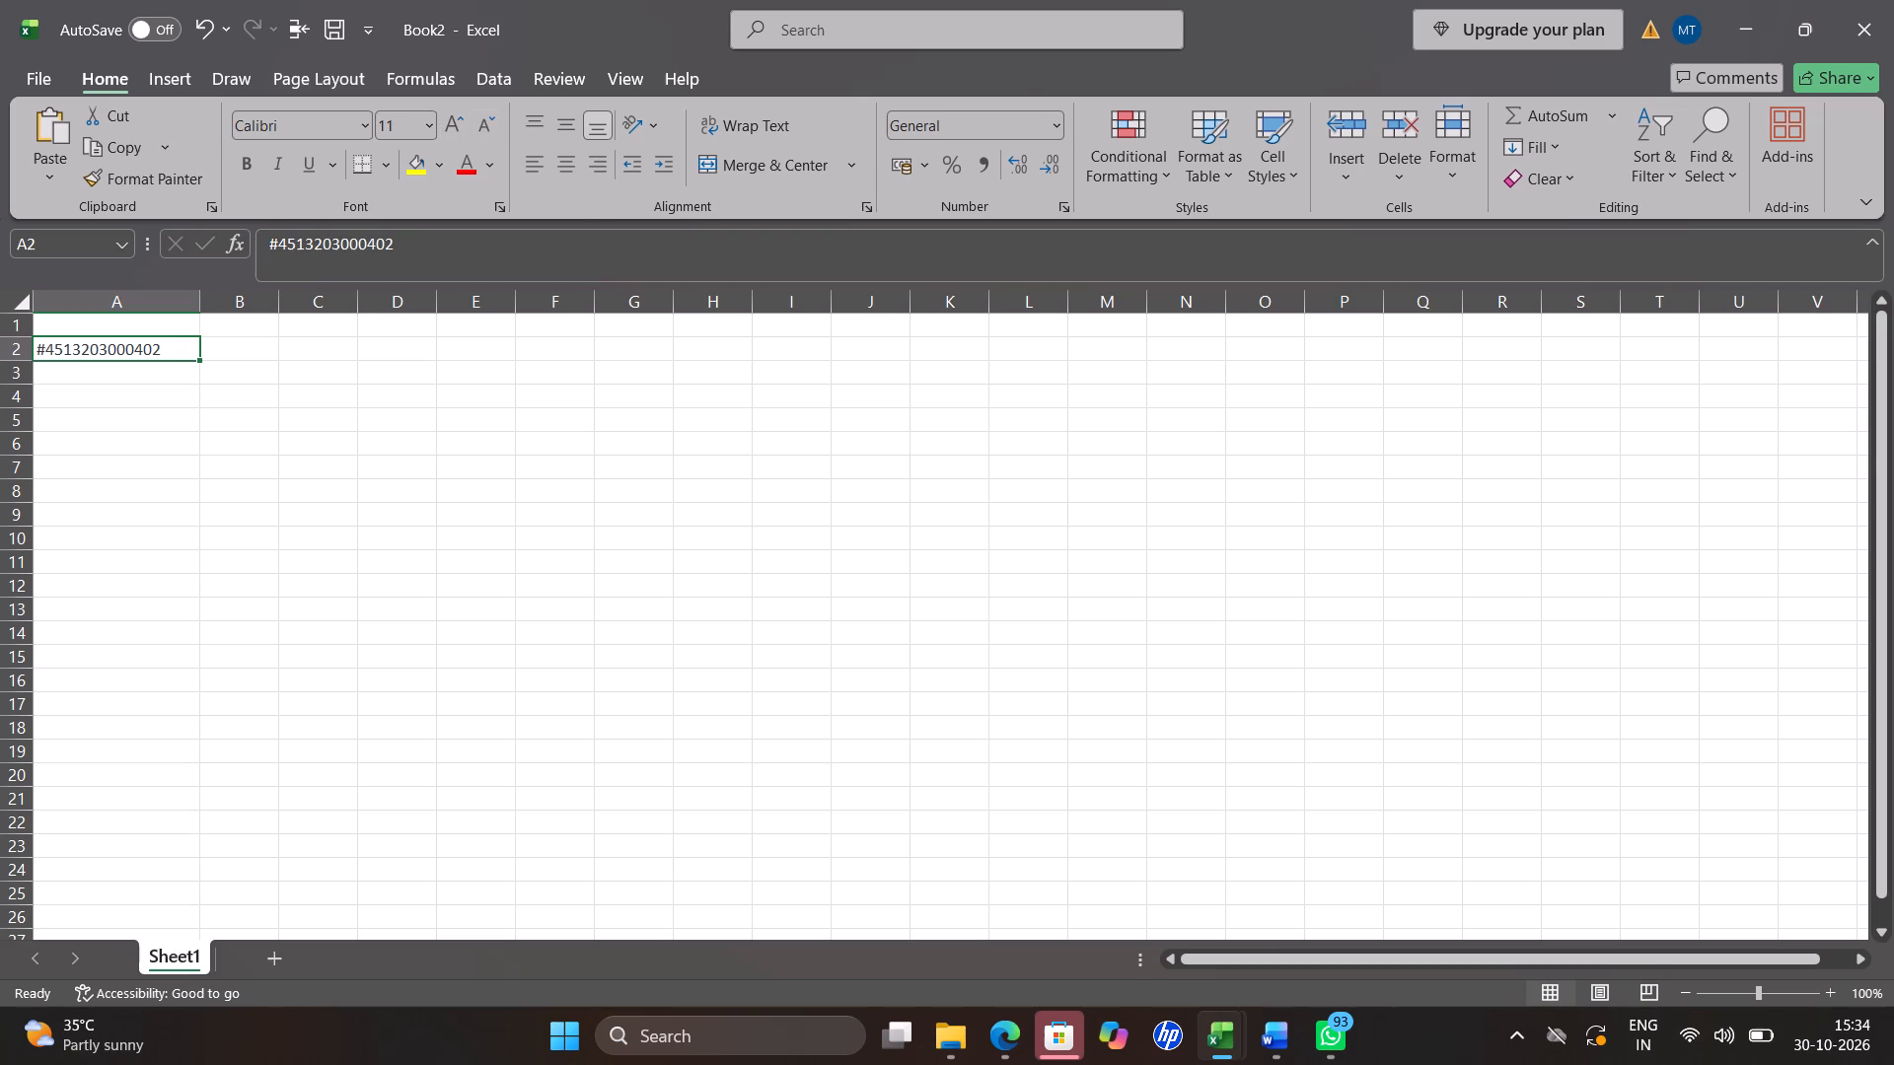
pyautogui.click(259, 418)
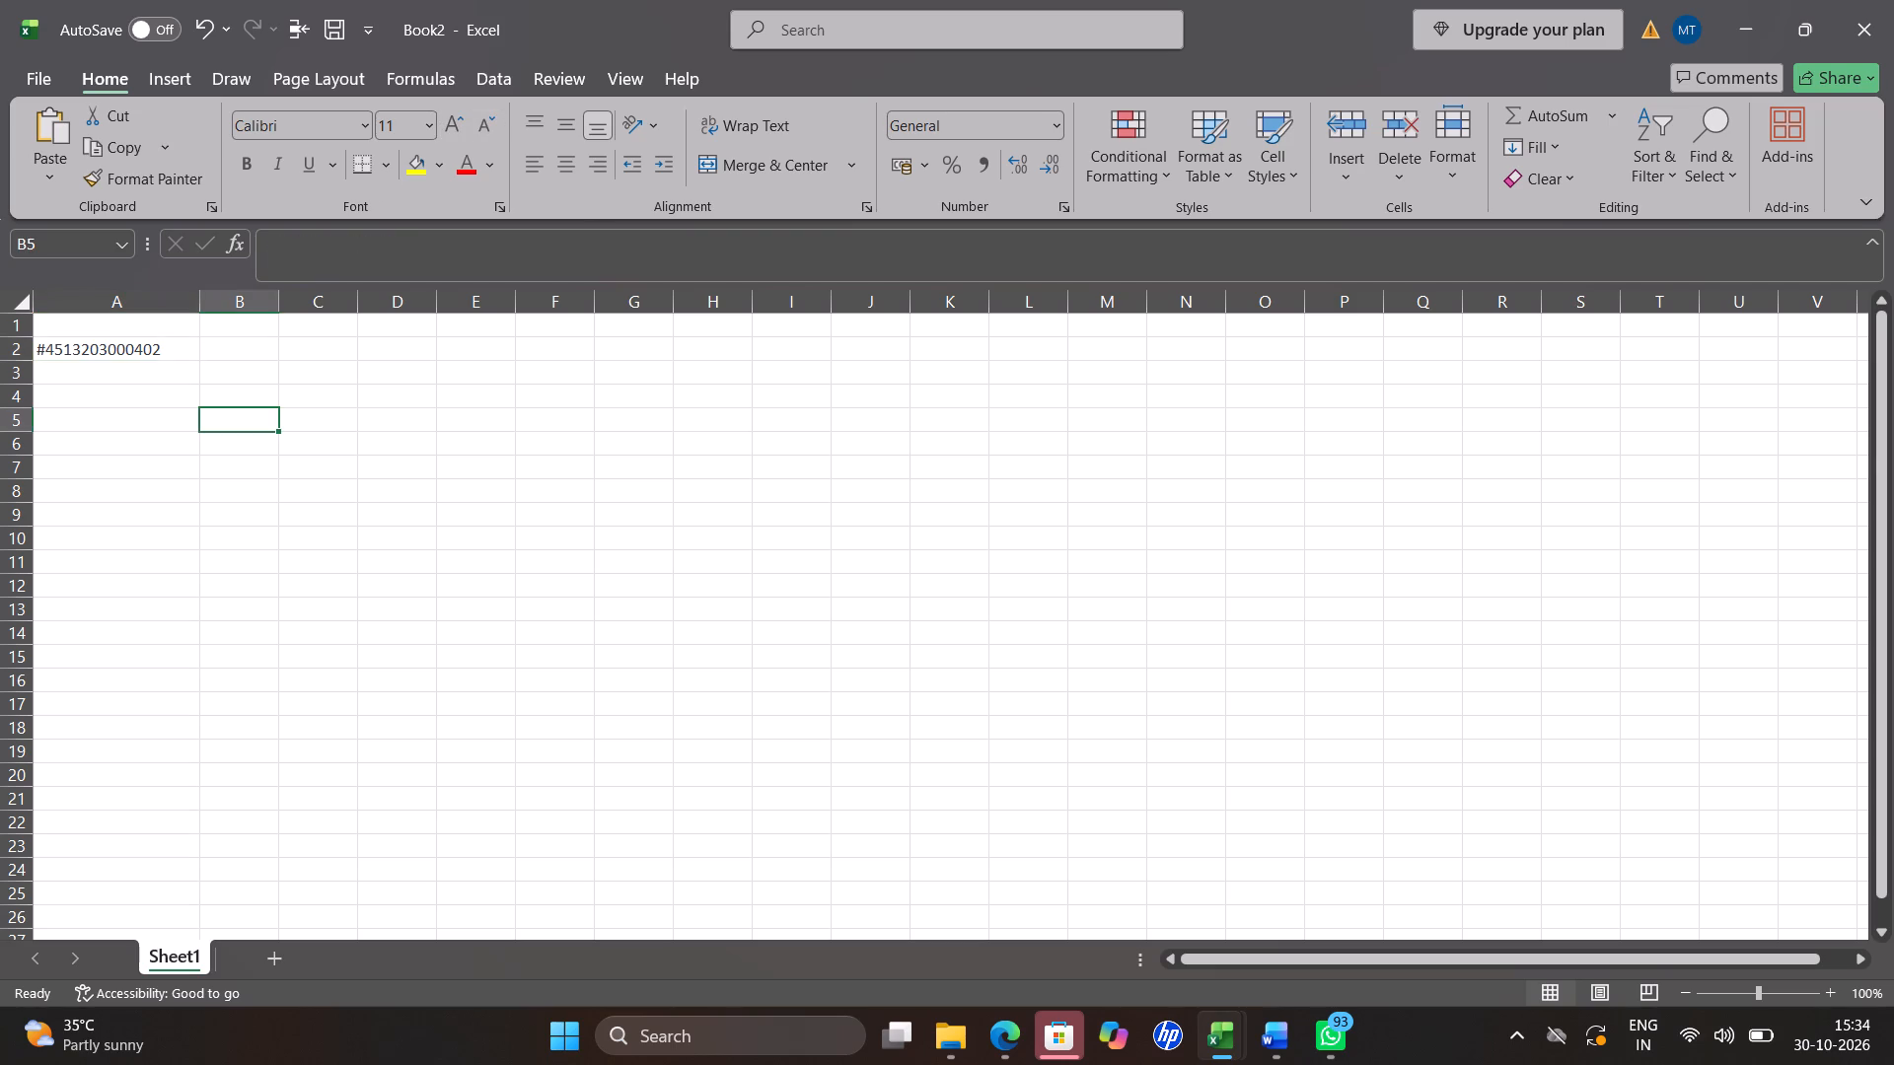
# Switch back to the portal in Edge, open the installation's Serial Numbers form and set the type to Panels.
pyautogui.click(849, 215)
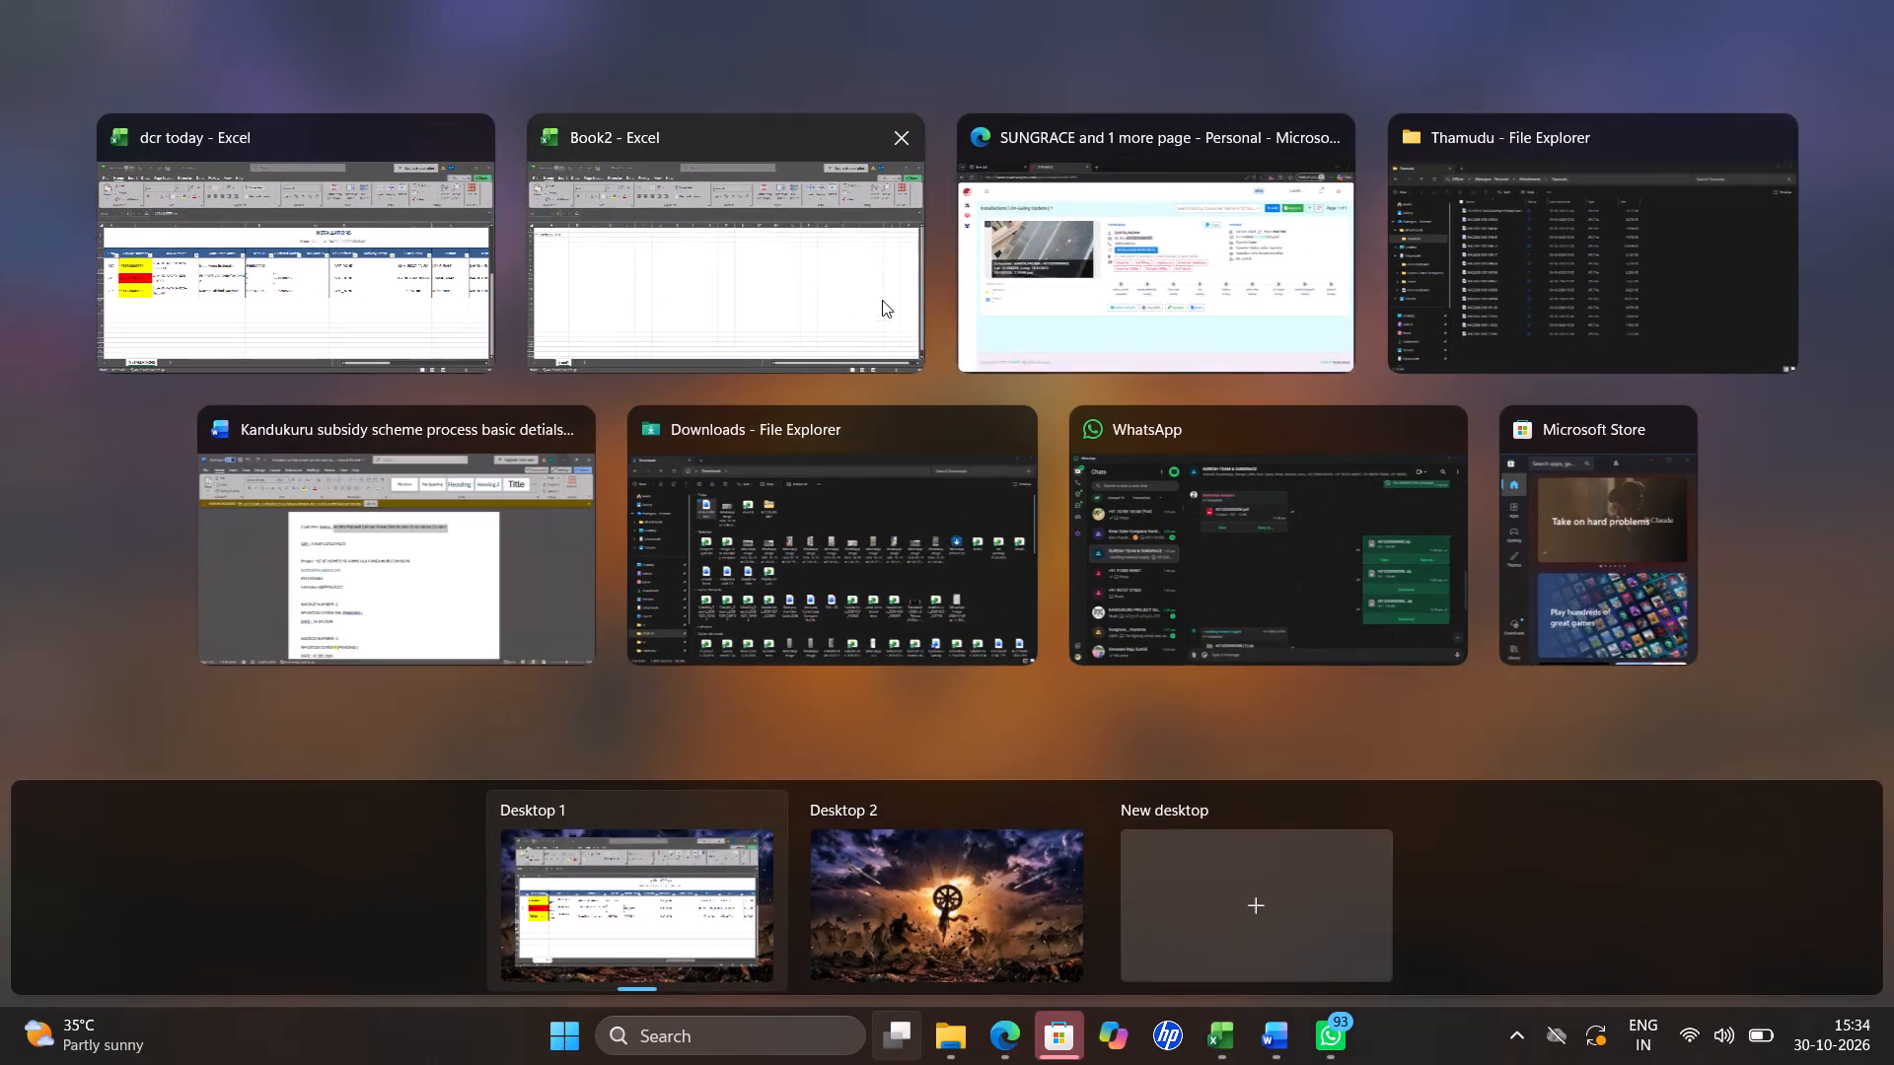
pyautogui.click(1113, 232)
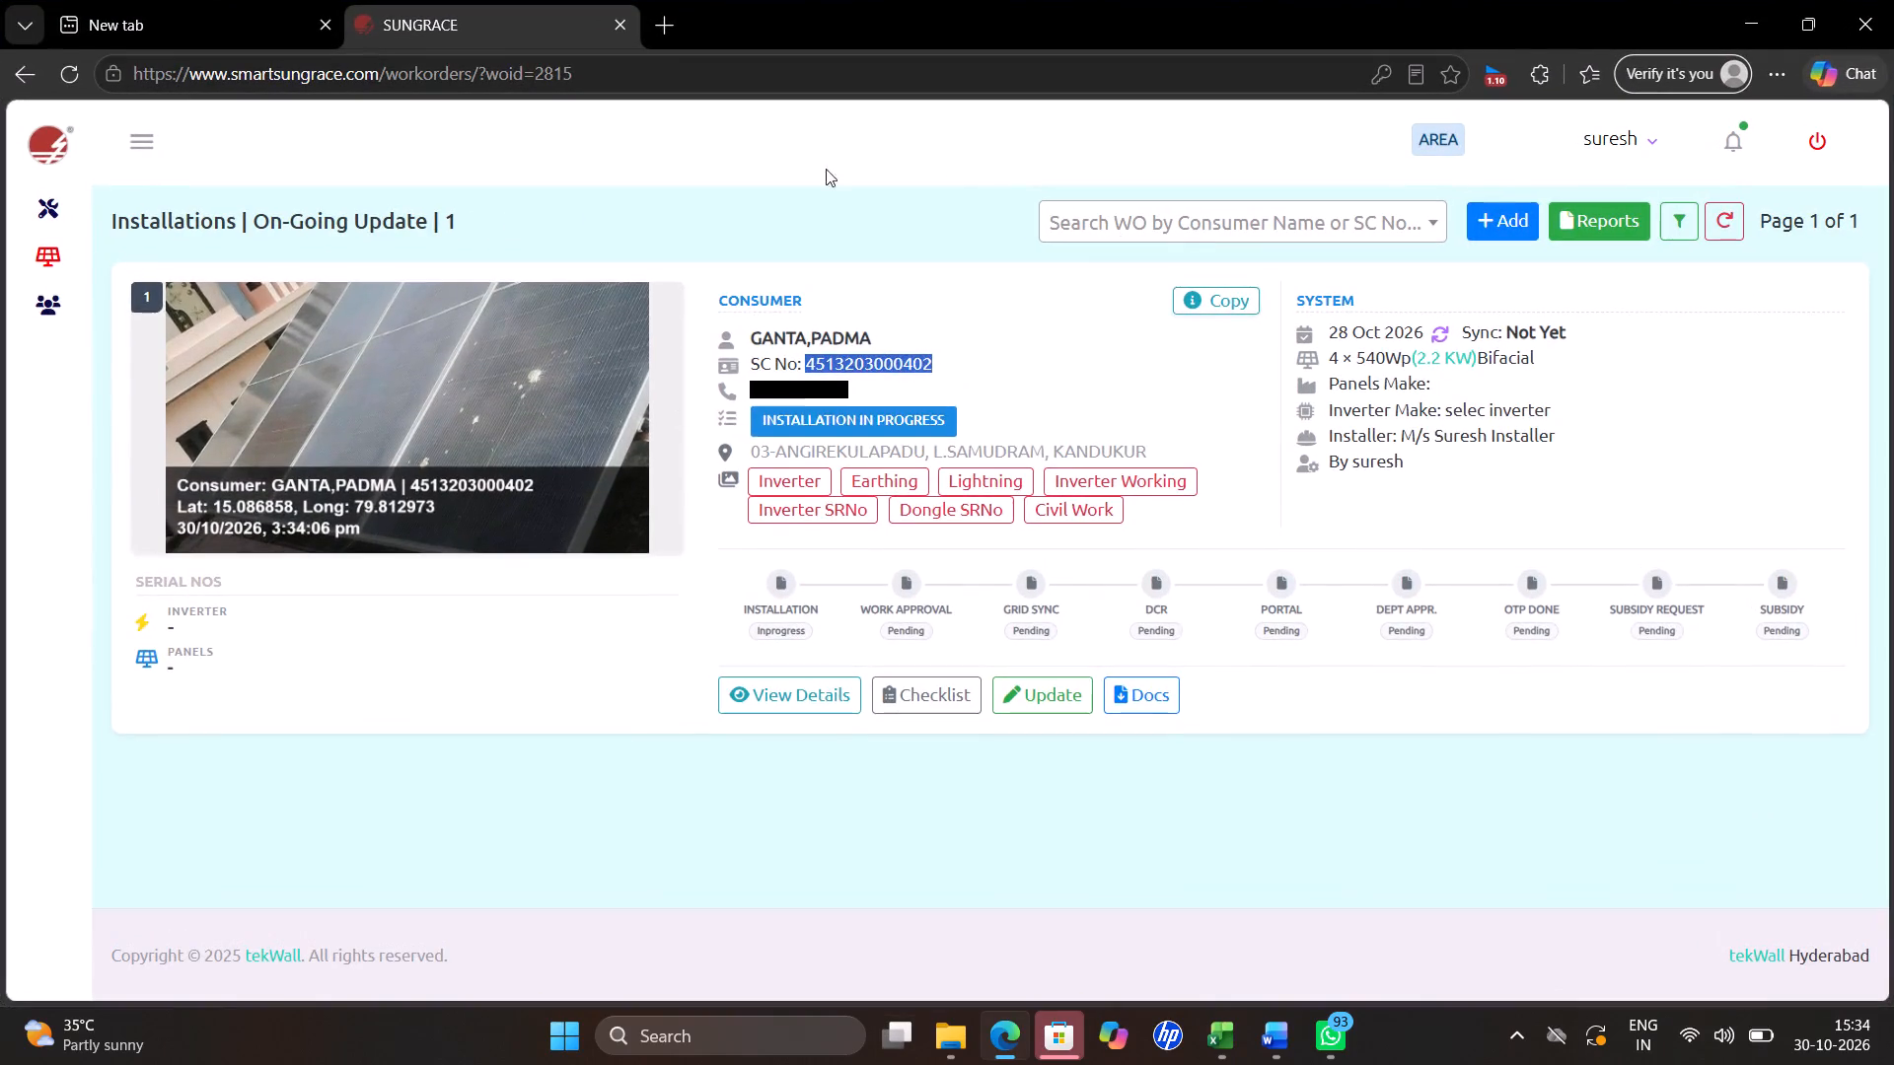
pyautogui.click(1045, 356)
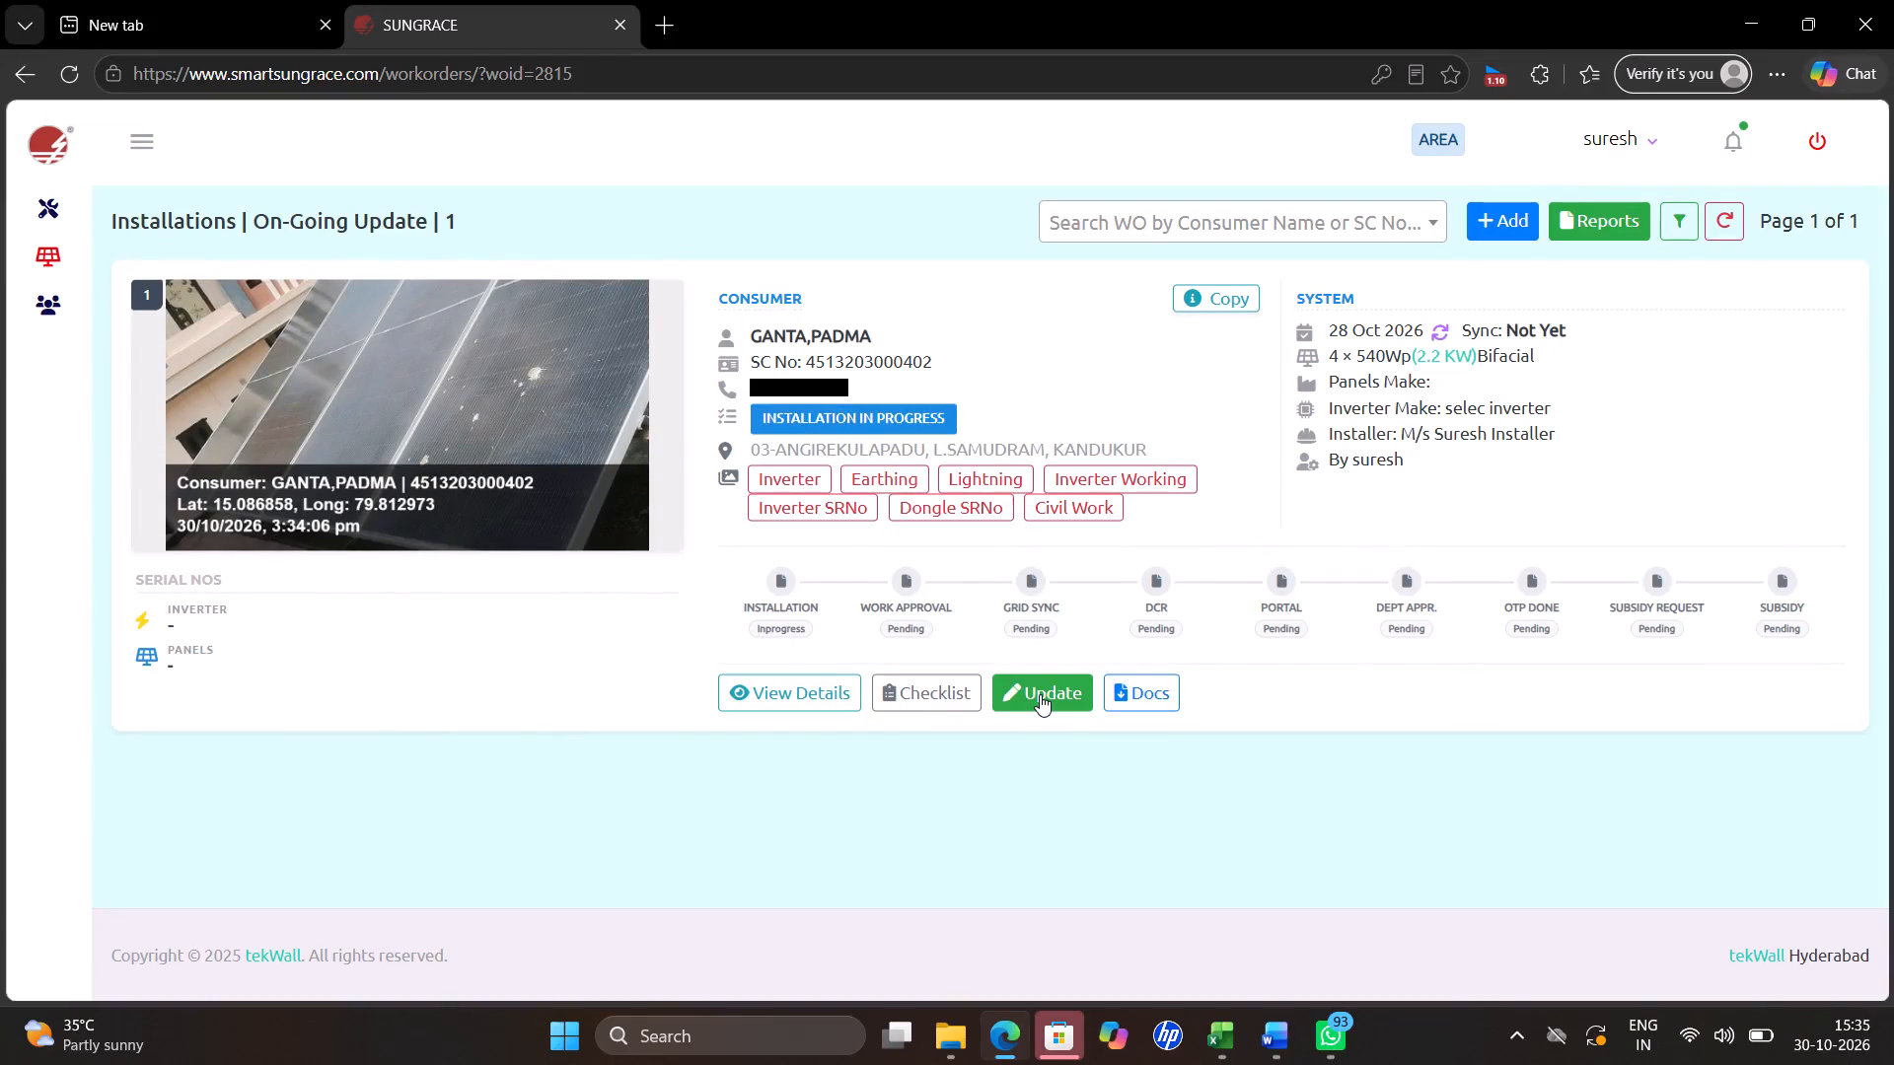
pyautogui.click(1040, 694)
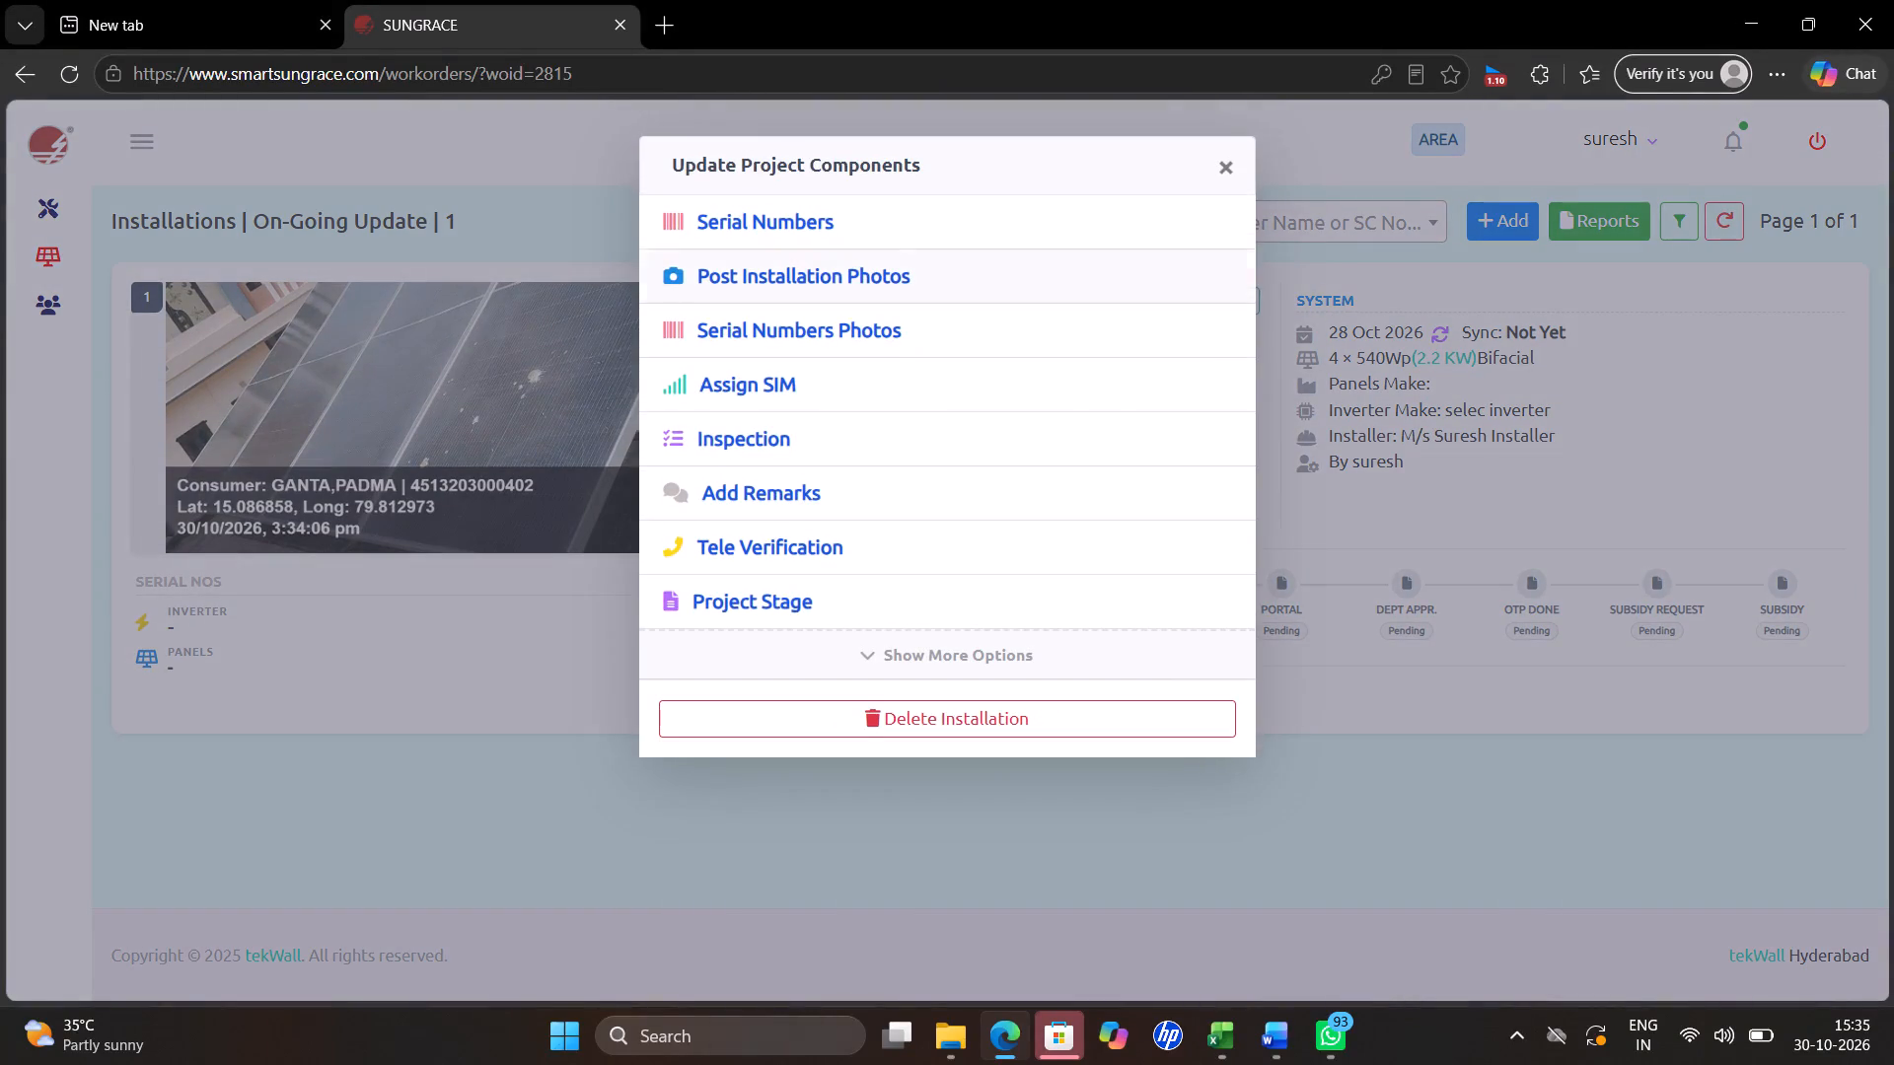
pyautogui.click(822, 219)
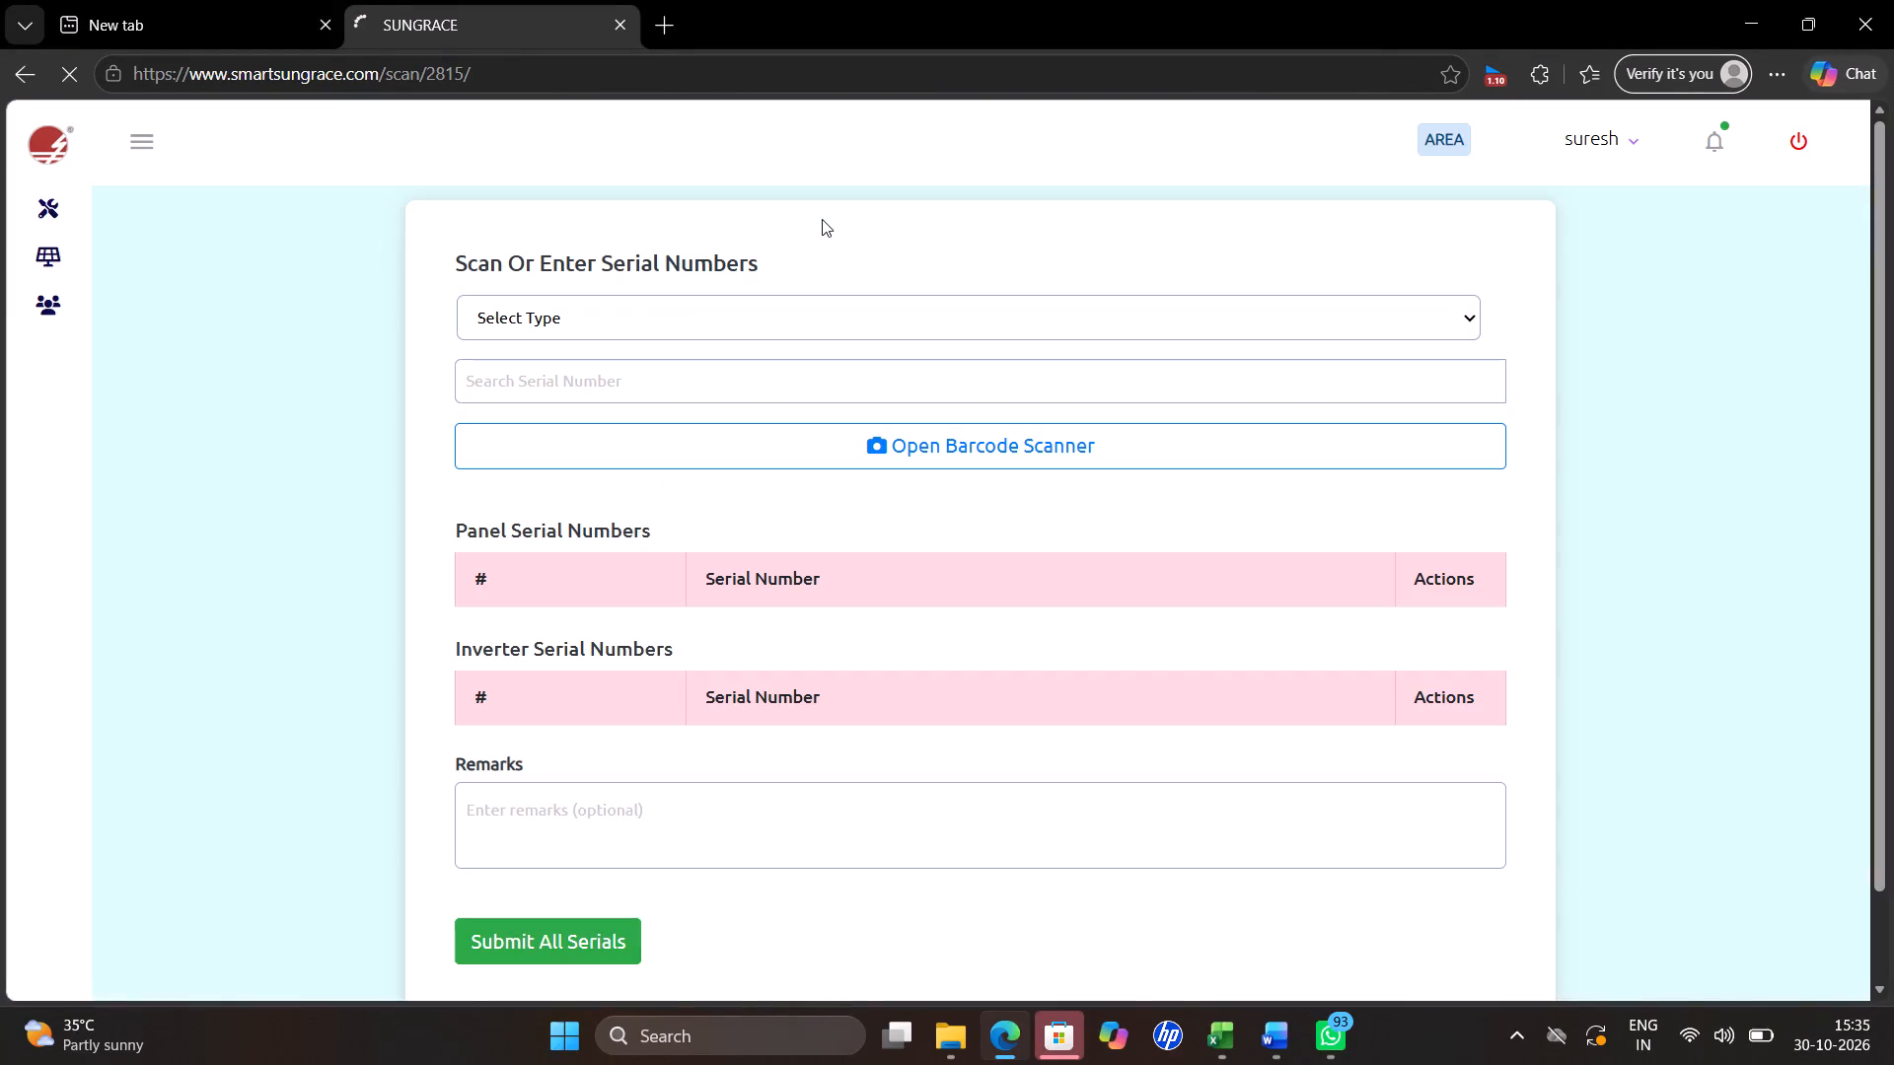
pyautogui.click(844, 305)
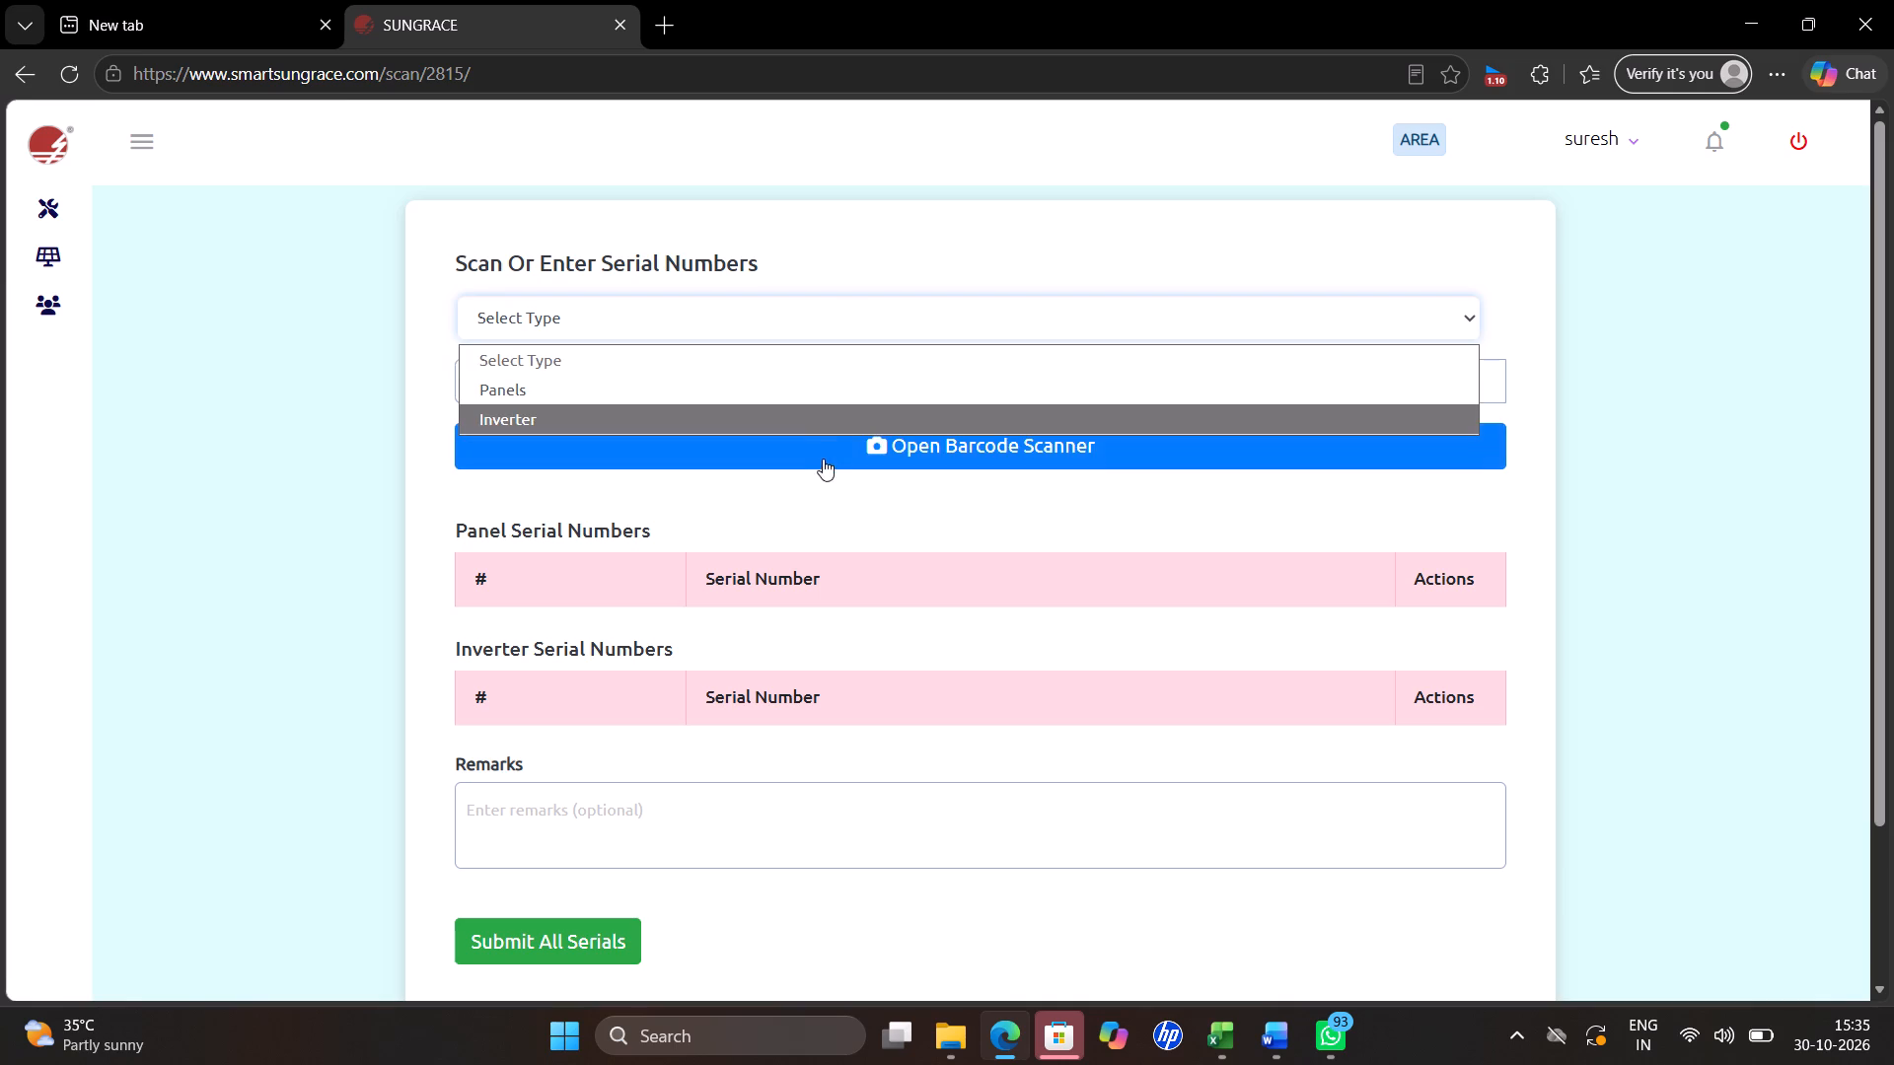
pyautogui.click(843, 390)
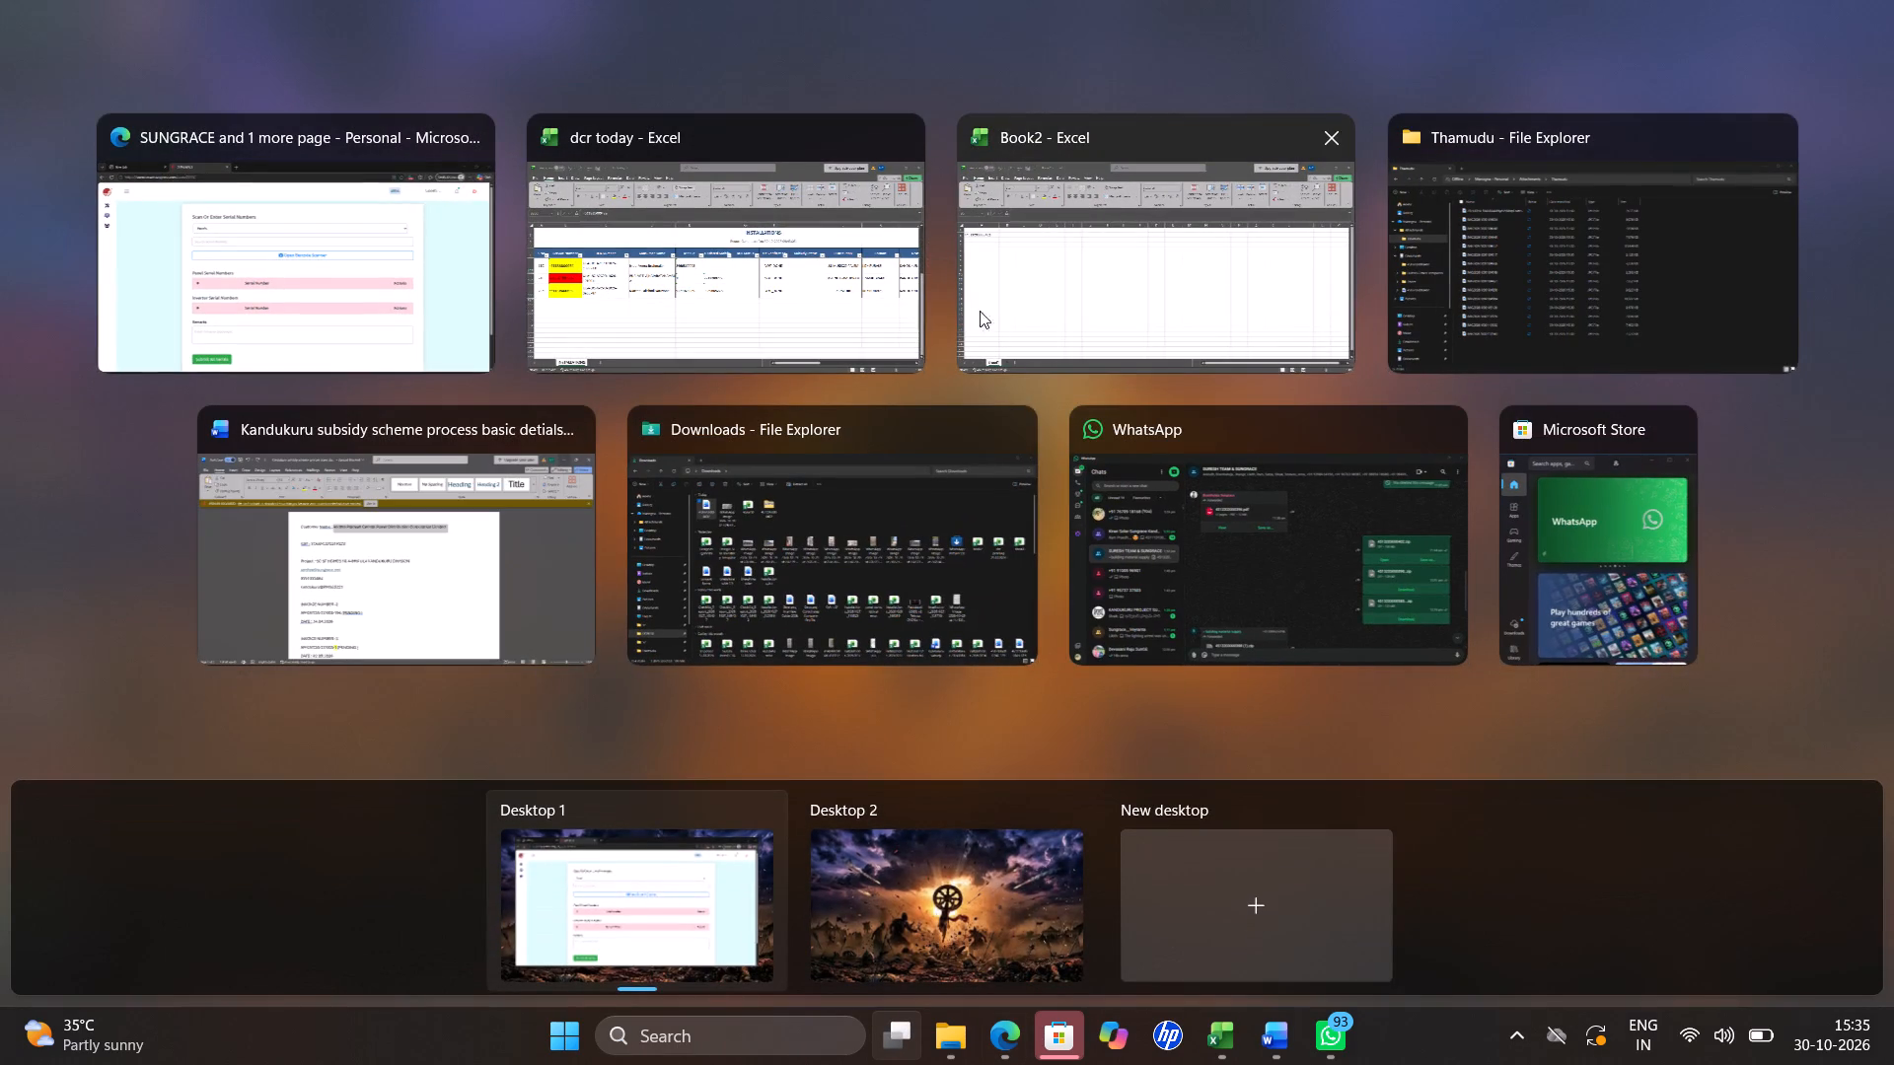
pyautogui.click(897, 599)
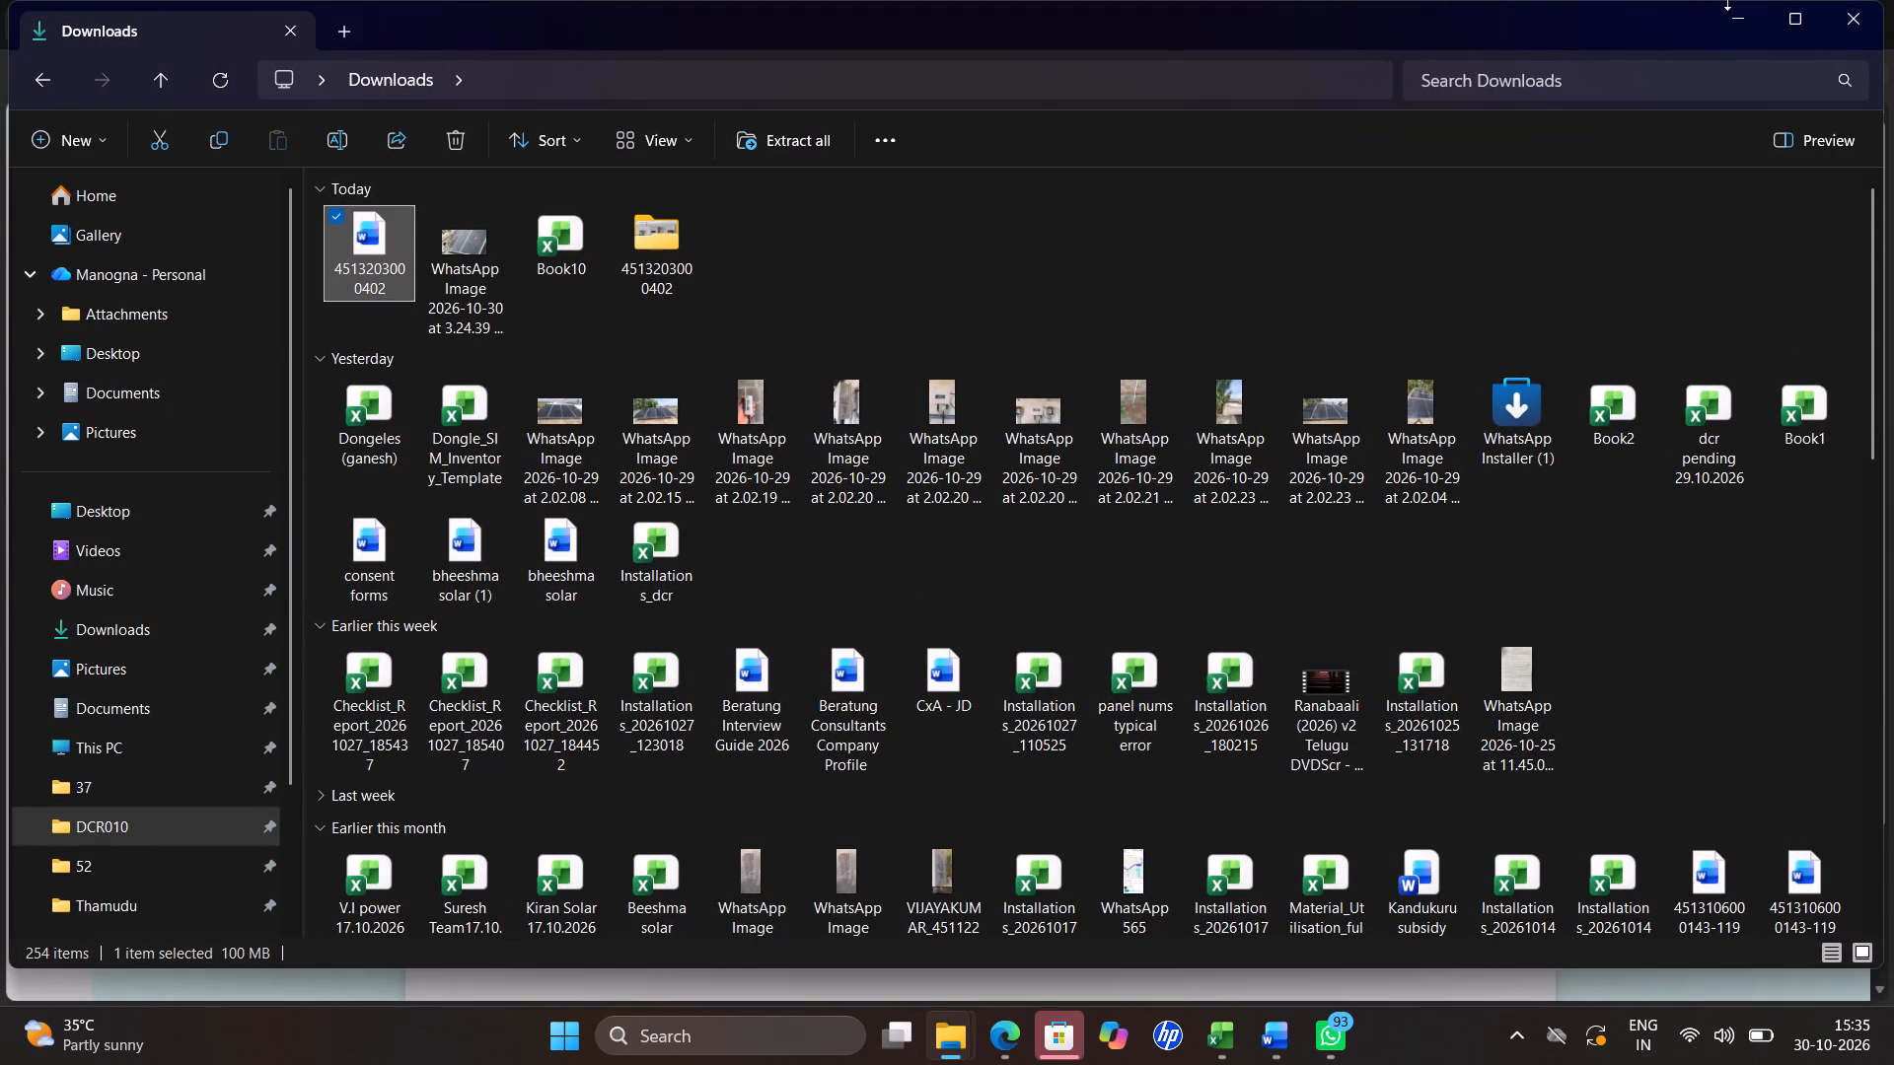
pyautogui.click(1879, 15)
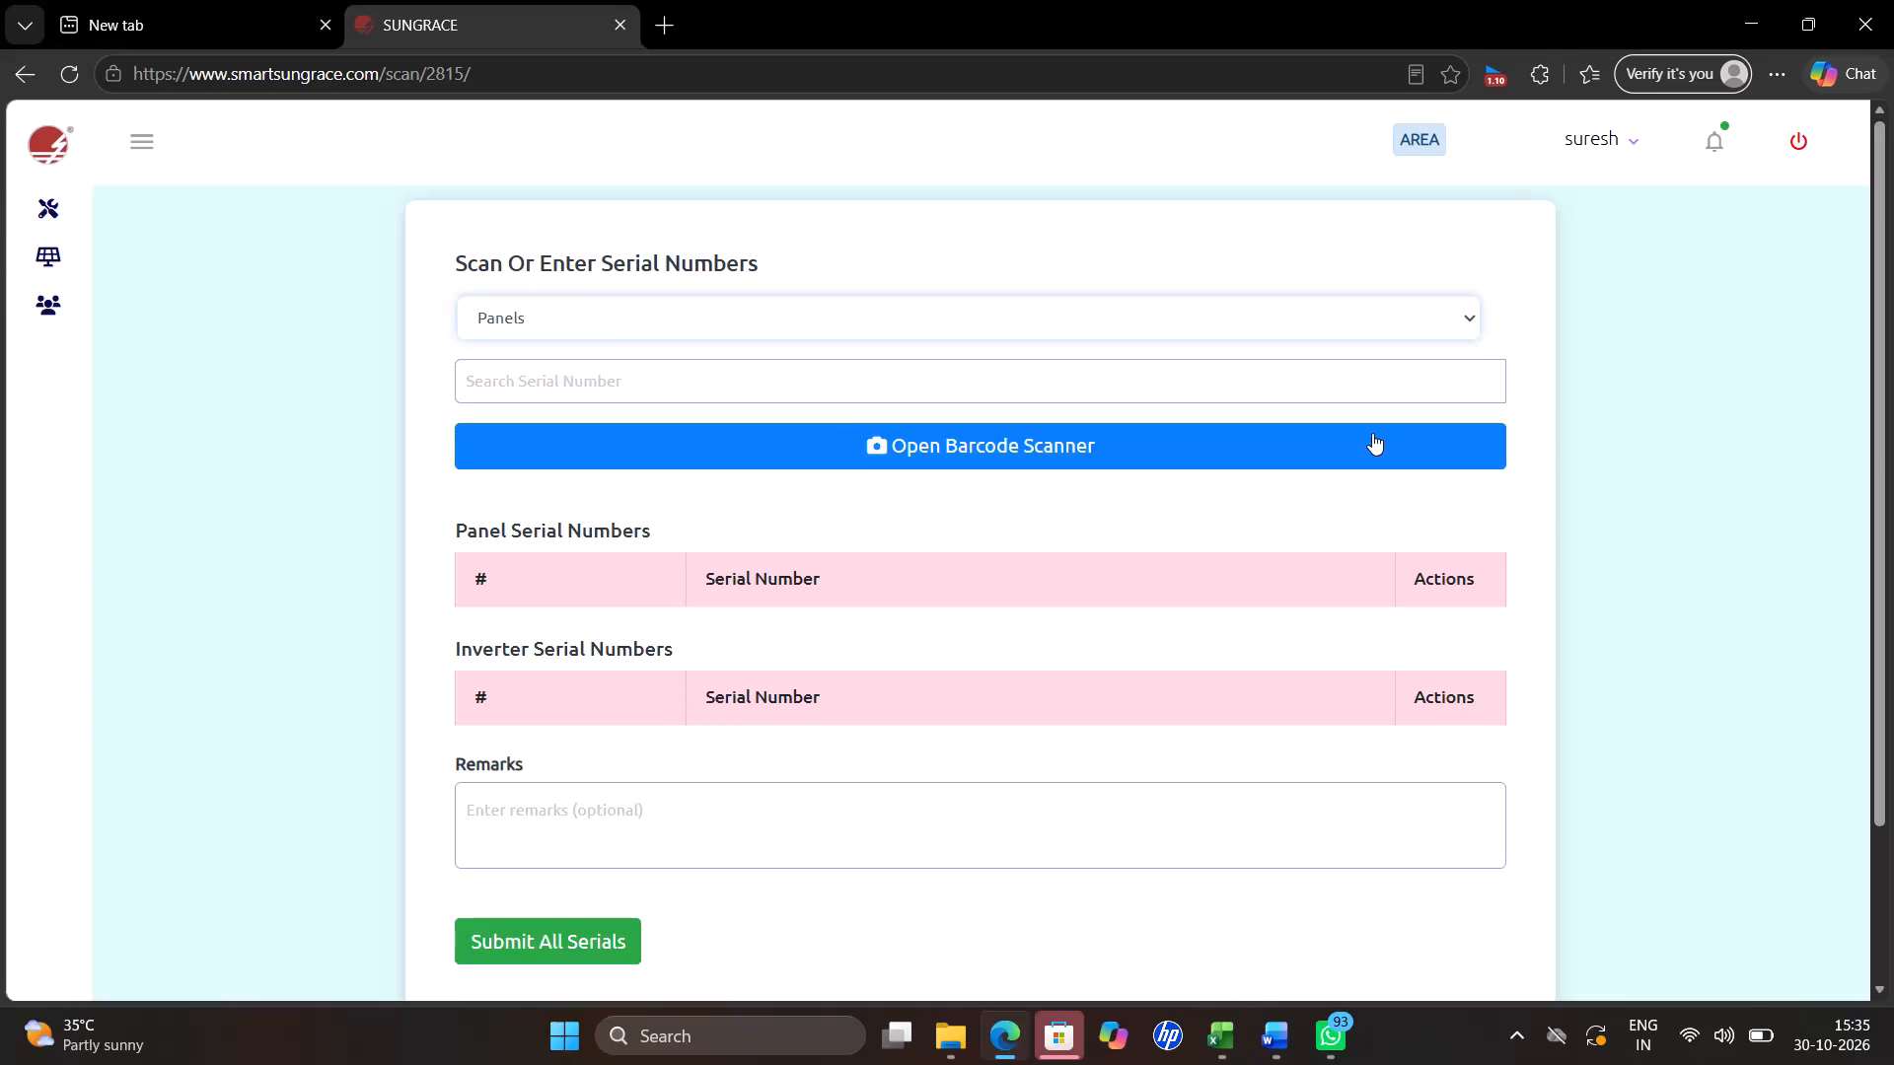
pyautogui.write('22123')
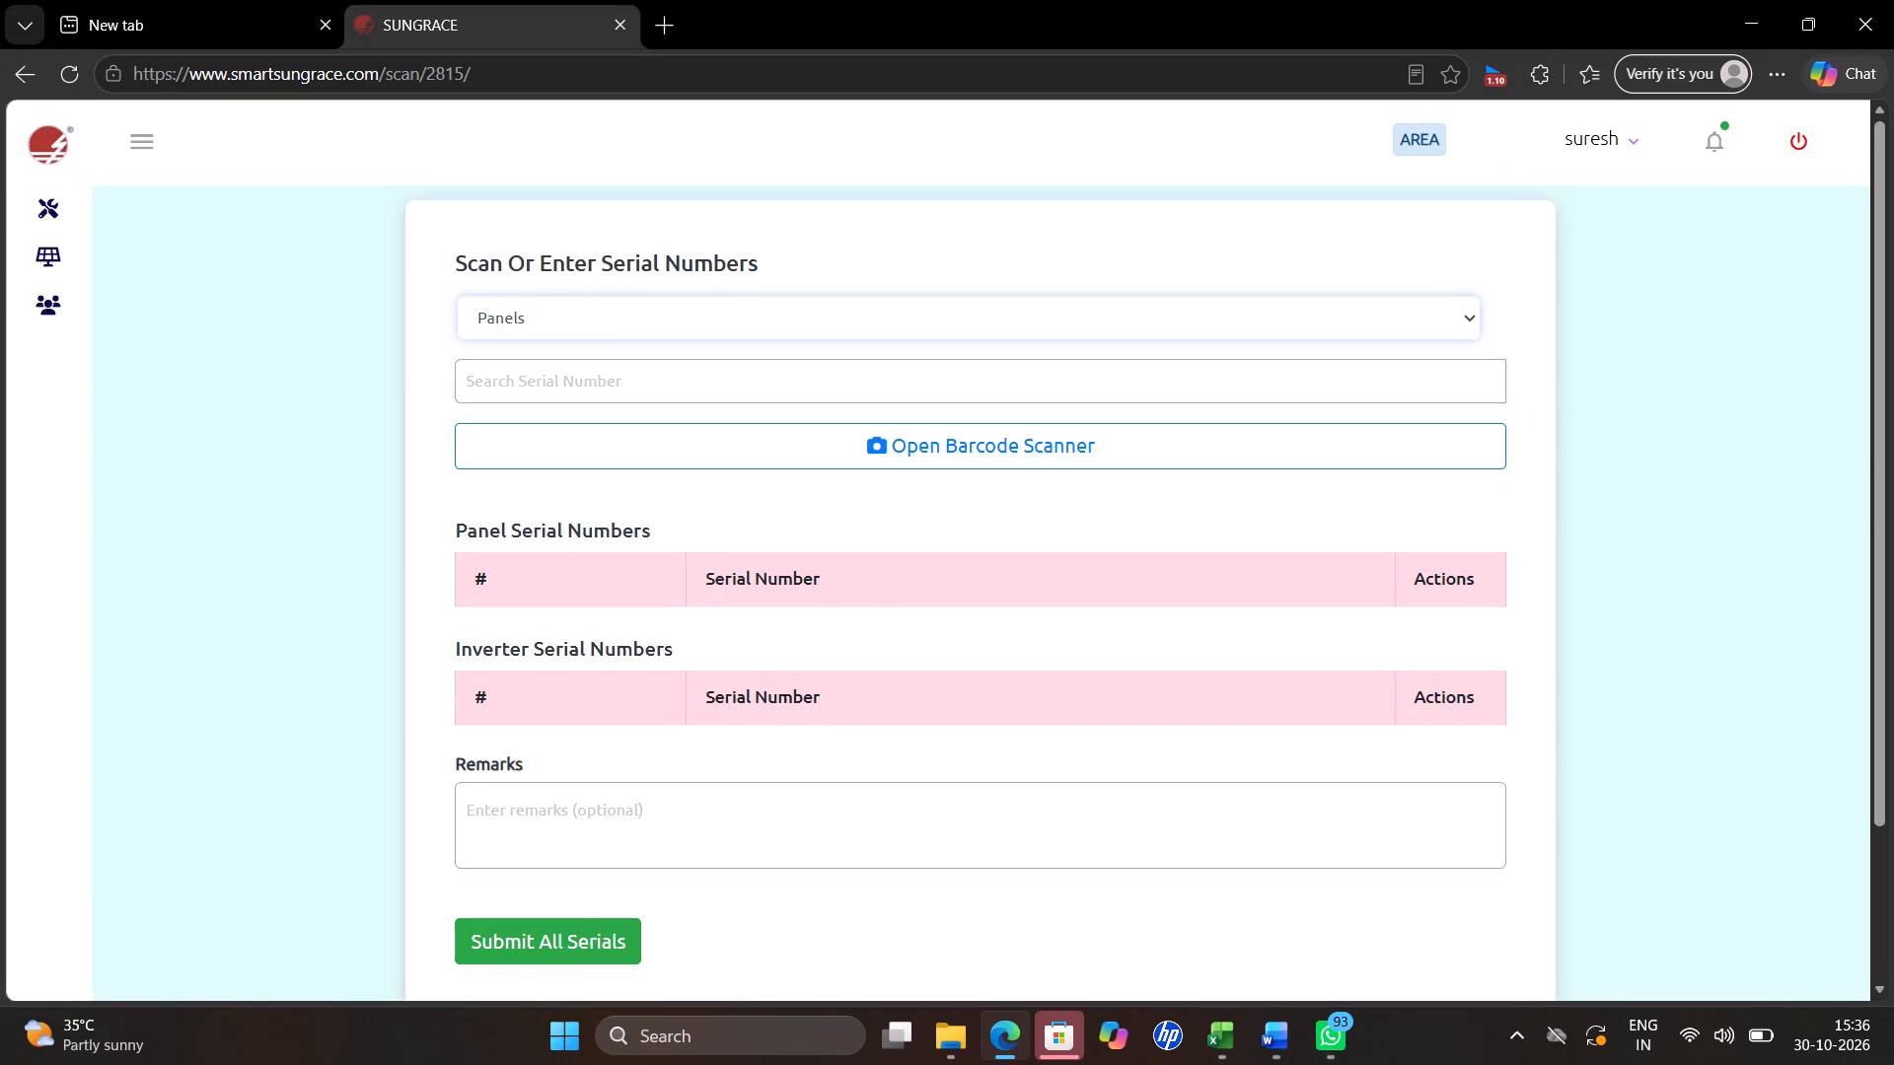
pyautogui.click(1403, 364)
pyautogui.write('2213')
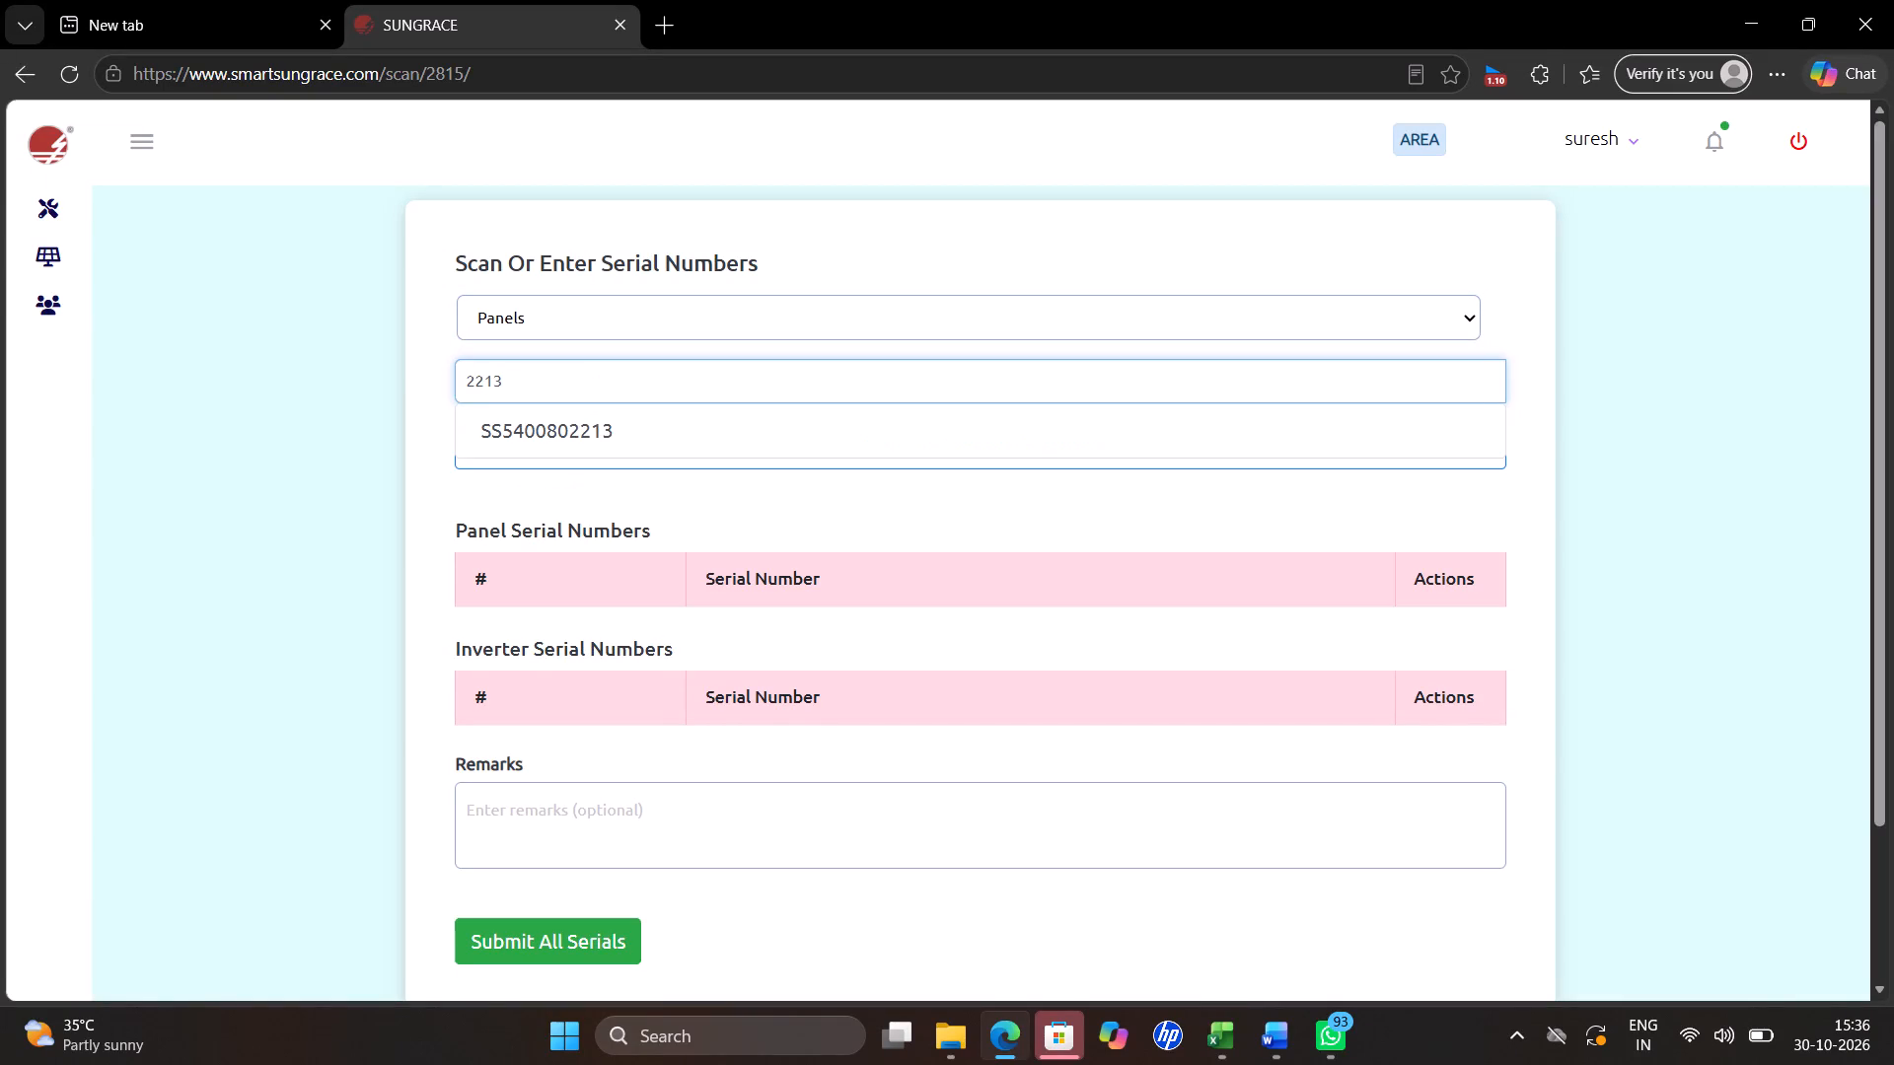
pyautogui.click(1327, 448)
pyautogui.click(1196, 368)
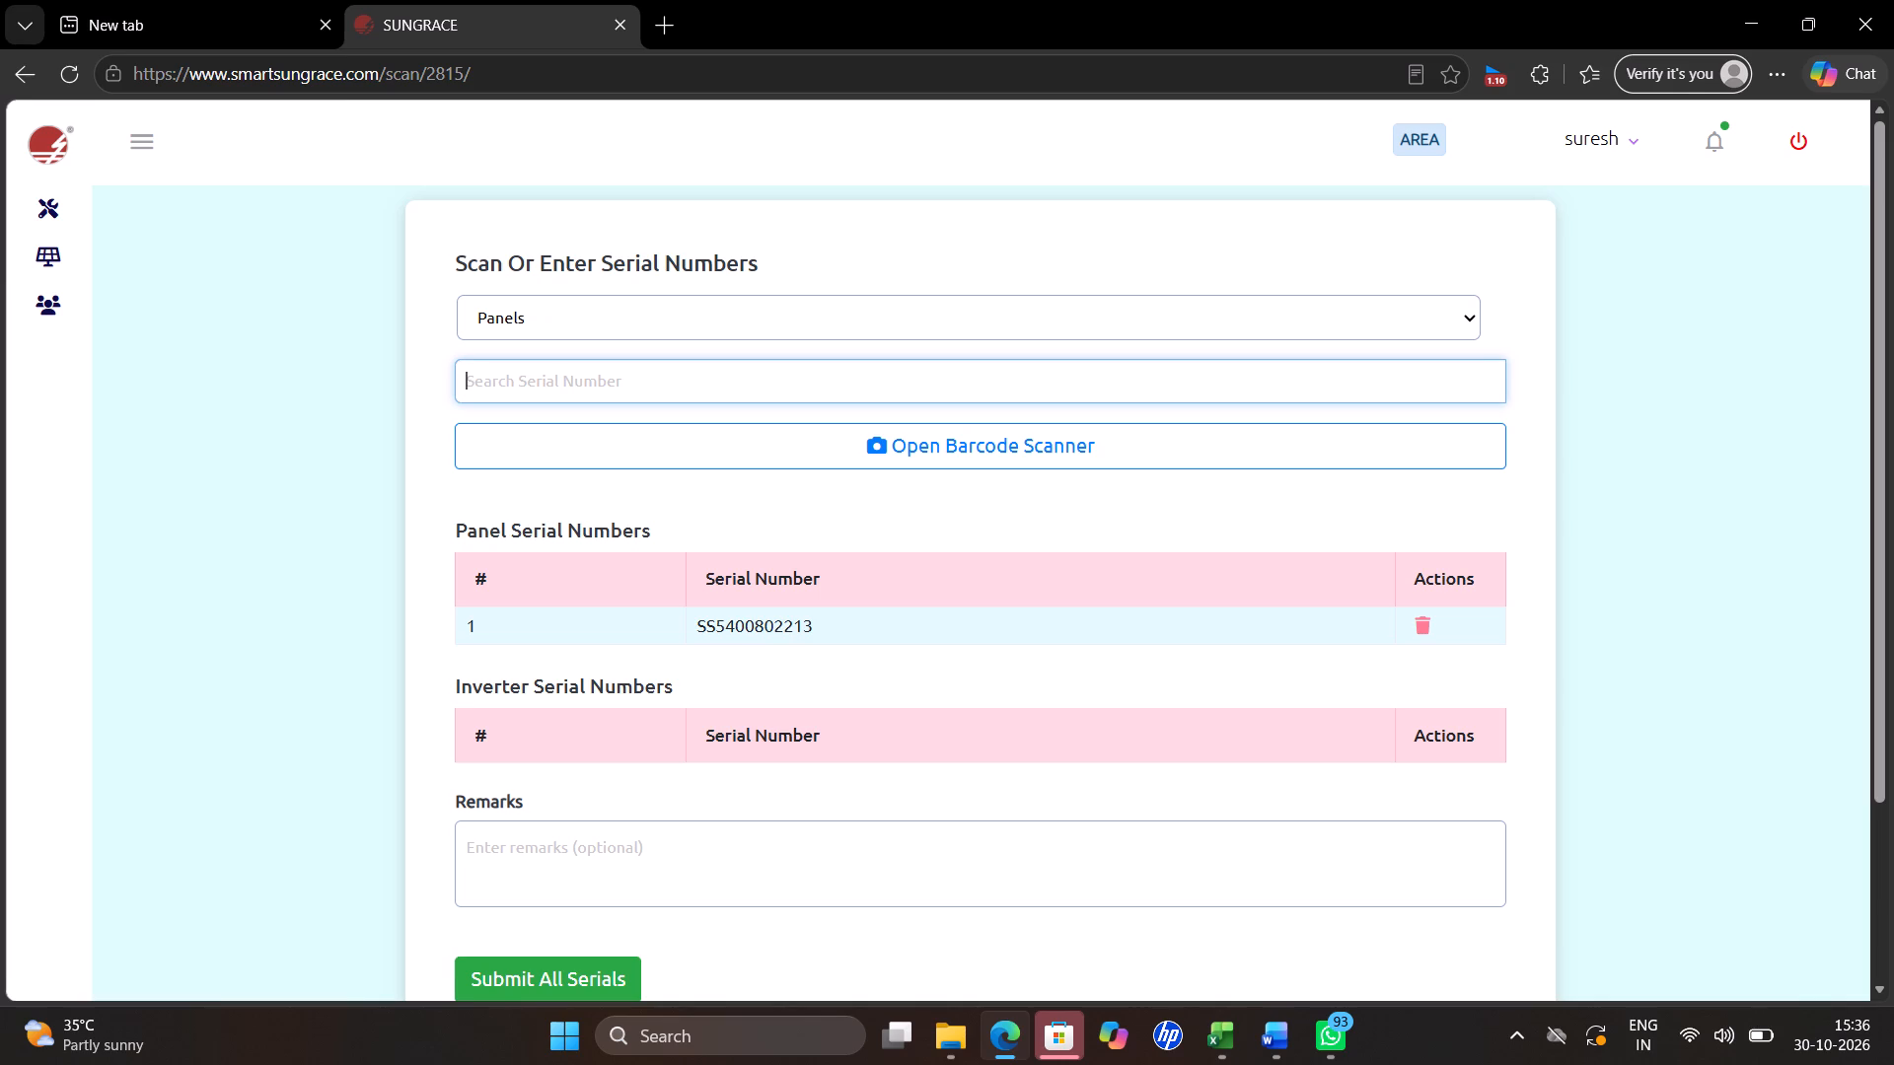
pyautogui.write('2030')
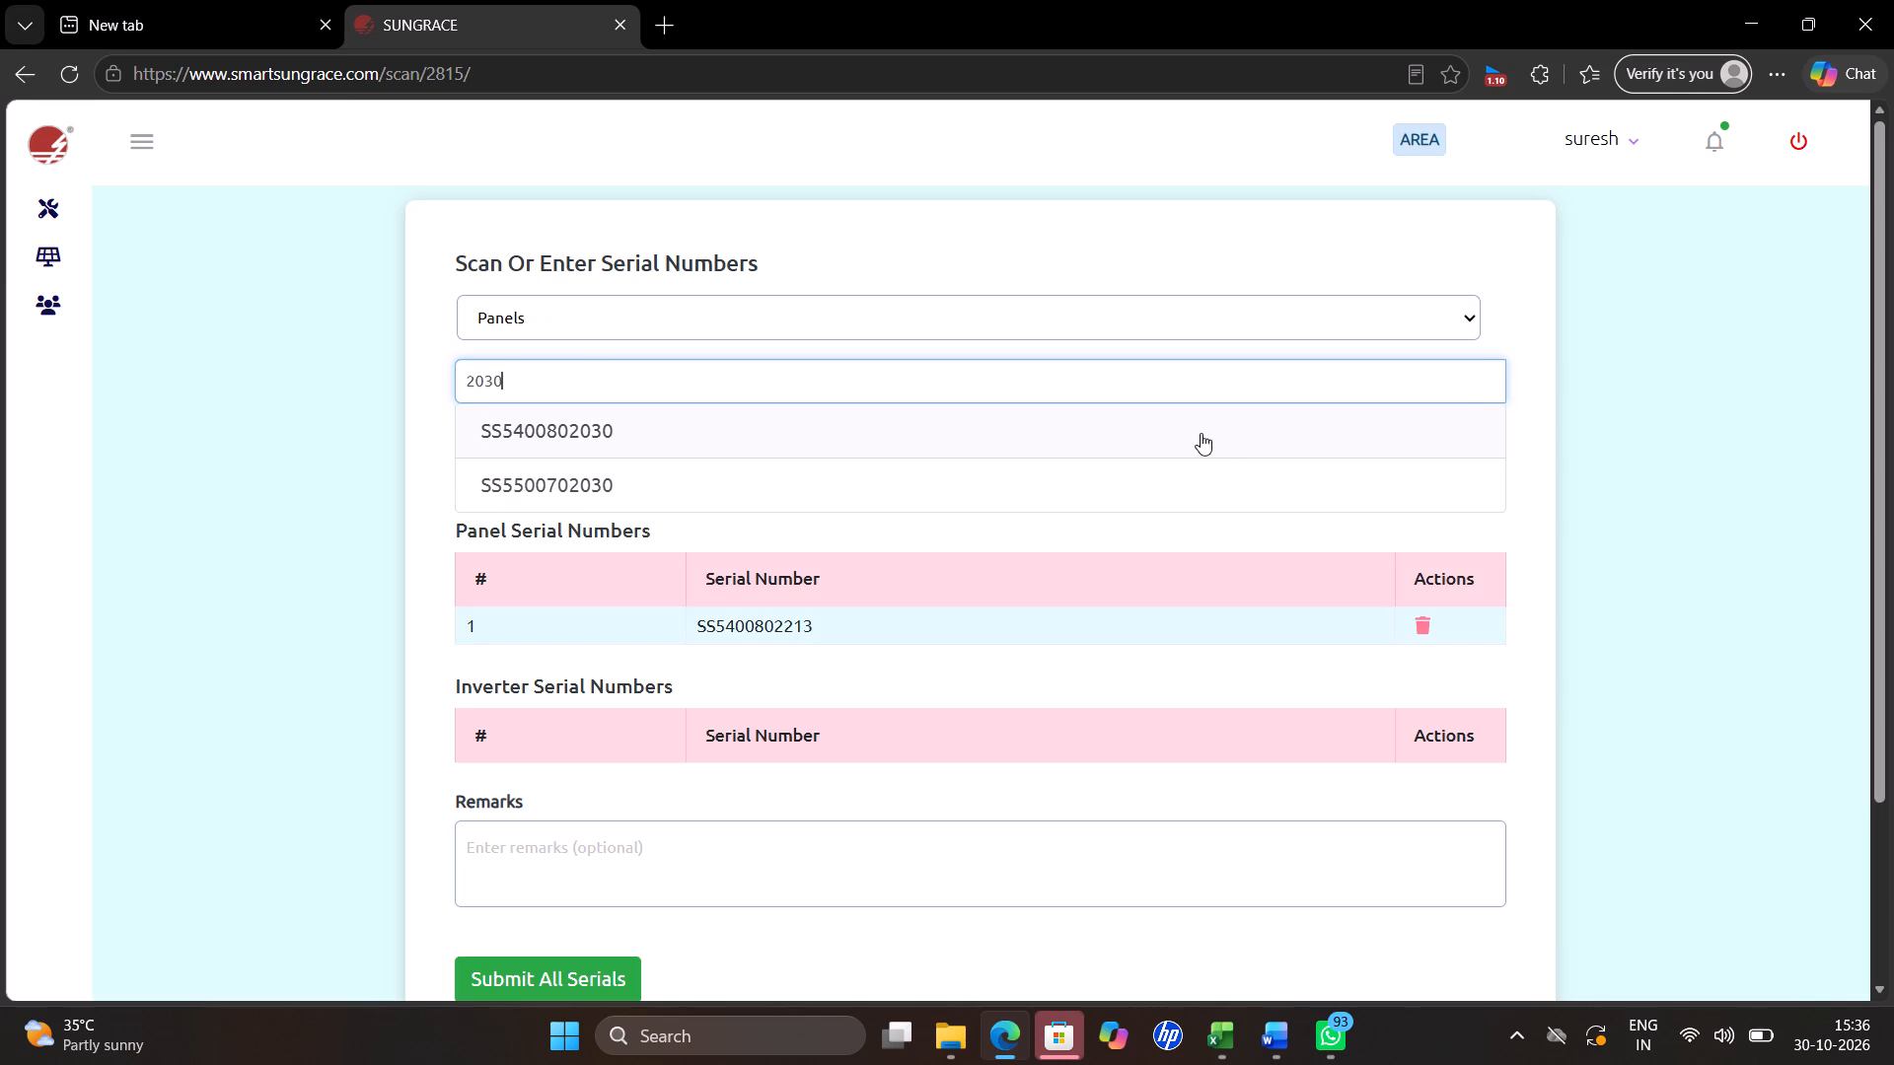
pyautogui.click(1069, 428)
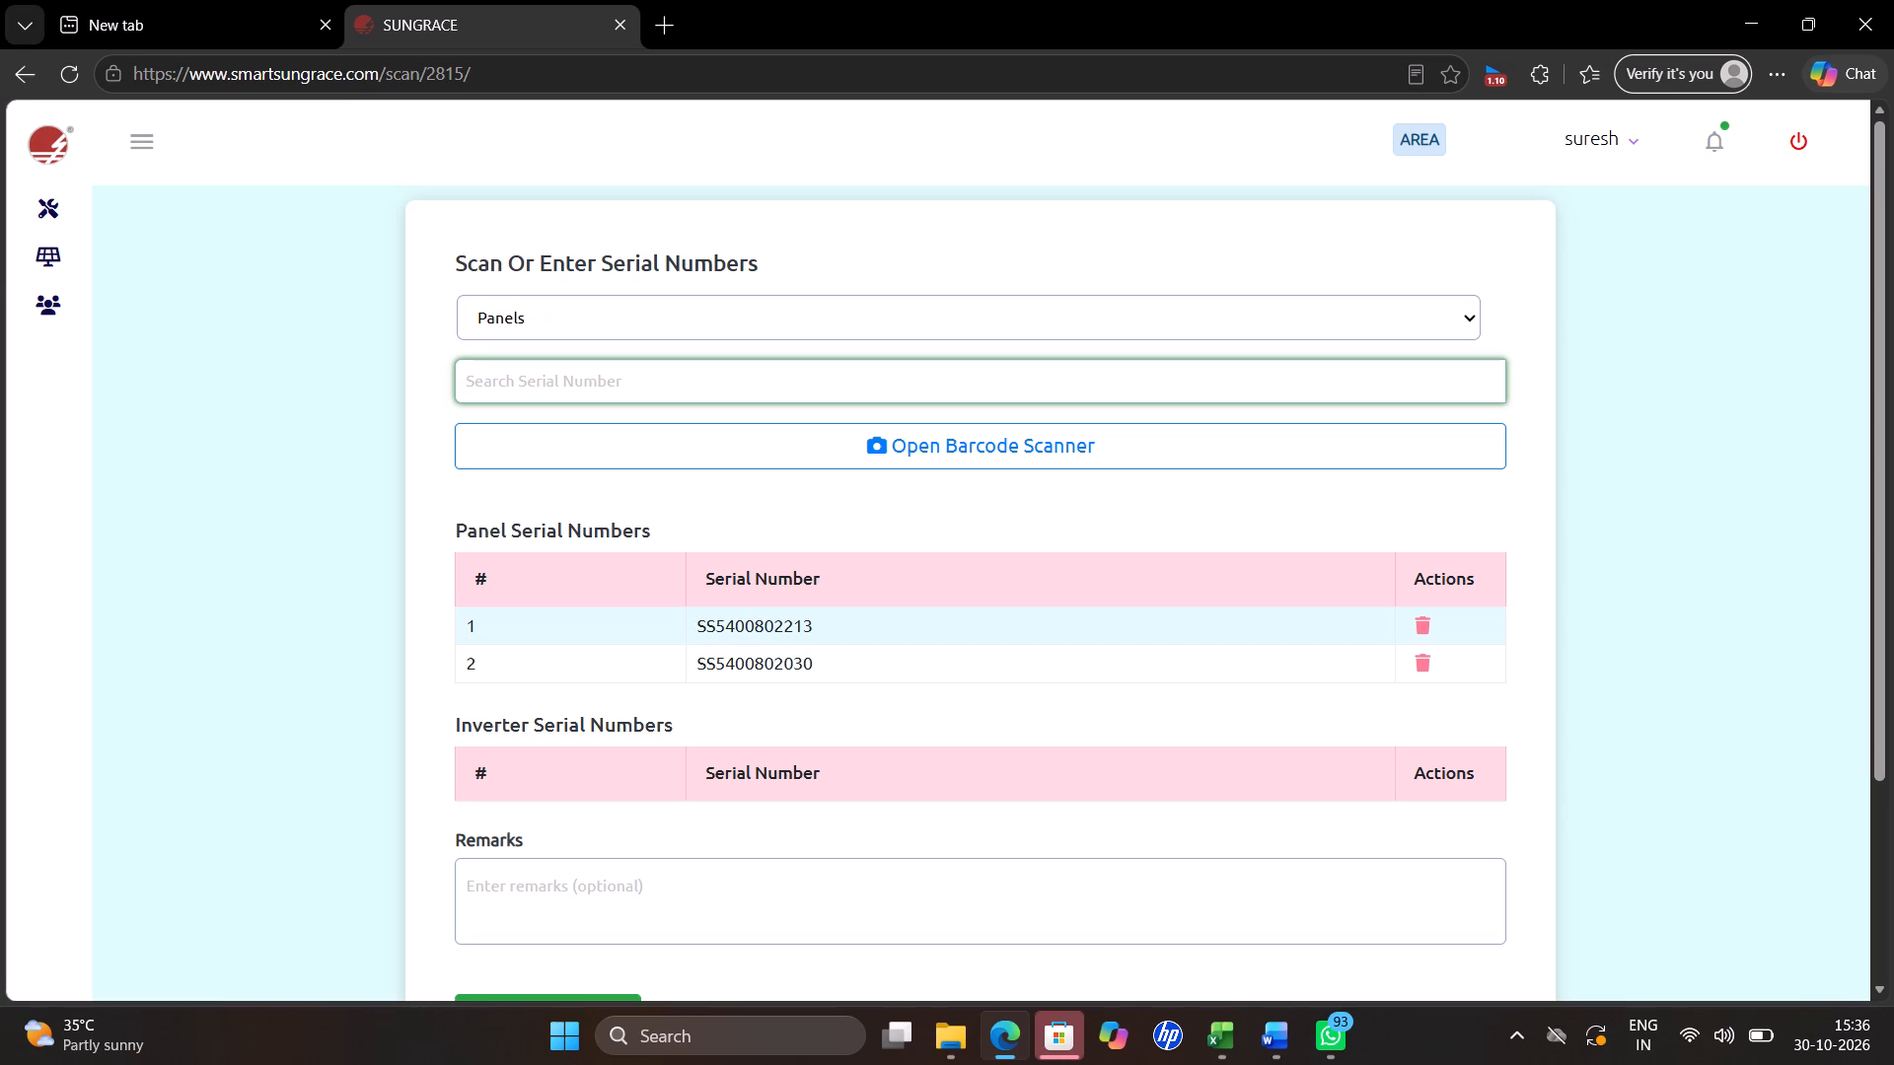
pyautogui.write('2222')
pyautogui.click(979, 384)
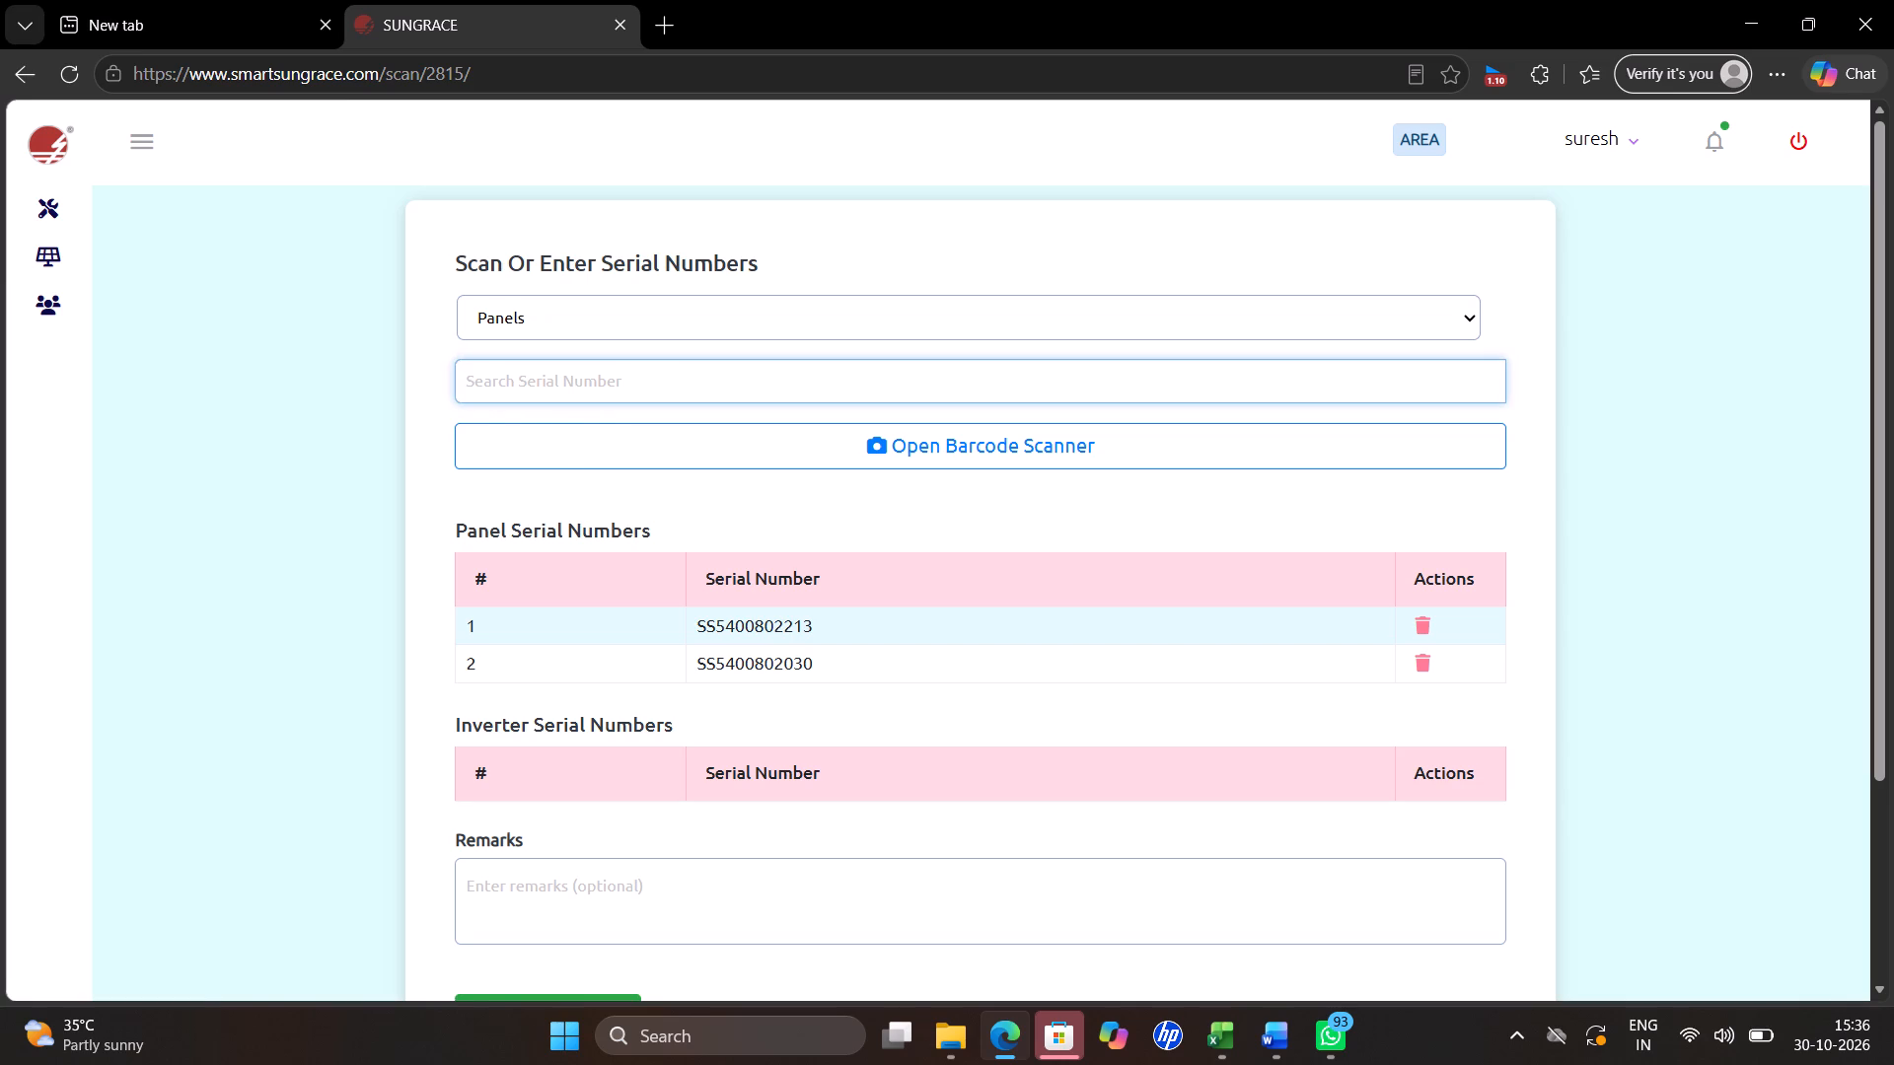
pyautogui.write('2222')
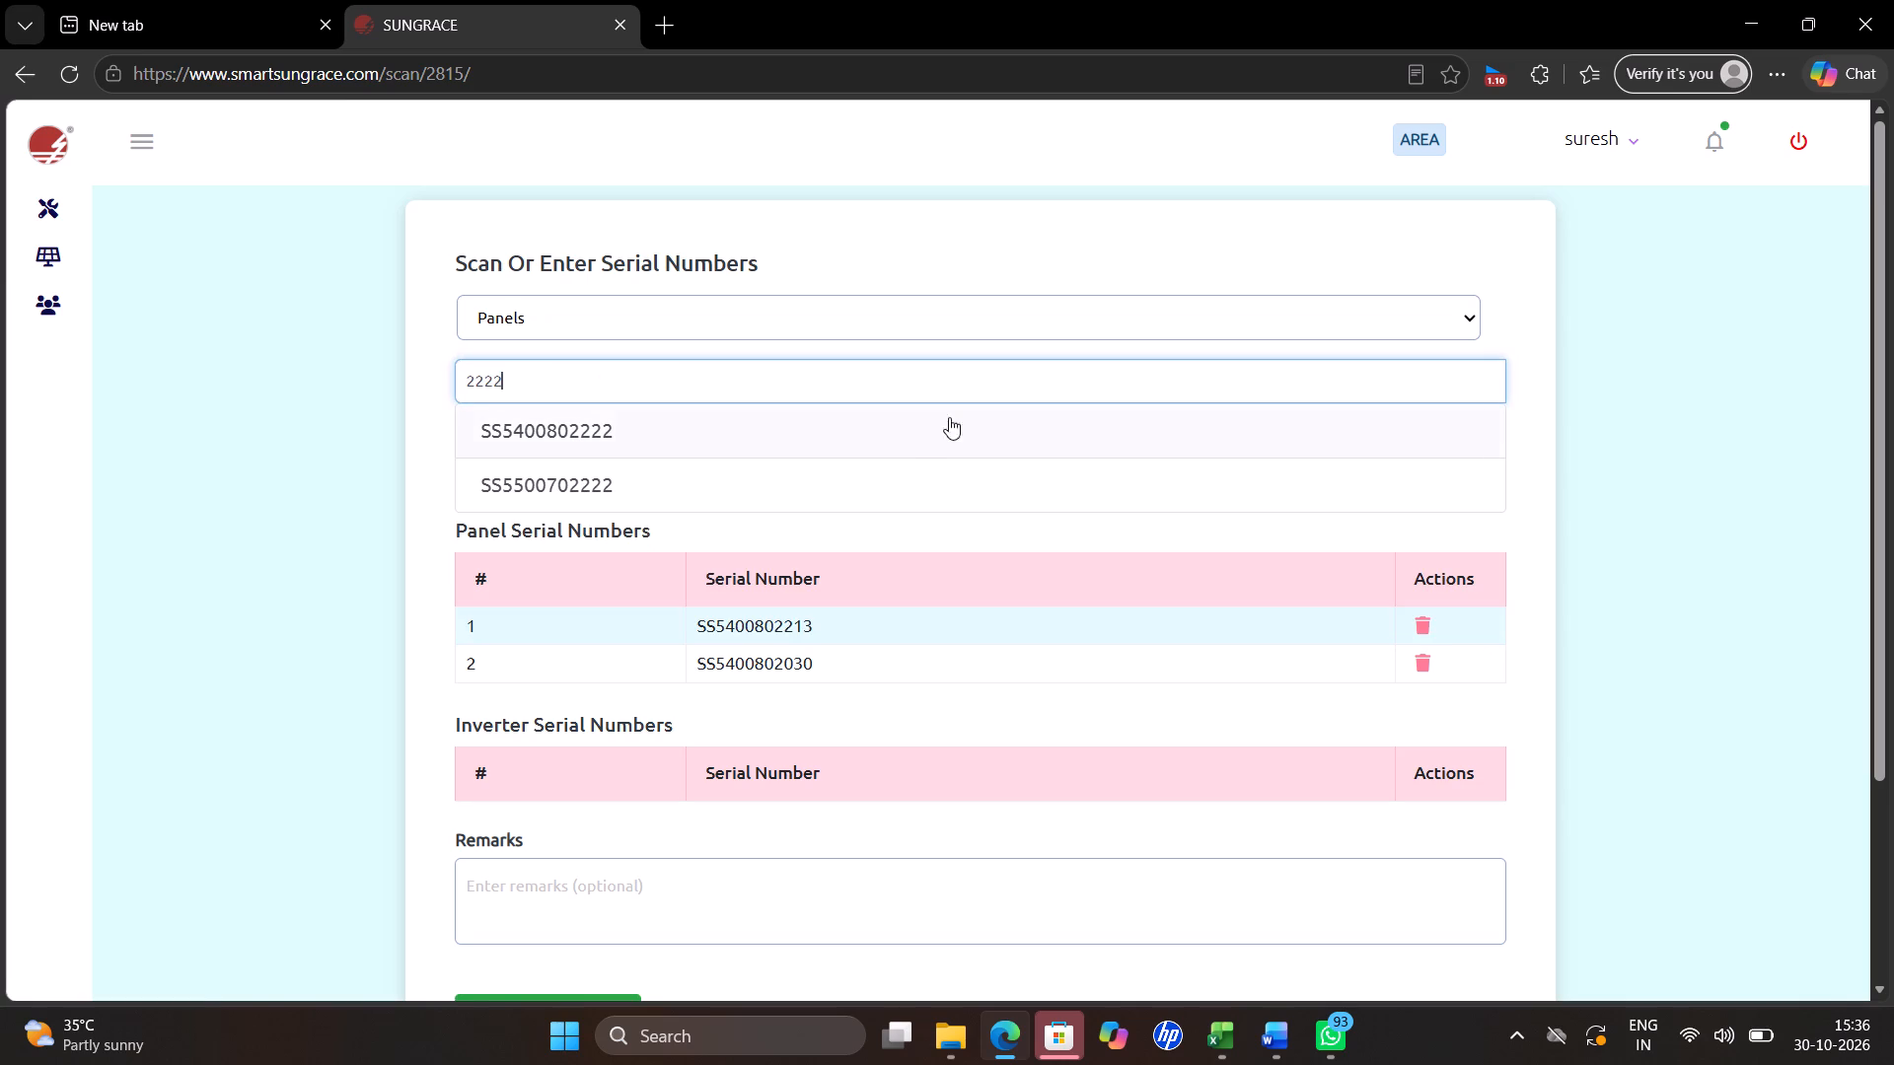
pyautogui.click(932, 434)
pyautogui.click(922, 380)
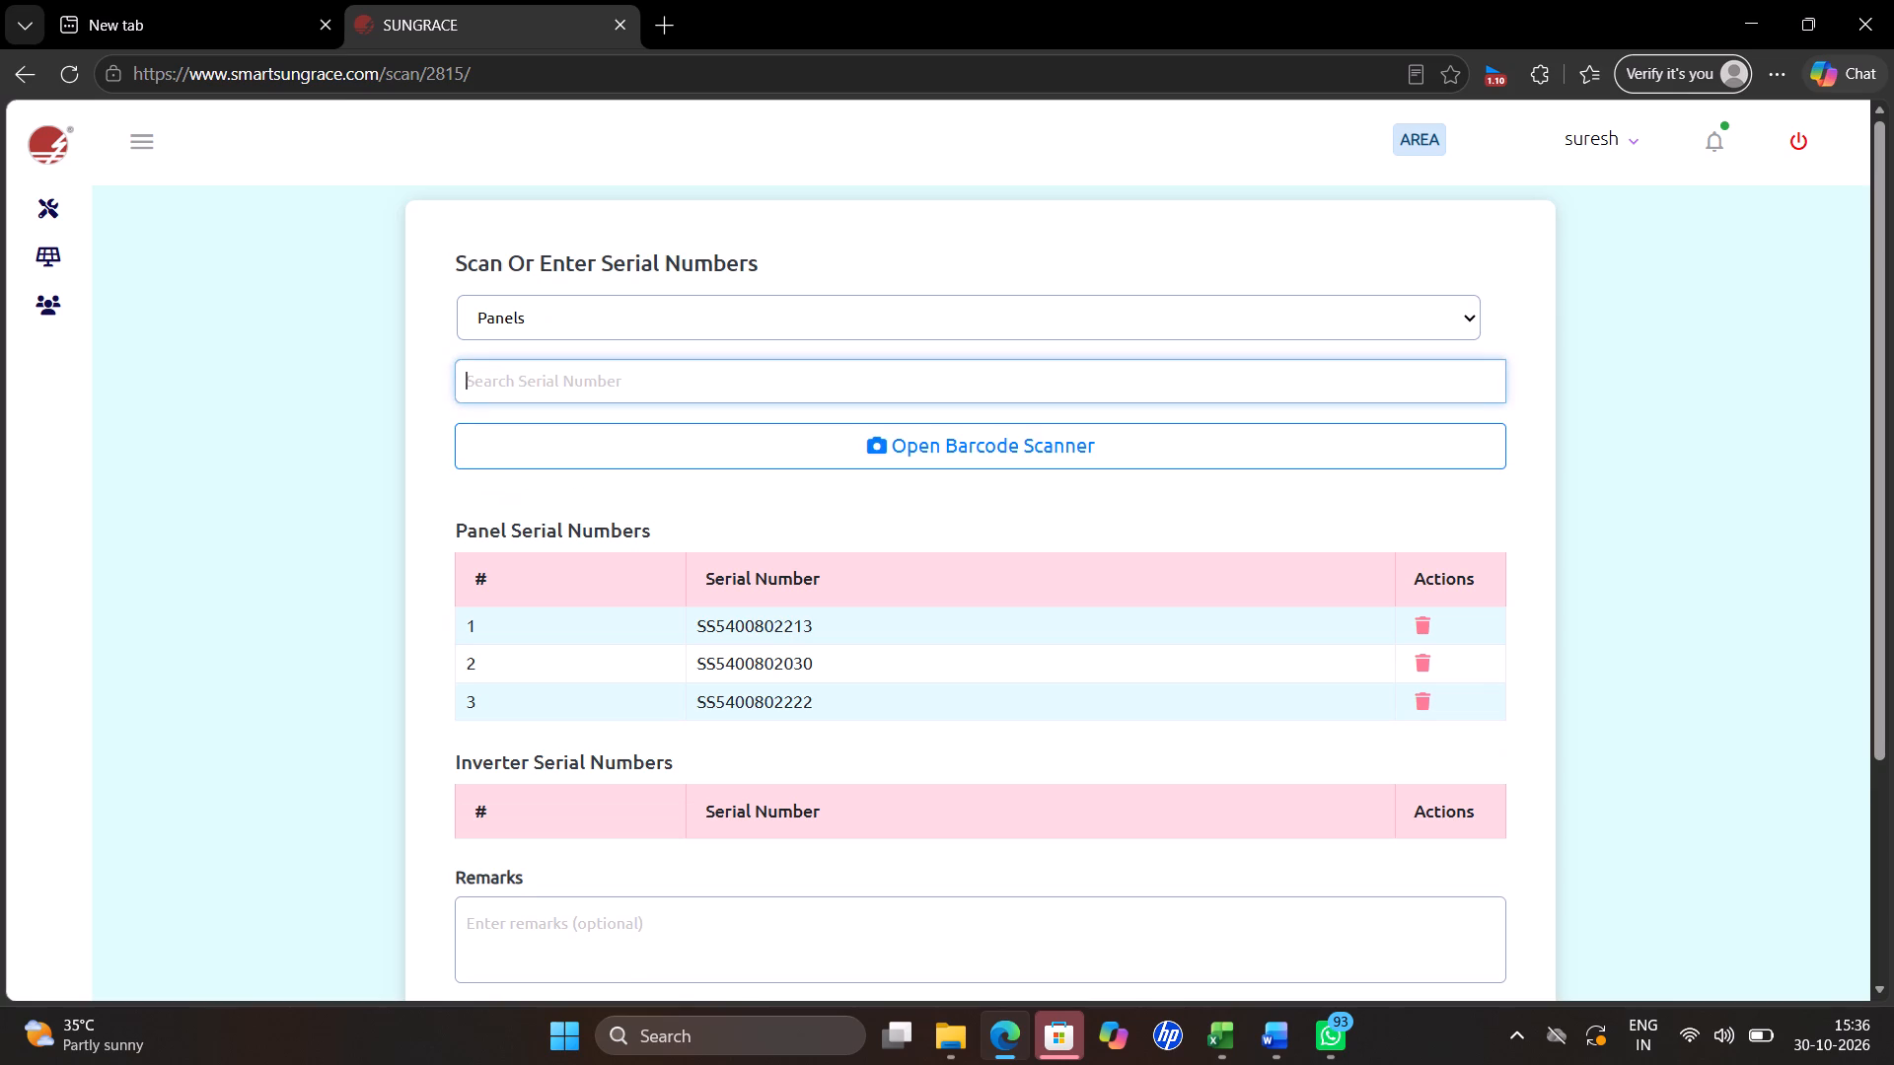
pyautogui.write('2203')
pyautogui.click(875, 435)
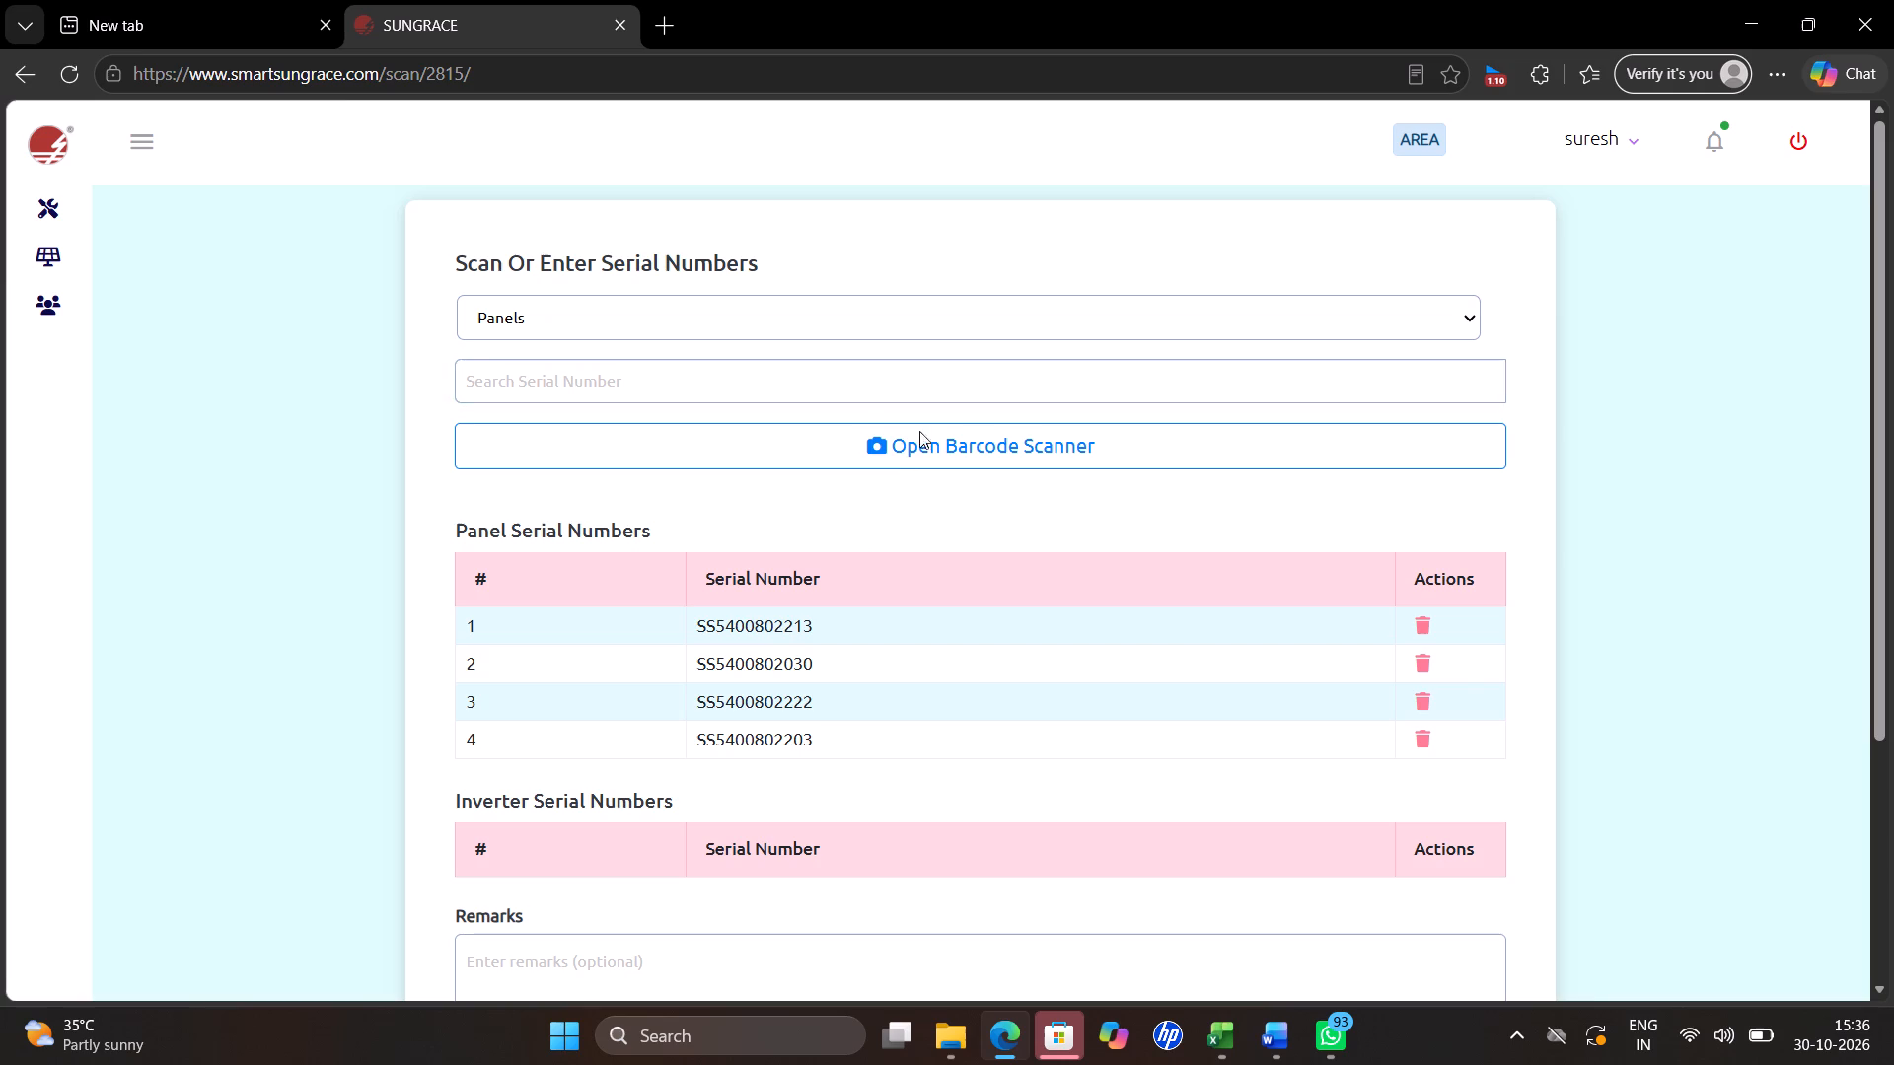
pyautogui.scroll(-3, 939, 465)
pyautogui.scroll(4, 931, 584)
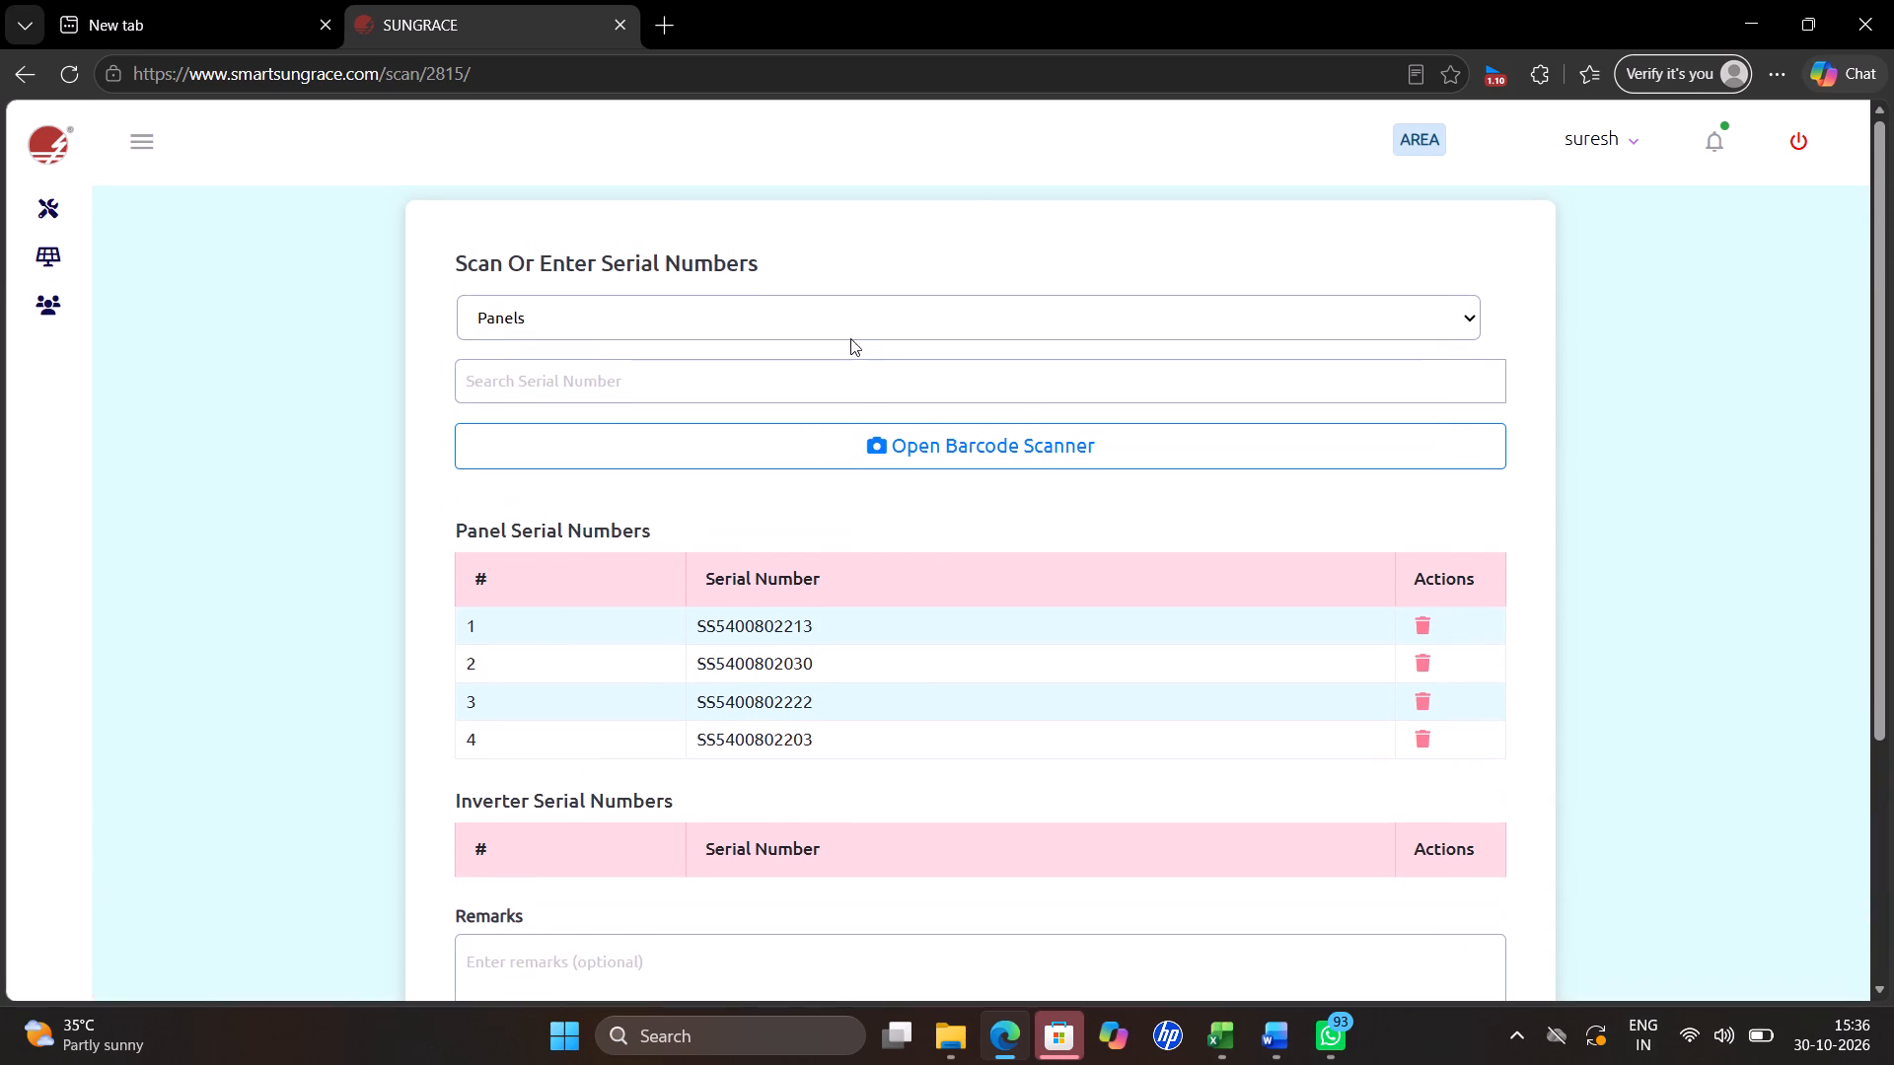
pyautogui.click(904, 328)
pyautogui.click(859, 423)
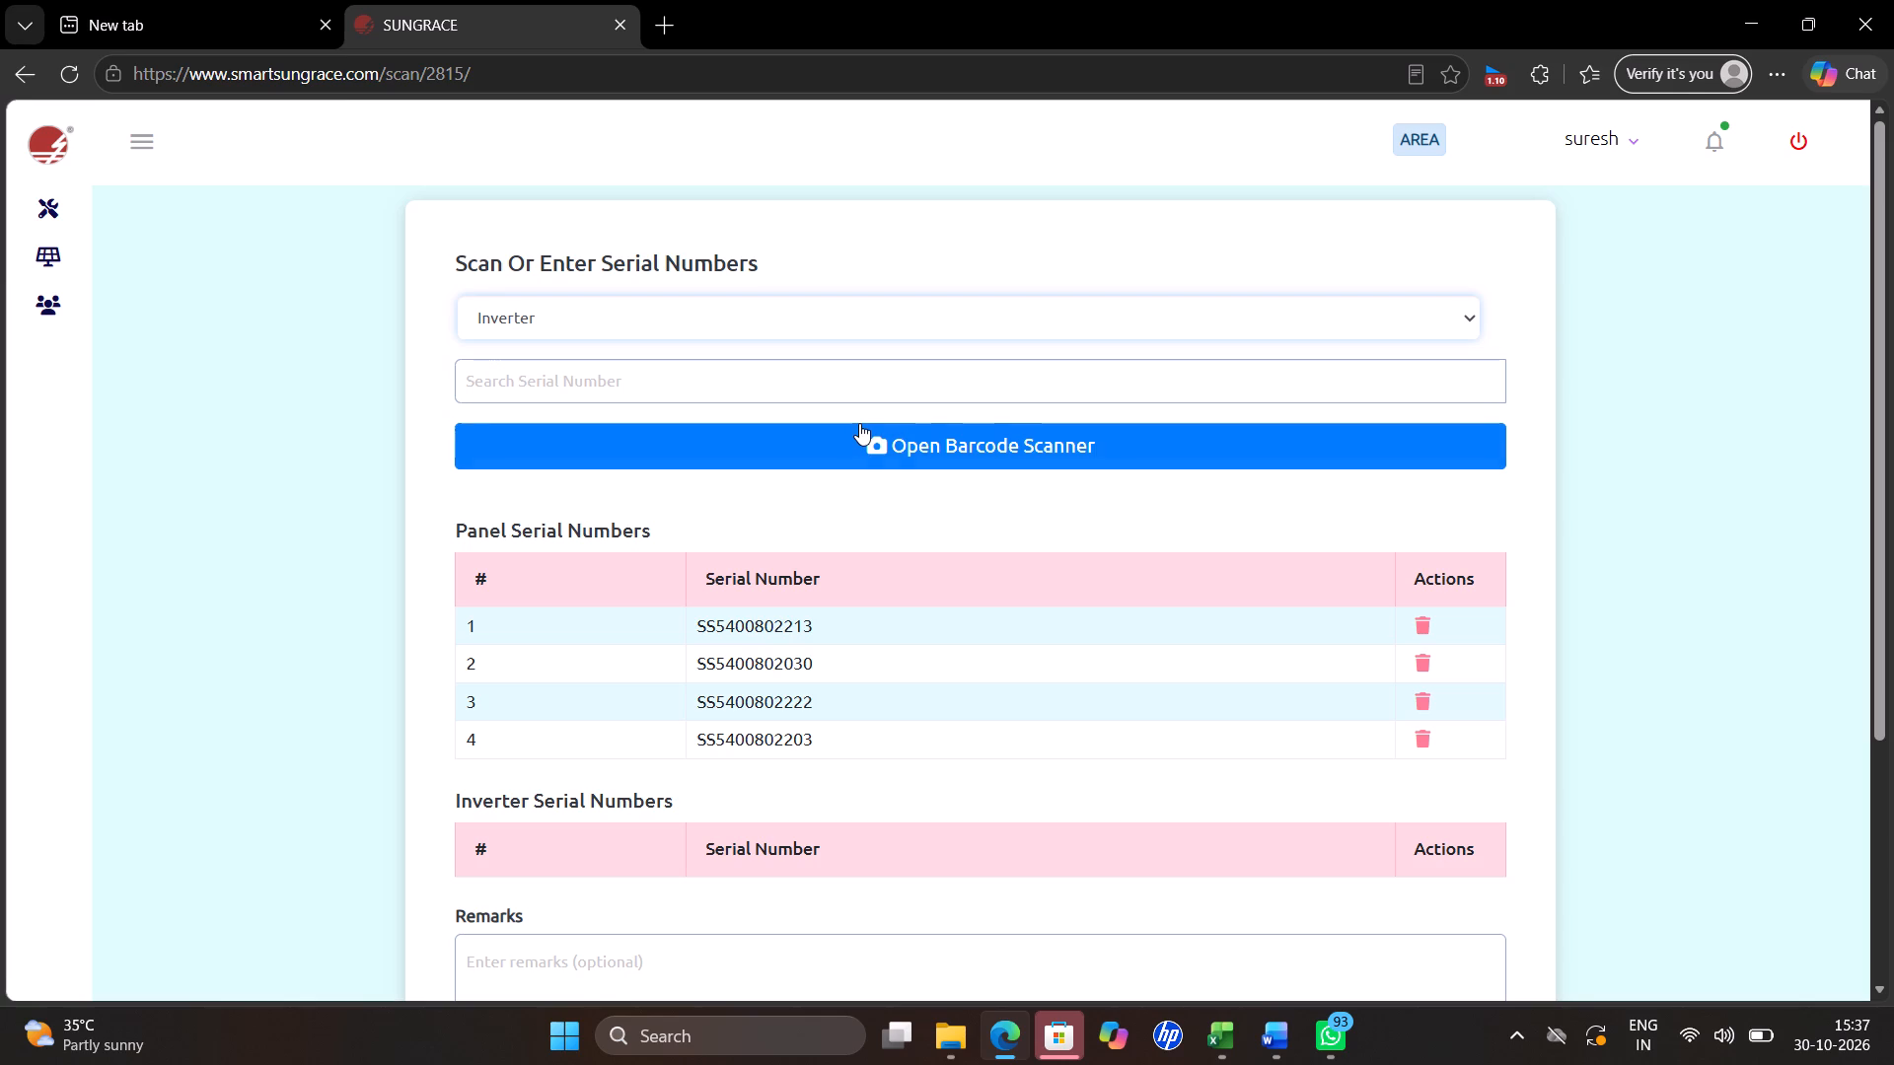
pyautogui.write('333')
pyautogui.click(868, 384)
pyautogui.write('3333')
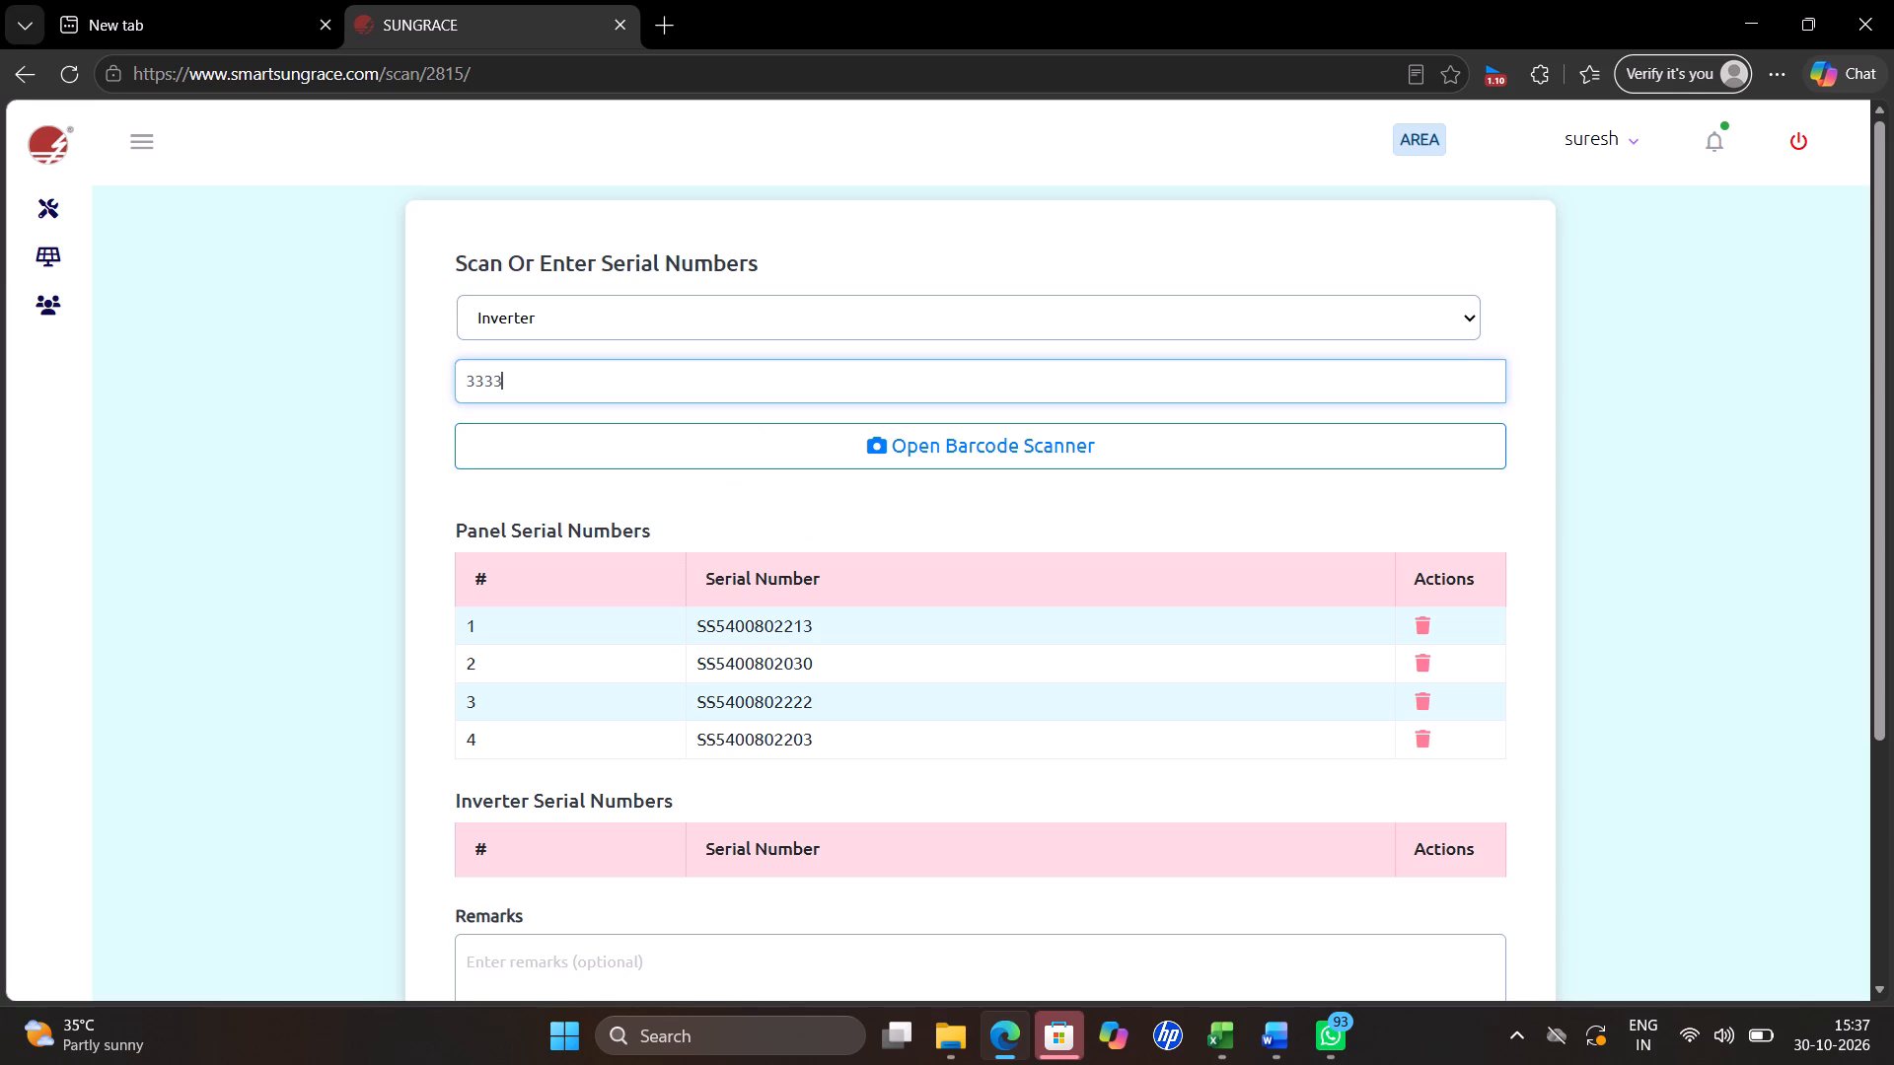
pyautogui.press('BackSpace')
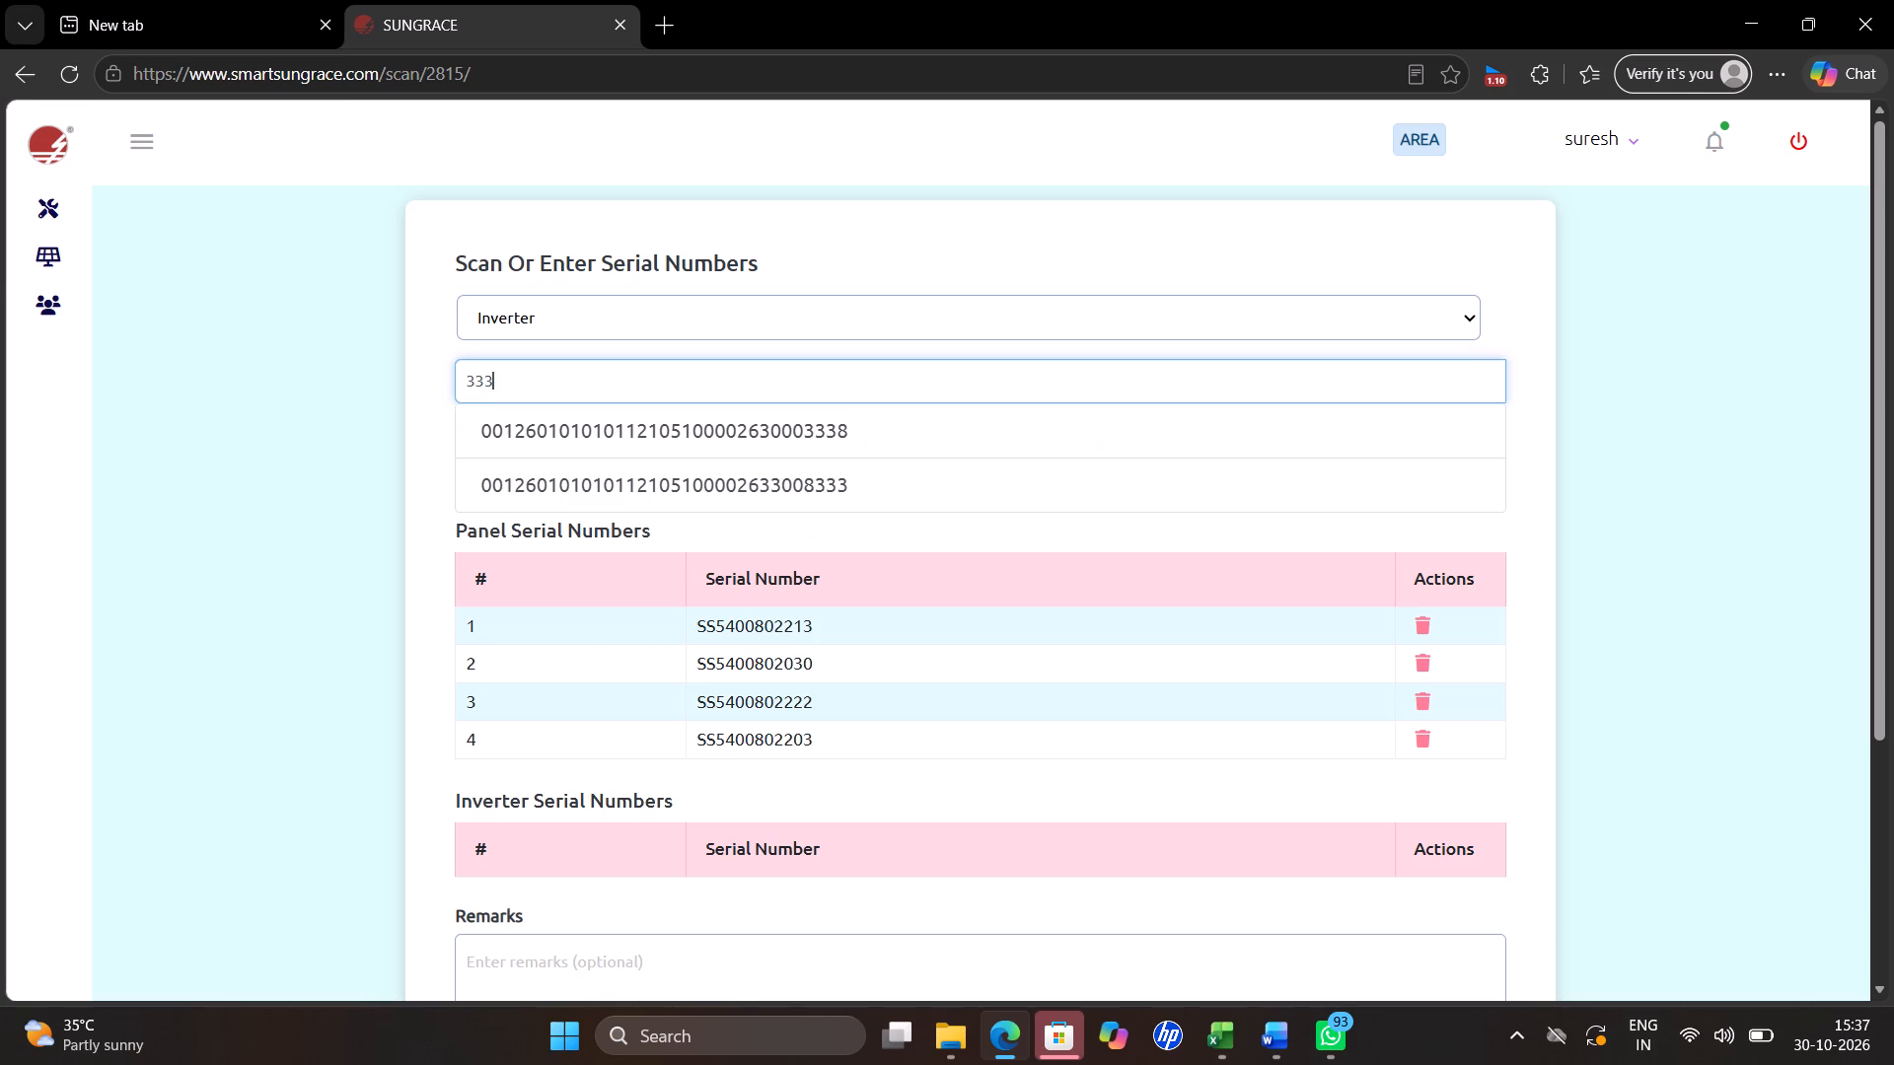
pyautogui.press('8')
pyautogui.click(949, 451)
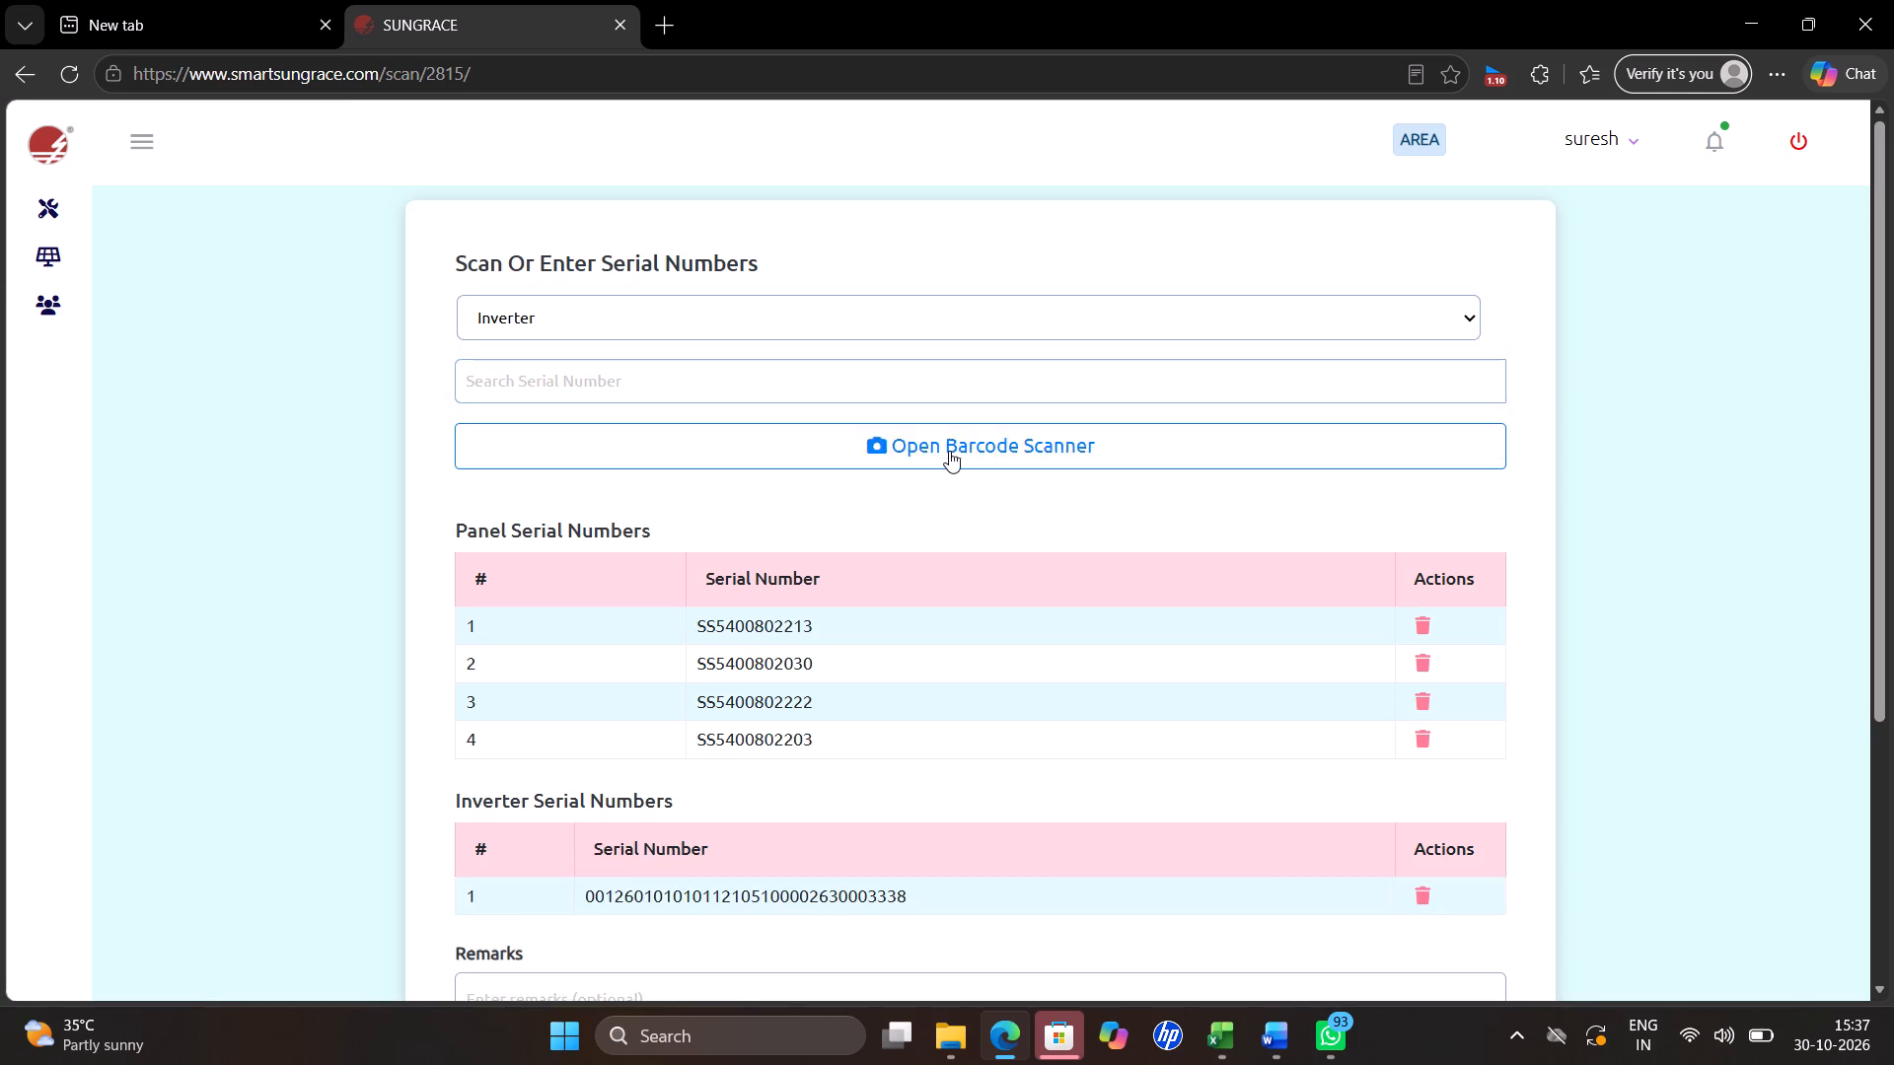
# Save the installation's panel and inverter serial numbers.
pyautogui.scroll(-4, 1130, 657)
pyautogui.click(599, 740)
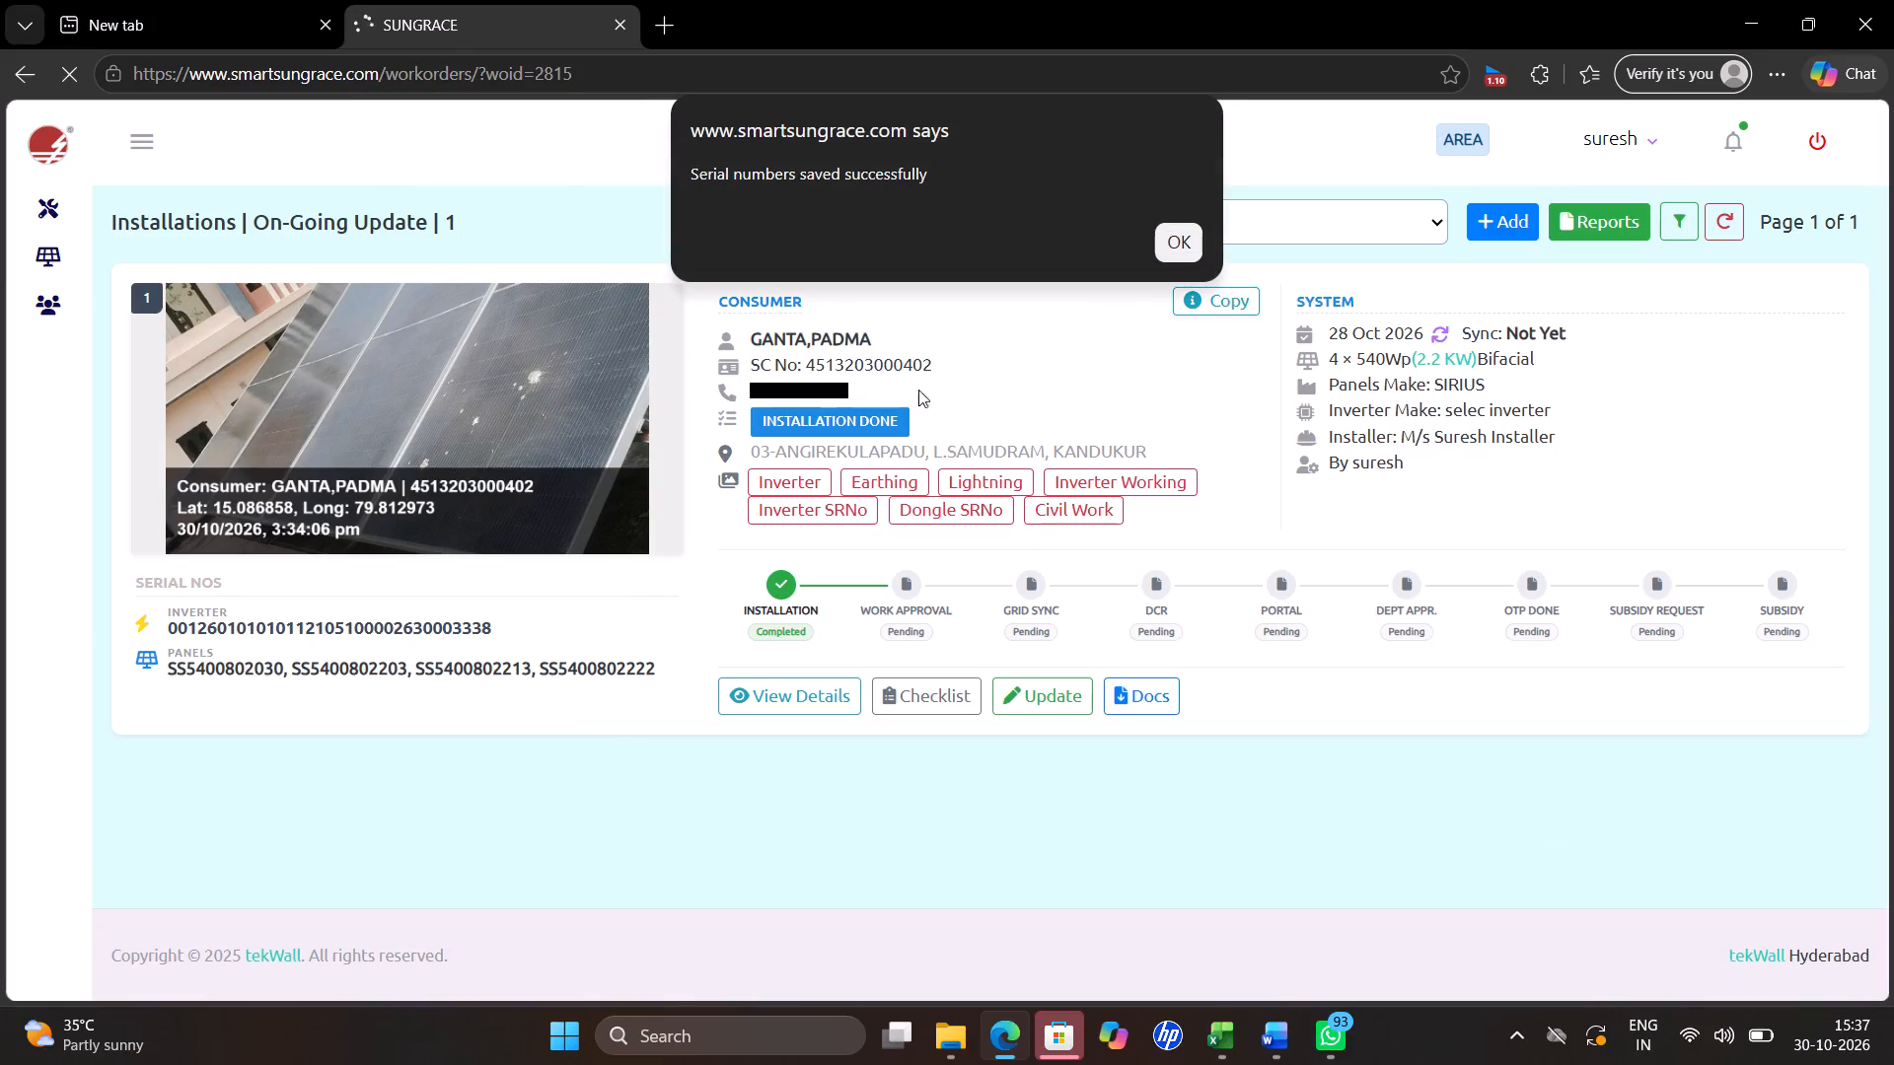
# Acknowledge the saved serial numbers and switch to the "dcr today" workbook in Excel.
pyautogui.click(1173, 248)
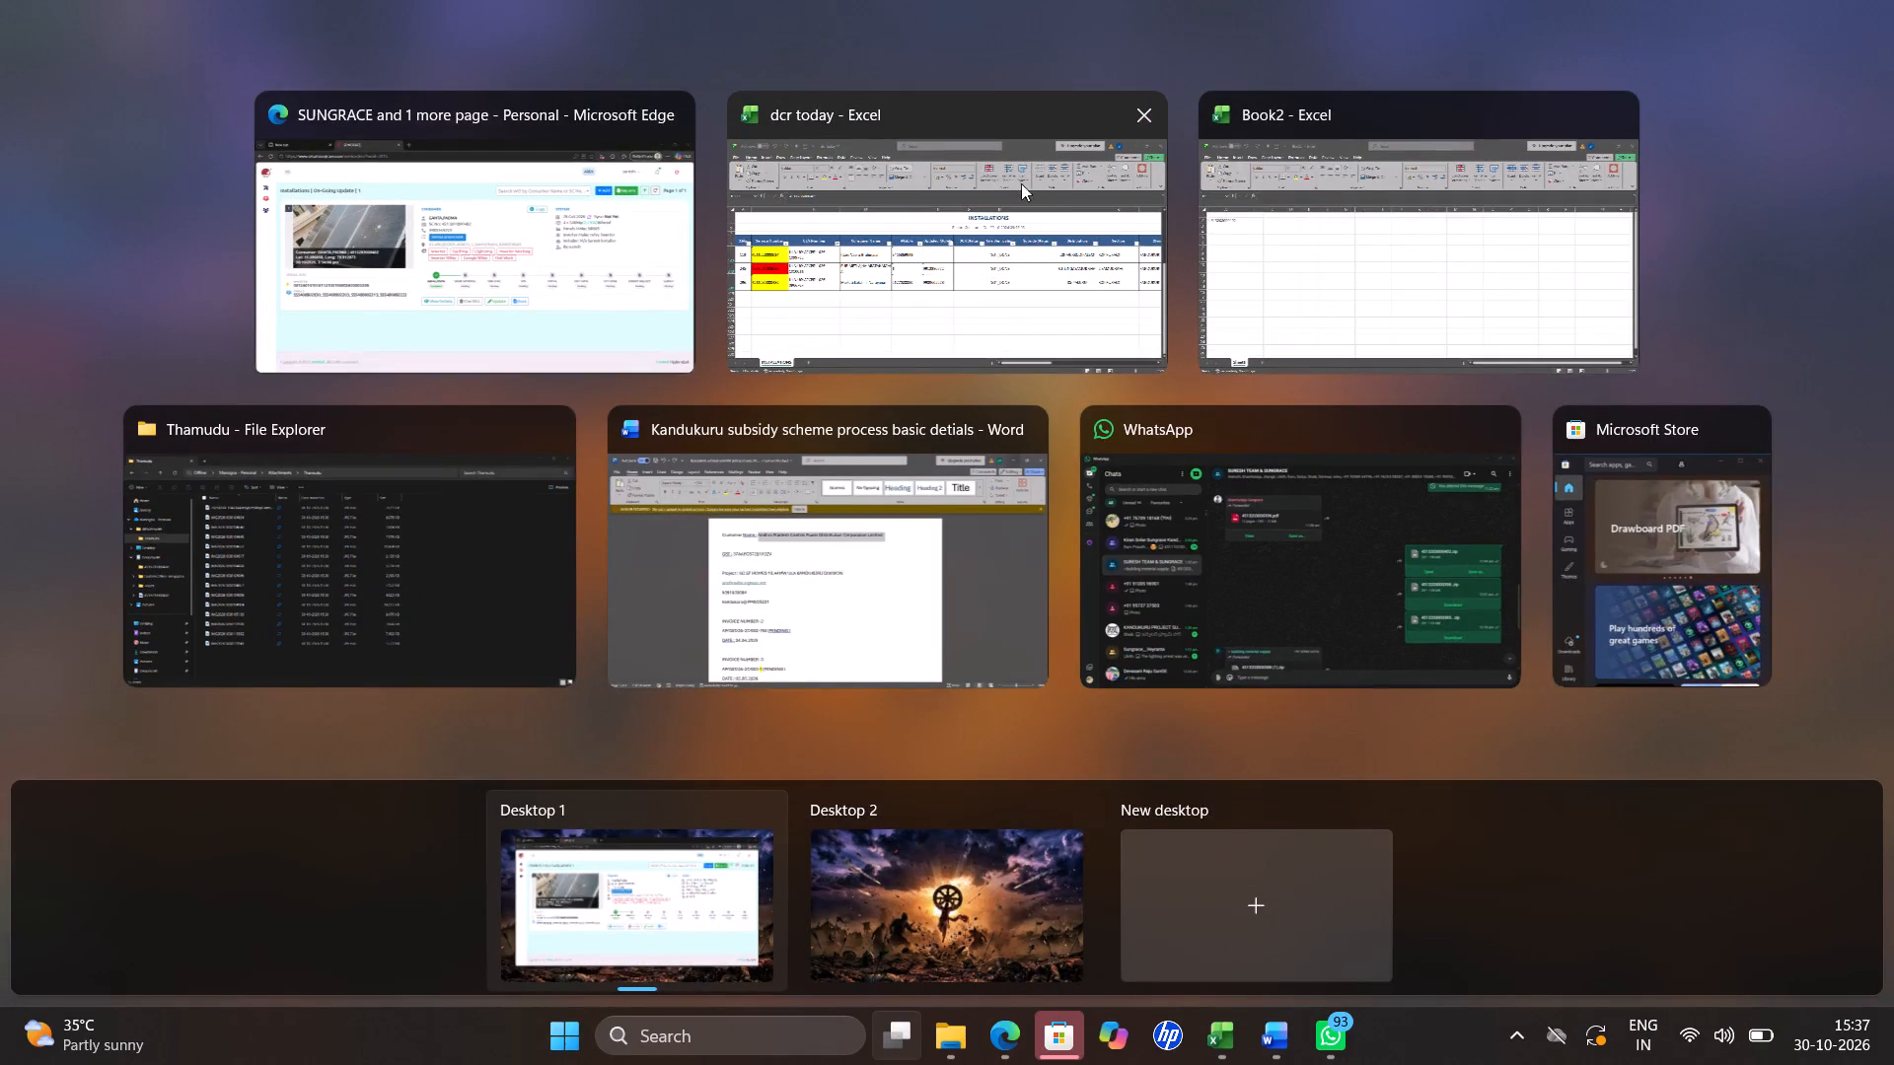
pyautogui.click(997, 203)
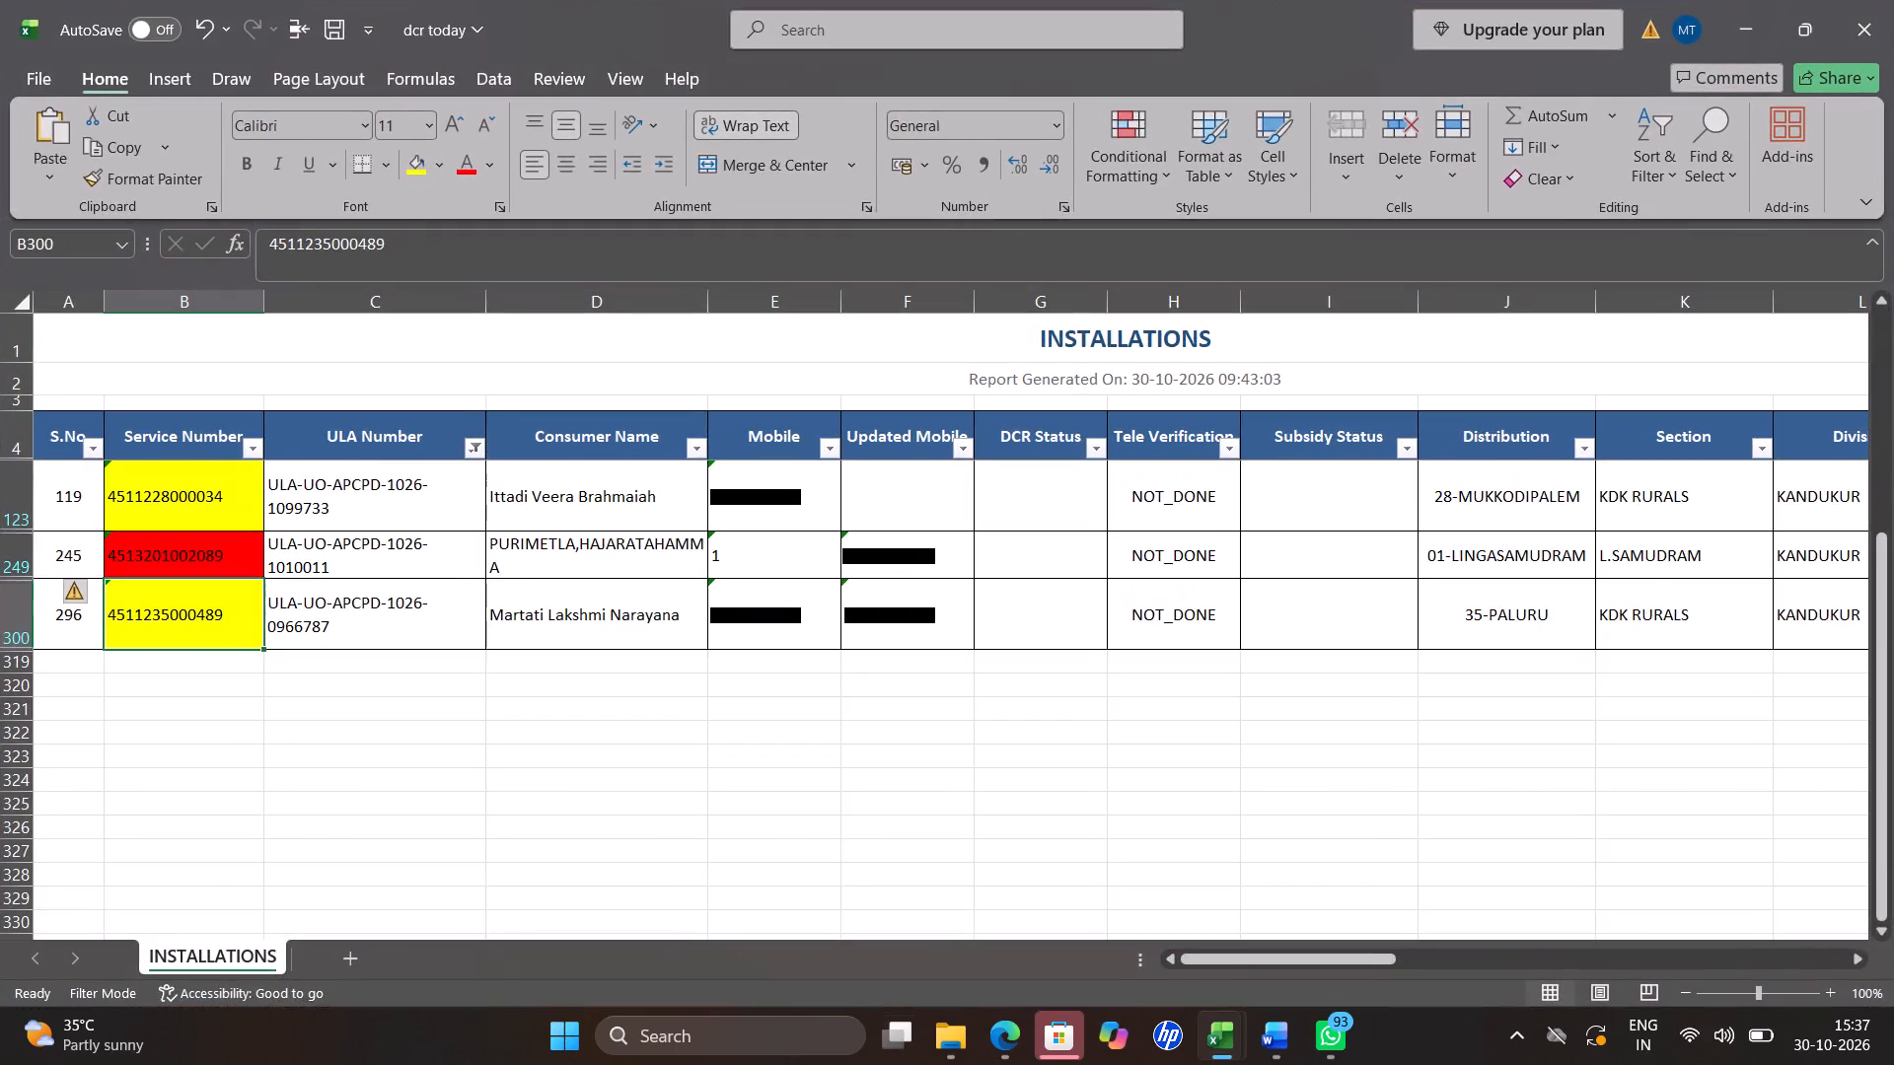
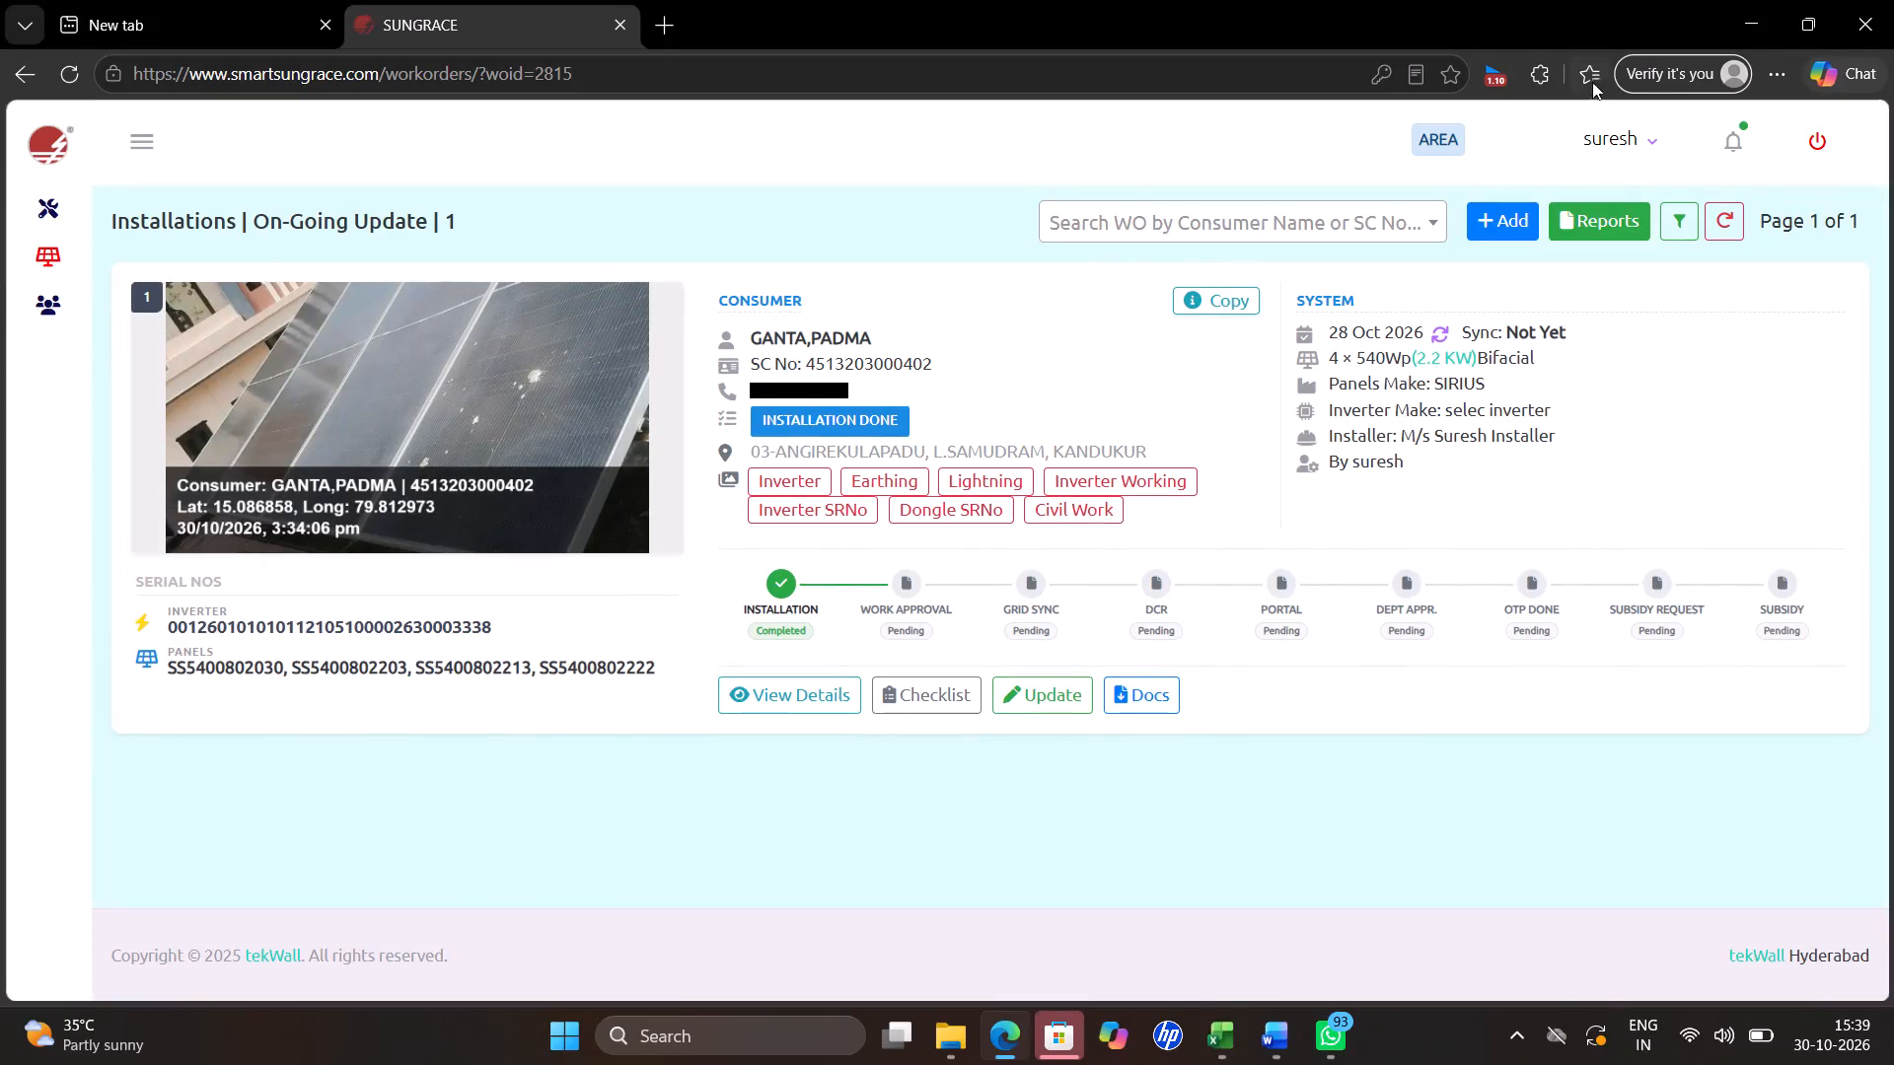
# Minimize the portal's browser window to get back to Excel and close the Book2 workbook.
pyautogui.click(1744, 0)
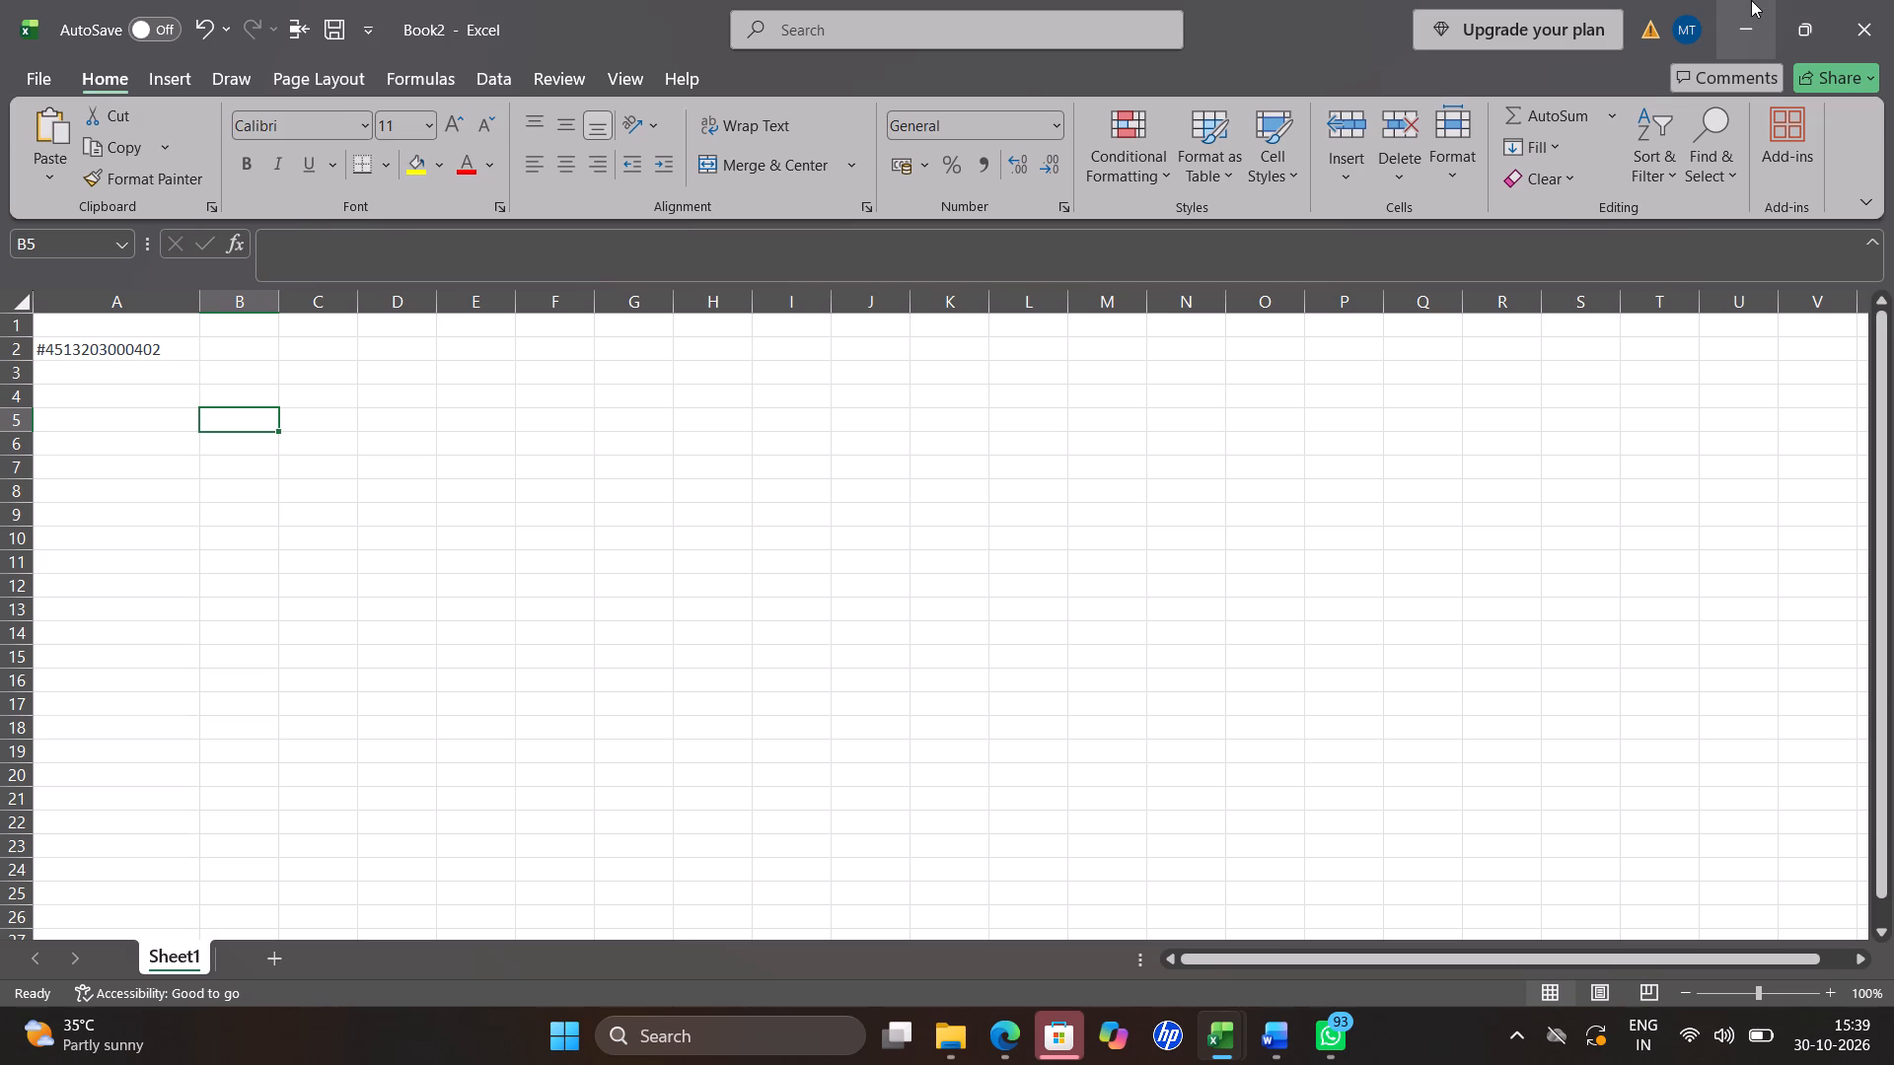
pyautogui.moveTo(1893, 1); pyautogui.dragTo(1893, 23)
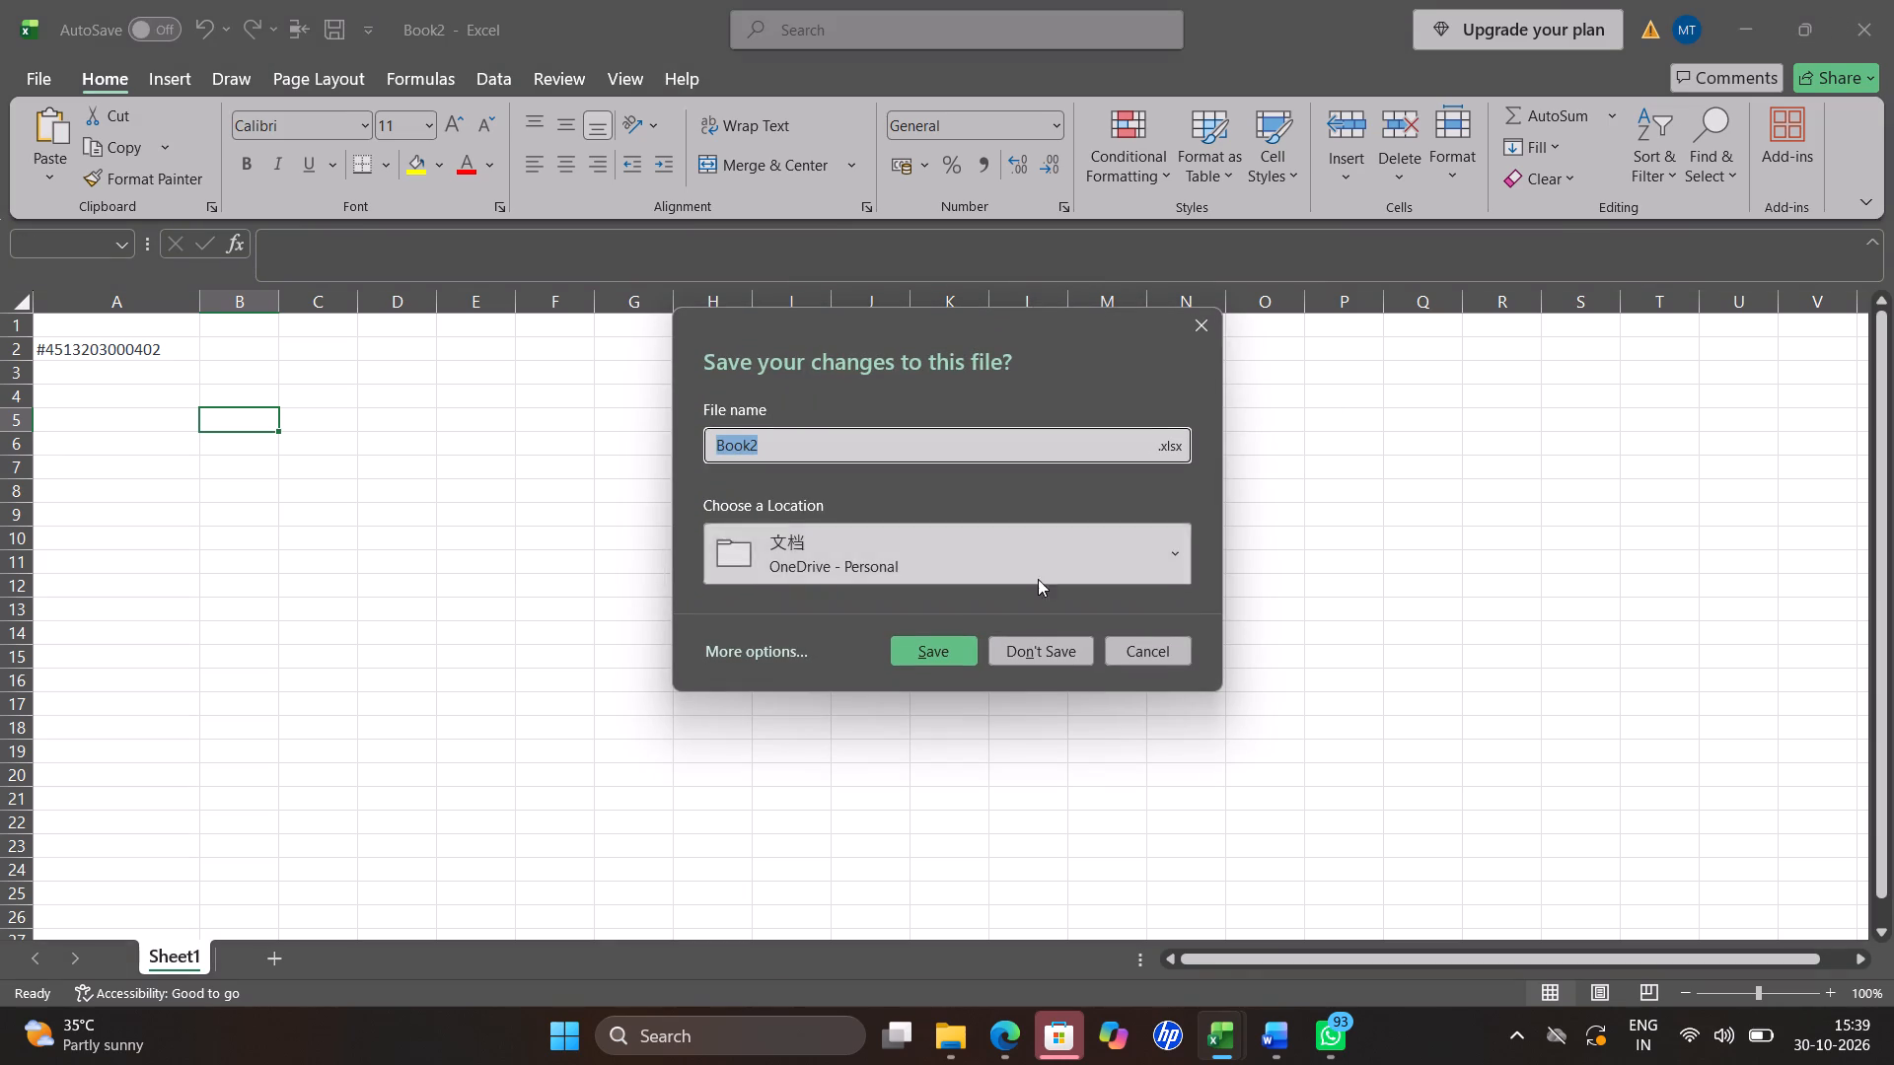
# Save the workbook as Book2.xlsx in the 文档 folder of the personal OneDrive.
pyautogui.click(951, 649)
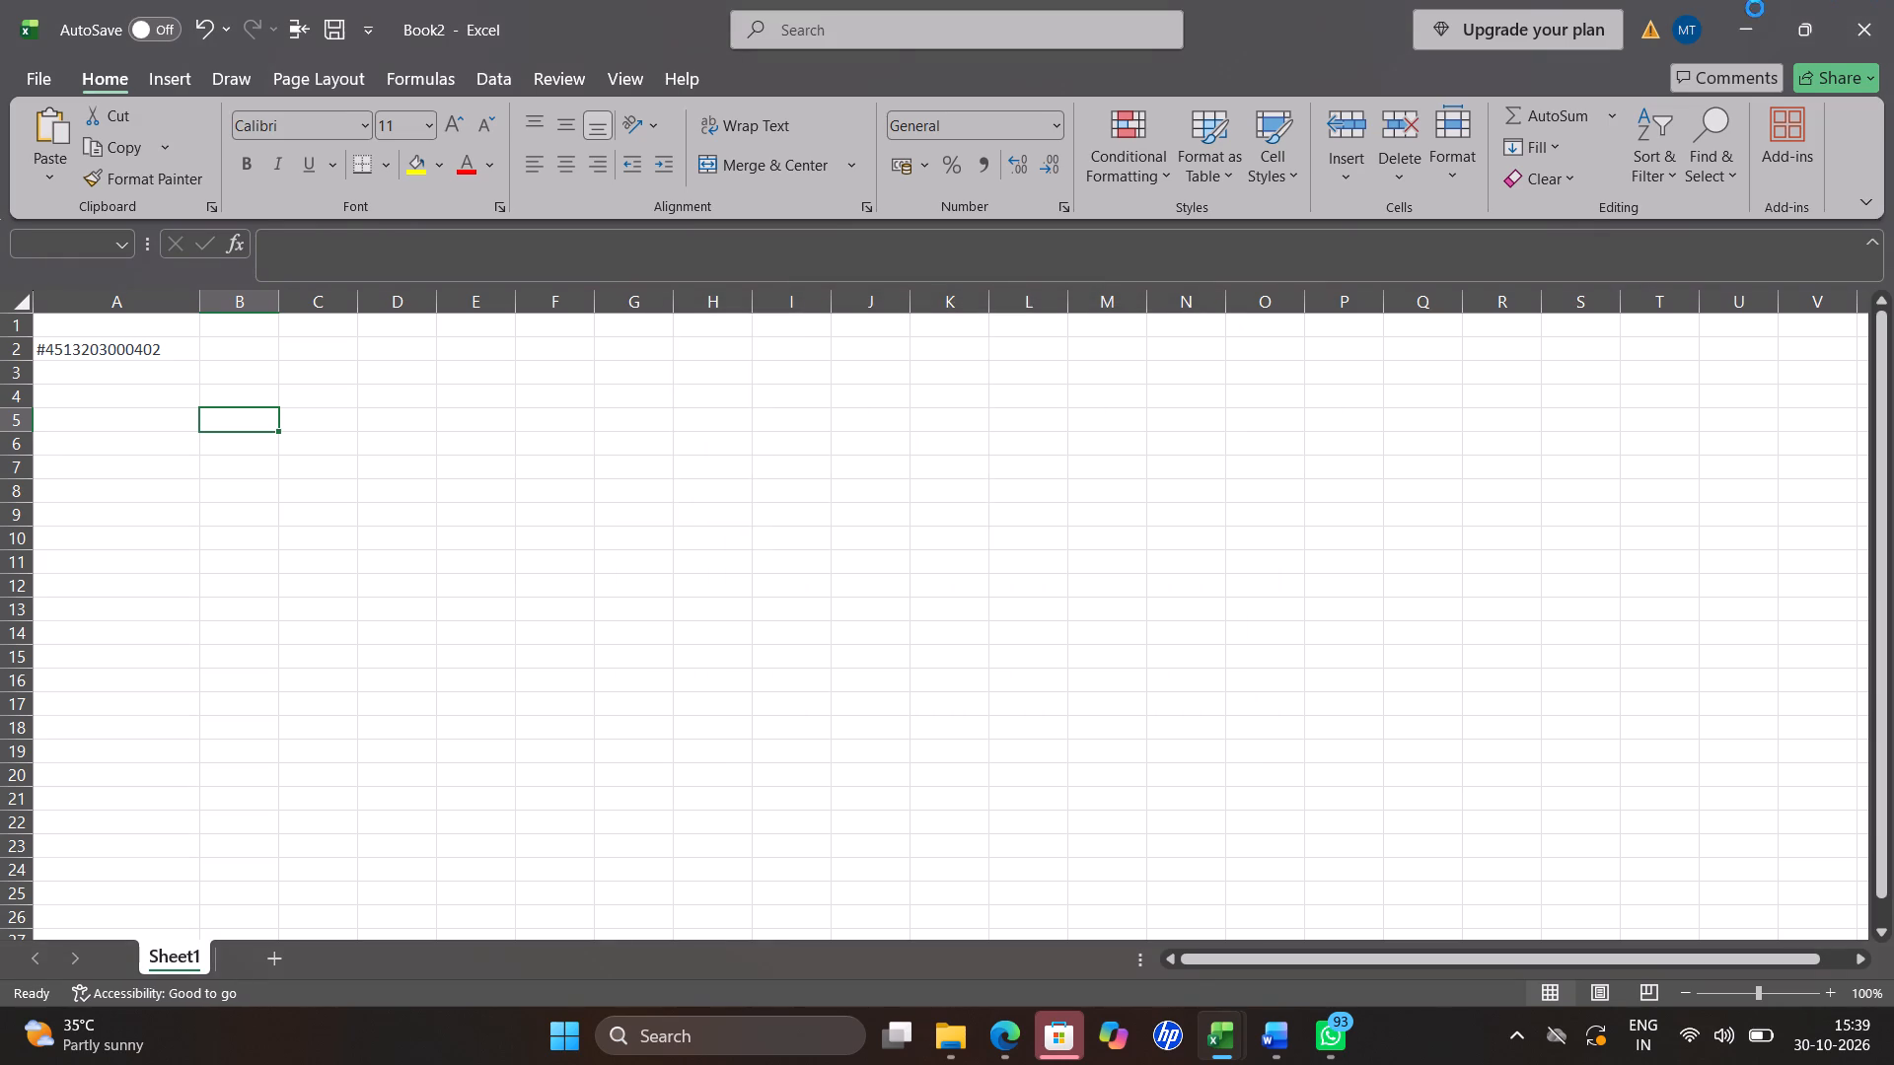
pyautogui.click(1725, 8)
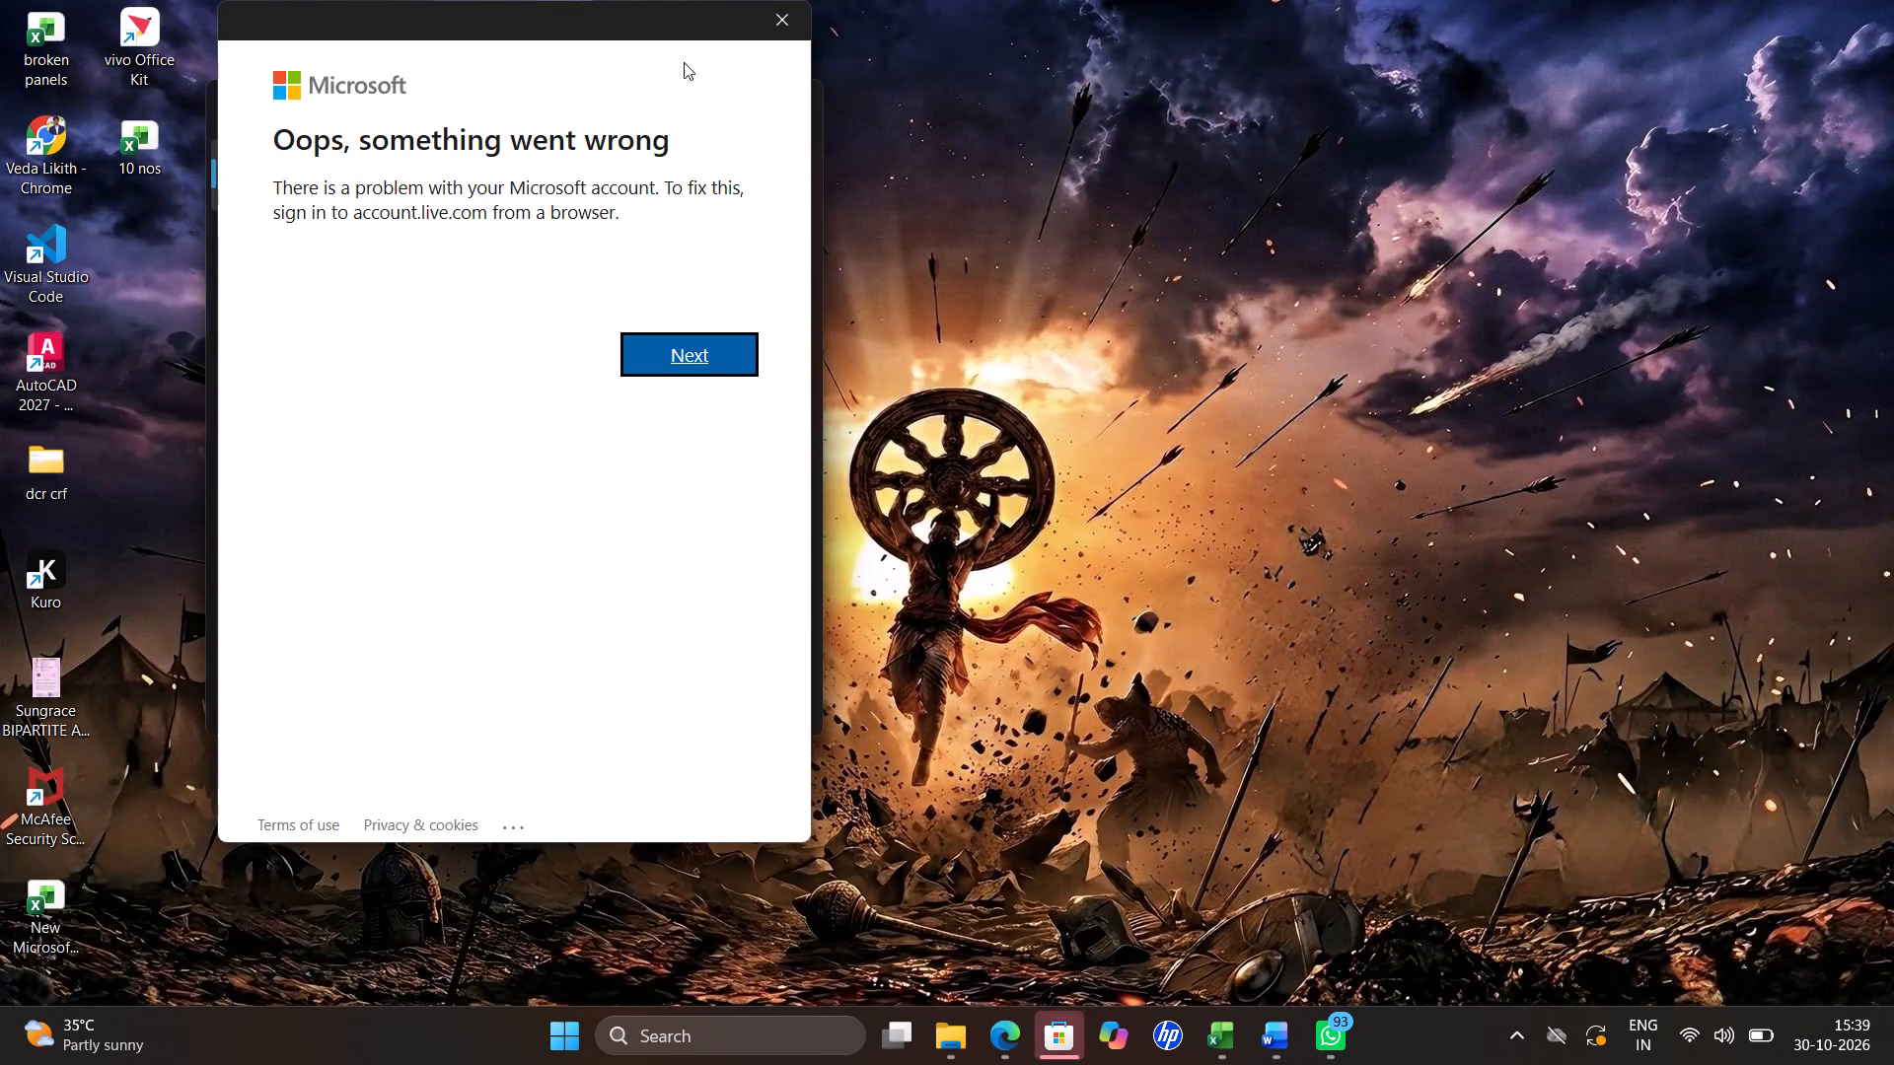
# Close the Microsoft account window and the Microsoft Store window.
pyautogui.click(799, 16)
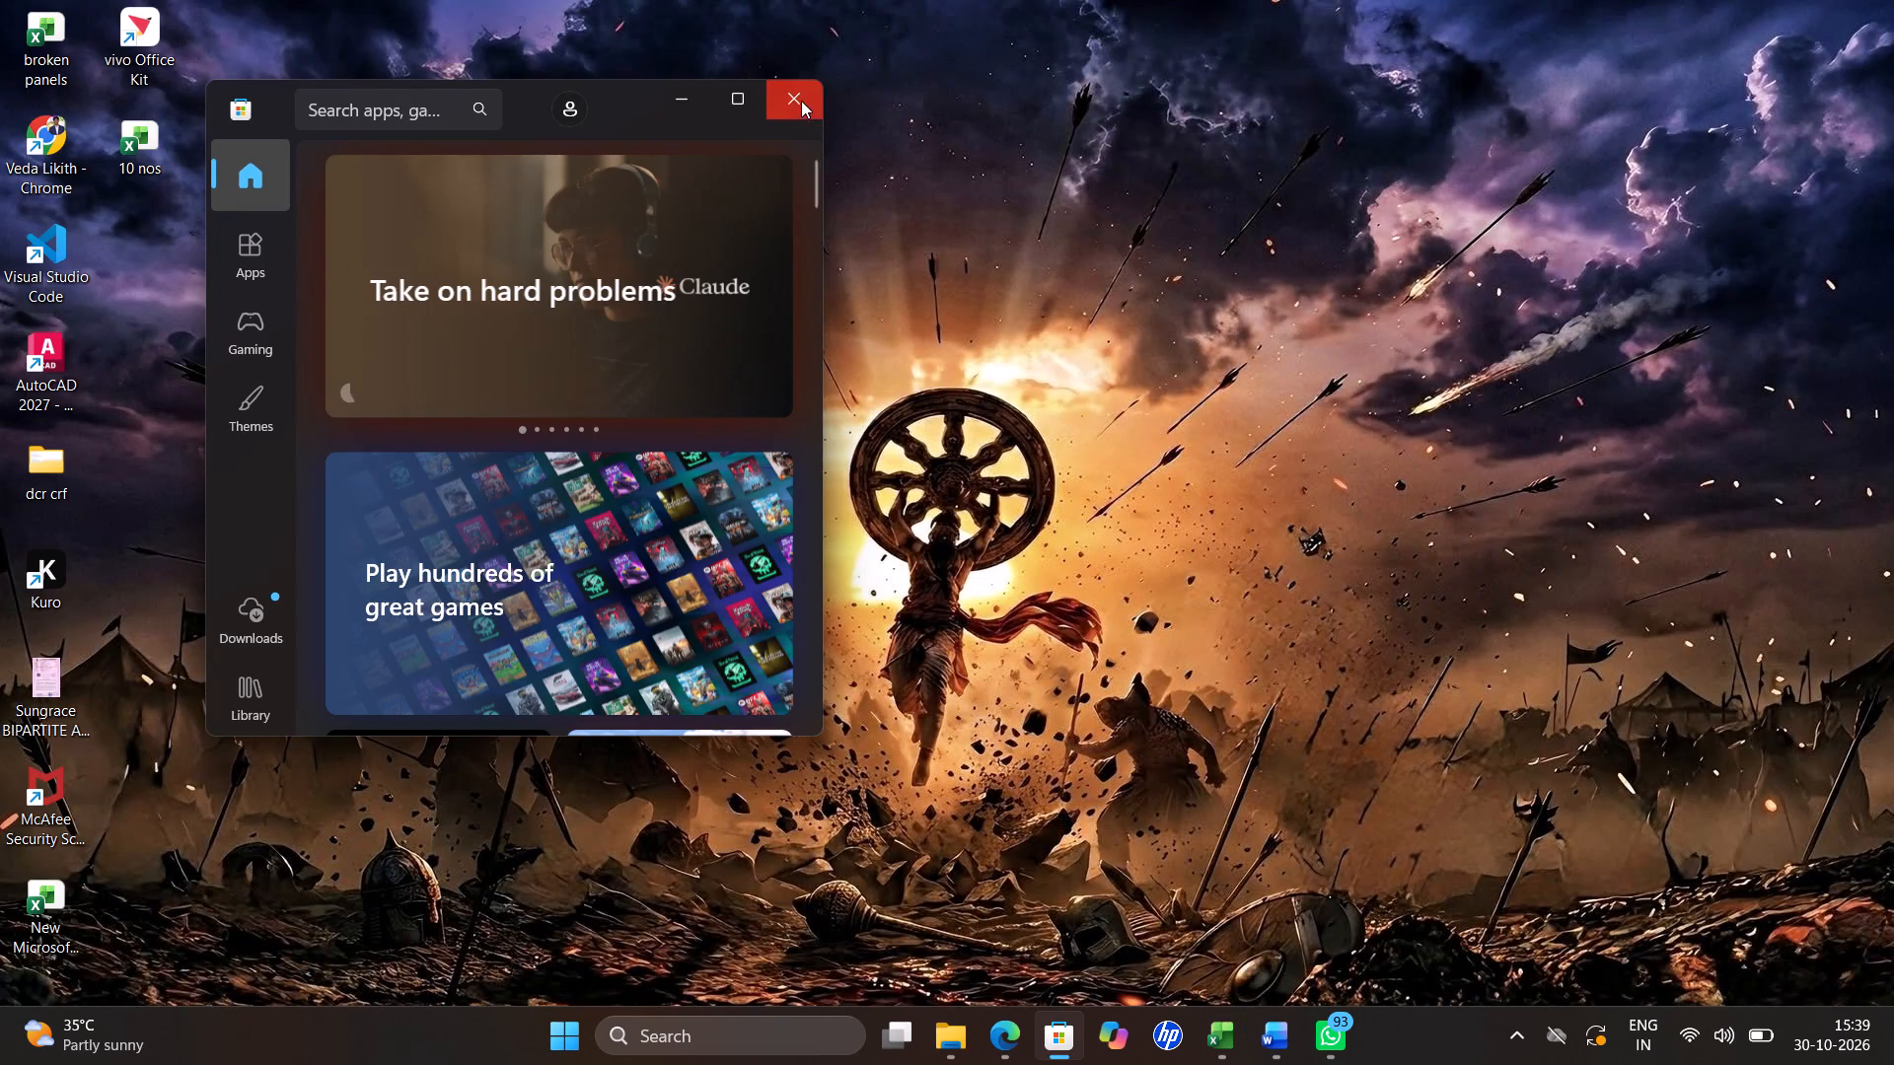
pyautogui.click(801, 101)
# In Chrome, search for smart sungrace.net, open the SUNGRACE site and log in with the saved credentials.
pyautogui.doubleClick(53, 147)
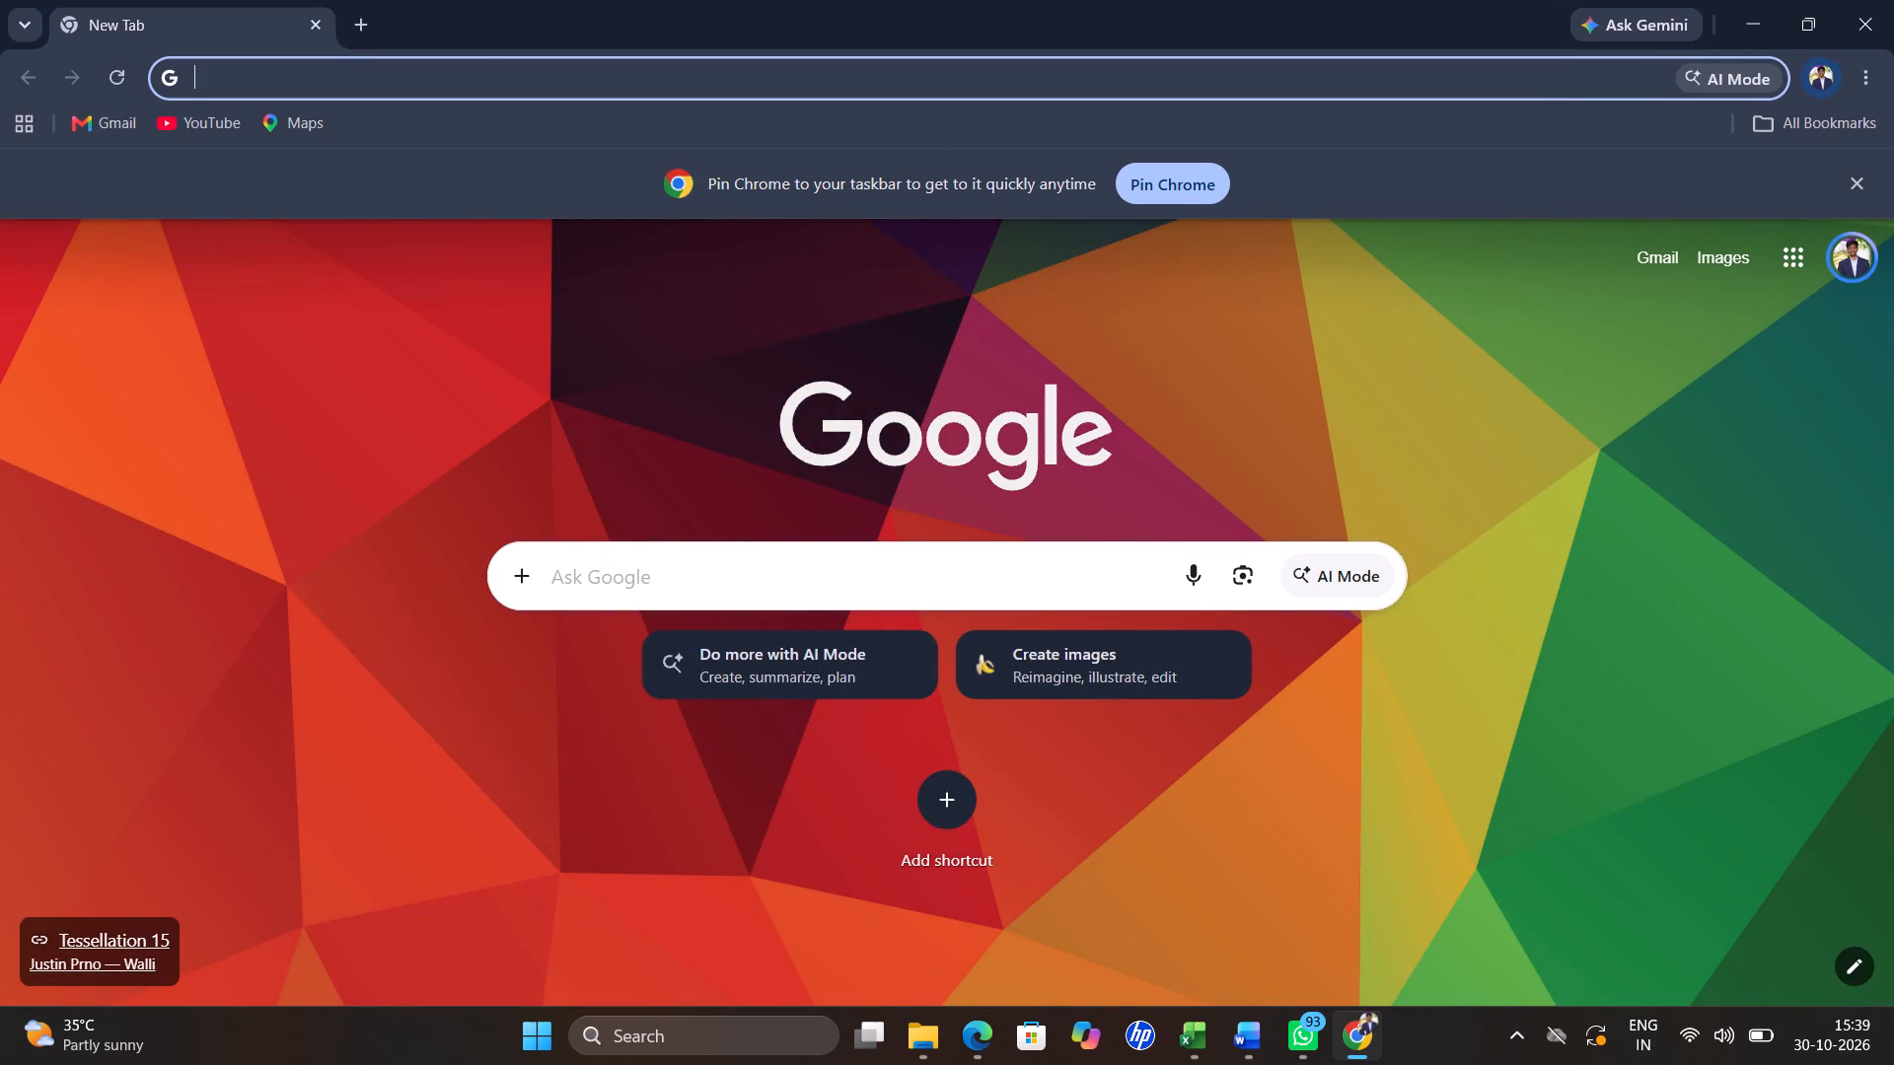
pyautogui.click(635, 588)
pyautogui.click(599, 634)
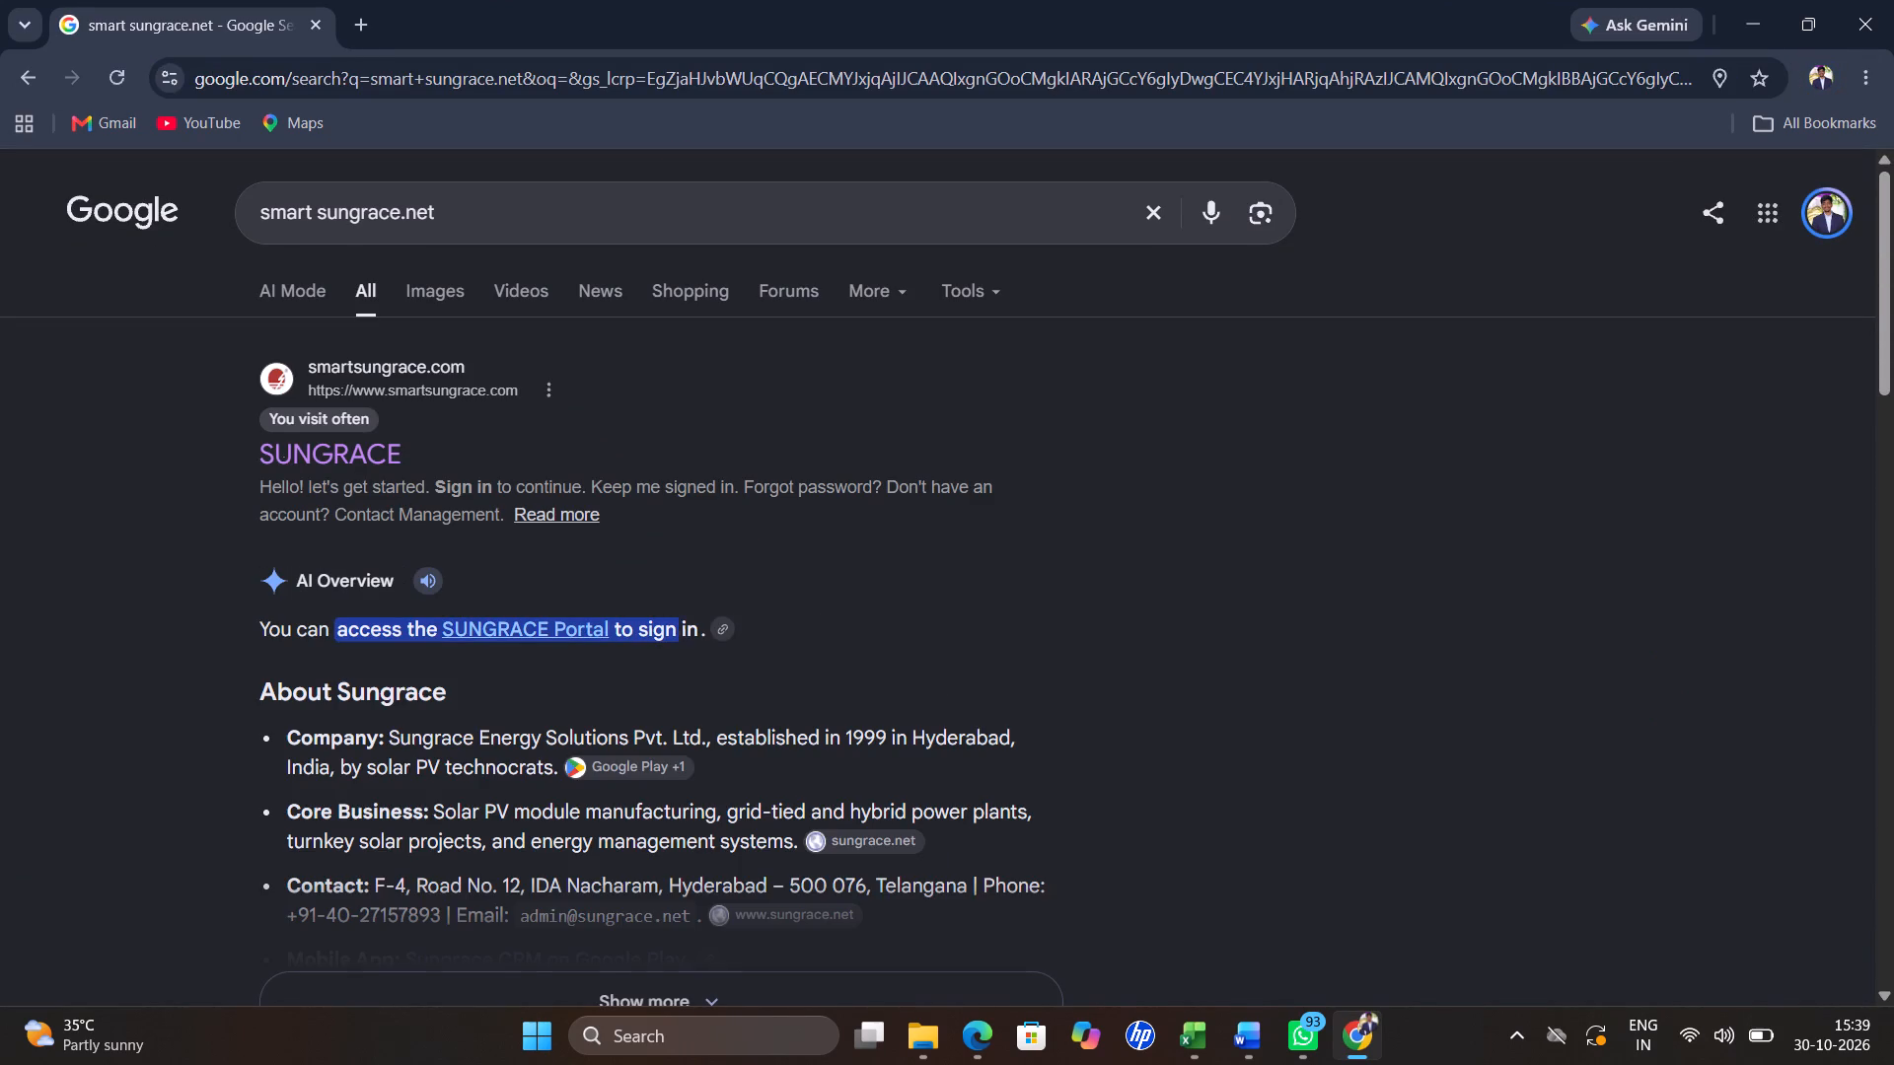
pyautogui.click(342, 438)
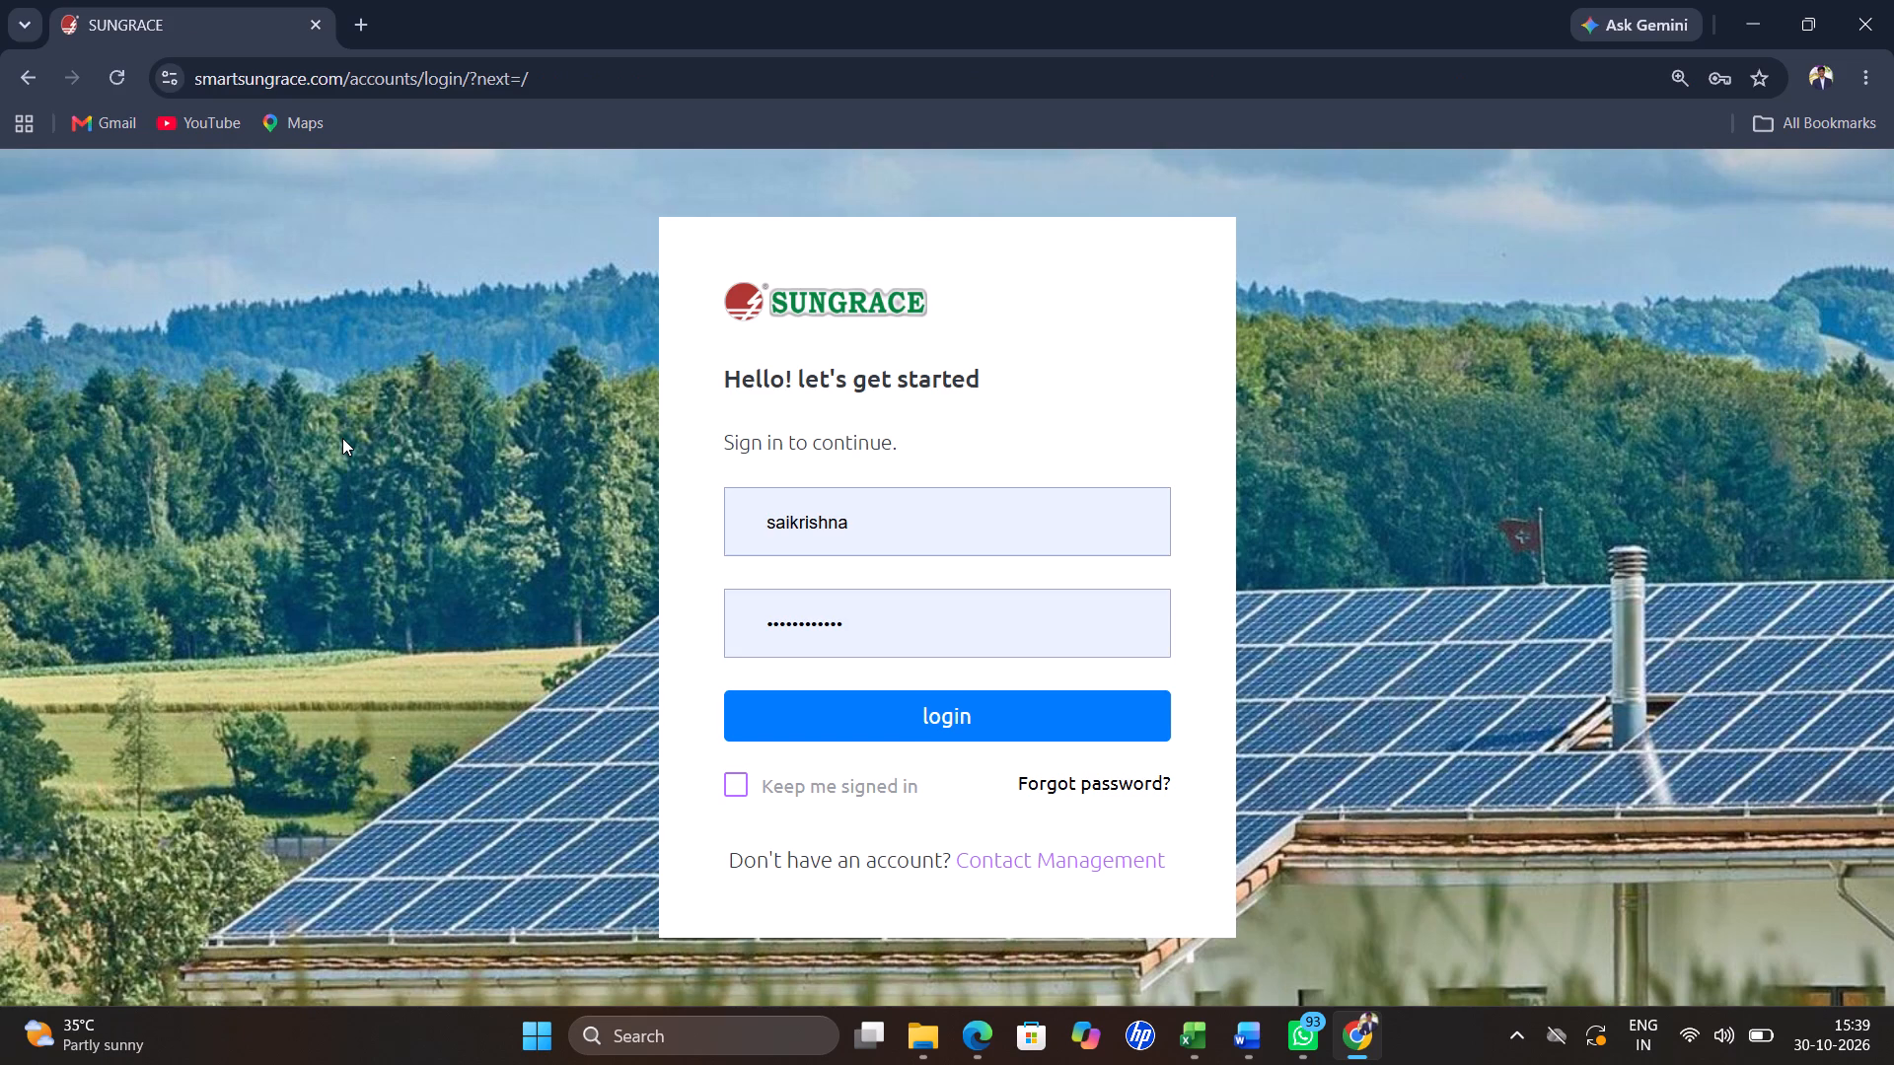
pyautogui.click(894, 720)
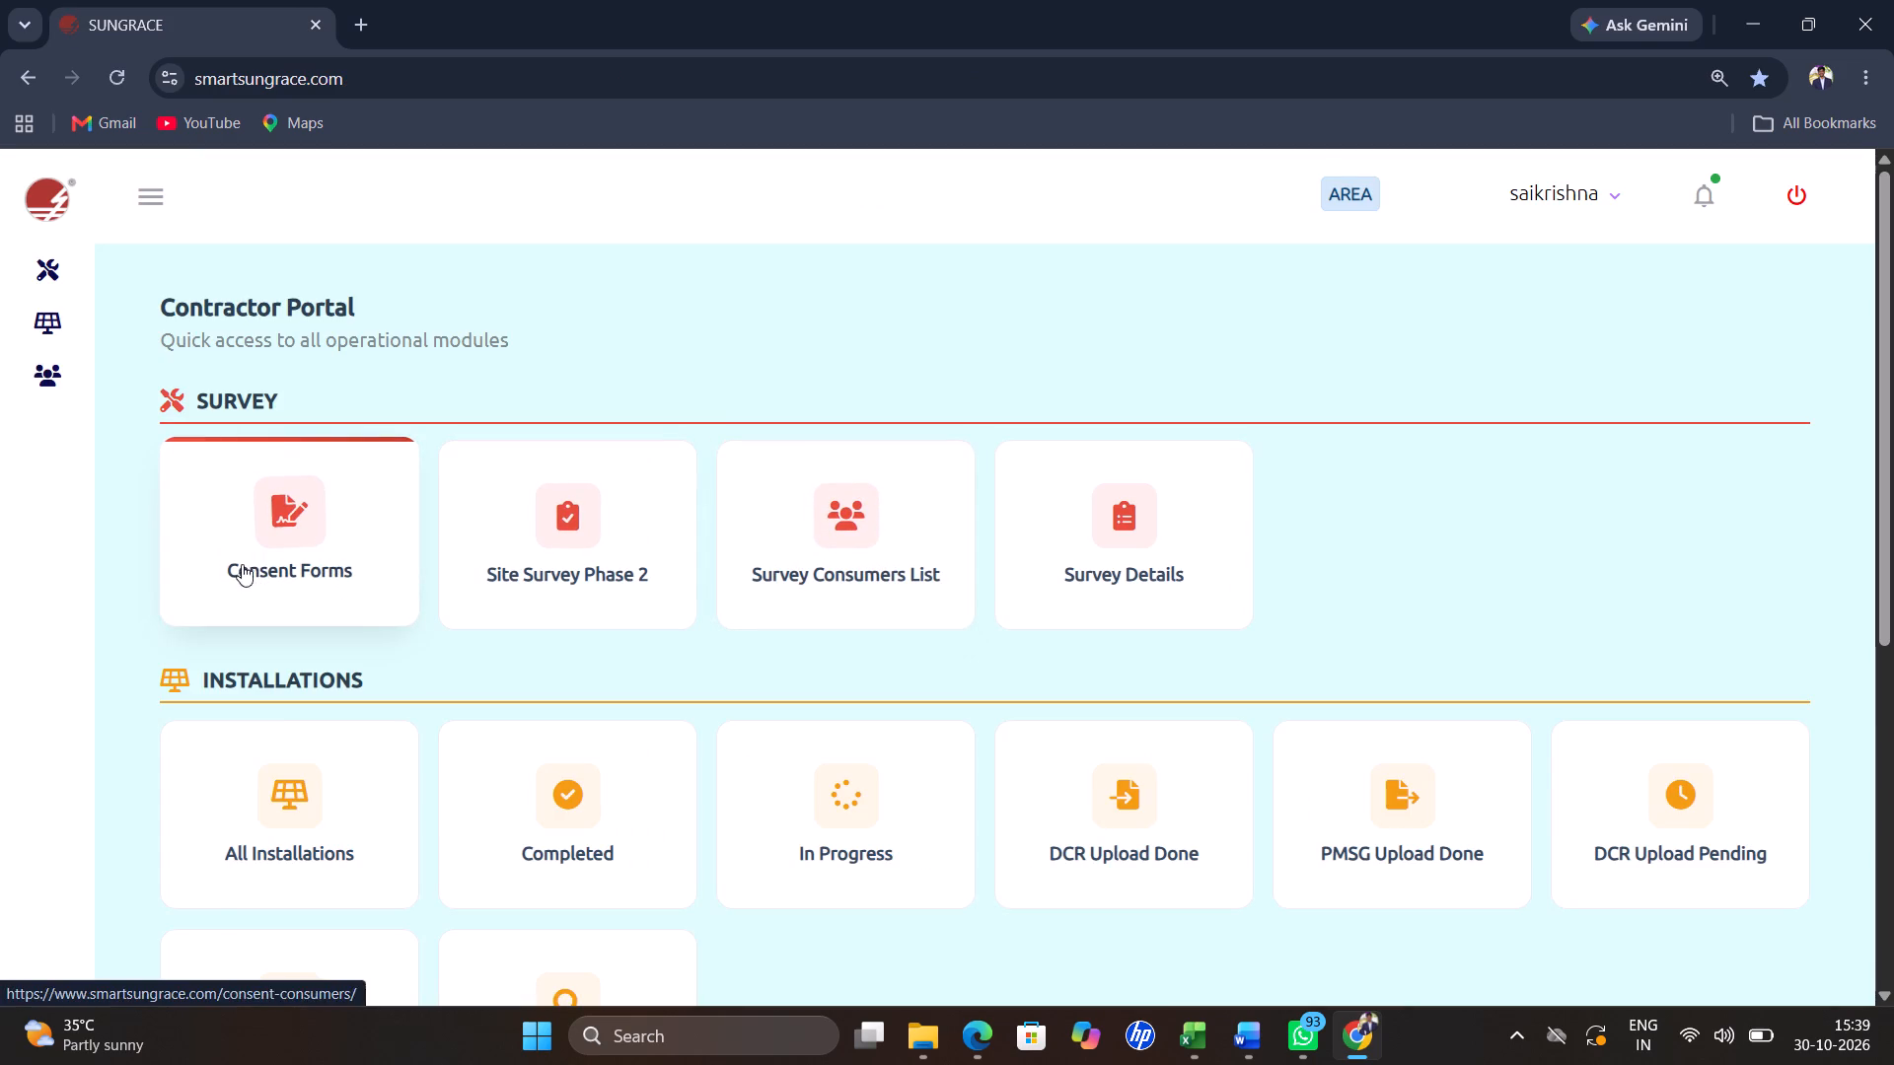
# Open the contractor portal's full list of installations.
pyautogui.scroll(-2, 697, 517)
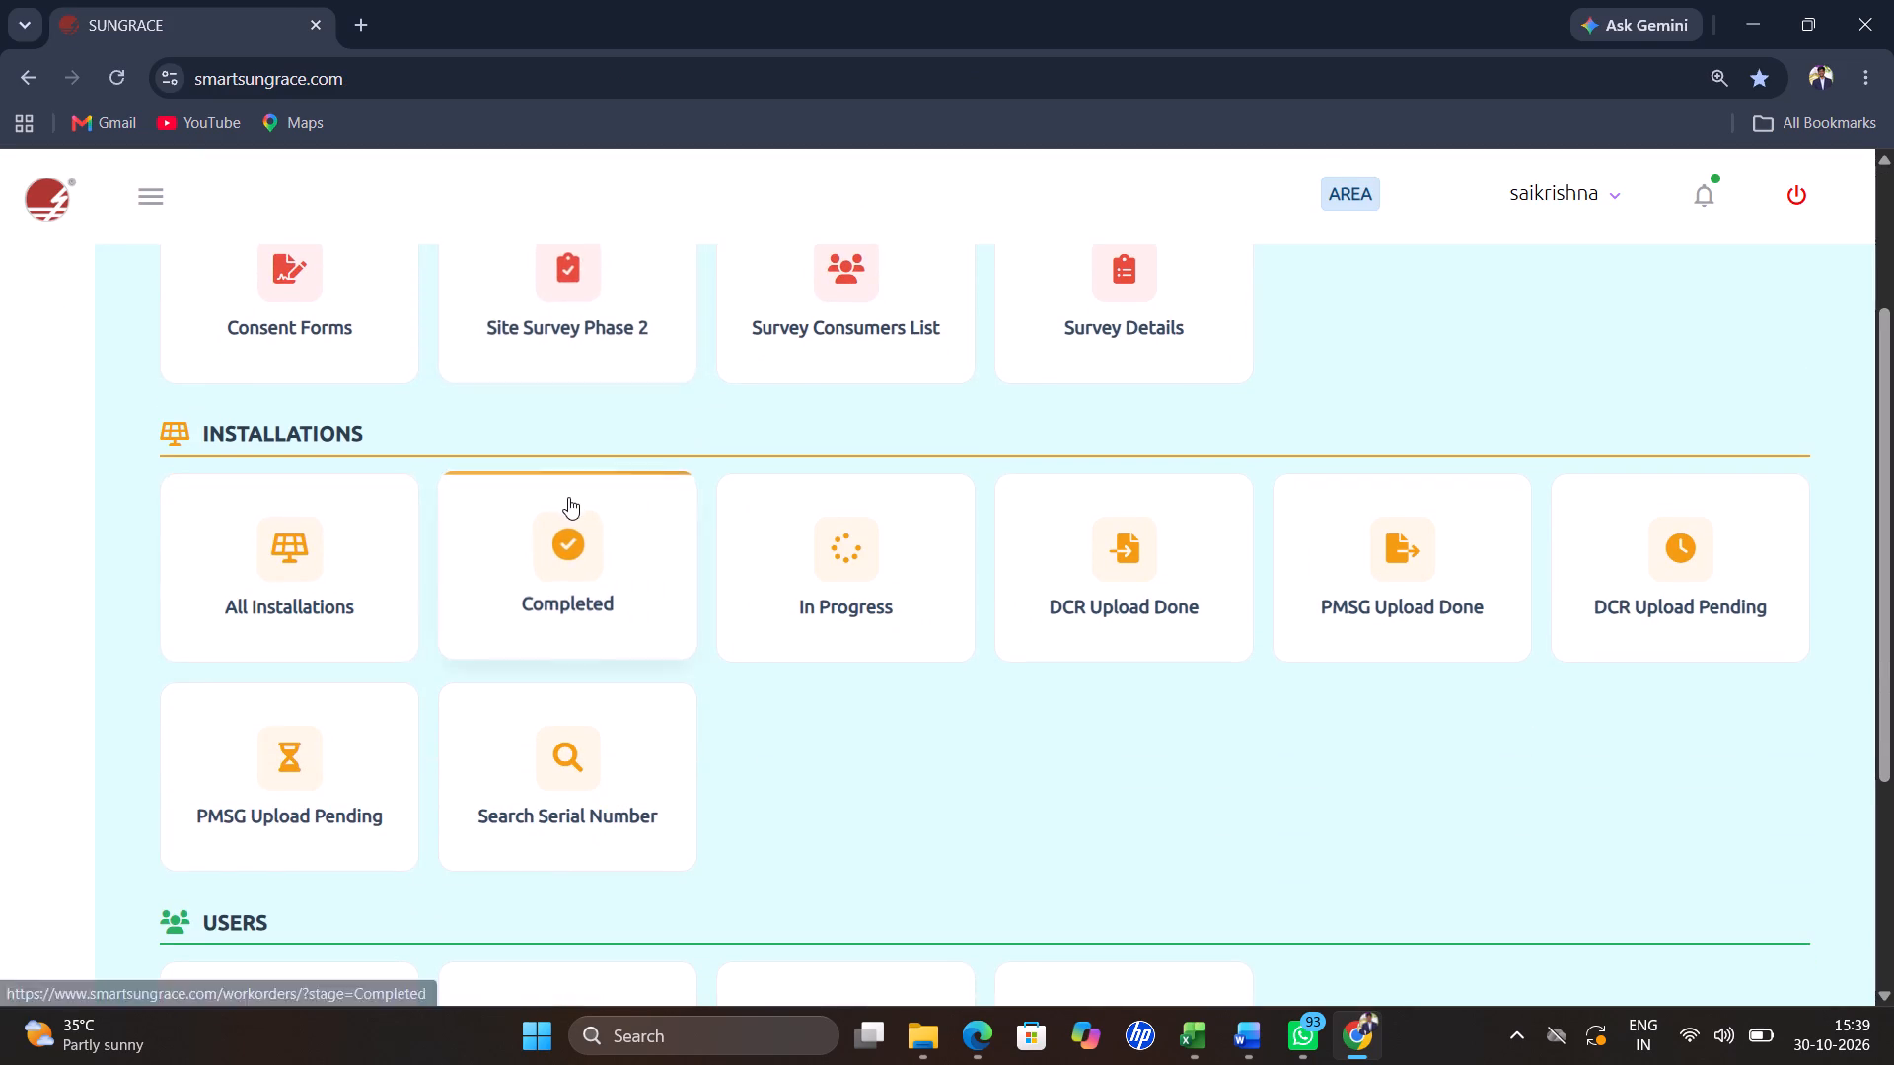
pyautogui.scroll(1, 568, 497)
pyautogui.scroll(3, 47, 299)
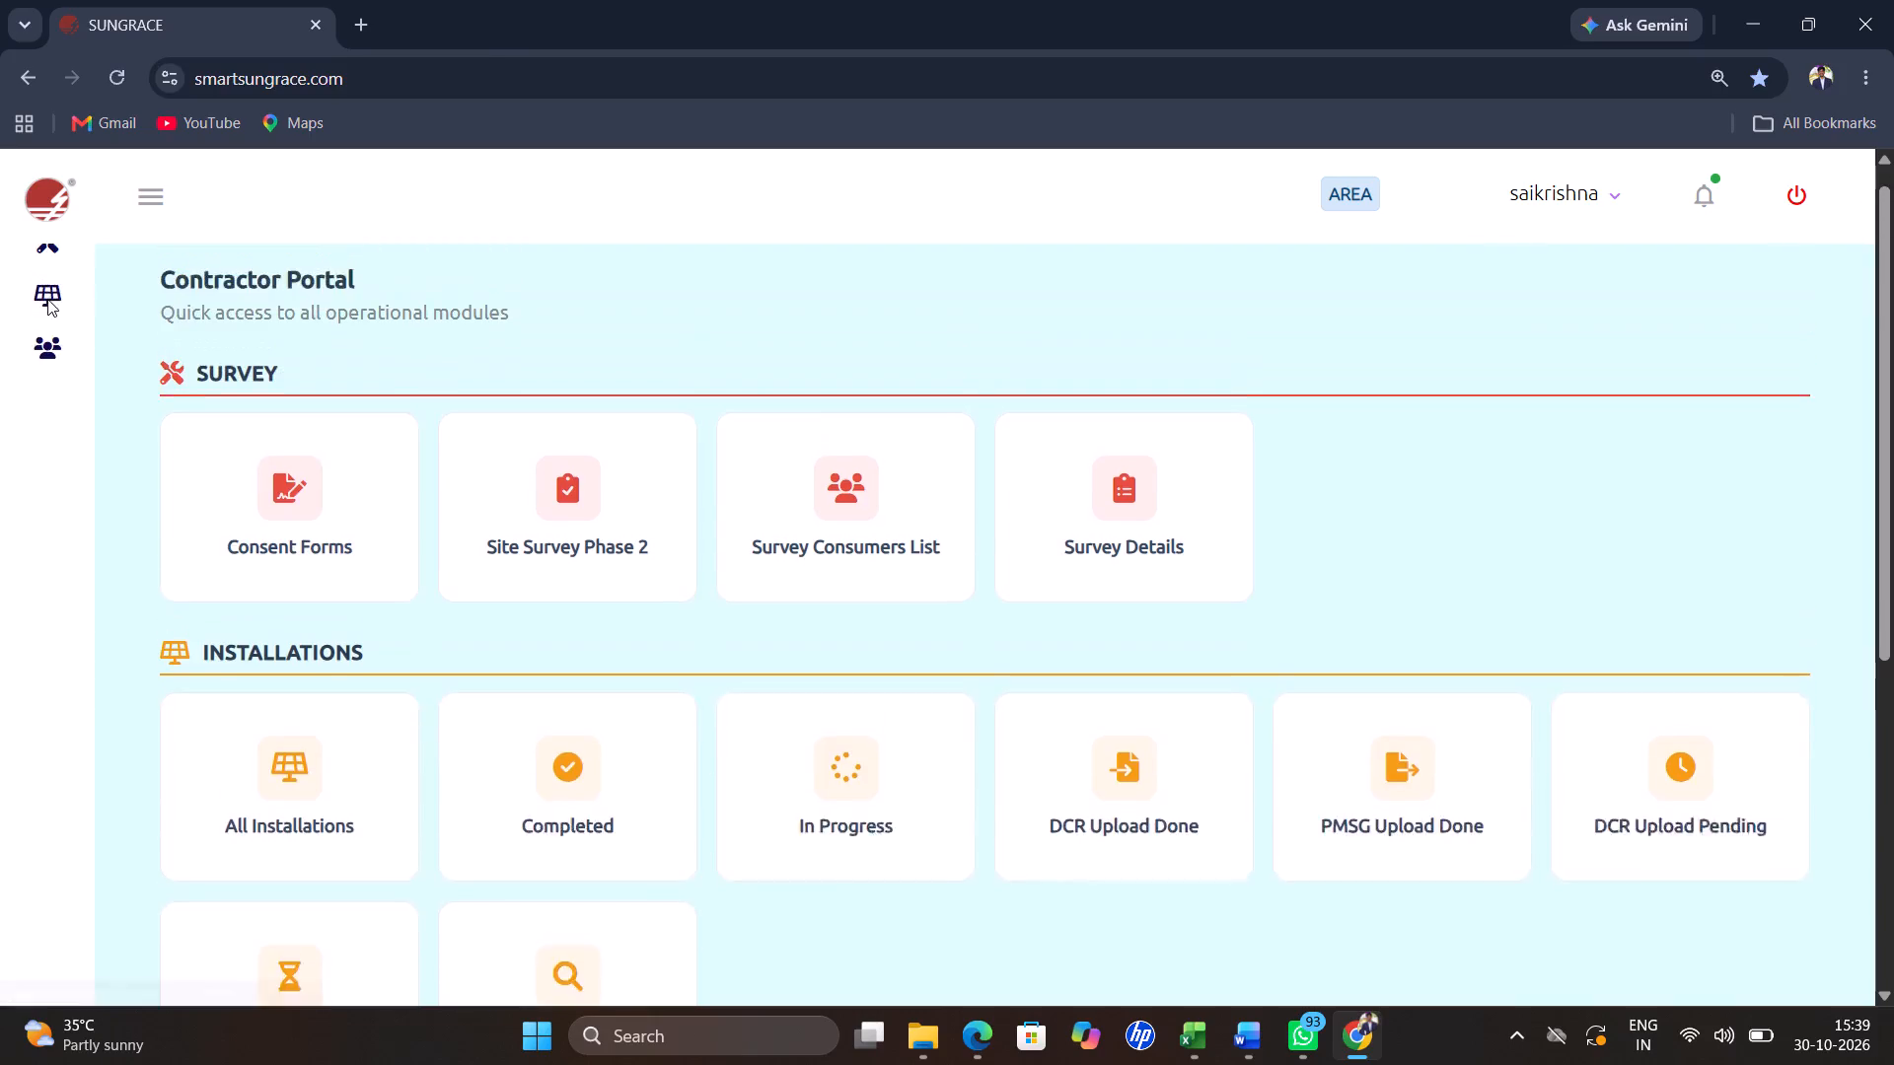
pyautogui.scroll(4, 47, 299)
pyautogui.click(217, 376)
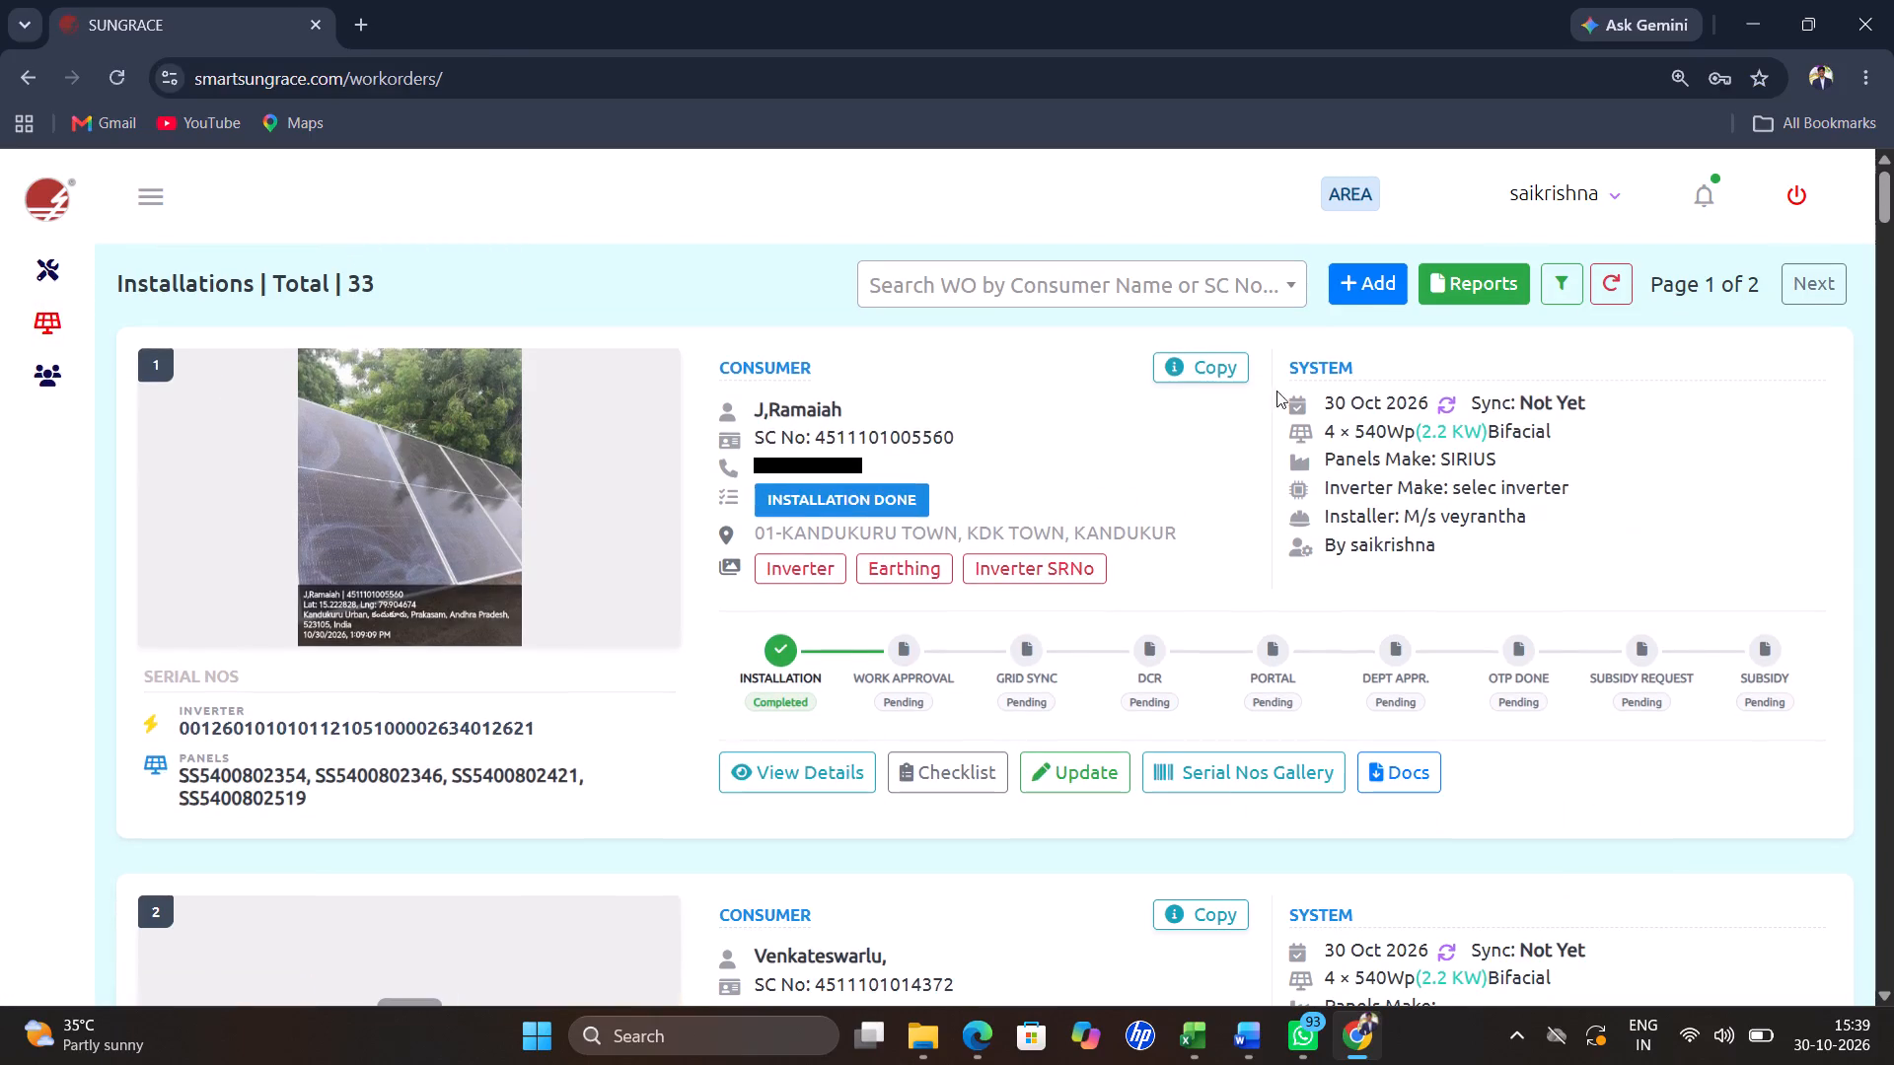
# Start adding a new installation and open the consumer selection.
pyautogui.click(1367, 284)
pyautogui.click(326, 545)
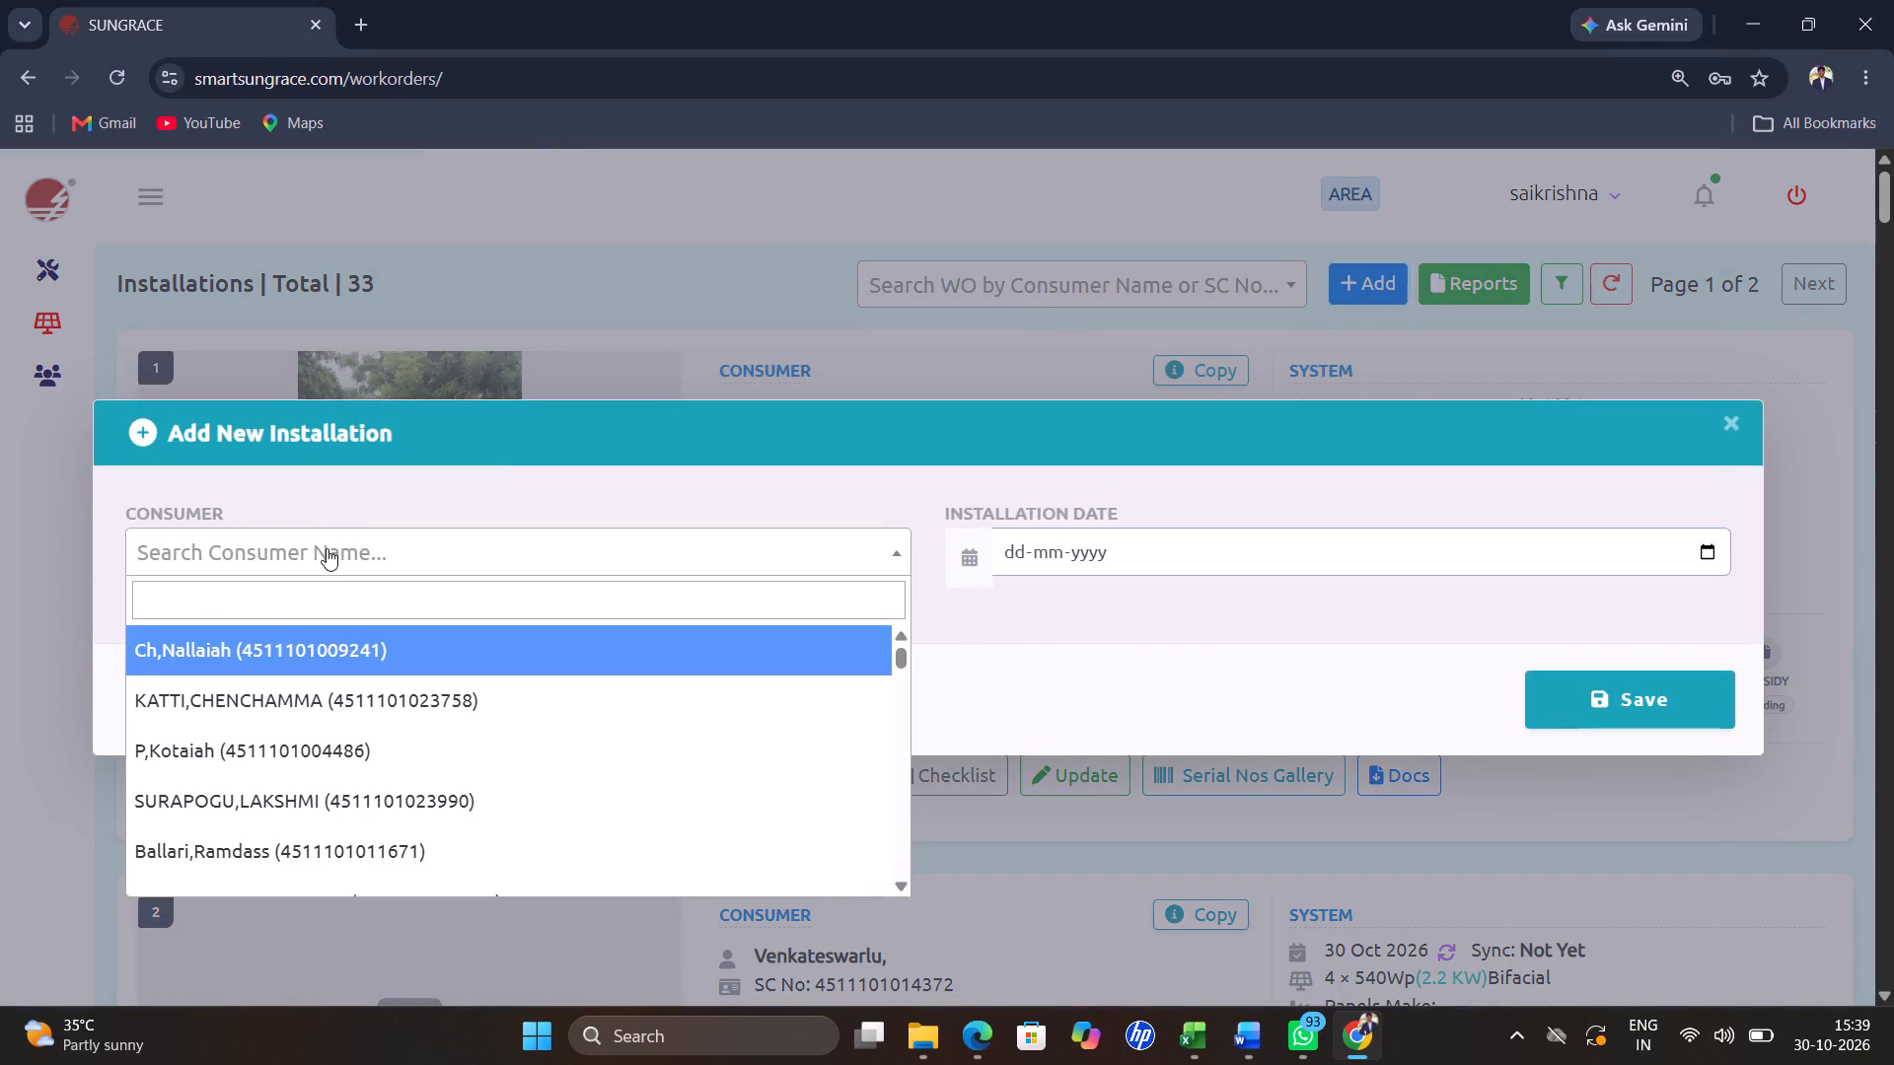
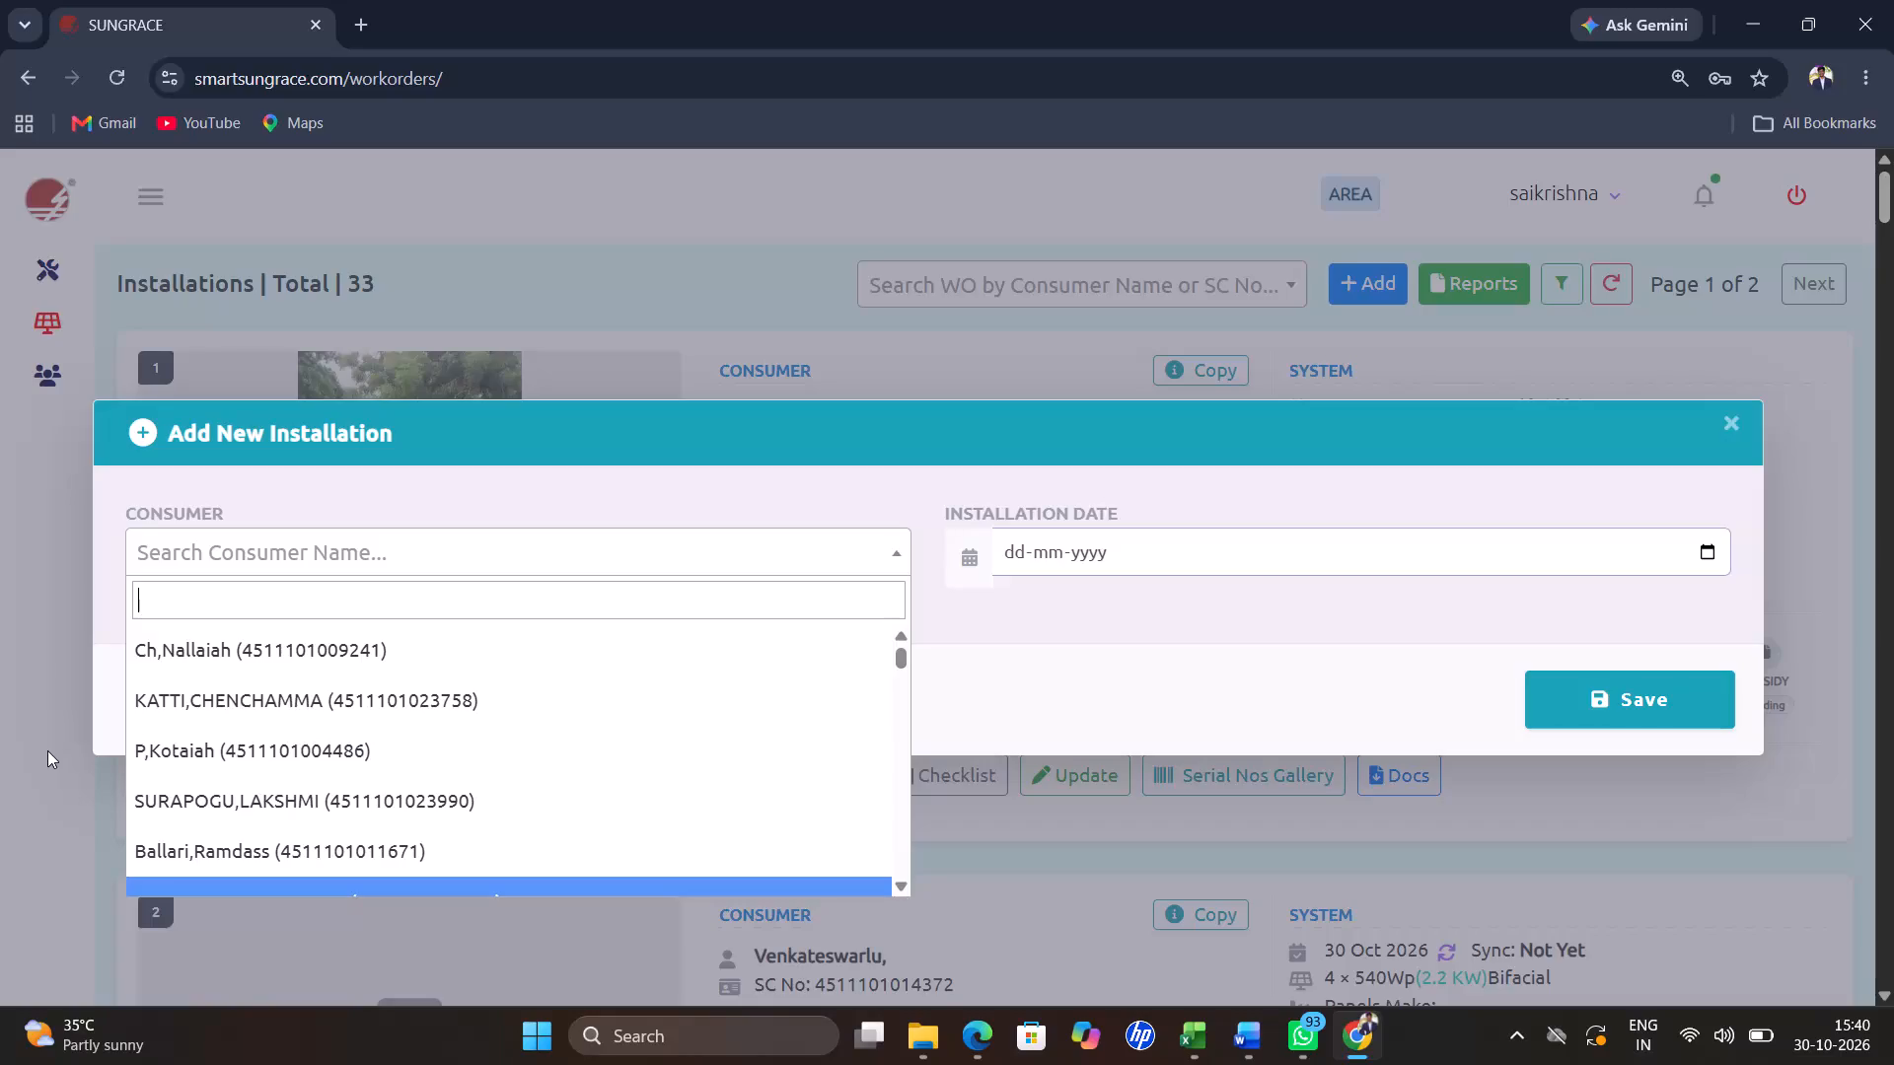
# Search the new installation's consumer list for 9208, and close the Add New Installation form.
pyautogui.write('92')
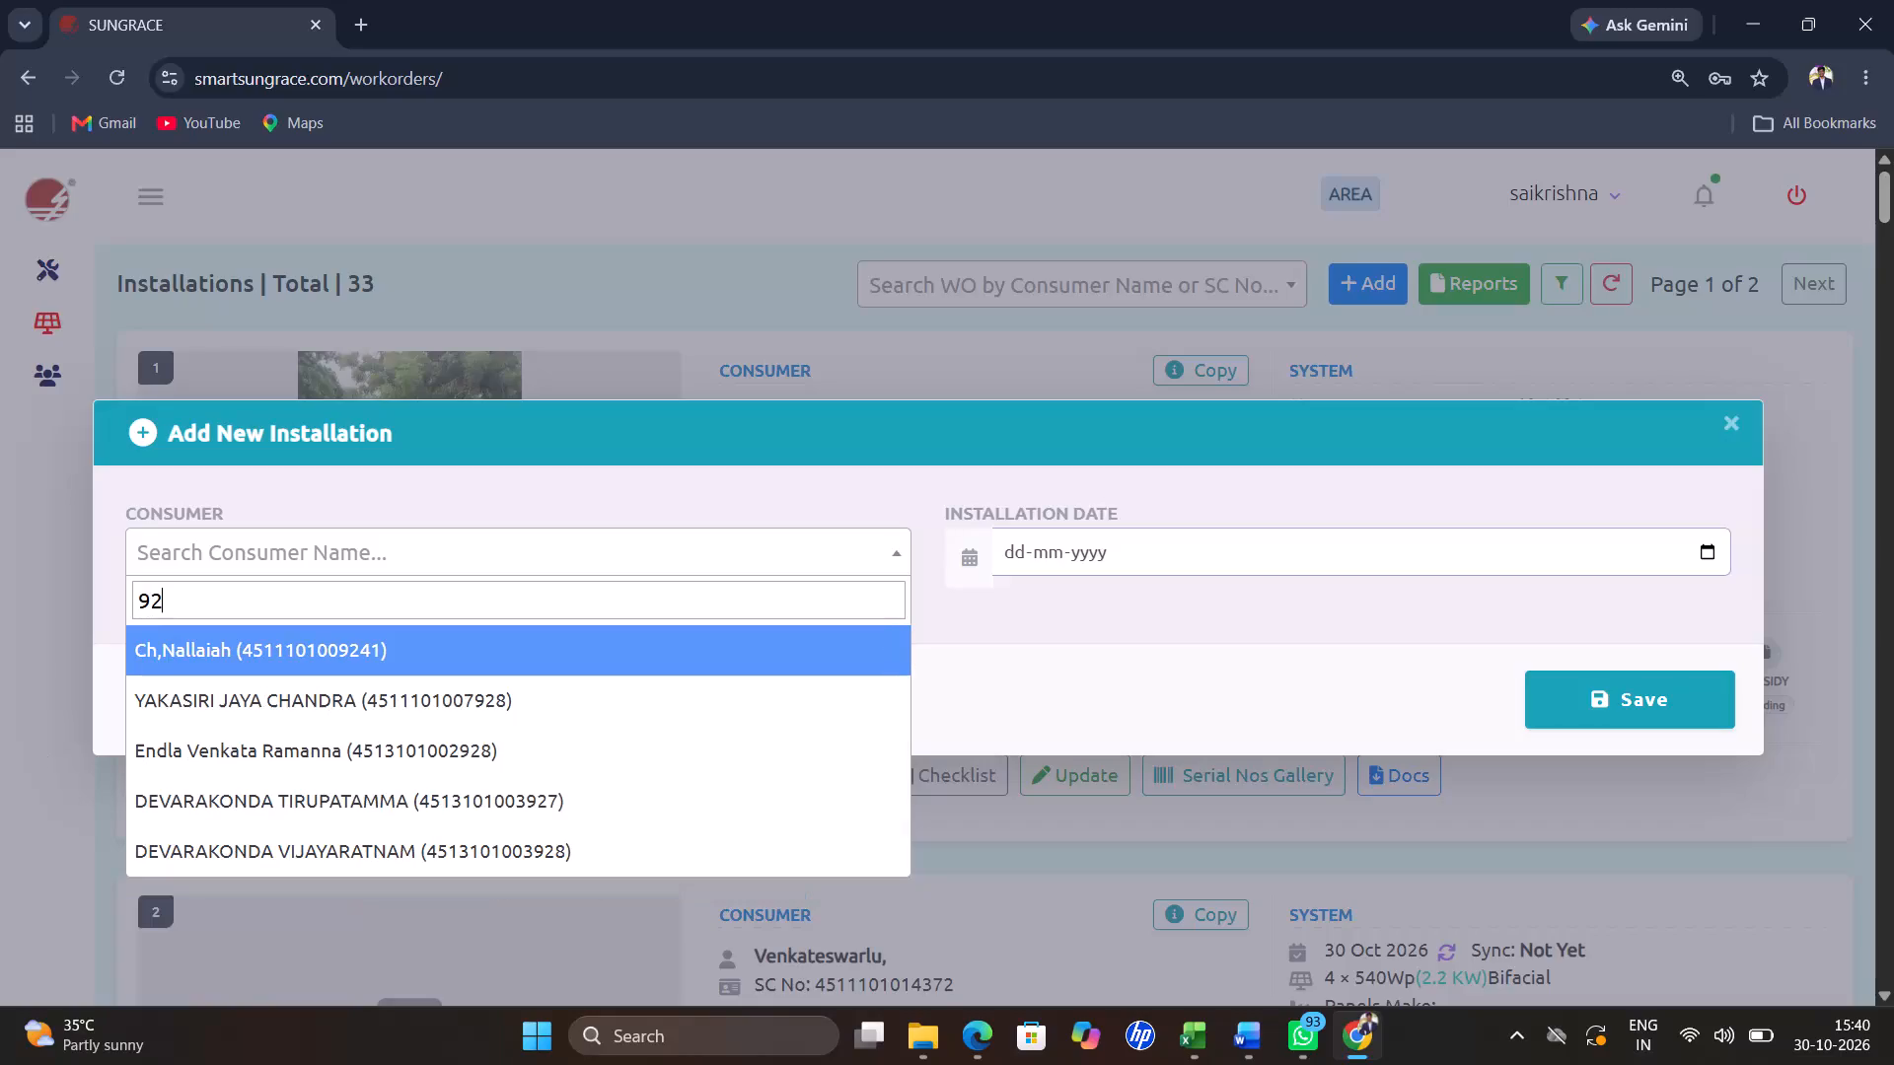
pyautogui.write('08')
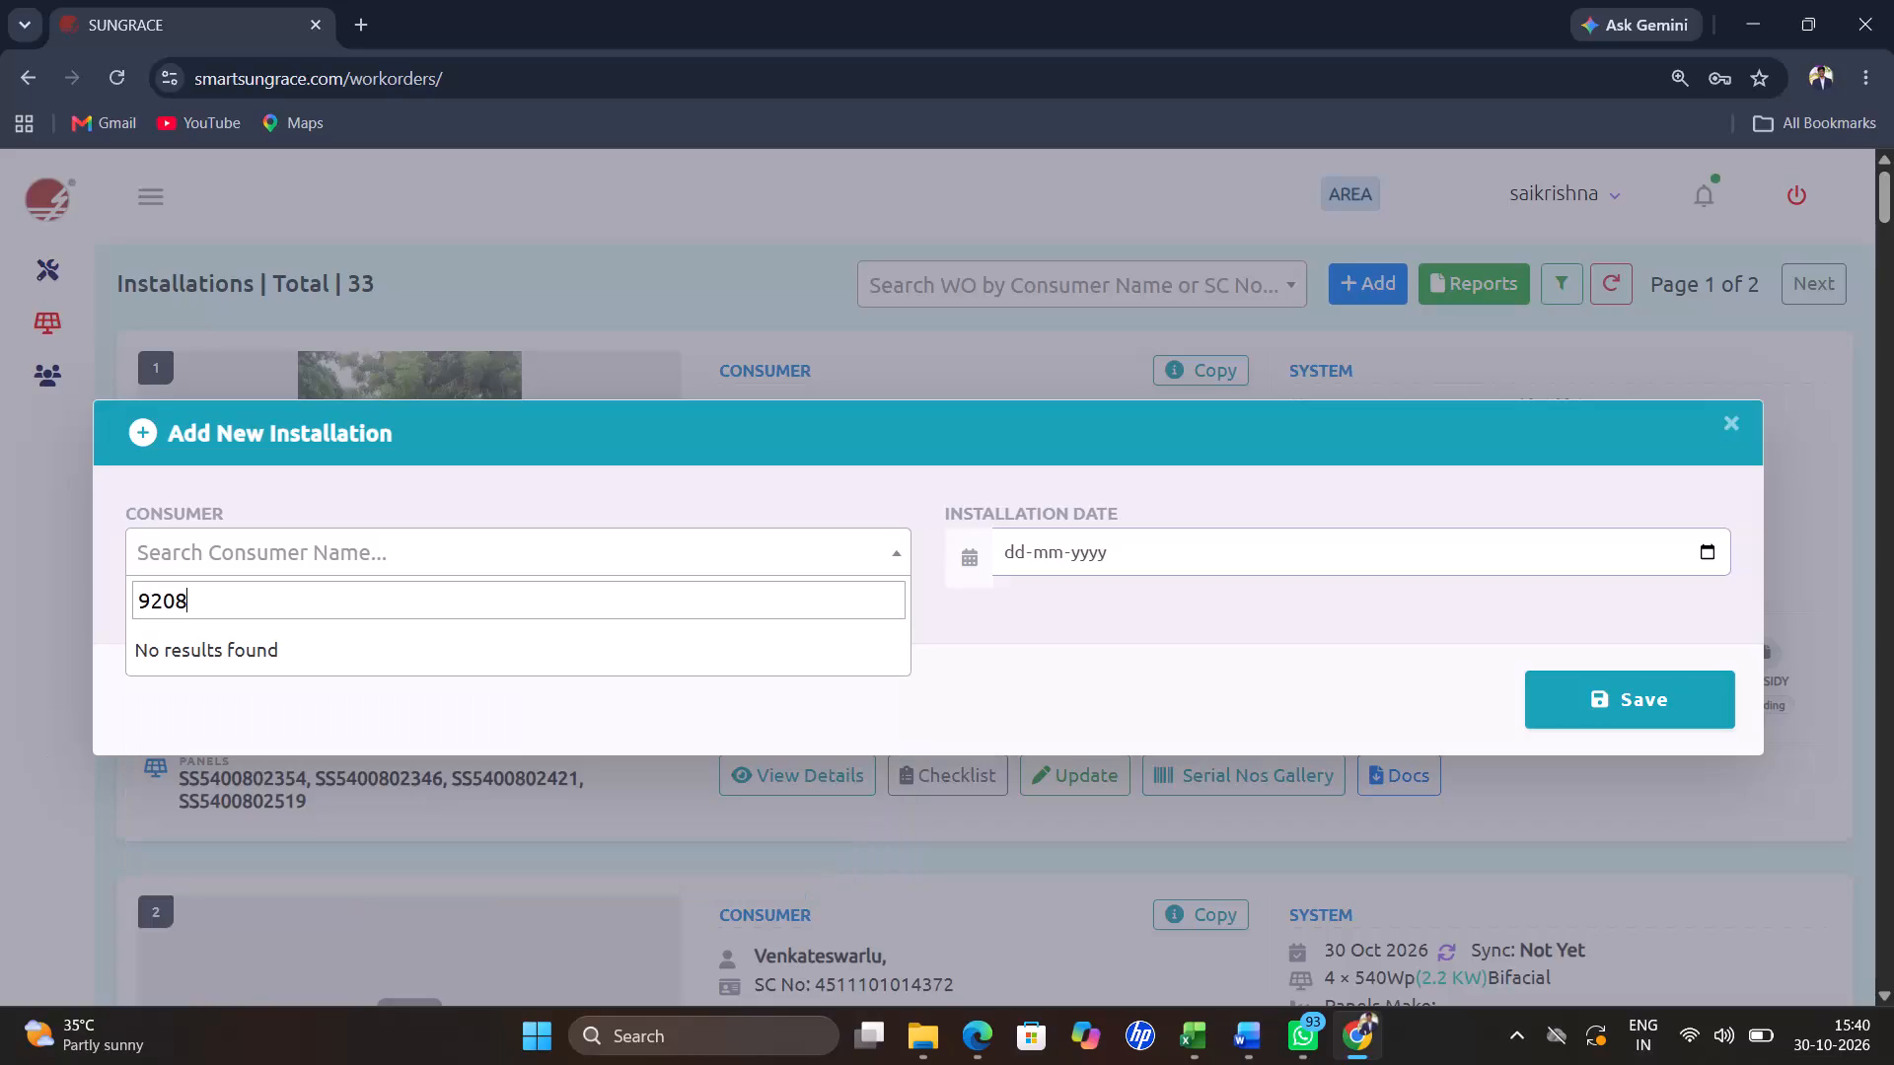
pyautogui.click(705, 309)
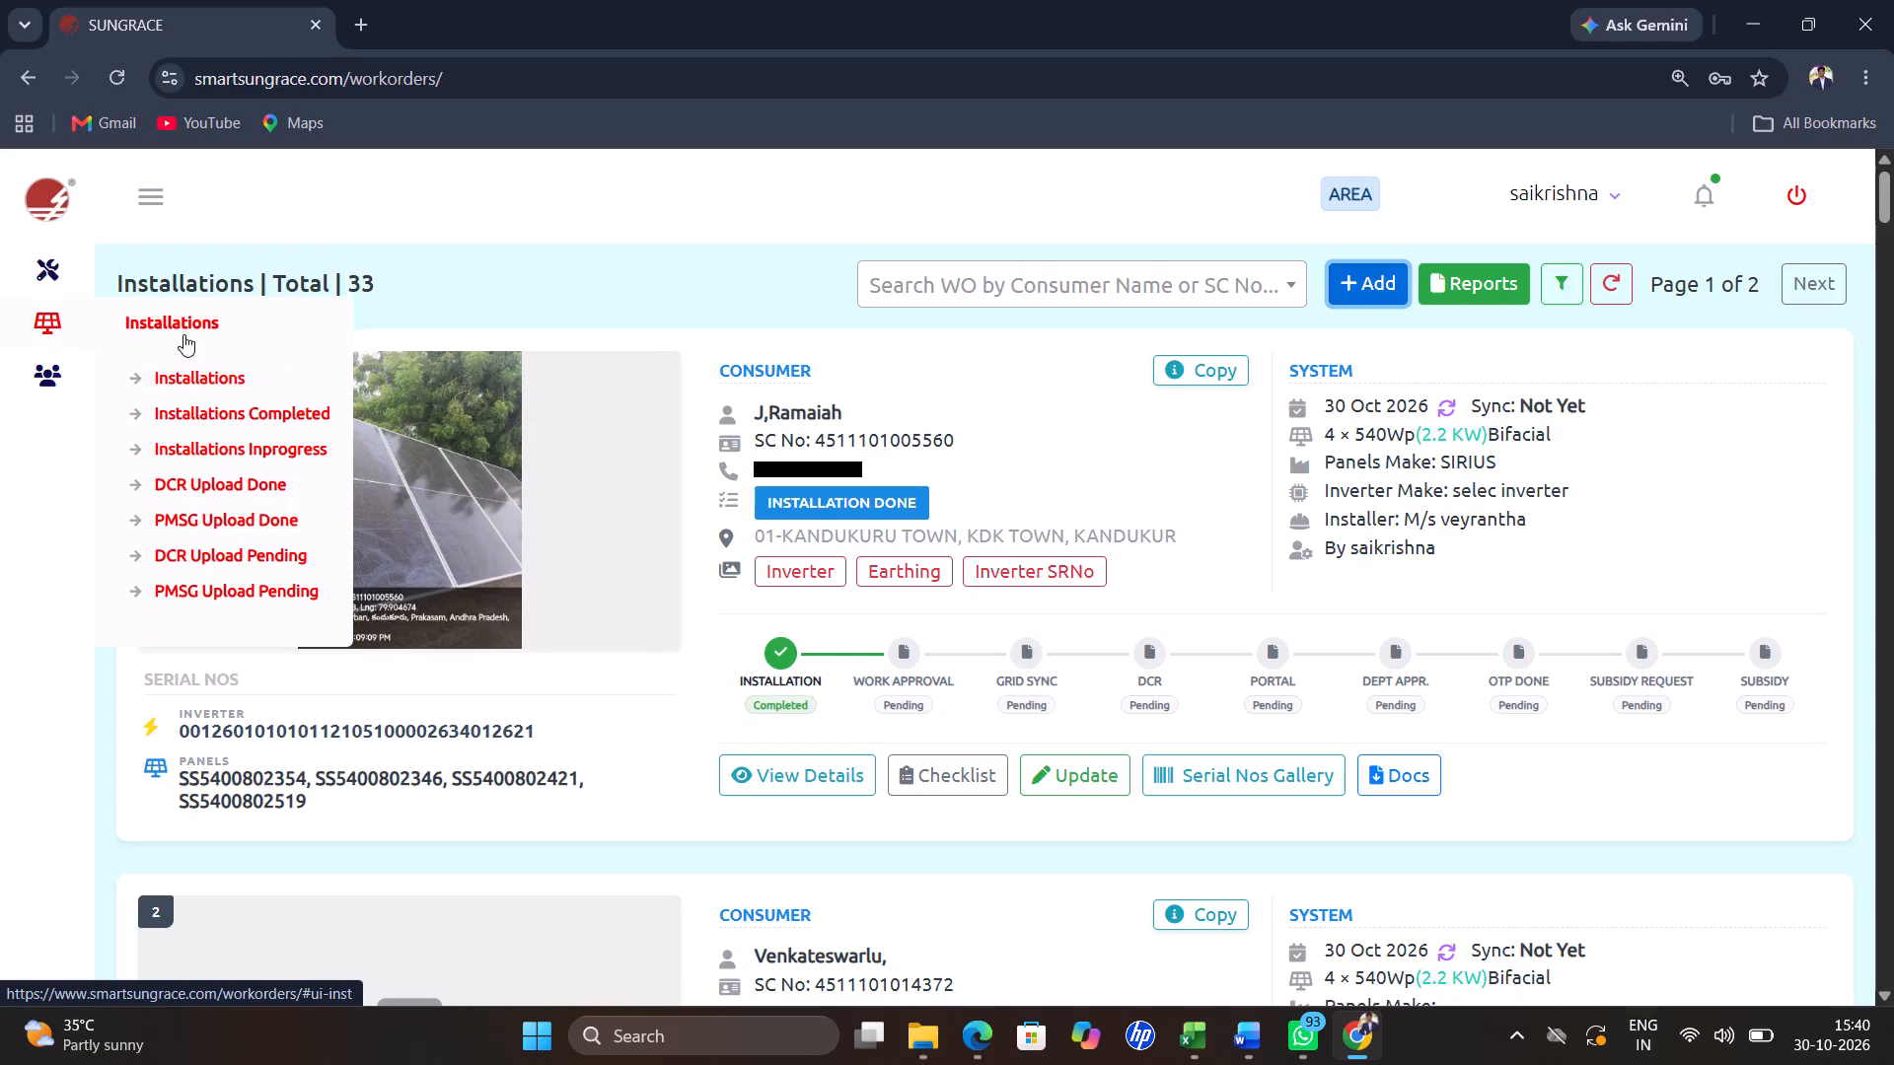
# Open the Non-Feasible Sites list from the site surveys, search its consumers for 9208, and clear the search.
pyautogui.click(221, 354)
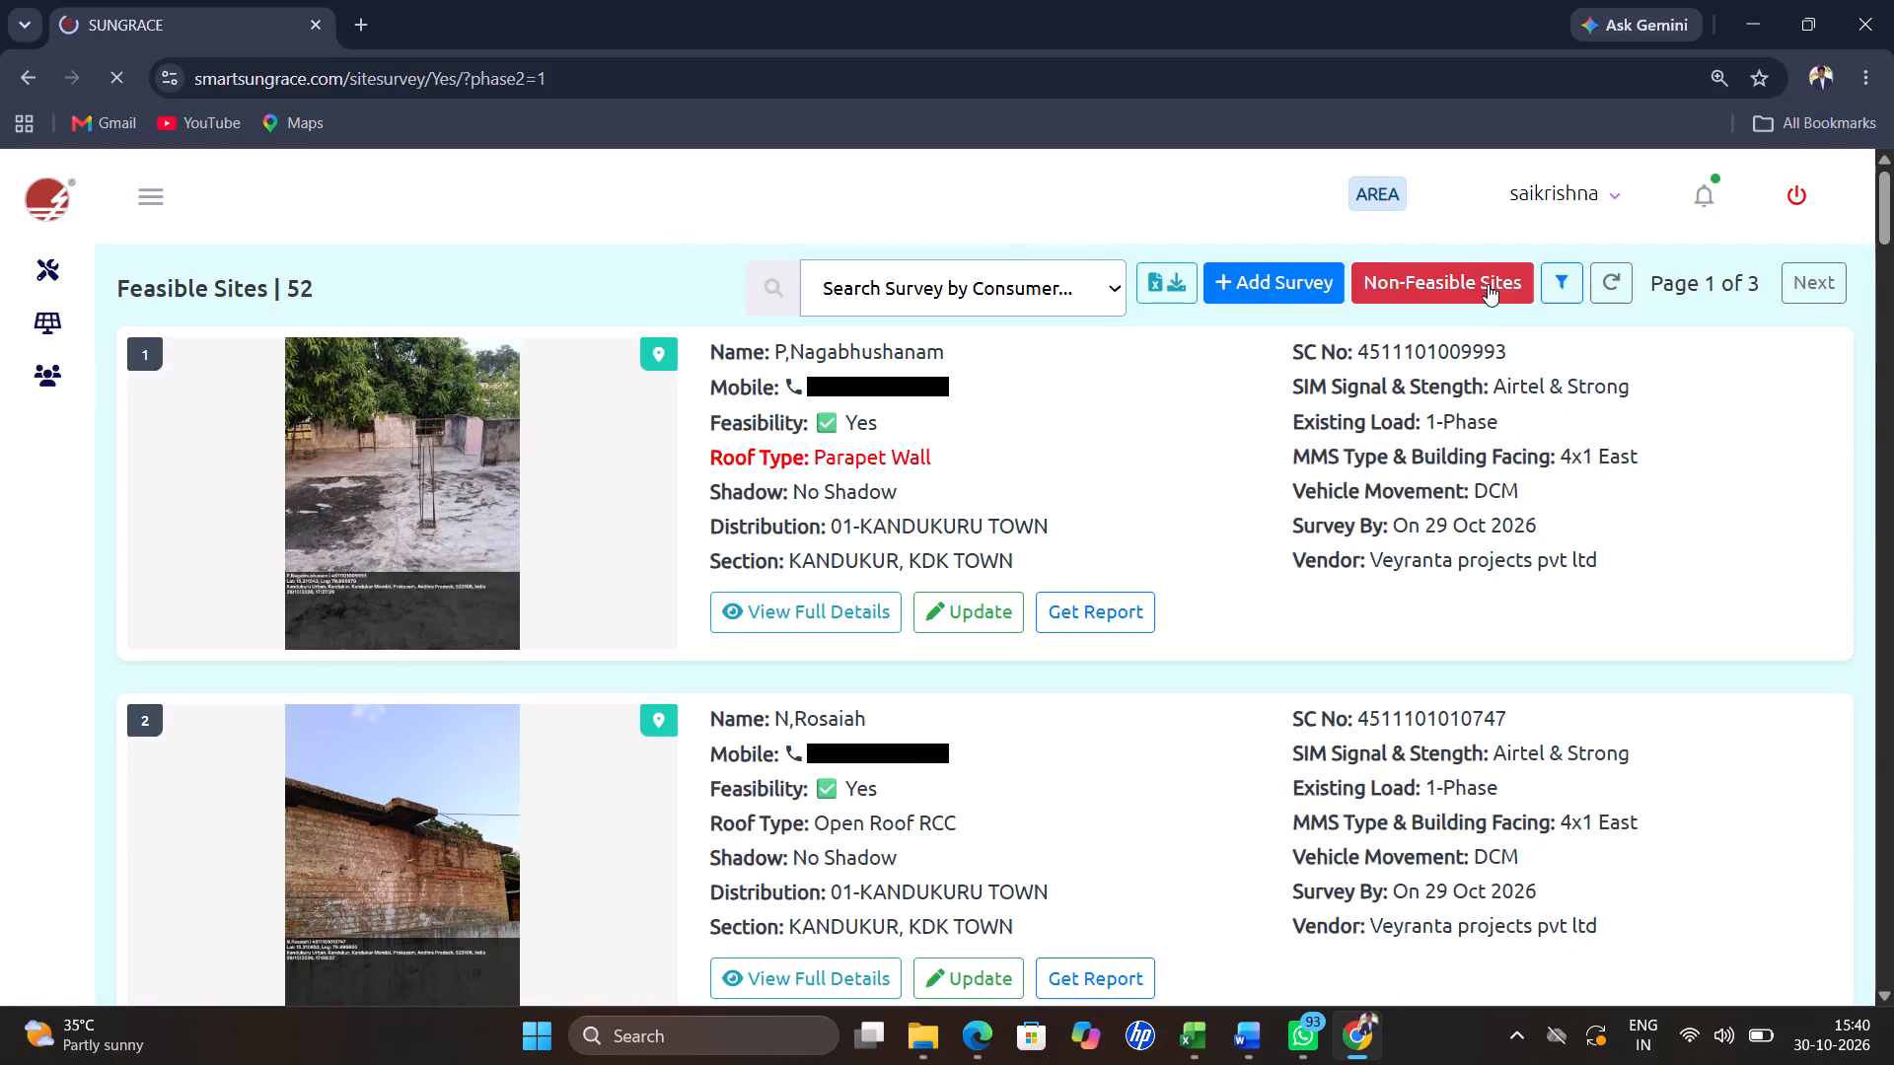
pyautogui.click(1492, 289)
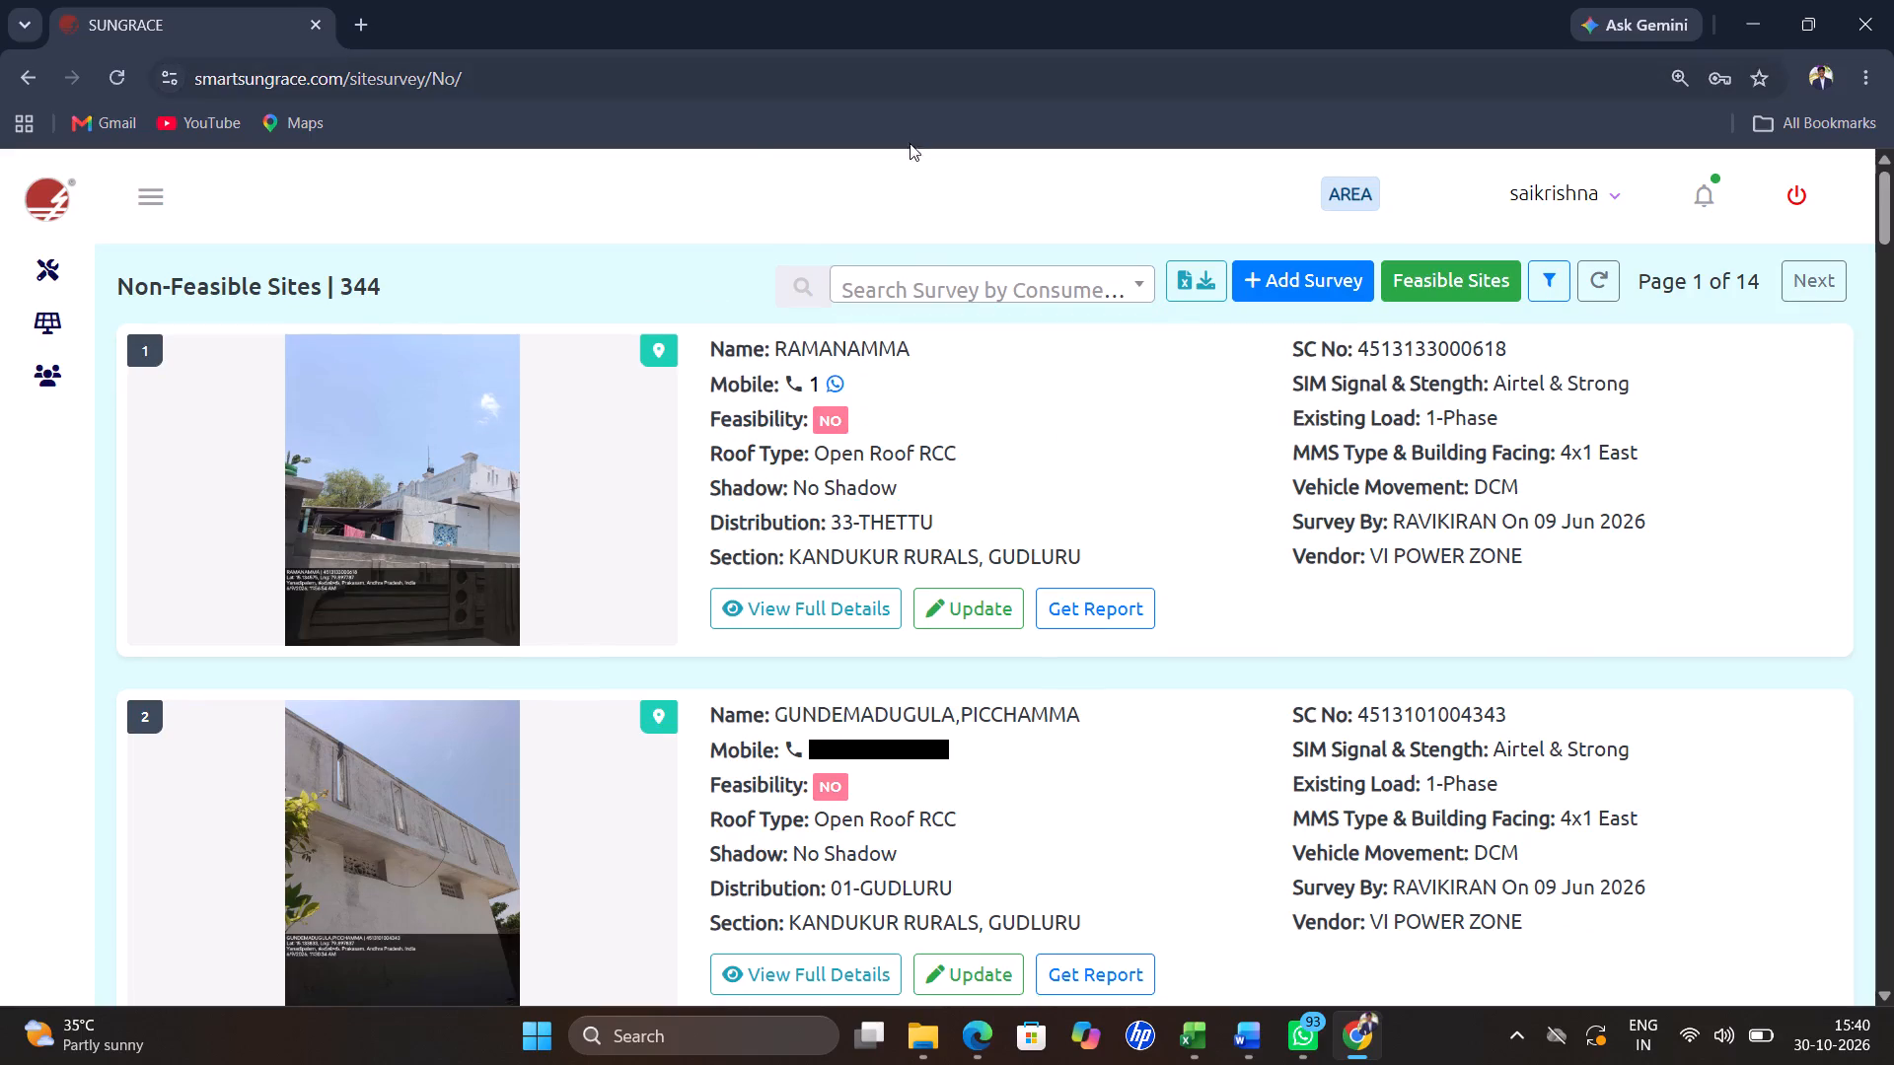
pyautogui.click(914, 277)
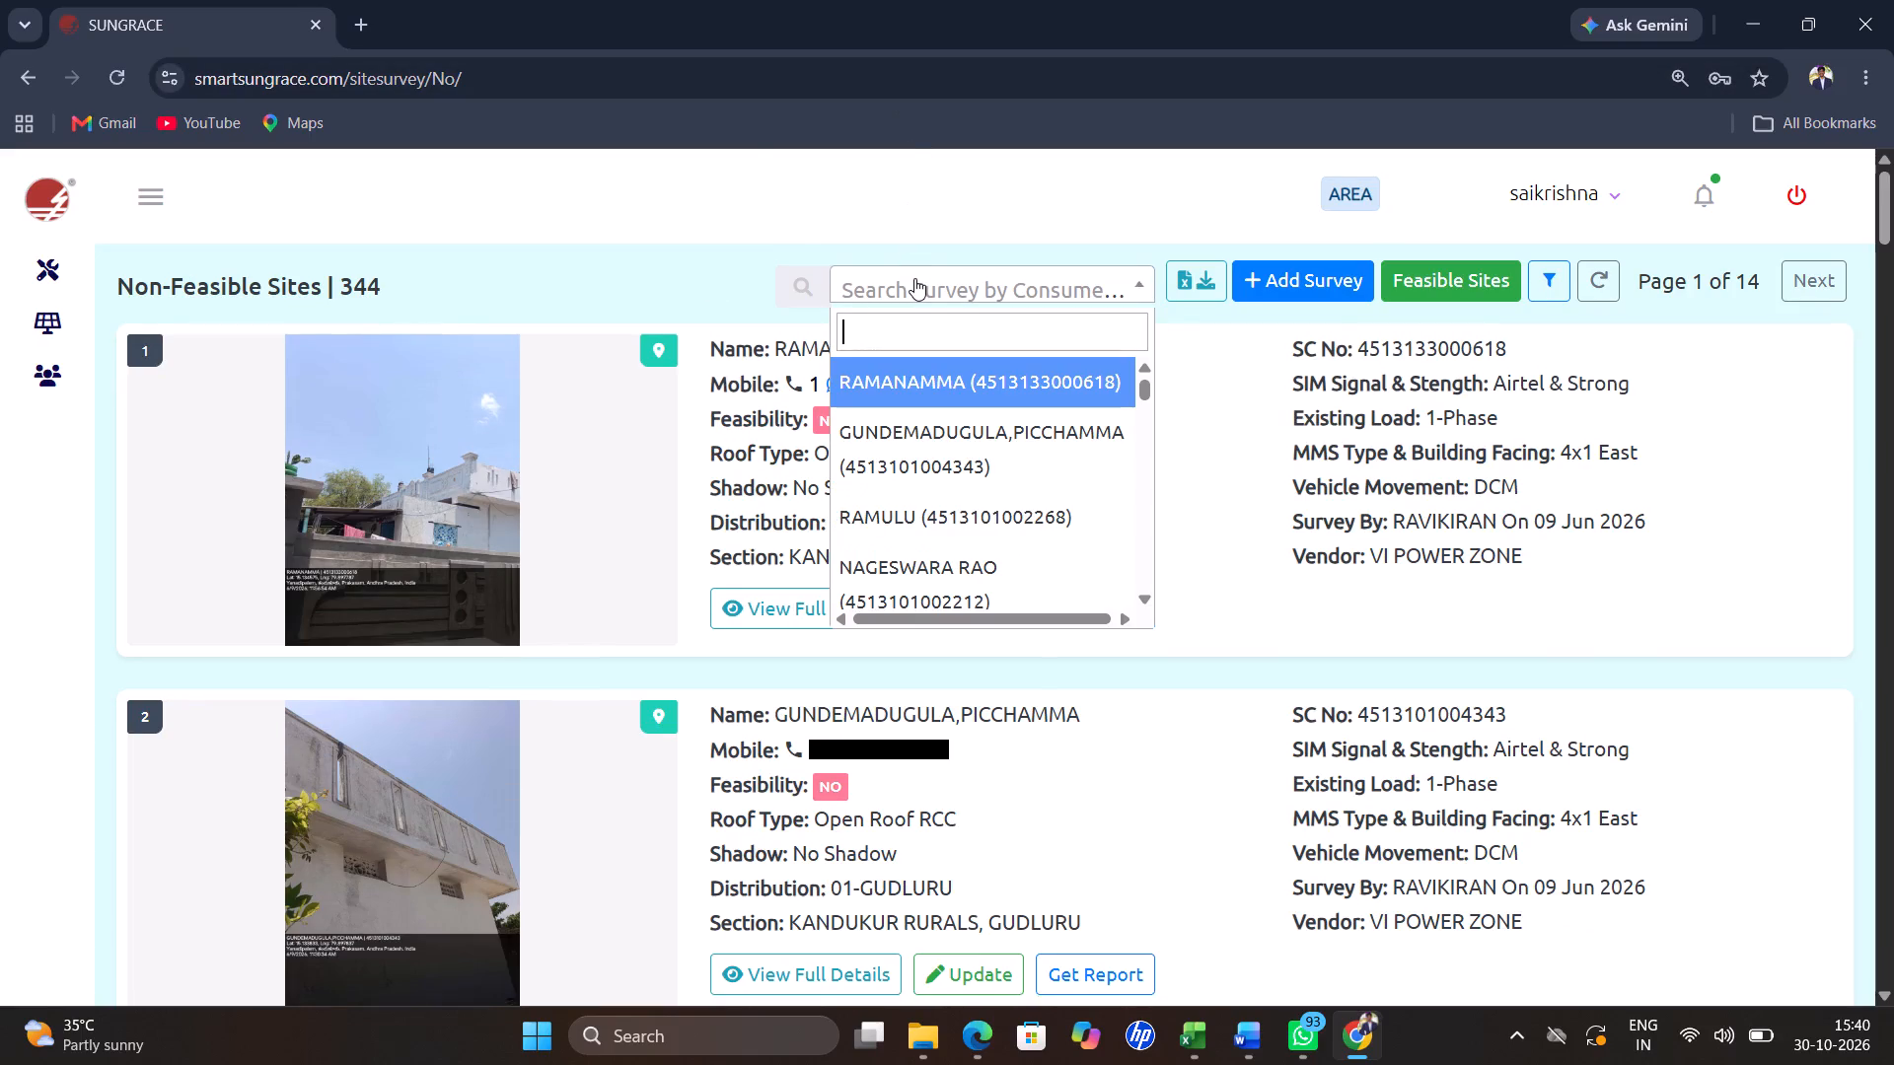
pyautogui.press('9')
pyautogui.press('2')
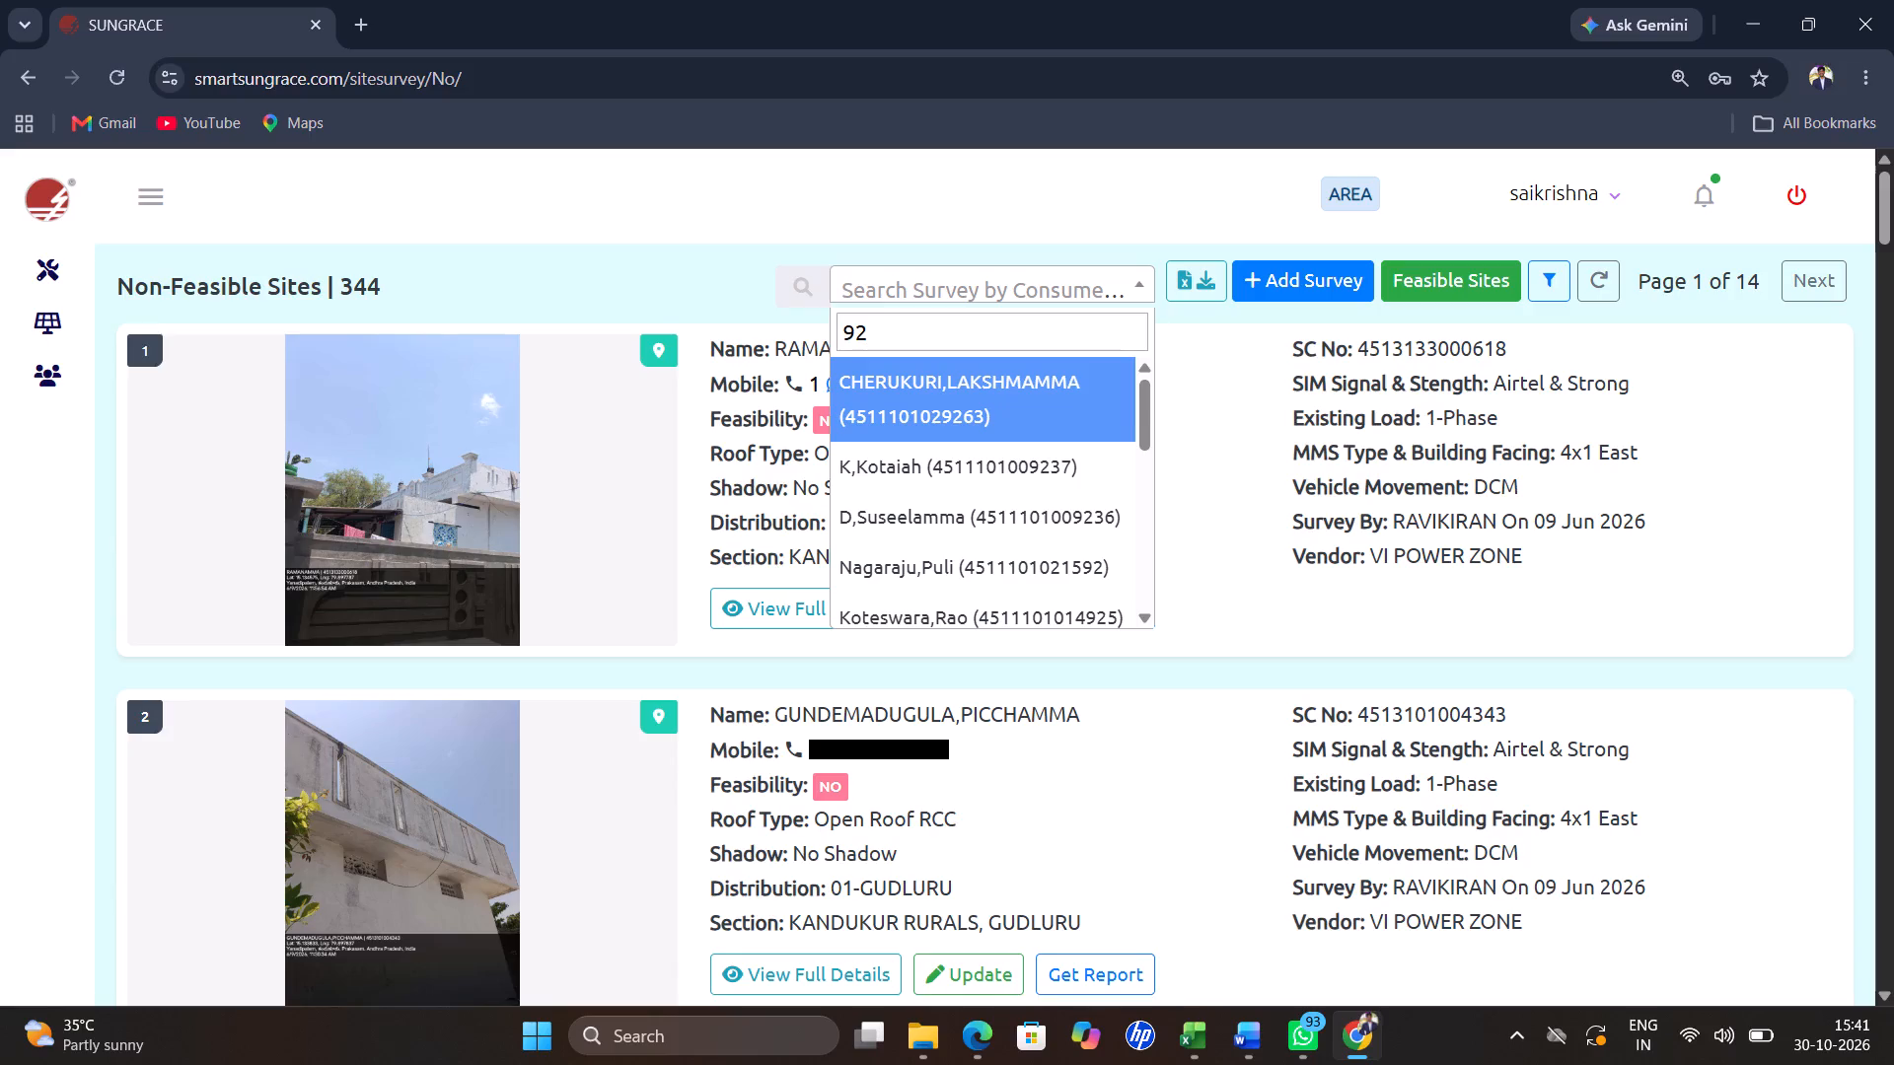
pyautogui.write('08')
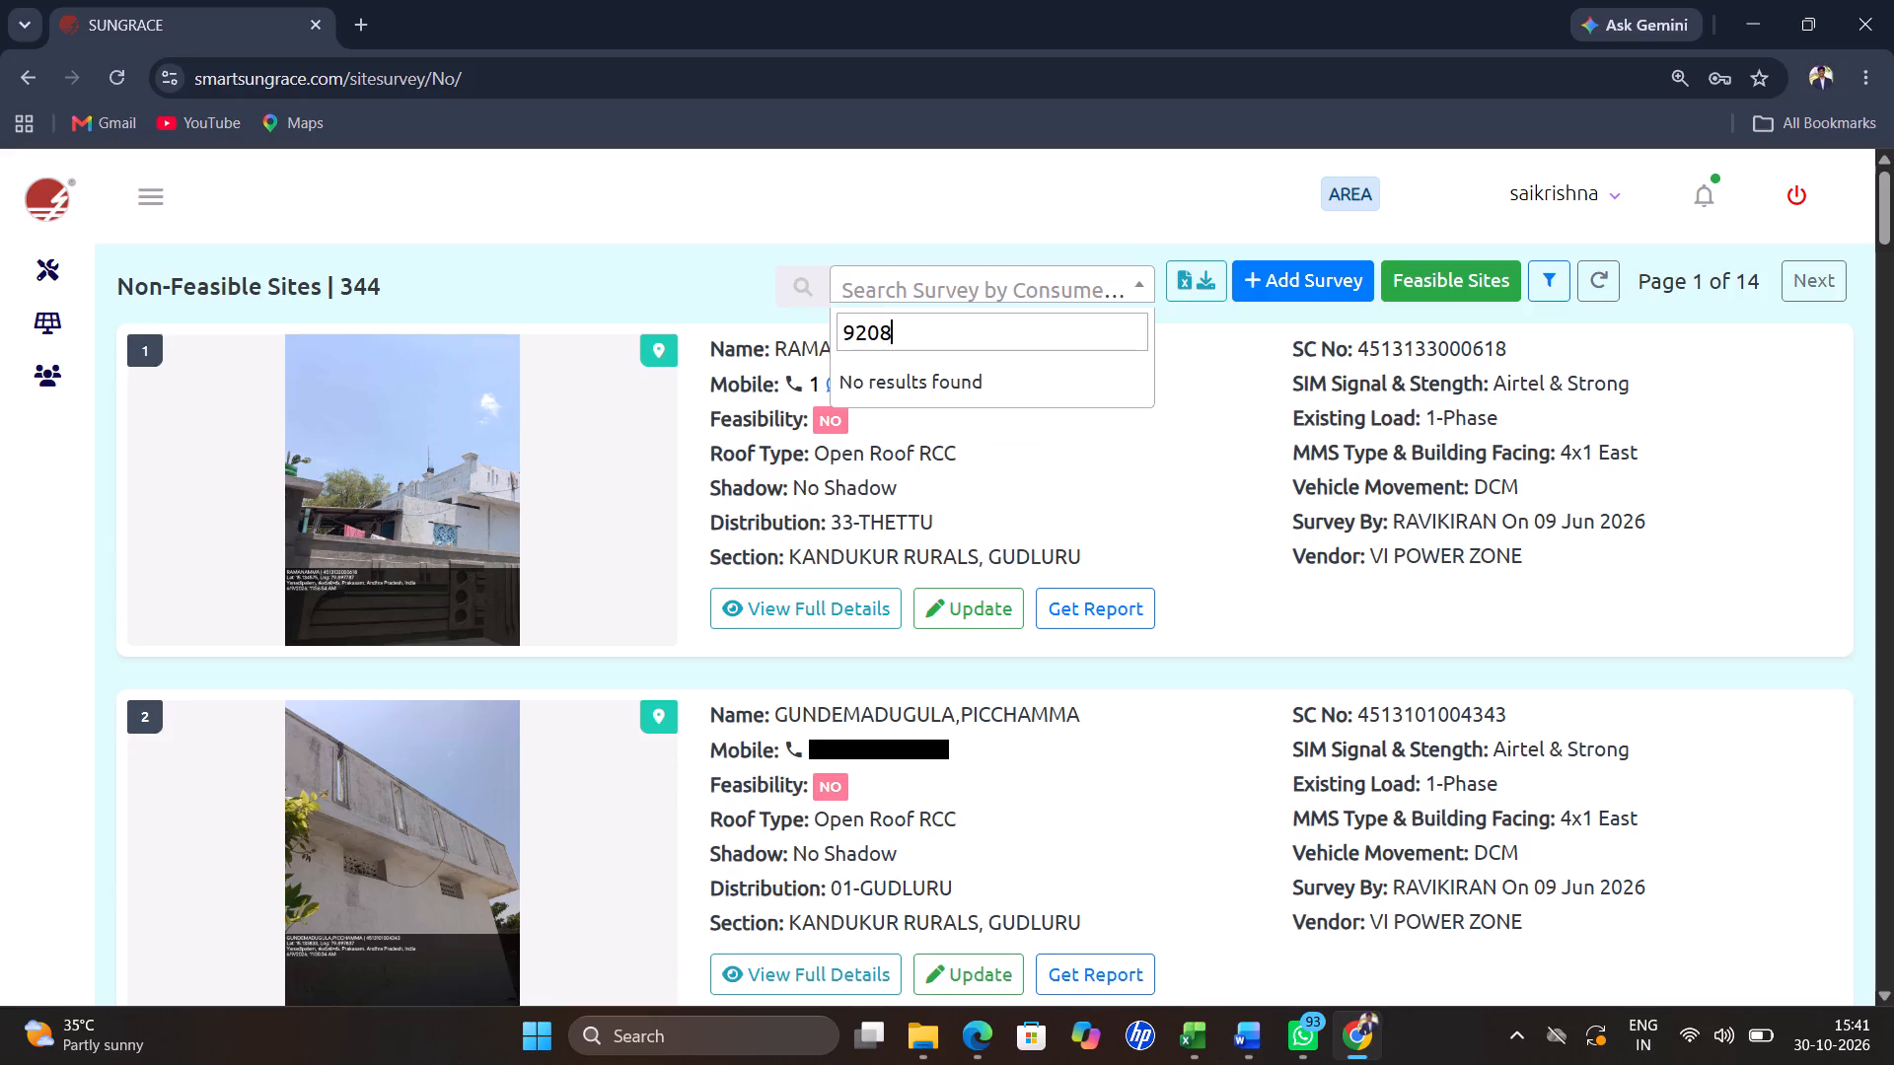
pyautogui.press('BackSpace')
pyautogui.press('BackSpace')
pyautogui.press('BackSpace')
pyautogui.press('BackSpace')
pyautogui.press('BackSpace')
pyautogui.press('BackSpace')
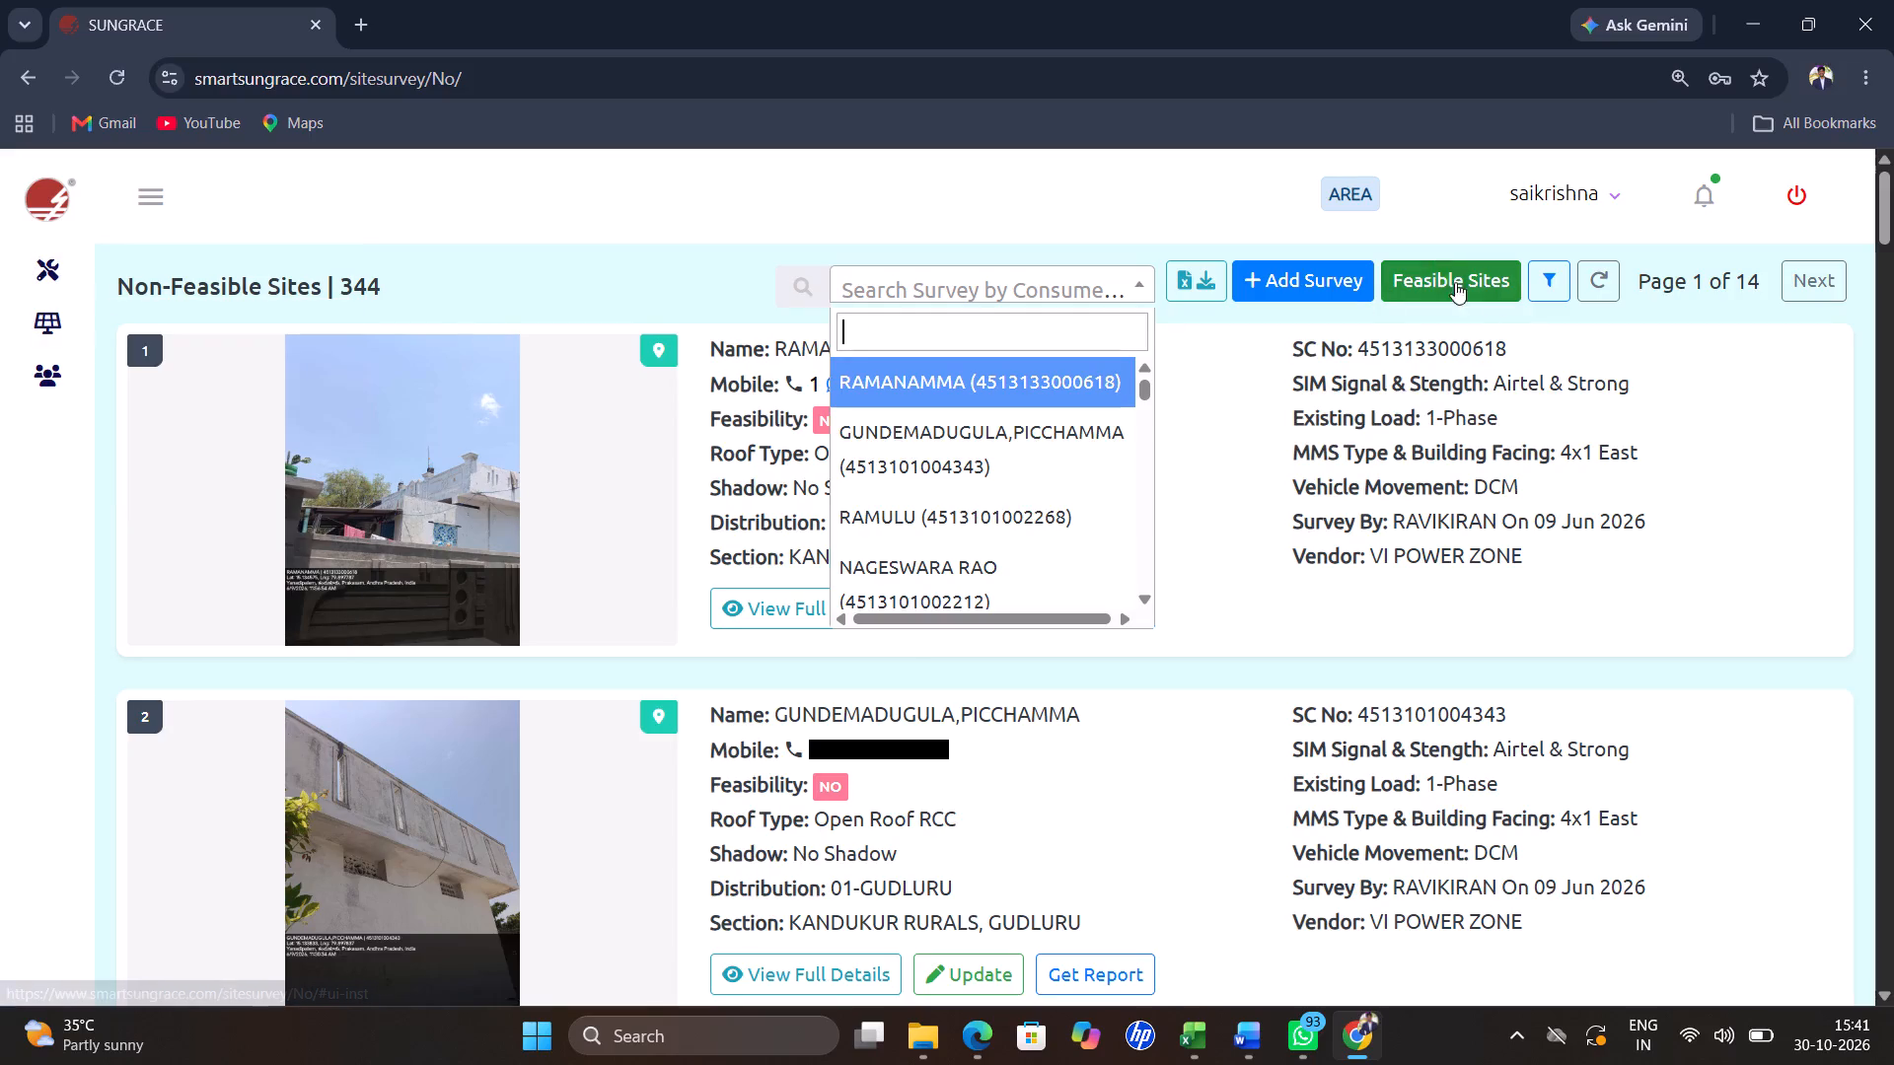
pyautogui.moveTo(1435, 259); pyautogui.dragTo(1436, 274)
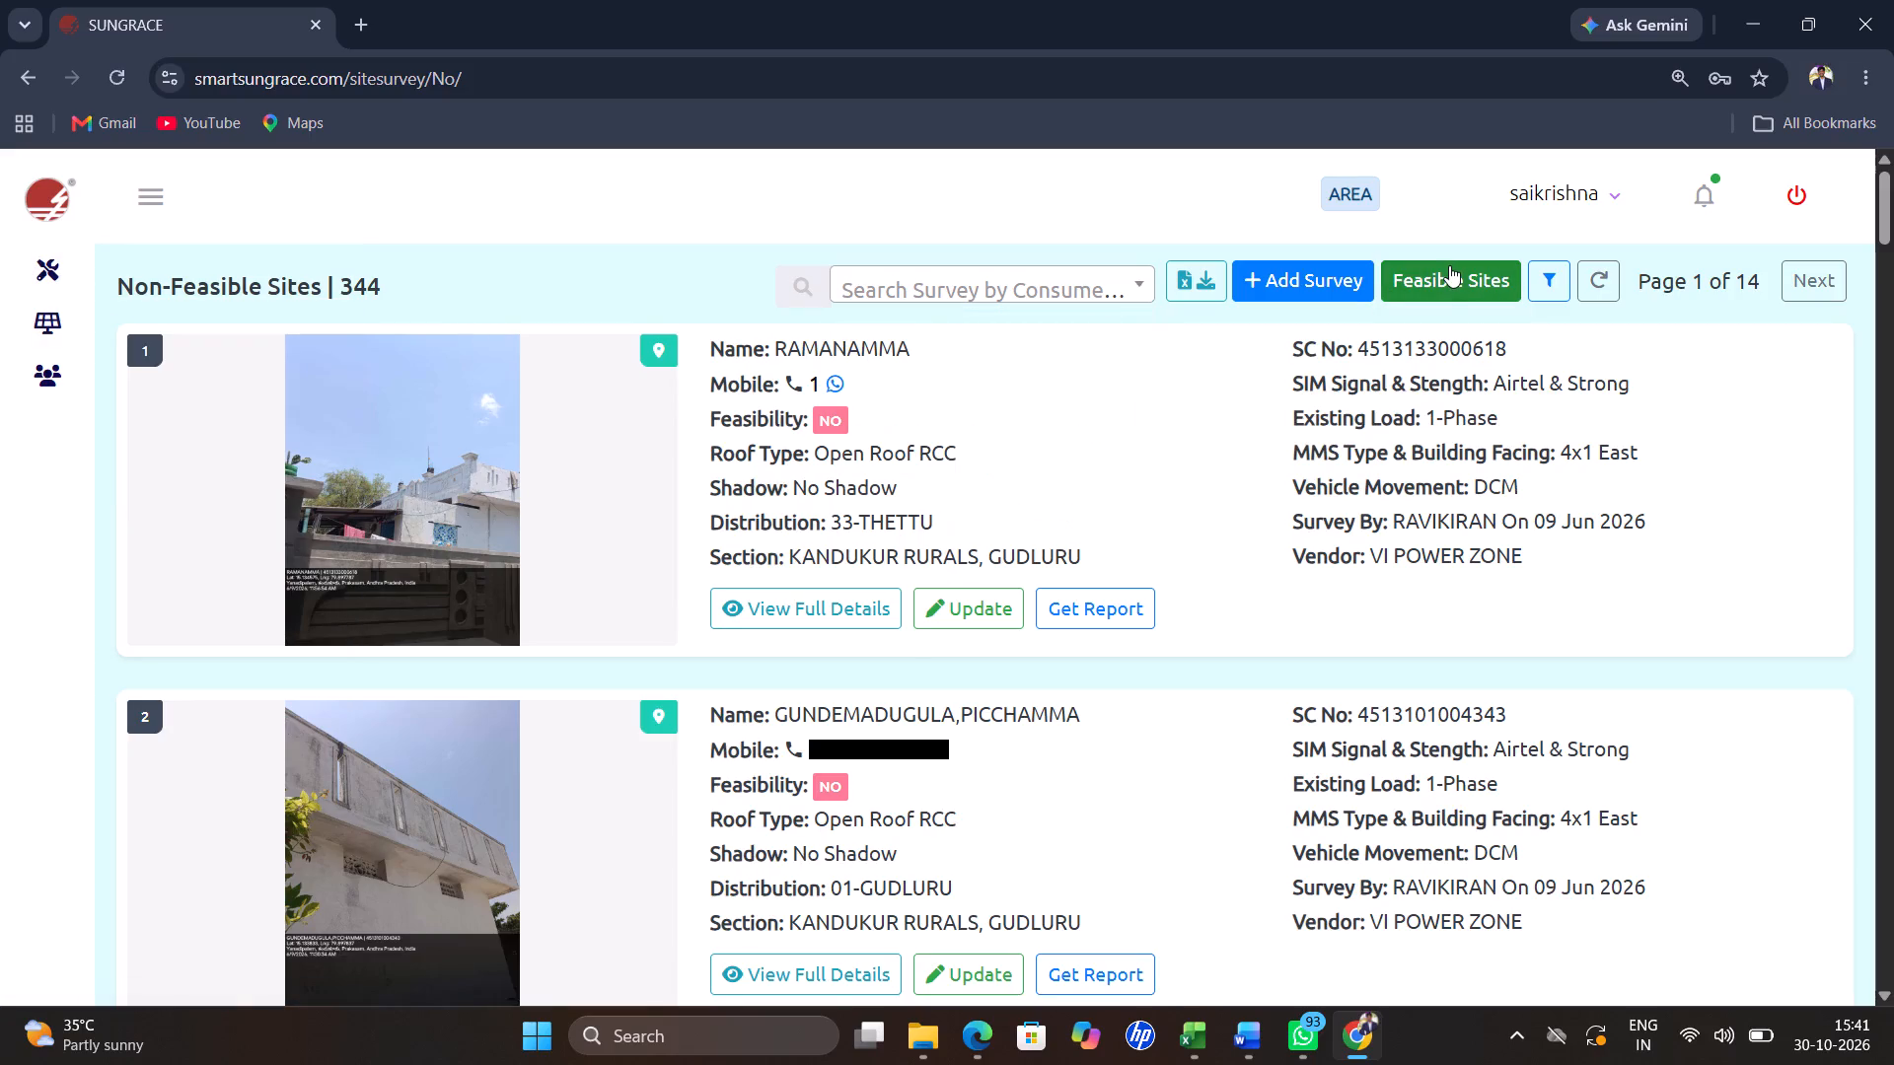
pyautogui.click(1449, 265)
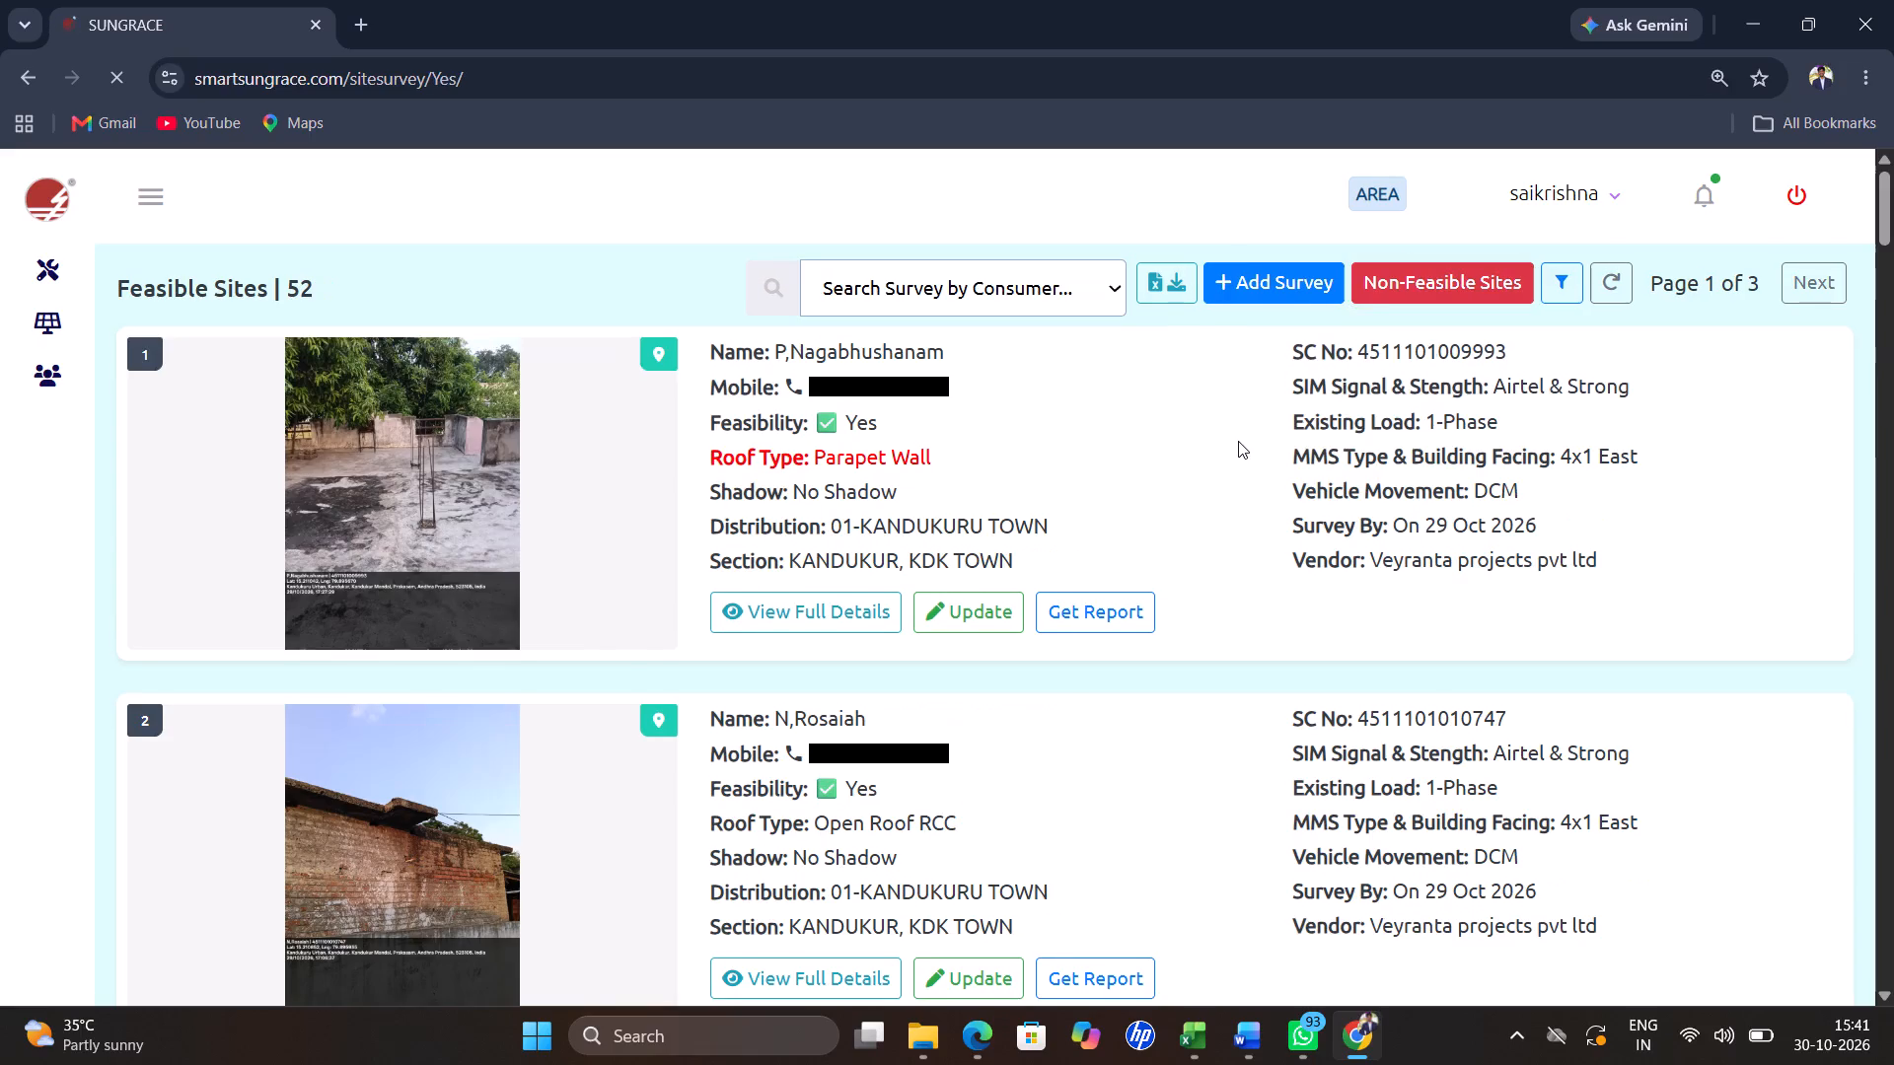
pyautogui.click(926, 288)
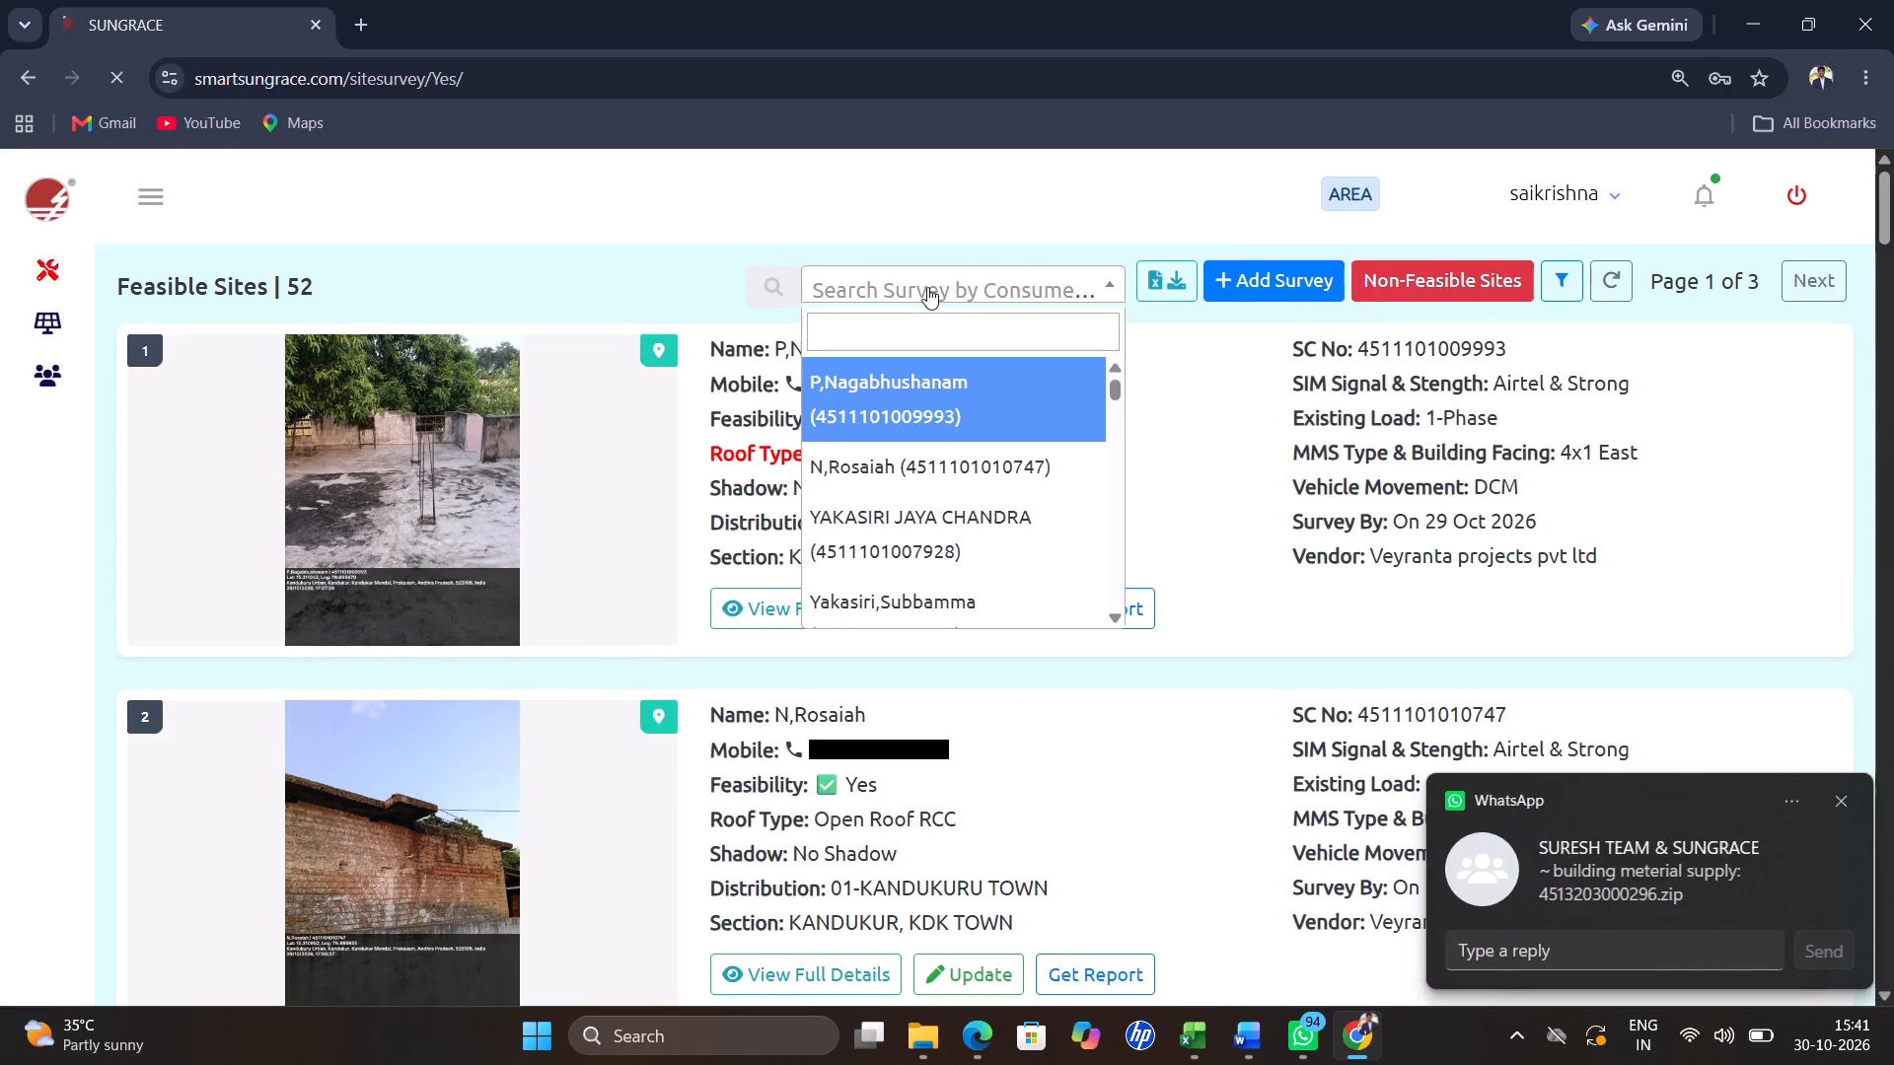
pyautogui.write('928')
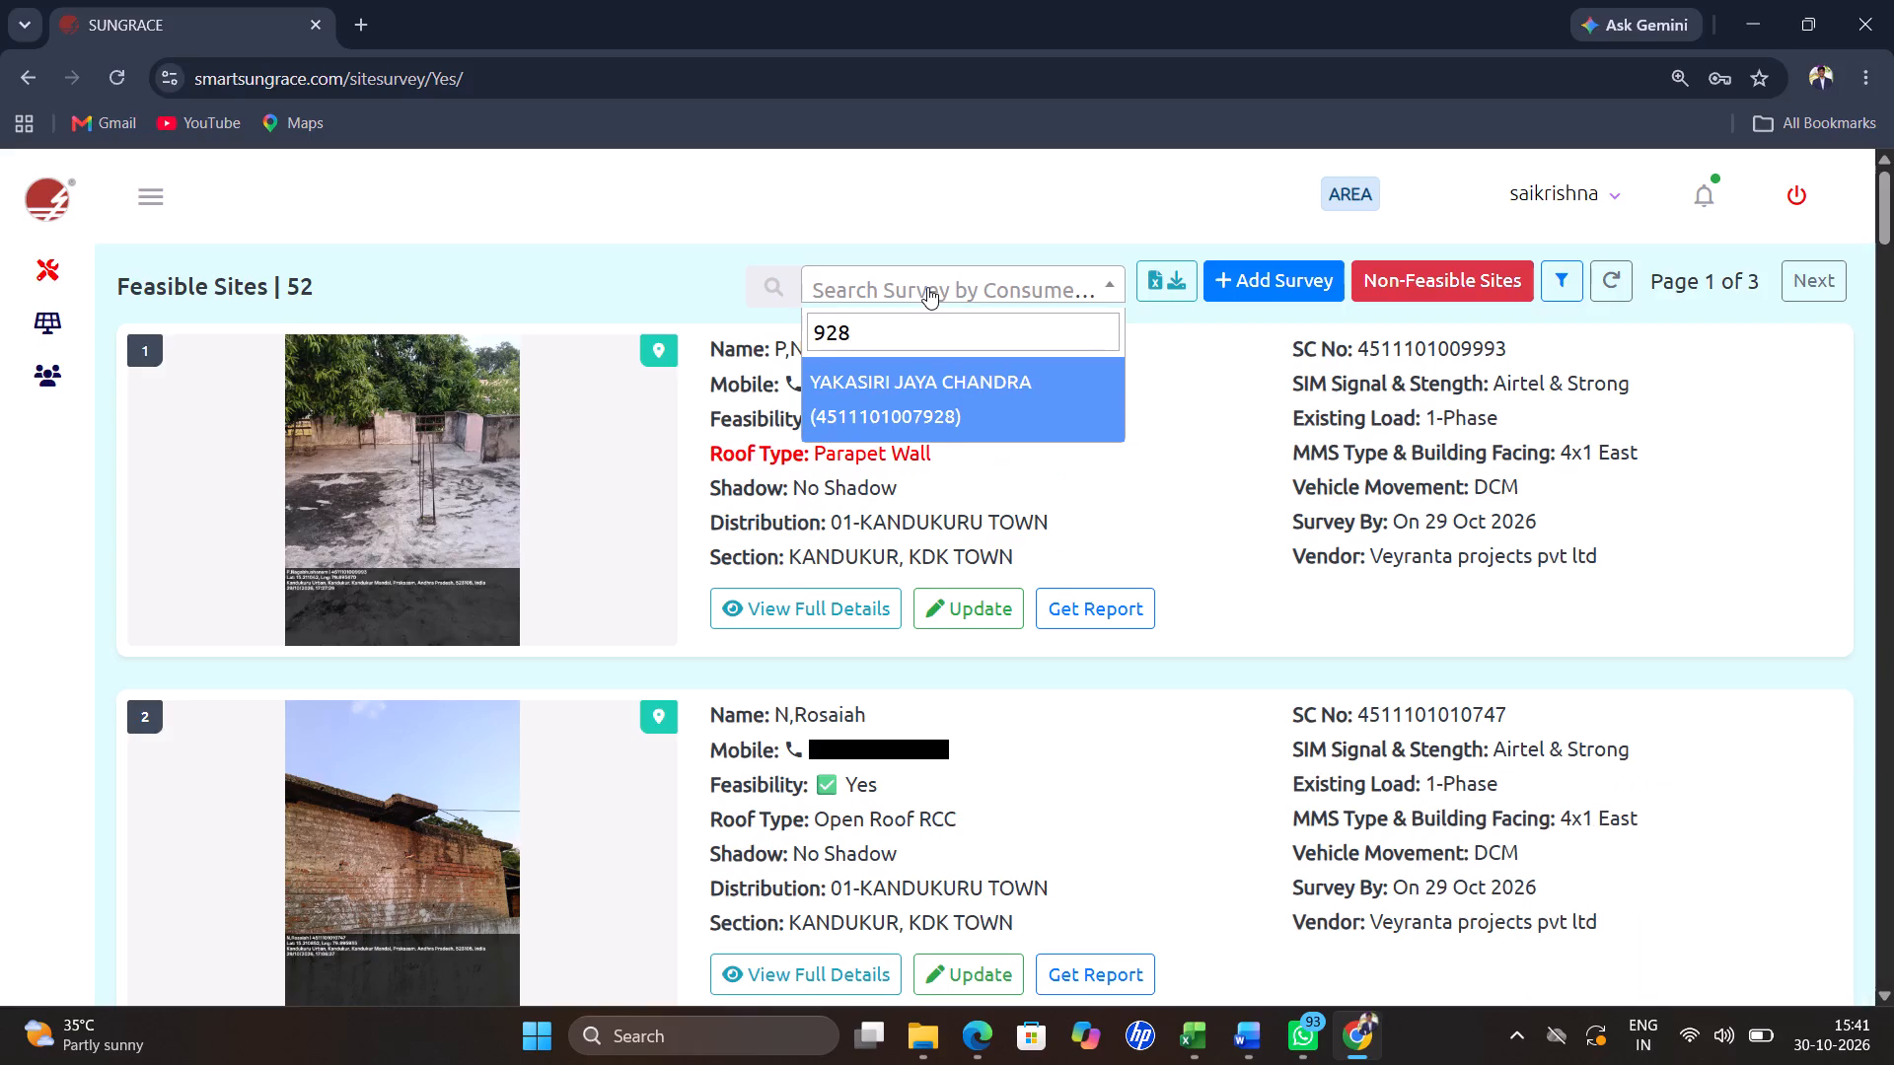
pyautogui.press('0')
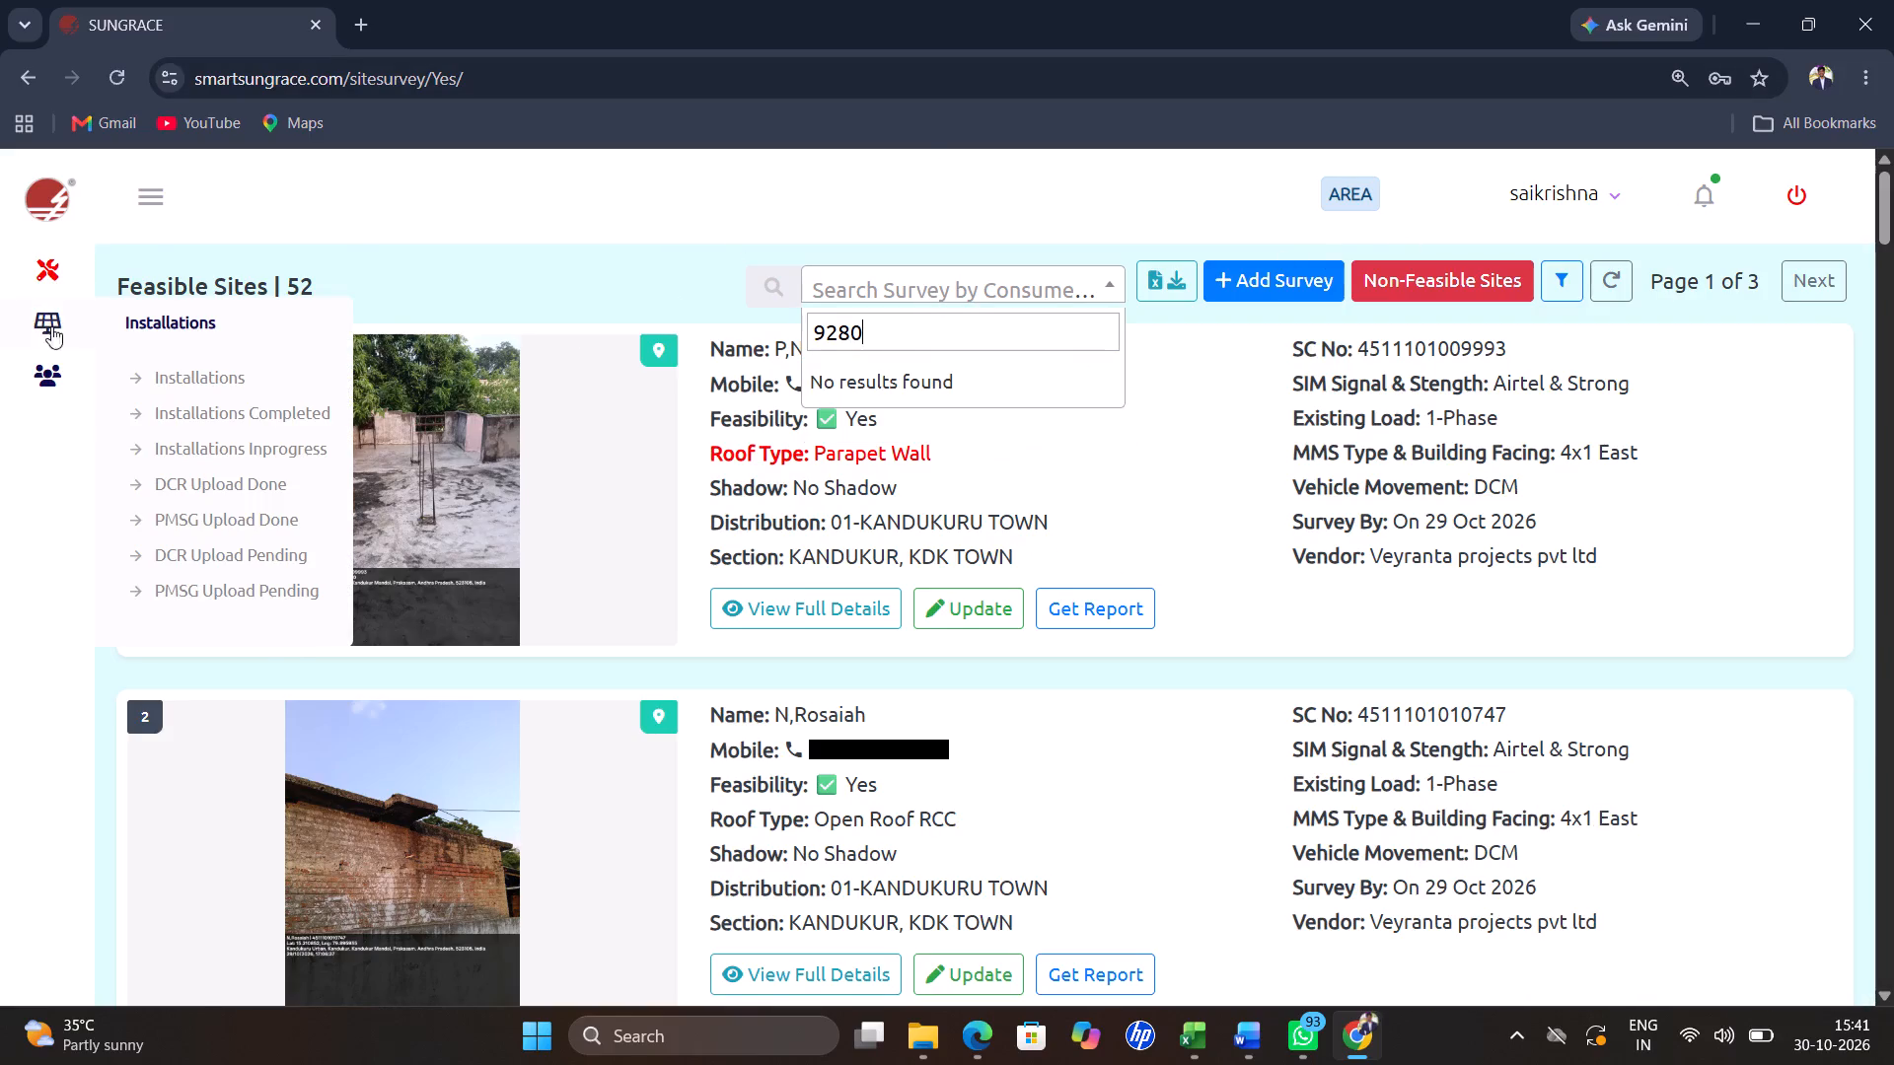
# Return to the full list of installations.
pyautogui.click(204, 395)
pyautogui.click(198, 384)
pyautogui.doubleClick(200, 377)
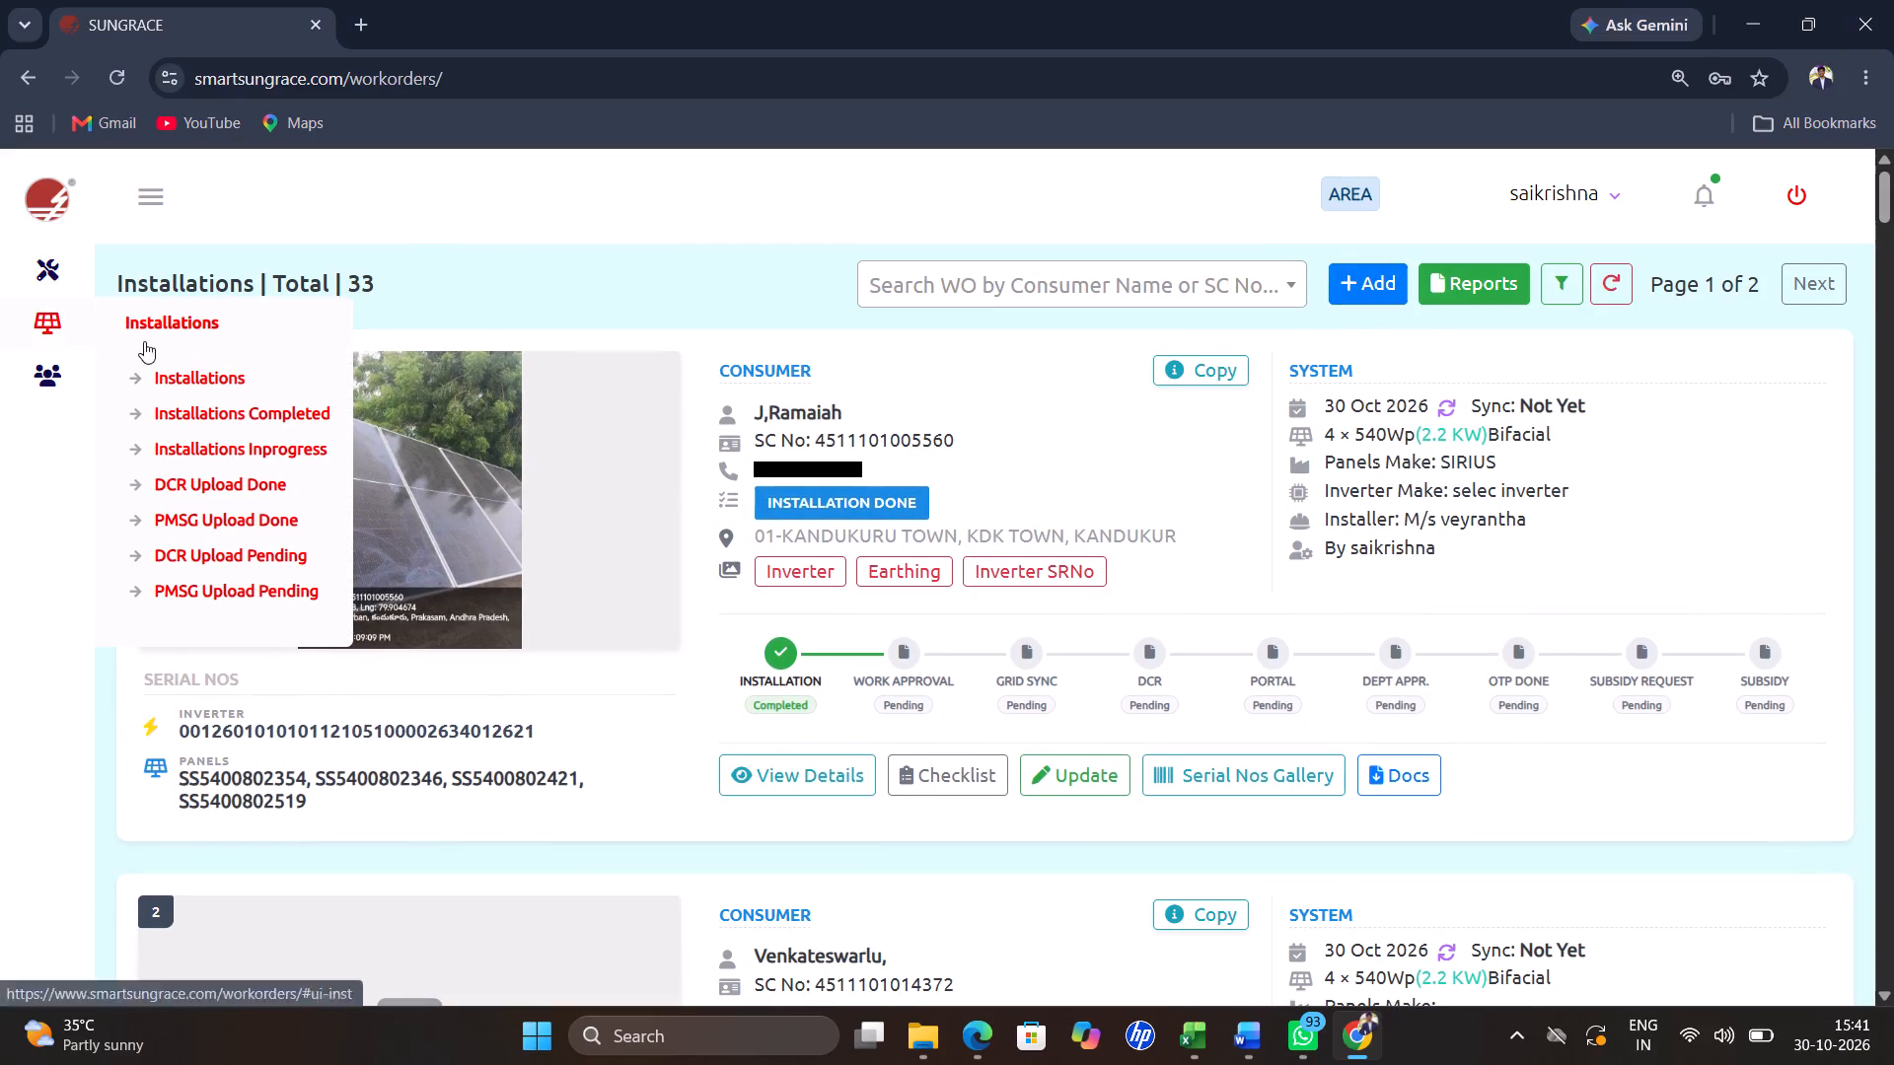
pyautogui.click(180, 366)
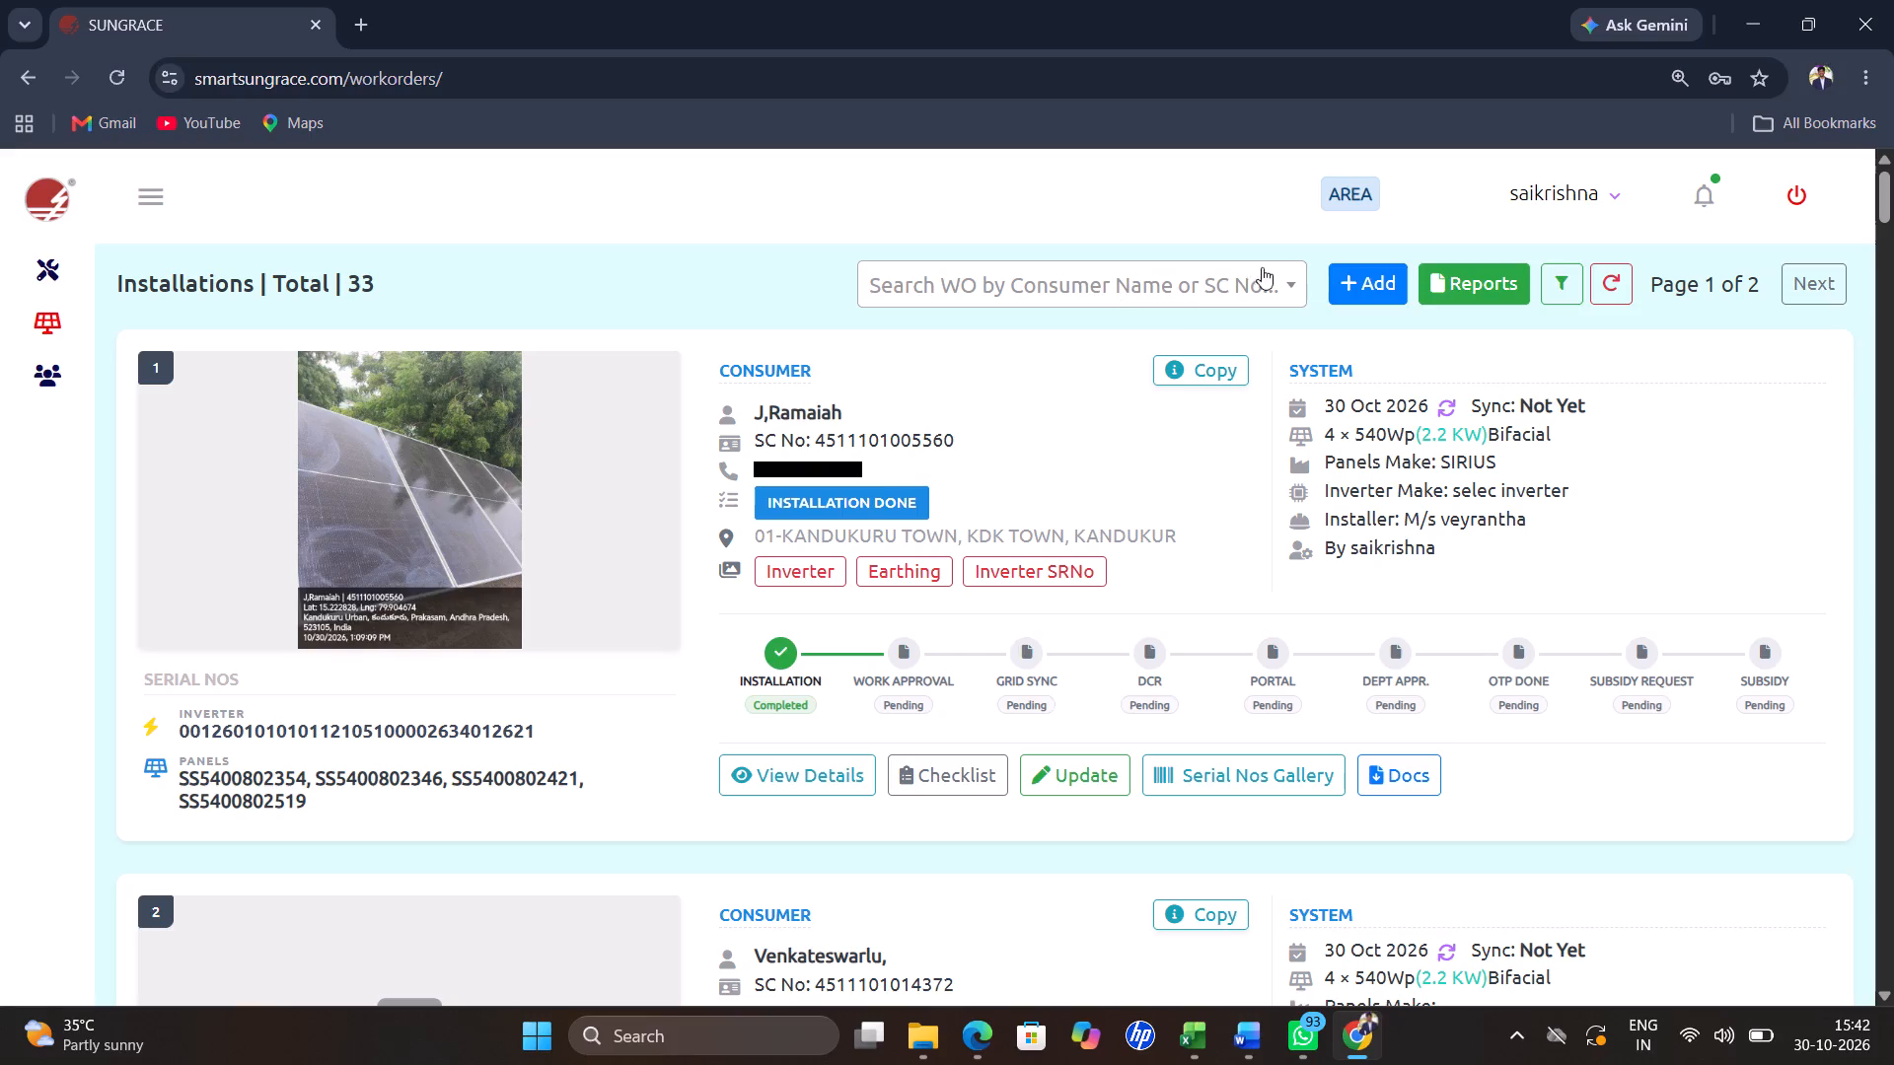
# Start adding a new installation and search its consumer list for 8627.
pyautogui.click(1336, 282)
pyautogui.click(634, 574)
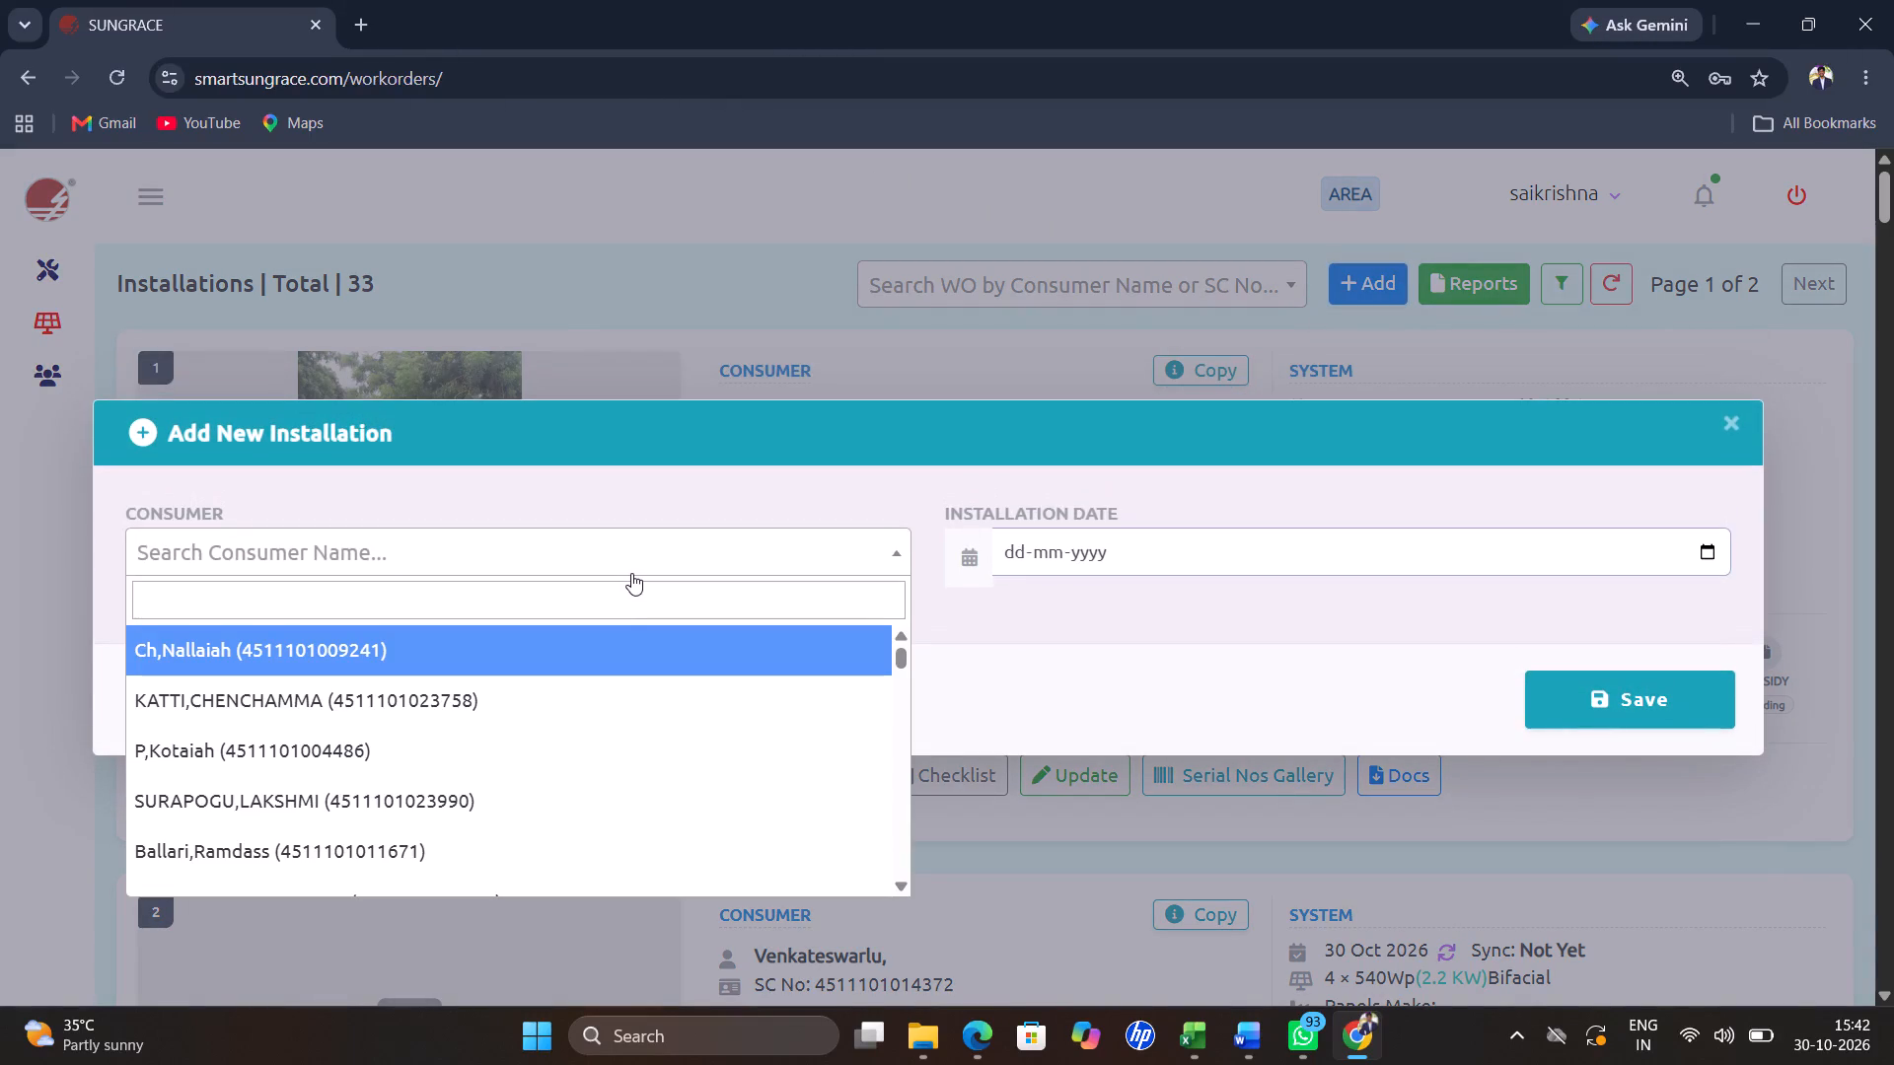
pyautogui.press('8')
pyautogui.write('627')
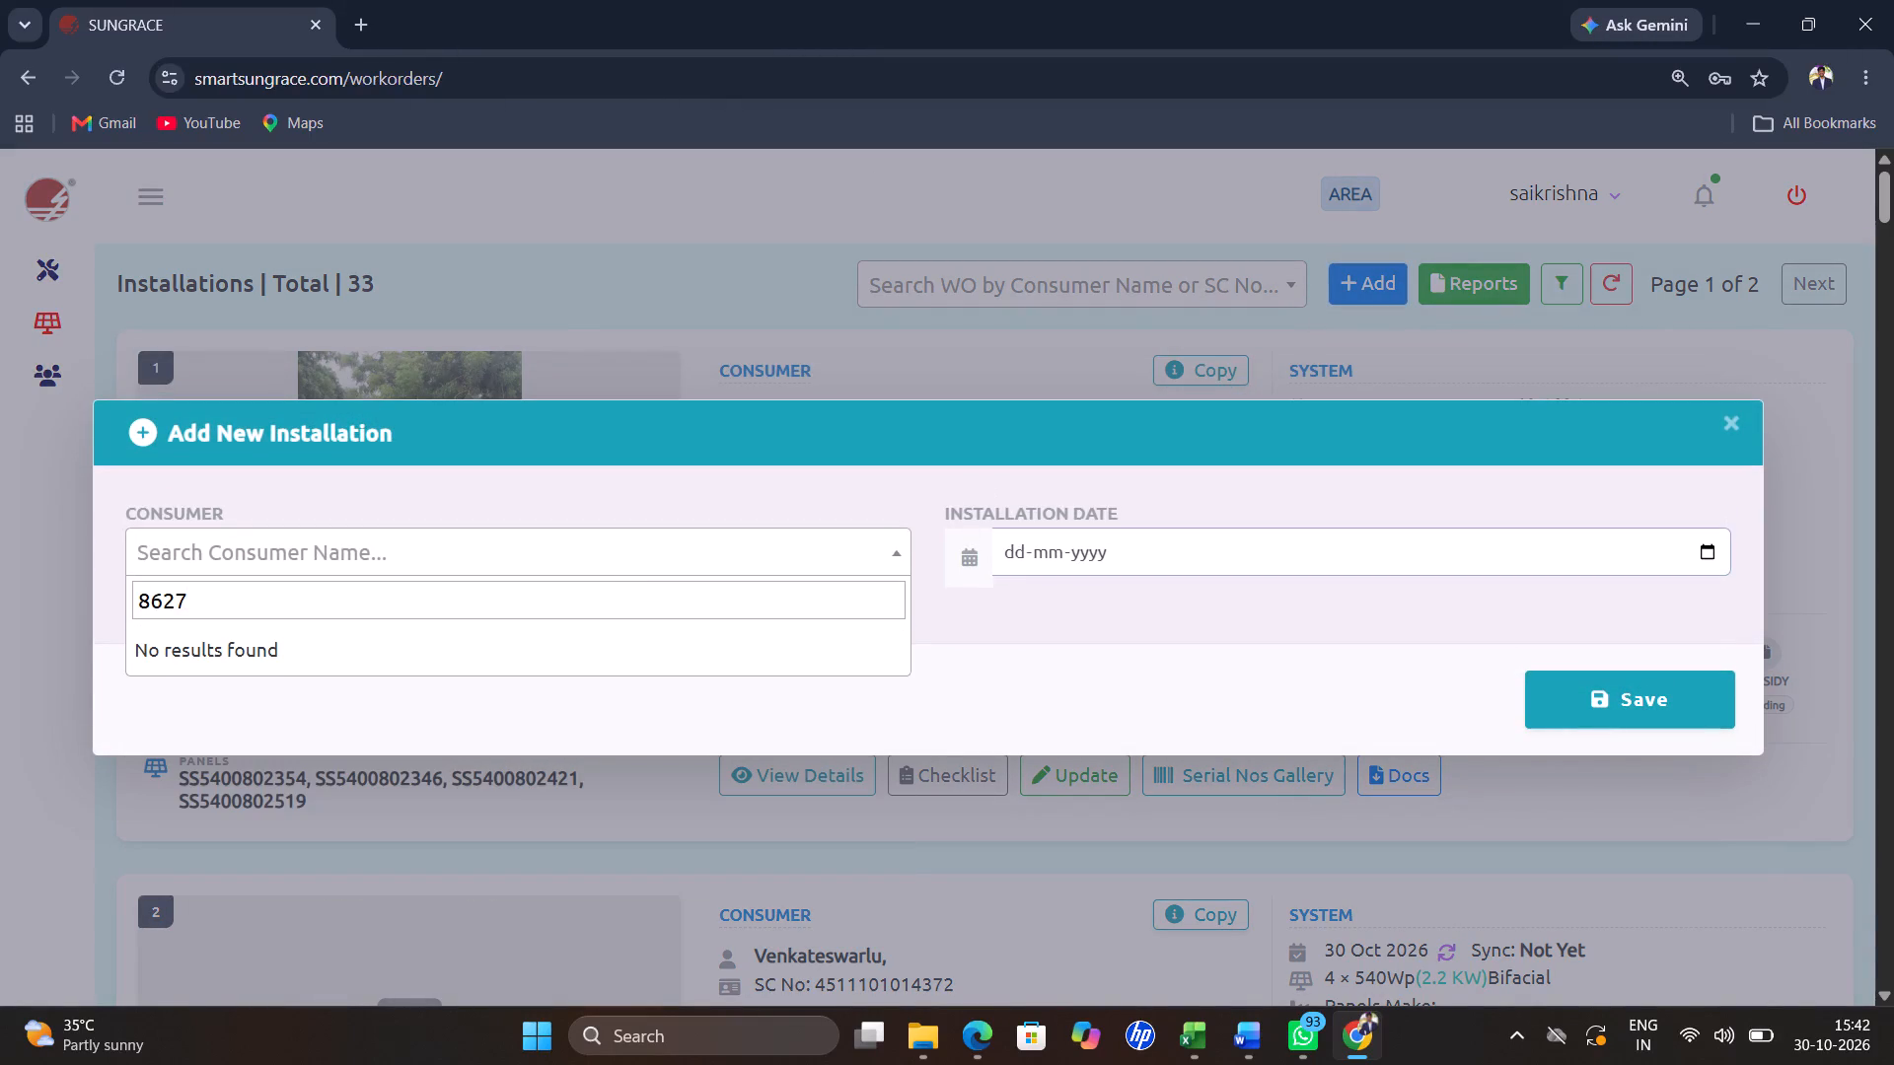
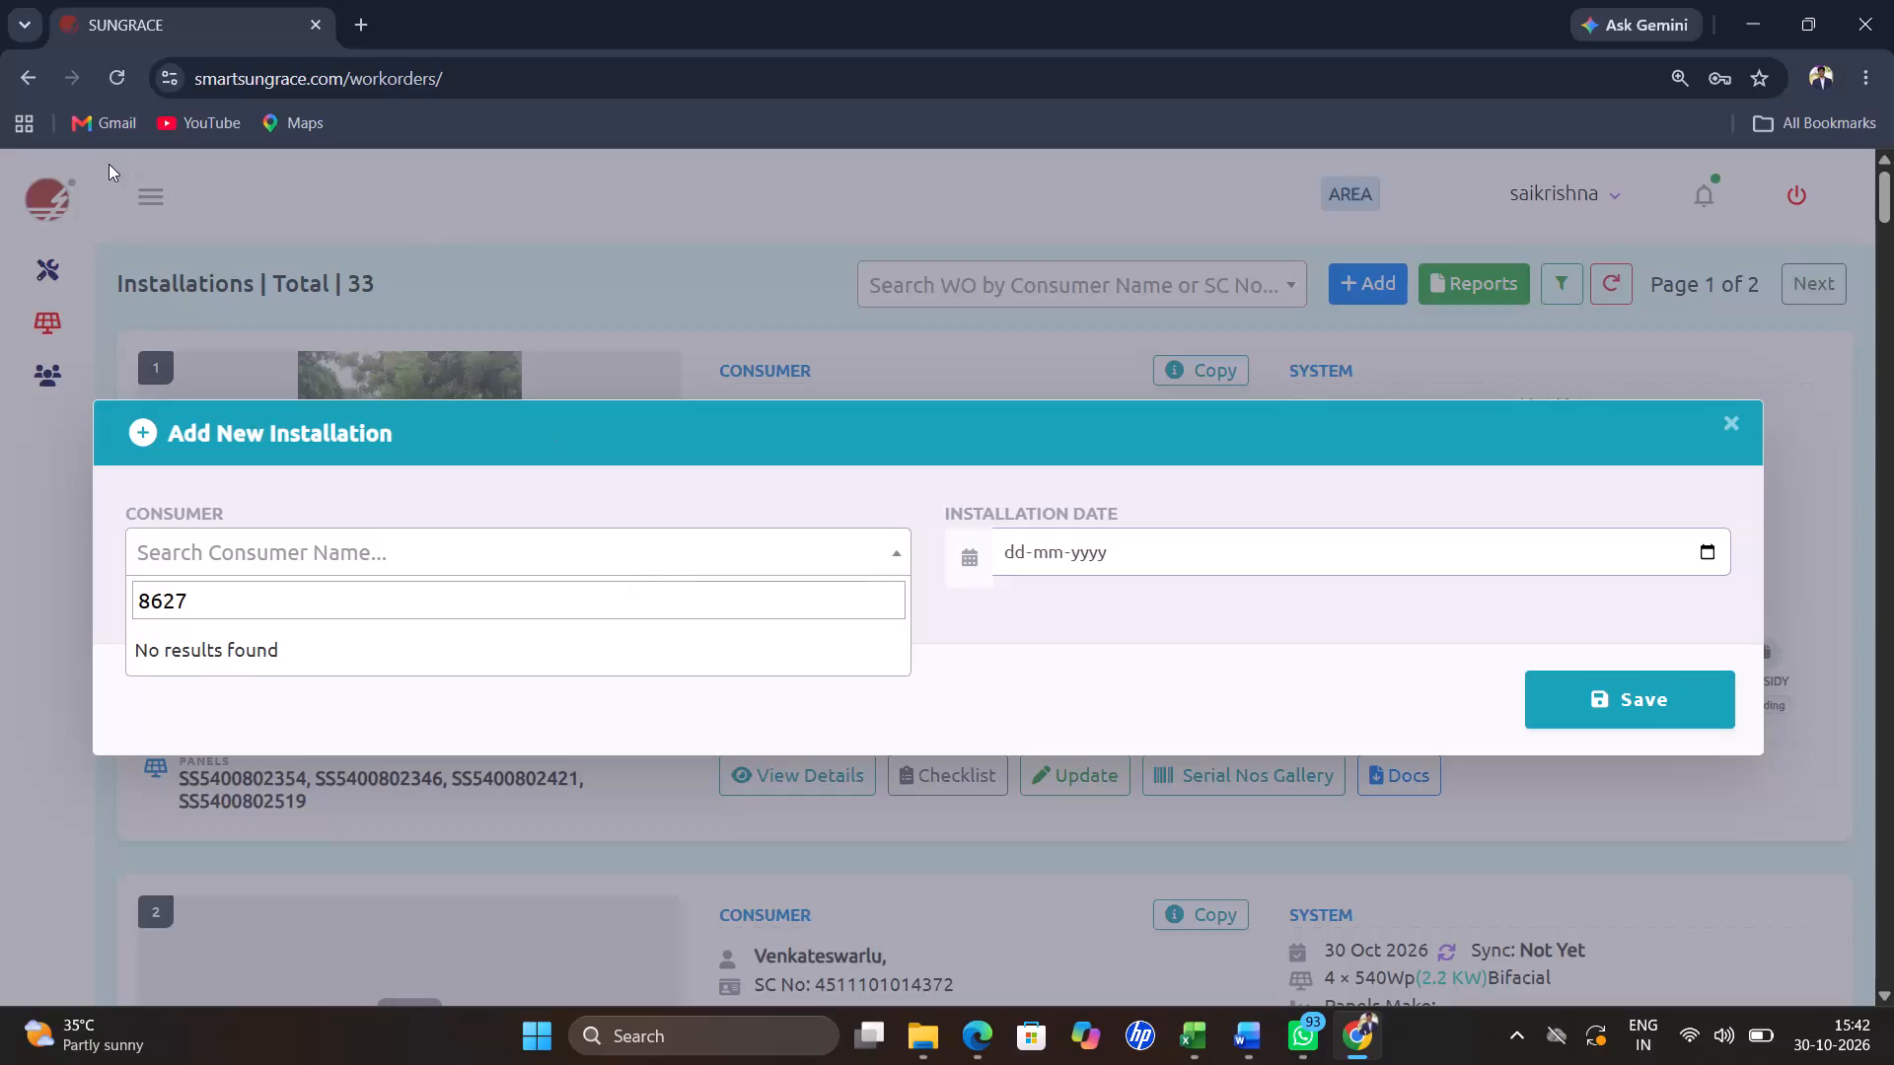
# Close the new installation form and open the Site Survey Phase 2 list.
pyautogui.click(301, 239)
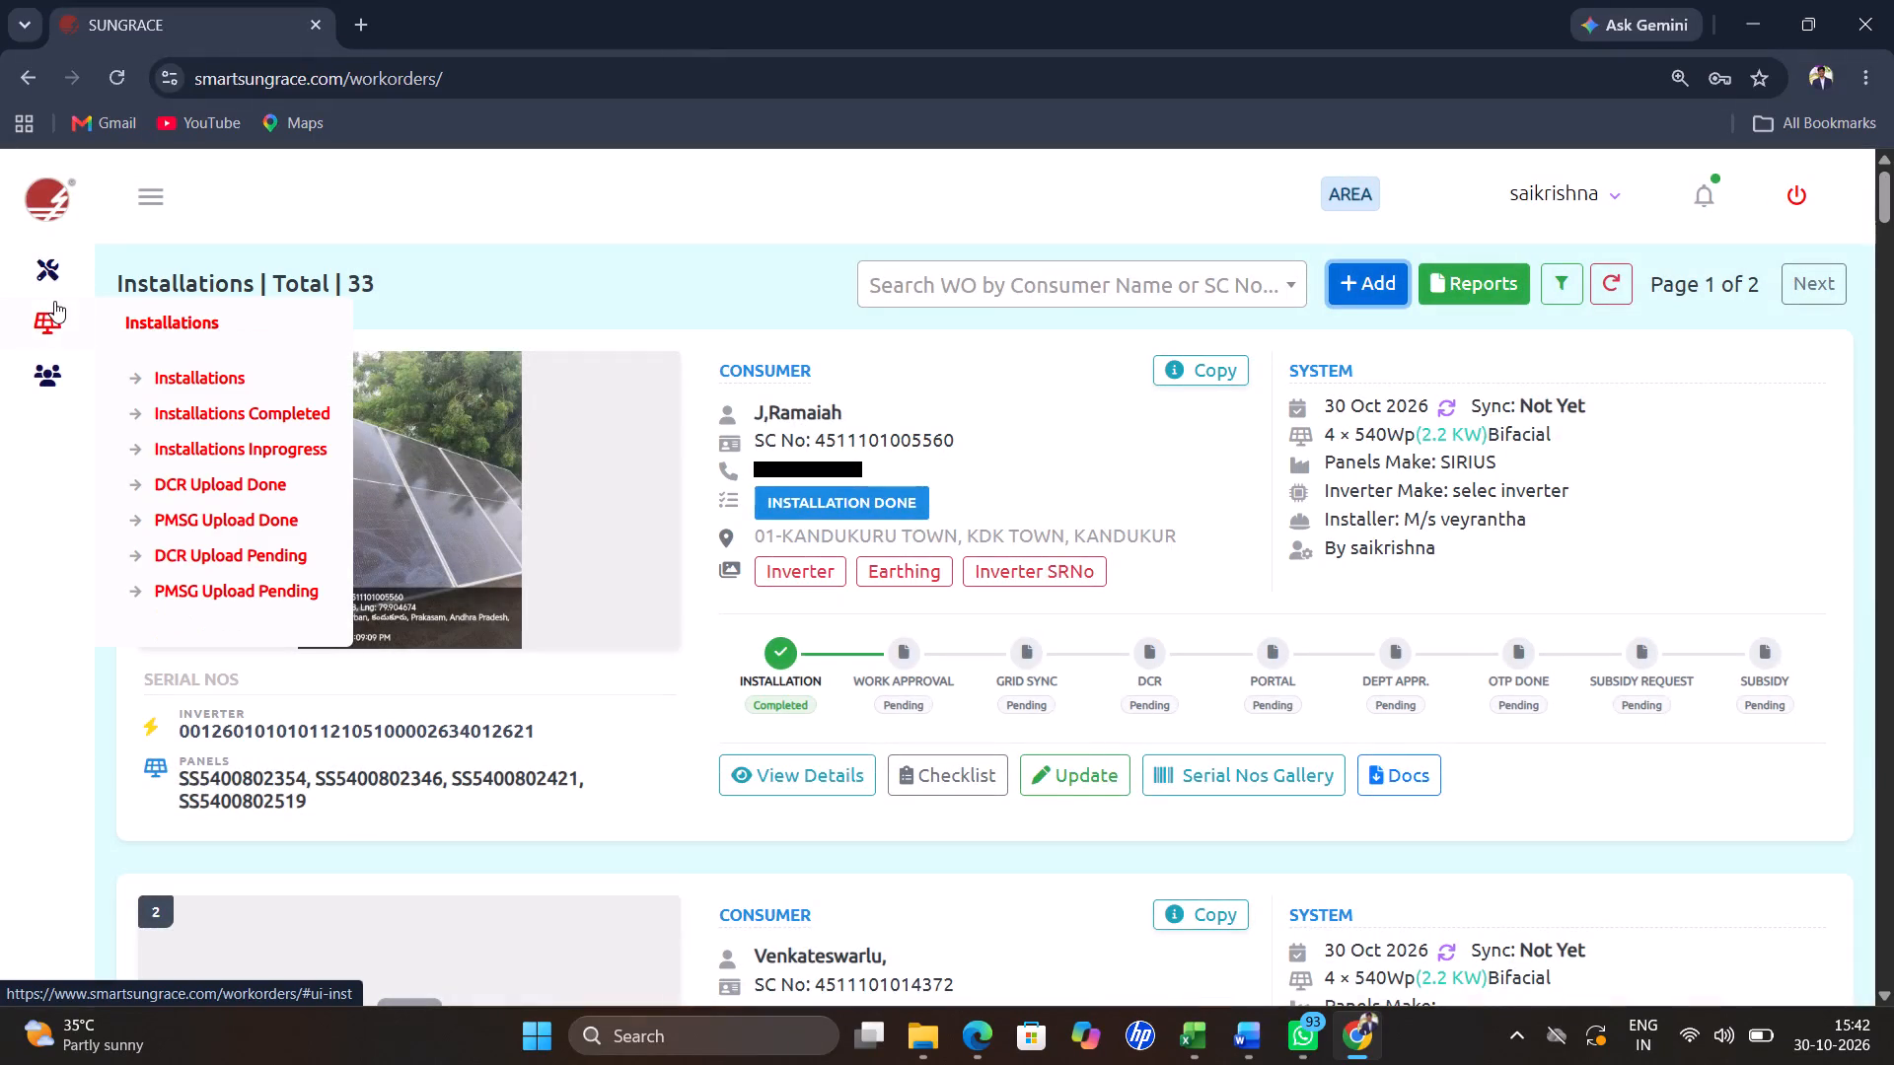
pyautogui.click(195, 375)
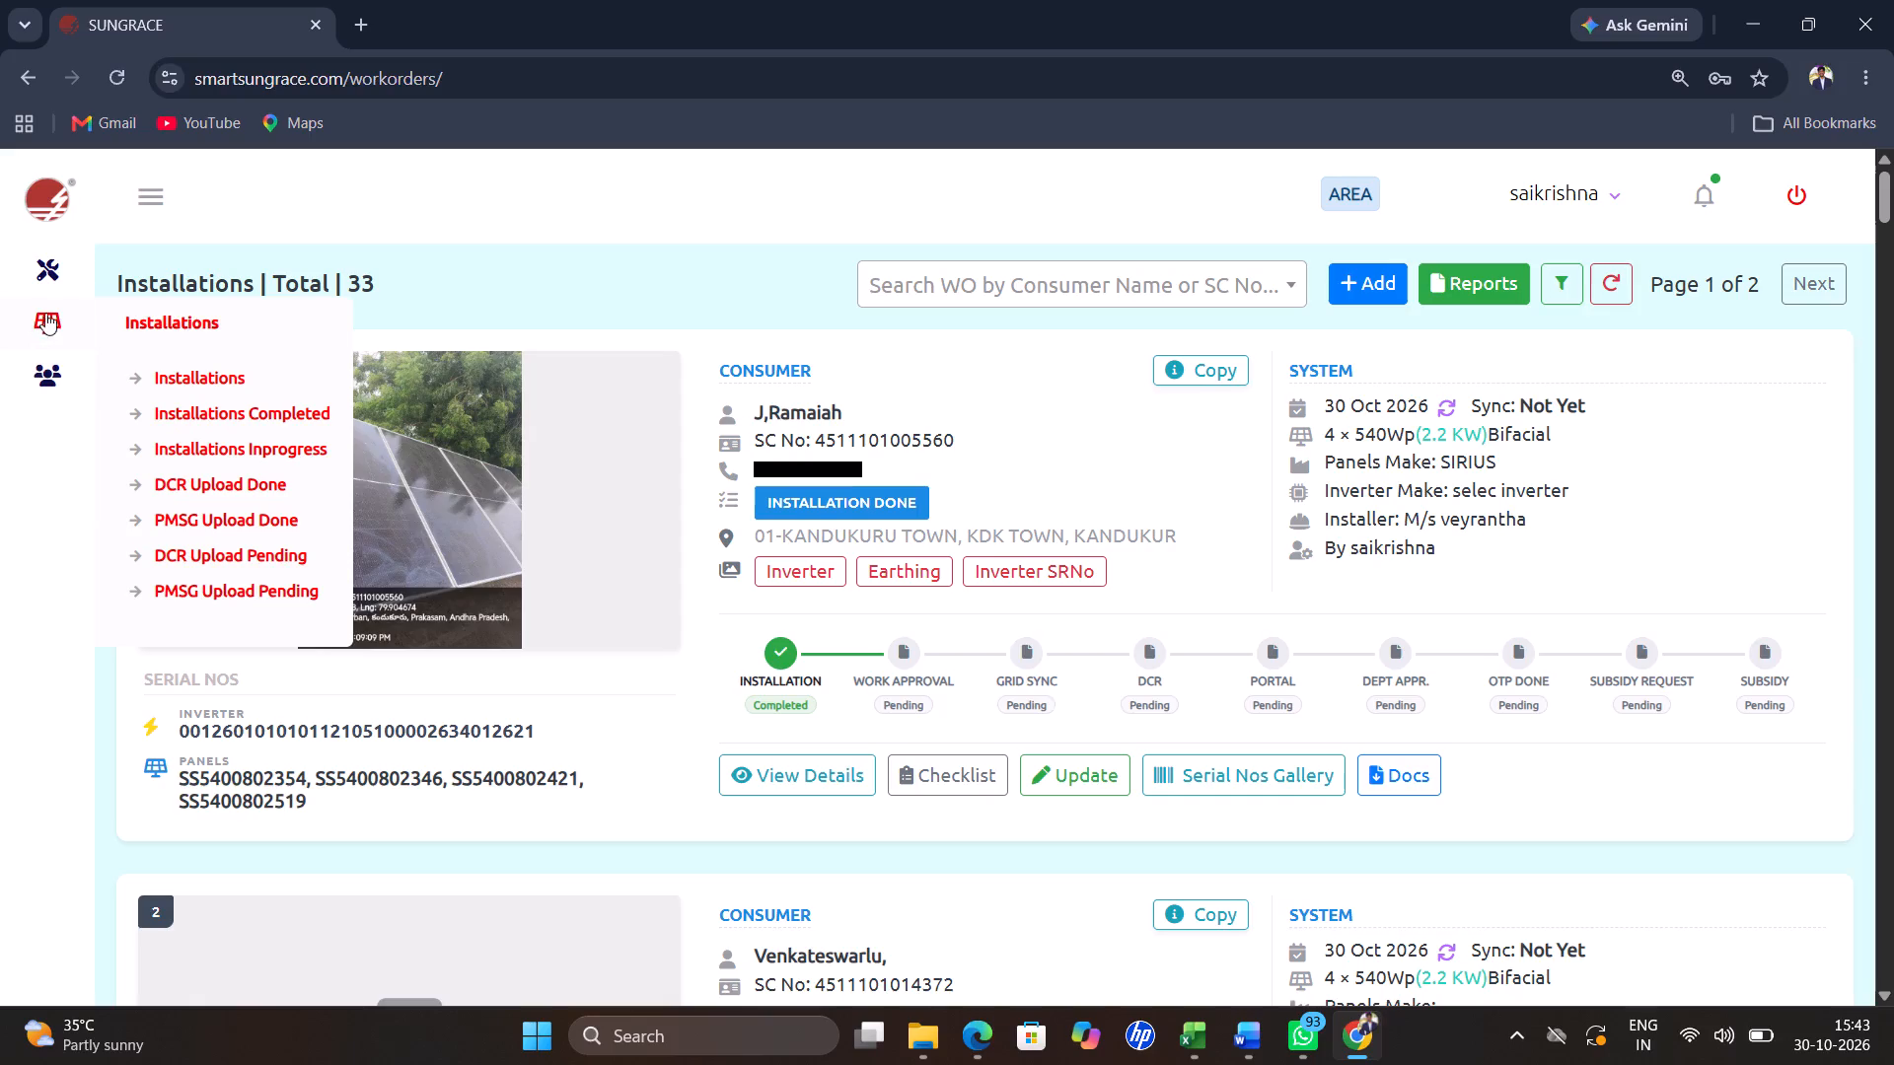
pyautogui.click(141, 367)
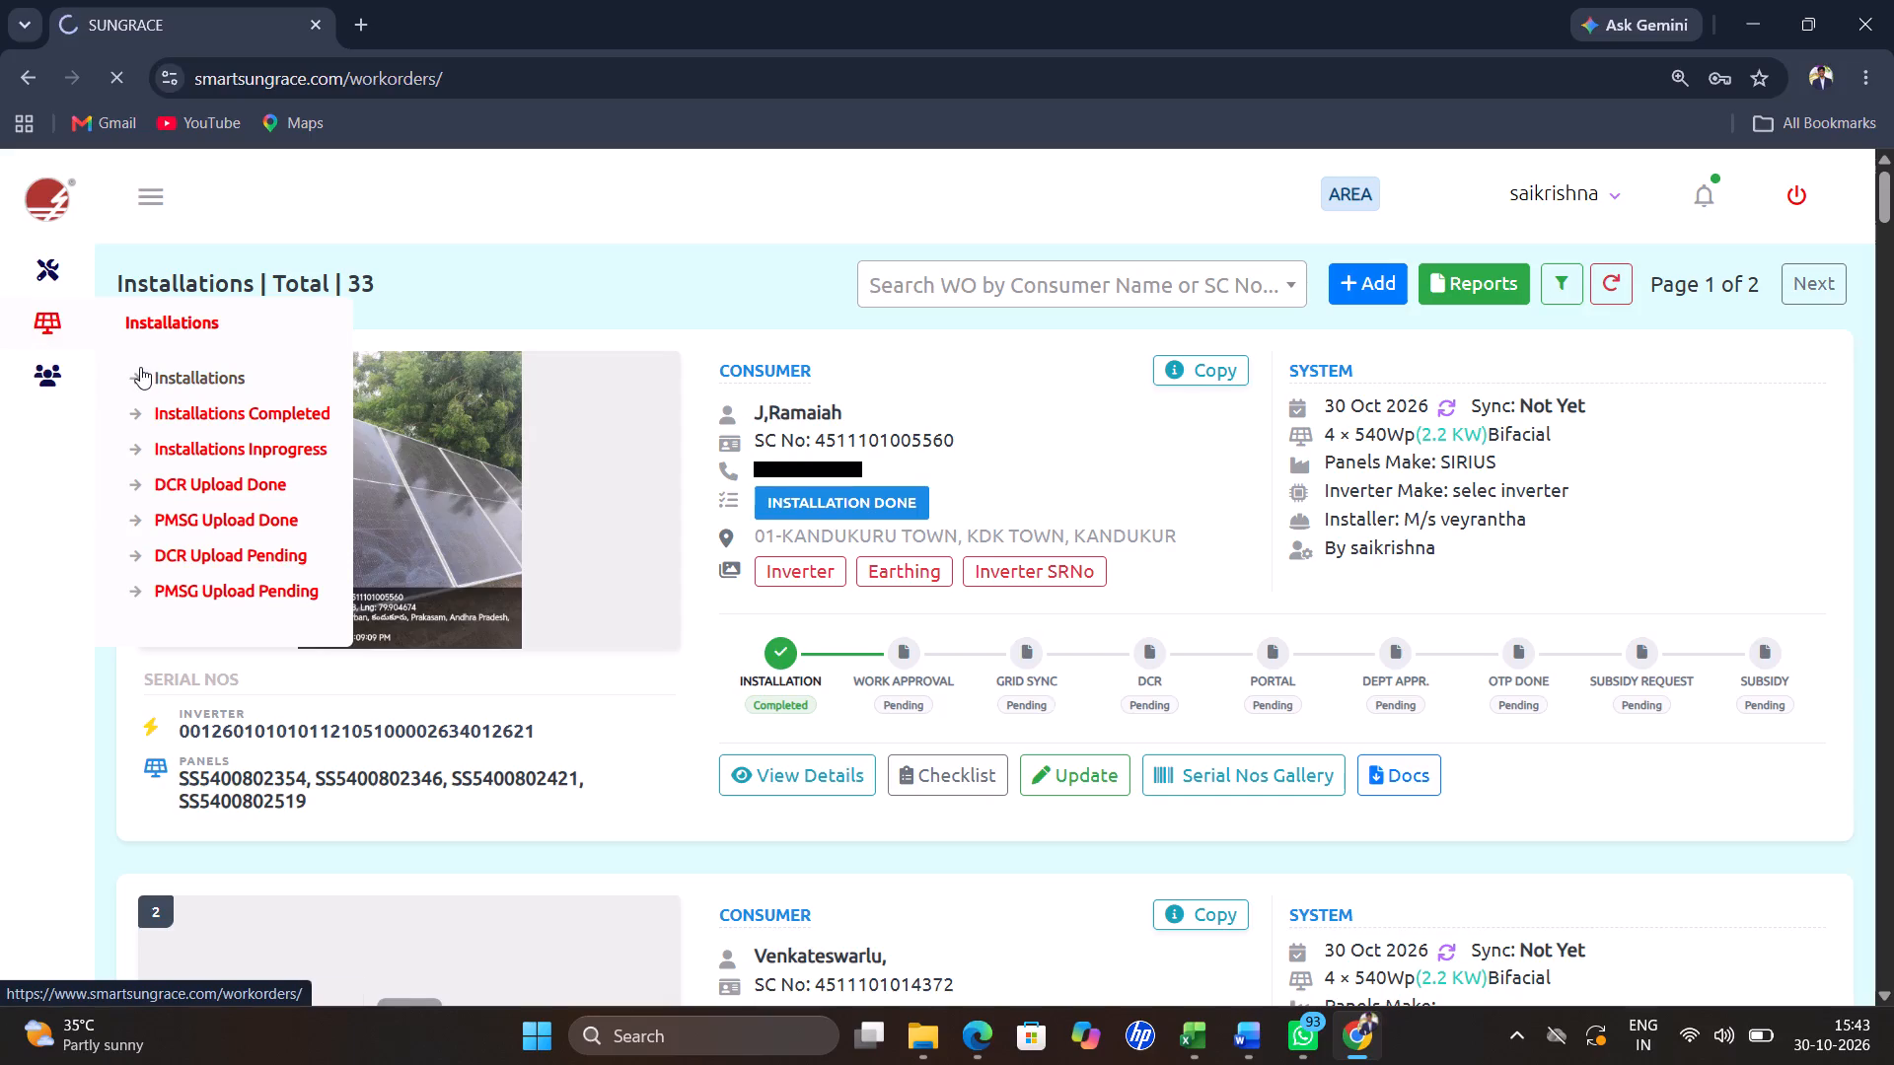
pyautogui.click(51, 265)
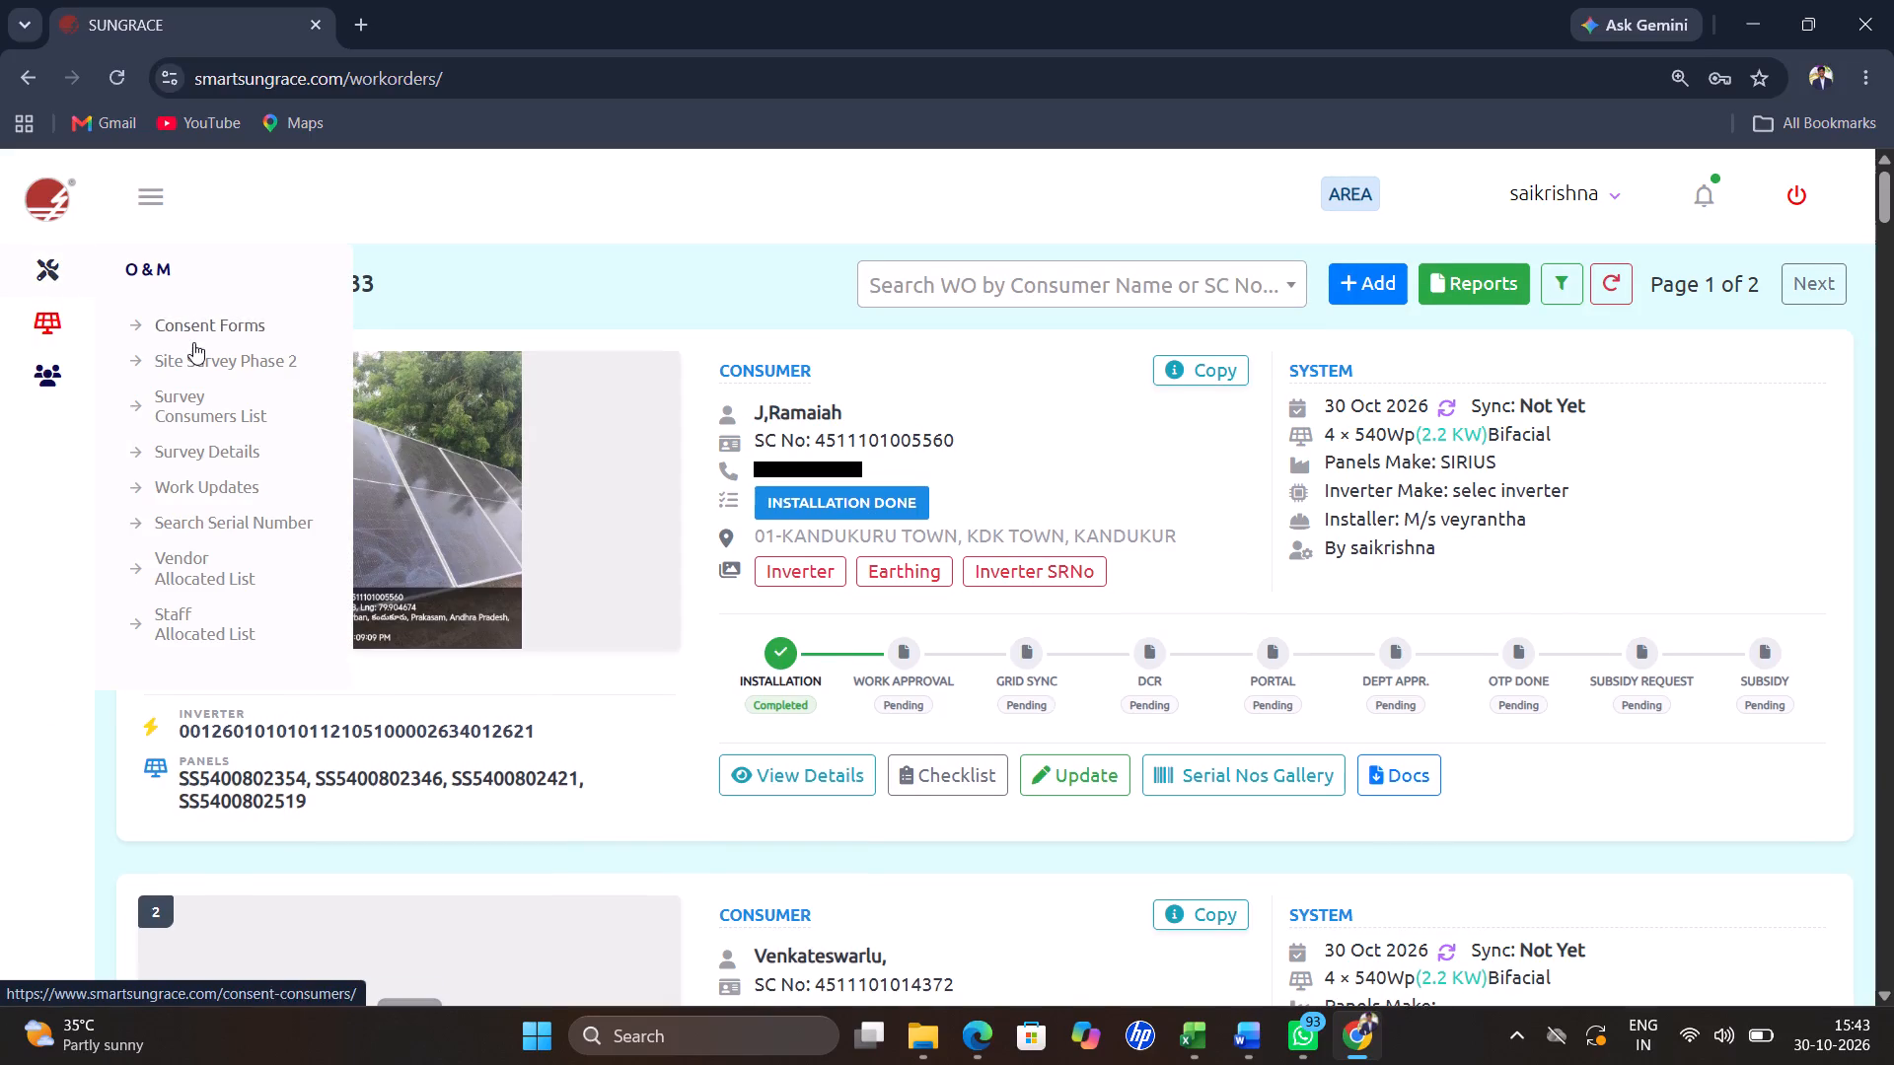
pyautogui.click(194, 353)
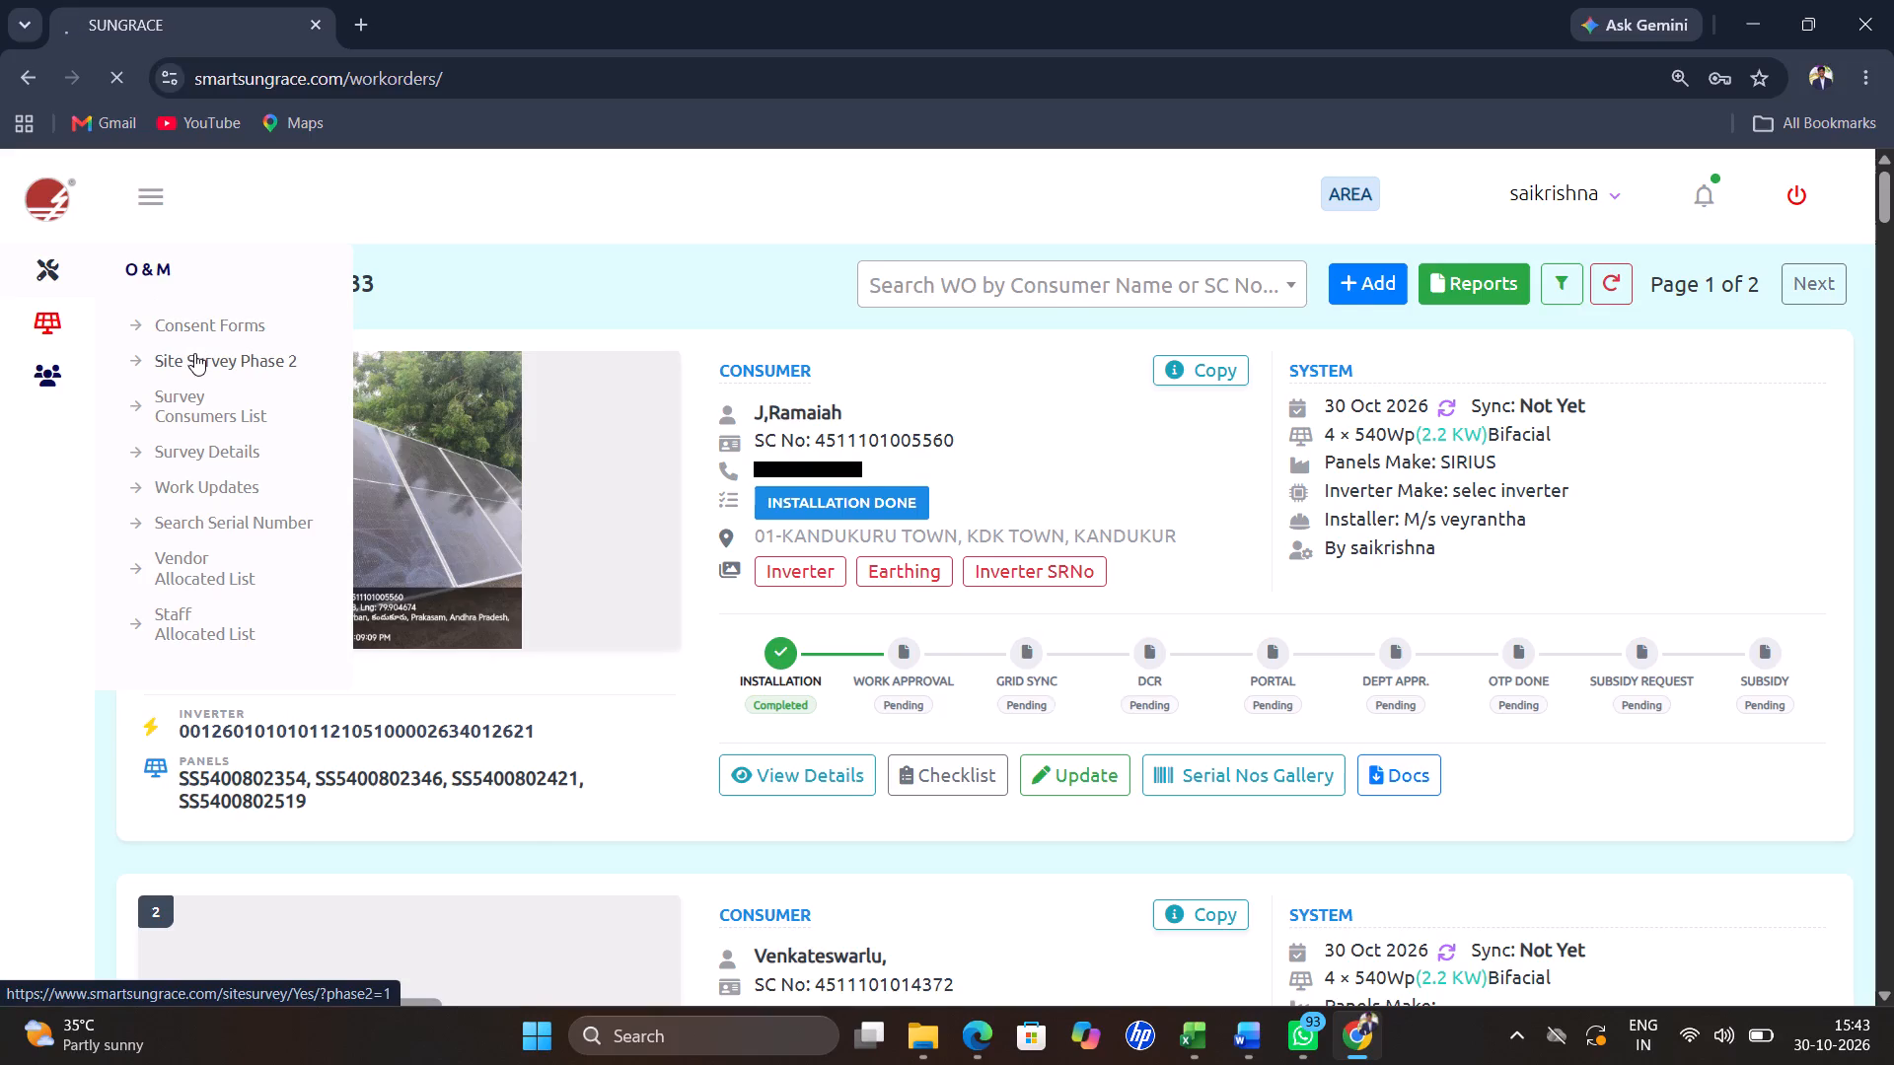
pyautogui.click(941, 287)
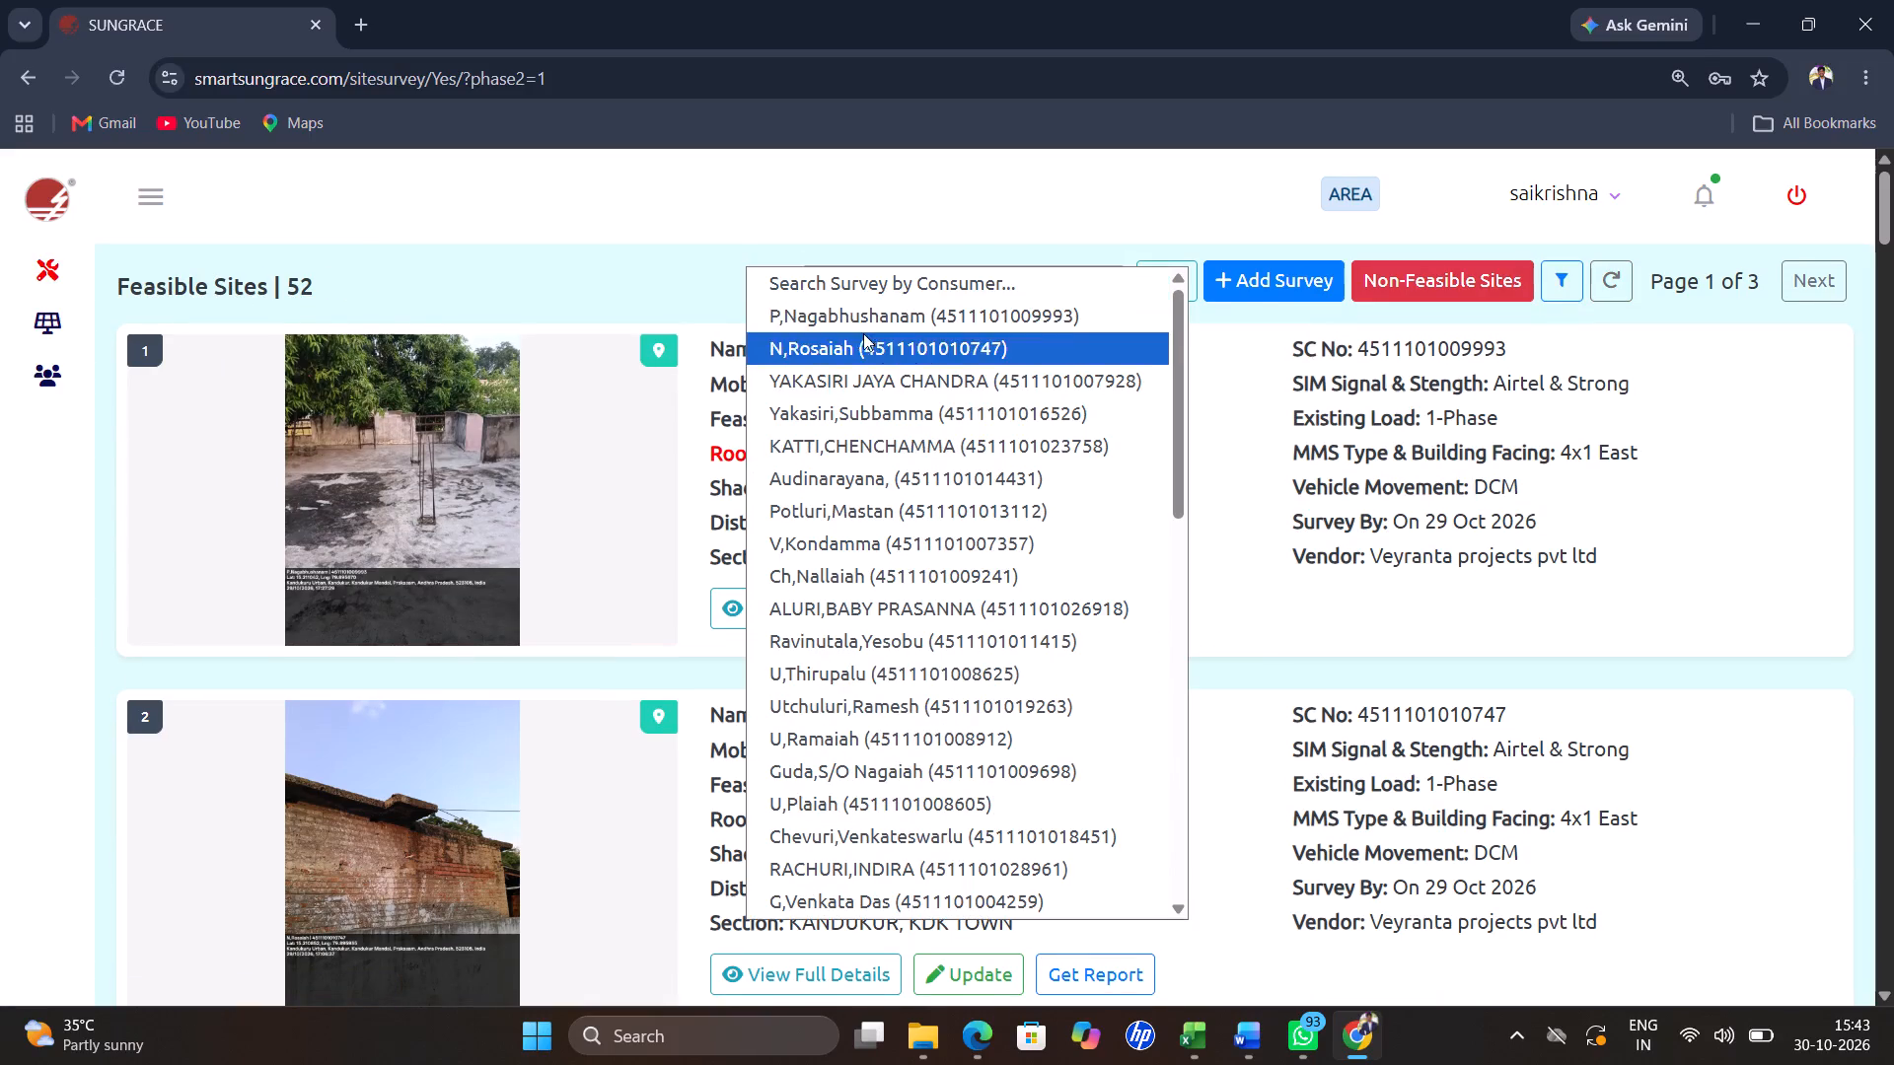
pyautogui.click(844, 271)
# Filter the portal's area to section KDK TOWN and distribution 01-KANDUKURU TOWN.
pyautogui.click(1348, 200)
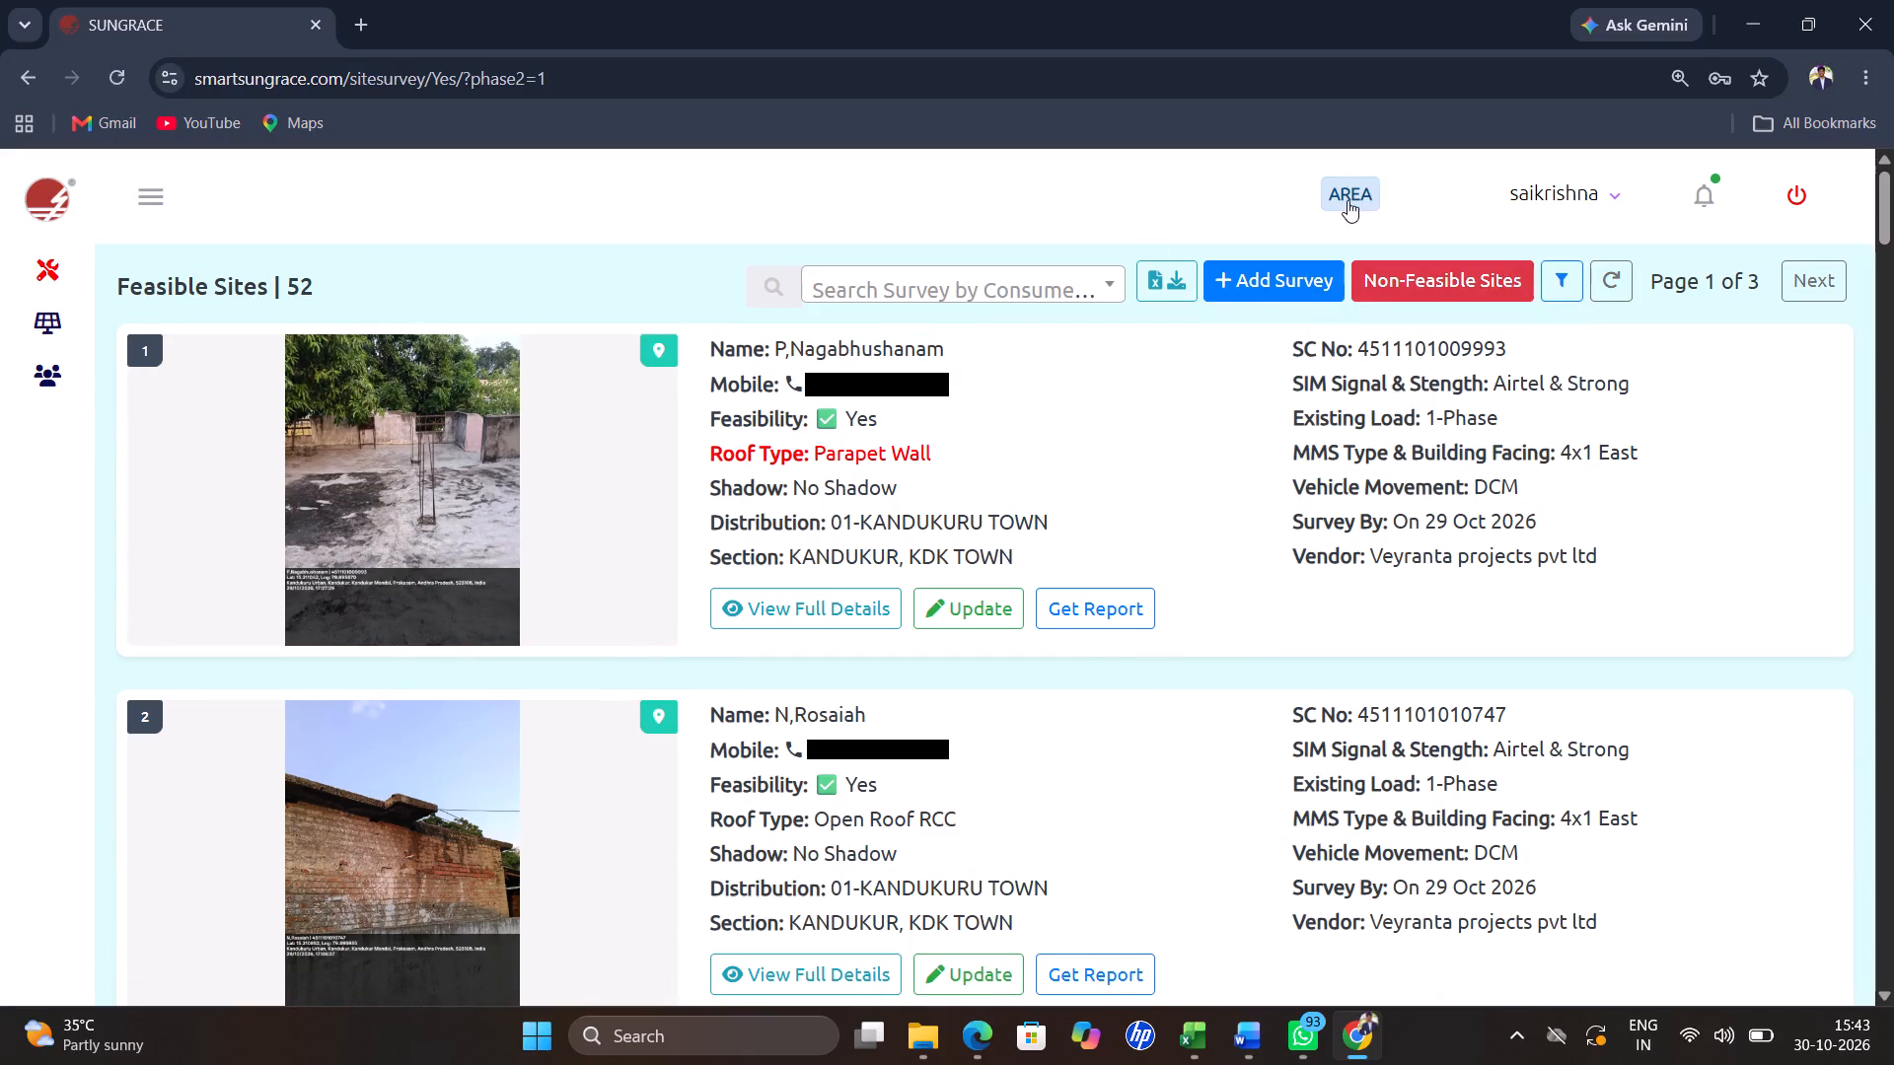
pyautogui.click(899, 412)
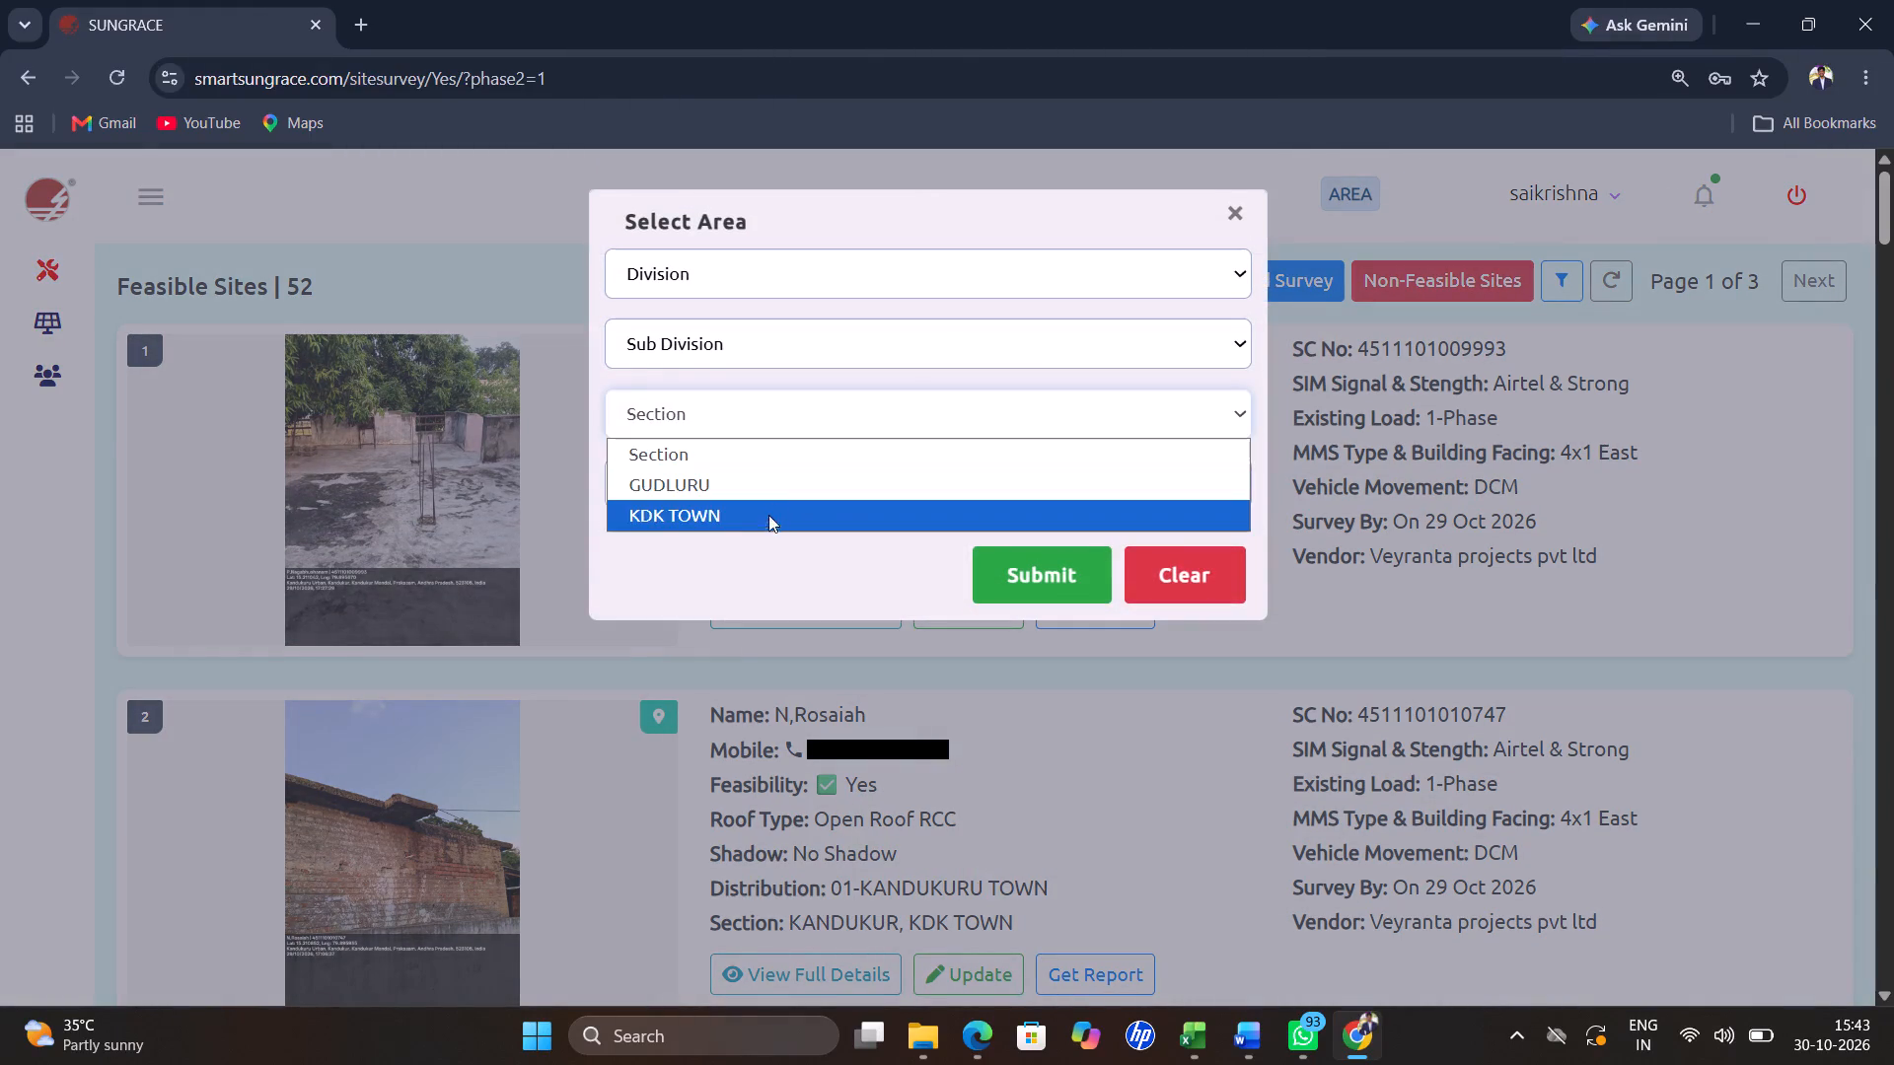
pyautogui.click(760, 530)
pyautogui.click(791, 476)
pyautogui.click(759, 547)
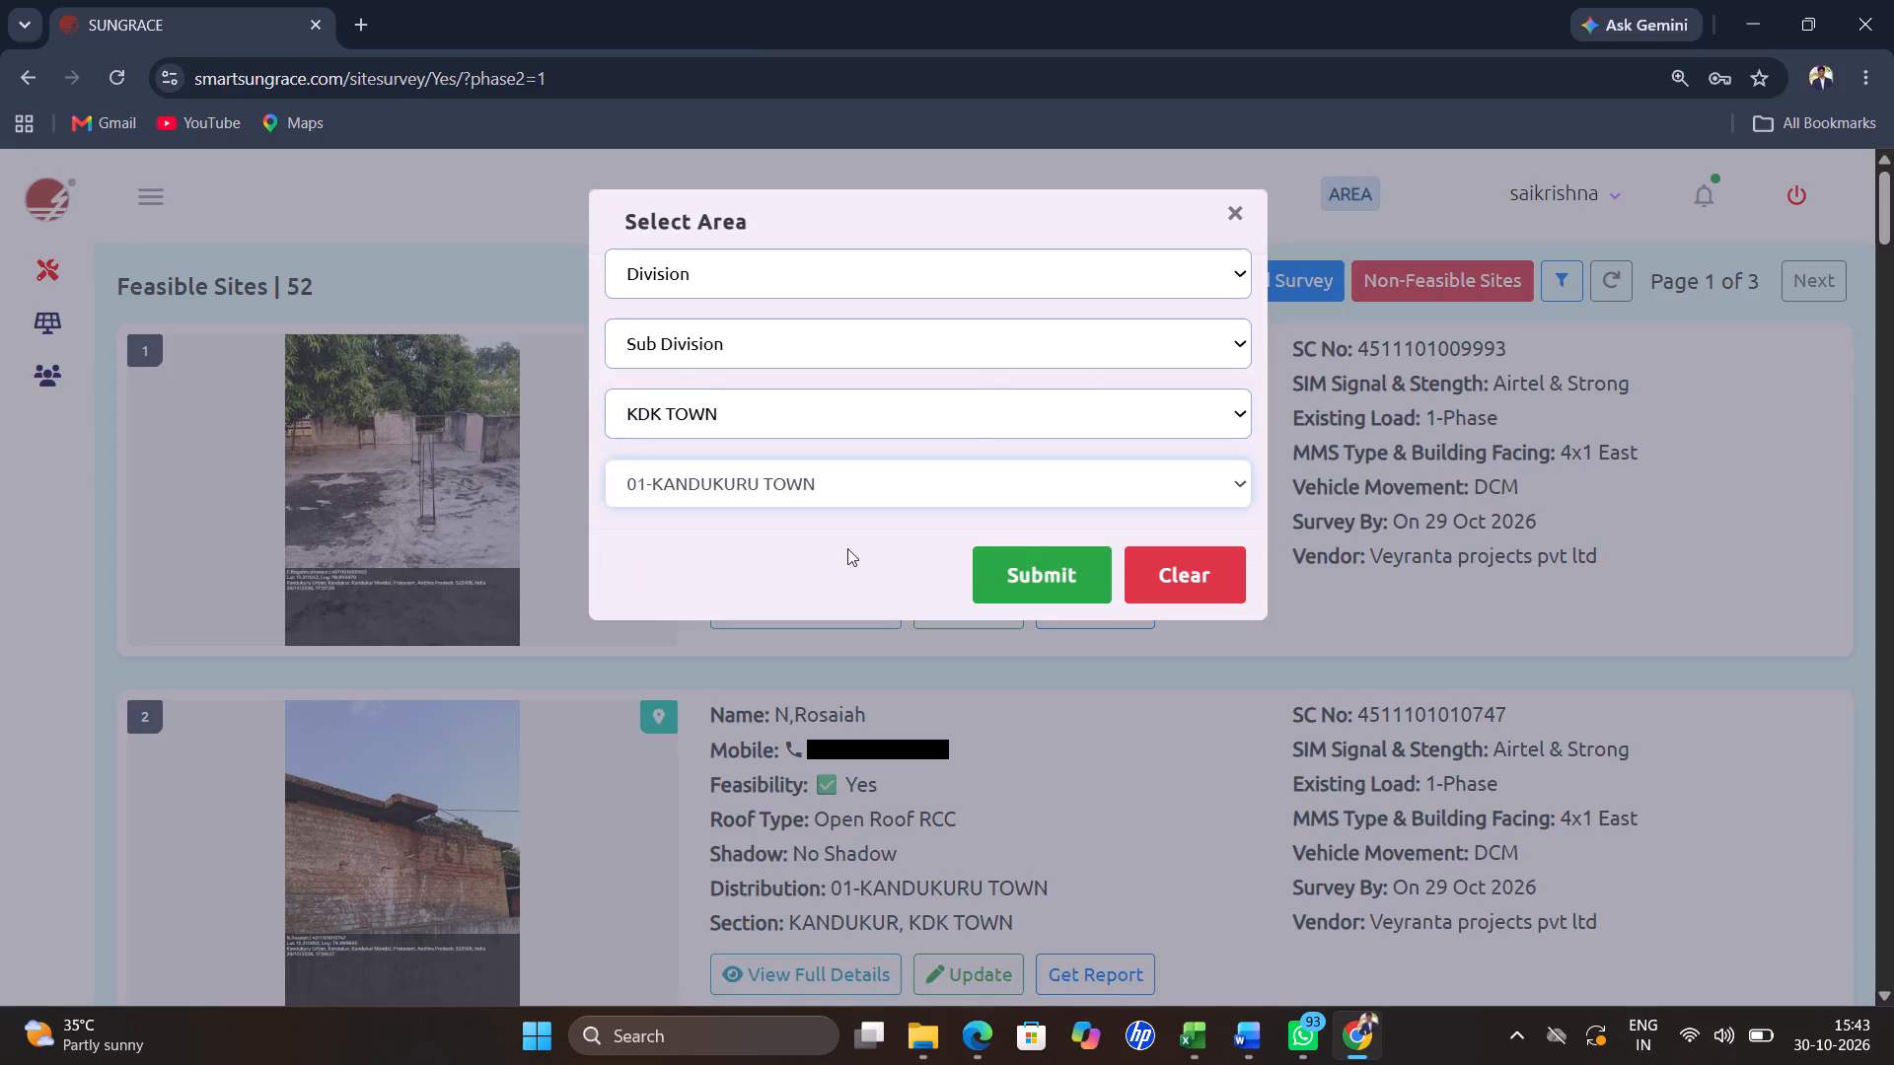
pyautogui.click(1052, 584)
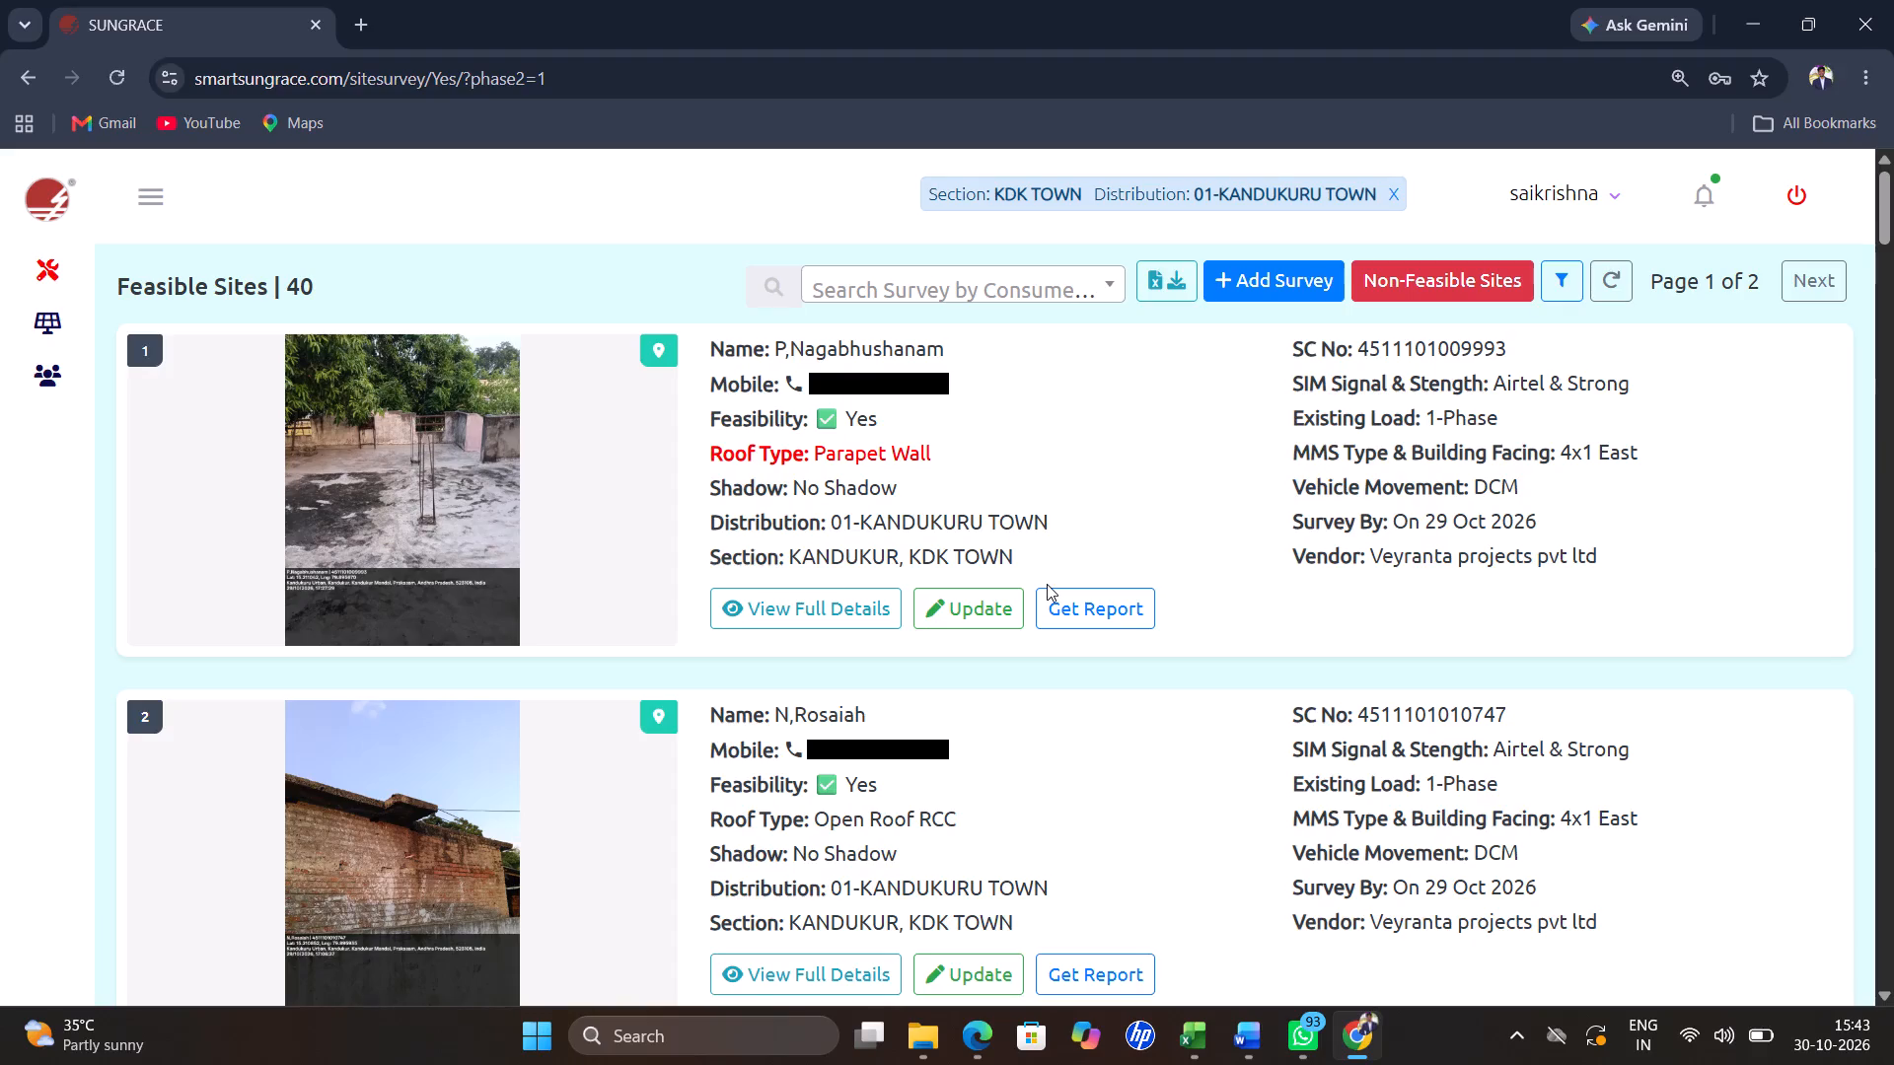
# Search the feasible site surveys by consumer for 920 and clear the search.
pyautogui.click(900, 291)
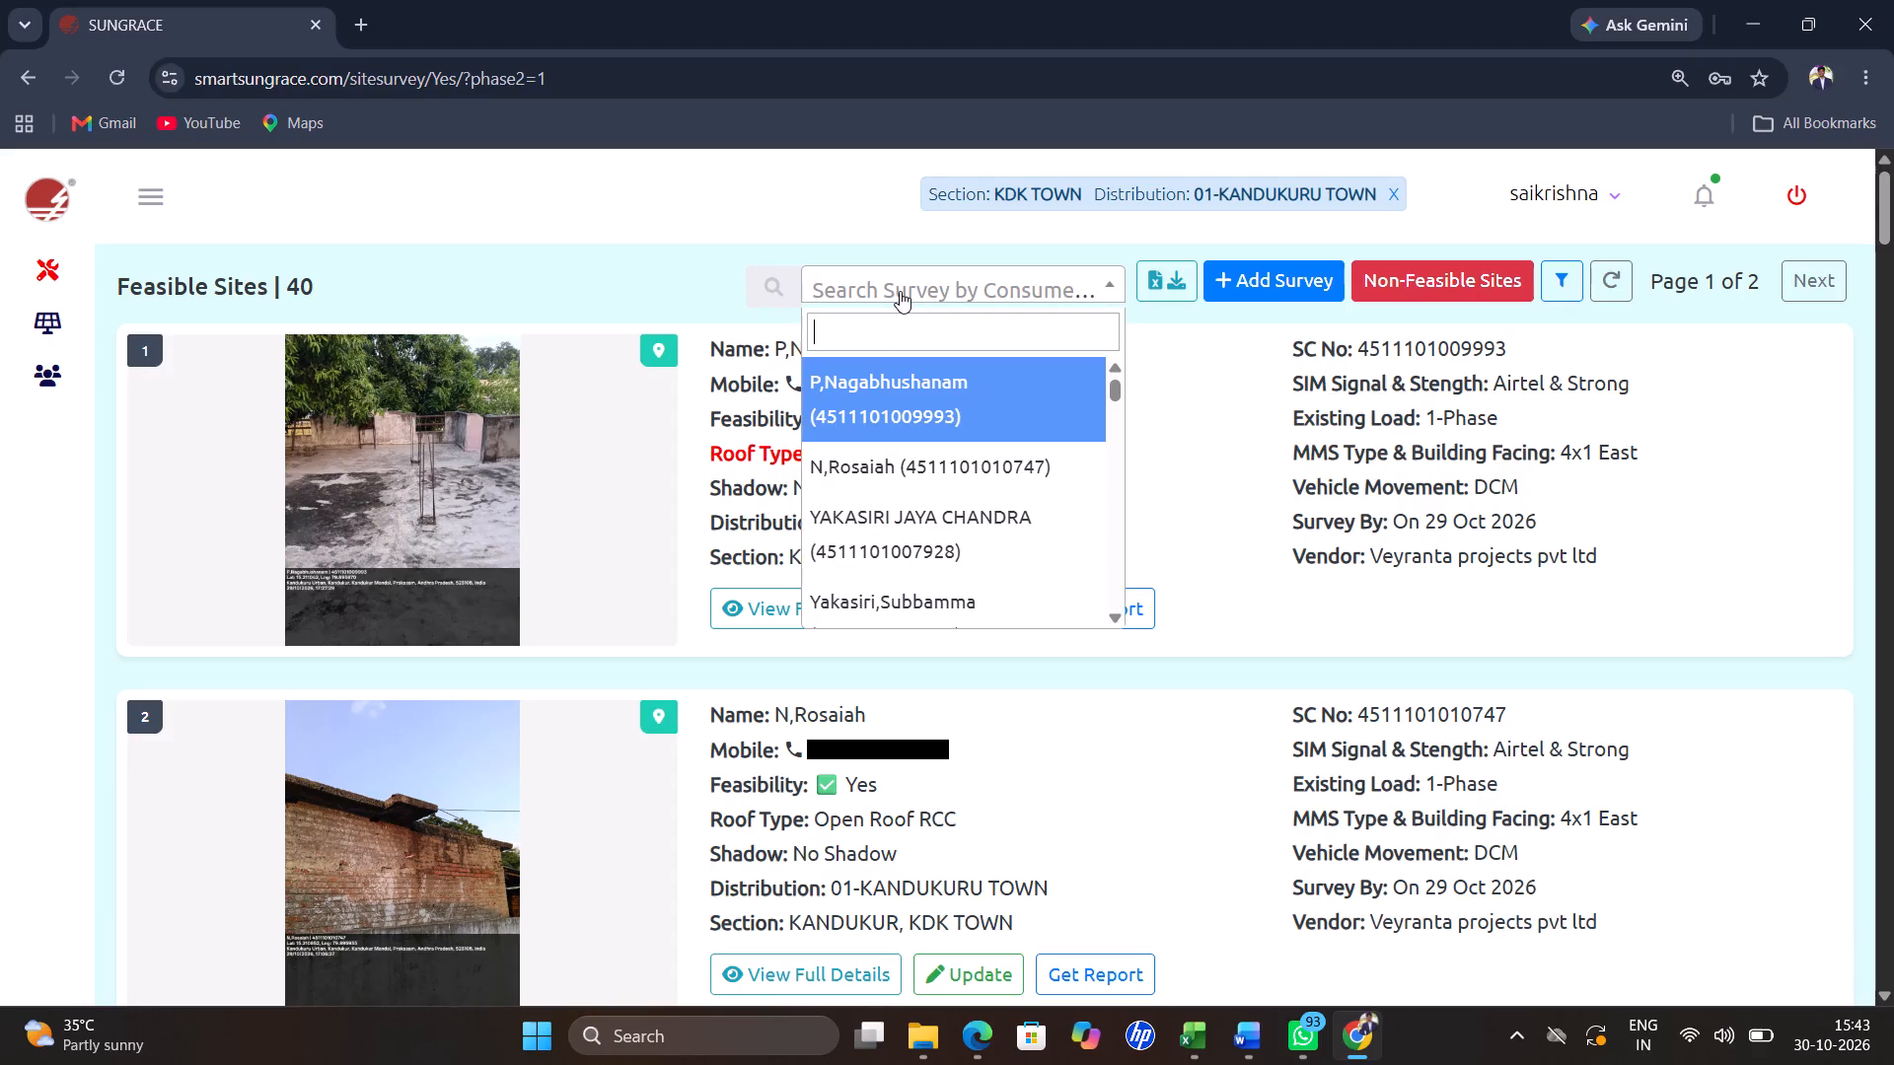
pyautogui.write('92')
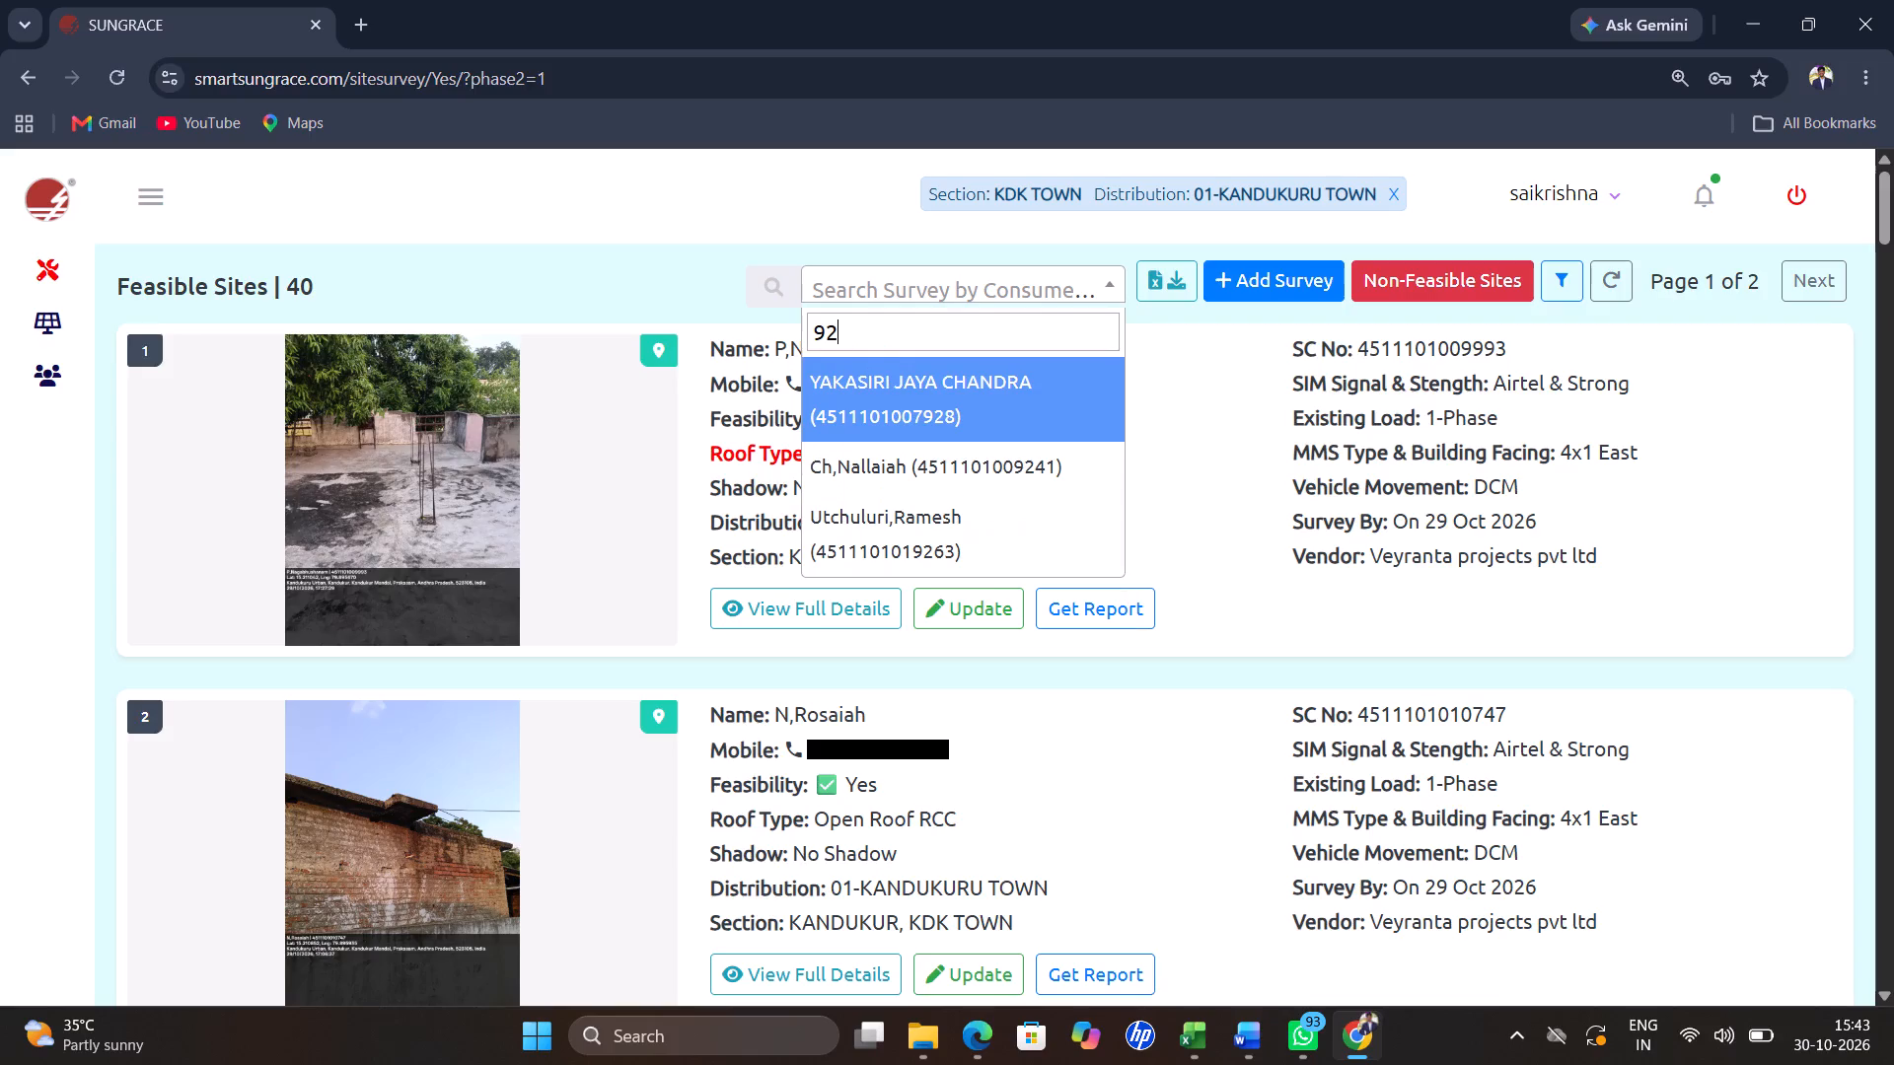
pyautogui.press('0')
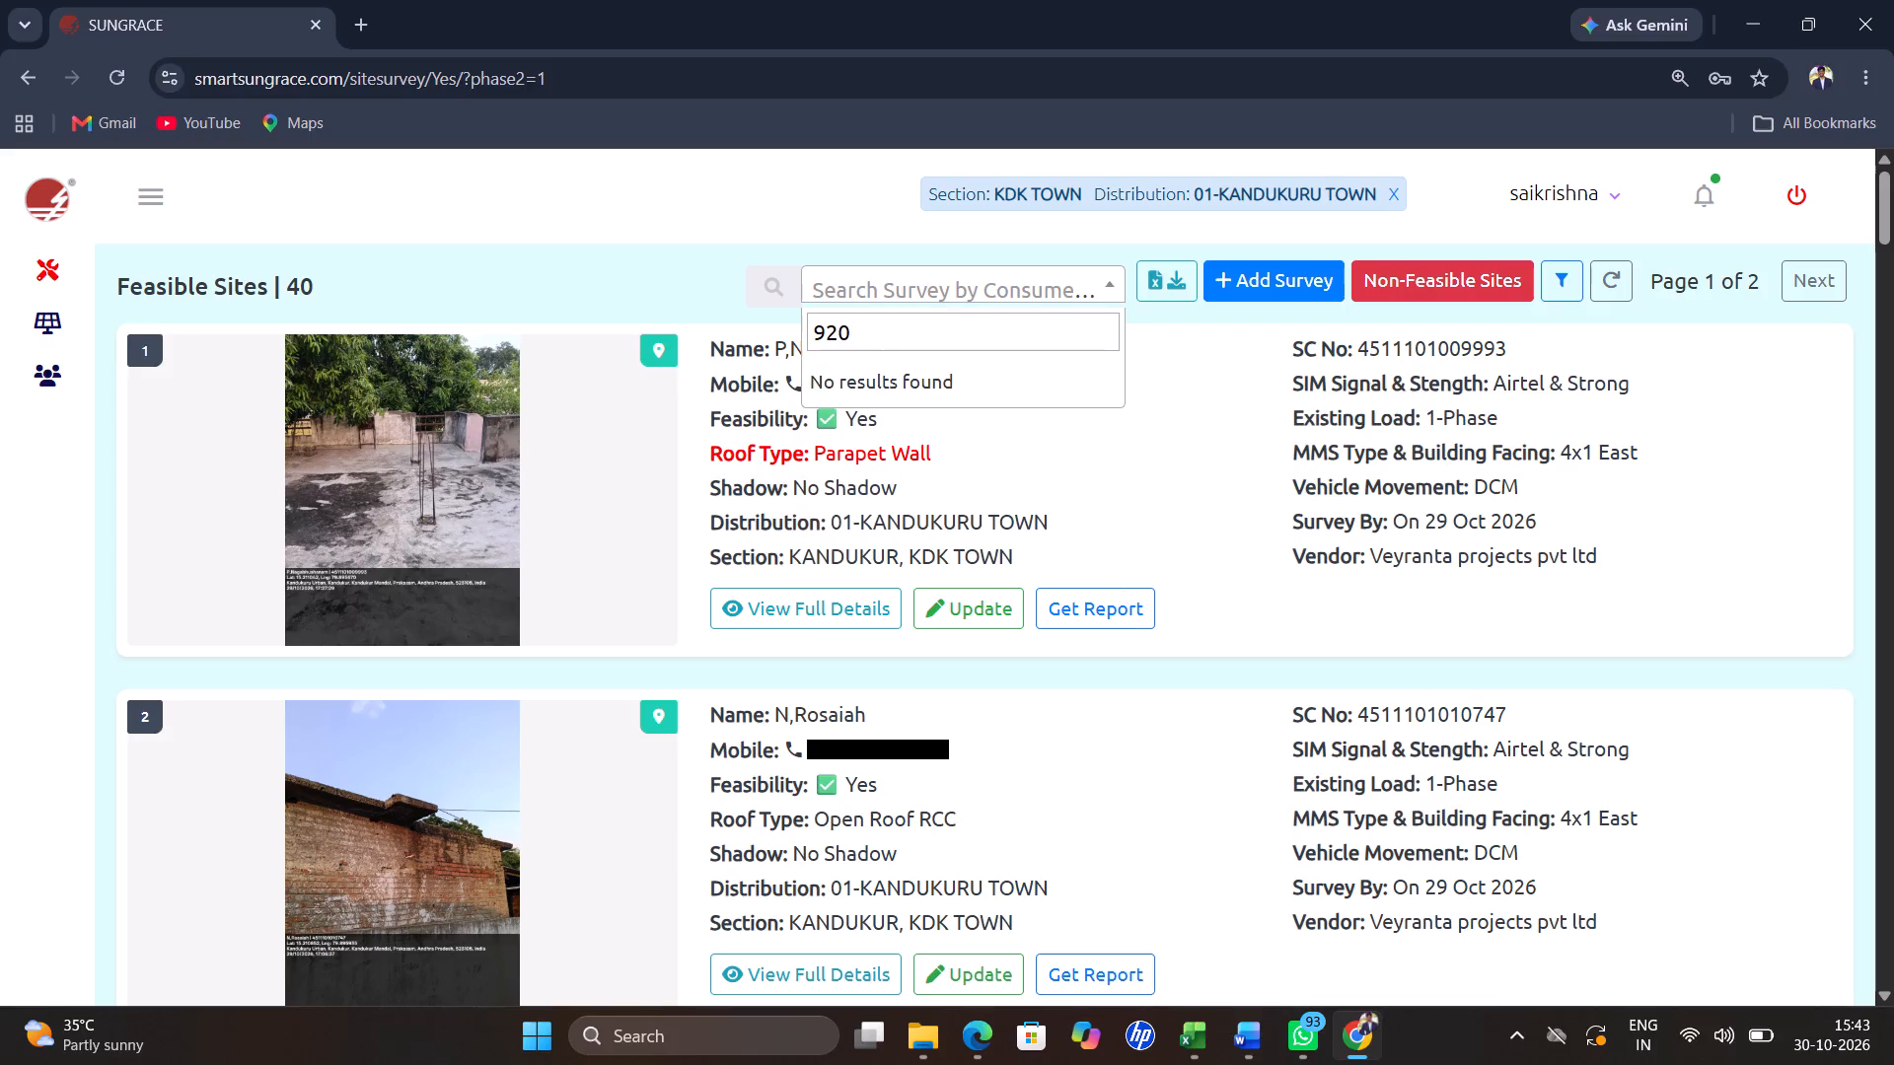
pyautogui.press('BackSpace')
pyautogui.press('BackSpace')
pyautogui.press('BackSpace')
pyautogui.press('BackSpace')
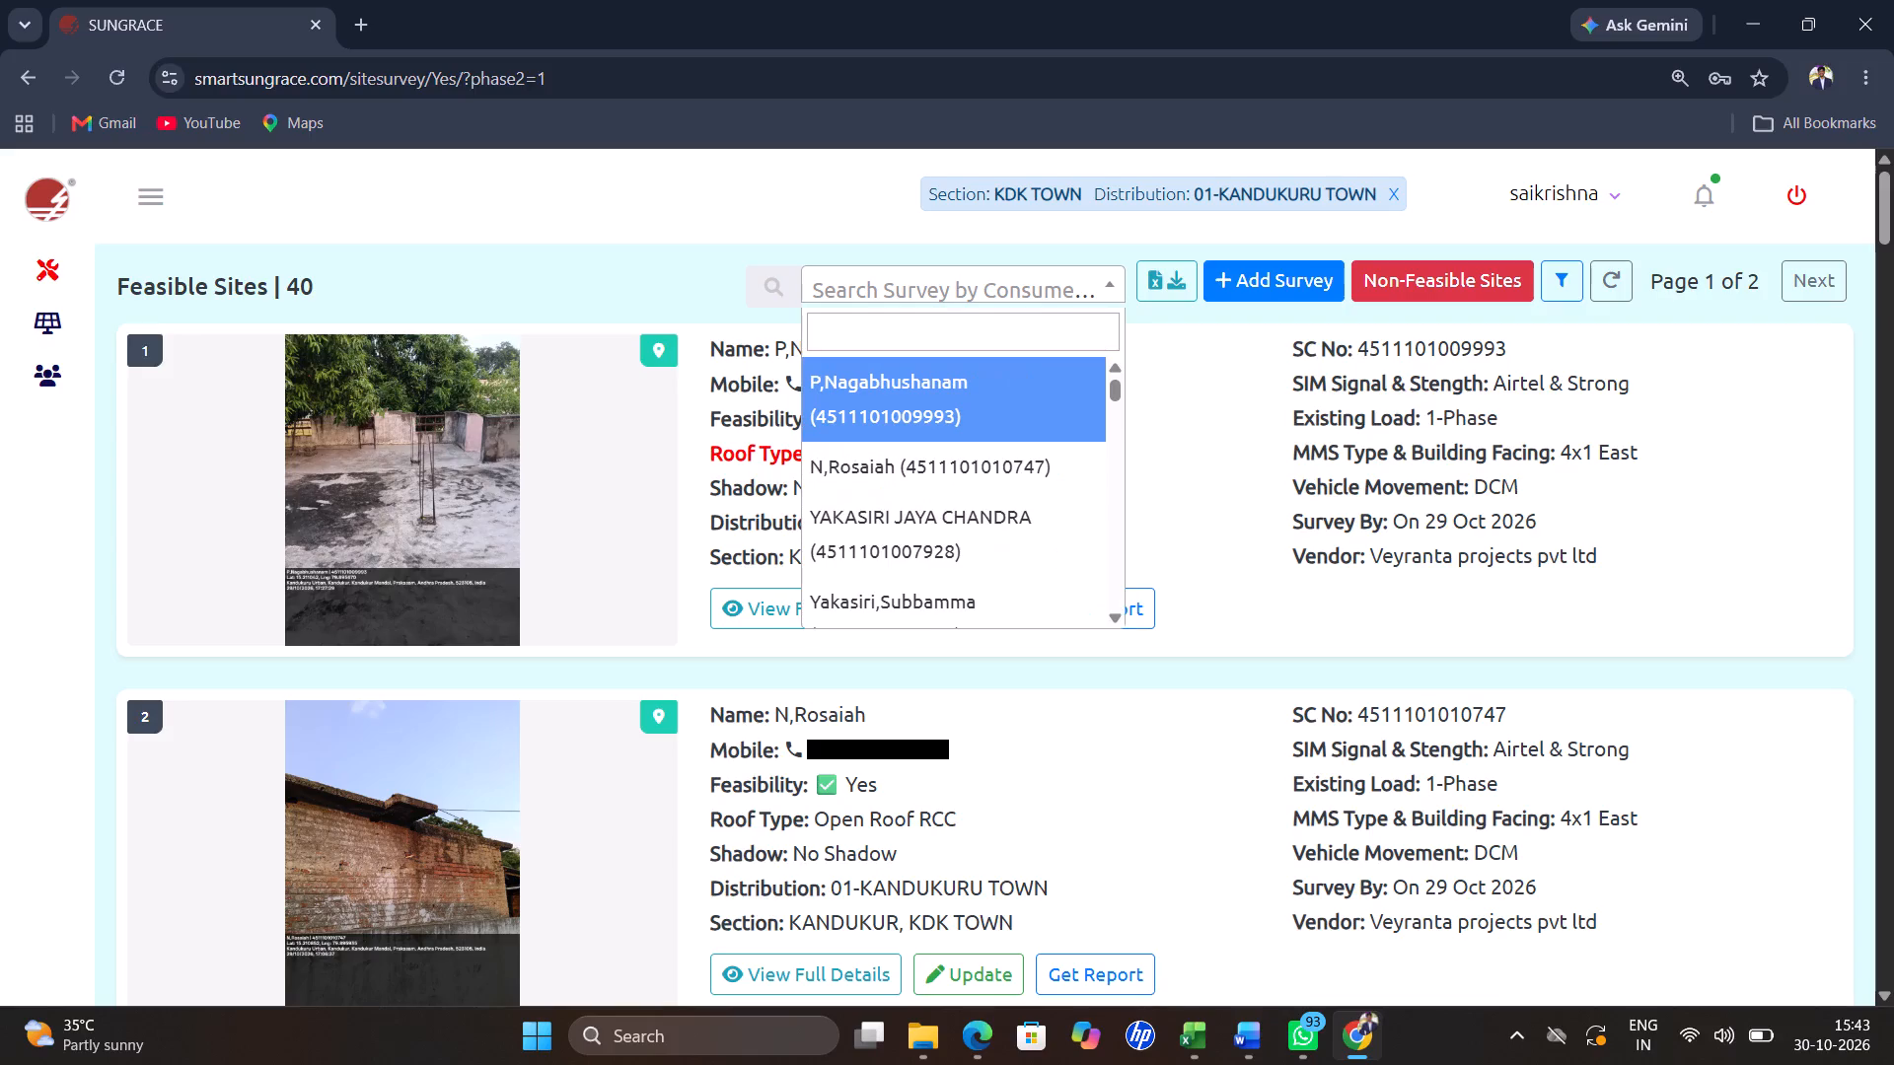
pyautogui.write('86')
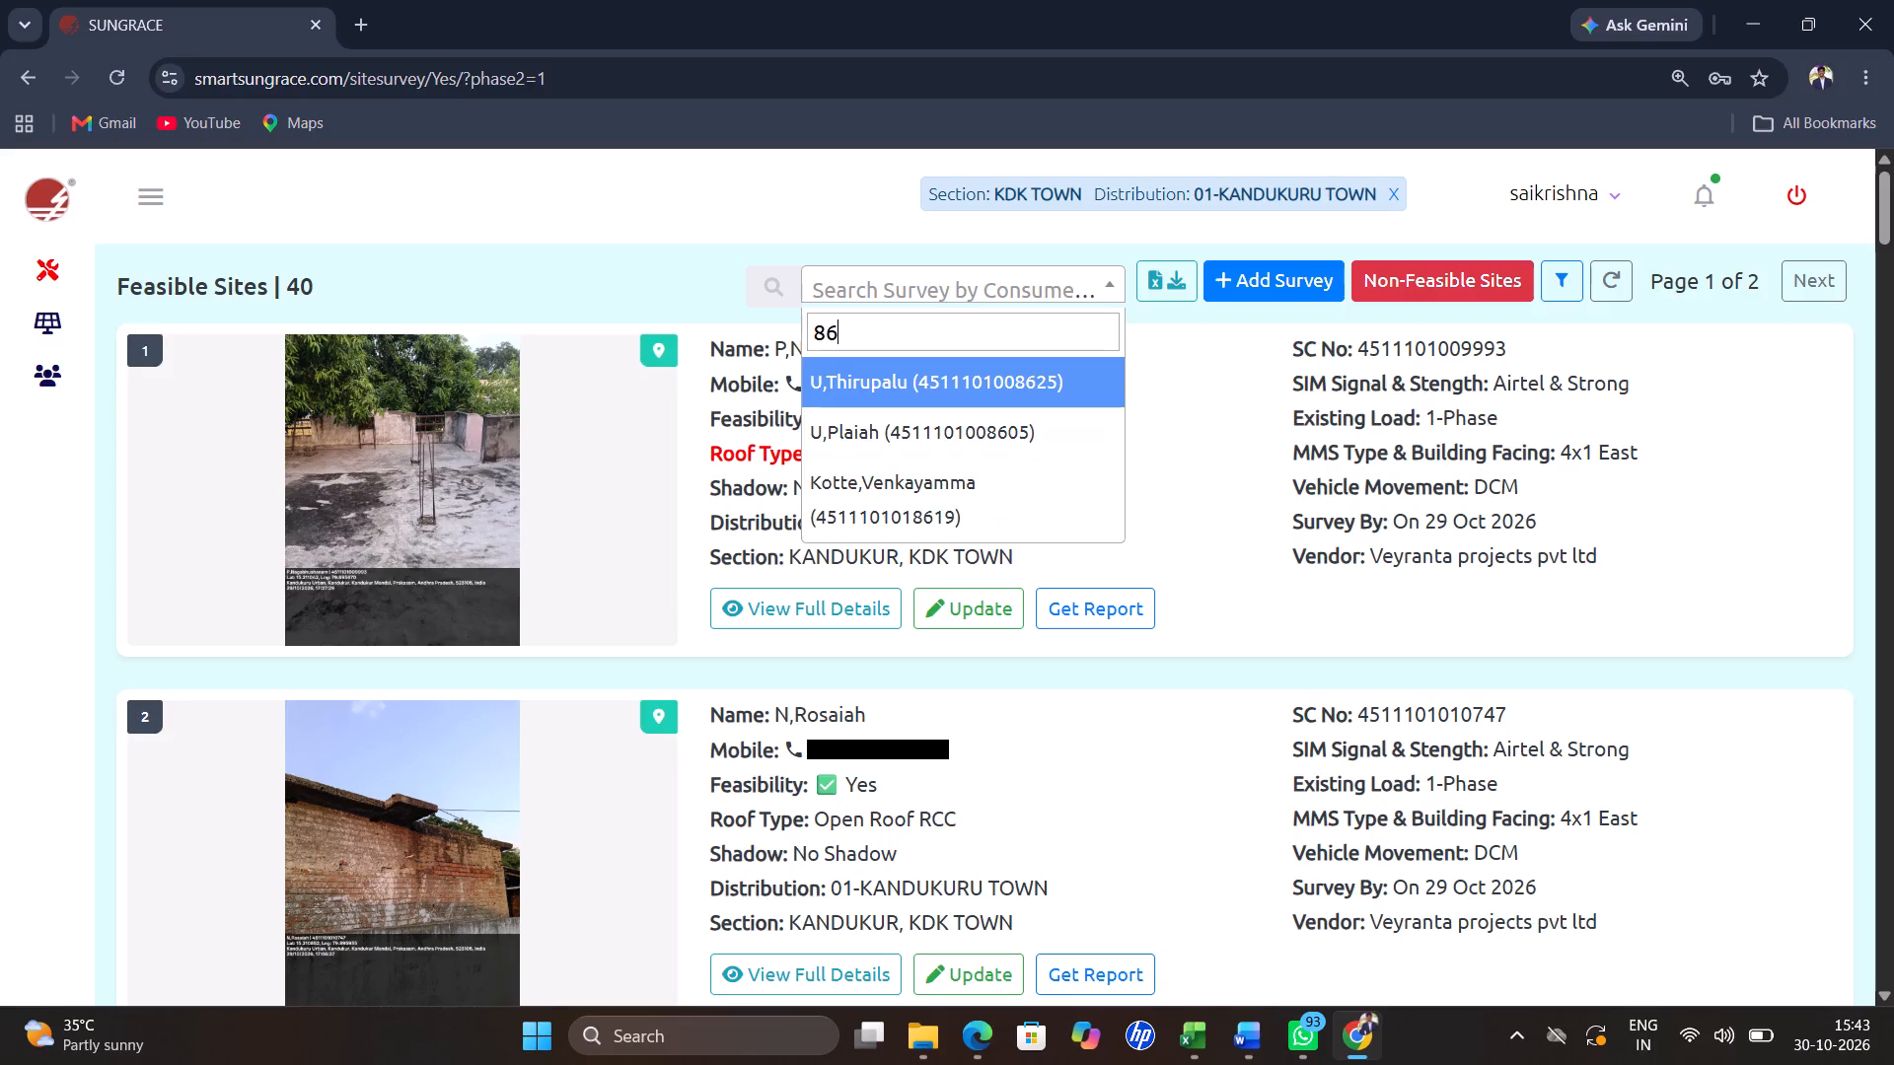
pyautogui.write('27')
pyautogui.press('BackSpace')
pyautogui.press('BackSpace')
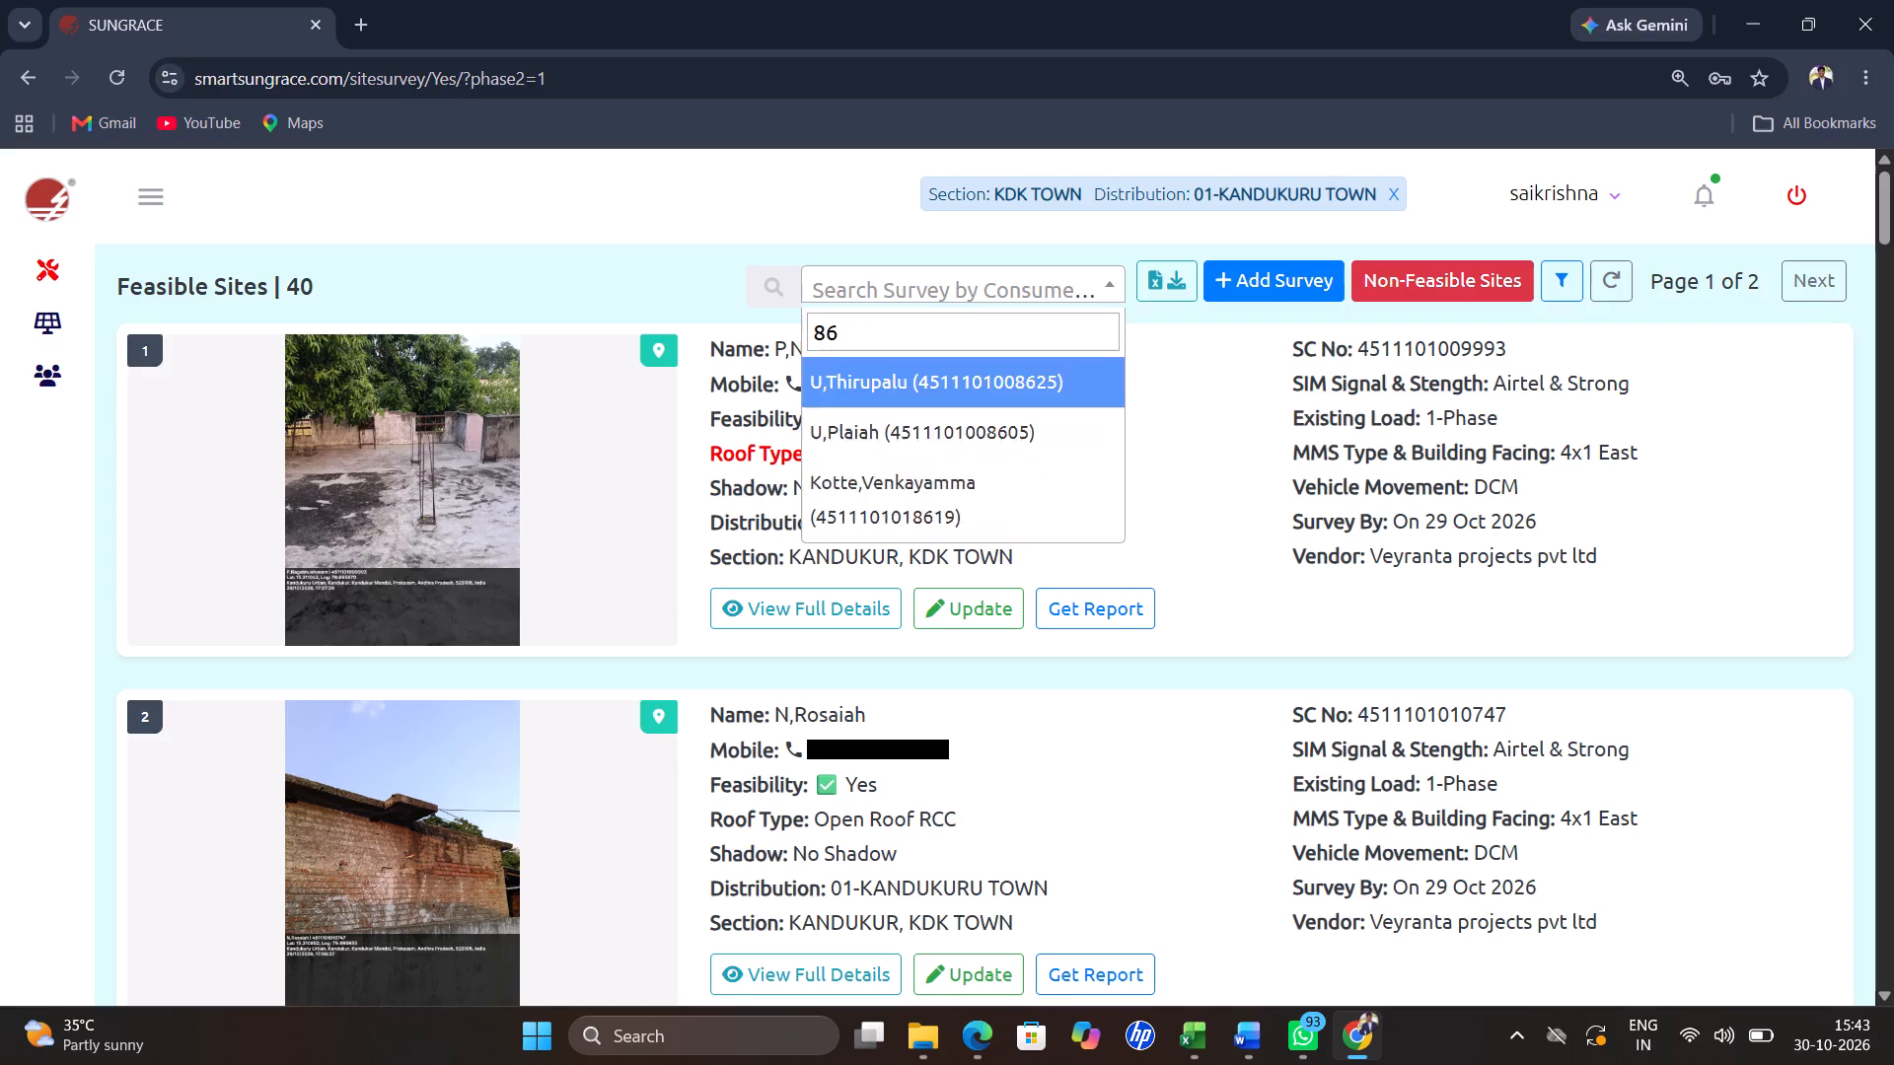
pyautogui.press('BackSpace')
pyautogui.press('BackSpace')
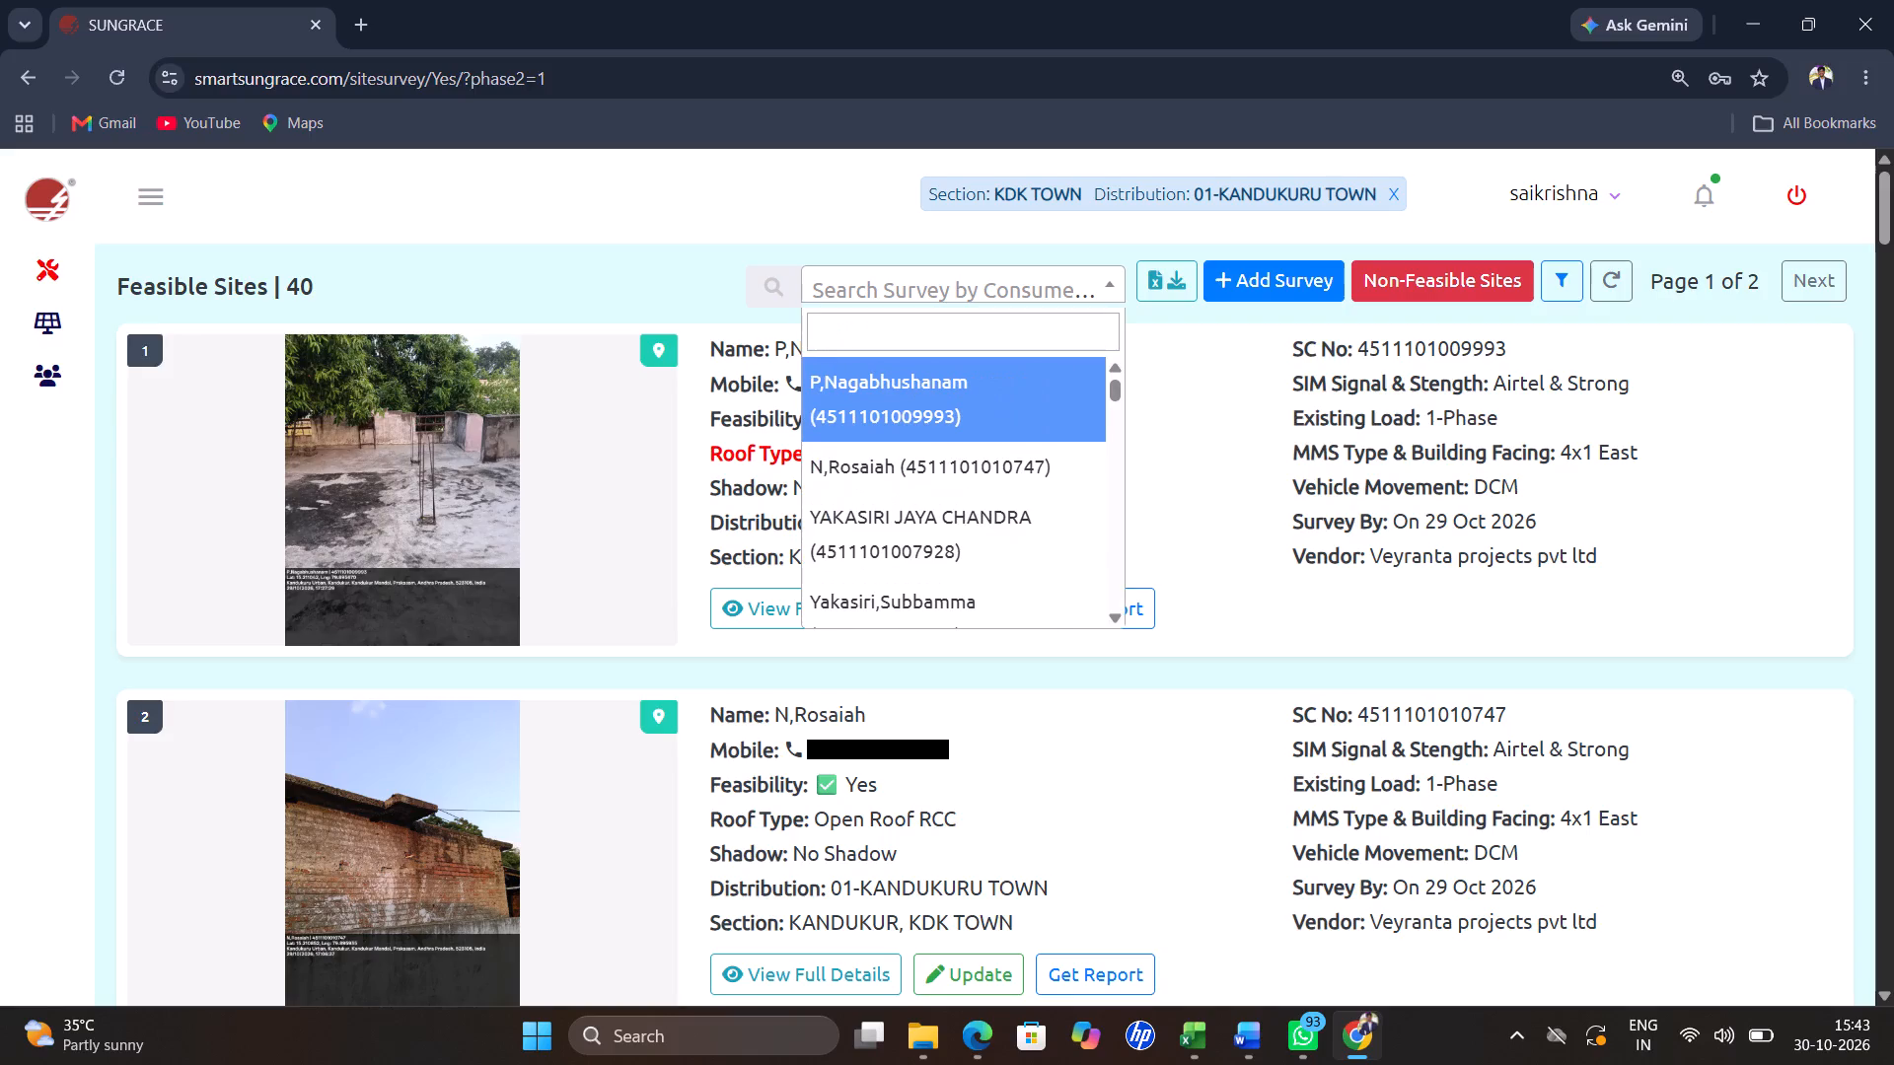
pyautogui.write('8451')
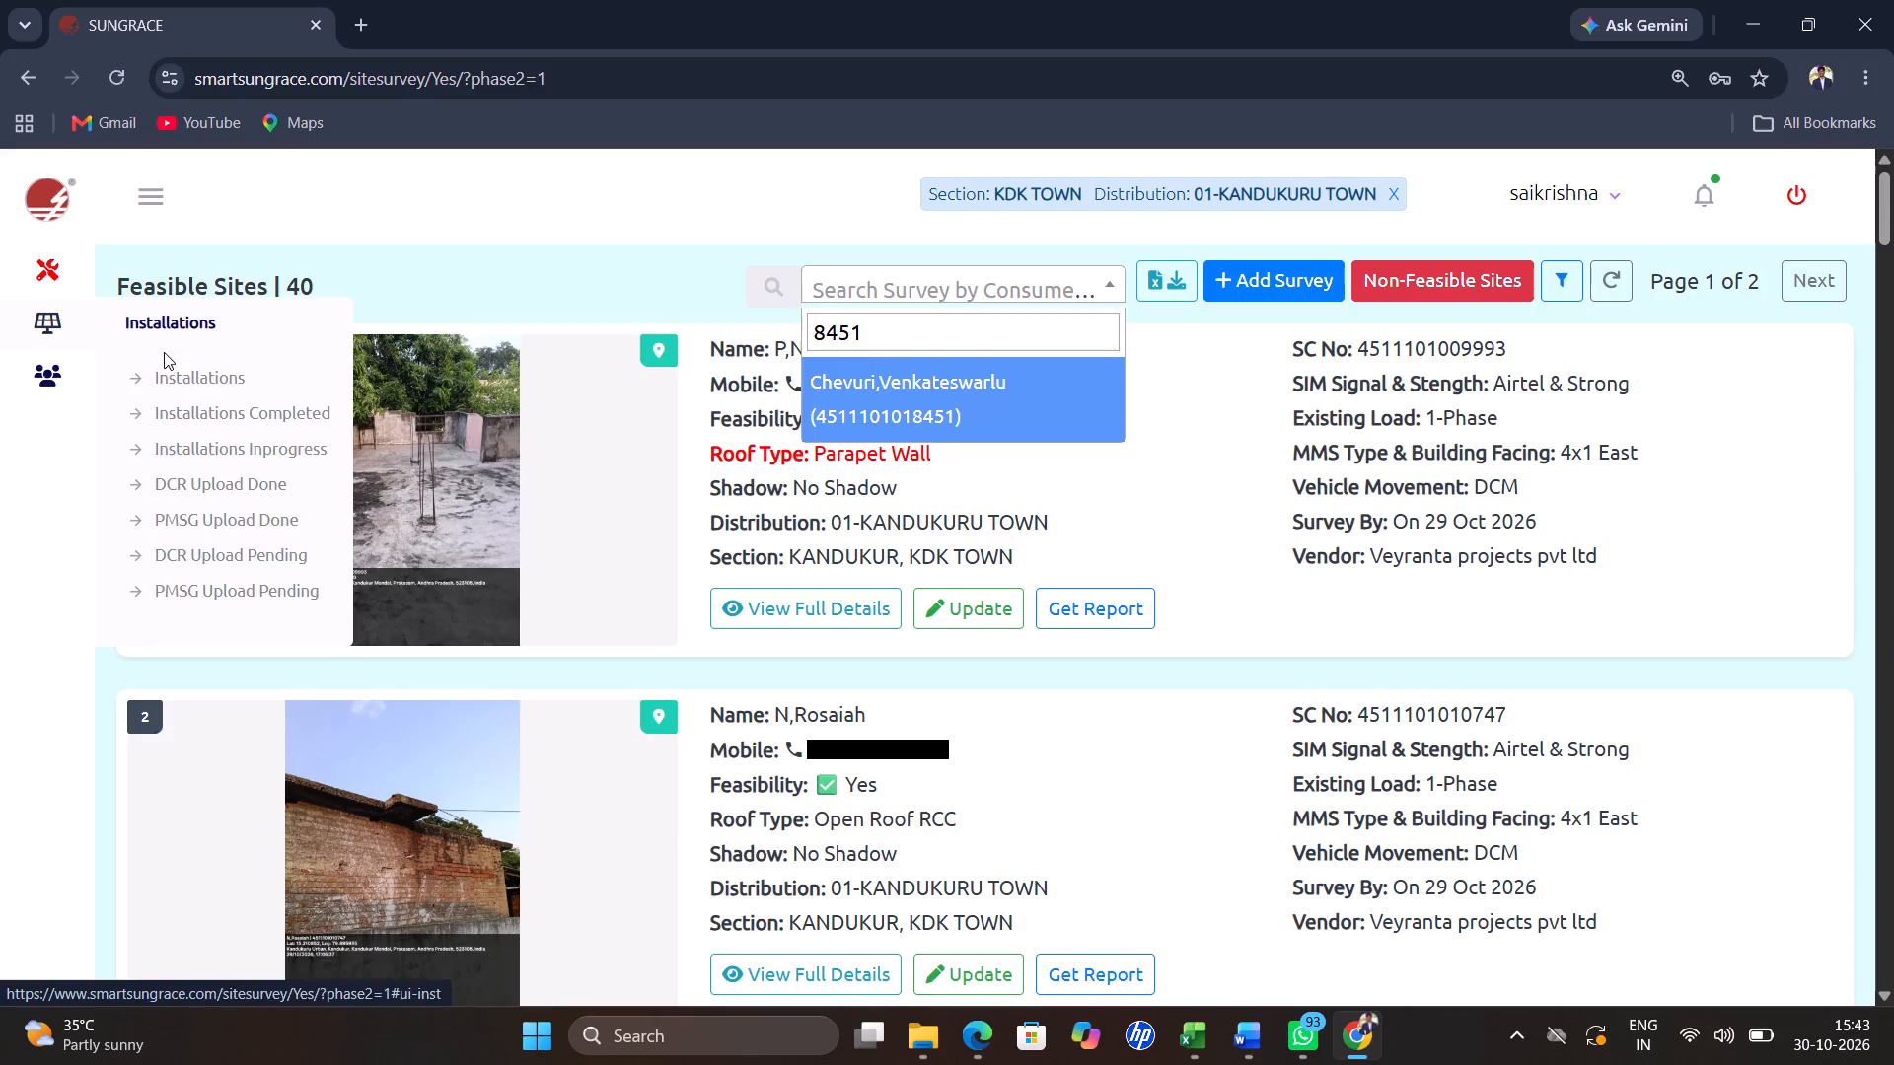
# Start adding a new installation, search its consumer list for 8451, and close the form.
pyautogui.click(182, 373)
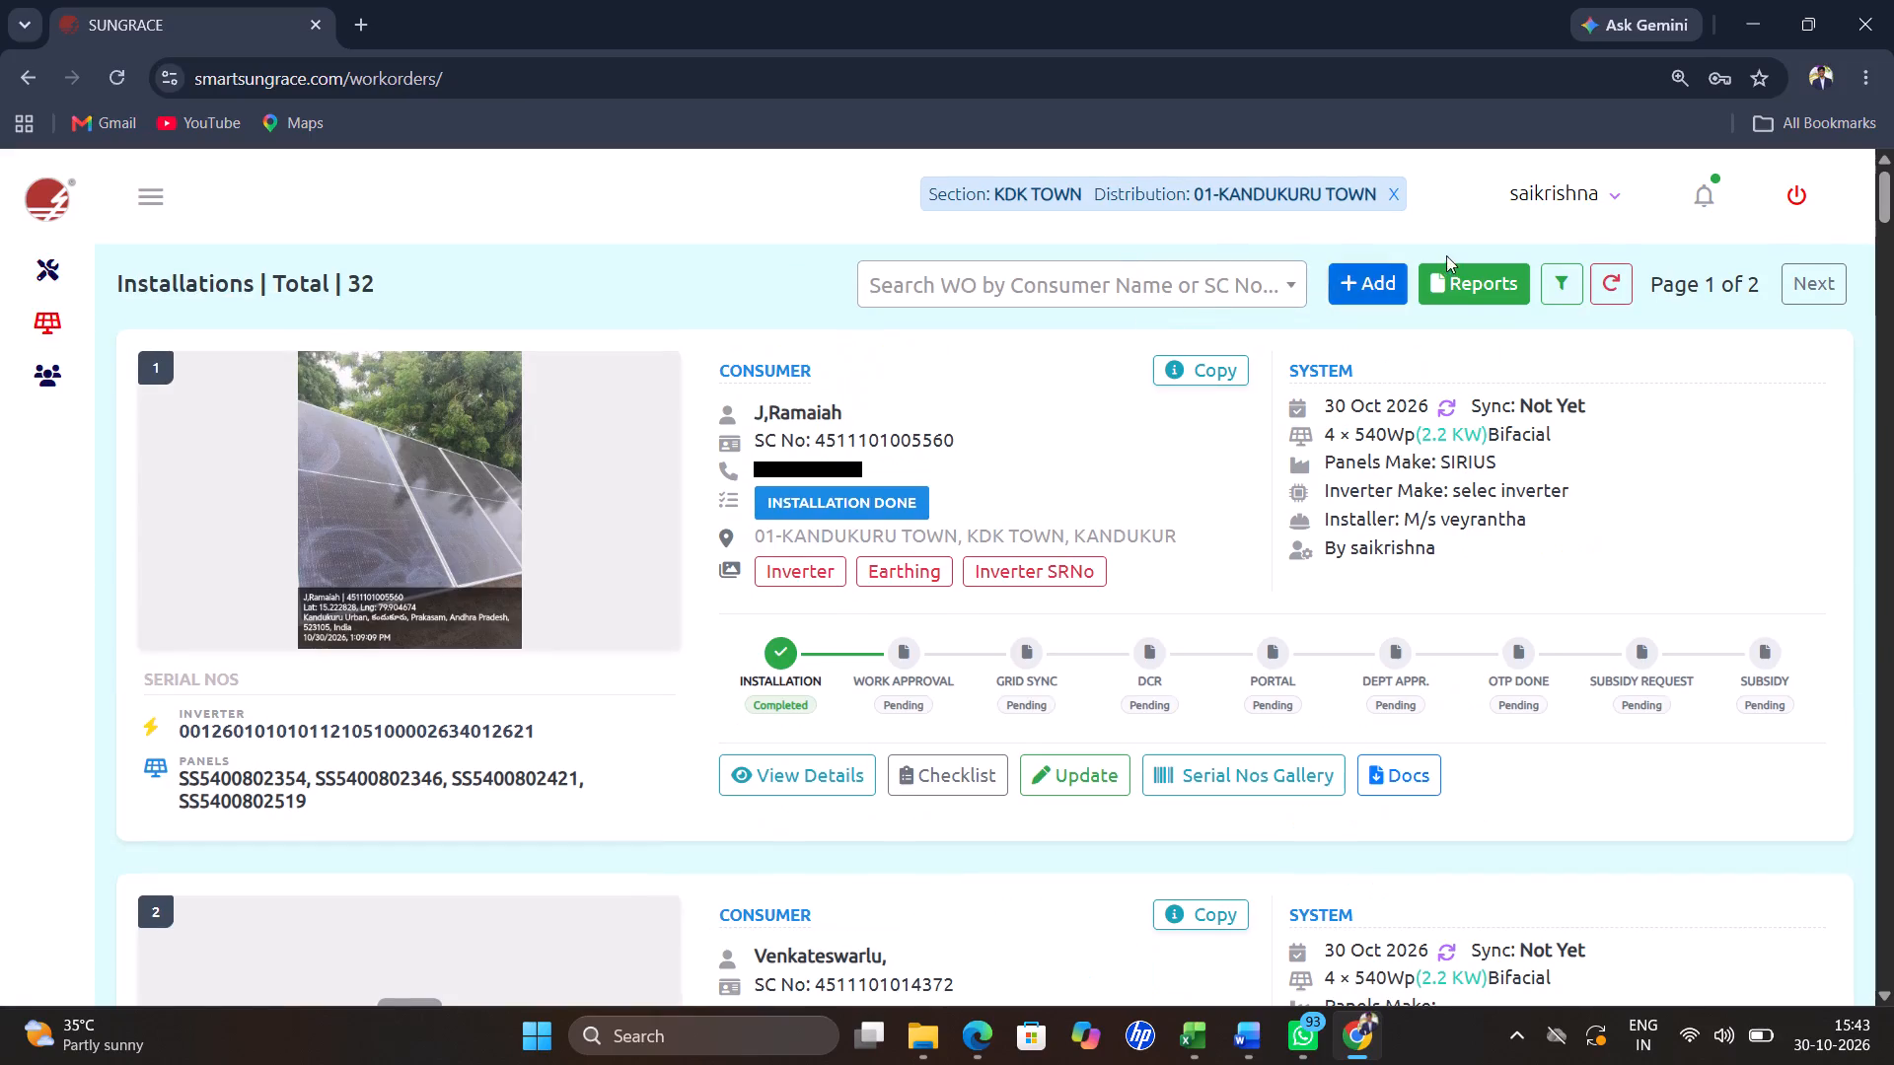
pyautogui.click(1367, 283)
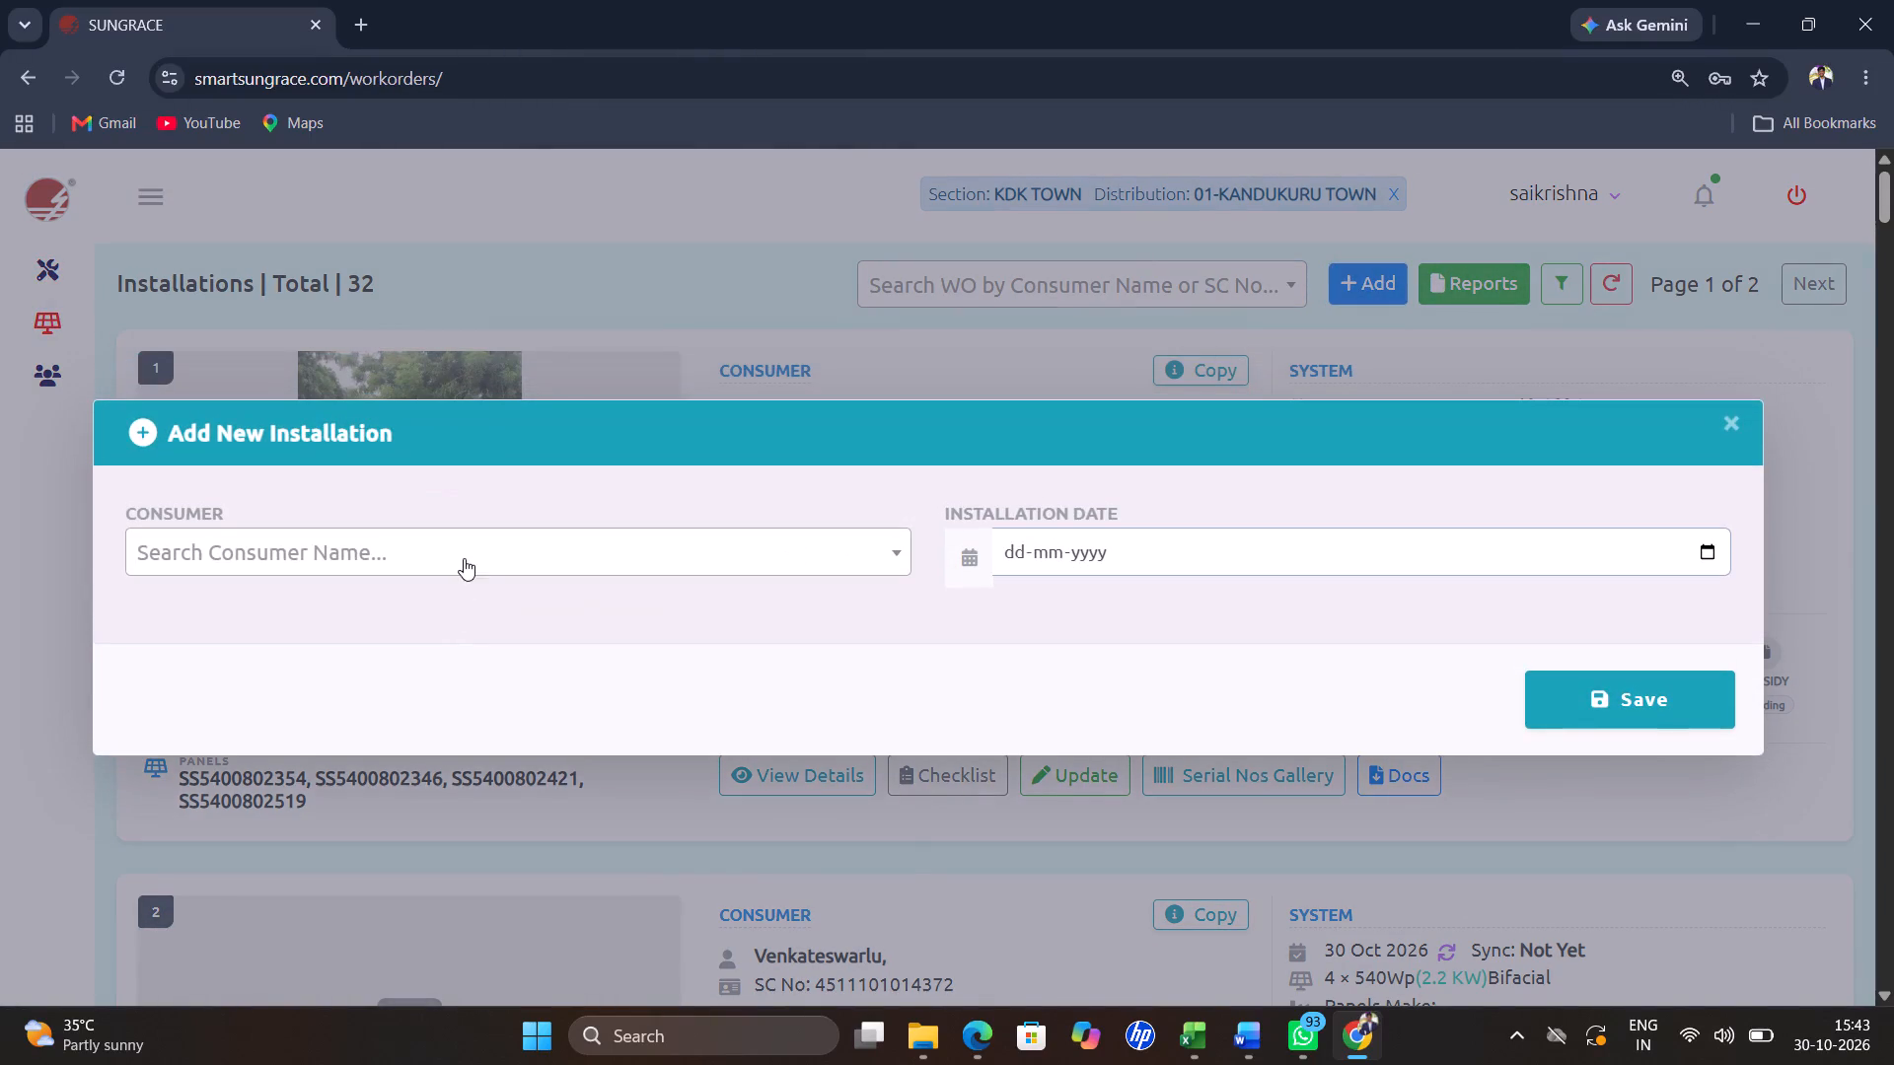
pyautogui.click(464, 553)
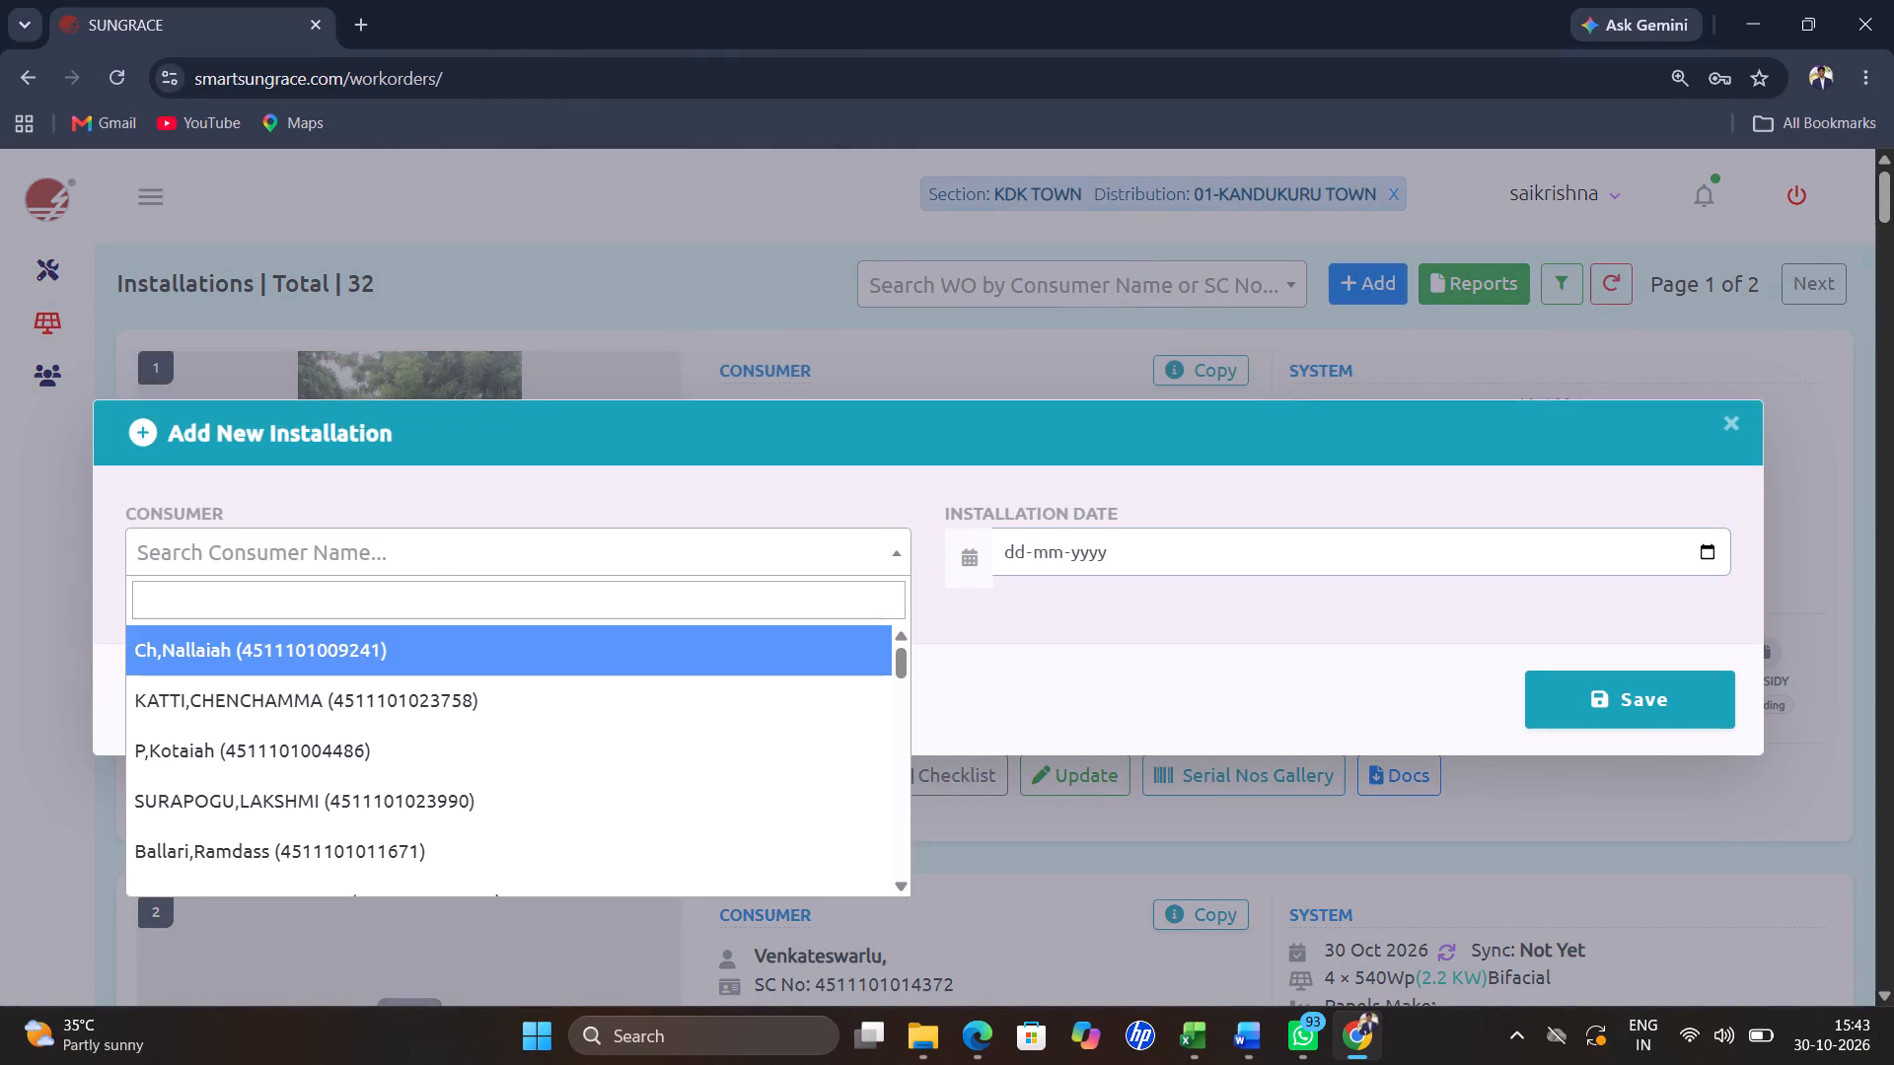
pyautogui.press('8')
pyautogui.write('451')
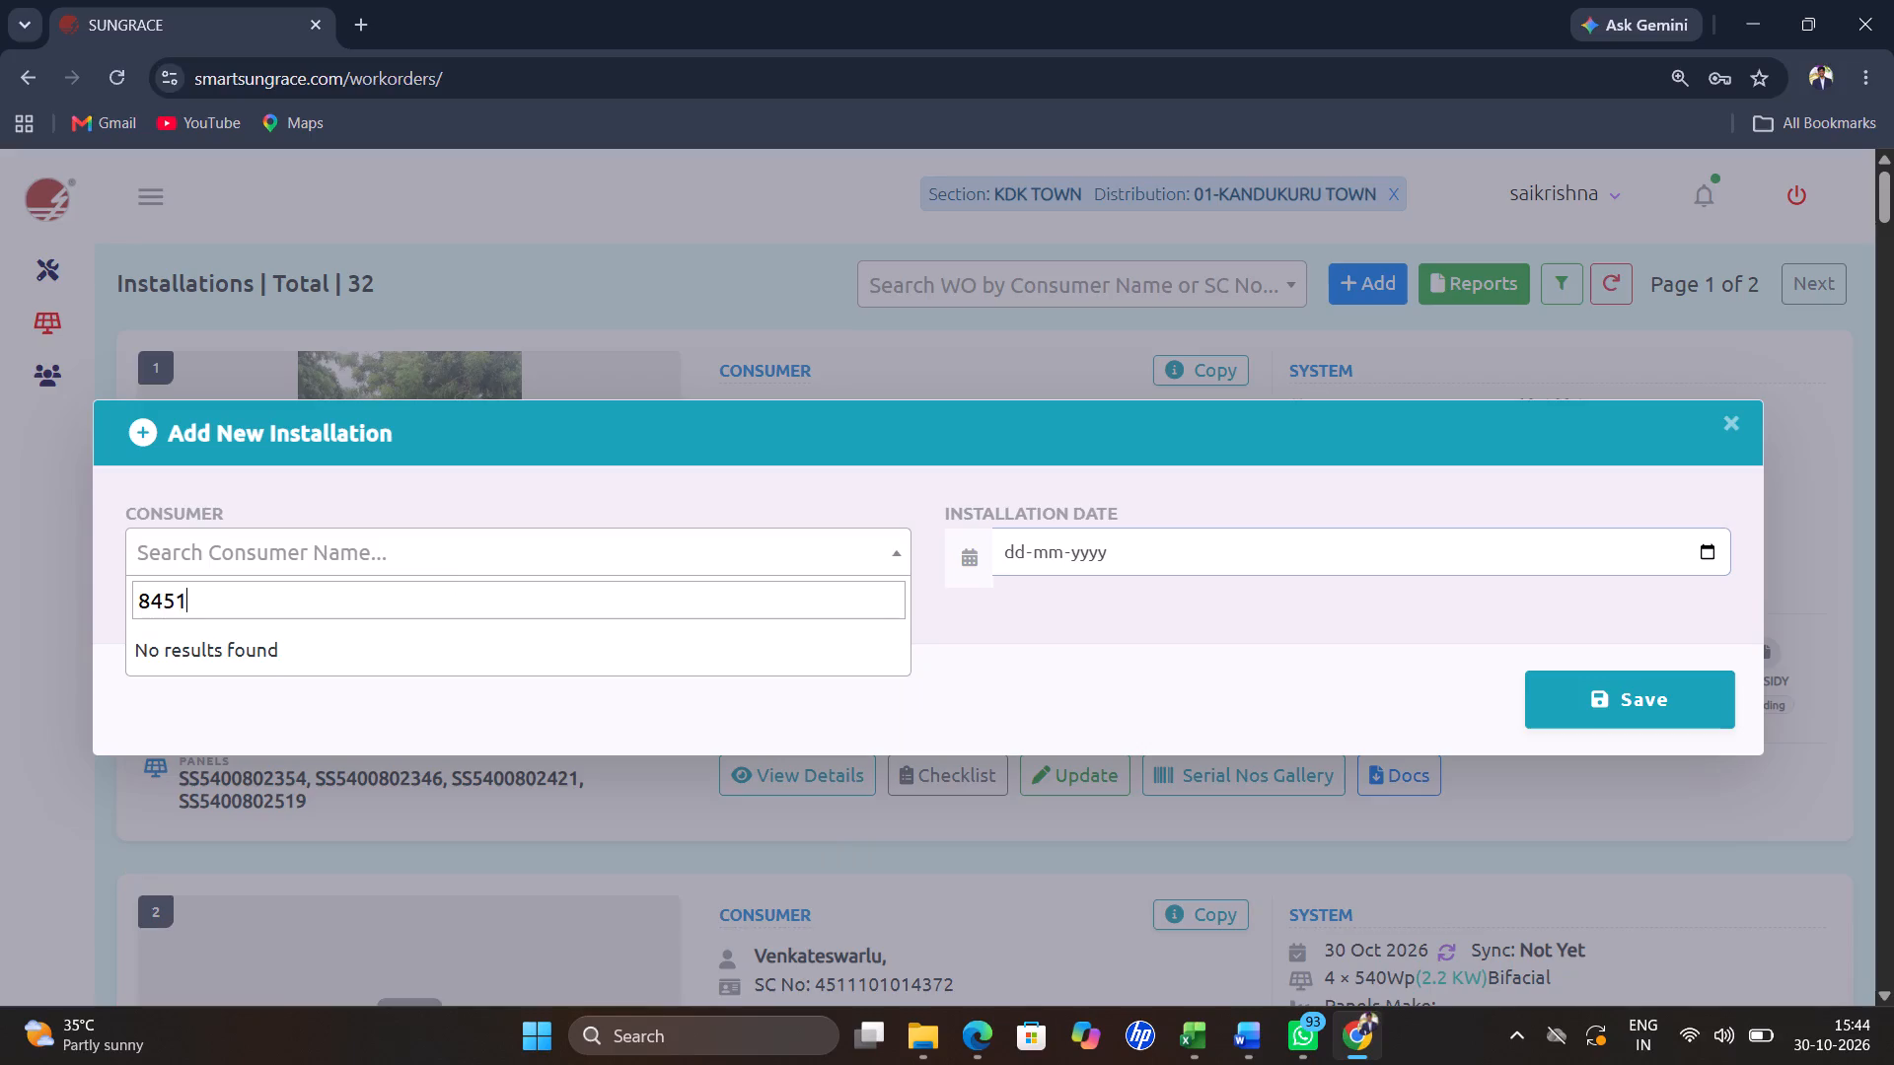
pyautogui.click(458, 256)
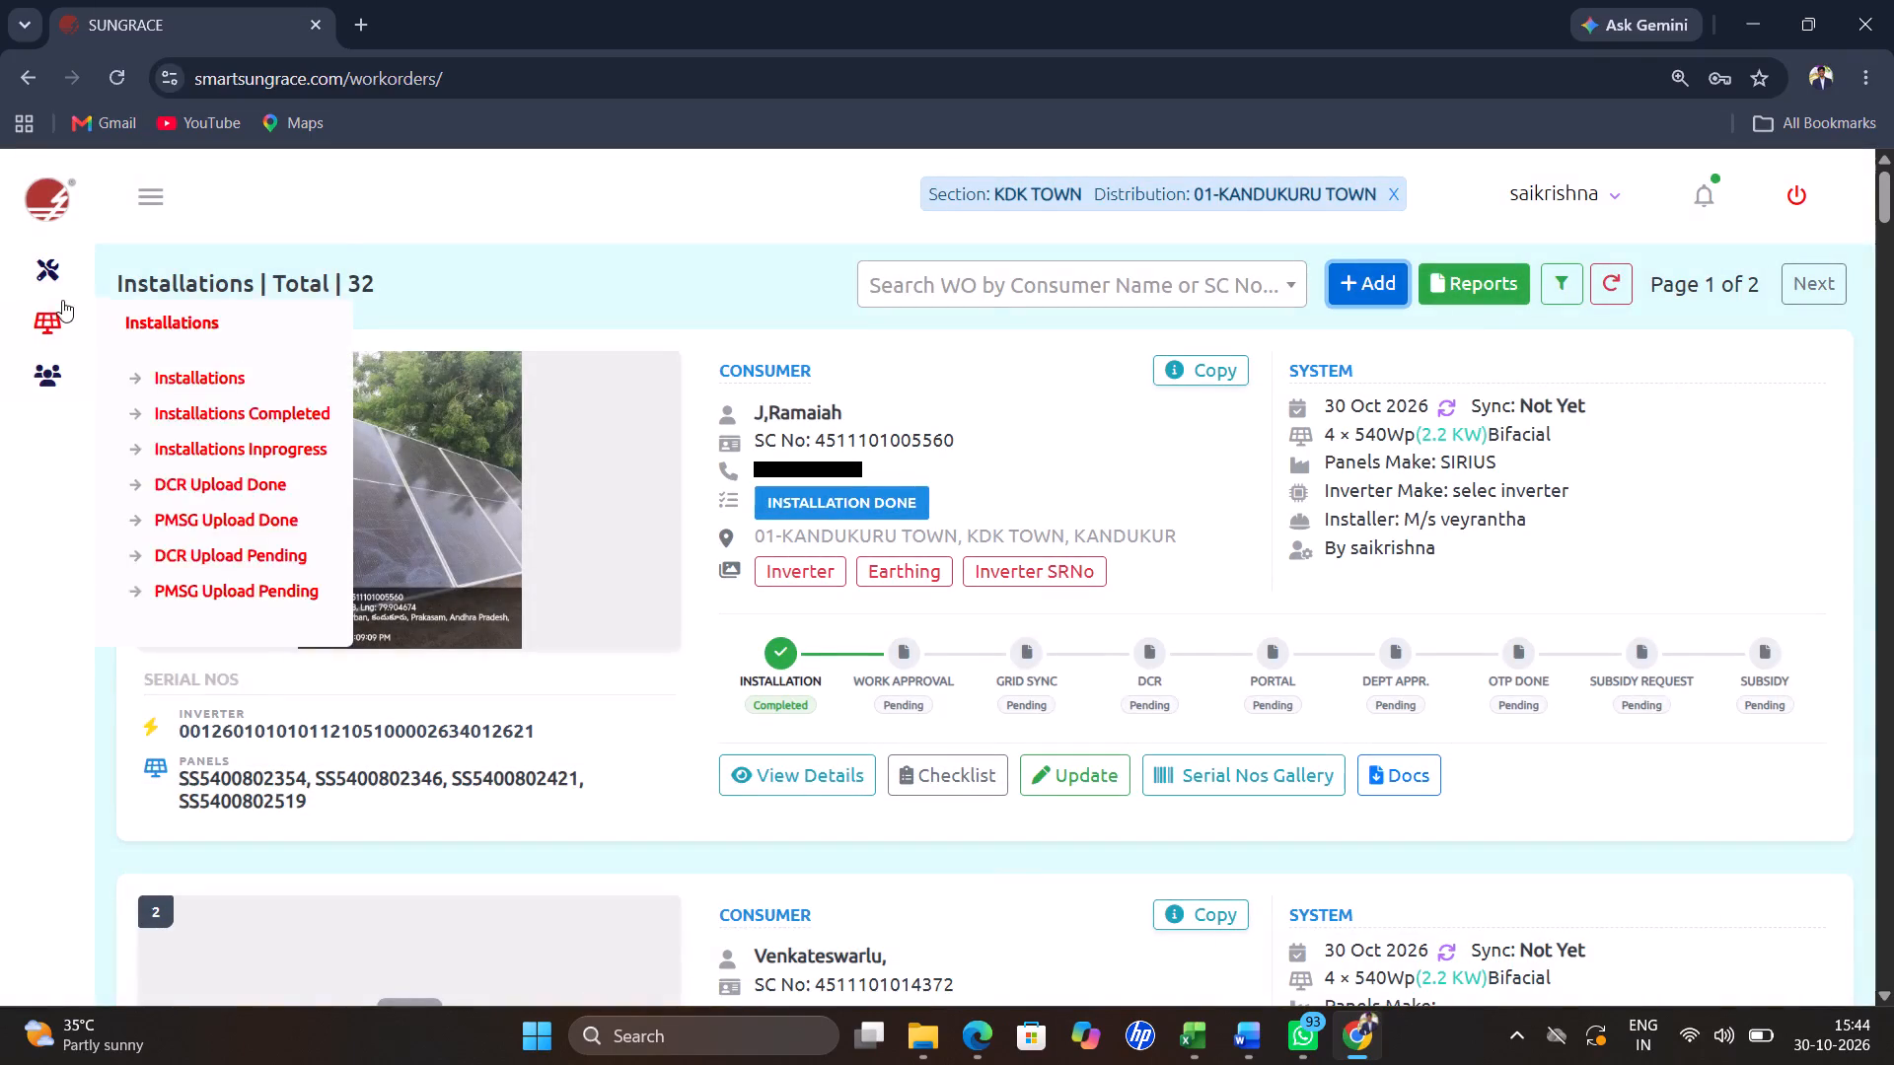
pyautogui.click(212, 346)
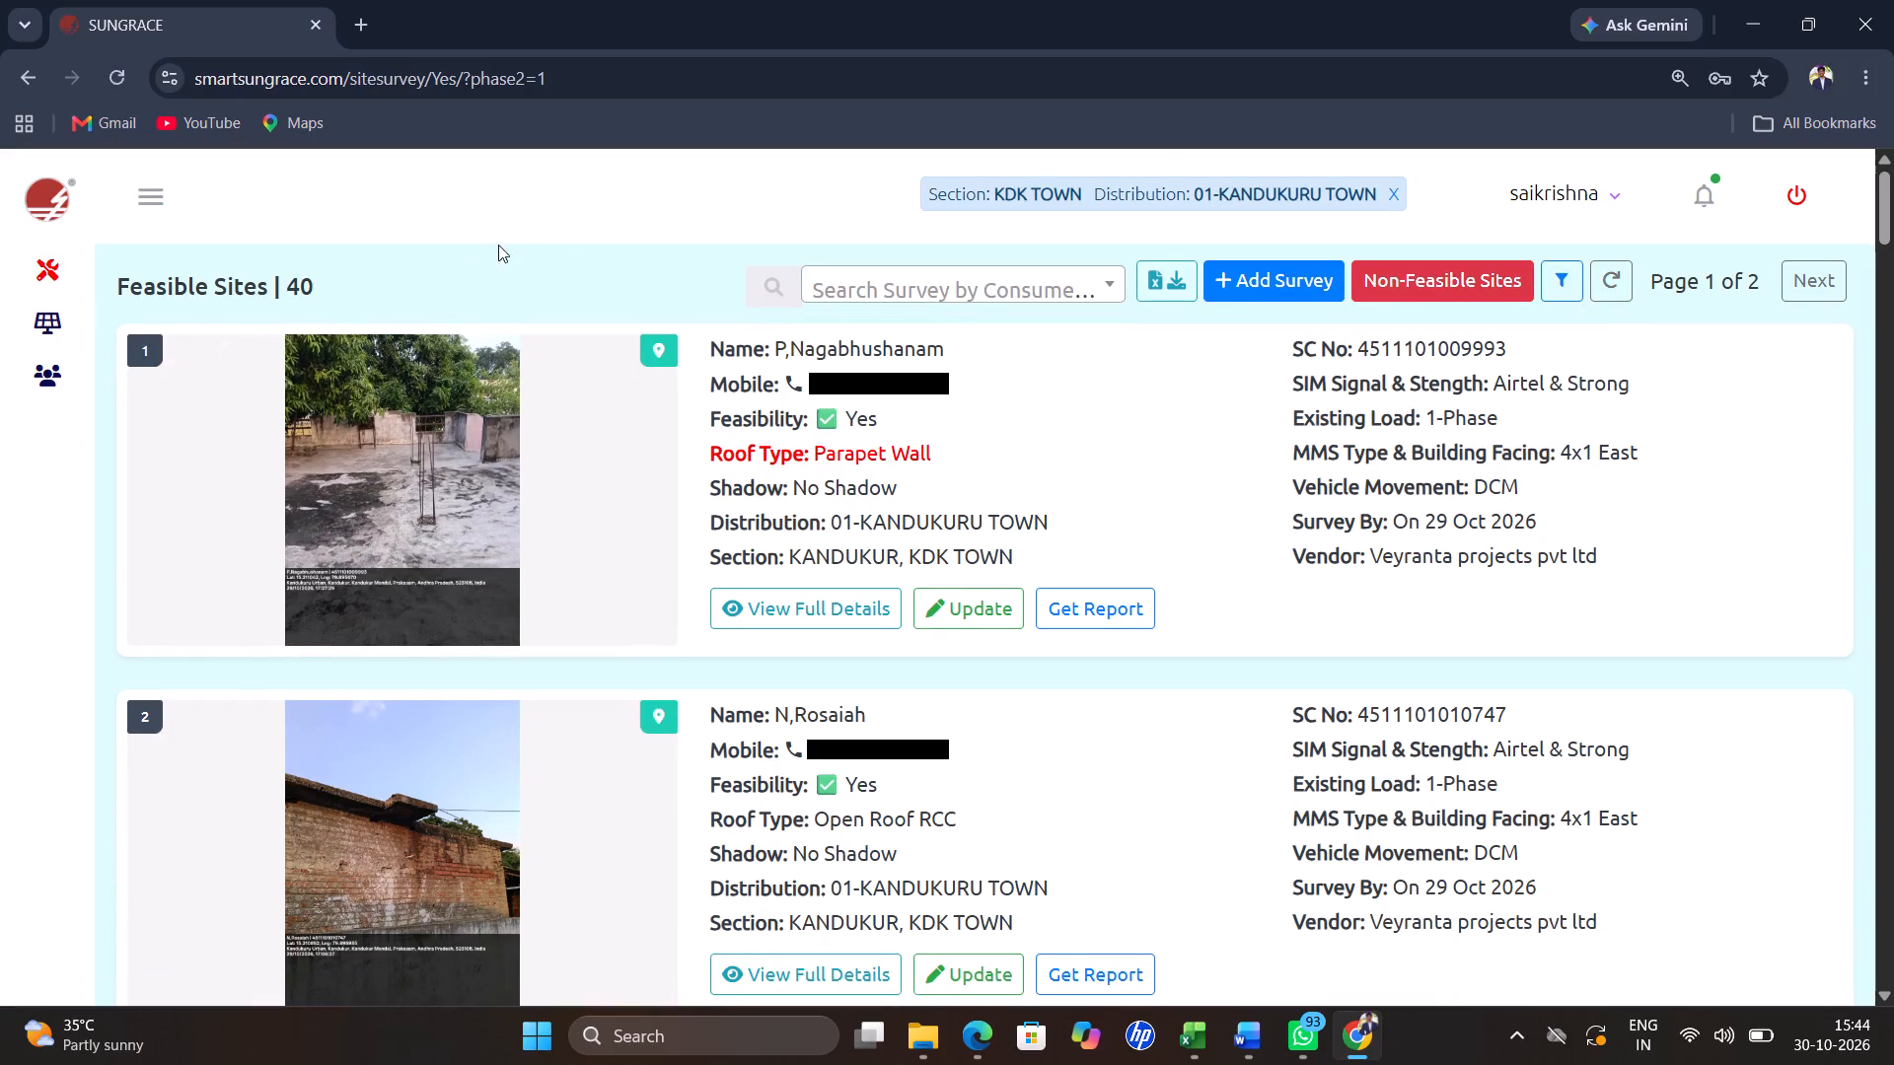
pyautogui.click(974, 283)
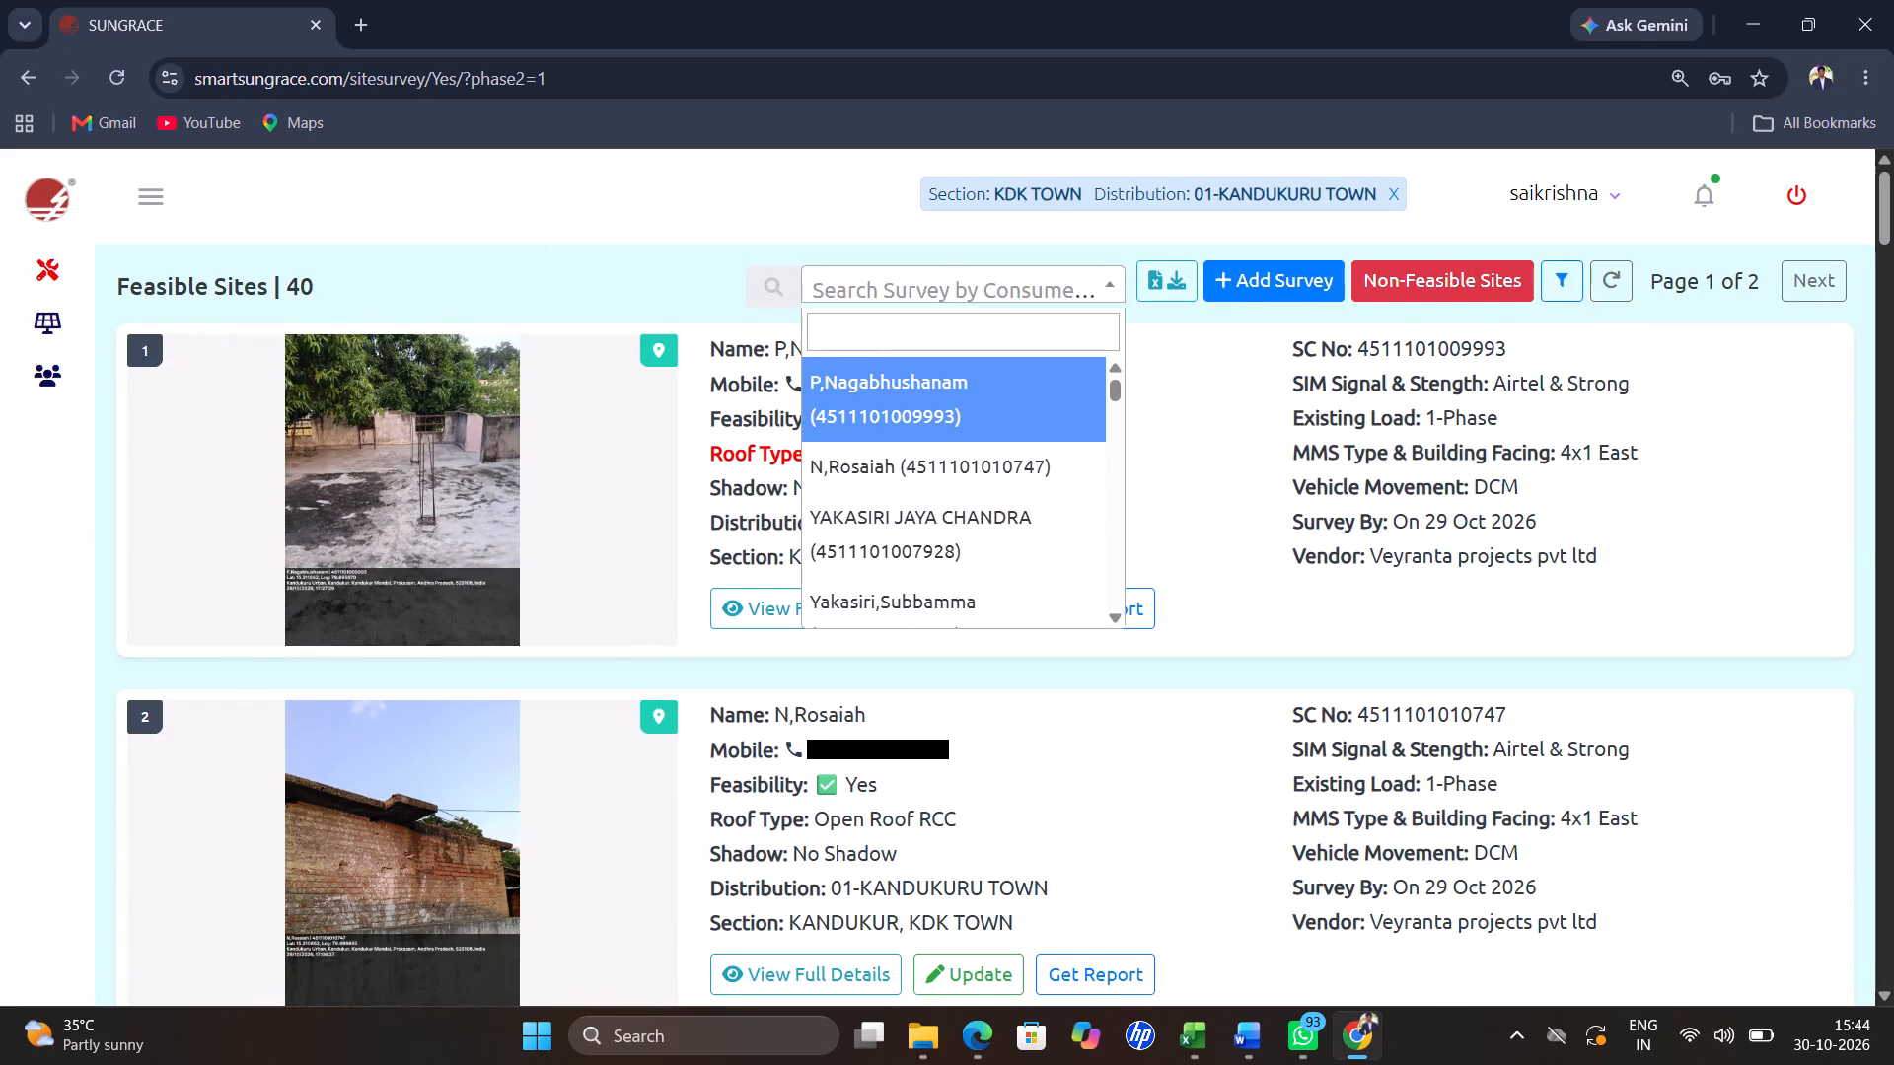
pyautogui.press('8')
pyautogui.write('451')
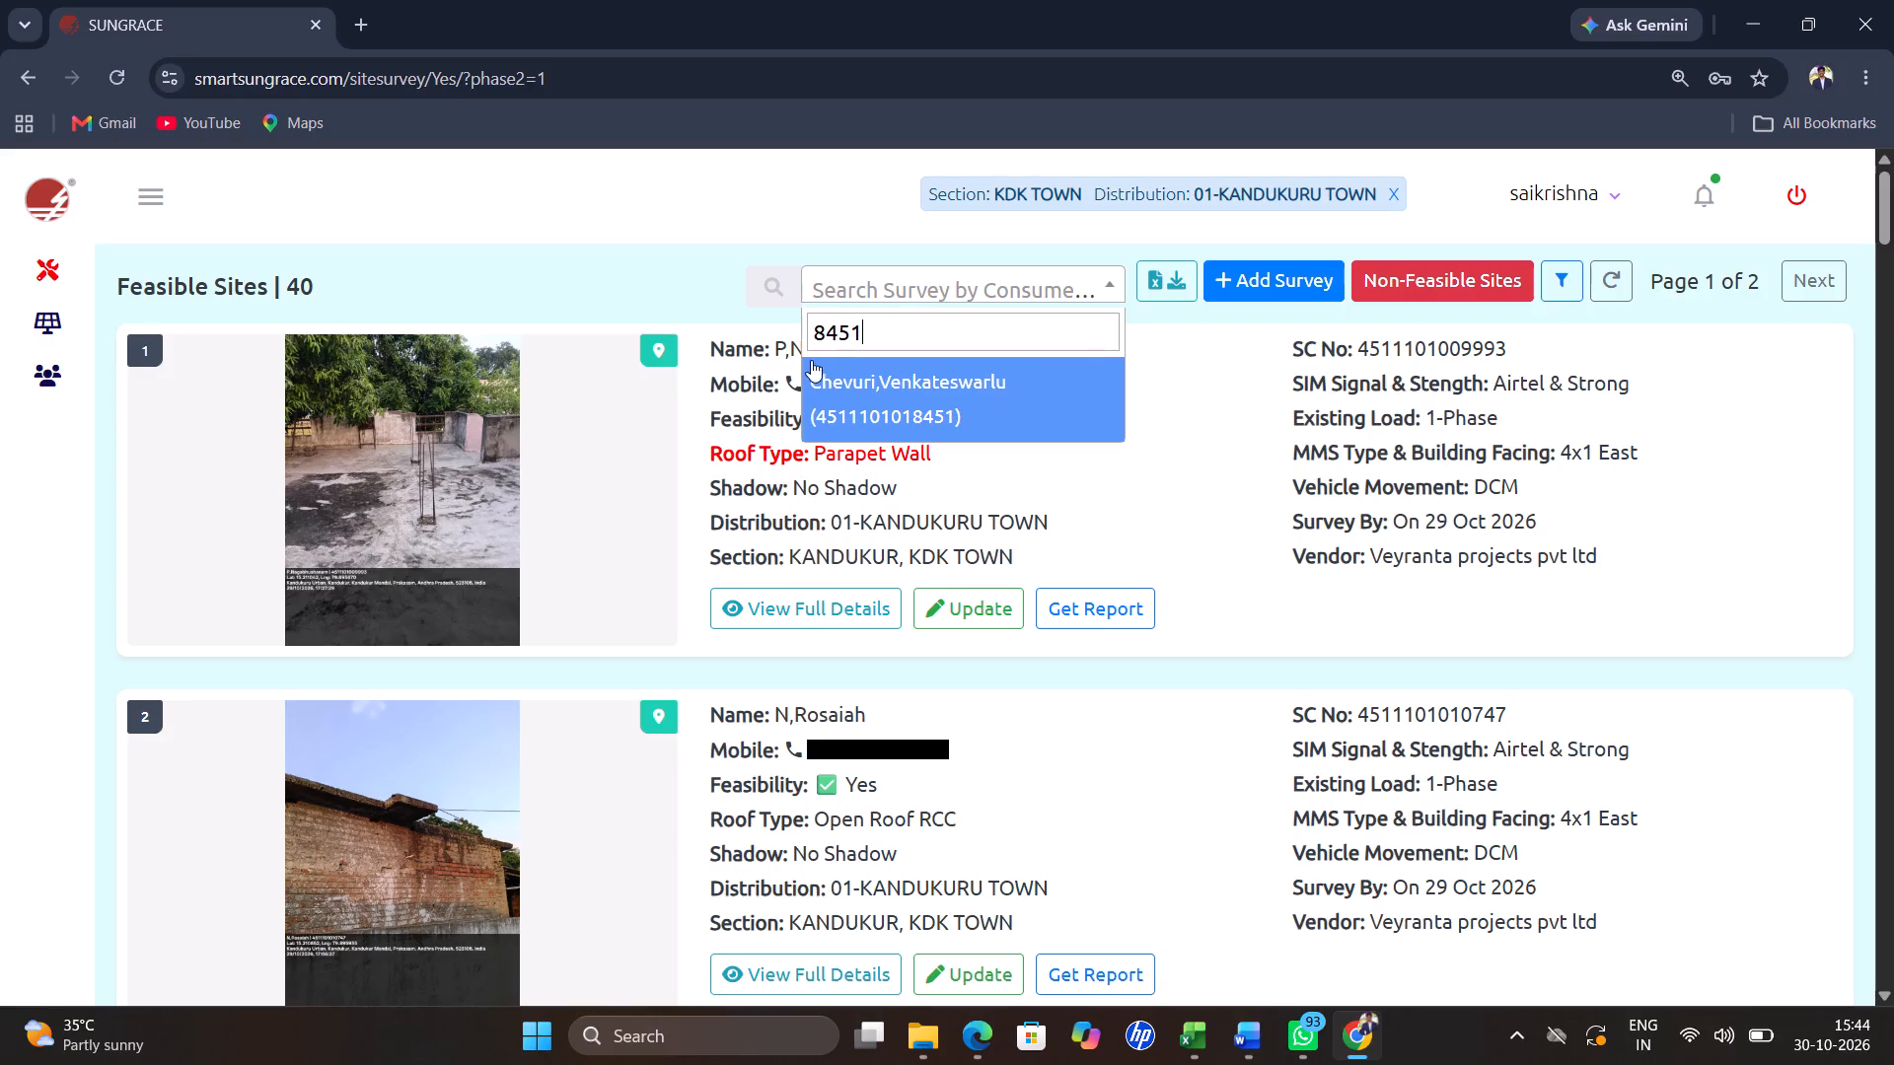
pyautogui.click(841, 394)
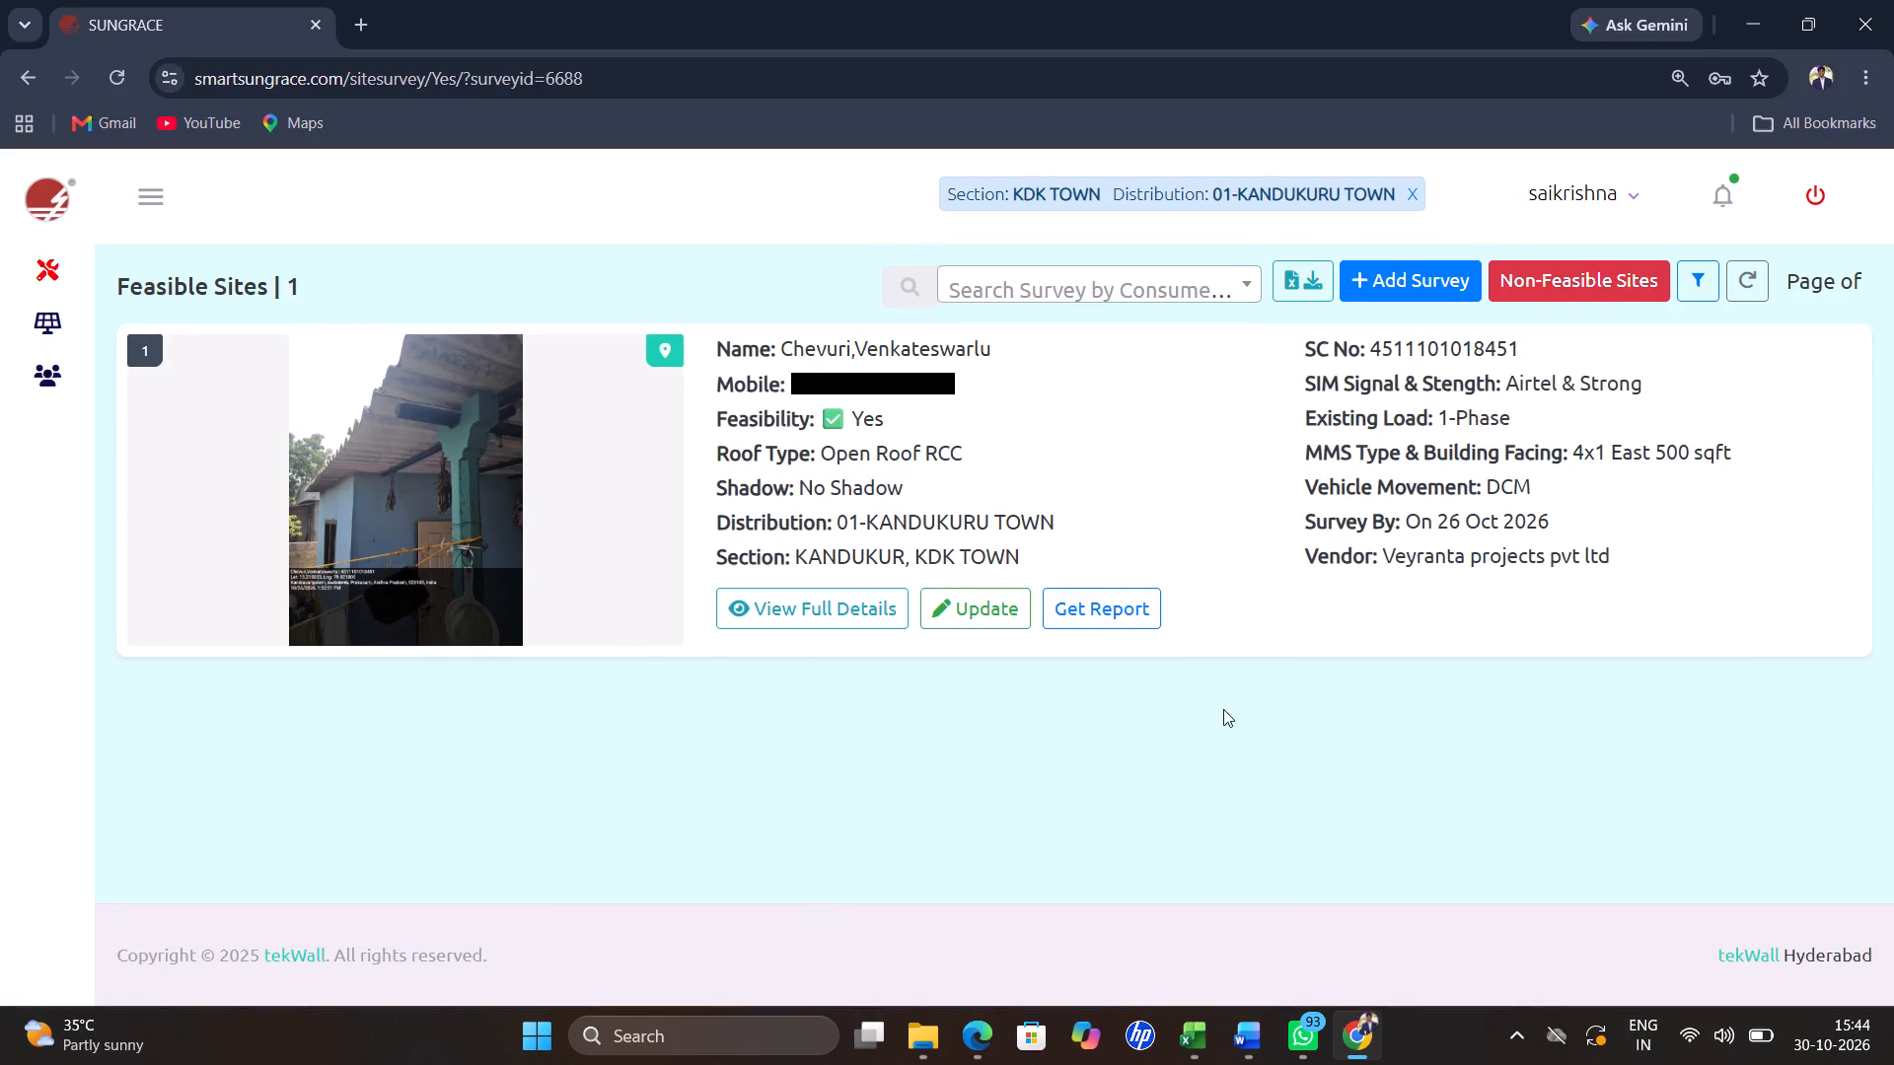
# Open the survey with SC number ending 8451 for editing, review its fields, and submit the form.
pyautogui.click(967, 619)
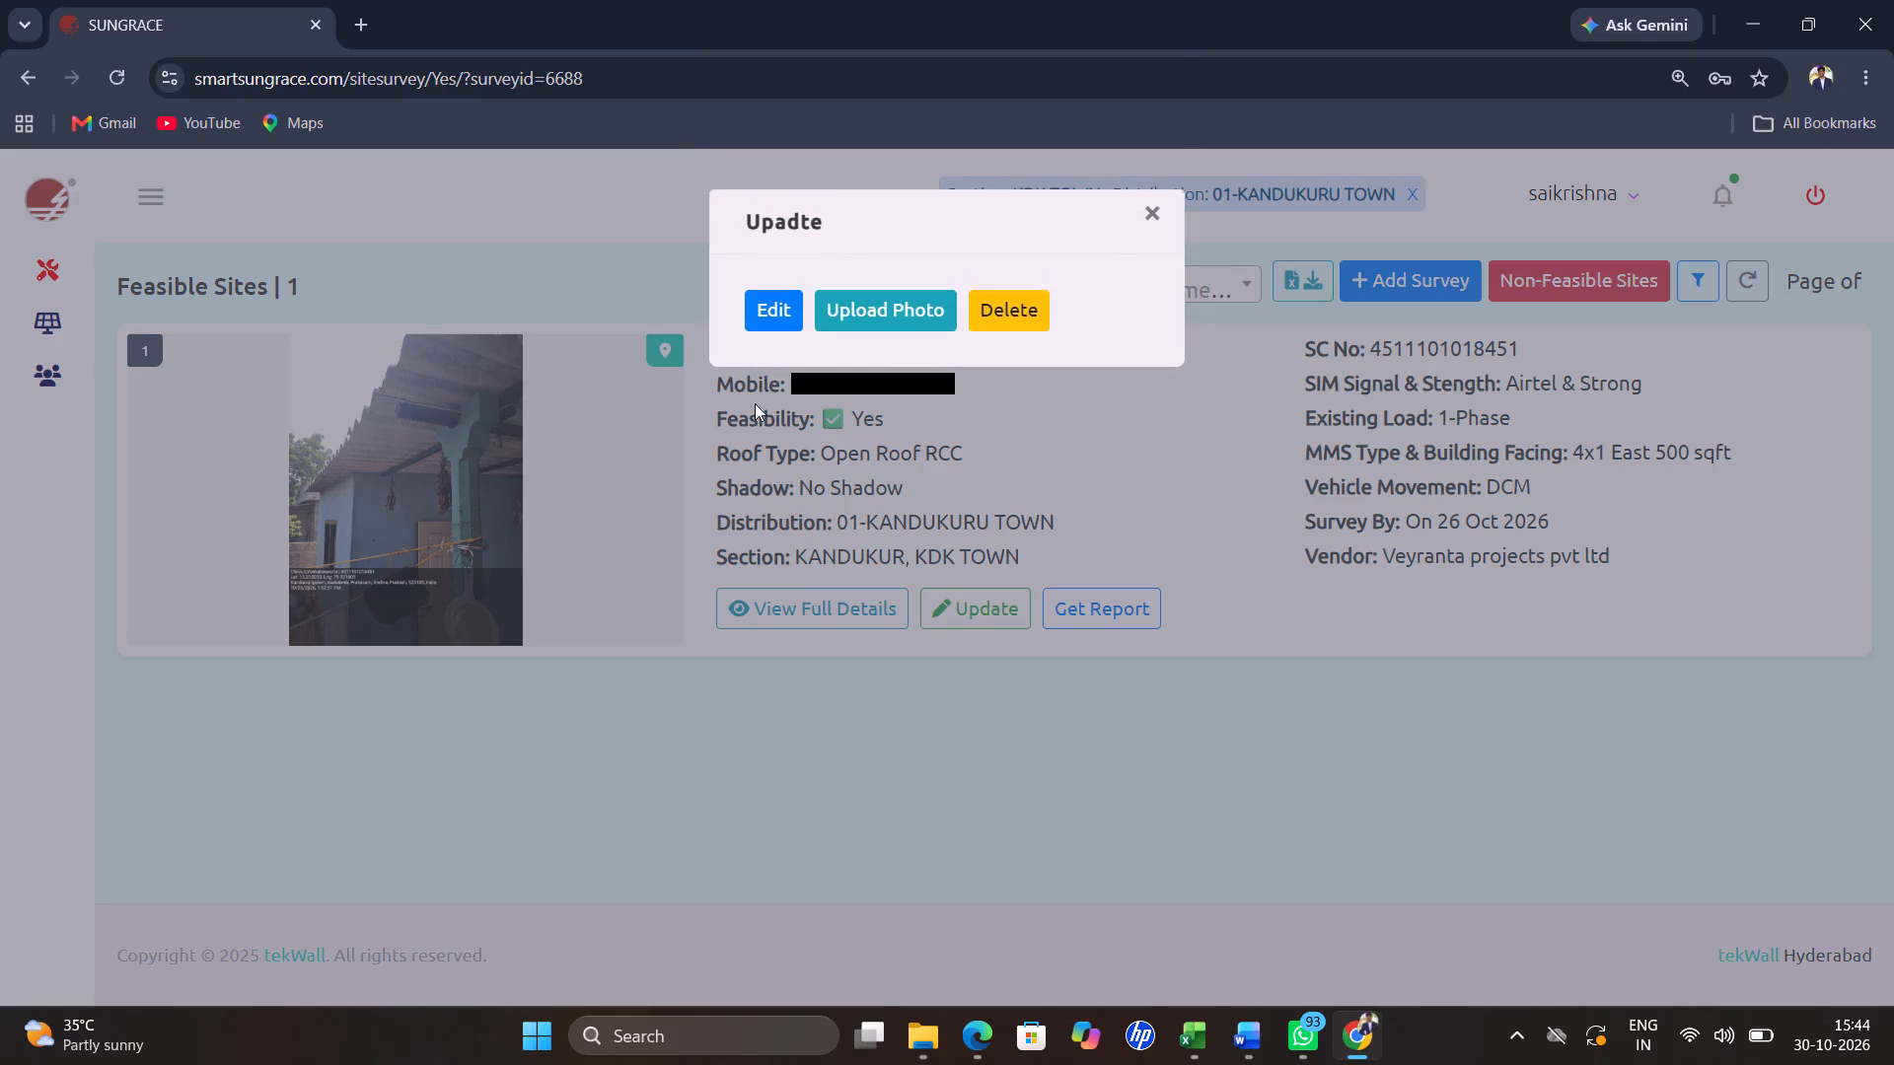
pyautogui.click(769, 305)
pyautogui.scroll(-10, 847, 620)
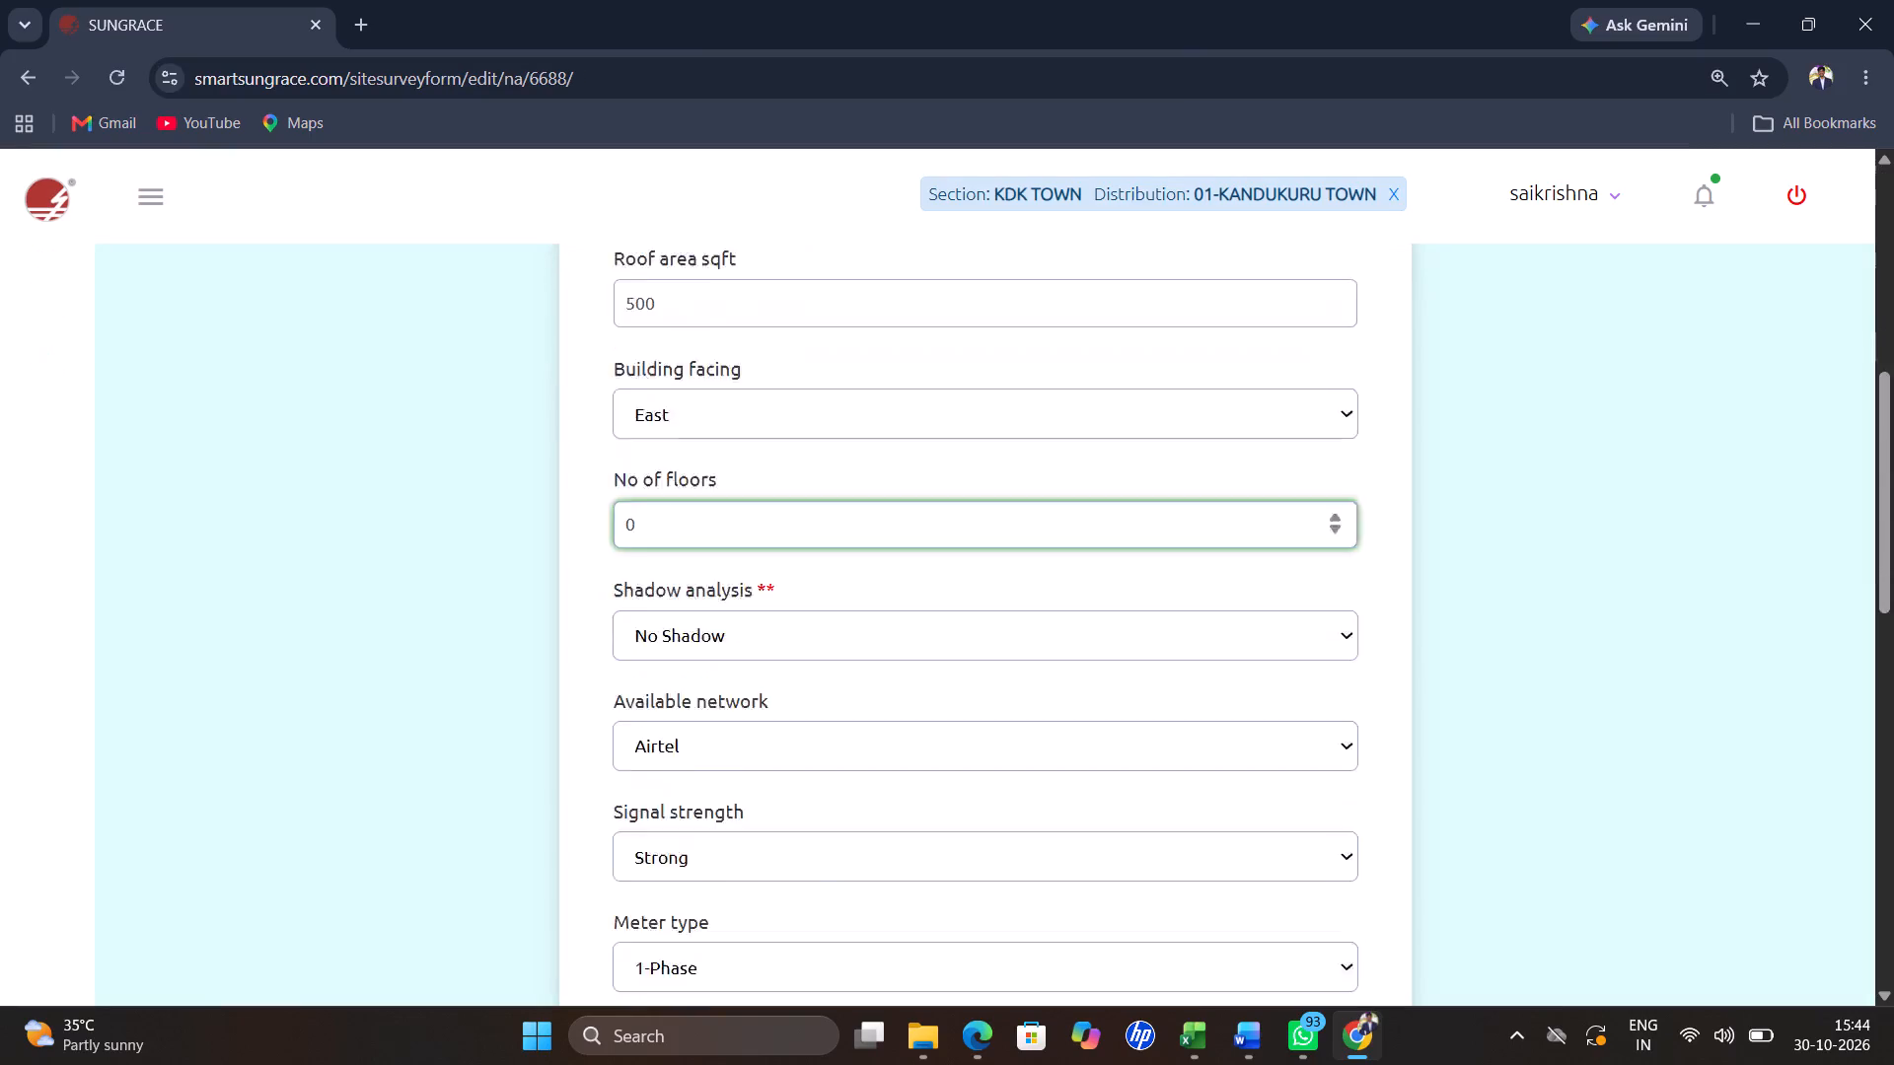
pyautogui.scroll(-6, 828, 603)
pyautogui.scroll(-4, 660, 662)
pyautogui.scroll(4, 660, 701)
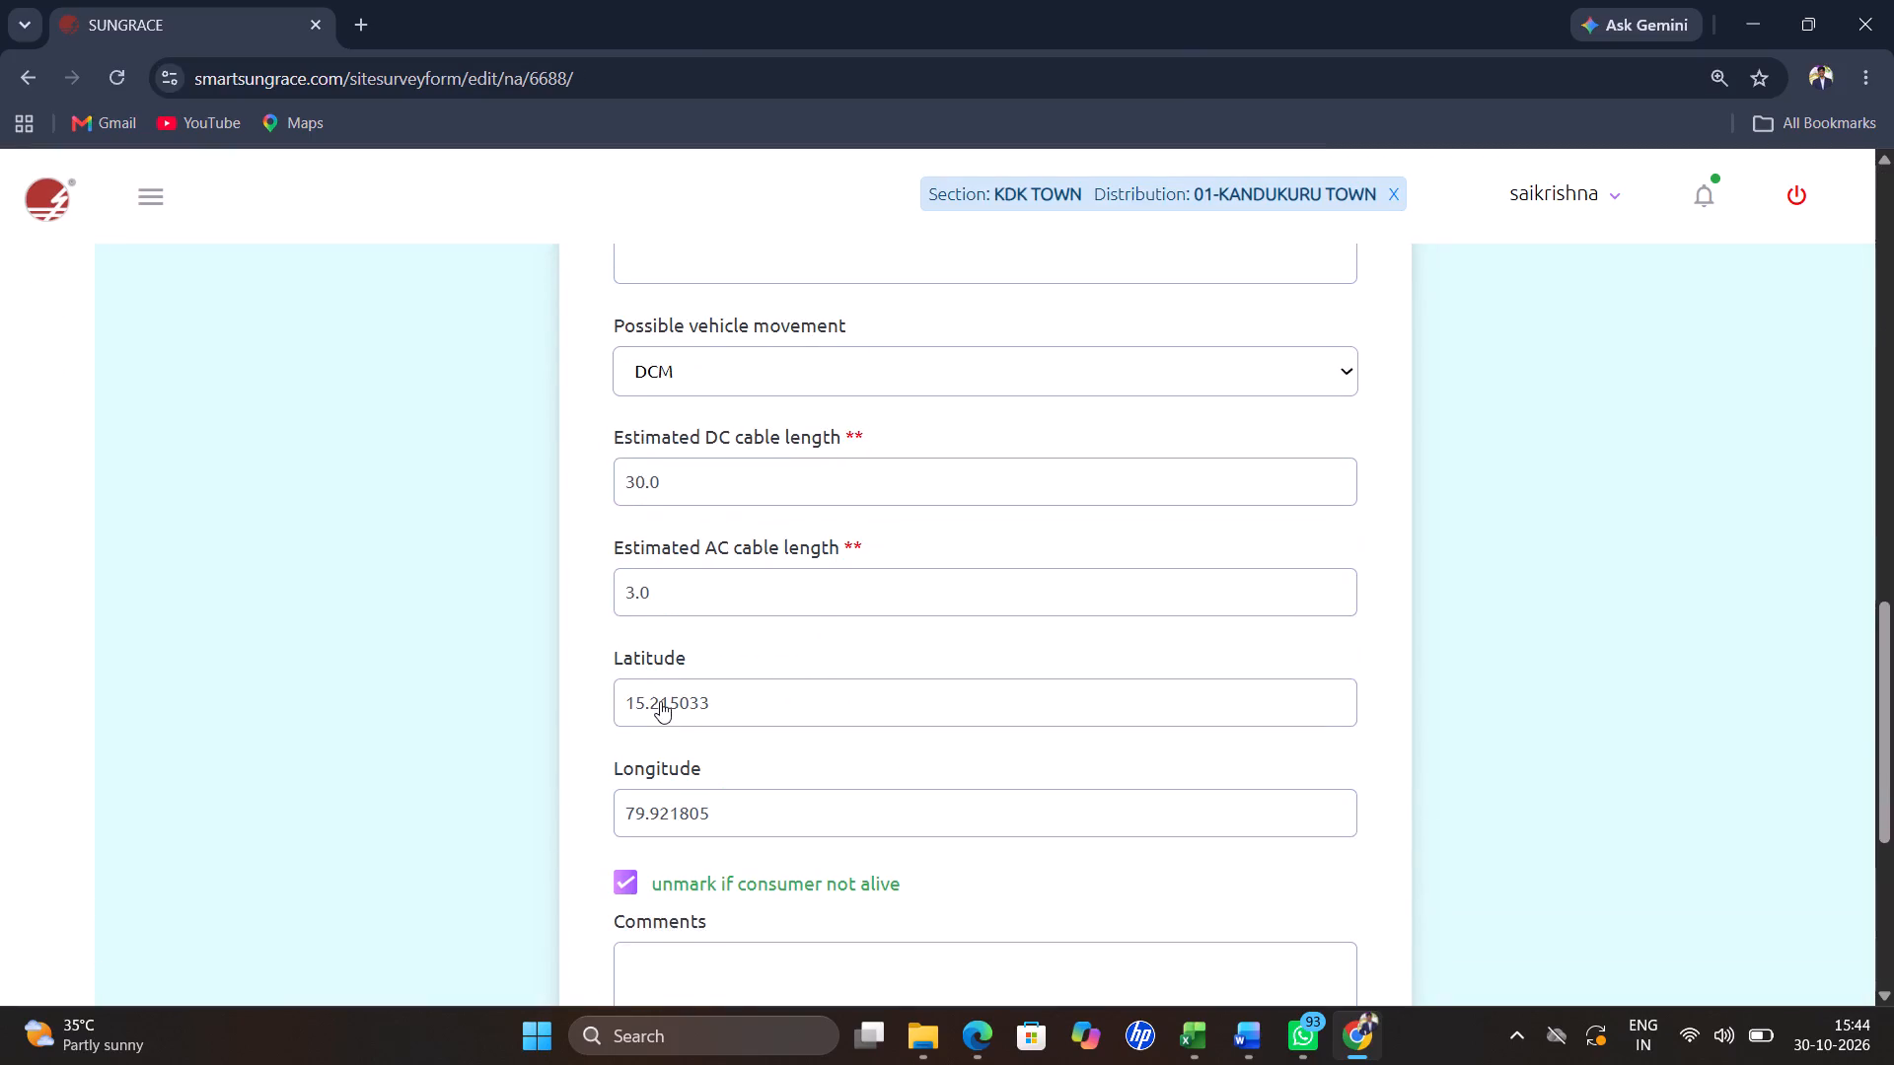
pyautogui.scroll(9, 660, 701)
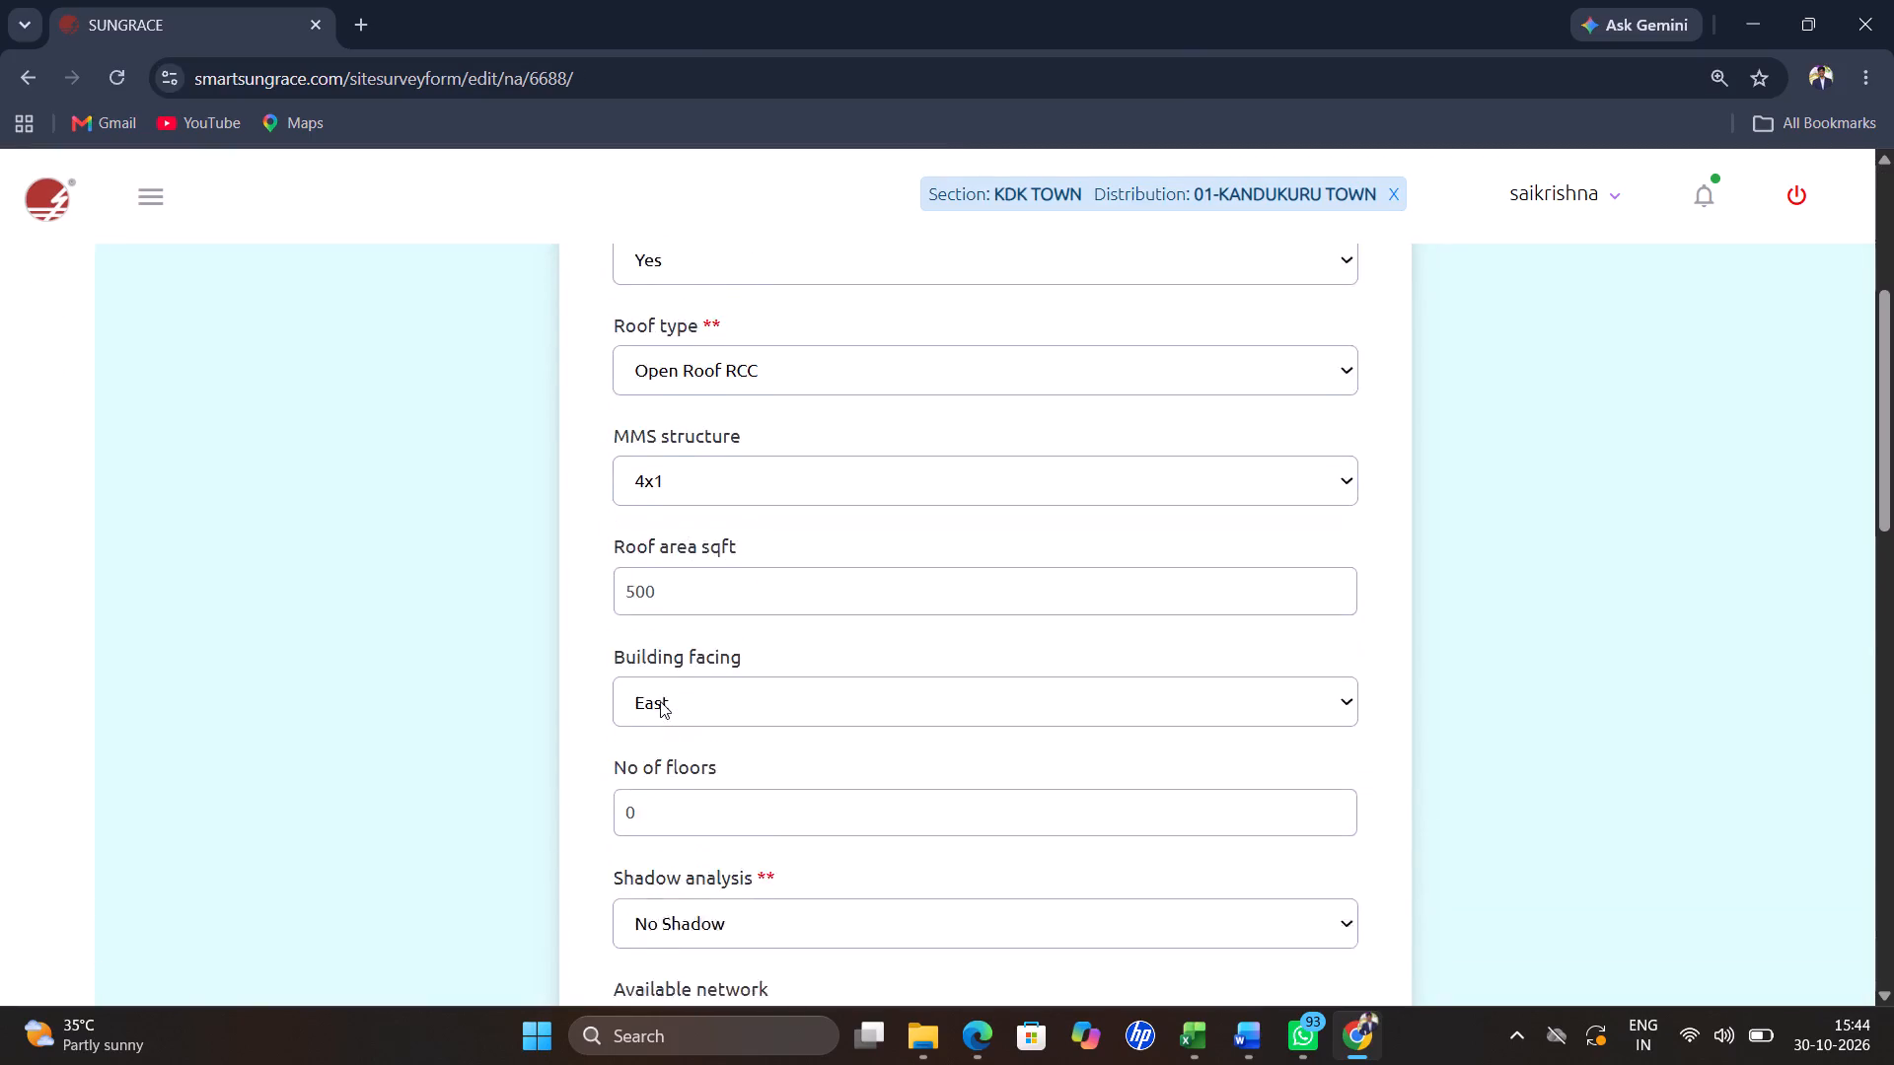
pyautogui.scroll(4, 660, 701)
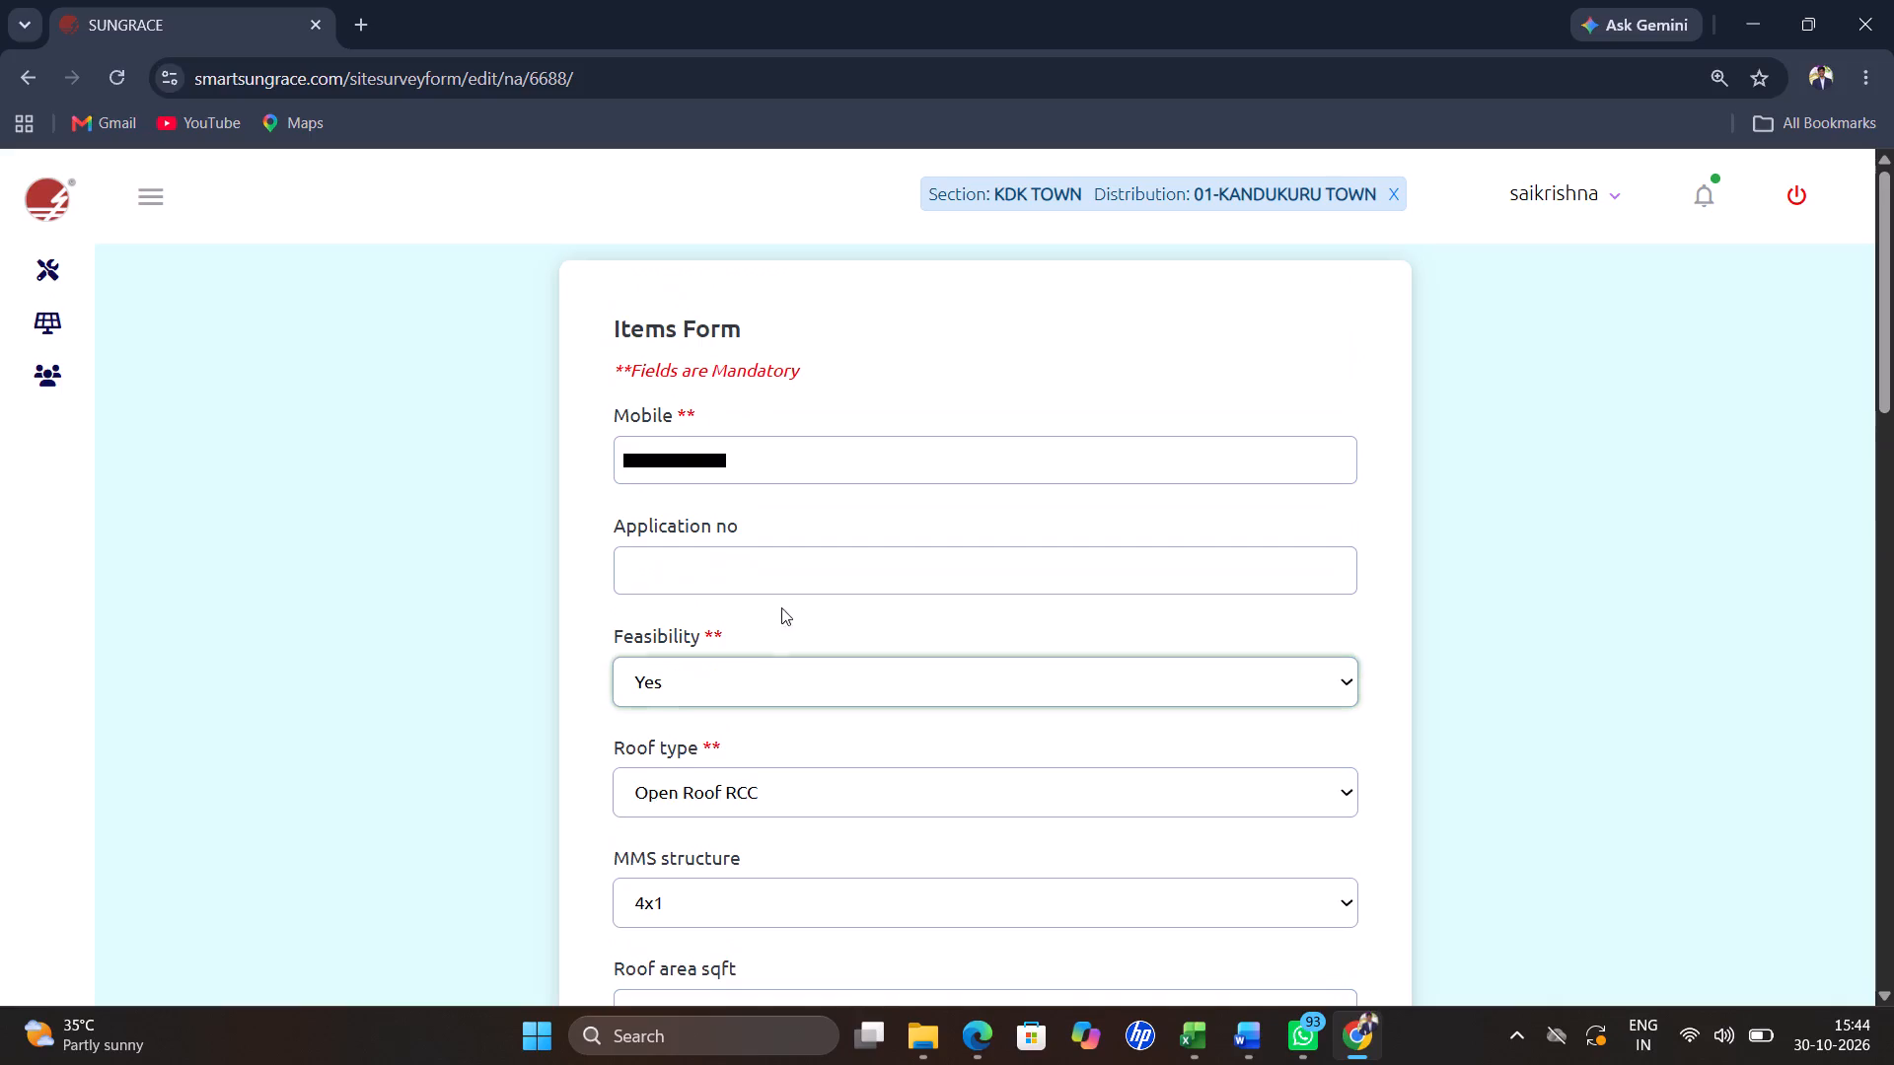
pyautogui.scroll(-3, 745, 582)
pyautogui.scroll(-7, 722, 852)
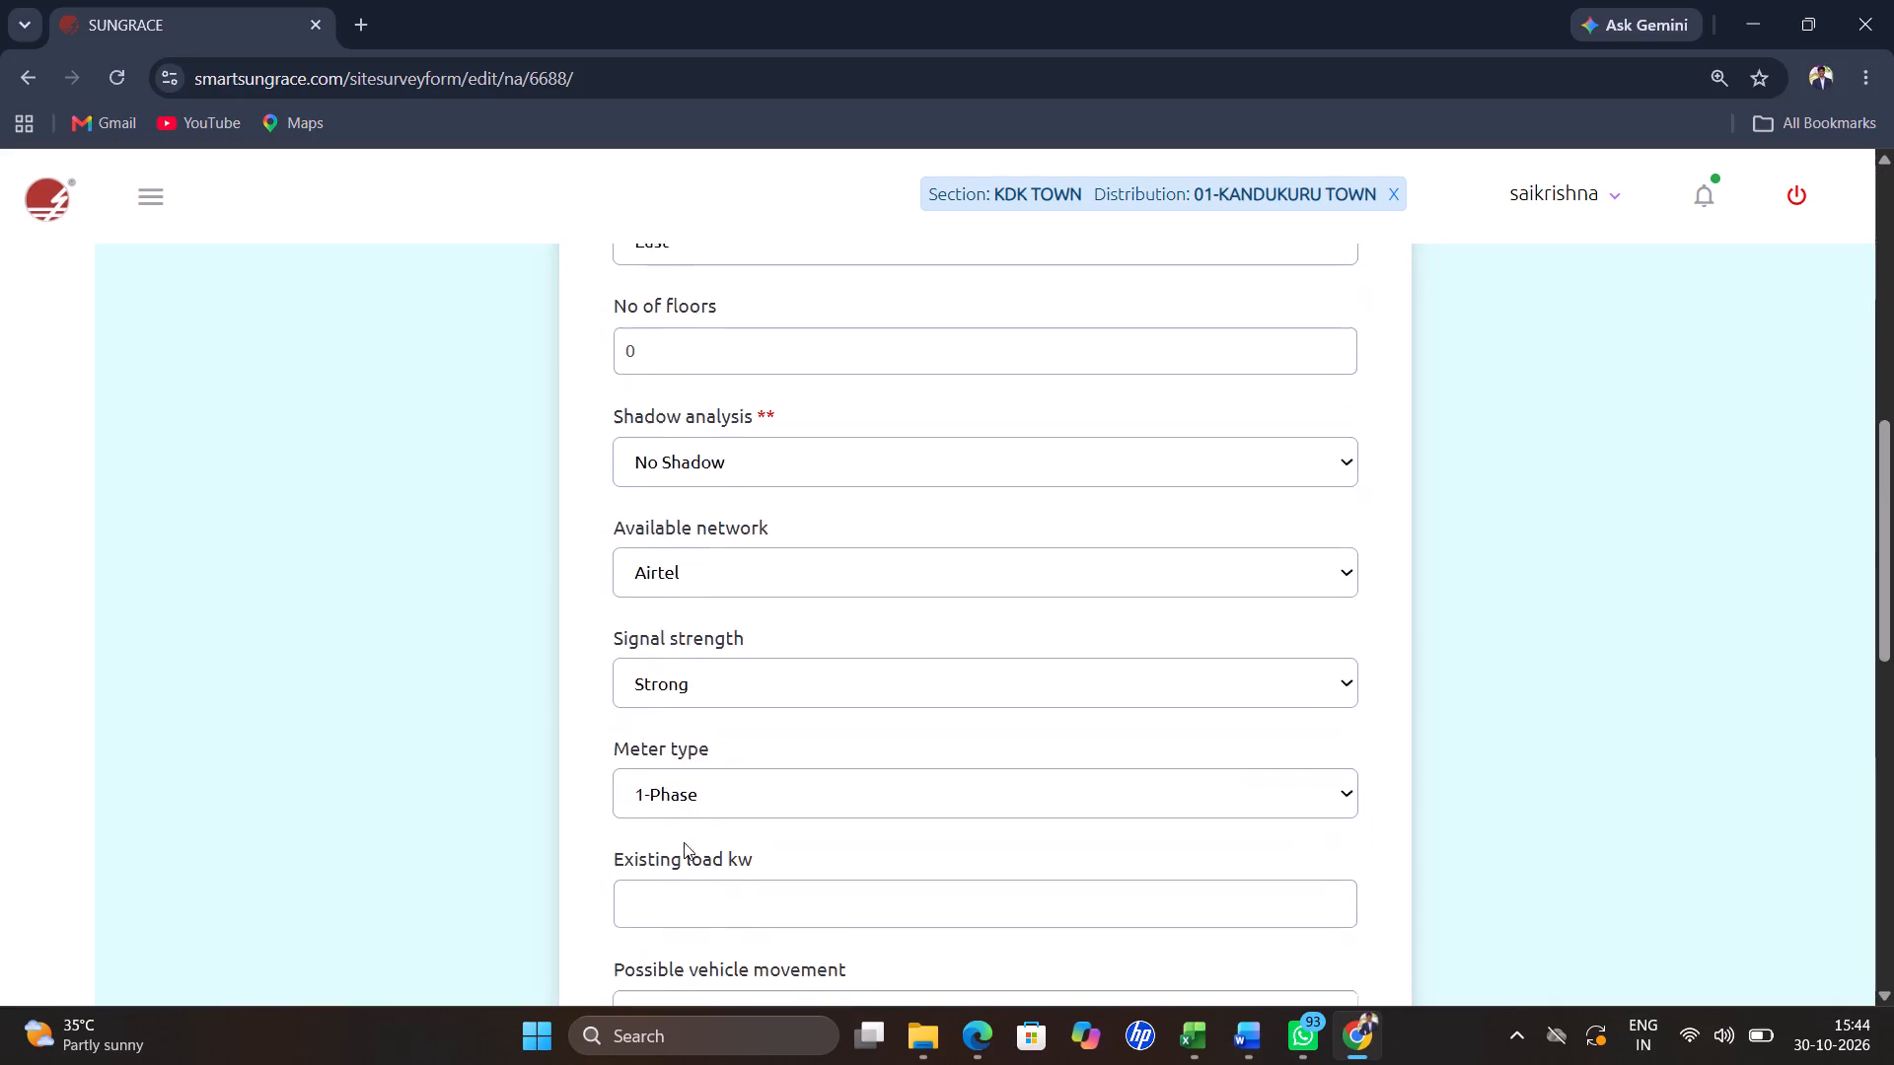
pyautogui.scroll(-6, 684, 842)
pyautogui.click(651, 741)
pyautogui.click(664, 773)
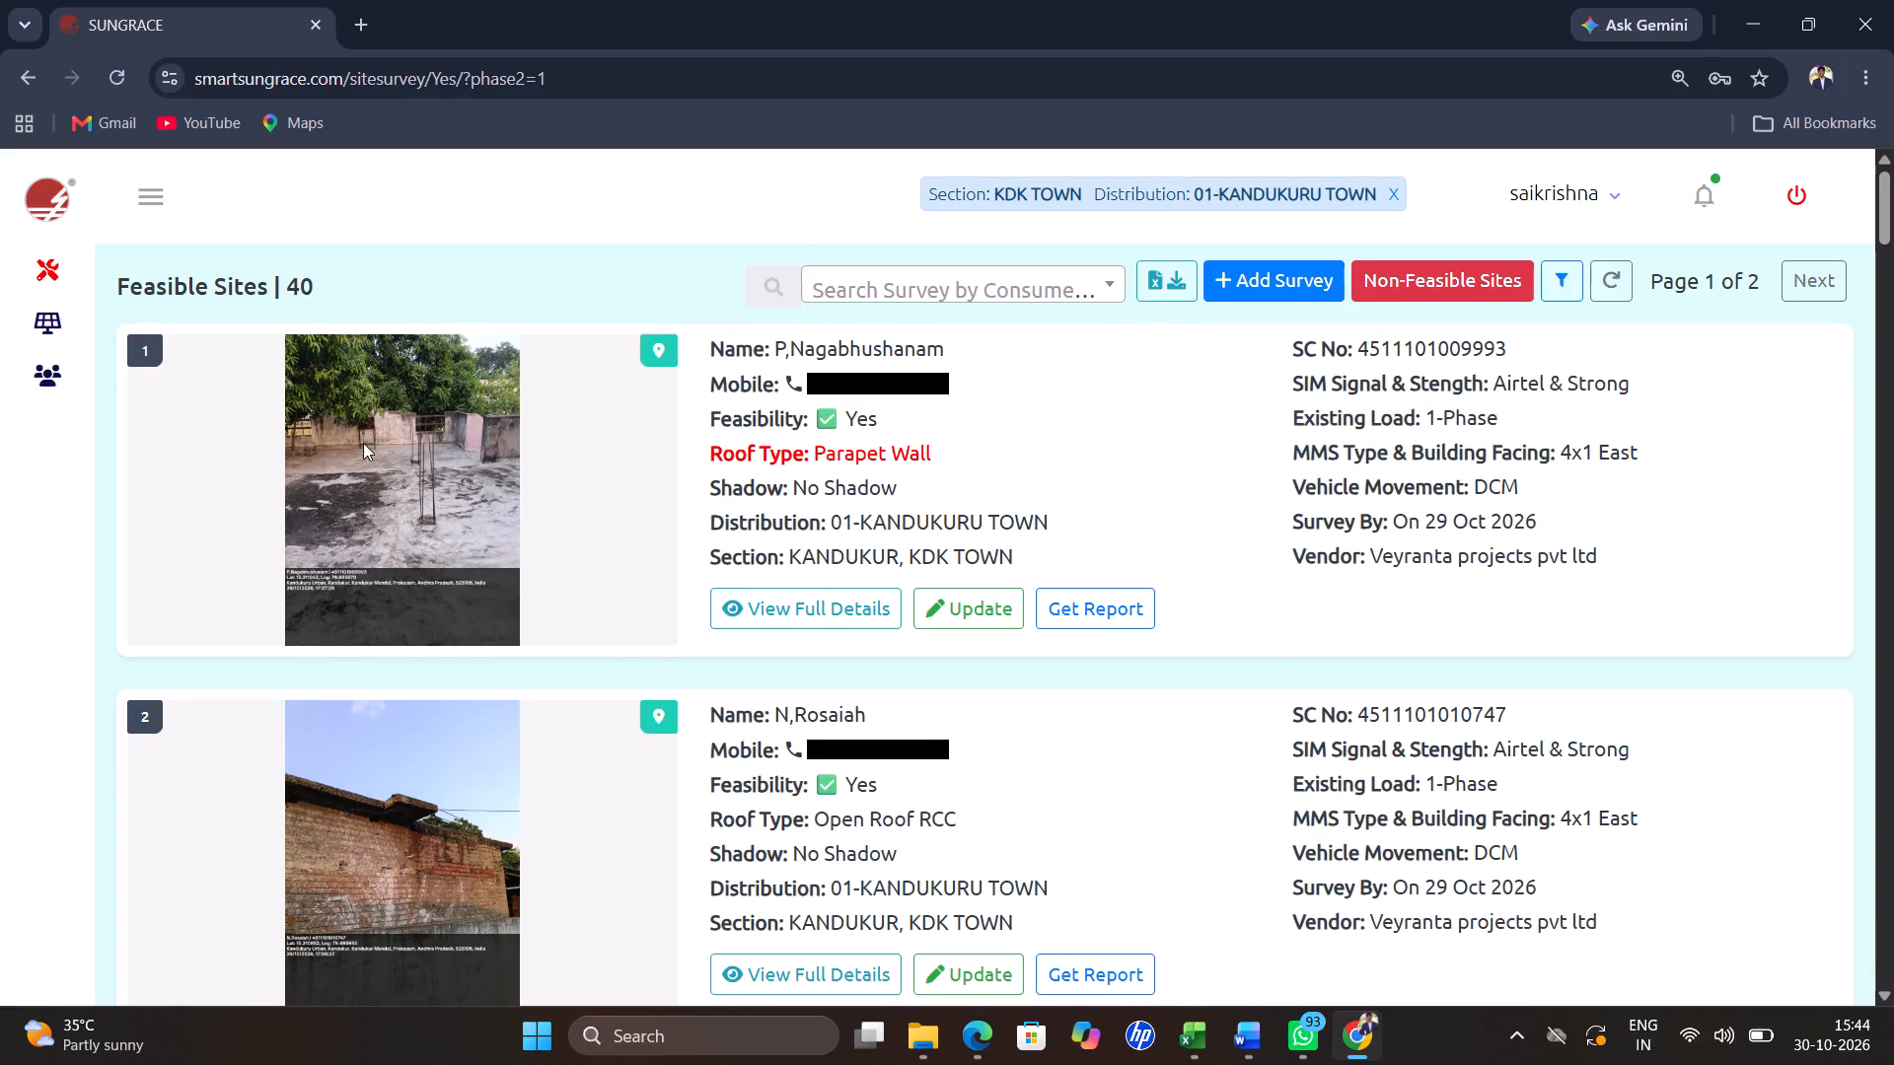
# Return to the list of installations.
pyautogui.click(197, 370)
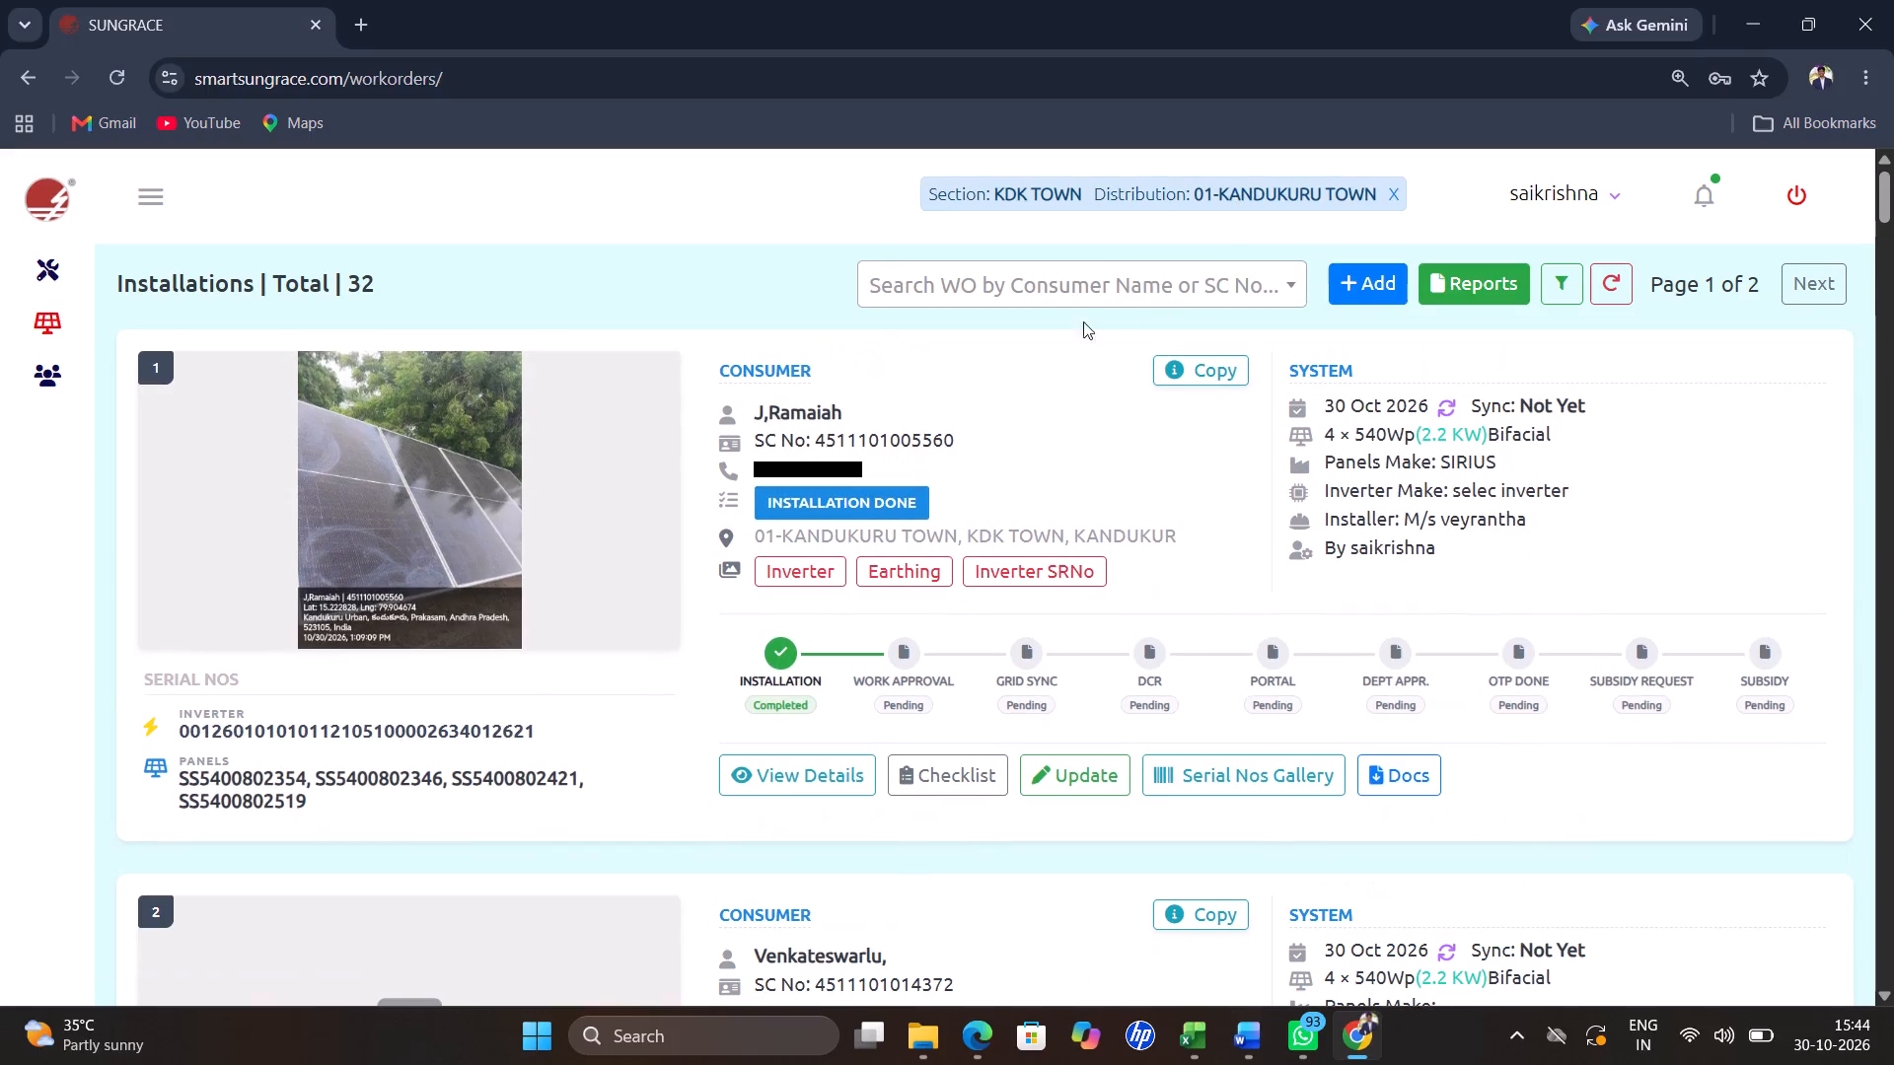
pyautogui.click(1349, 286)
pyautogui.click(740, 536)
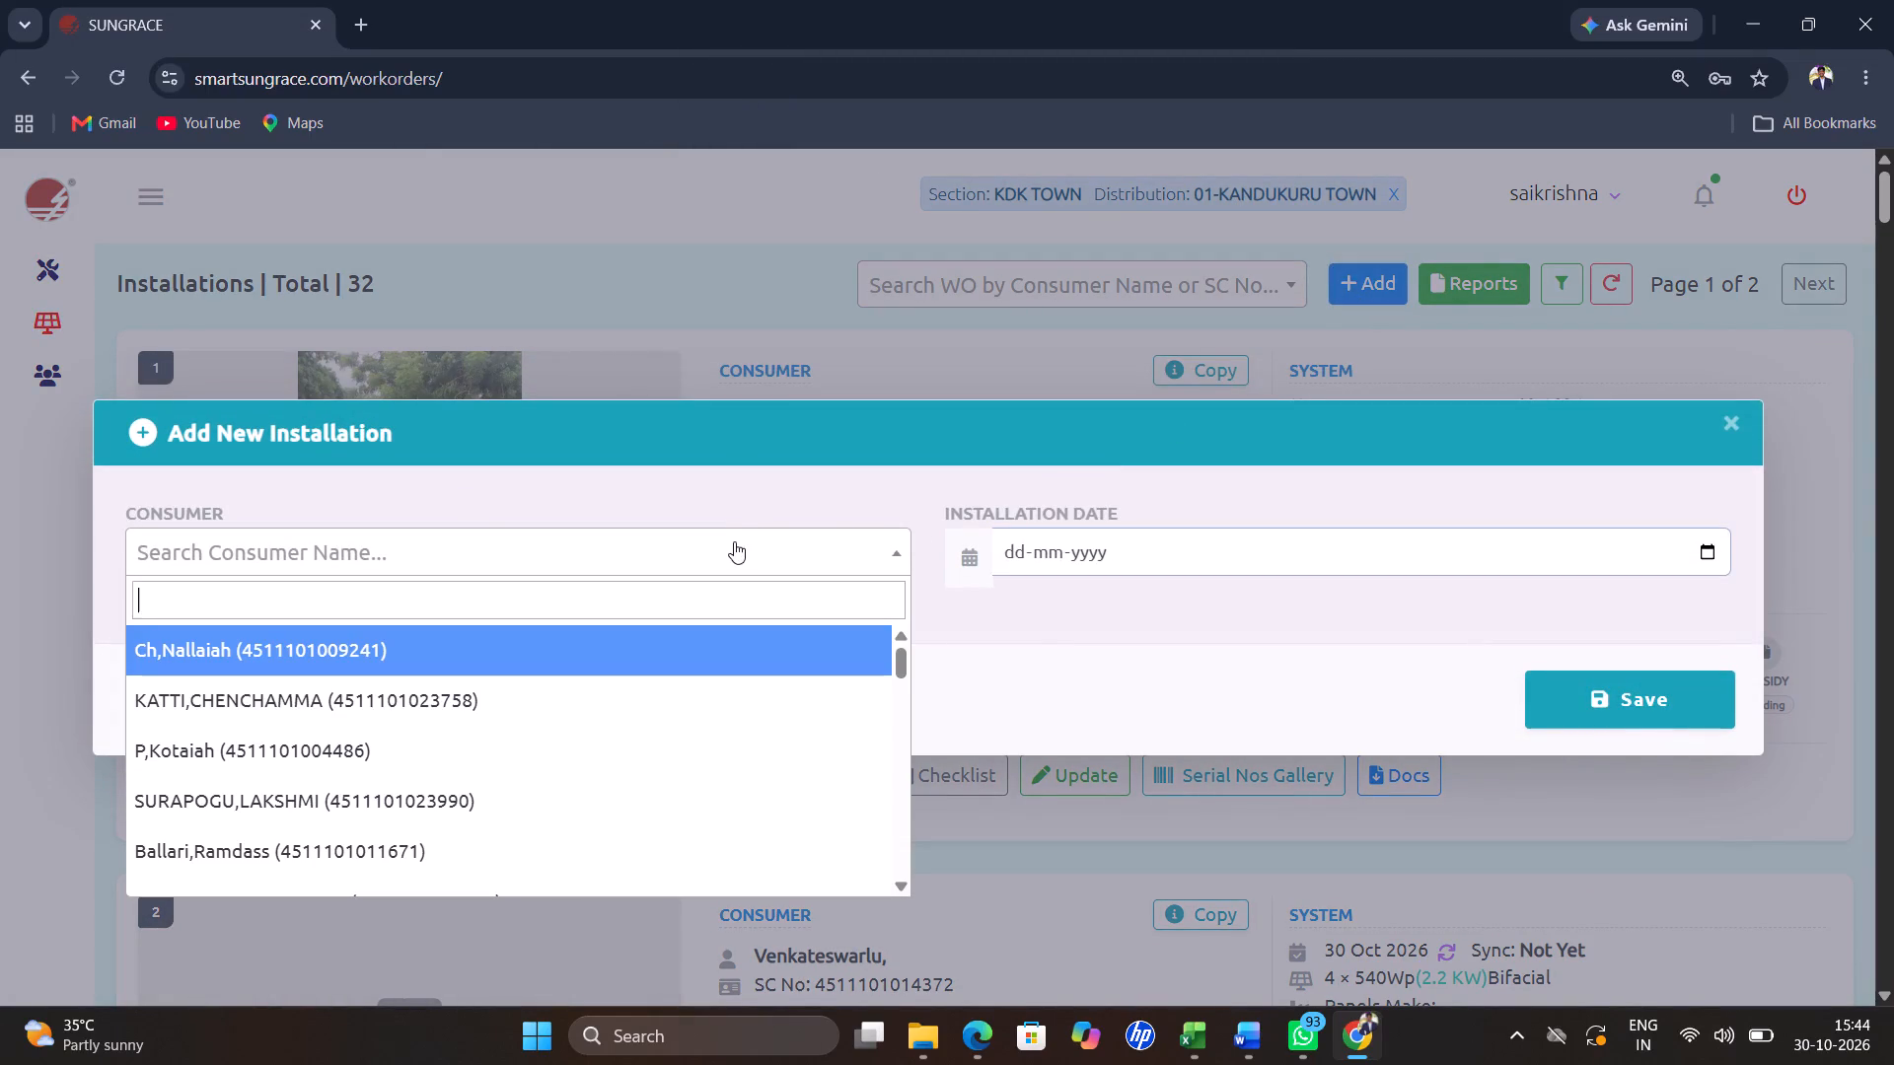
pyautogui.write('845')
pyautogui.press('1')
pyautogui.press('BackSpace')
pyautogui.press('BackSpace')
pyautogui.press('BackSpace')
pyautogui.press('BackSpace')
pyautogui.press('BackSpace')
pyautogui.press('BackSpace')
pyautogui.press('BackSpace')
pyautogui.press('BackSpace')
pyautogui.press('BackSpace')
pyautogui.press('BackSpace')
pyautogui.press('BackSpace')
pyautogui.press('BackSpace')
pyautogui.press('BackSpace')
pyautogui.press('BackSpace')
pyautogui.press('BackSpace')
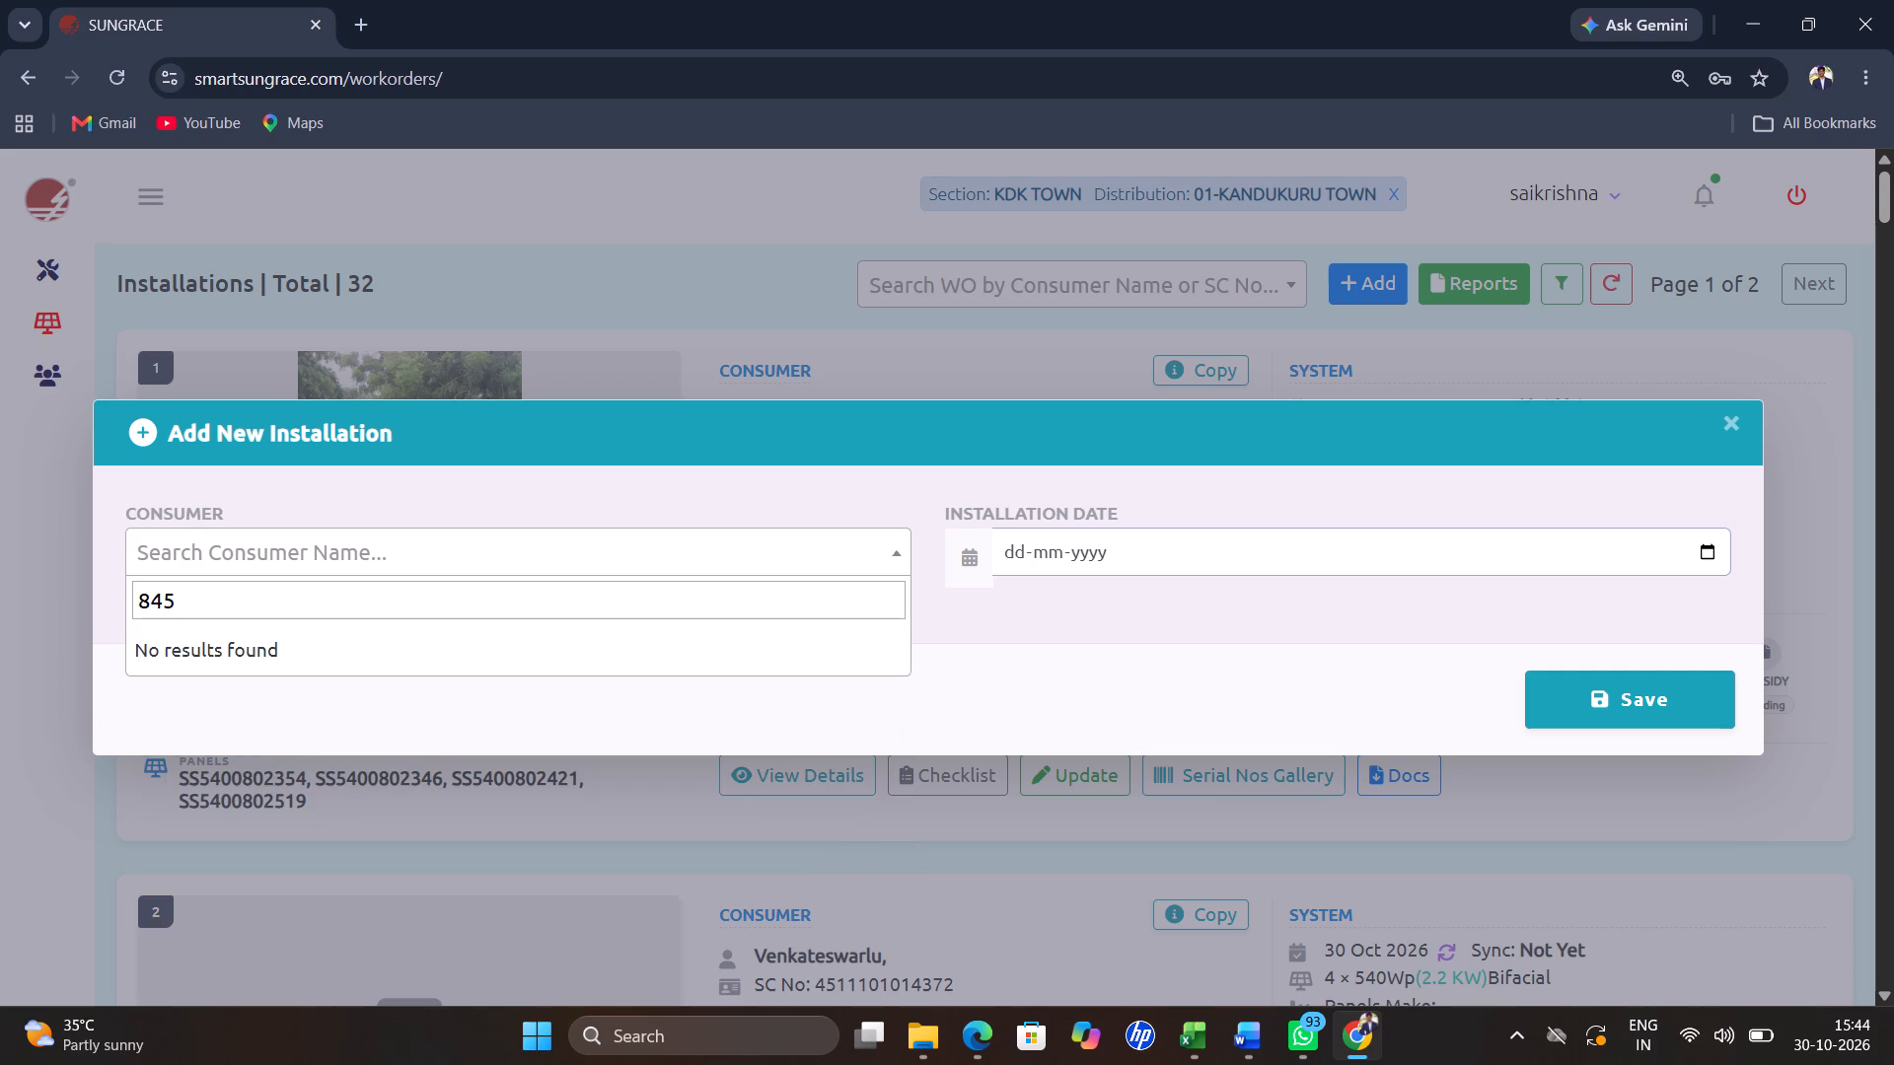
# Search the new installation's consumer list for 89 and for 8605, clearing each entry.
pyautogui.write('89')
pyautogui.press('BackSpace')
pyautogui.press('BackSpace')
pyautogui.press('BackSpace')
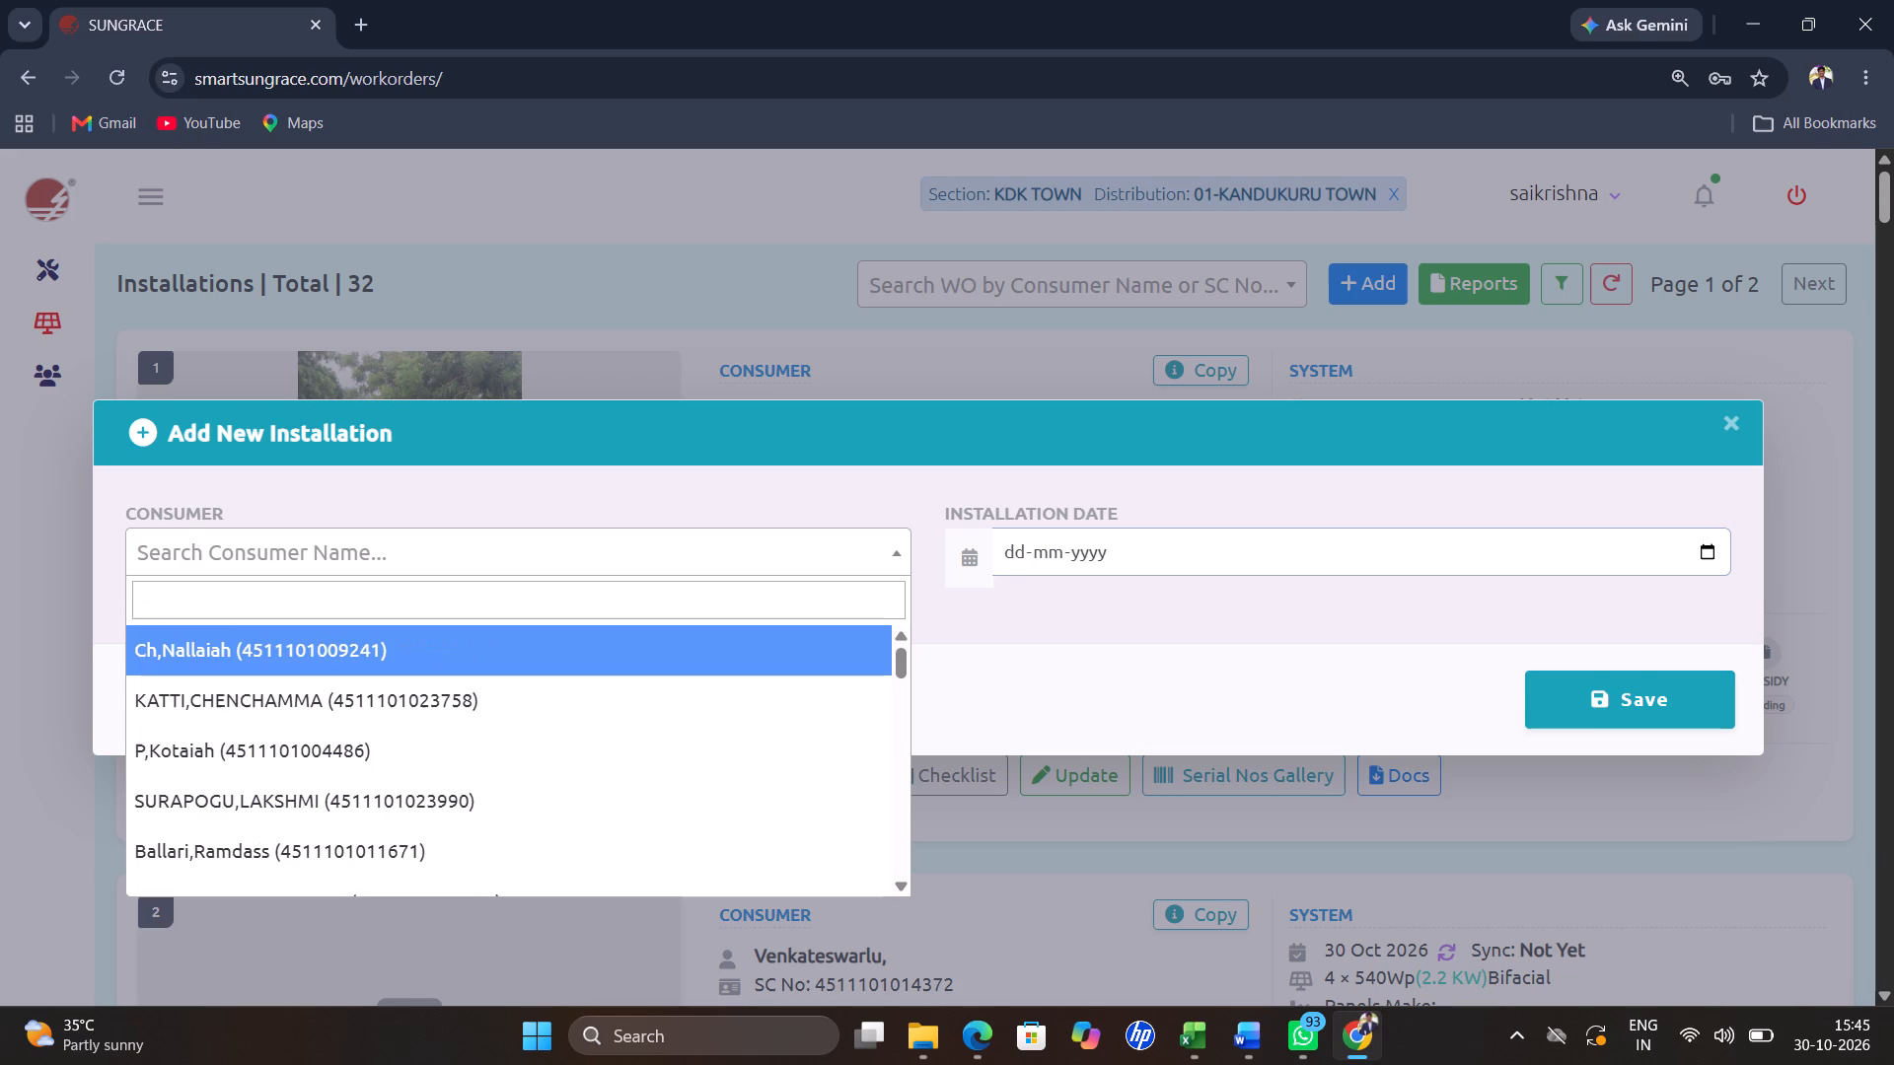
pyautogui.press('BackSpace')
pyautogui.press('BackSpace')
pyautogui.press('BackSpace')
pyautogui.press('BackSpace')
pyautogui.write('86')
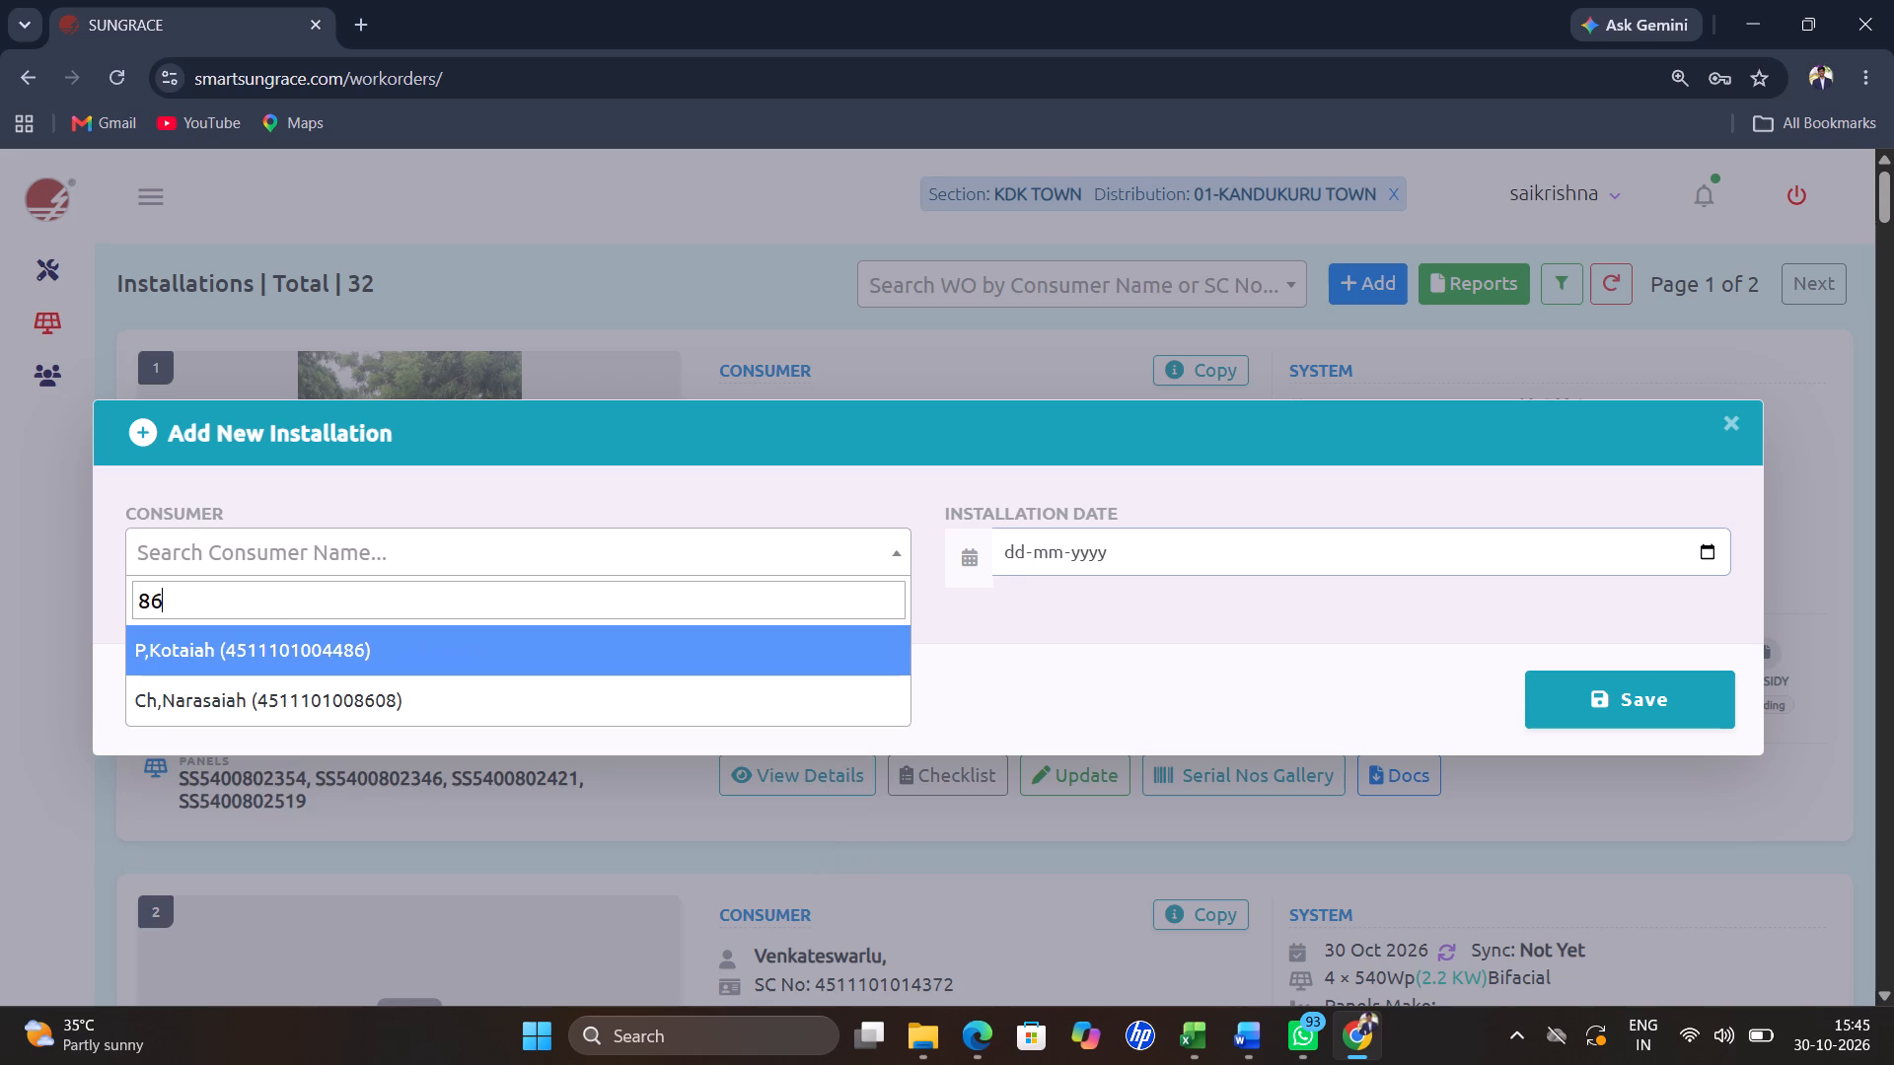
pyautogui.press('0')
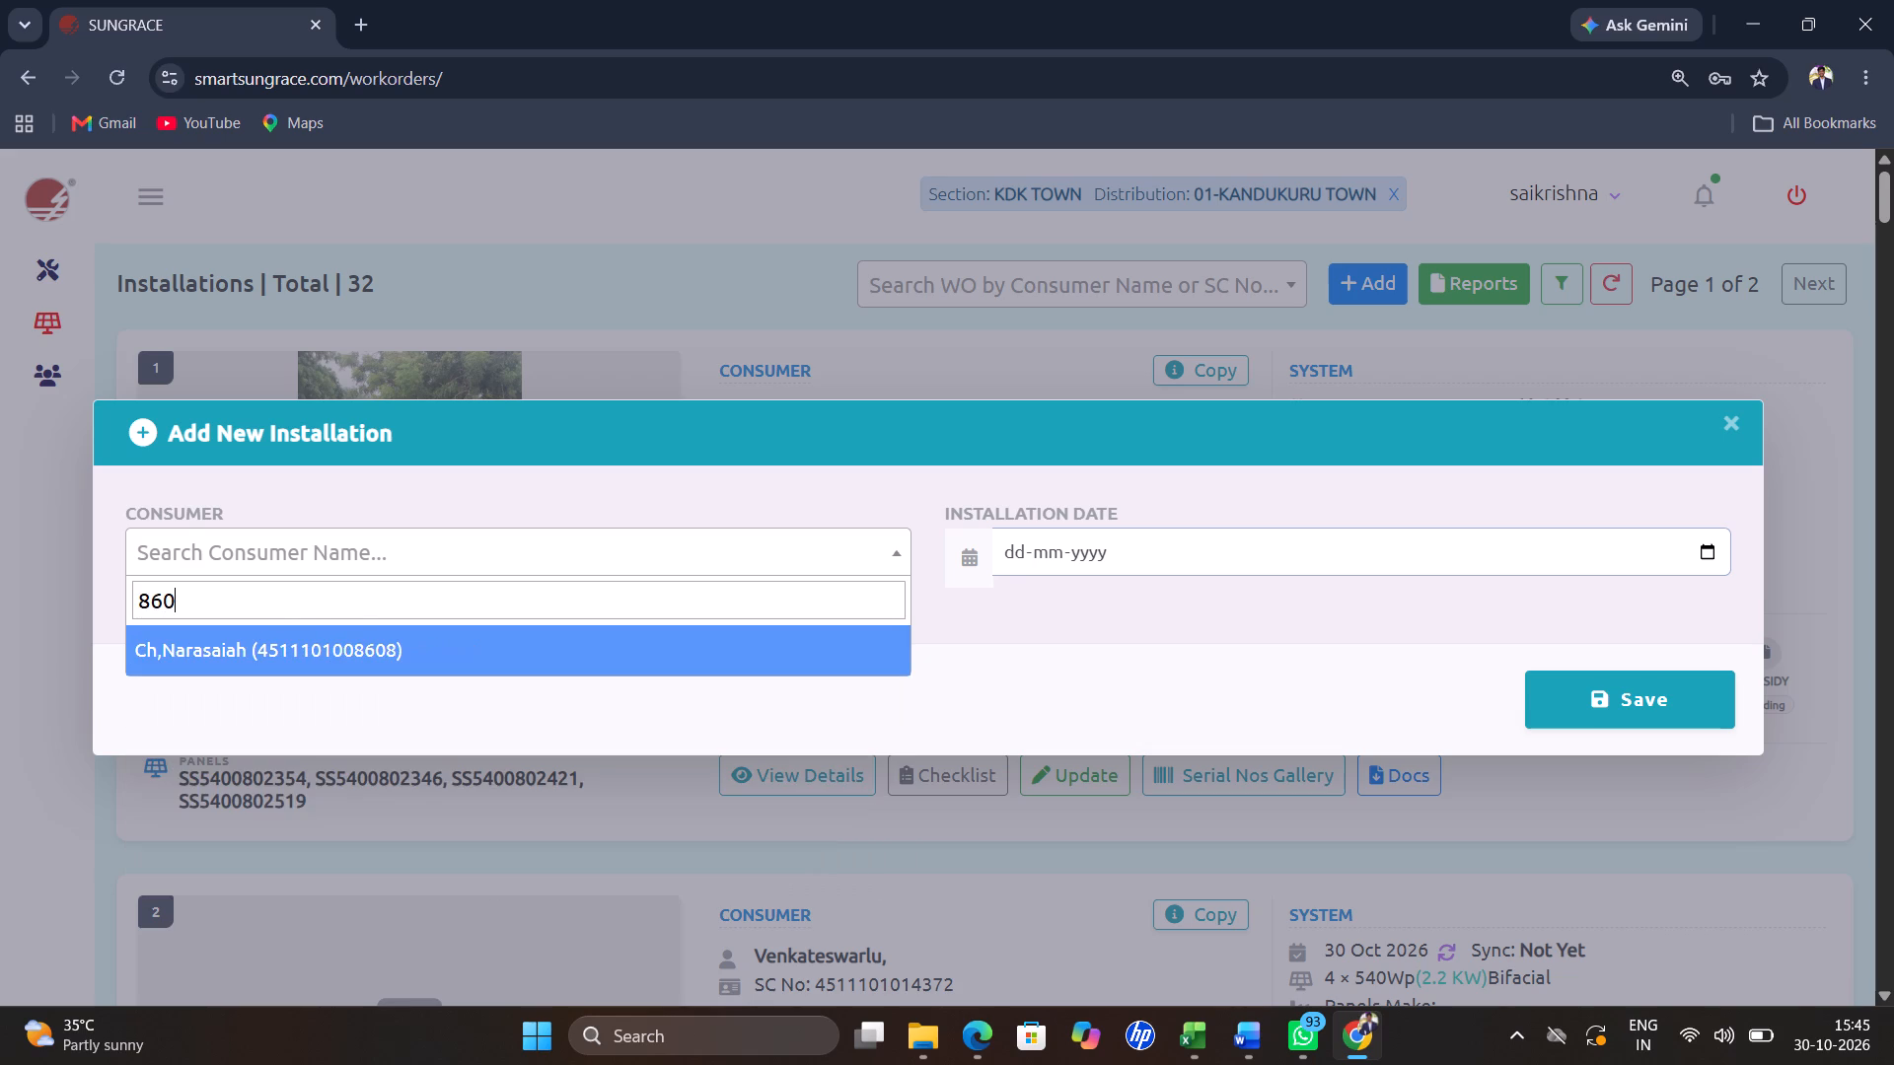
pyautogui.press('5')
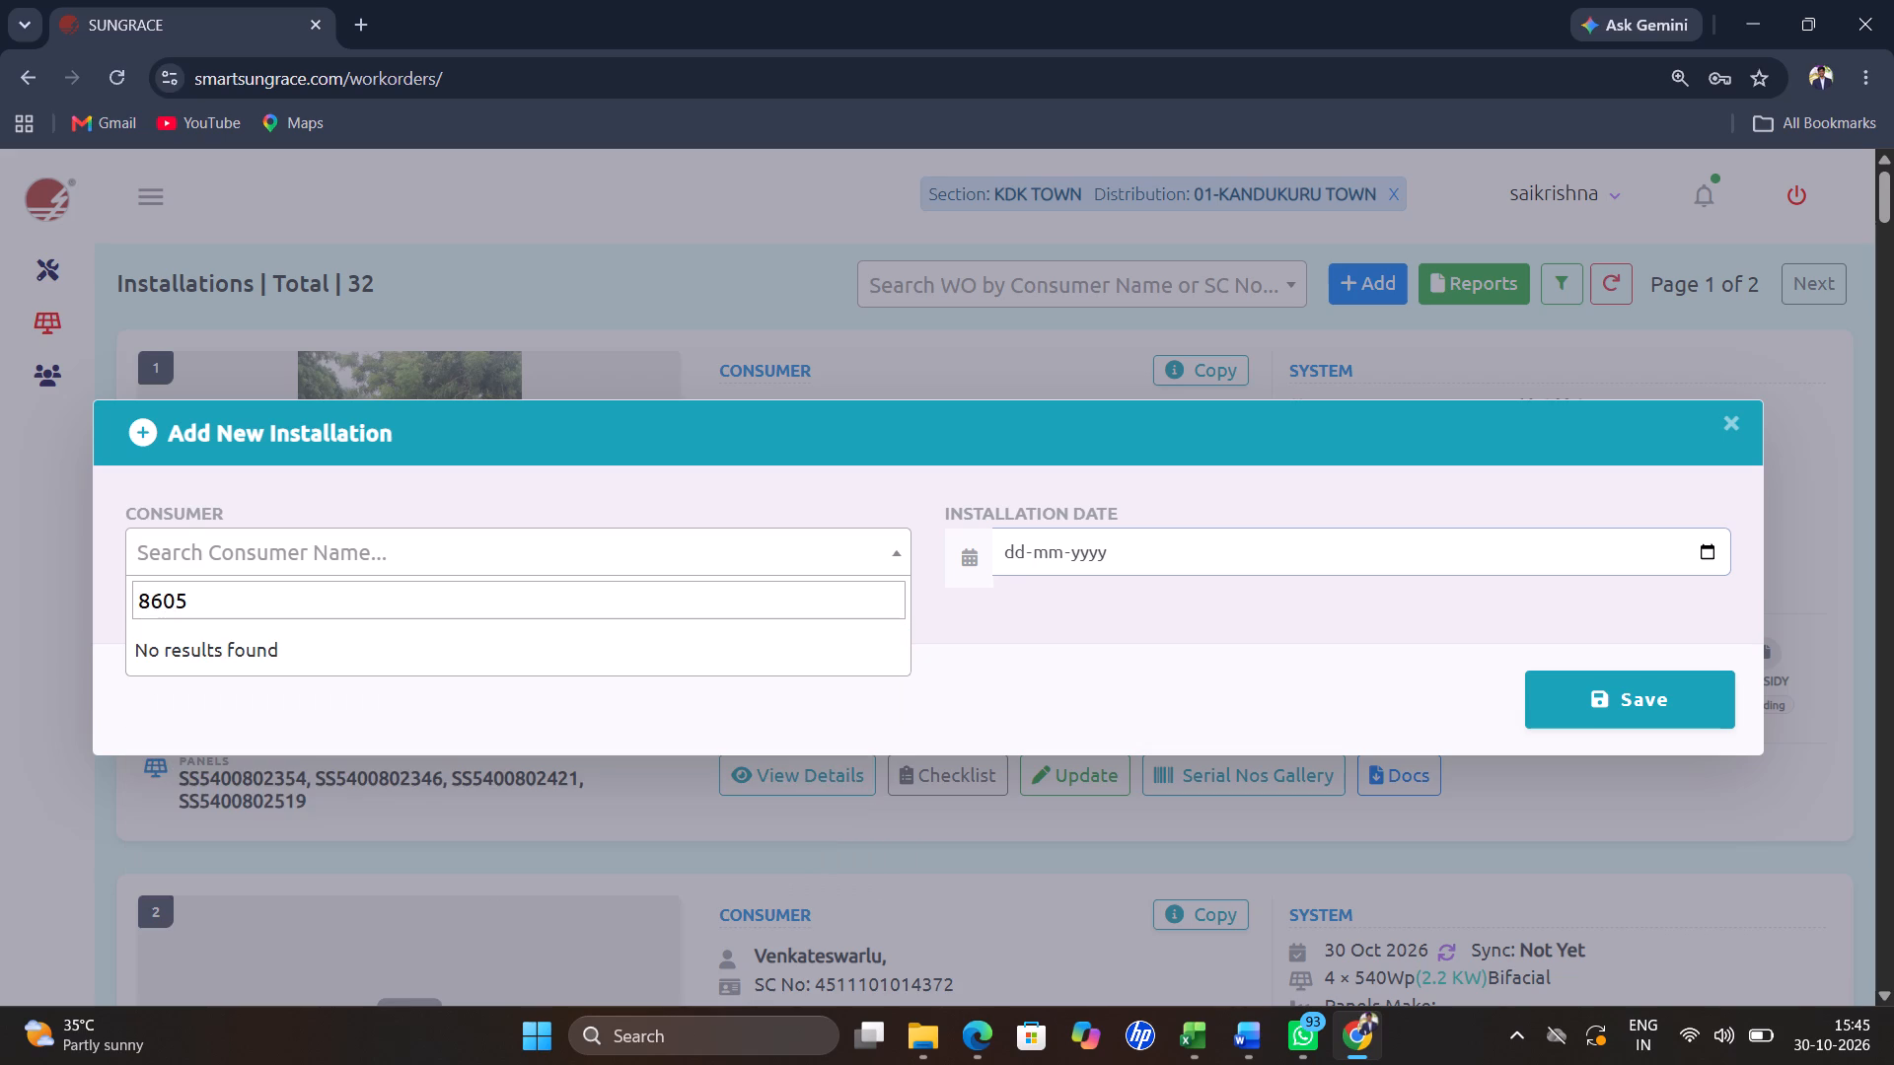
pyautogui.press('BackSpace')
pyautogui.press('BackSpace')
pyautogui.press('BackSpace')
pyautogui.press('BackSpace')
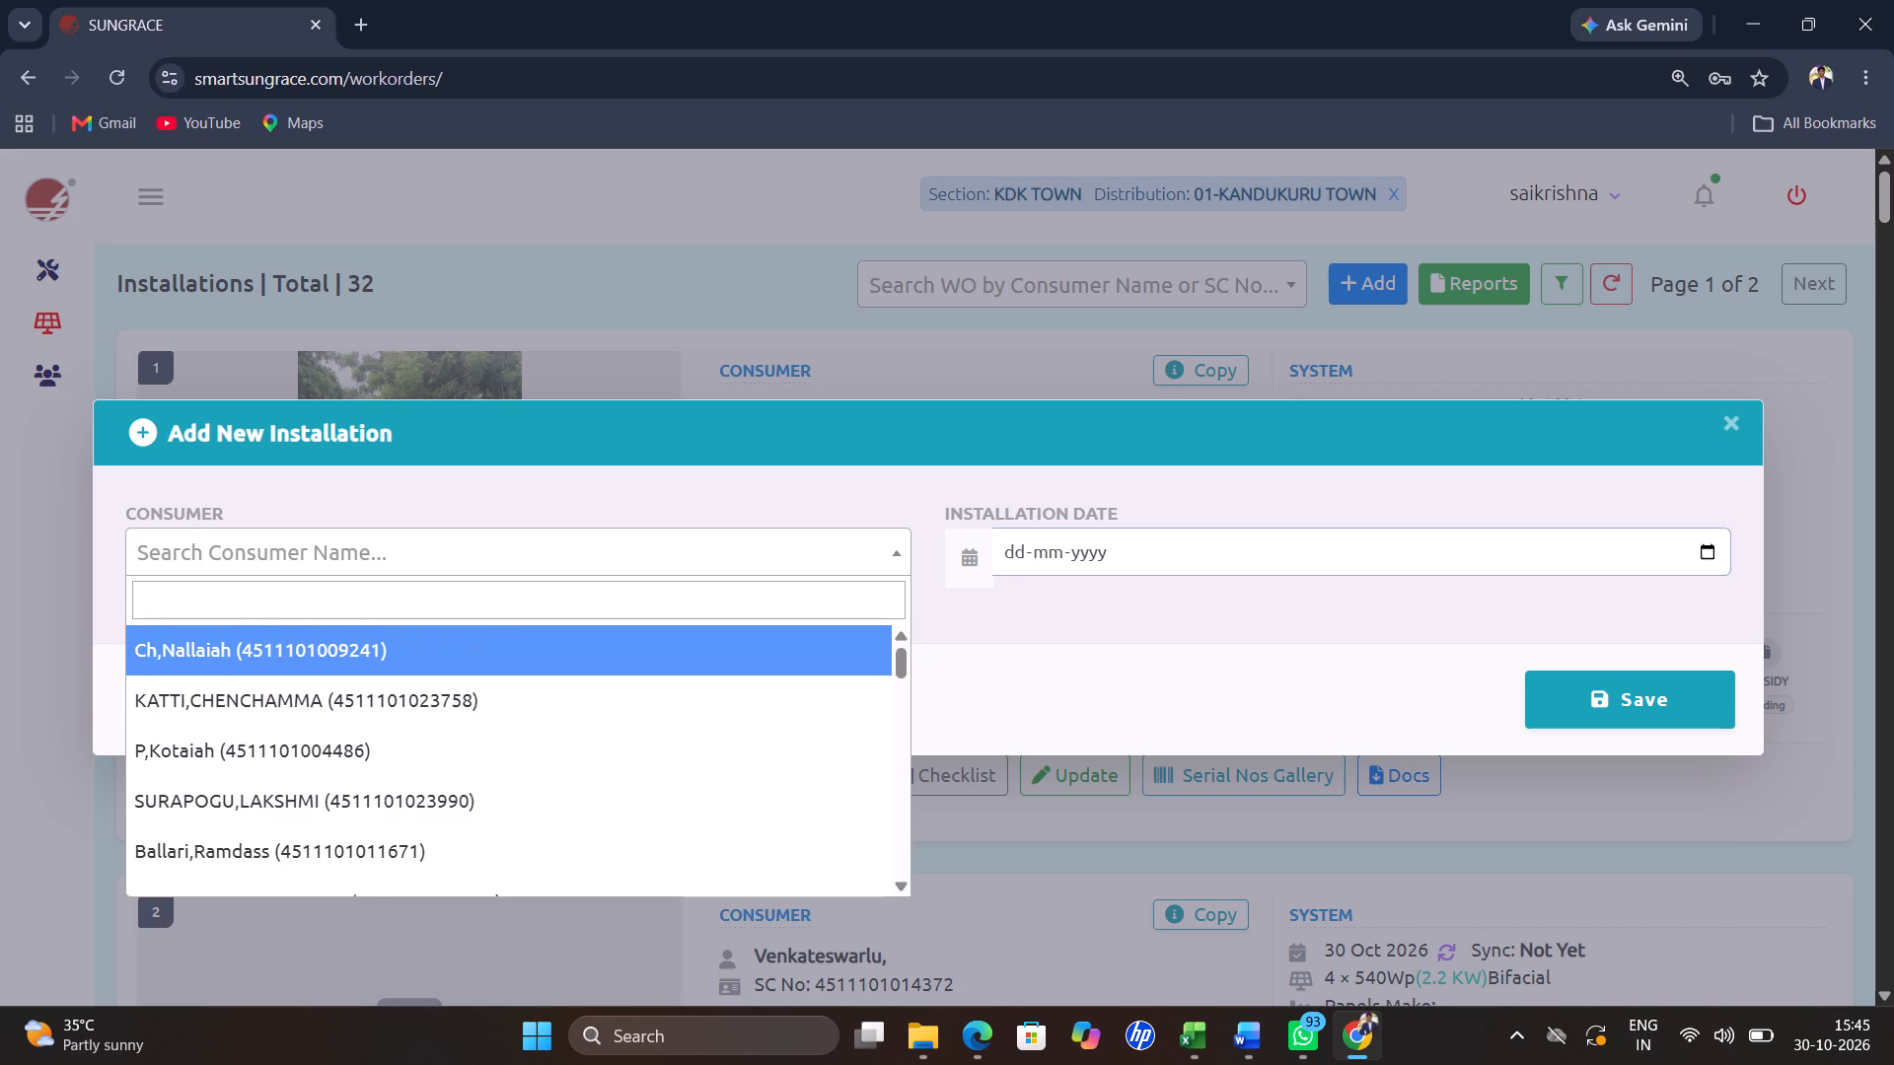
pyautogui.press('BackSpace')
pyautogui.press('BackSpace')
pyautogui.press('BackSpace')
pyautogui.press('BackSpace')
# Search the new installation's consumer list for 8625, clear the entry and close the form.
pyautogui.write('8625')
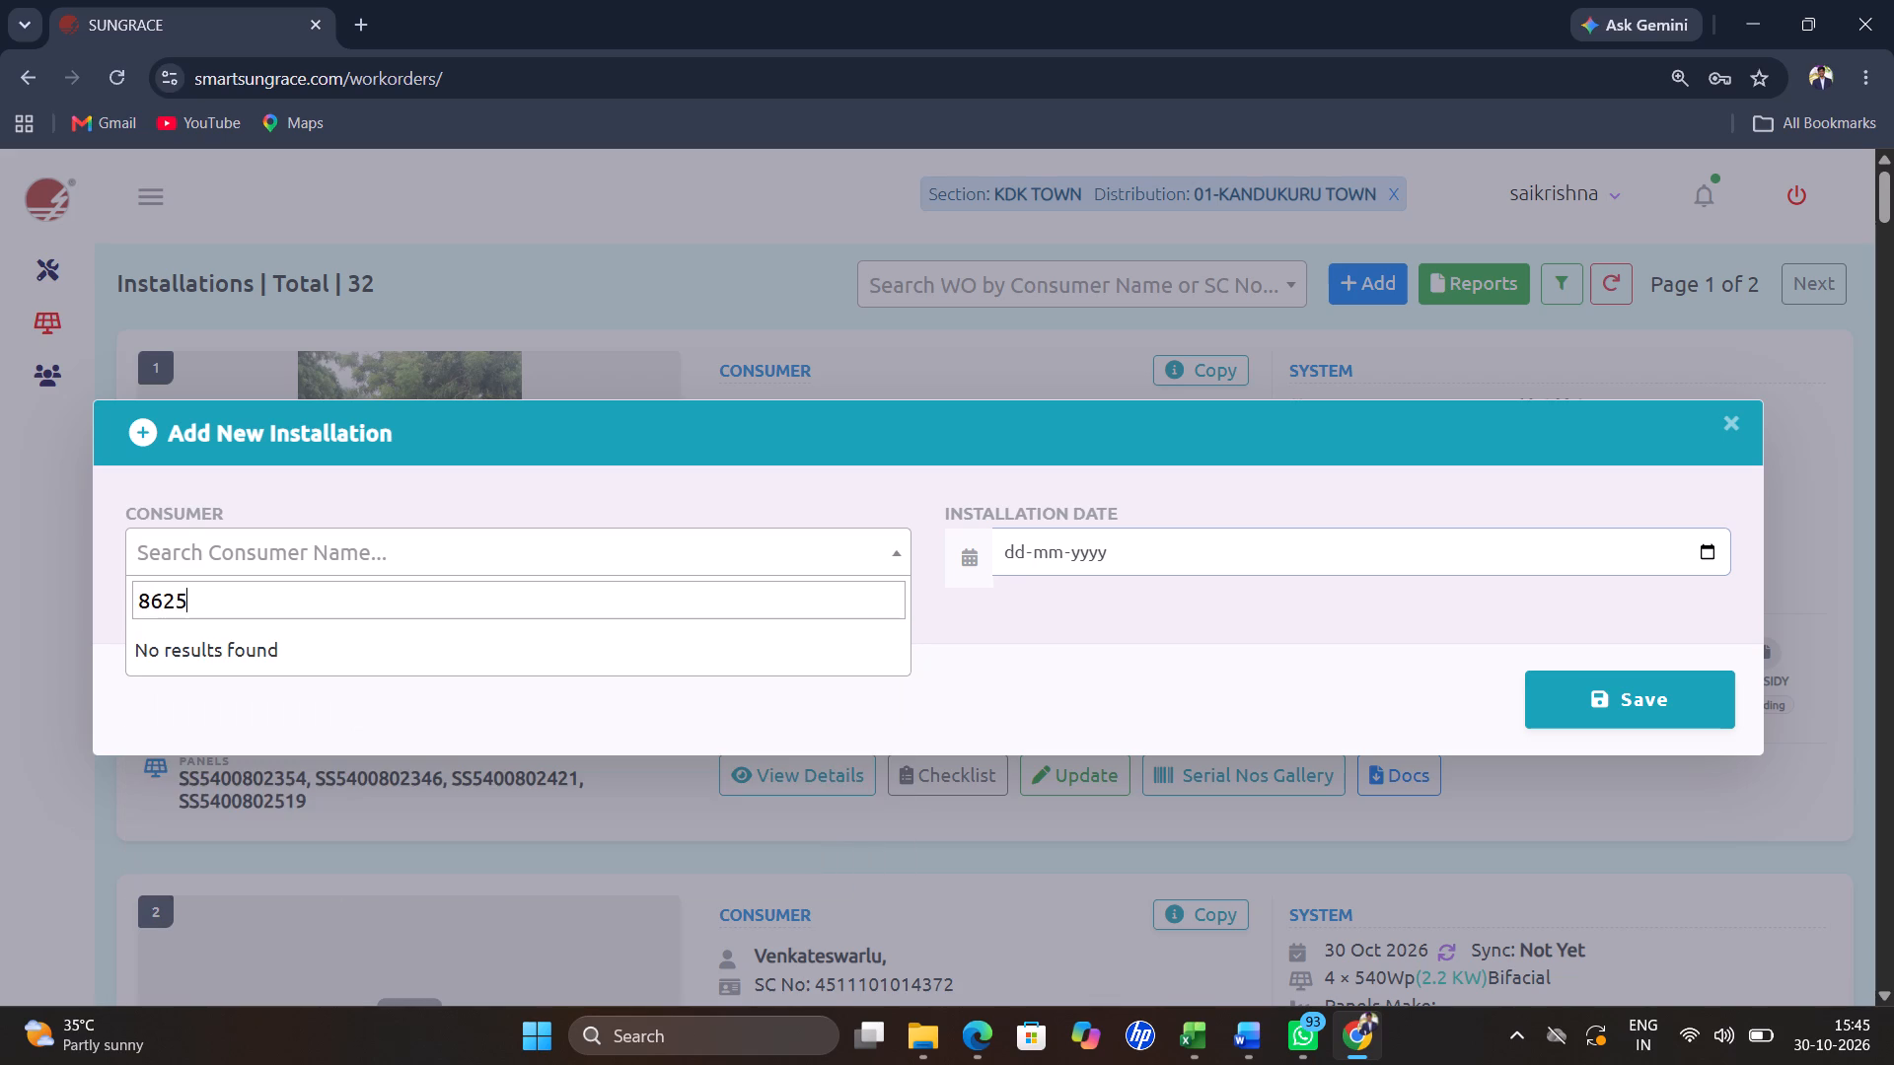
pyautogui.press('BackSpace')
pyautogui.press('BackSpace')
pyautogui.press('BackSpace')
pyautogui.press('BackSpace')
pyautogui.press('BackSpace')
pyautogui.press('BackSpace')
pyautogui.press('BackSpace')
pyautogui.press('BackSpace')
pyautogui.press('BackSpace')
pyautogui.press('BackSpace')
pyautogui.press('BackSpace')
pyautogui.press('BackSpace')
pyautogui.press('BackSpace')
pyautogui.press('BackSpace')
pyautogui.press('BackSpace')
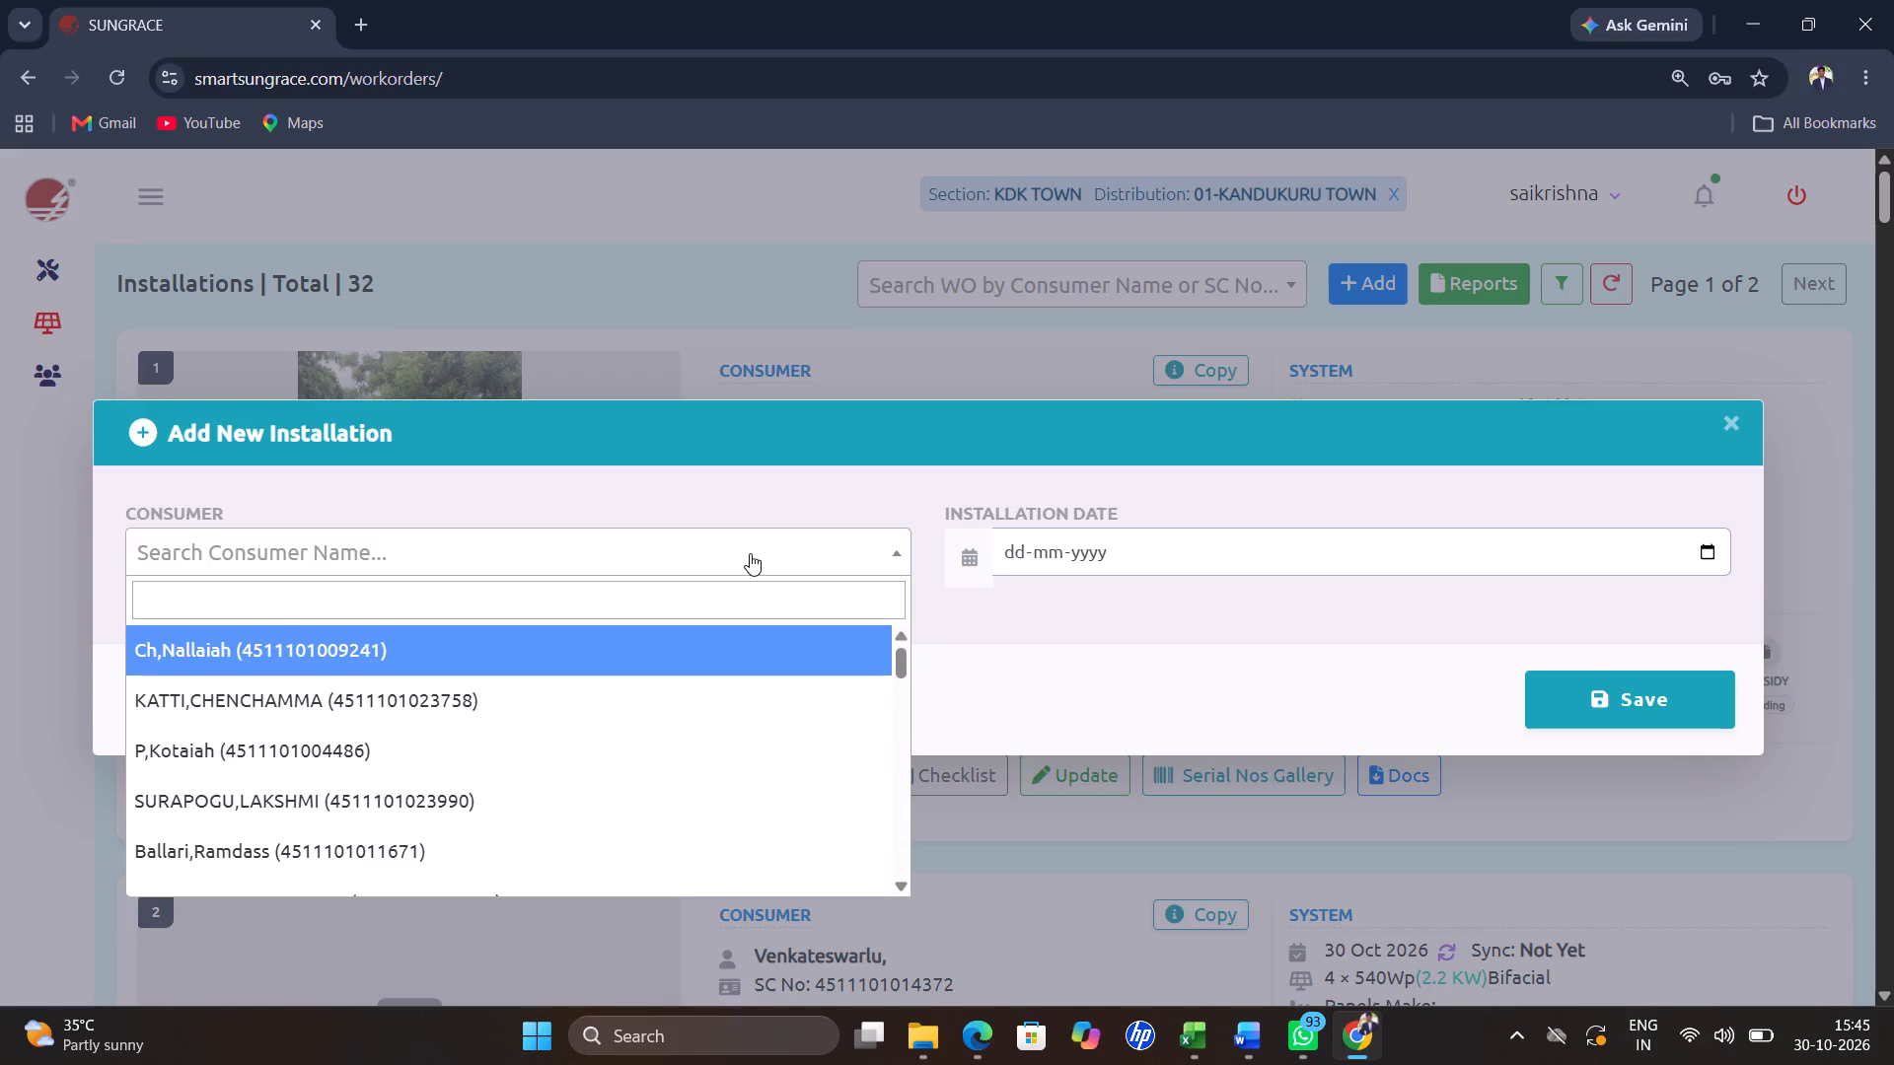
pyautogui.click(710, 327)
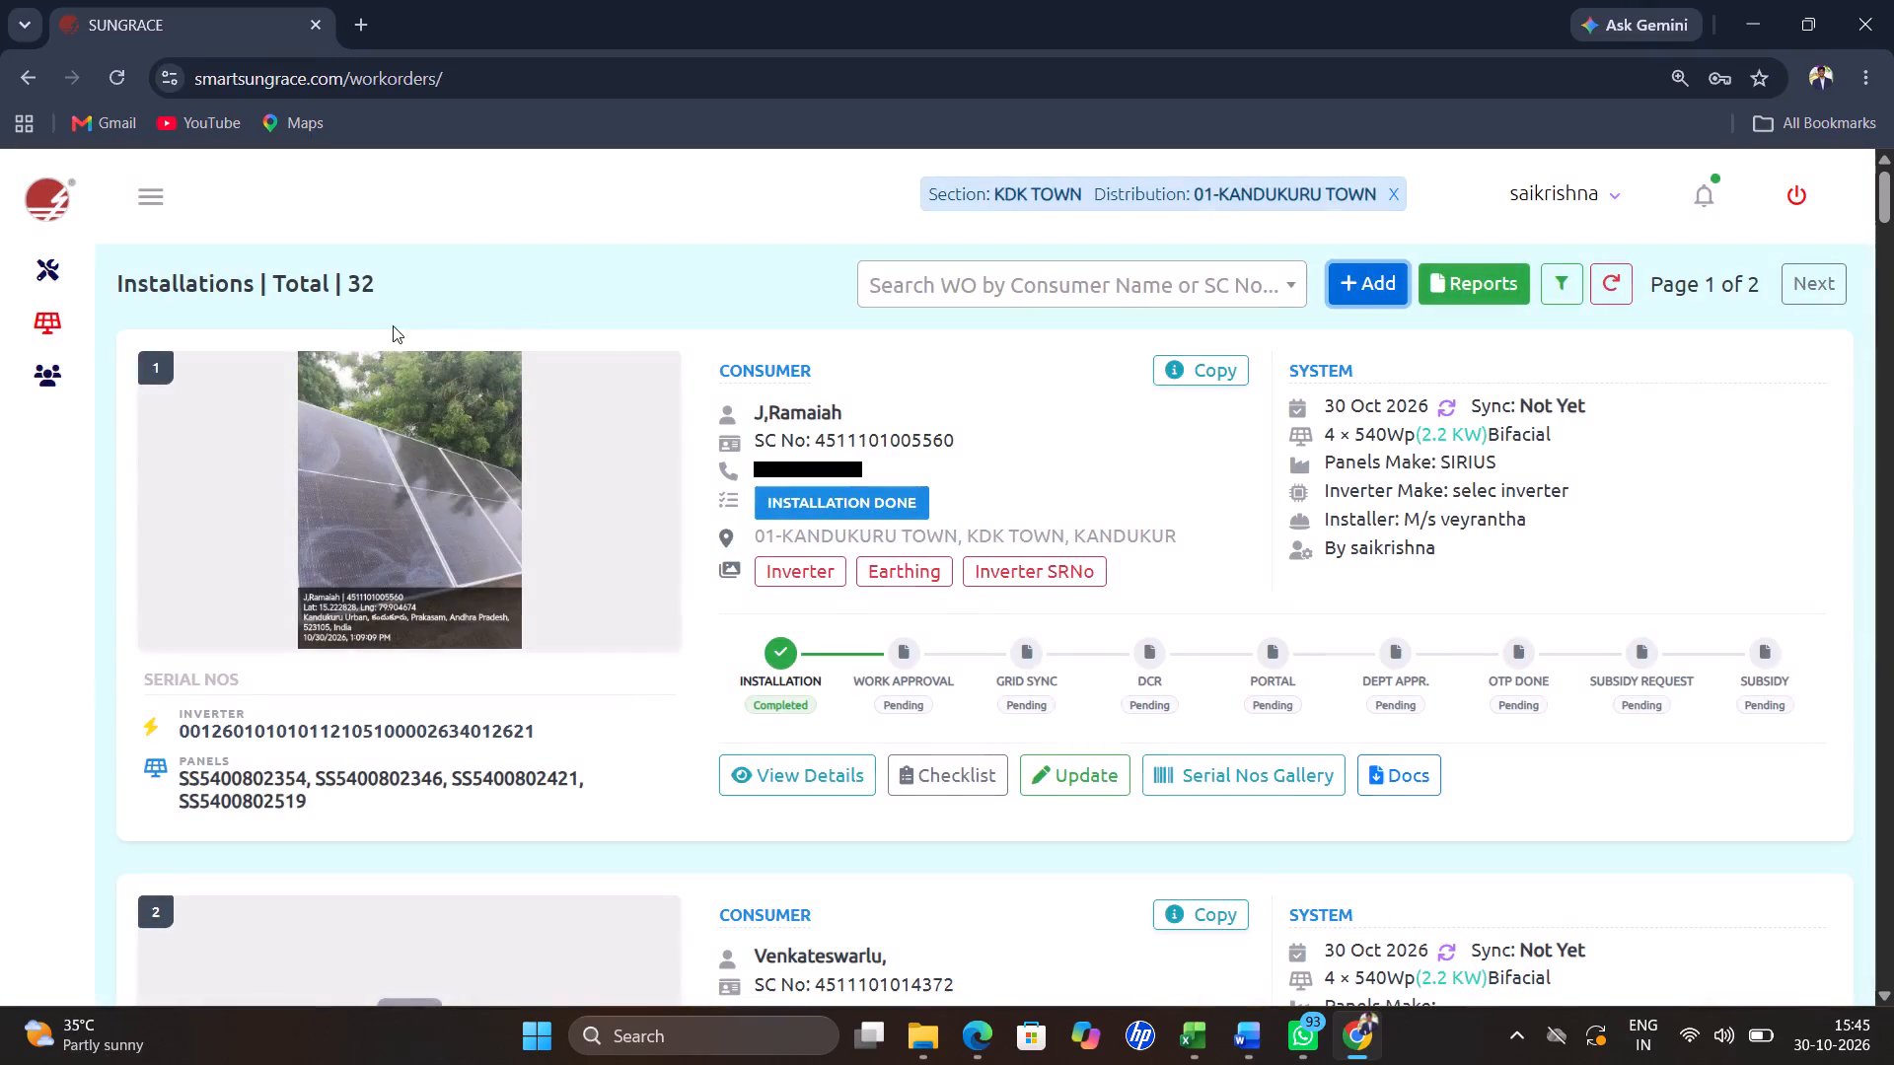
# Go from the Site Survey Phase 2 list to the non-feasible sites and search the surveys for 8451.
pyautogui.click(166, 357)
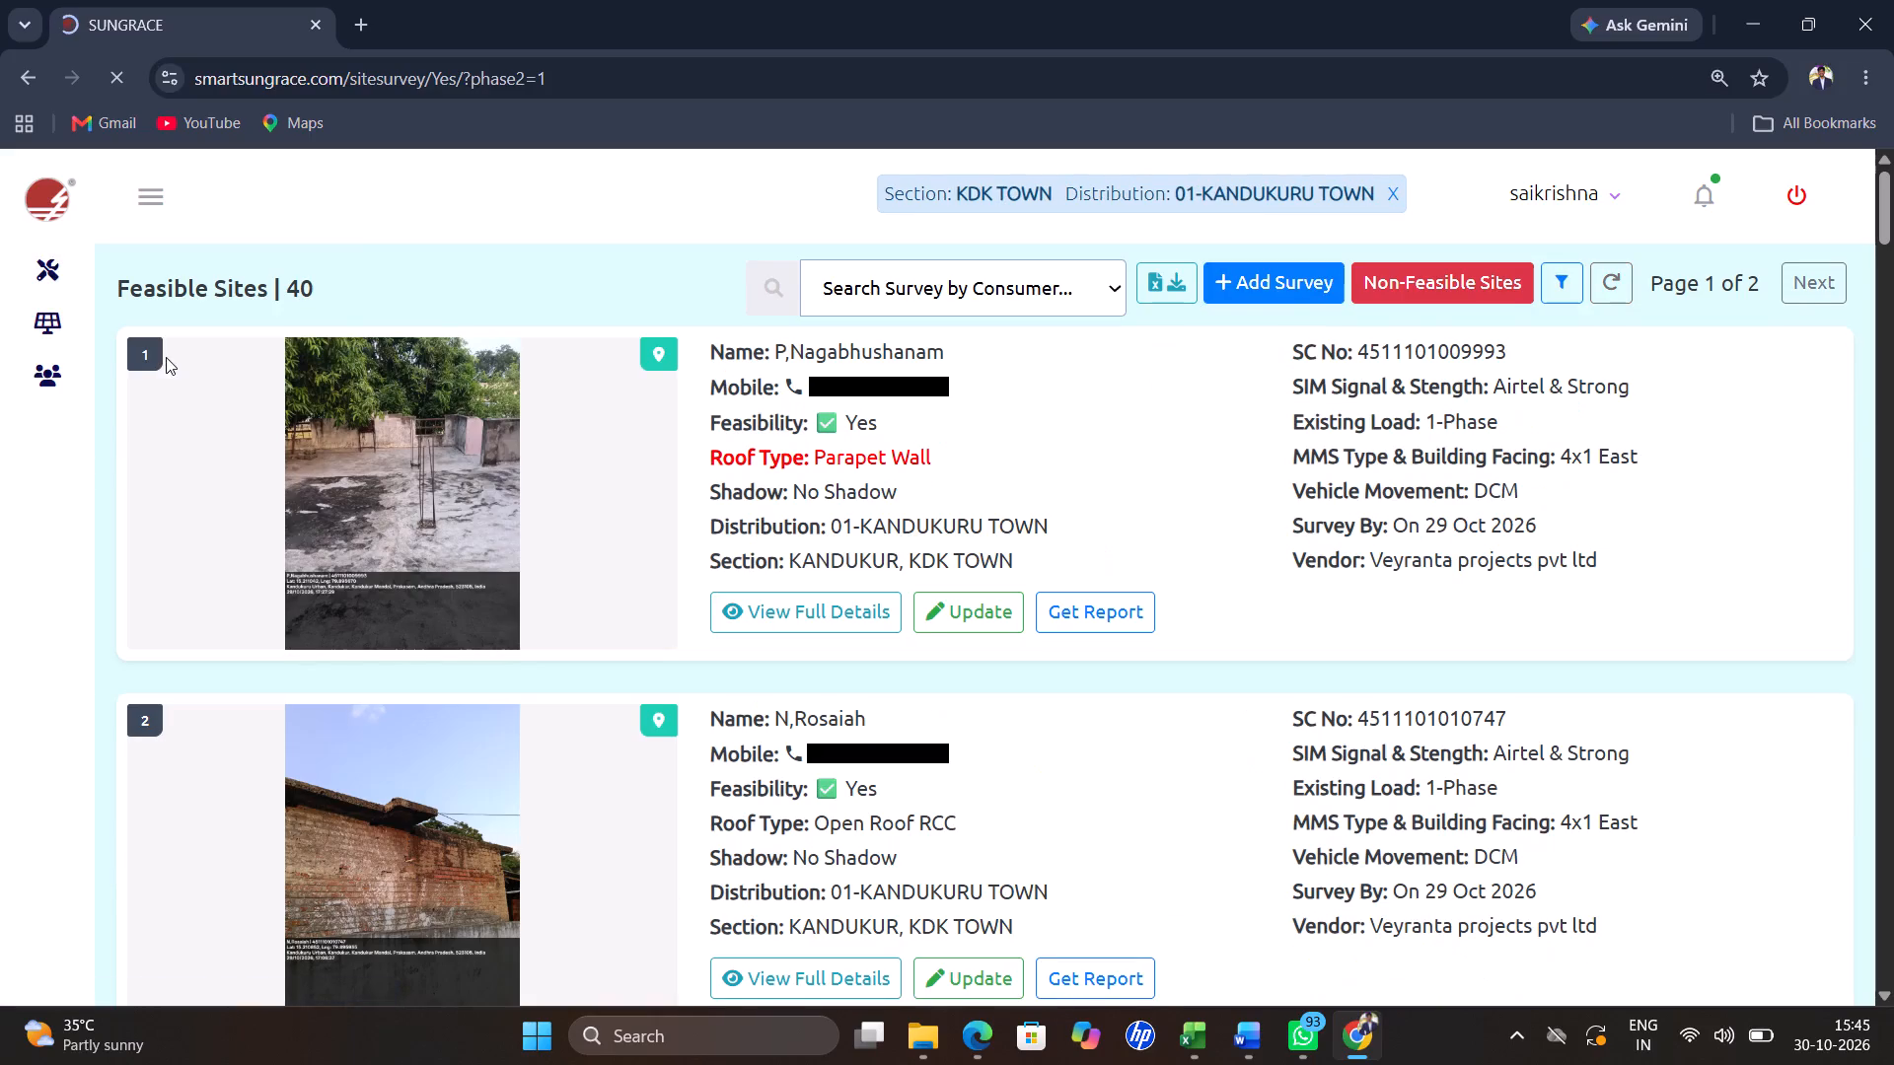
pyautogui.click(878, 285)
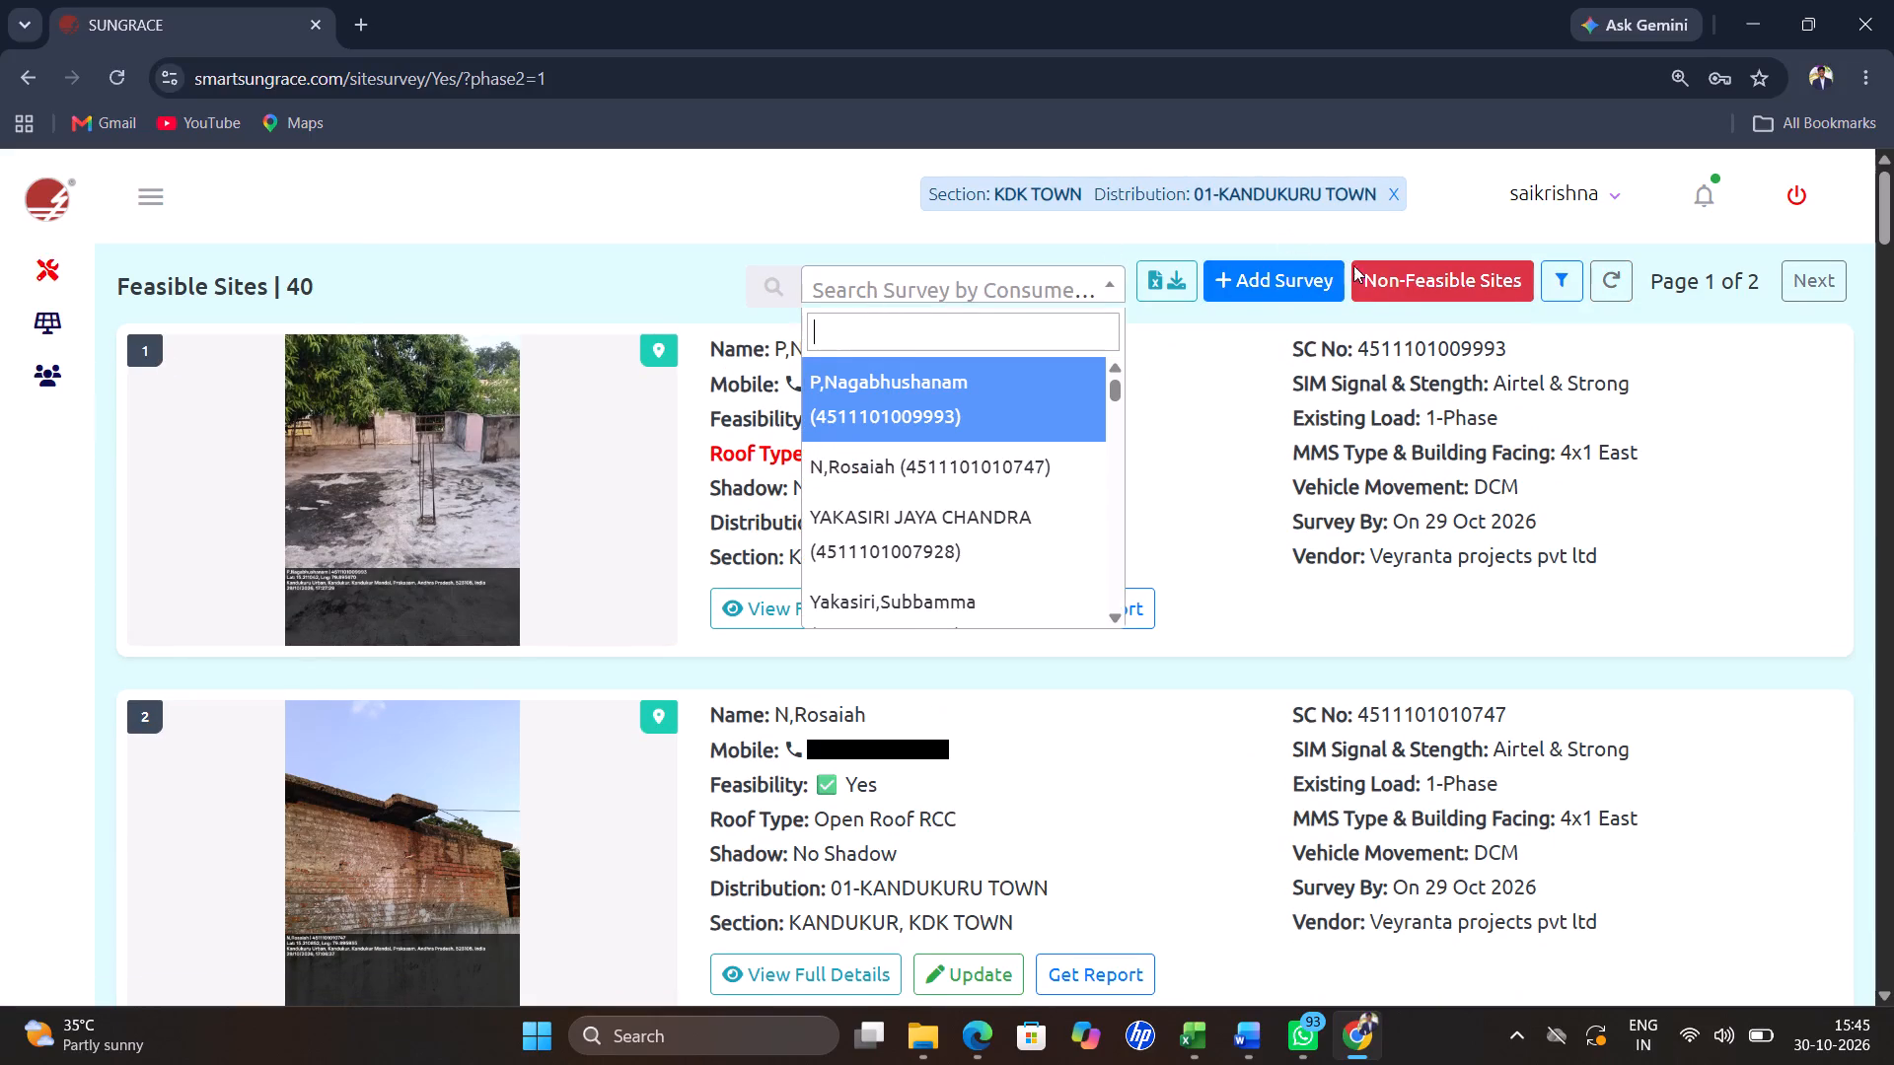
pyautogui.click(1391, 288)
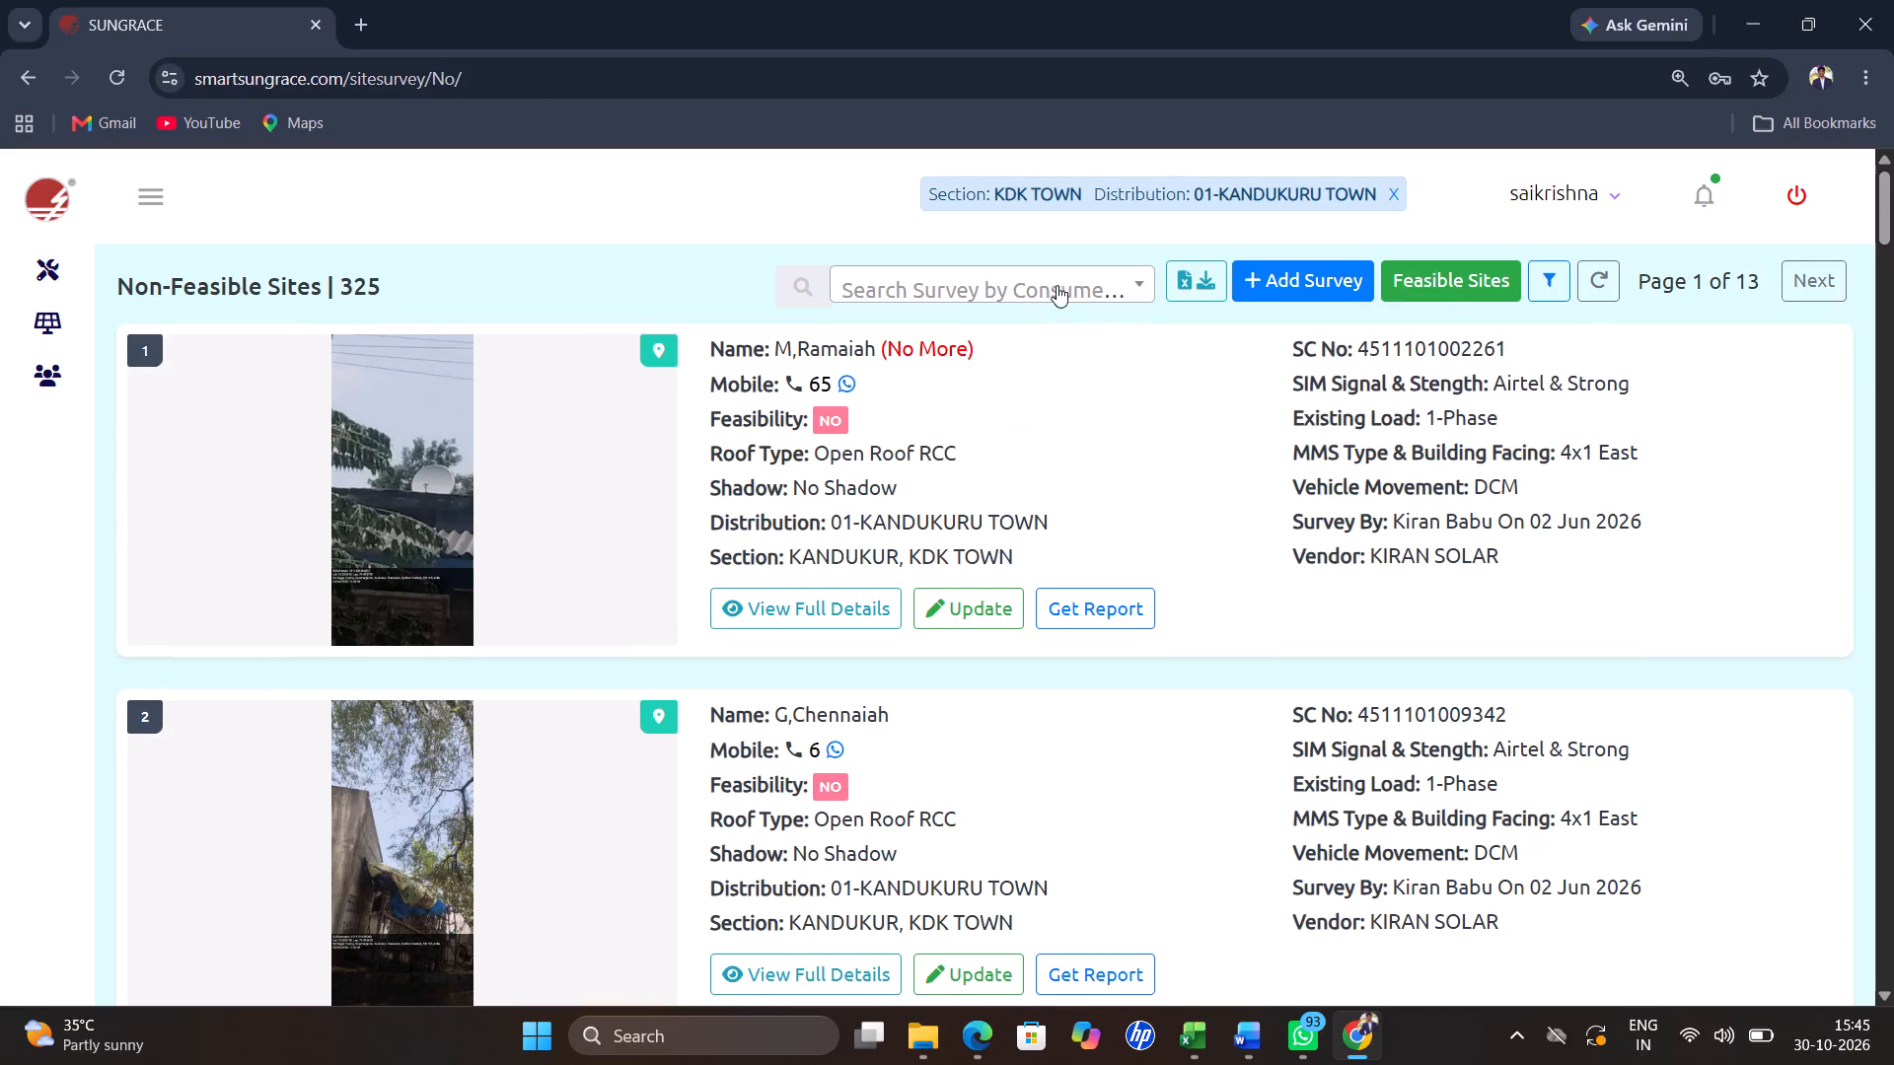
pyautogui.click(1044, 282)
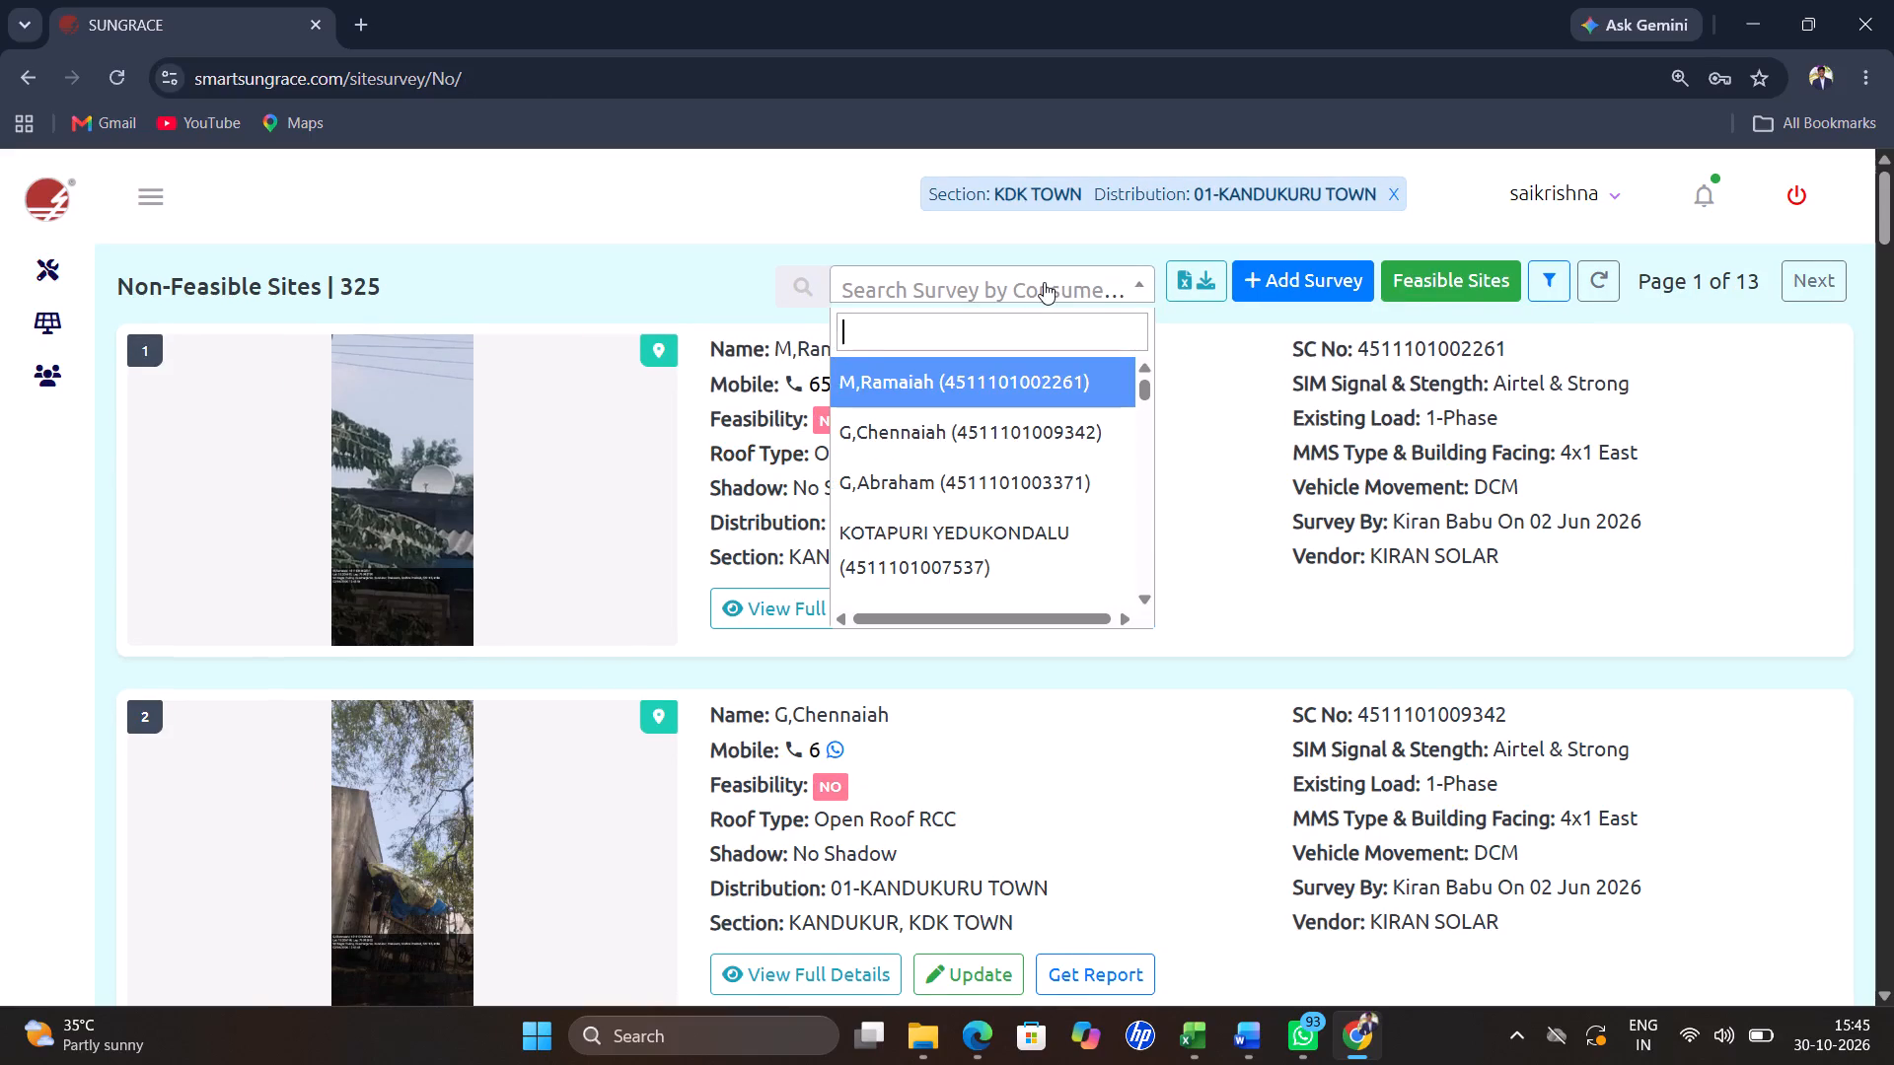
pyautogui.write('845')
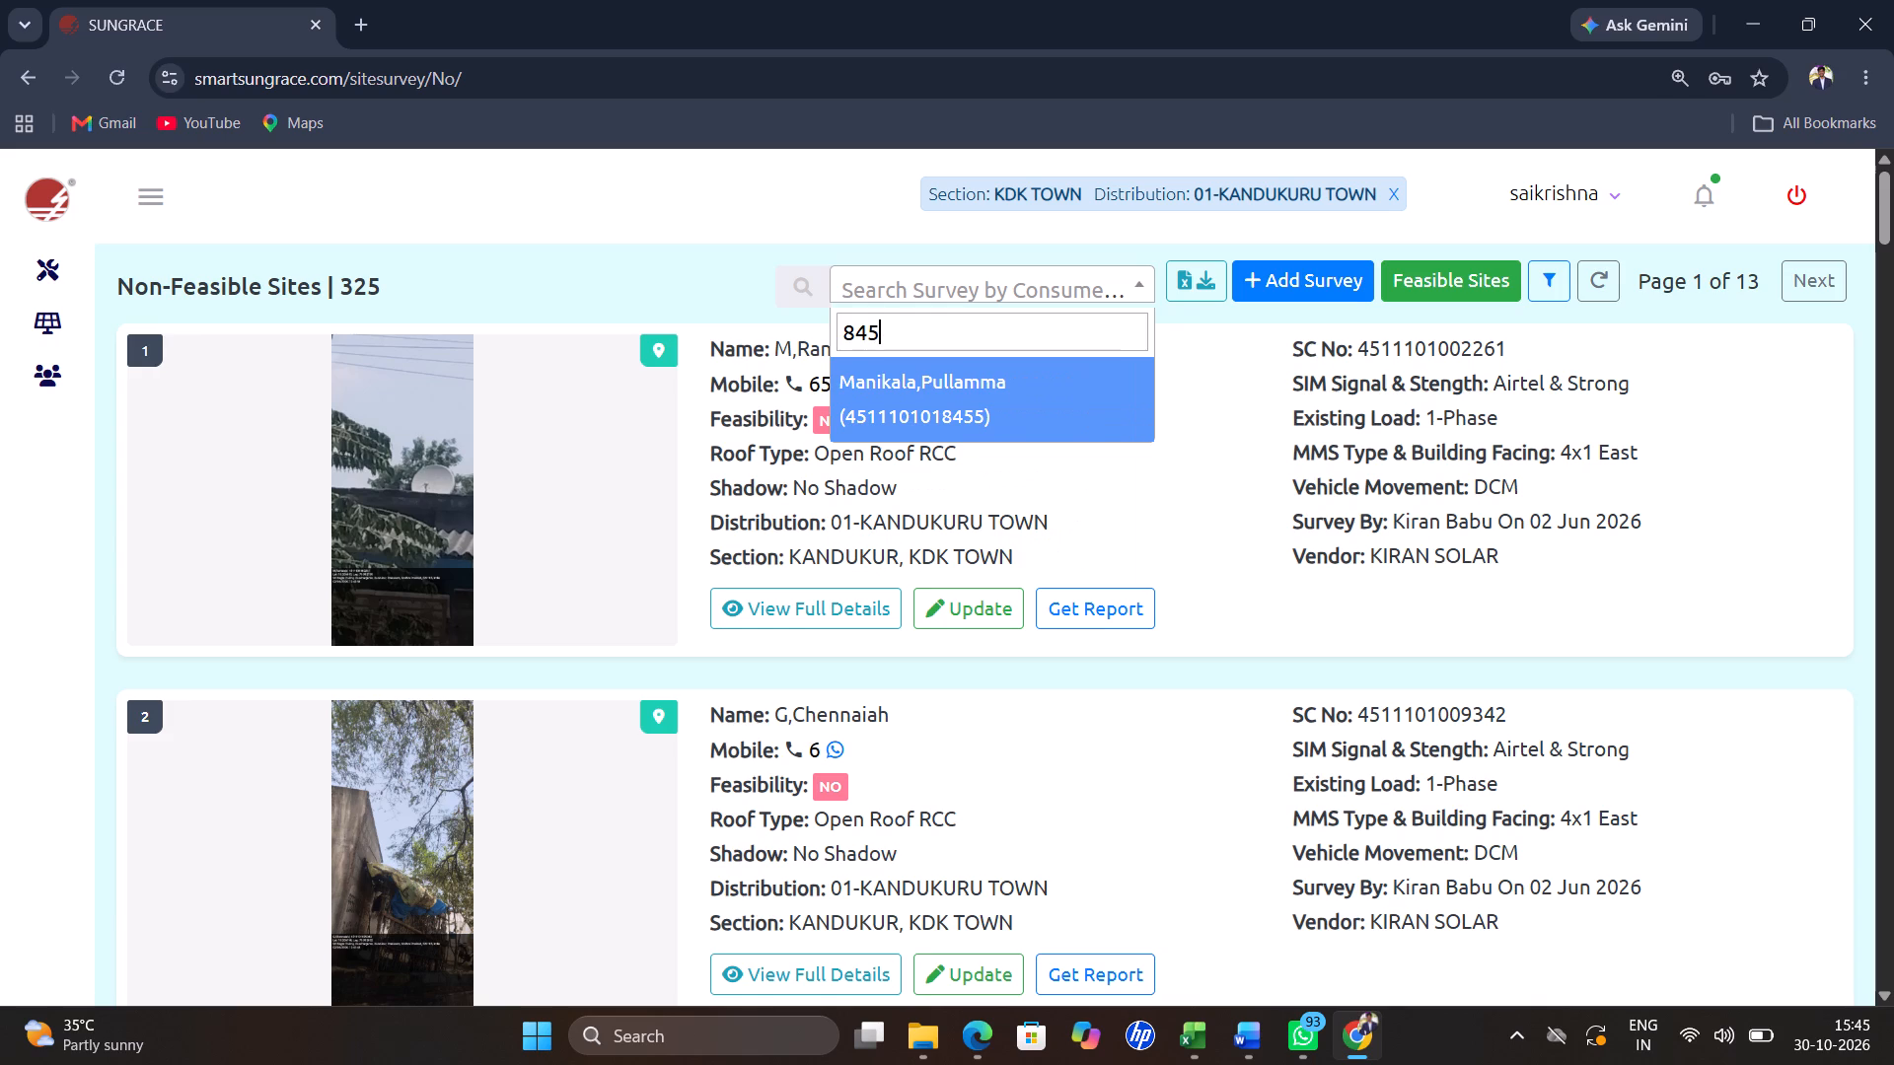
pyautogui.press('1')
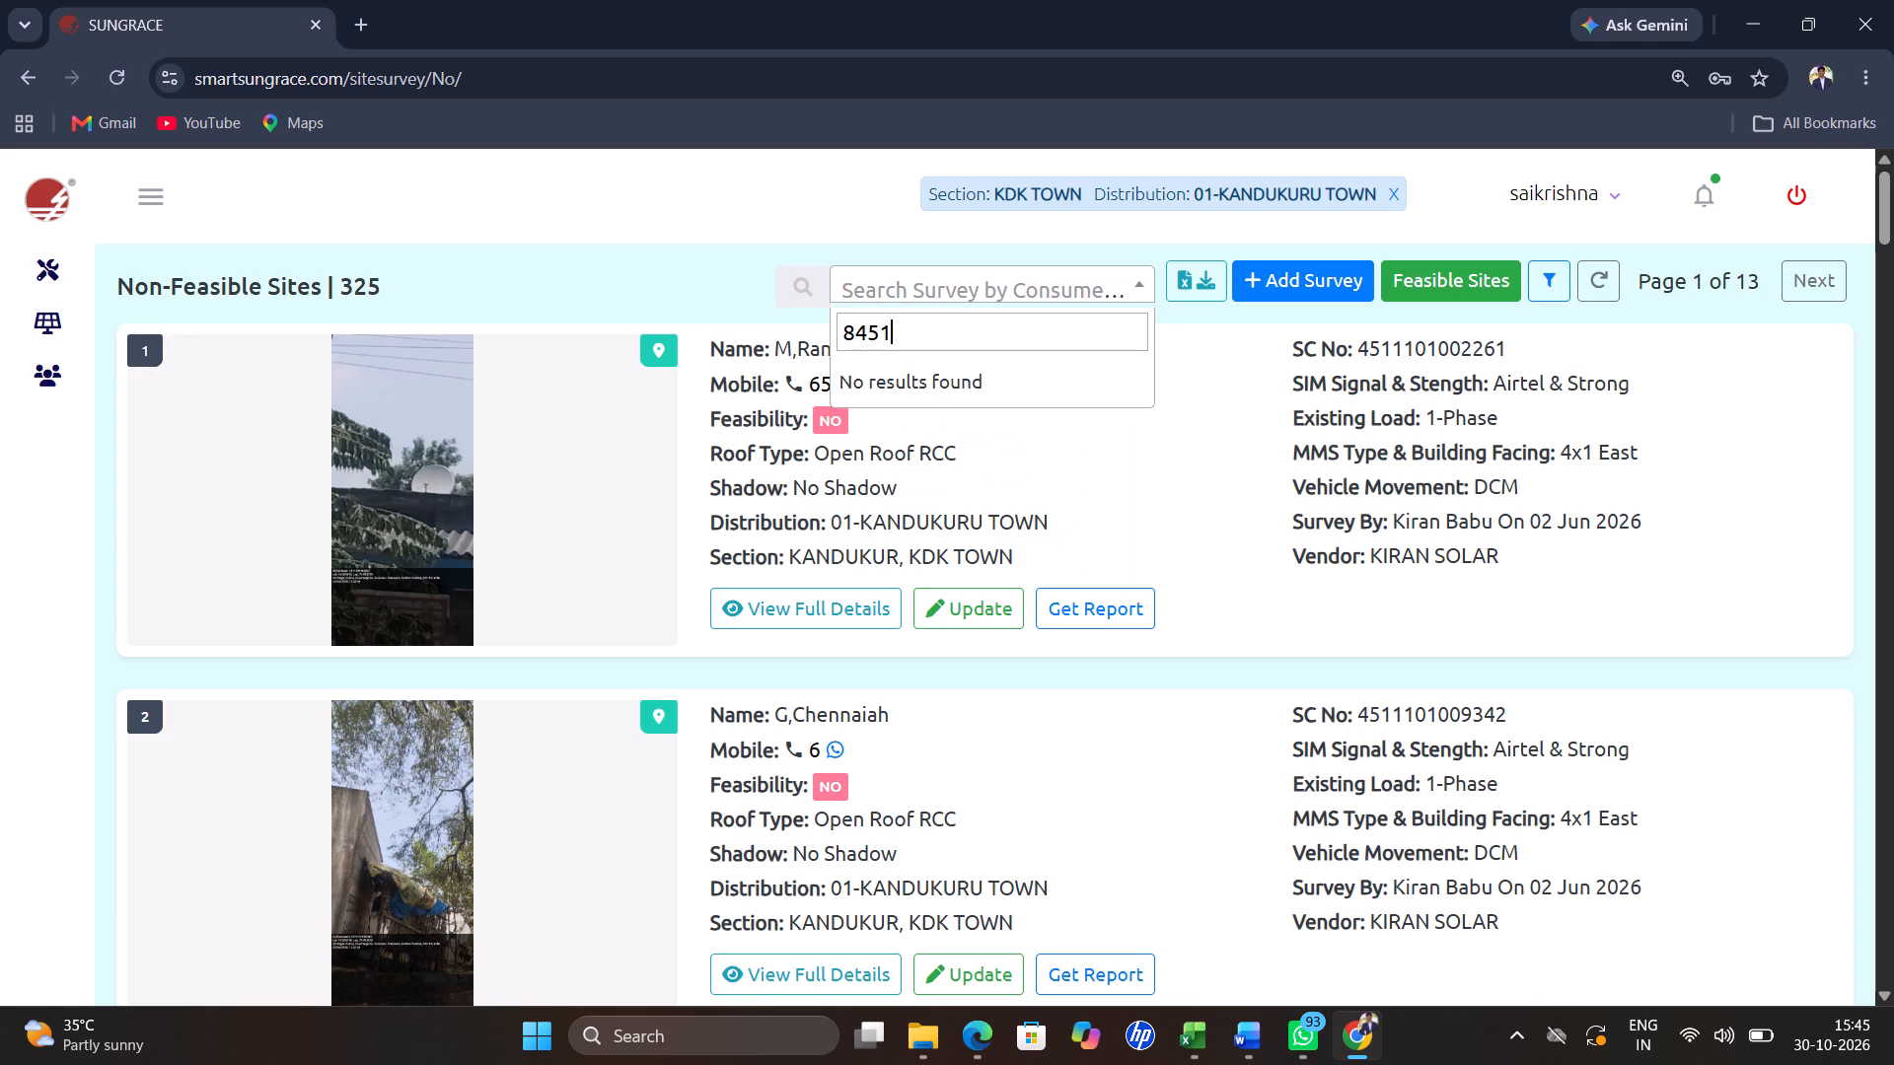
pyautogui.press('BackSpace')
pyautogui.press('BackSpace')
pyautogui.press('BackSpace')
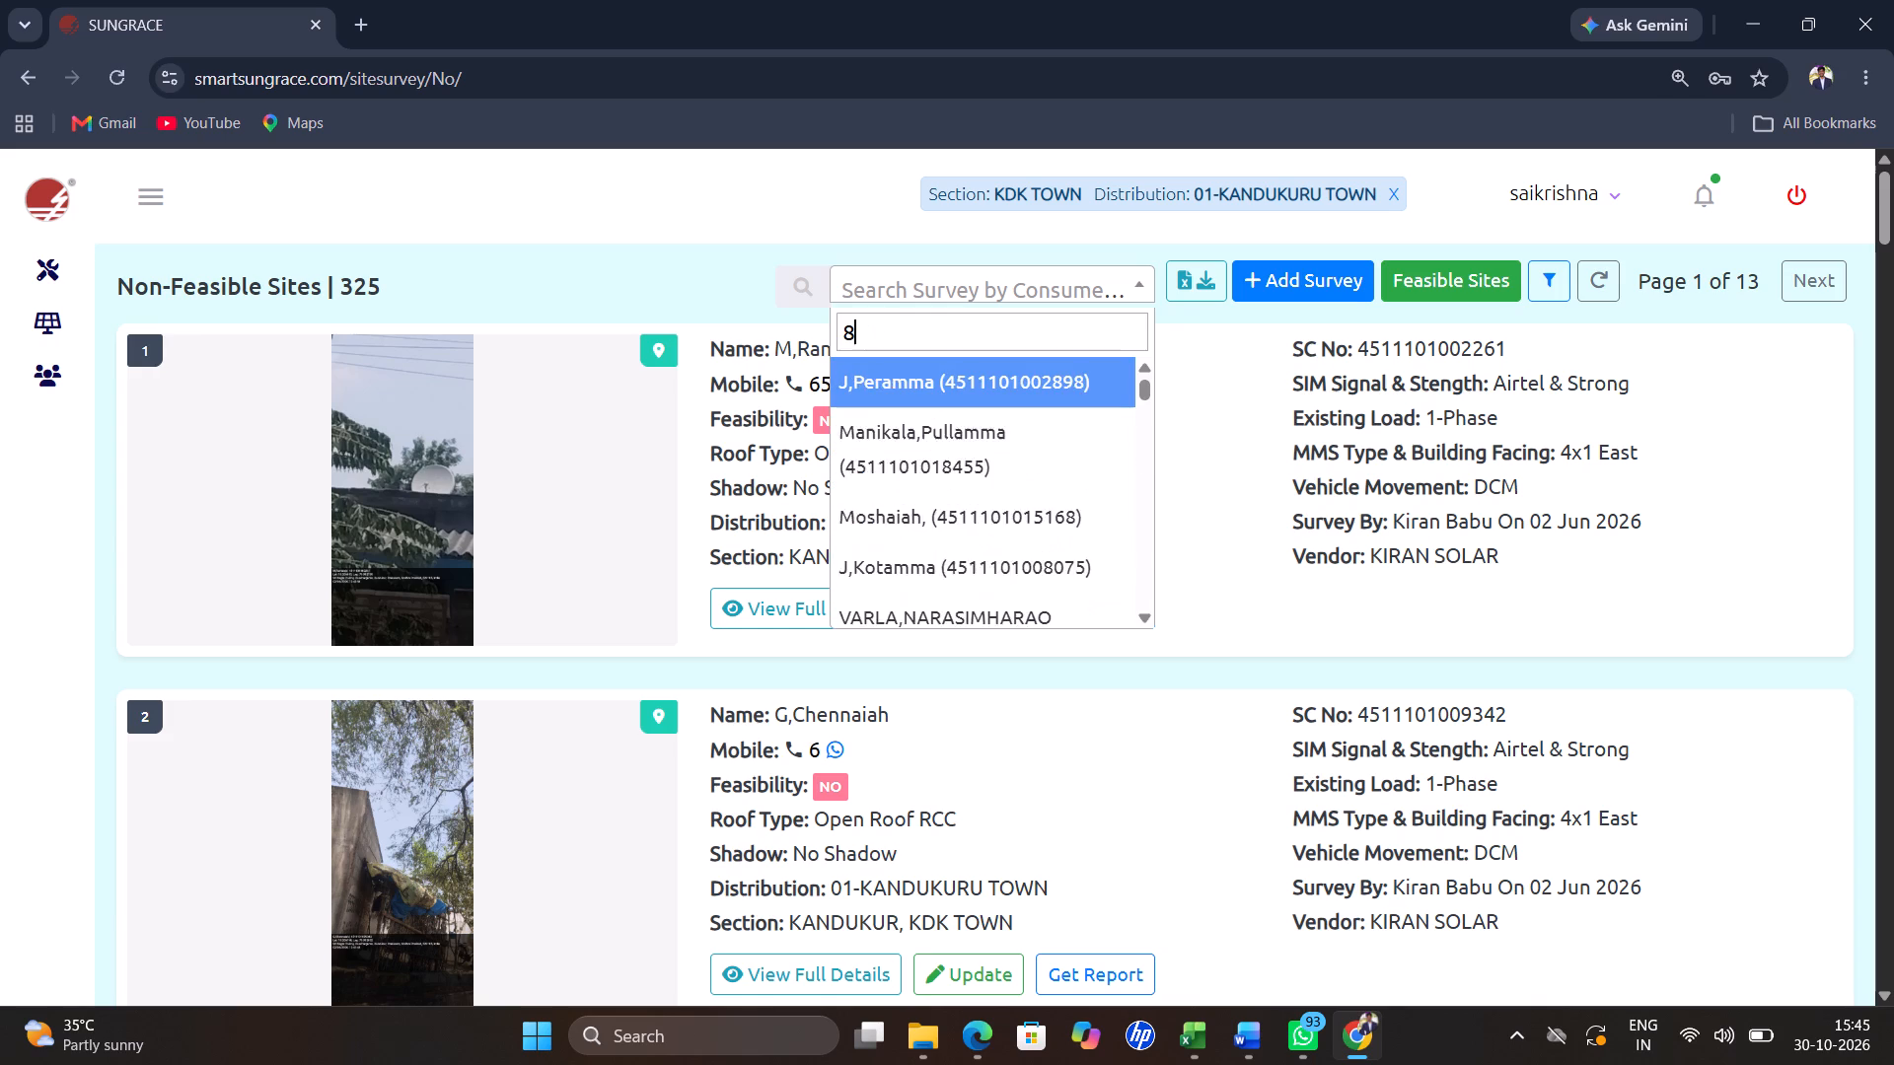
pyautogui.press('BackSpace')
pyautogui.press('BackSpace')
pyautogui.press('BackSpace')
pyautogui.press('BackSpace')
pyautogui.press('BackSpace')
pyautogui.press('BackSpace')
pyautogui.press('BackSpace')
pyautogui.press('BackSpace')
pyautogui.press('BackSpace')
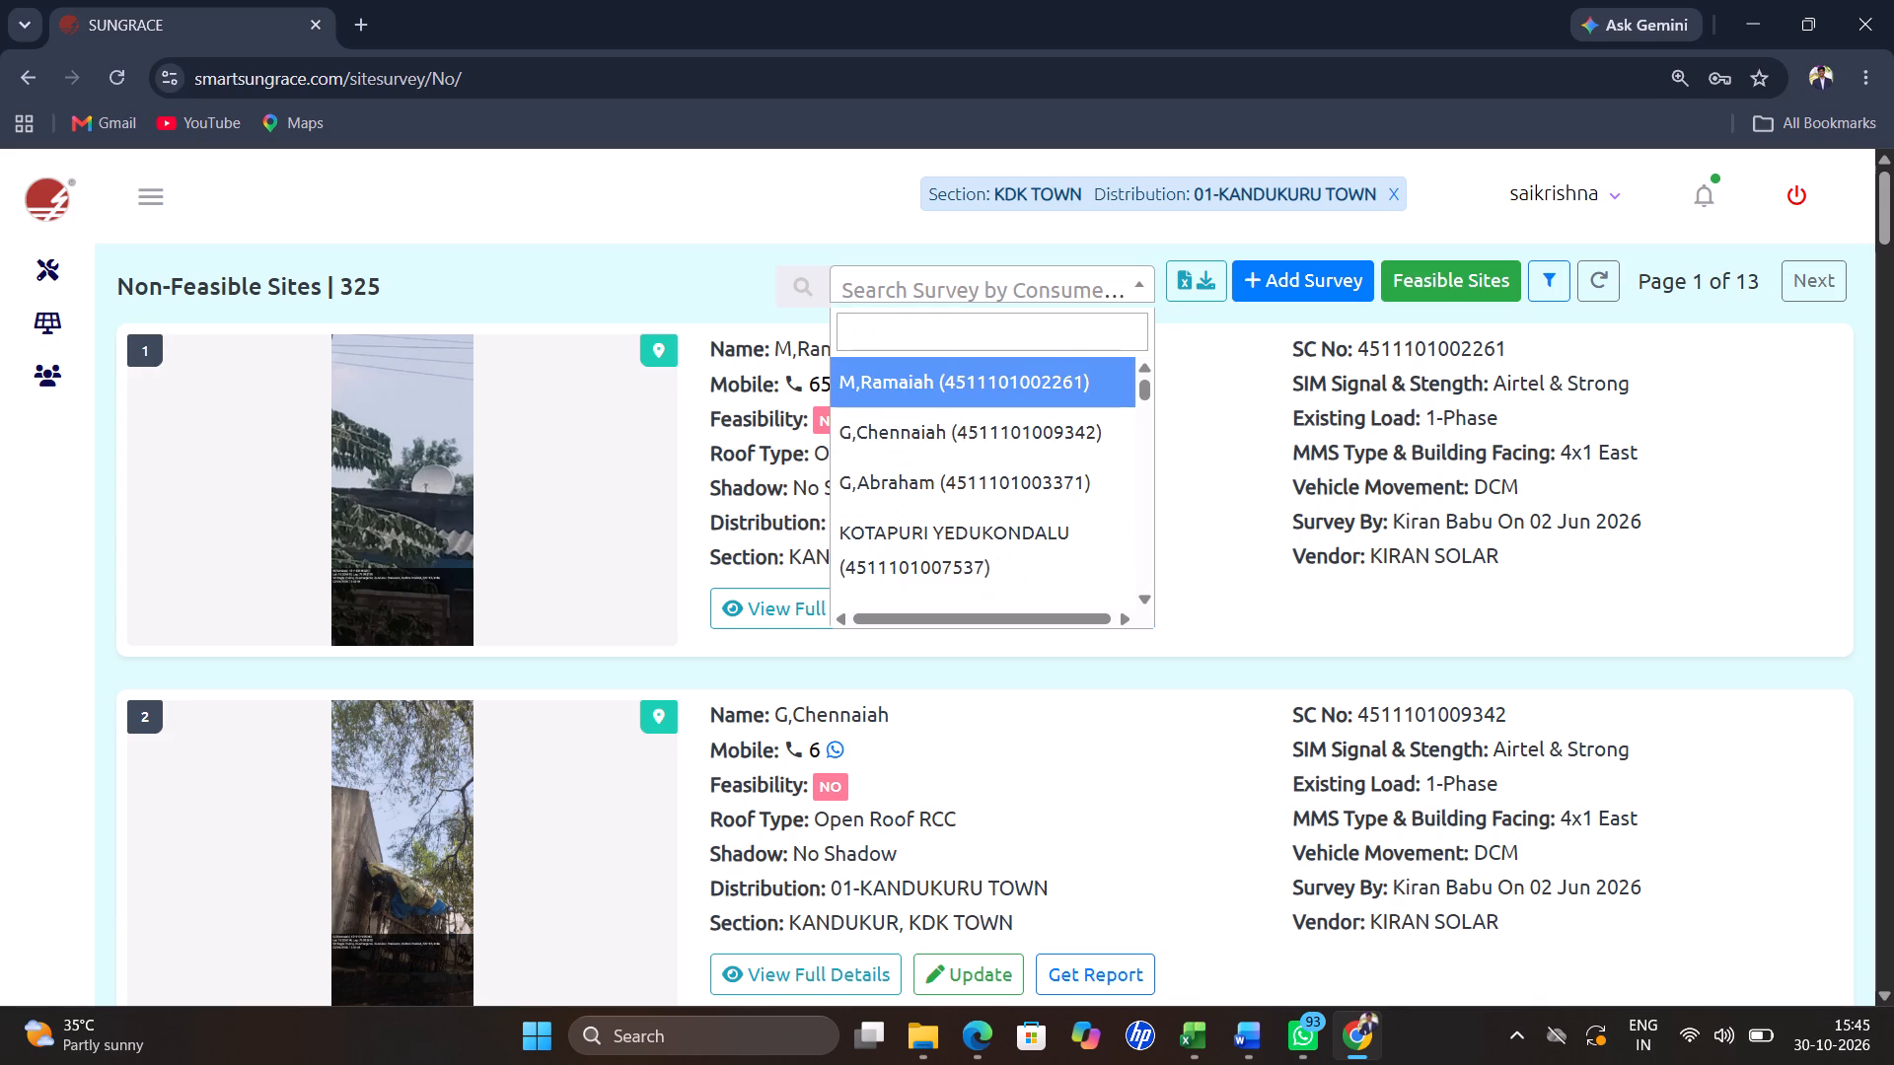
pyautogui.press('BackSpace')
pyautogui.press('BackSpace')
# Search the non-feasible site surveys for 8901 and clear the entry.
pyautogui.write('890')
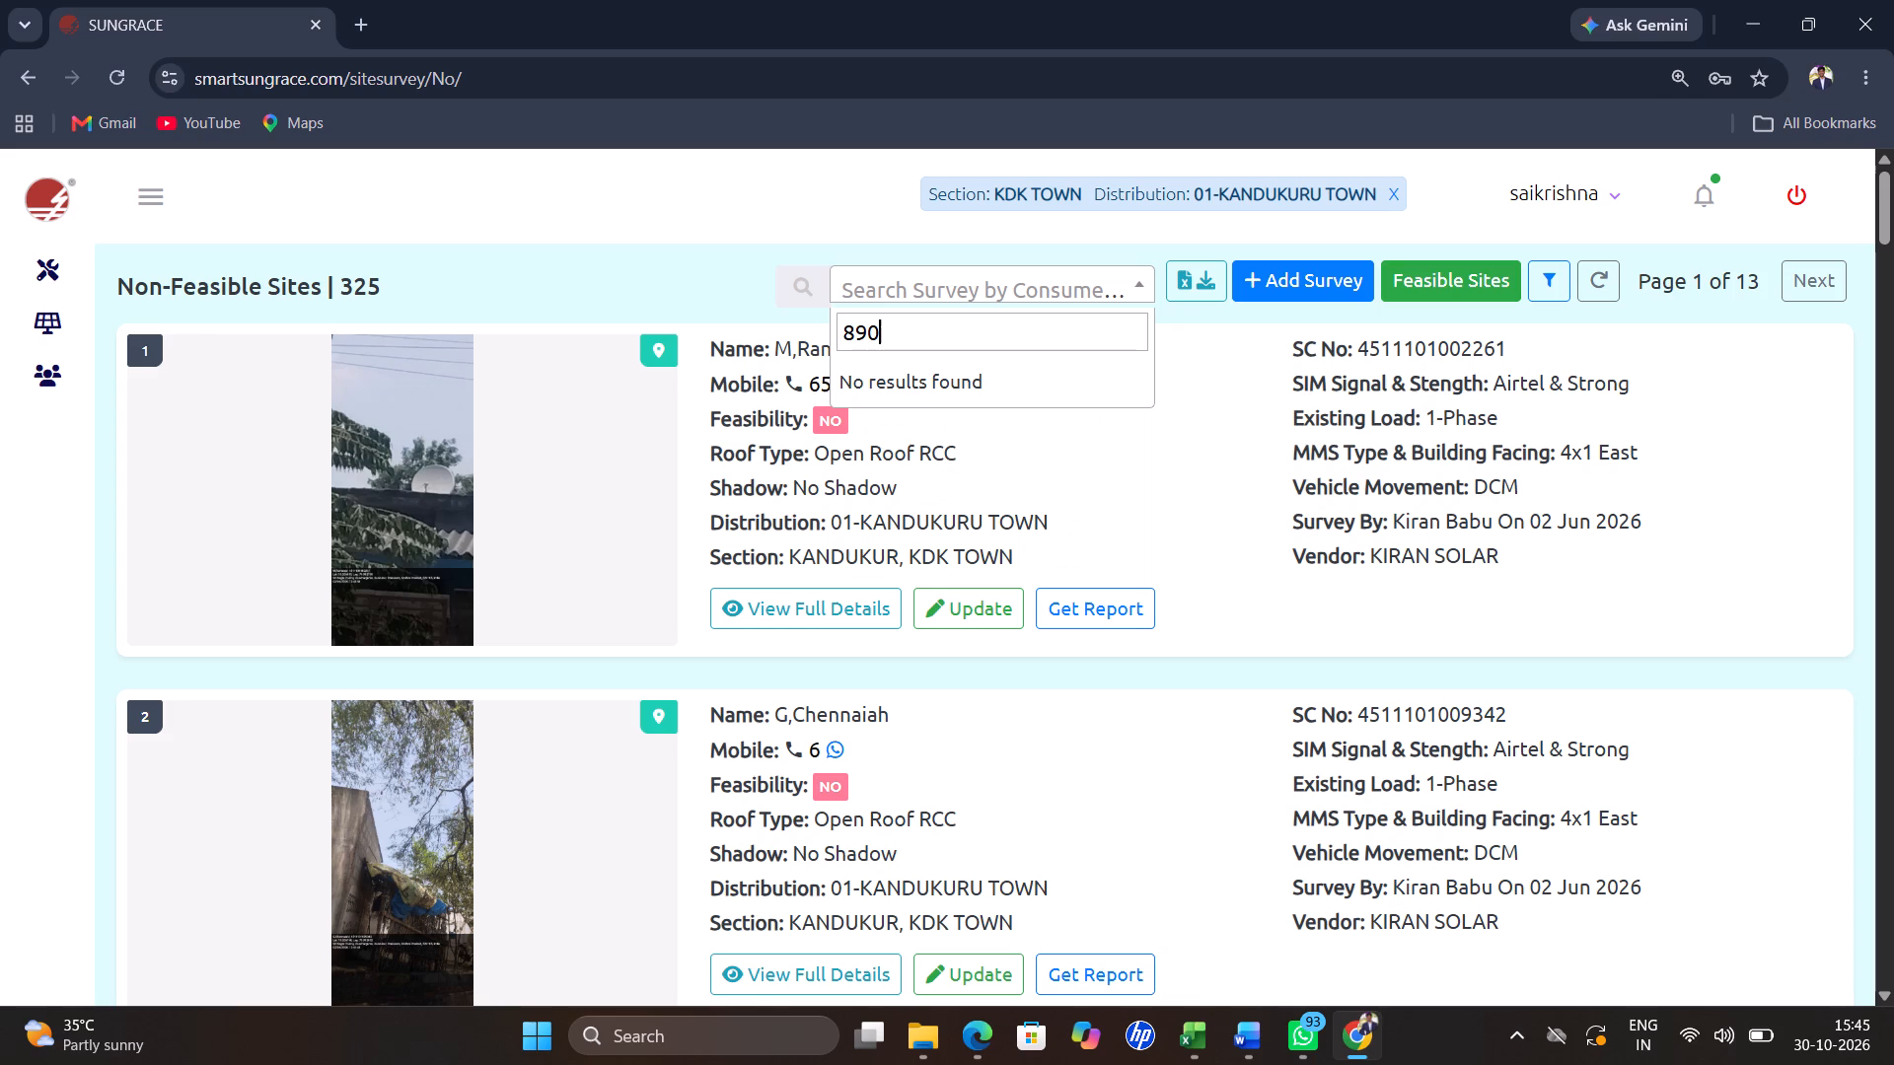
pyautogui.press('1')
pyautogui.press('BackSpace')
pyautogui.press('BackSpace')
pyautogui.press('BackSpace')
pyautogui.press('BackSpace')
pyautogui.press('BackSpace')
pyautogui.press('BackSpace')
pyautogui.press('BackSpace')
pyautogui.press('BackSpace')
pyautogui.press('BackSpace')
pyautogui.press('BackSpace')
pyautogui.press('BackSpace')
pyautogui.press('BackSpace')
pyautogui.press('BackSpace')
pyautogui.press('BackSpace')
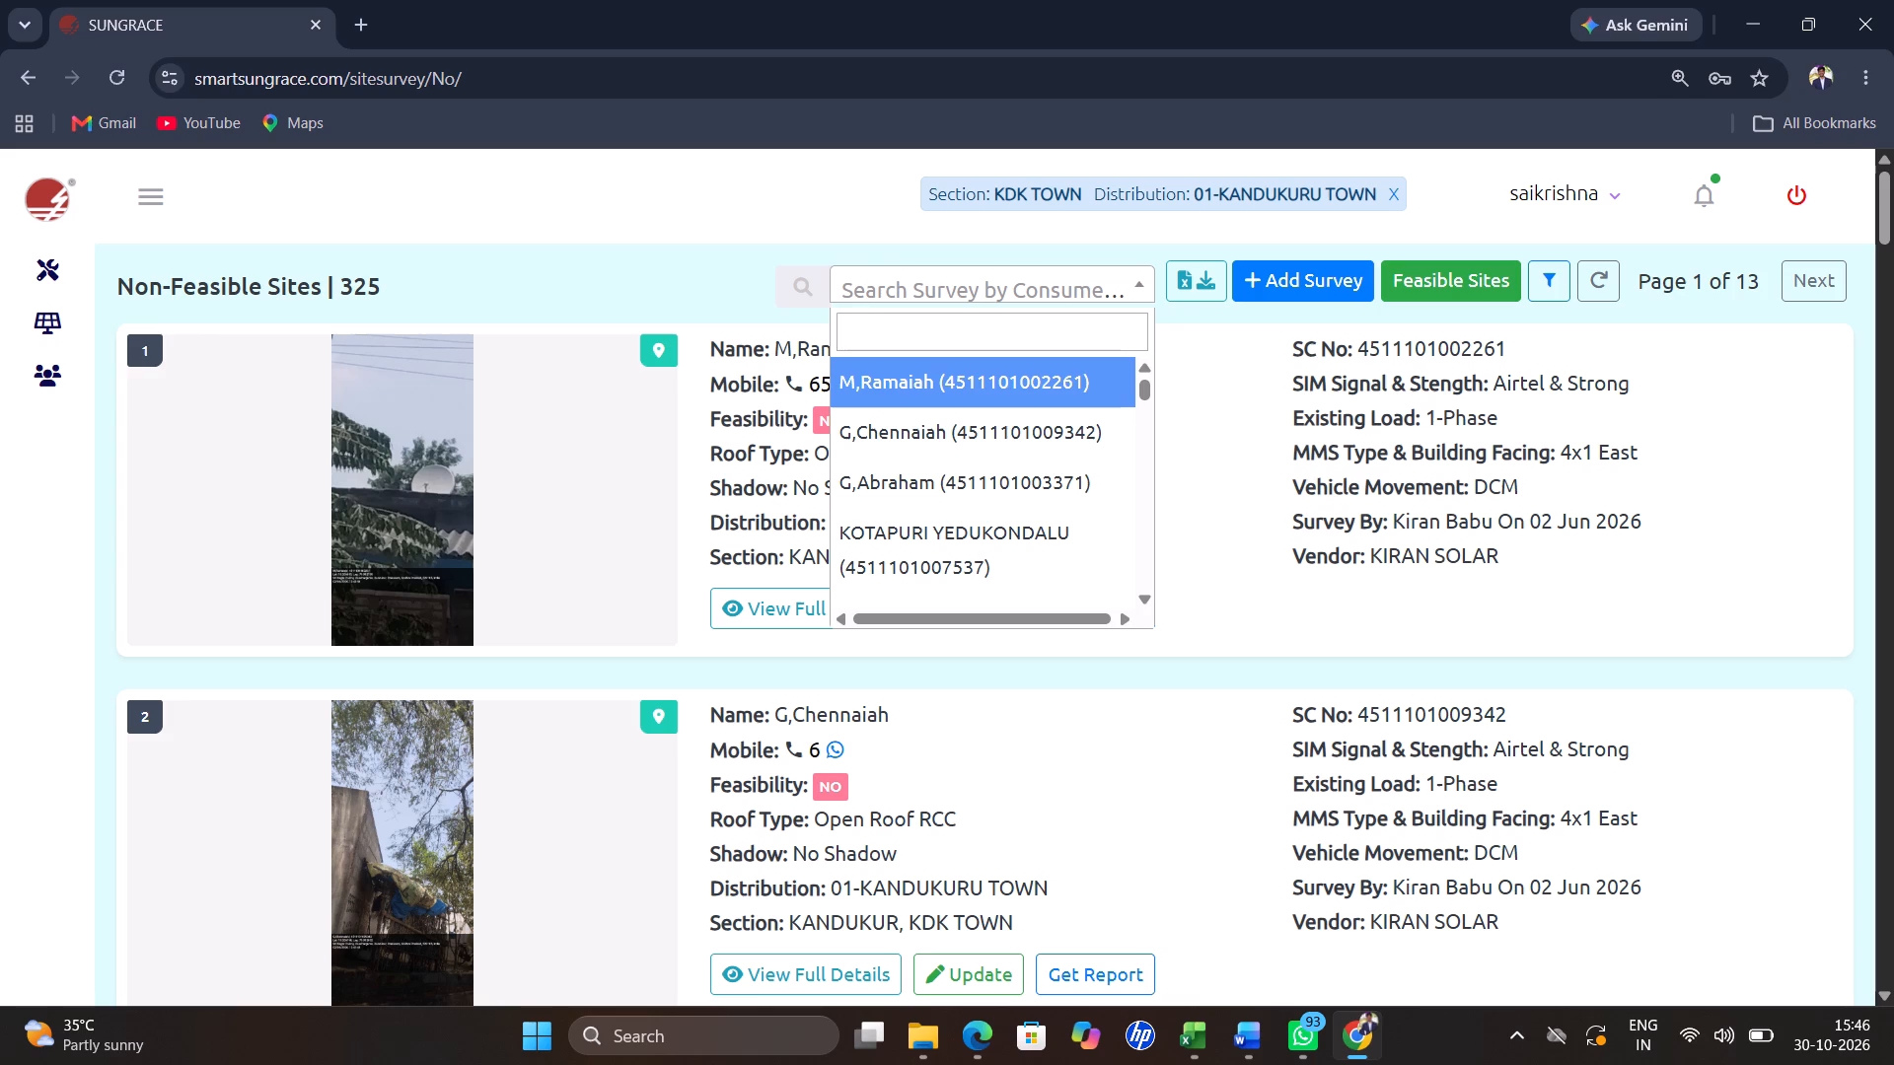
# Search the non-feasible site surveys for 9208, and look through the consumers available for a new survey.
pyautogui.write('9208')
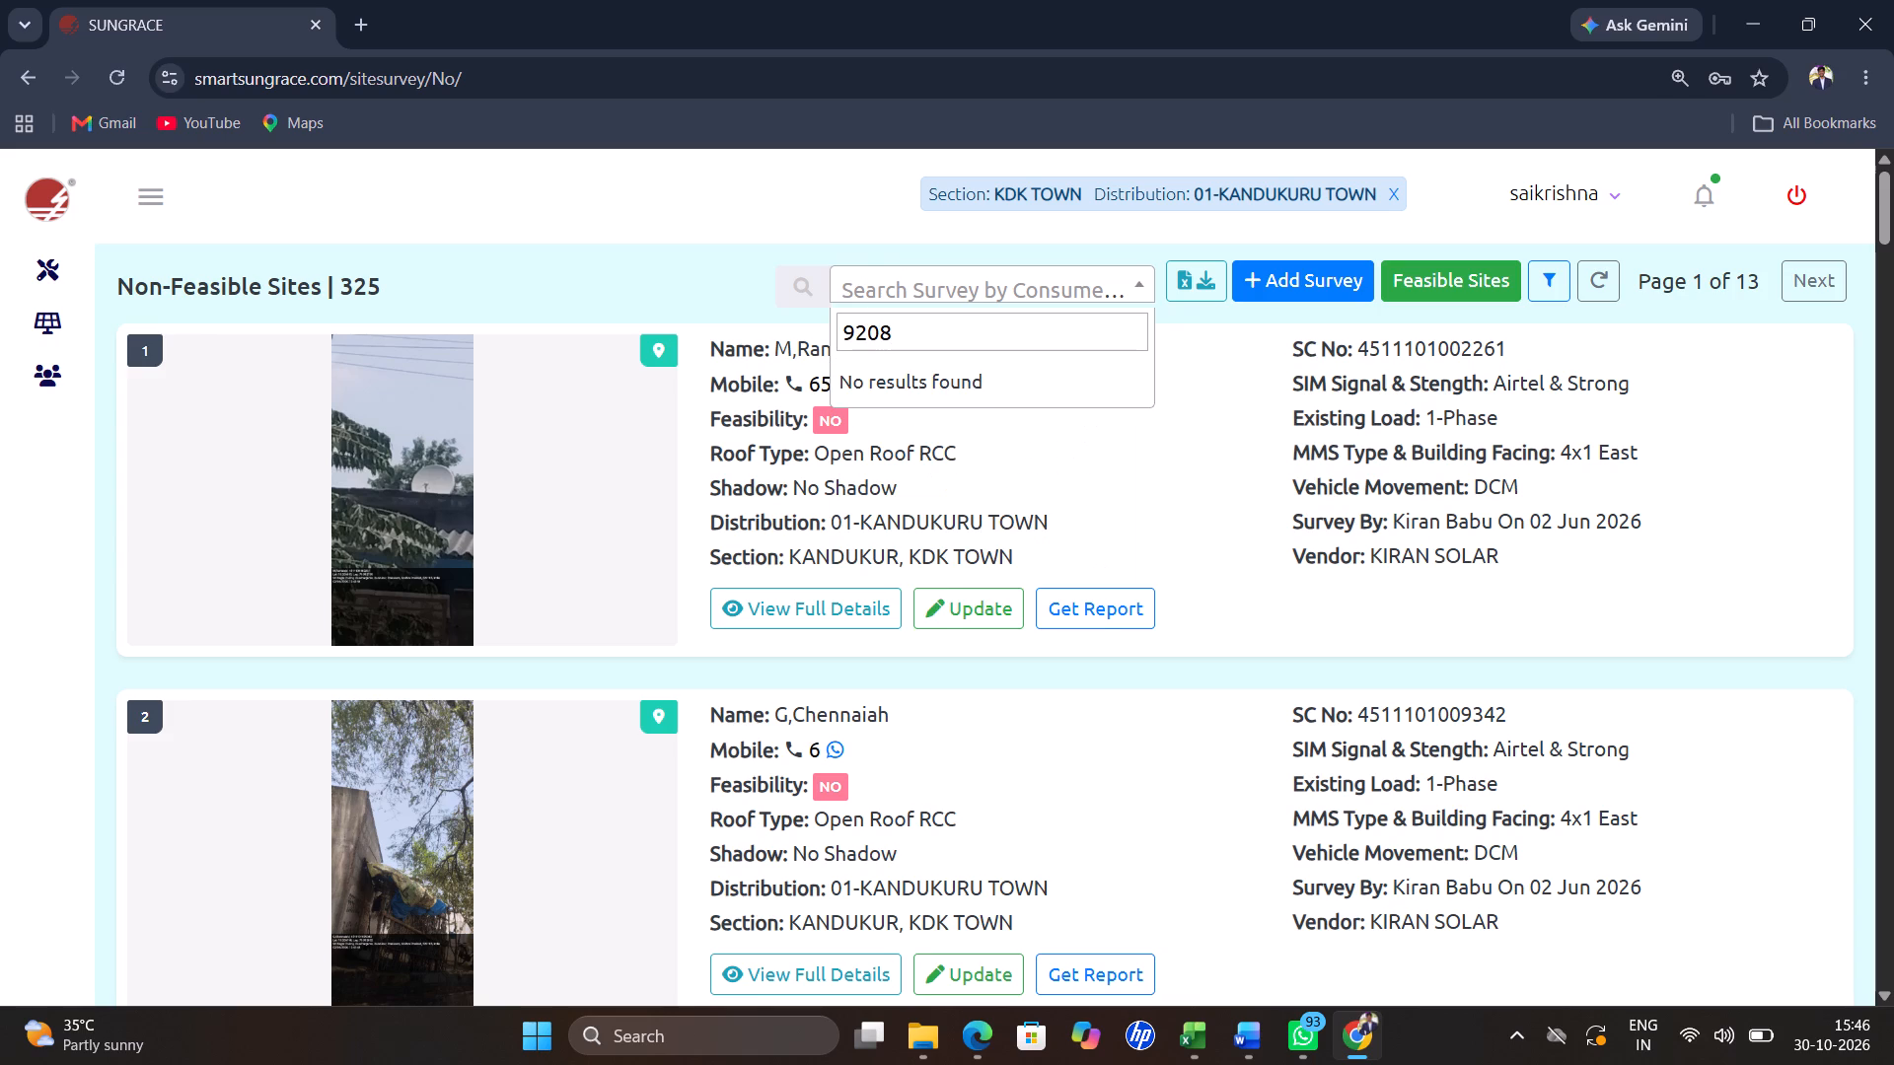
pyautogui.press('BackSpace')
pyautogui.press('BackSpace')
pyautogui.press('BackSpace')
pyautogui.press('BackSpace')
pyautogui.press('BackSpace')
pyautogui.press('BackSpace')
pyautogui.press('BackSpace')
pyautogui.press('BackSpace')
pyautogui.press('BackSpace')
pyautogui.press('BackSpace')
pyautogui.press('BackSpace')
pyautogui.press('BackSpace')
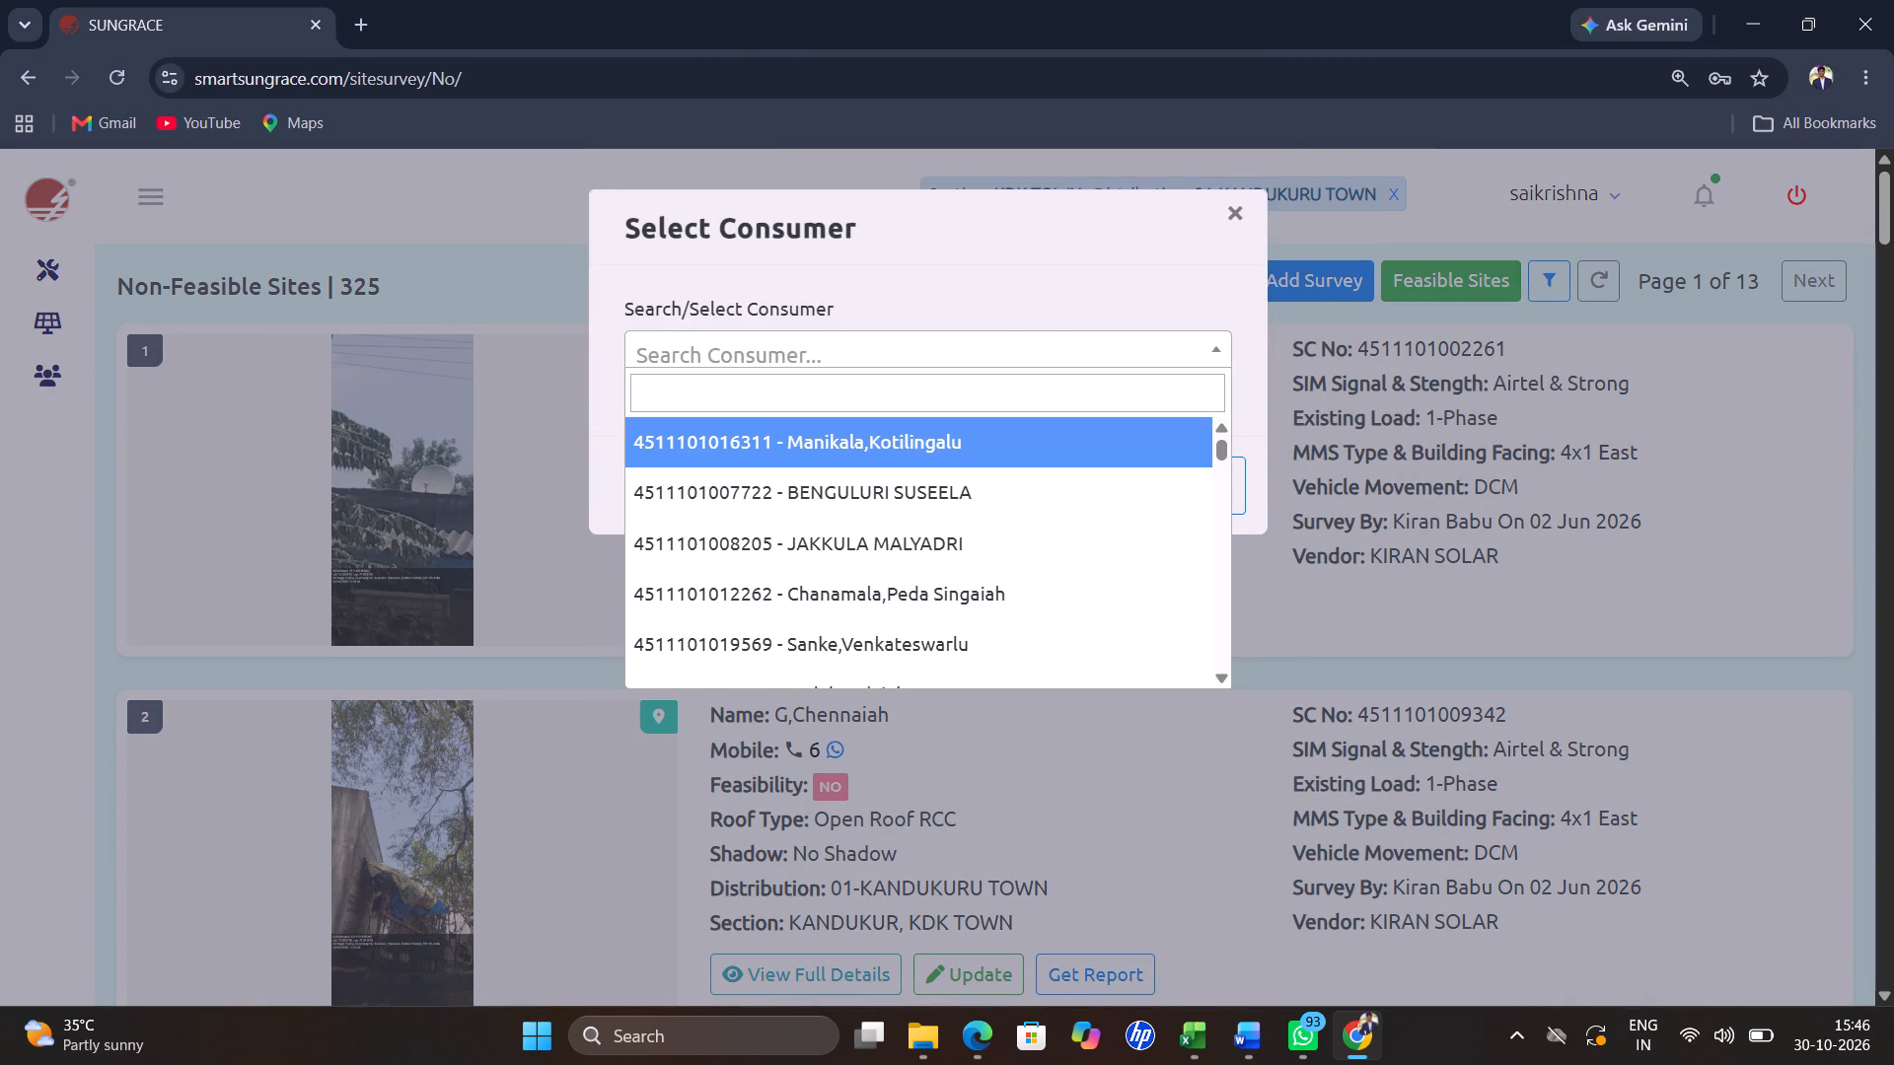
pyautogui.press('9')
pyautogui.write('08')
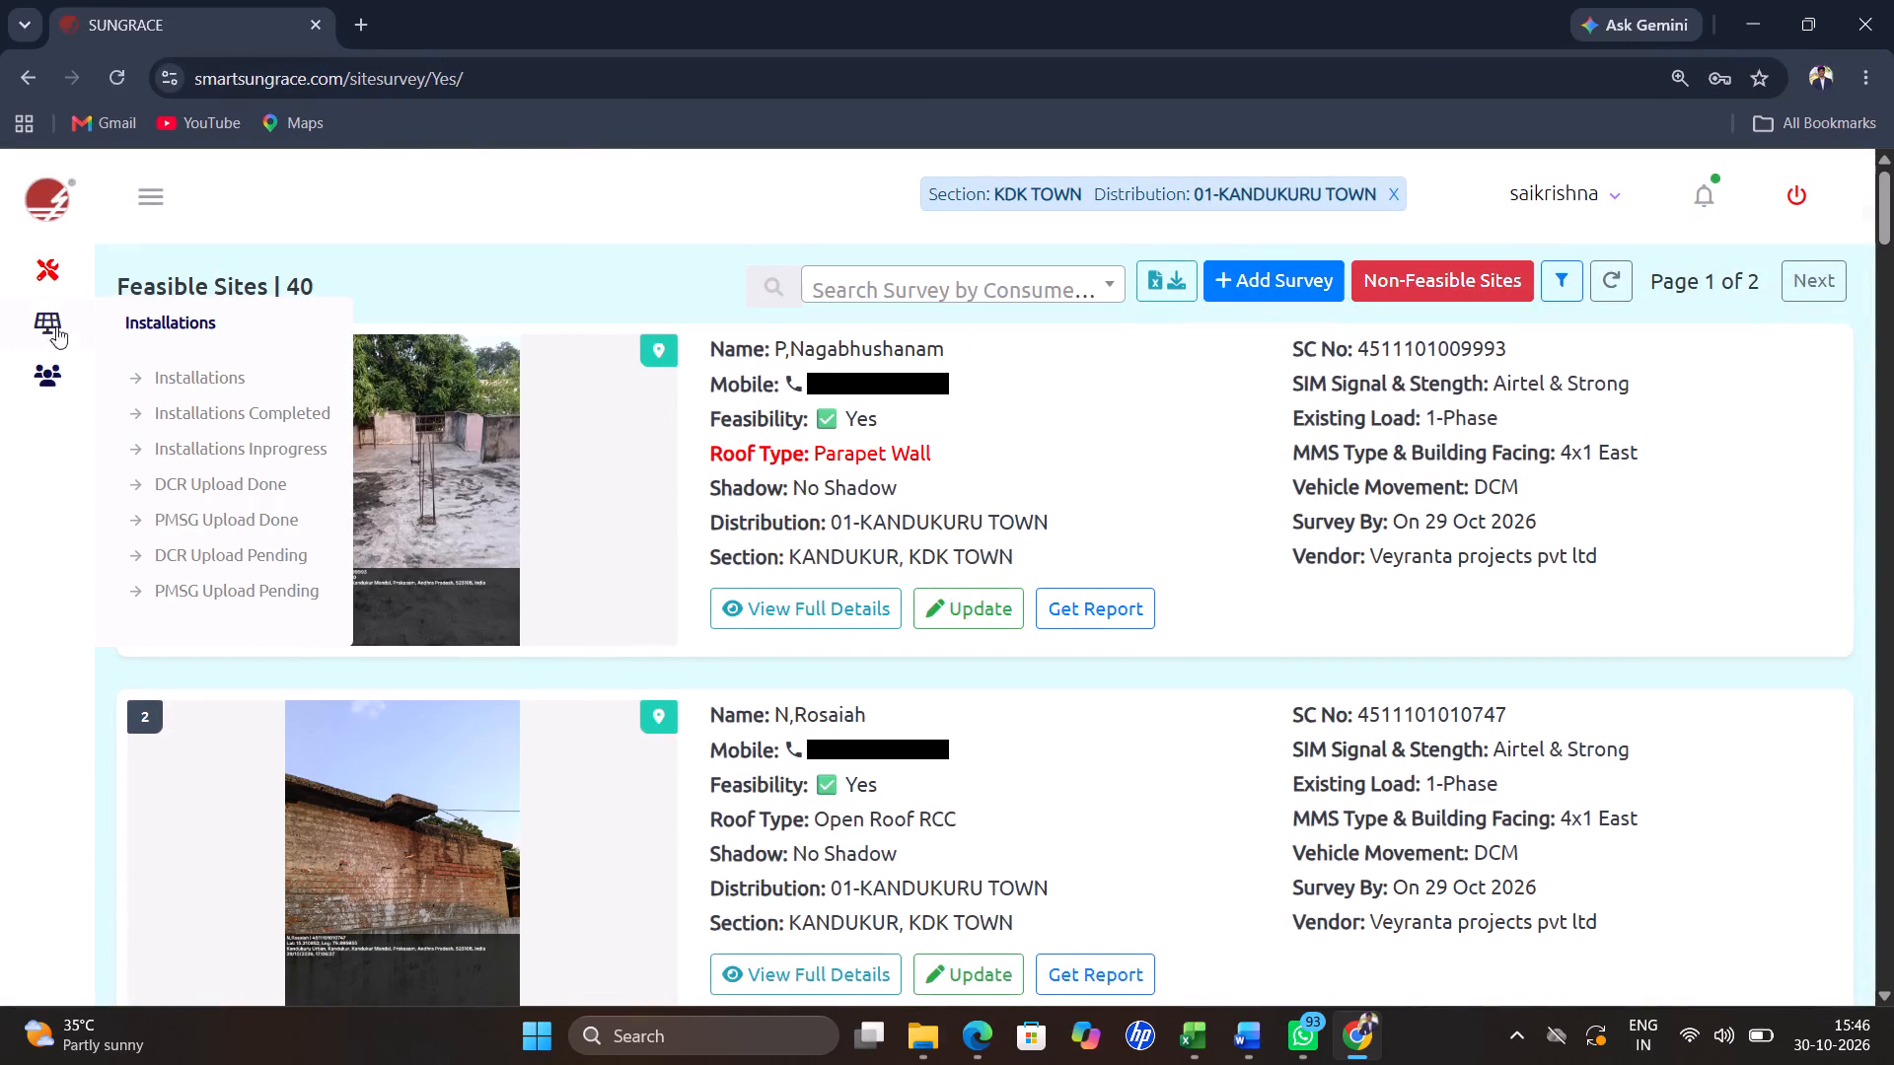
# Return to the list of installations, search it for 9208 and clear the entry.
pyautogui.click(170, 366)
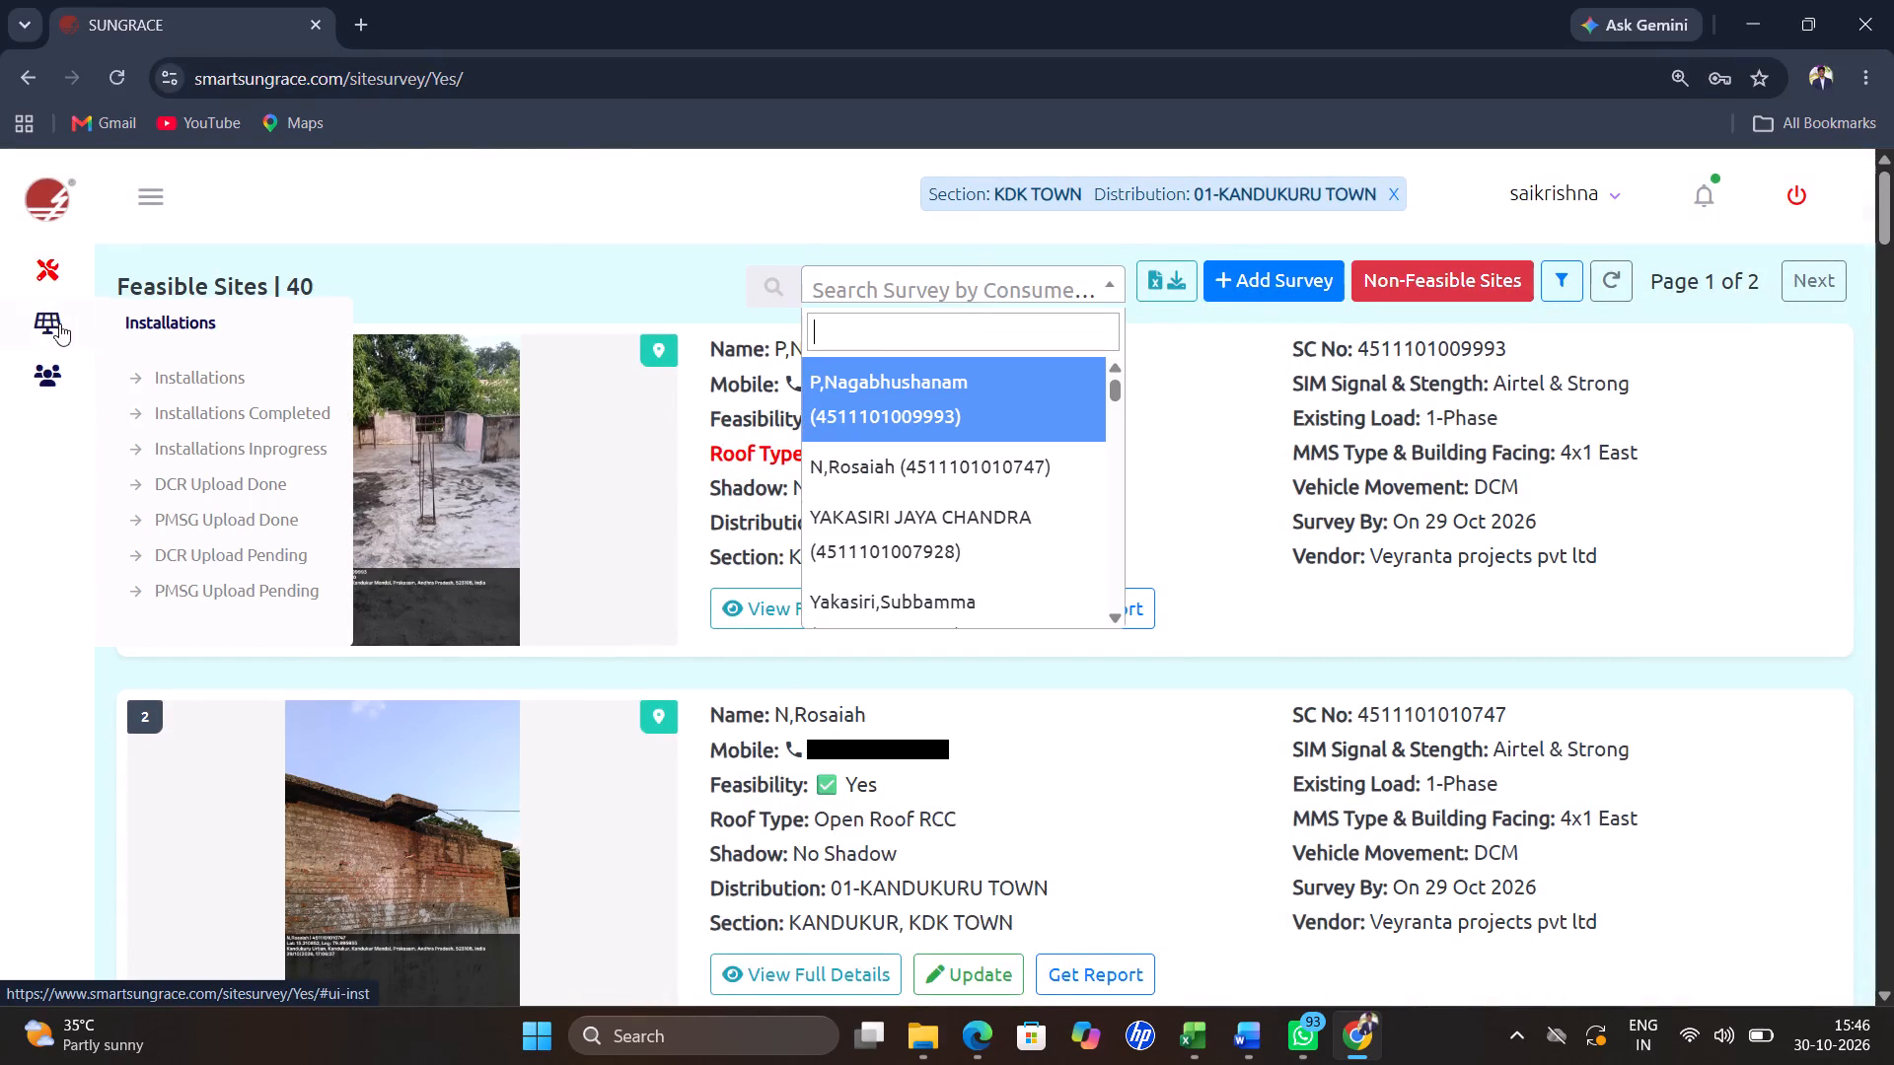
pyautogui.click(139, 382)
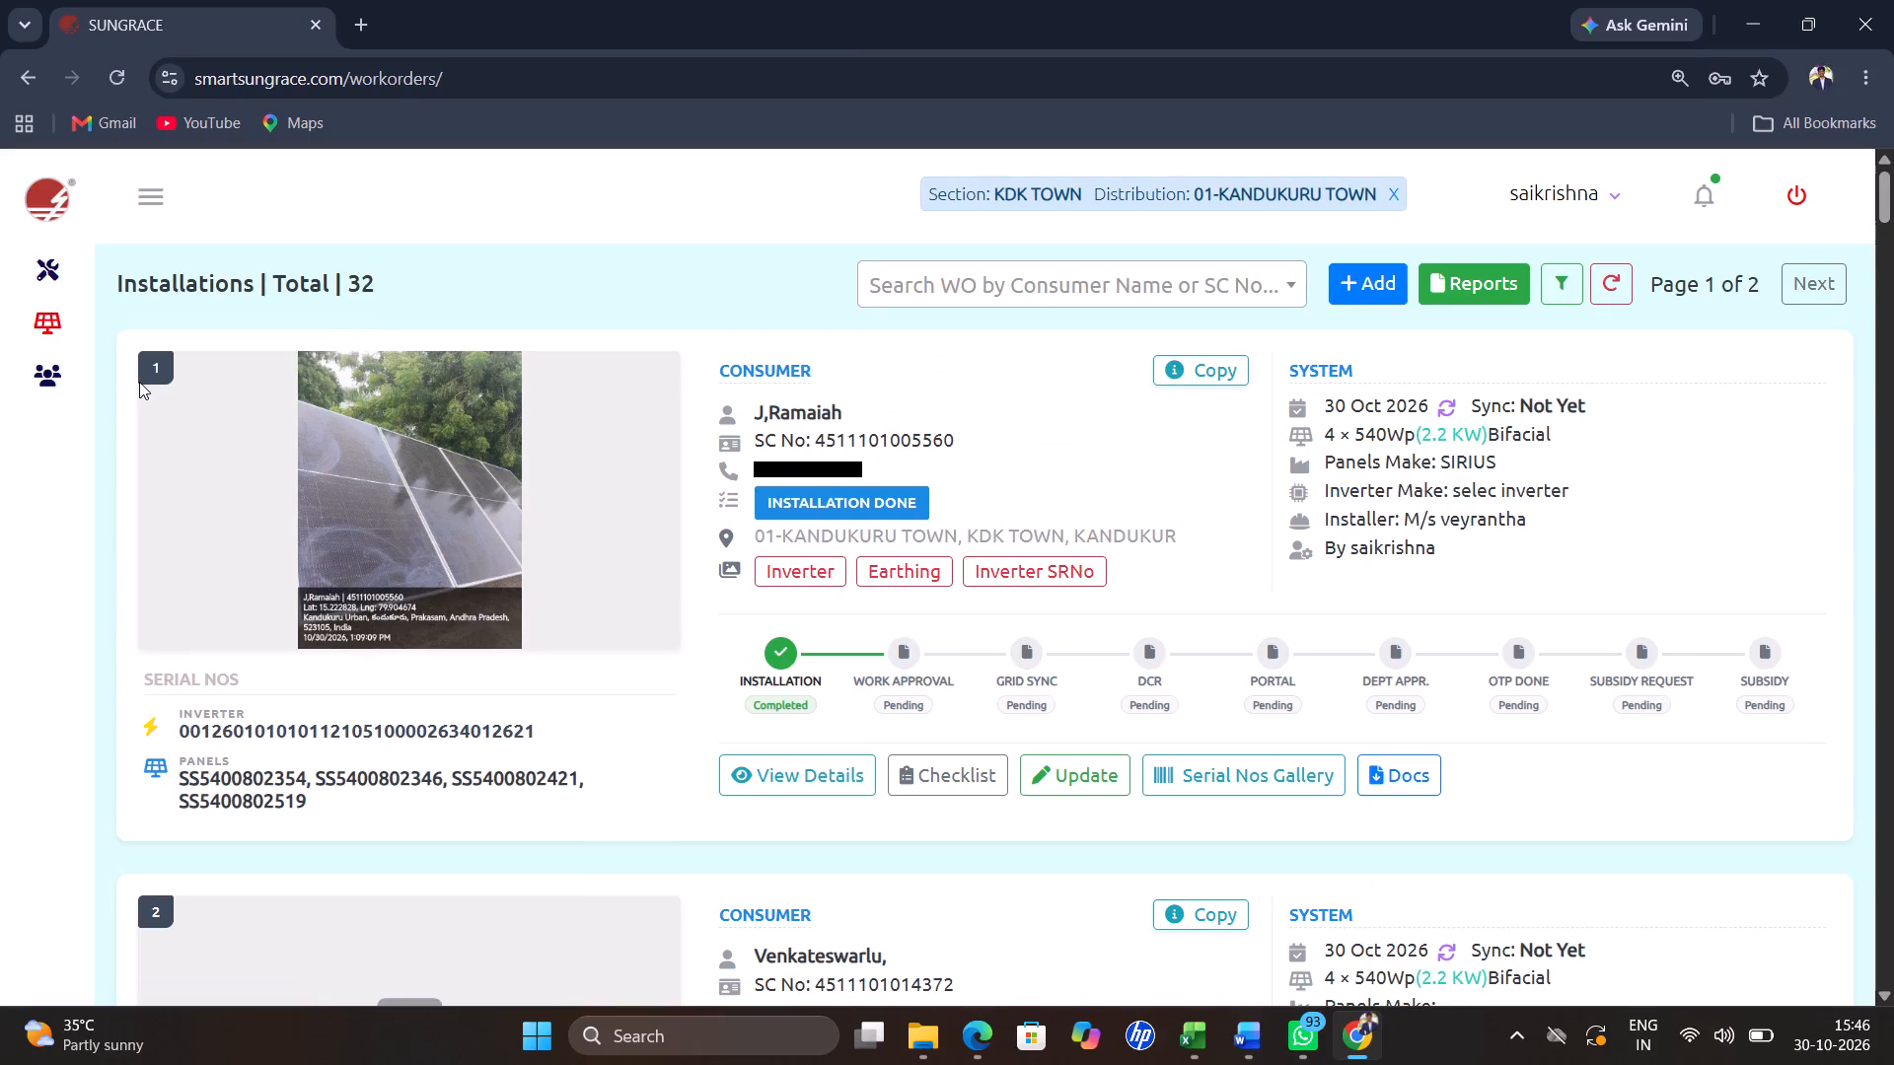
pyautogui.click(910, 271)
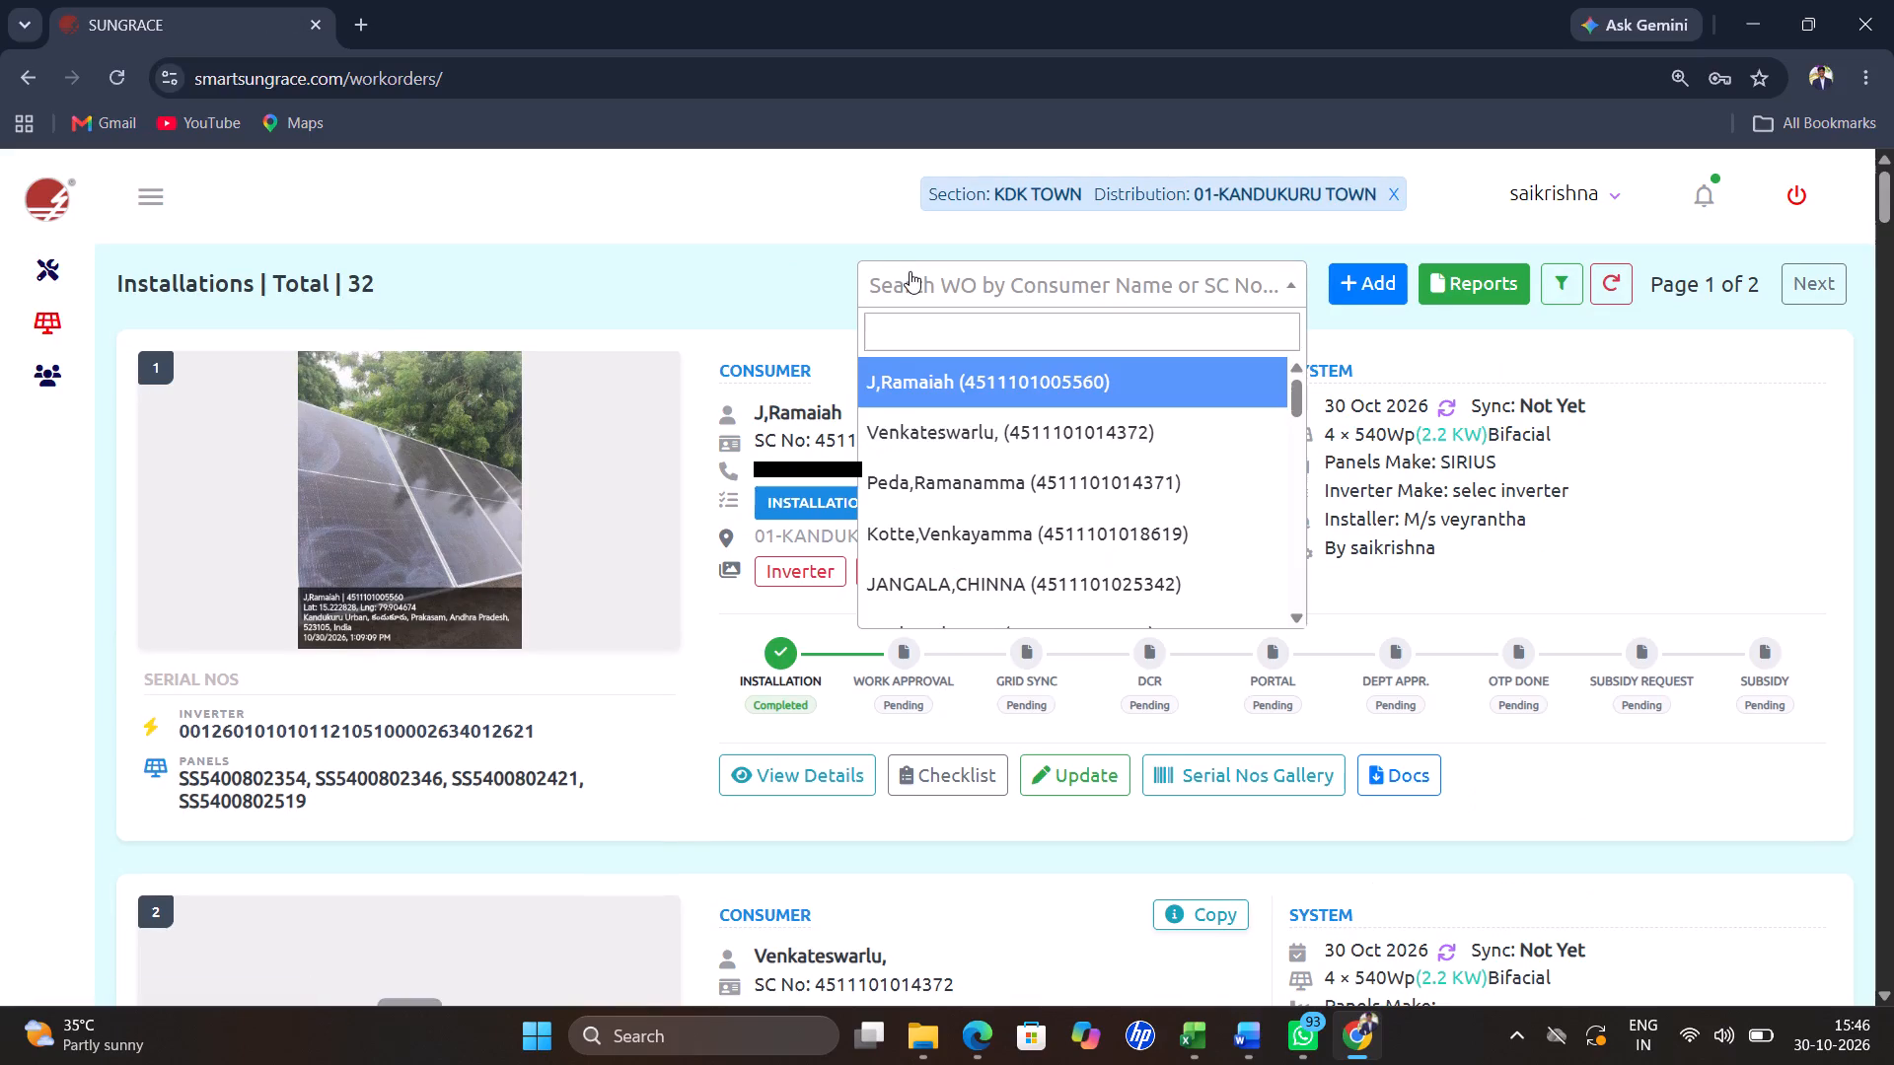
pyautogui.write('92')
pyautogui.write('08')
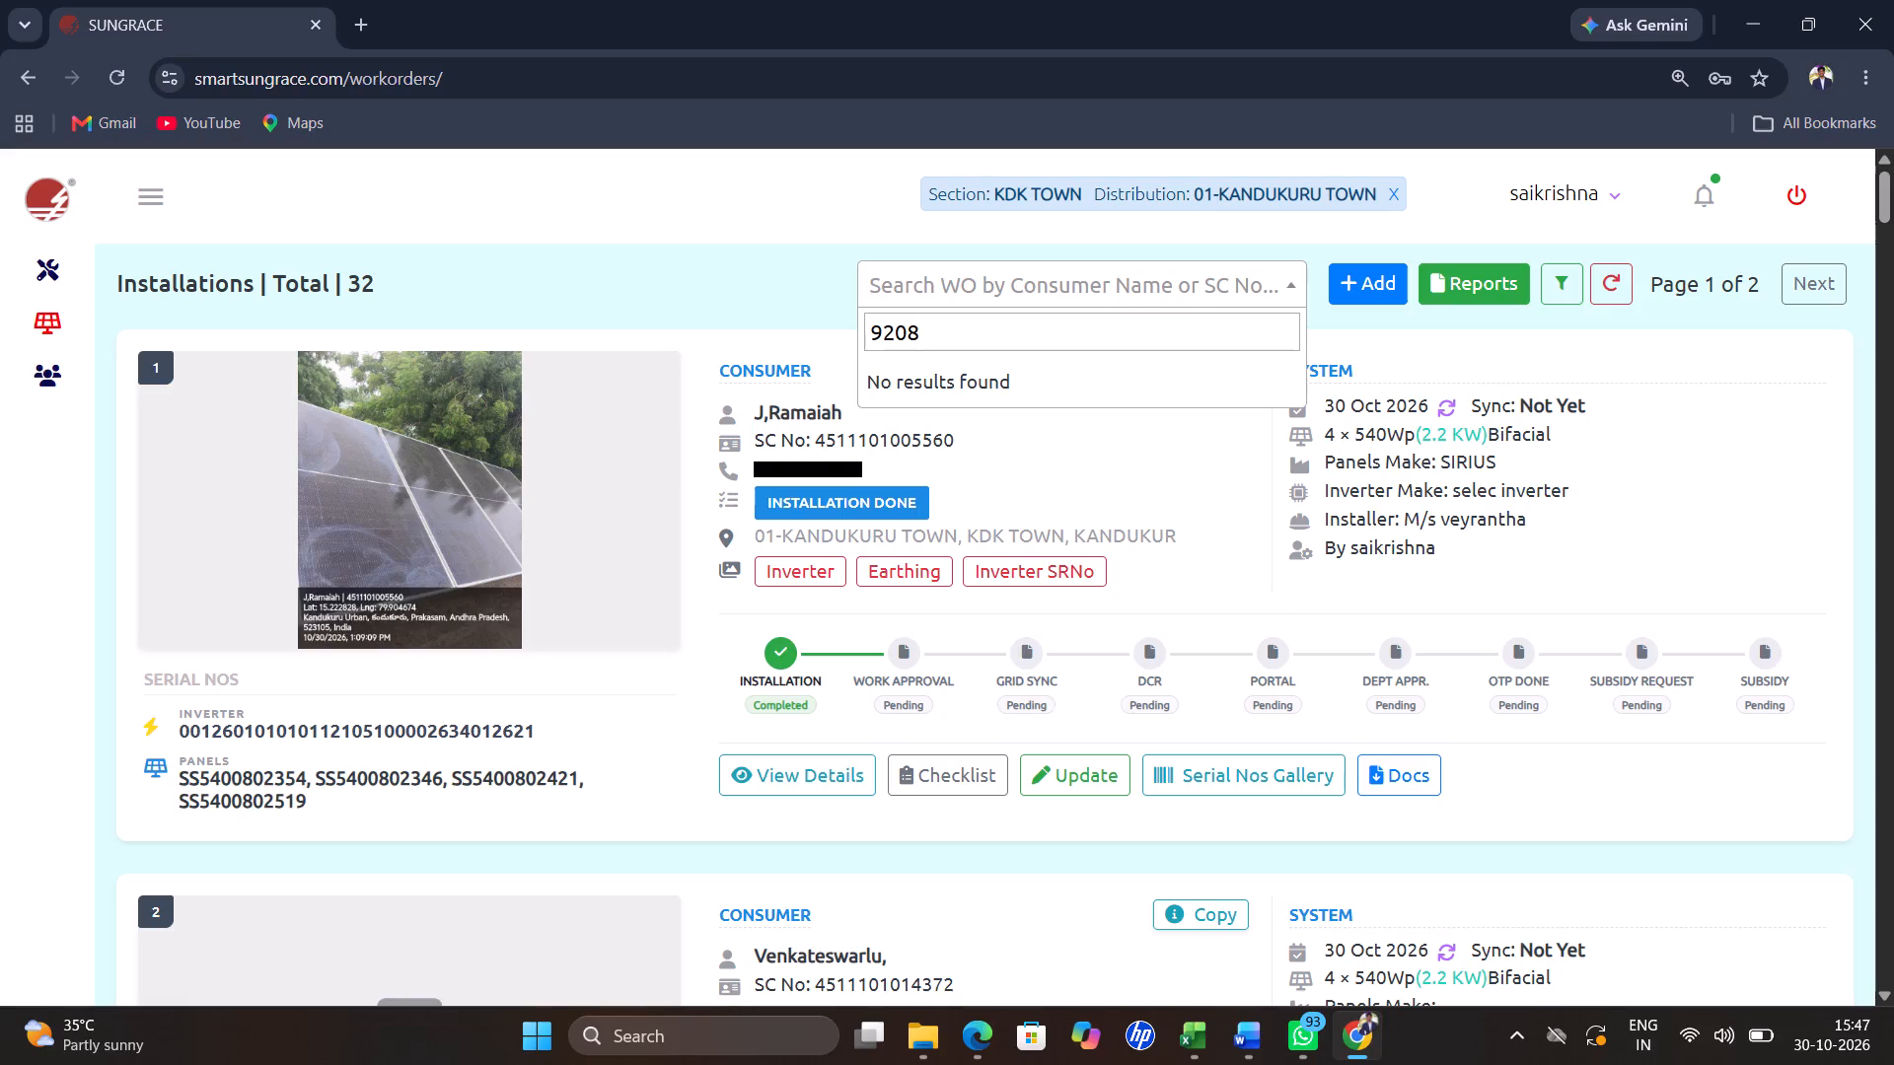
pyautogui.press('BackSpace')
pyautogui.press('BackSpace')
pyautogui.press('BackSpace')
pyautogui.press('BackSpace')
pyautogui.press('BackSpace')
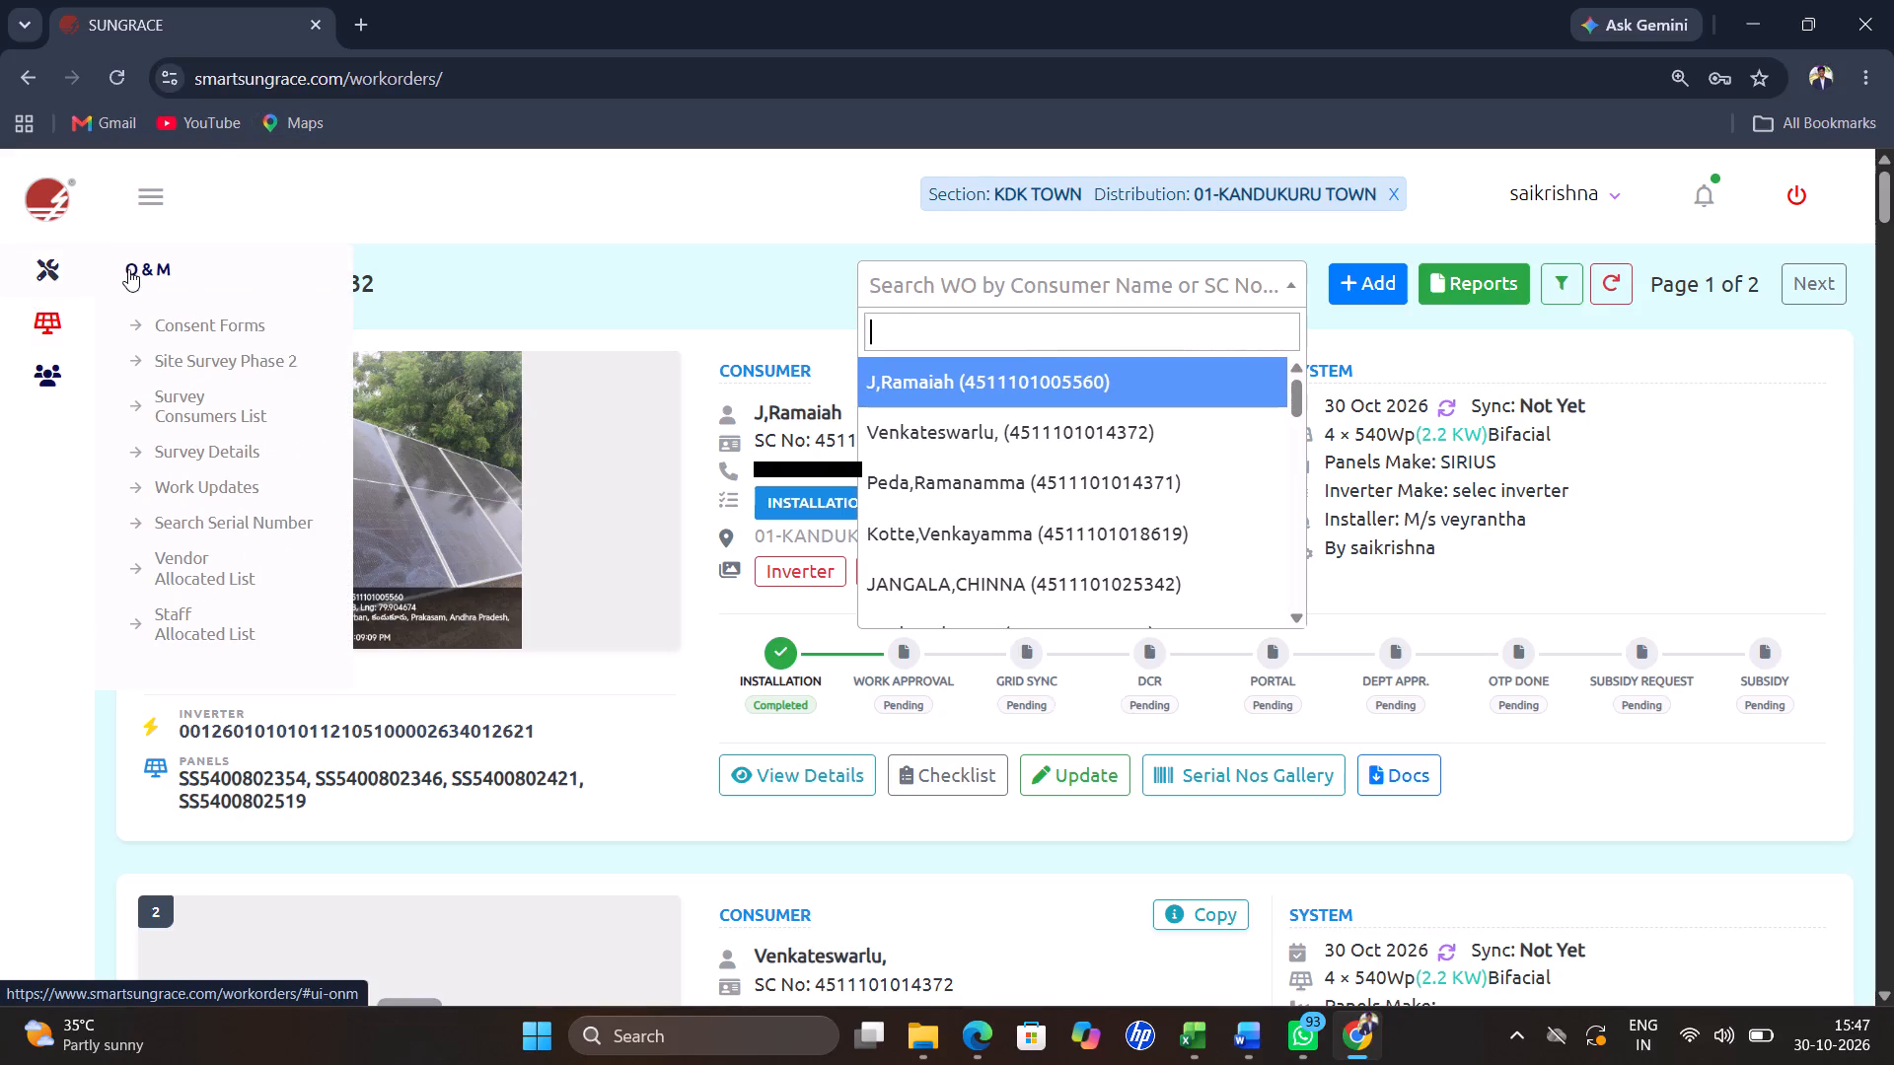
# Open the Survey Details list and look over the feasible sites.
pyautogui.click(212, 451)
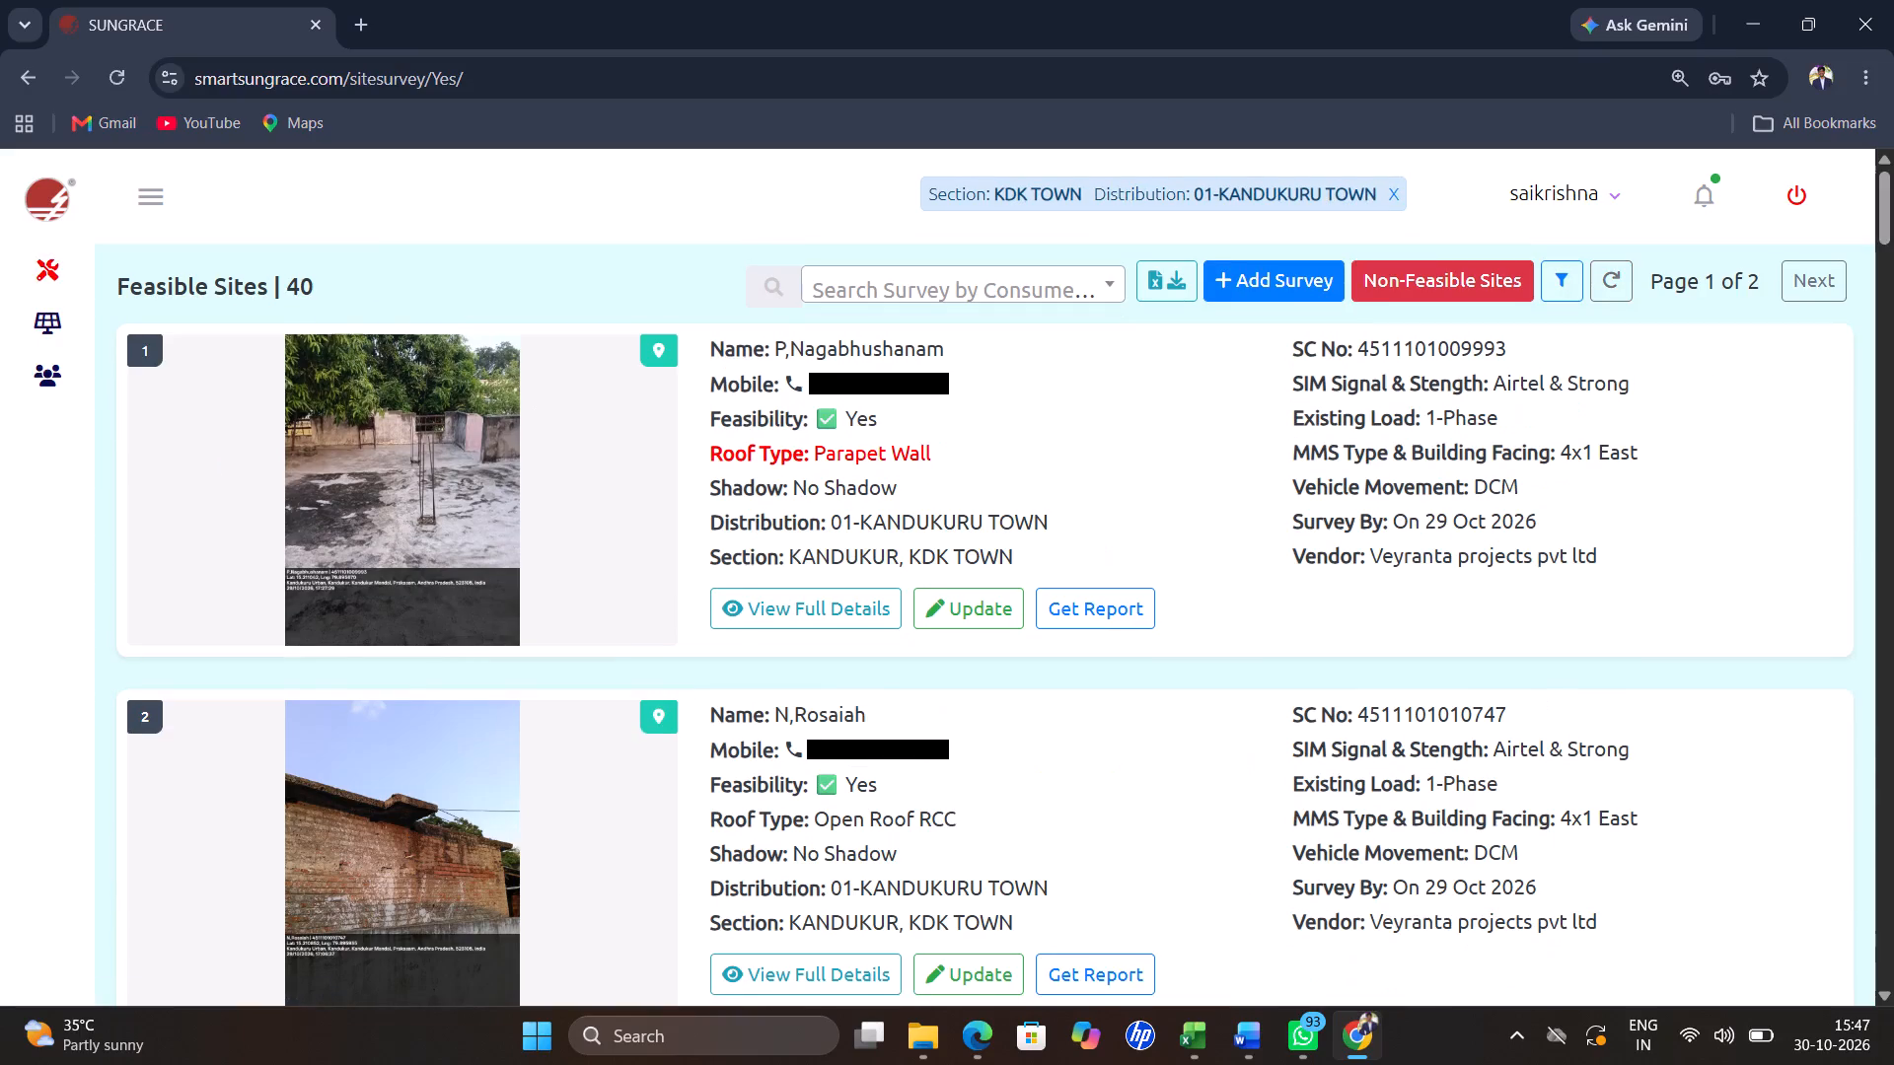
pyautogui.scroll(-5, 846, 426)
pyautogui.scroll(9, 846, 426)
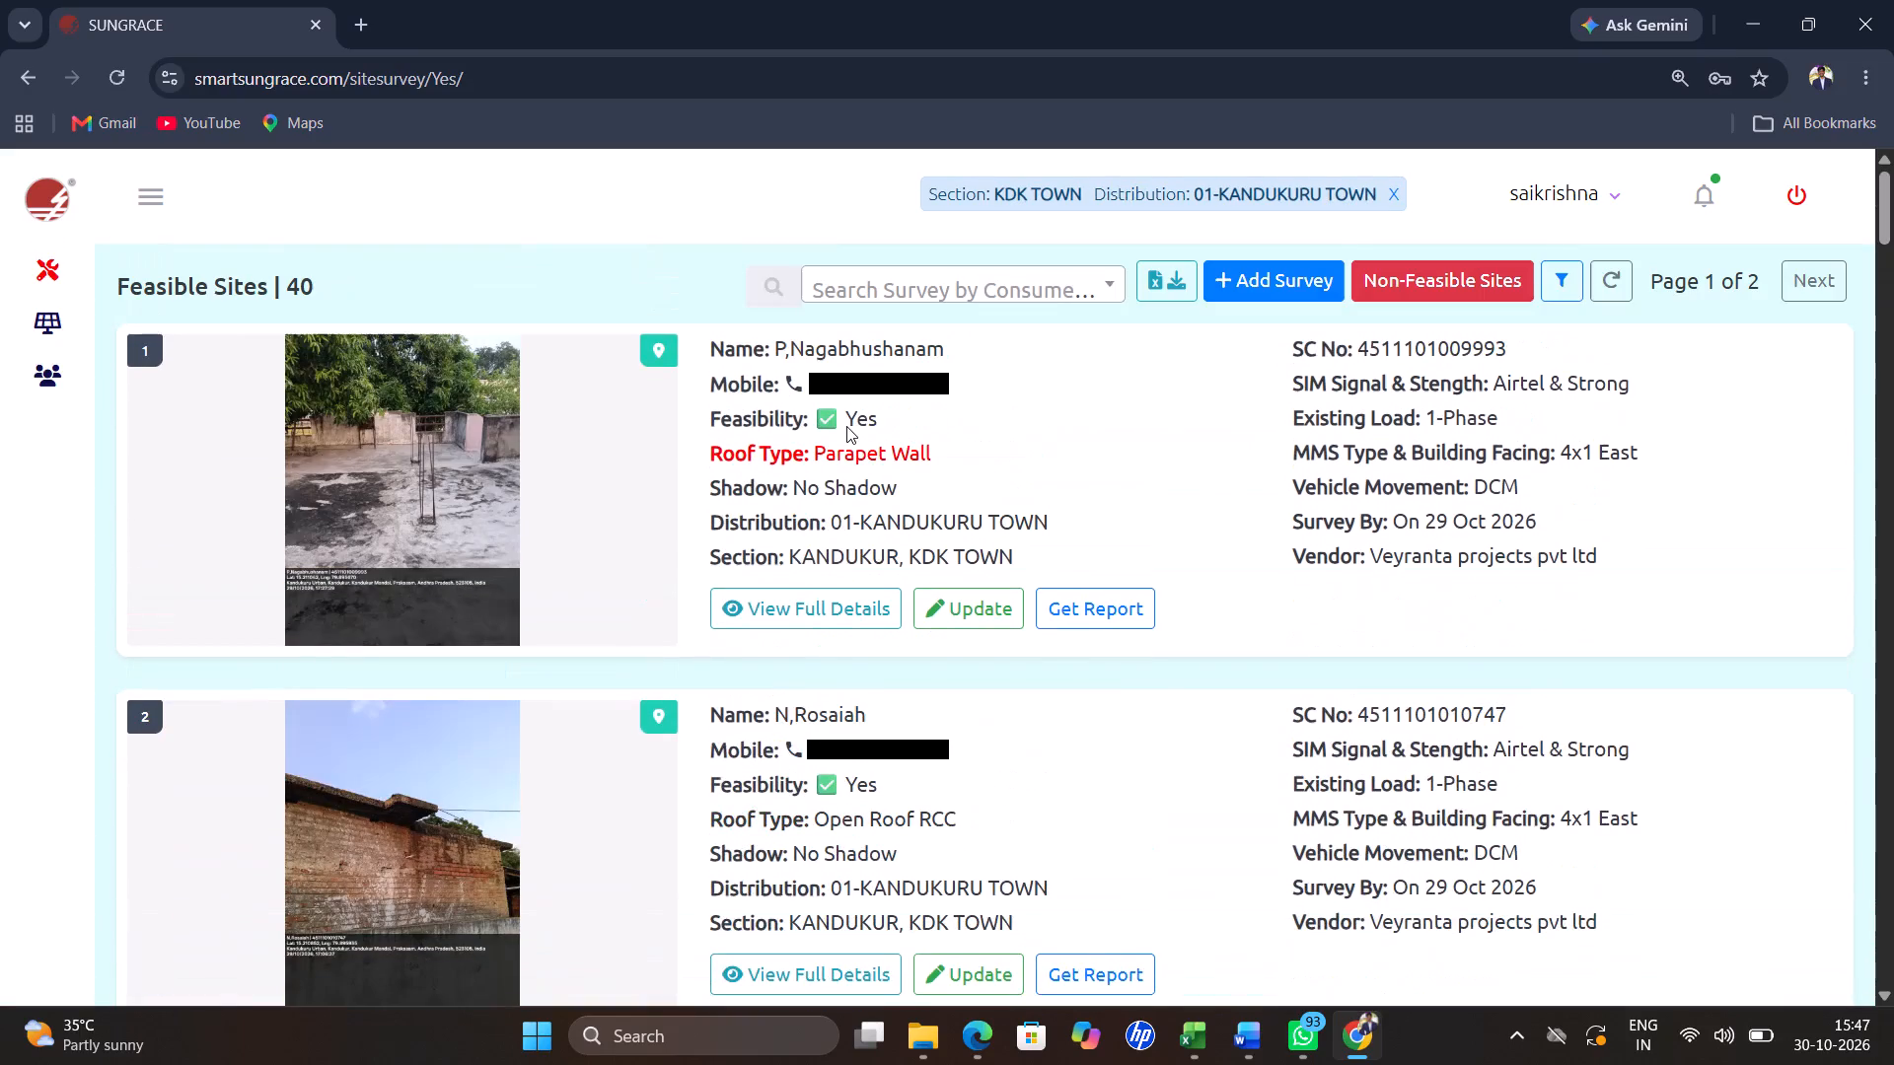
pyautogui.scroll(-5, 846, 426)
pyautogui.scroll(9, 846, 426)
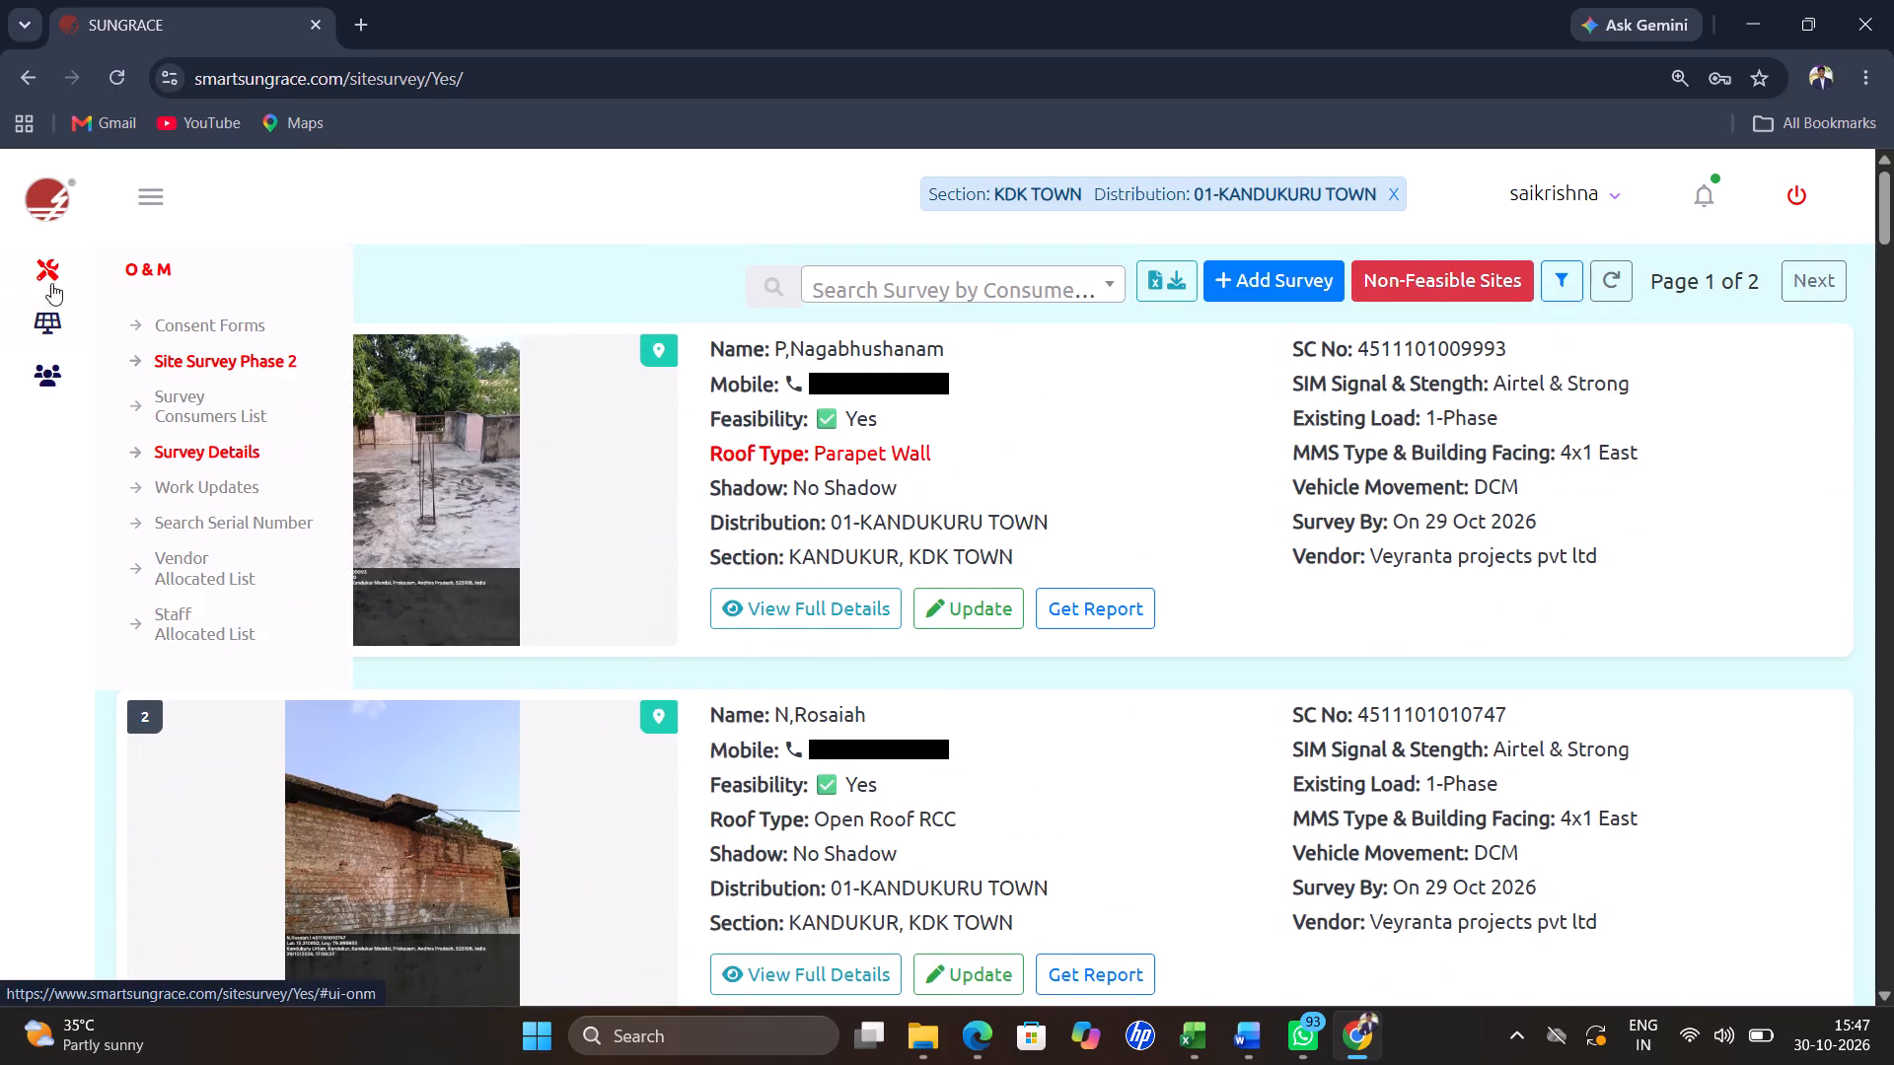
# Open the Site Survey Phase 2 list by way of the consent forms, search its feasible sites for 9208 and clear the entry.
pyautogui.click(166, 317)
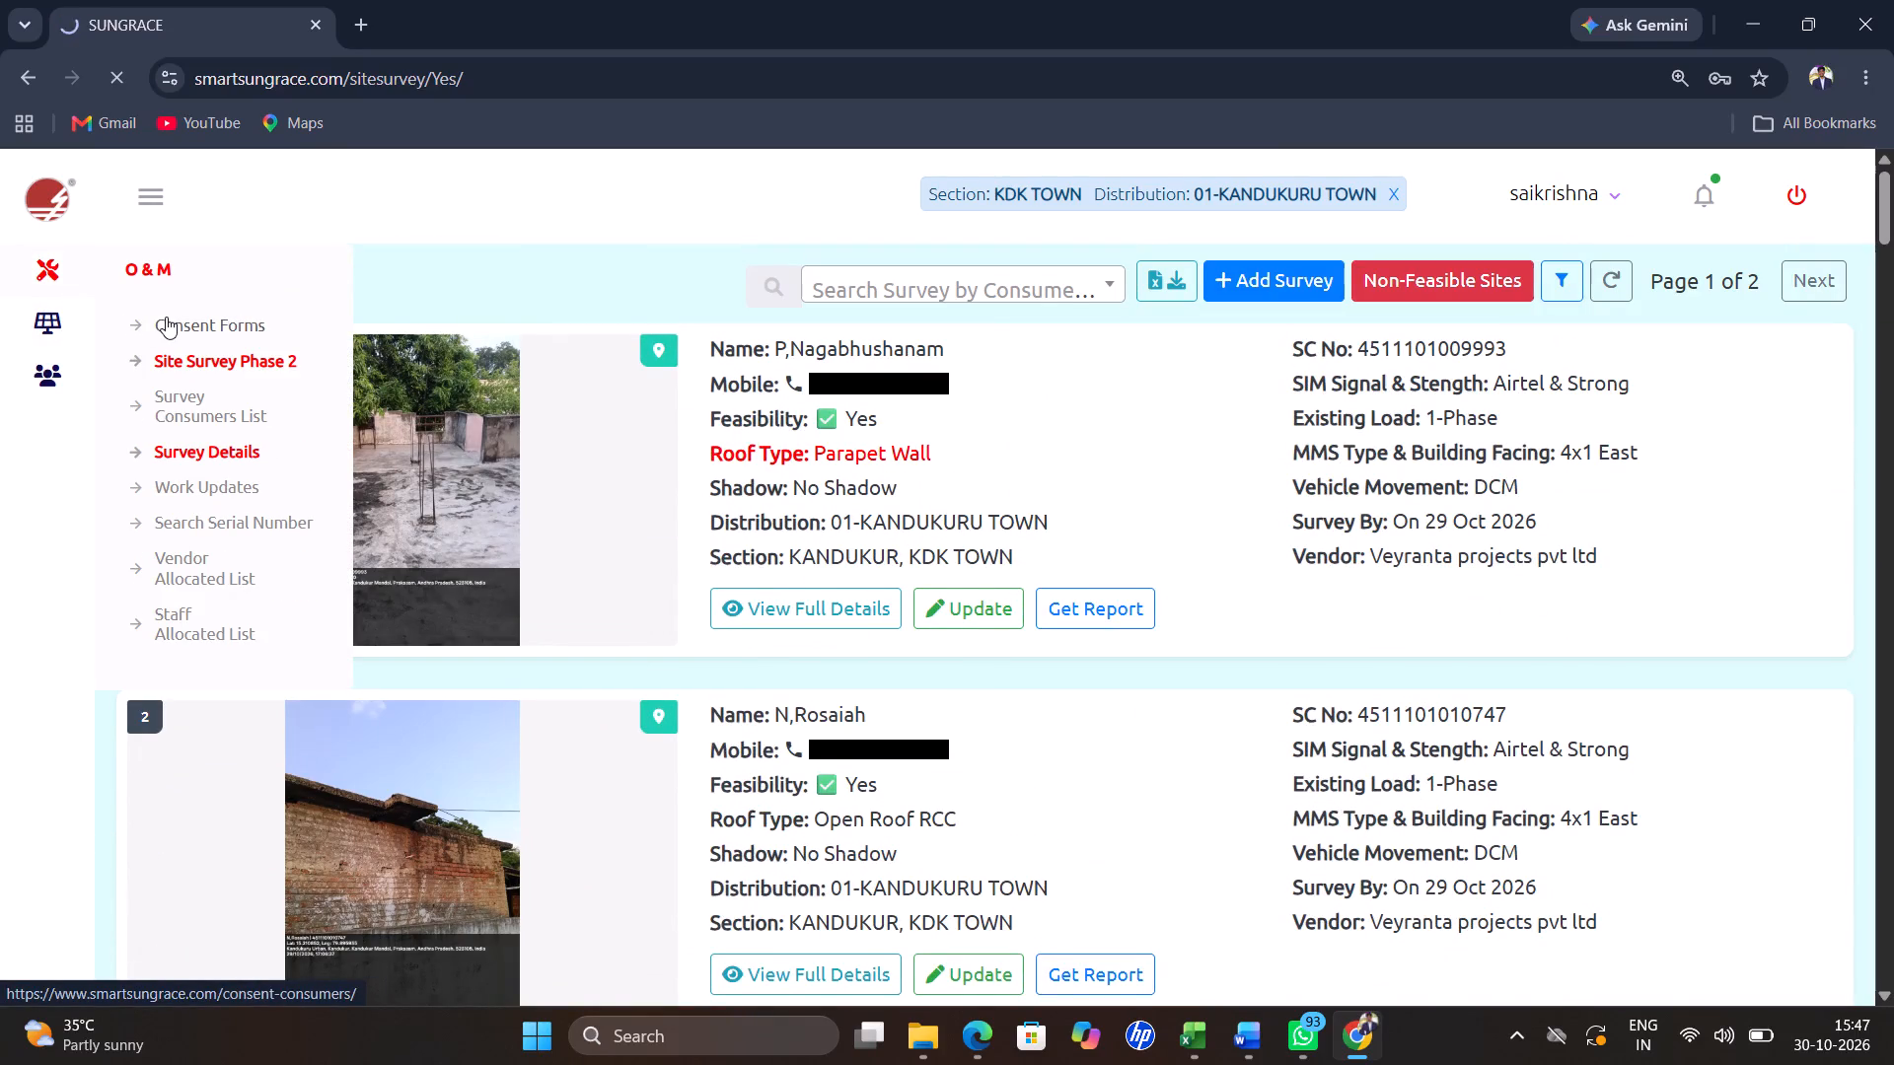
pyautogui.click(185, 399)
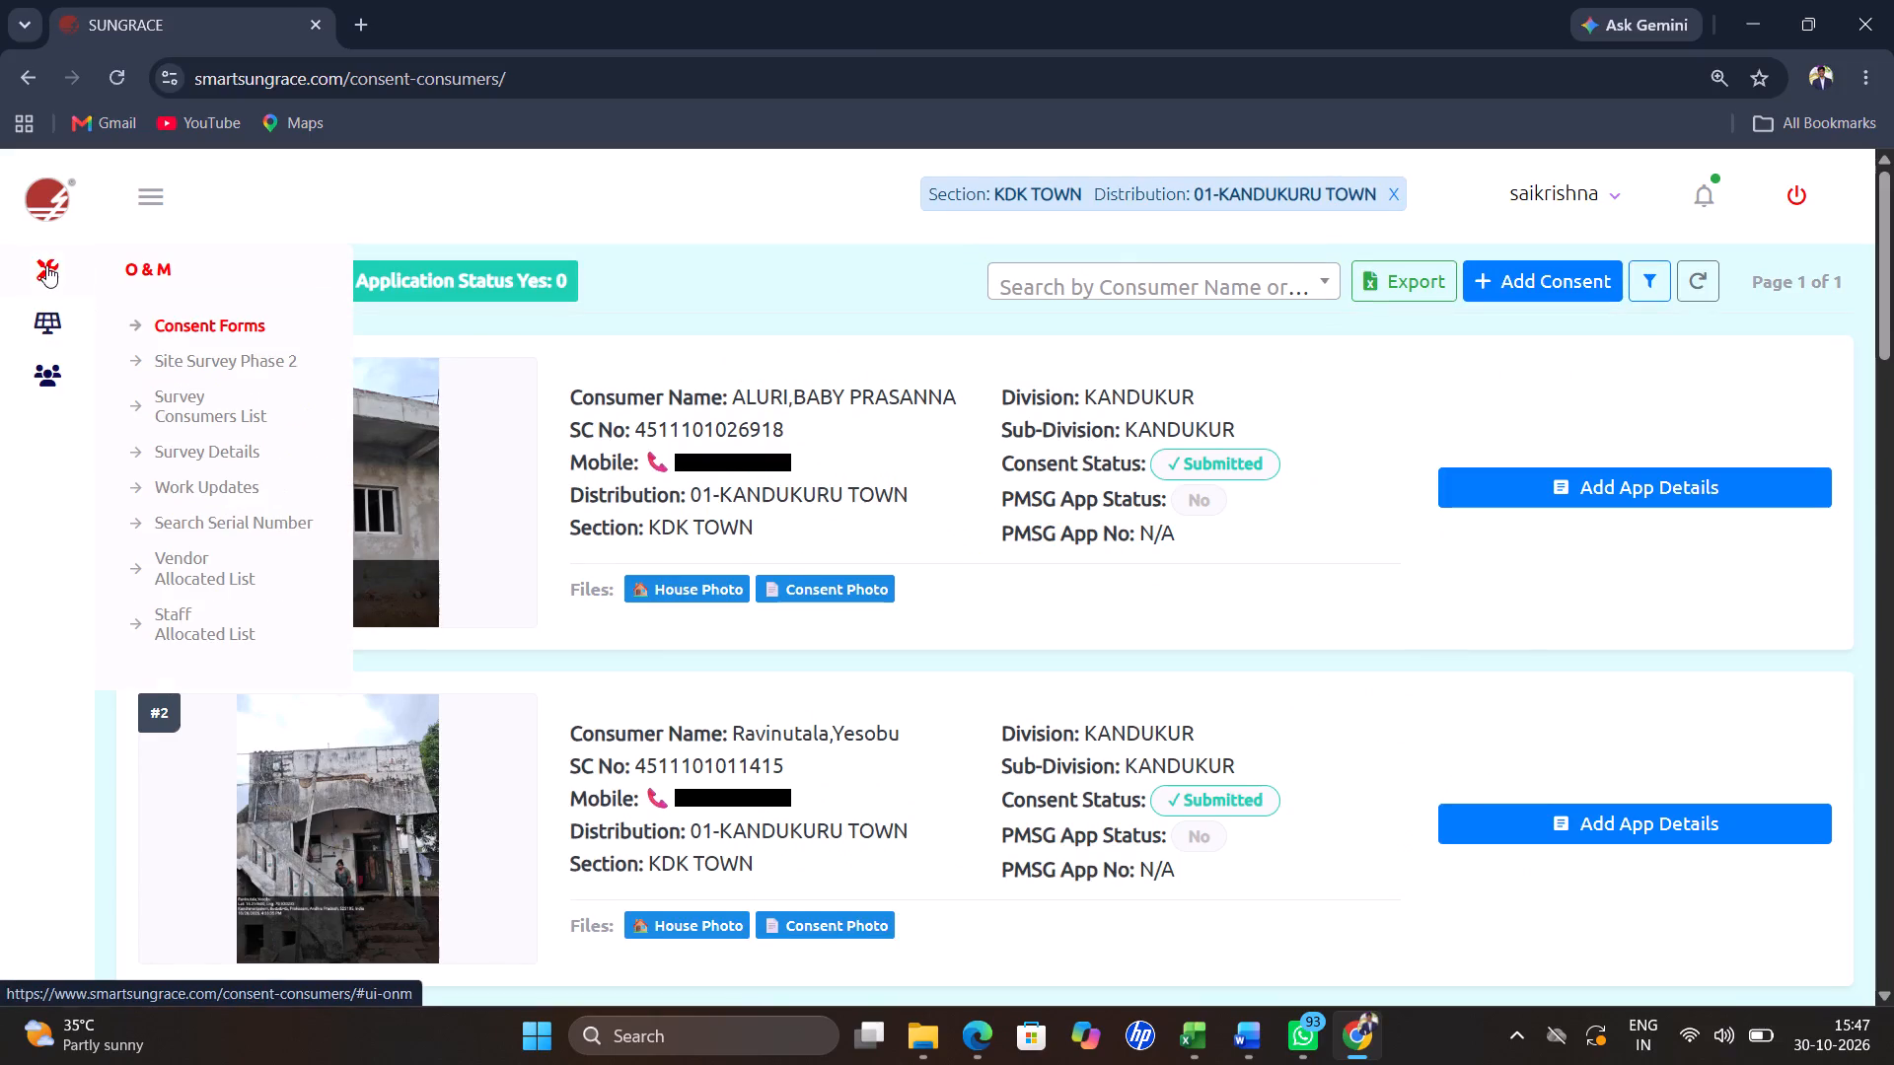
pyautogui.click(155, 351)
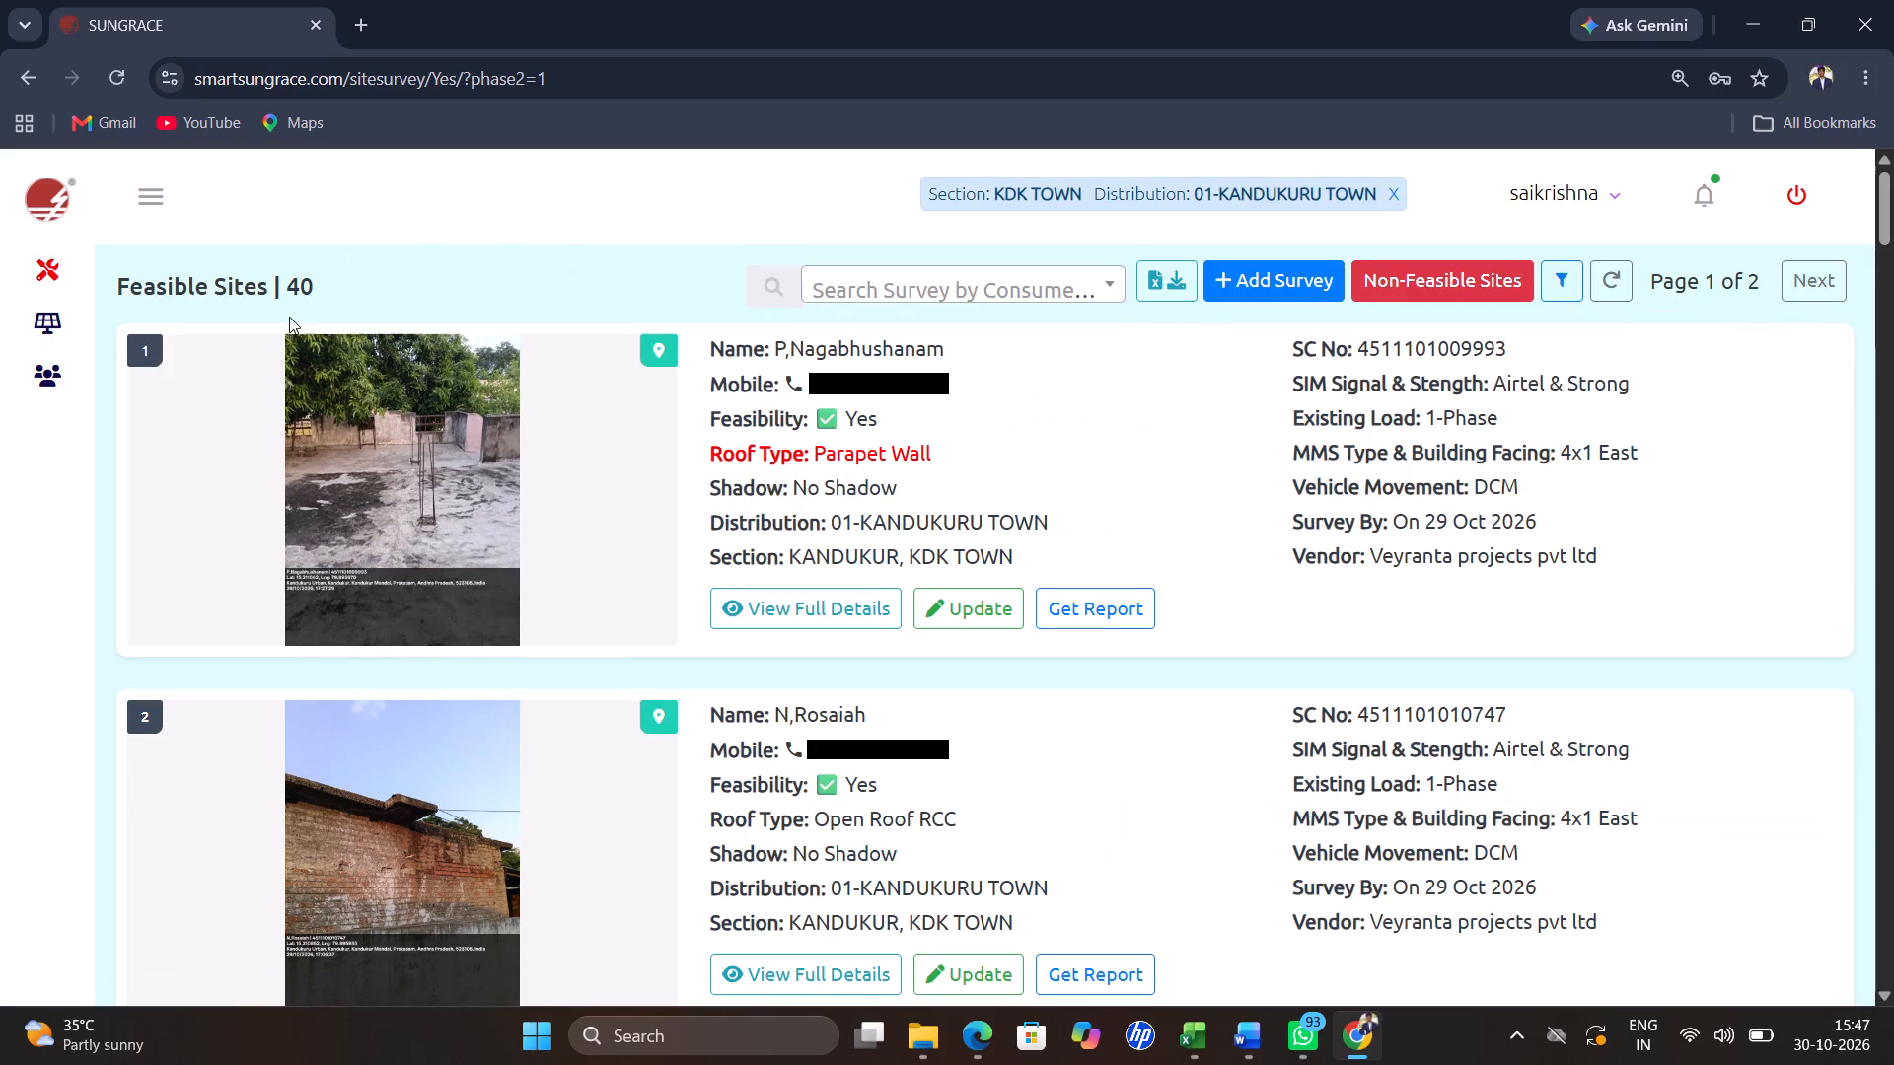
pyautogui.click(953, 279)
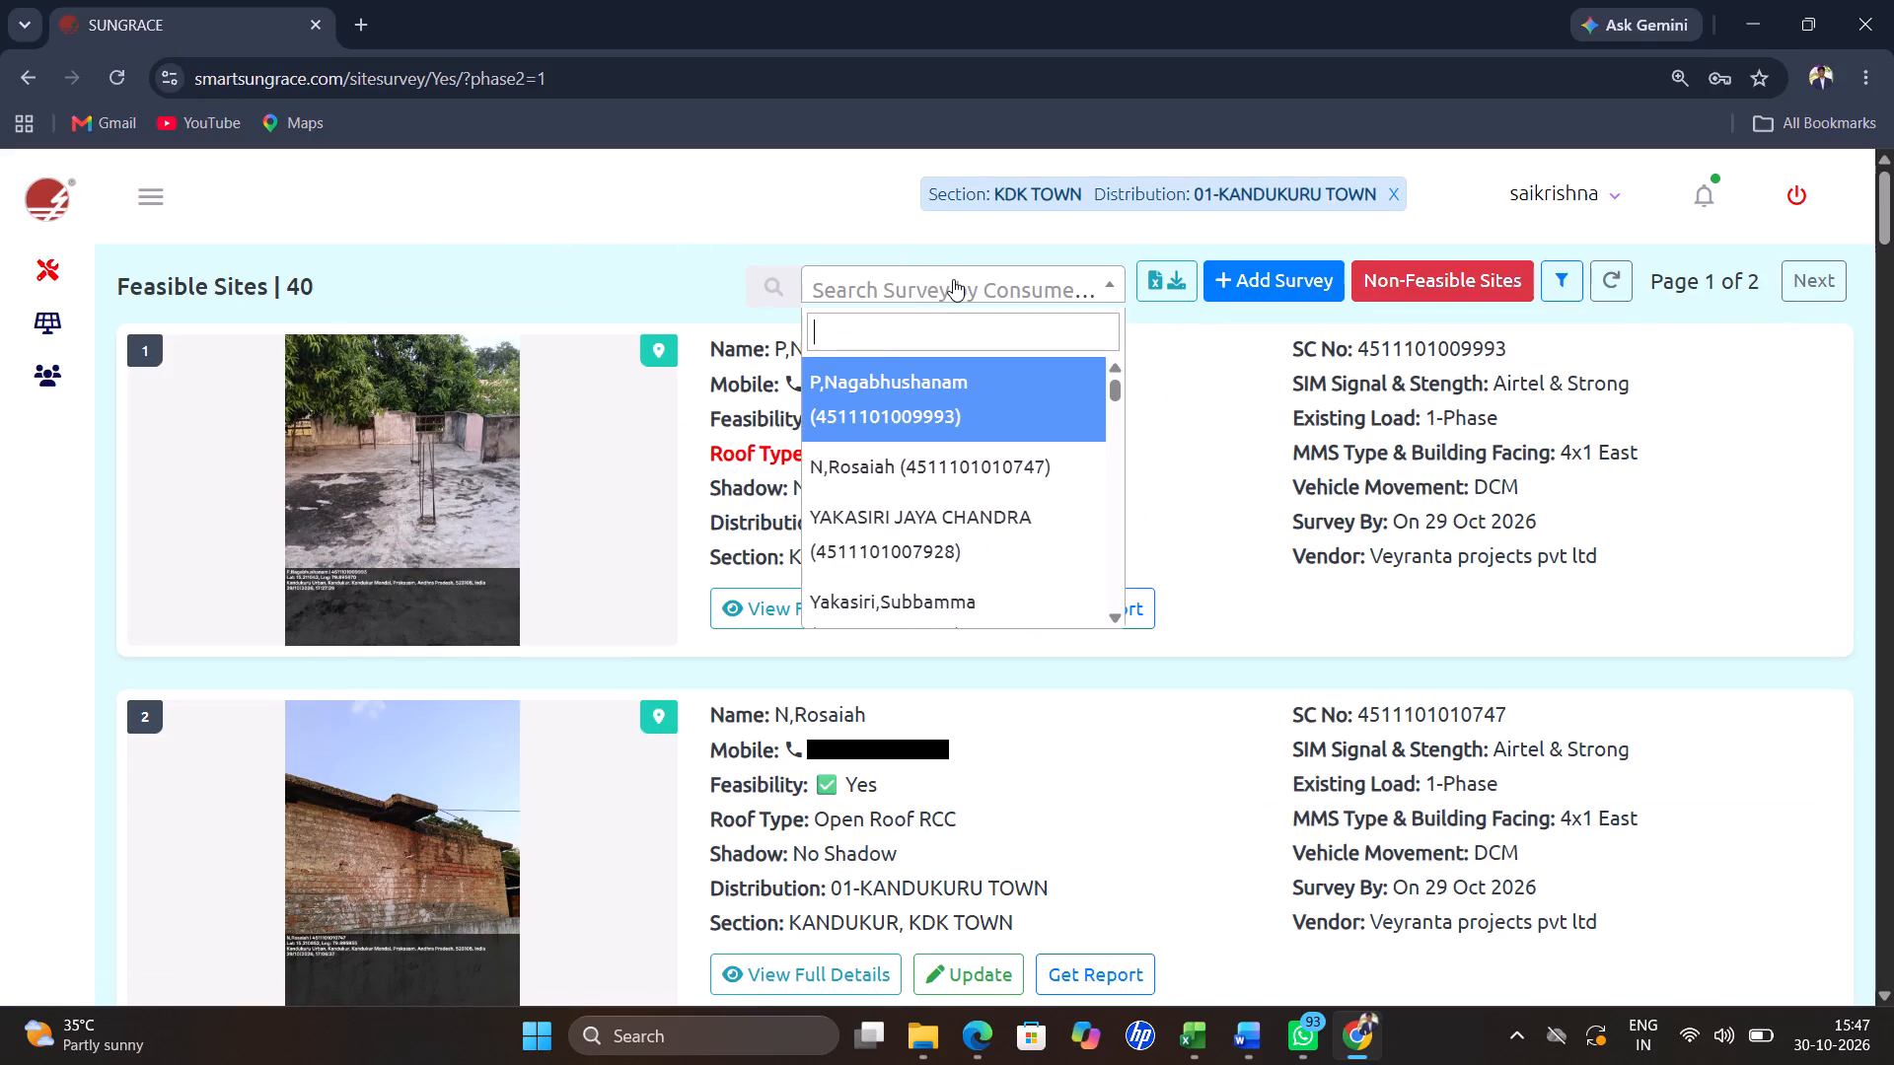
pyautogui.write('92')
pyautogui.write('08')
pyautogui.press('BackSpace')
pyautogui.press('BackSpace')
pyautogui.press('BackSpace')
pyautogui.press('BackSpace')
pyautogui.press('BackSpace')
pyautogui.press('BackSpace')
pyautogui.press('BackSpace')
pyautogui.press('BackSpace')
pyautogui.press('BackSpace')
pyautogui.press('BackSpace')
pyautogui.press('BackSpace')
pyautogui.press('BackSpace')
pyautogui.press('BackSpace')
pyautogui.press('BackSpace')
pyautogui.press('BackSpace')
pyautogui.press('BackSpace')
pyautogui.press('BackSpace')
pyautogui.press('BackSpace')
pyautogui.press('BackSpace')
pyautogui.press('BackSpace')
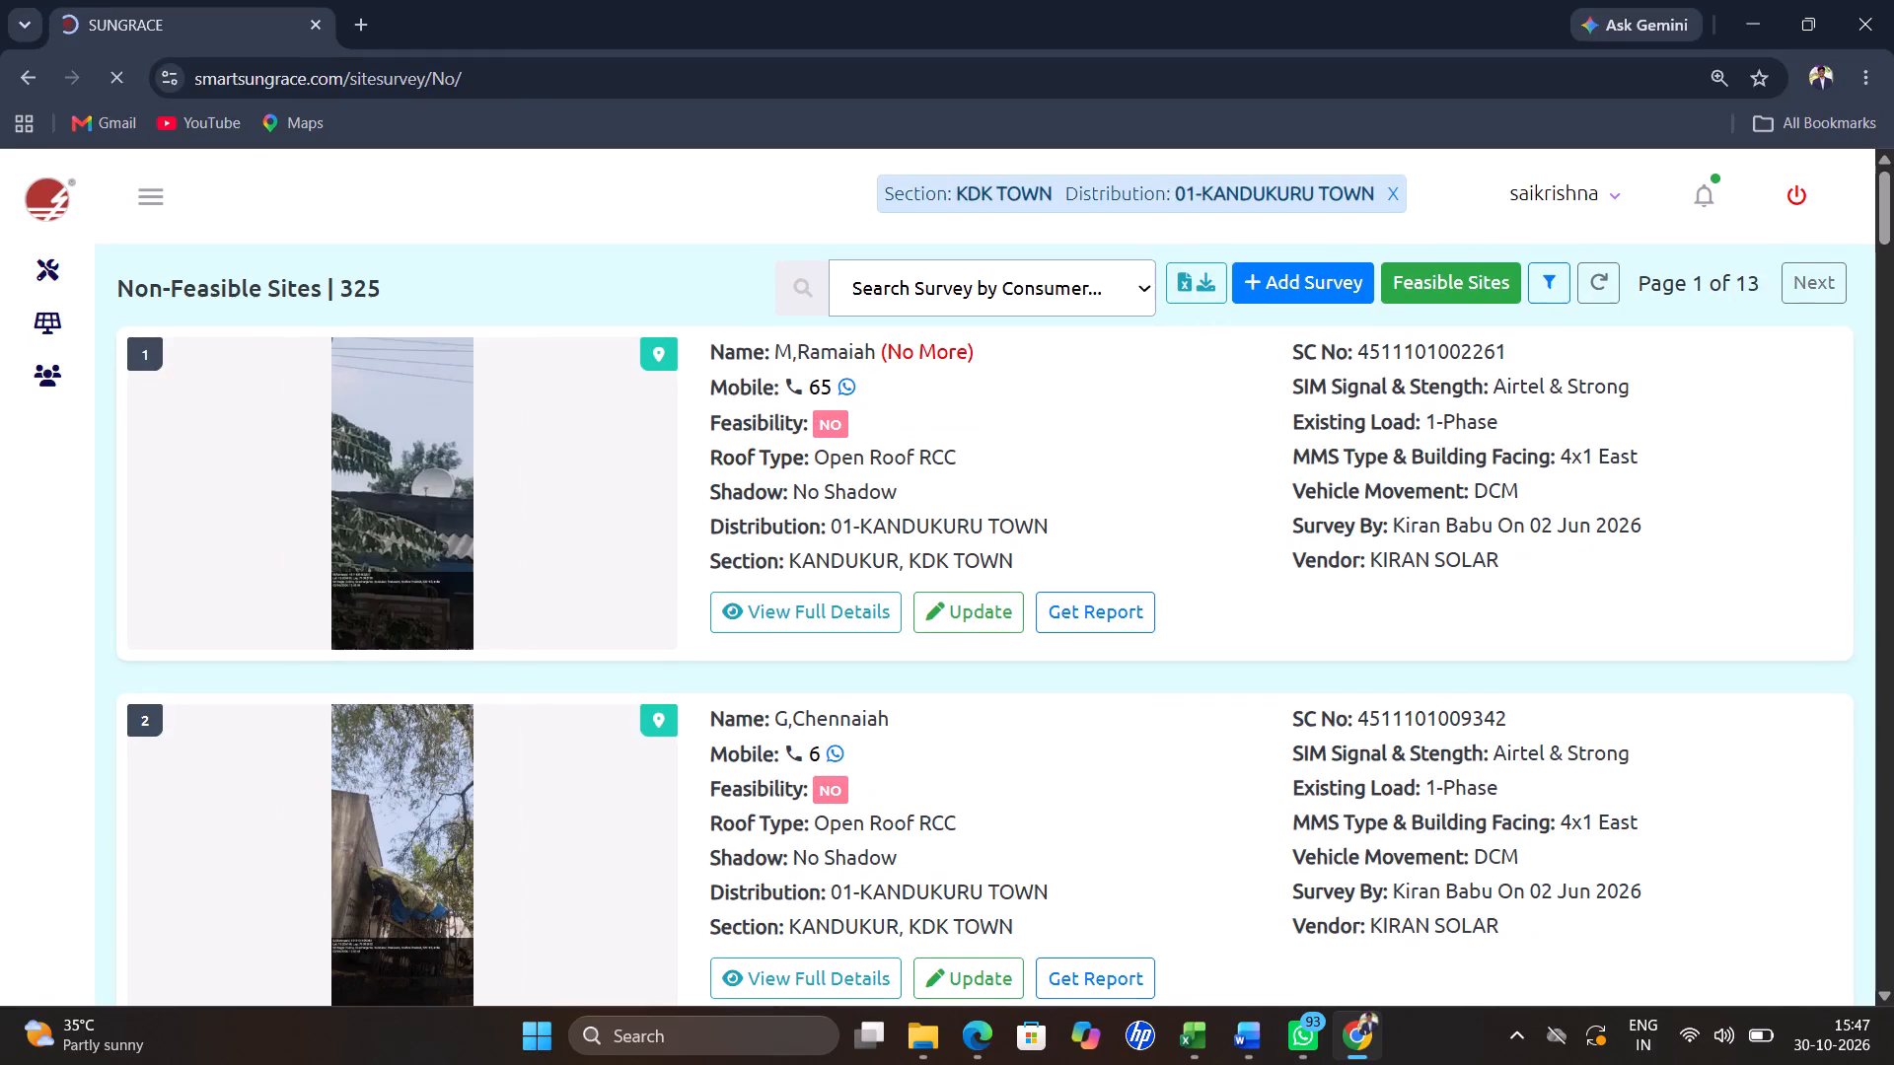
# Search the non-feasible site surveys for 9208.
pyautogui.click(874, 287)
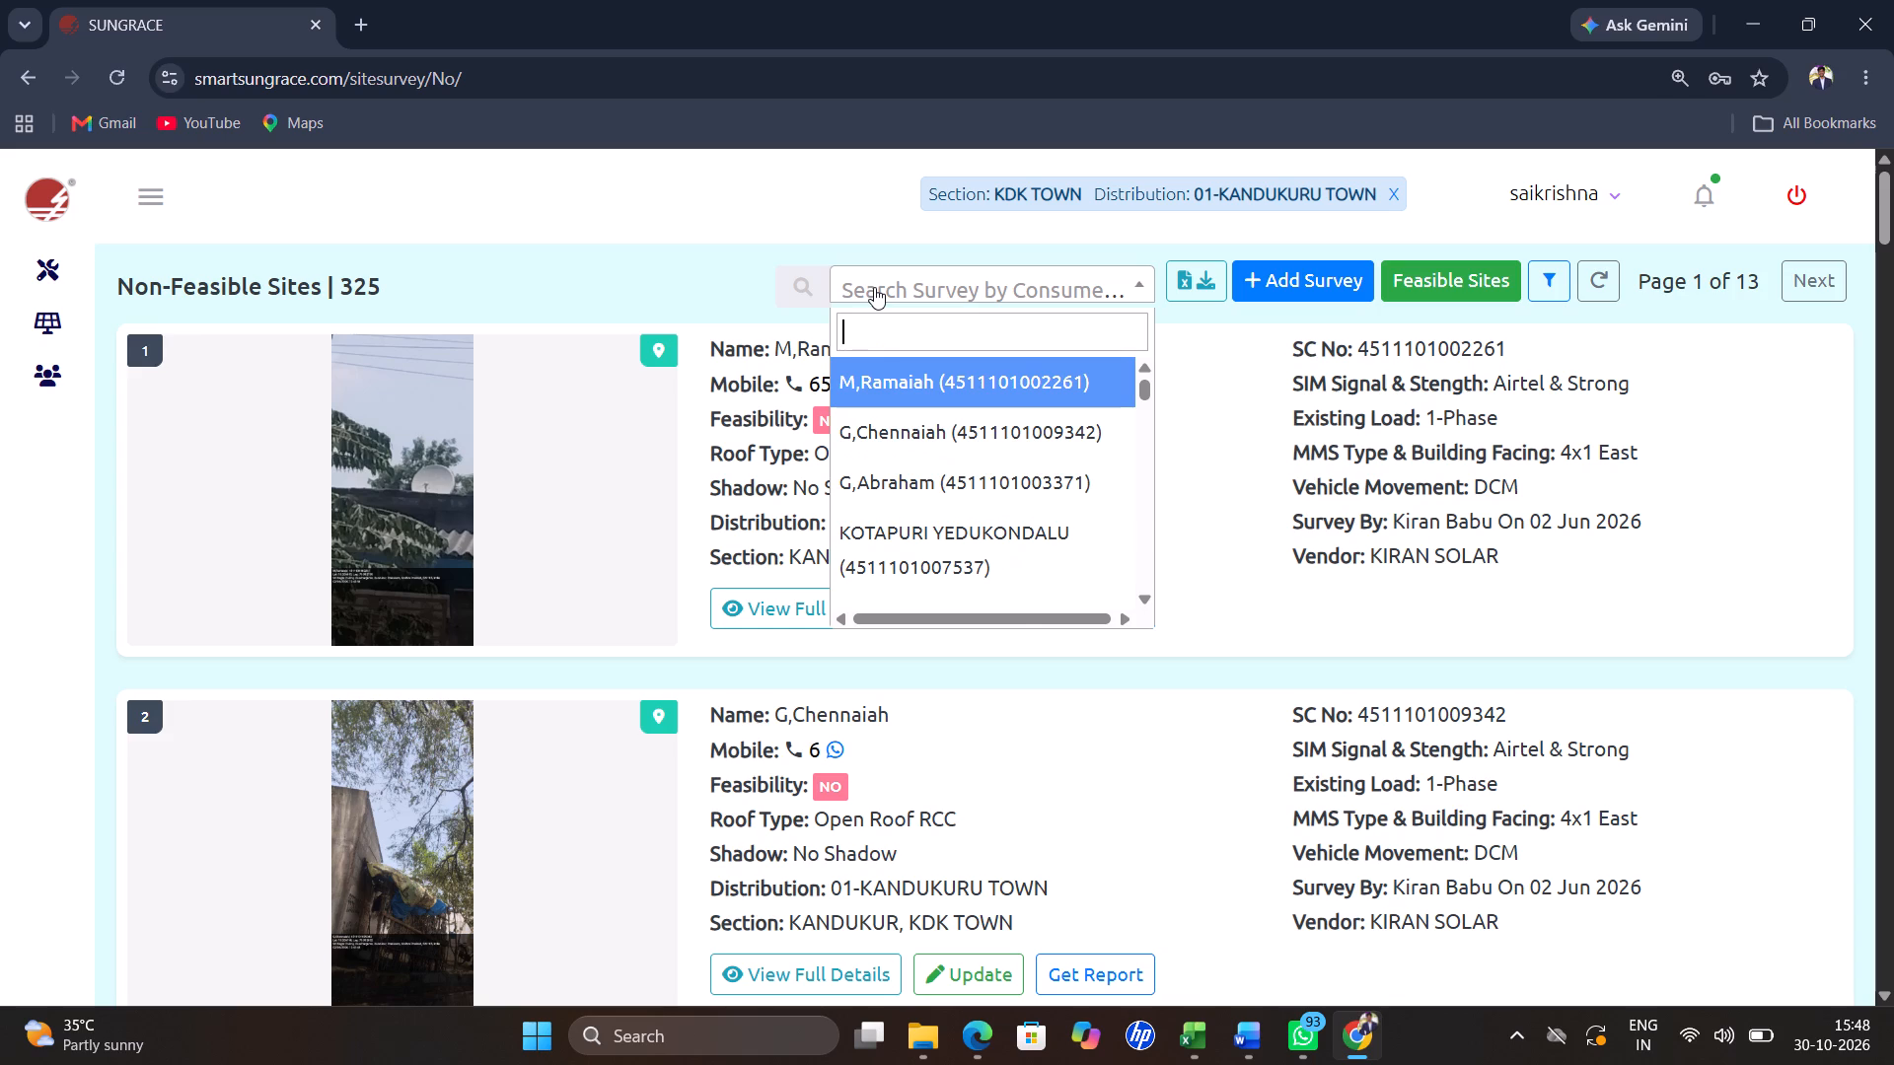
pyautogui.write('9208')
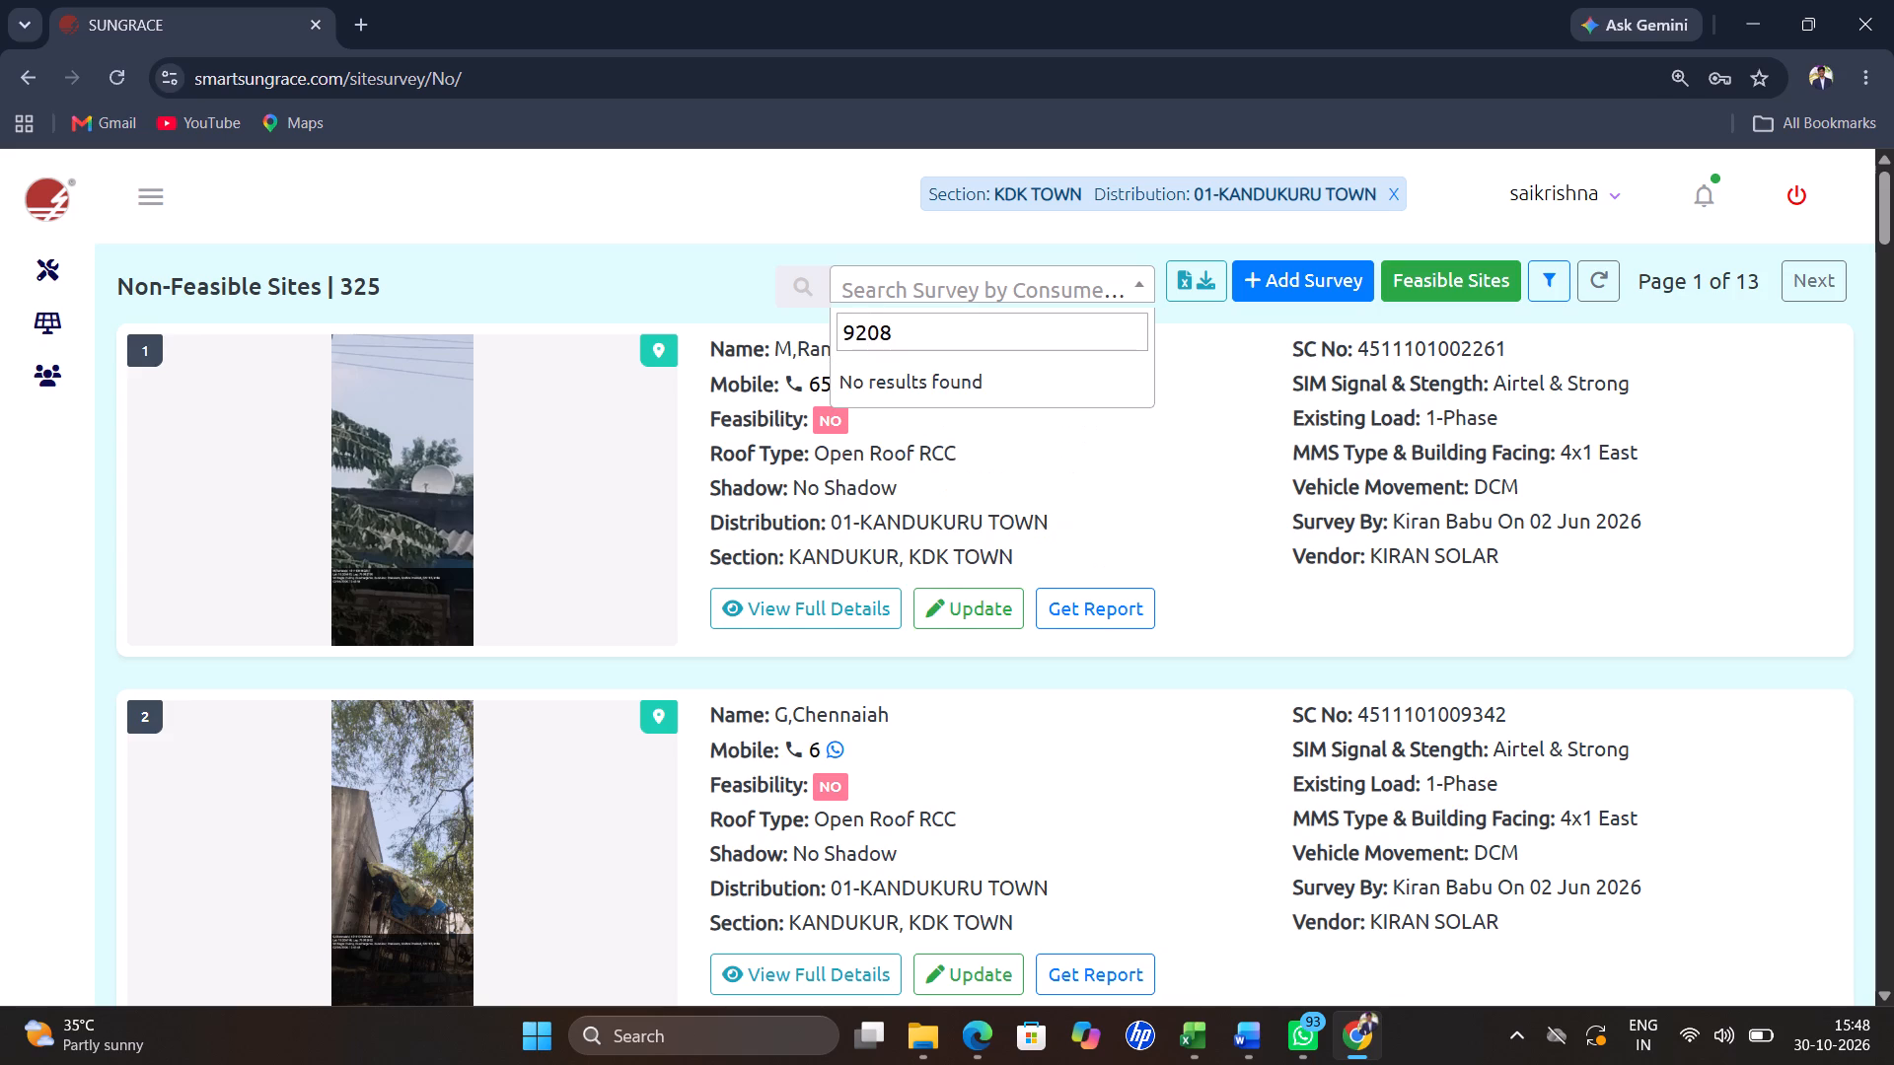
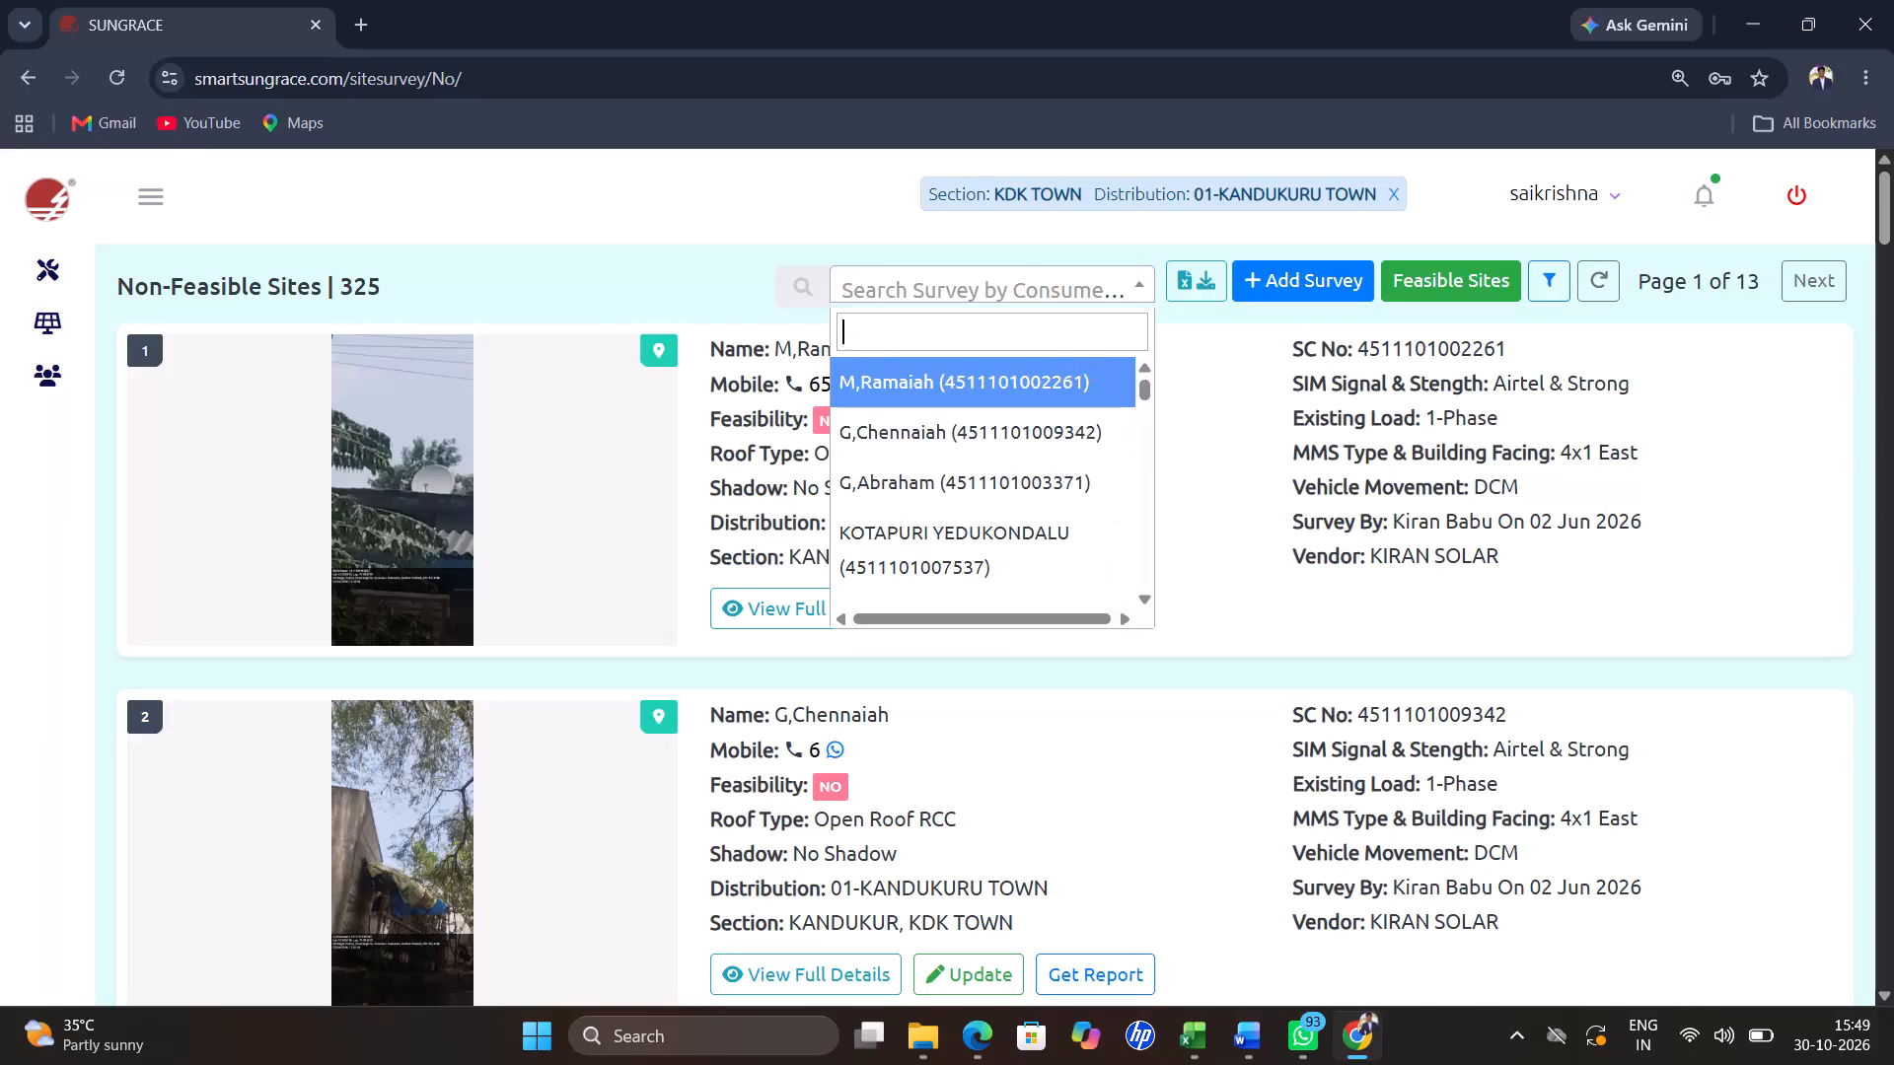
# Return to the installations list, start adding a new installation, search its consumer field for 103 and clear the entry.
pyautogui.press('BackSpace')
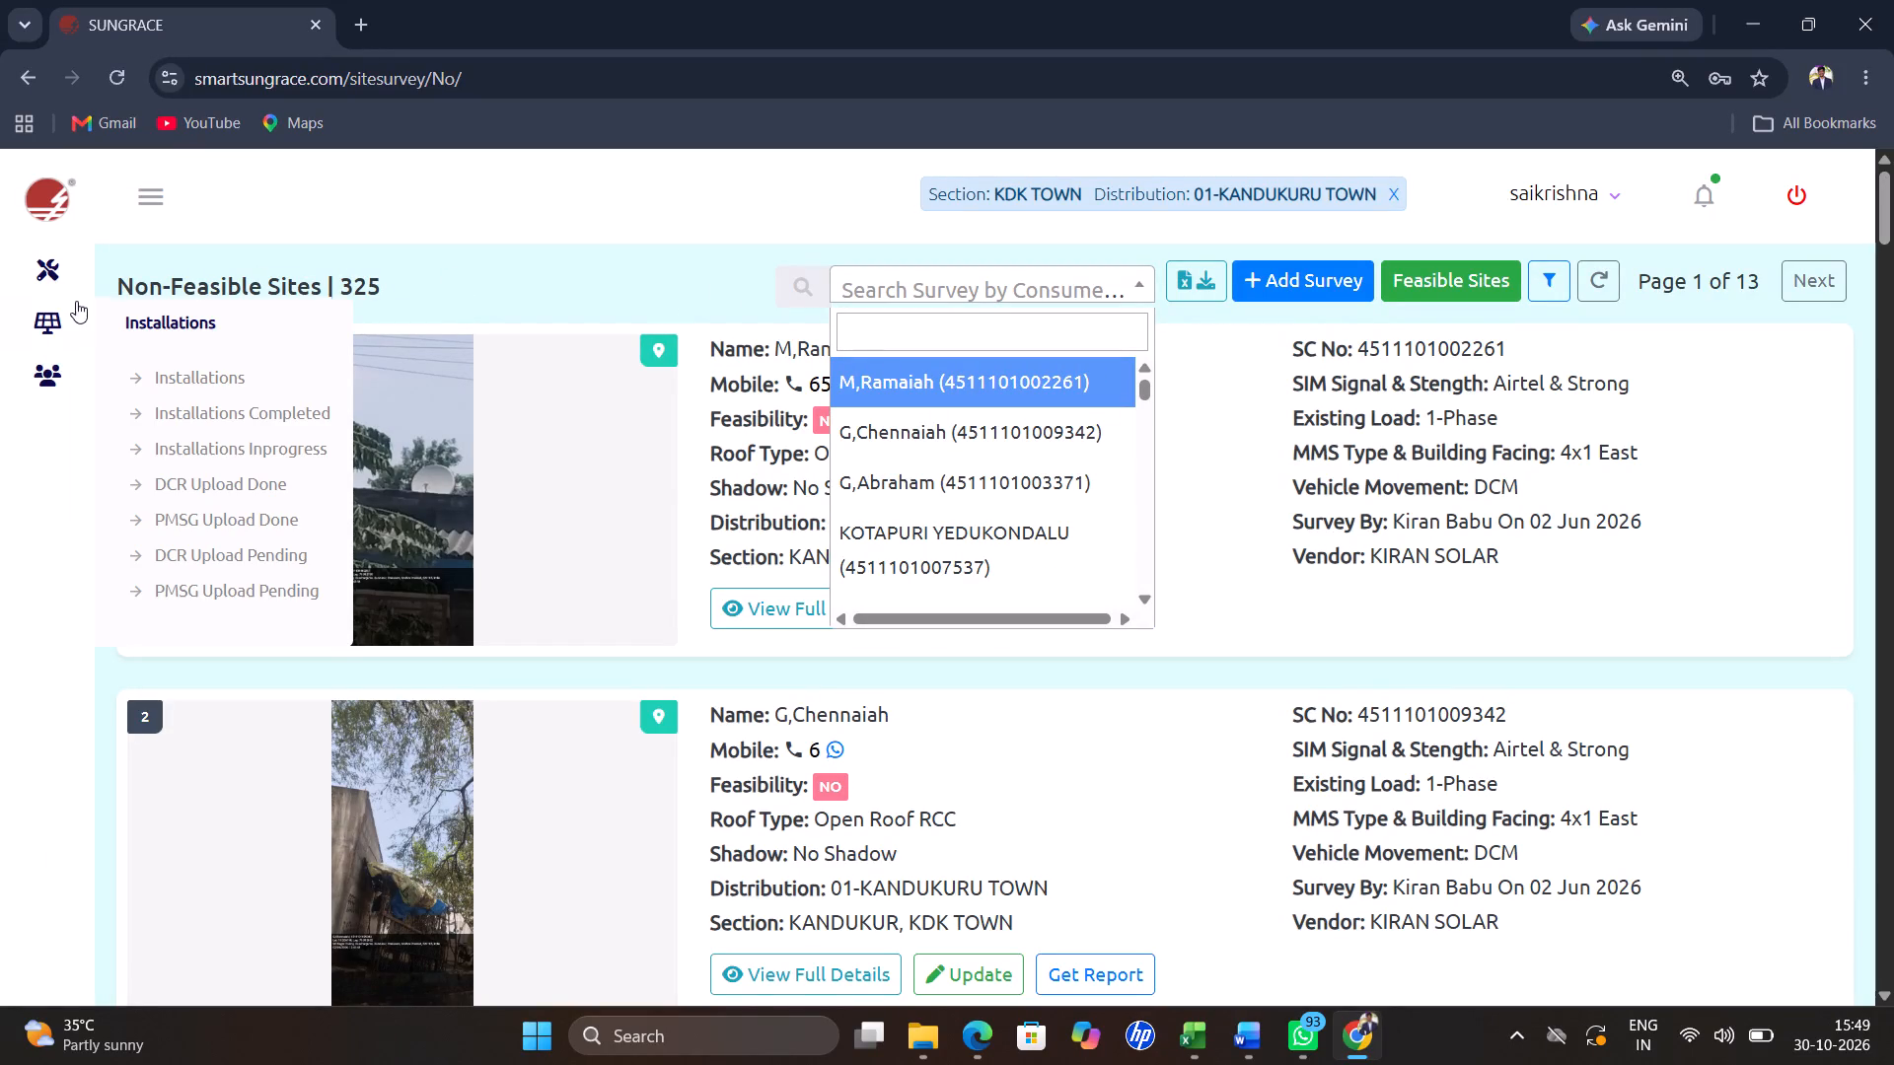
pyautogui.click(165, 365)
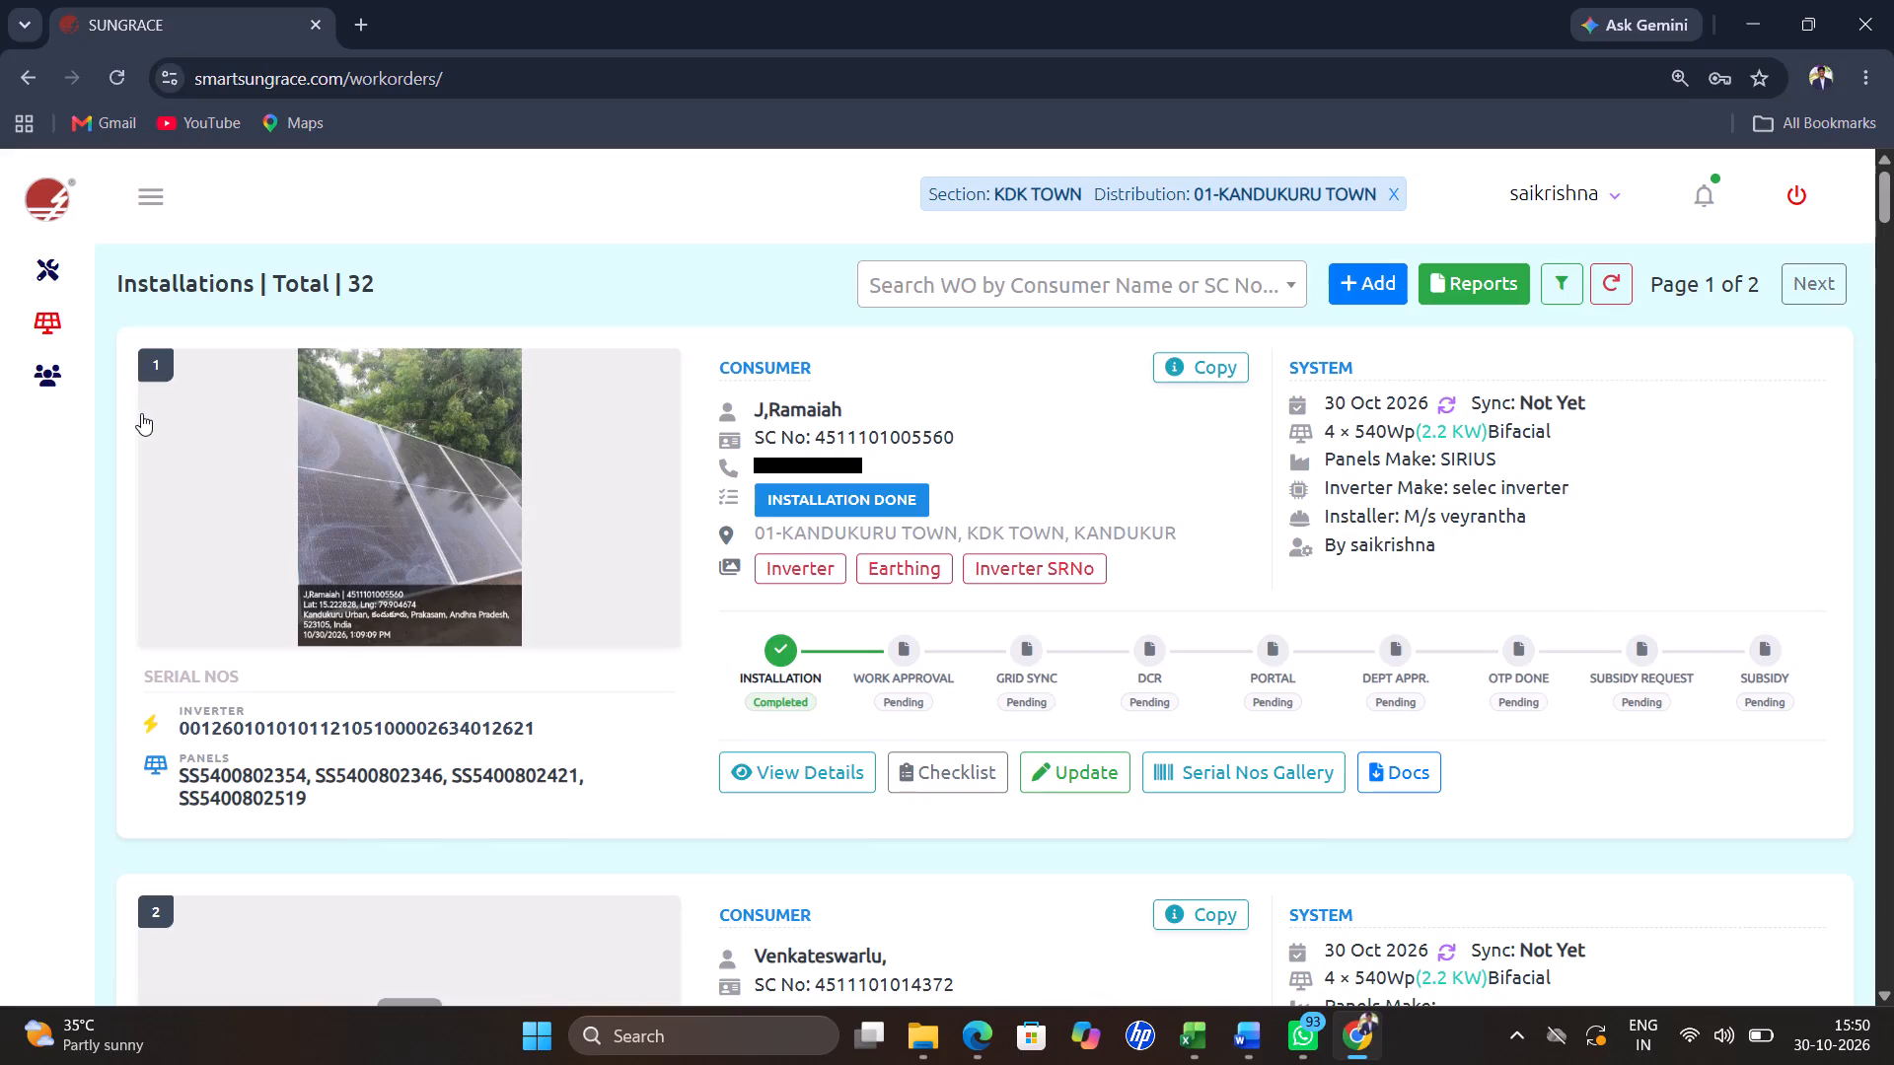
pyautogui.click(984, 284)
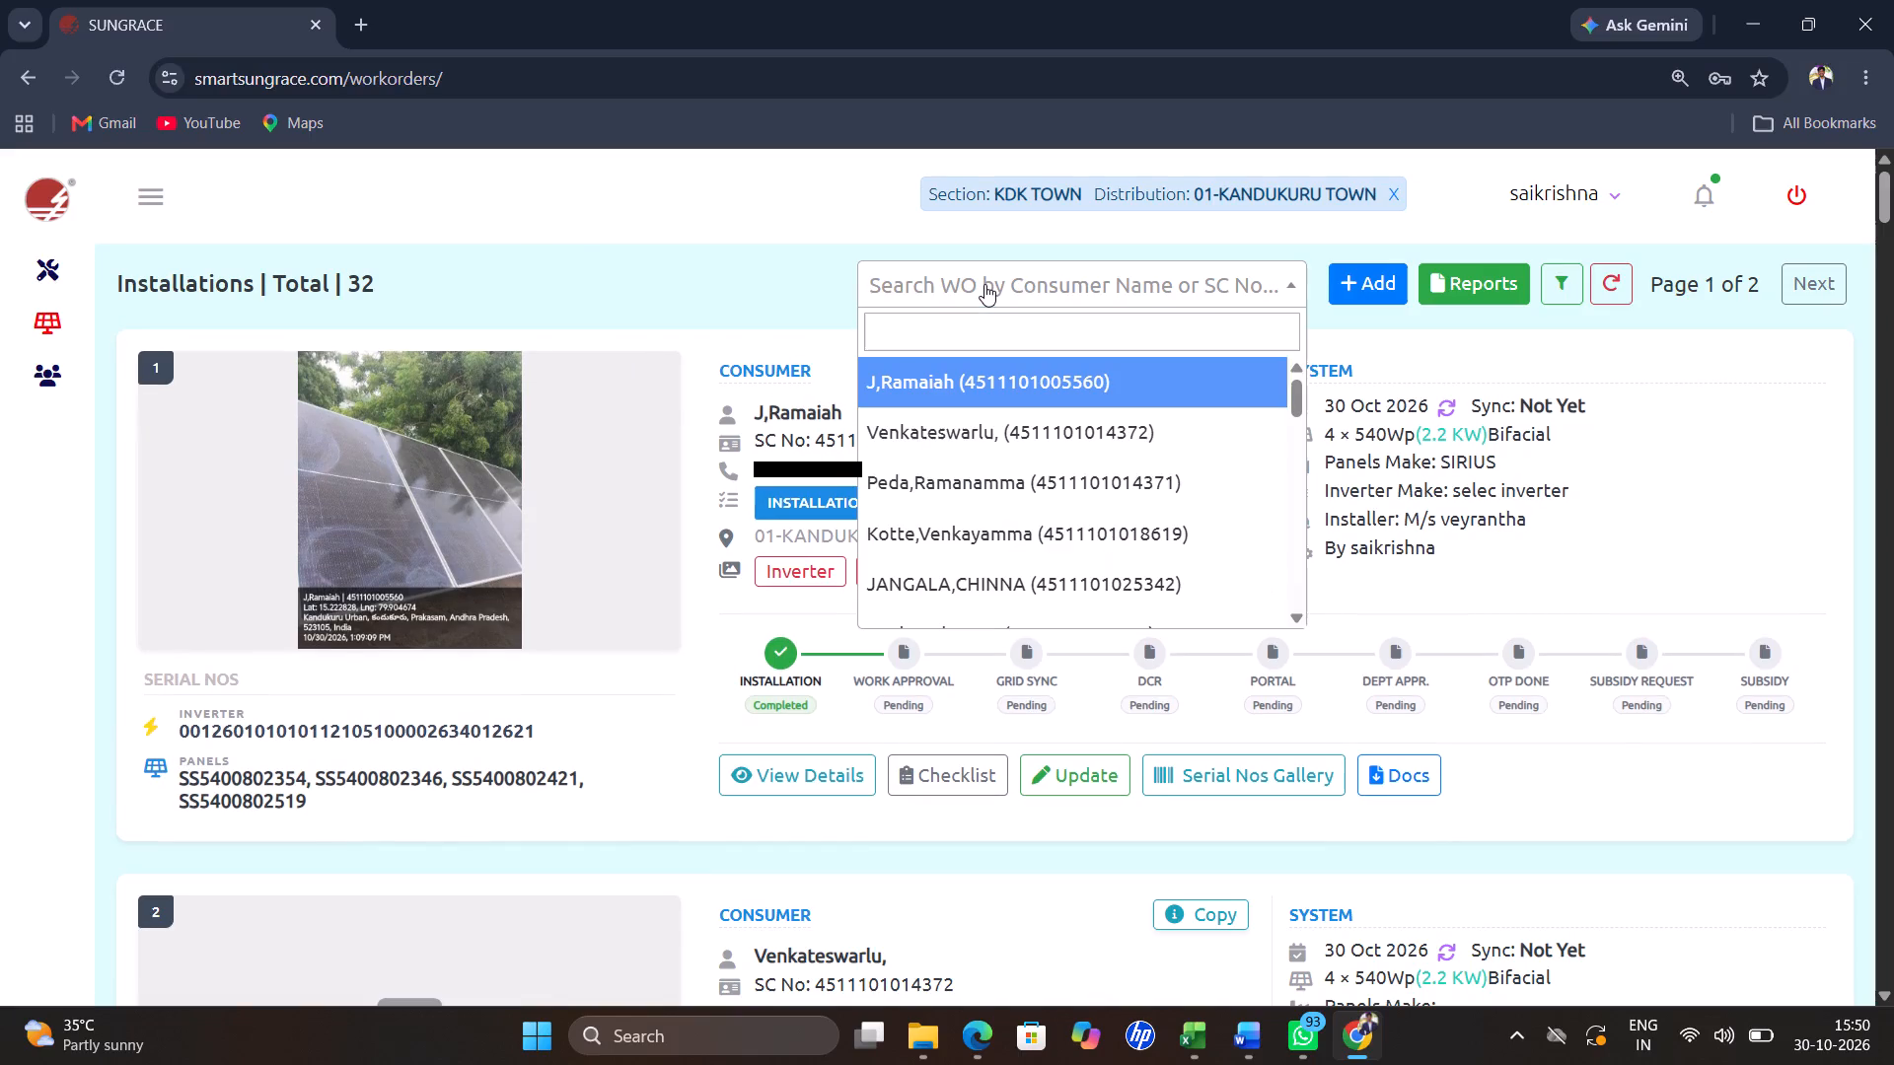
pyautogui.click(1360, 268)
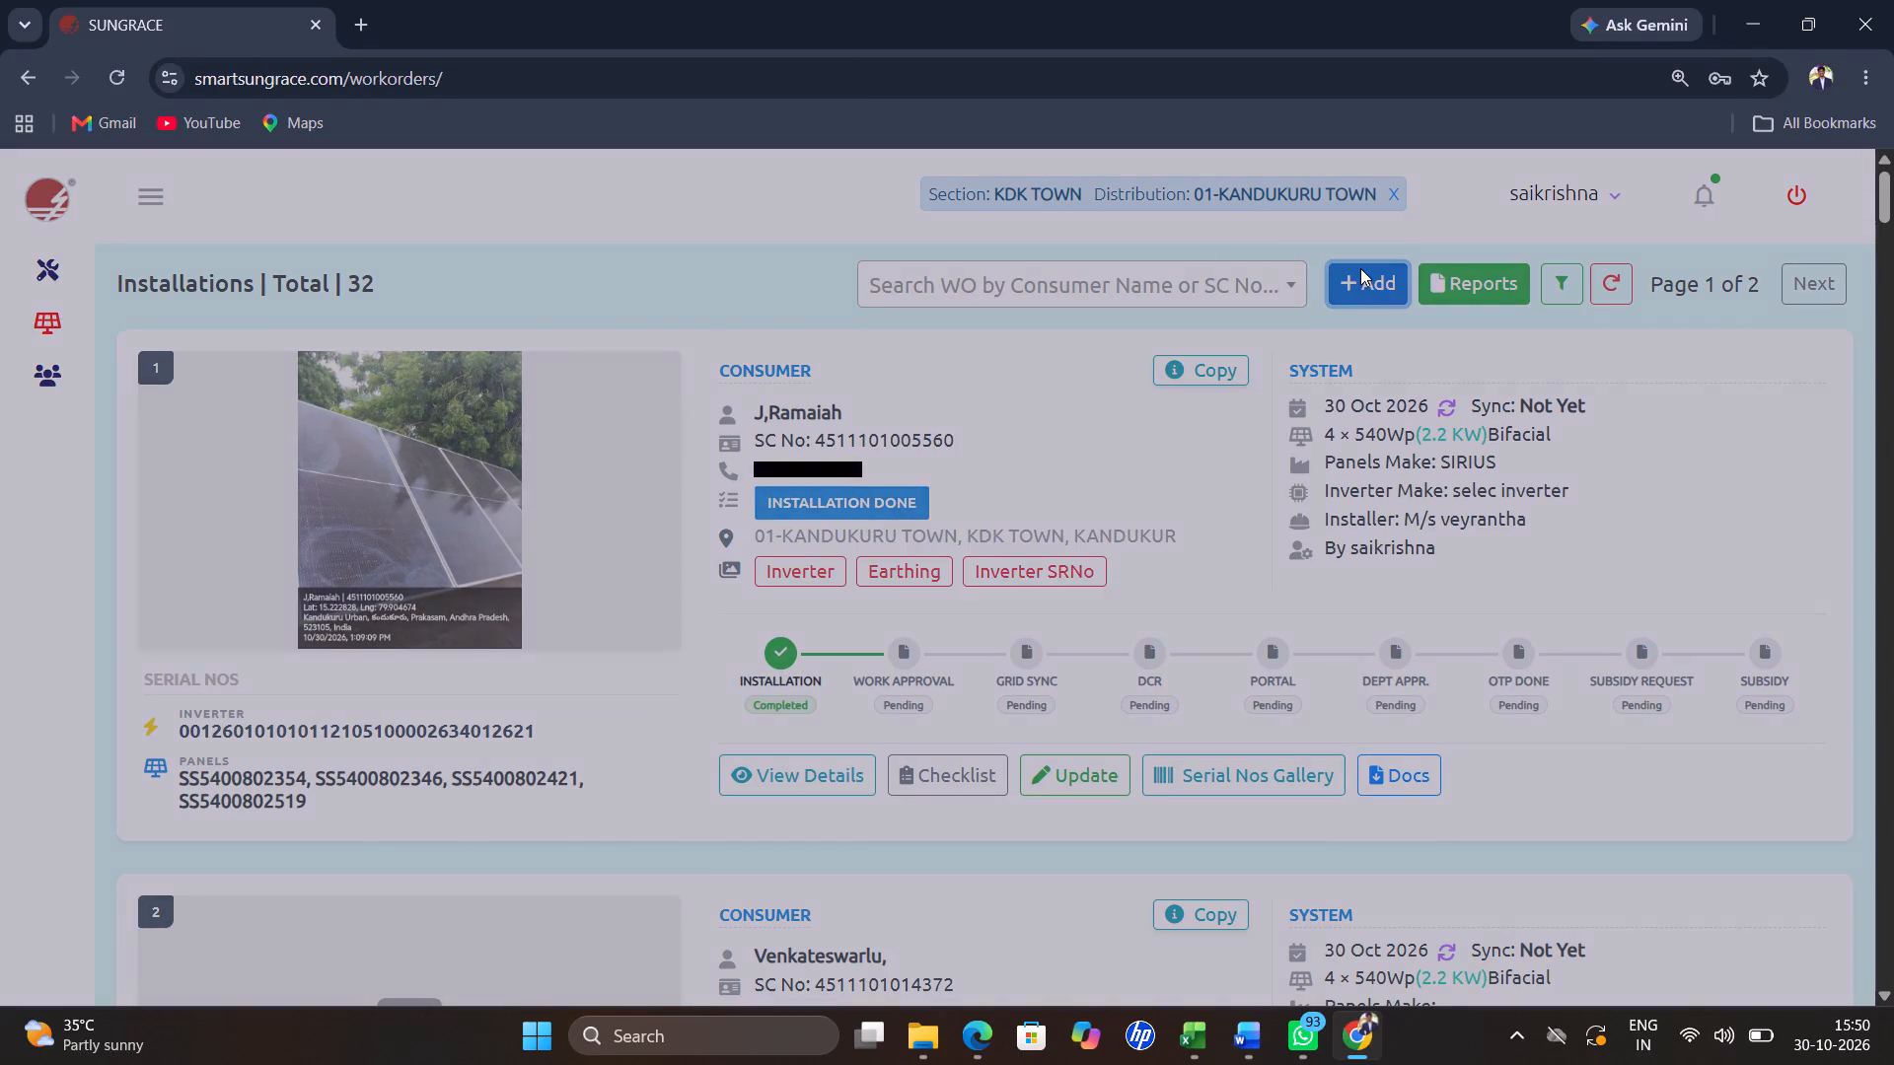
pyautogui.click(638, 547)
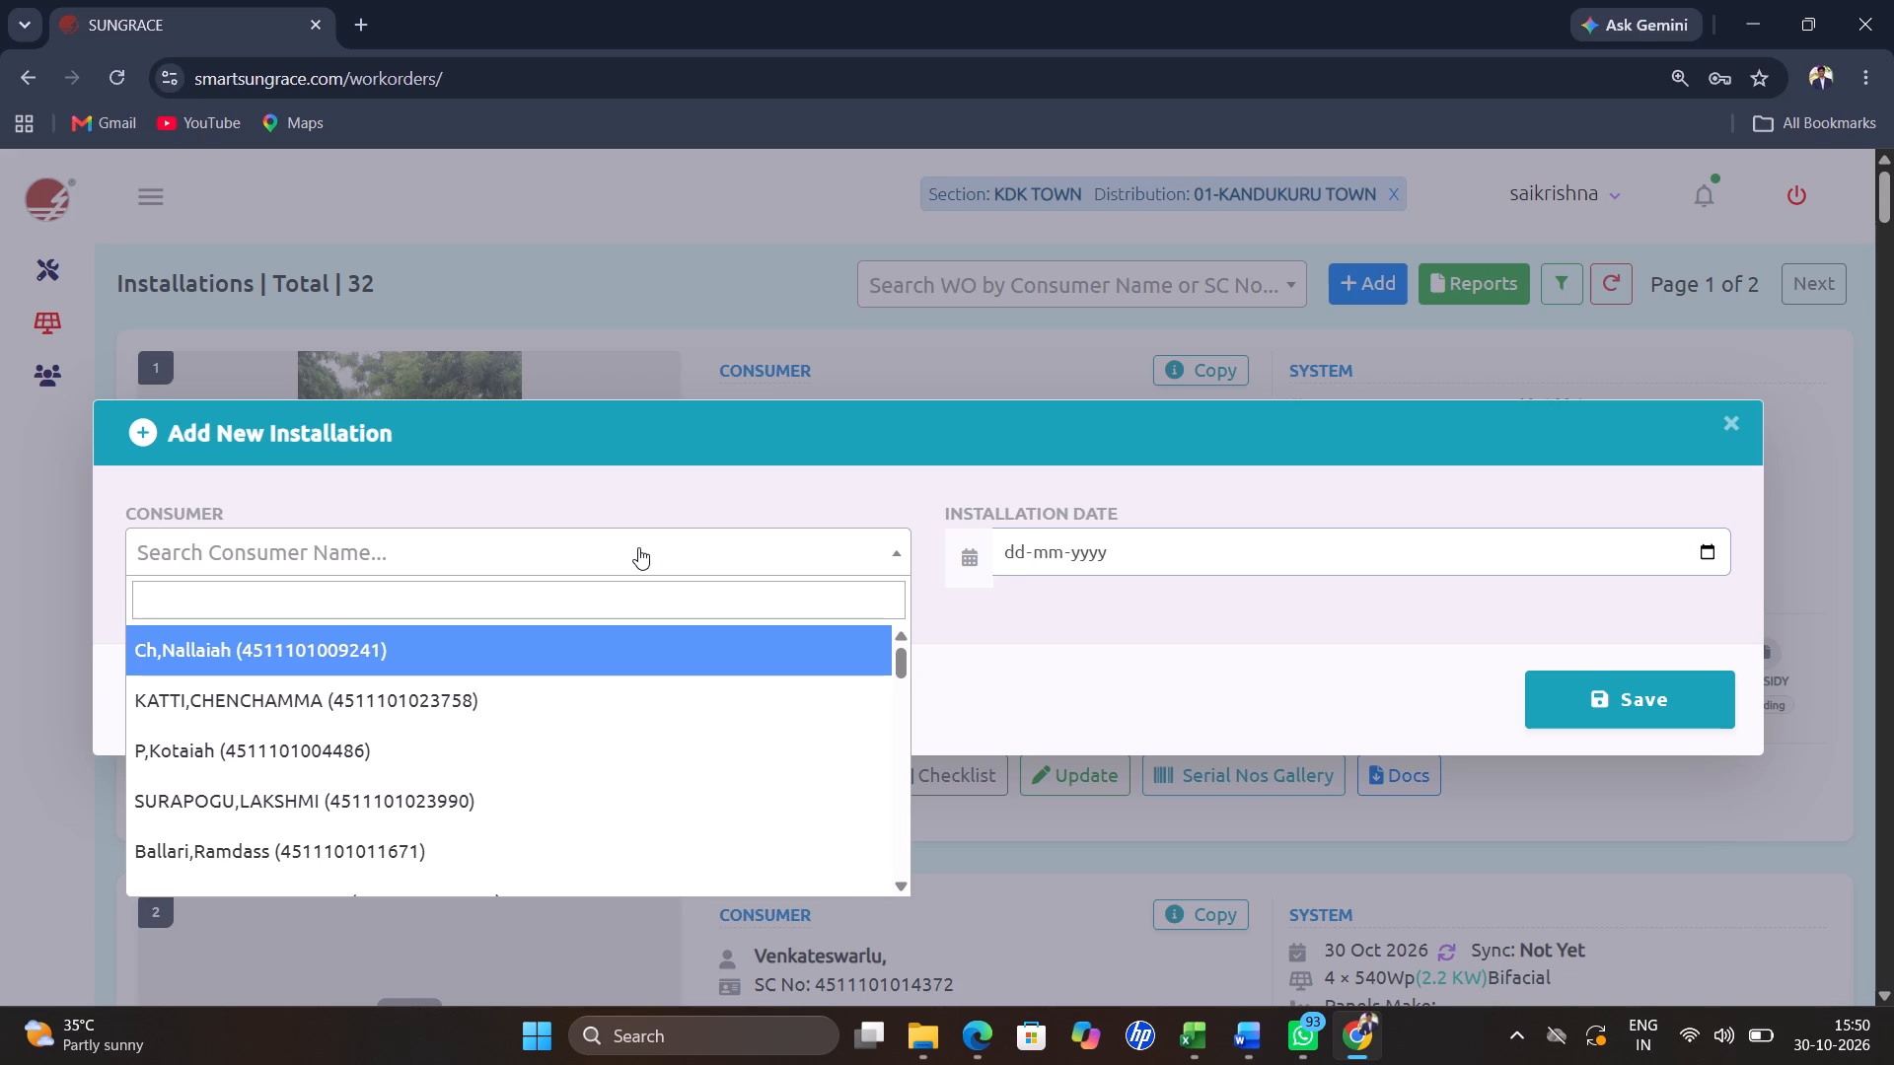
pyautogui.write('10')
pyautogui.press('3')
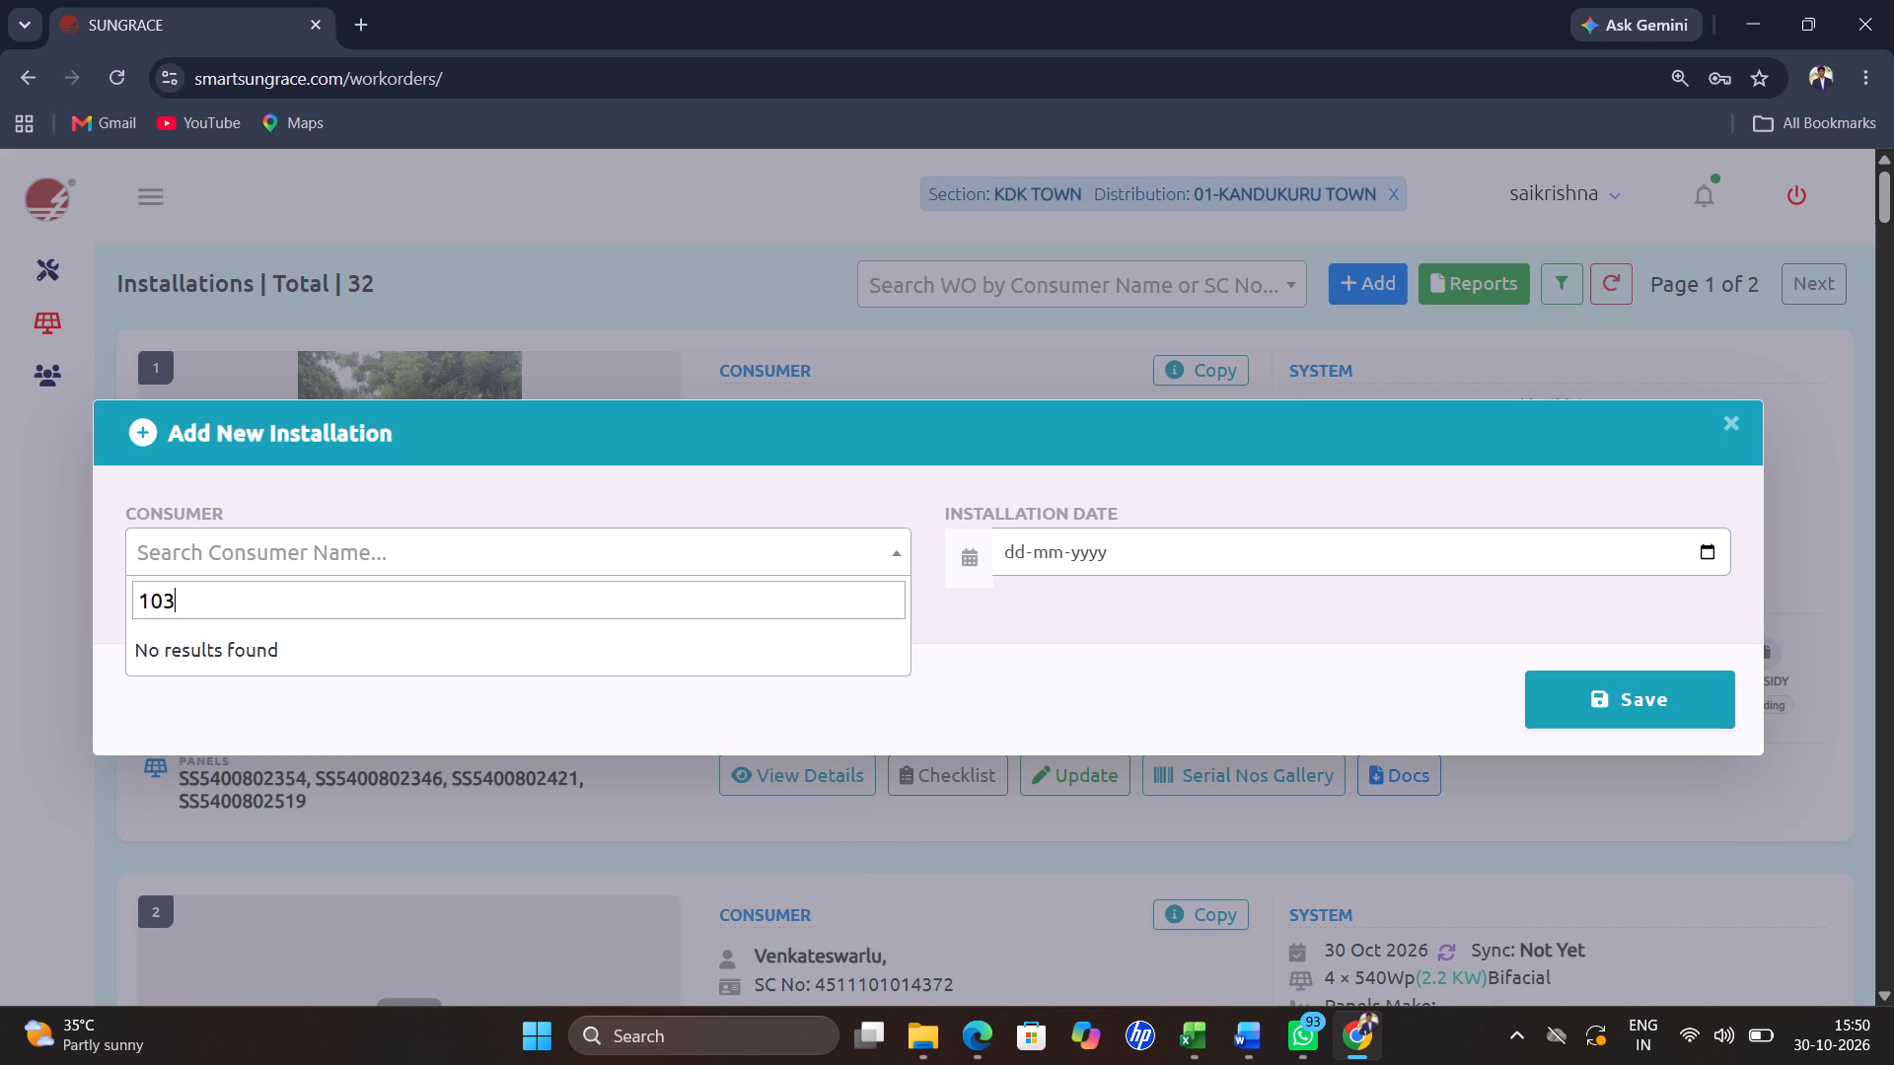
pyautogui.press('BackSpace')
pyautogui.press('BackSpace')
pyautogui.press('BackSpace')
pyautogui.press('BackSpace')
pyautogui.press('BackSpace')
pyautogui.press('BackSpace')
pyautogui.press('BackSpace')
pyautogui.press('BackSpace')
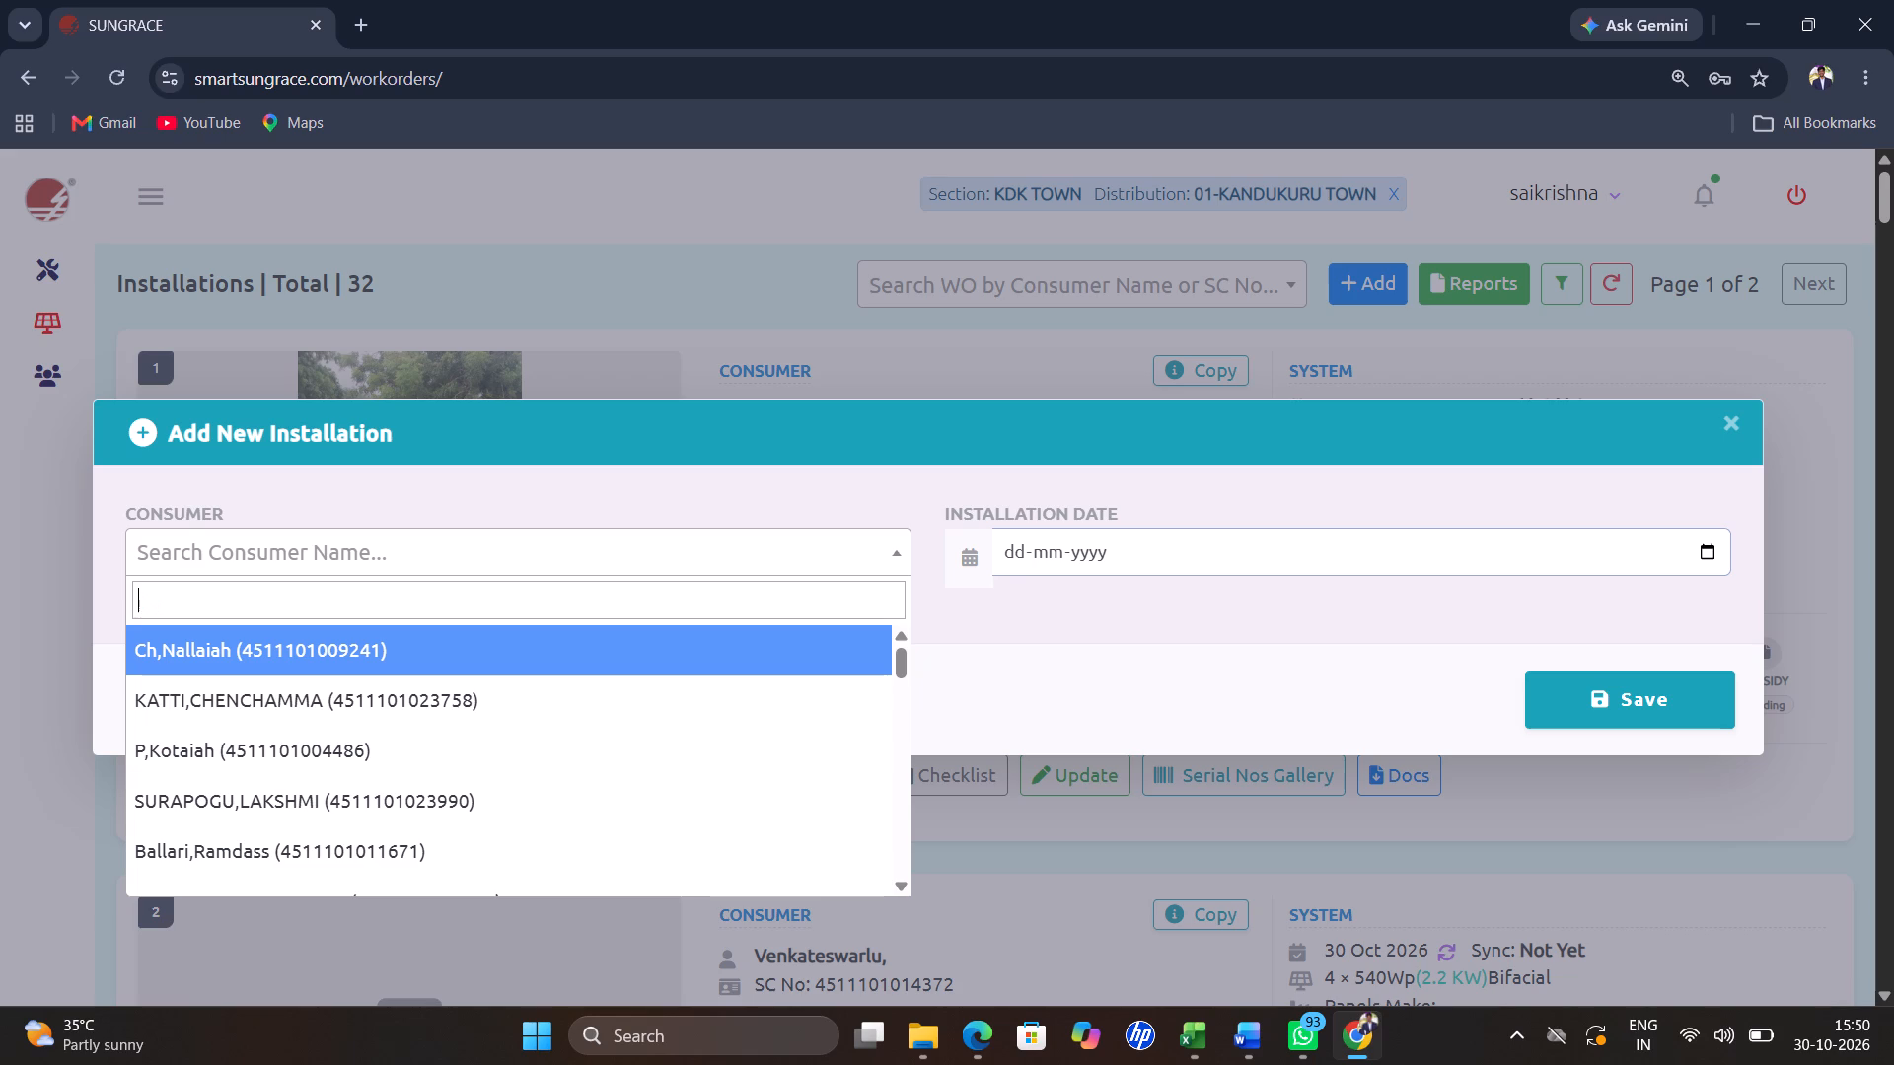
# Search the new installation's consumer field for 5050 and clear the entry.
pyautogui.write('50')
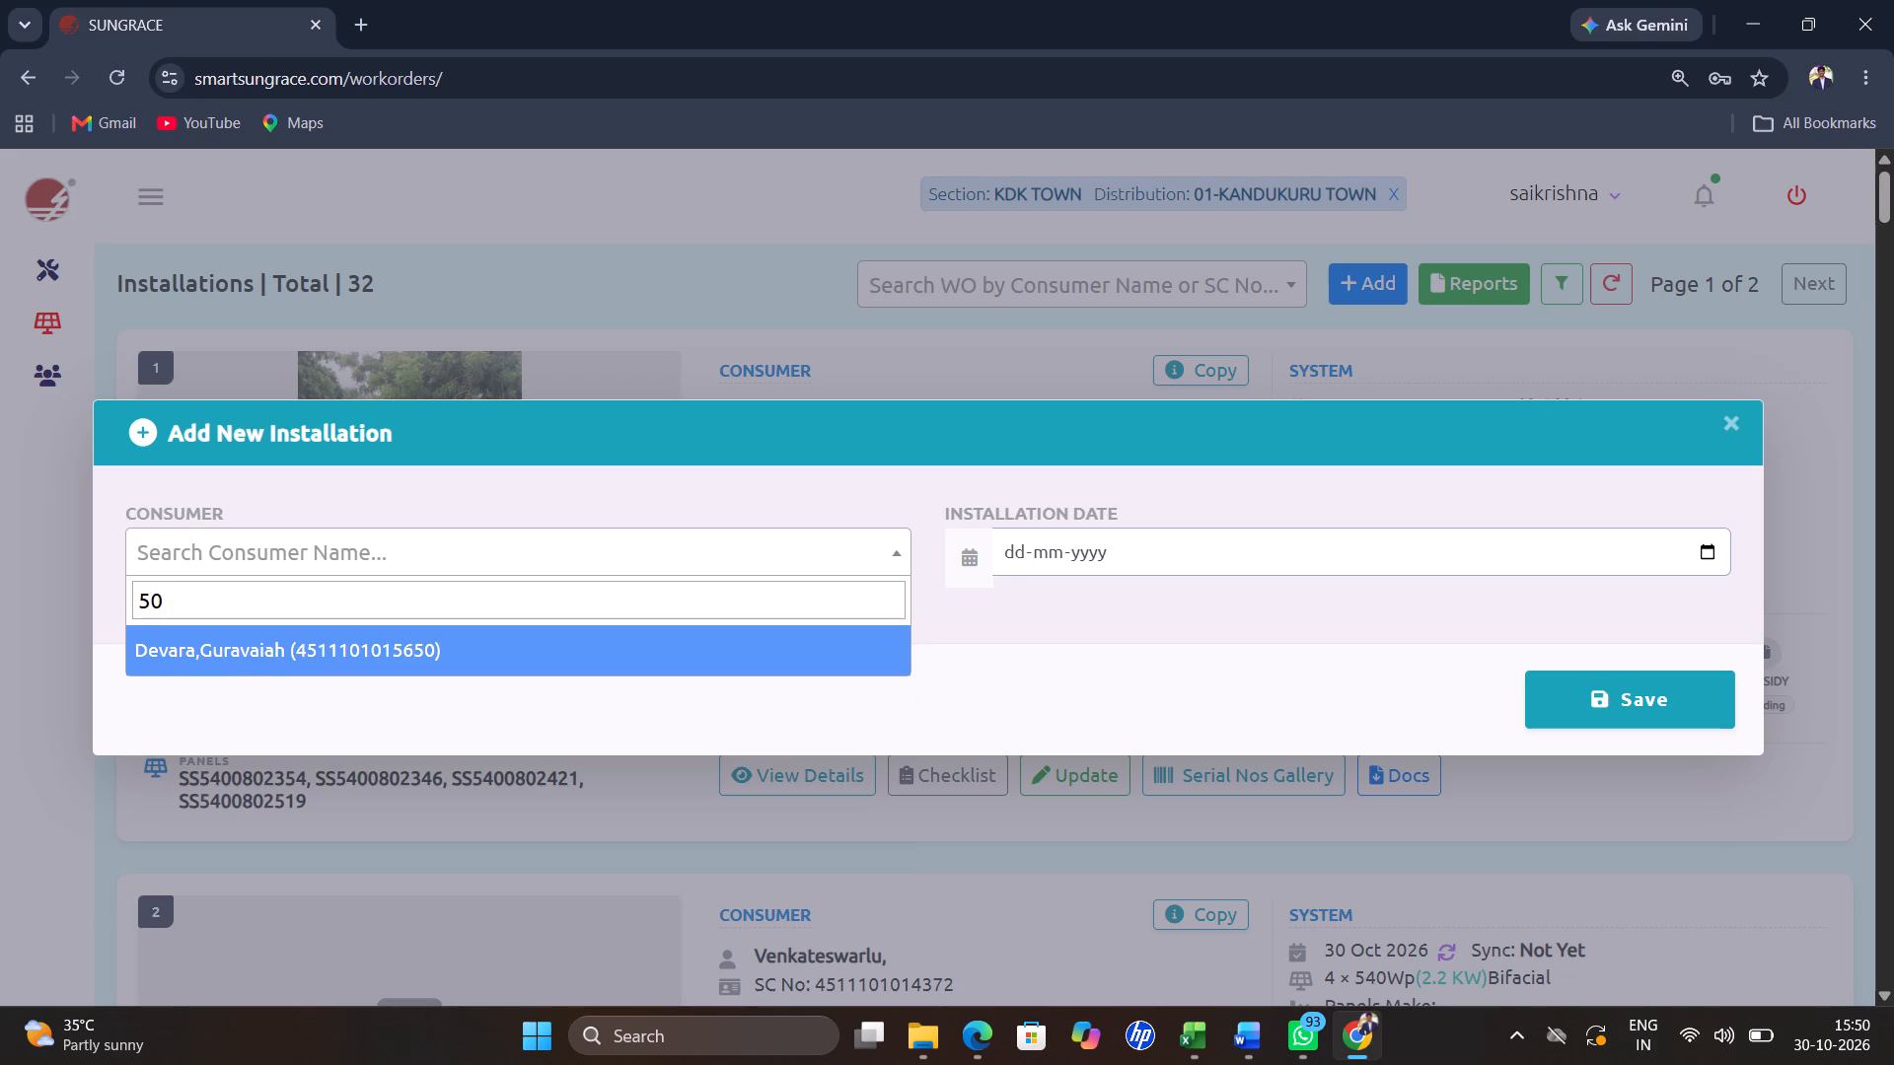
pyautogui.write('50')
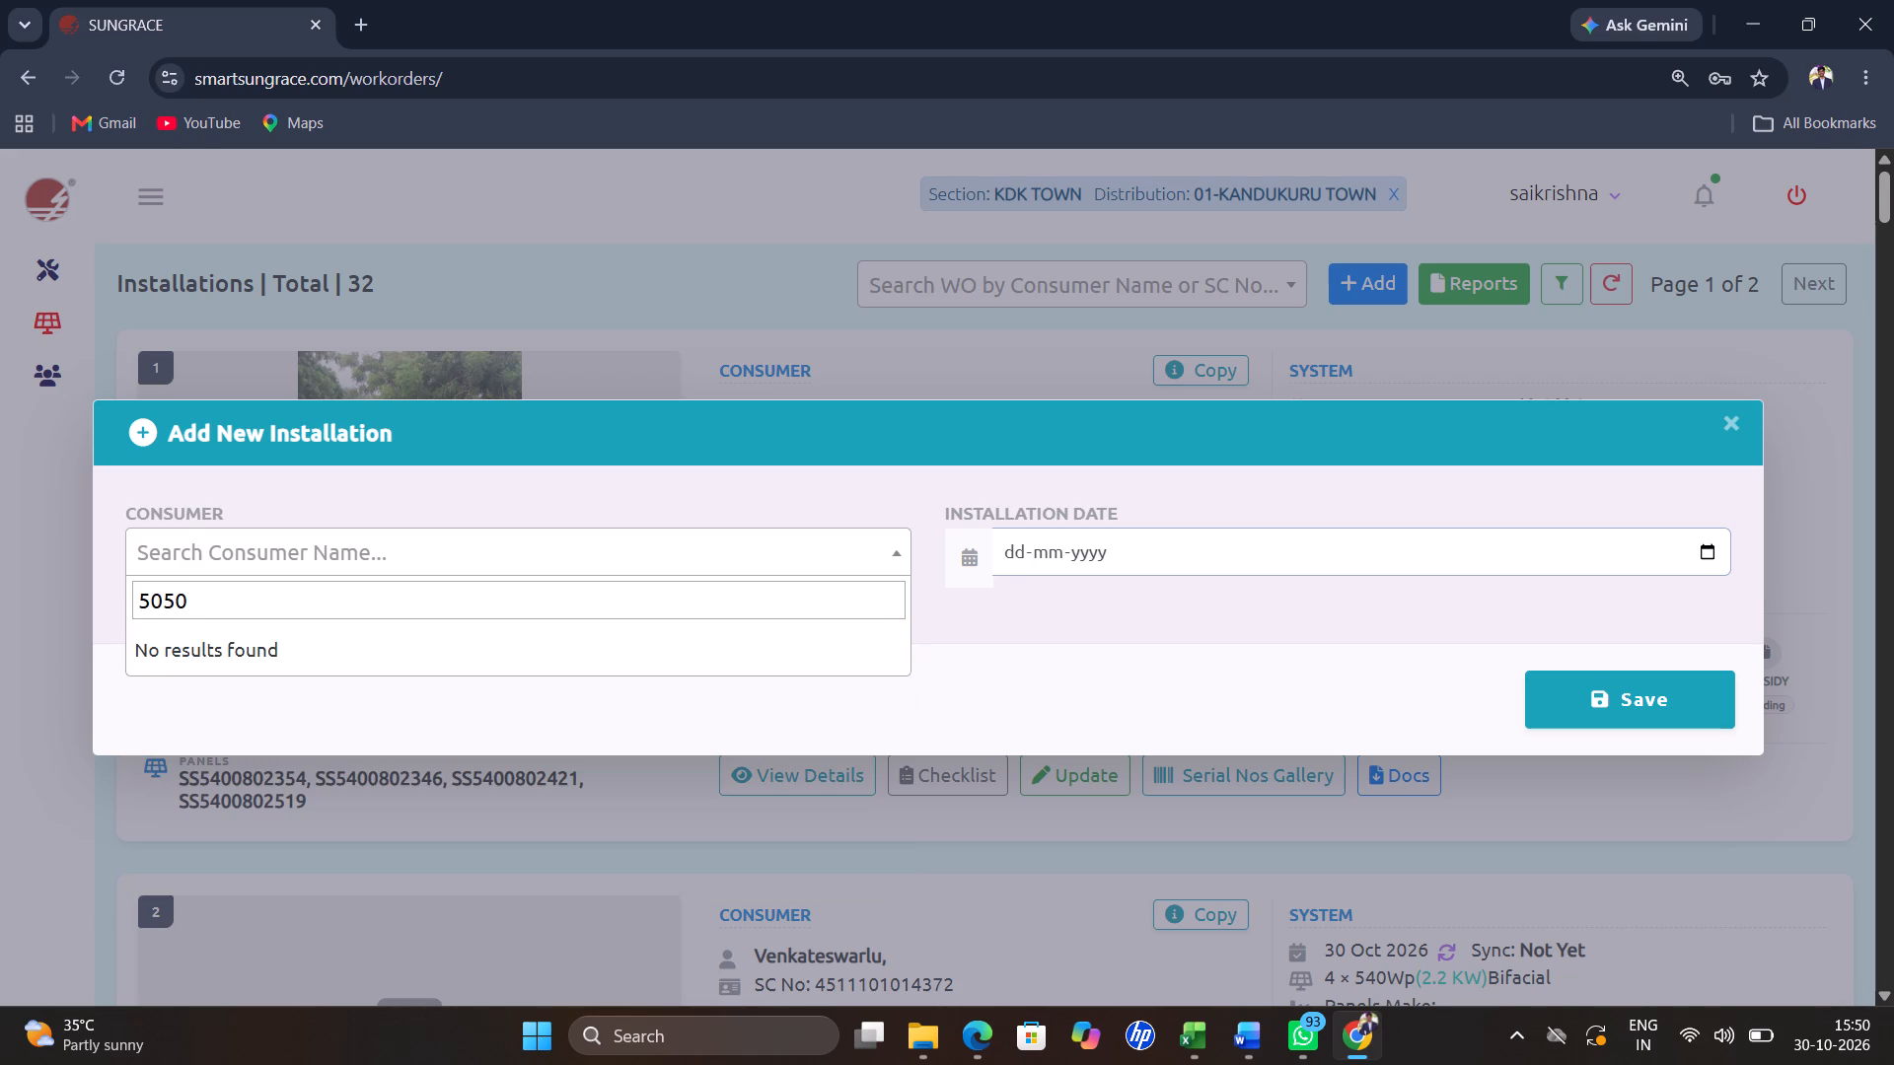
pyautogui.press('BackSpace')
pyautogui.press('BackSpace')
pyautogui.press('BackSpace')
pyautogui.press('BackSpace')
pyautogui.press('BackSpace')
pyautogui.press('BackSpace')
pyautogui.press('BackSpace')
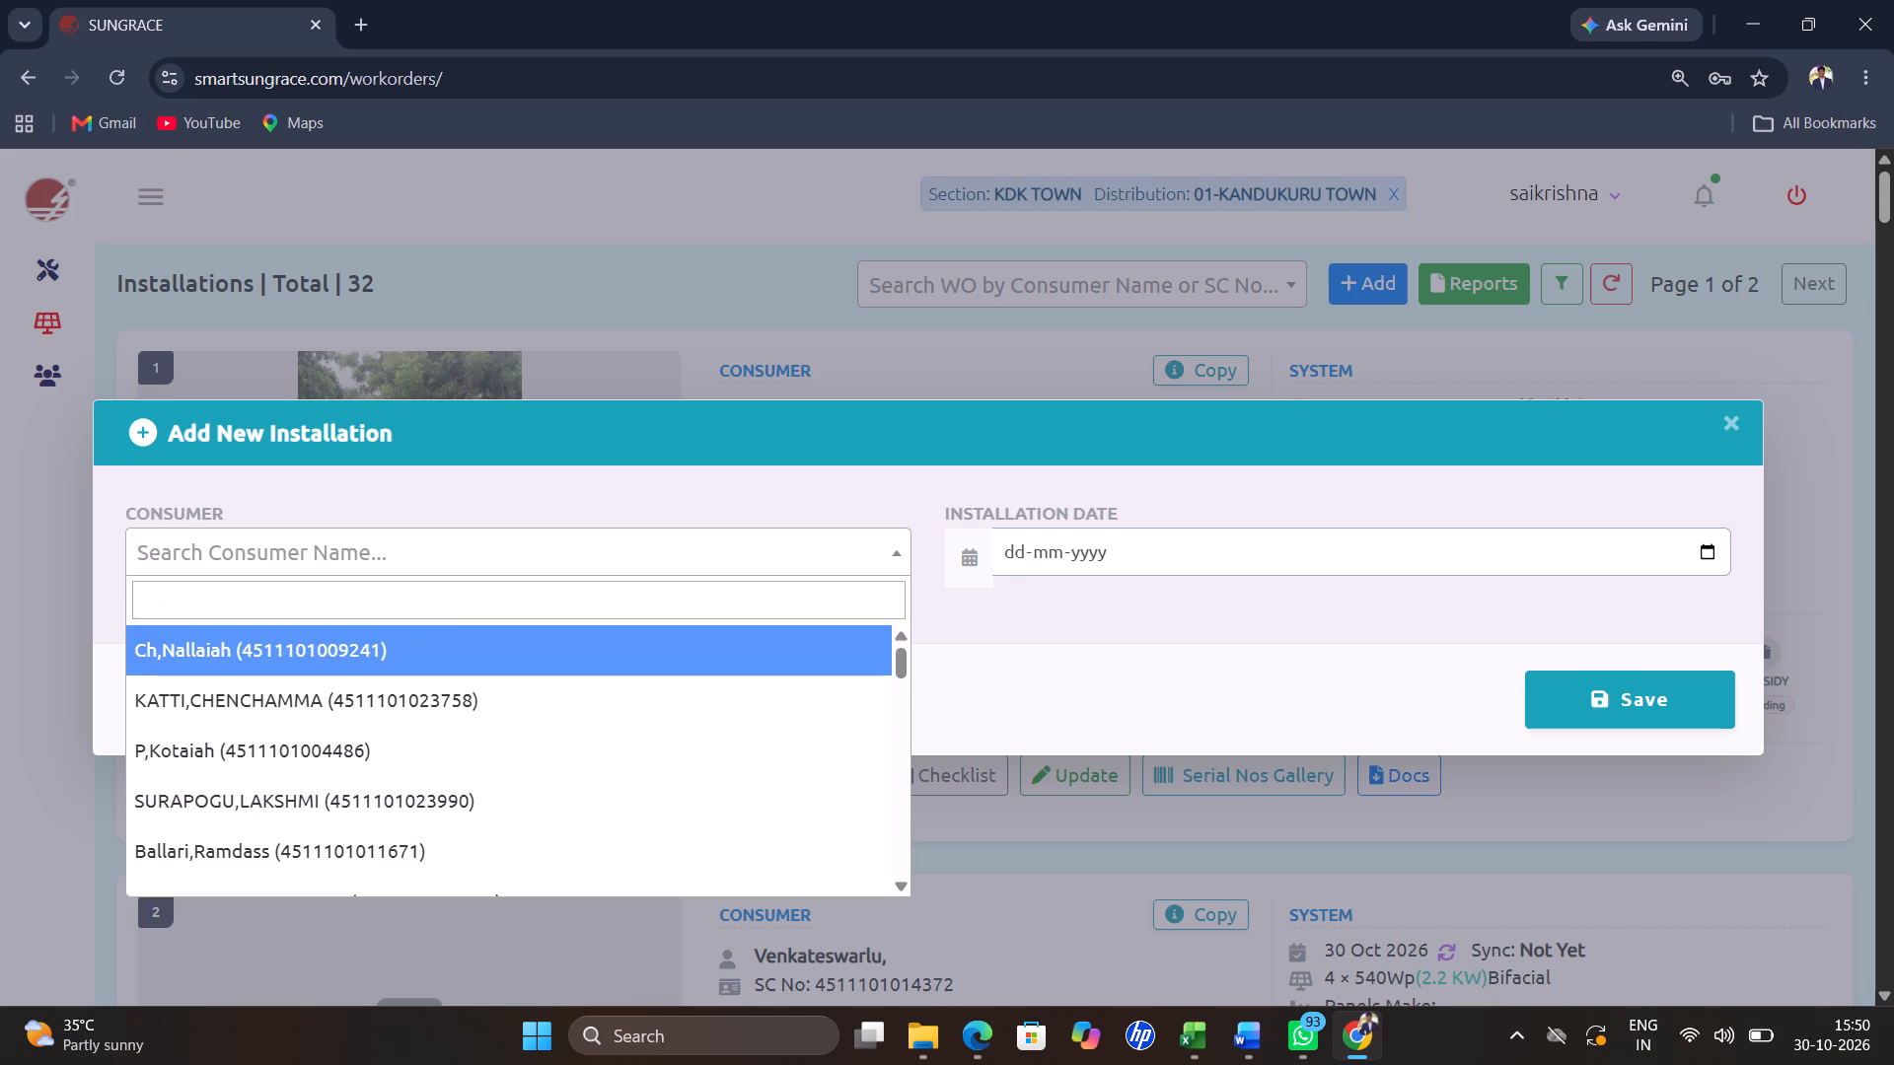
# Search the new installation's consumer field for 9698, clear the entry and dismiss the form without saving.
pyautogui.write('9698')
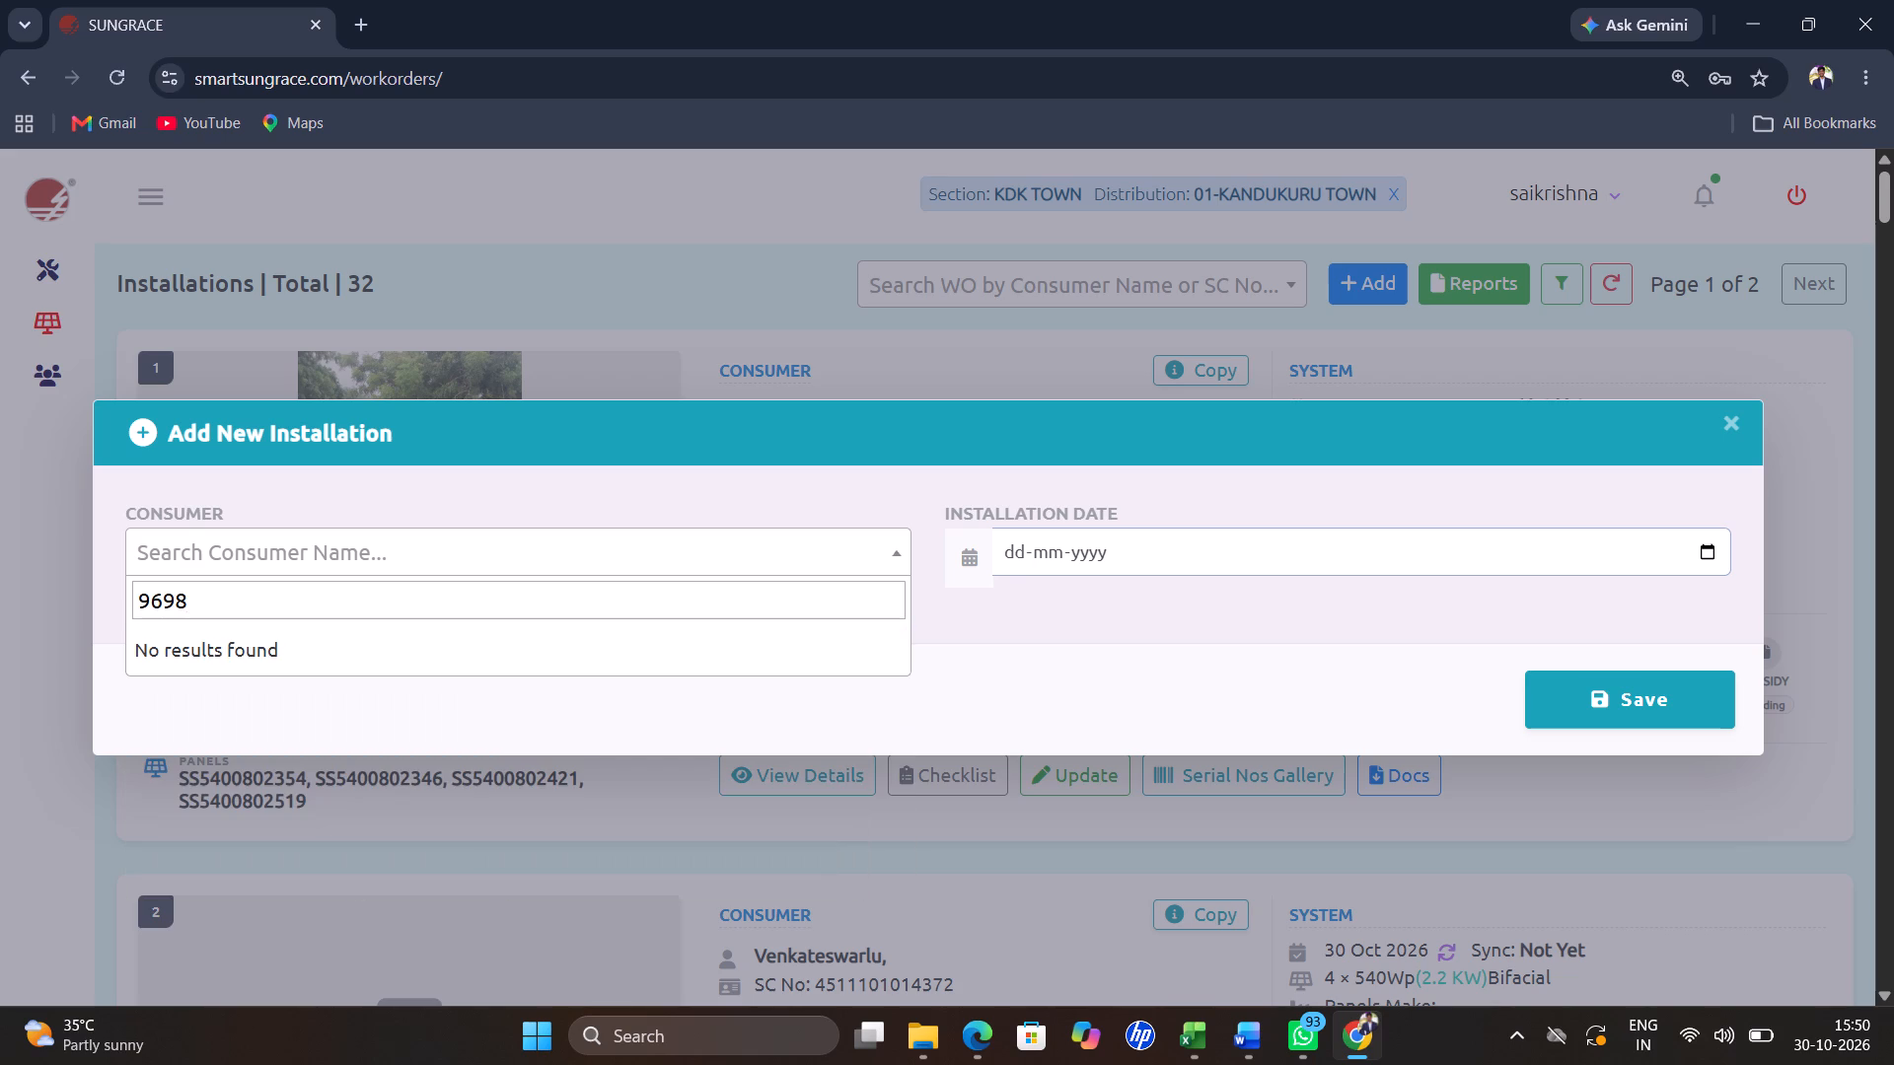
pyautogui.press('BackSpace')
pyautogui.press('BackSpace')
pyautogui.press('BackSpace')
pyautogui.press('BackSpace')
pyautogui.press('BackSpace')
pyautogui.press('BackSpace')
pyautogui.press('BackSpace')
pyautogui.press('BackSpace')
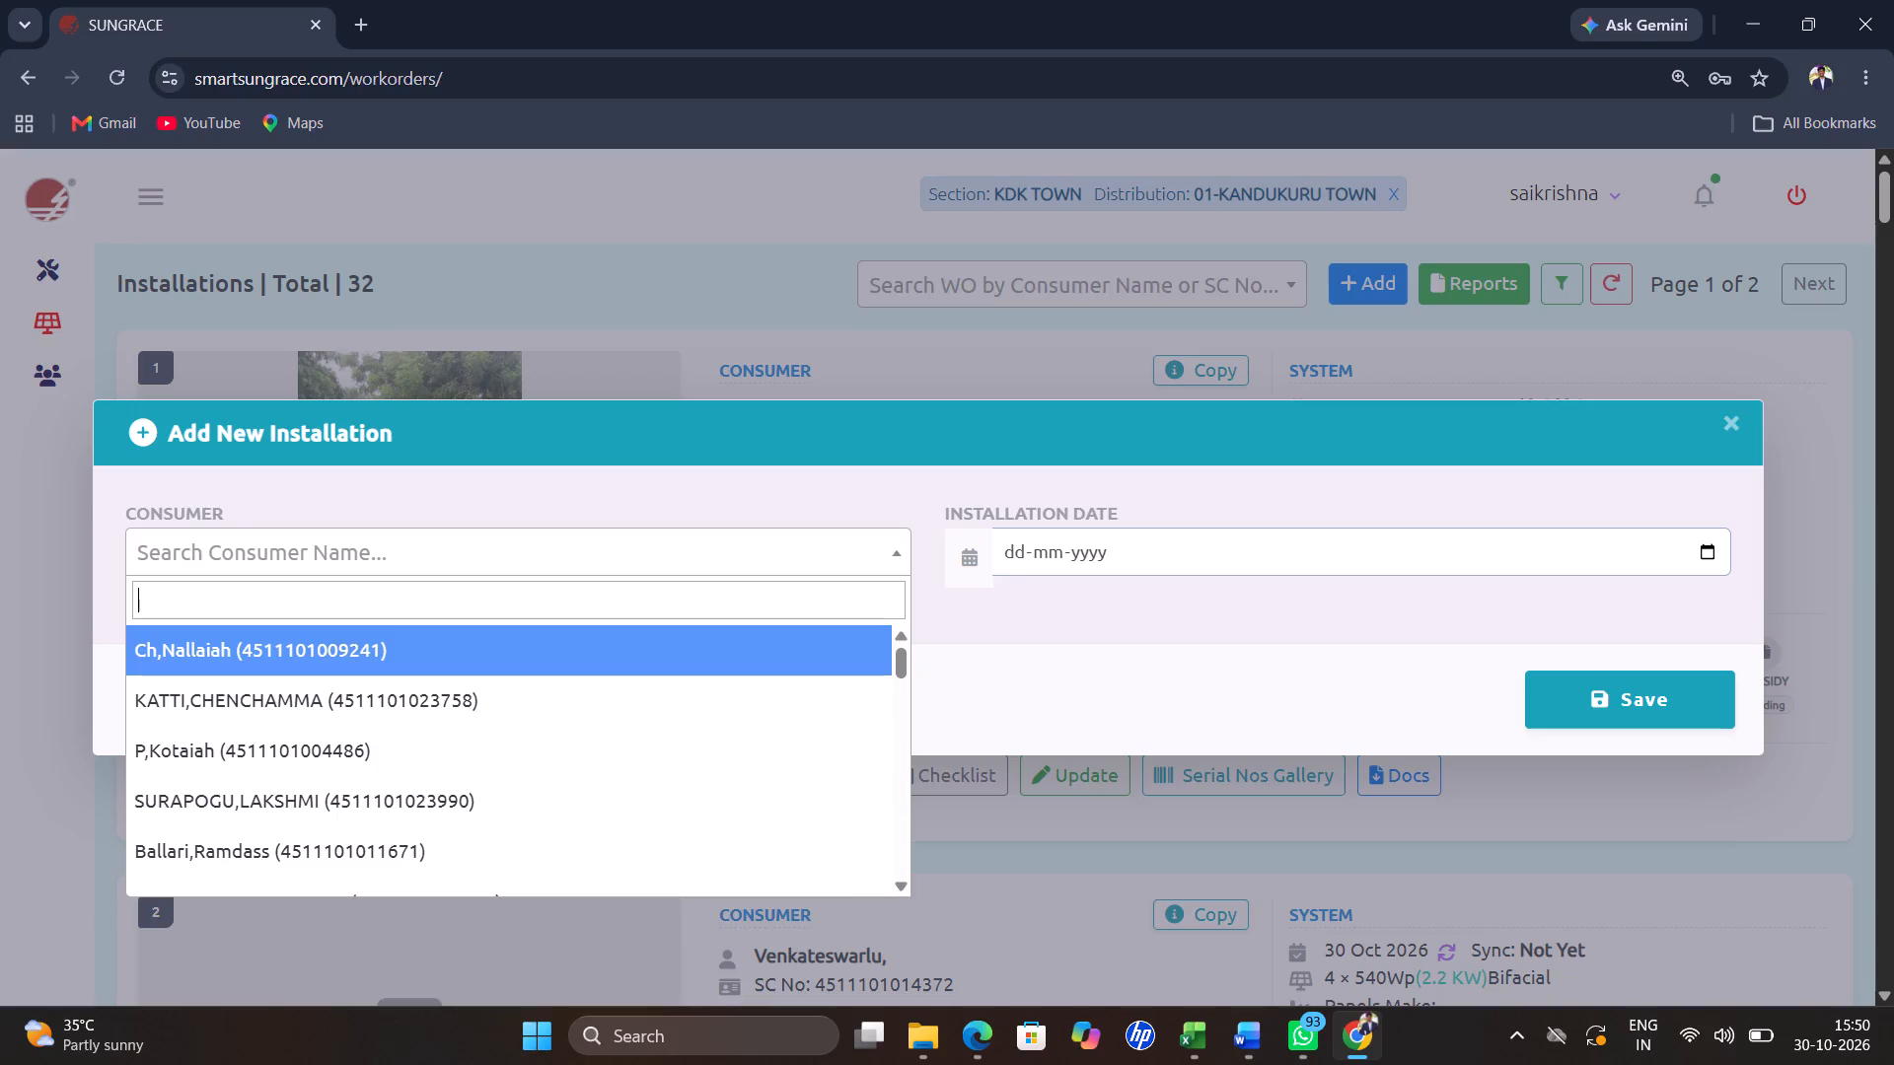
pyautogui.click(687, 261)
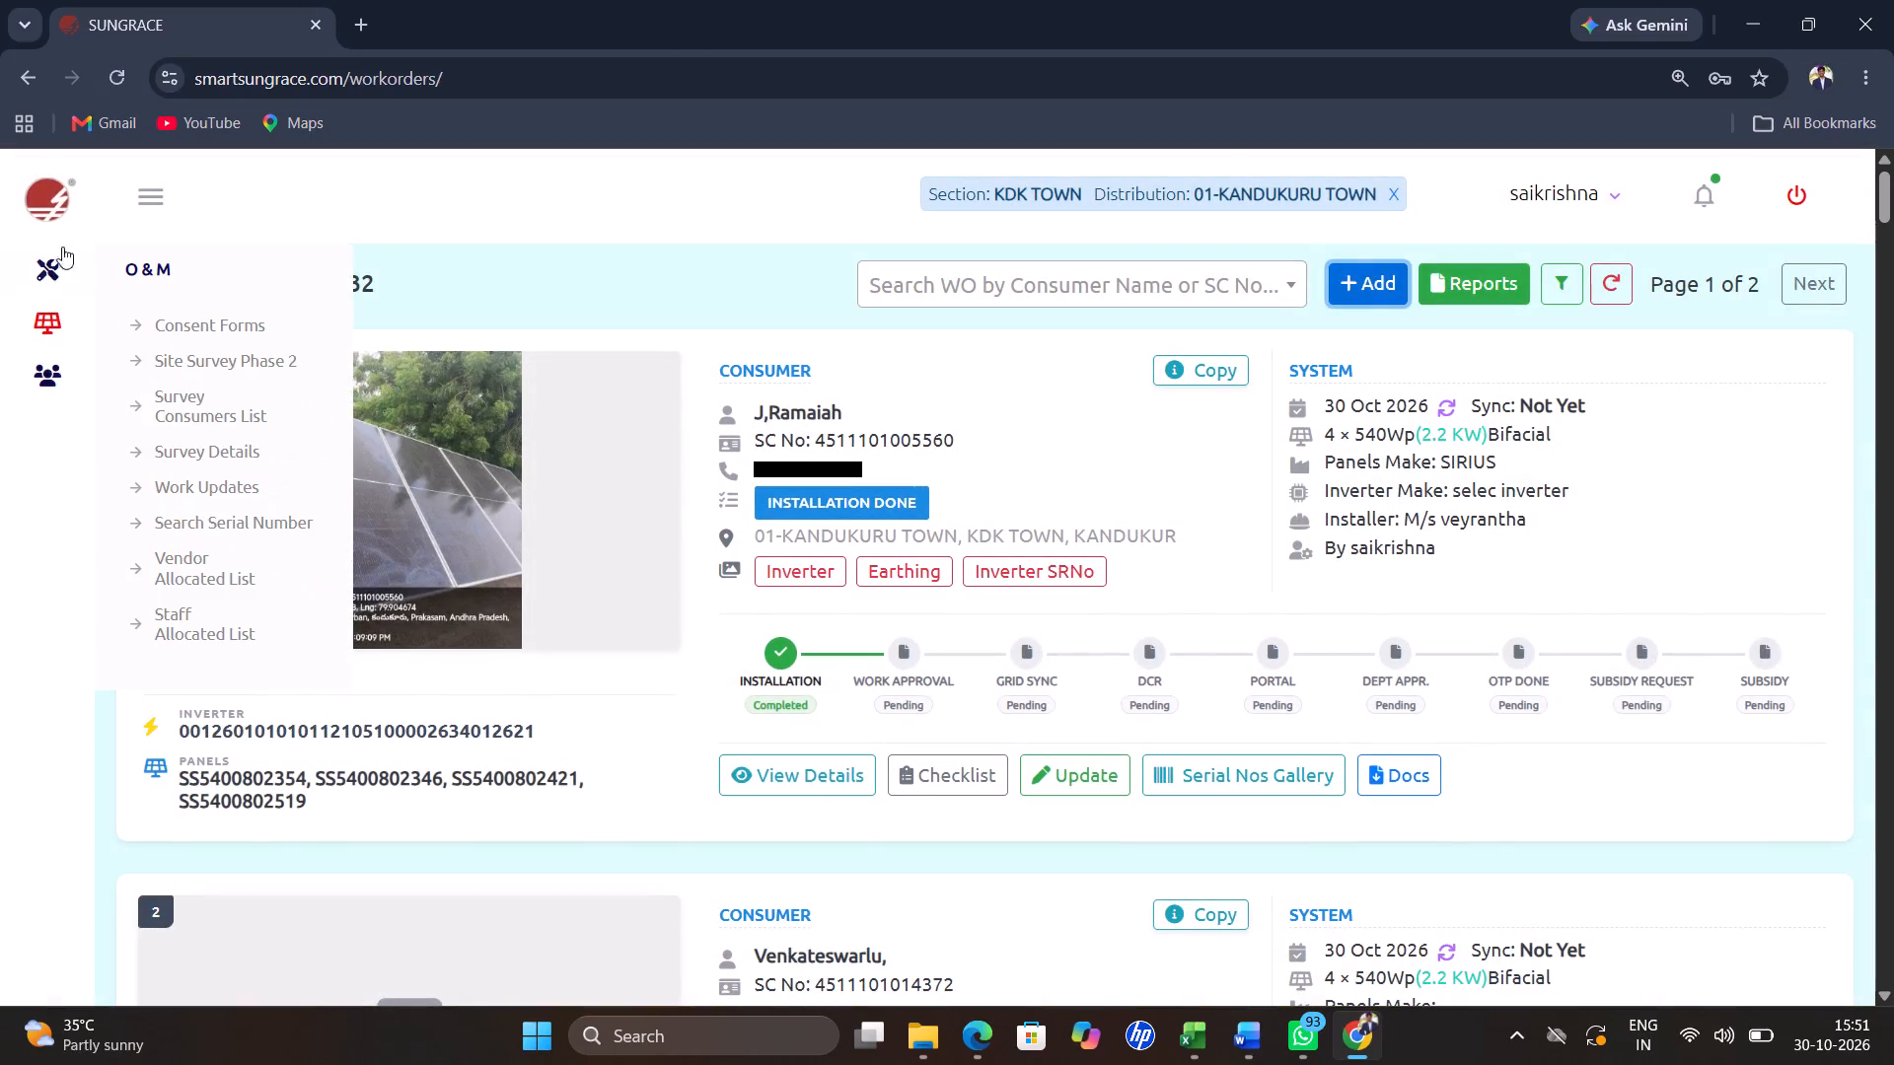
# By way of Site Survey Phase 2, find 08627 among the non-feasible sites, set its feasibility to Yes and submit the survey form.
pyautogui.click(187, 352)
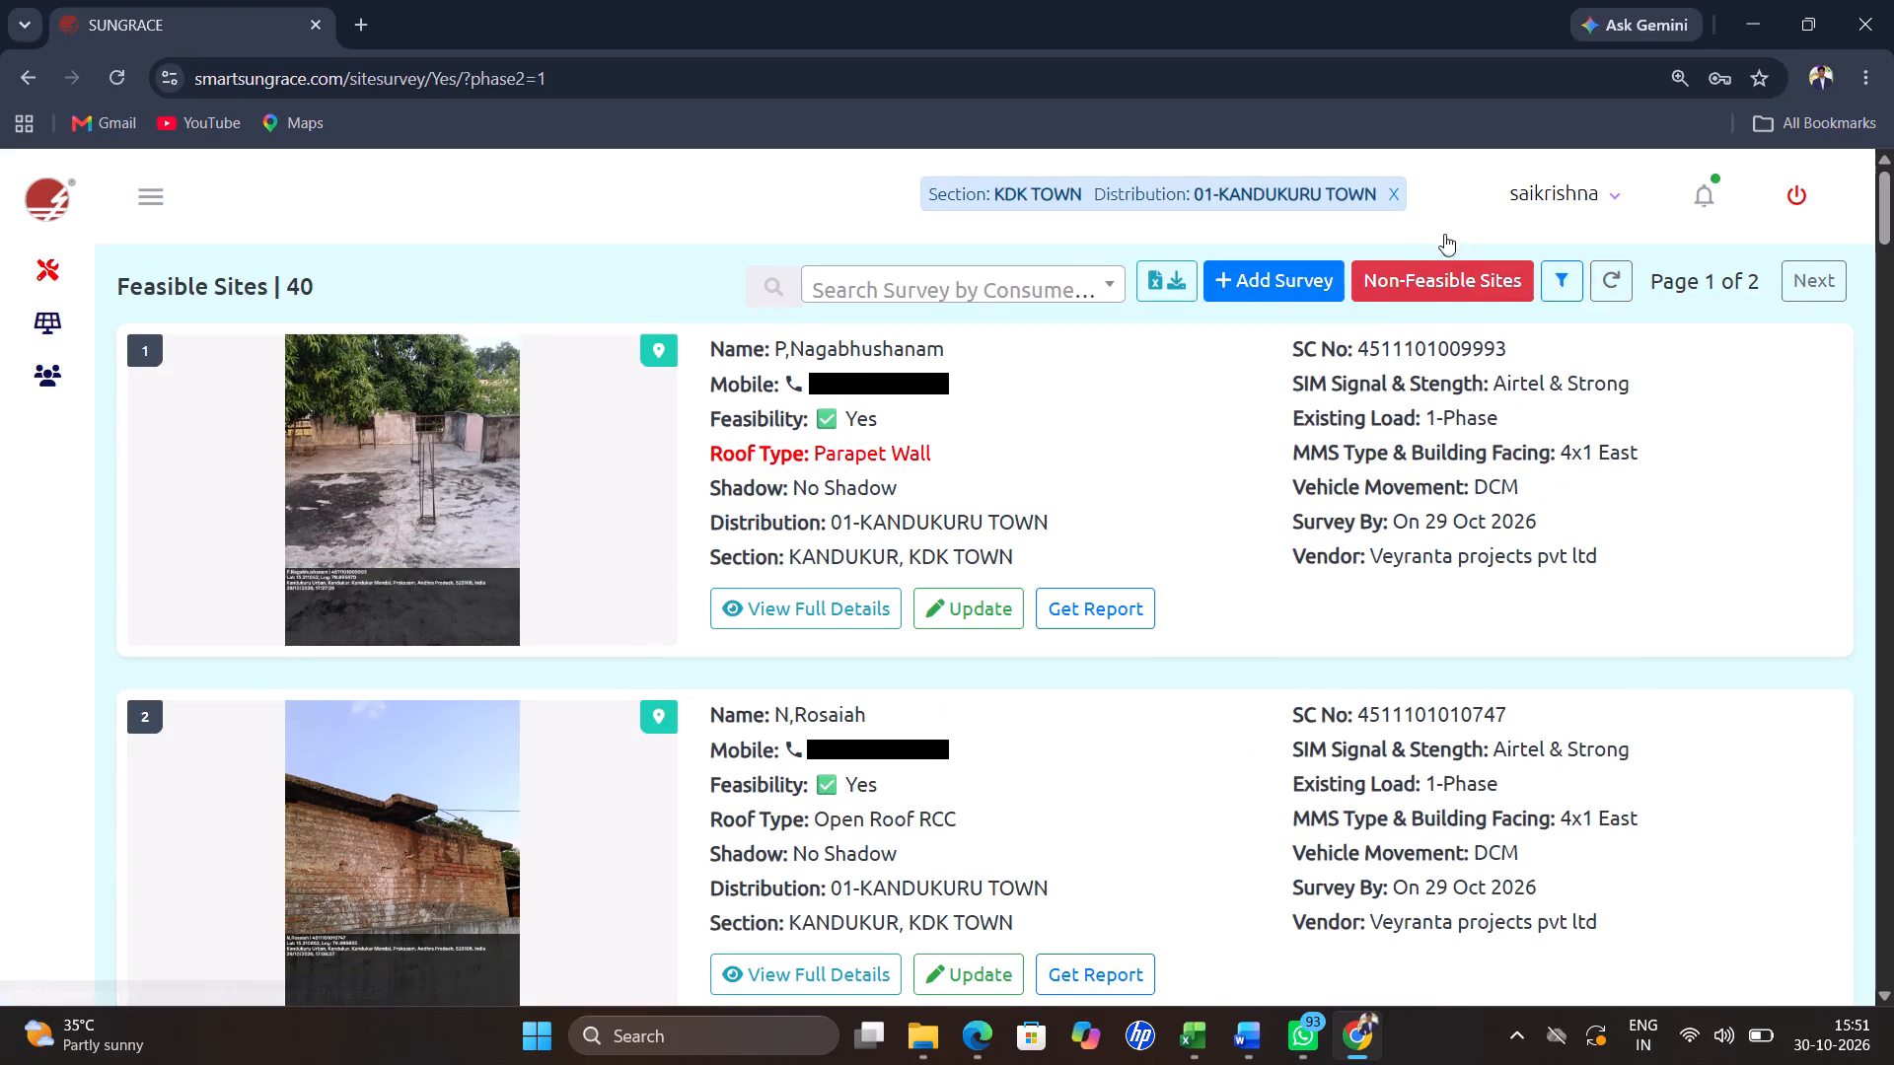
pyautogui.click(1377, 283)
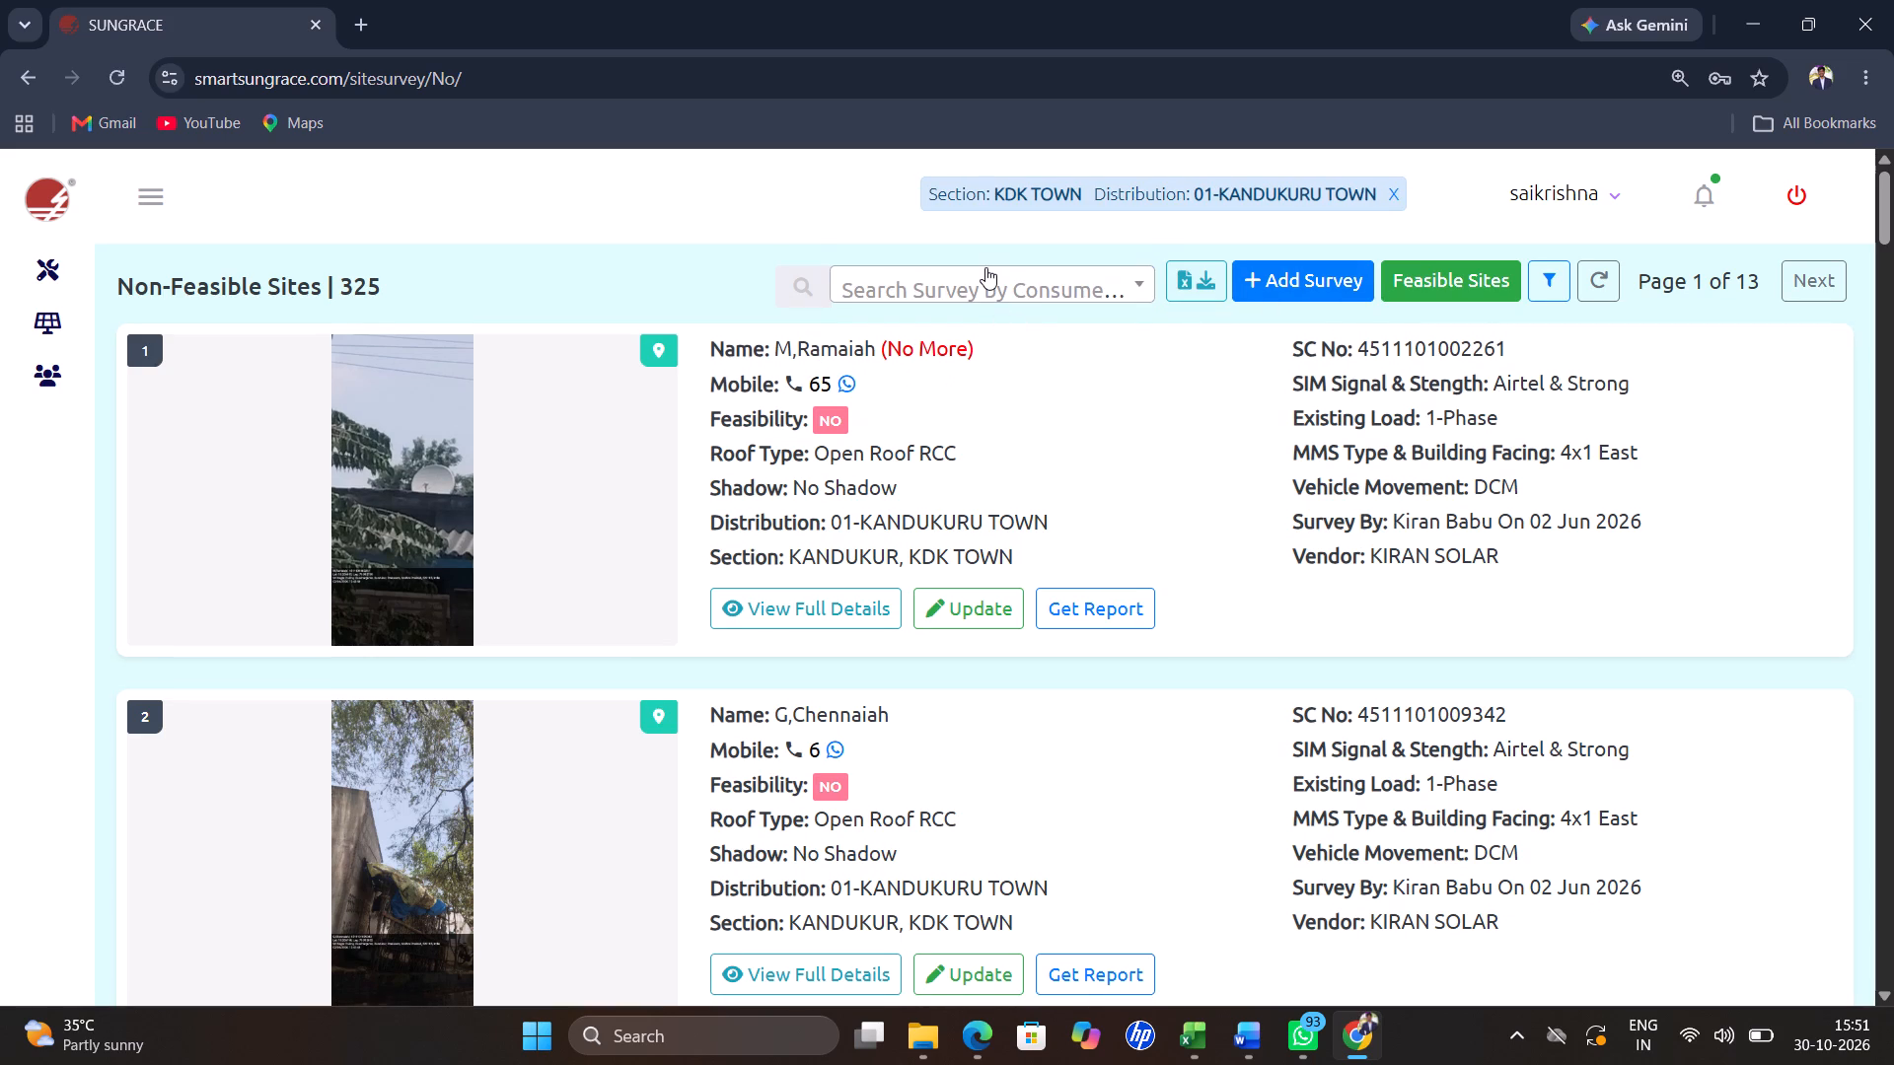
pyautogui.moveTo(985, 267); pyautogui.dragTo(980, 280)
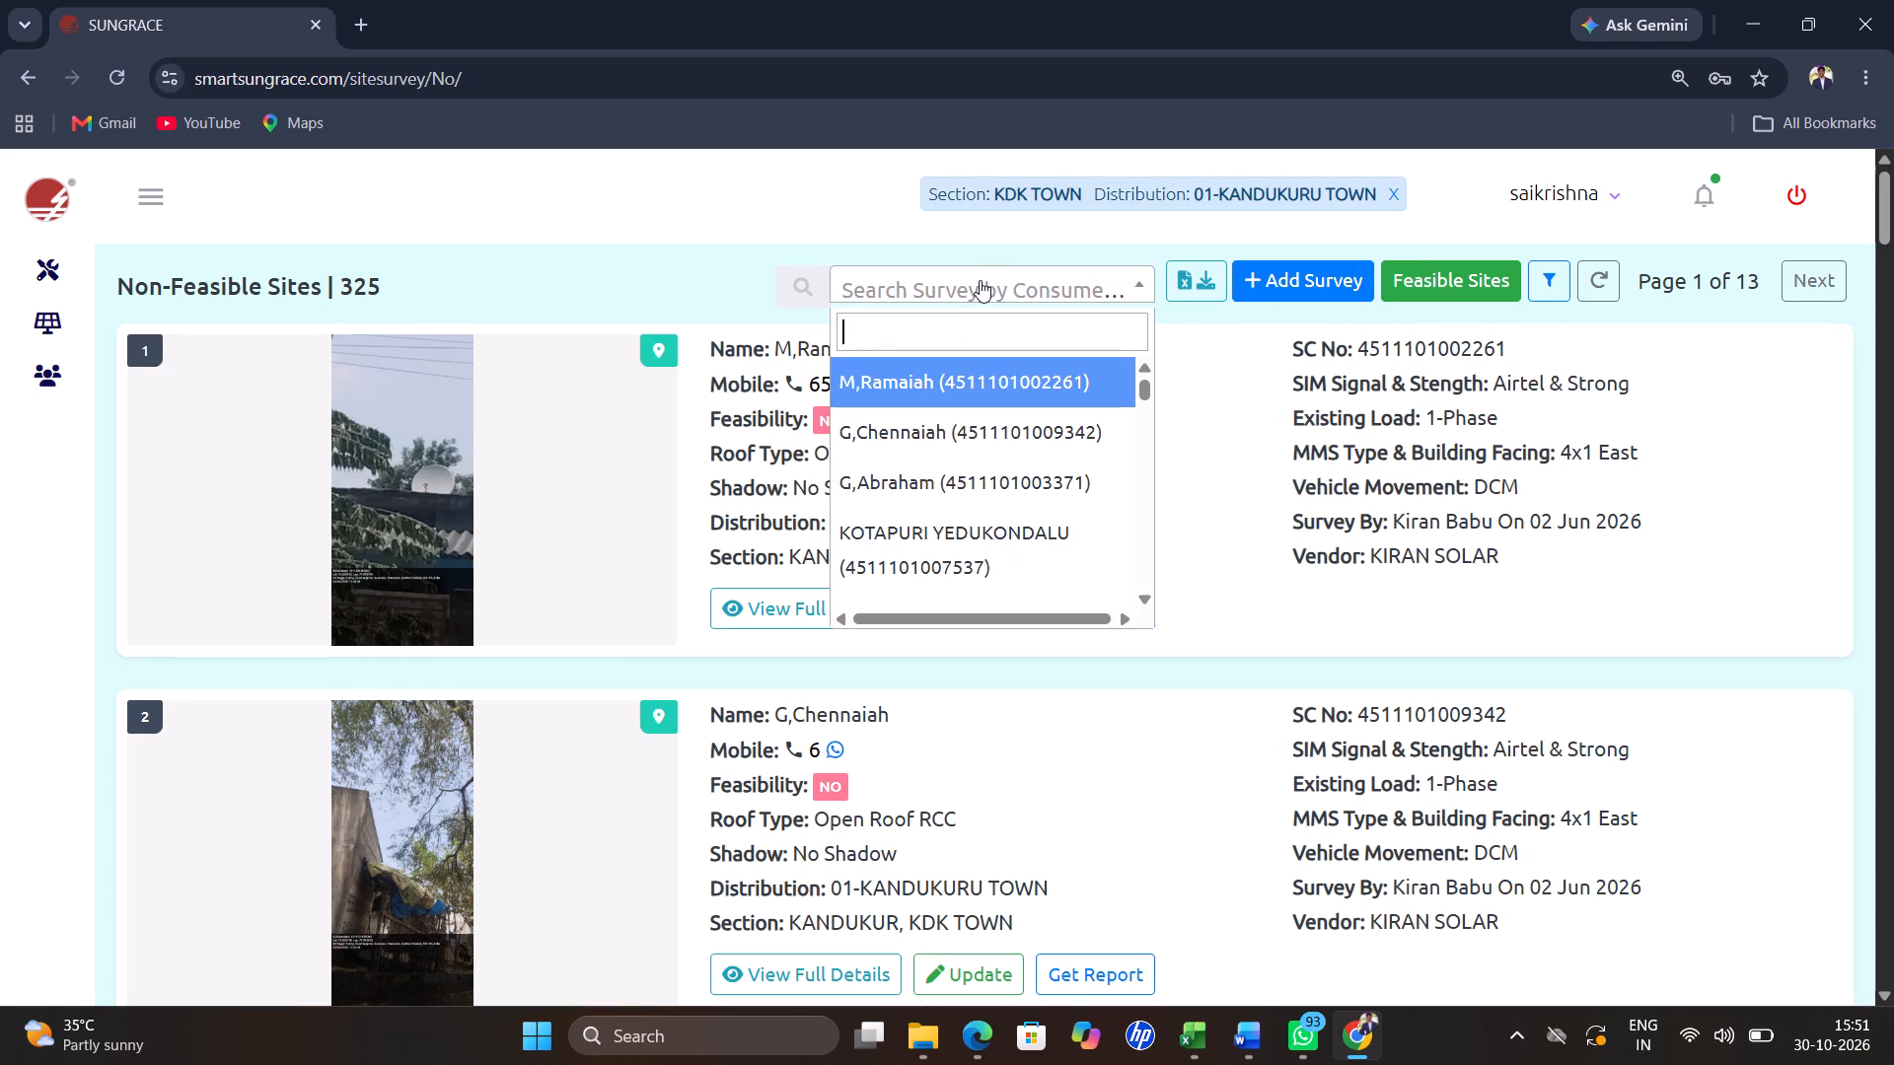
pyautogui.write('08')
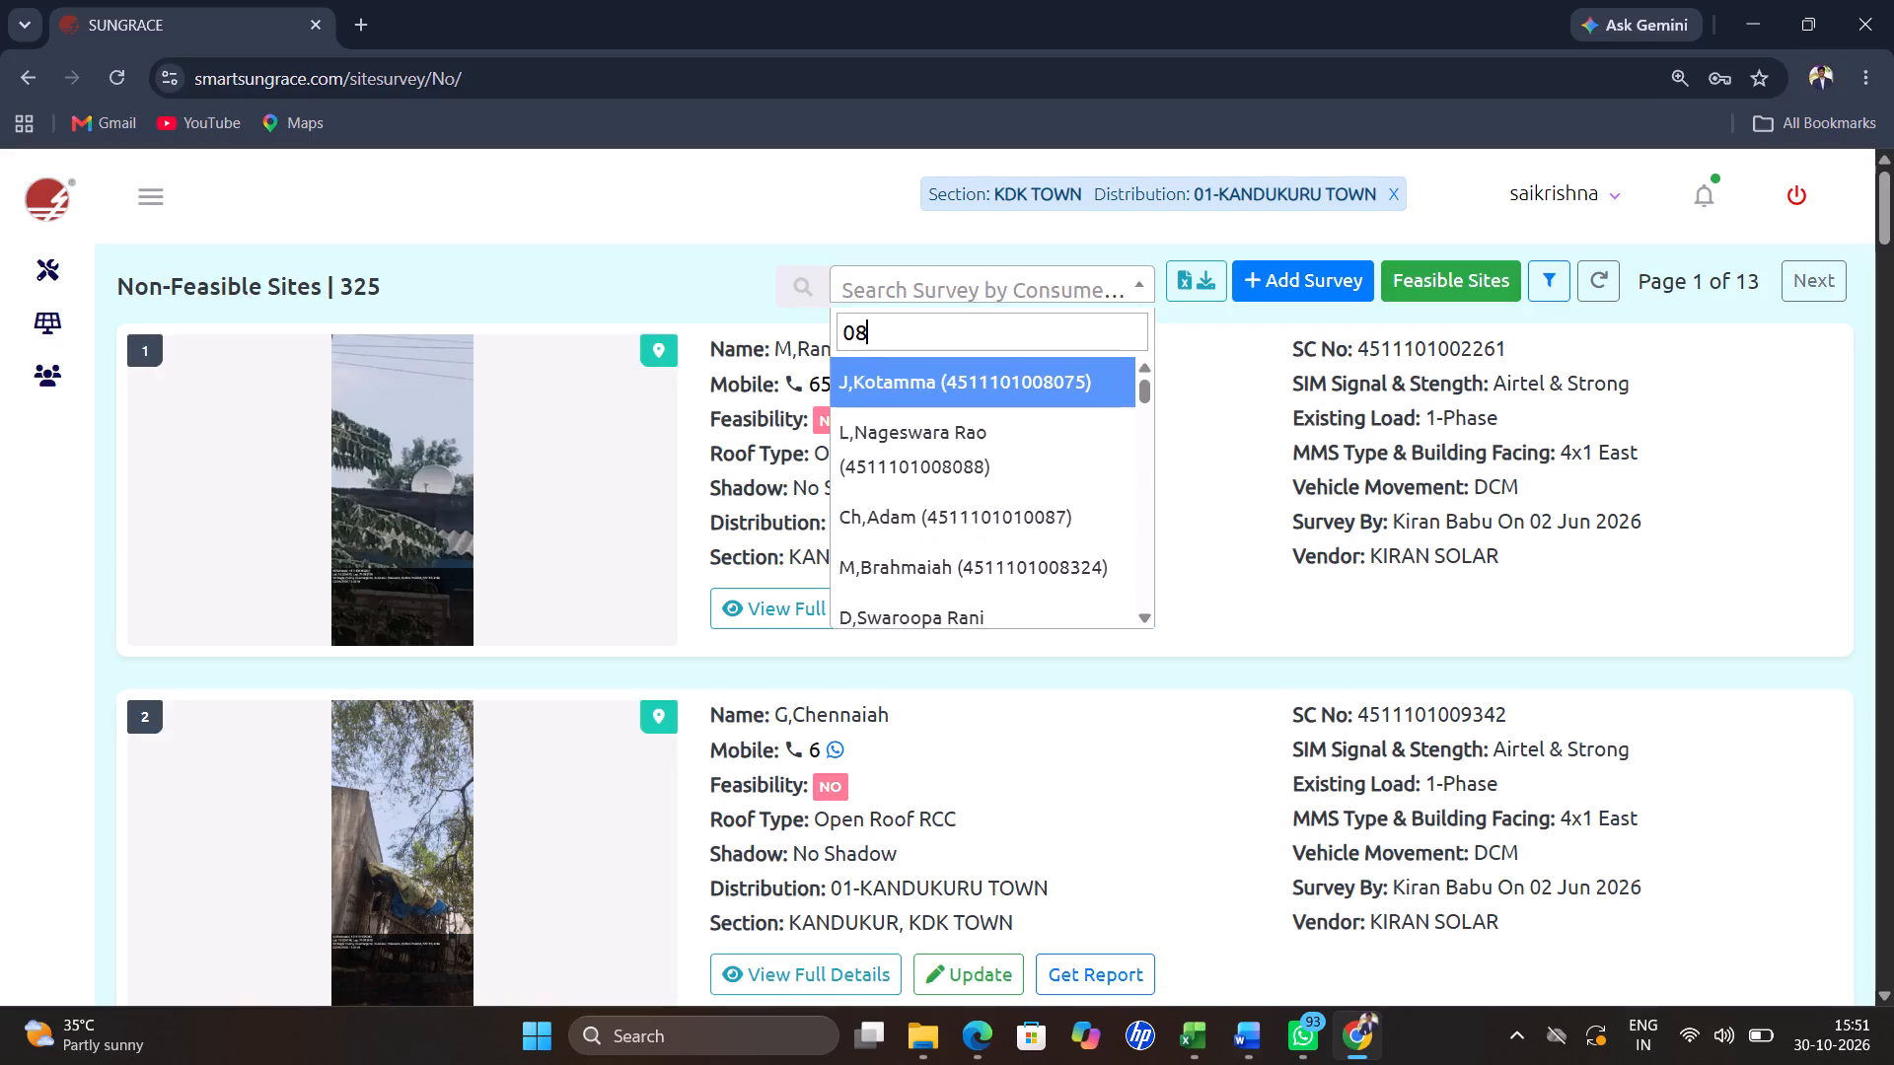
pyautogui.write('627')
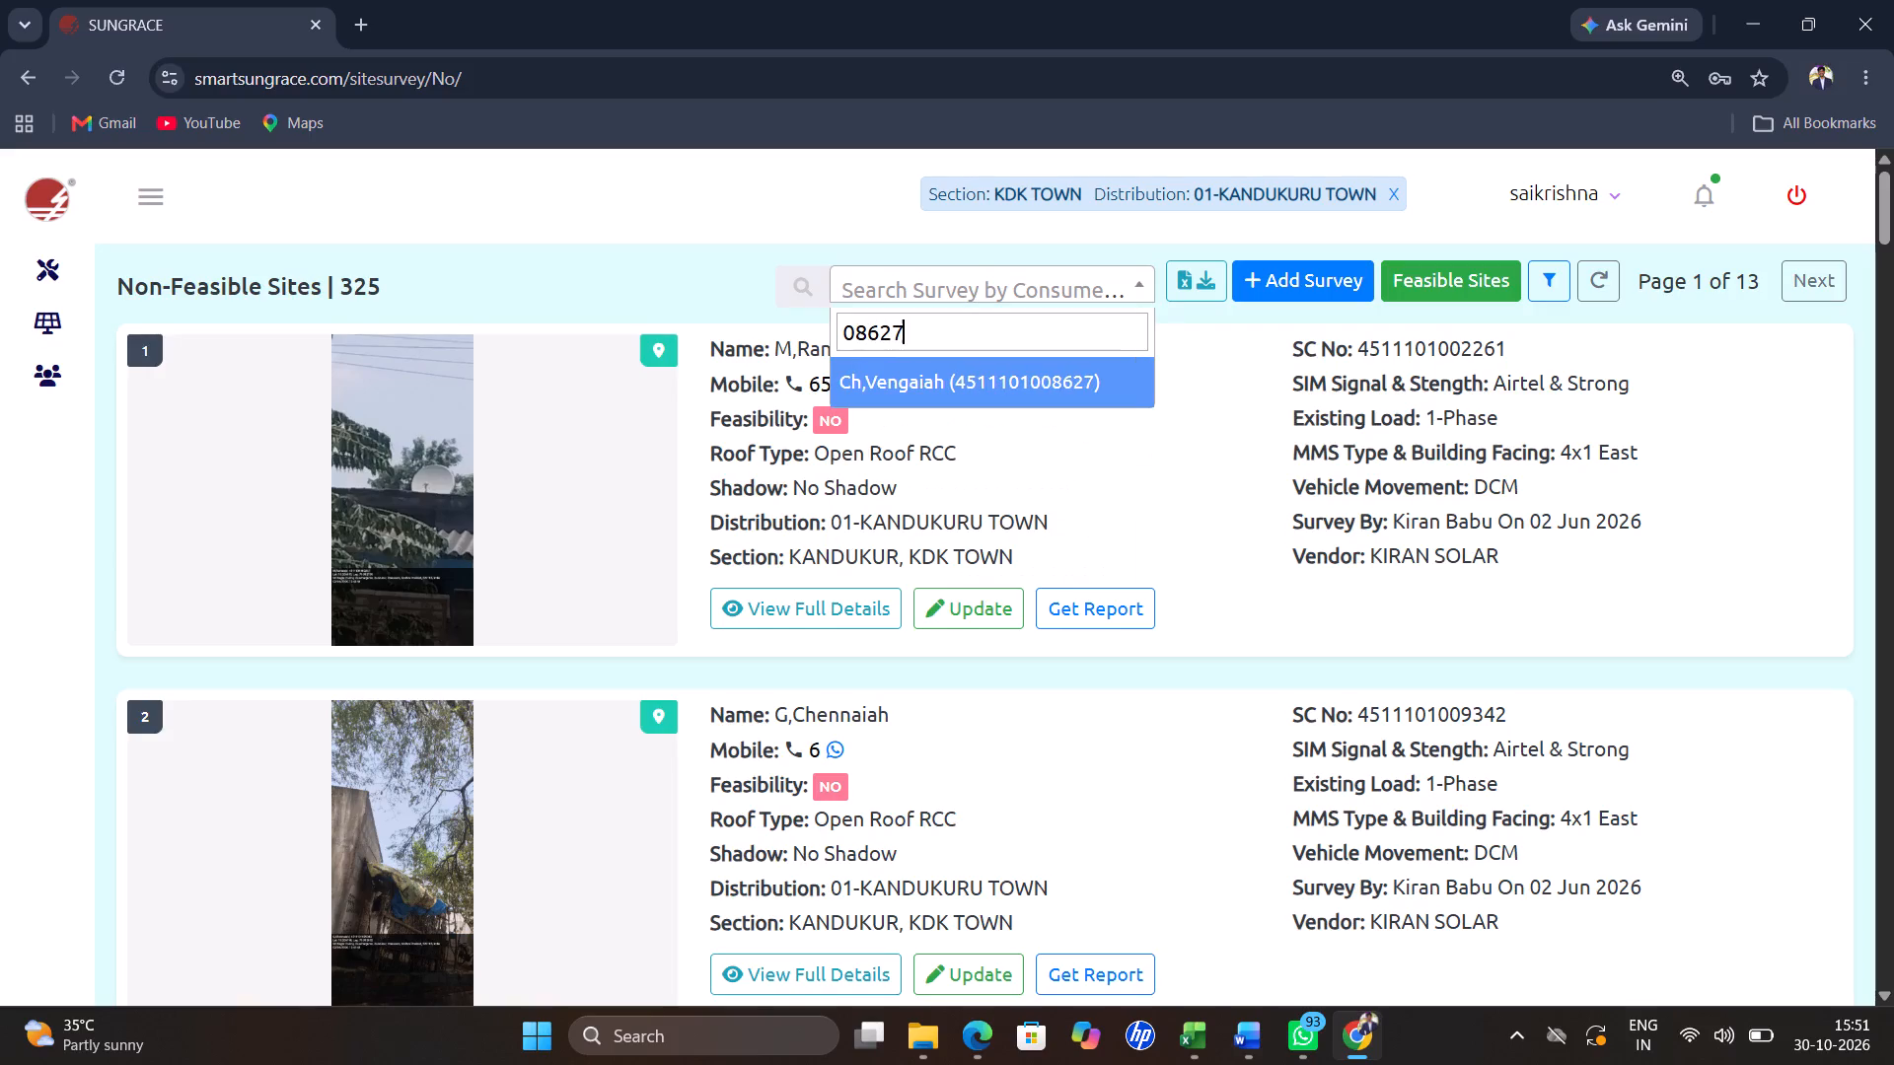
pyautogui.click(973, 384)
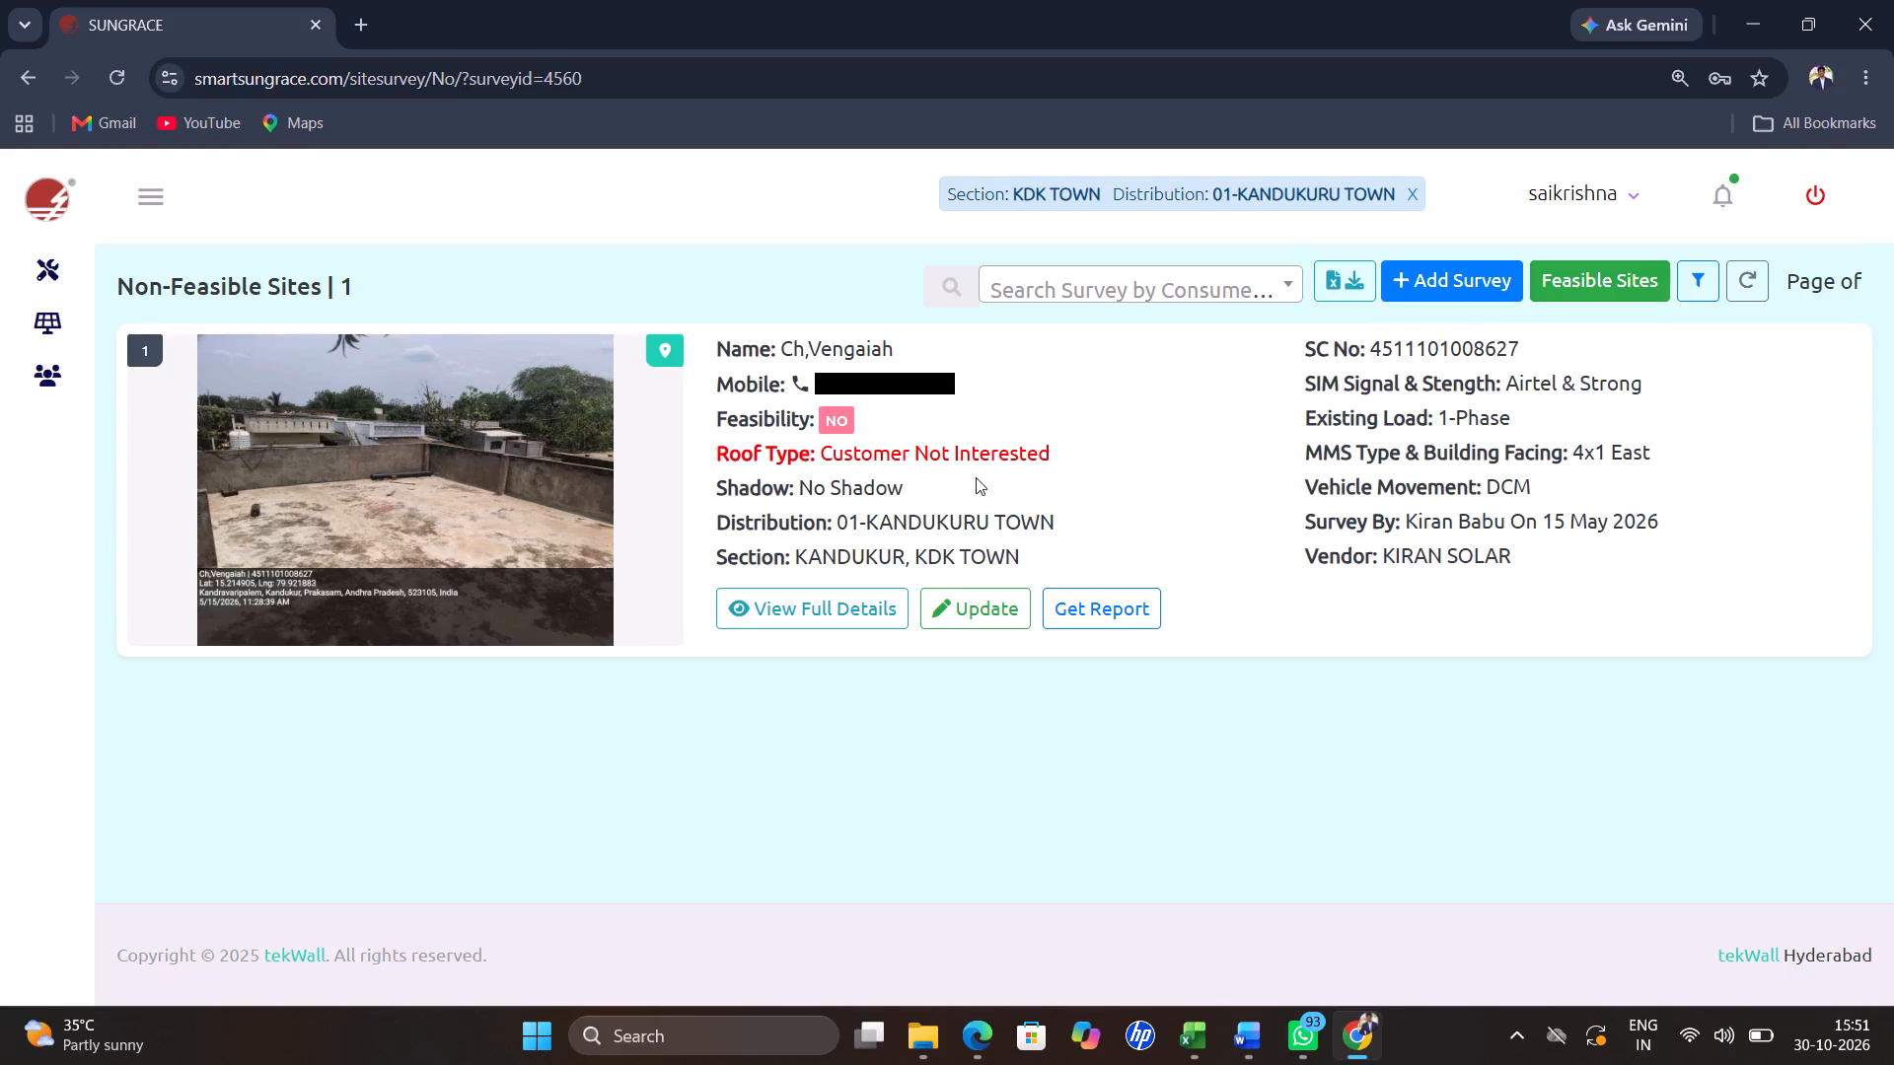
pyautogui.click(975, 603)
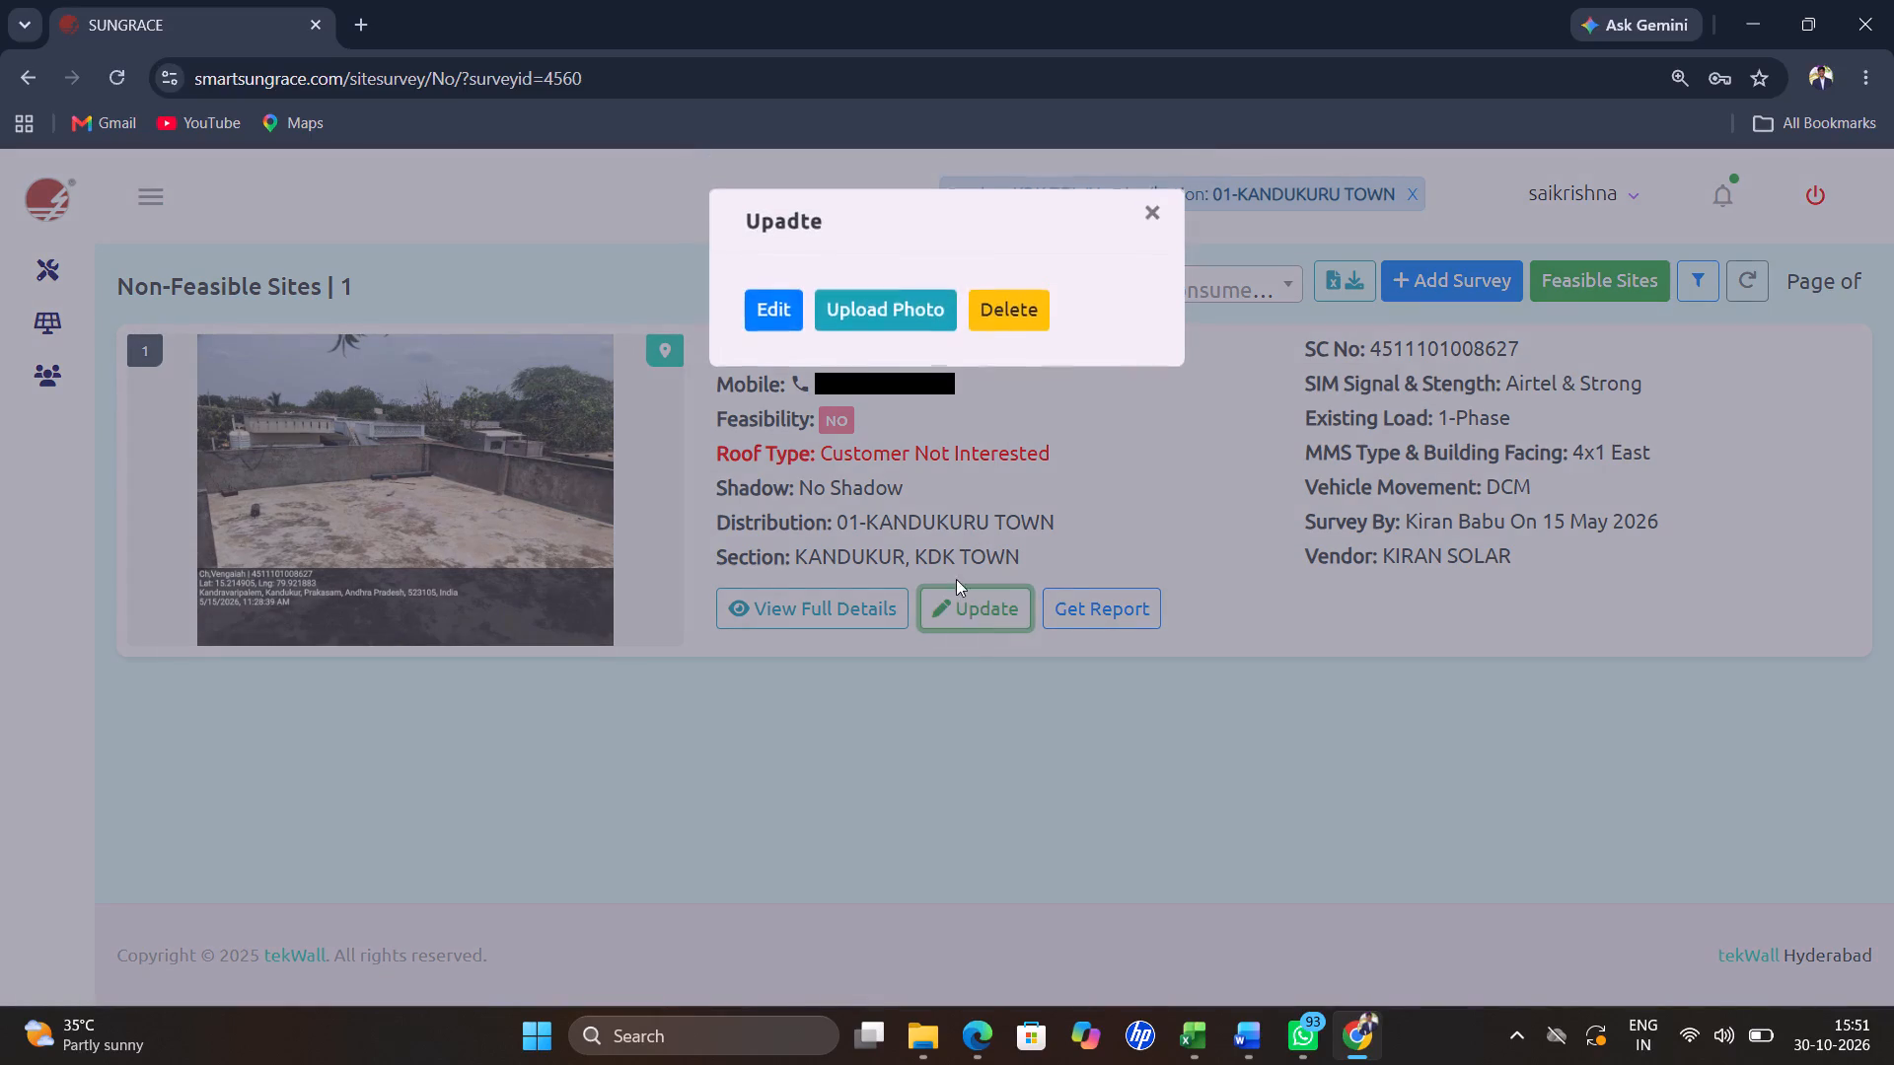
pyautogui.click(787, 320)
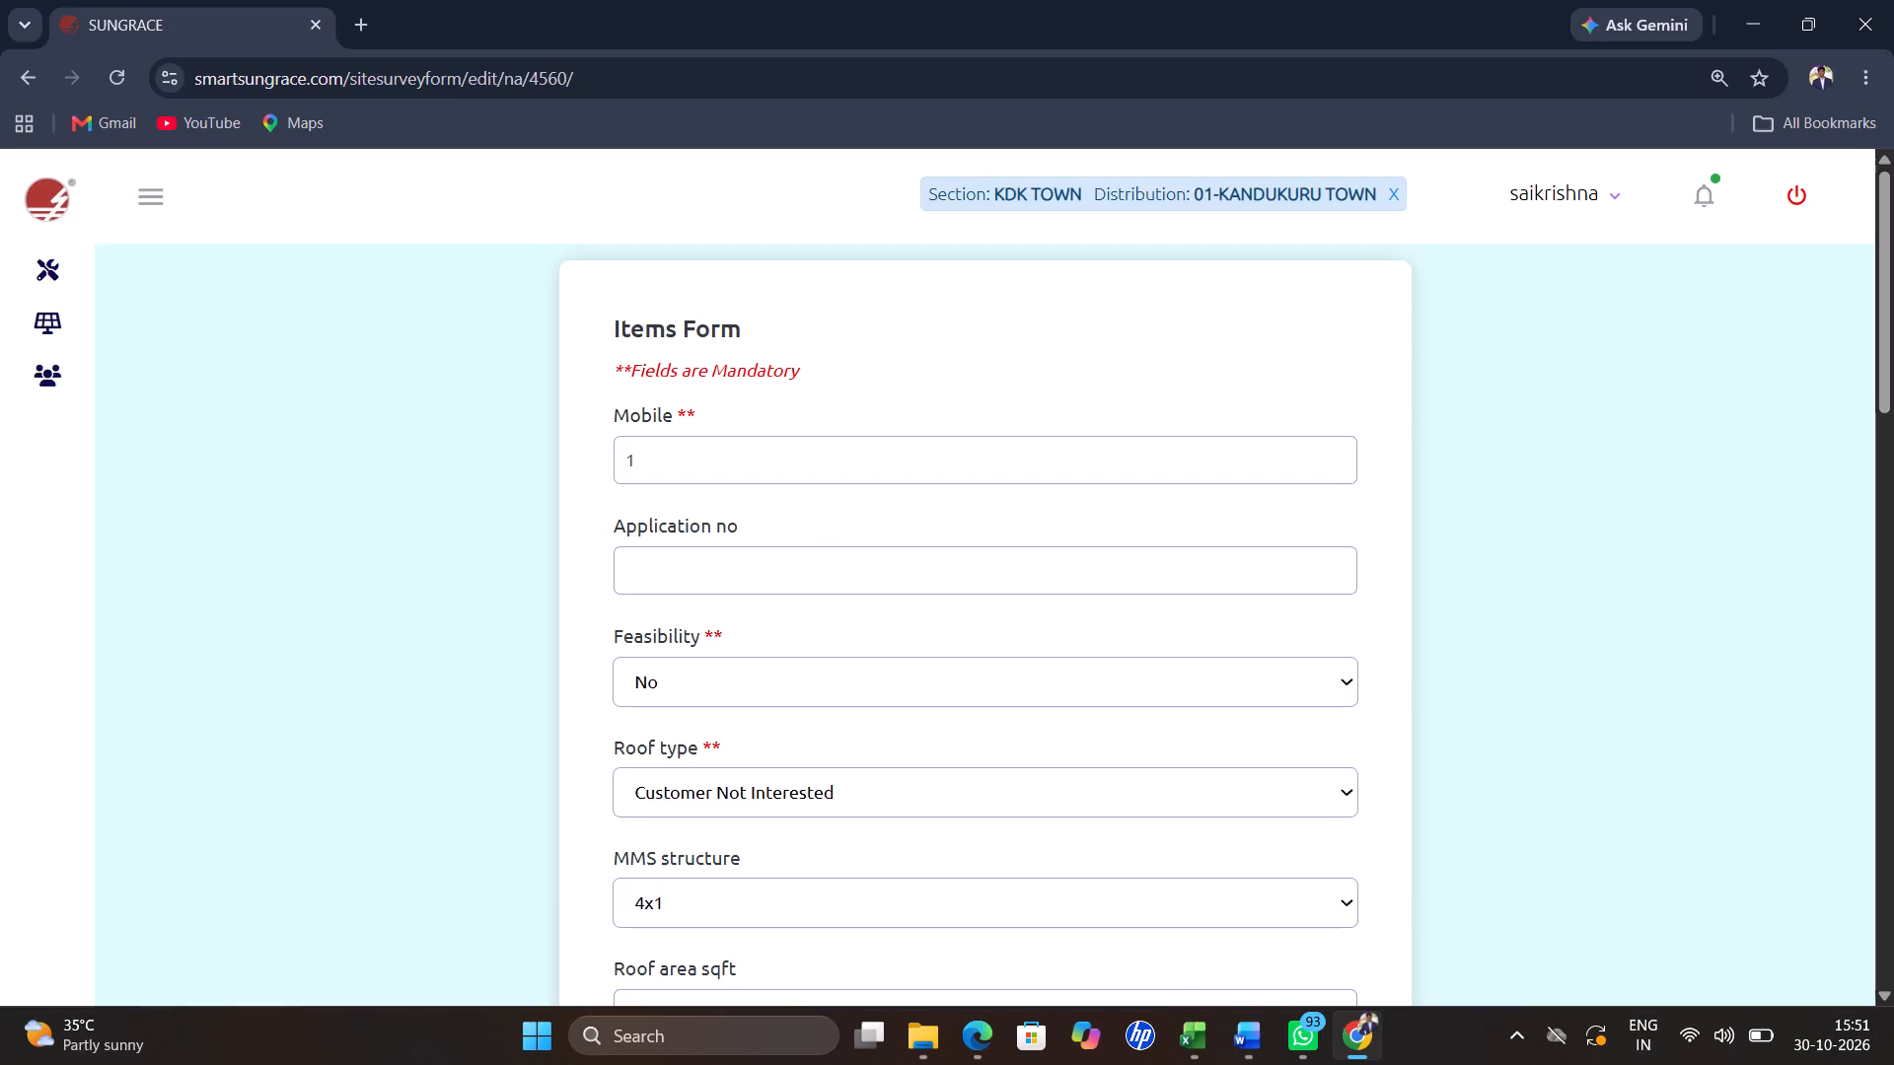
pyautogui.click(806, 677)
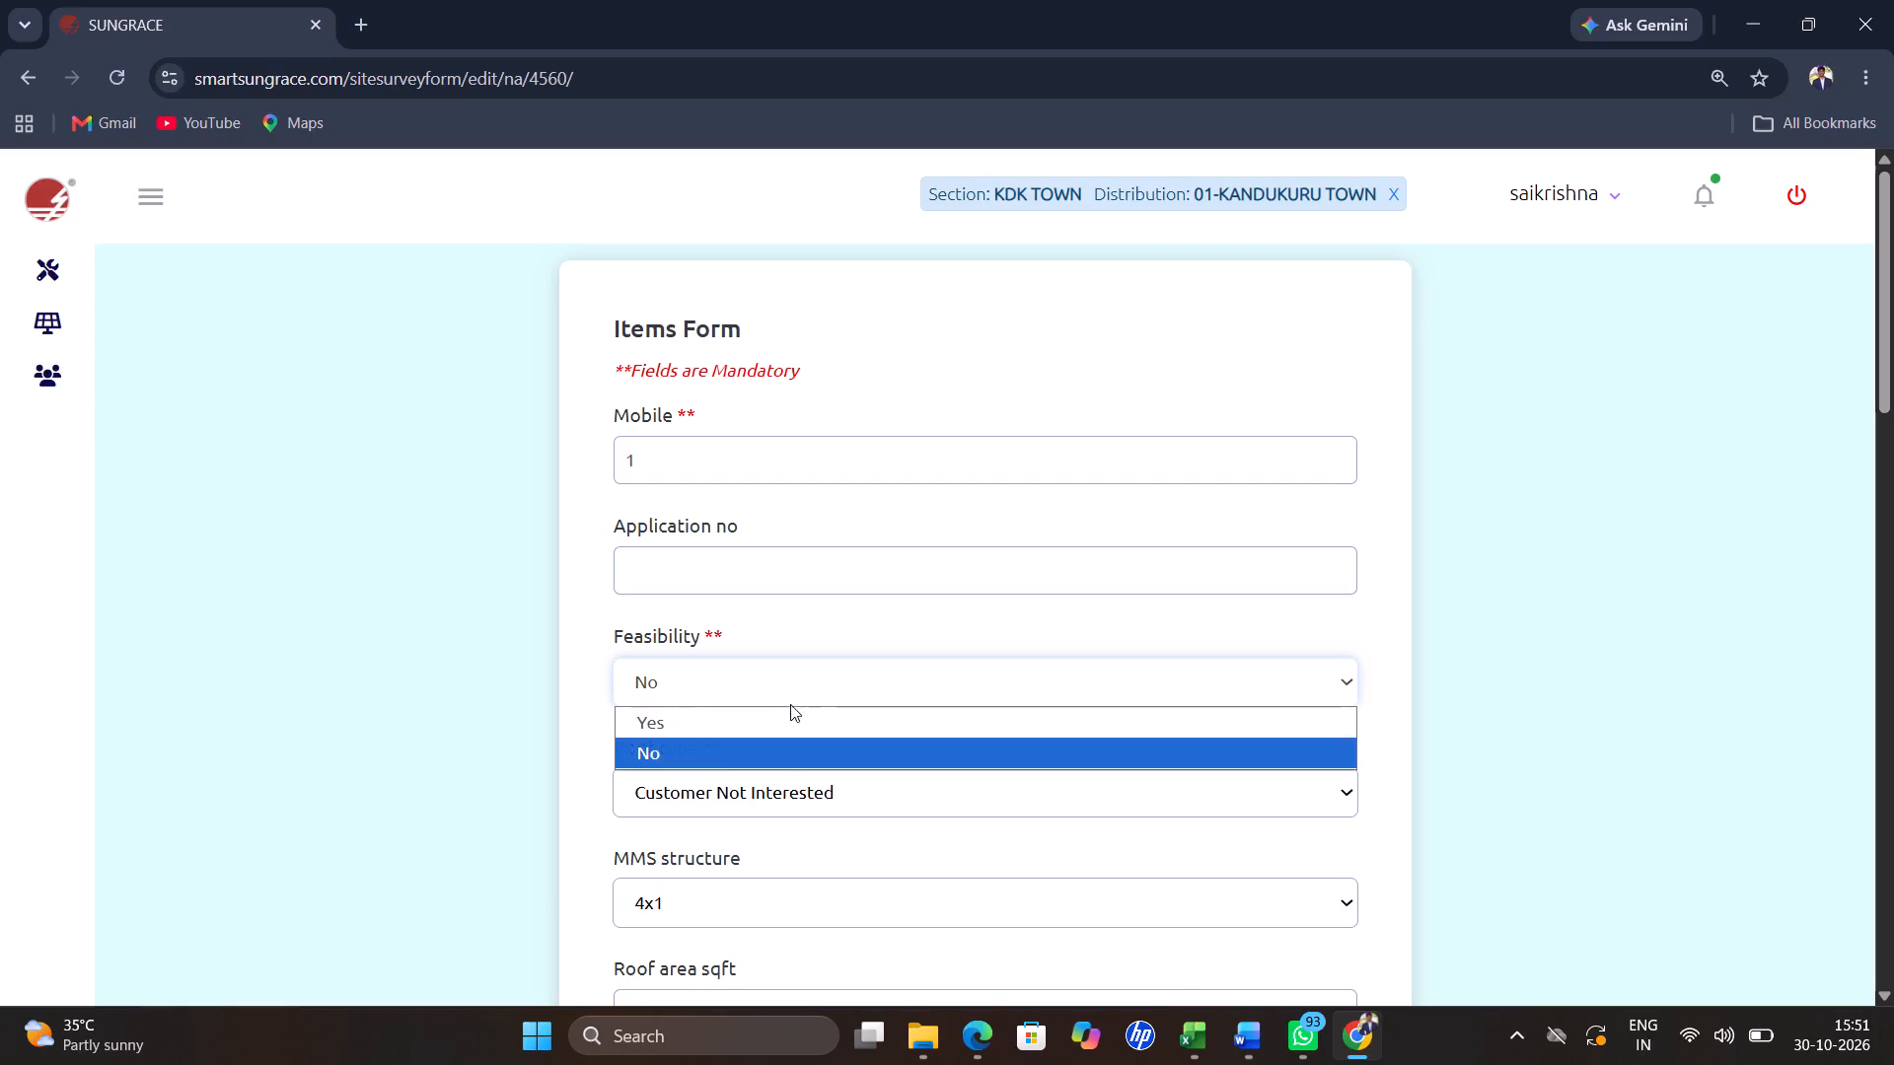
pyautogui.click(783, 719)
pyautogui.scroll(-11, 783, 719)
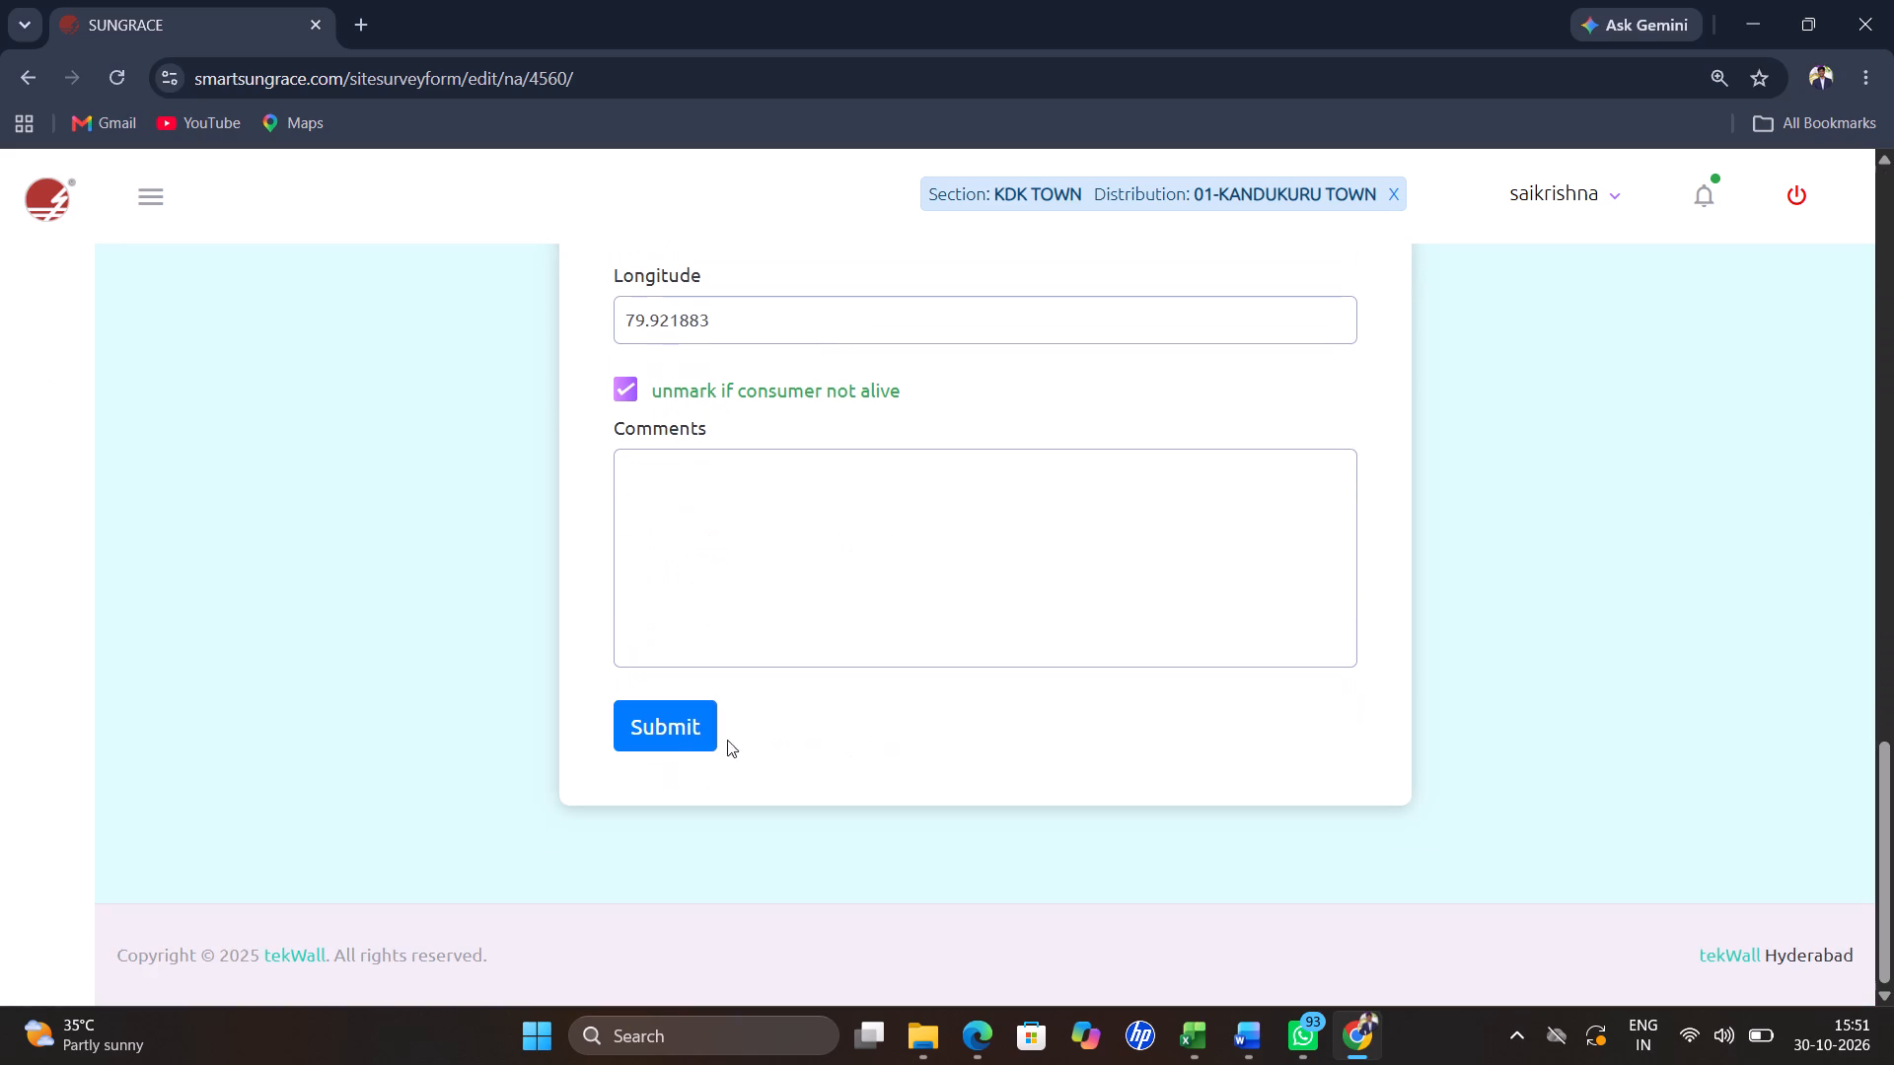
pyautogui.click(662, 736)
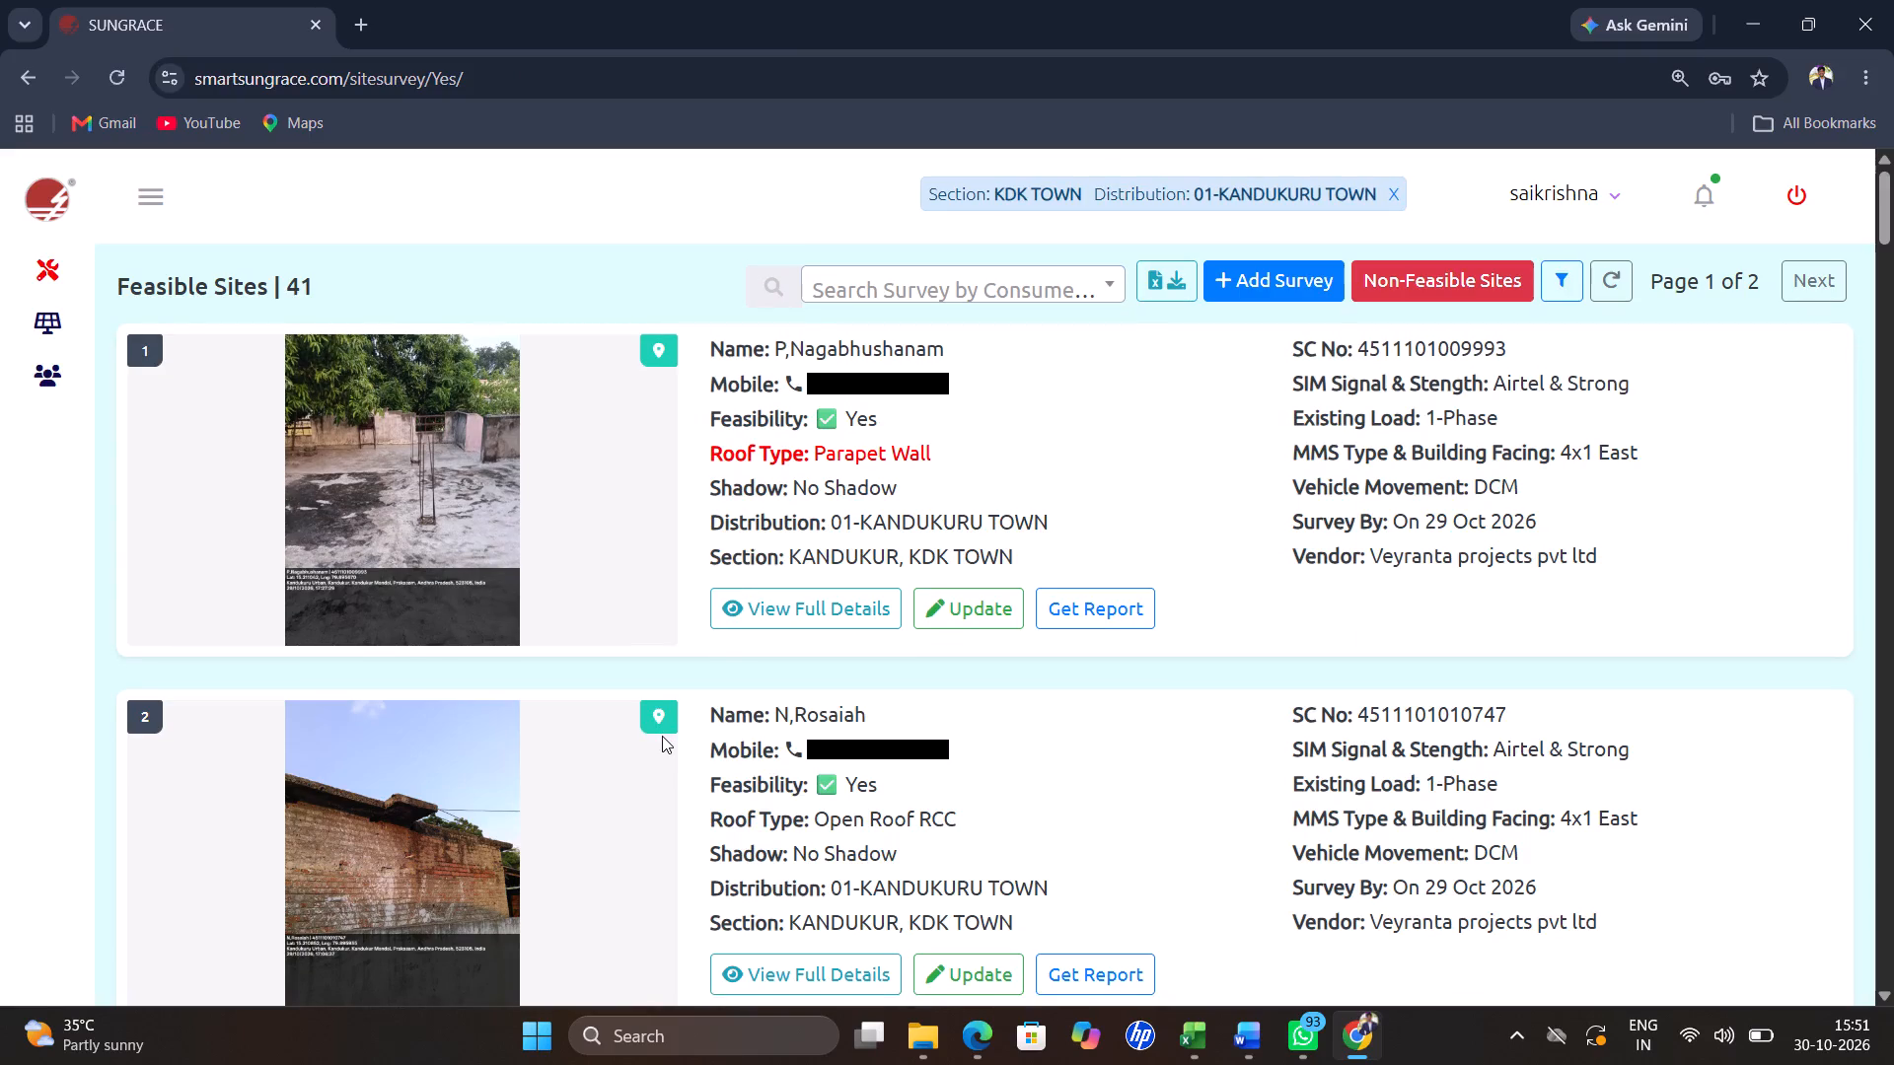
# Find 18451 among the feasible sites, open its survey for editing and submit the form as it stands.
pyautogui.click(908, 273)
pyautogui.write('18')
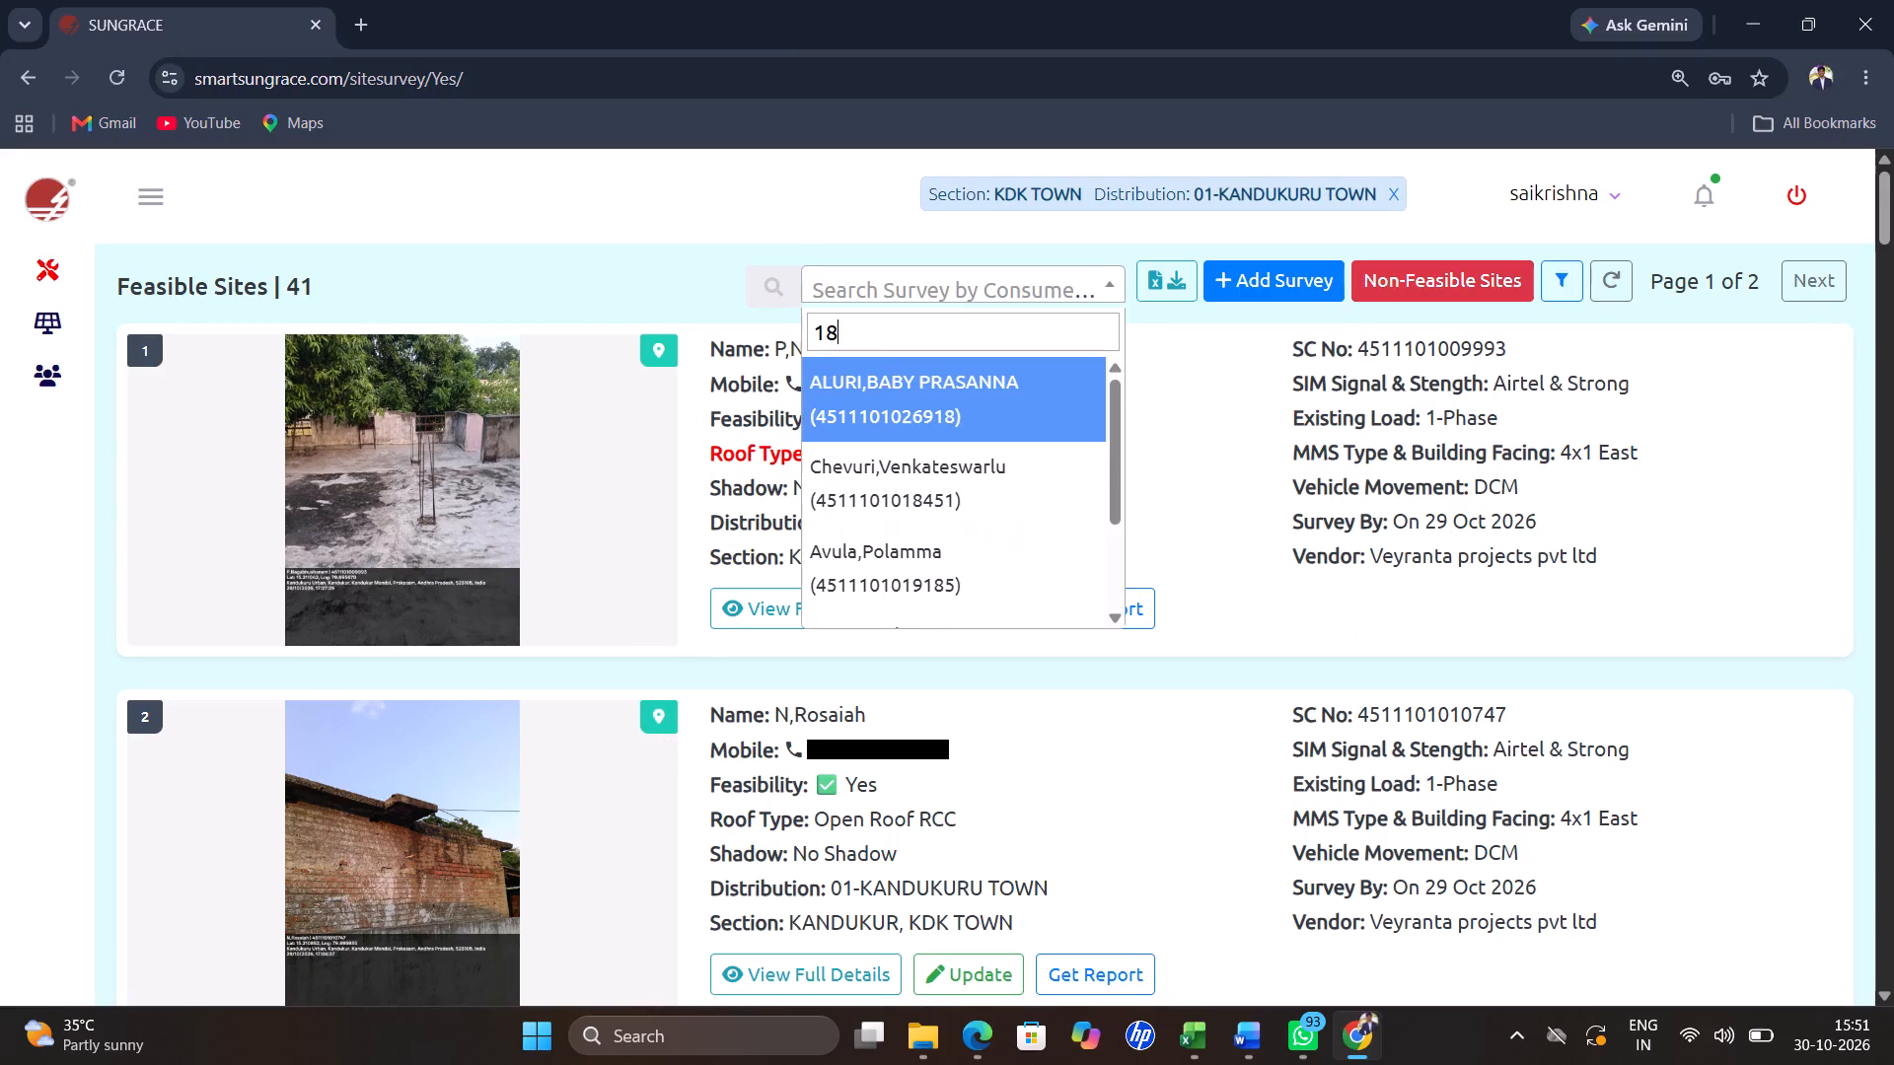
pyautogui.press('4')
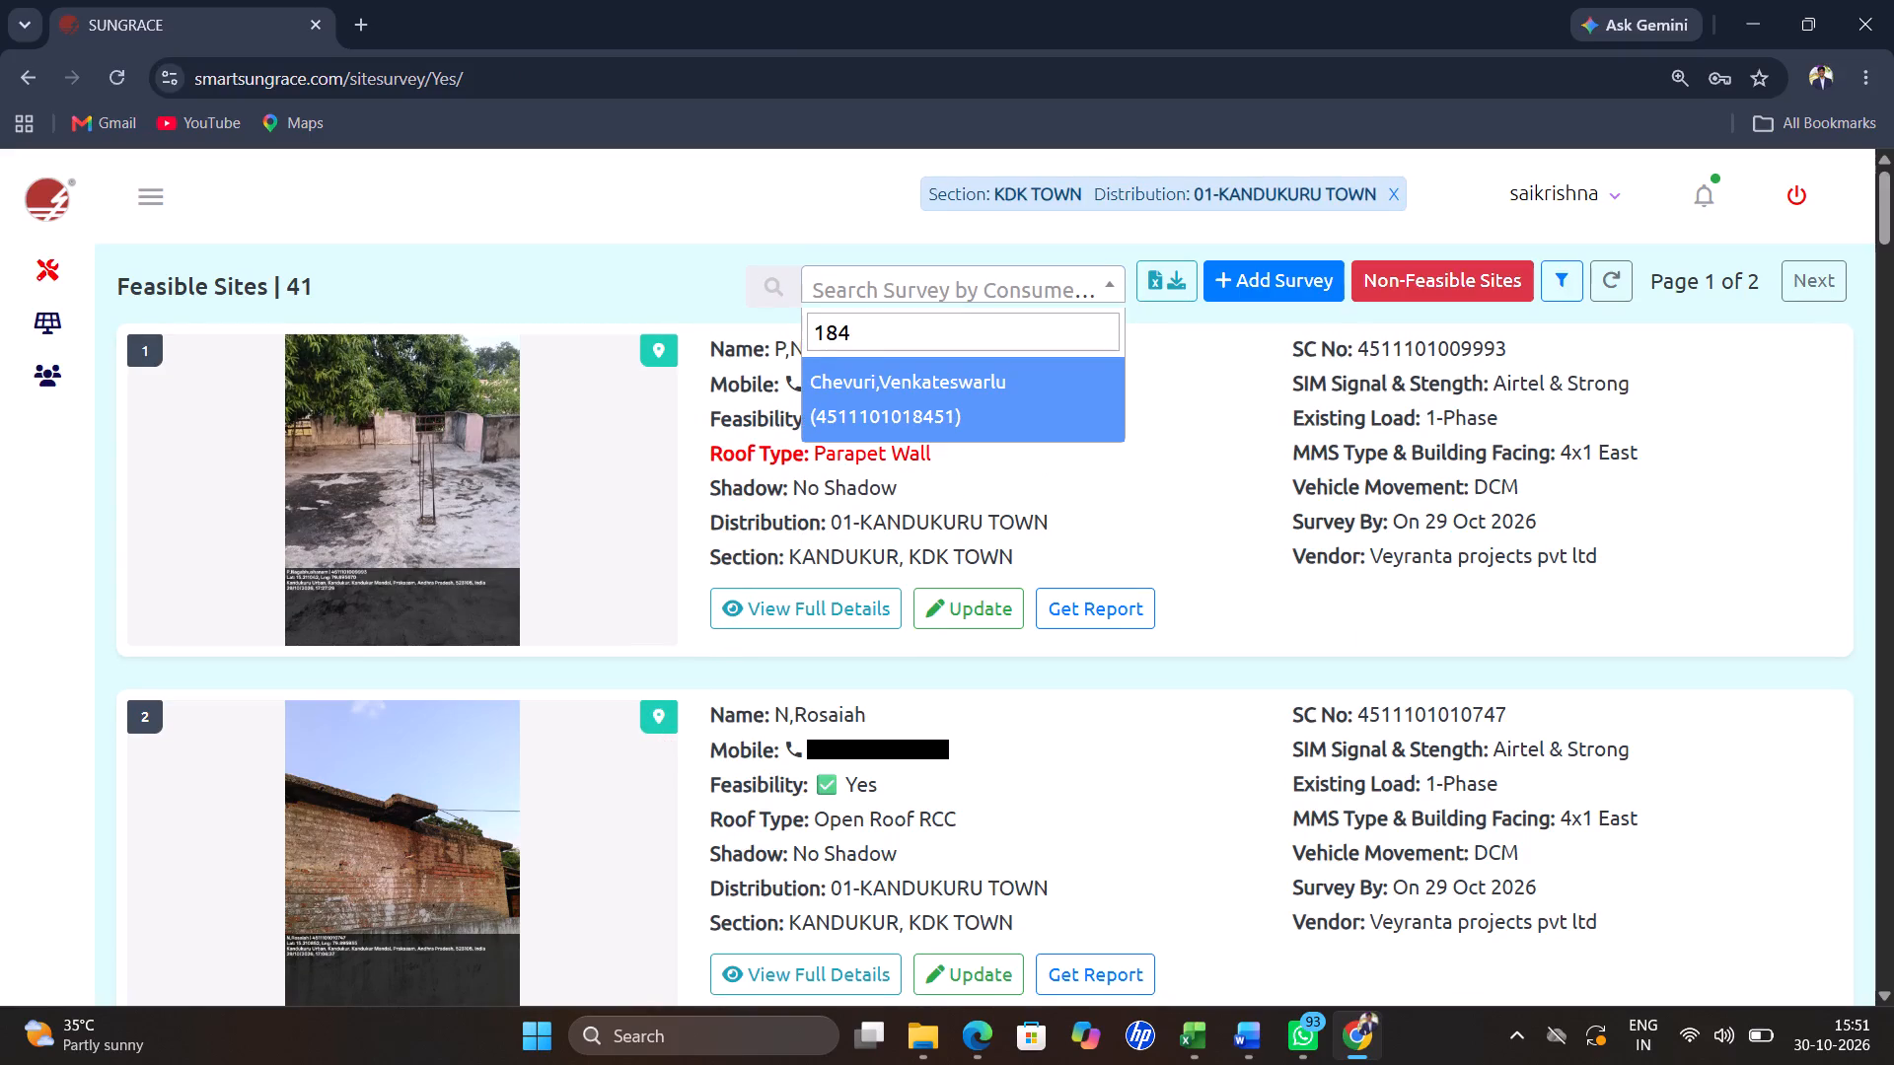
pyautogui.write('51')
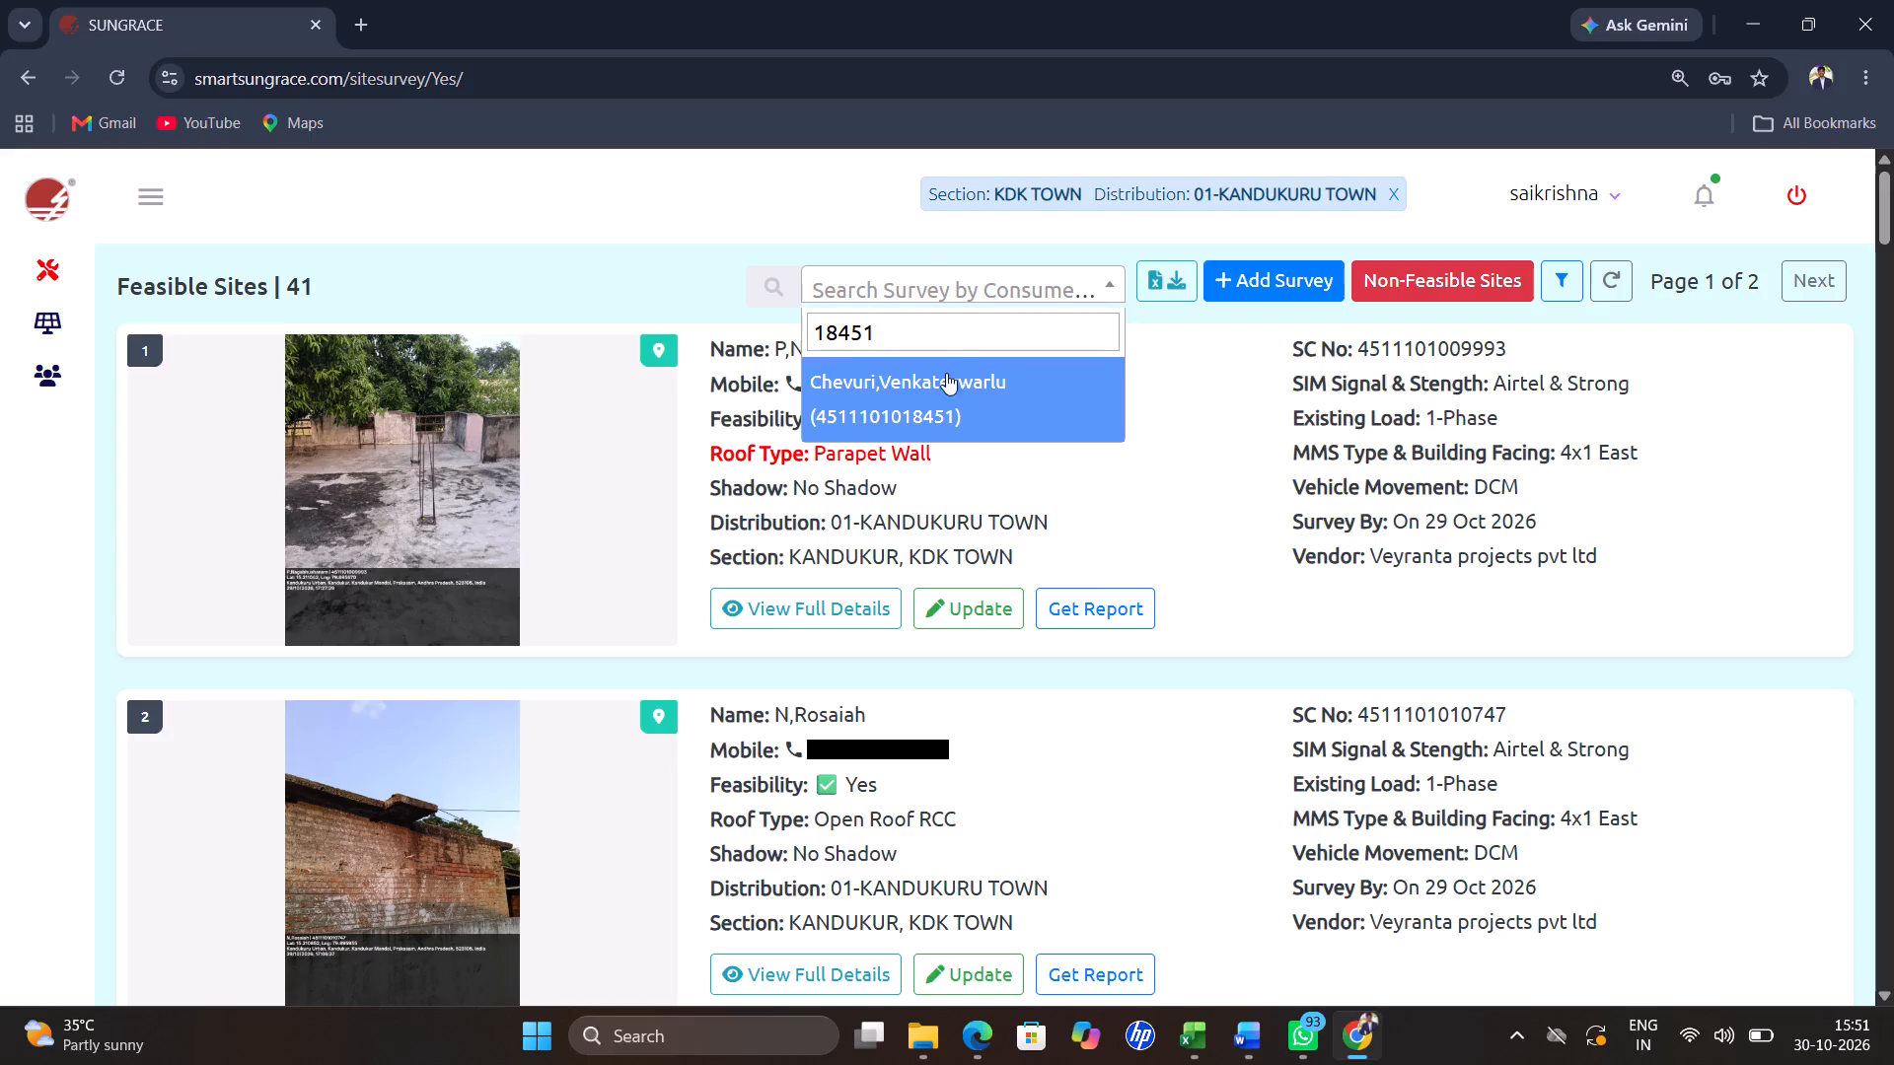
pyautogui.click(946, 392)
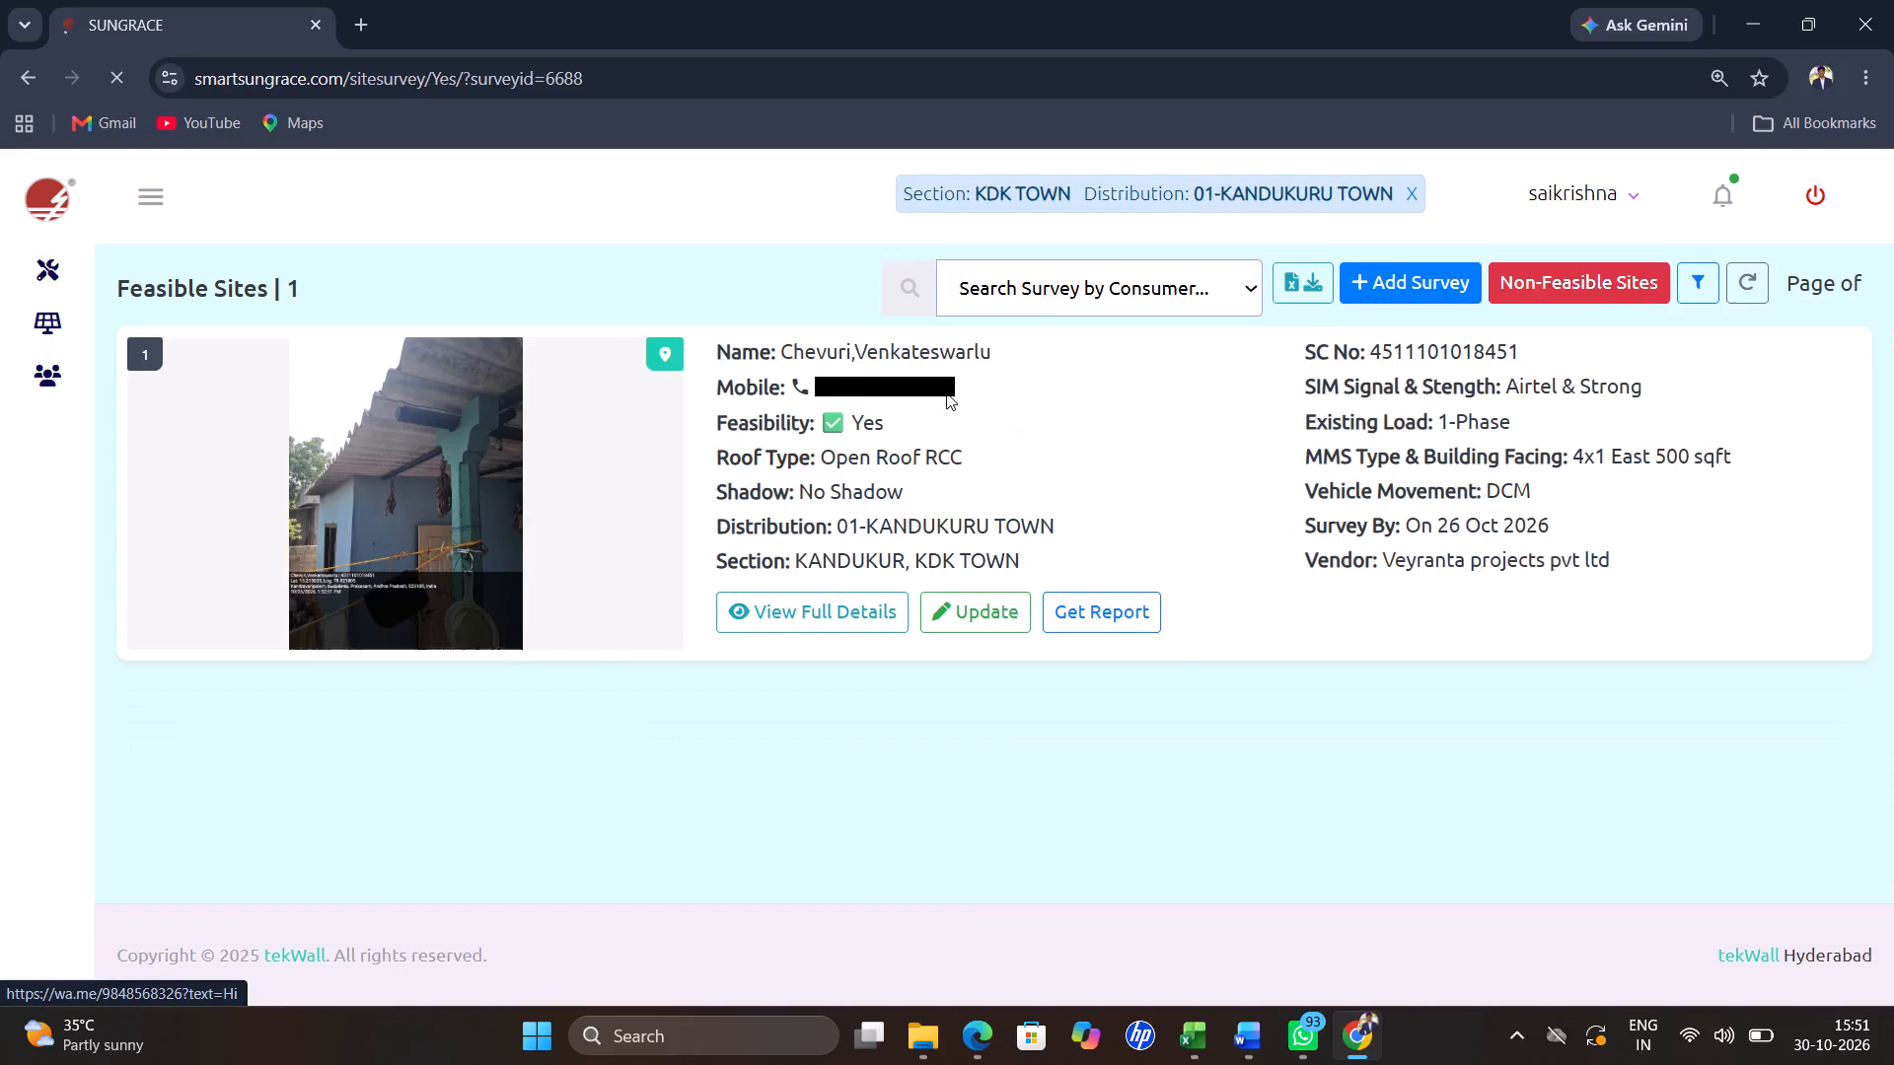
pyautogui.click(1015, 596)
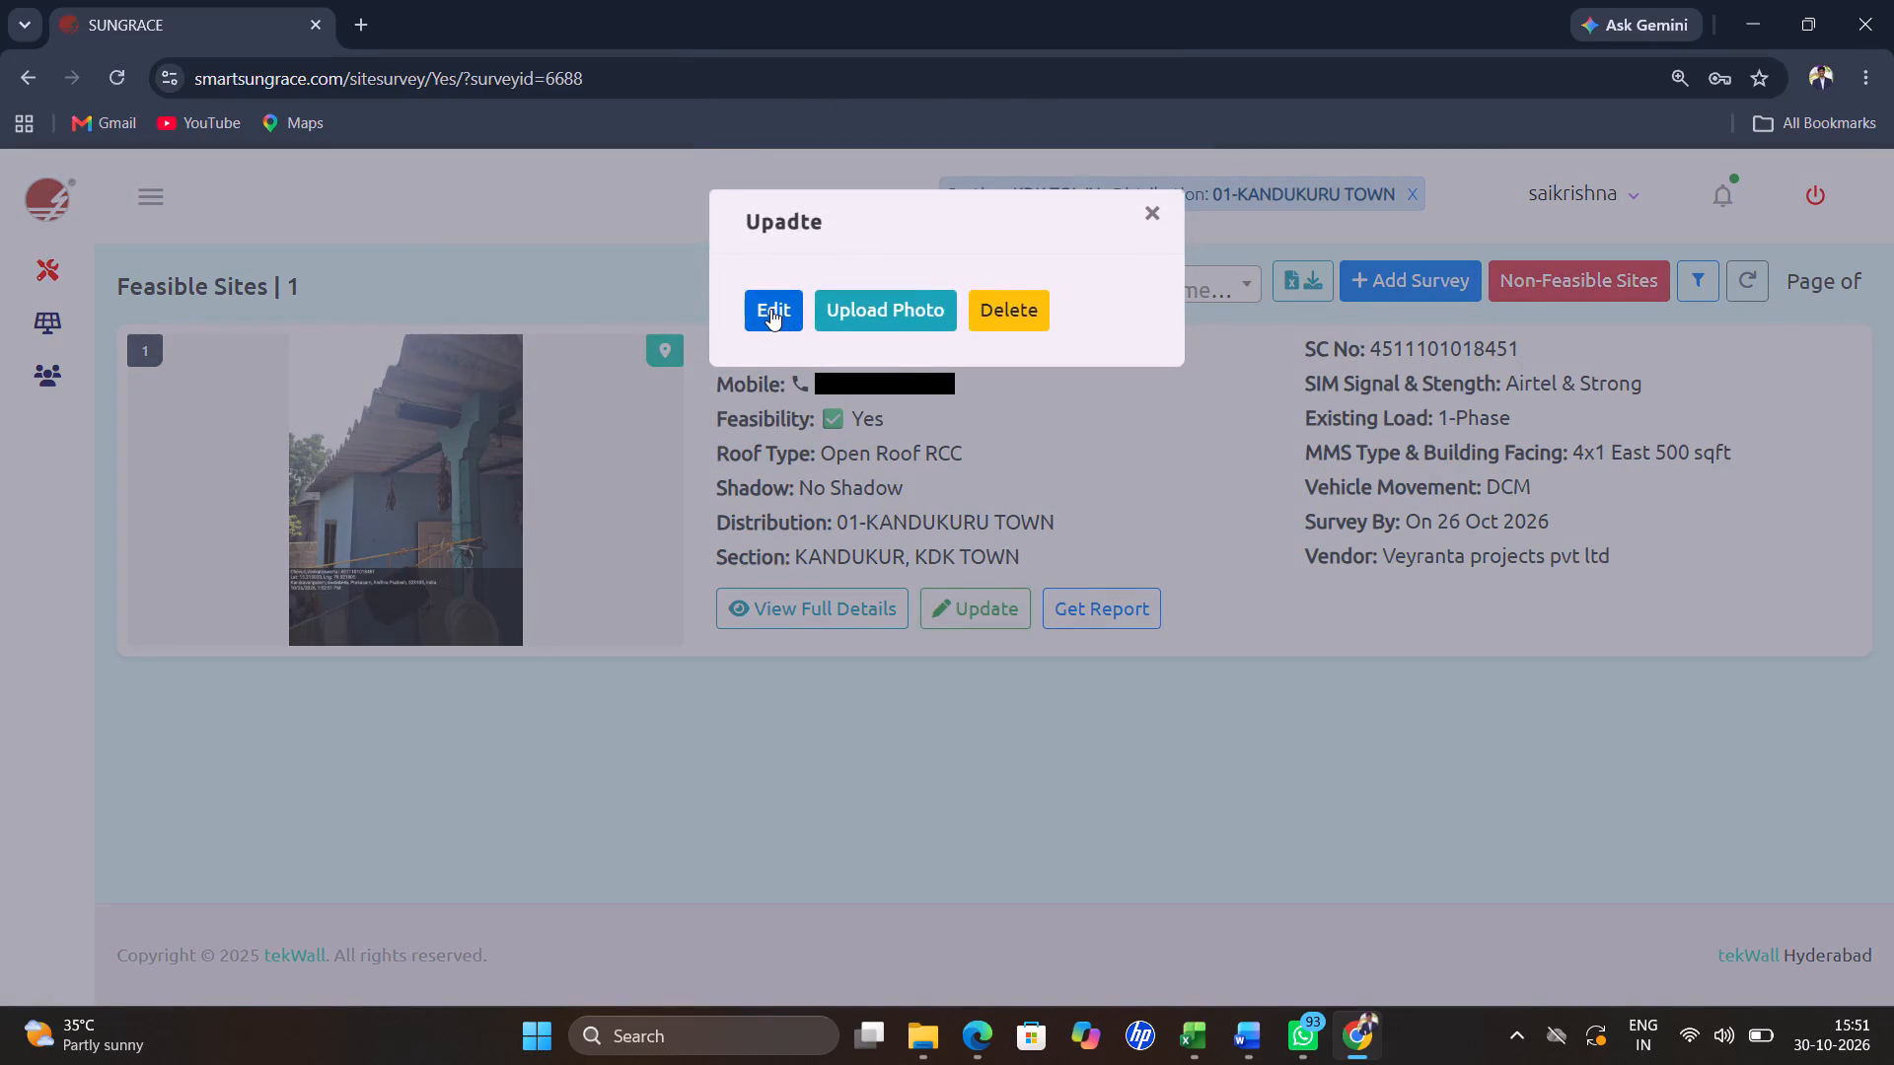
pyautogui.click(770, 309)
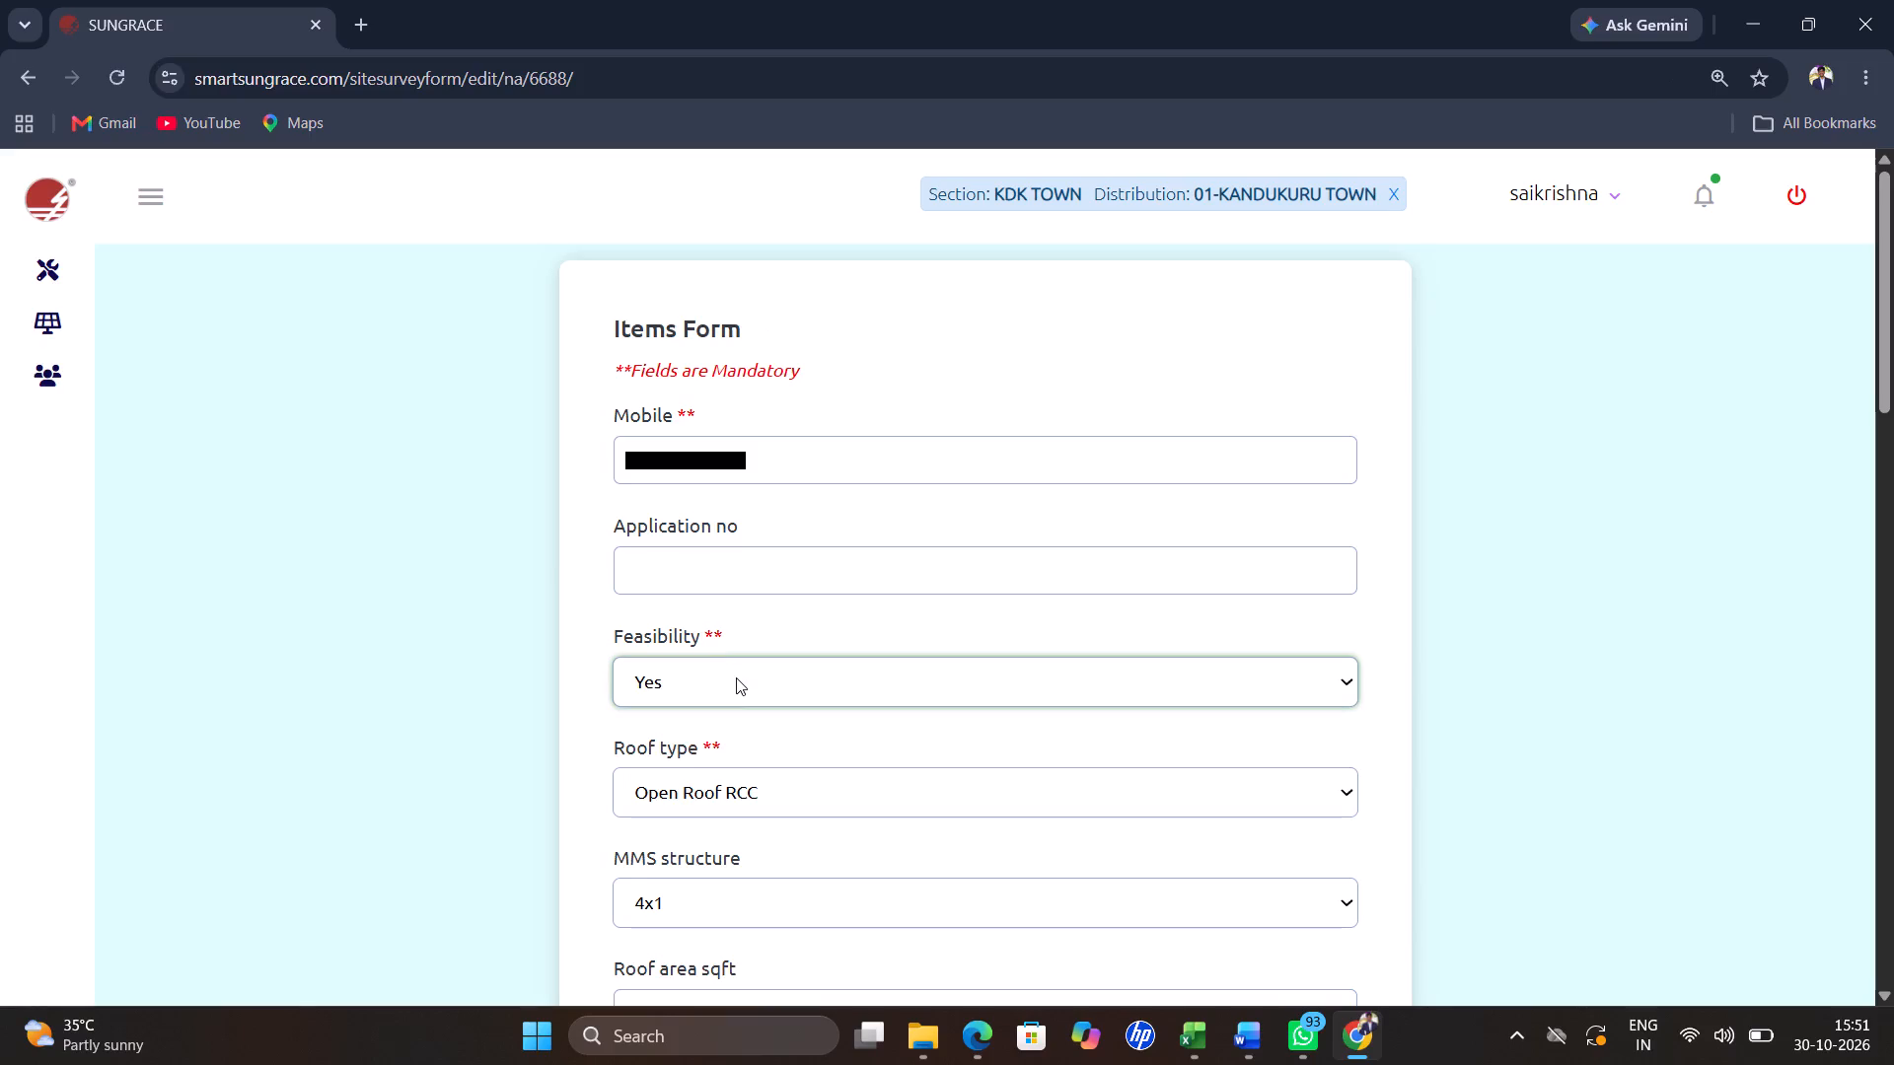
pyautogui.scroll(-10, 736, 677)
pyautogui.click(675, 721)
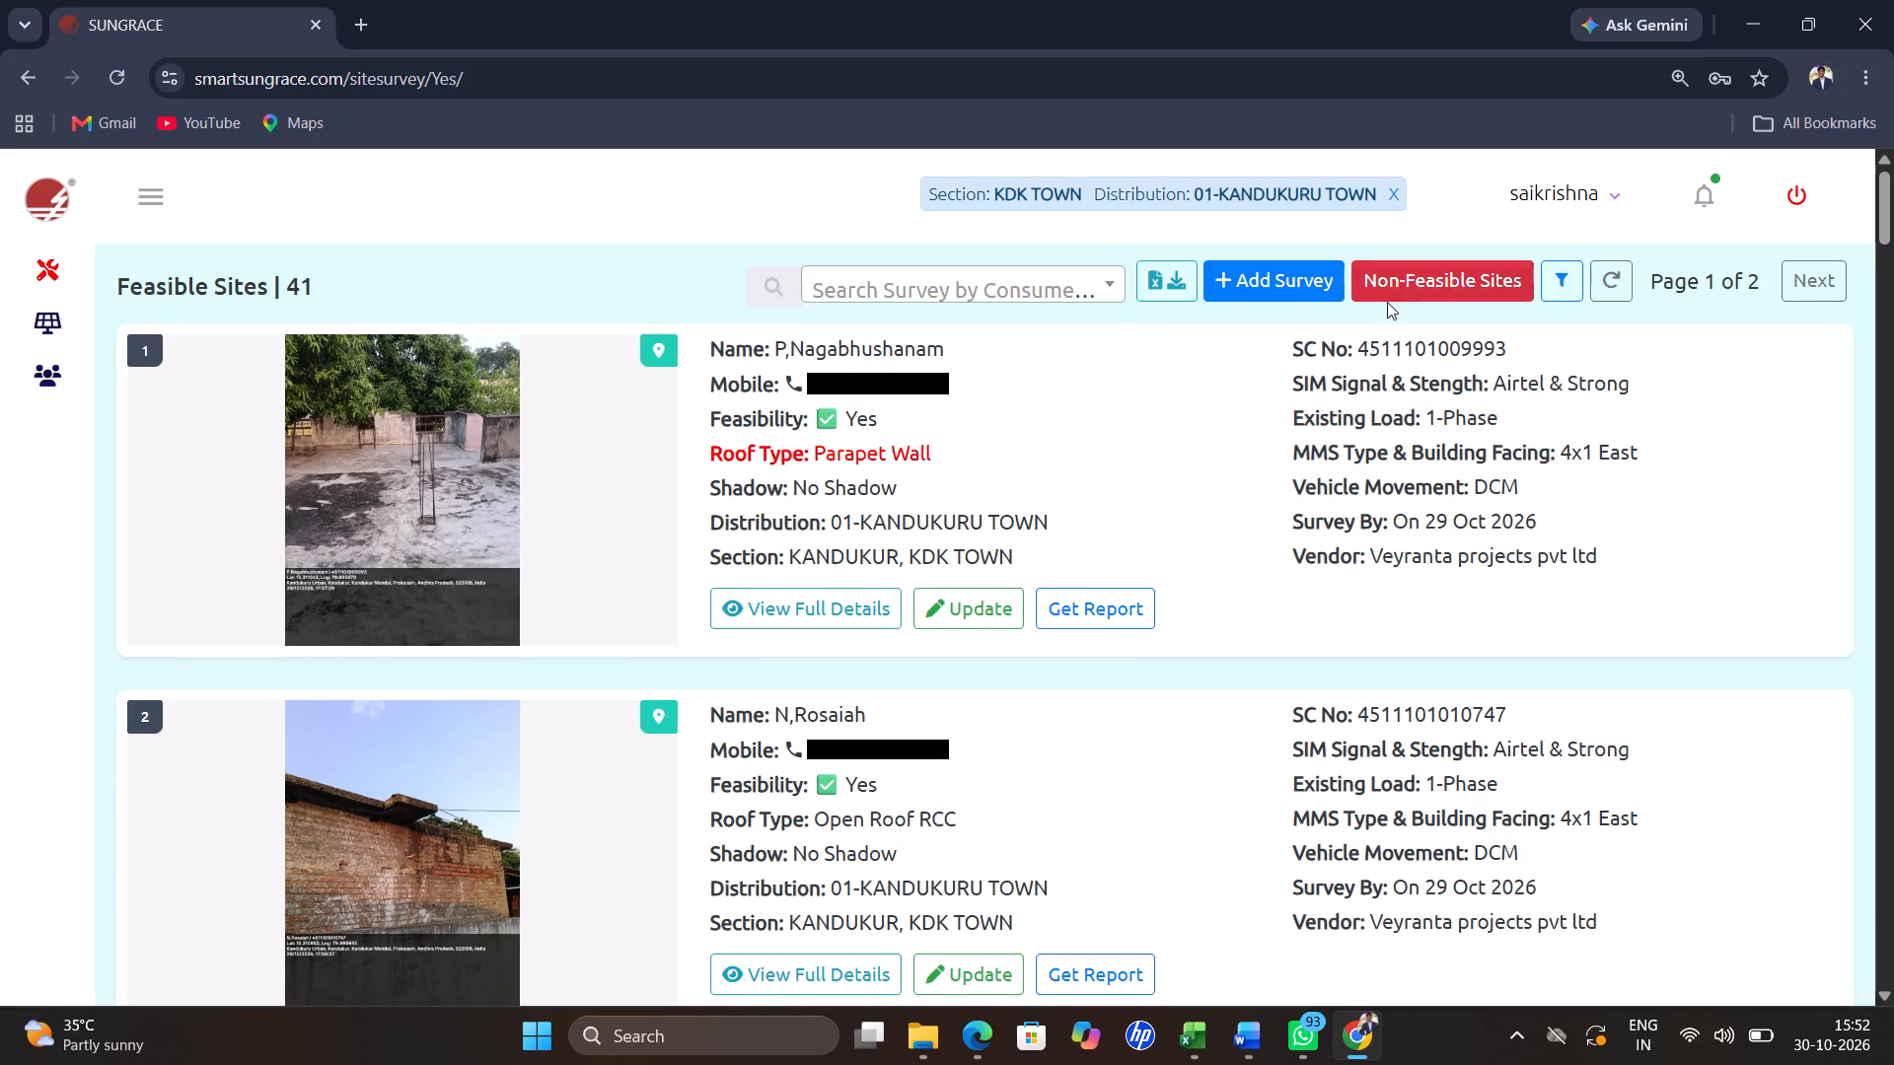
pyautogui.click(1388, 288)
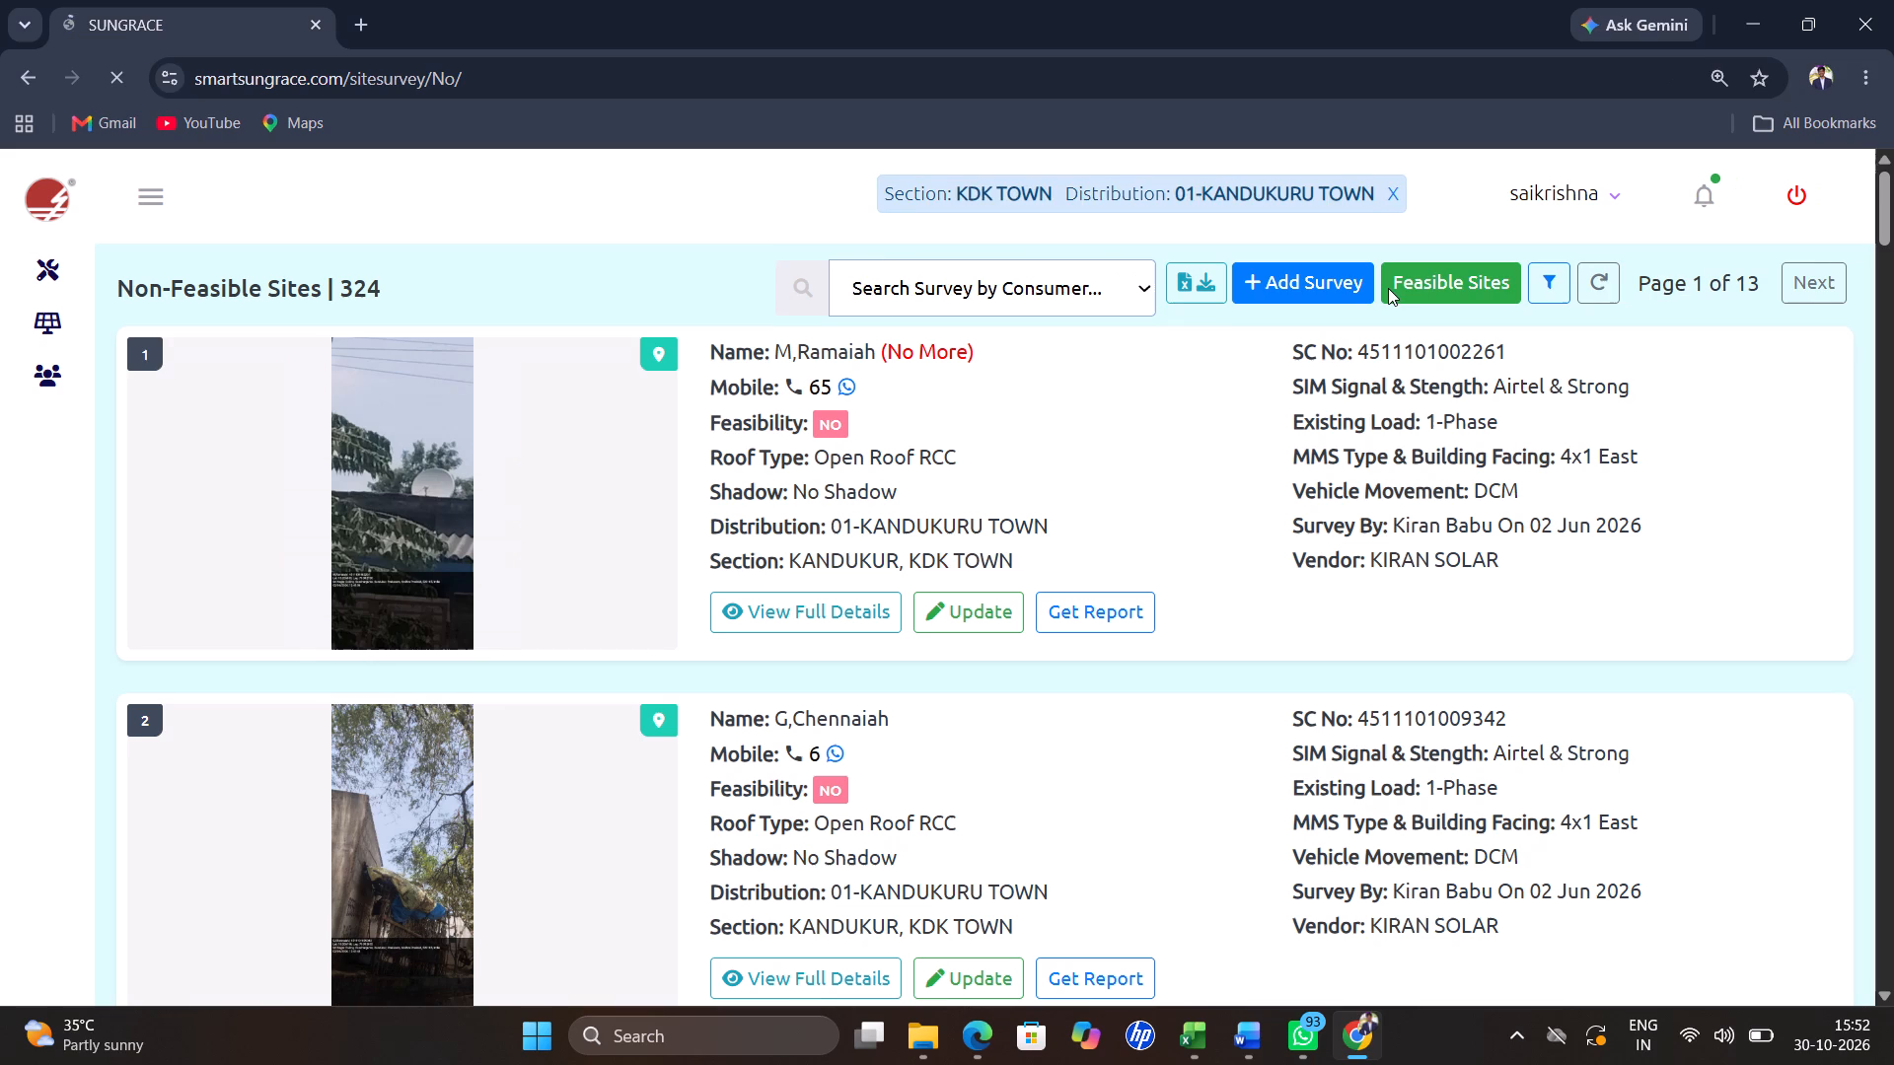
pyautogui.click(1050, 282)
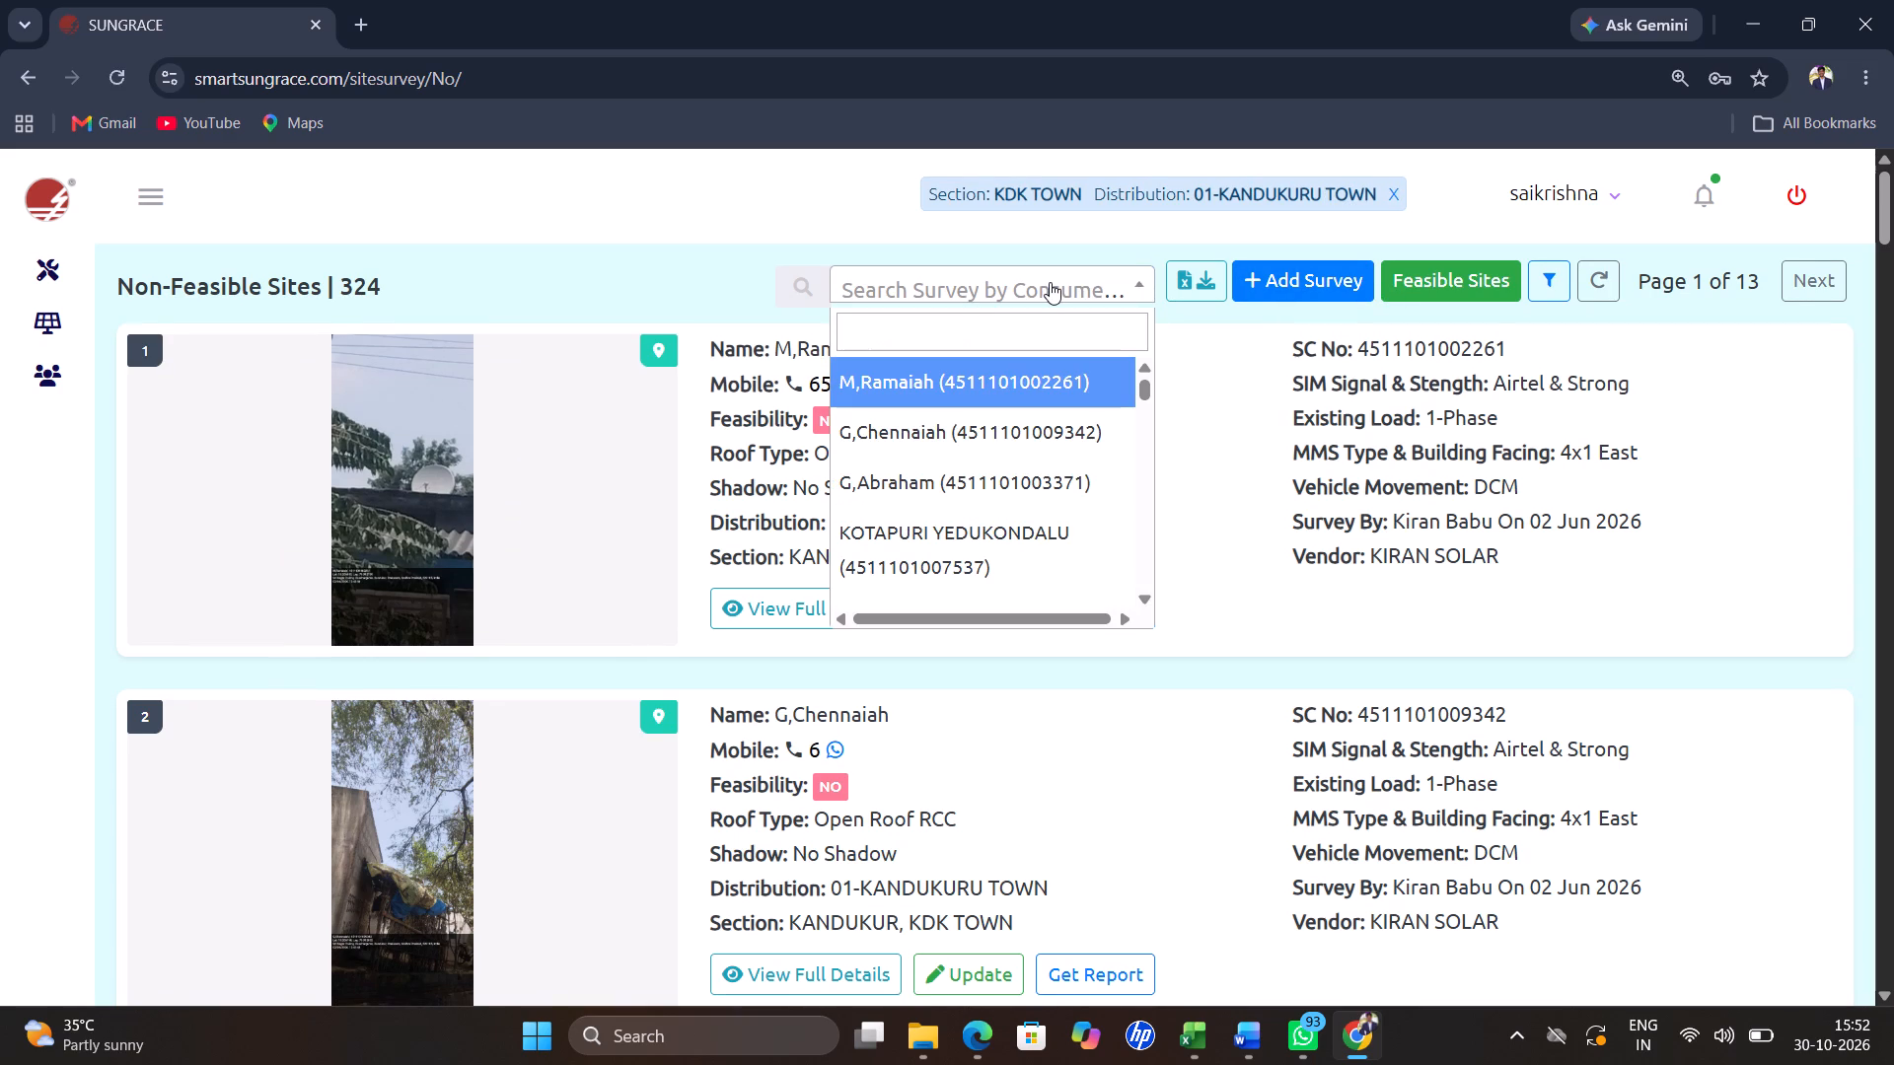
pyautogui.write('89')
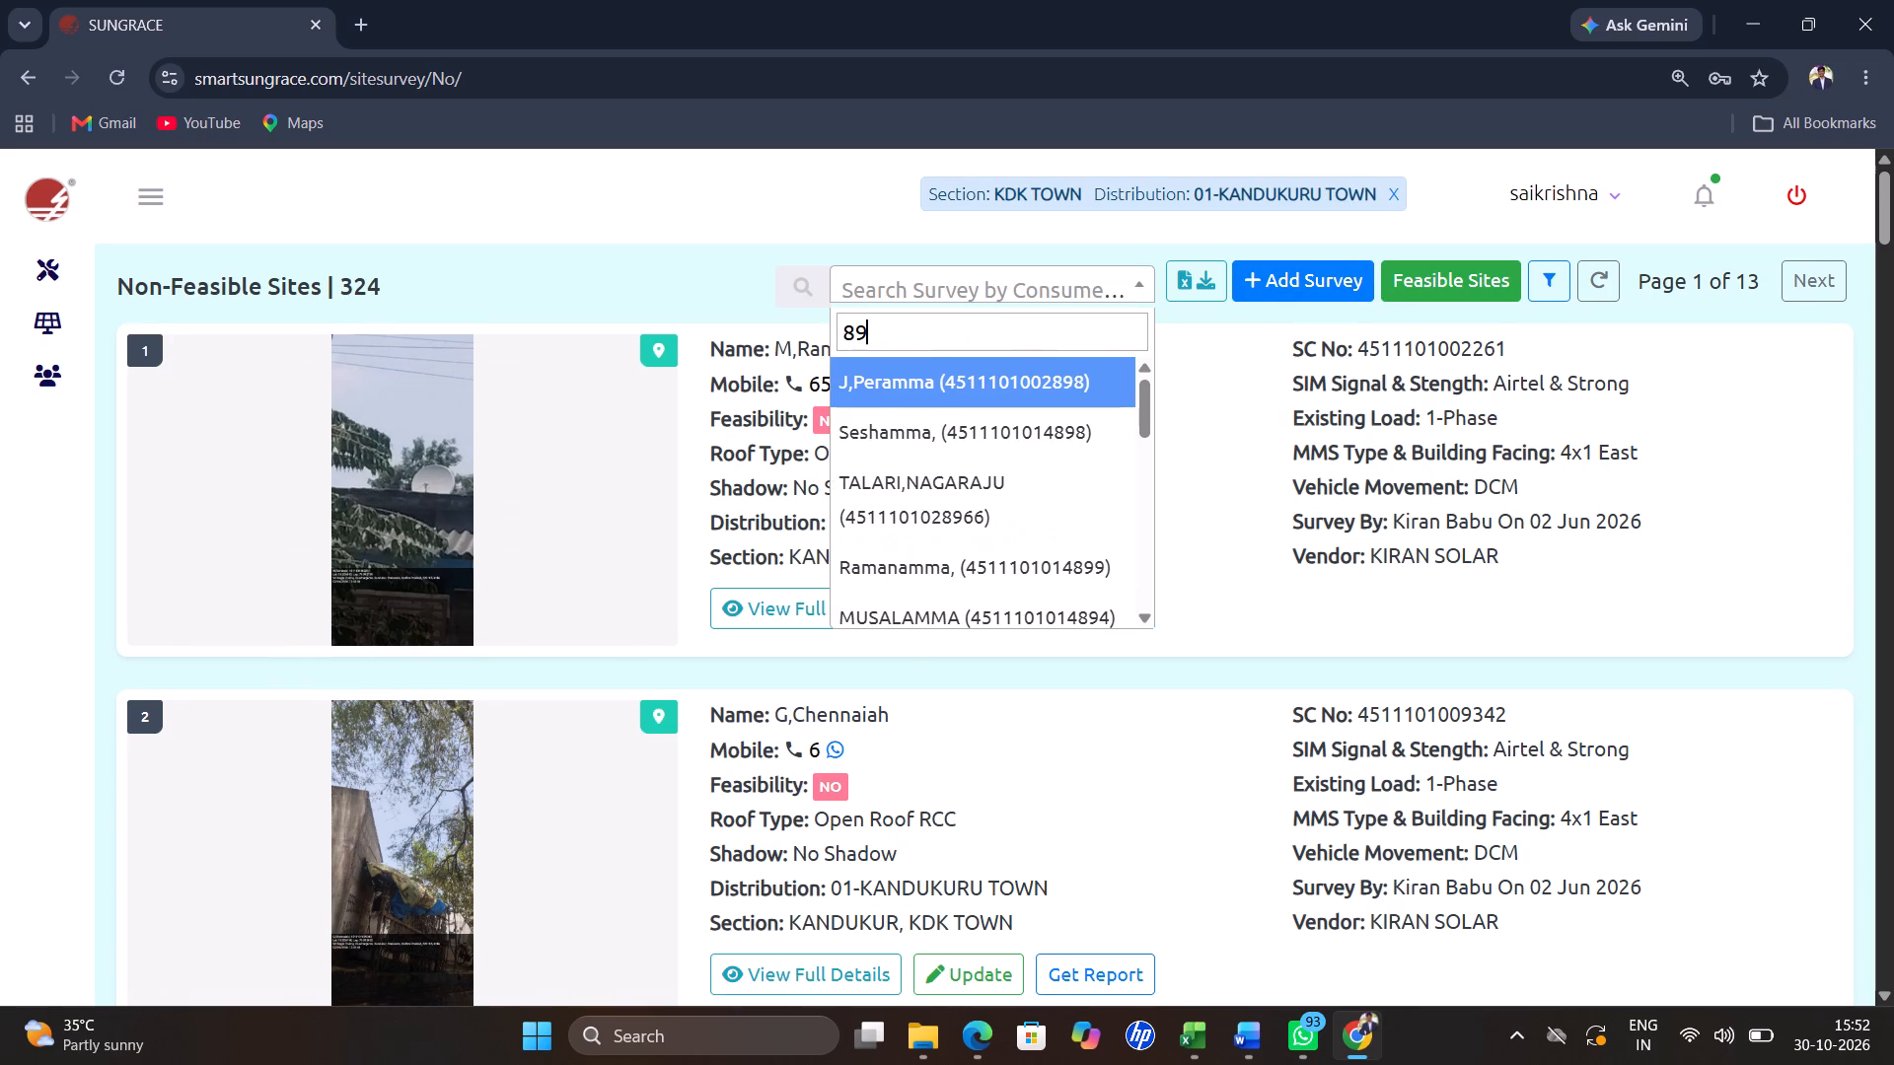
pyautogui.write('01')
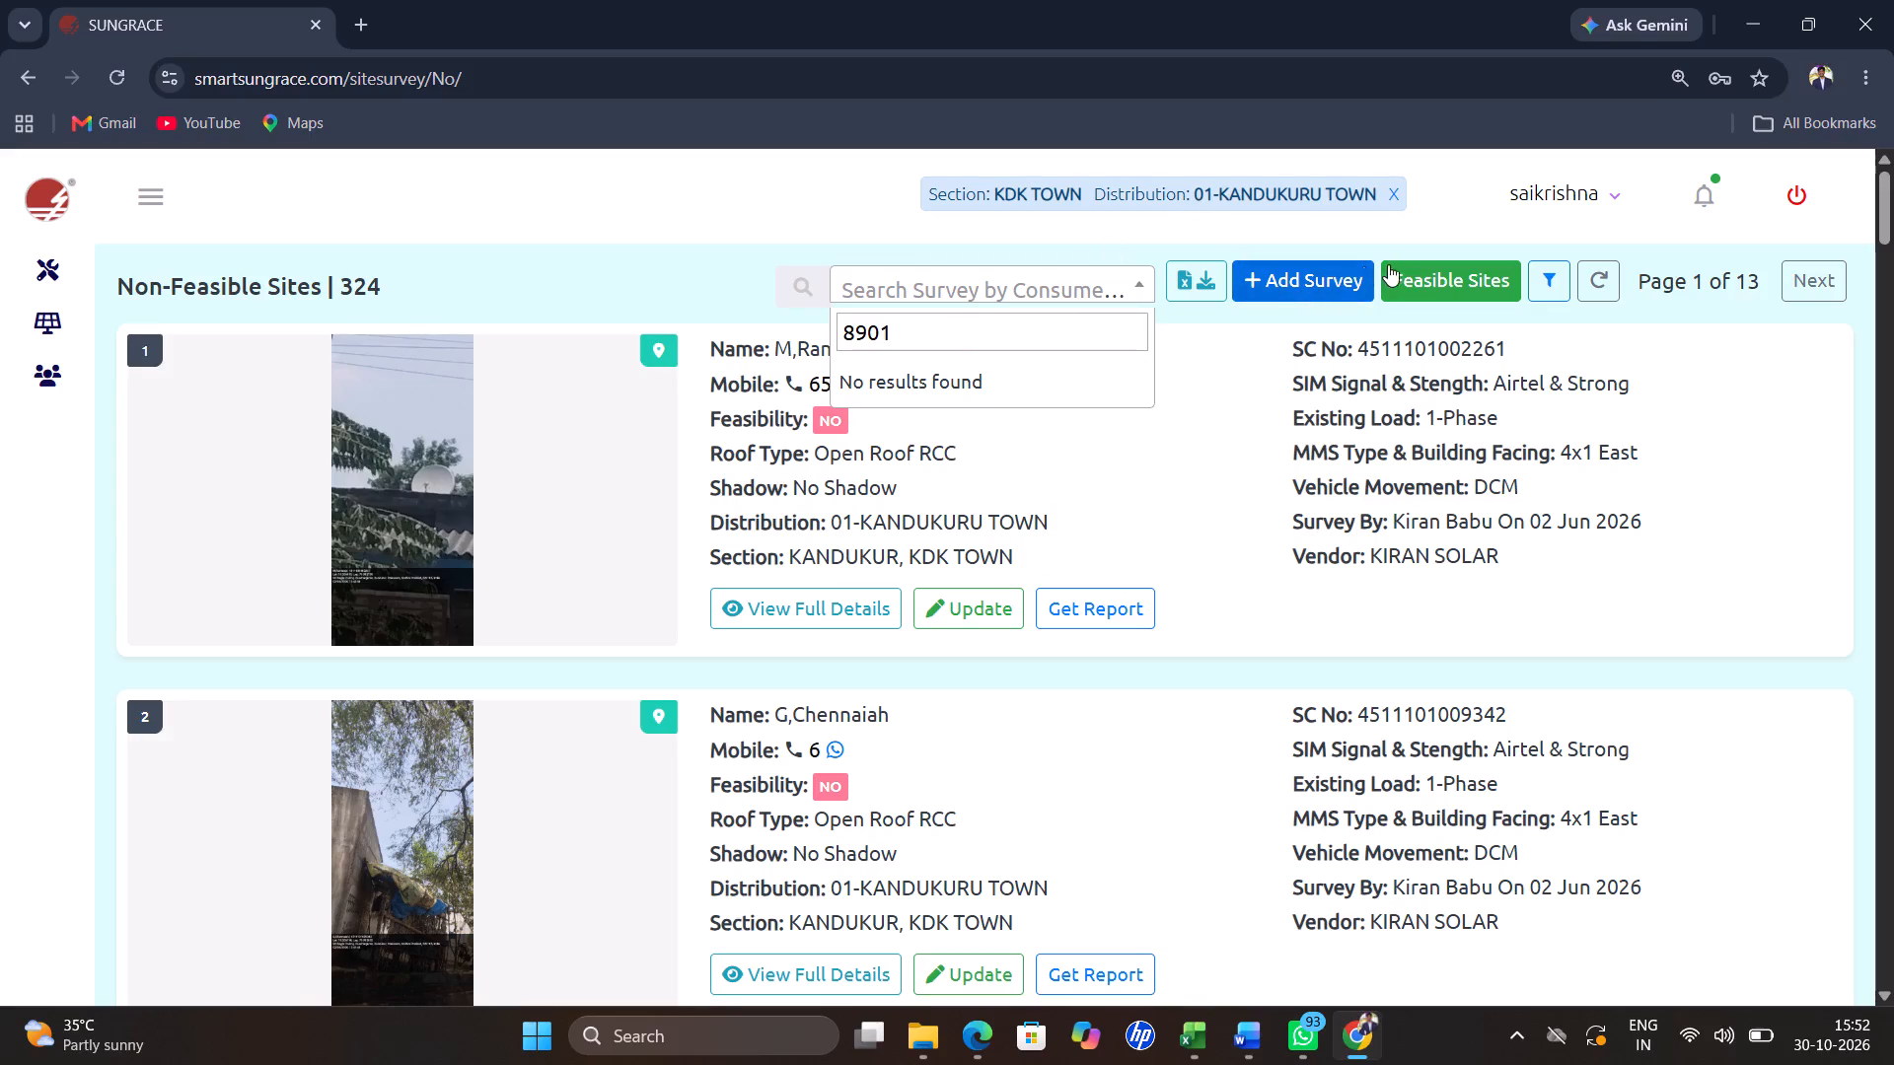
# Switch to the feasible sites and search the surveys by consumer for 89.
pyautogui.click(1418, 267)
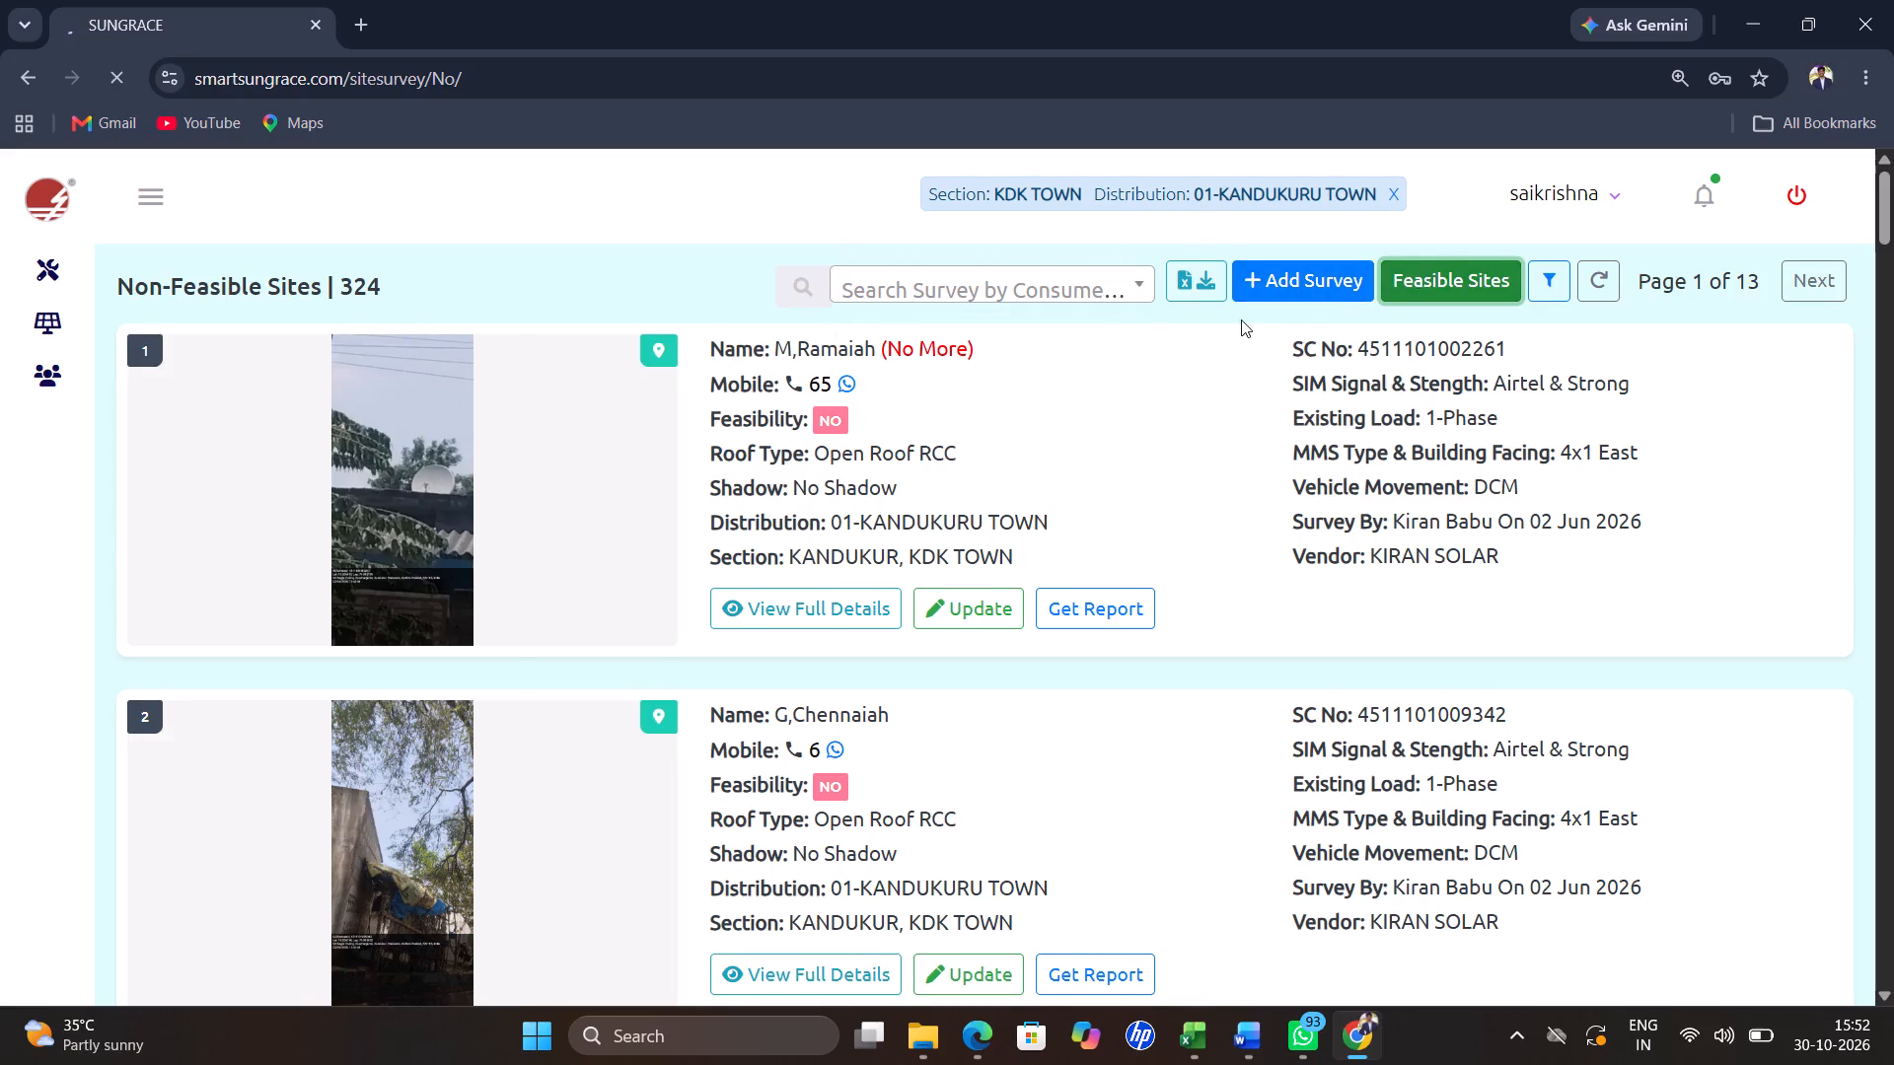
pyautogui.click(1024, 283)
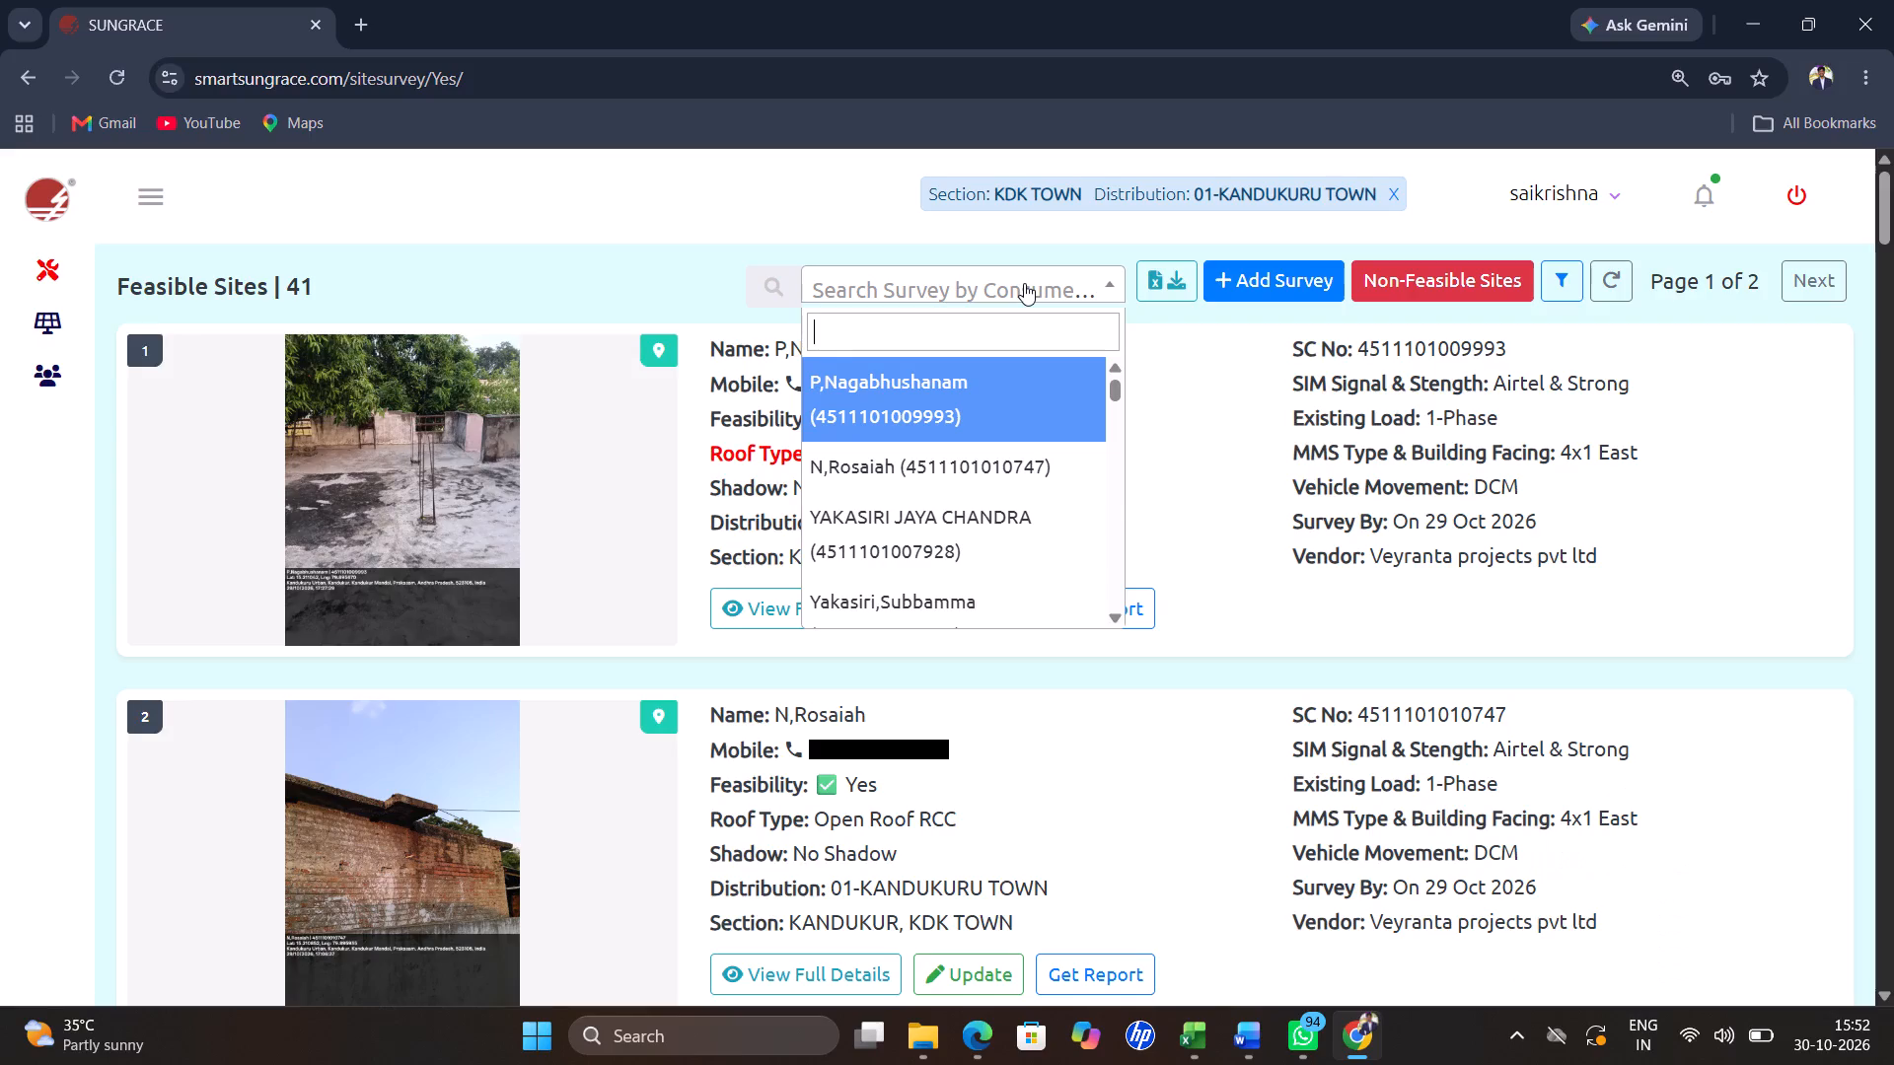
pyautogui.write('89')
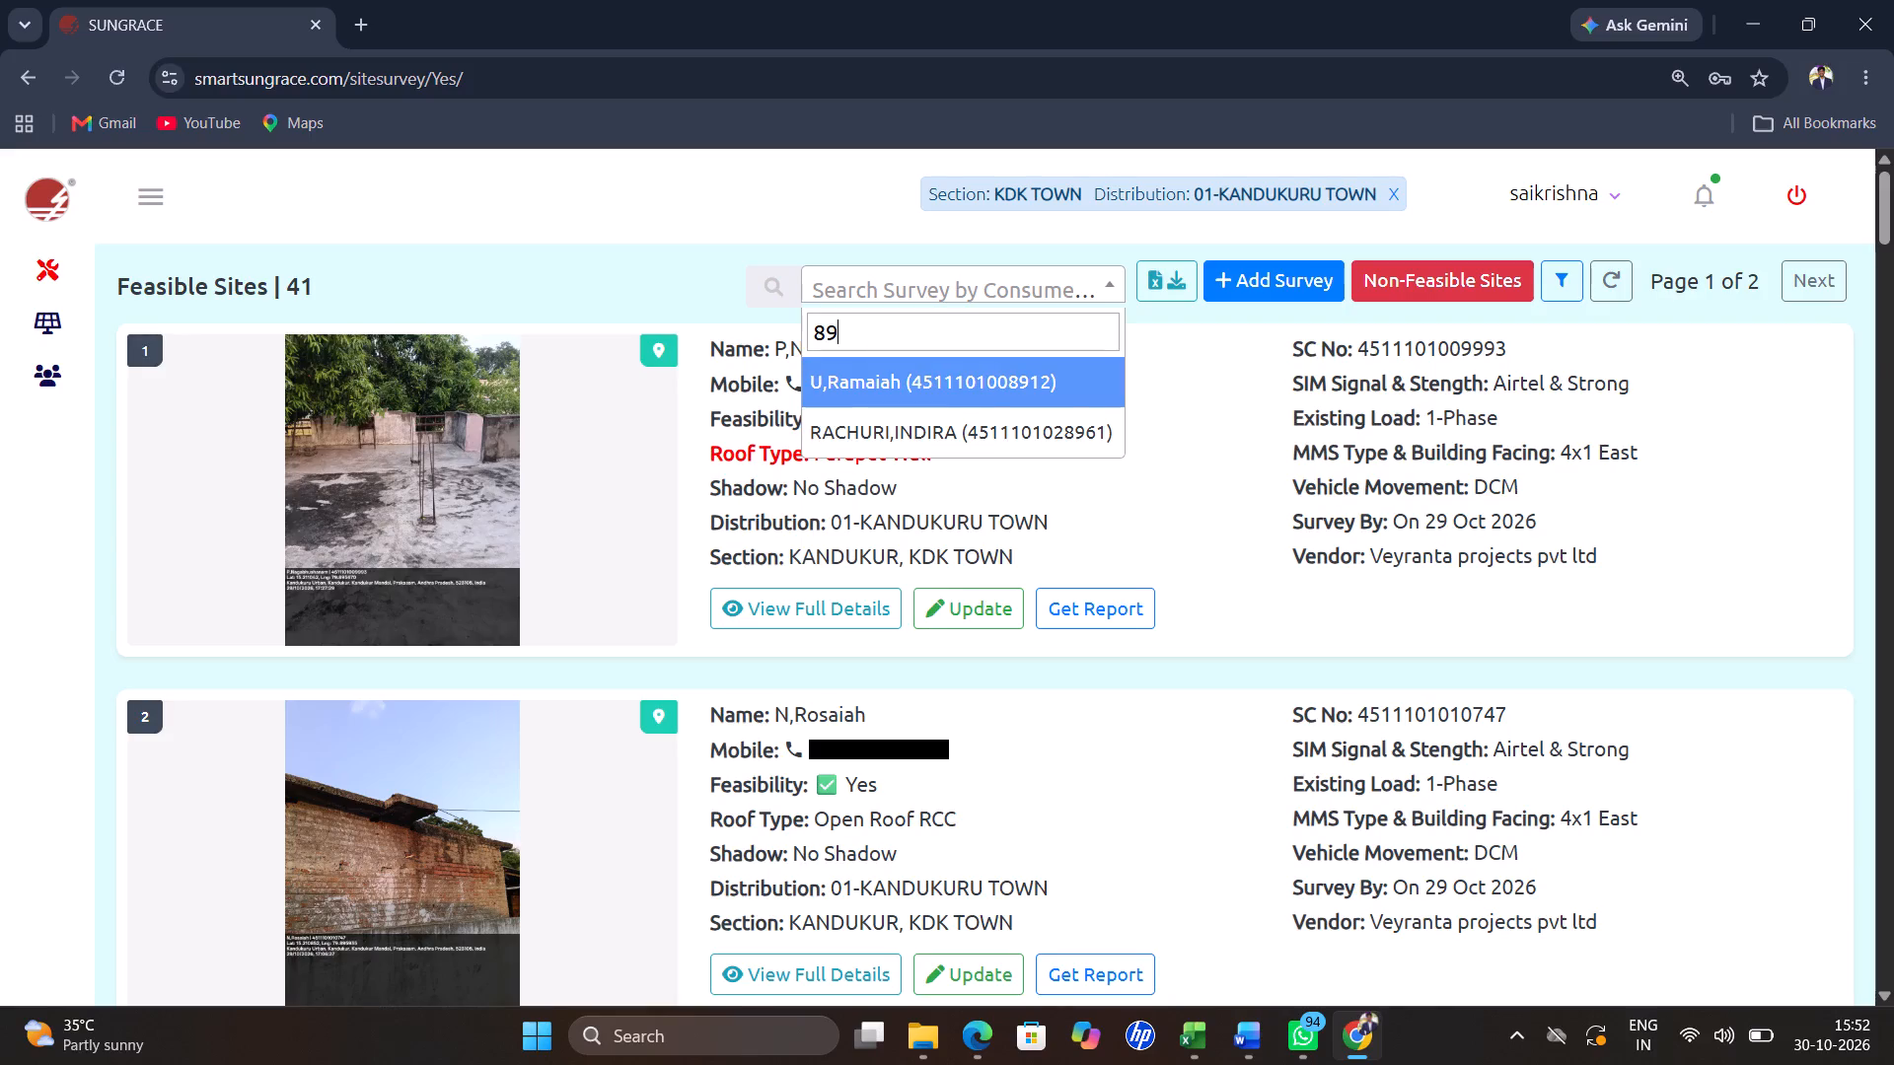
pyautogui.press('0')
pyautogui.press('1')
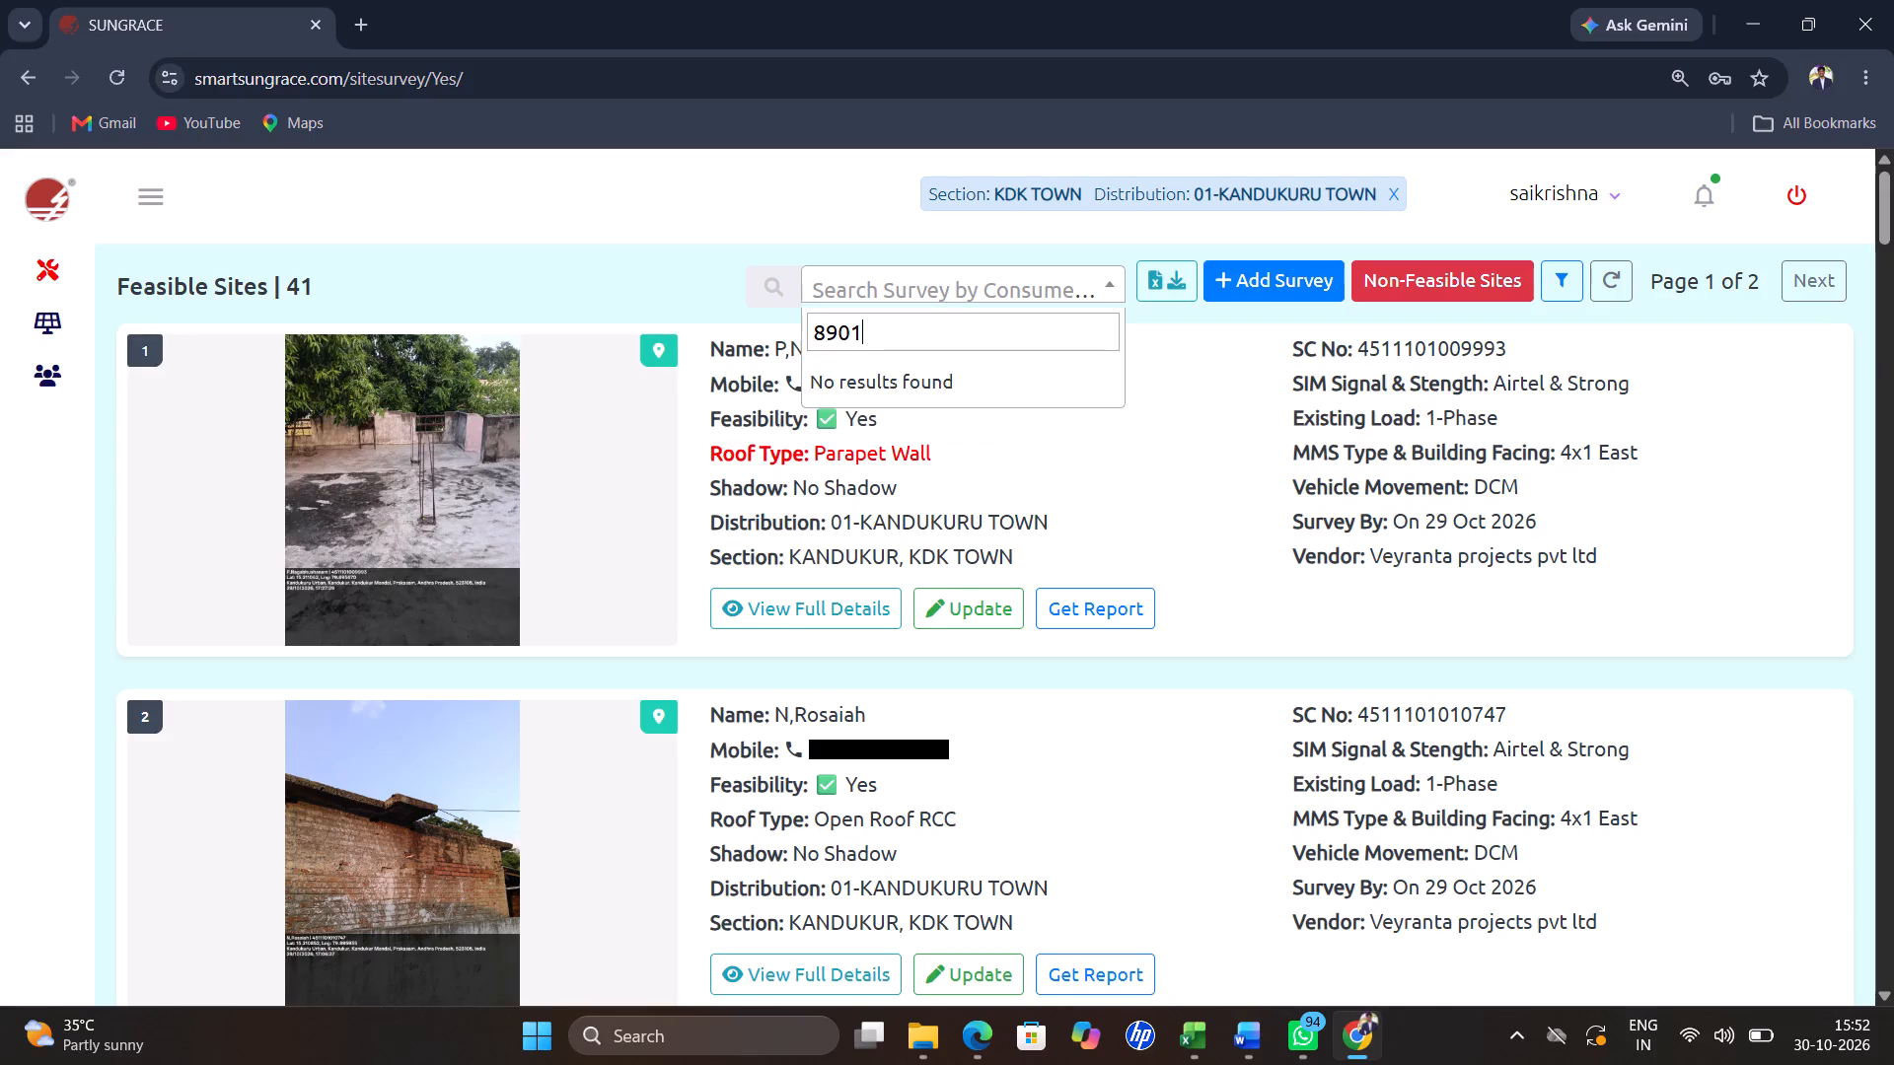
pyautogui.click(1369, 270)
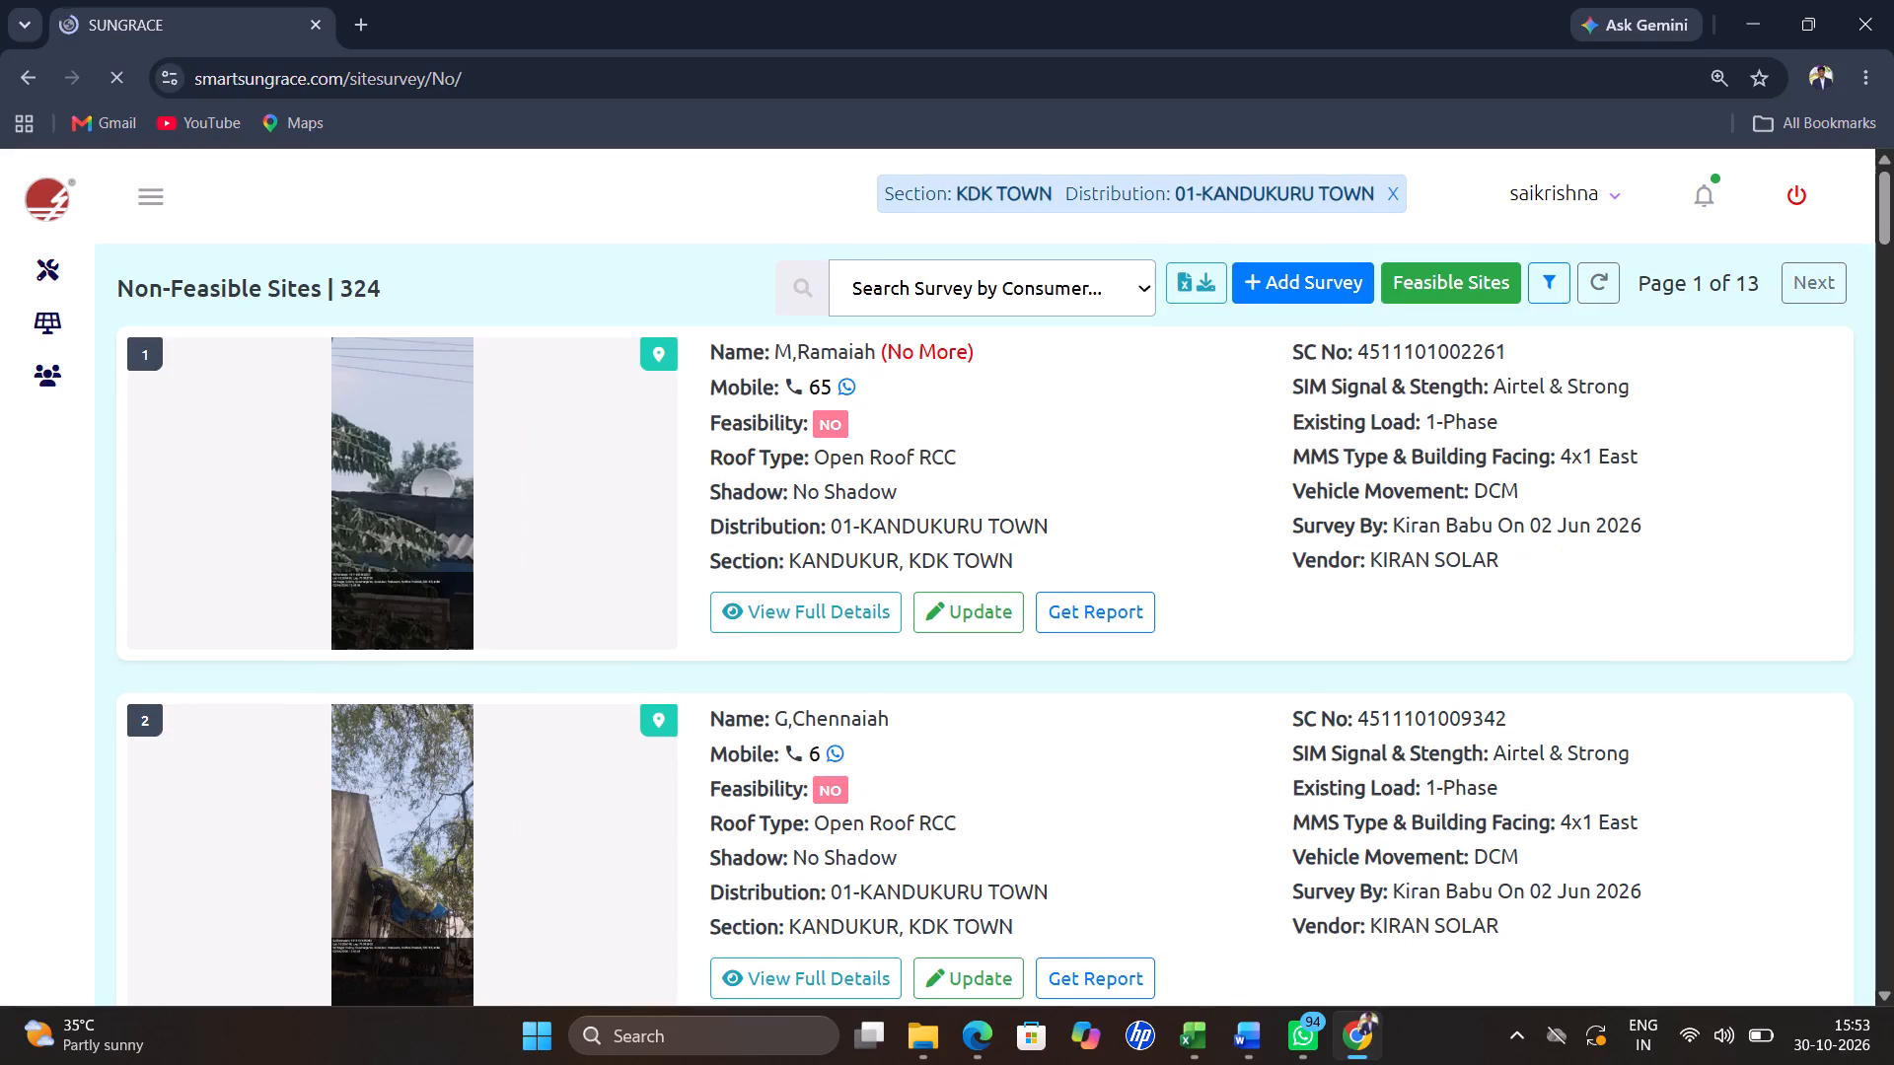
pyautogui.click(1038, 299)
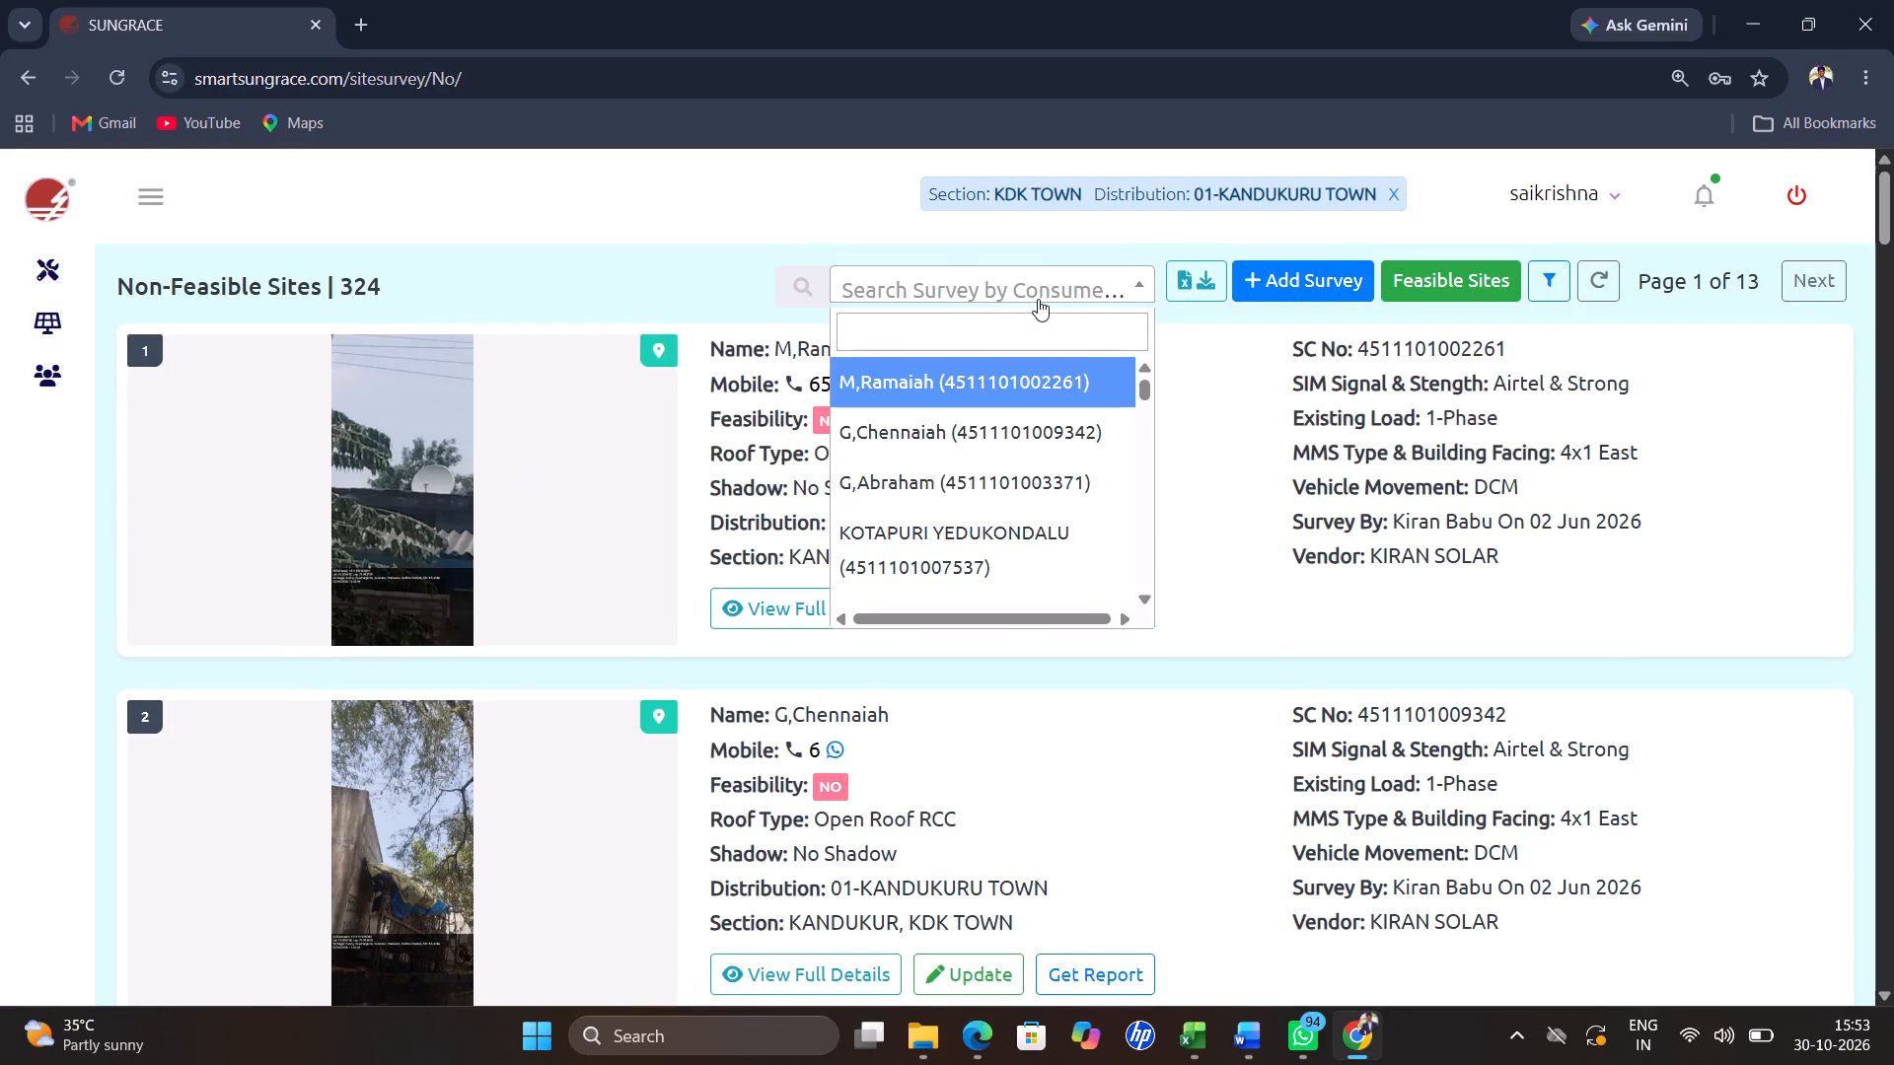
pyautogui.write('8901')
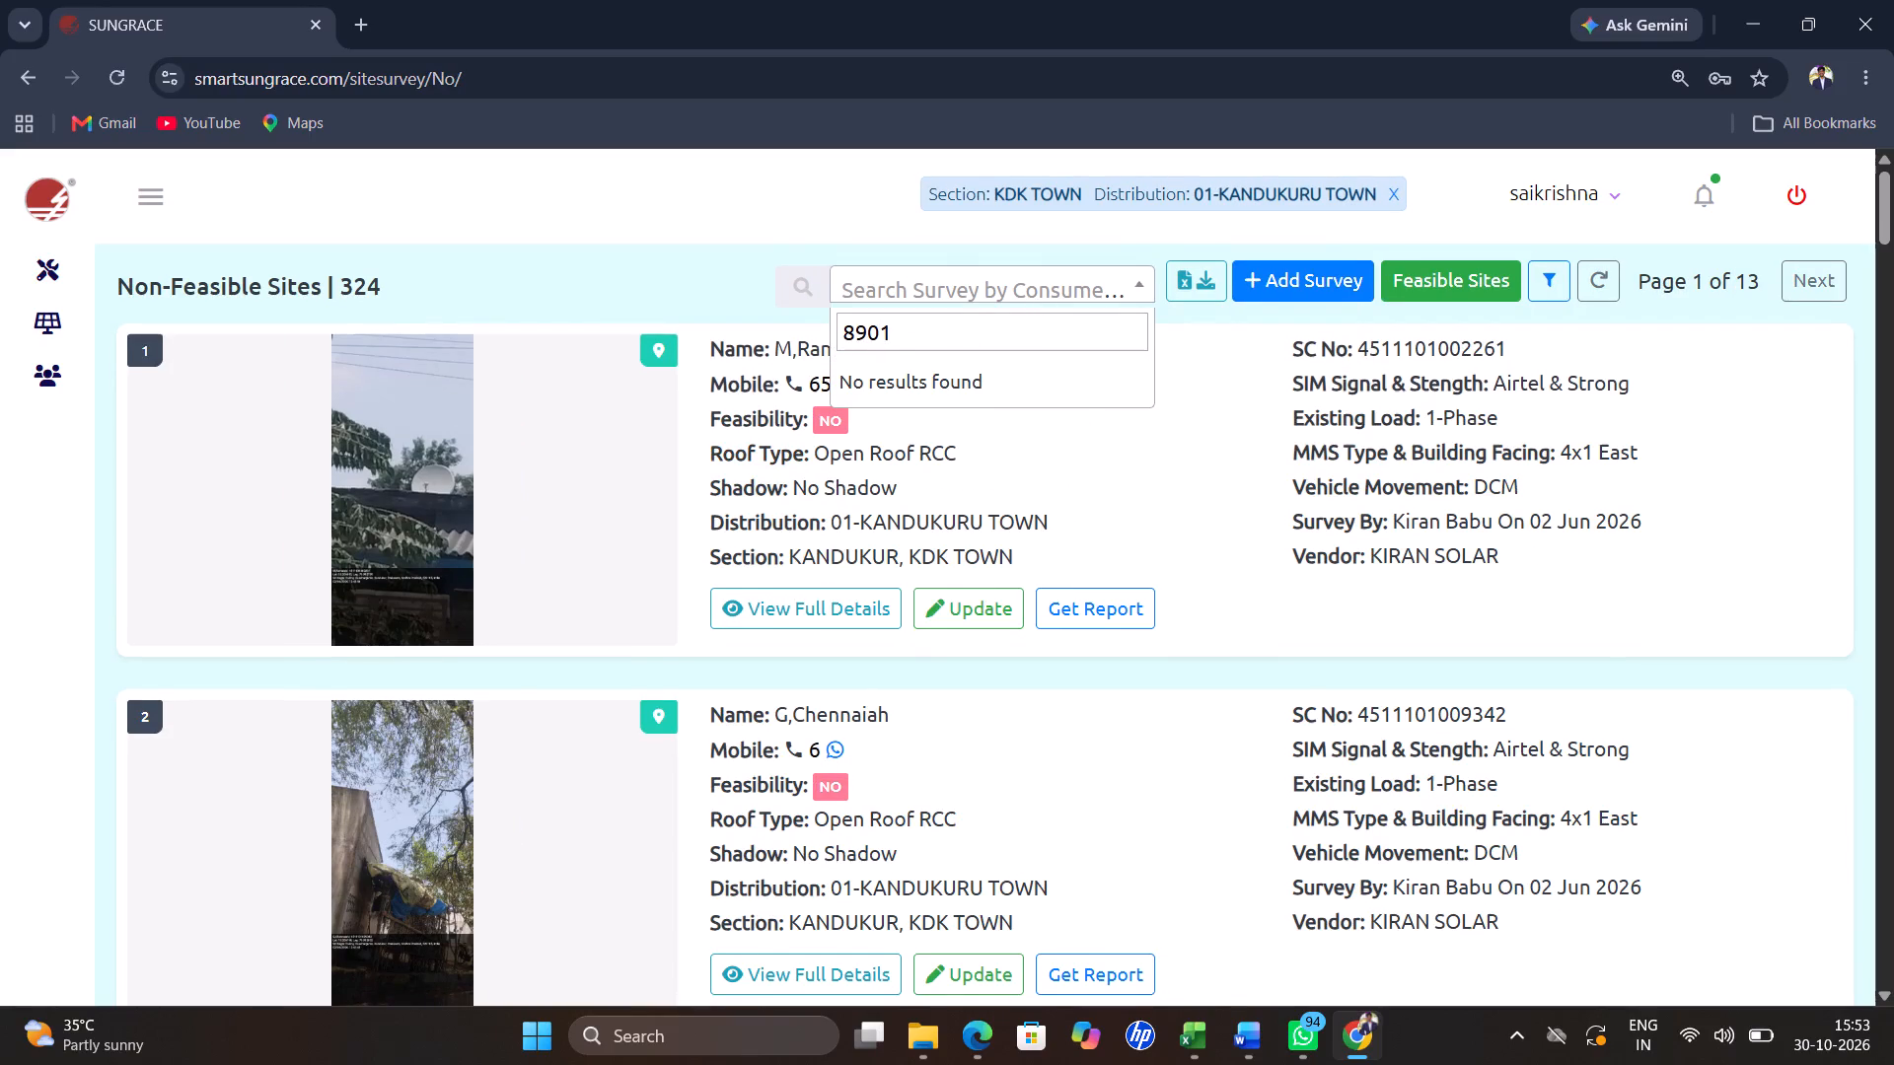
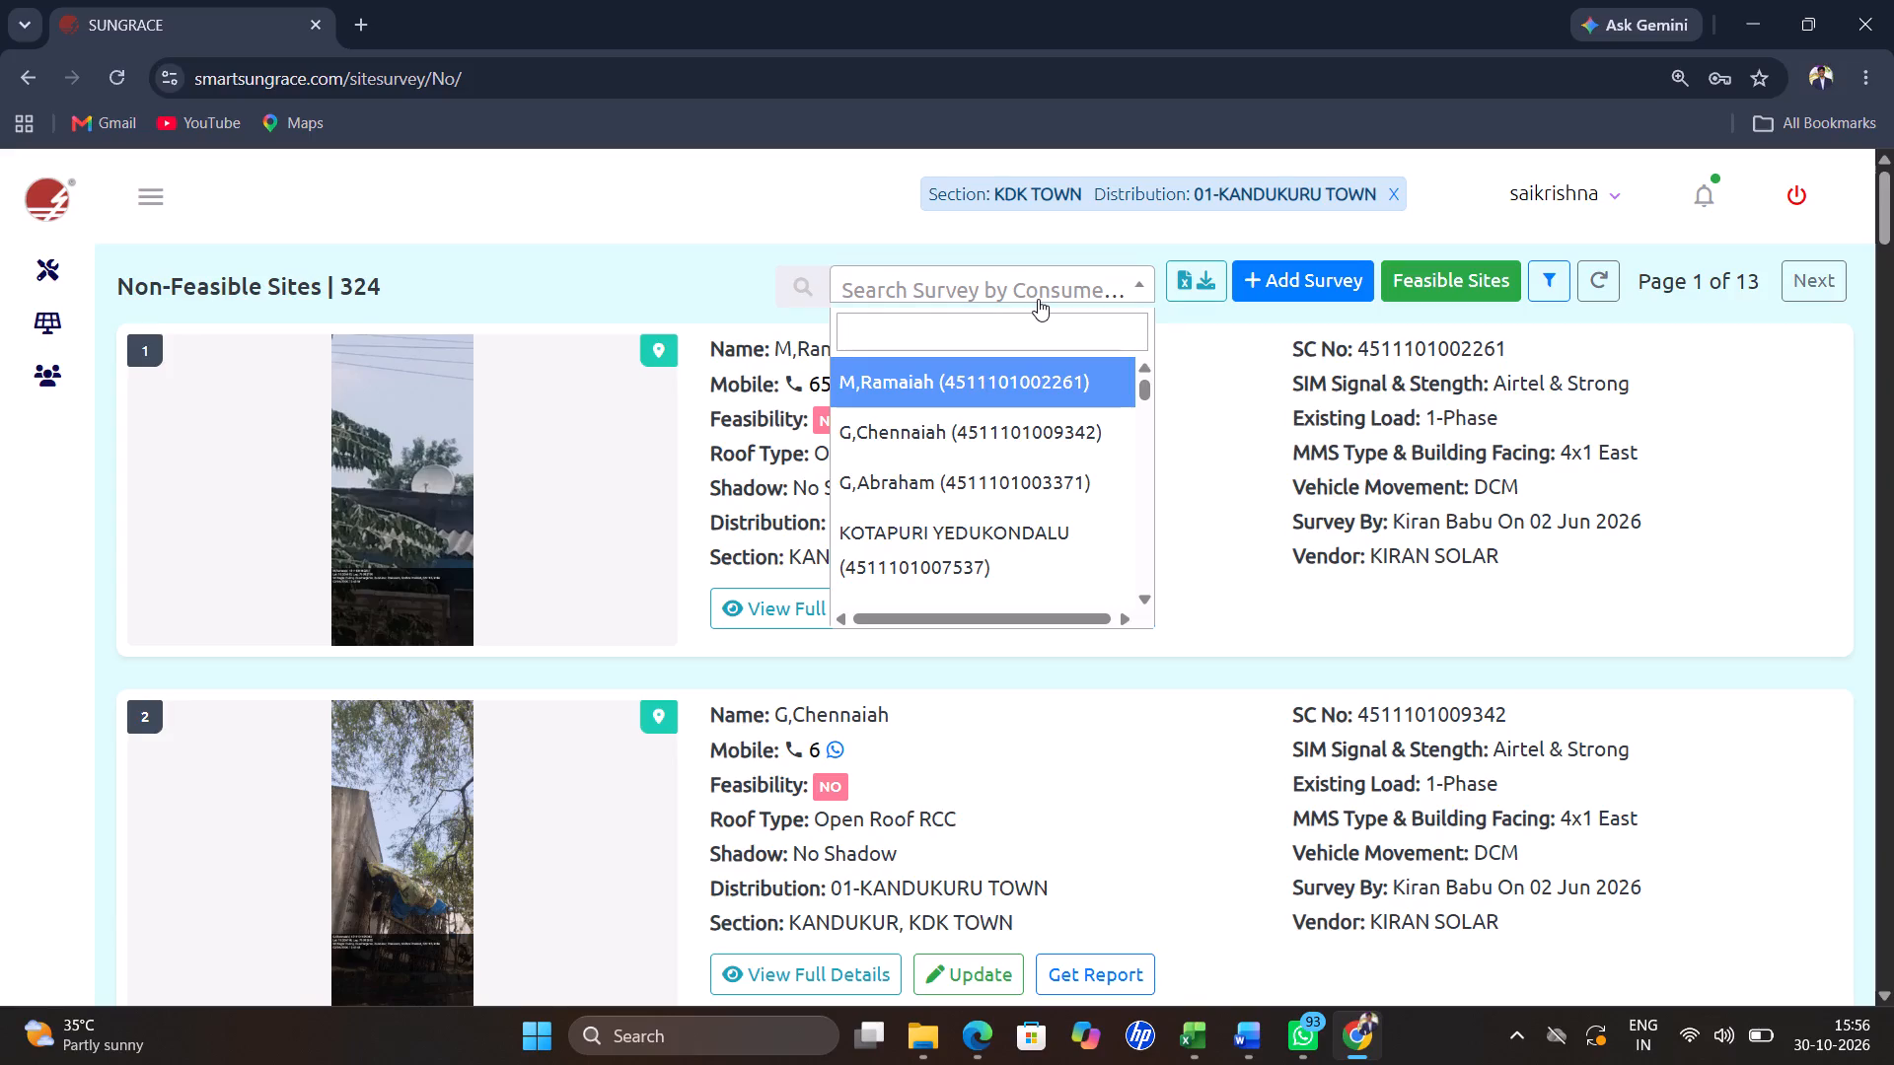
pyautogui.write('8605')
pyautogui.click(1431, 269)
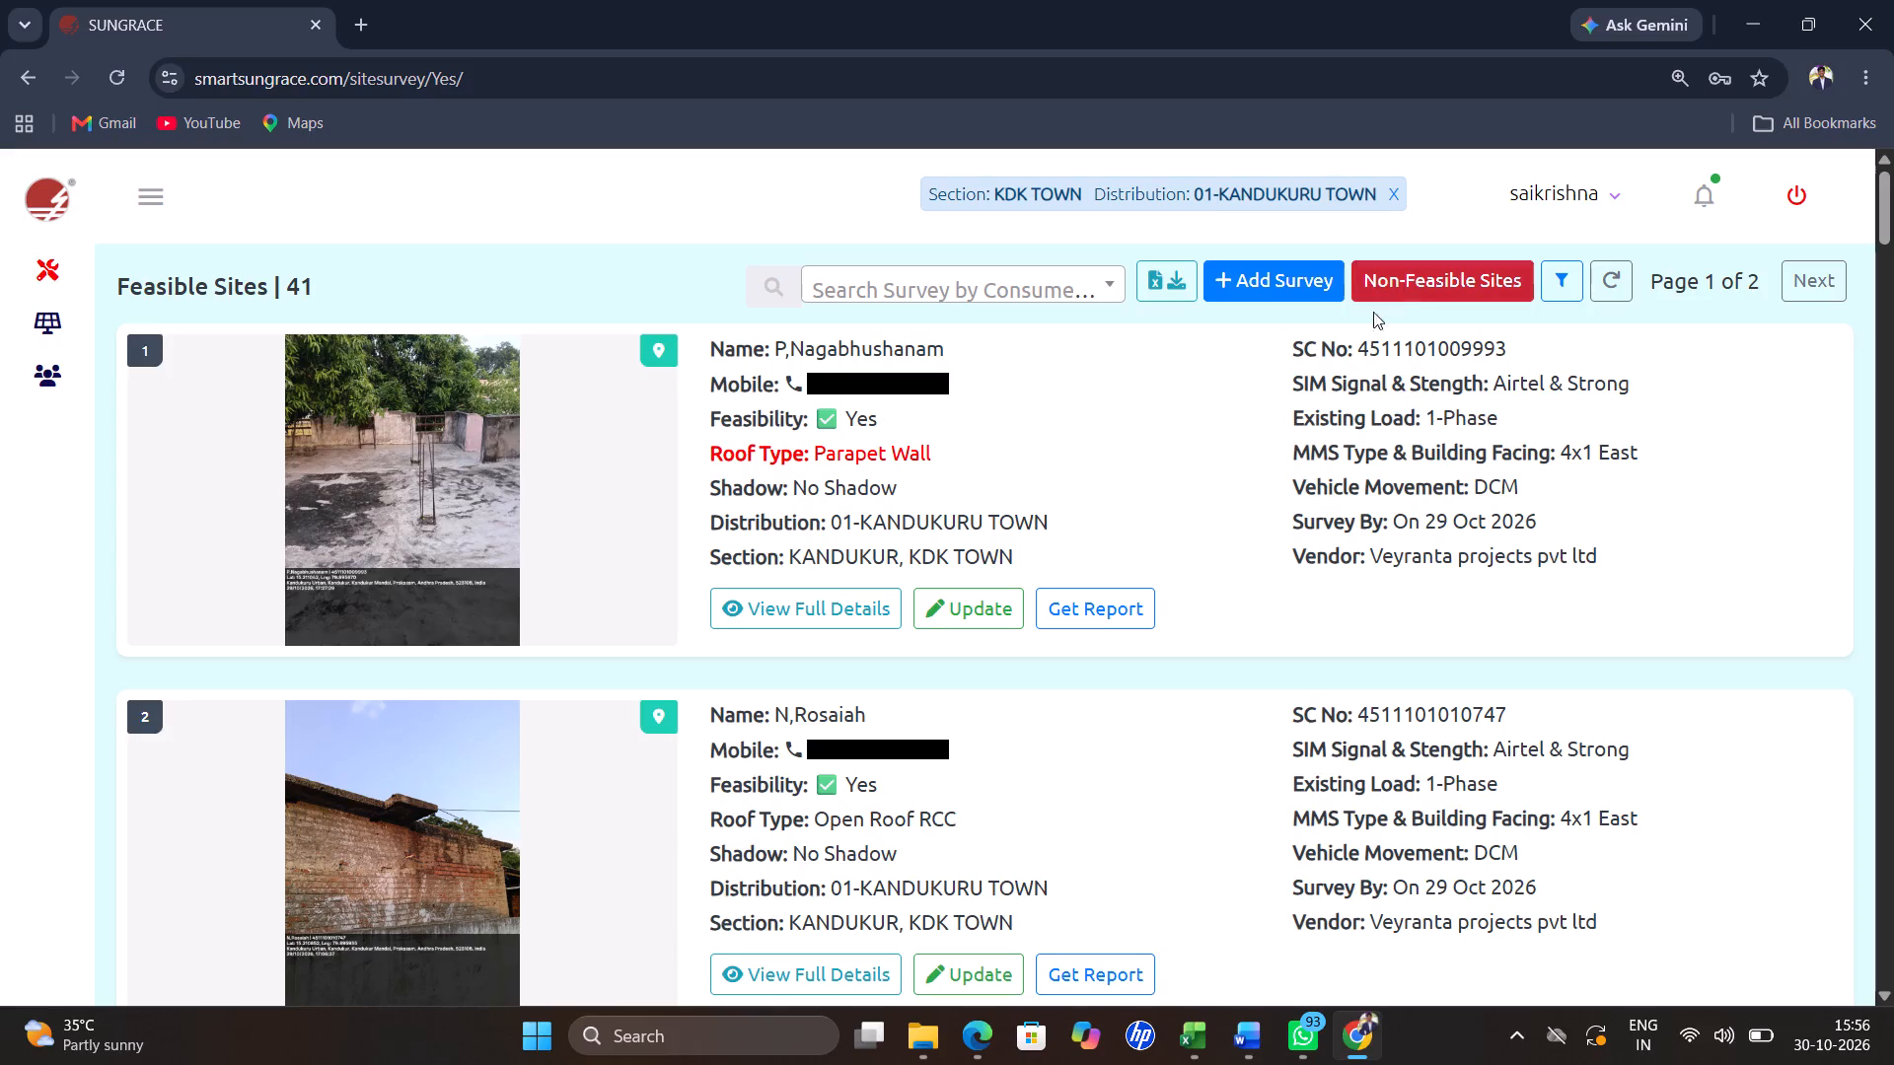
pyautogui.click(974, 291)
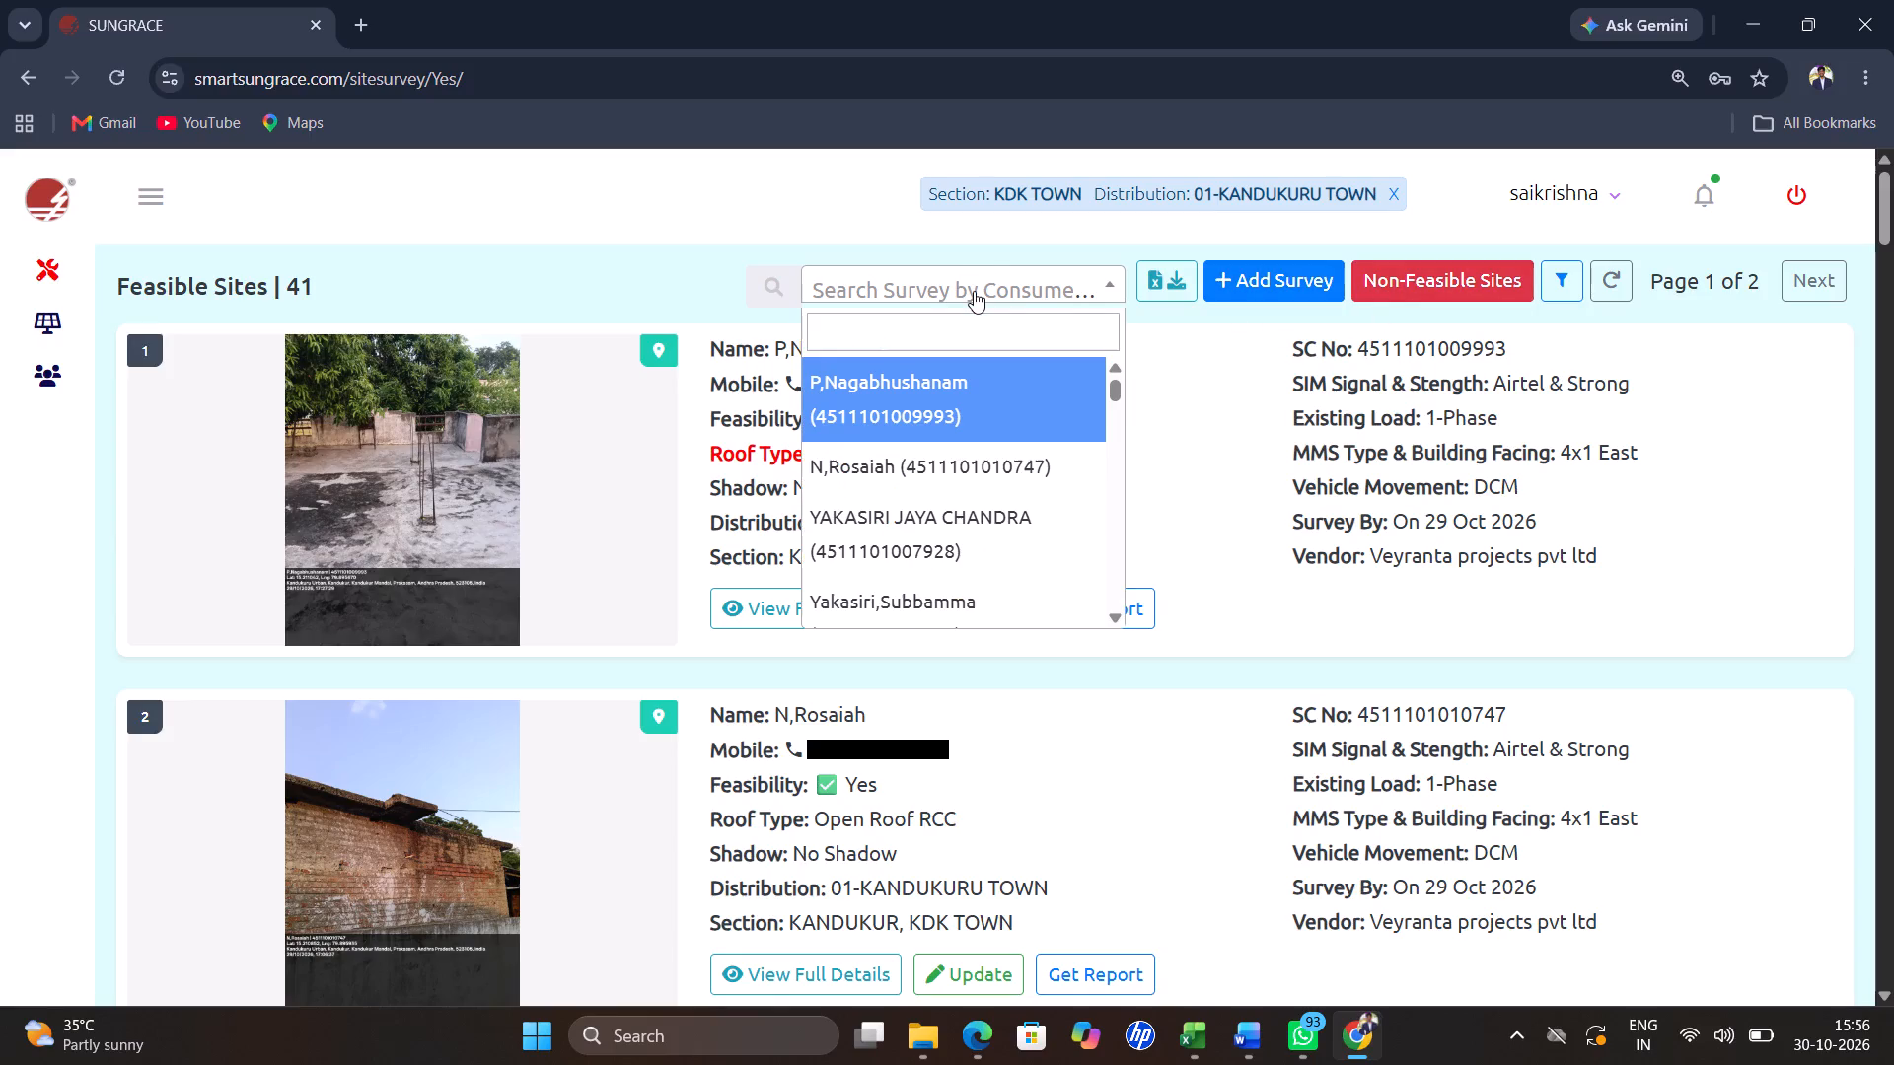
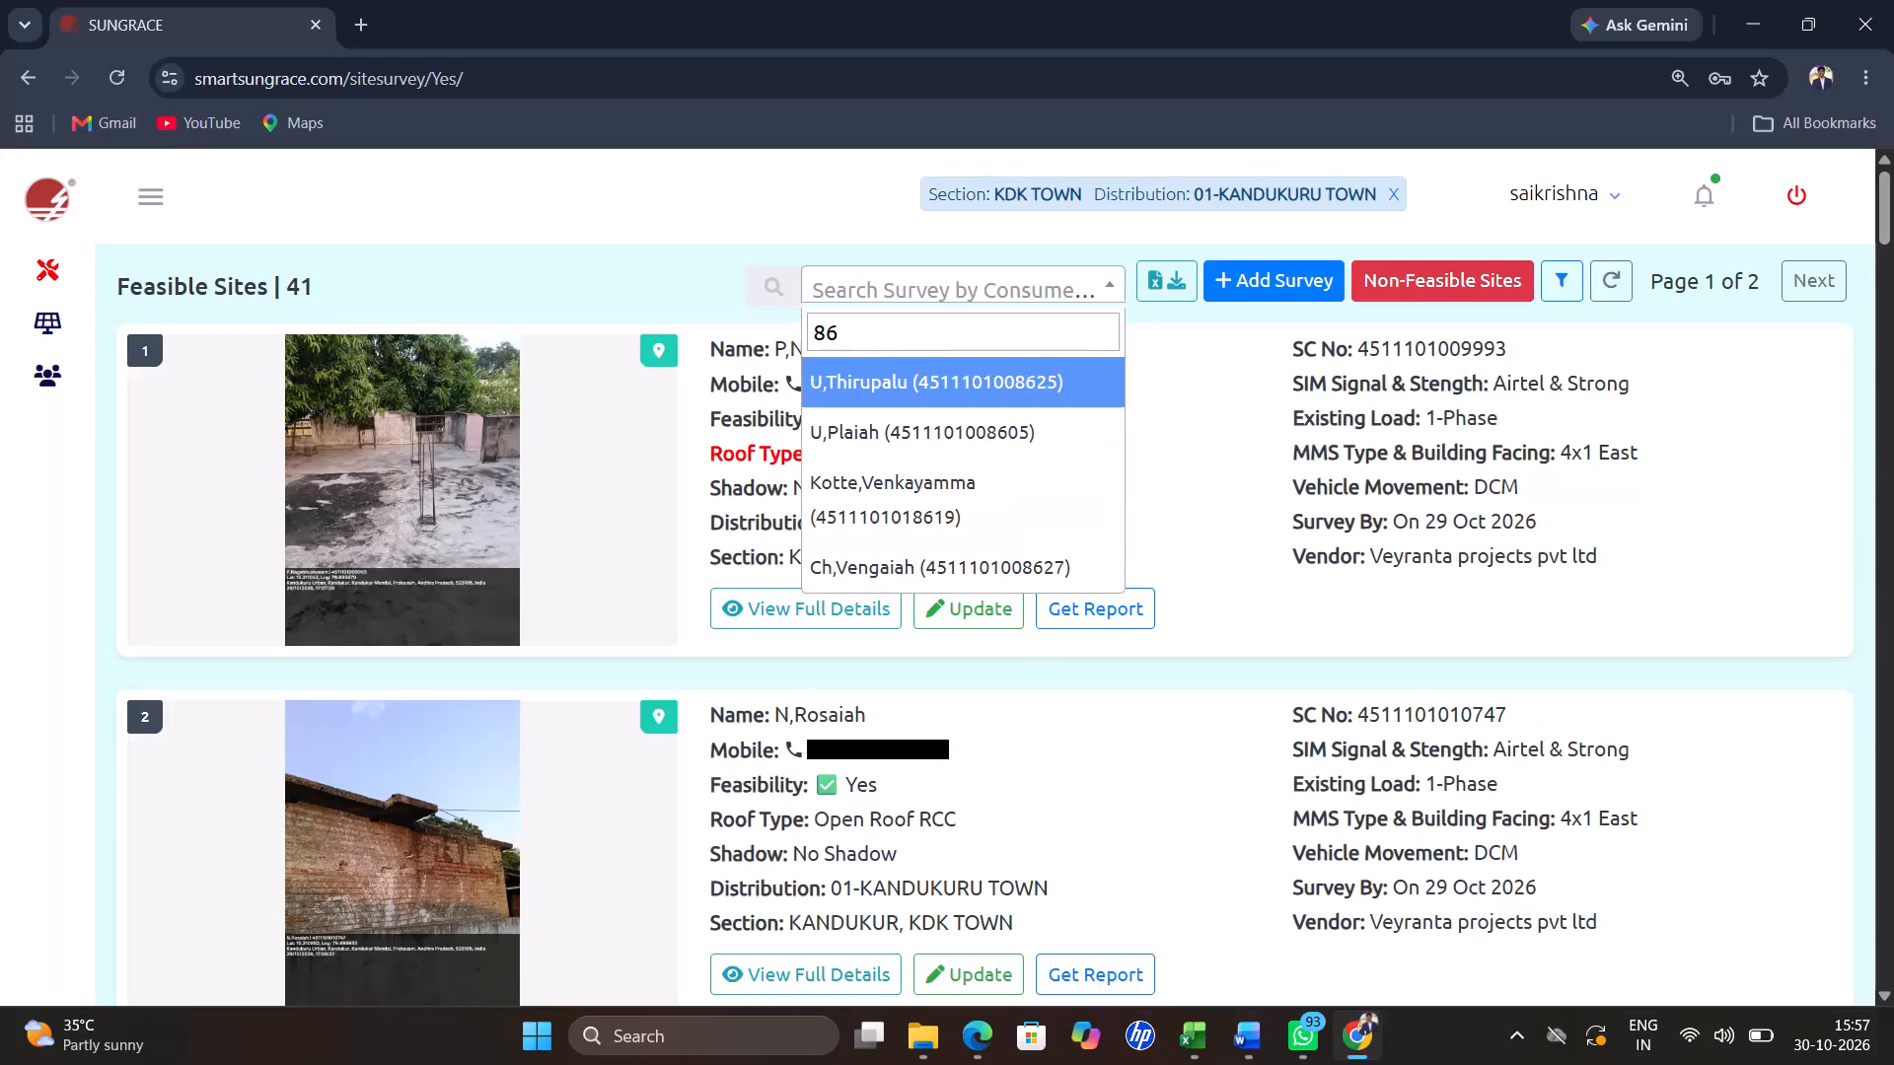
pyautogui.write('05')
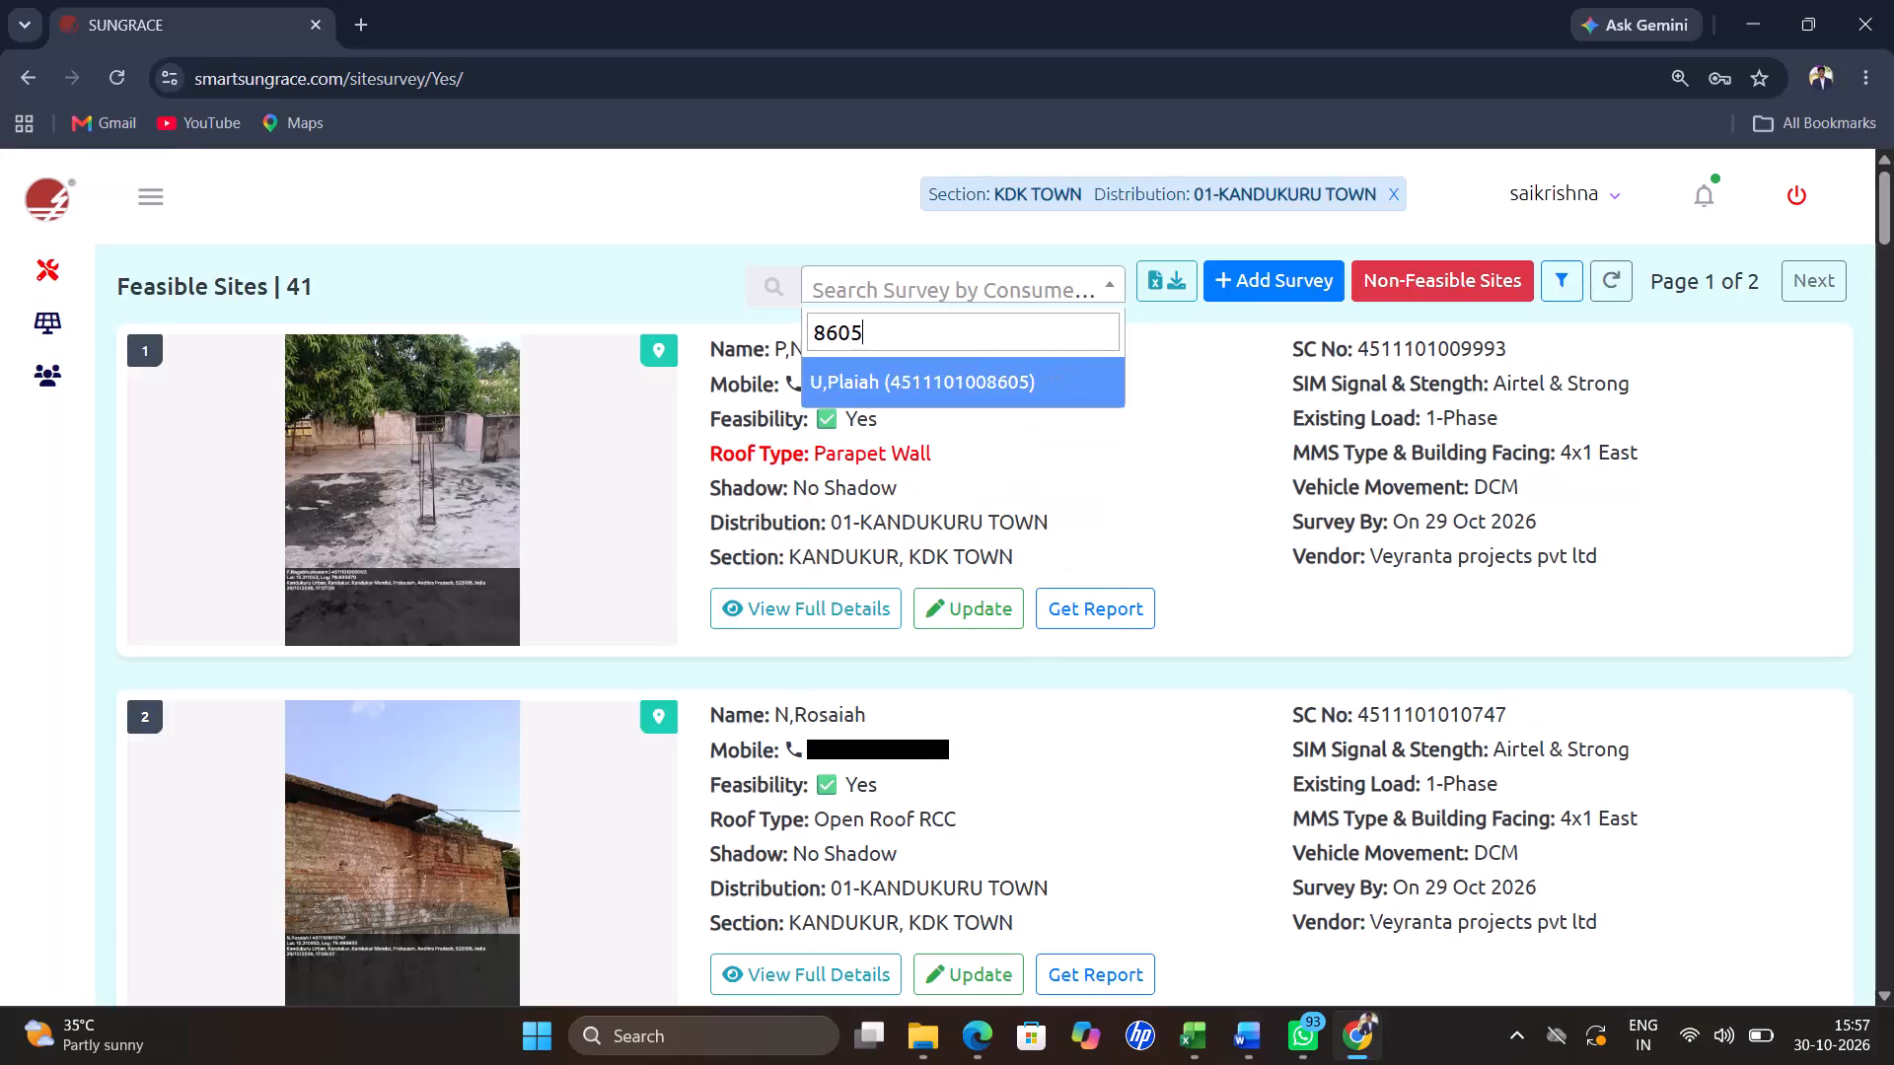
pyautogui.click(994, 381)
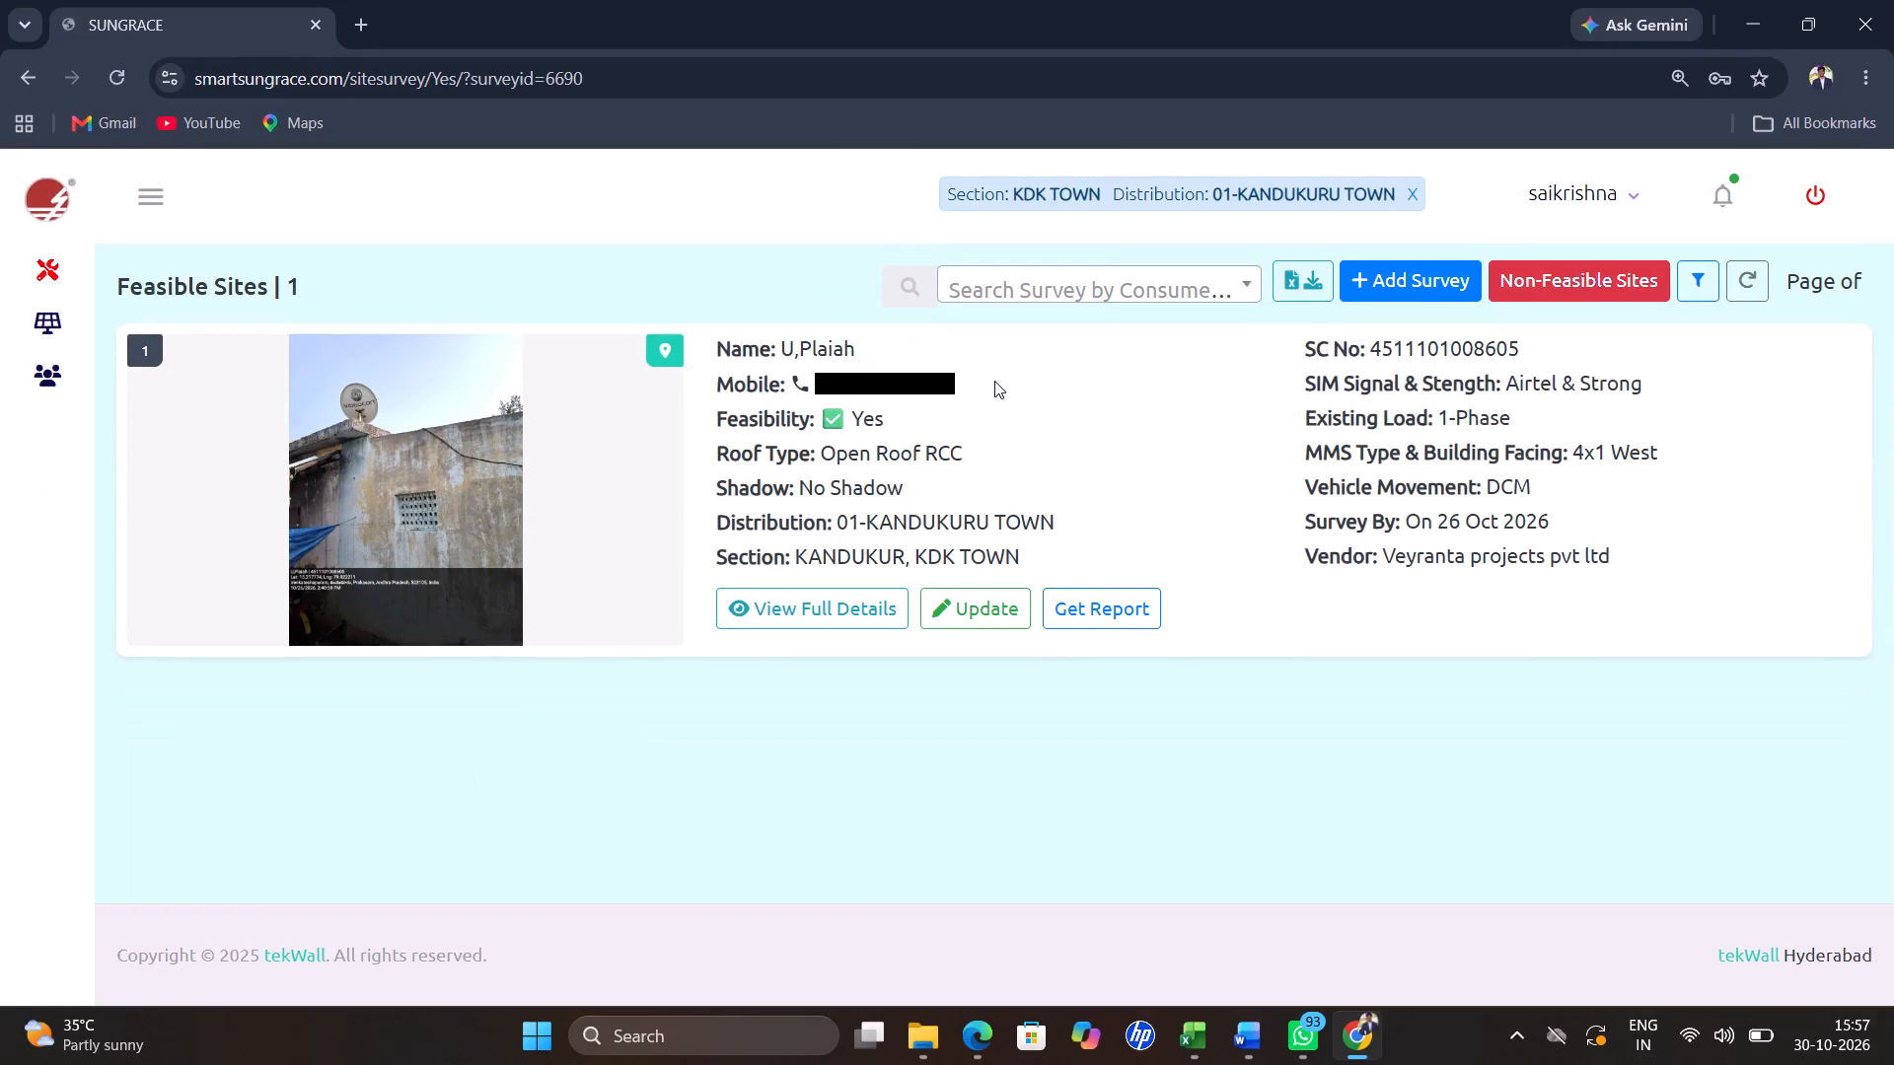
pyautogui.click(977, 604)
pyautogui.click(765, 312)
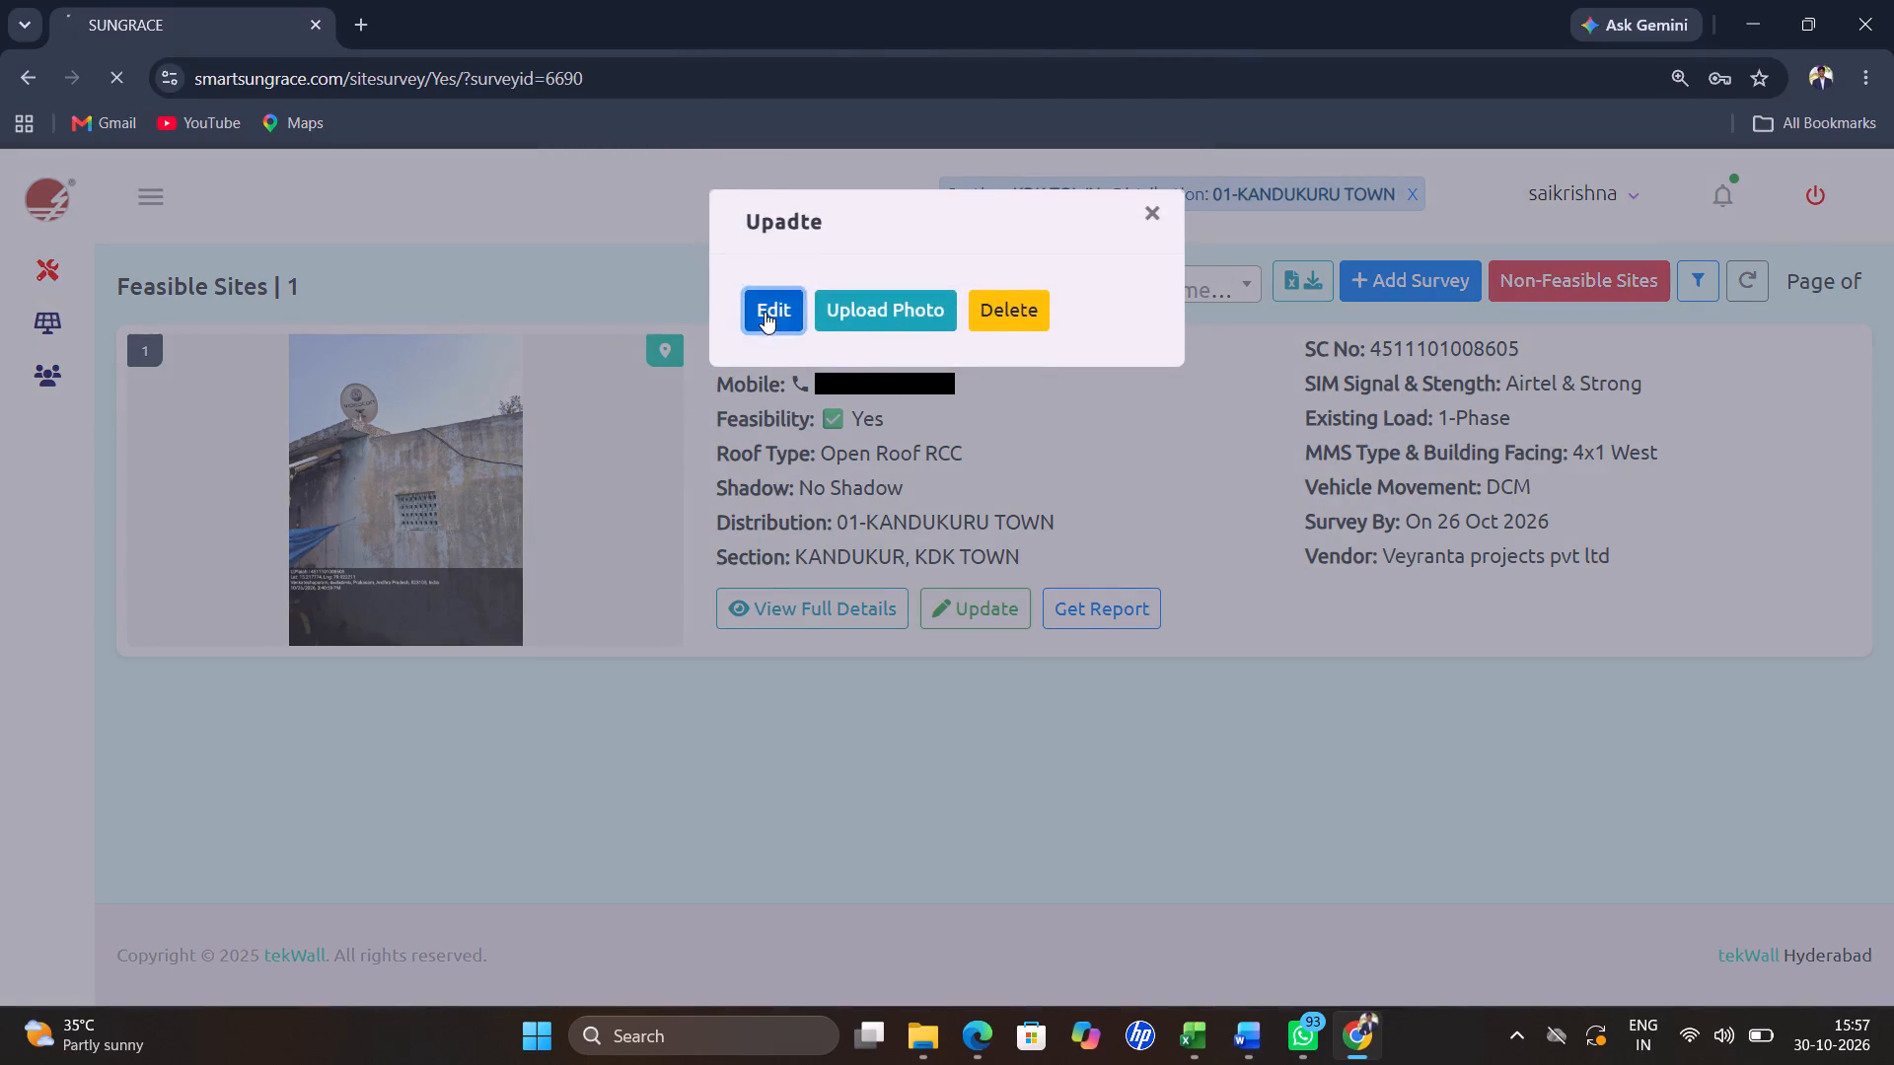
pyautogui.scroll(-2, 778, 591)
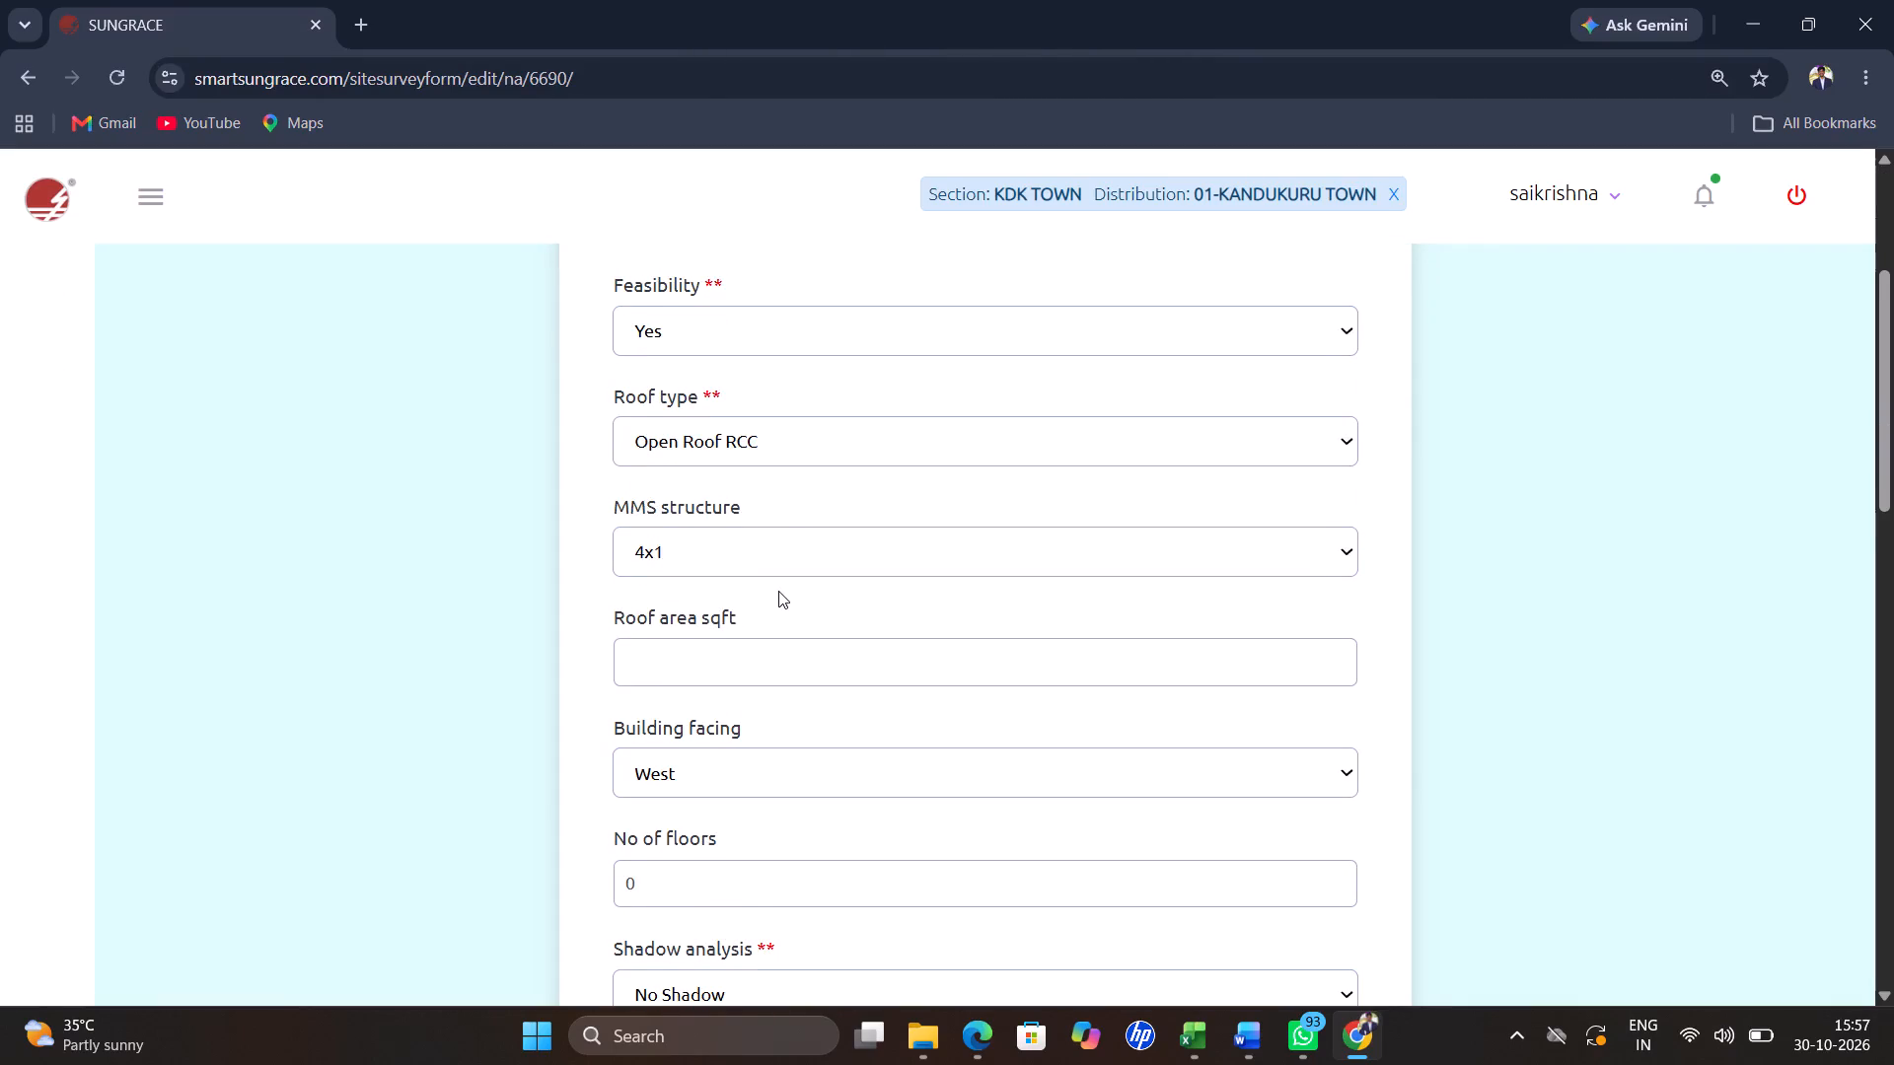
pyautogui.scroll(-11, 778, 591)
pyautogui.click(677, 733)
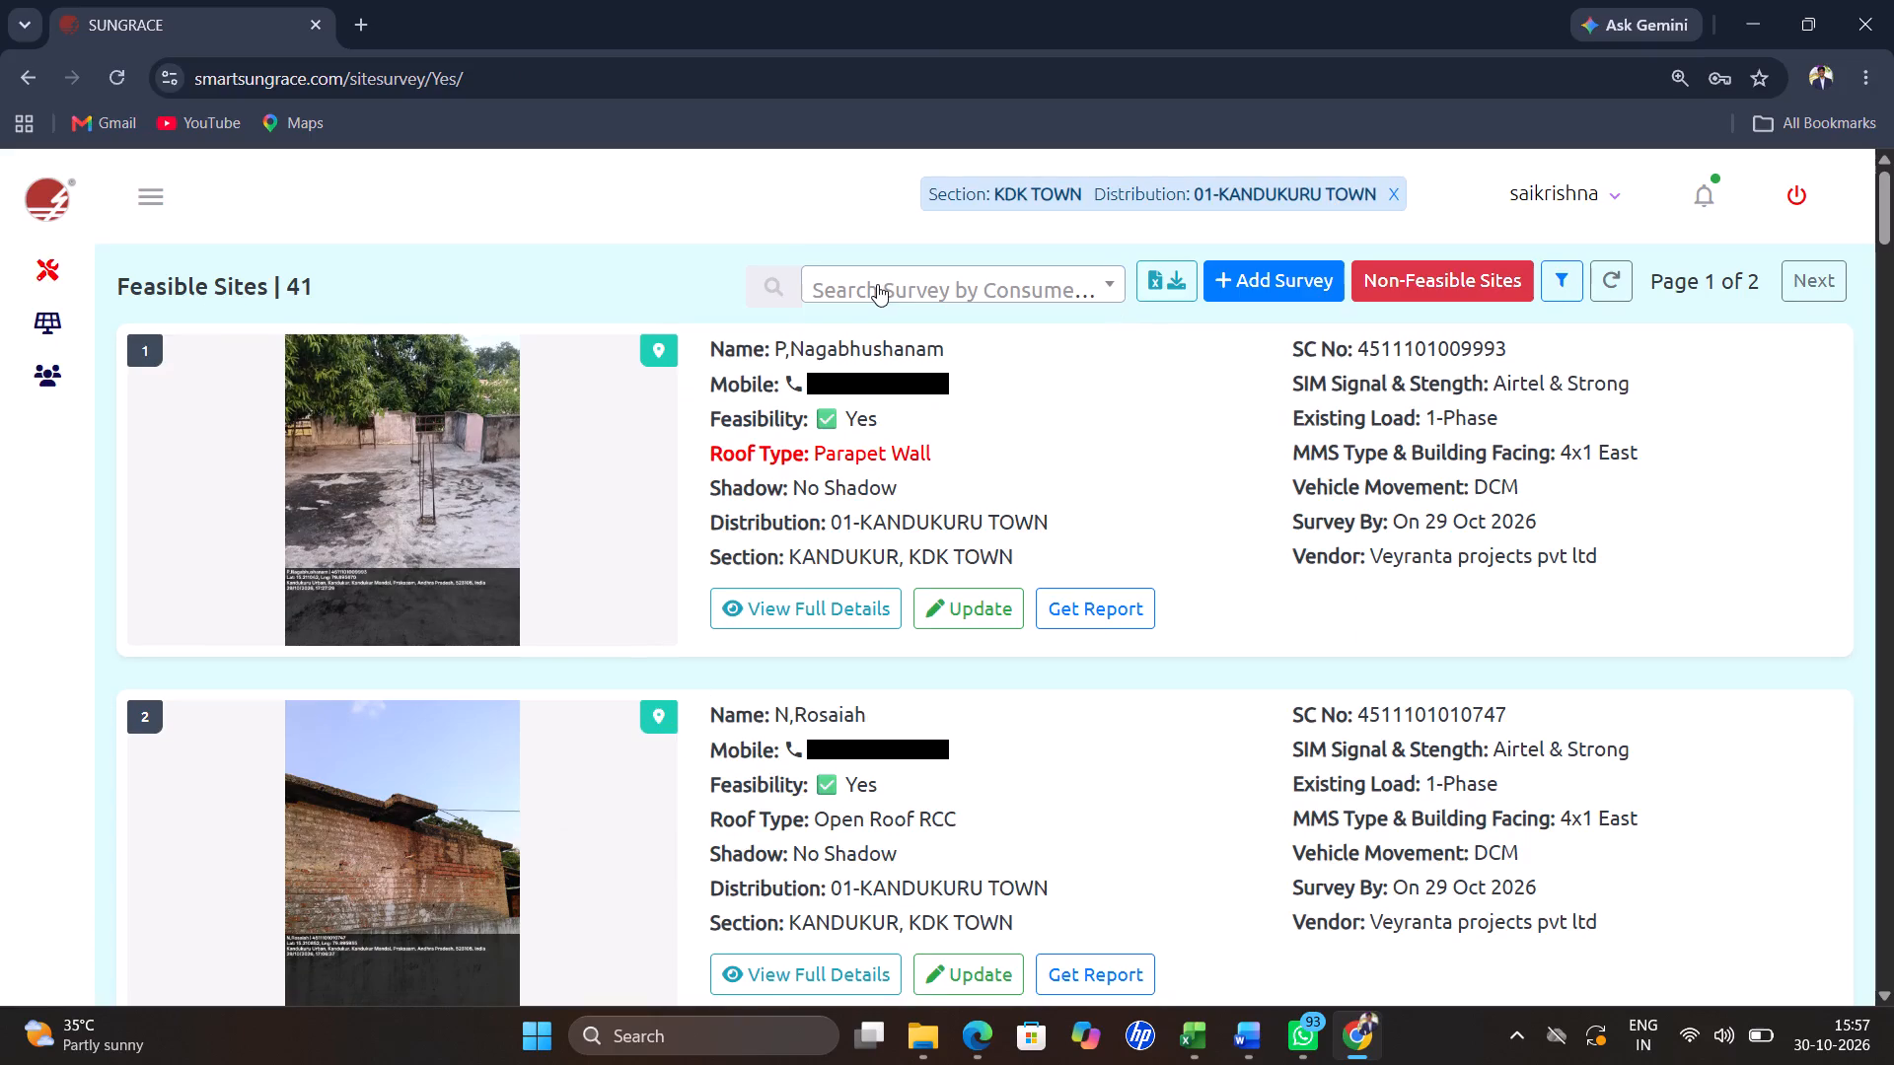
# Search the feasible sites for a consumer number containing 103.
pyautogui.click(875, 284)
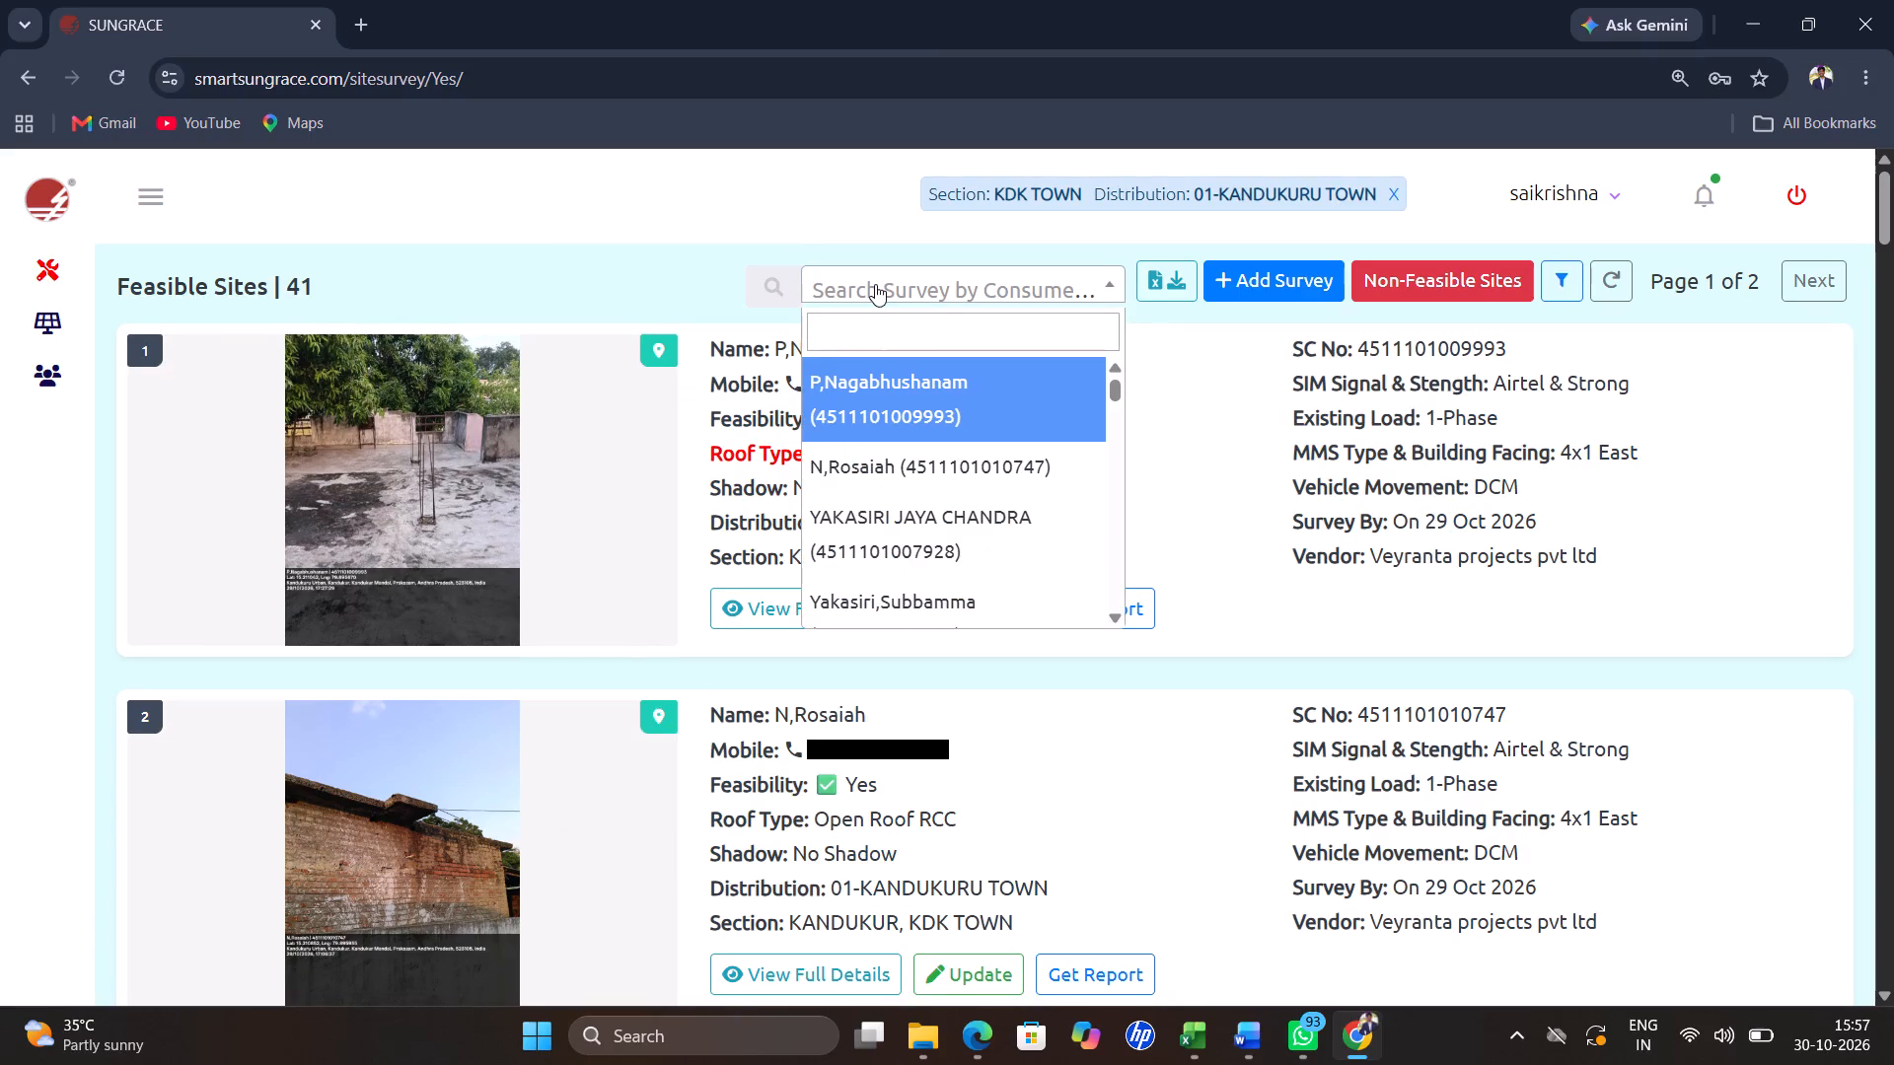
pyautogui.write('103')
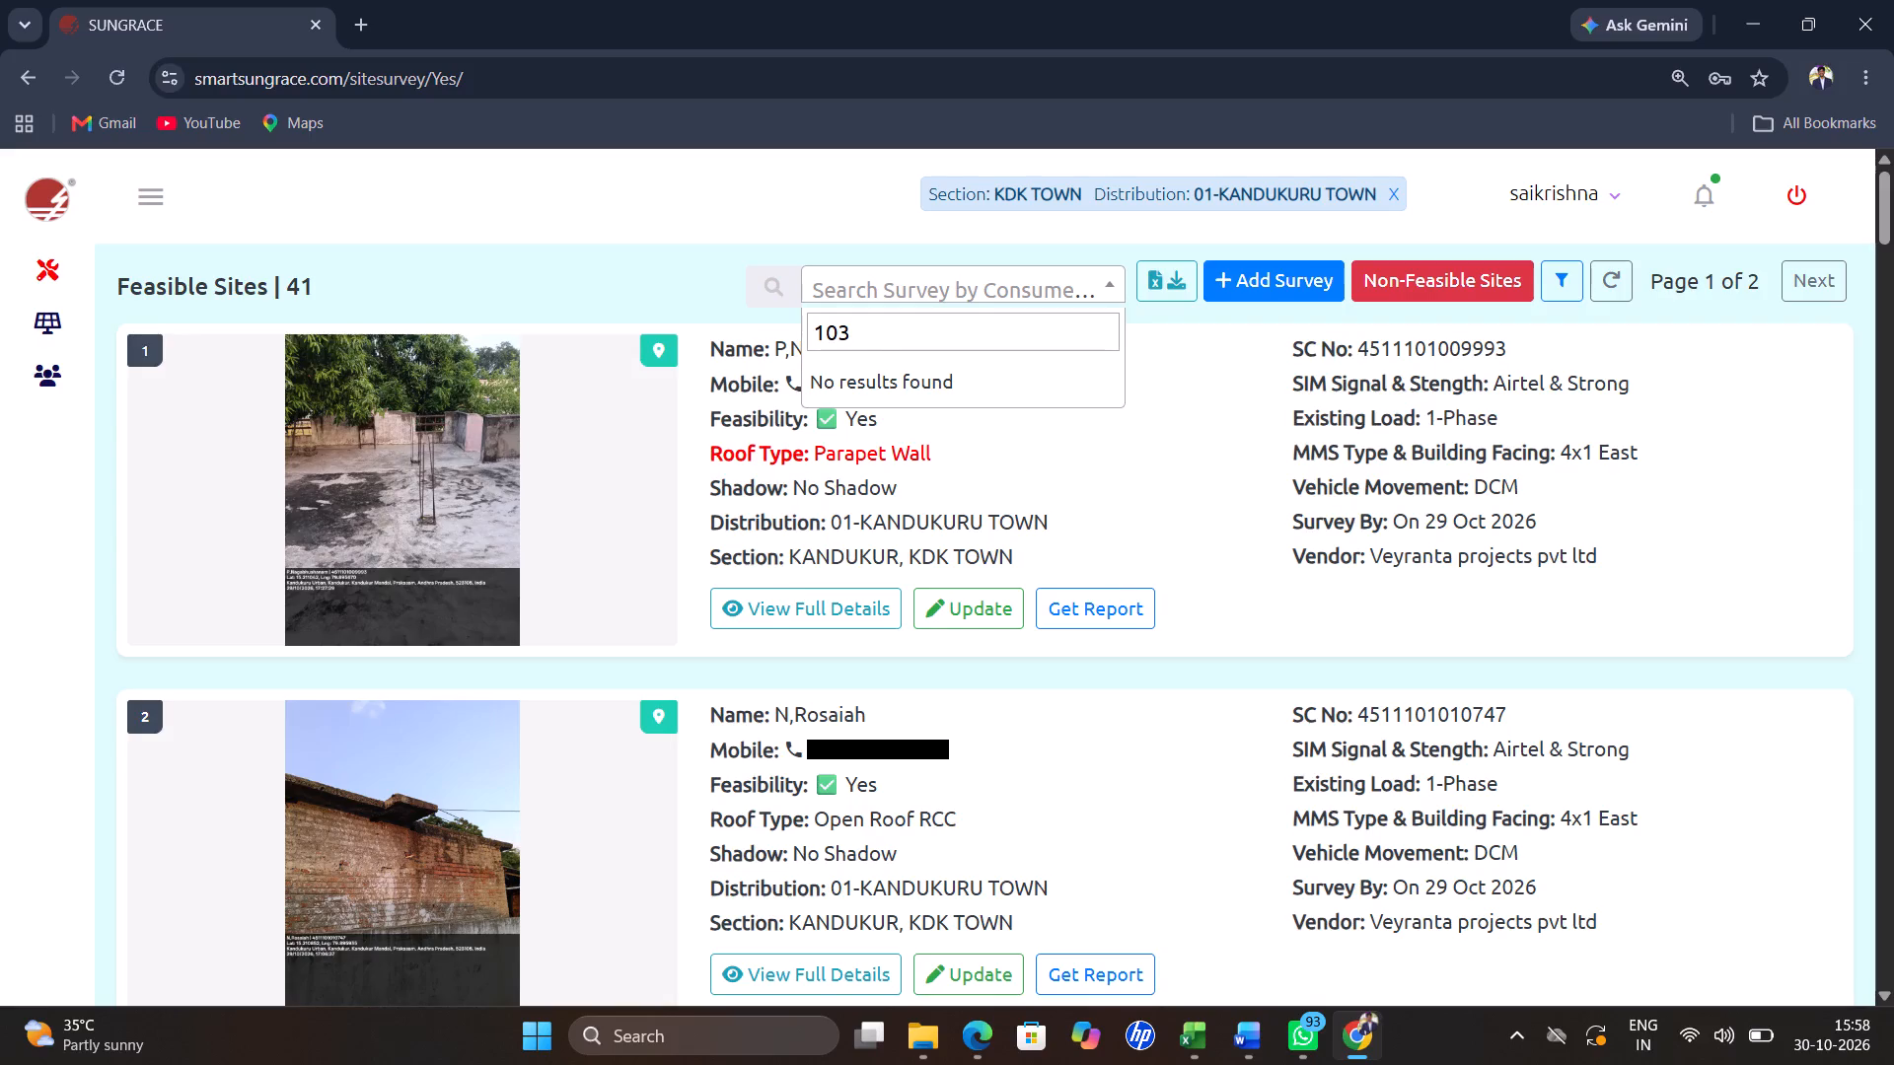
pyautogui.click(1404, 268)
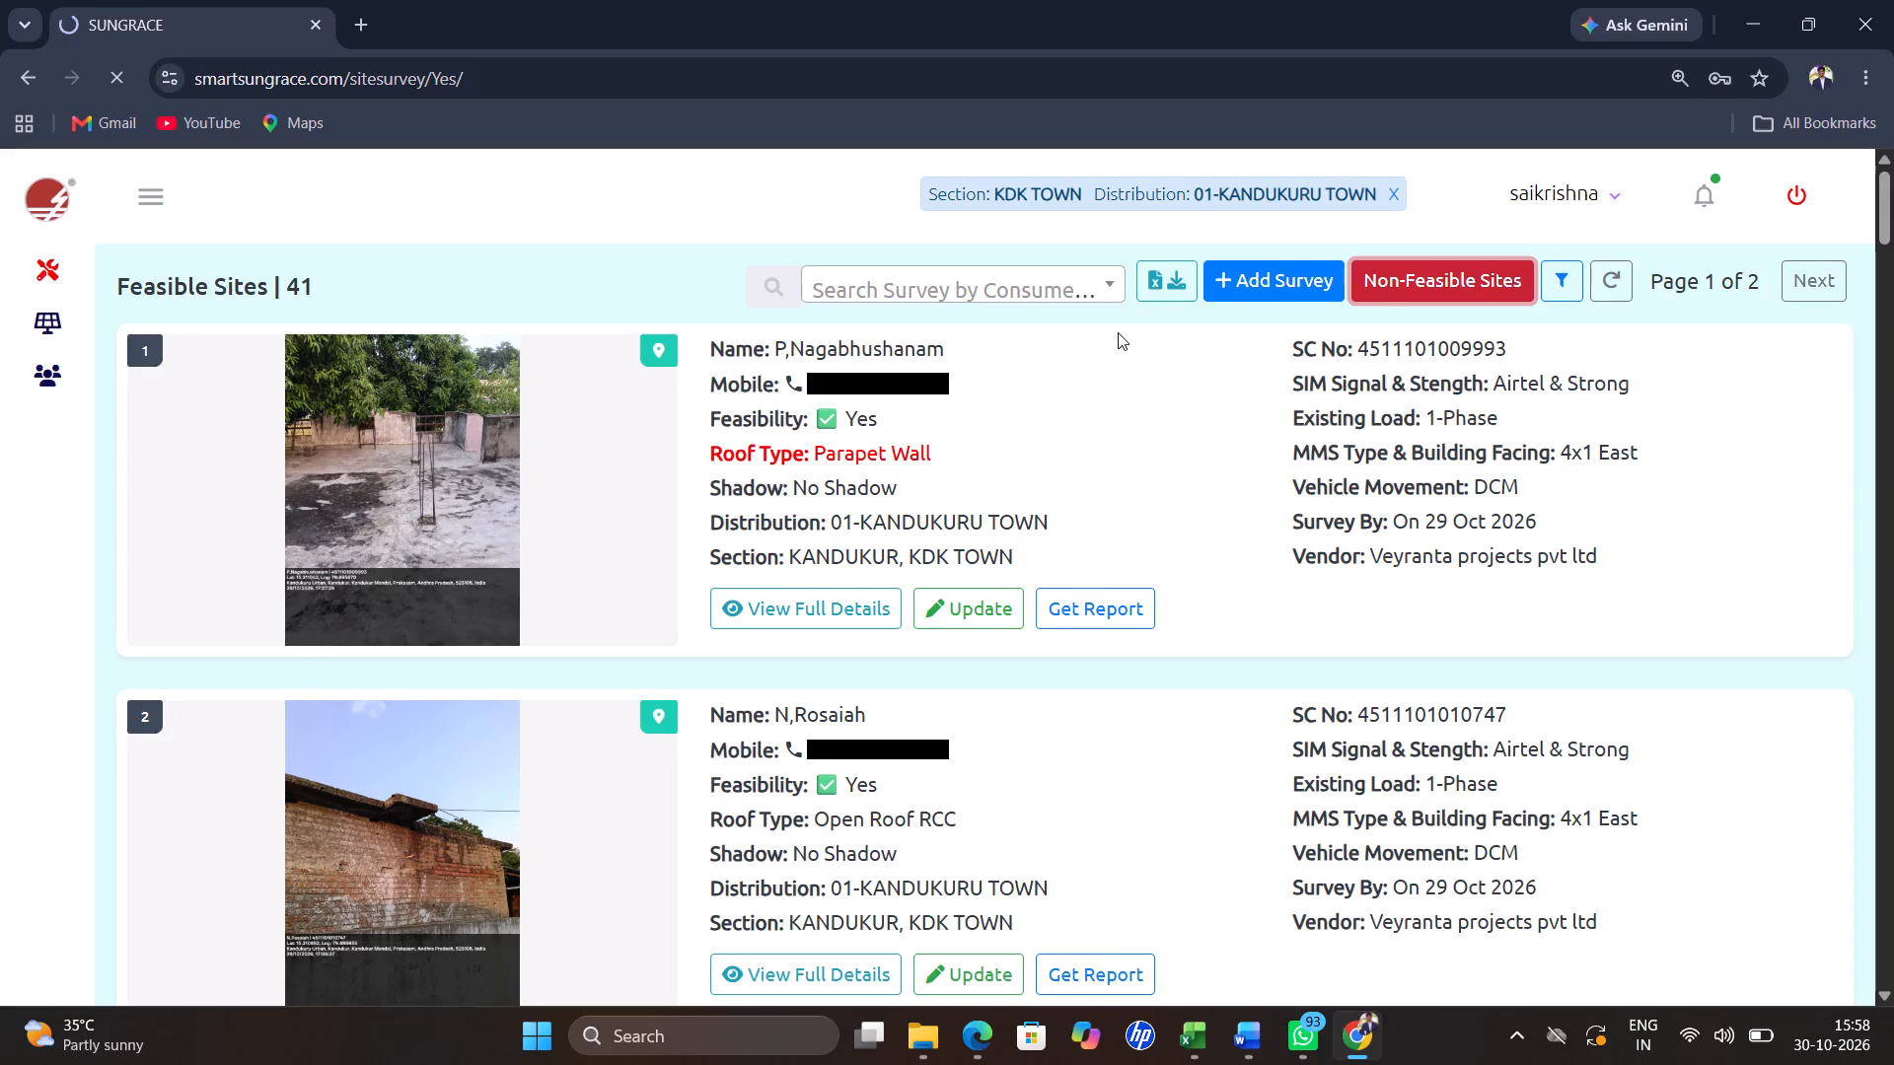
pyautogui.click(994, 297)
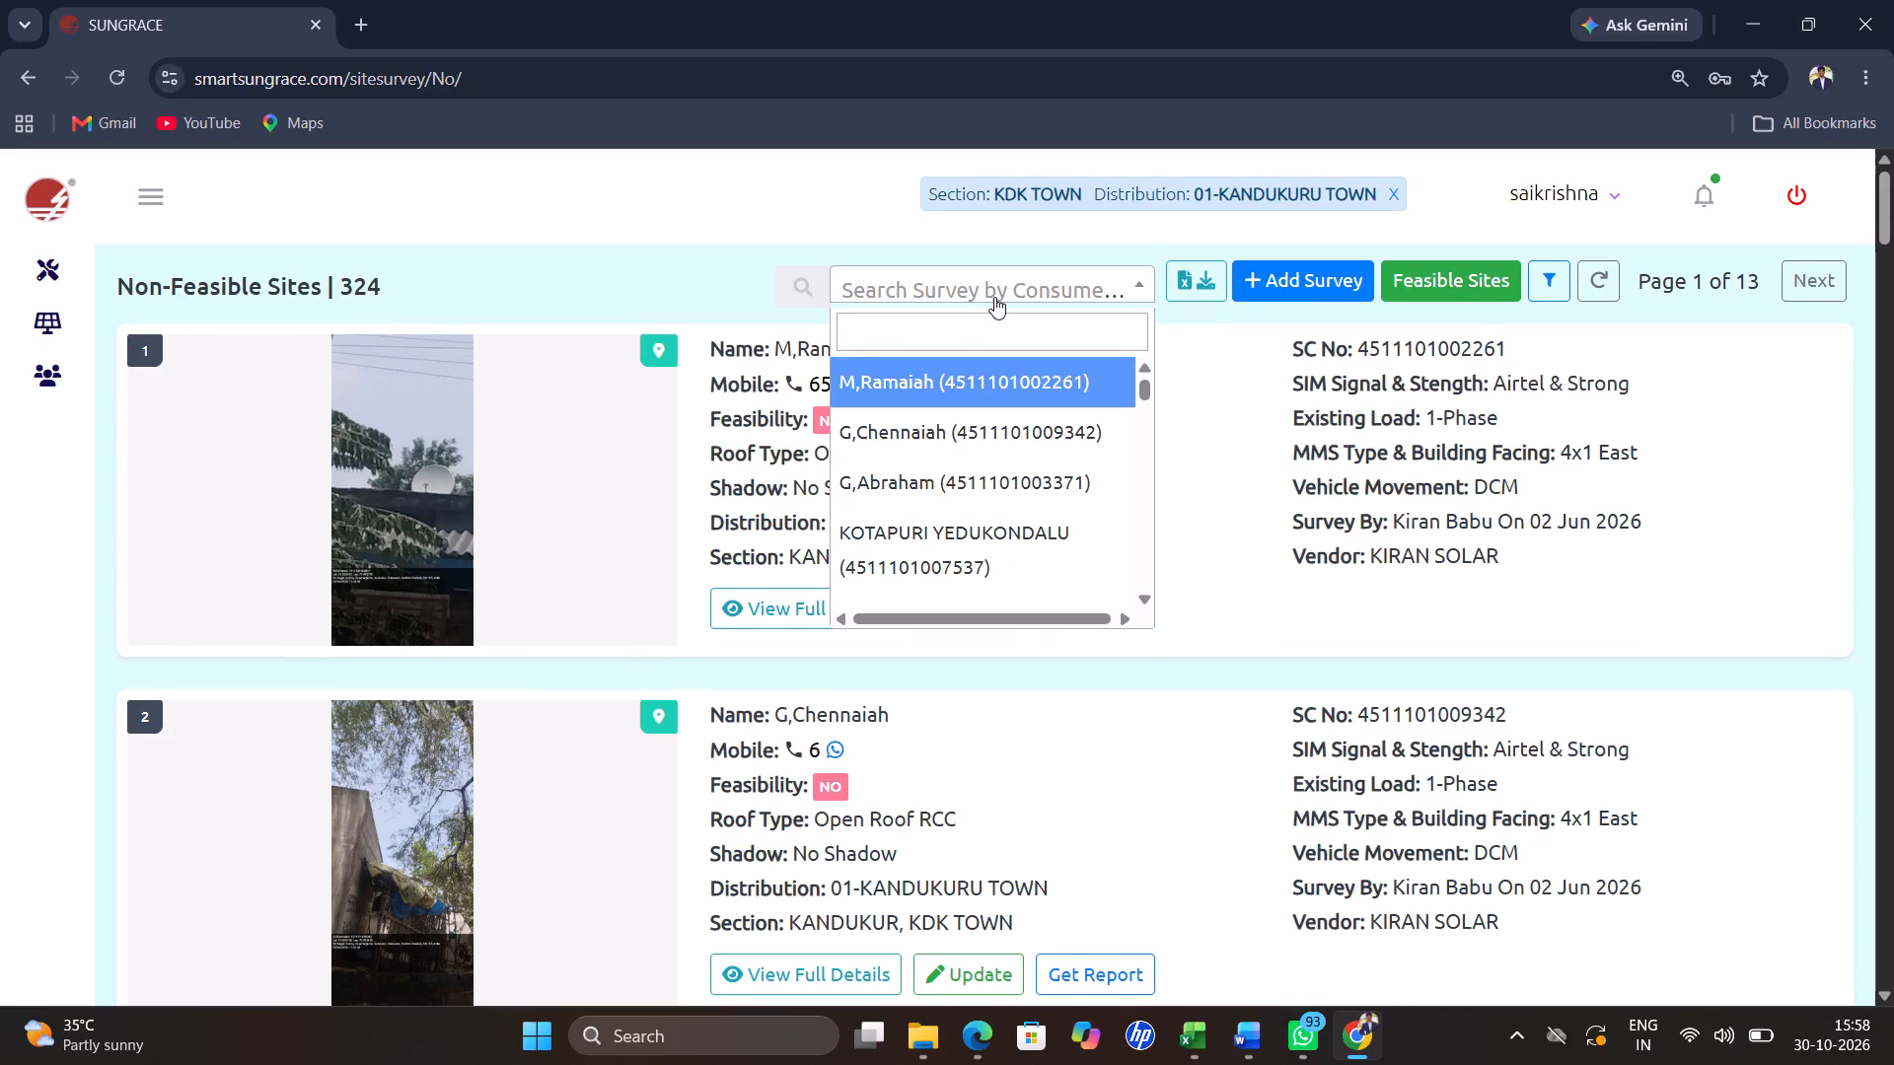
pyautogui.write('1035')
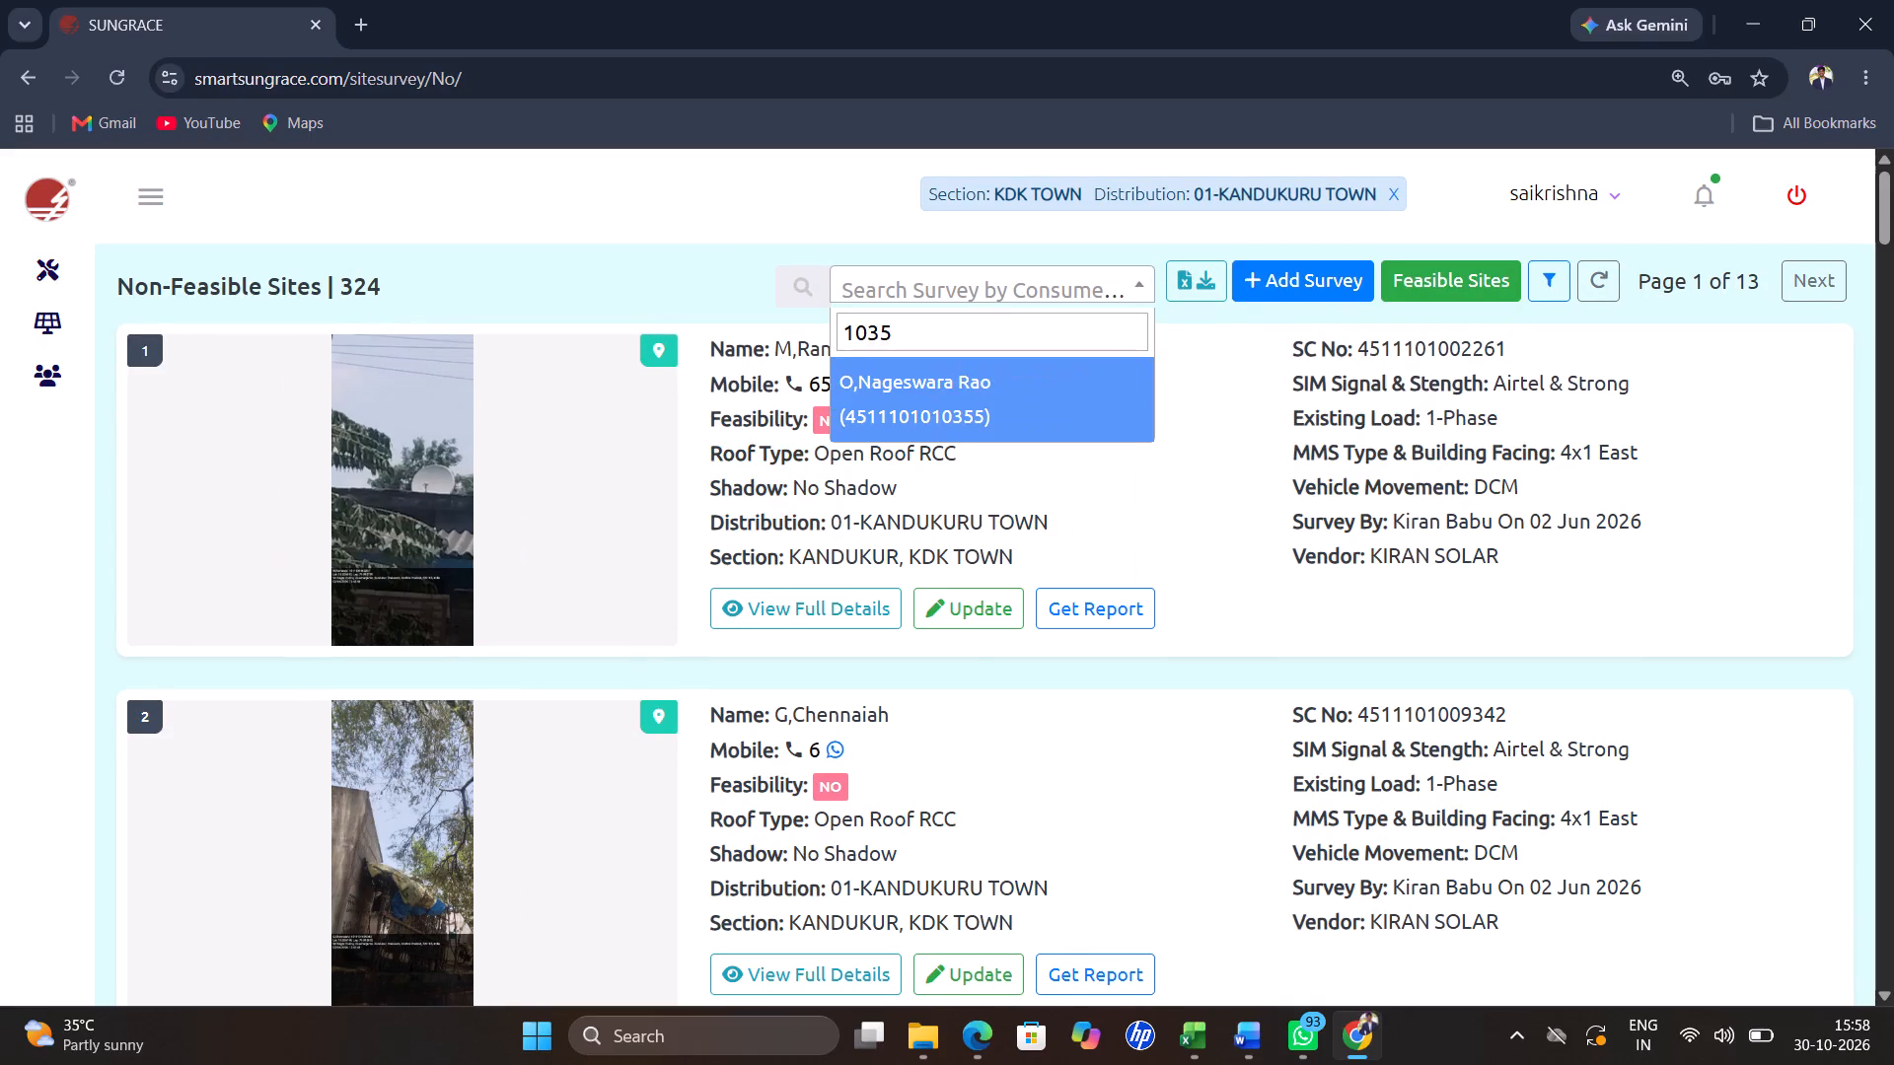
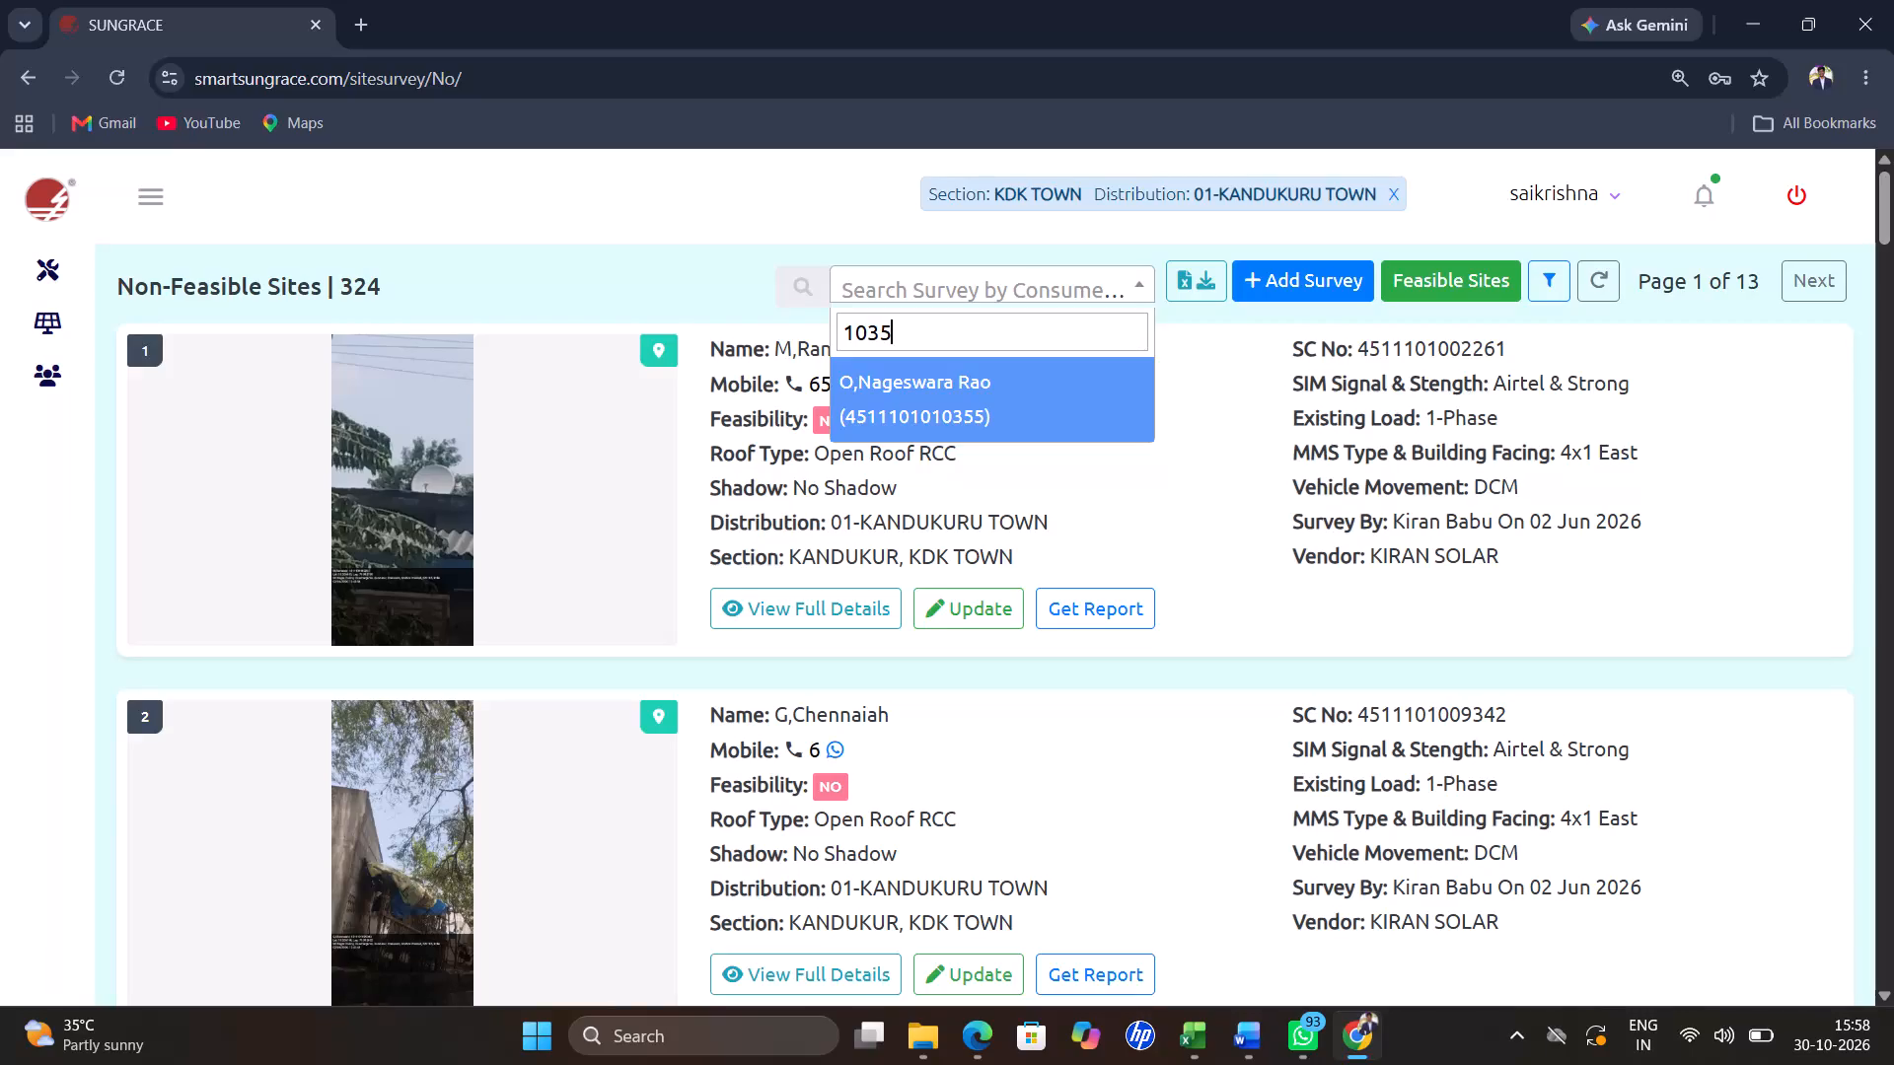
pyautogui.press('3')
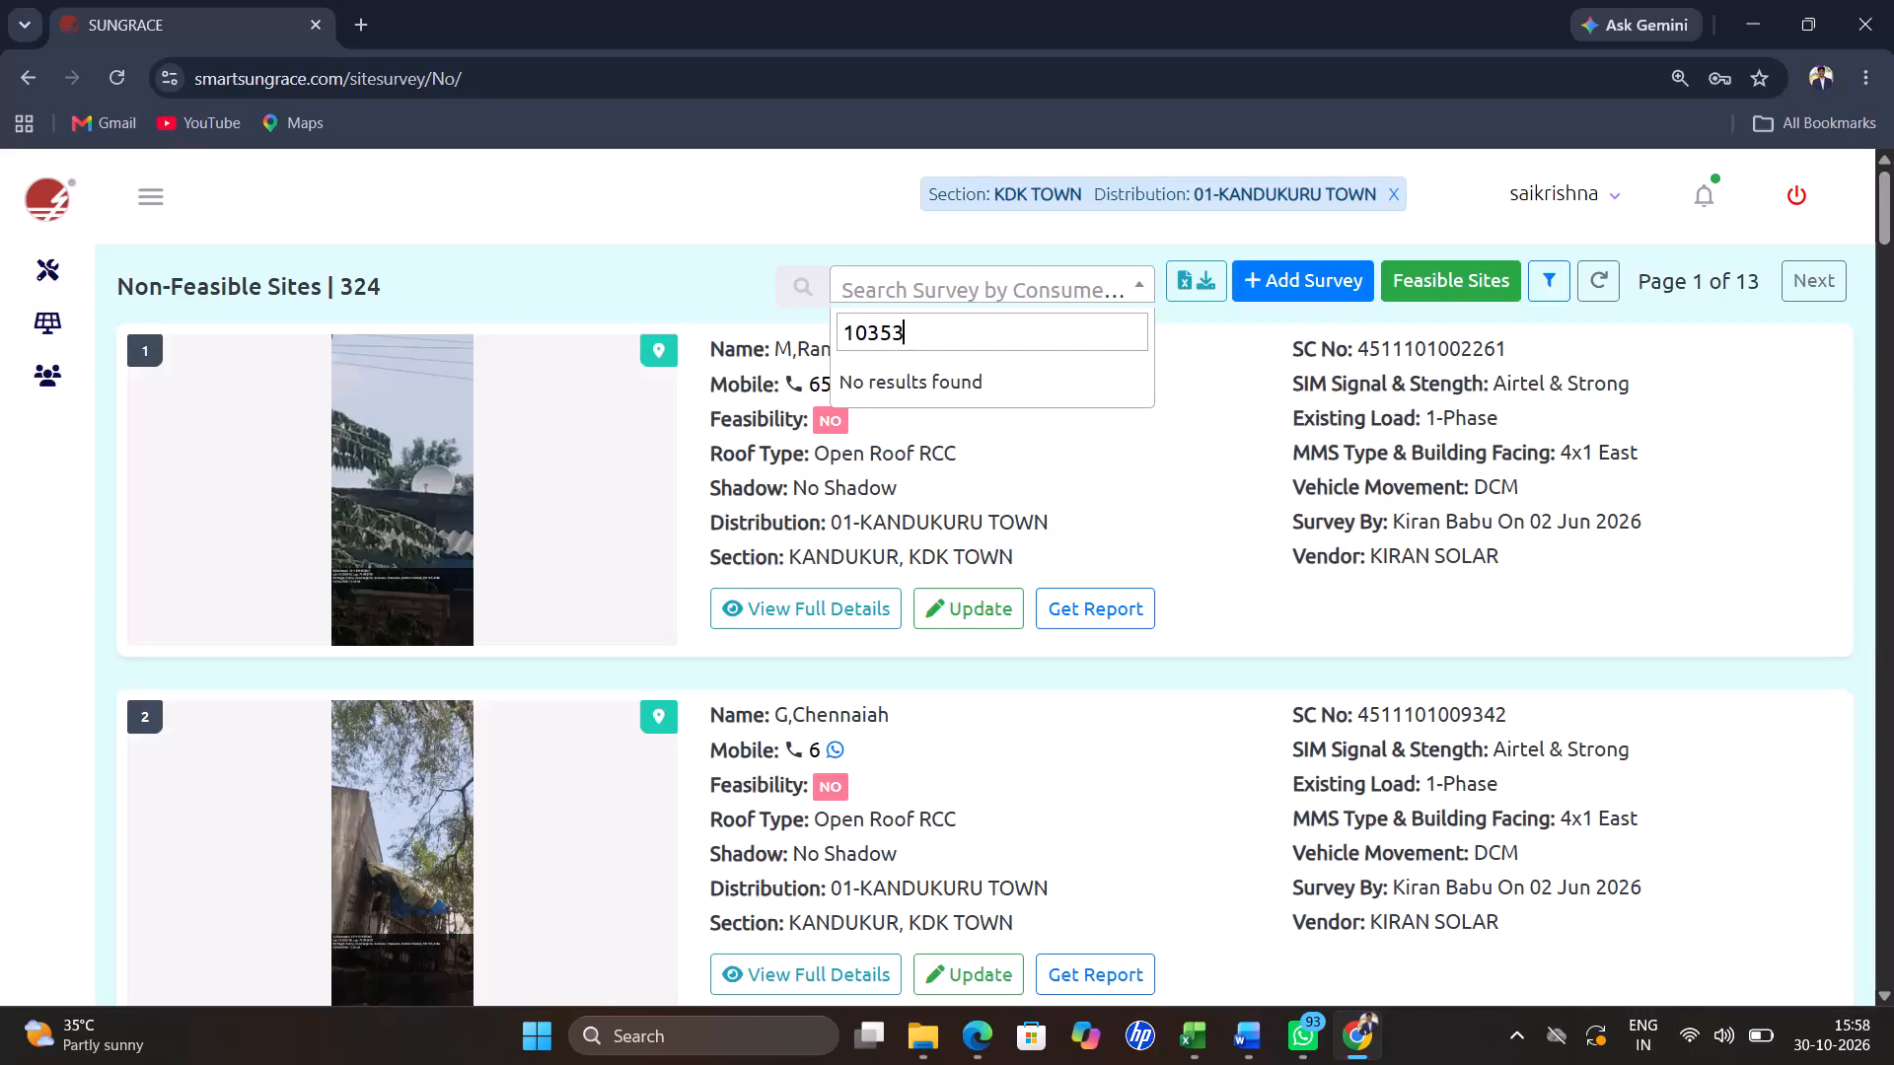
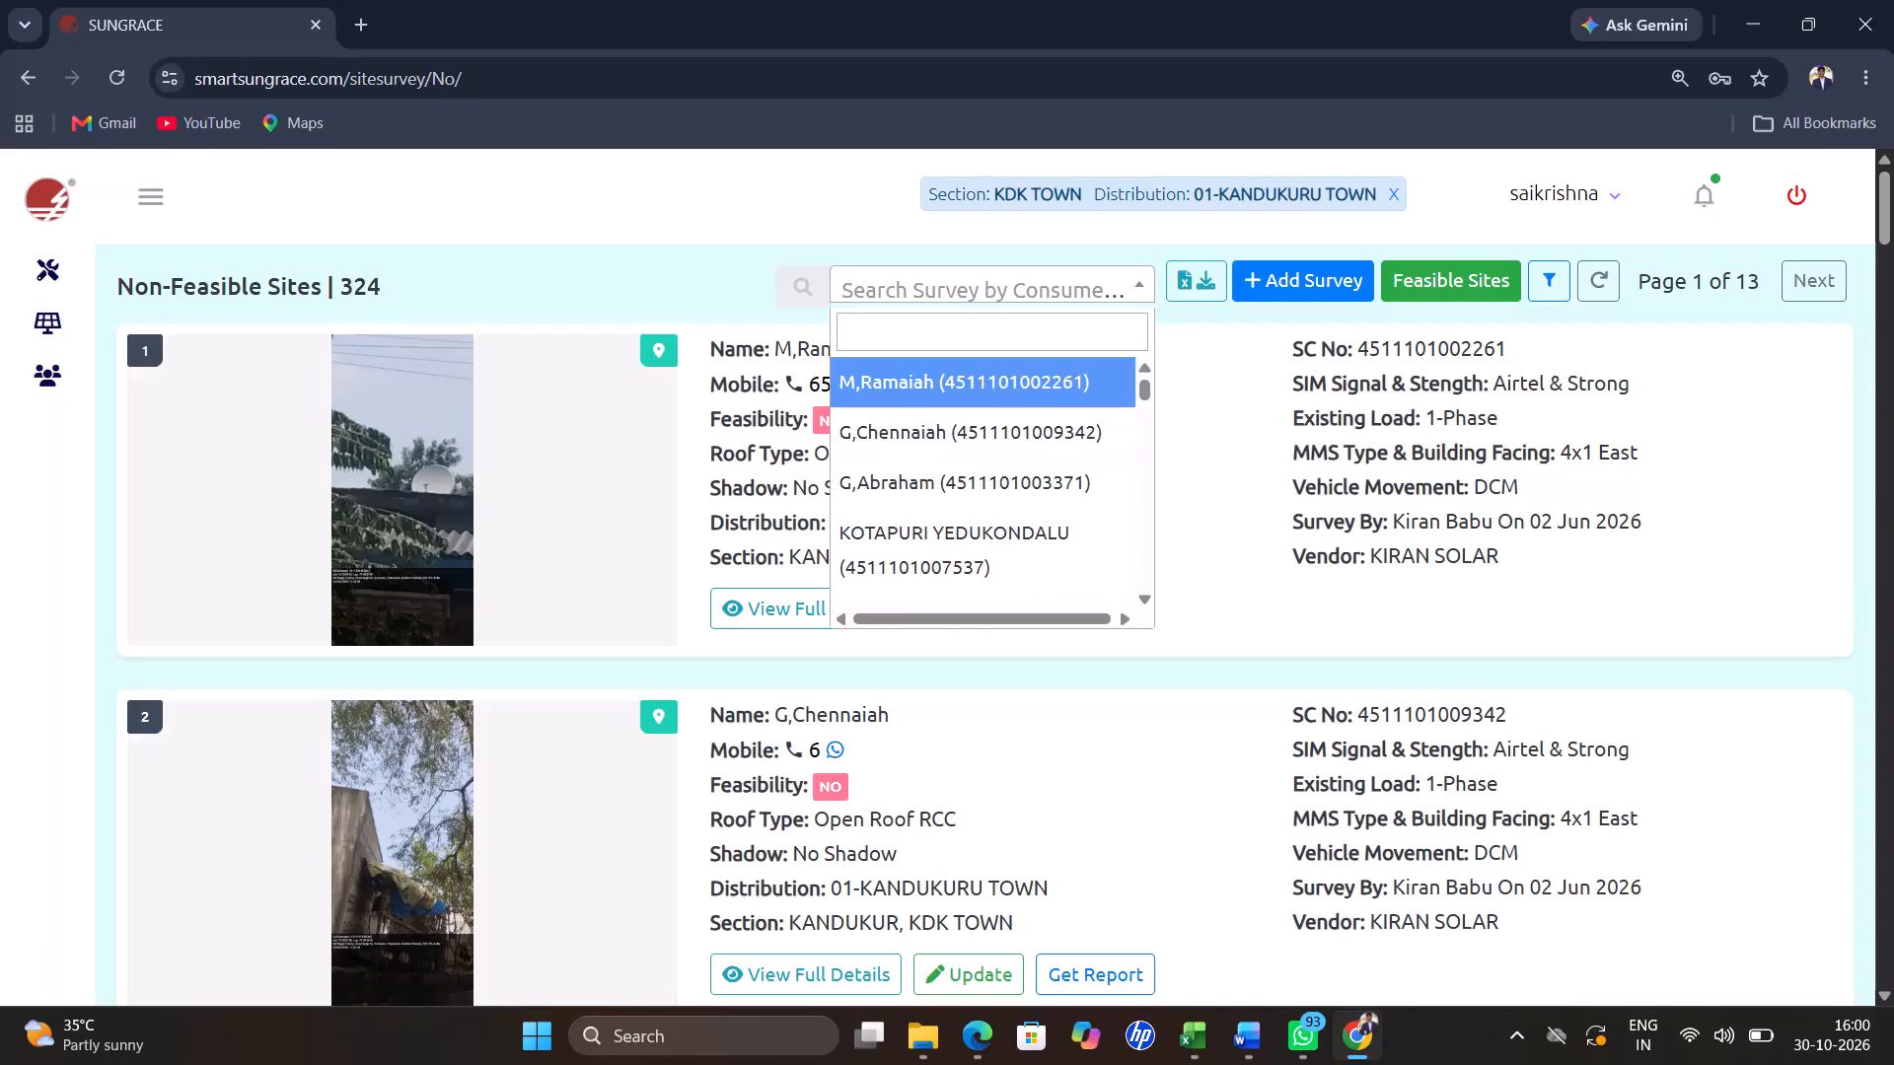
pyautogui.press('BackSpace')
pyautogui.press('BackSpace')
pyautogui.press('BackSpace')
pyautogui.press('BackSpace')
pyautogui.press('BackSpace')
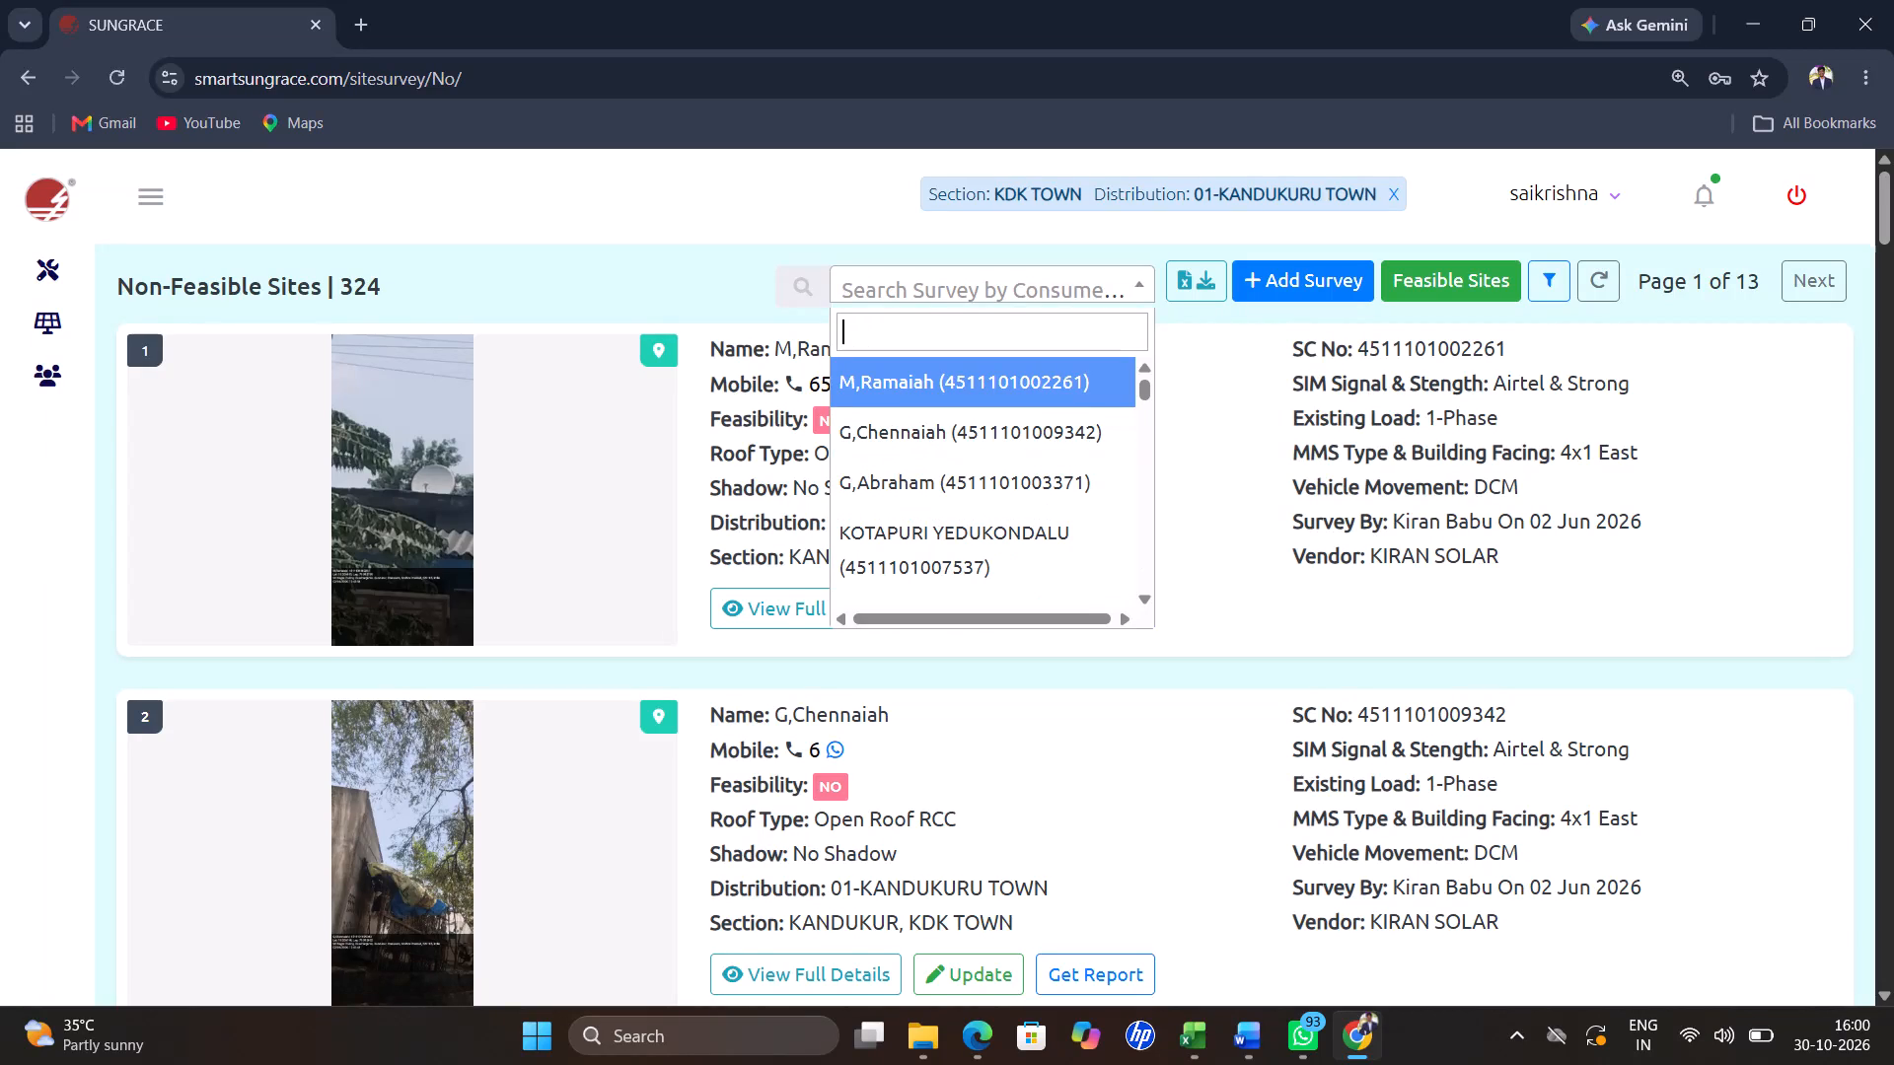
pyautogui.click(994, 297)
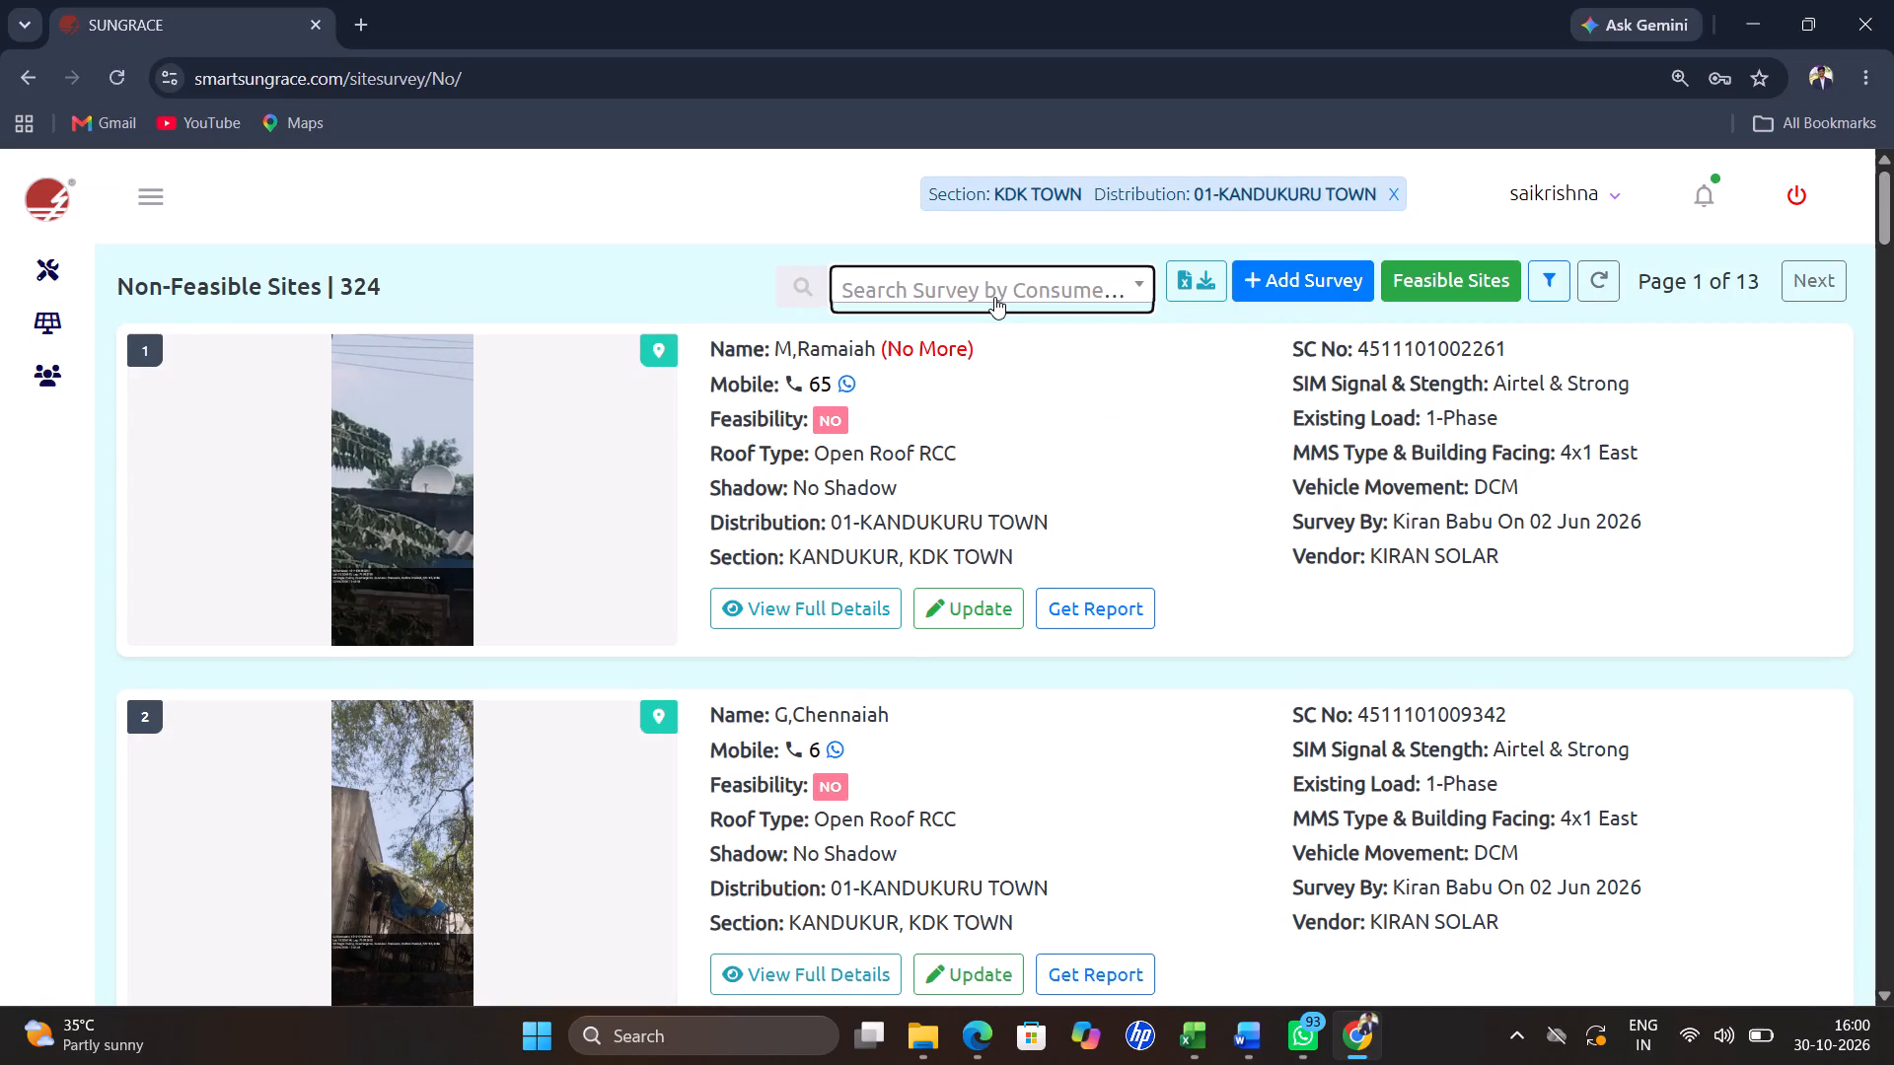
pyautogui.write('100')
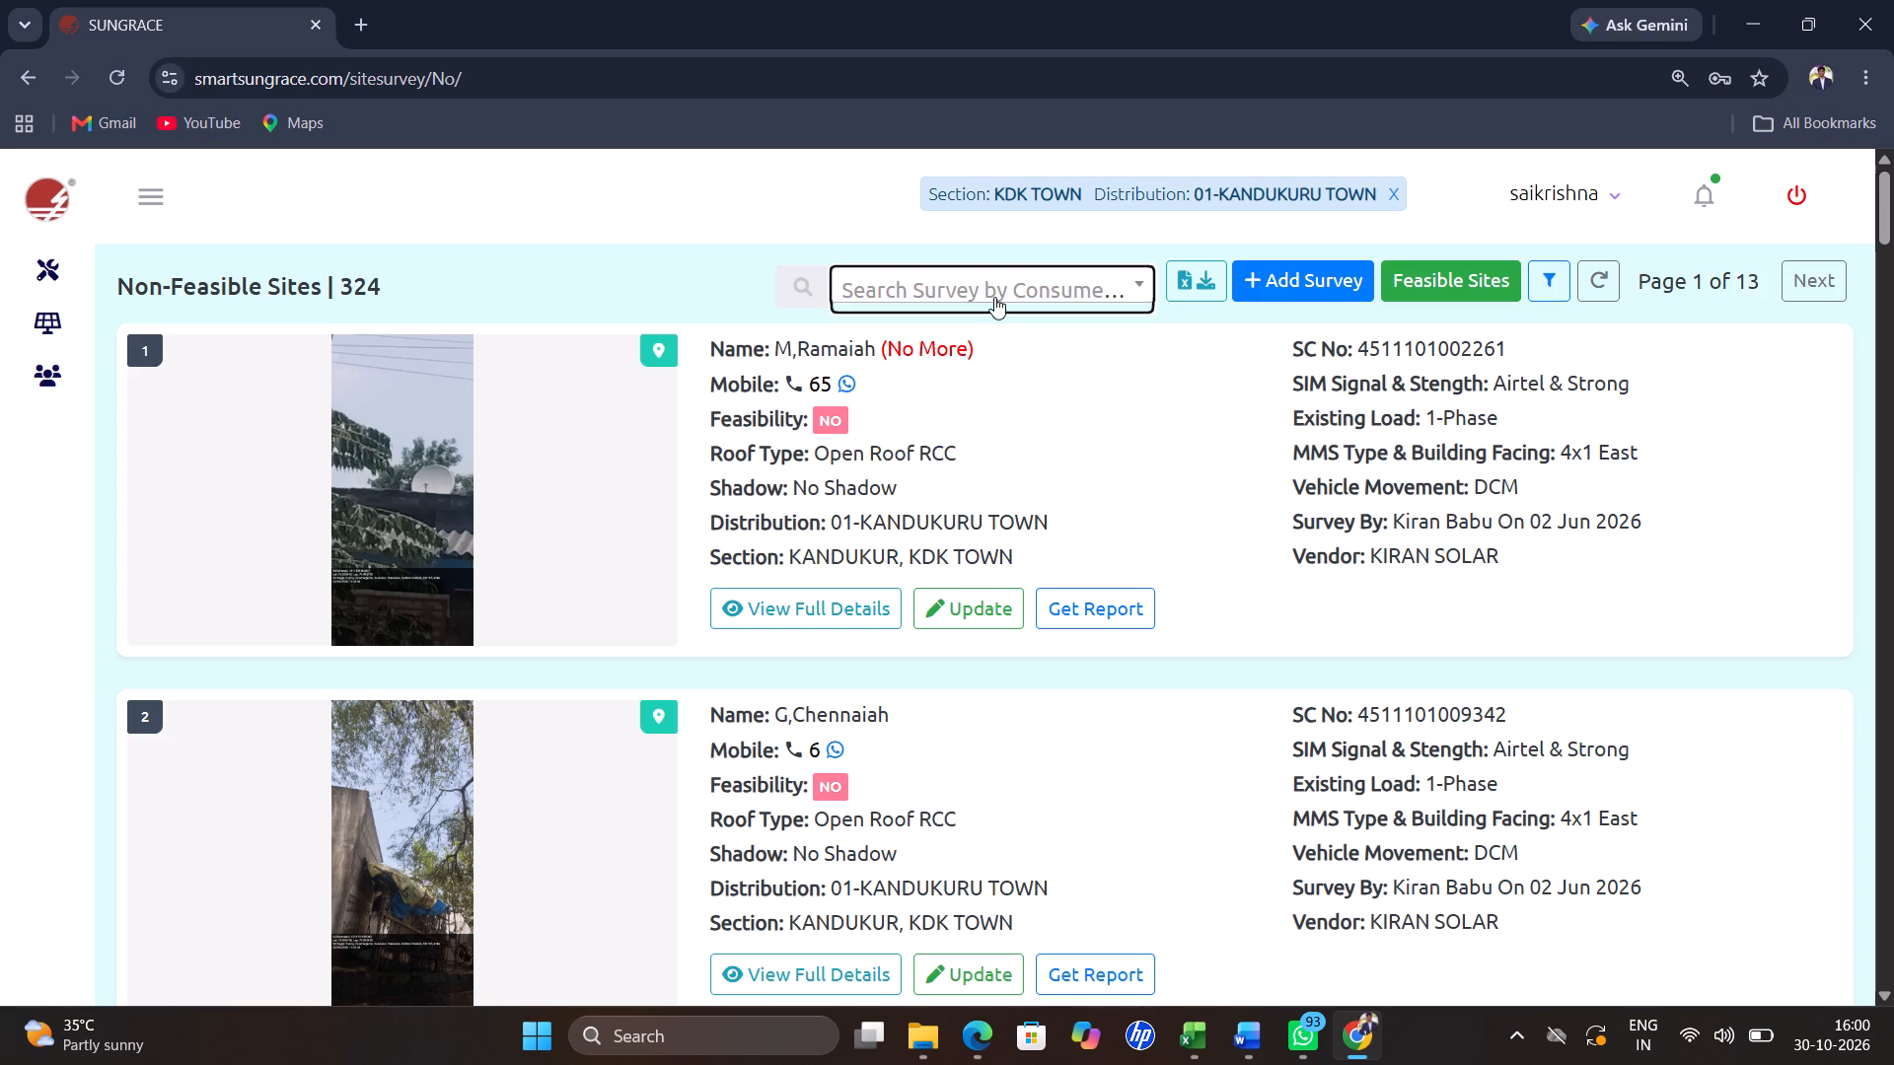
pyautogui.click(994, 297)
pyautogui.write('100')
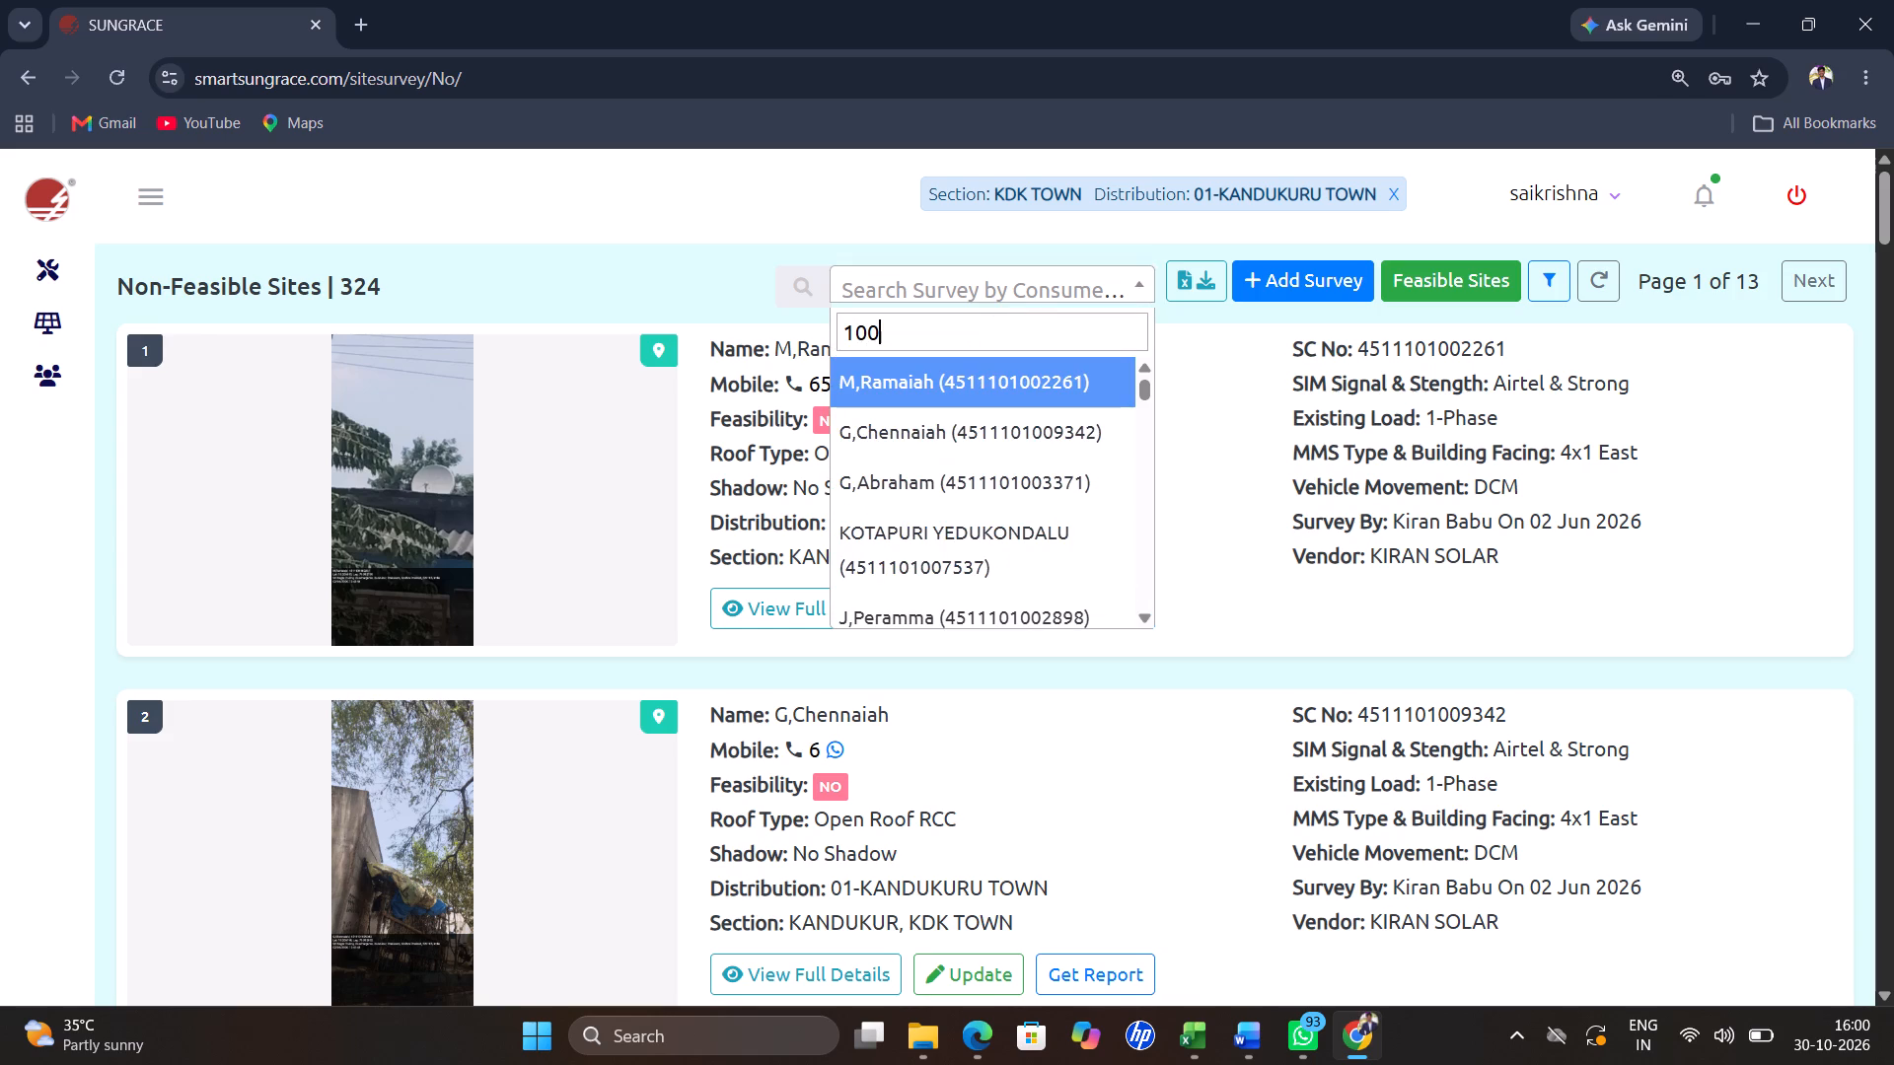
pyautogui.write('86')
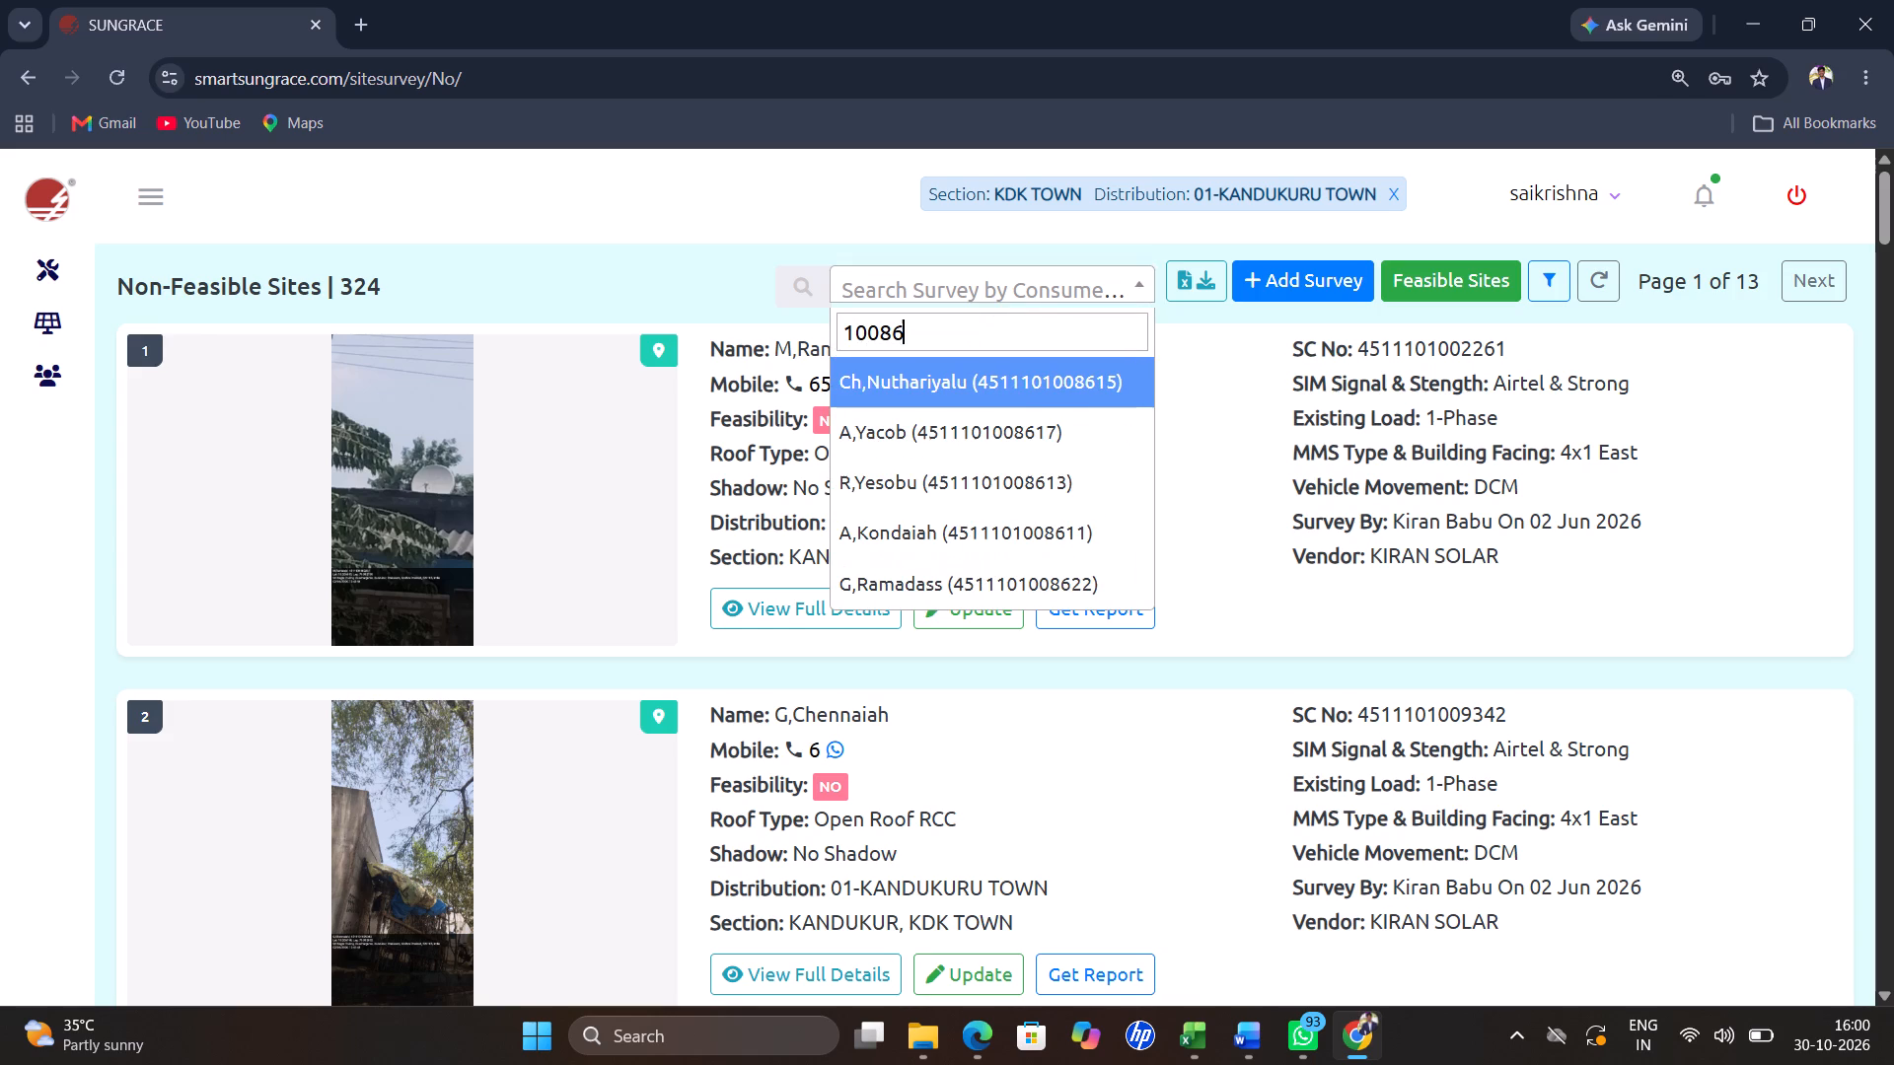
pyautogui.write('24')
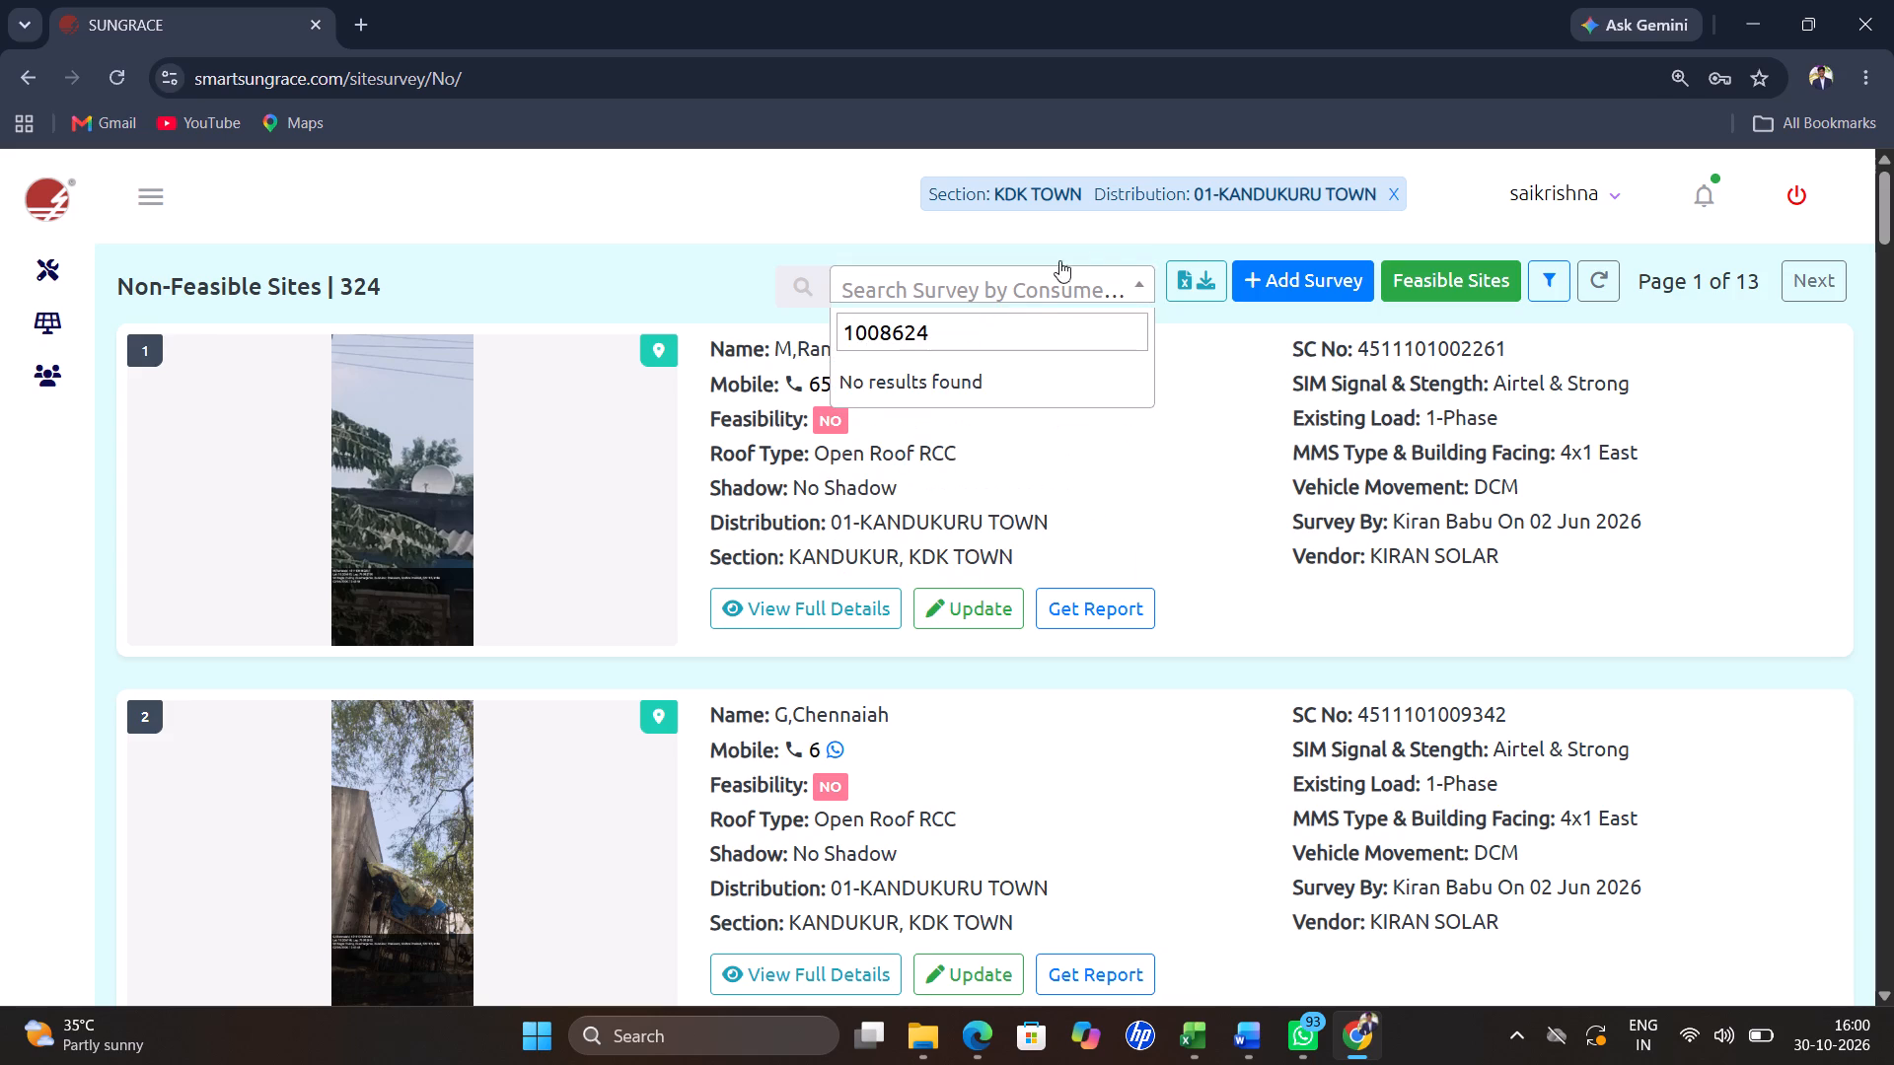
pyautogui.click(1401, 285)
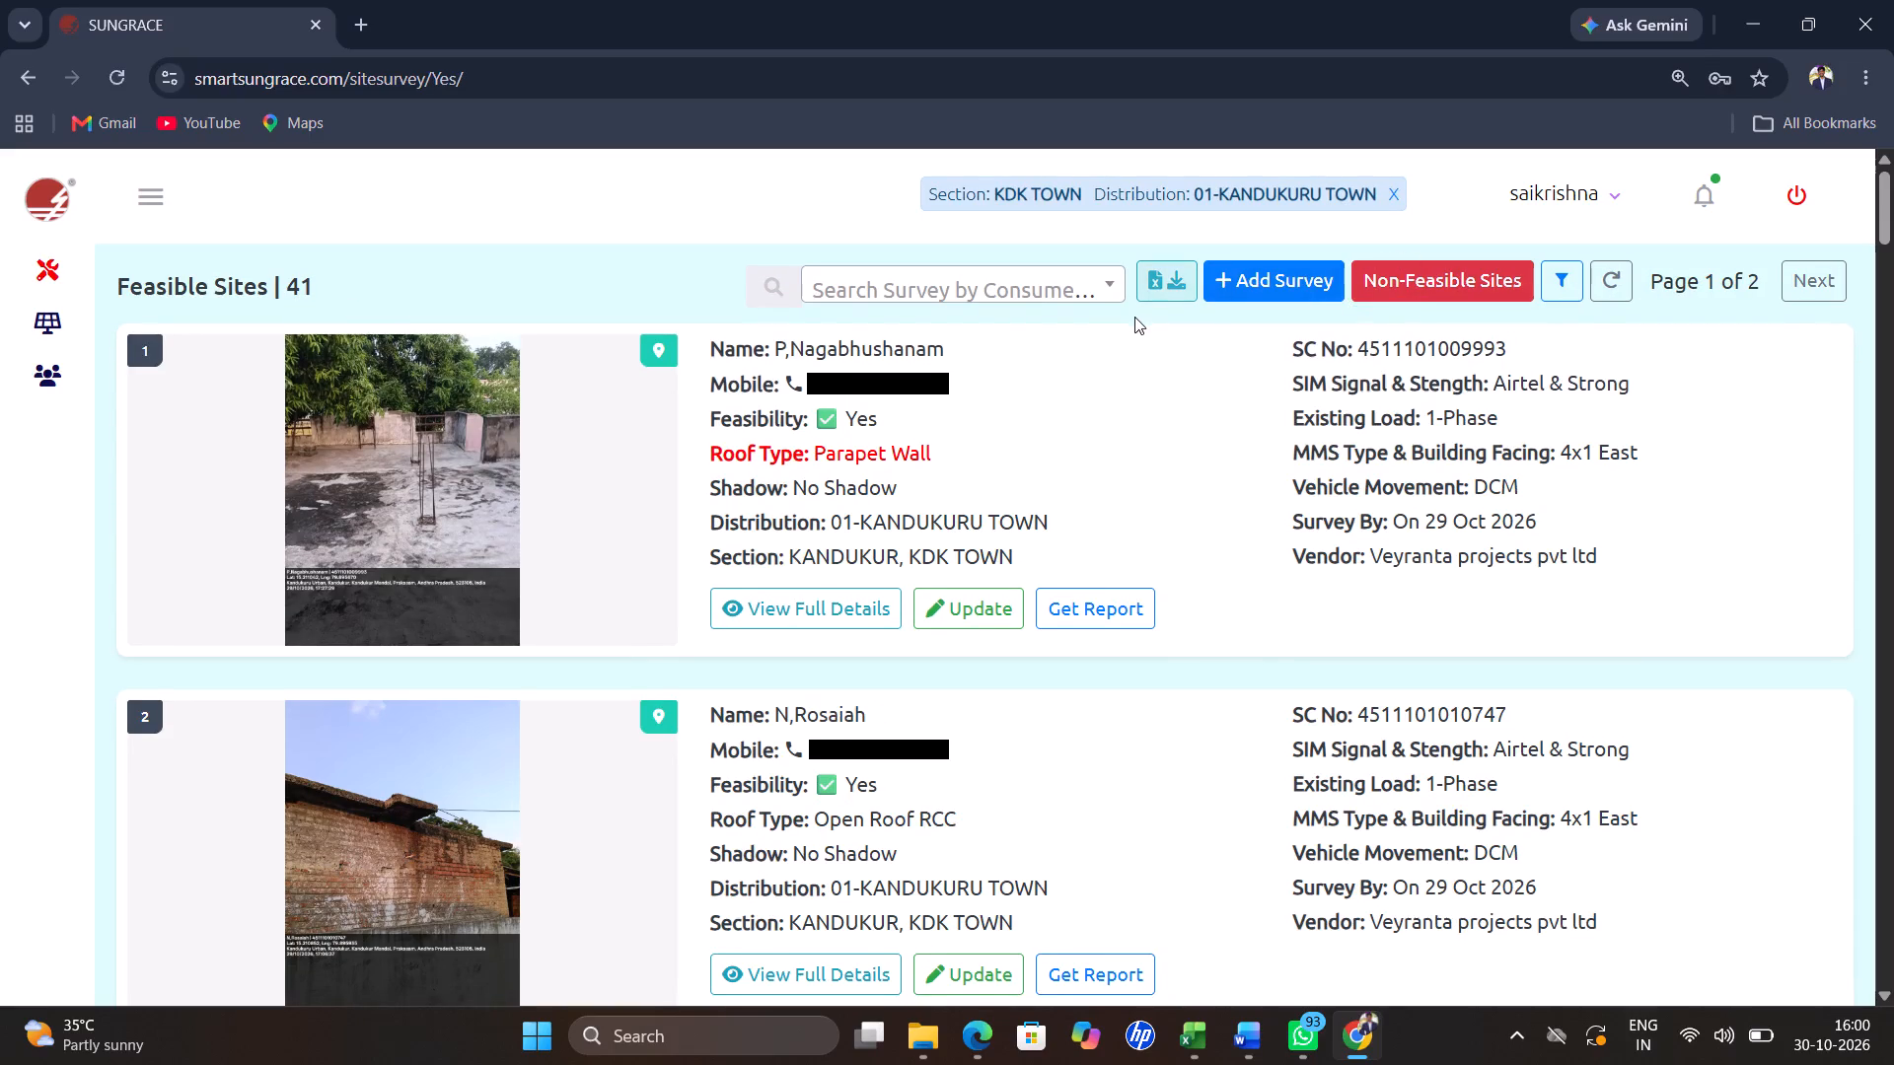
pyautogui.click(1049, 279)
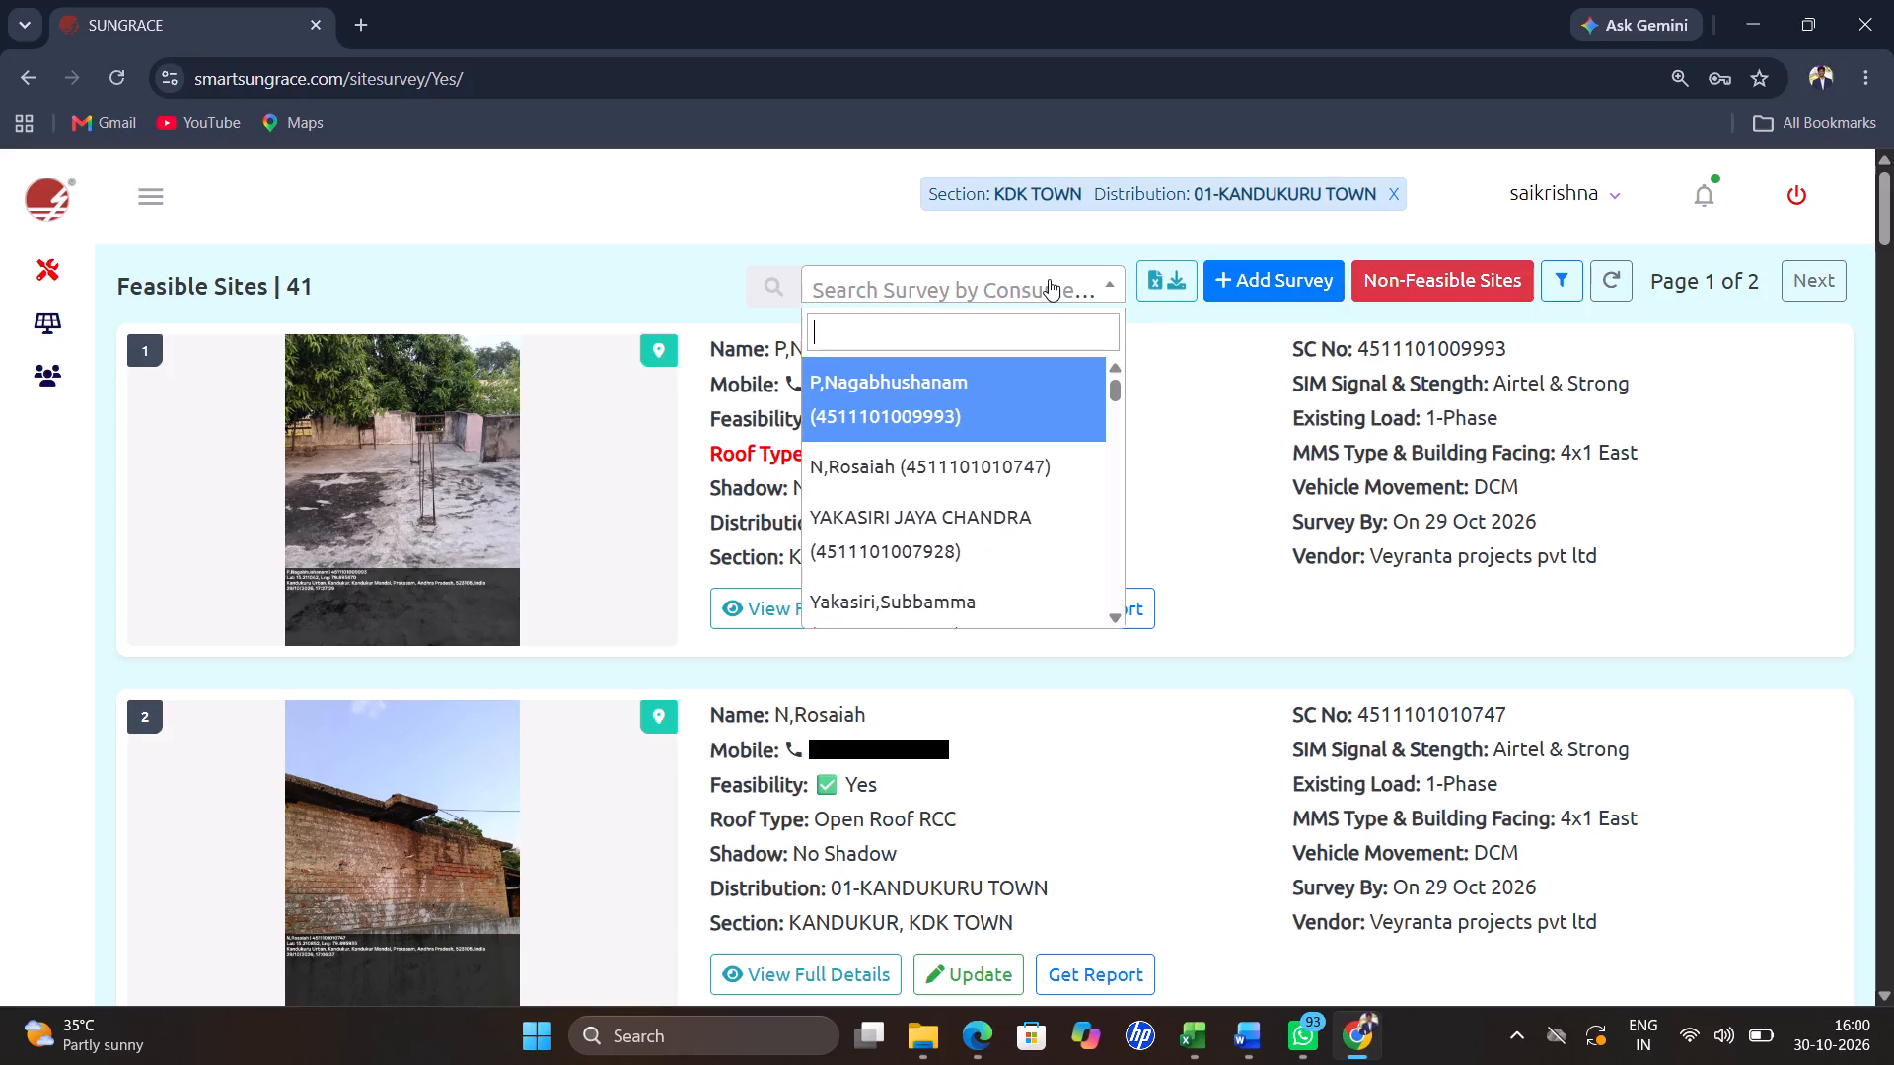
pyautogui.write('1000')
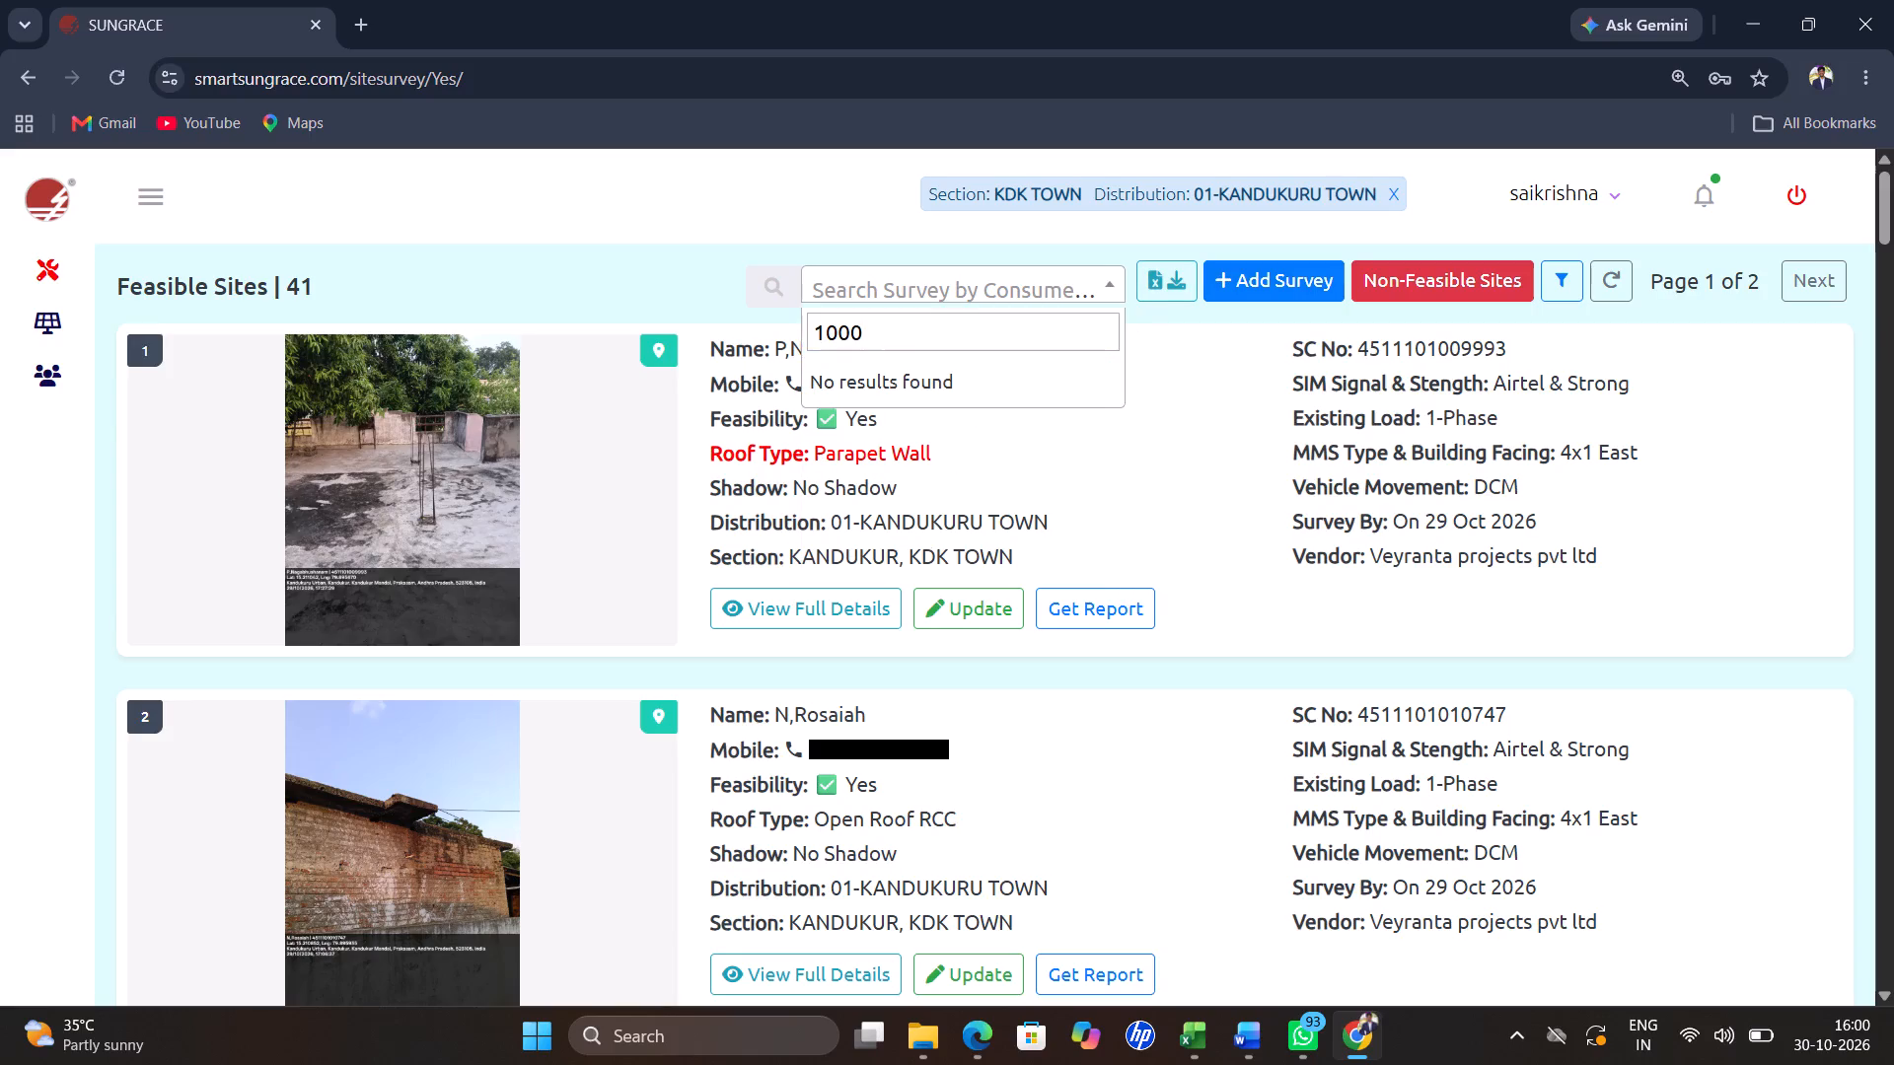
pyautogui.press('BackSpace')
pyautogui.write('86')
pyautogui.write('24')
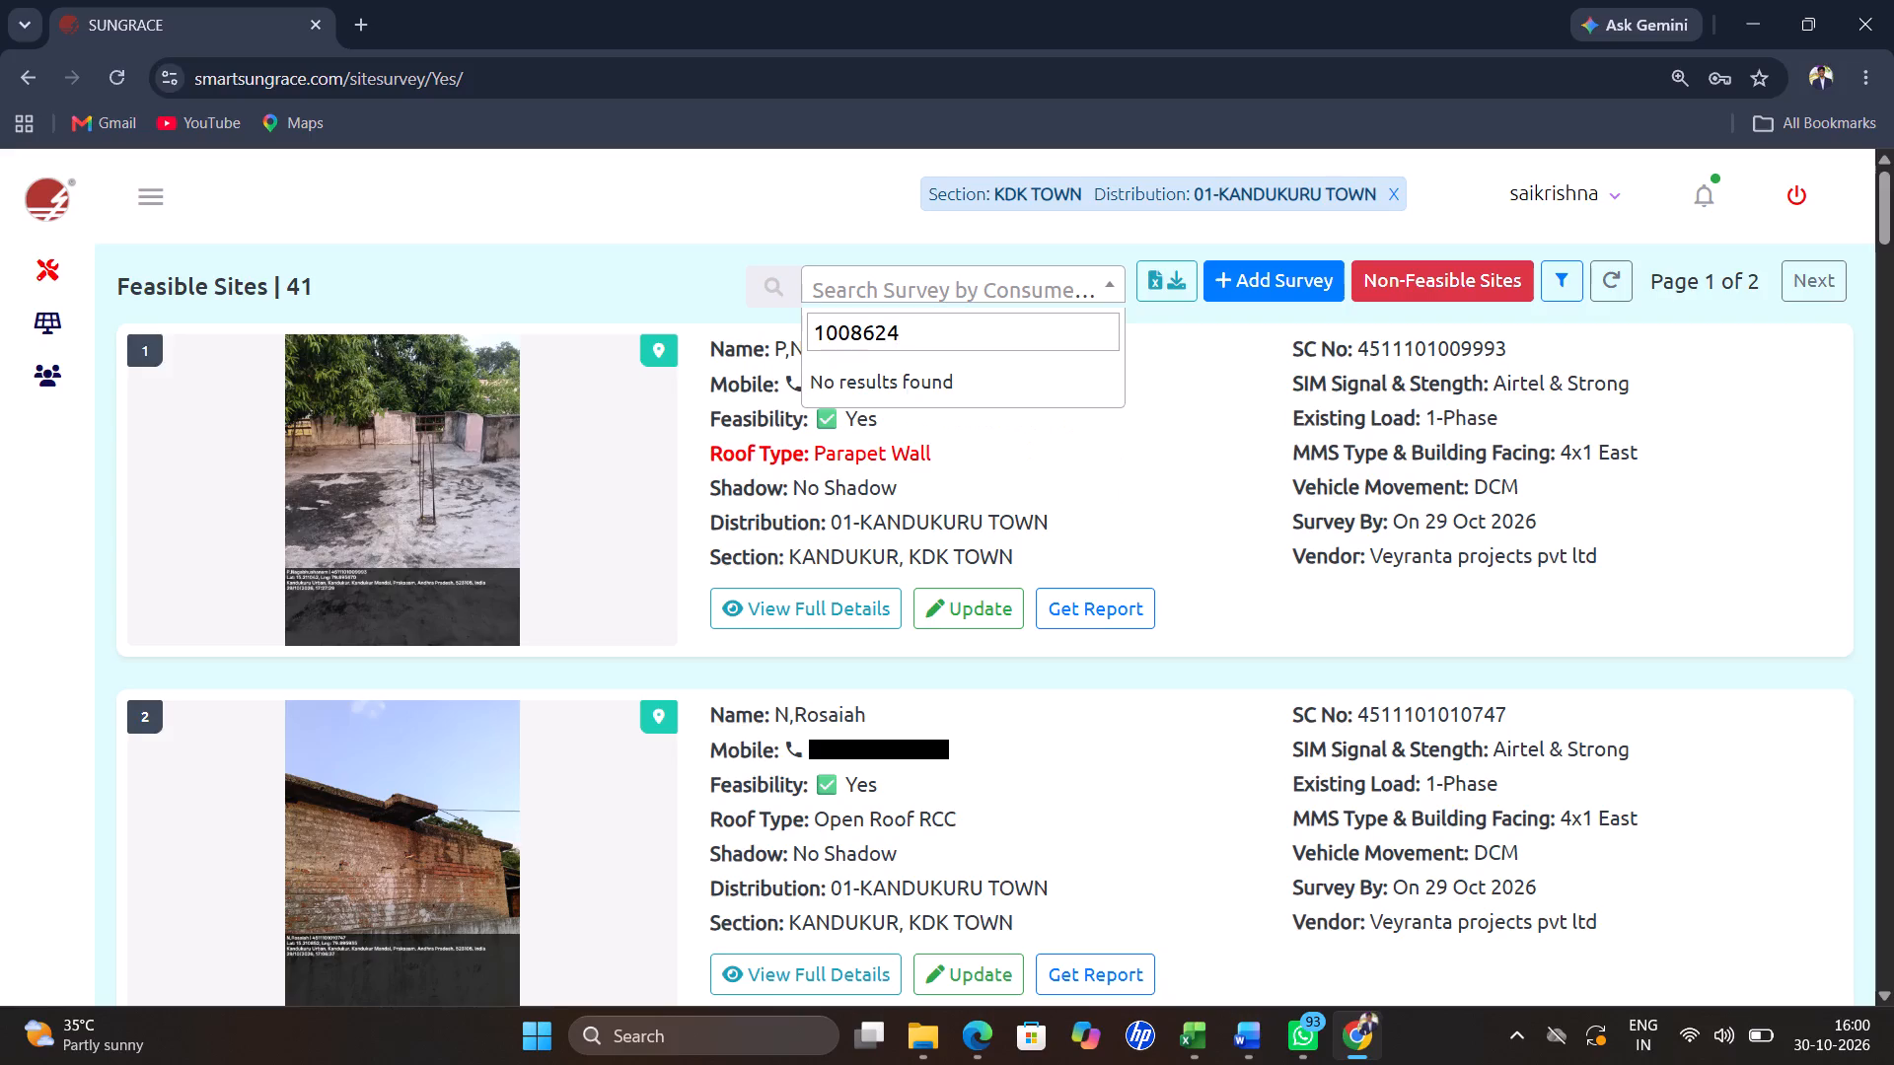
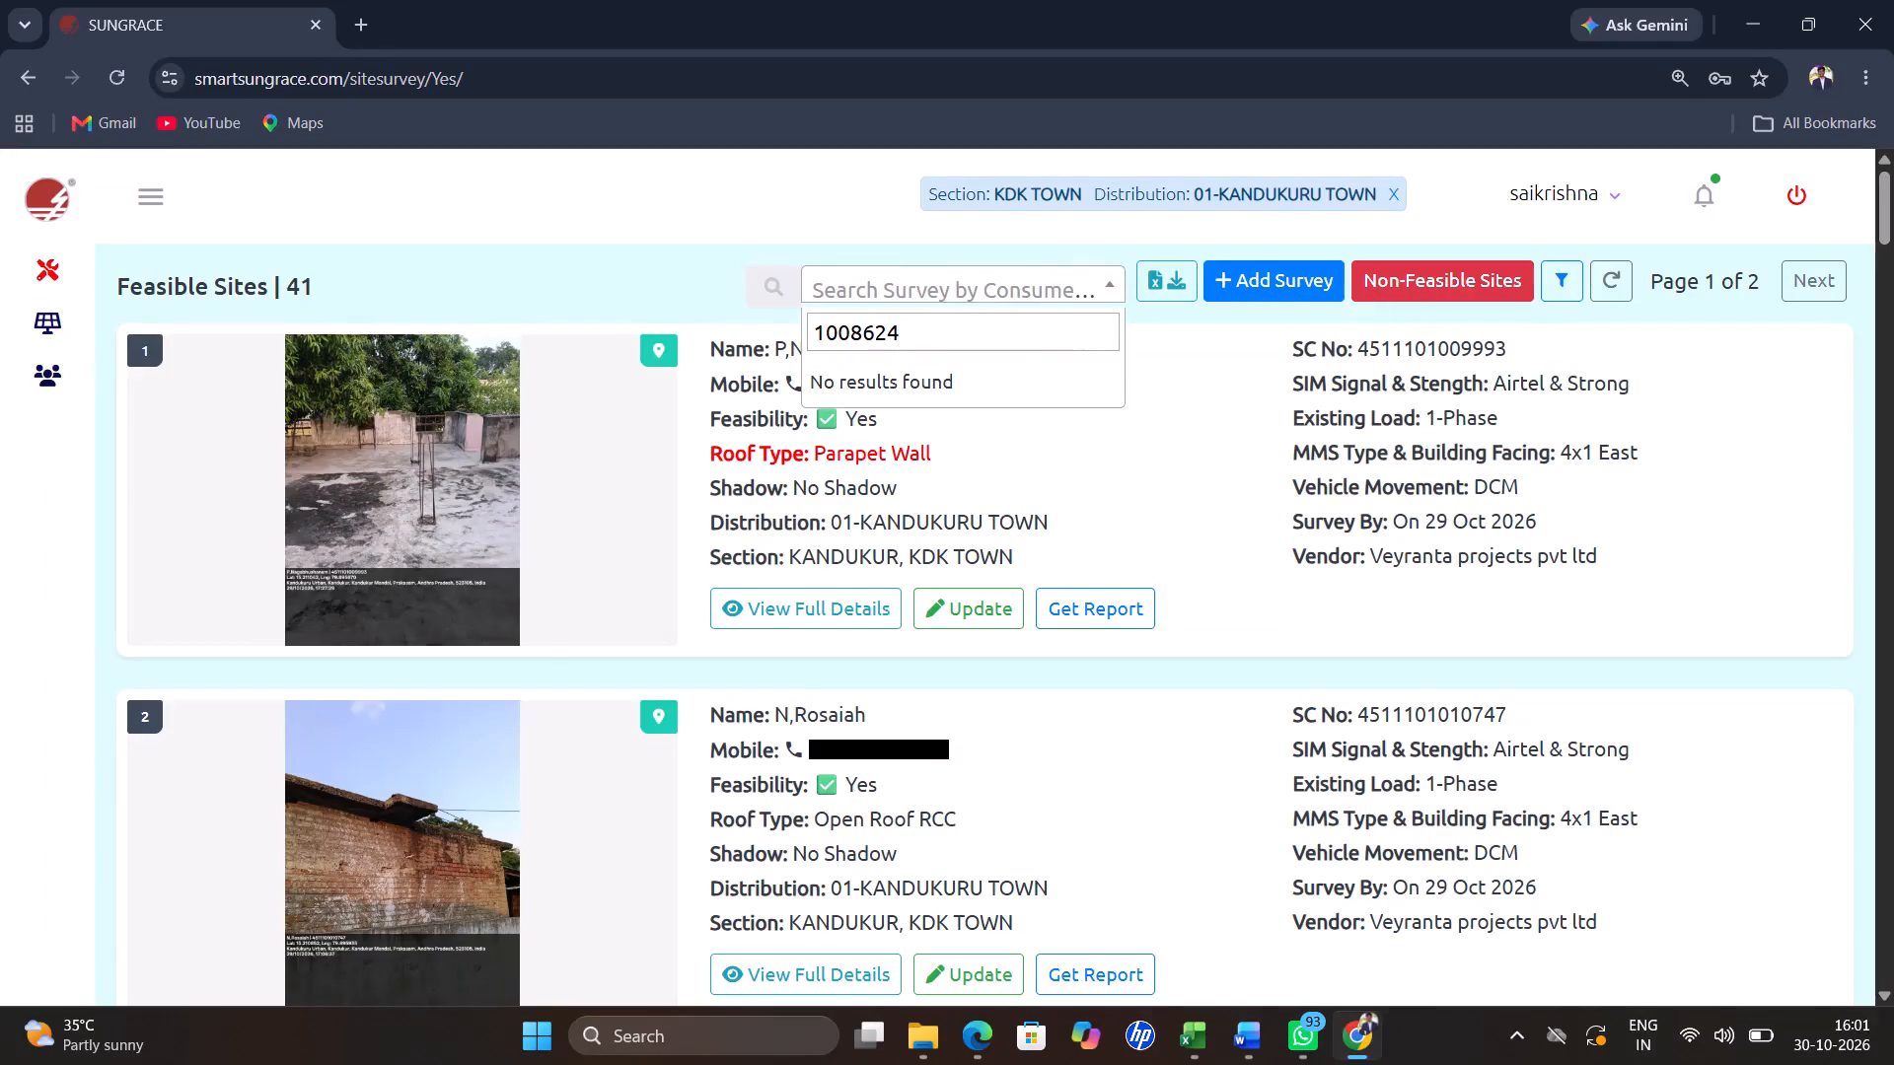
pyautogui.click(1404, 273)
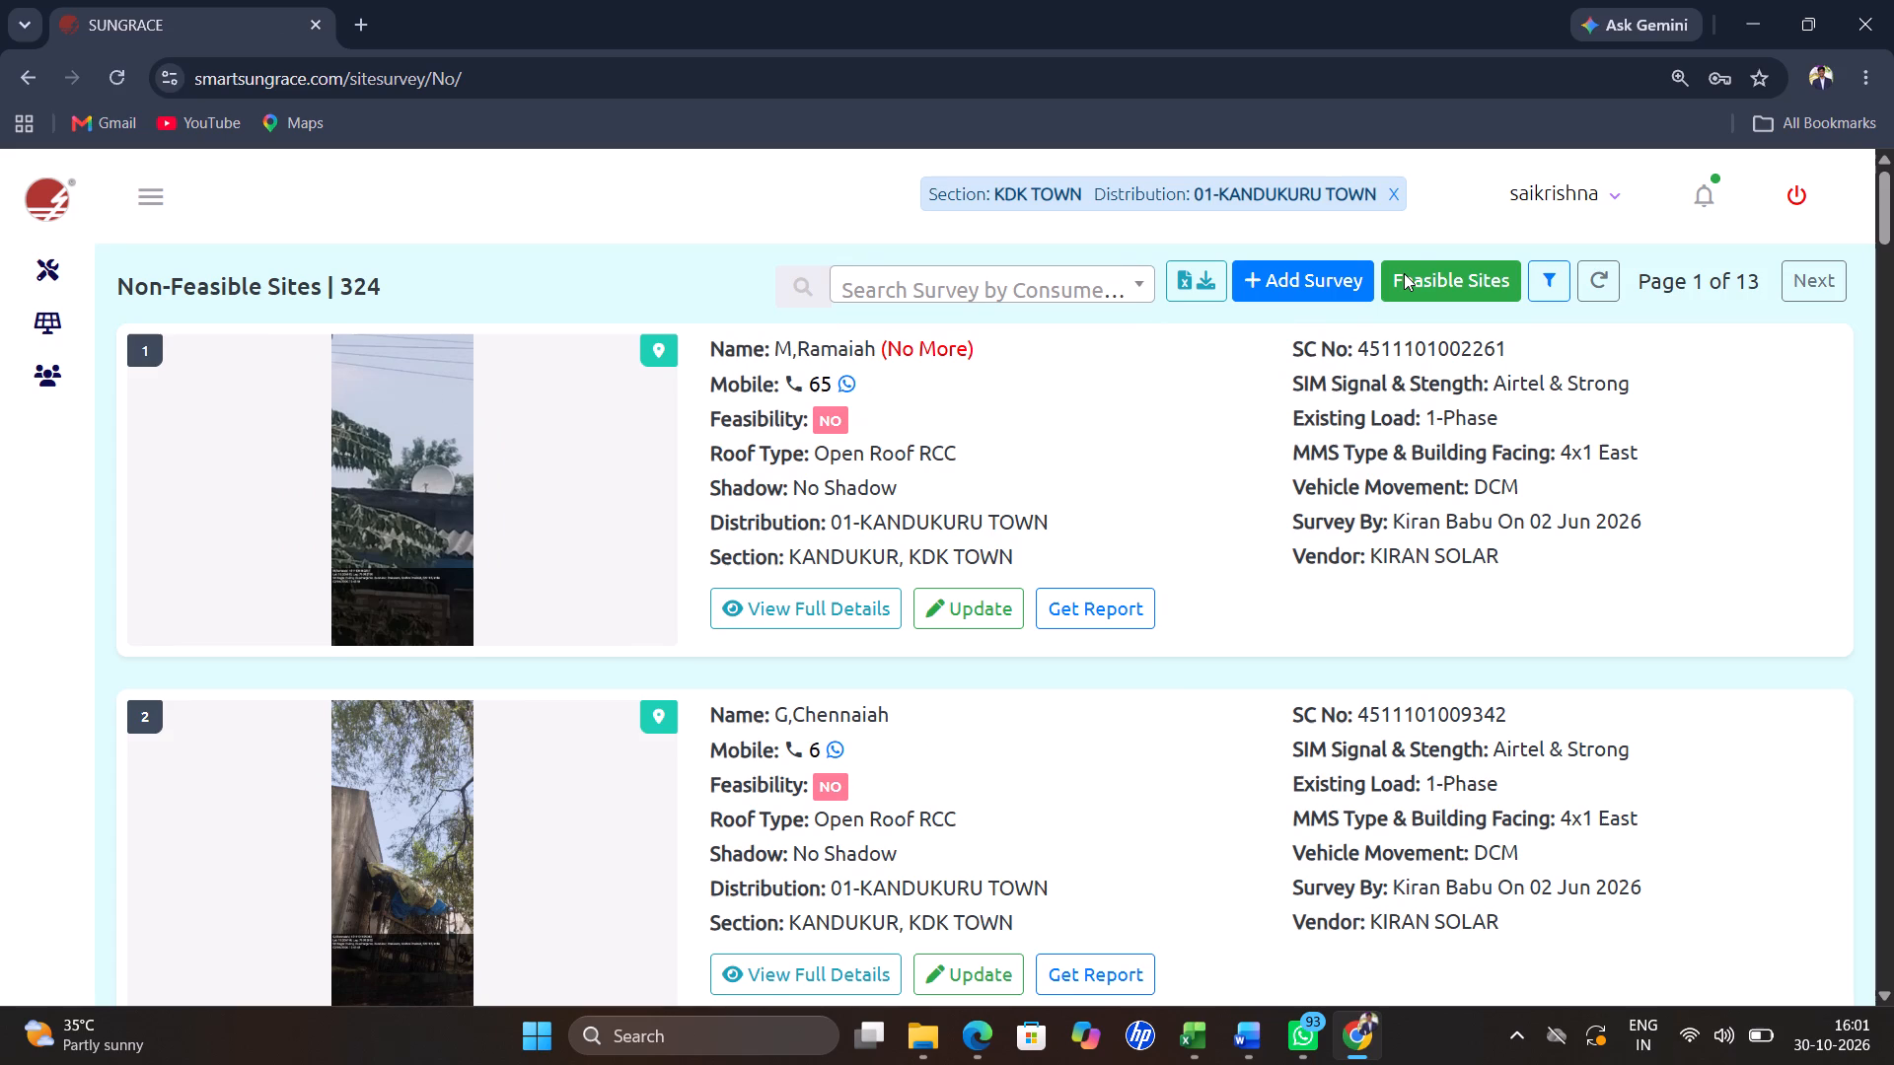
pyautogui.click(1071, 277)
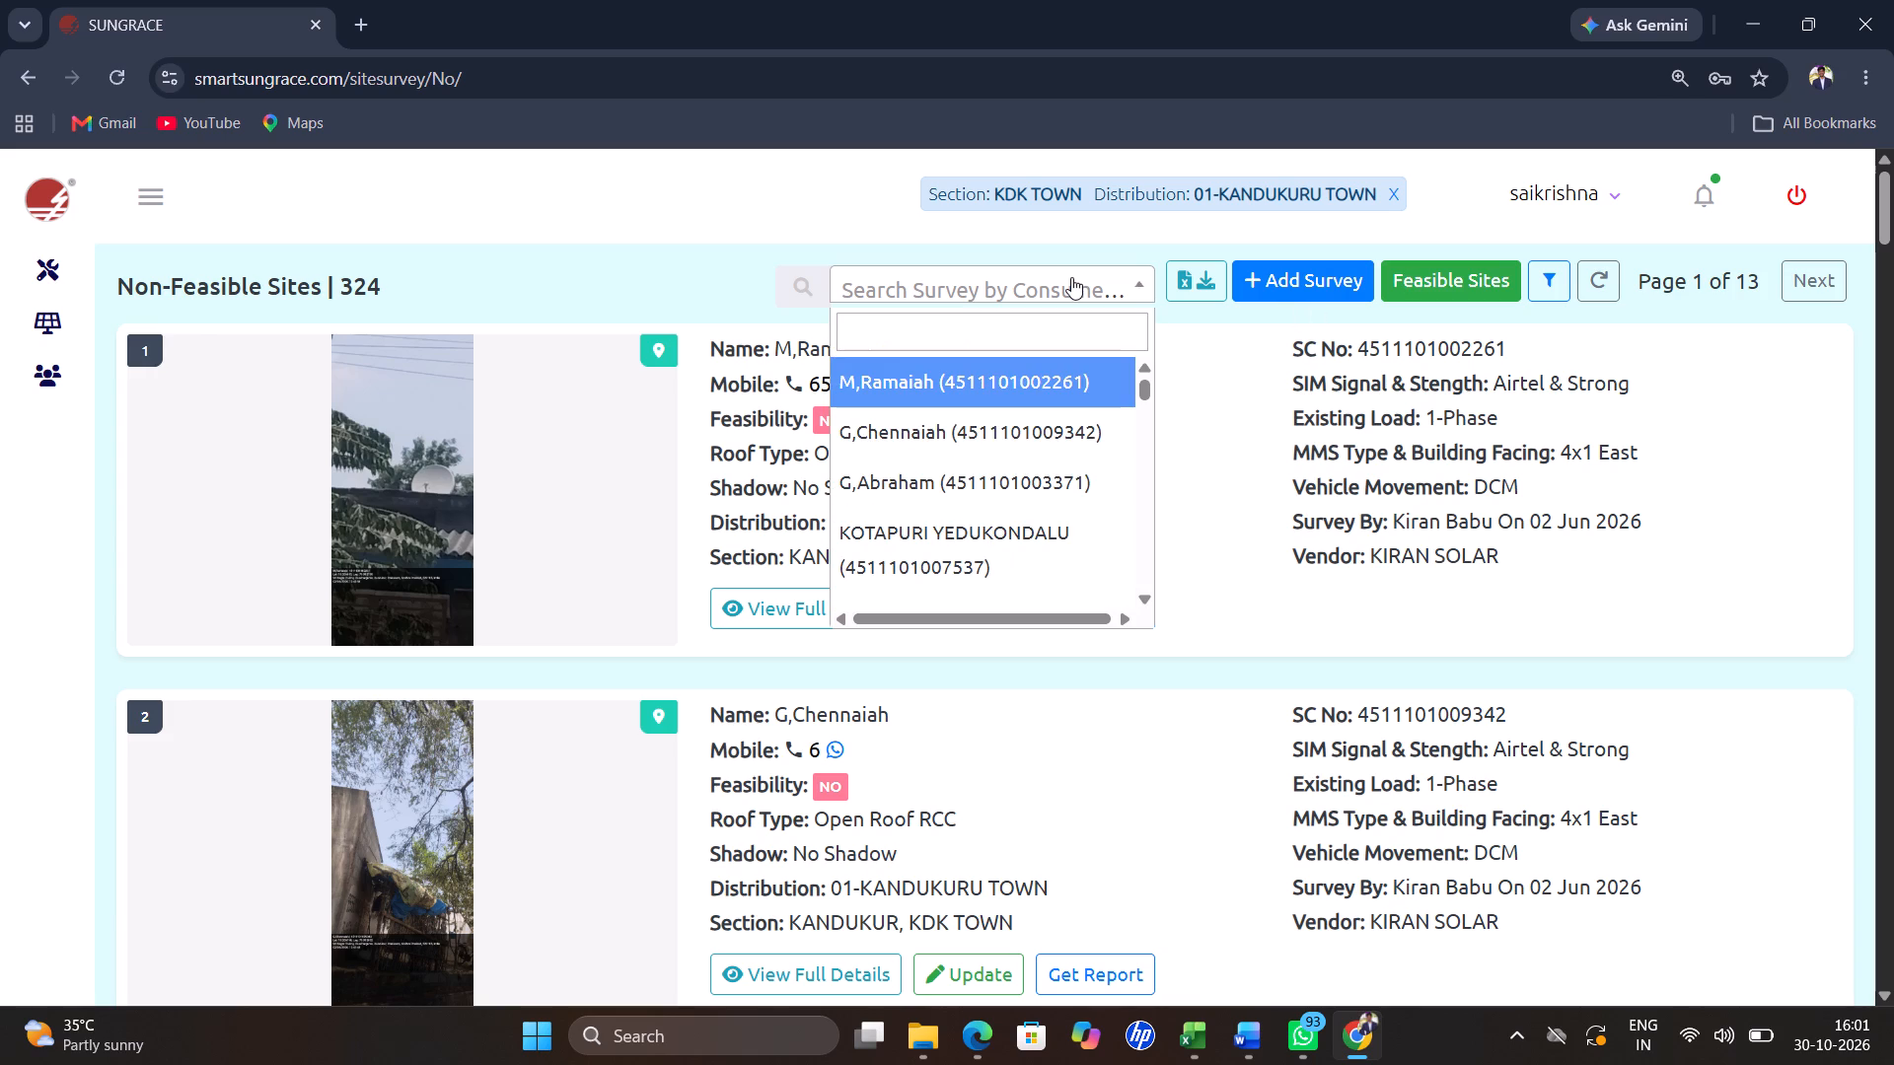
pyautogui.write('15')
pyautogui.write('050')
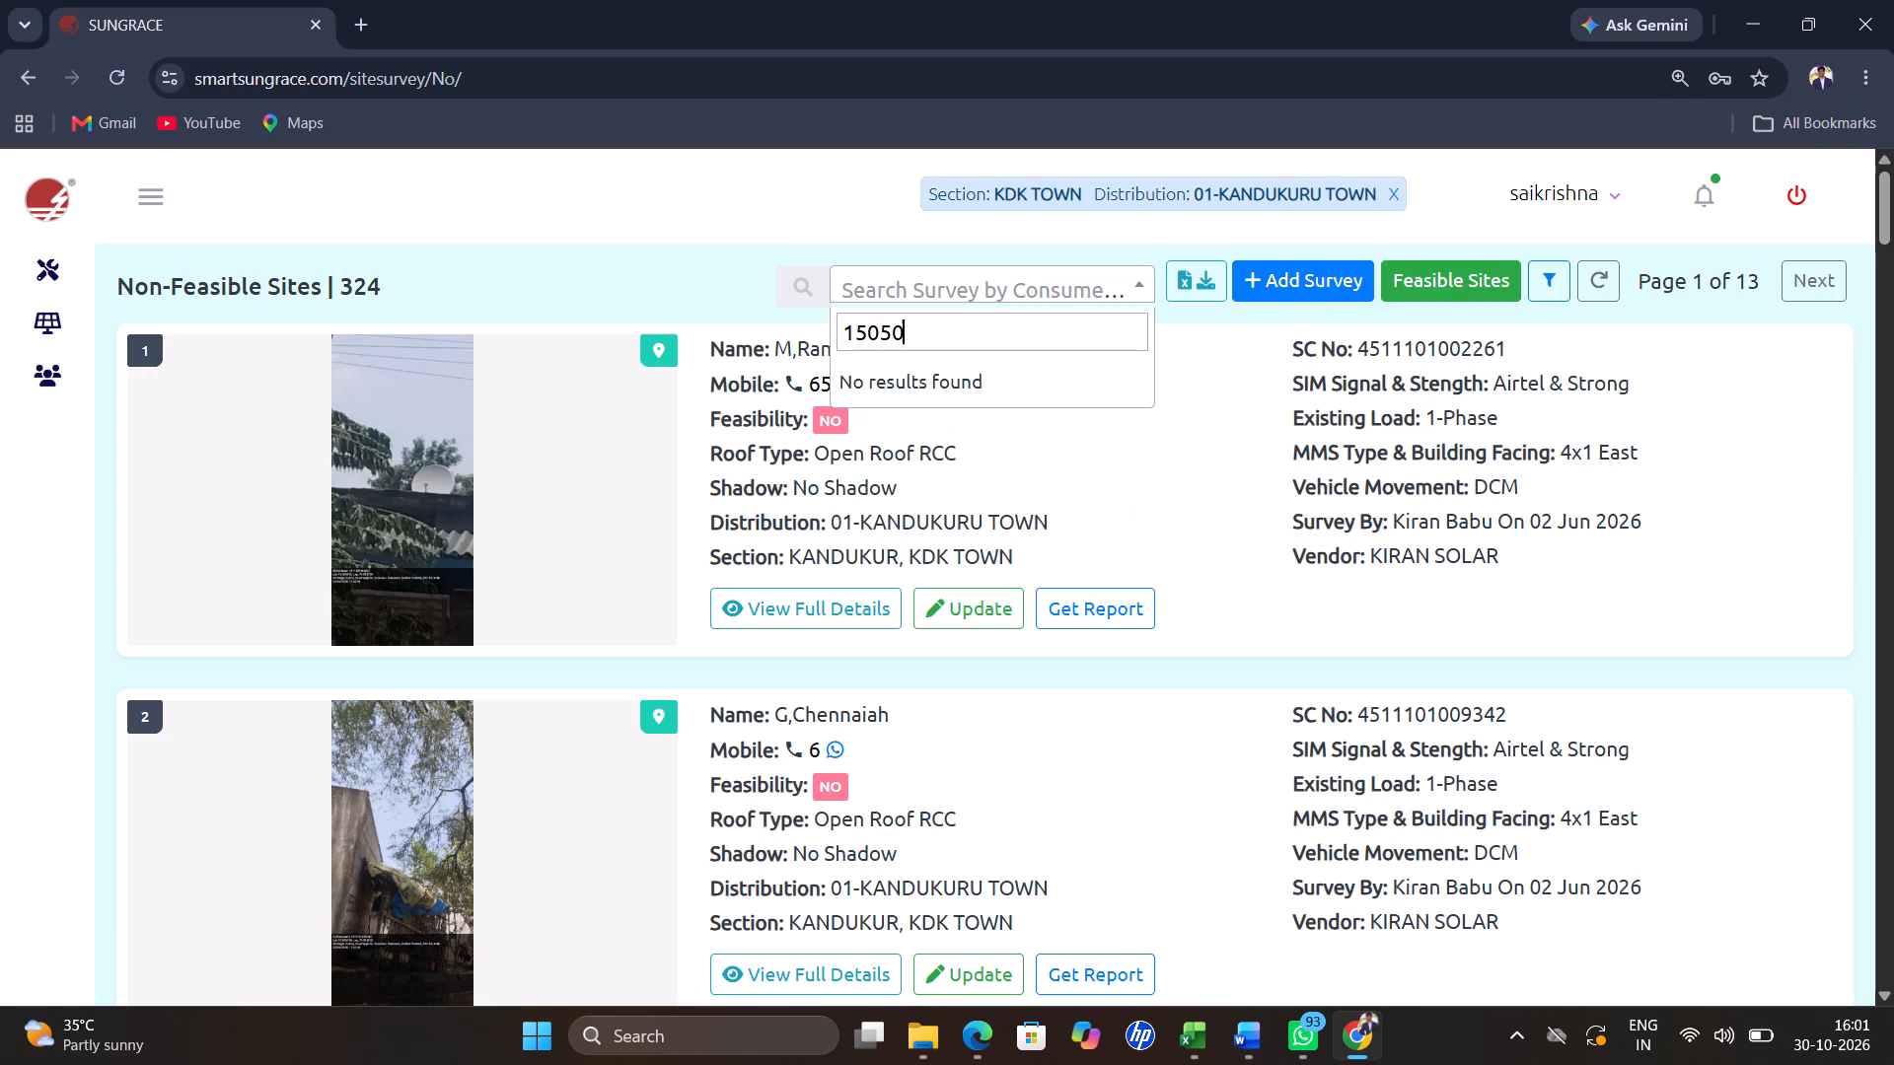
# Return to the feasible sites and search their surveys for numbers containing 10.
pyautogui.click(1414, 271)
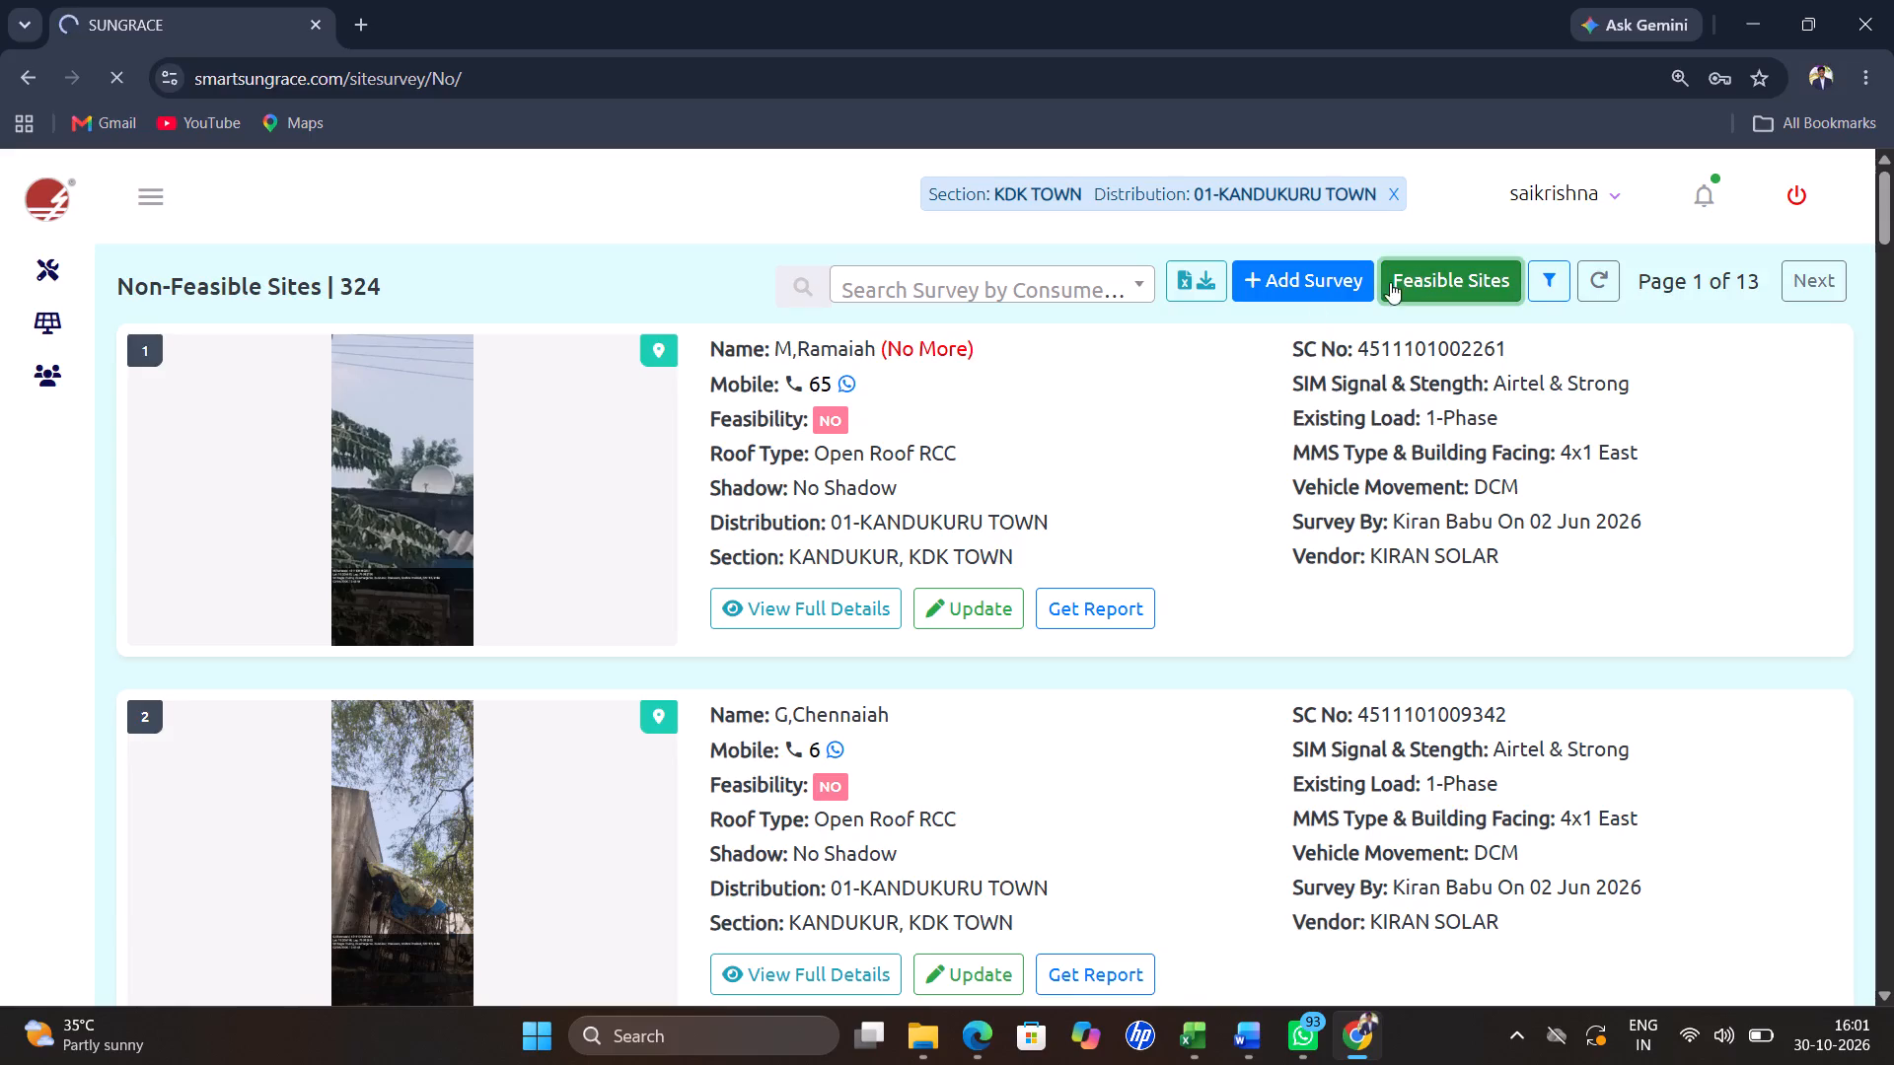
pyautogui.click(999, 298)
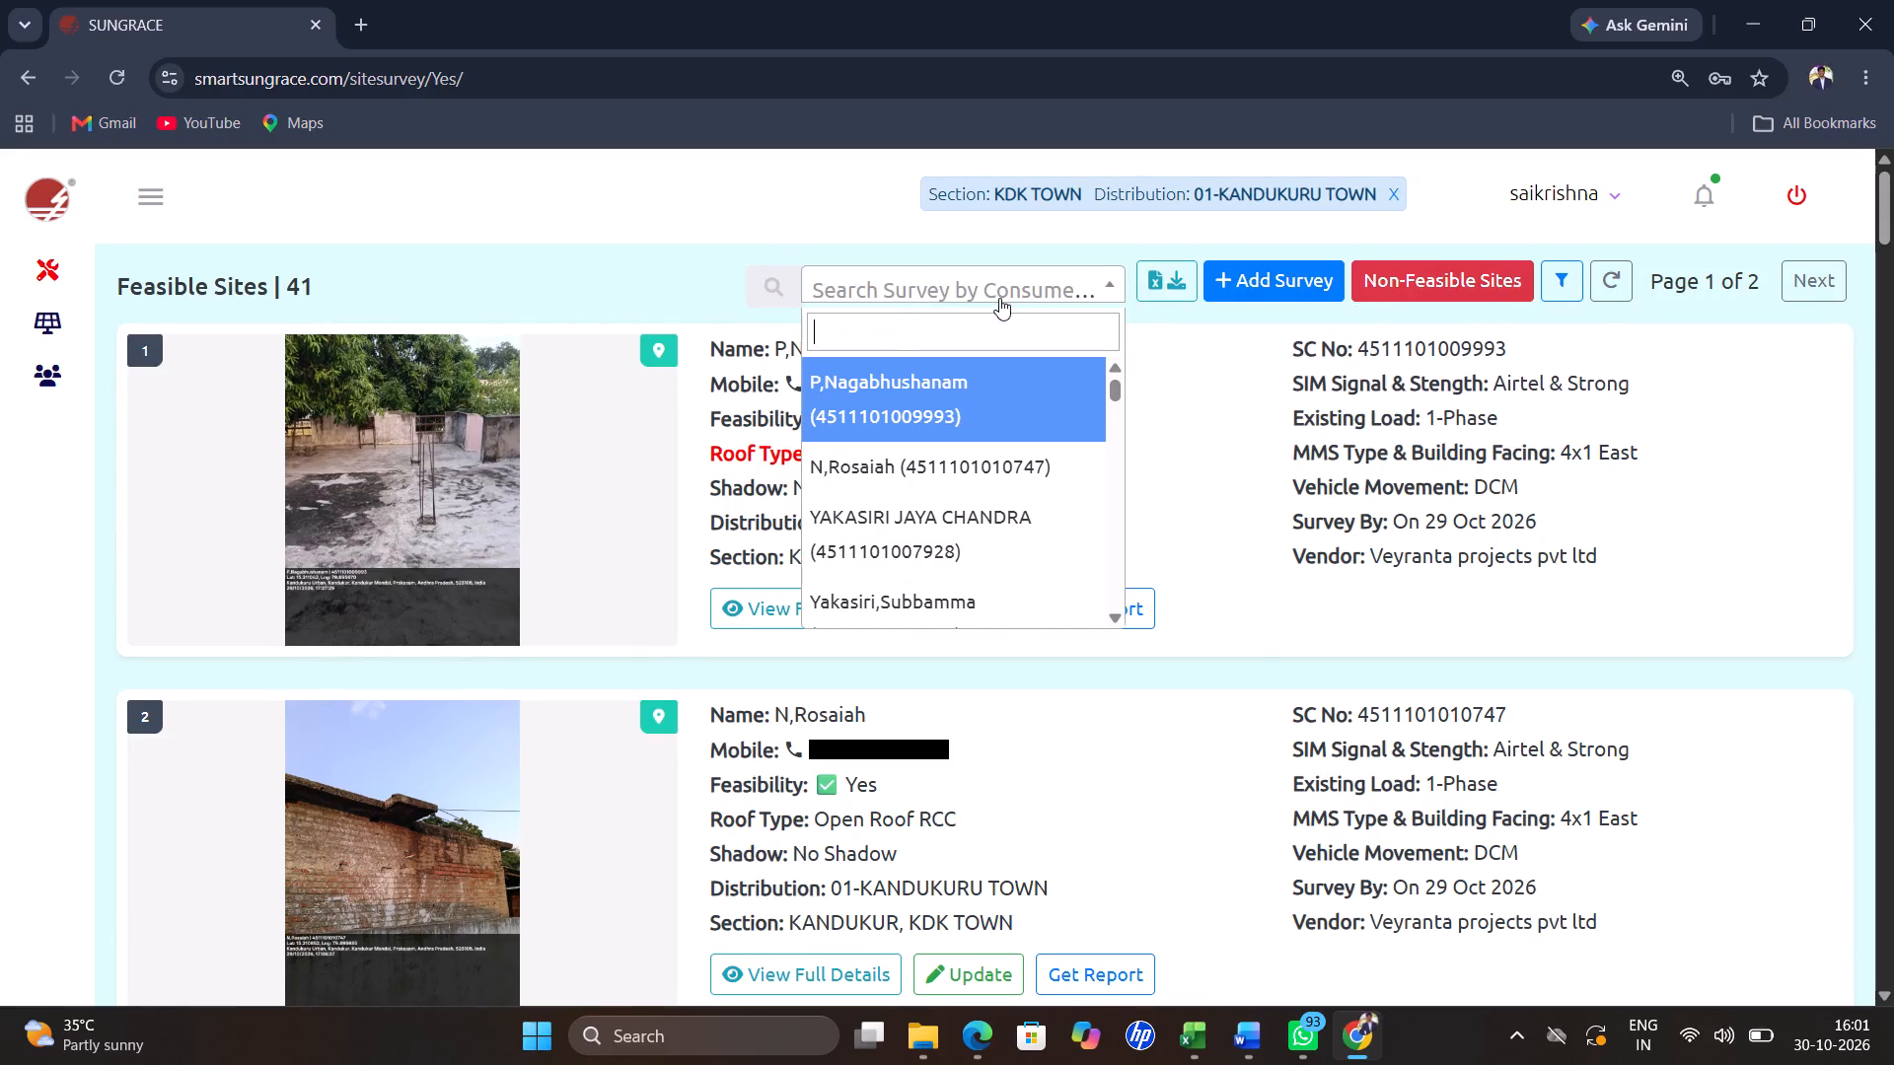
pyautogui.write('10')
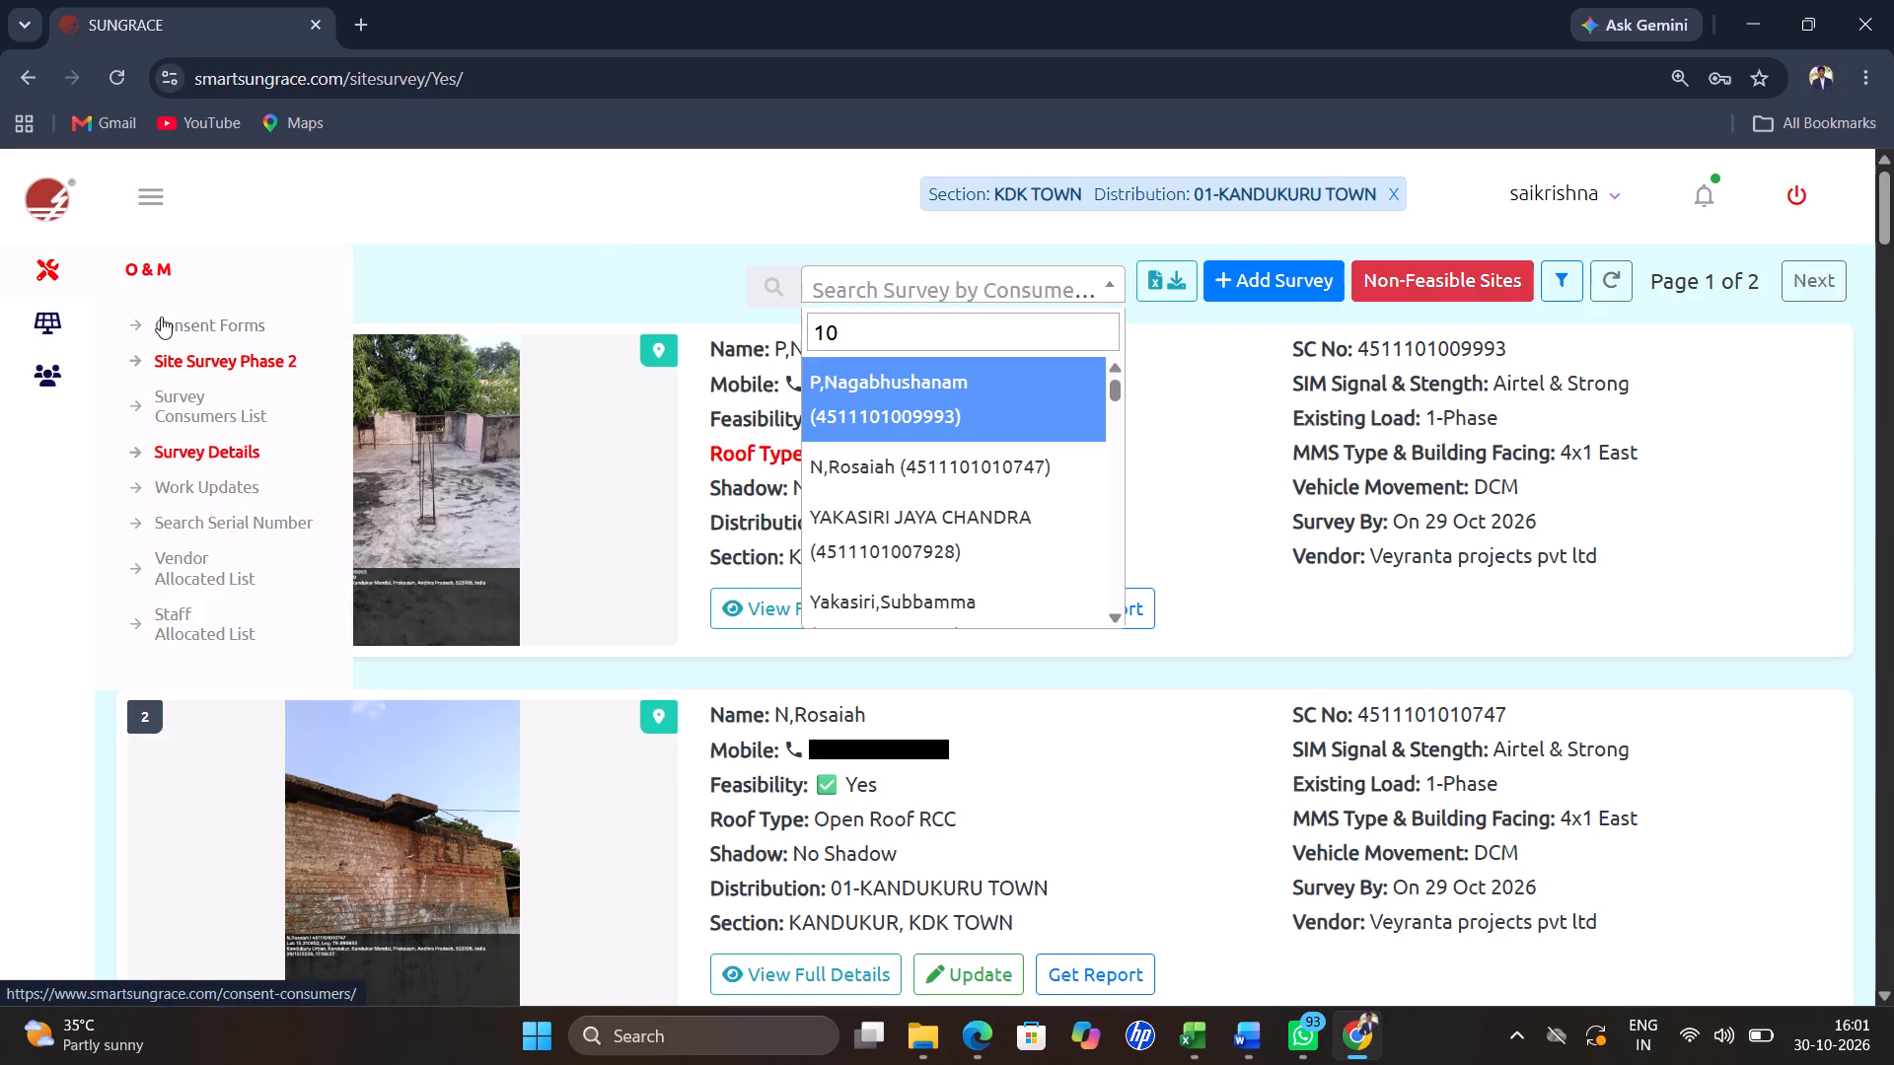
# Open the Survey Consumers List and search it for service numbers containing 15051 and 15050.
pyautogui.click(191, 405)
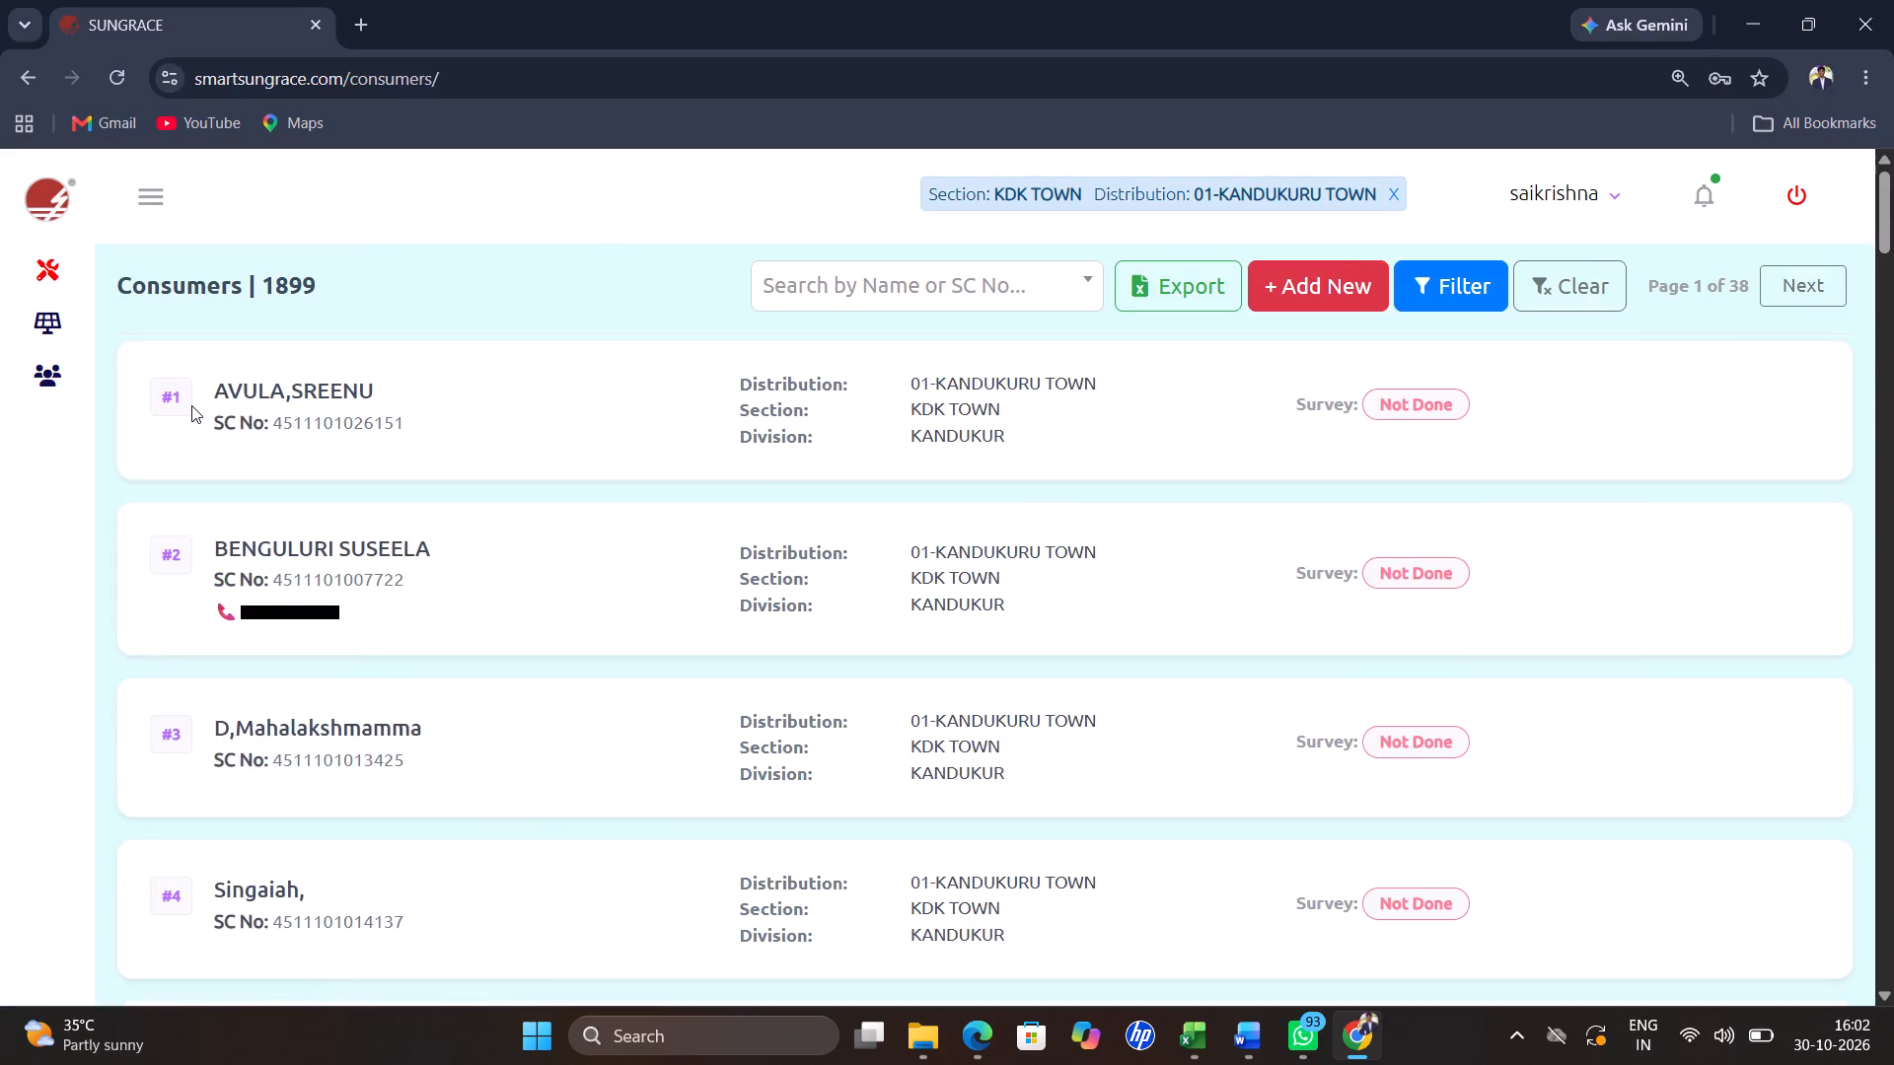
pyautogui.click(913, 281)
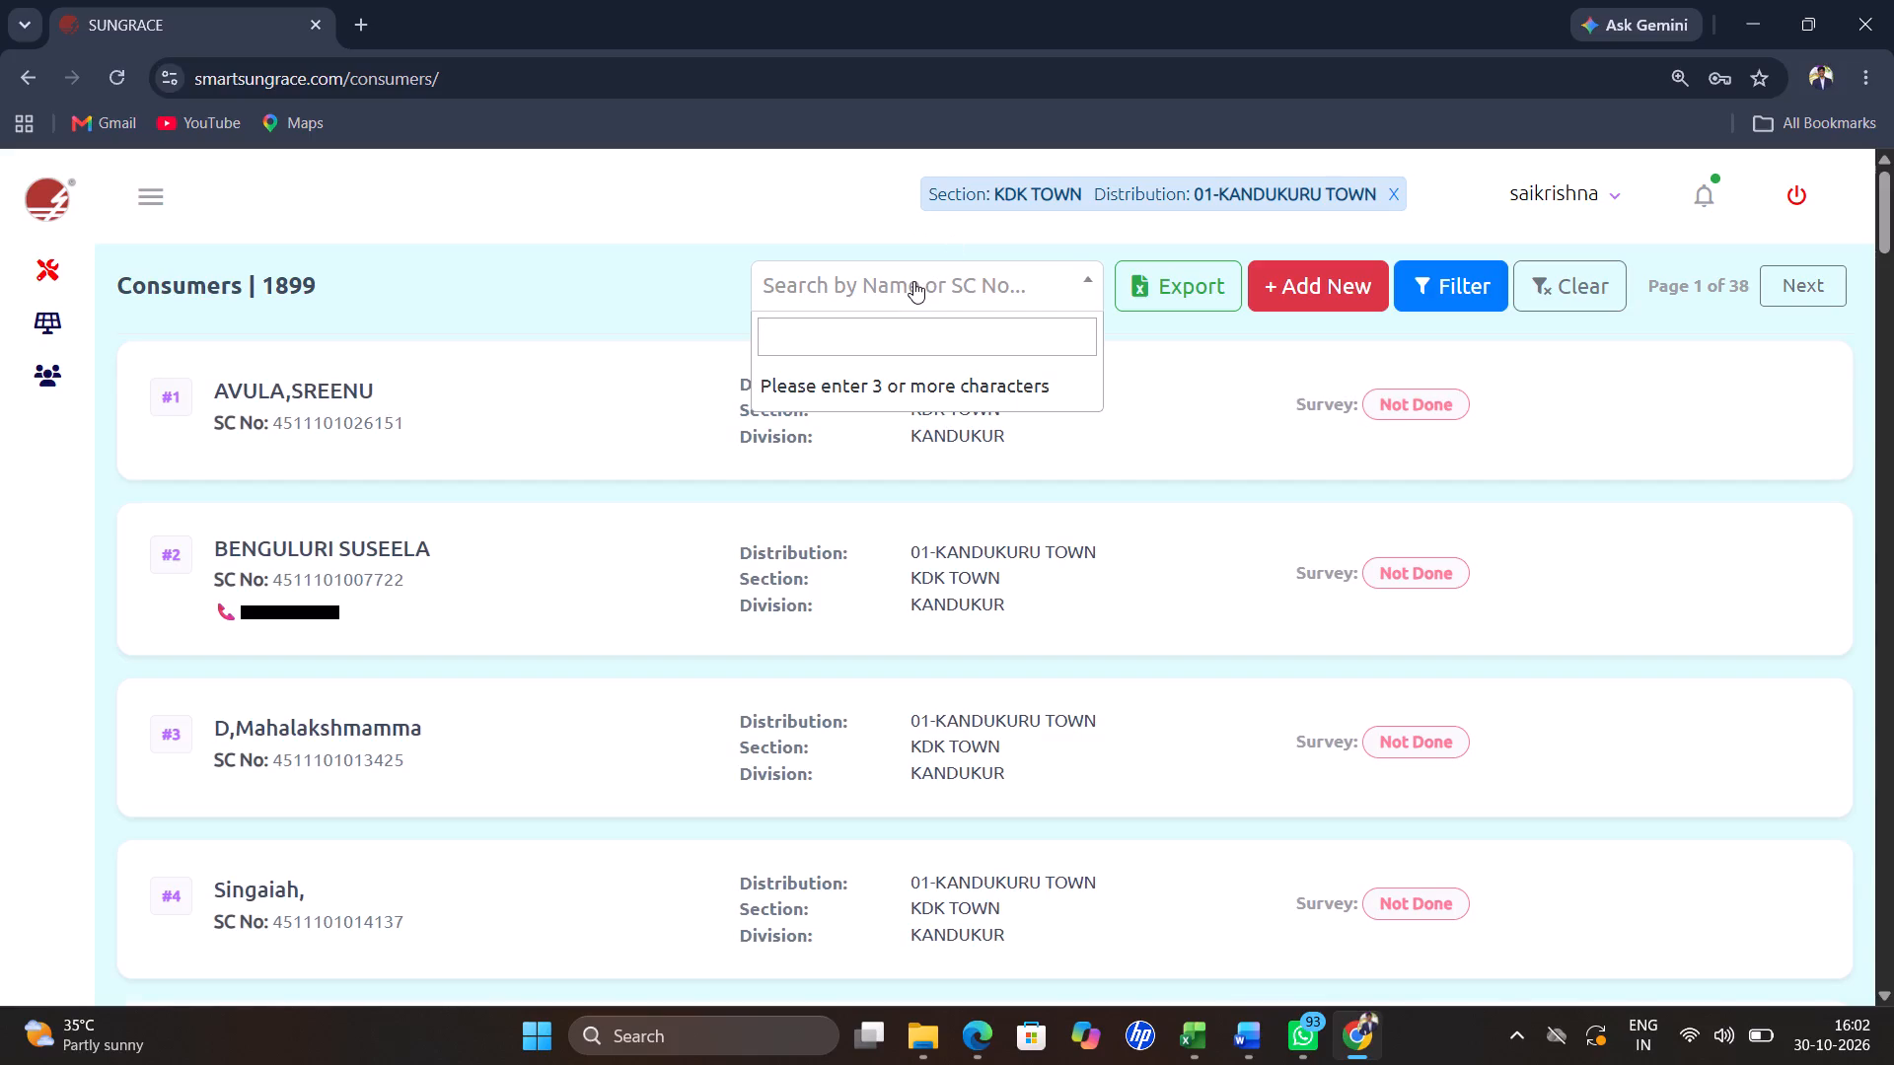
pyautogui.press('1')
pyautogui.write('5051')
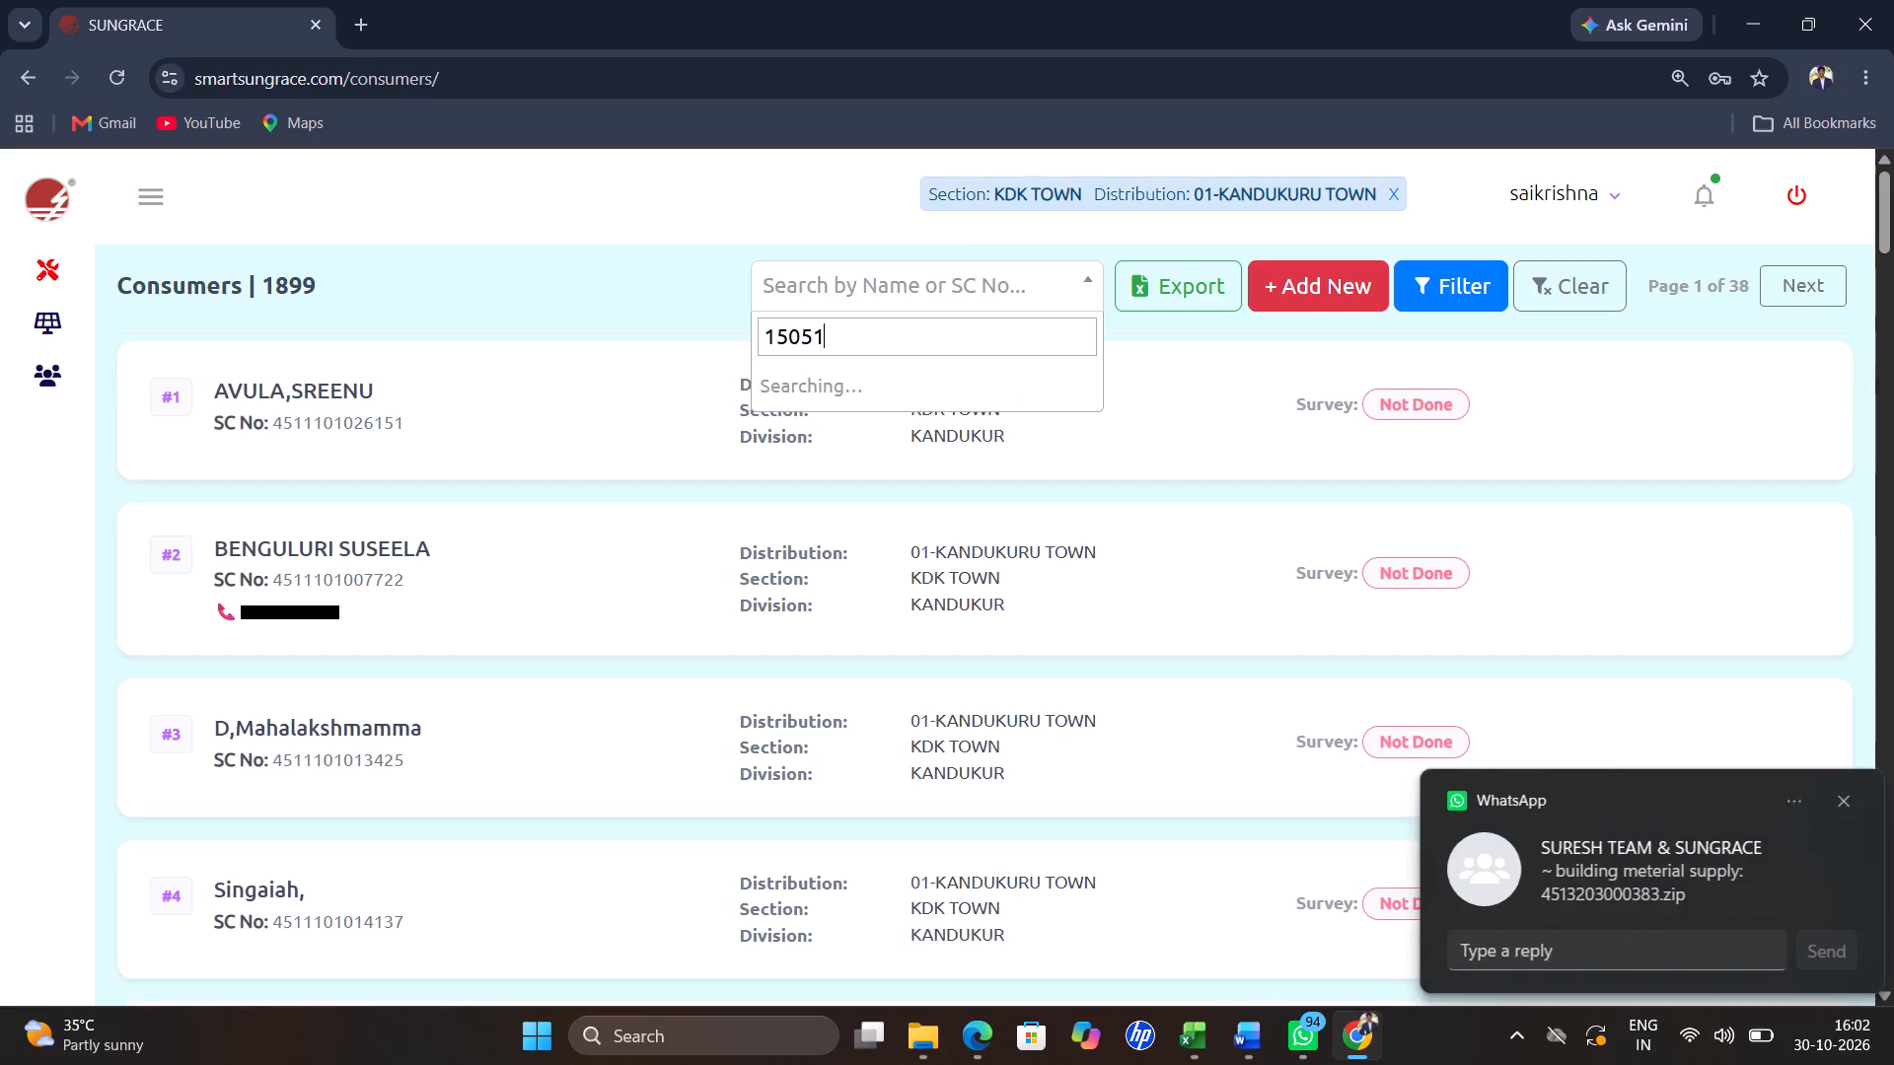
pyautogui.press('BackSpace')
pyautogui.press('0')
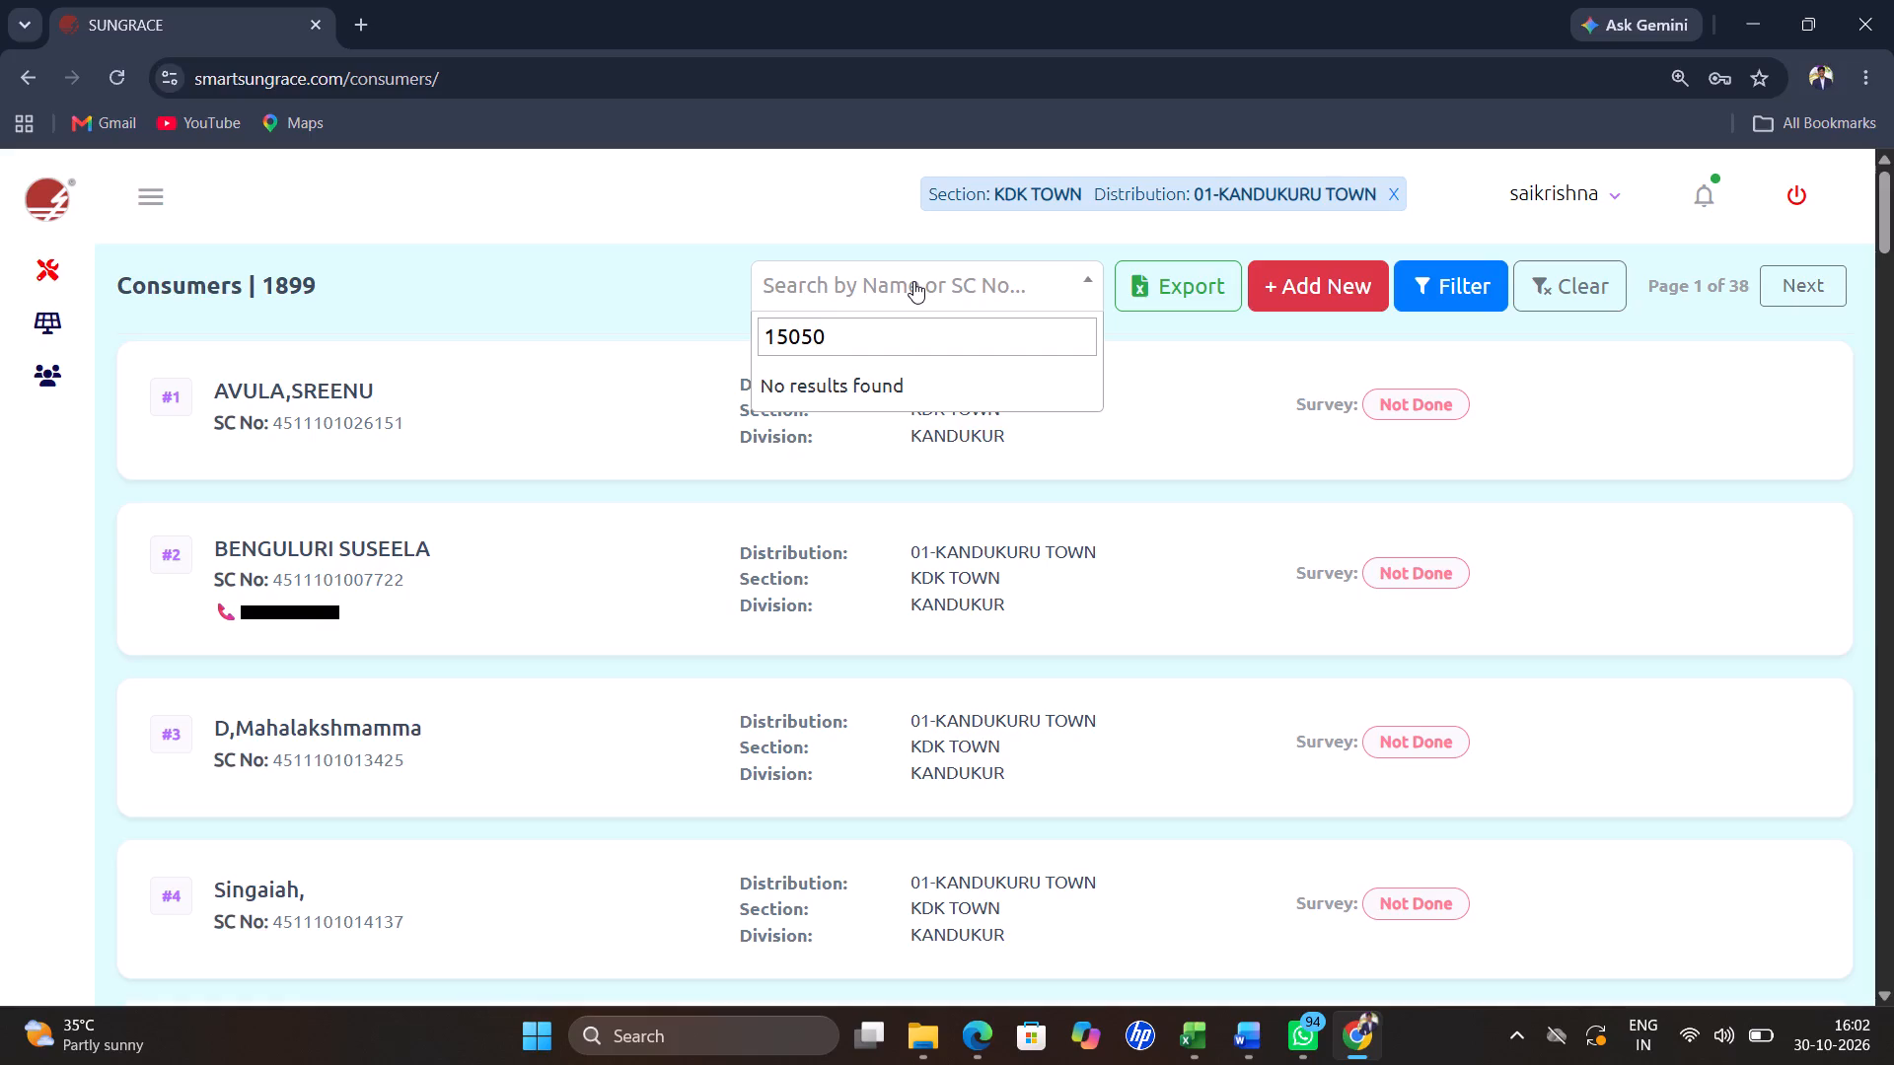
# Clear the previous entry from the consumer search and reopen it for another lookup.
pyautogui.click(913, 281)
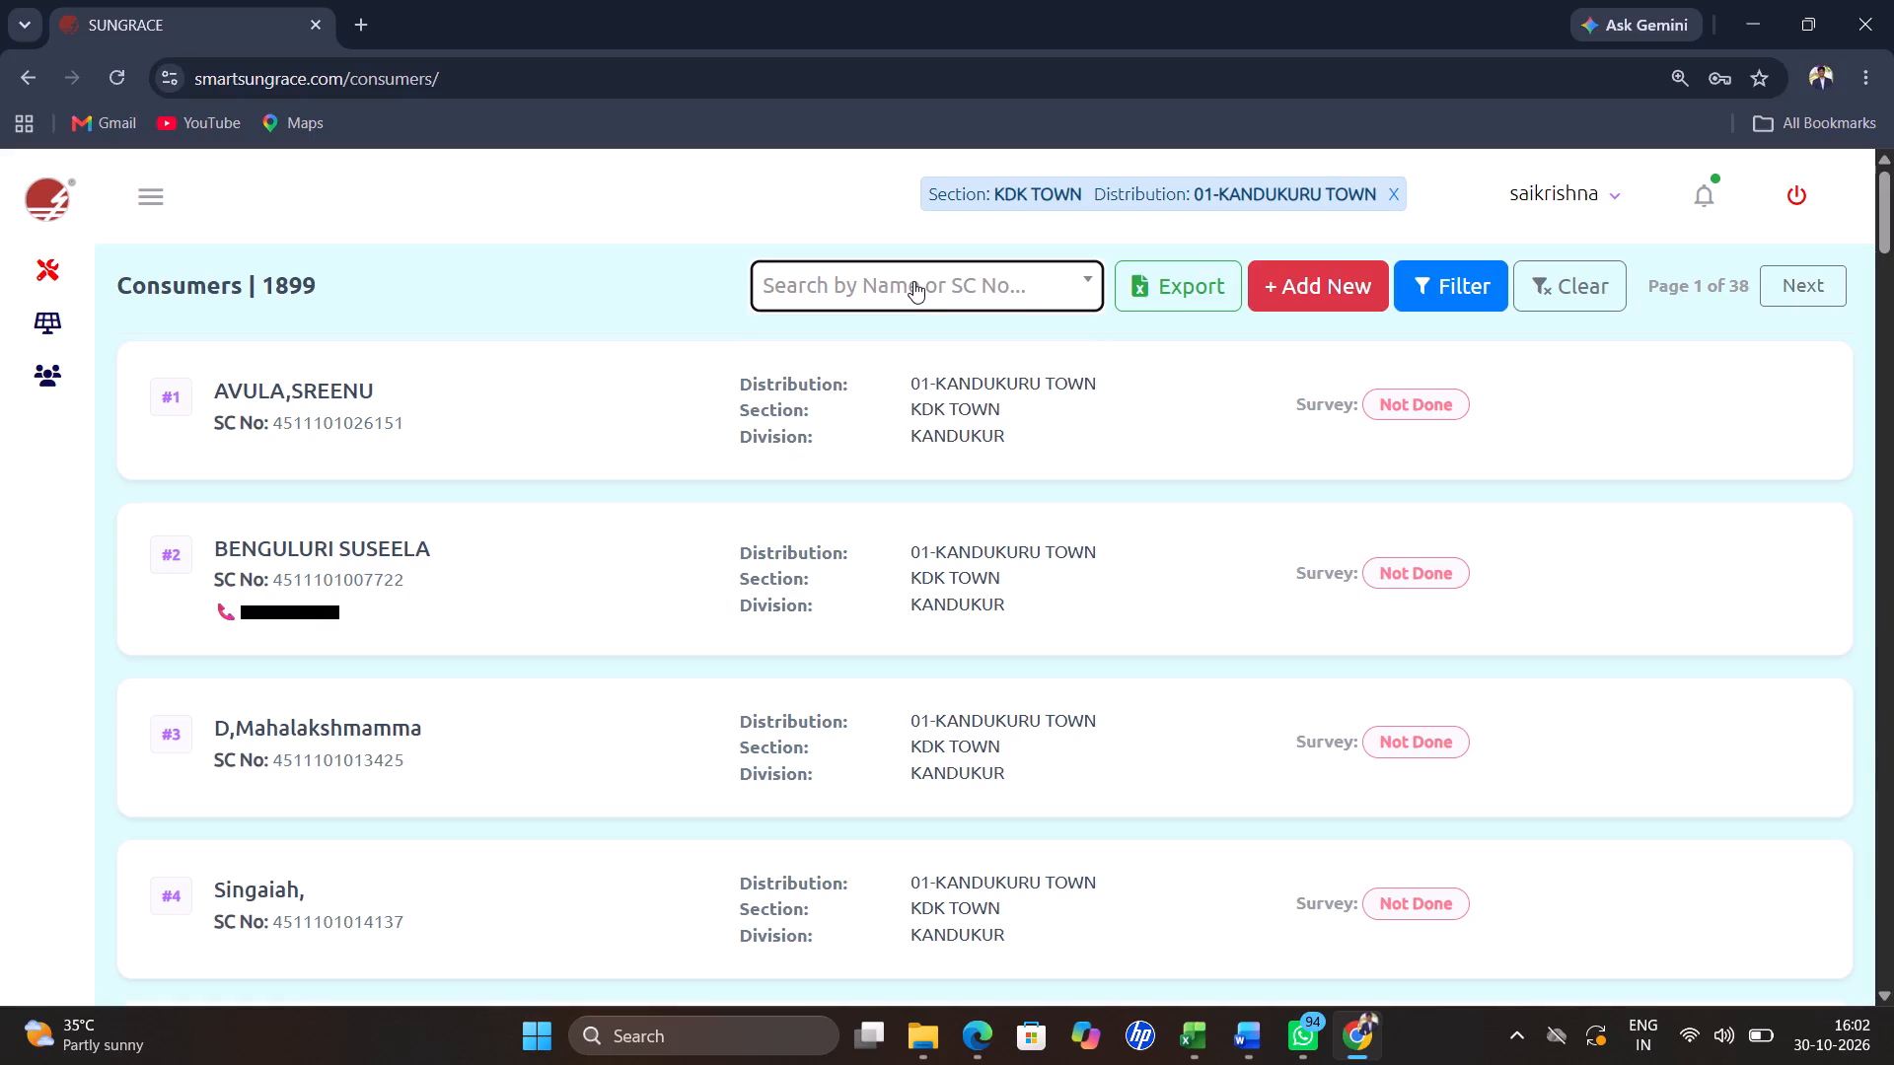
pyautogui.press('BackSpace')
pyautogui.press('BackSpace')
pyautogui.click(913, 281)
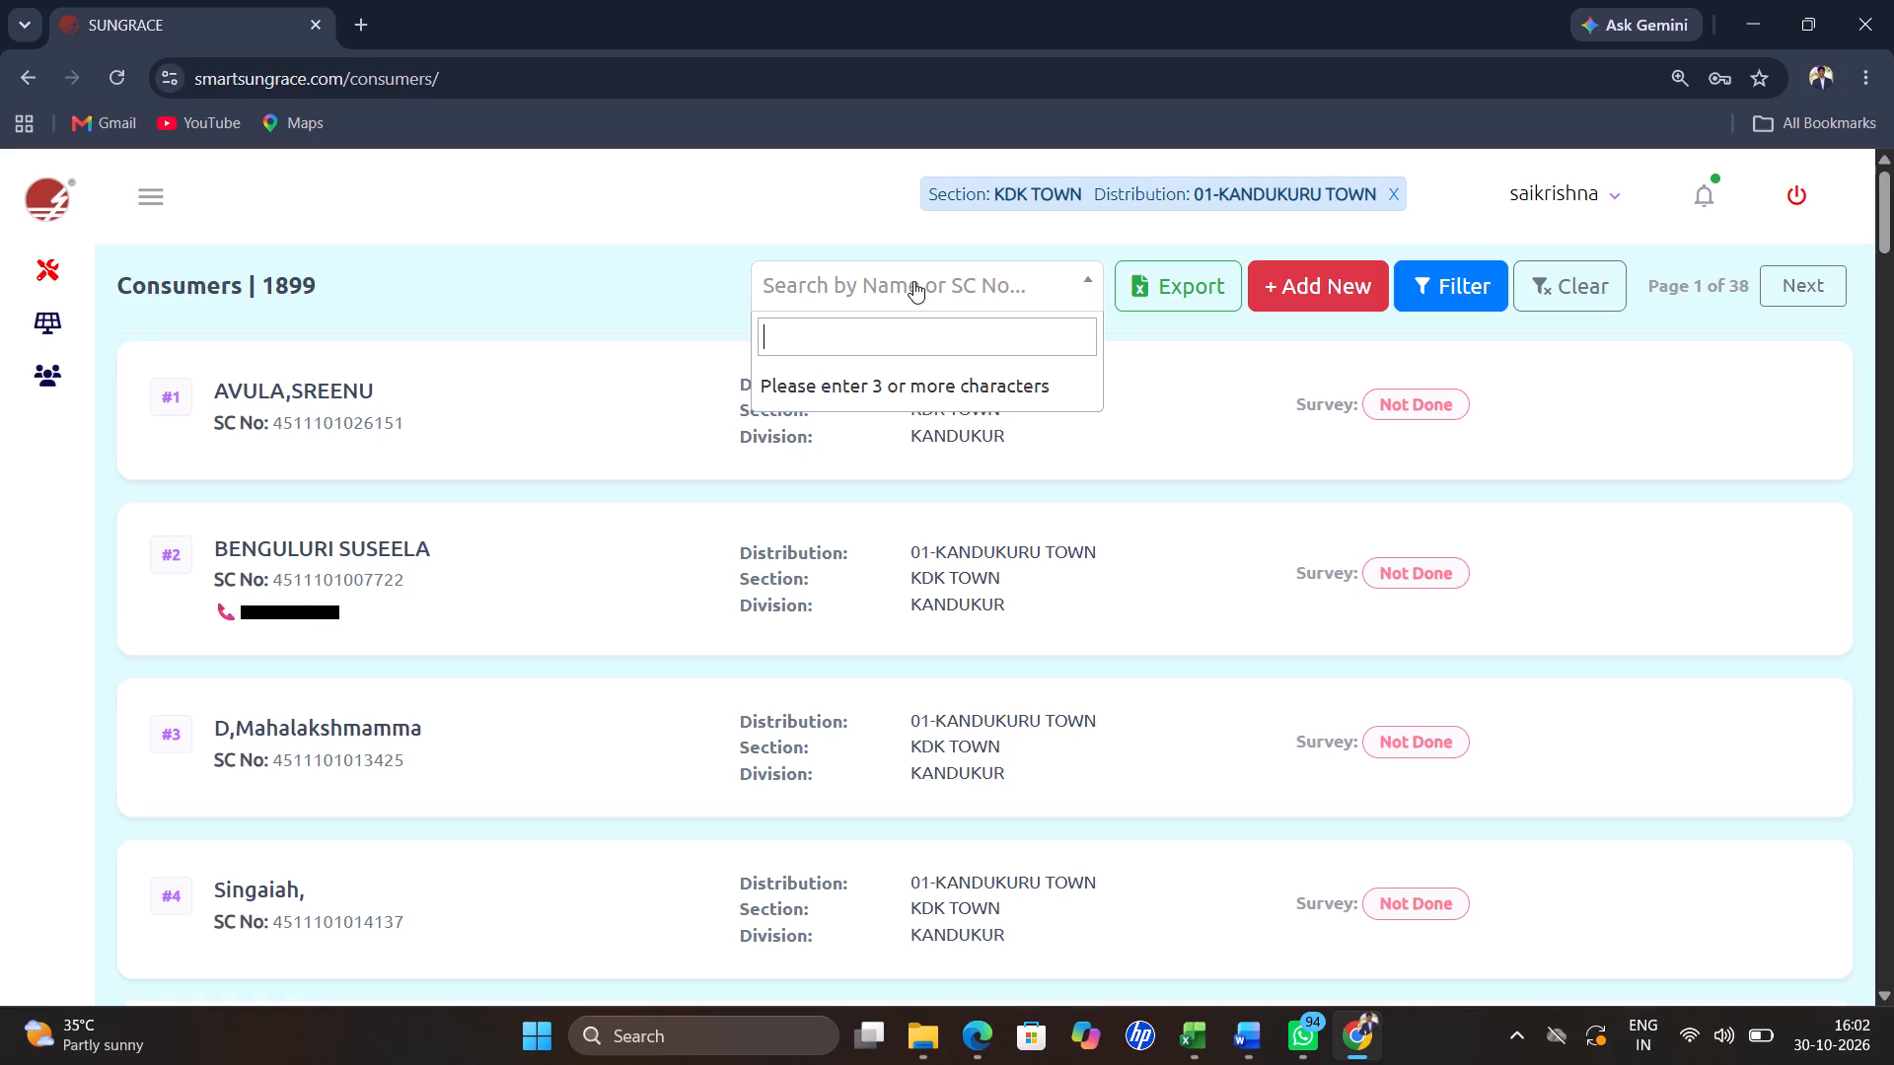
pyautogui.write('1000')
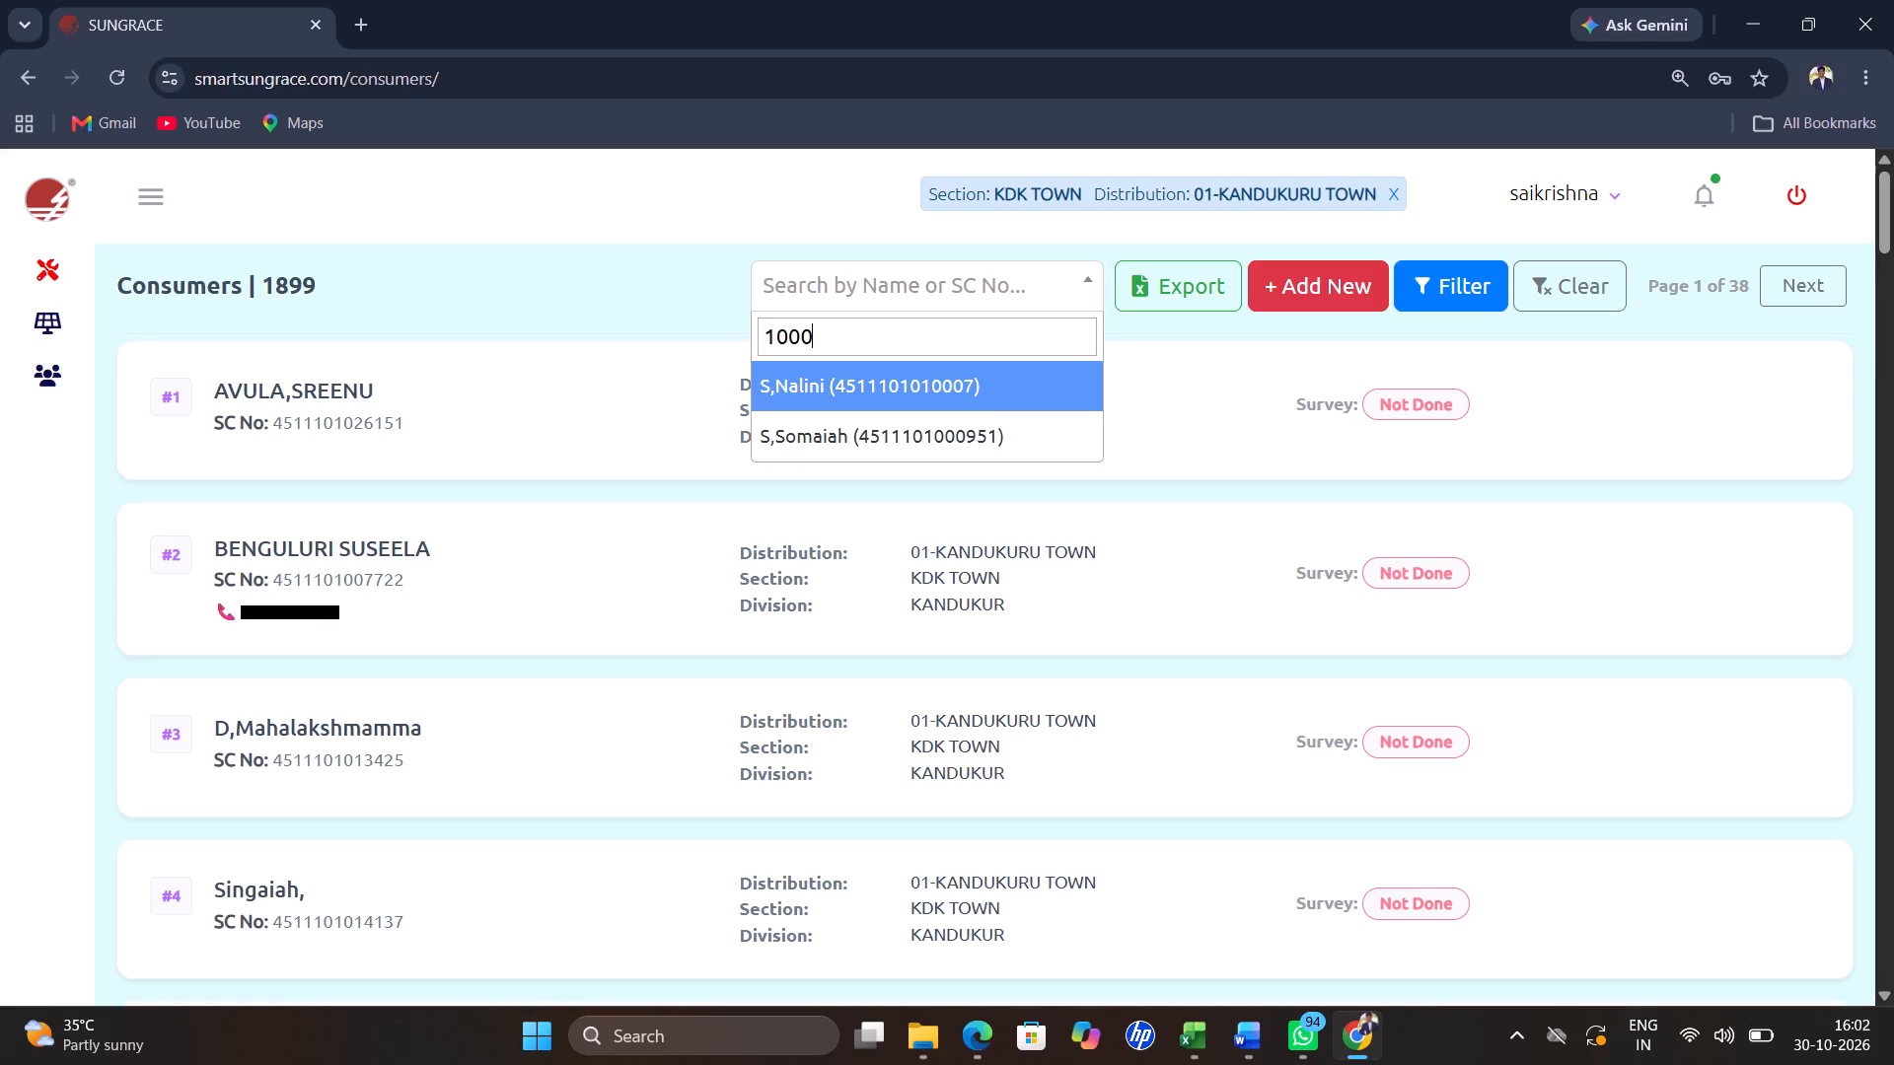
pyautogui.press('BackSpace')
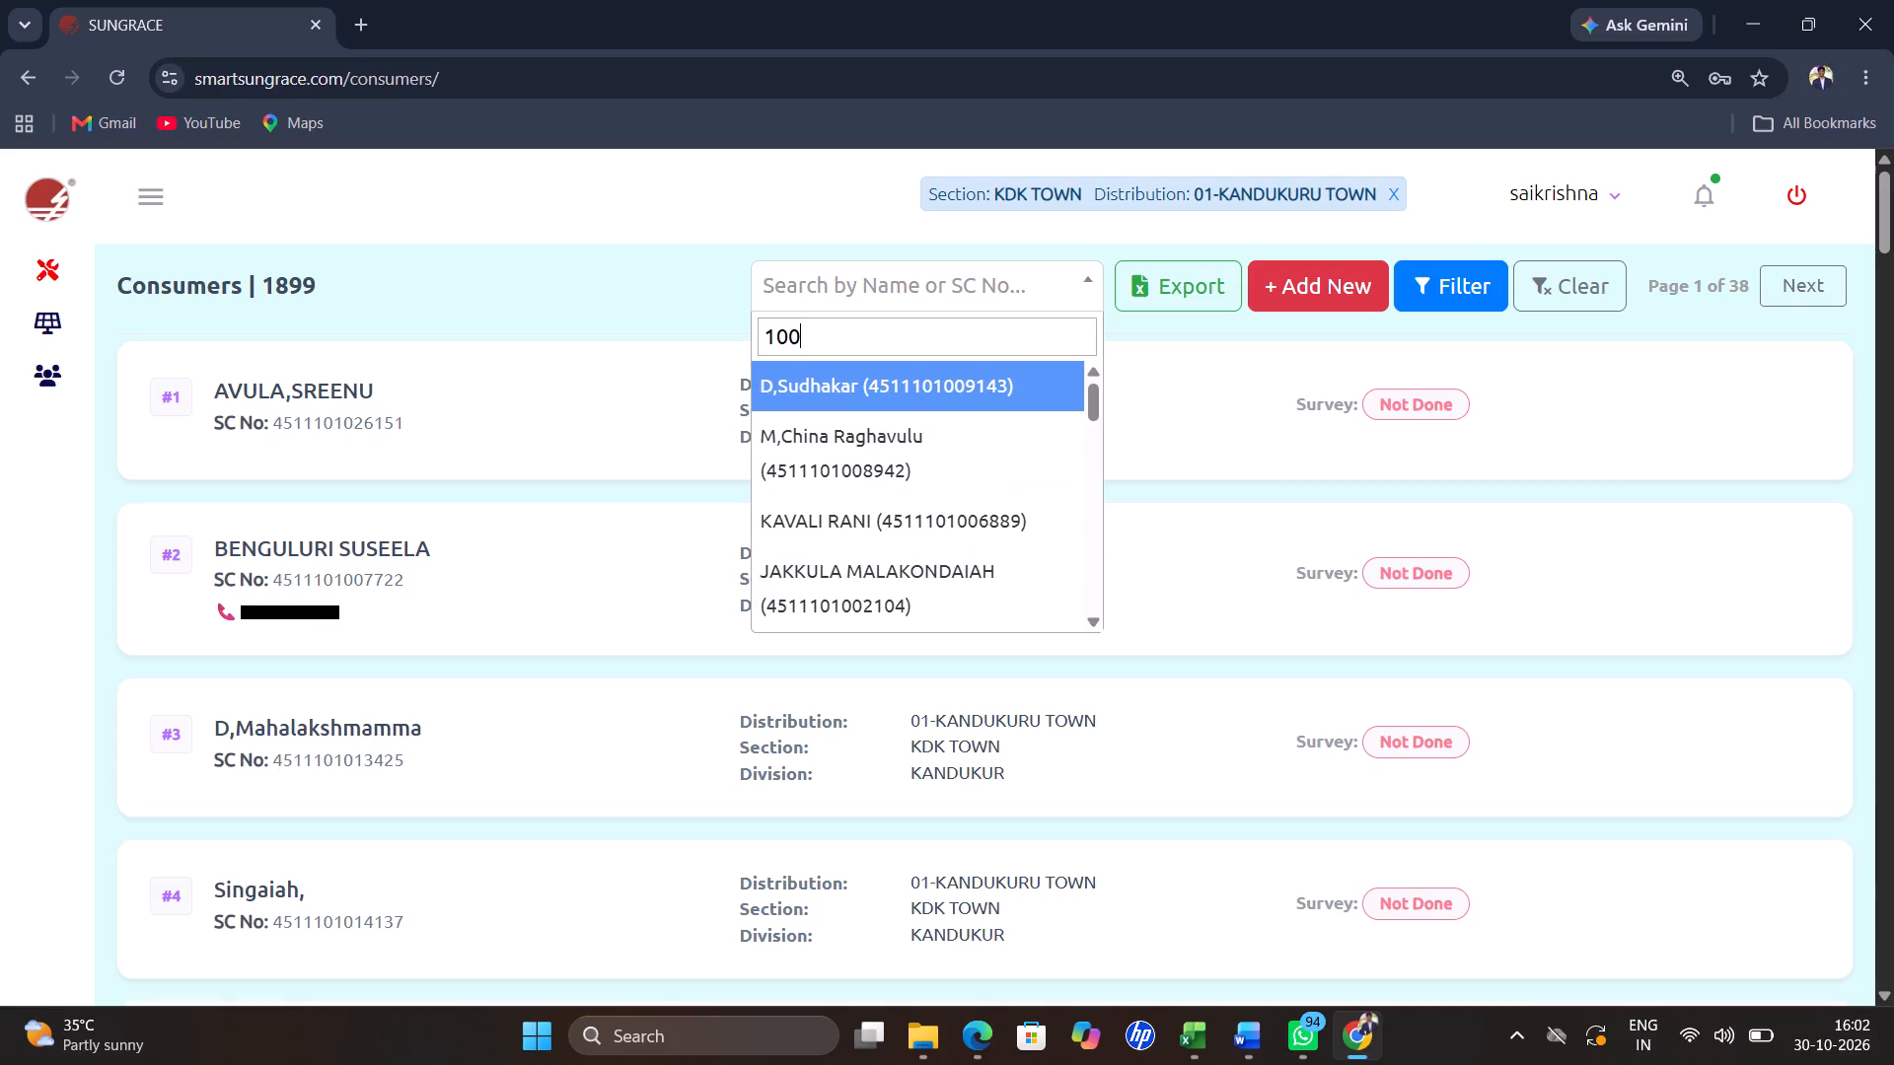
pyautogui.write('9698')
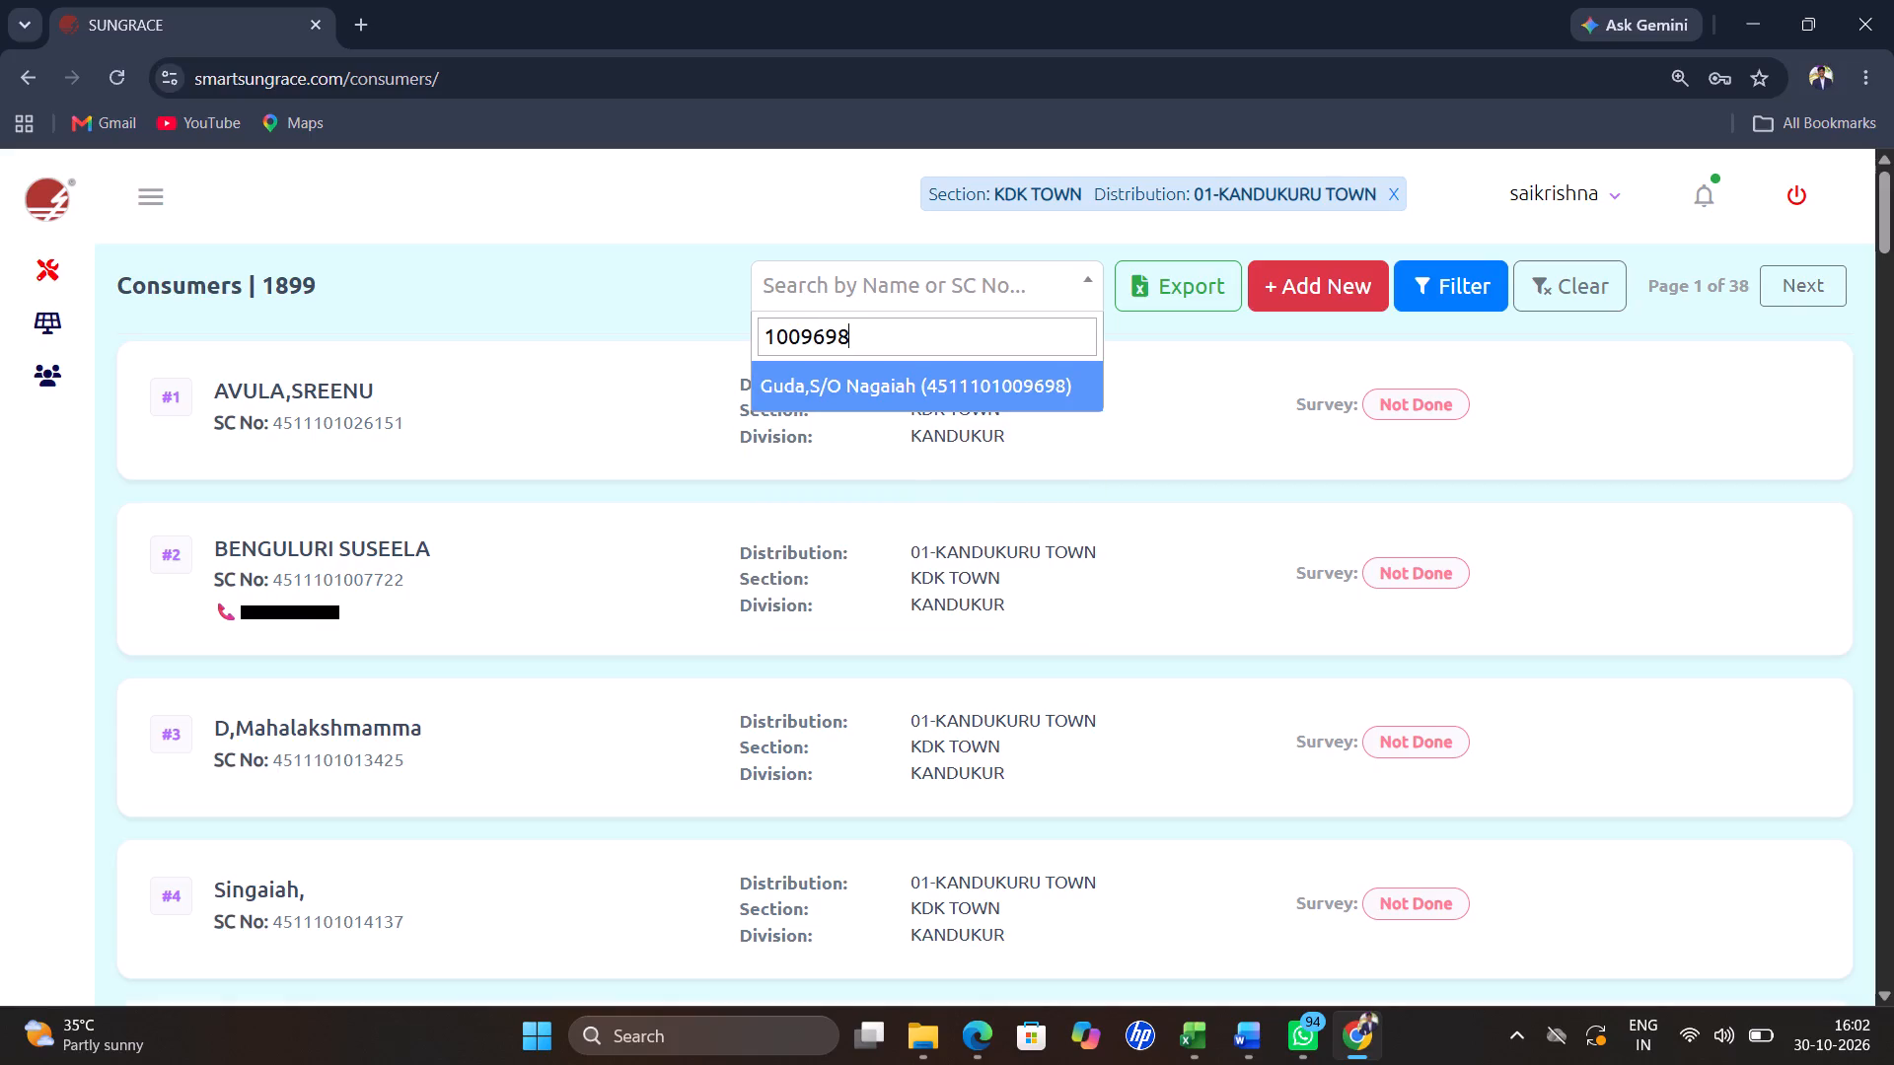
pyautogui.click(877, 390)
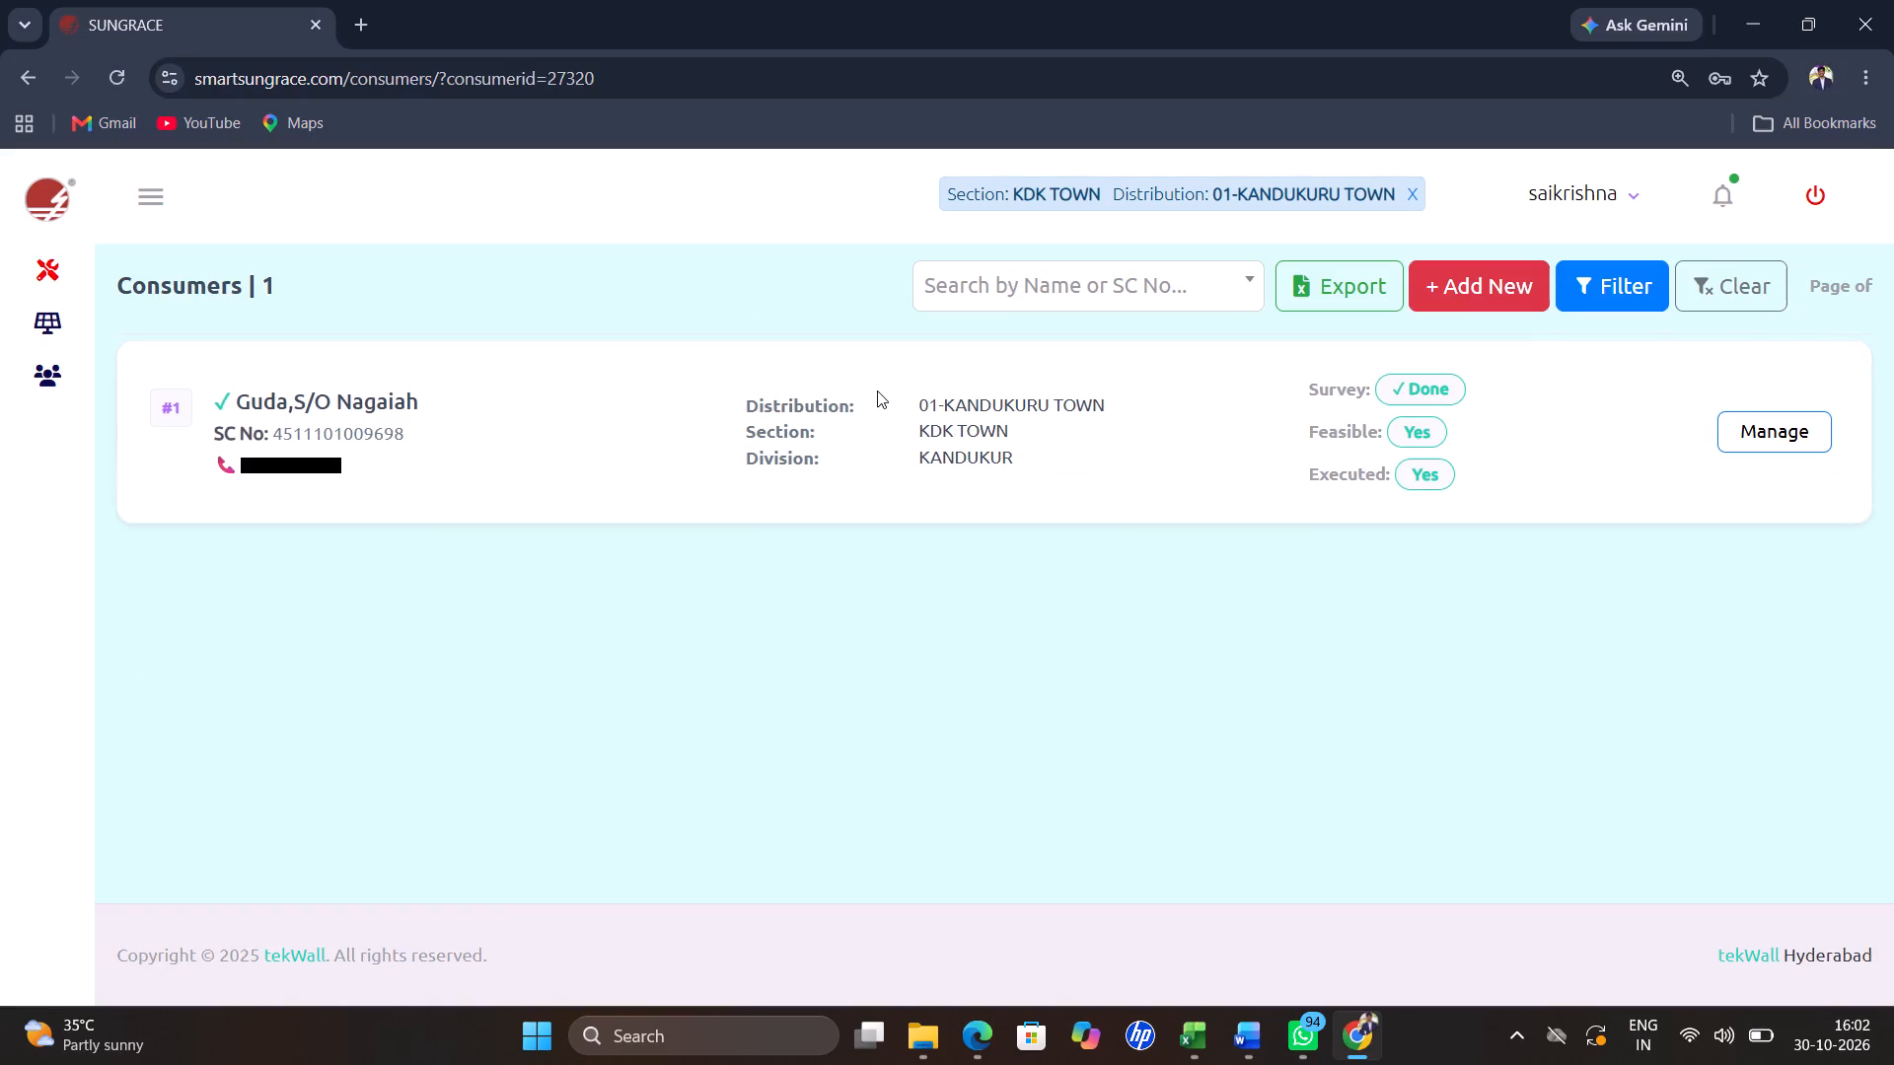
pyautogui.click(877, 390)
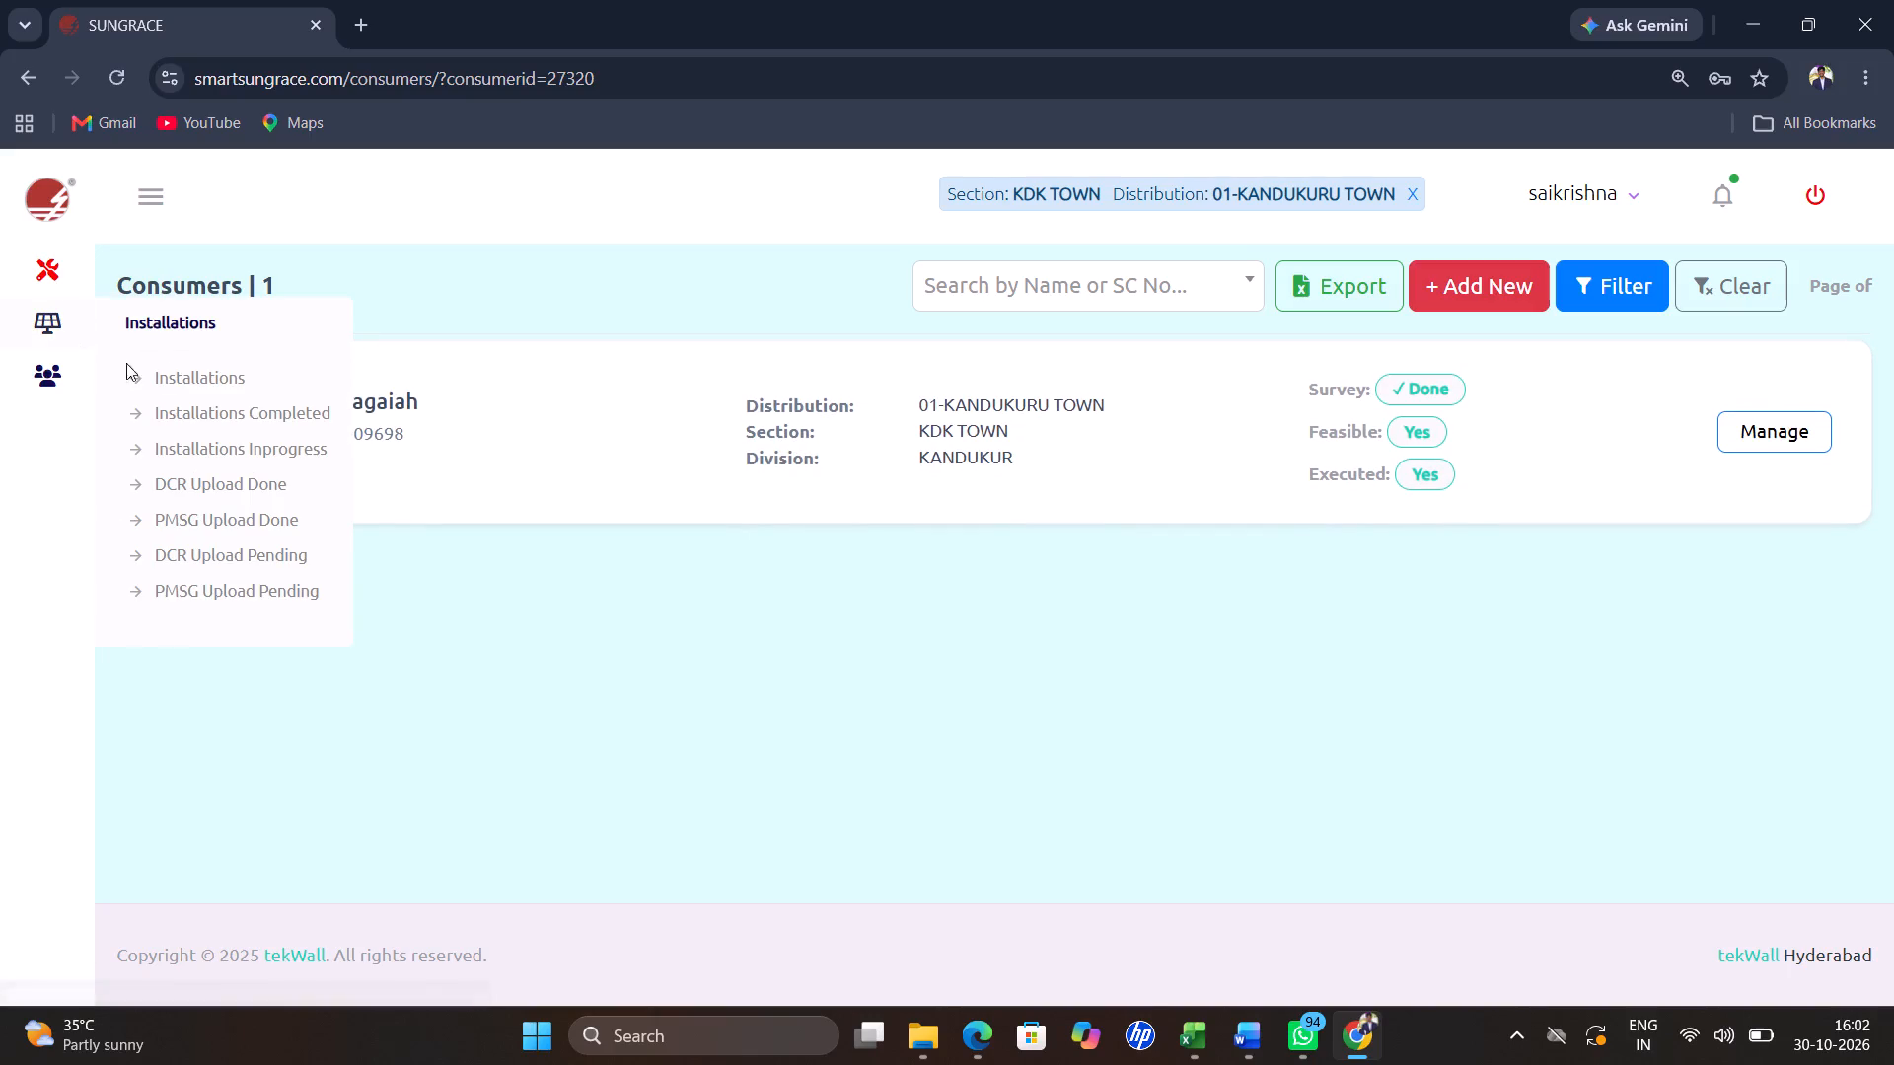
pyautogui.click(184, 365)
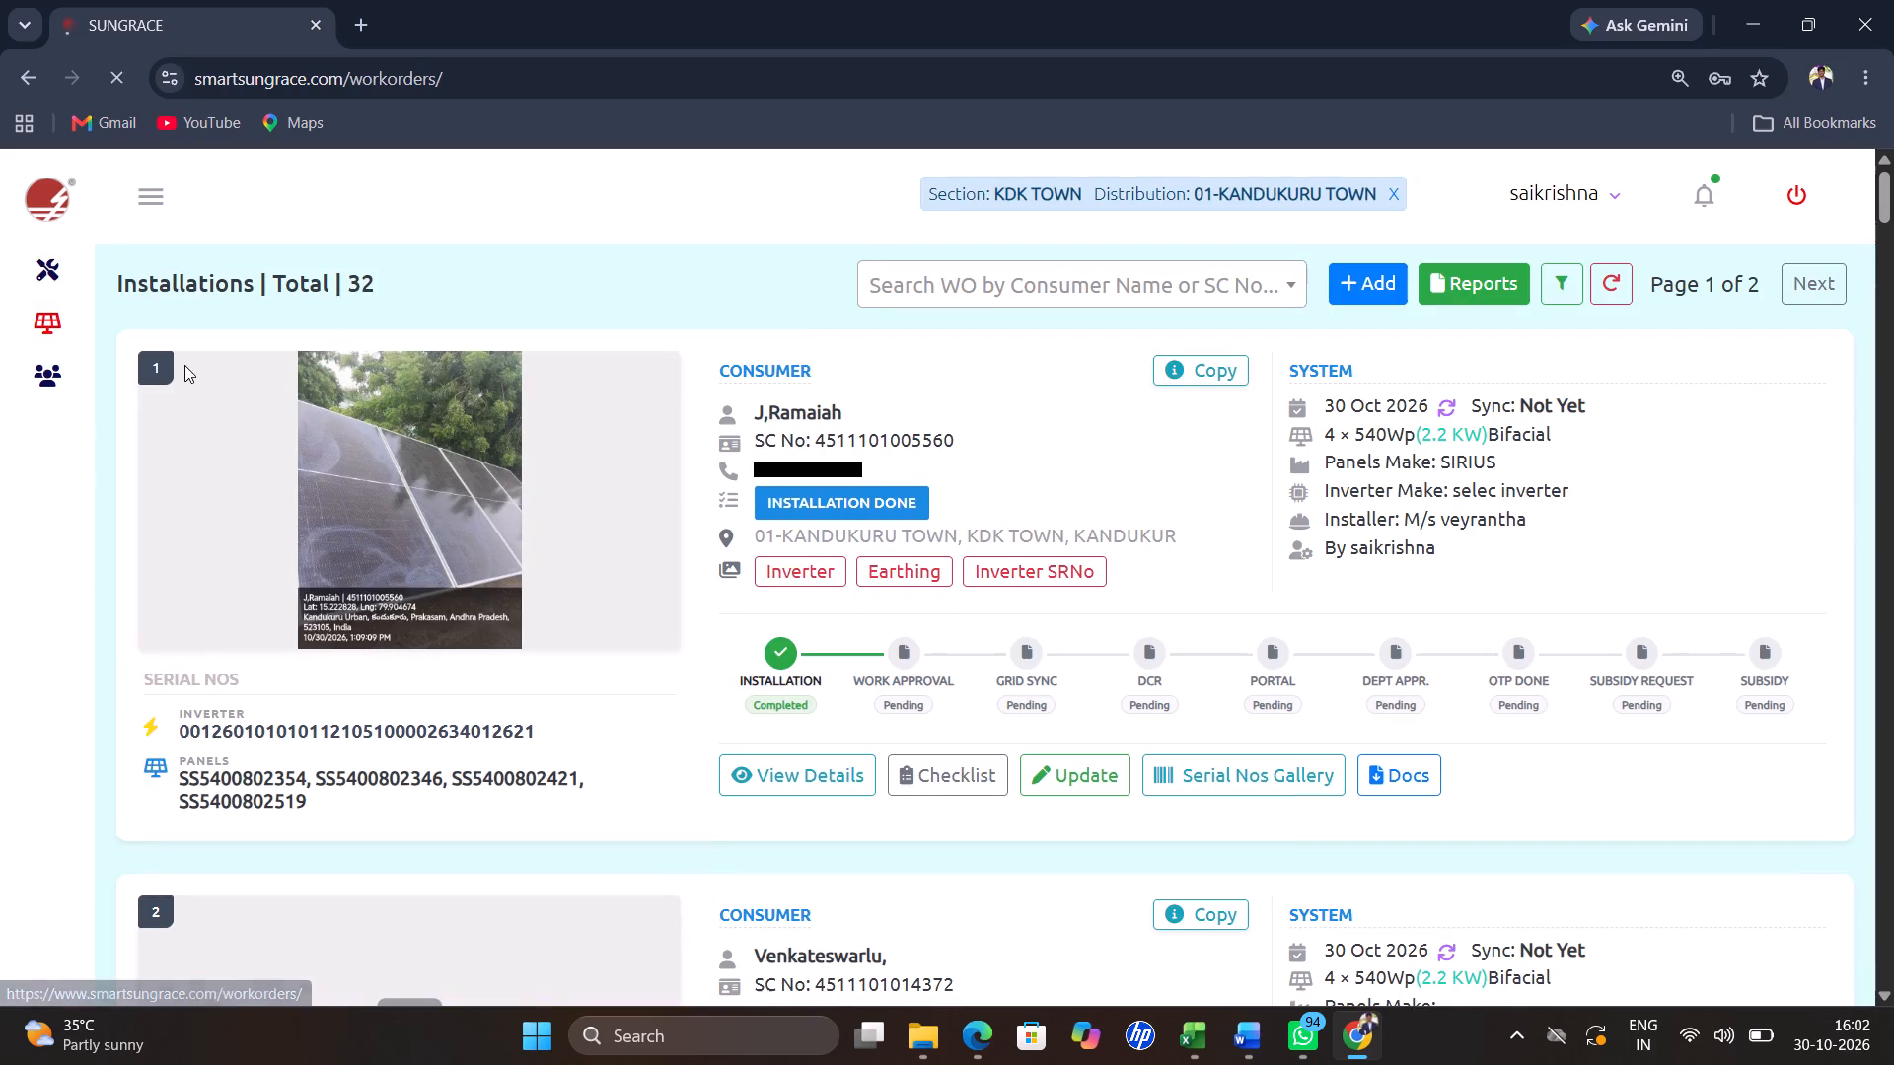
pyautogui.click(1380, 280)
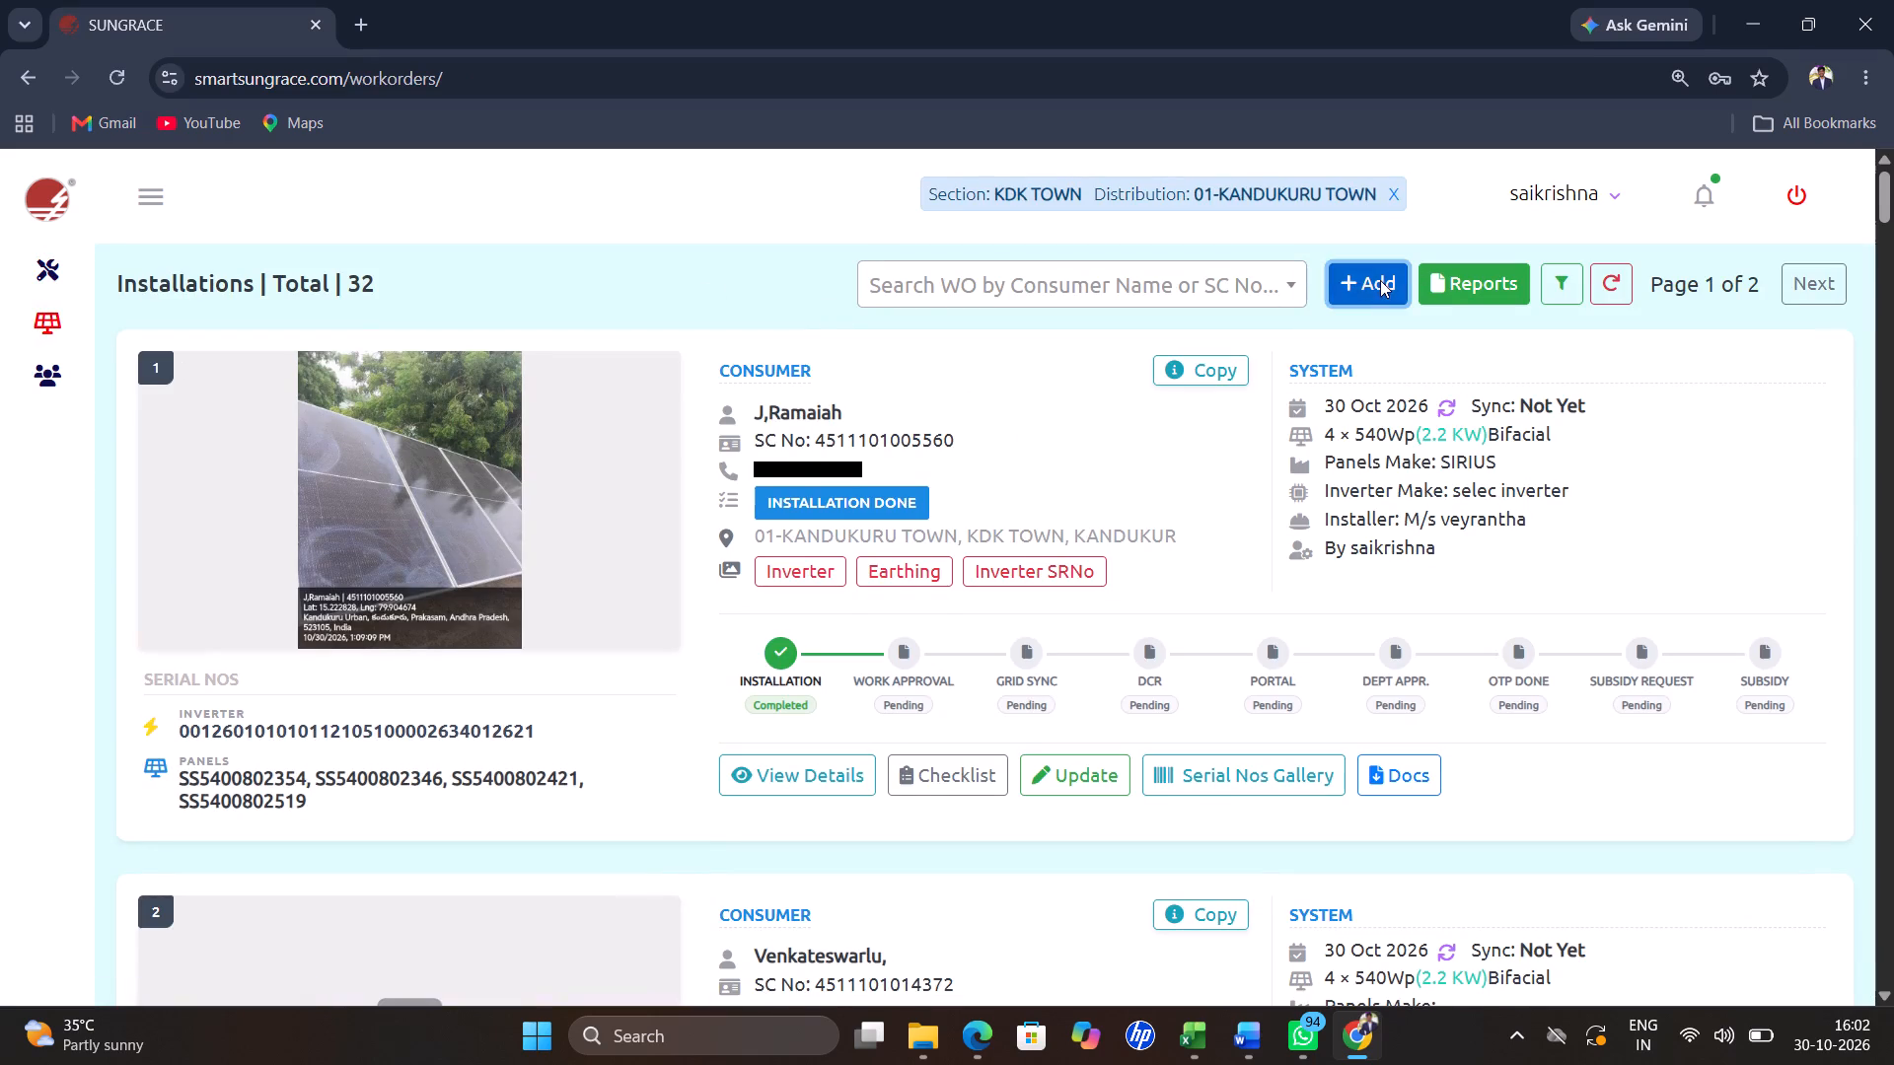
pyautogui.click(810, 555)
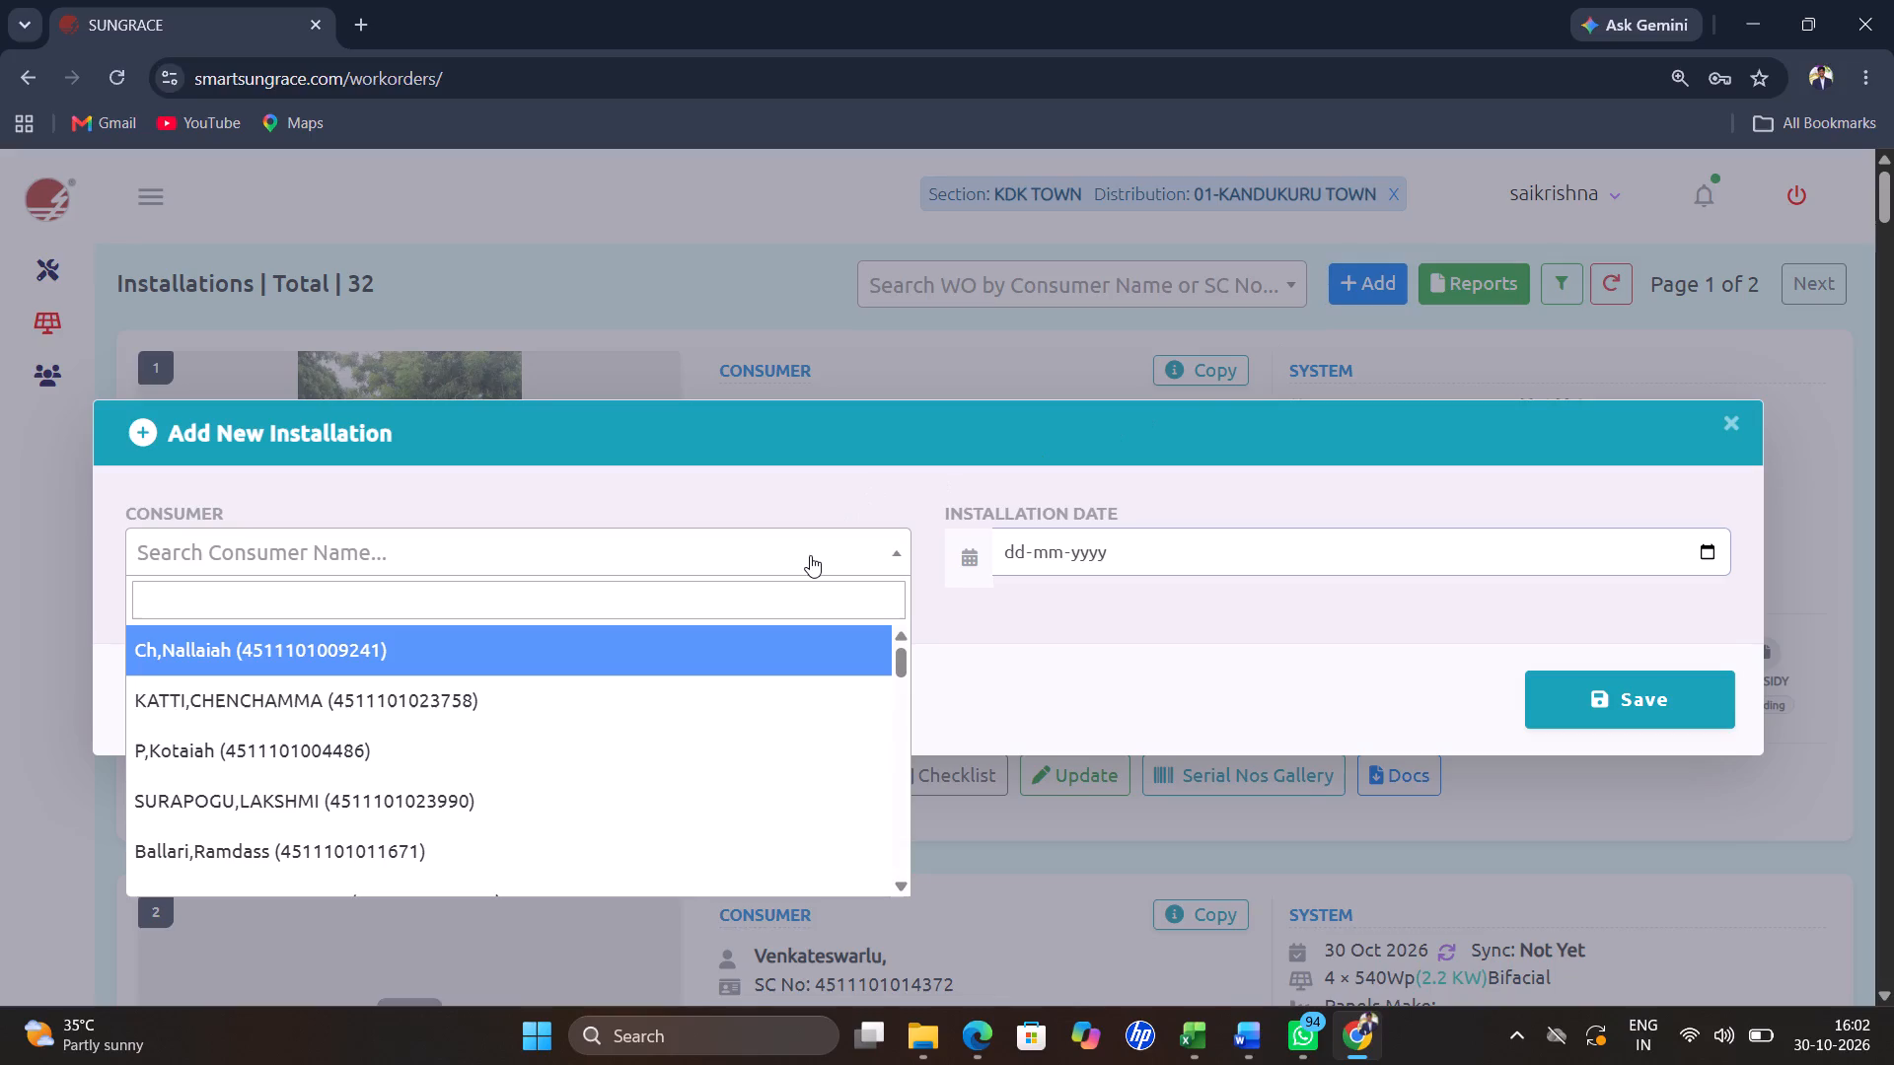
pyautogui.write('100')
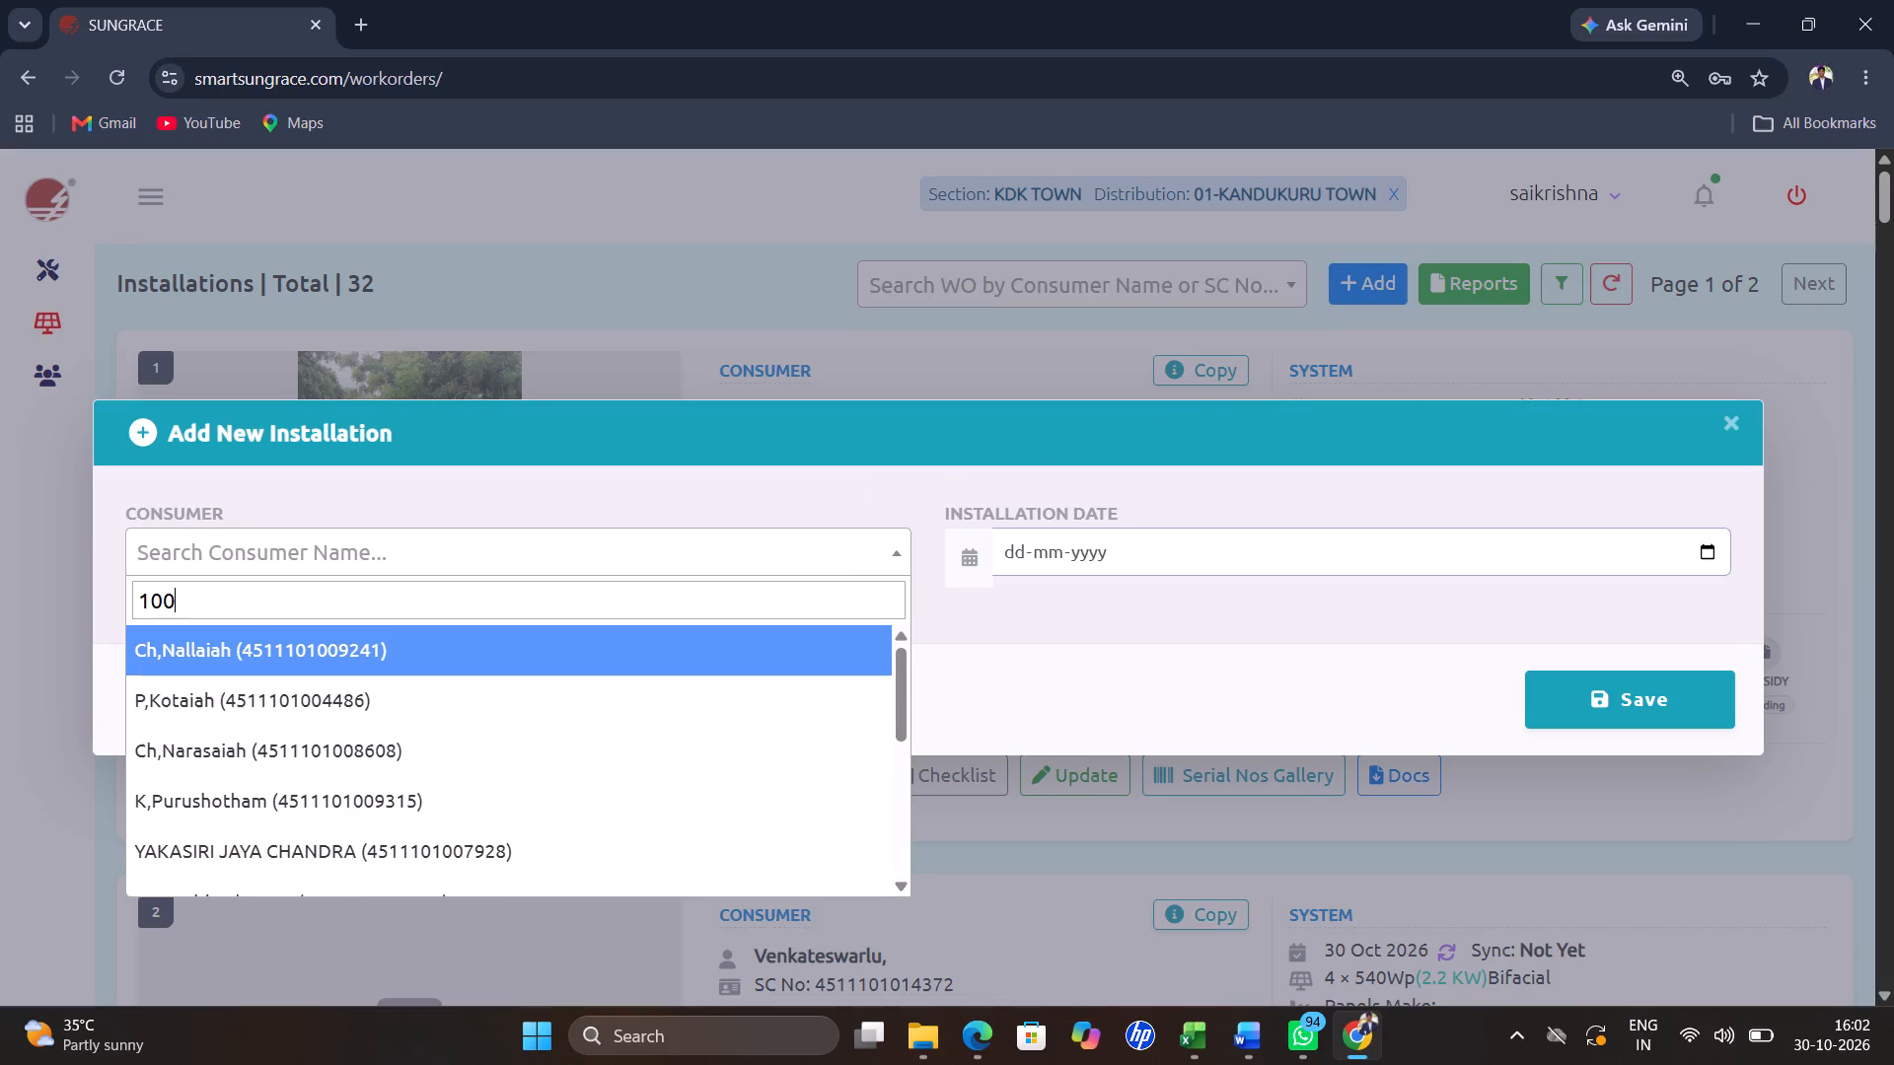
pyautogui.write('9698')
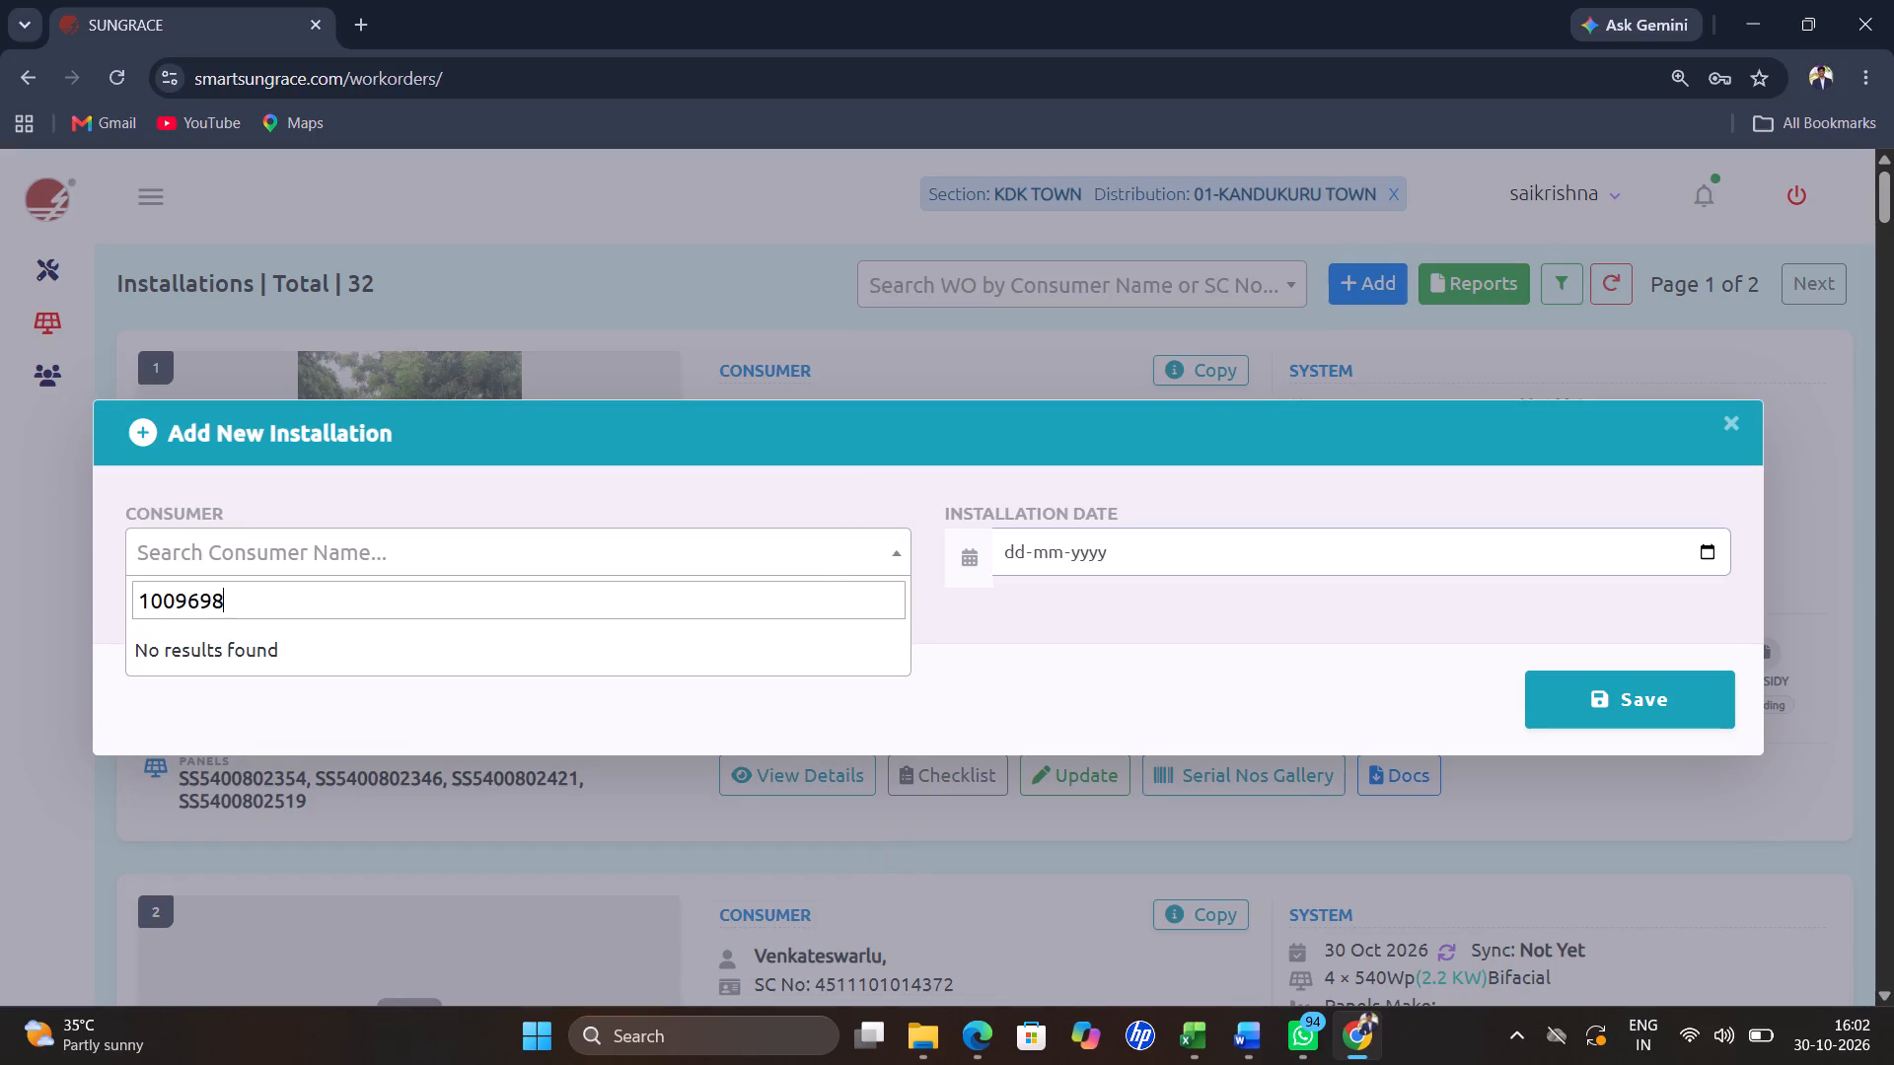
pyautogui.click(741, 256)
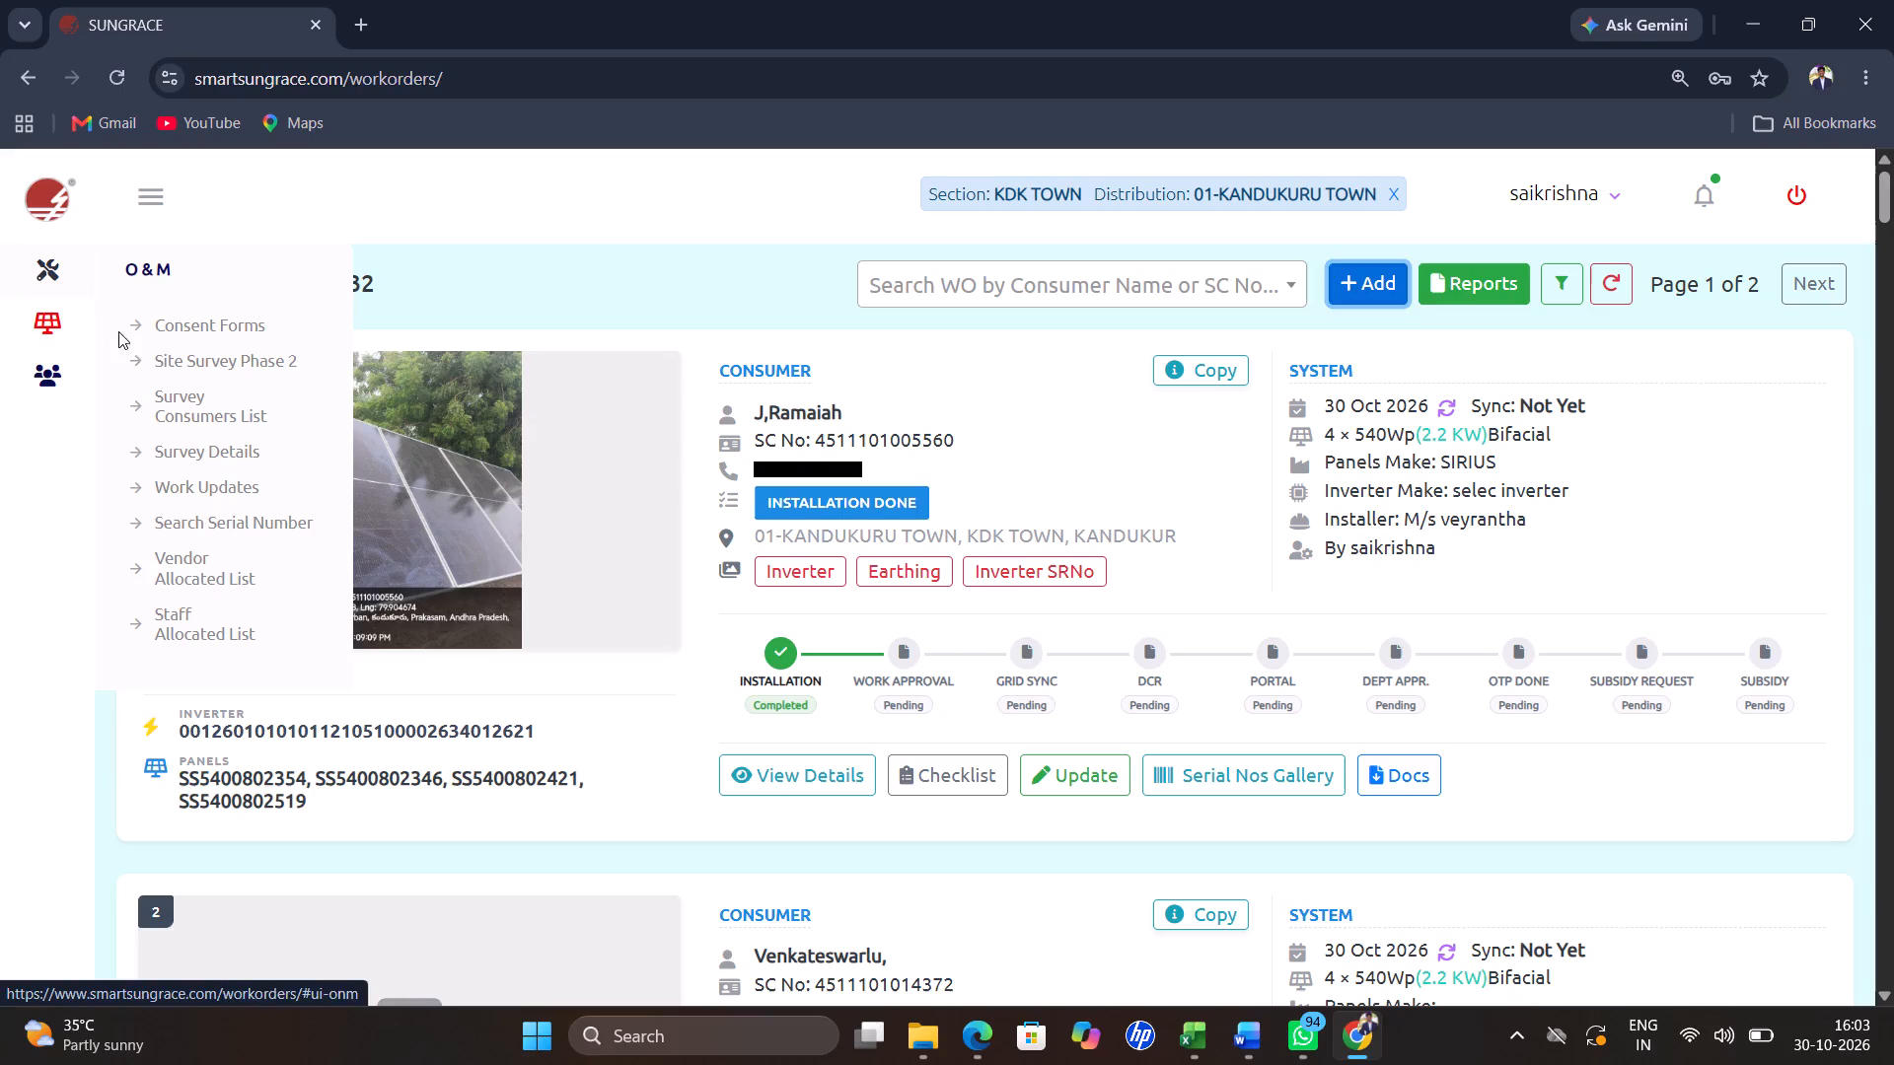
pyautogui.click(164, 355)
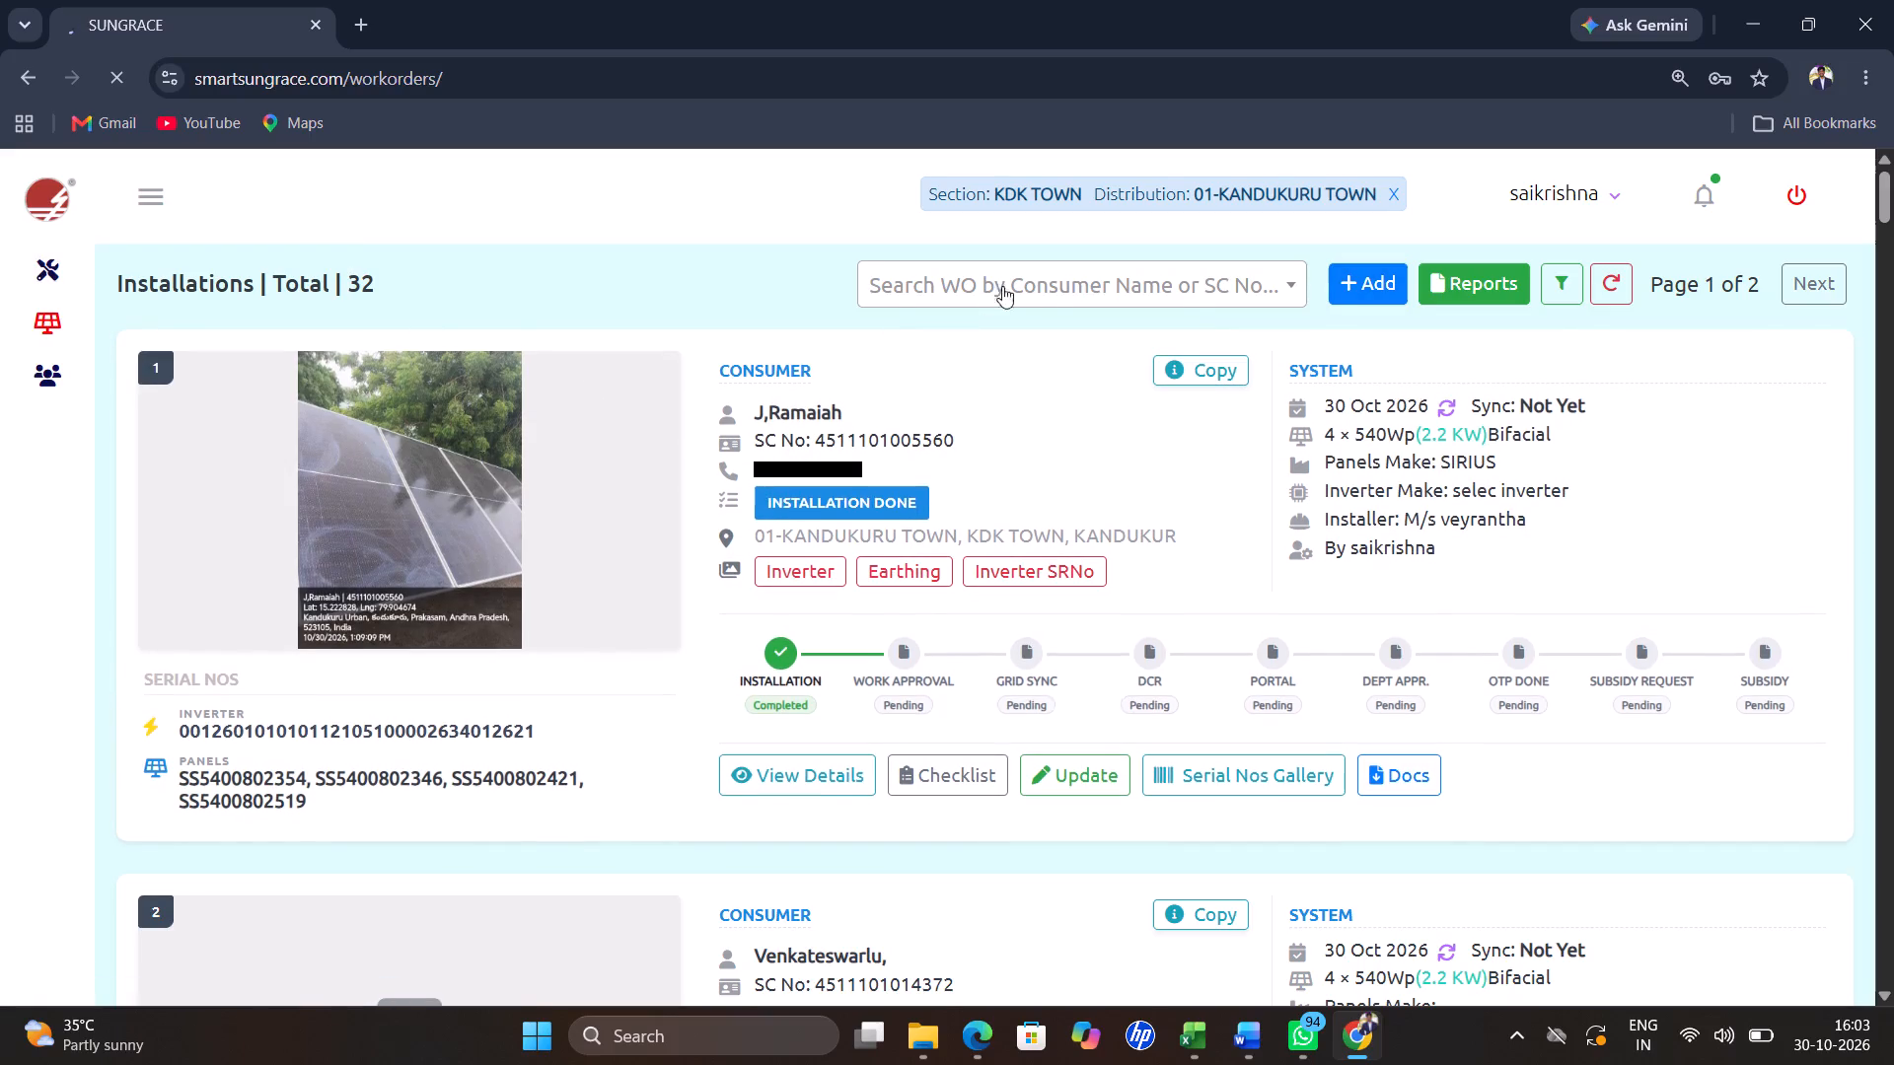
pyautogui.click(1013, 289)
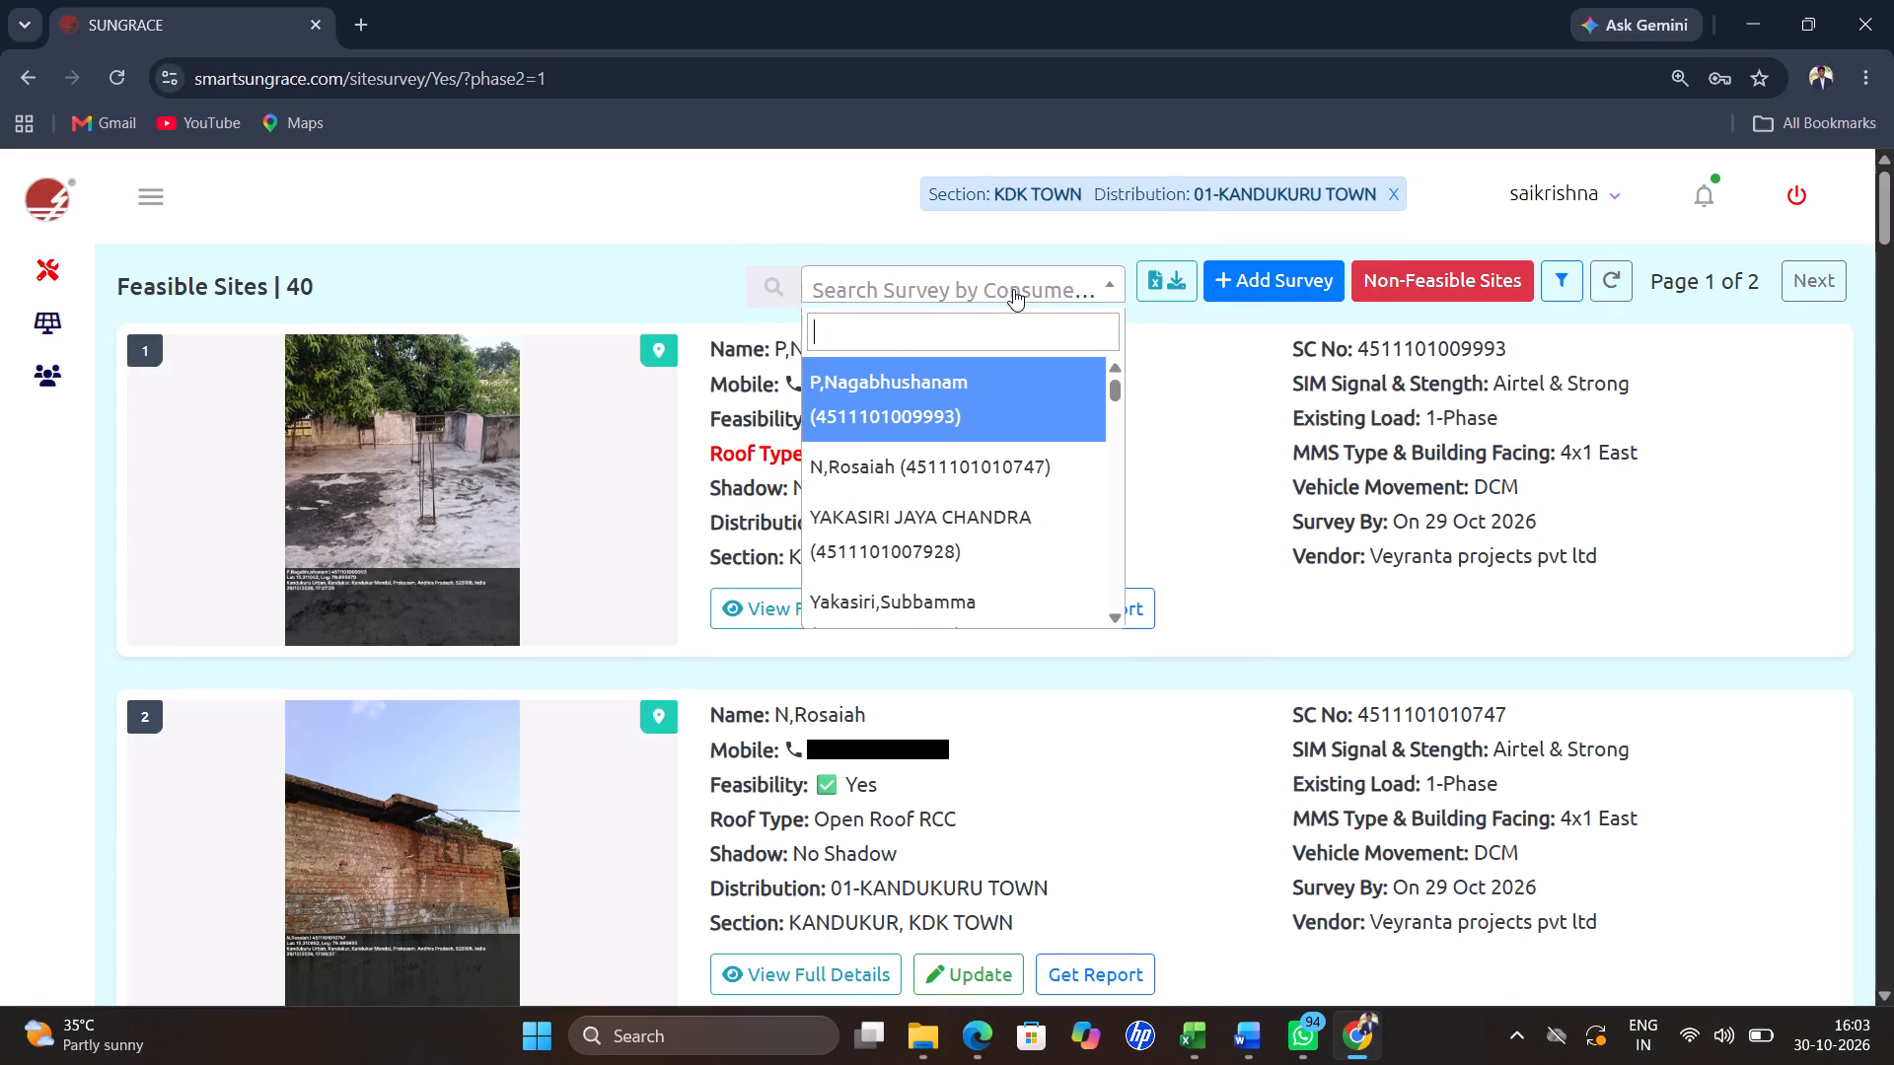
pyautogui.click(1388, 281)
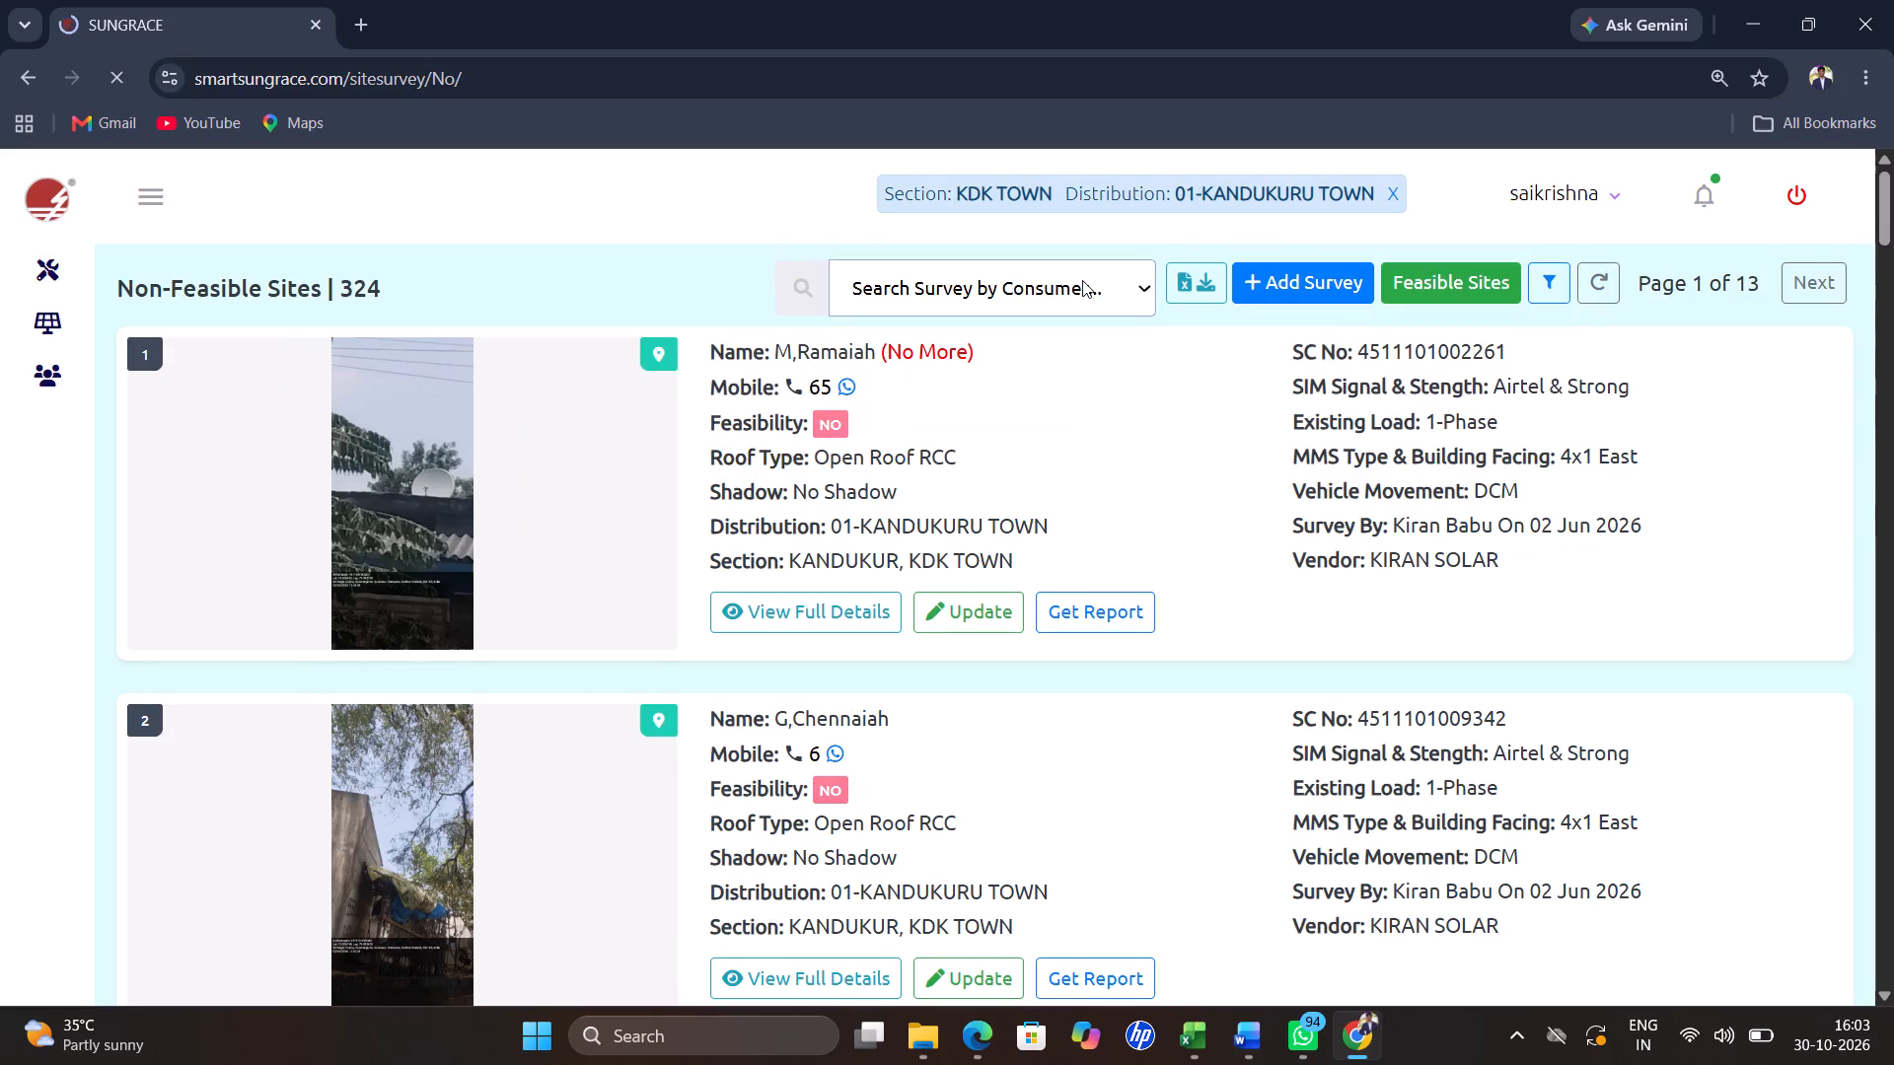
pyautogui.click(1013, 282)
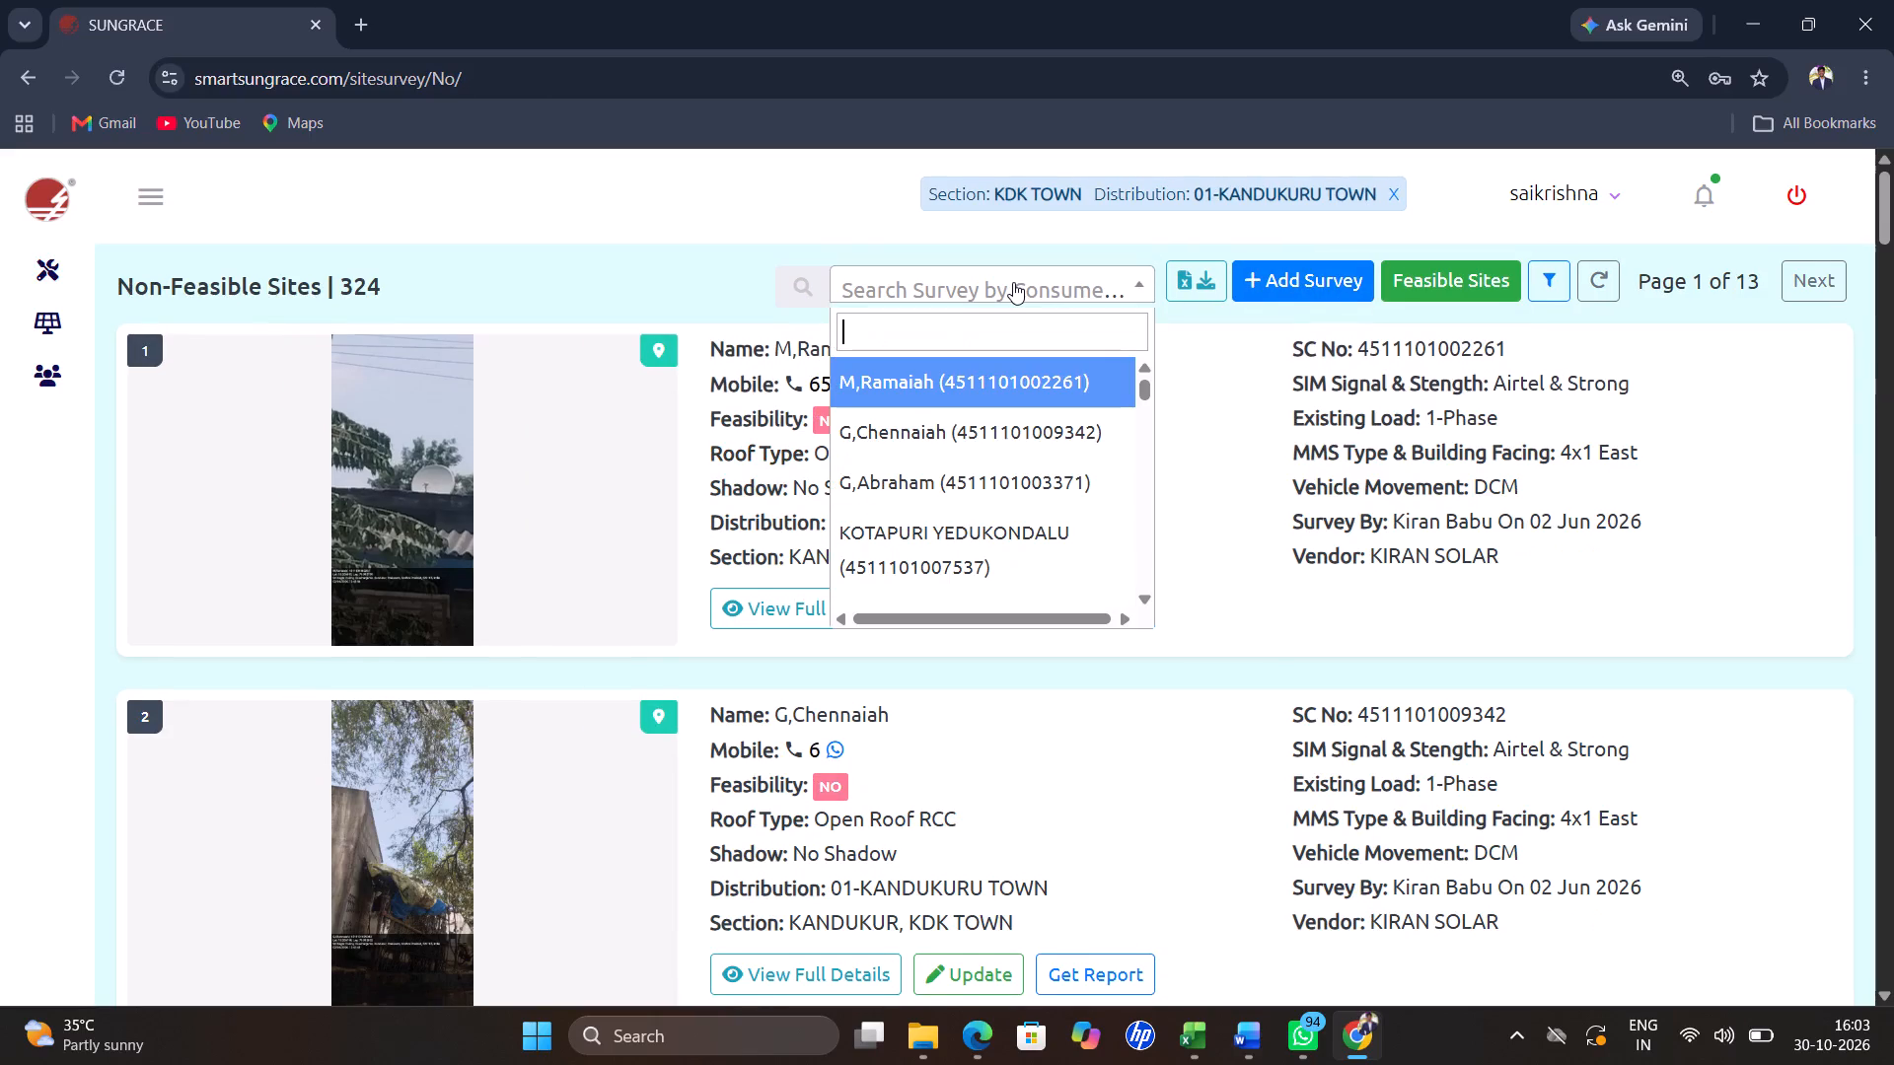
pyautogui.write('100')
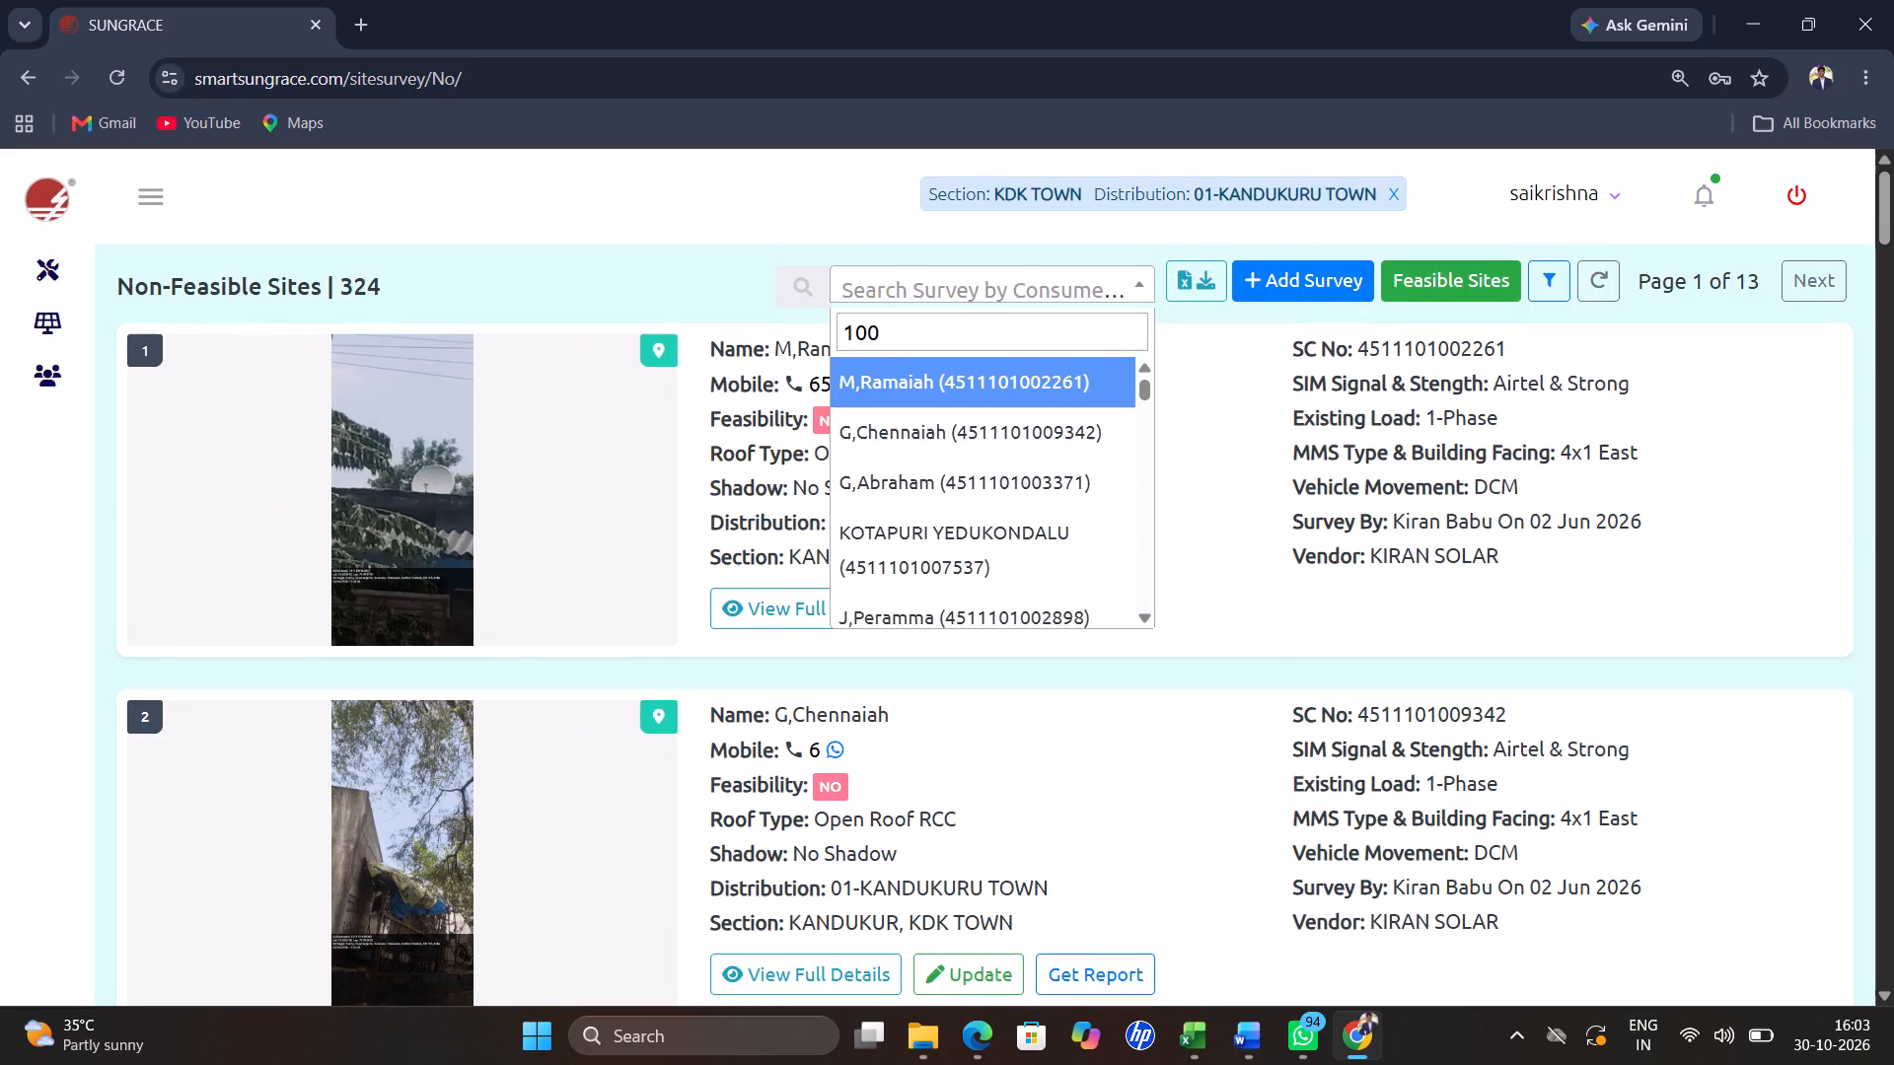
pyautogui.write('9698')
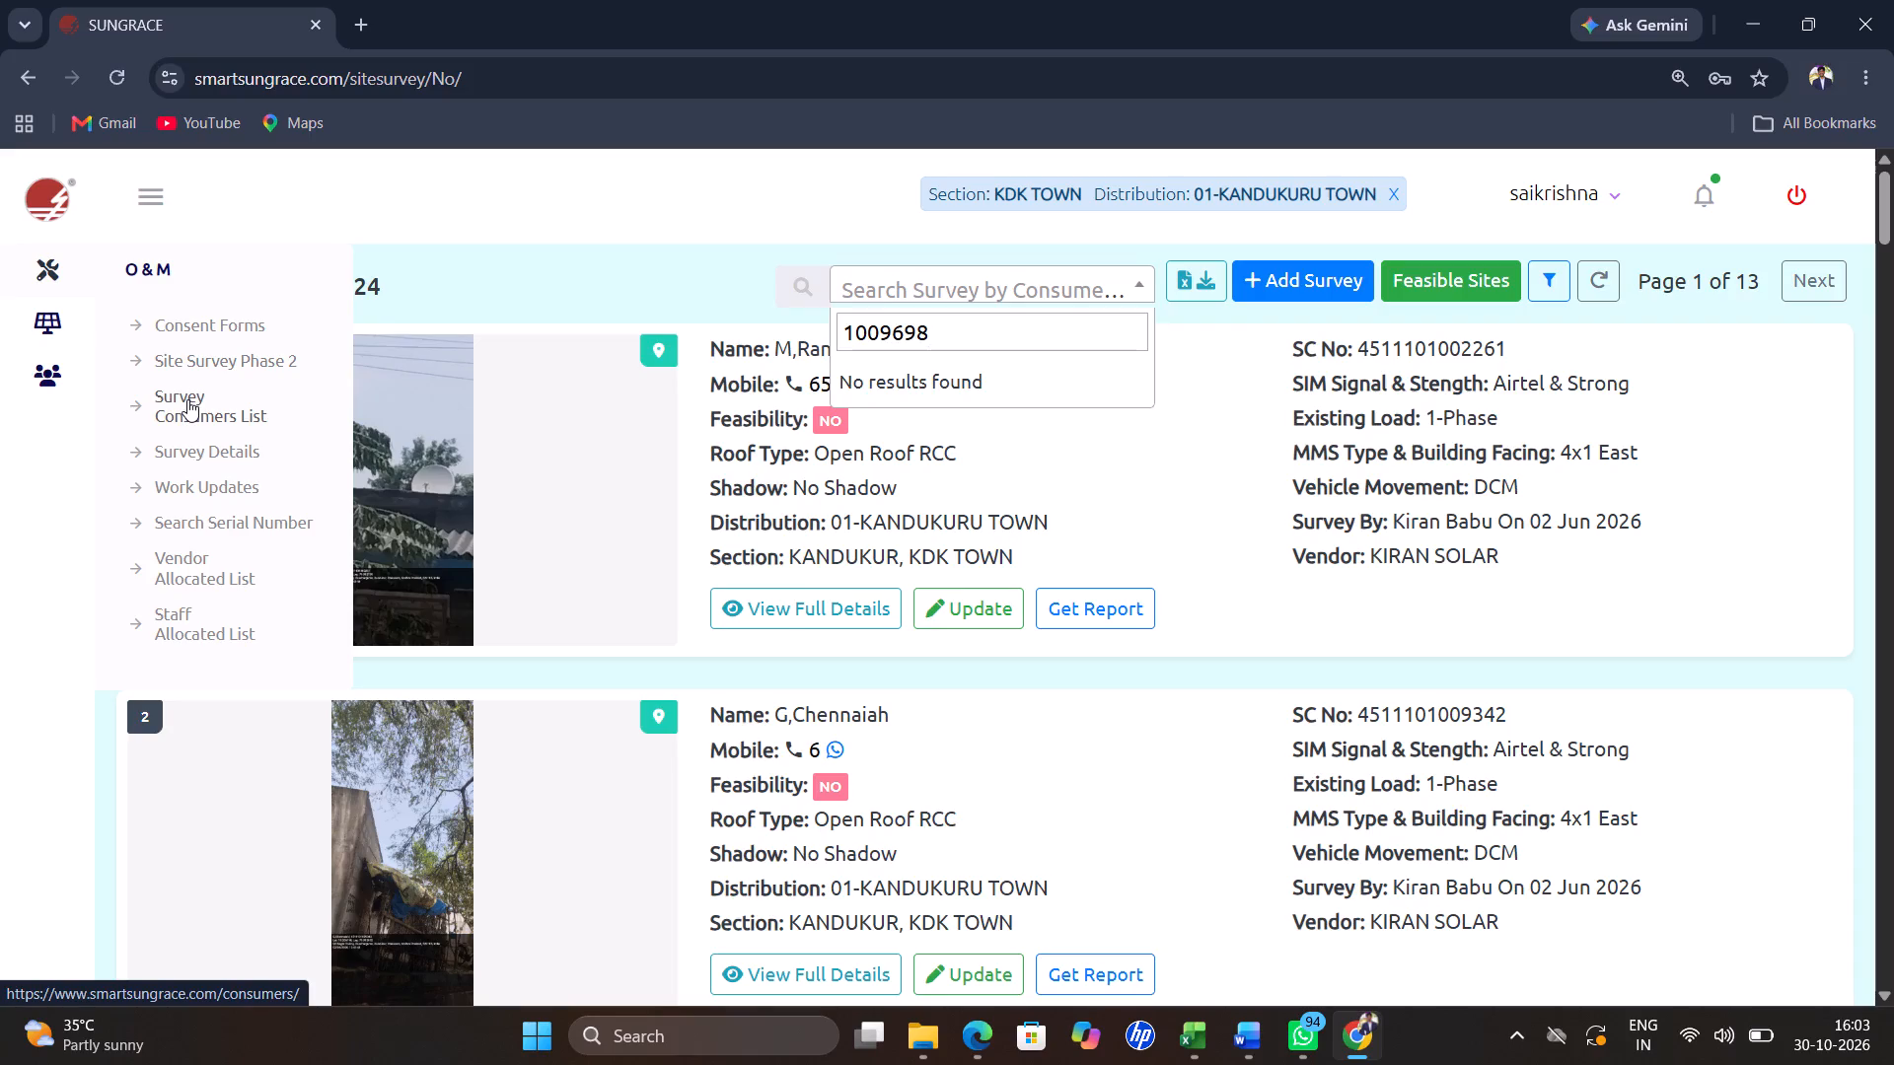
pyautogui.click(187, 399)
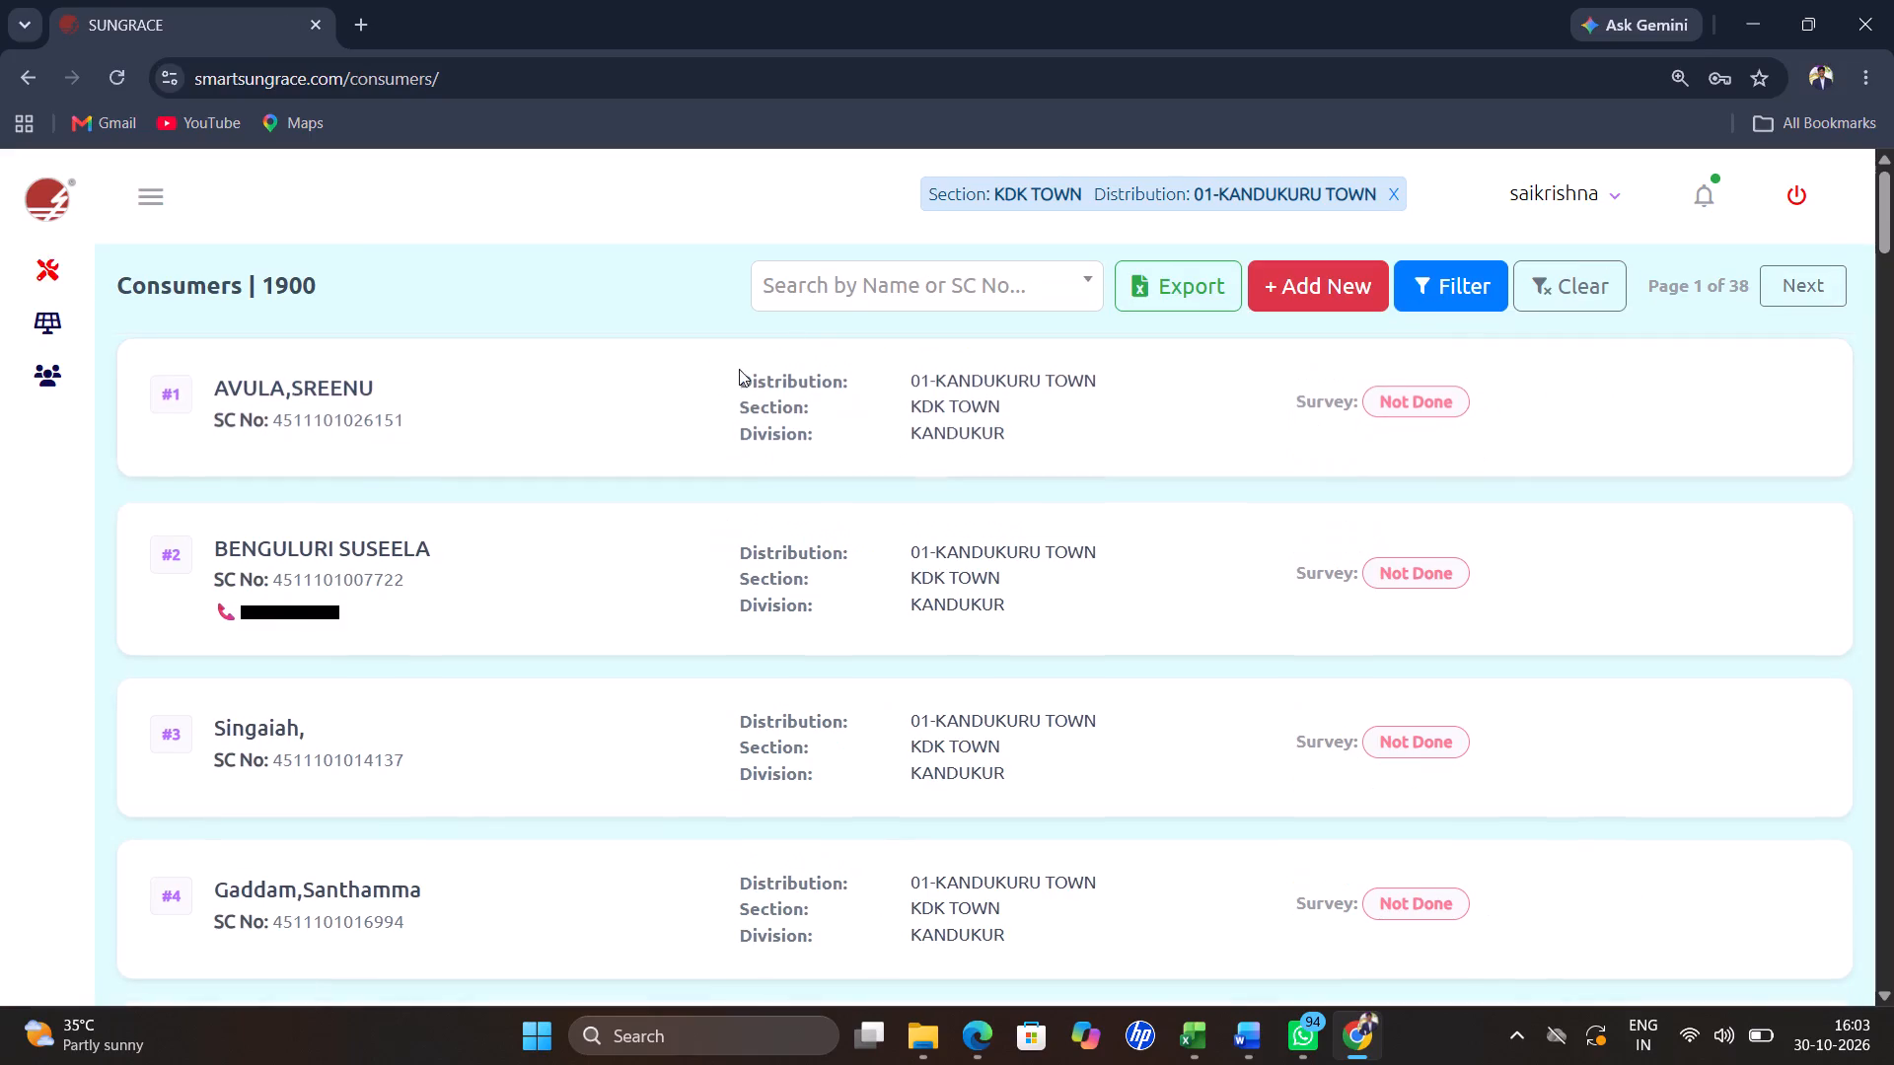
pyautogui.click(840, 290)
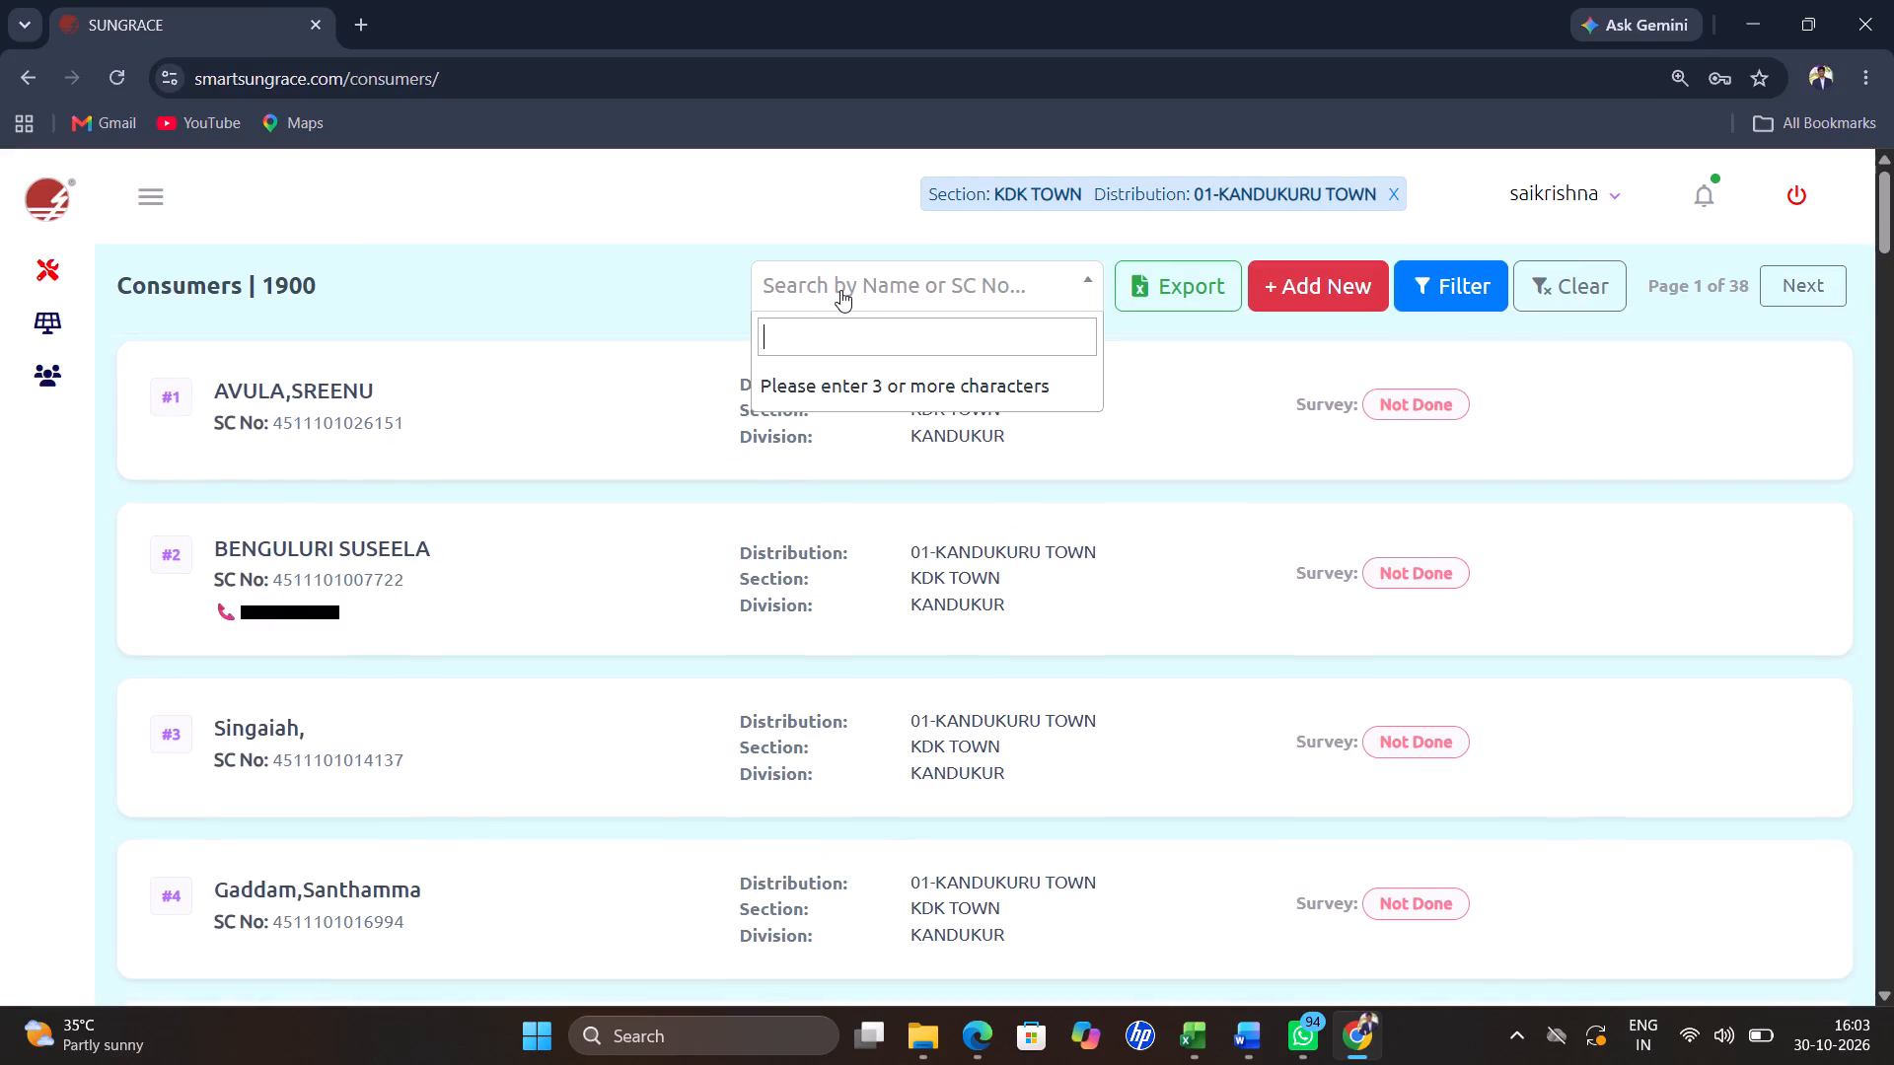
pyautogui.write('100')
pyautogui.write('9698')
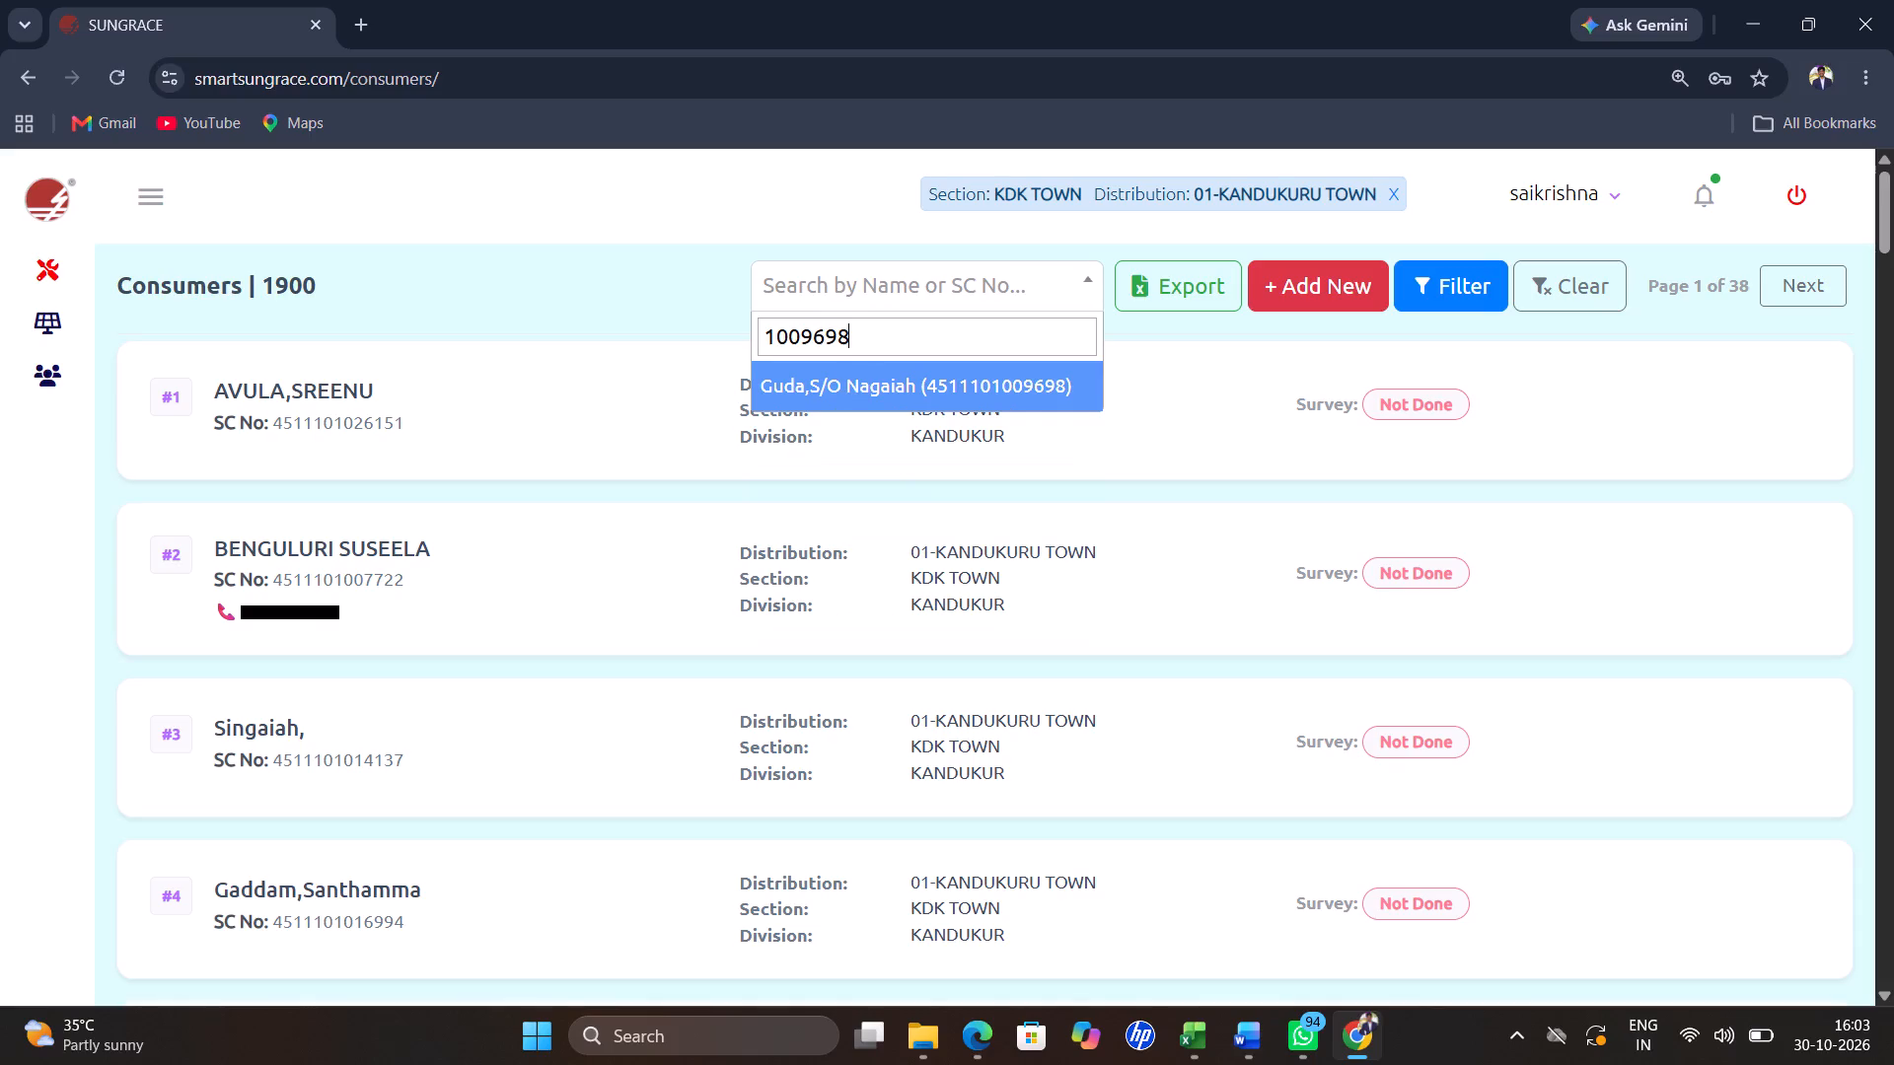
pyautogui.click(841, 377)
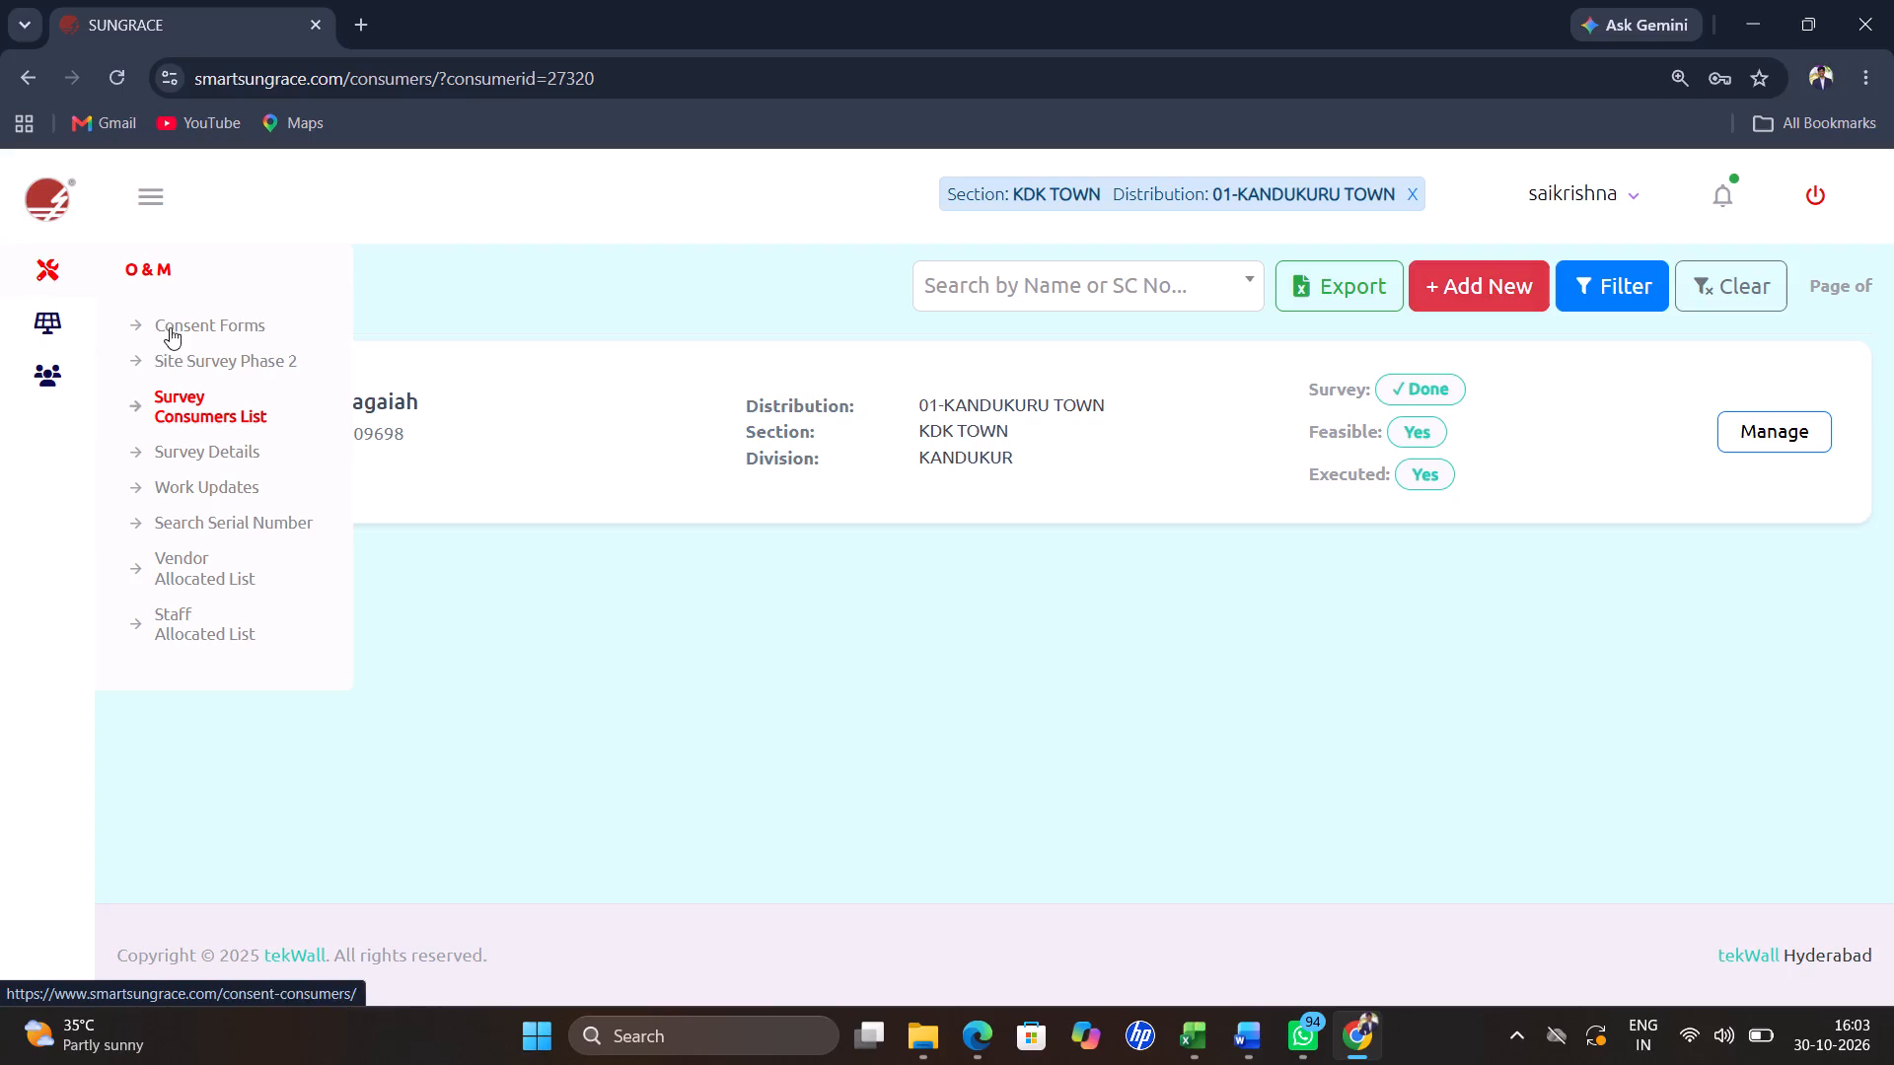
pyautogui.click(181, 353)
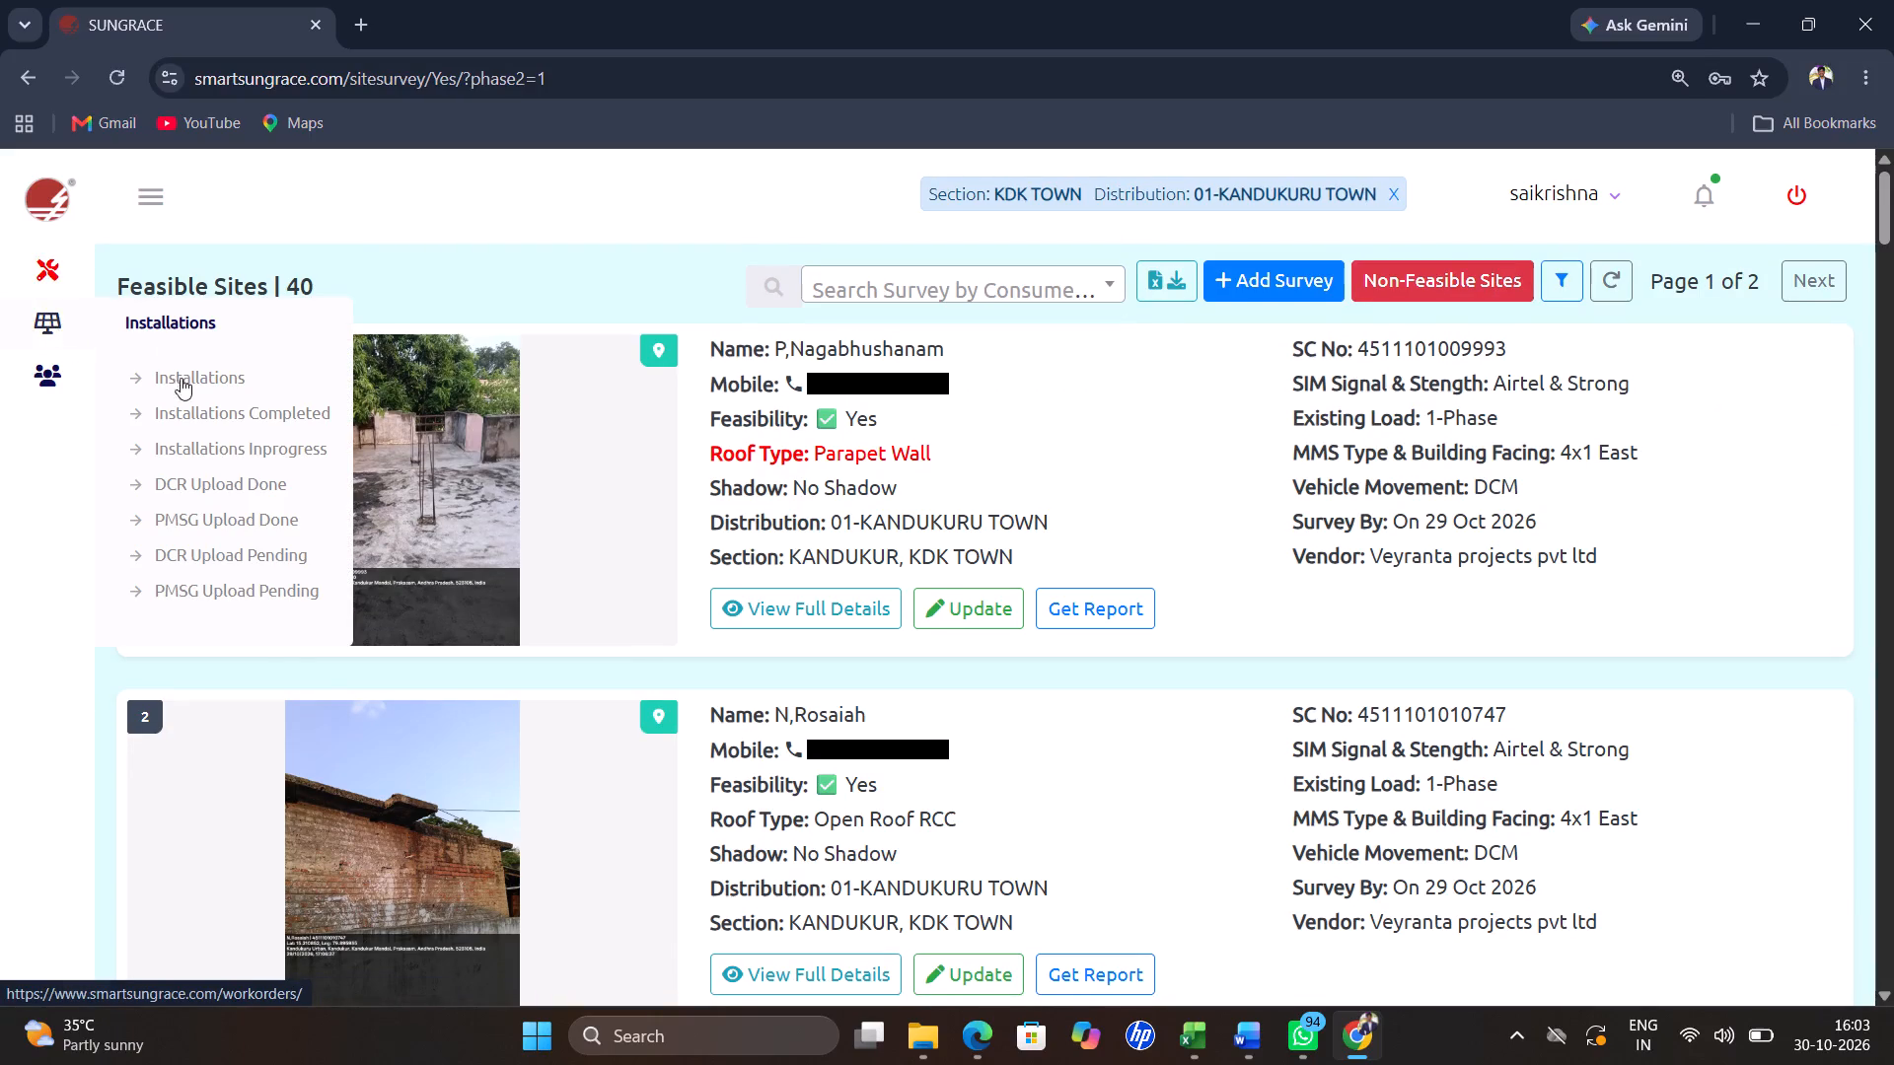
pyautogui.click(193, 373)
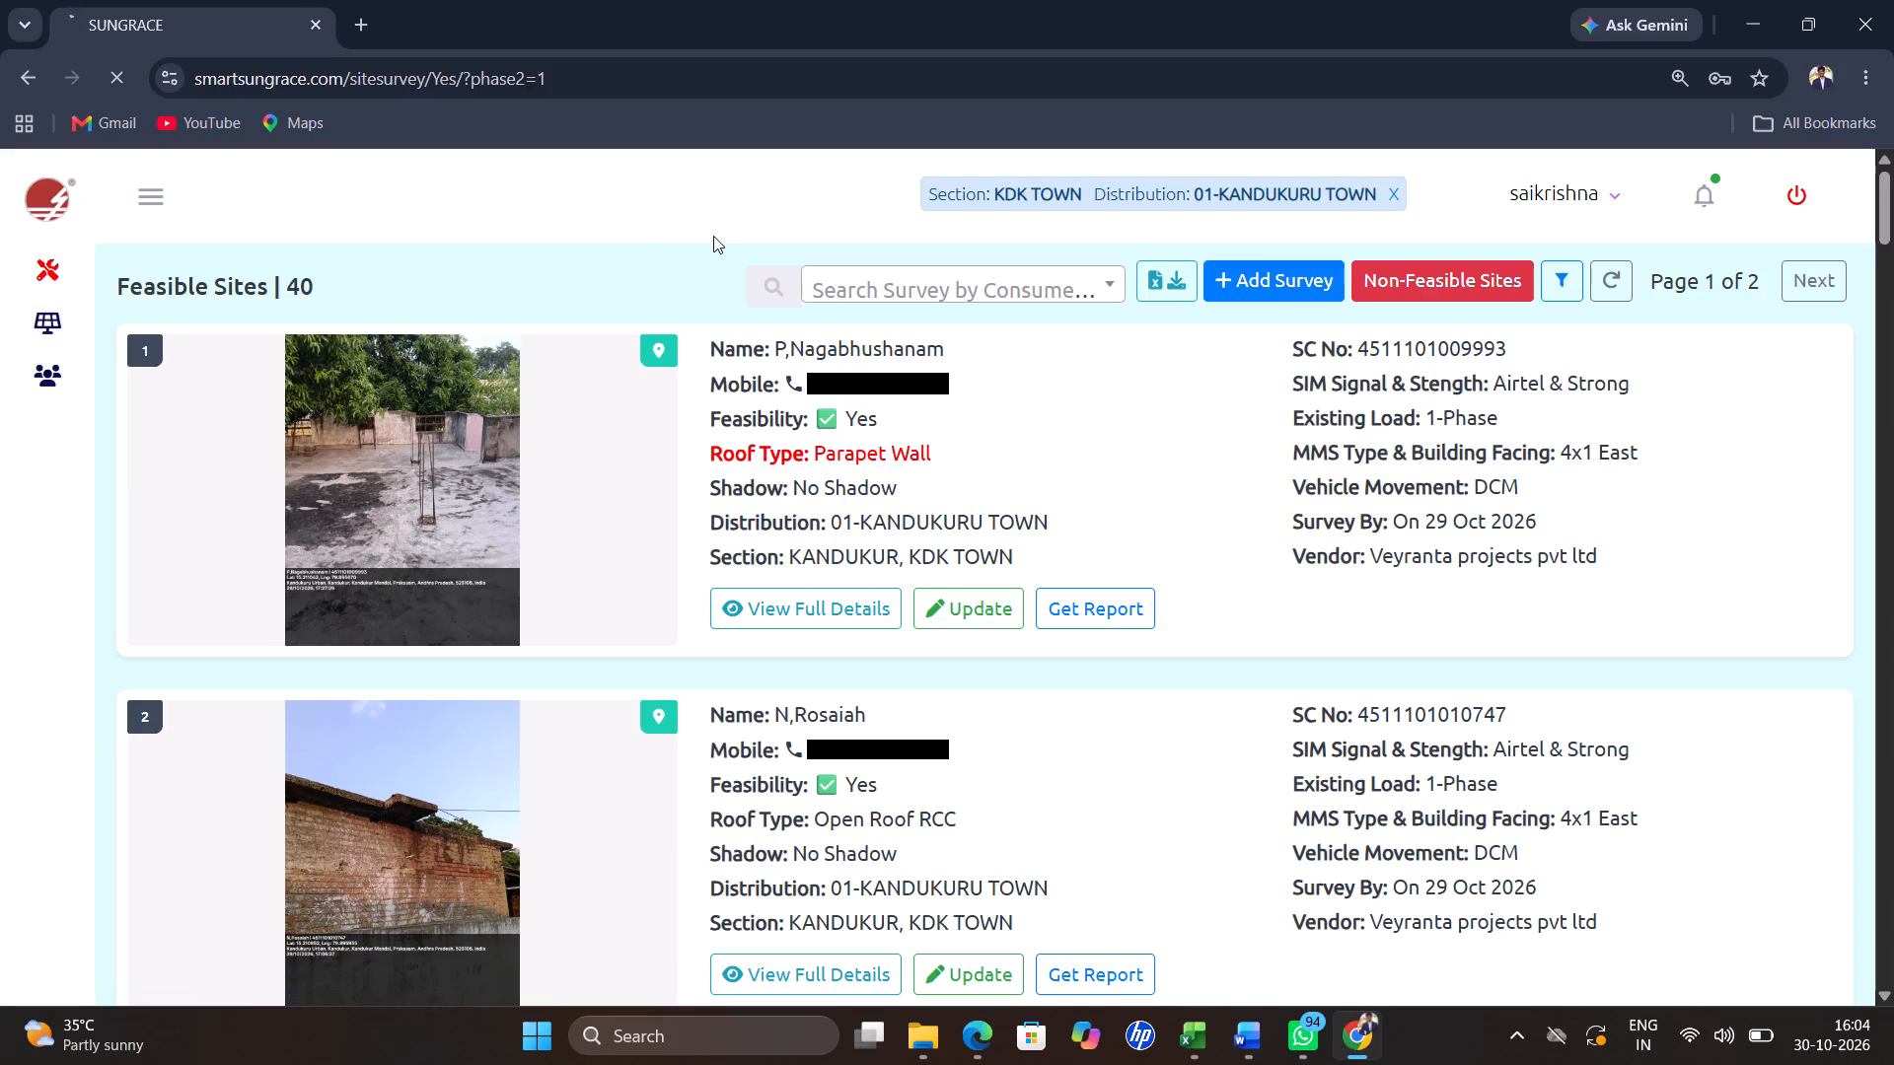
pyautogui.click(970, 273)
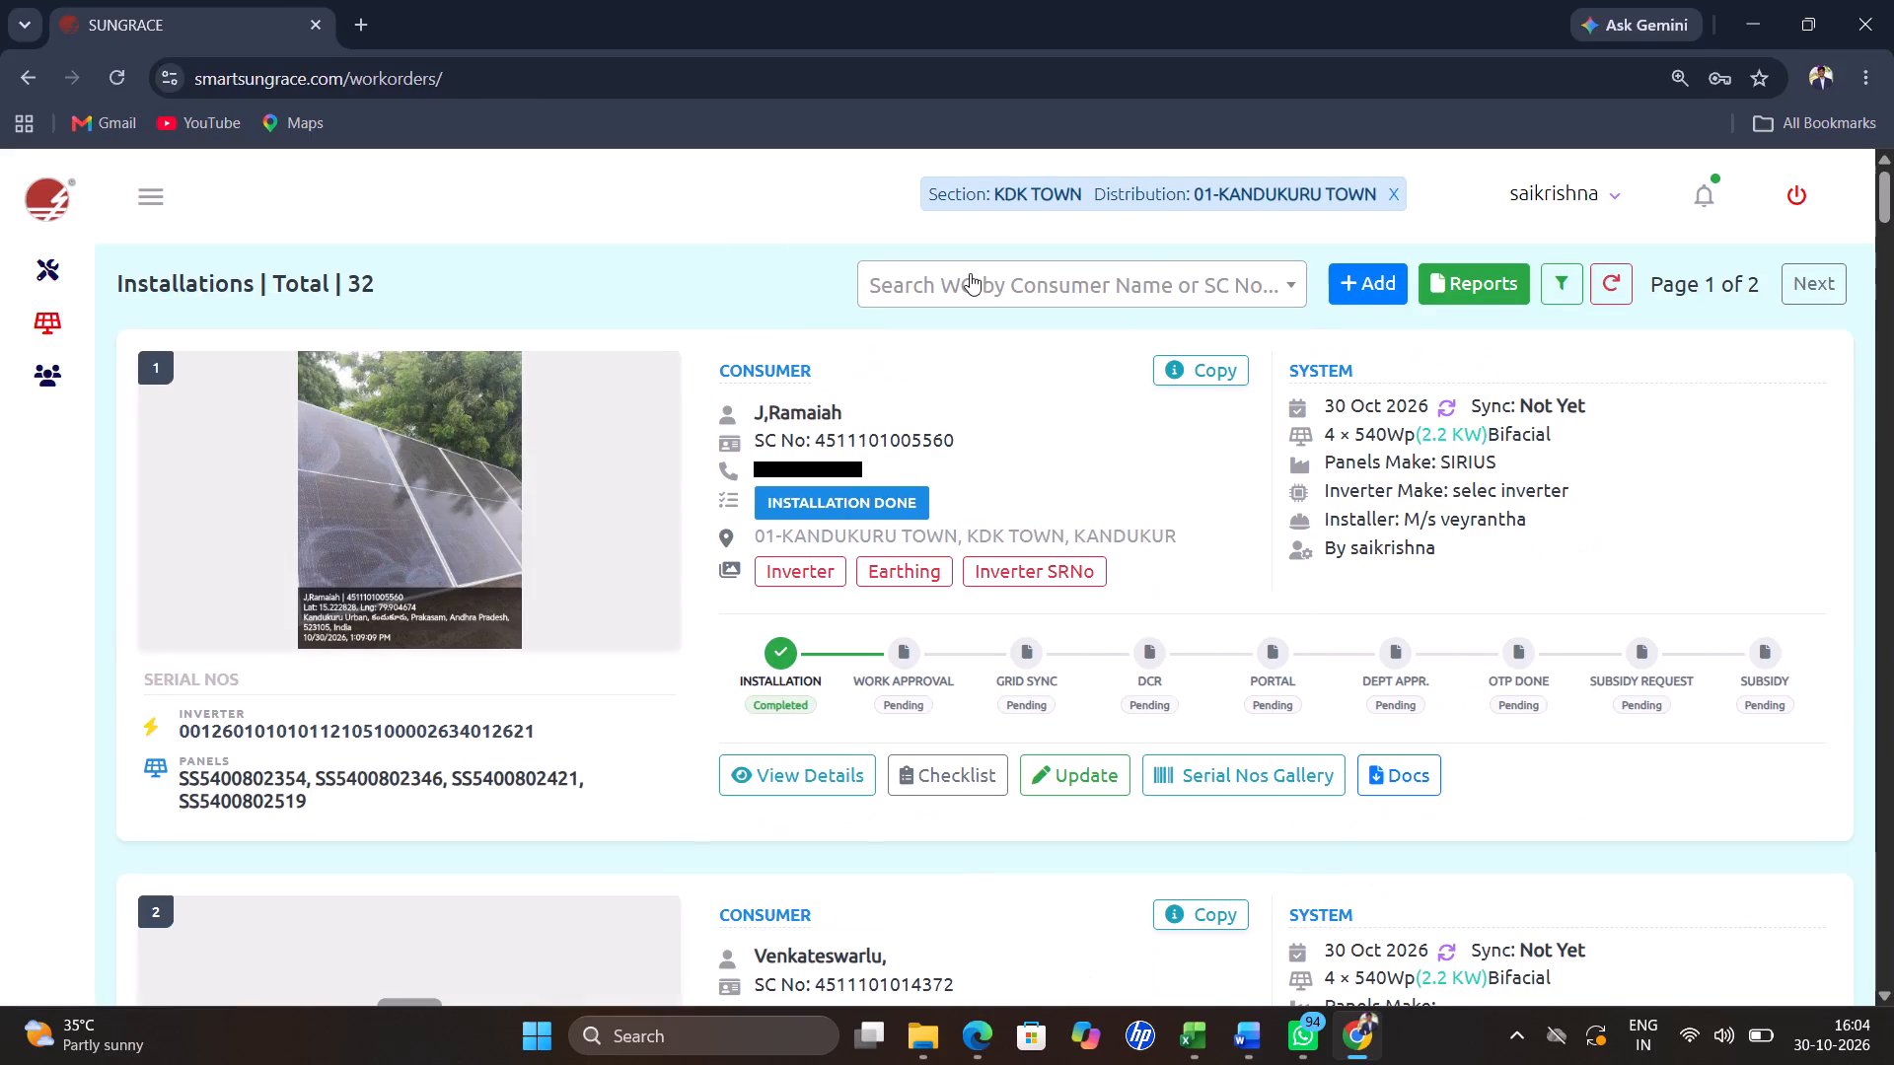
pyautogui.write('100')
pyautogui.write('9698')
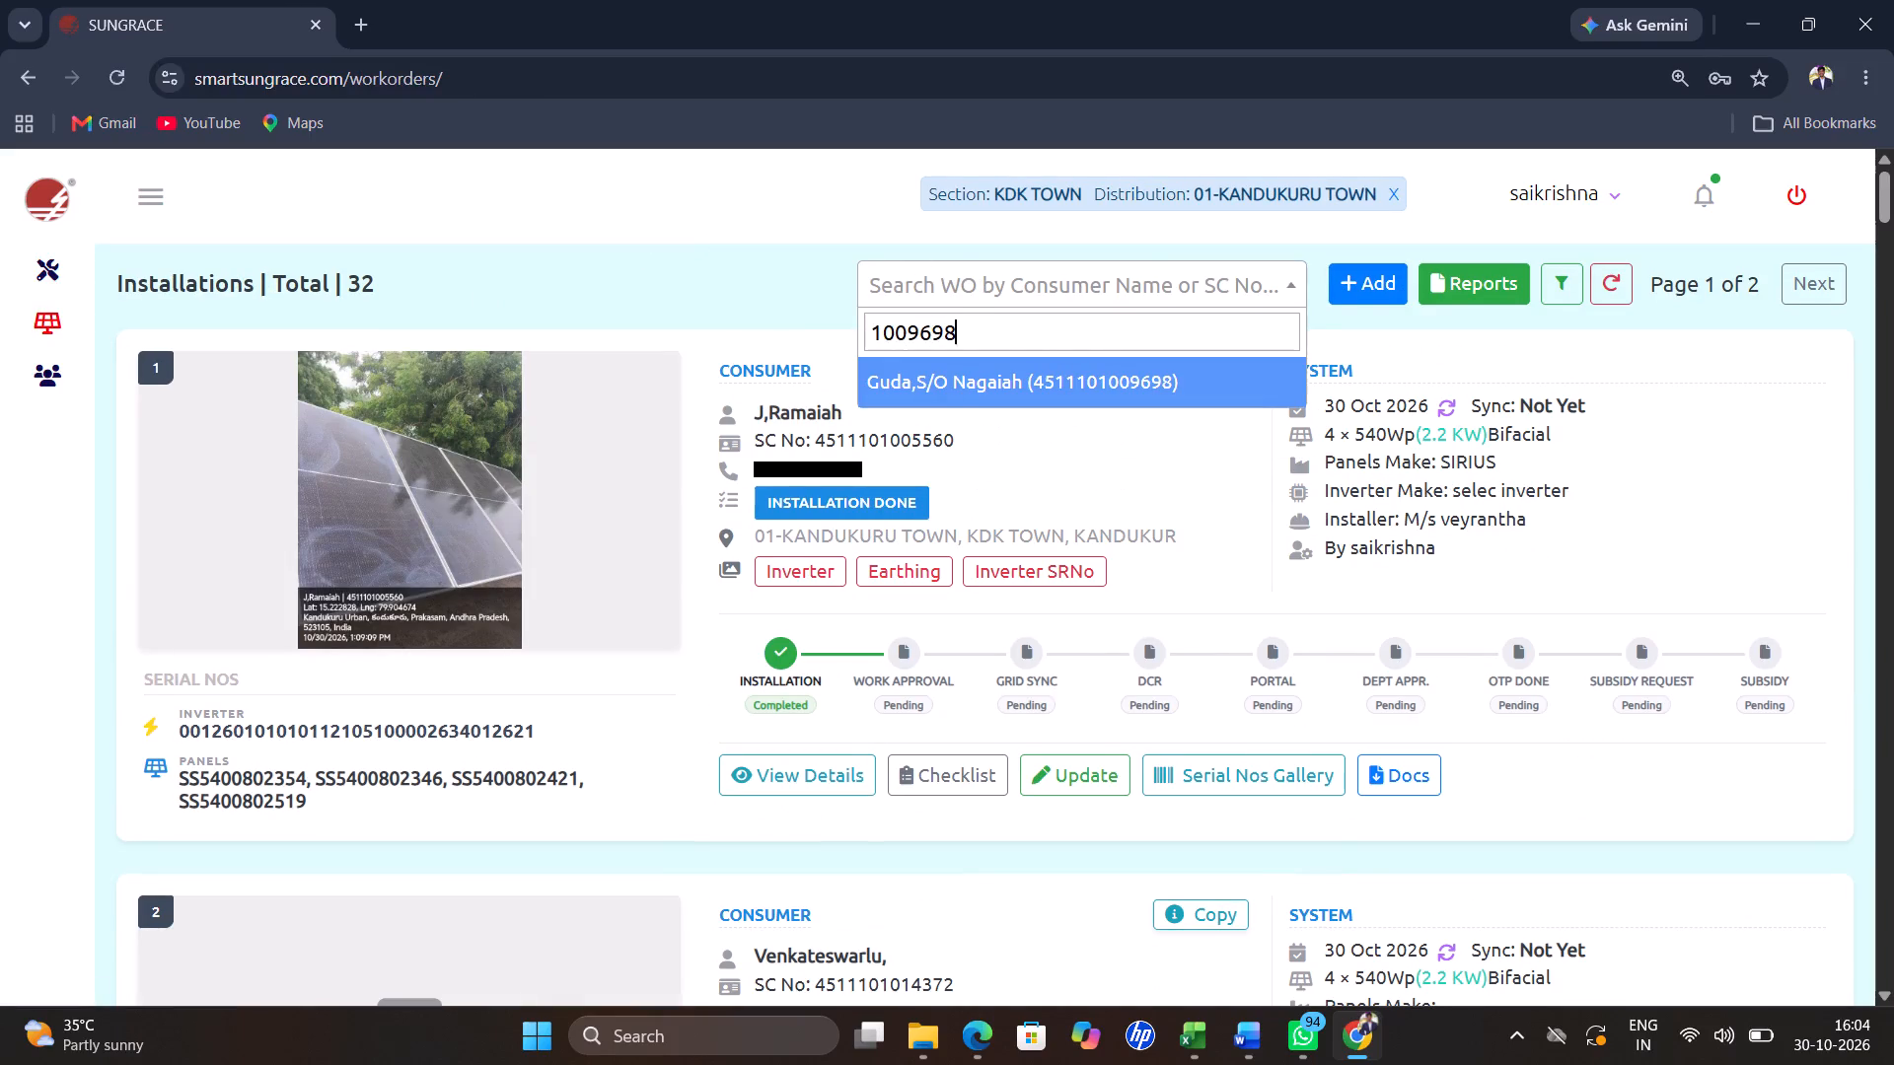
pyautogui.click(977, 374)
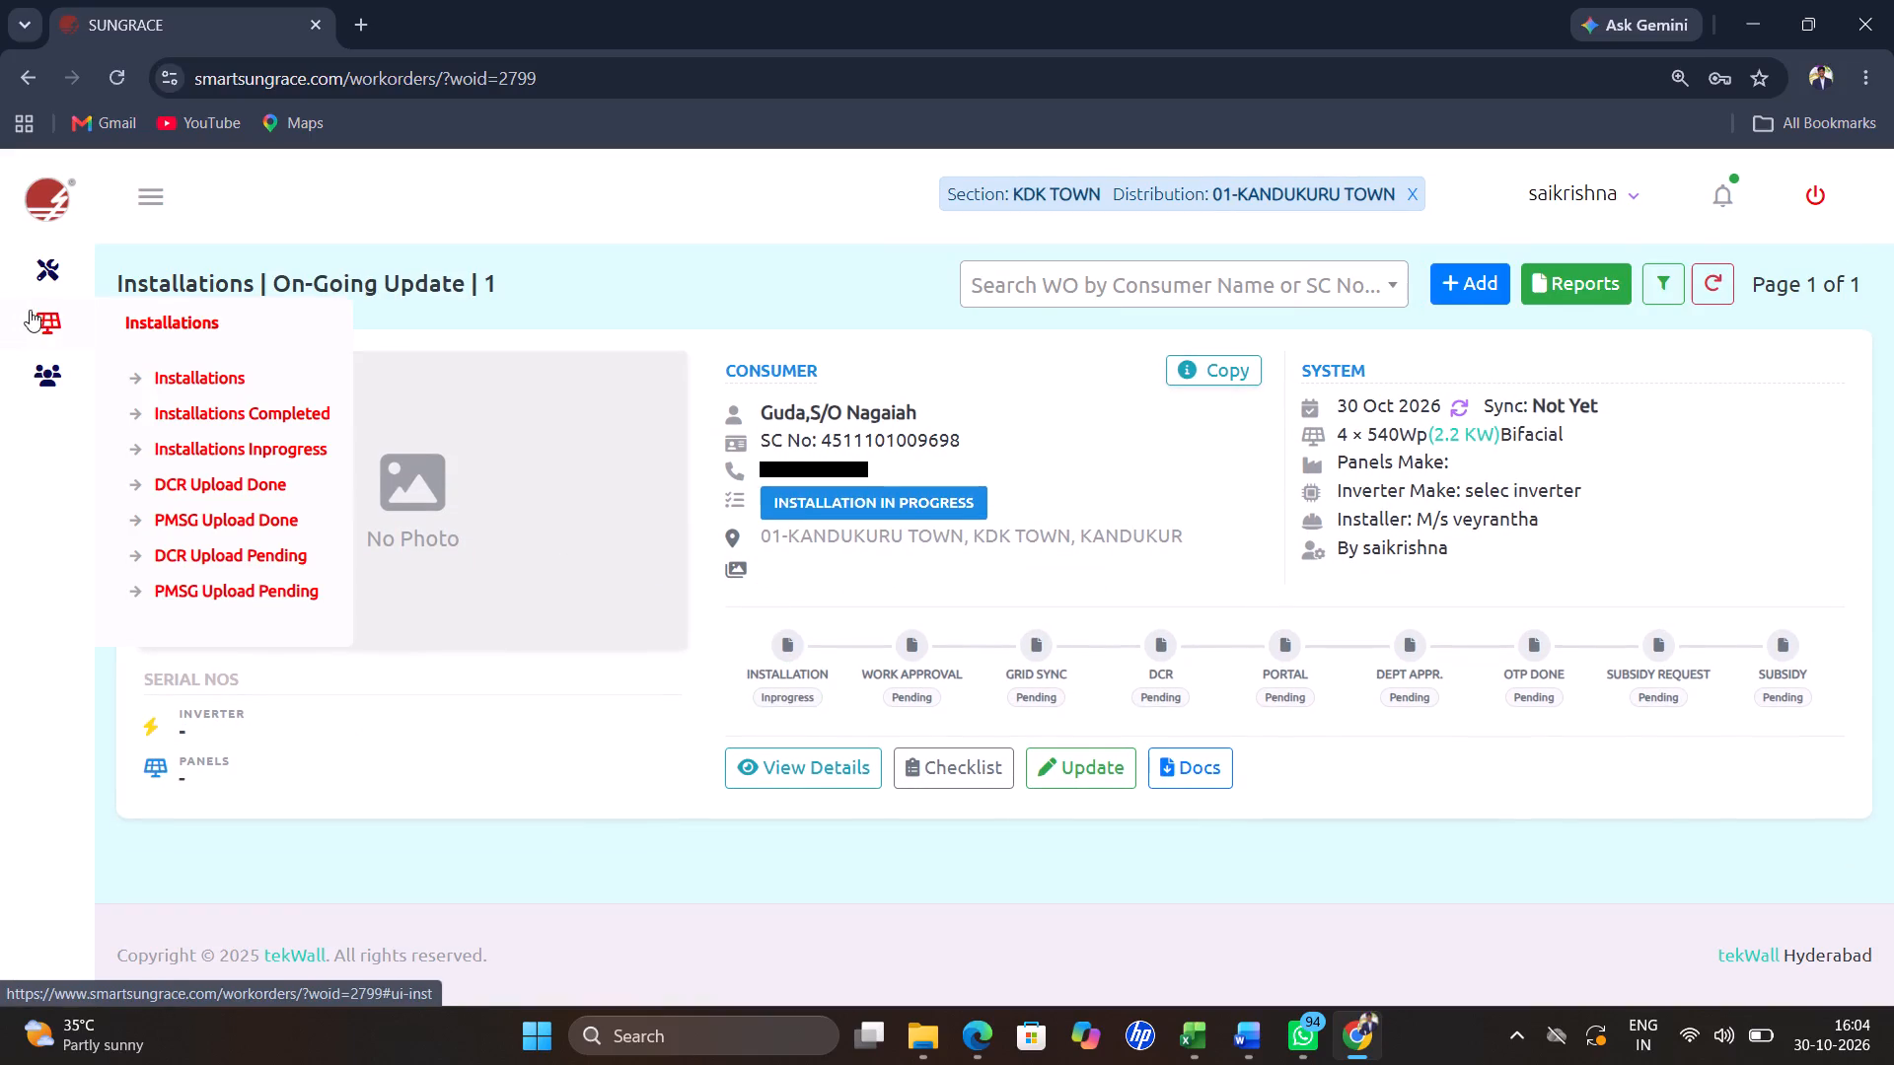
pyautogui.click(164, 368)
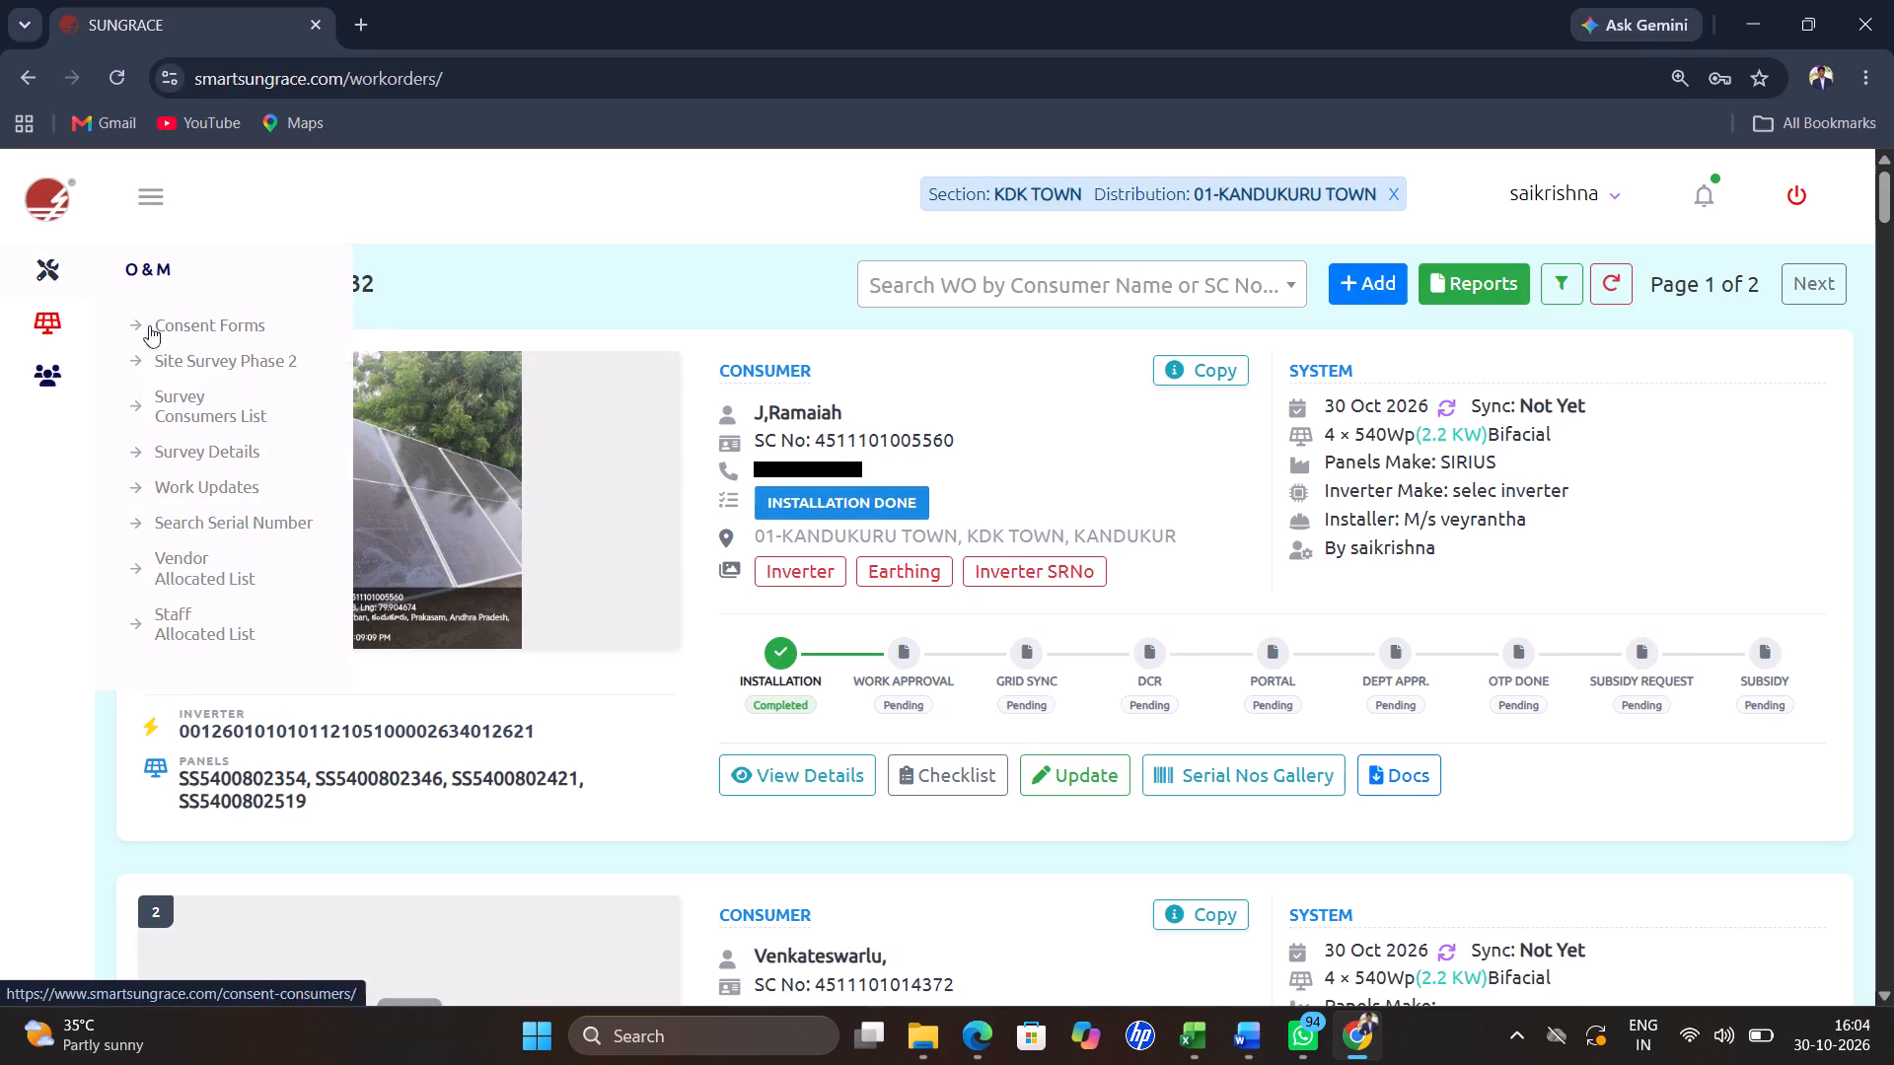
pyautogui.click(190, 399)
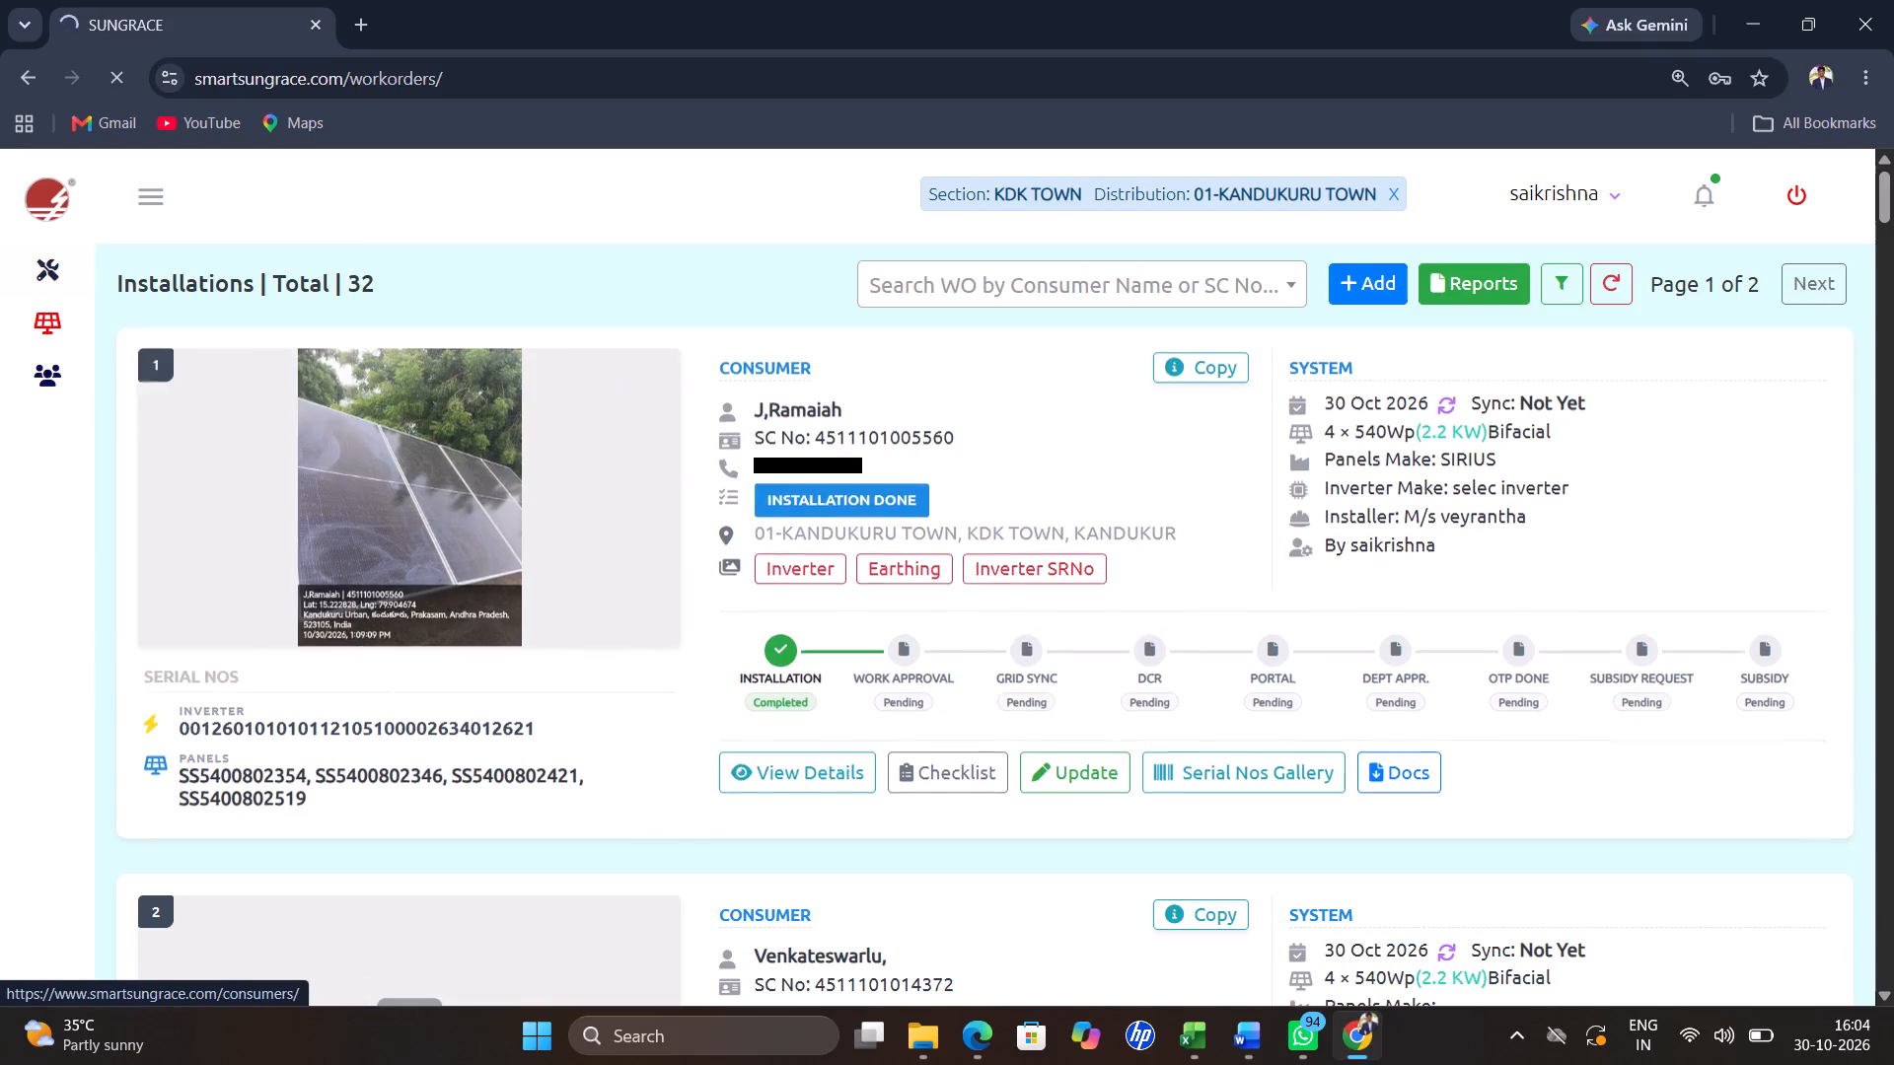
pyautogui.click(957, 282)
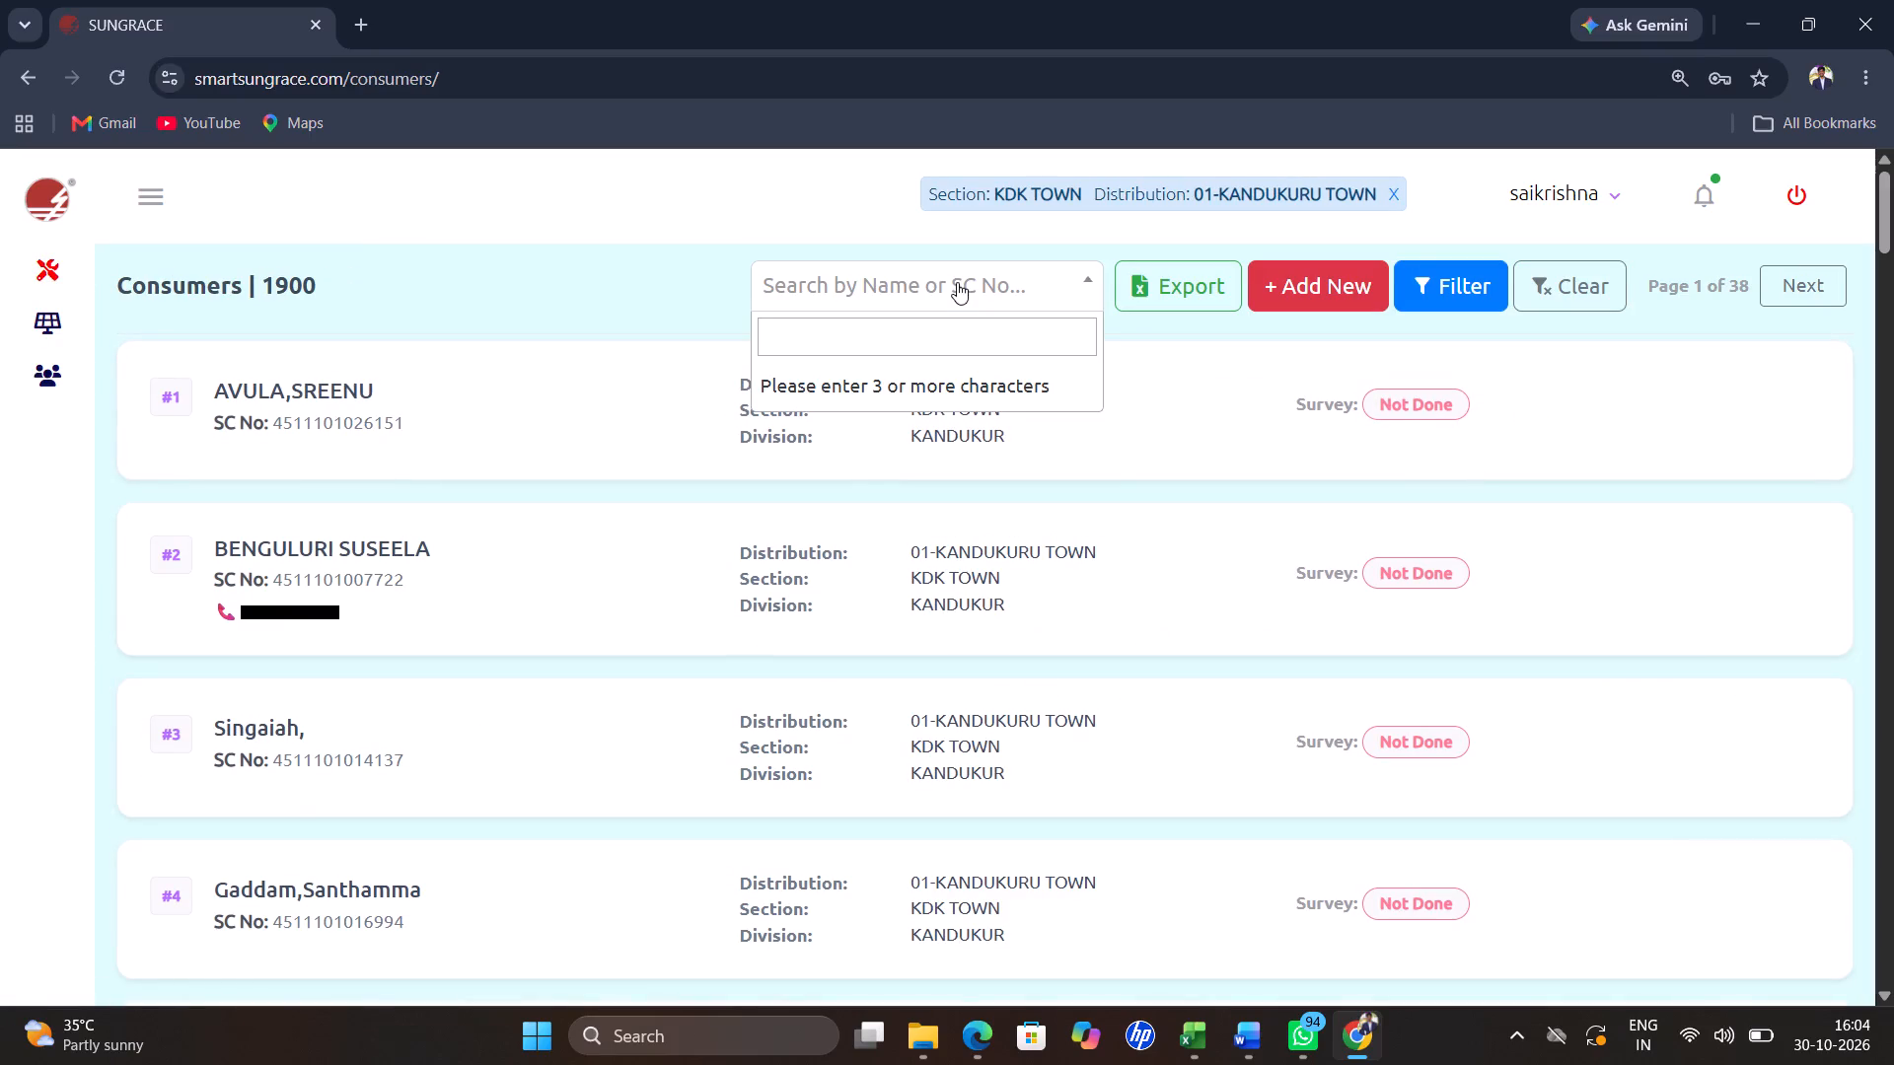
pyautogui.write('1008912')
pyautogui.click(929, 371)
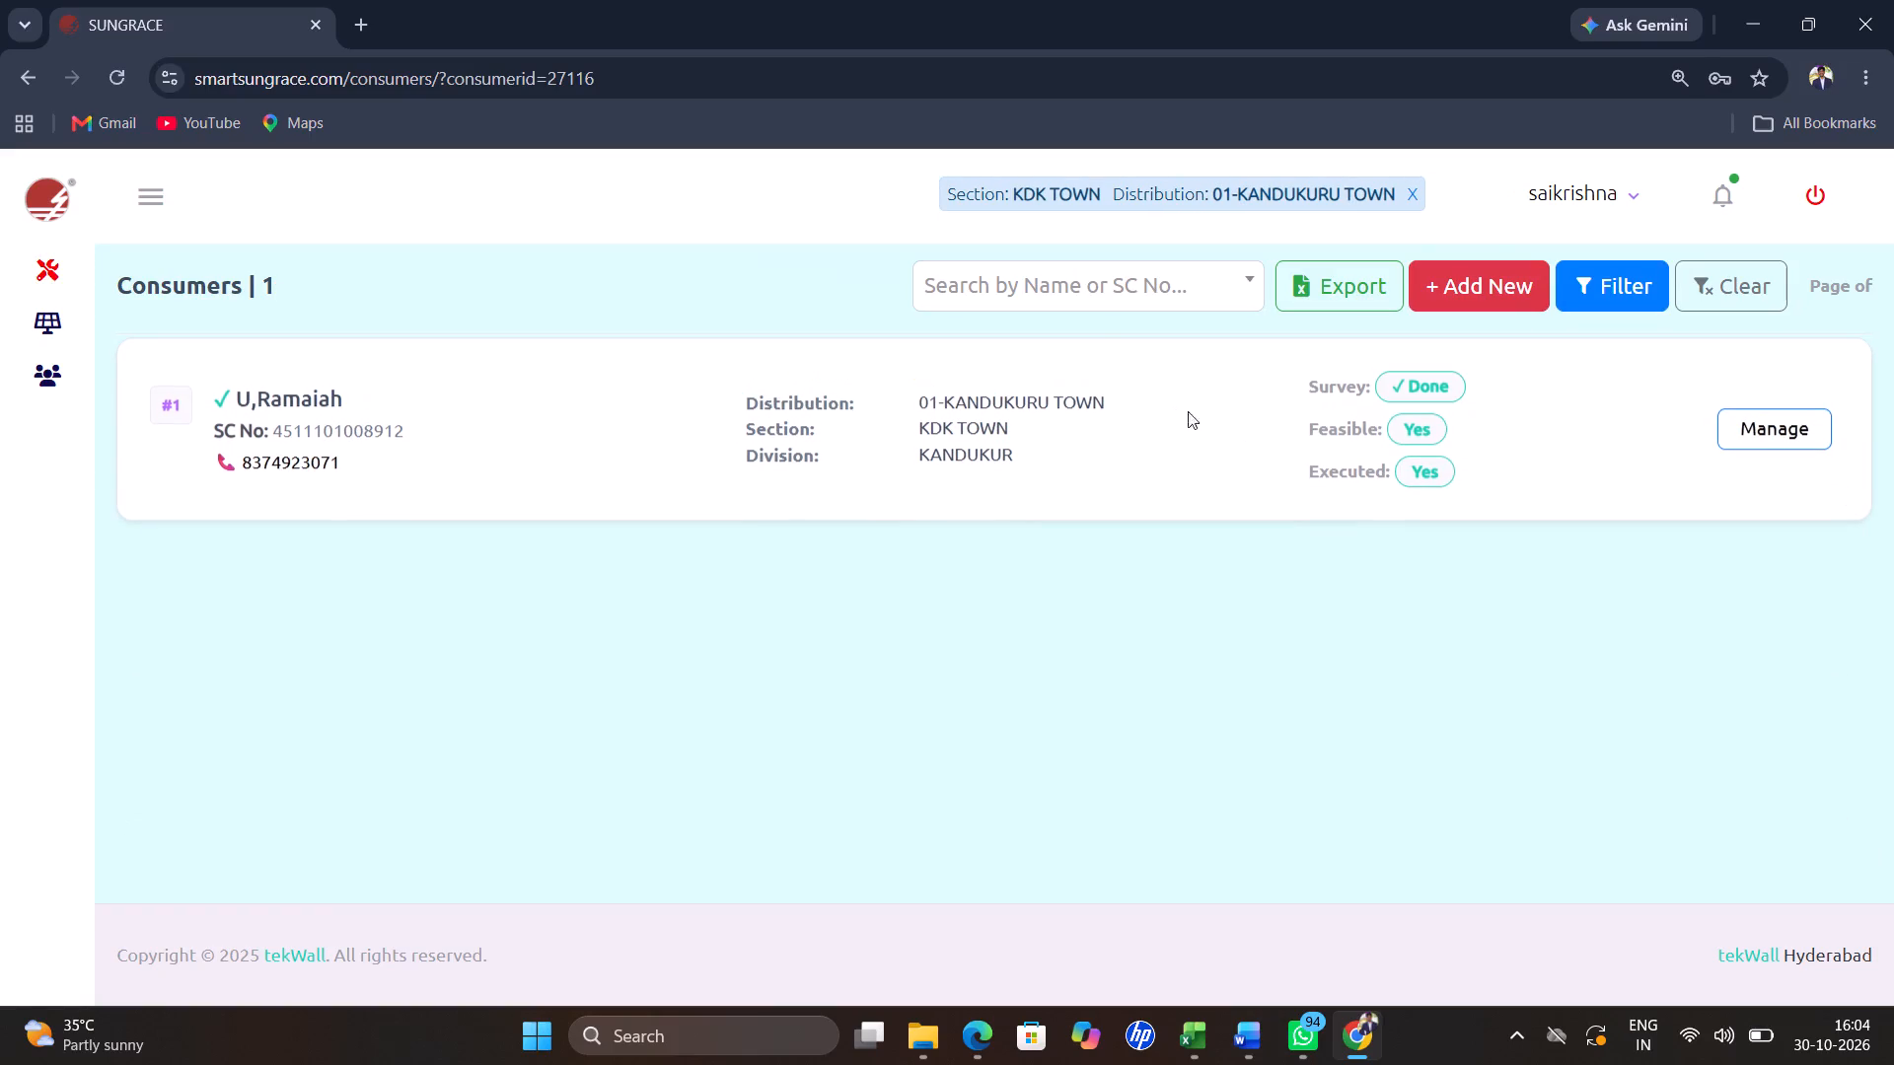
pyautogui.click(1060, 285)
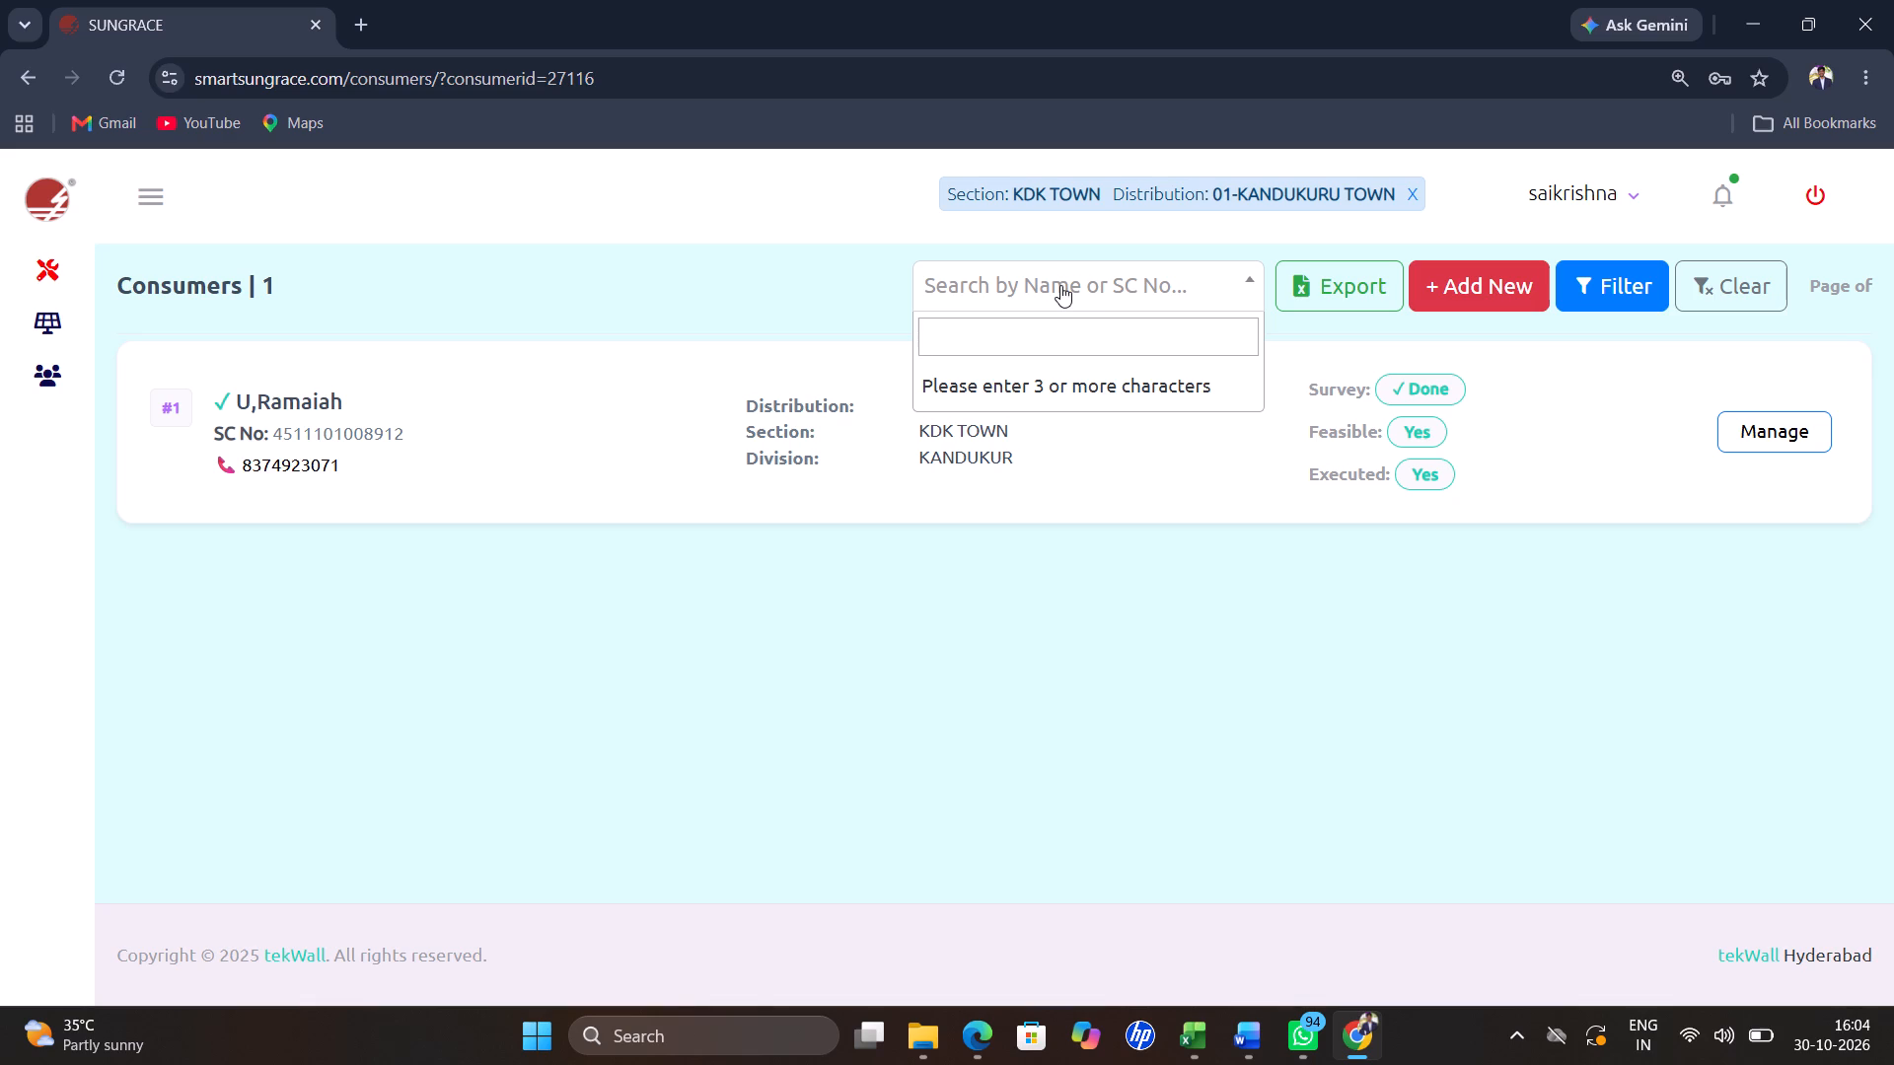
pyautogui.write('23226')
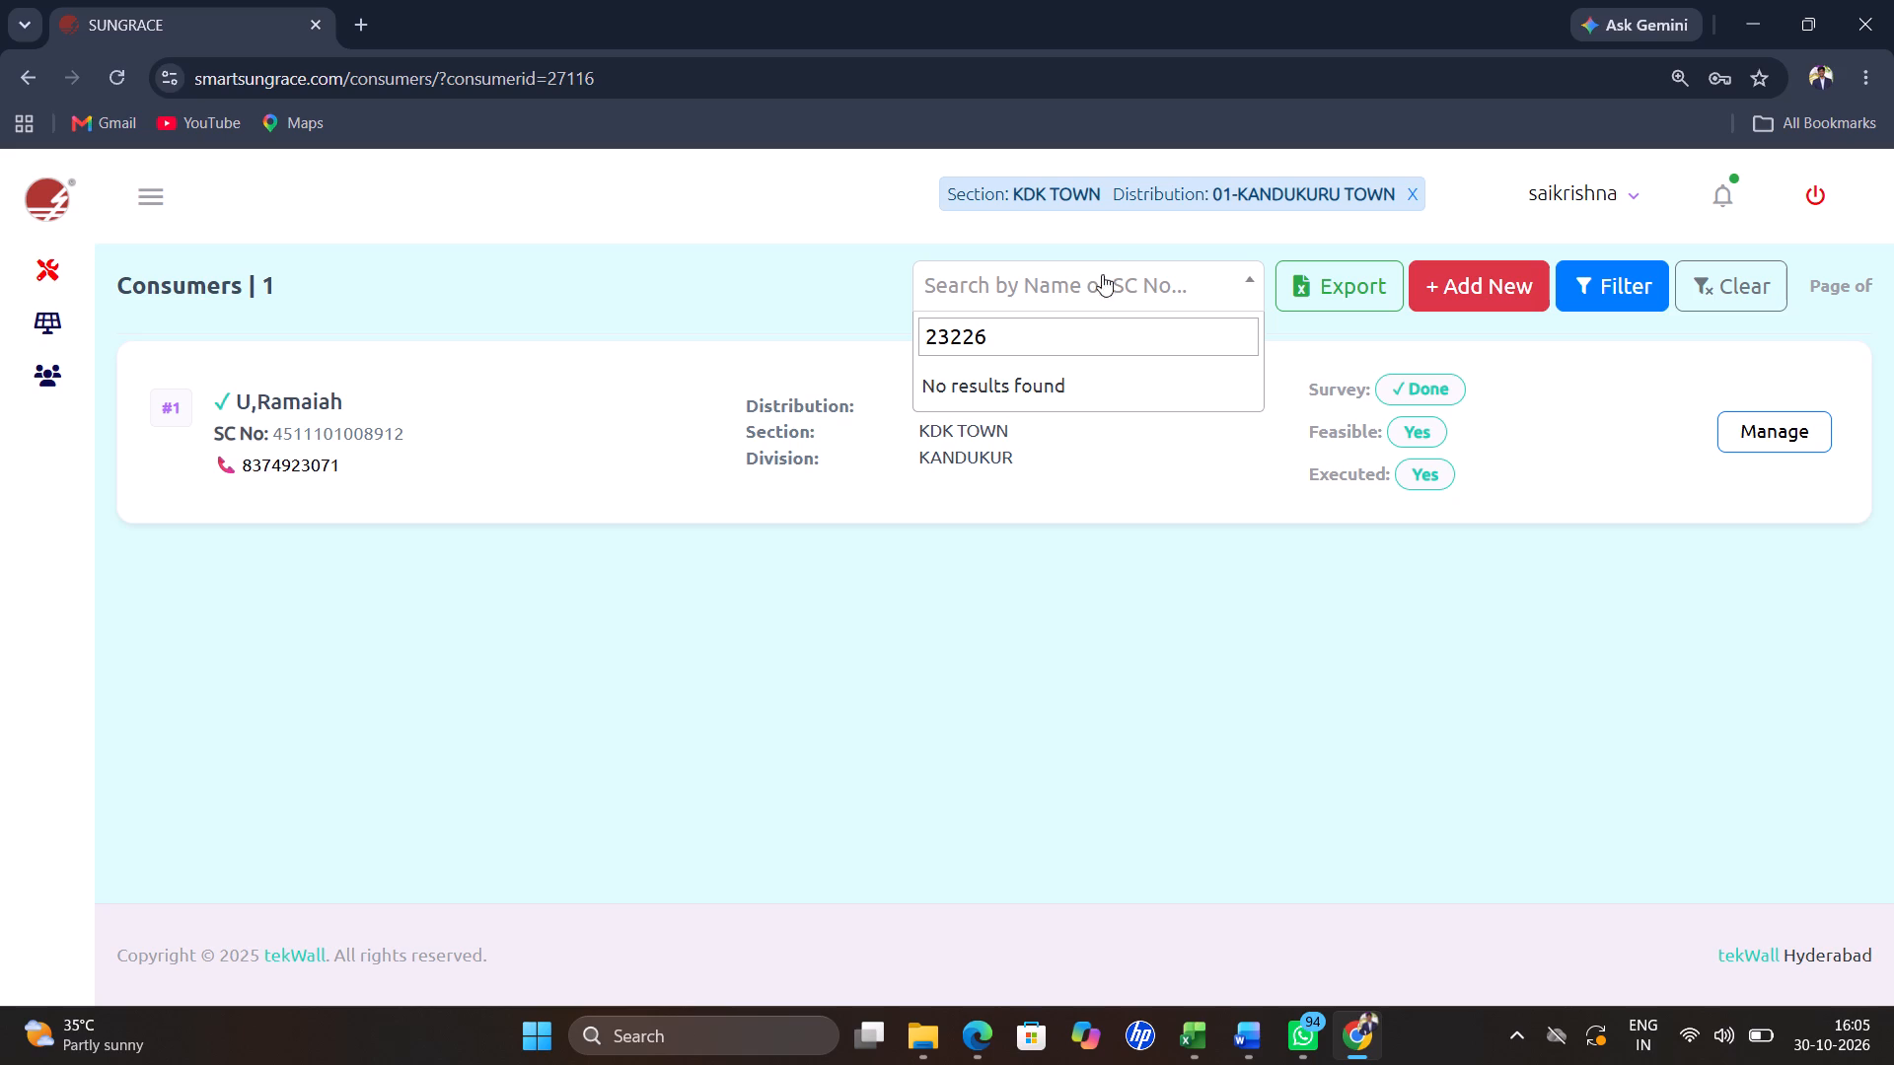
pyautogui.click(1069, 321)
pyautogui.press('BackSpace')
pyautogui.press('BackSpace')
pyautogui.press('BackSpace')
pyautogui.press('BackSpace')
pyautogui.press('BackSpace')
pyautogui.press('BackSpace')
pyautogui.press('BackSpace')
pyautogui.press('BackSpace')
pyautogui.press('BackSpace')
pyautogui.press('BackSpace')
pyautogui.press('BackSpace')
pyautogui.press('BackSpace')
pyautogui.press('BackSpace')
pyautogui.press('BackSpace')
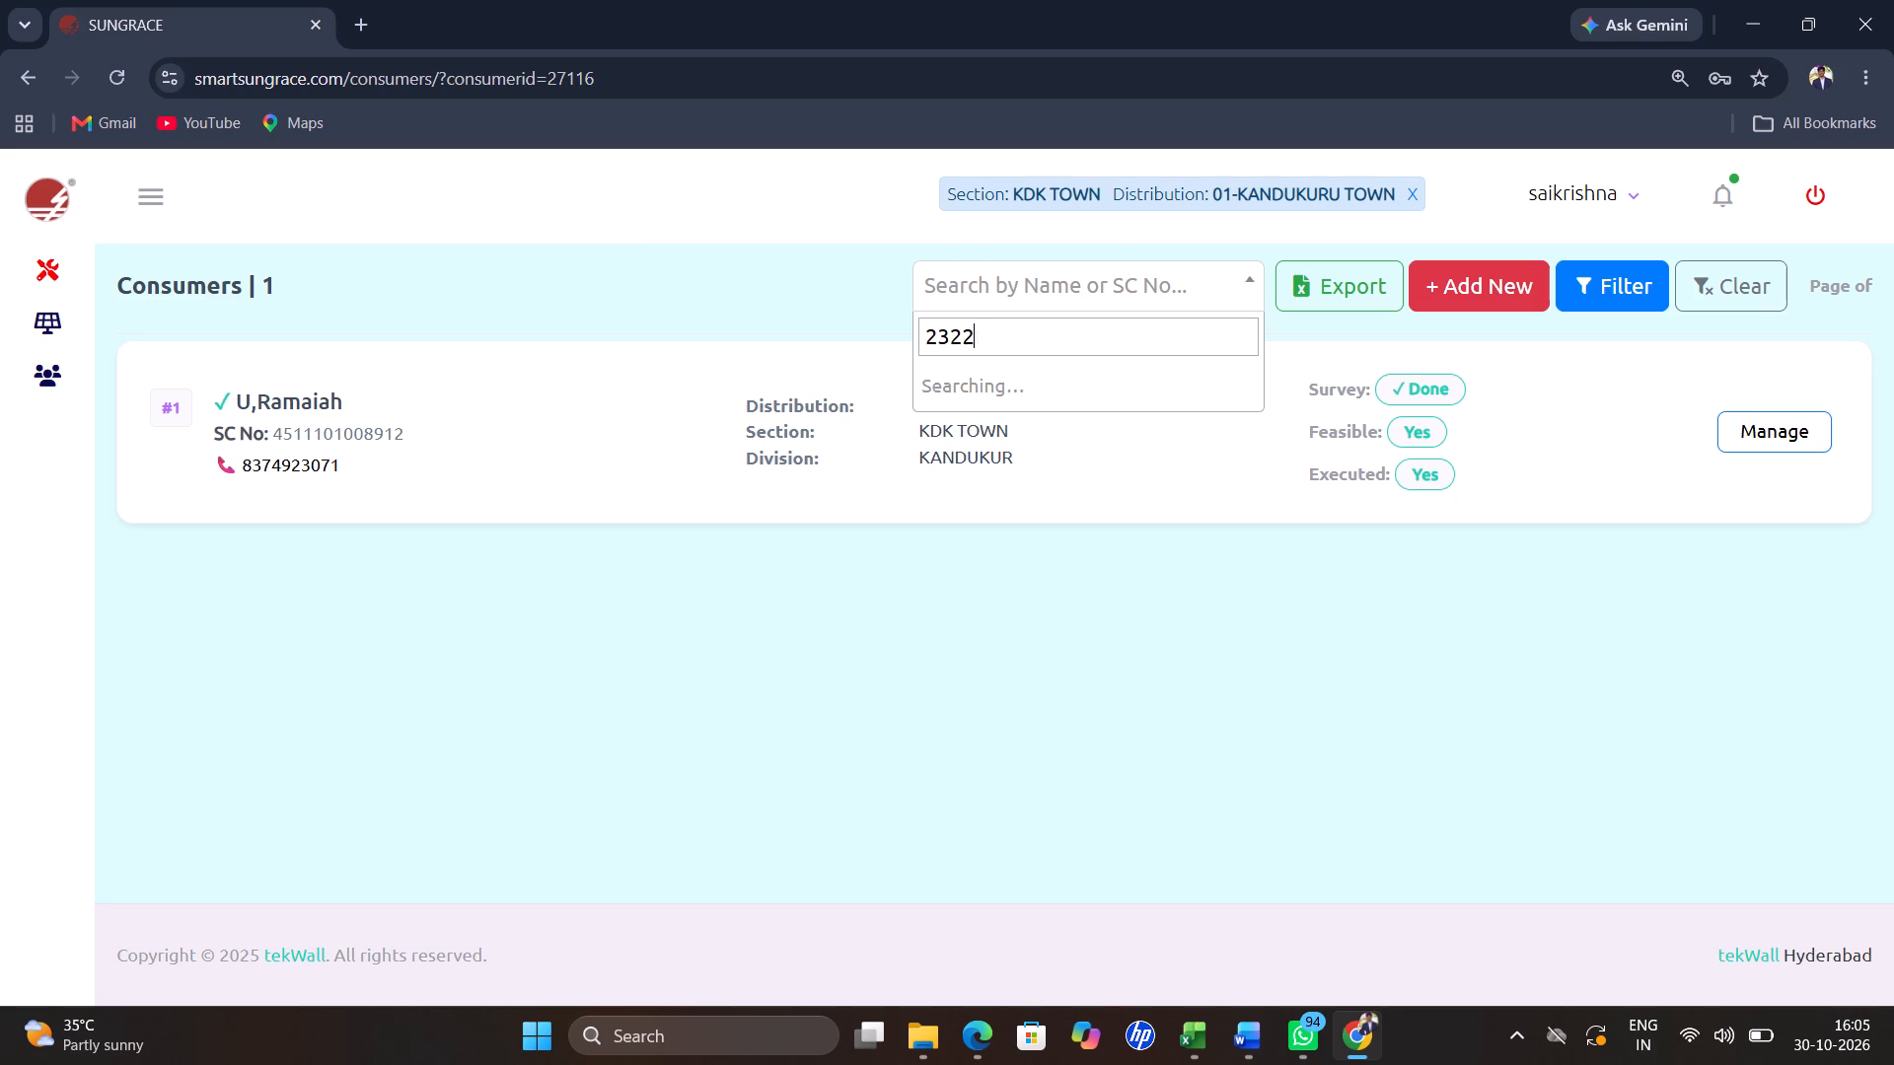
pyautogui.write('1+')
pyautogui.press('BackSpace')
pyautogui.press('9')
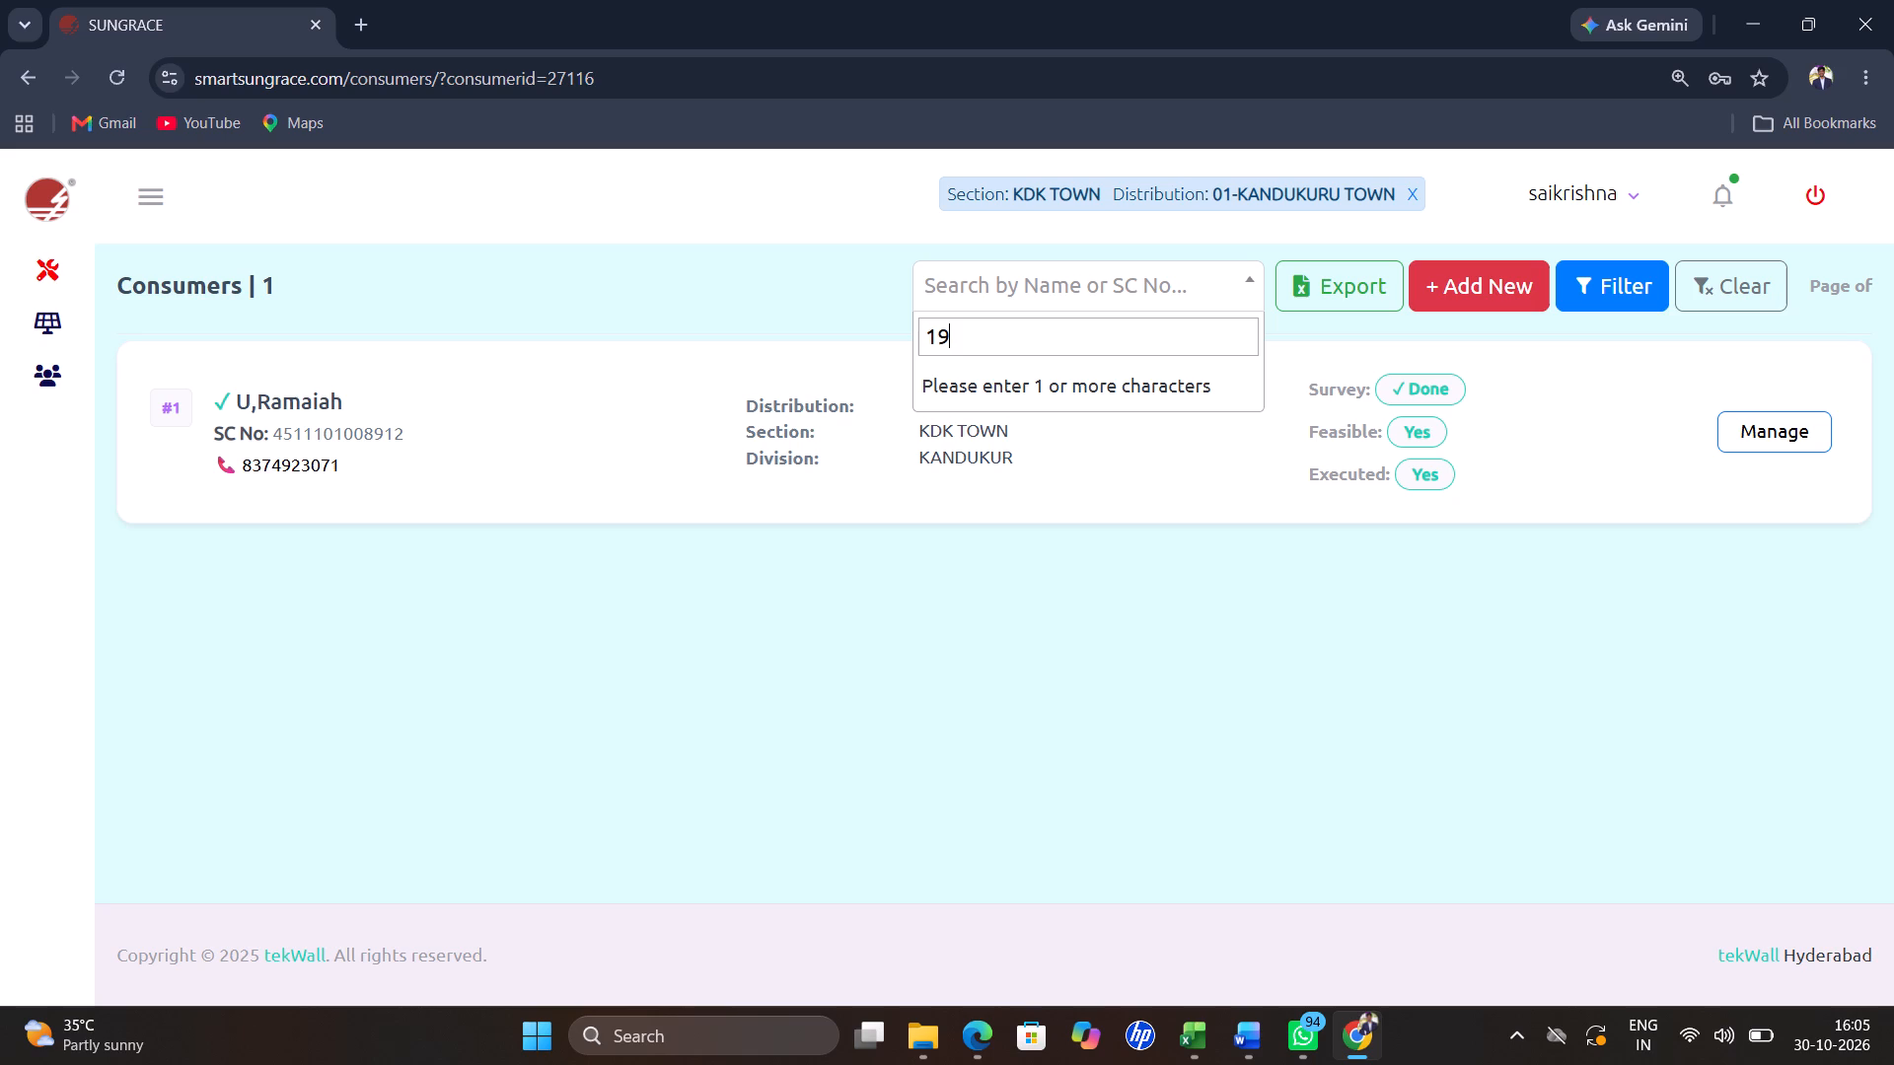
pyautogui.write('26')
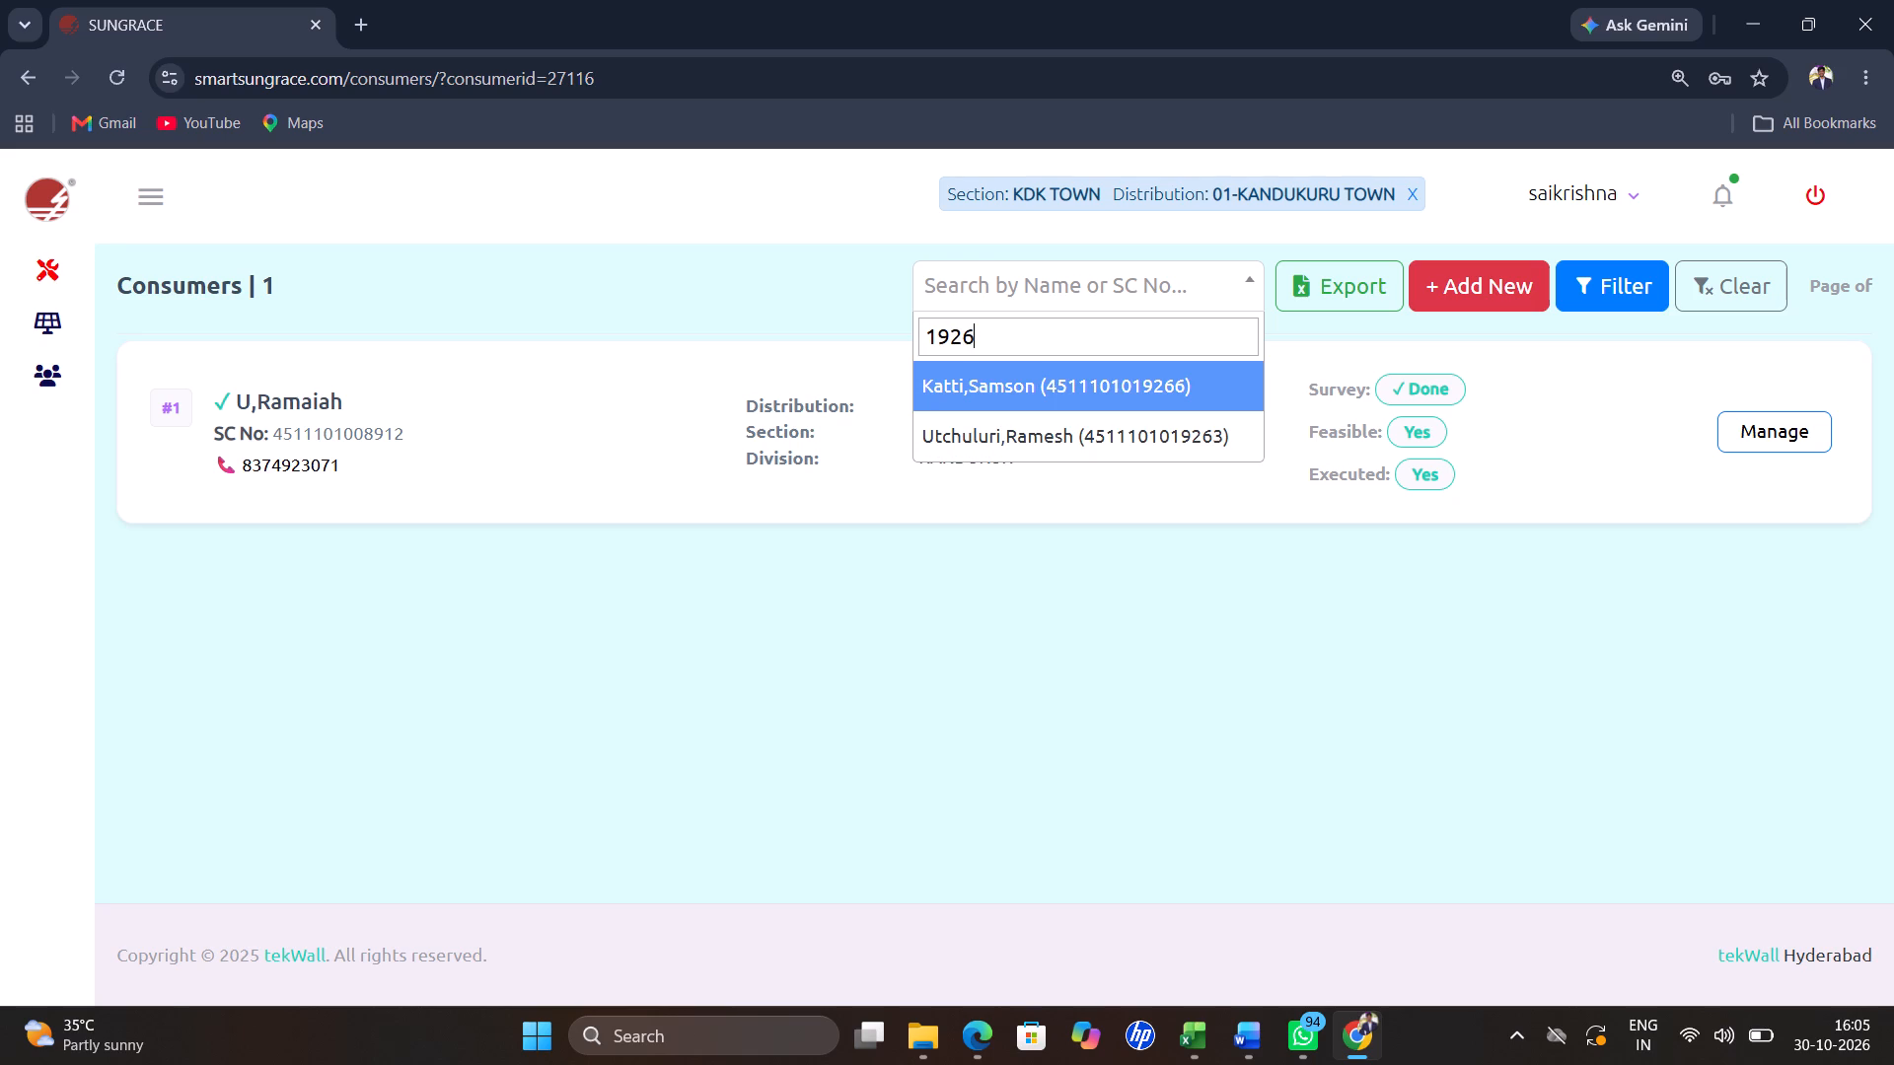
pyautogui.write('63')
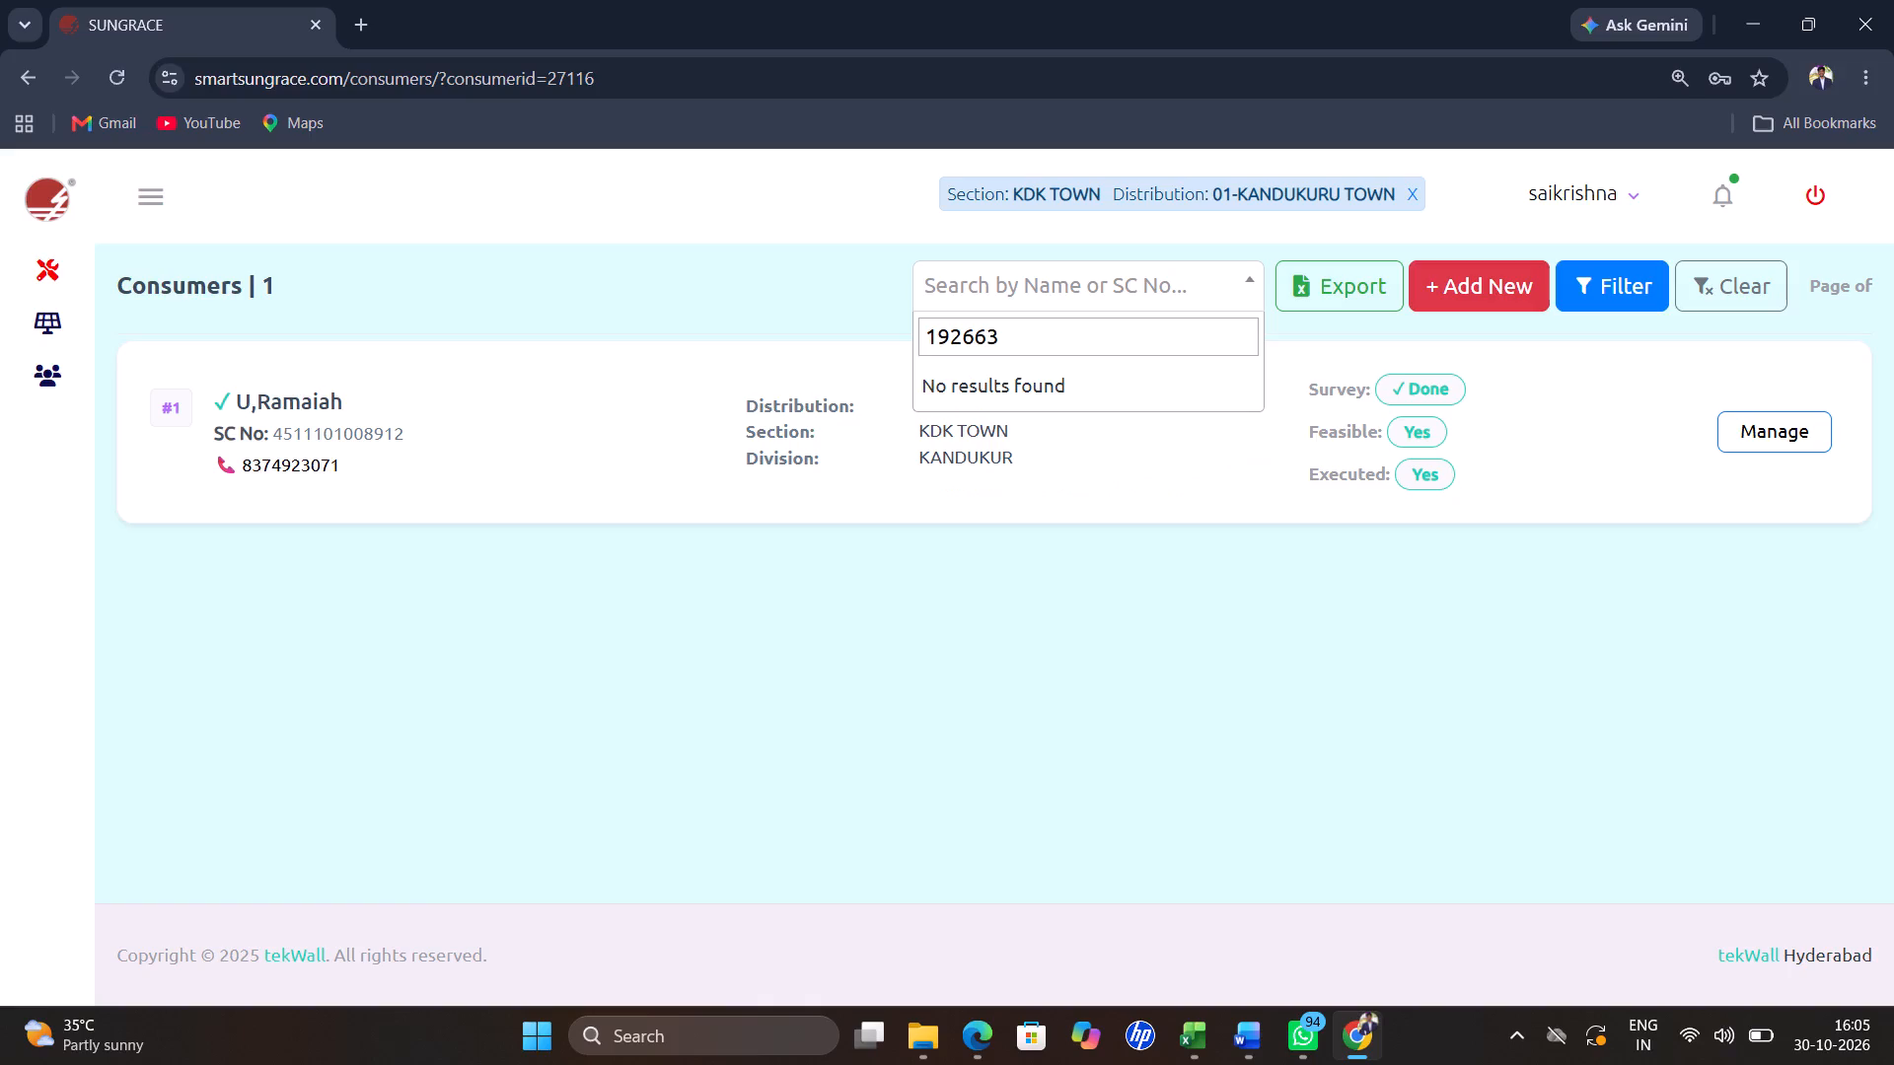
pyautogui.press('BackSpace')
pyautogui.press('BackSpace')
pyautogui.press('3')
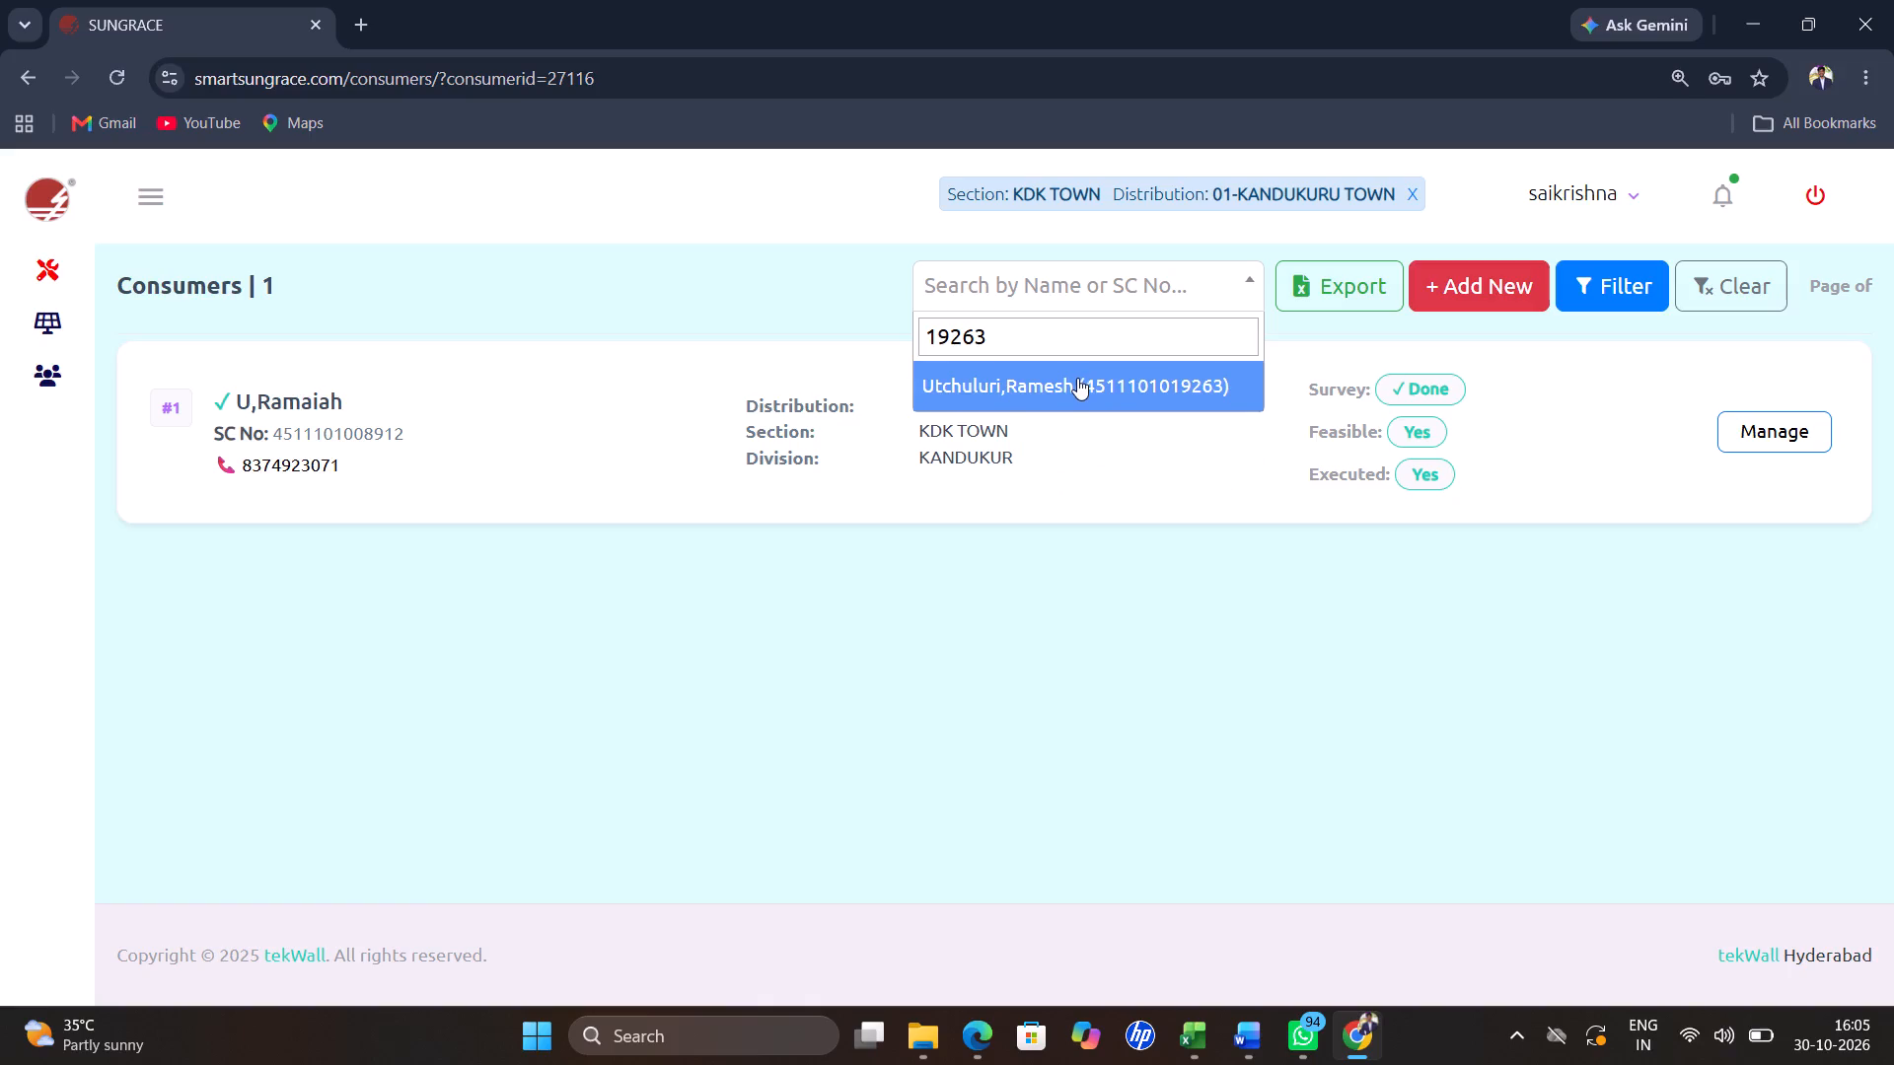
pyautogui.click(1077, 379)
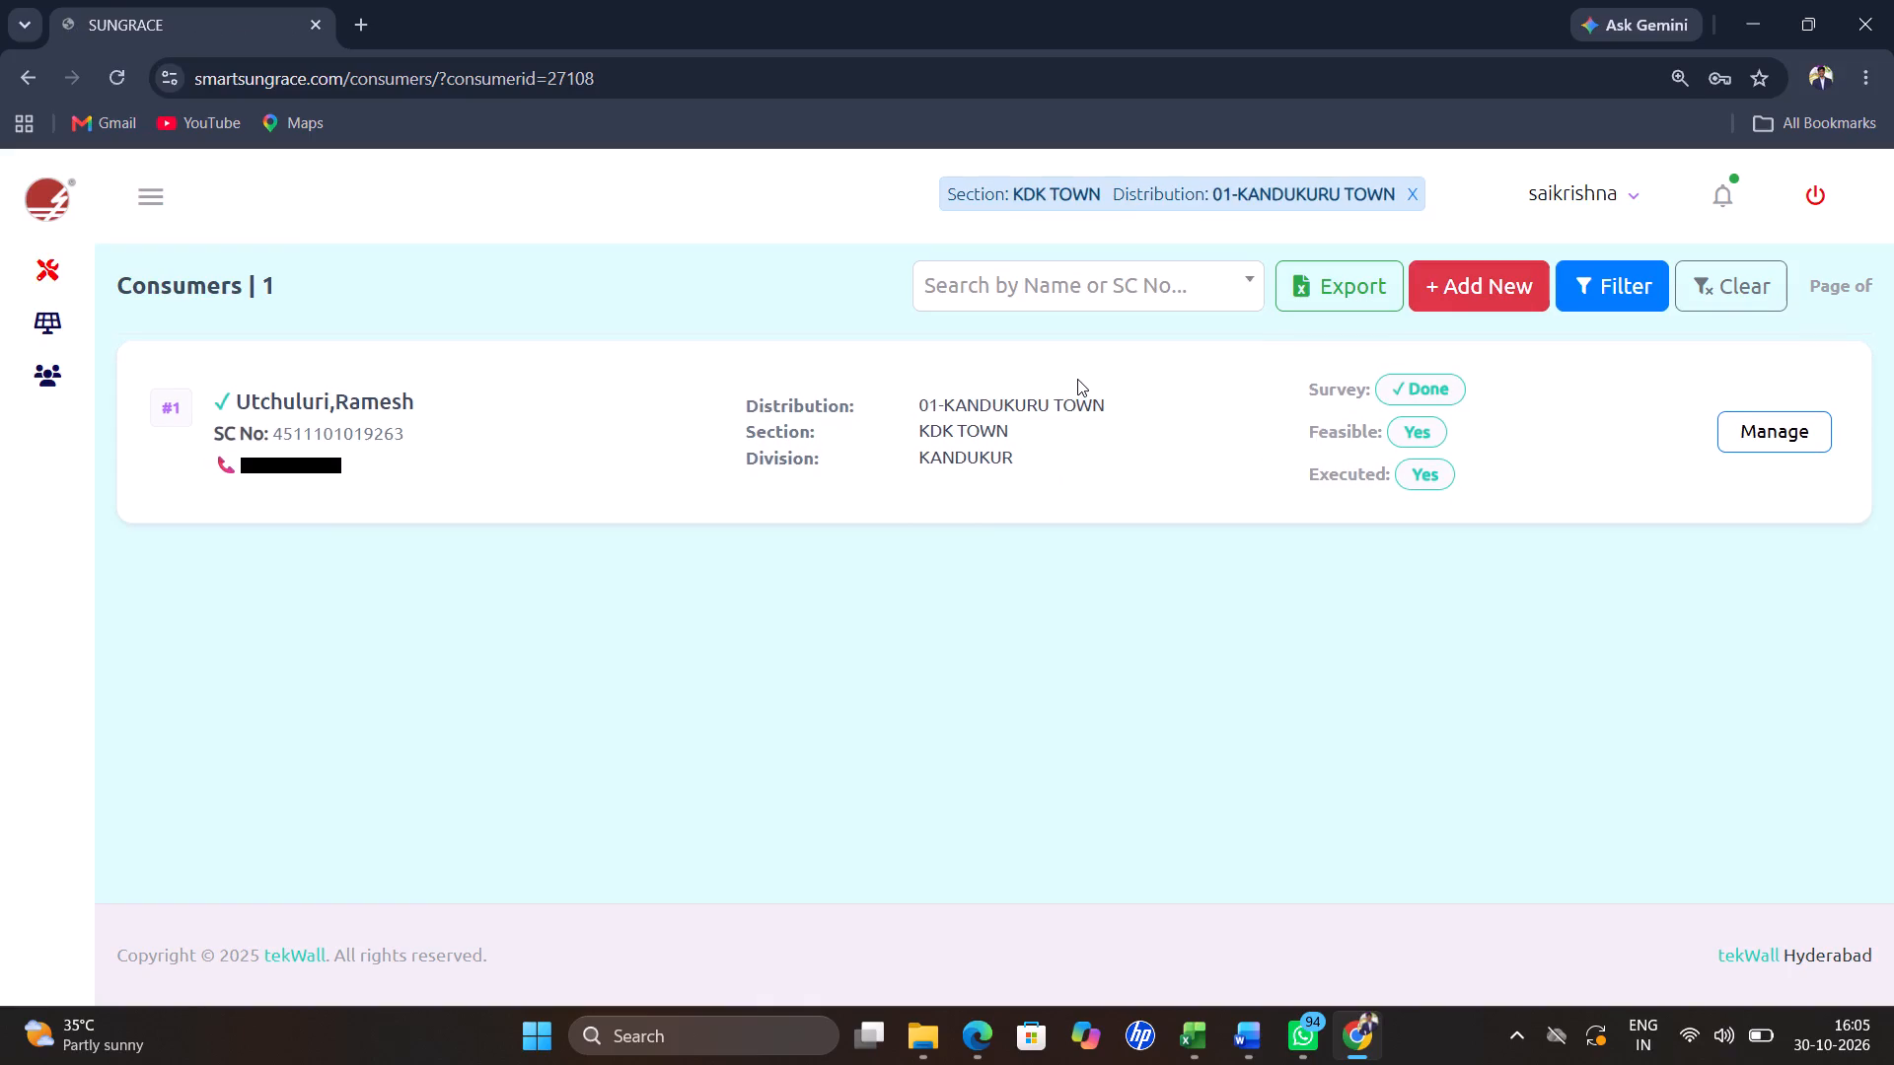
pyautogui.click(1074, 276)
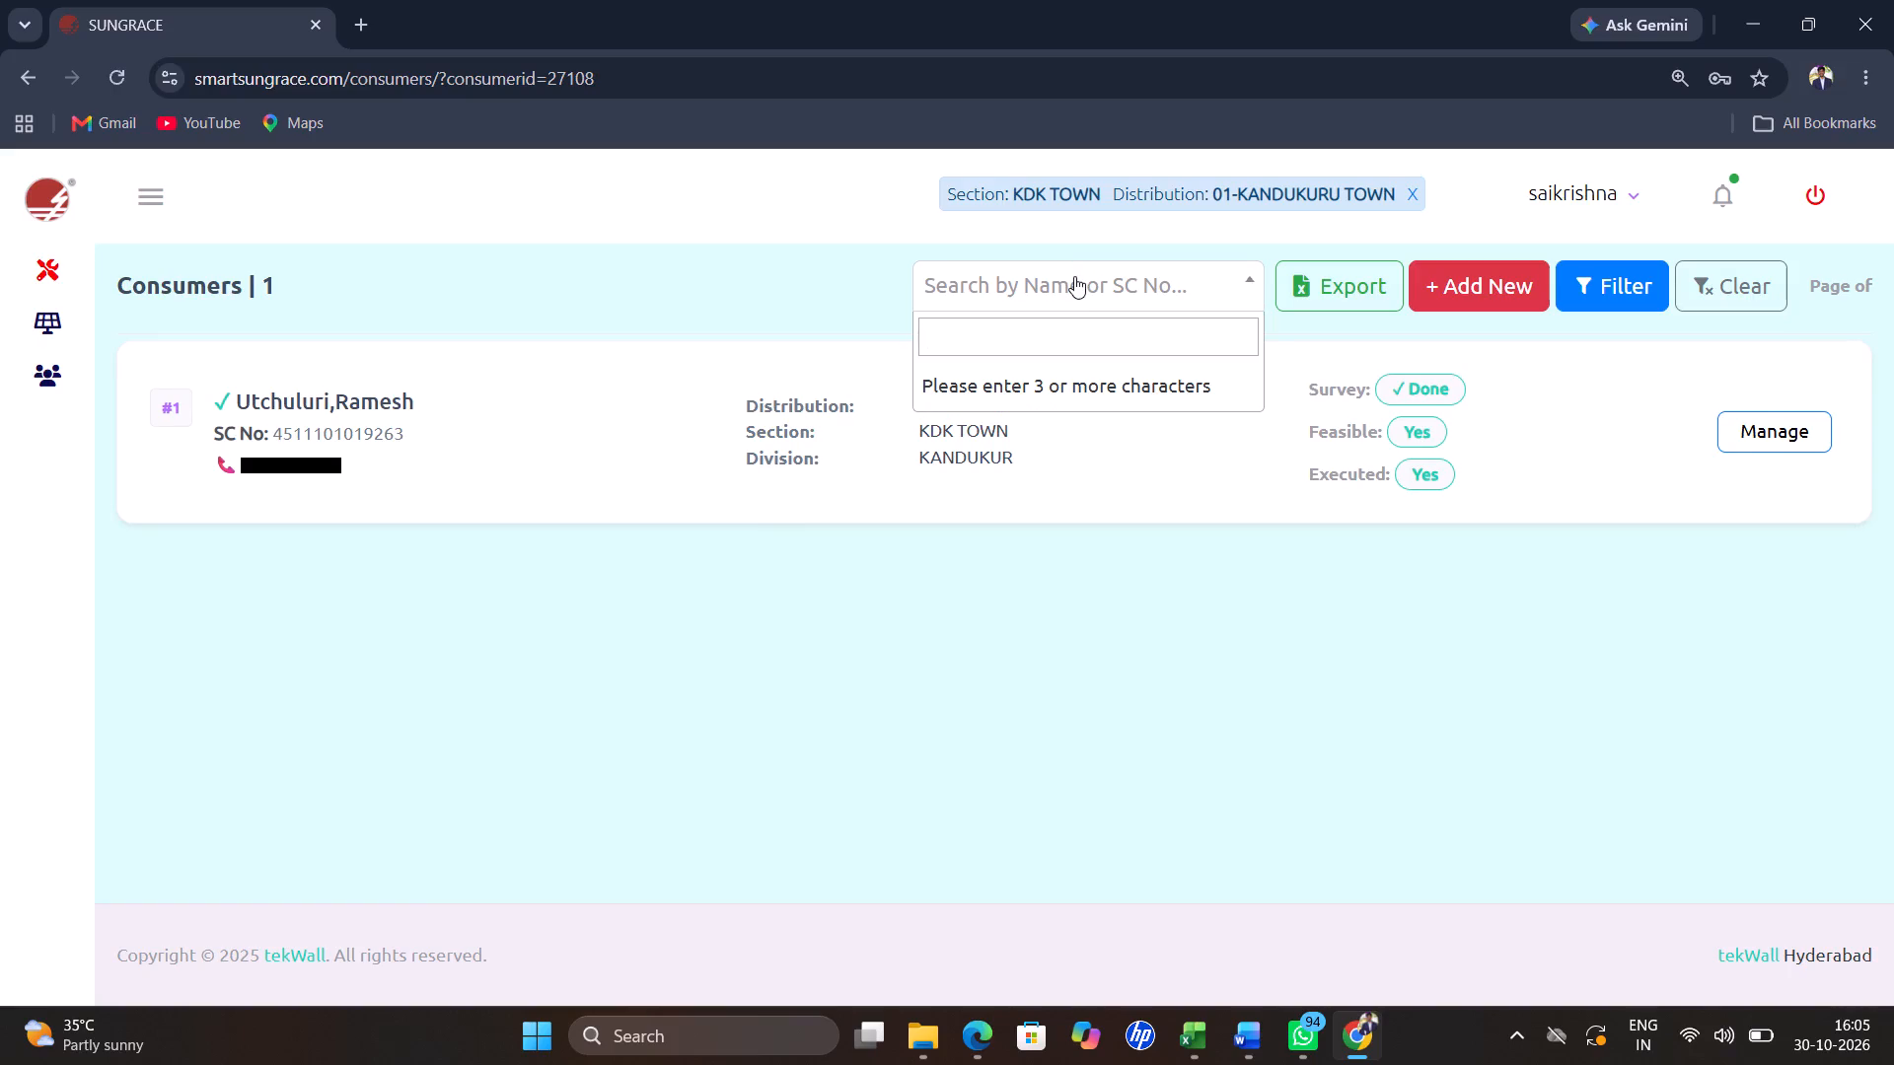
pyautogui.write('8623')
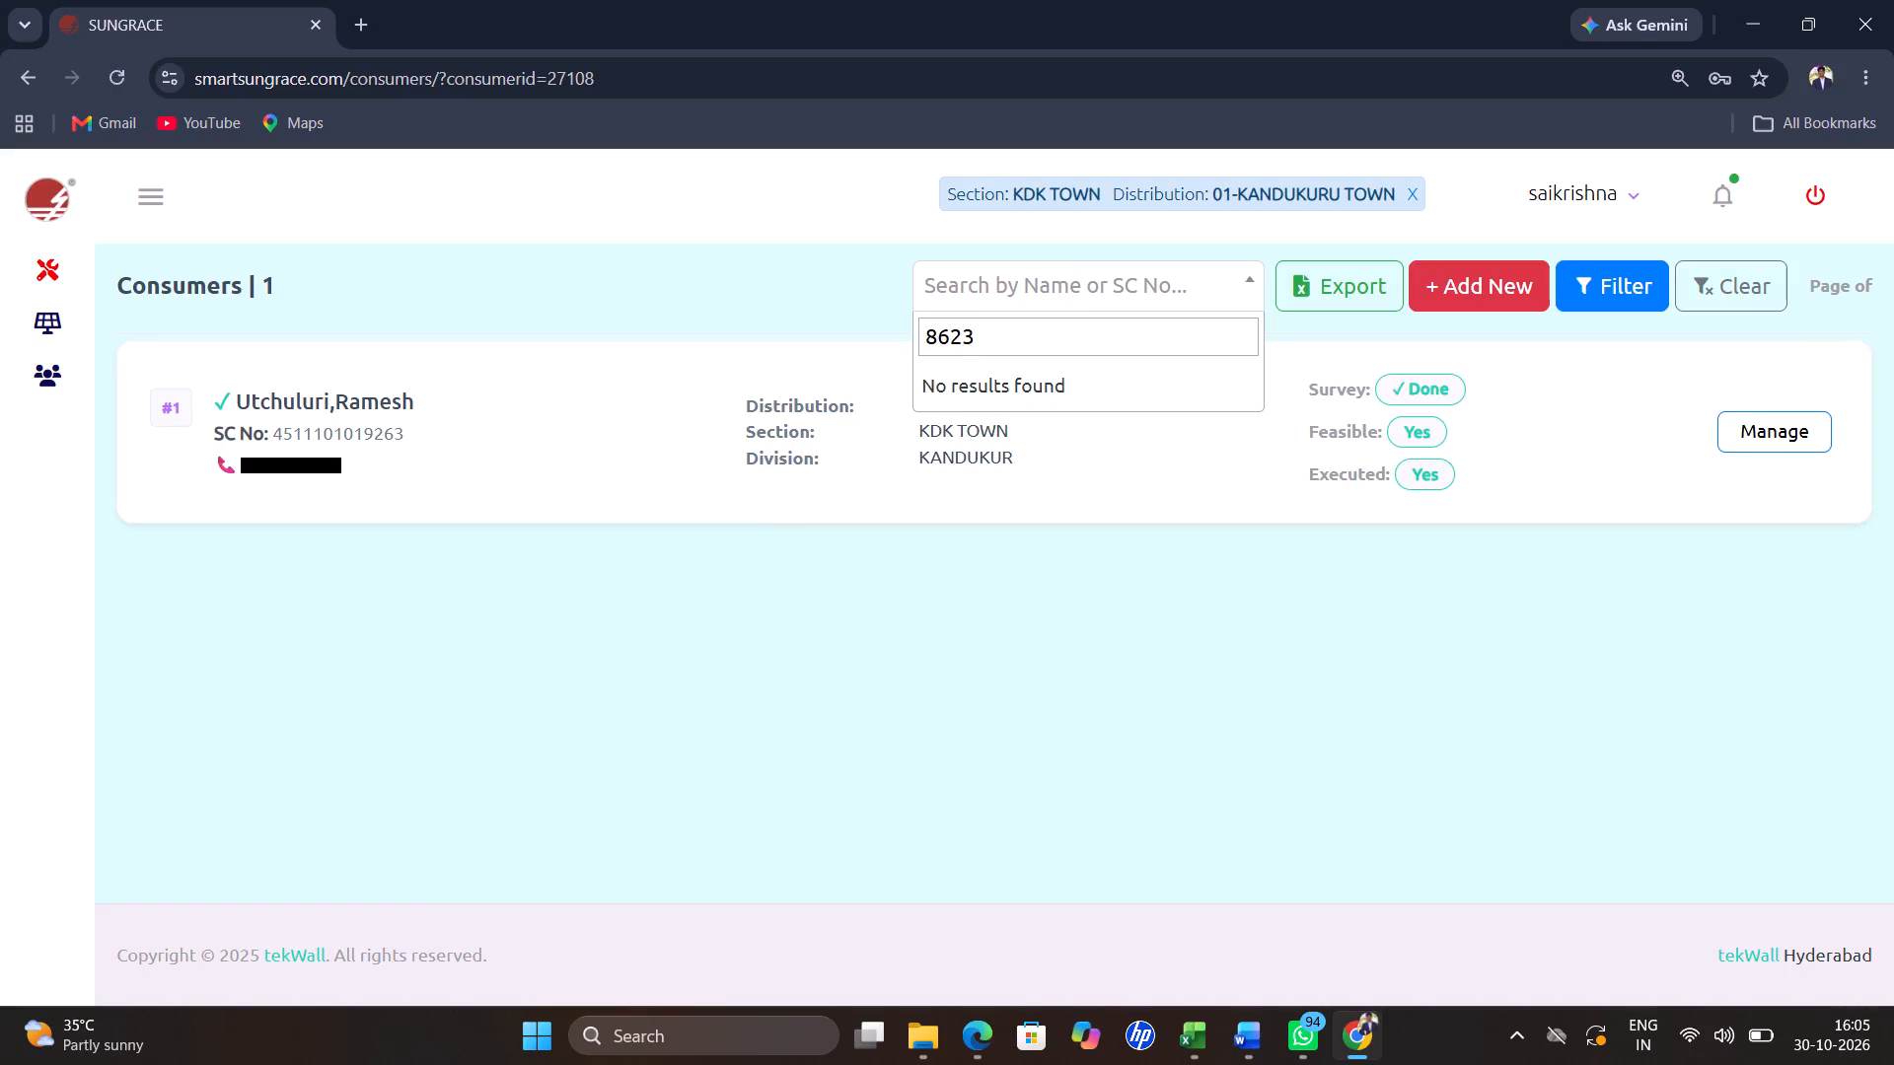
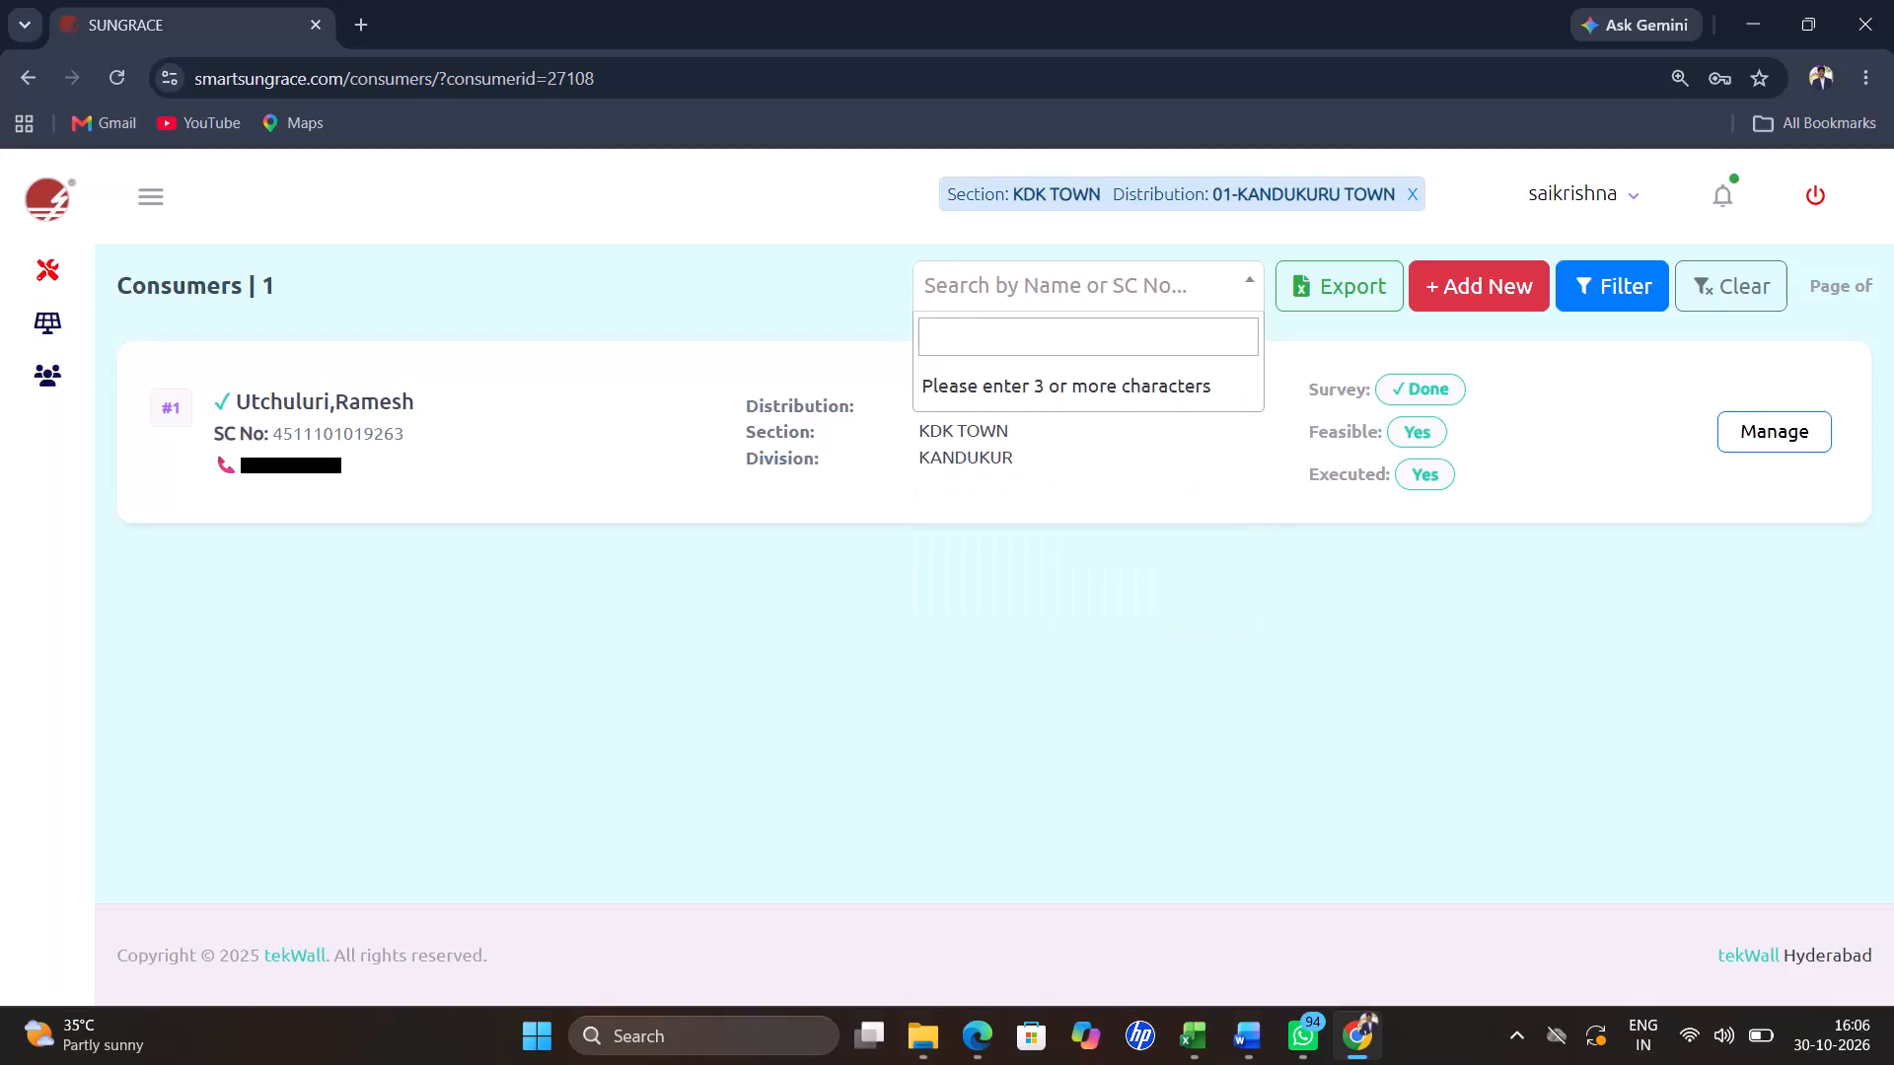
pyautogui.press('2')
pyautogui.write('708')
pyautogui.press('5')
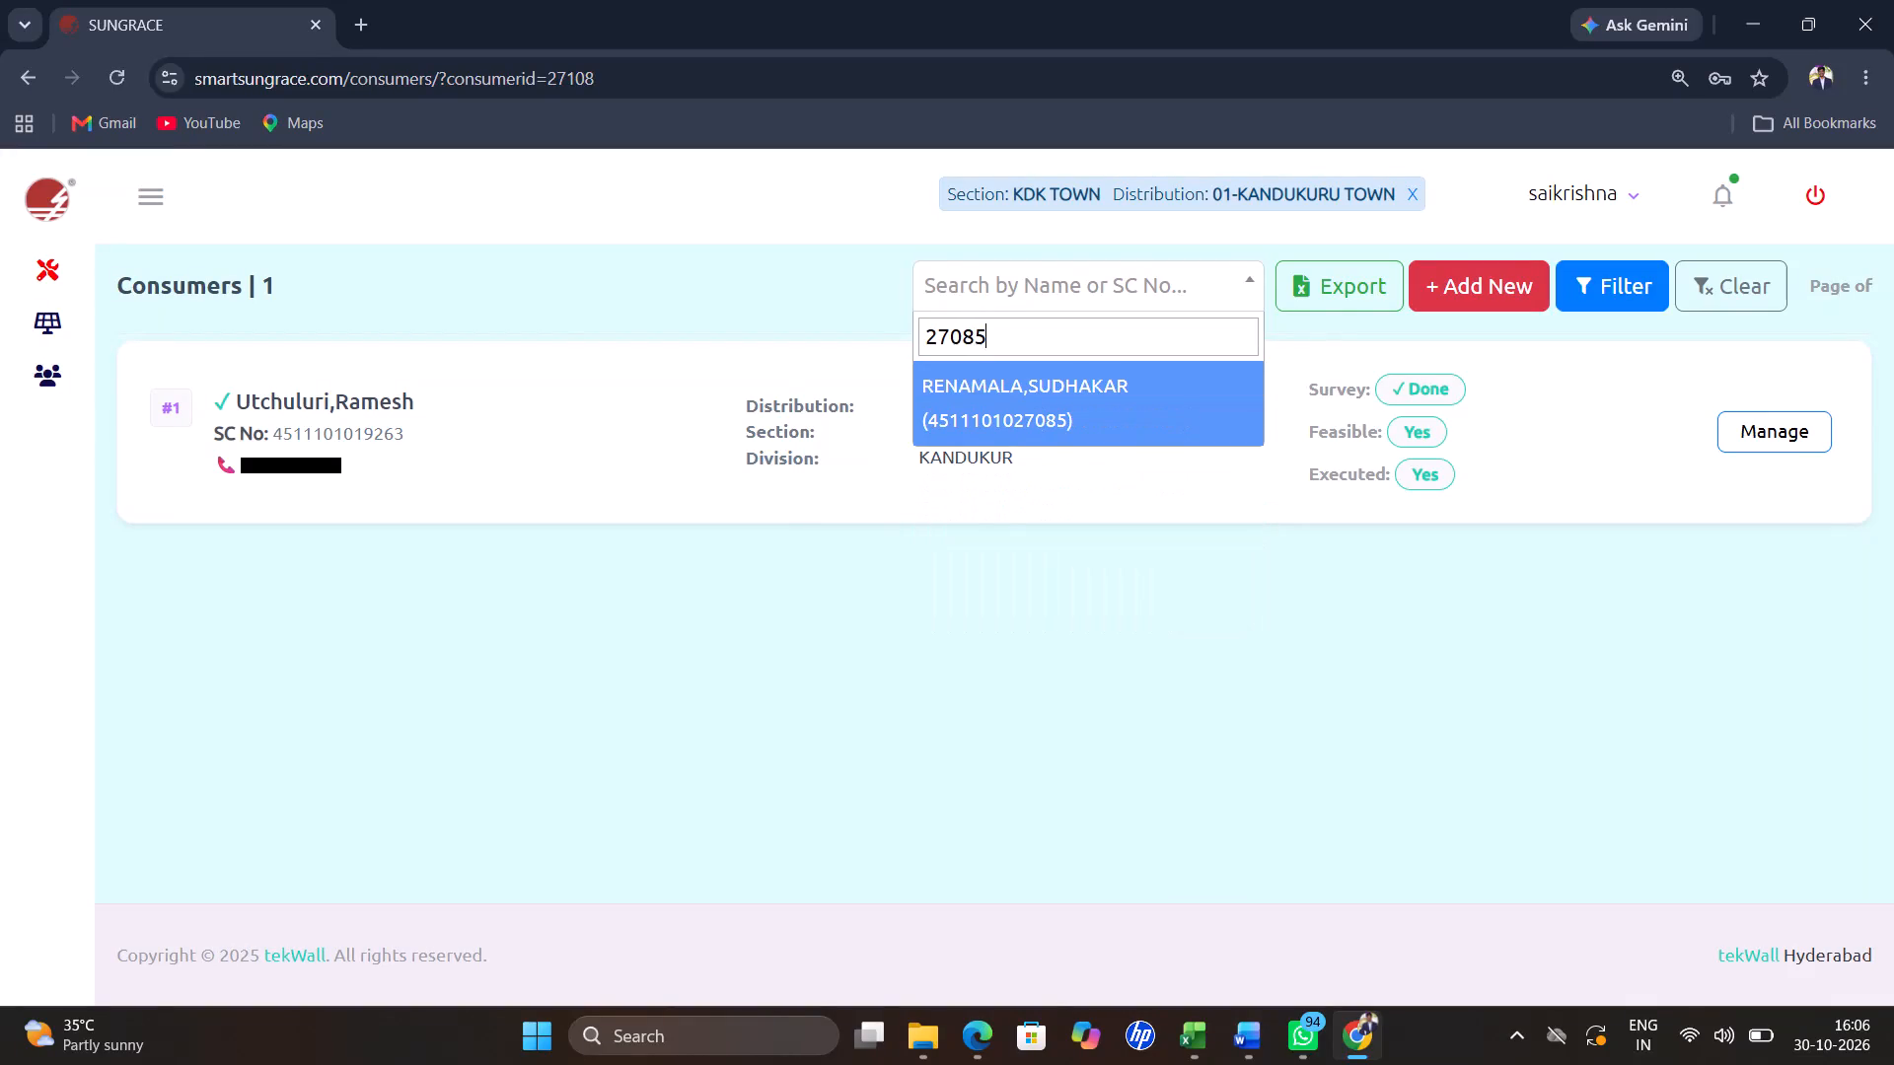
pyautogui.click(1060, 387)
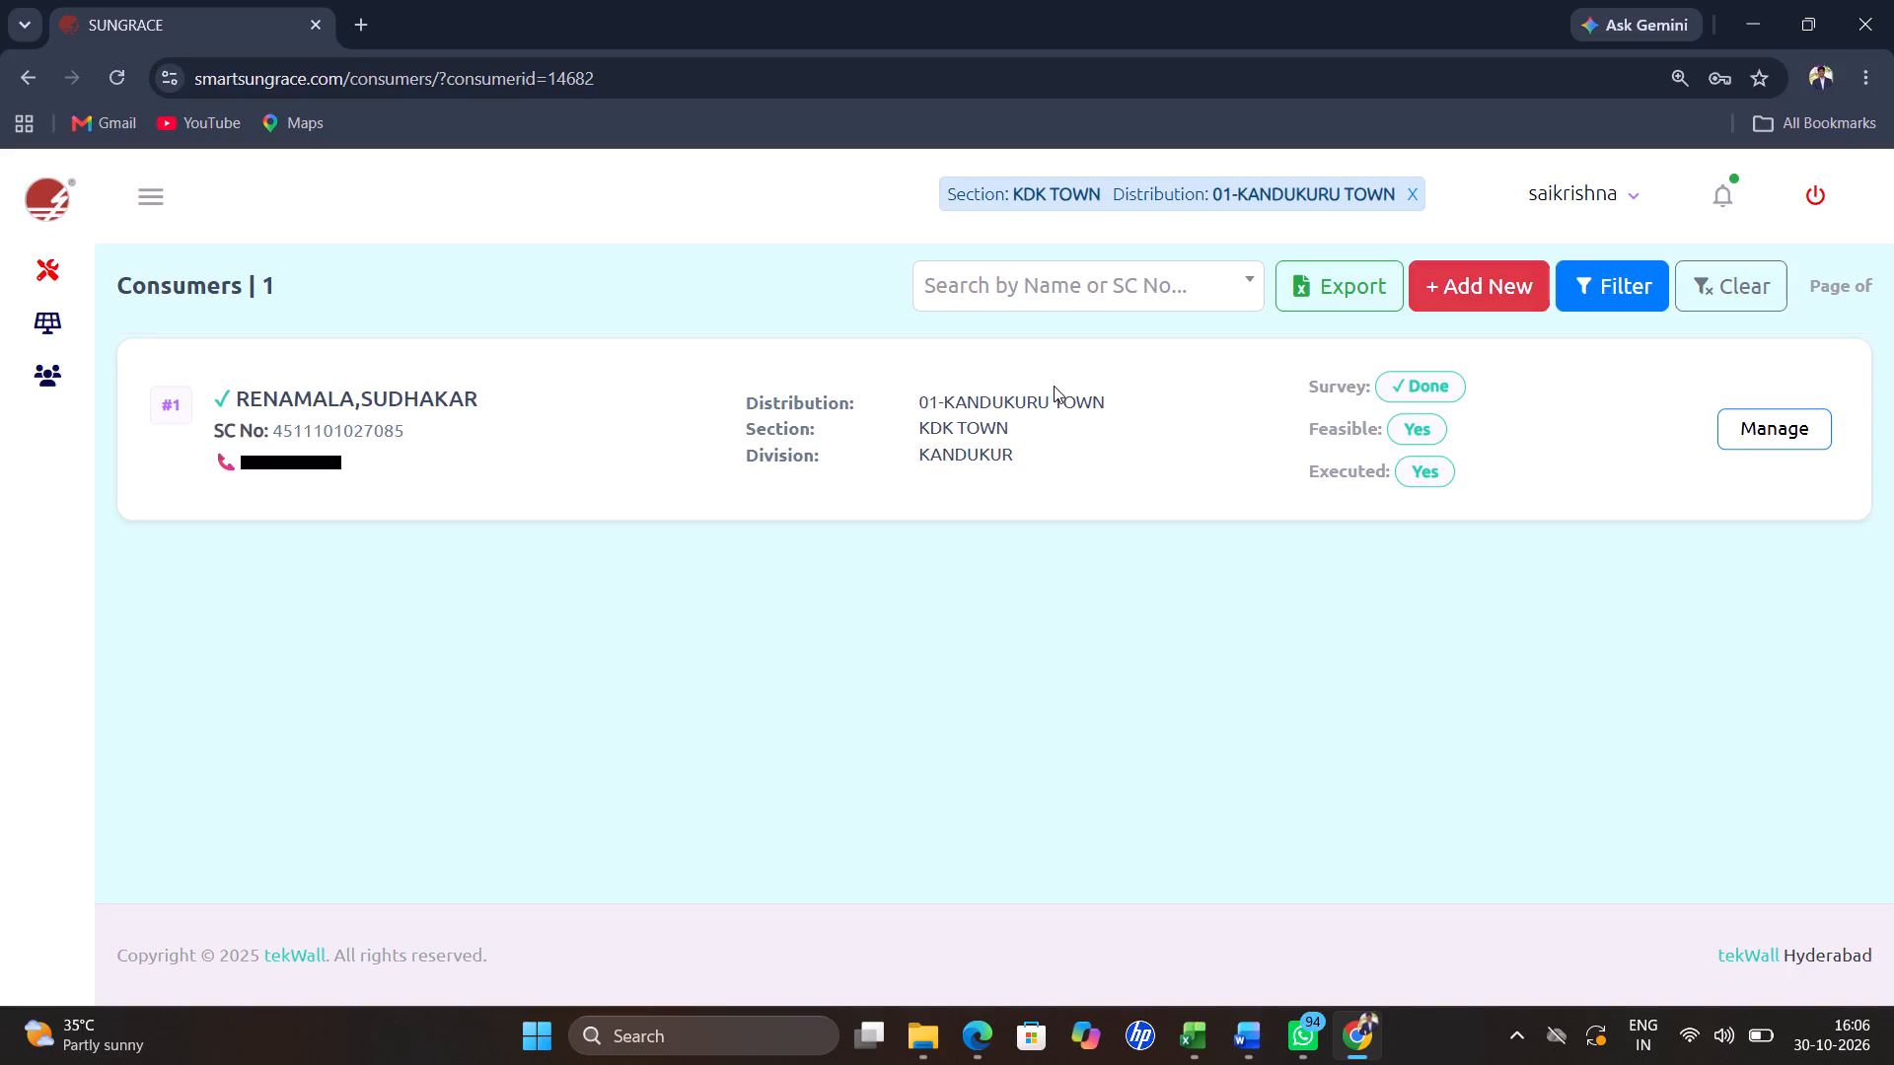
pyautogui.click(1033, 278)
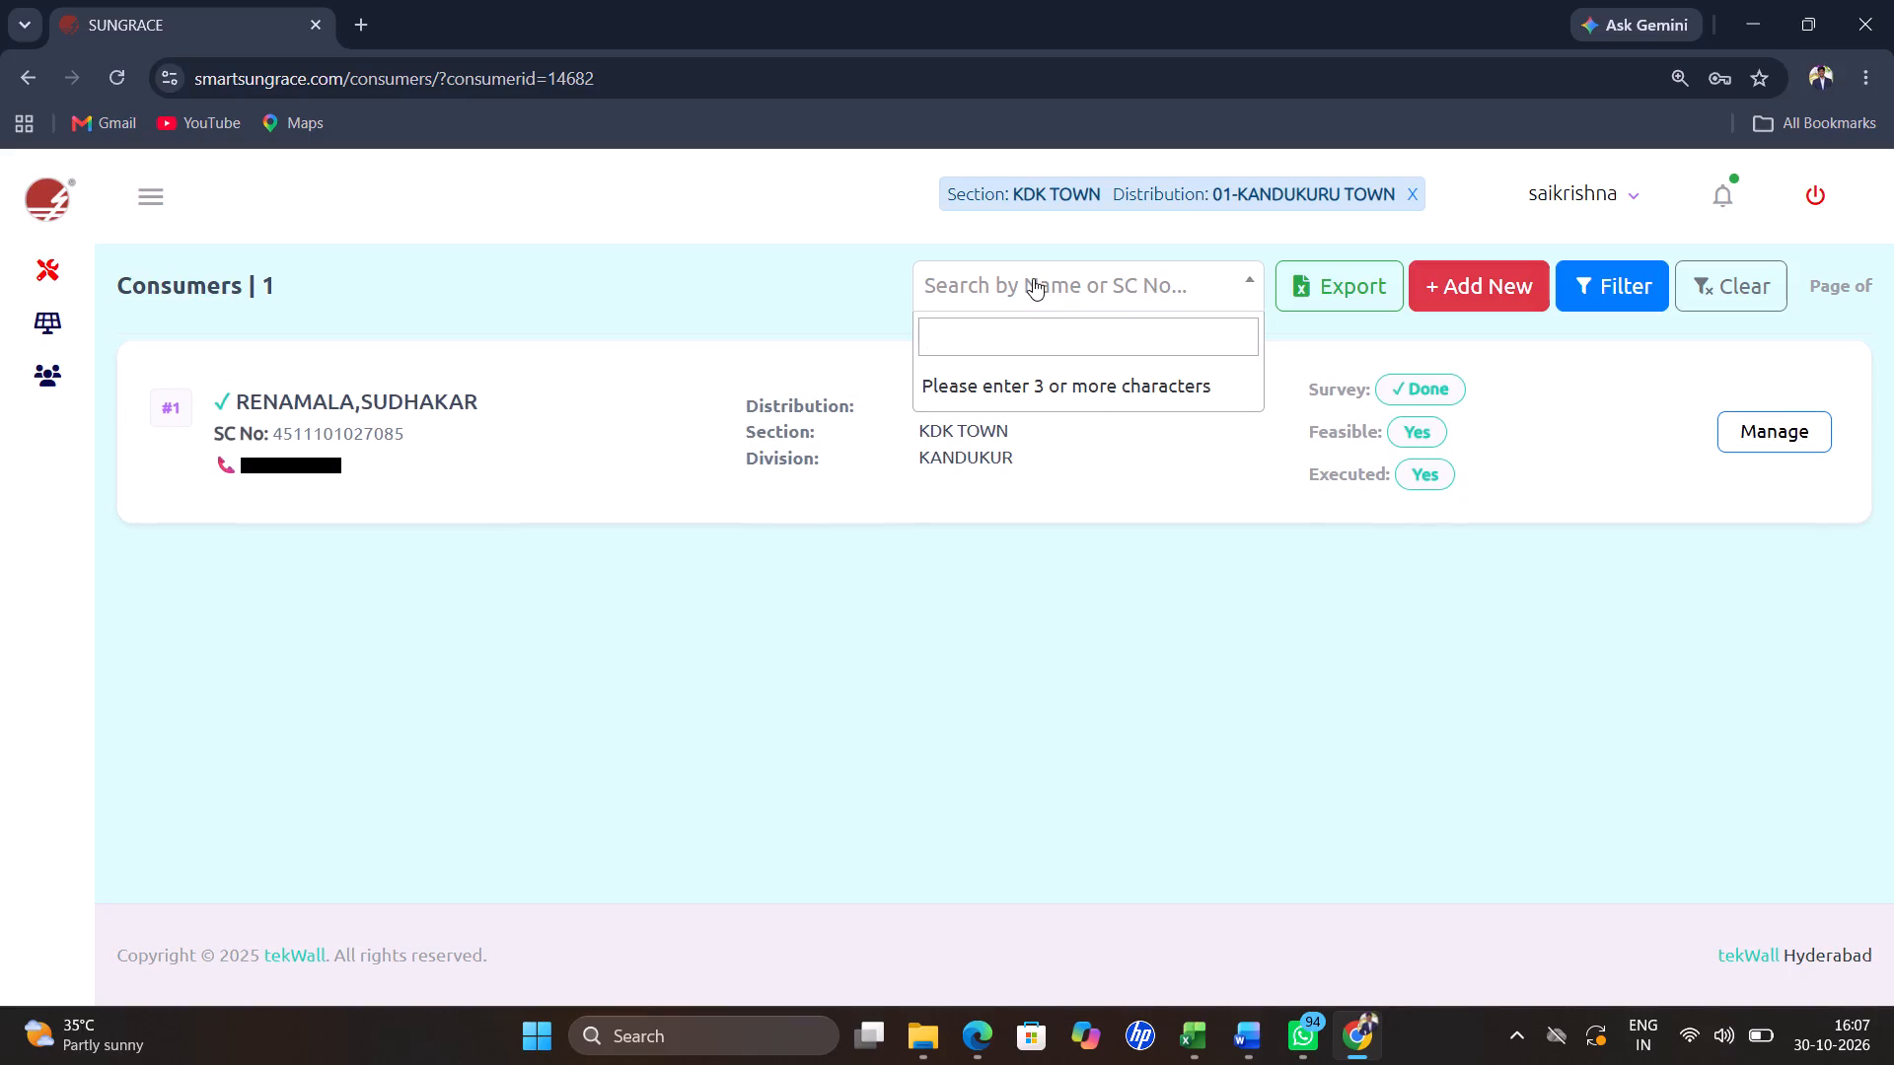
pyautogui.write('8625')
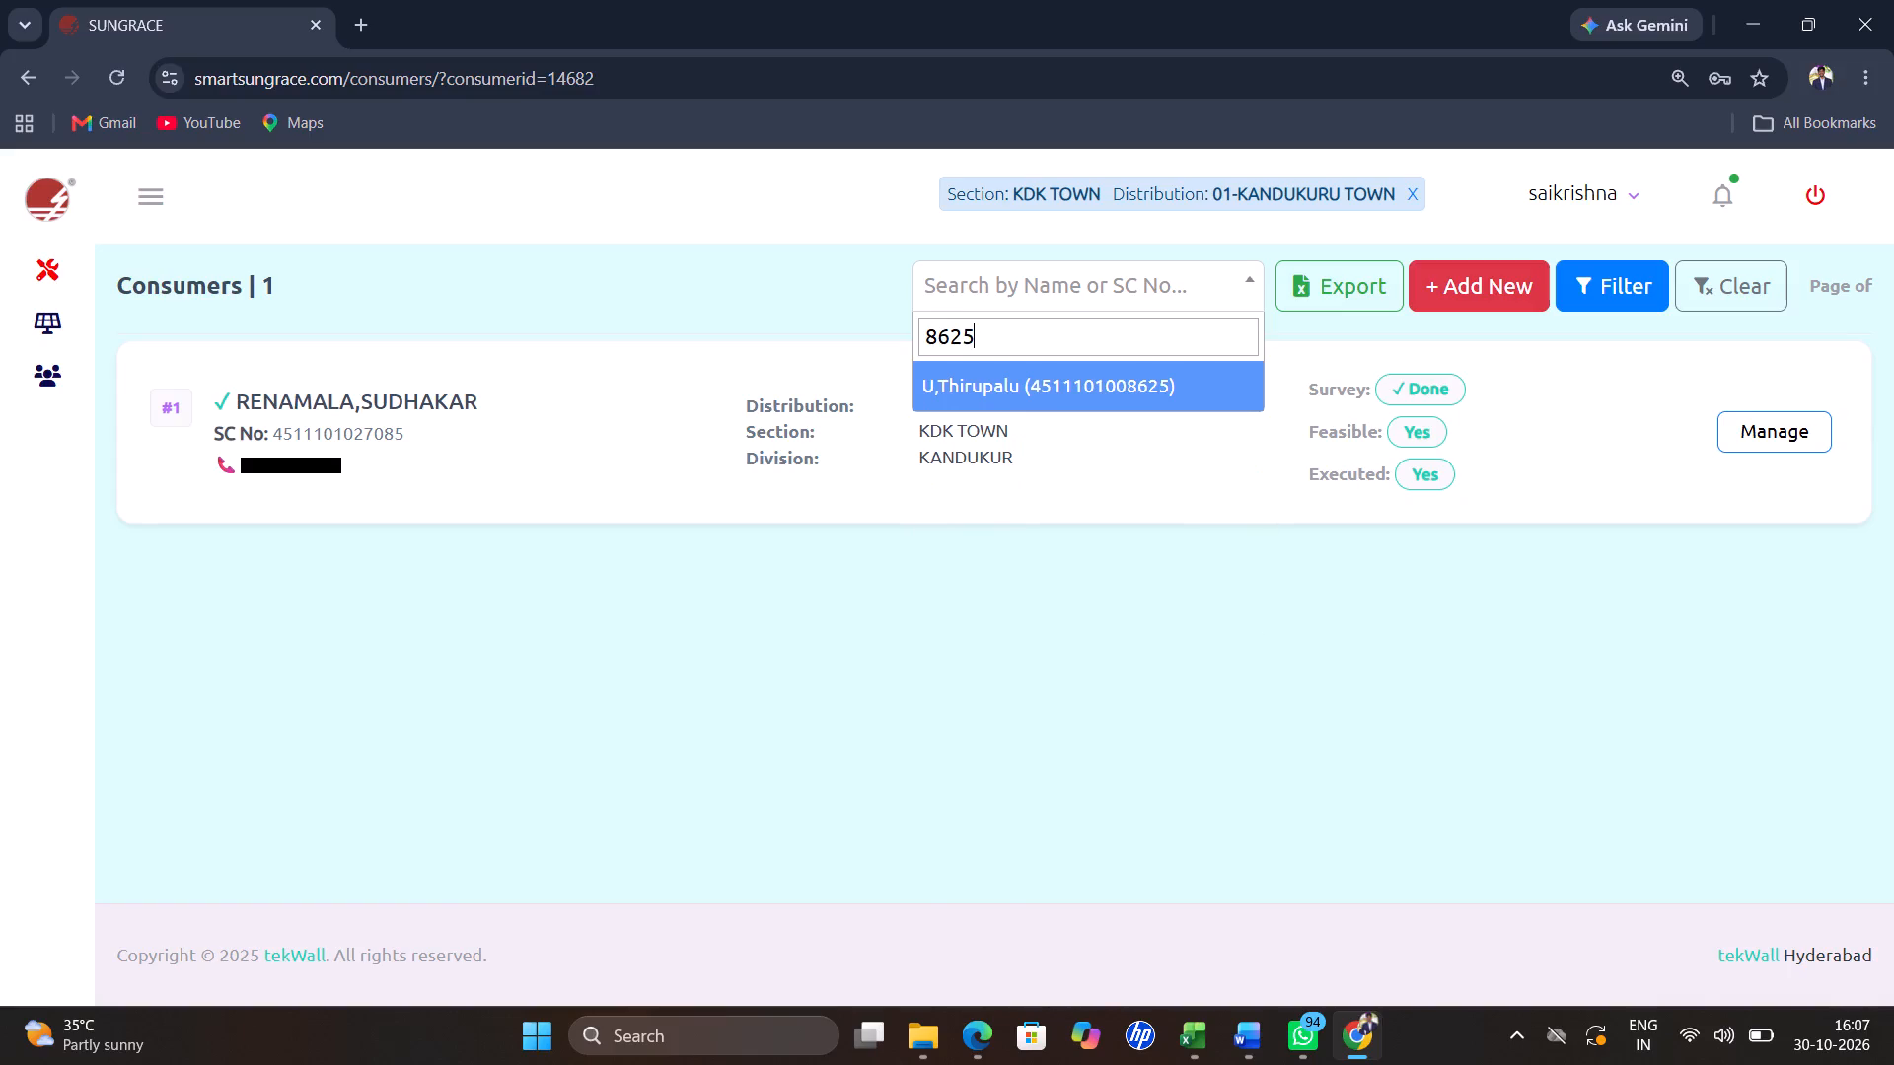
pyautogui.click(1043, 398)
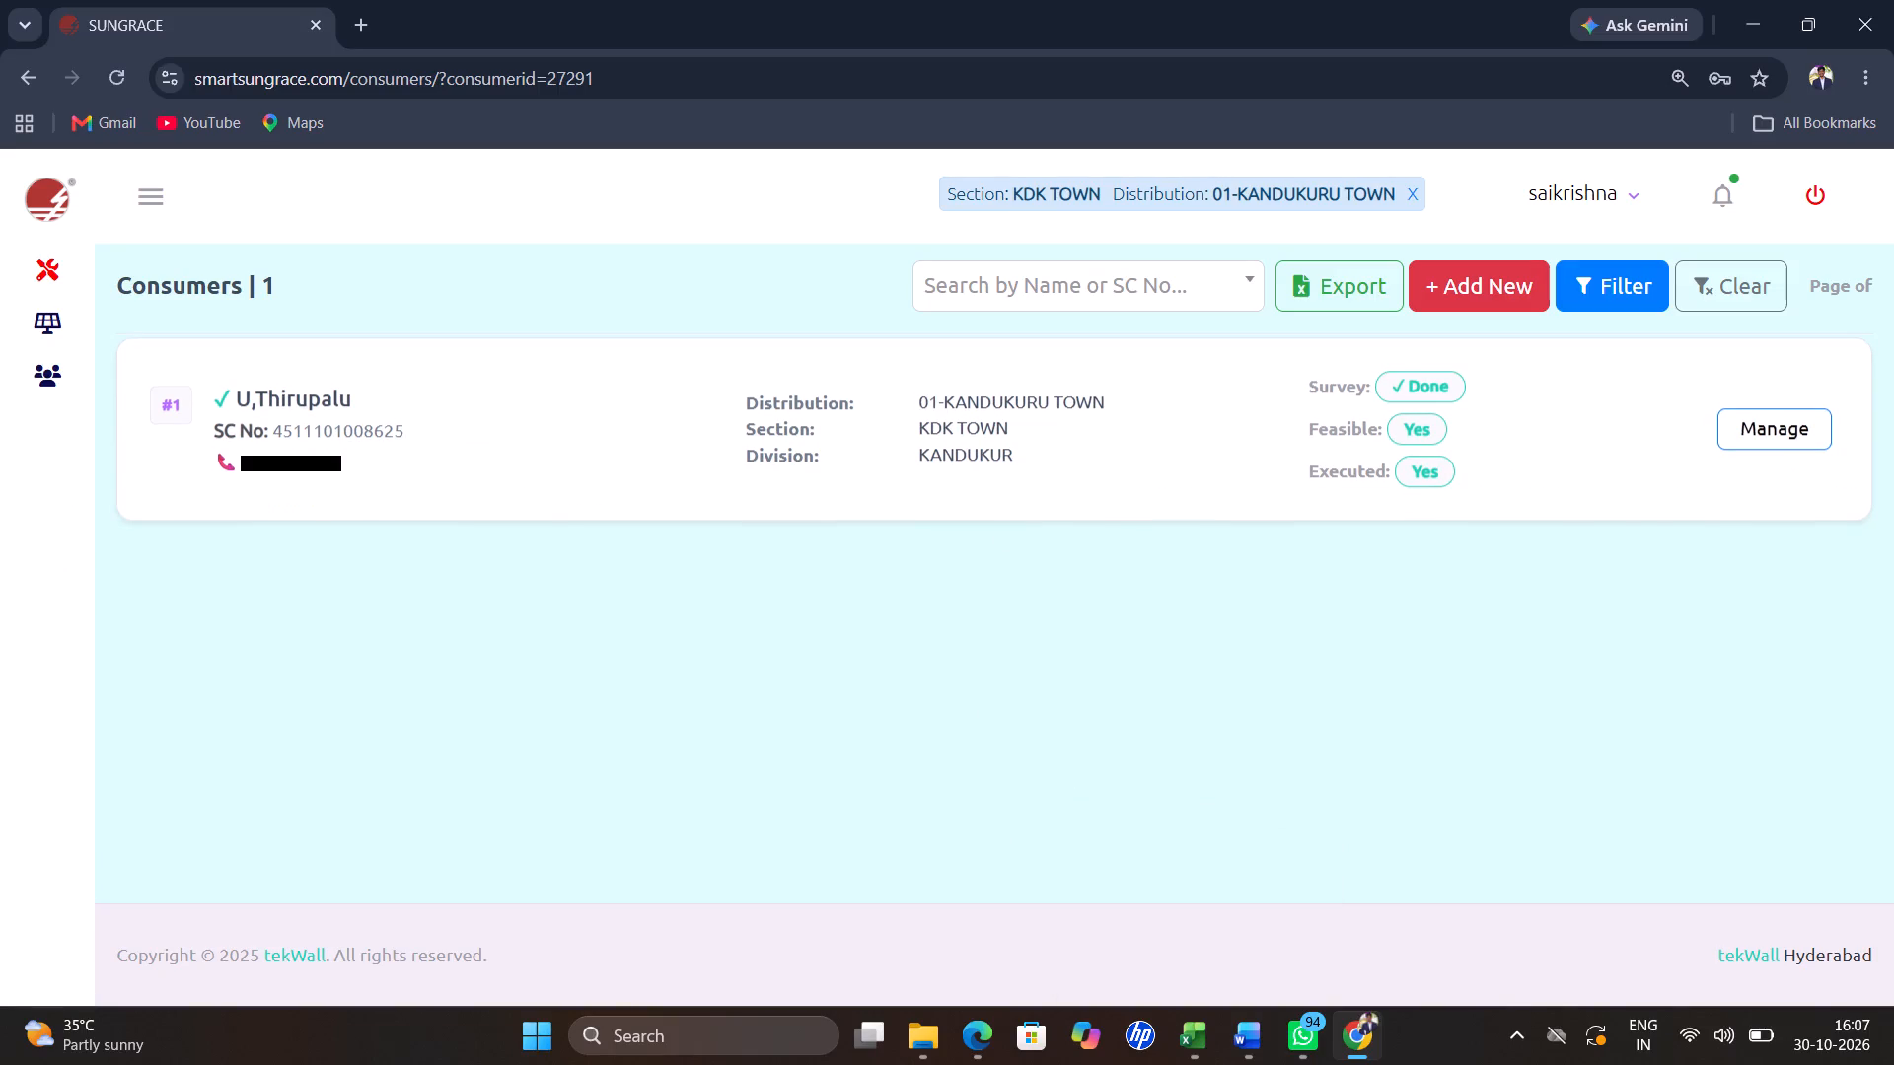
pyautogui.click(1037, 287)
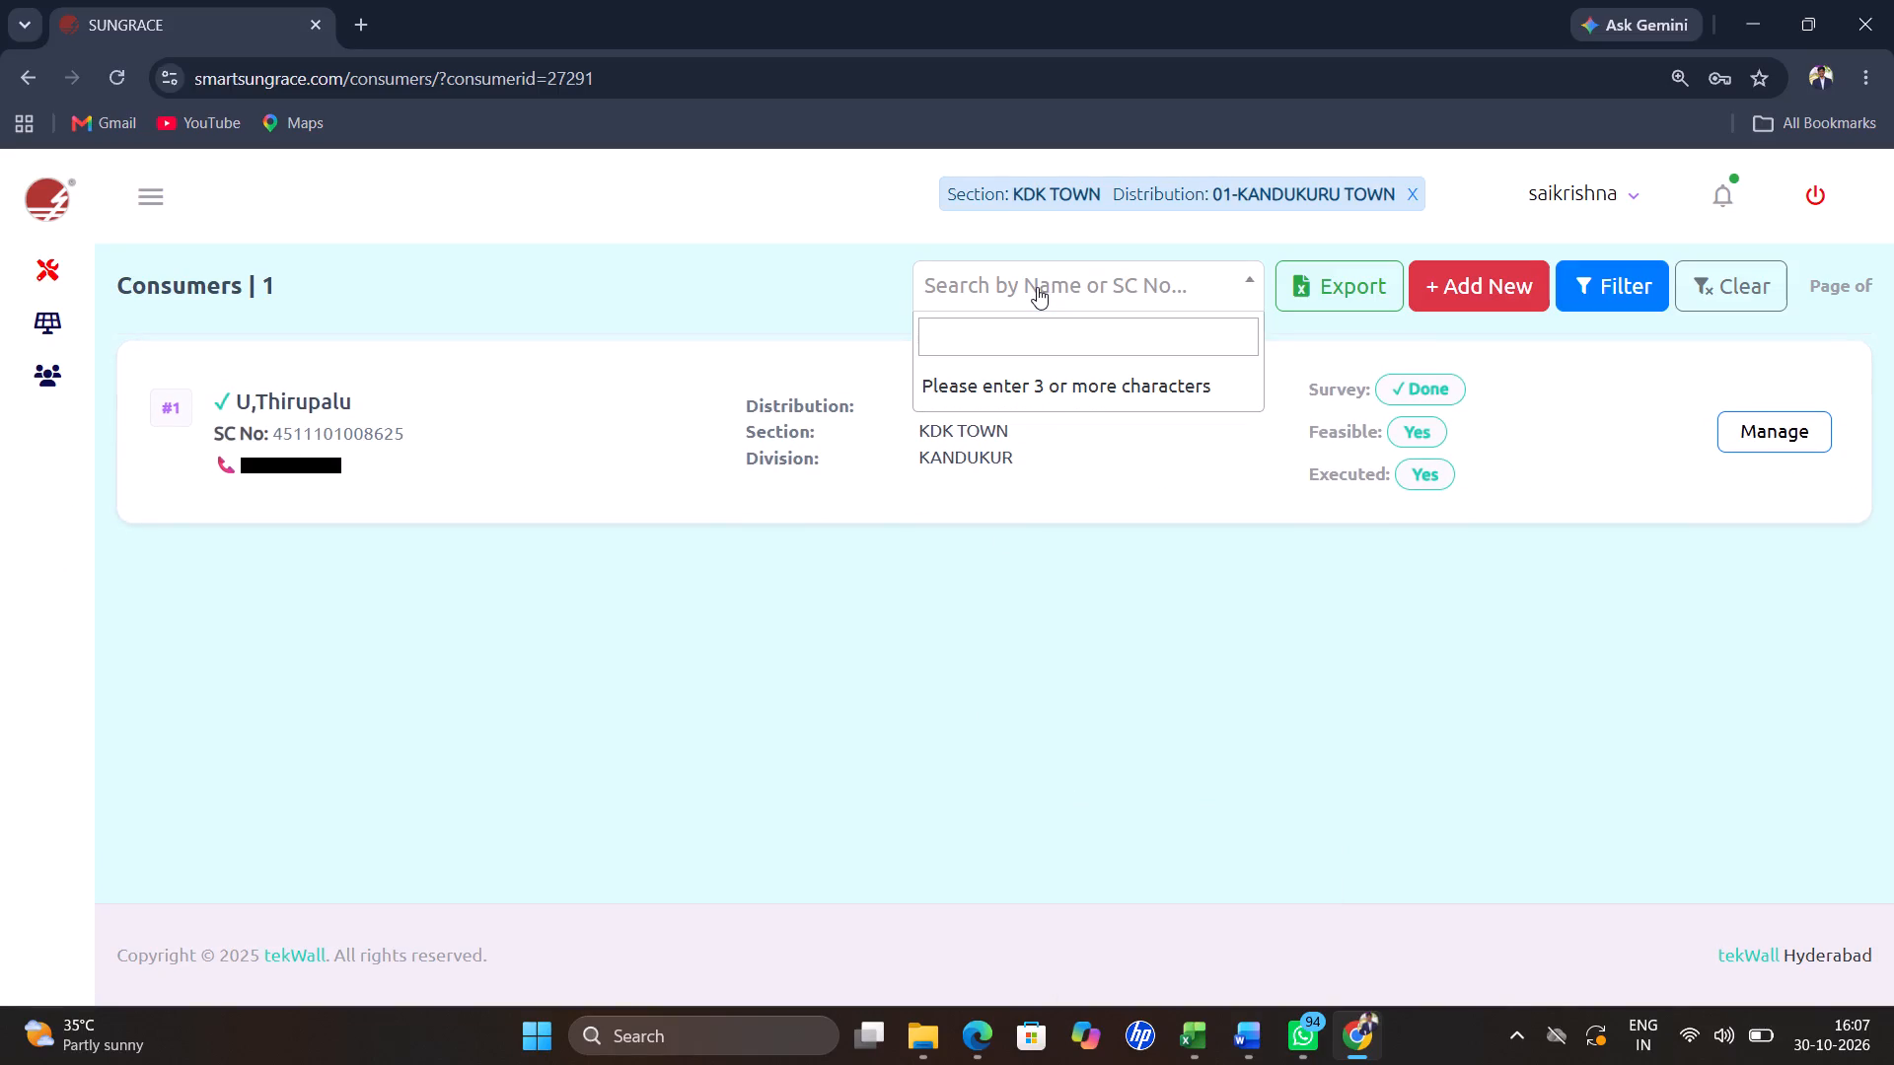
pyautogui.press('9')
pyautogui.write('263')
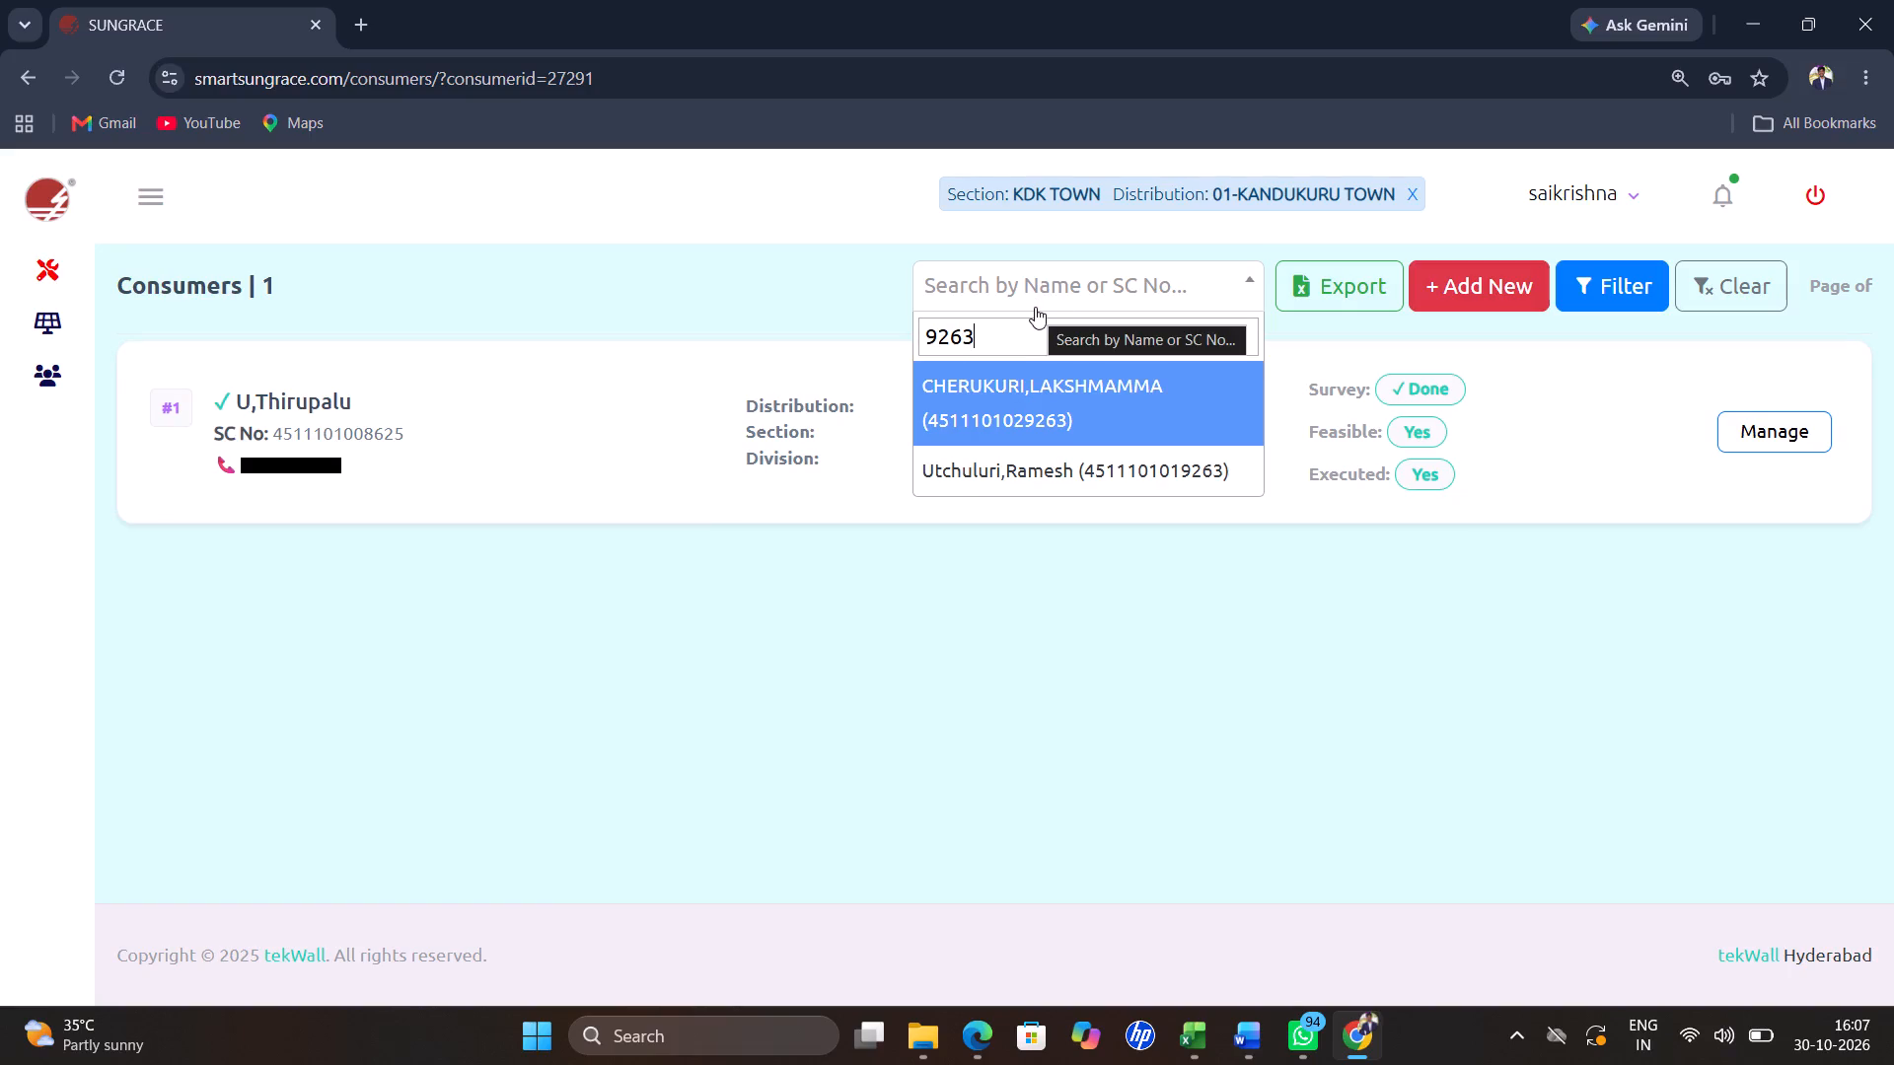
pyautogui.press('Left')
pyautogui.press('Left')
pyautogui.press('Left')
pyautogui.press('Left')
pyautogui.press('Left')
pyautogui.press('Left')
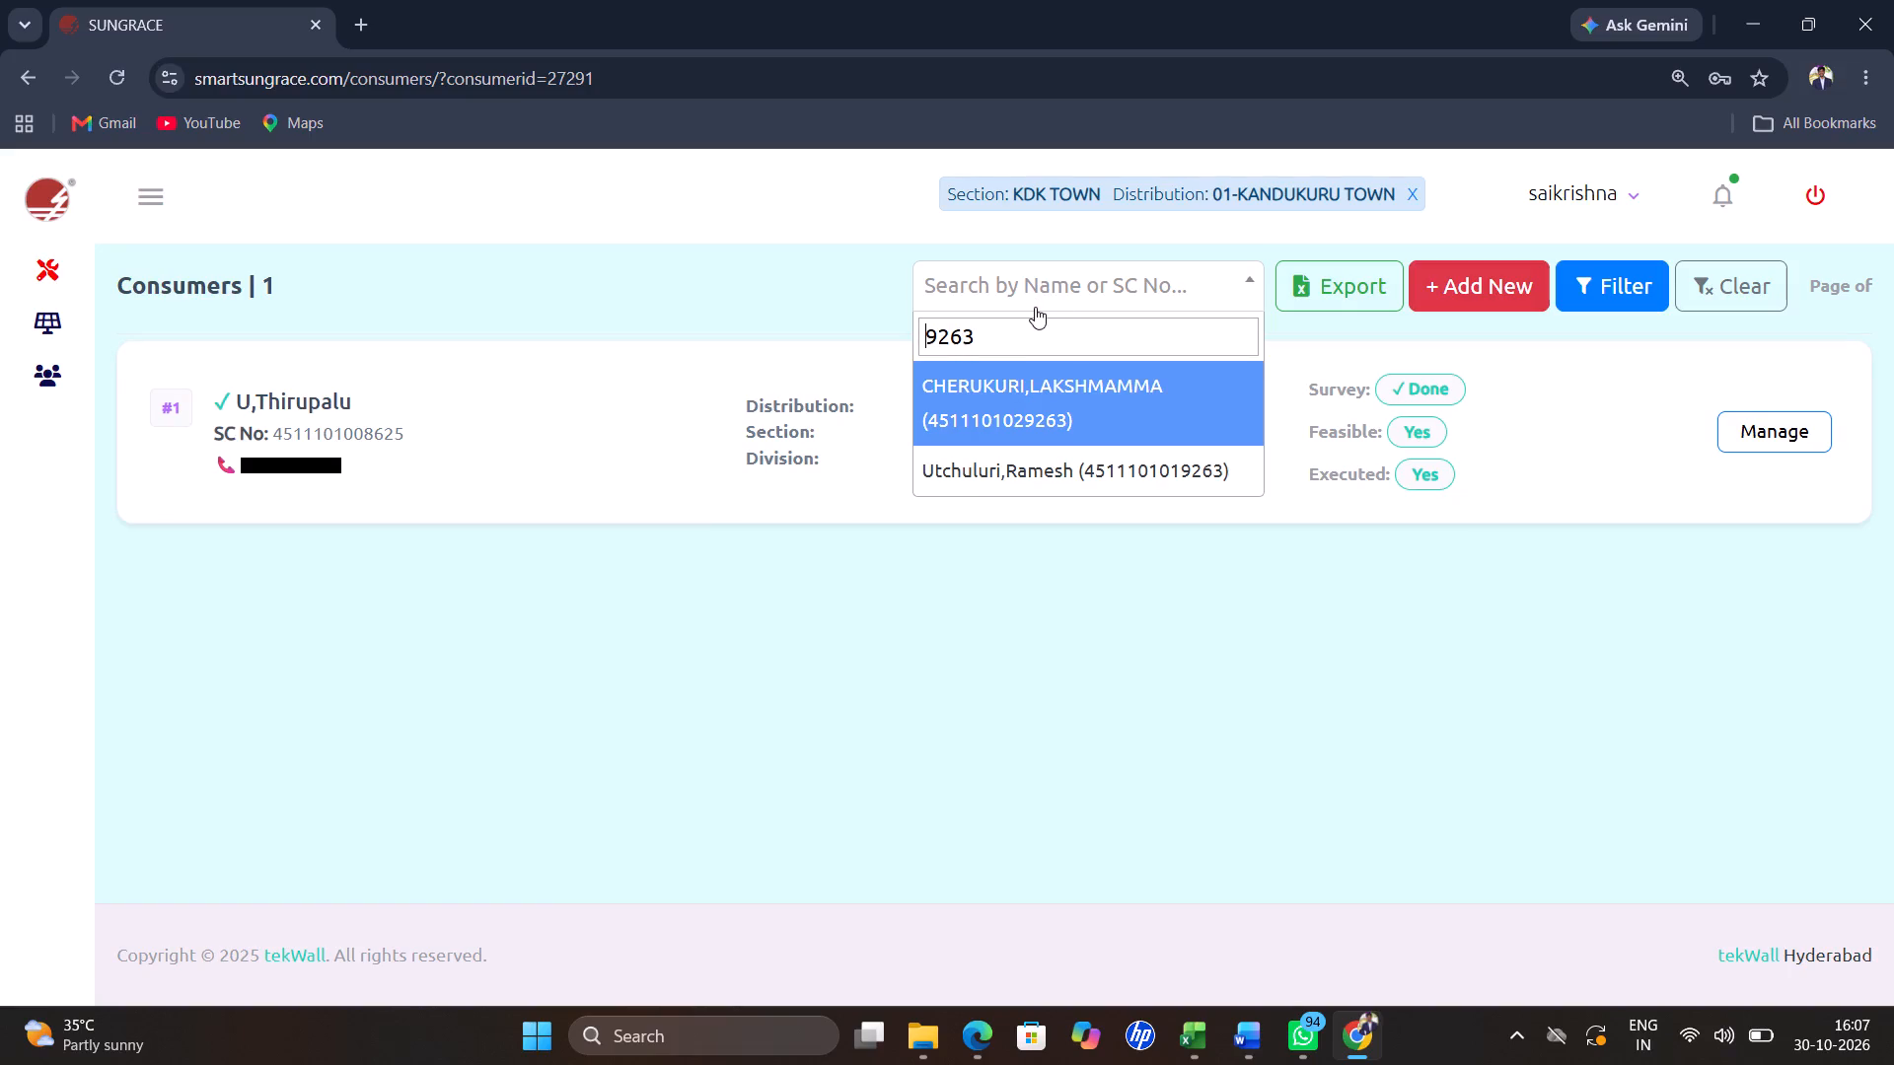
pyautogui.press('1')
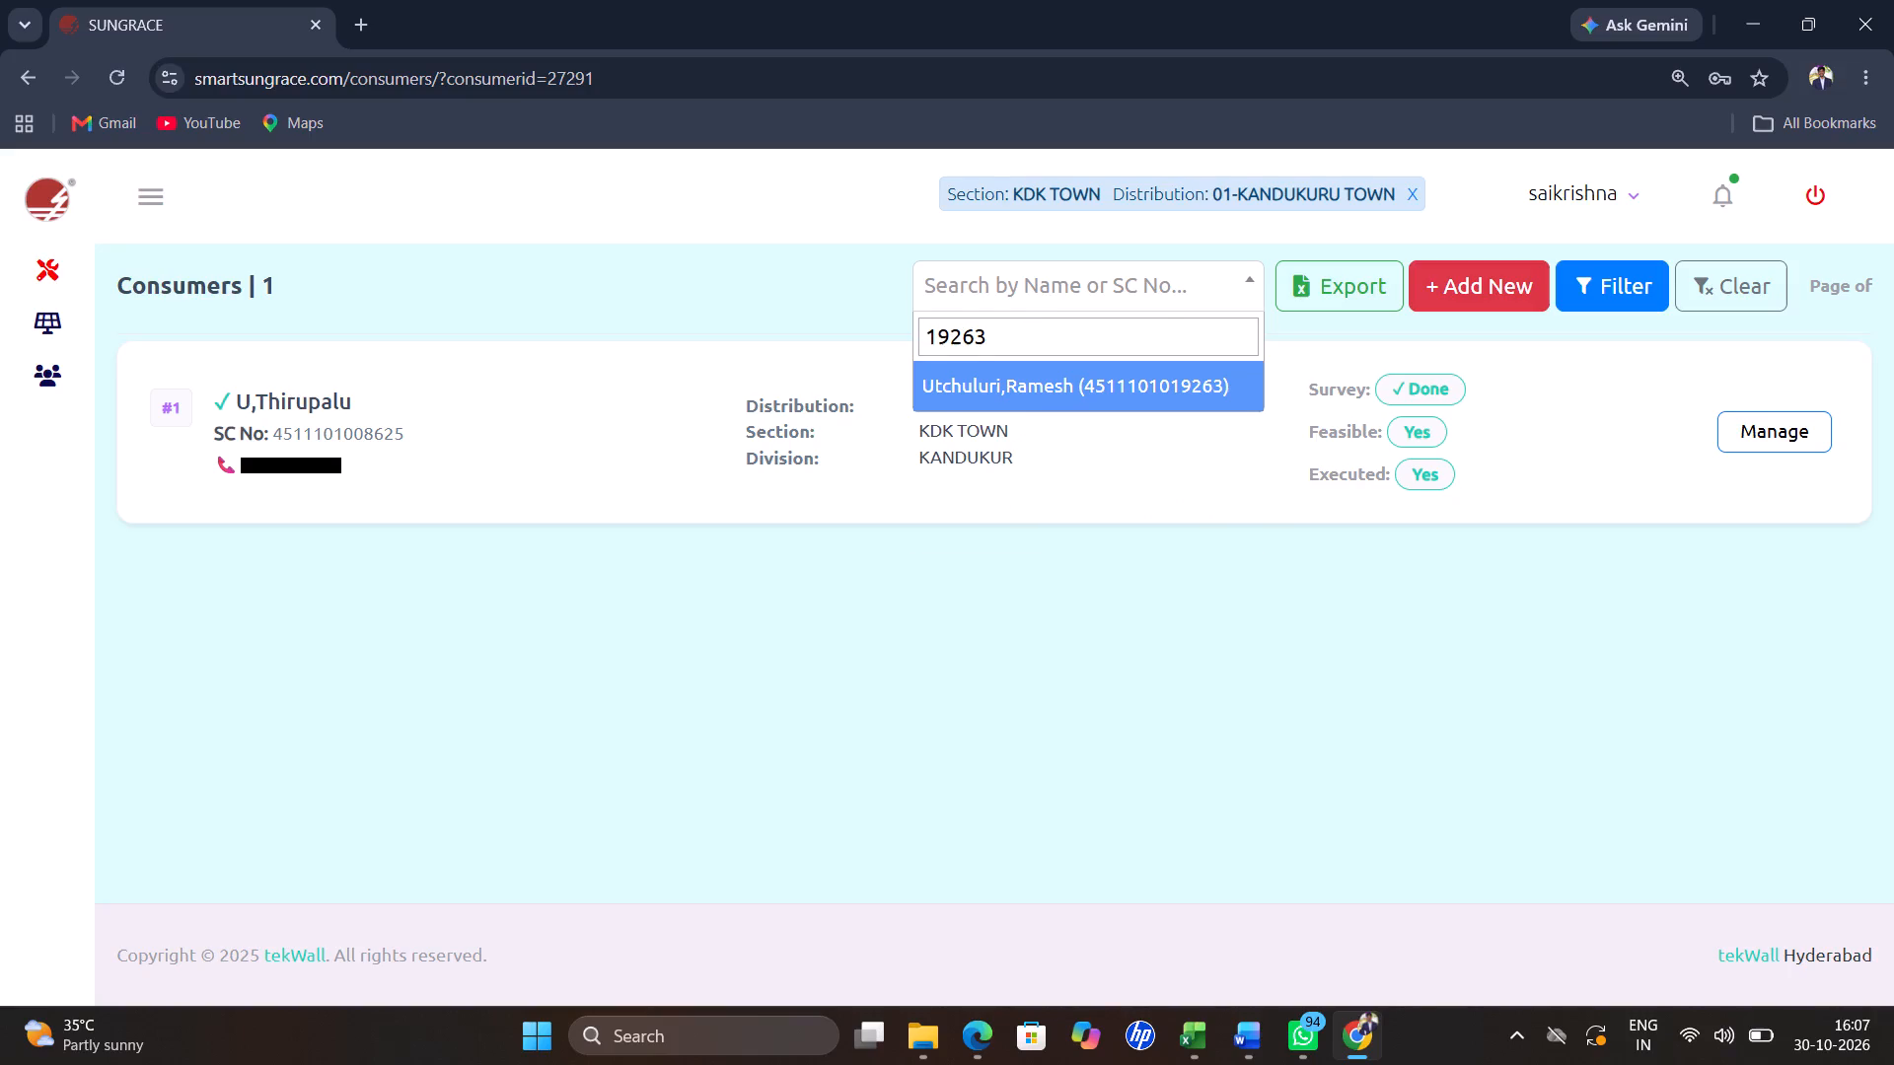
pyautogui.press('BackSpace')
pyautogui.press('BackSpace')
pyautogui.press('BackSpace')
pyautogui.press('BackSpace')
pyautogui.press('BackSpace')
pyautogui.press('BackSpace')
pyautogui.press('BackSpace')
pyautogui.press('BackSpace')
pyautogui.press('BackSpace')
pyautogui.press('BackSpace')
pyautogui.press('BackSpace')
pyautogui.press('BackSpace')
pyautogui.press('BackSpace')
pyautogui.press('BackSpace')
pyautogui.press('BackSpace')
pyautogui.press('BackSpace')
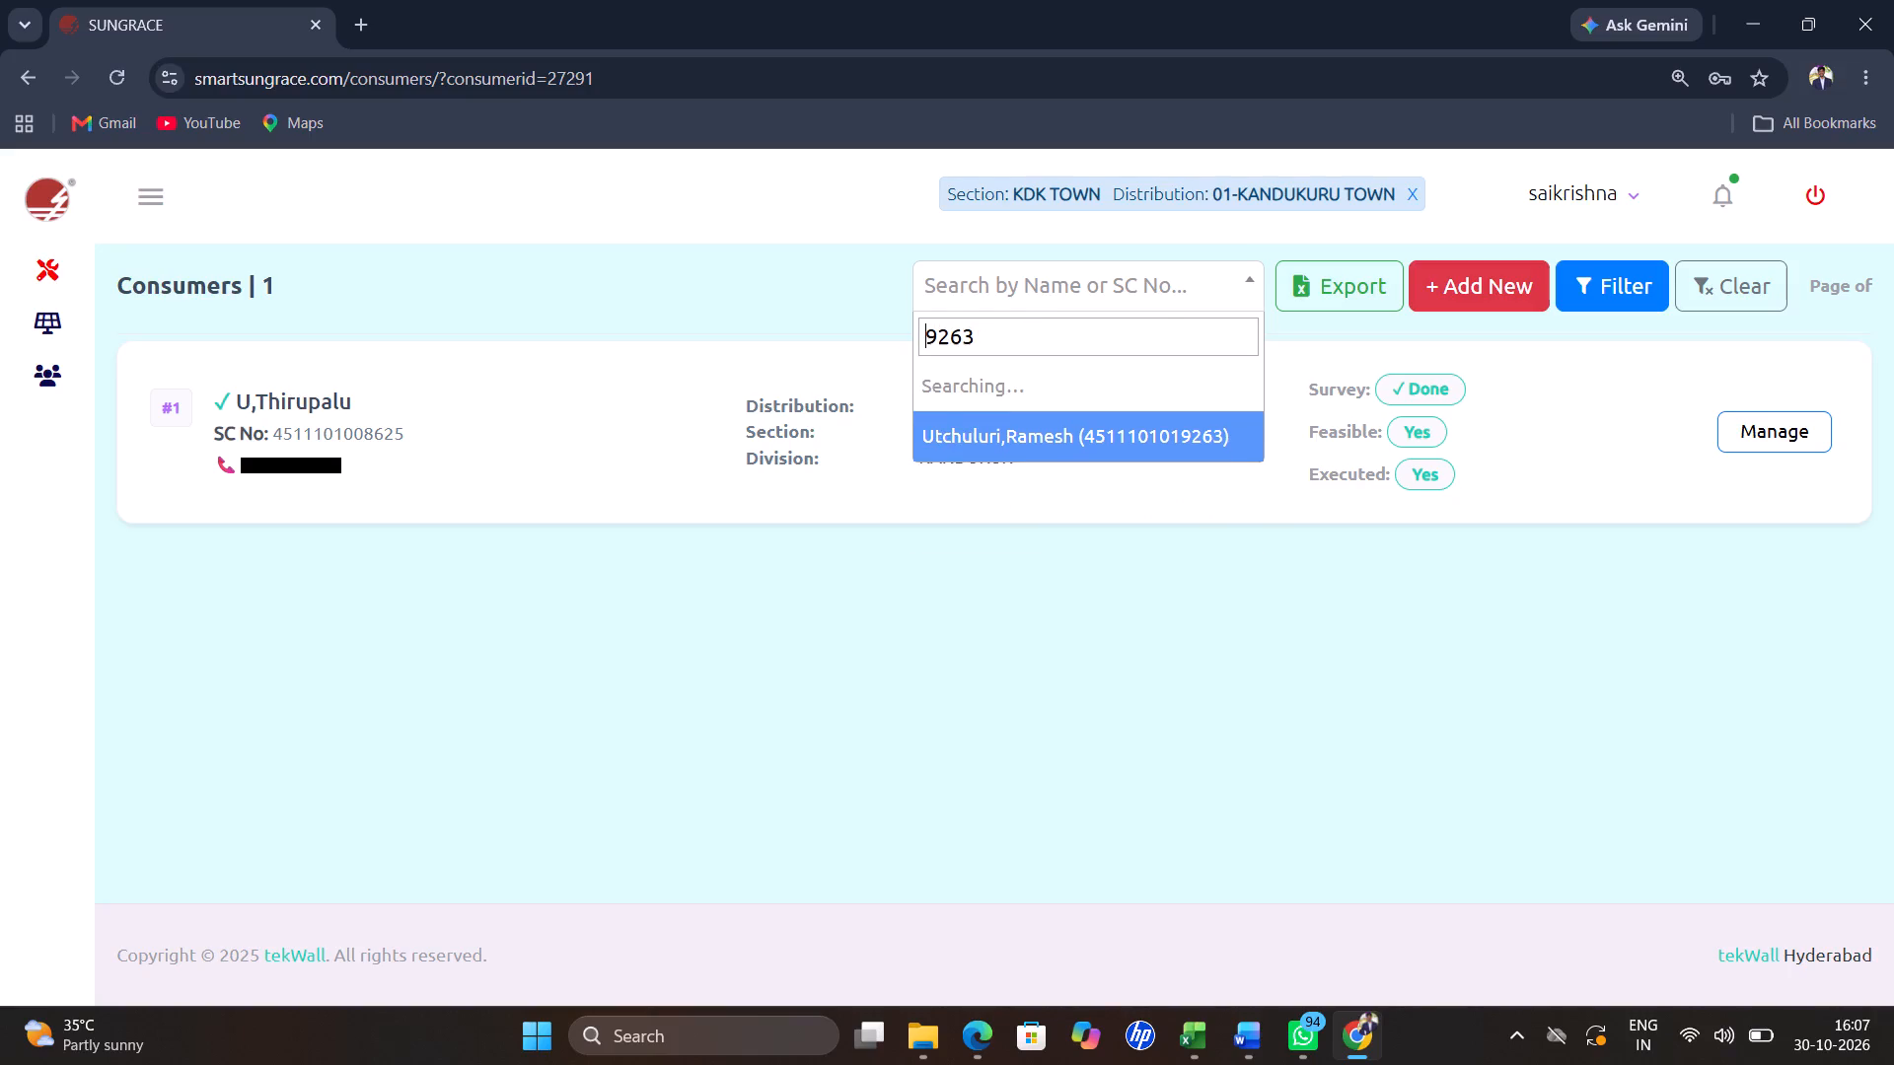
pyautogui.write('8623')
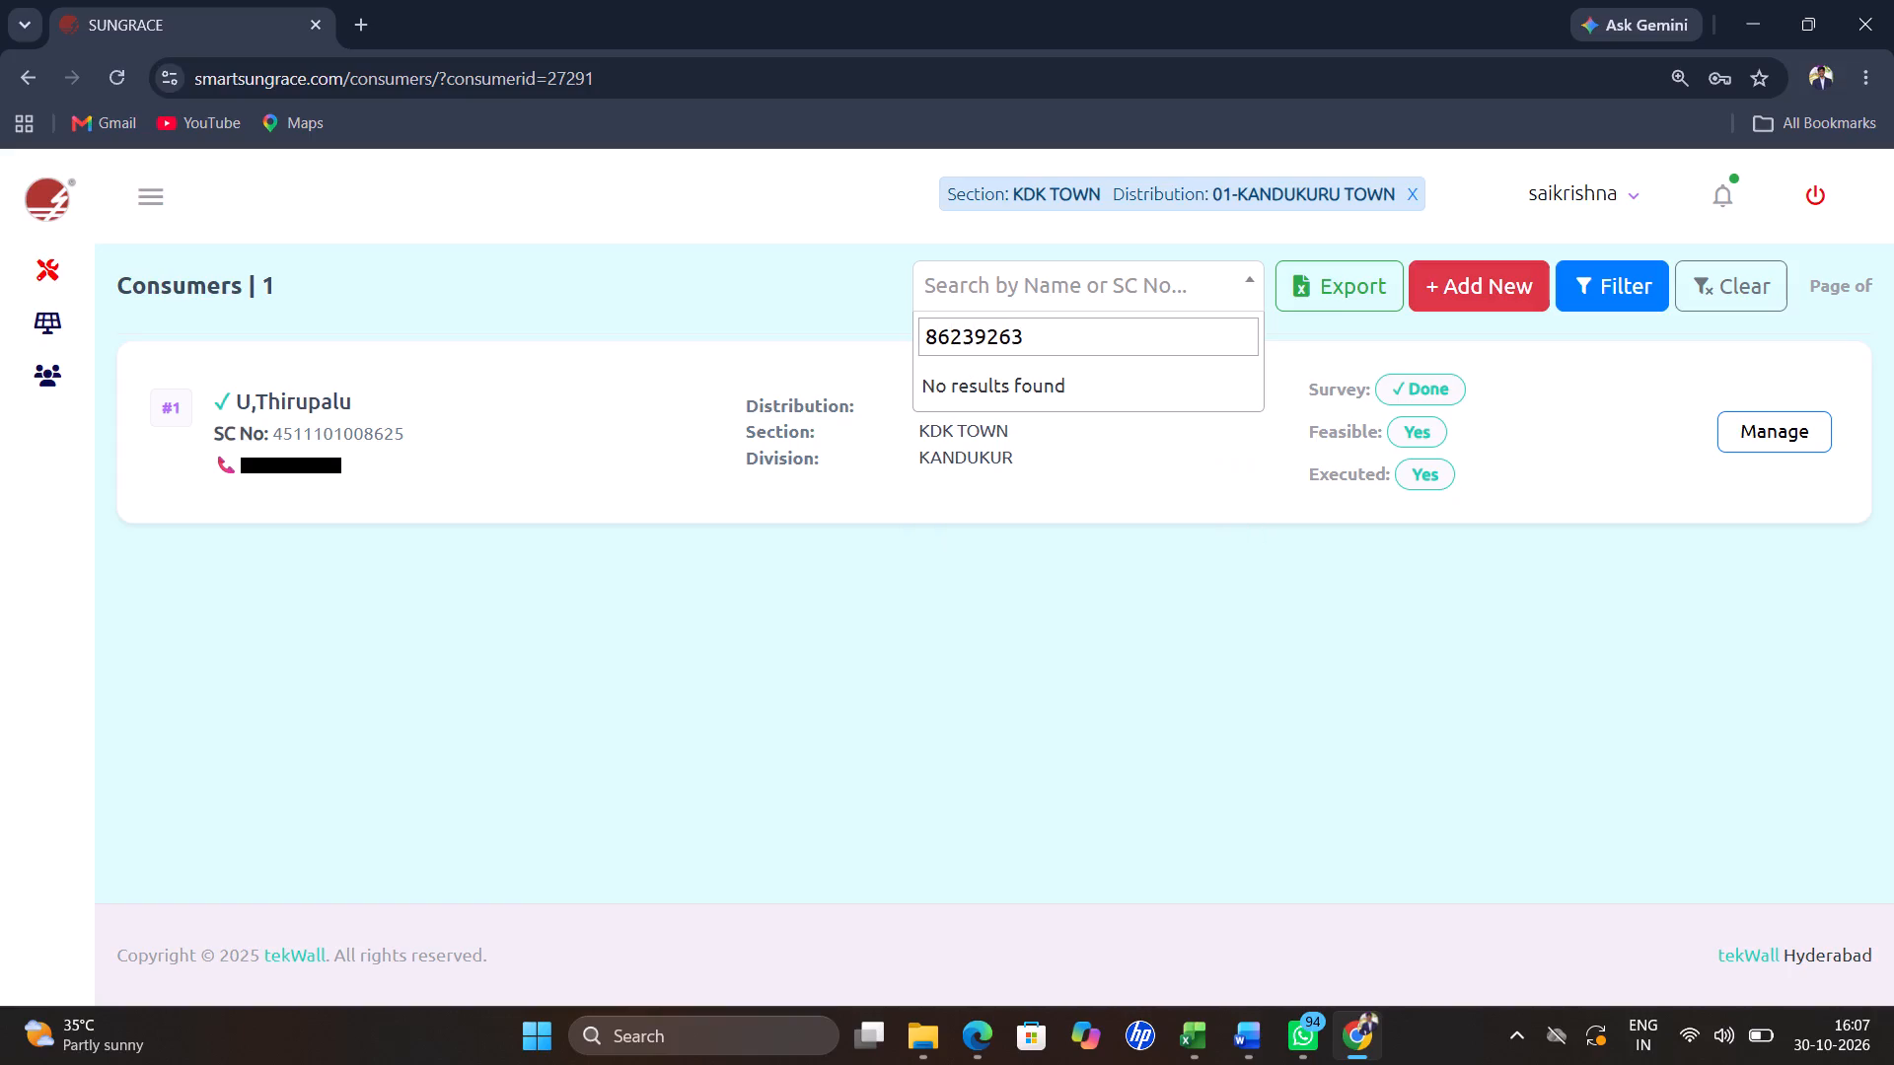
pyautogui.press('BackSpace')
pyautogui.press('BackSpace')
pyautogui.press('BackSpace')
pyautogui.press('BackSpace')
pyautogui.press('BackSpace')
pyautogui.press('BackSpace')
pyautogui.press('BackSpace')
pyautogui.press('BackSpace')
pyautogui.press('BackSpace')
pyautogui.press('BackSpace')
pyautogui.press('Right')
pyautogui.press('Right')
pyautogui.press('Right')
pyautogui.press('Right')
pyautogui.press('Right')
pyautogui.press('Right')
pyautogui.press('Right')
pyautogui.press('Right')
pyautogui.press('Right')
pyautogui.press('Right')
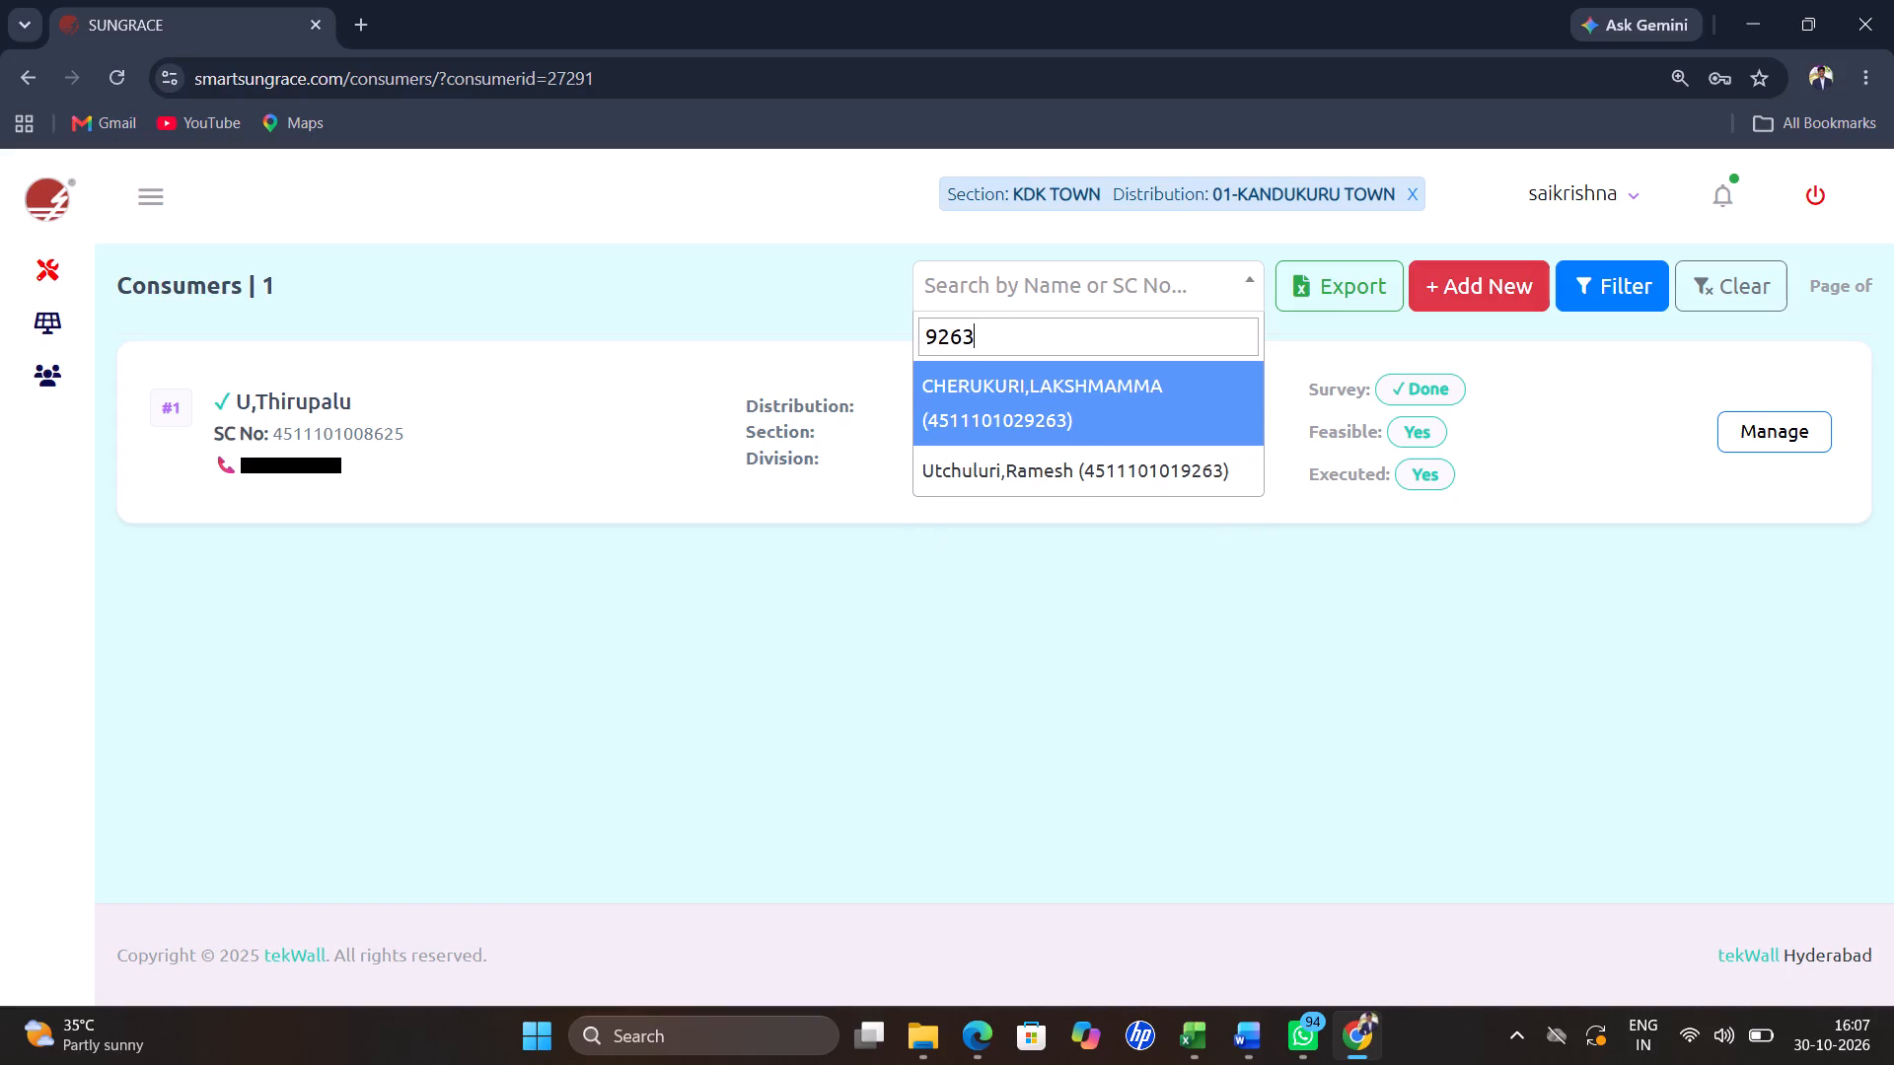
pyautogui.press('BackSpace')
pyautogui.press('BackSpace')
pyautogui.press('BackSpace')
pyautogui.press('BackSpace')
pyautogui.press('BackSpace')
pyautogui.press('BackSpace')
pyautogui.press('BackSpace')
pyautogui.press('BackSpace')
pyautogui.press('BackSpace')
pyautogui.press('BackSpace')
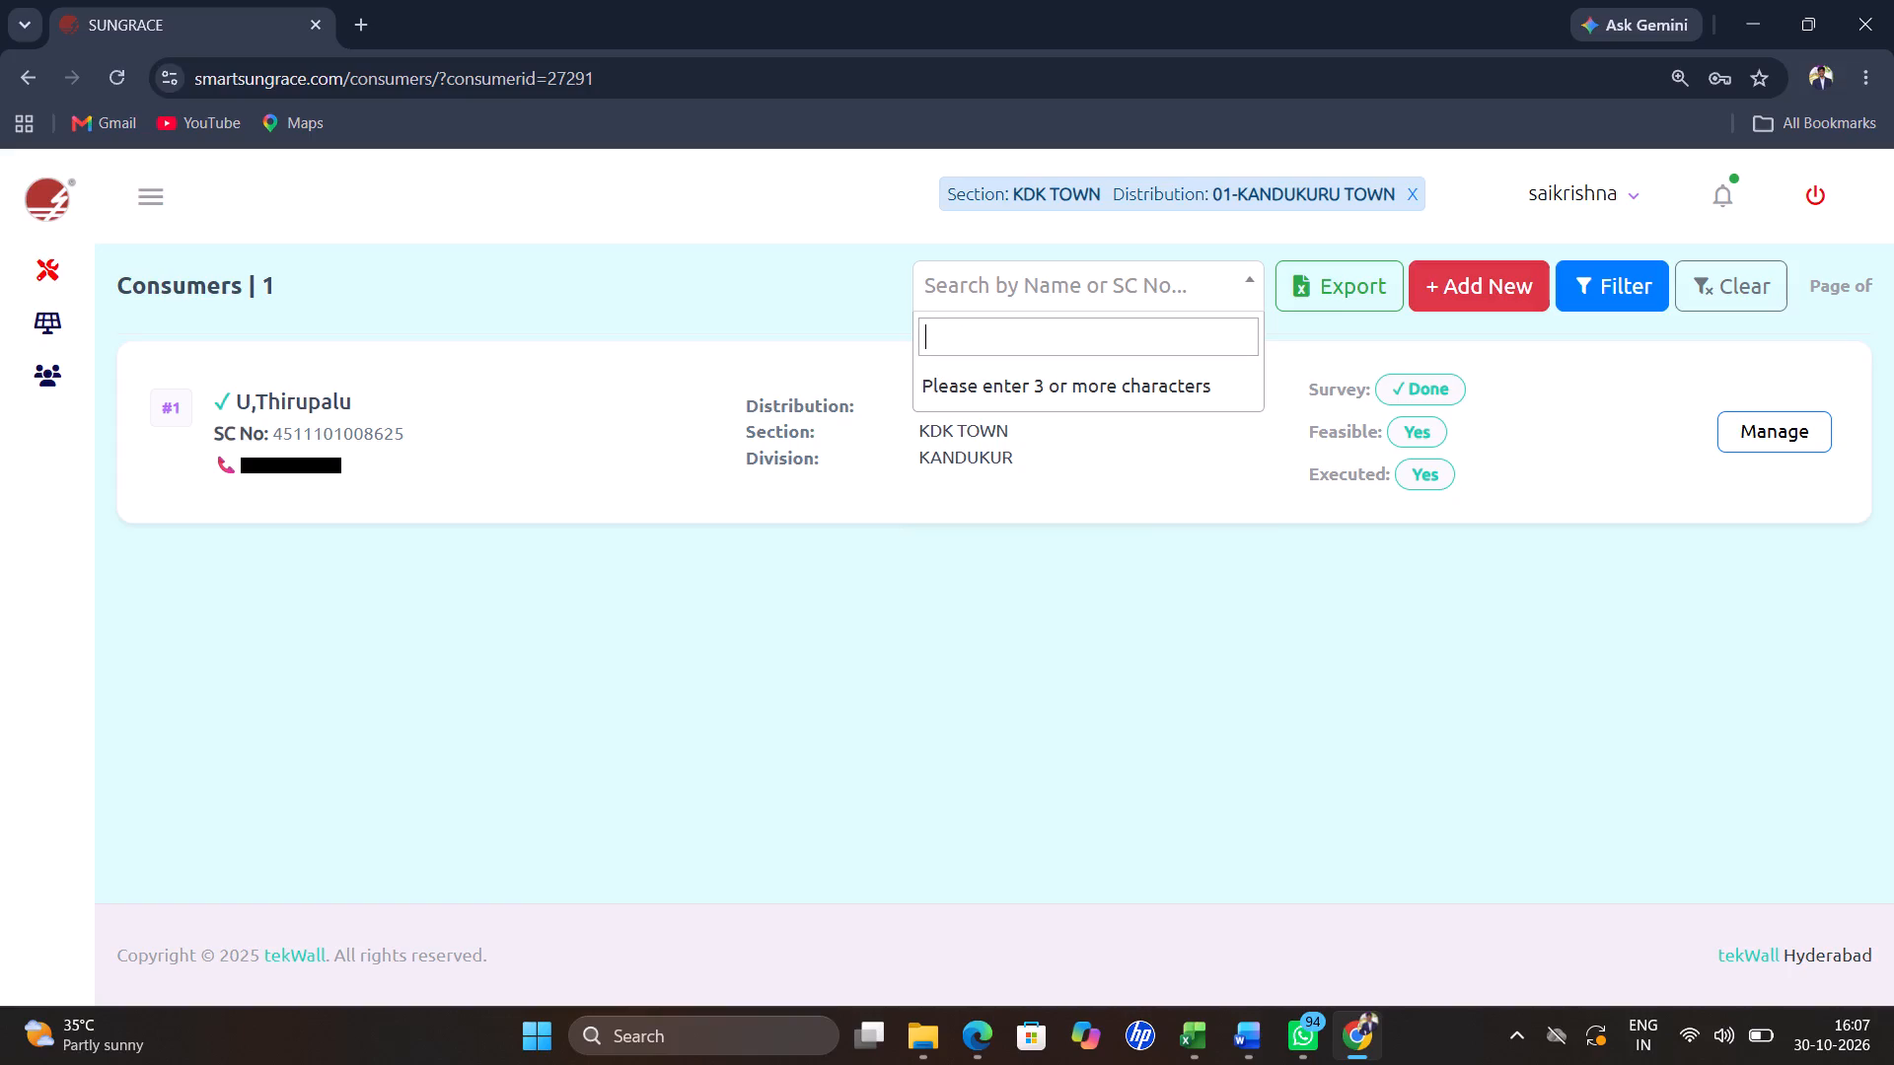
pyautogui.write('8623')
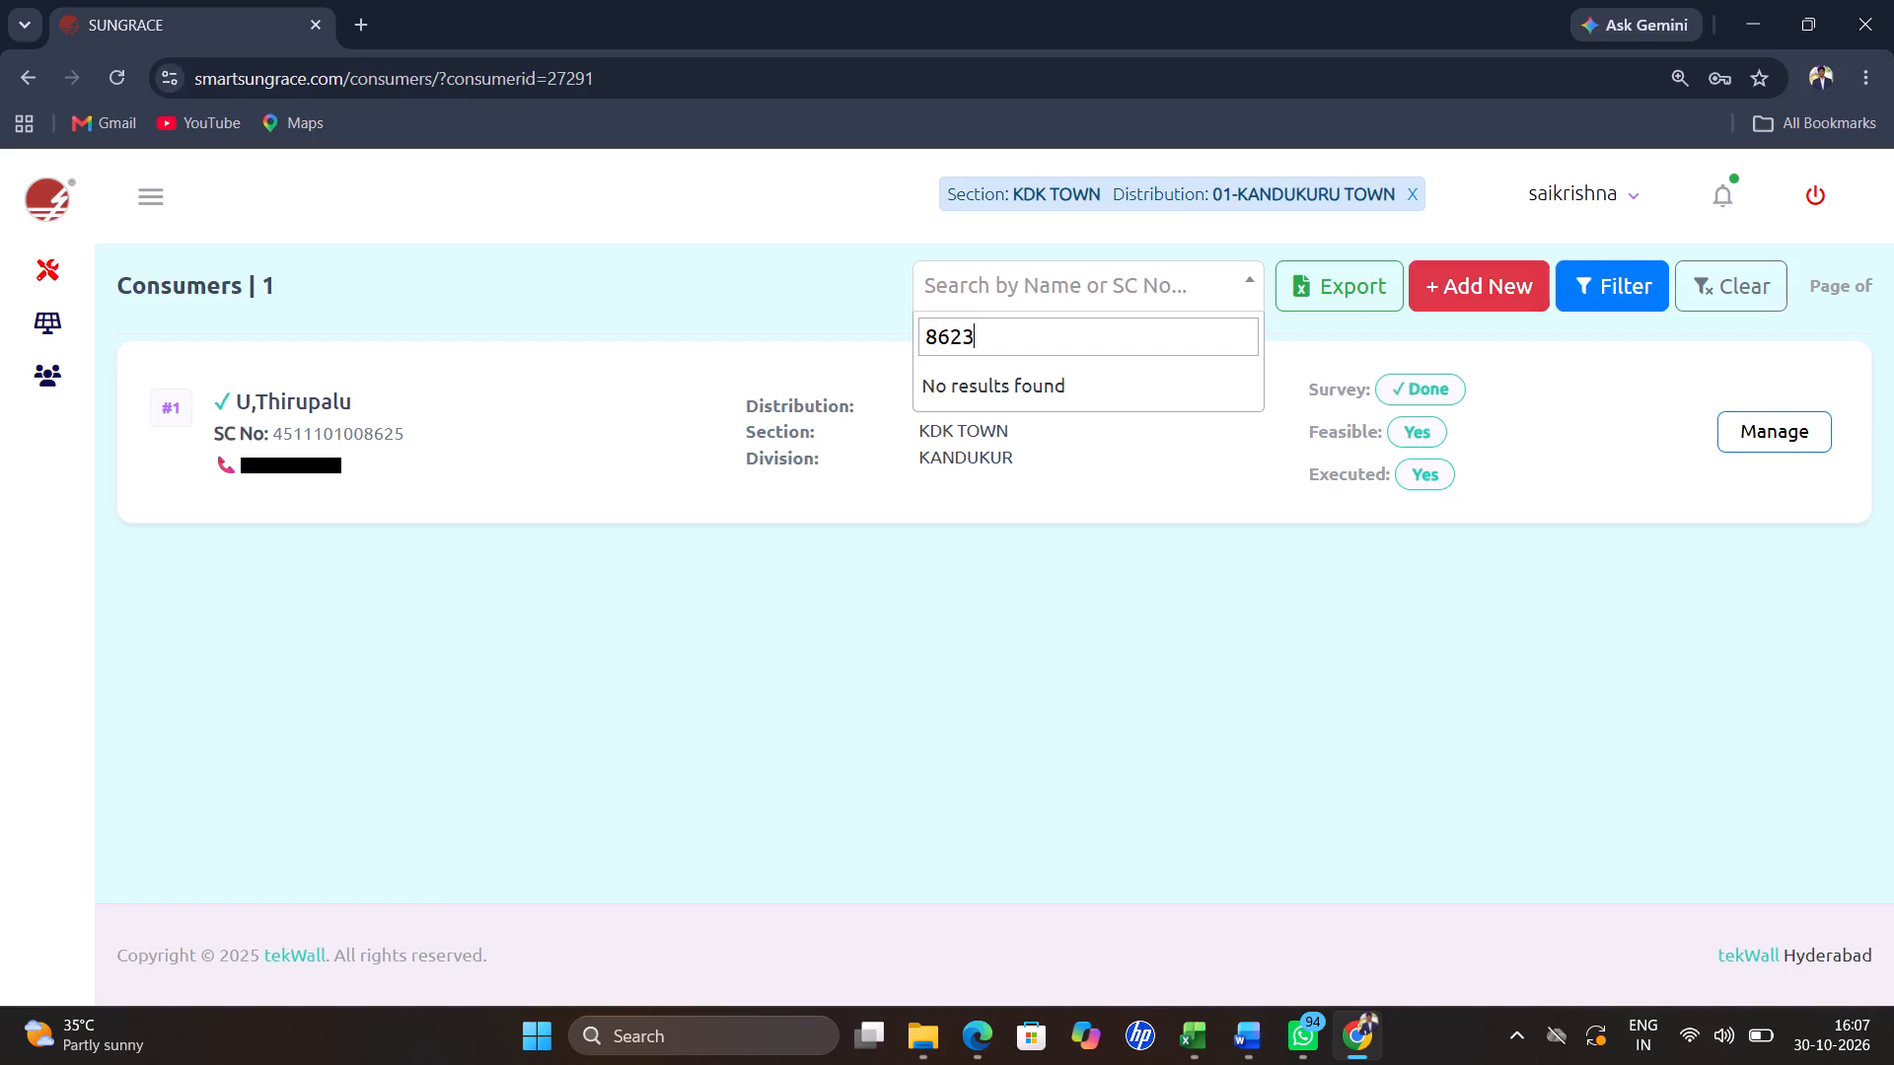
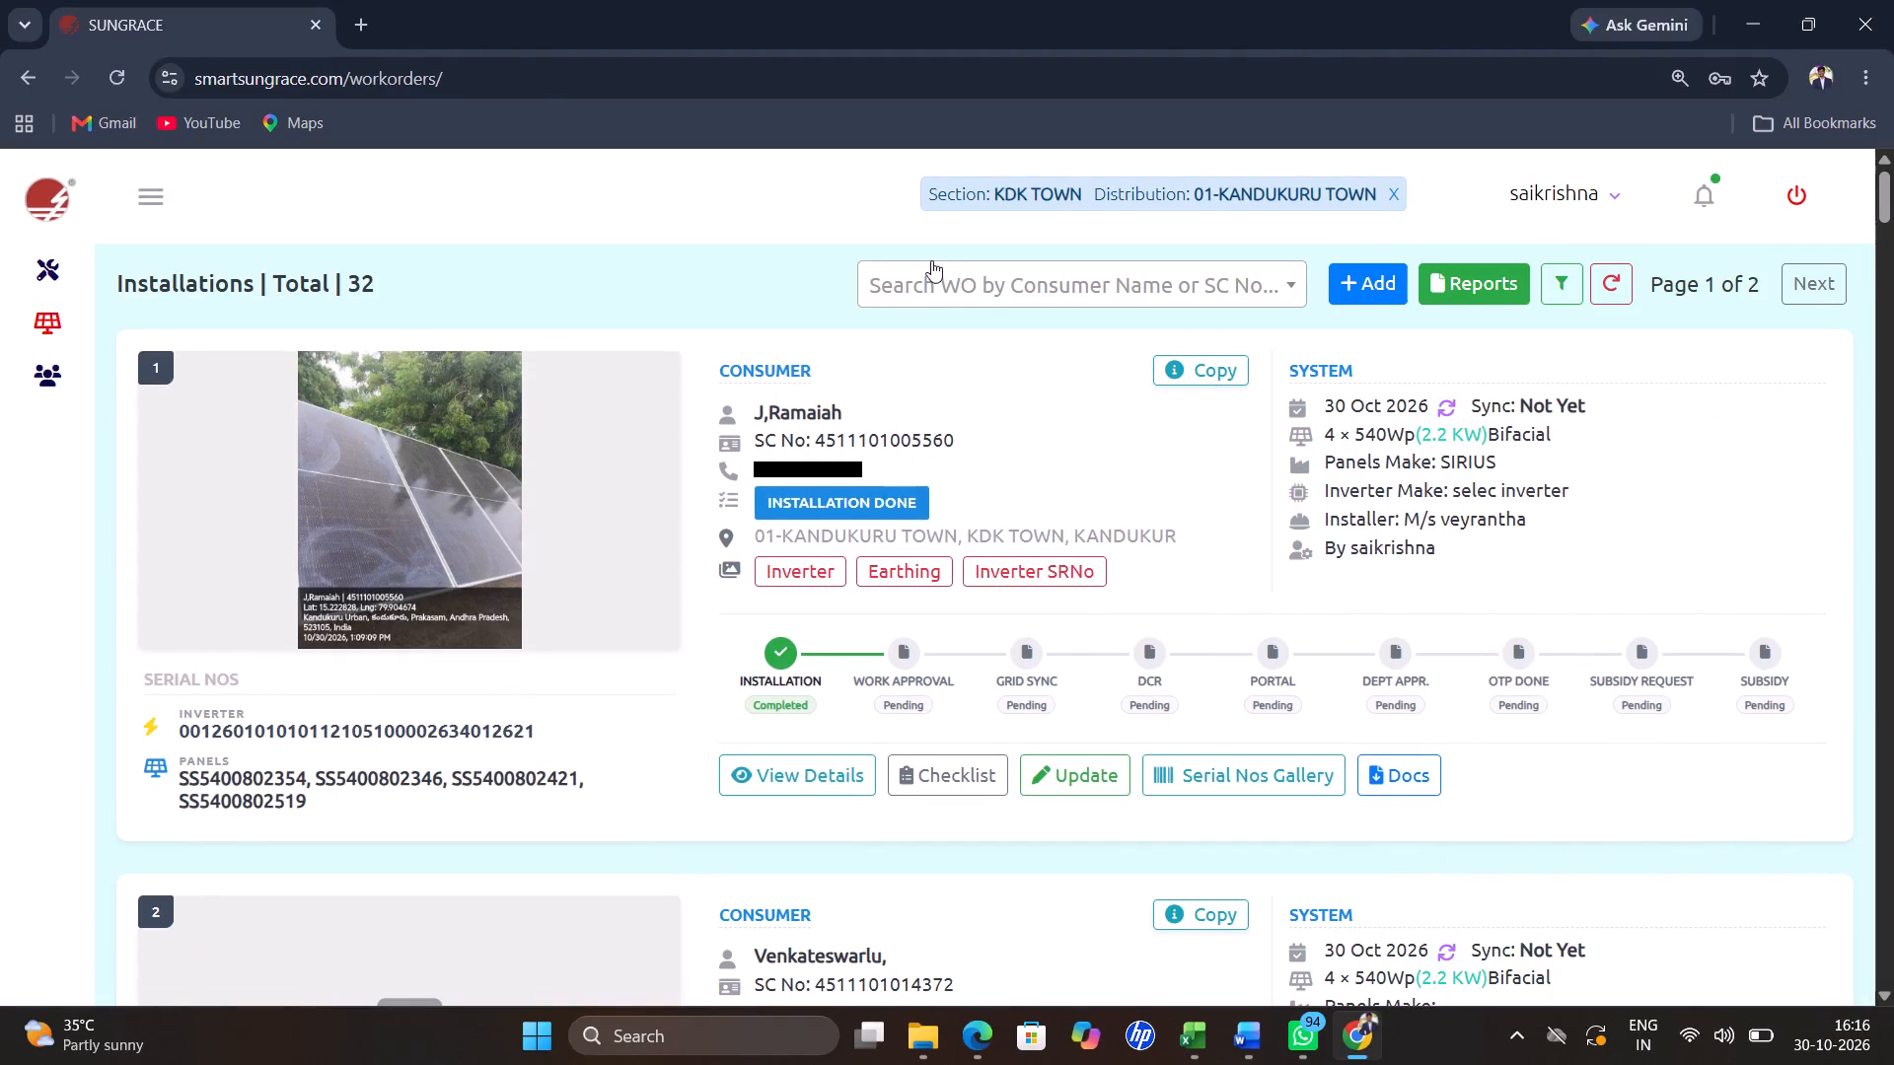
# Find the installation work order for service number ending 8625 and copy the consumer's latitude and longitude coordinates from its quick copy details.
pyautogui.click(935, 279)
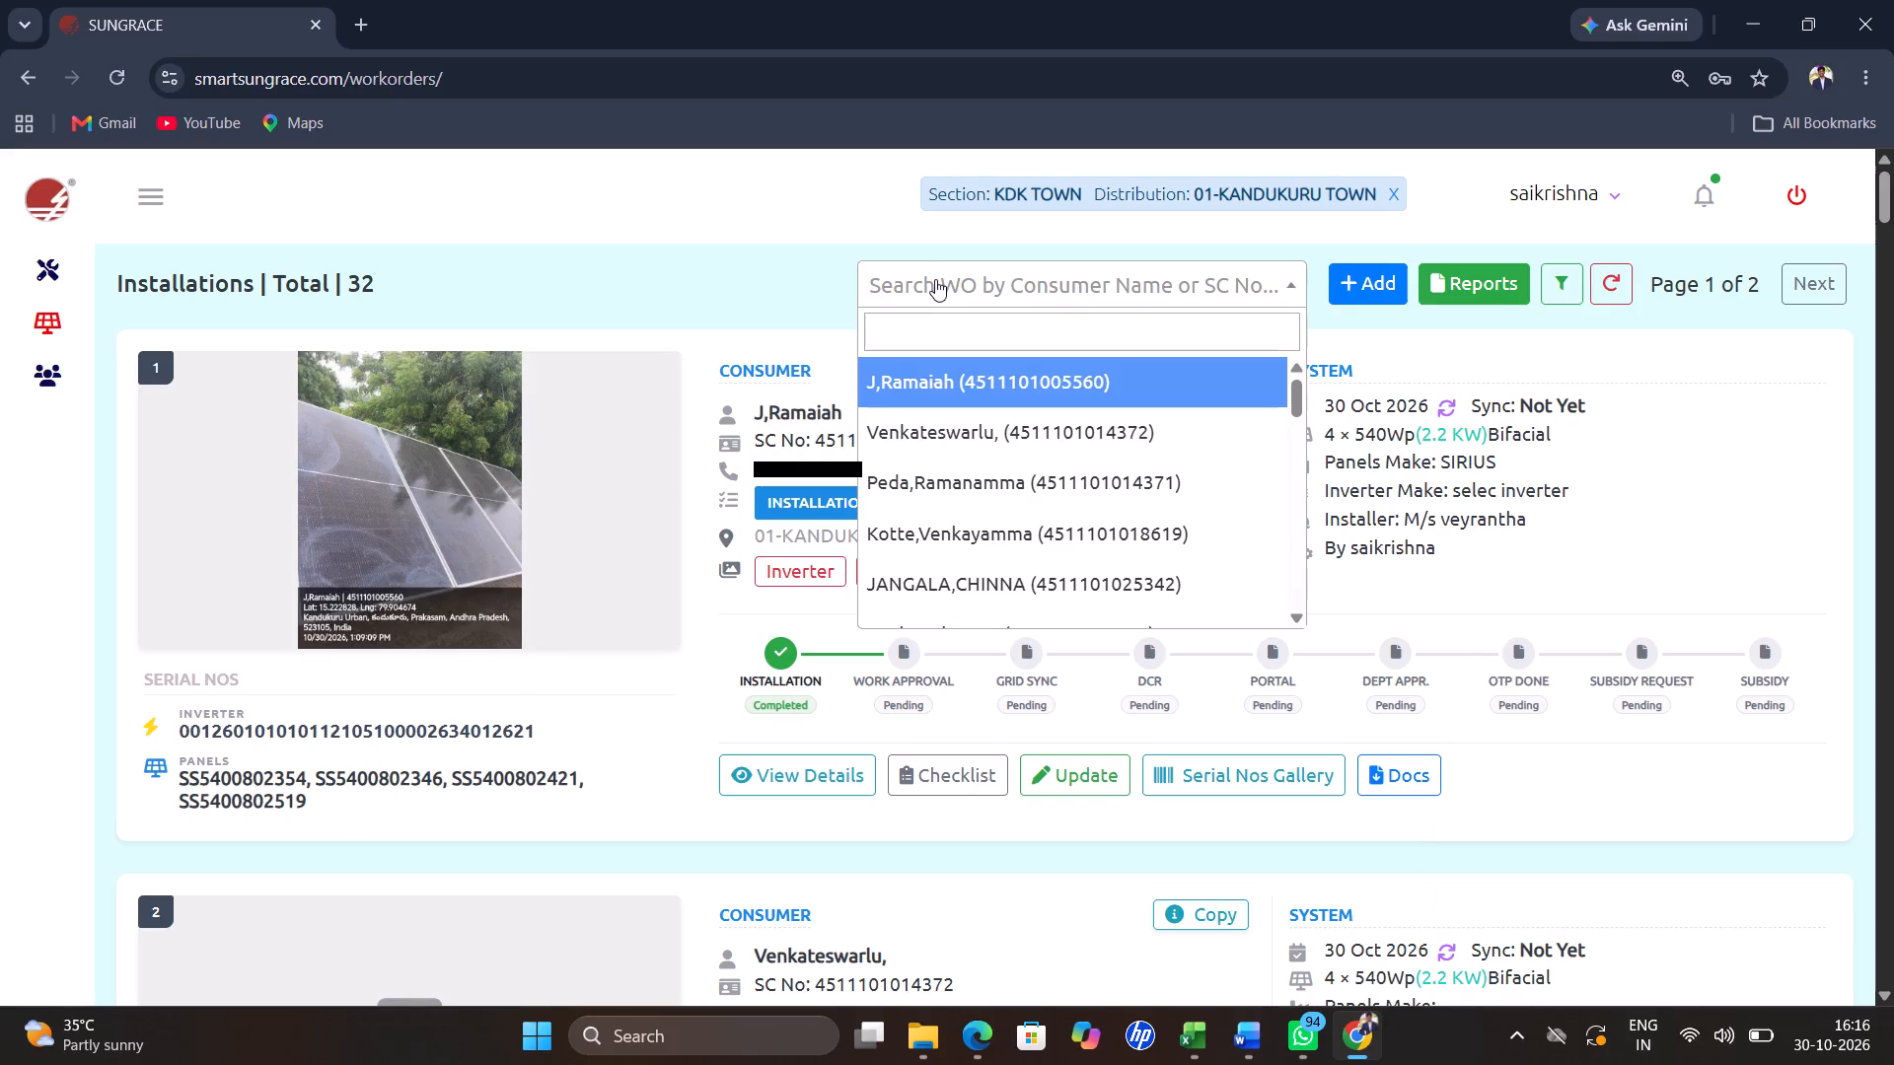
pyautogui.write('8625')
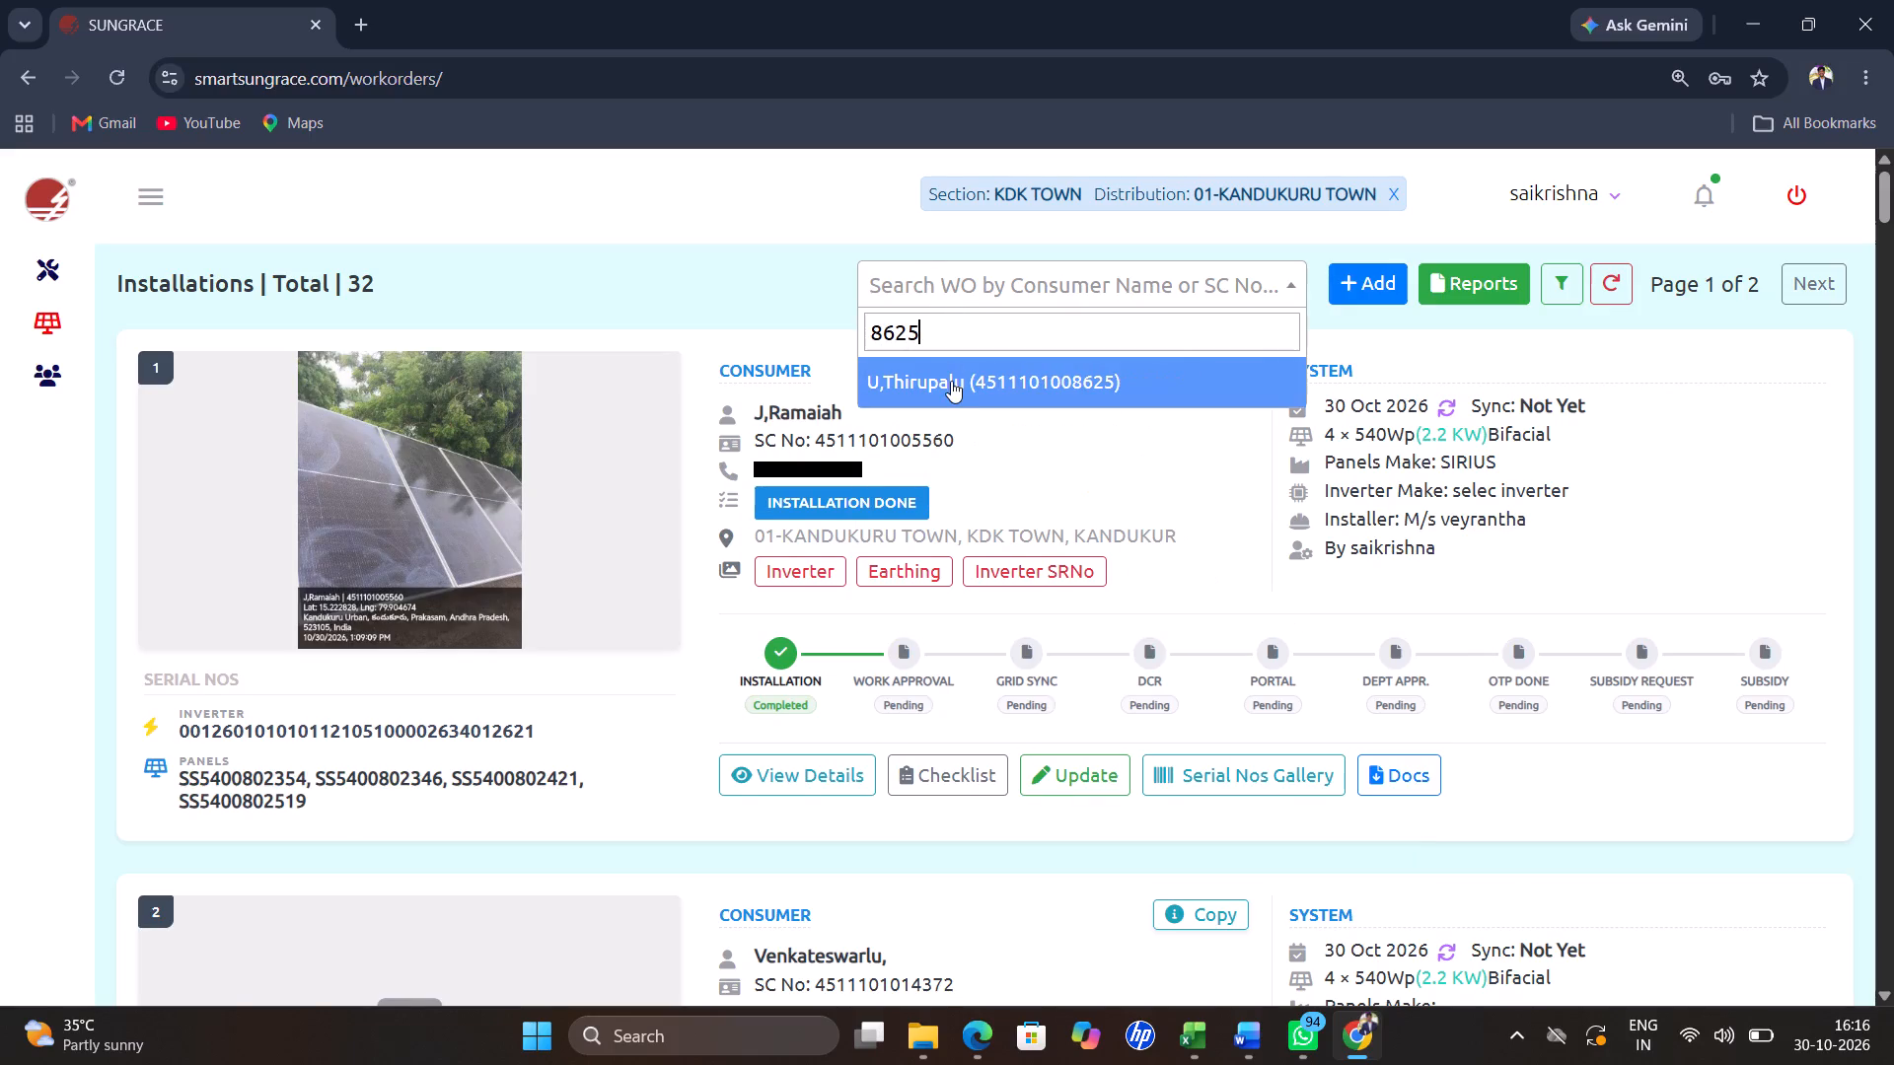
pyautogui.click(951, 381)
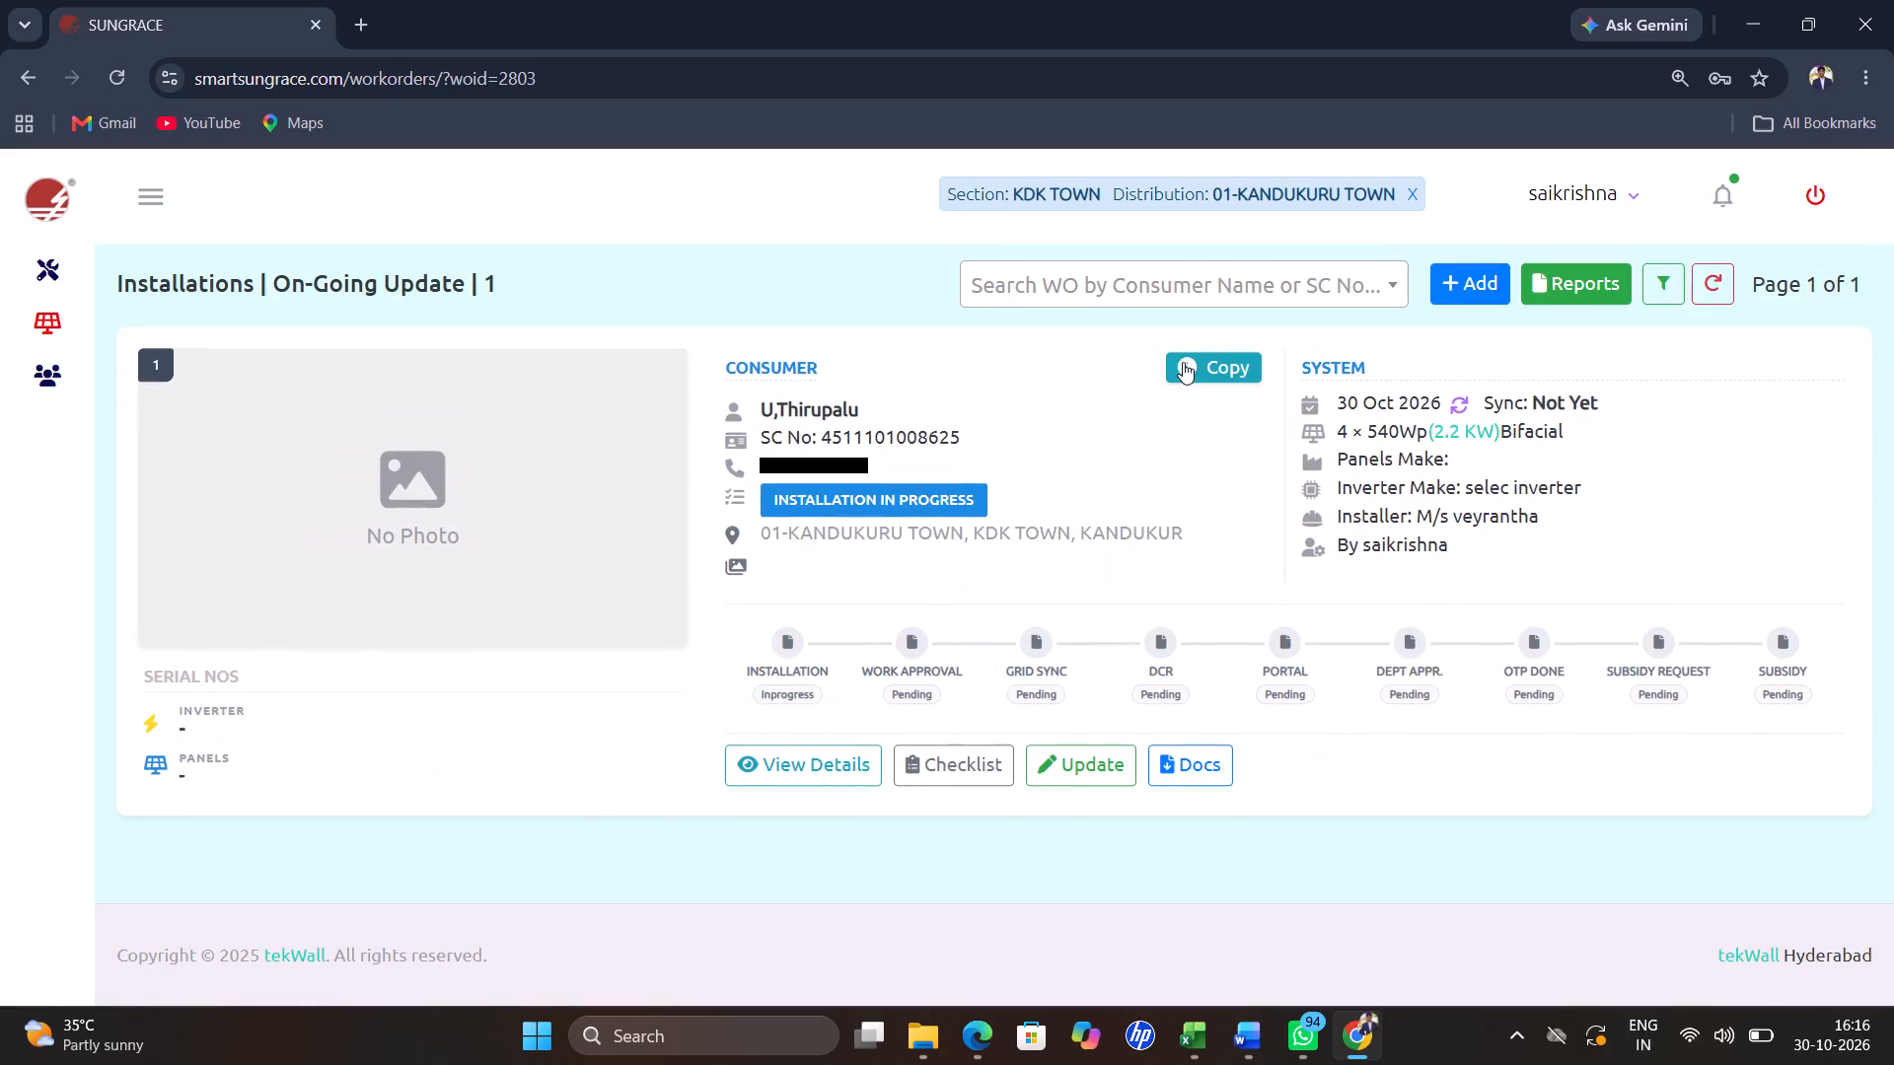
pyautogui.click(1188, 362)
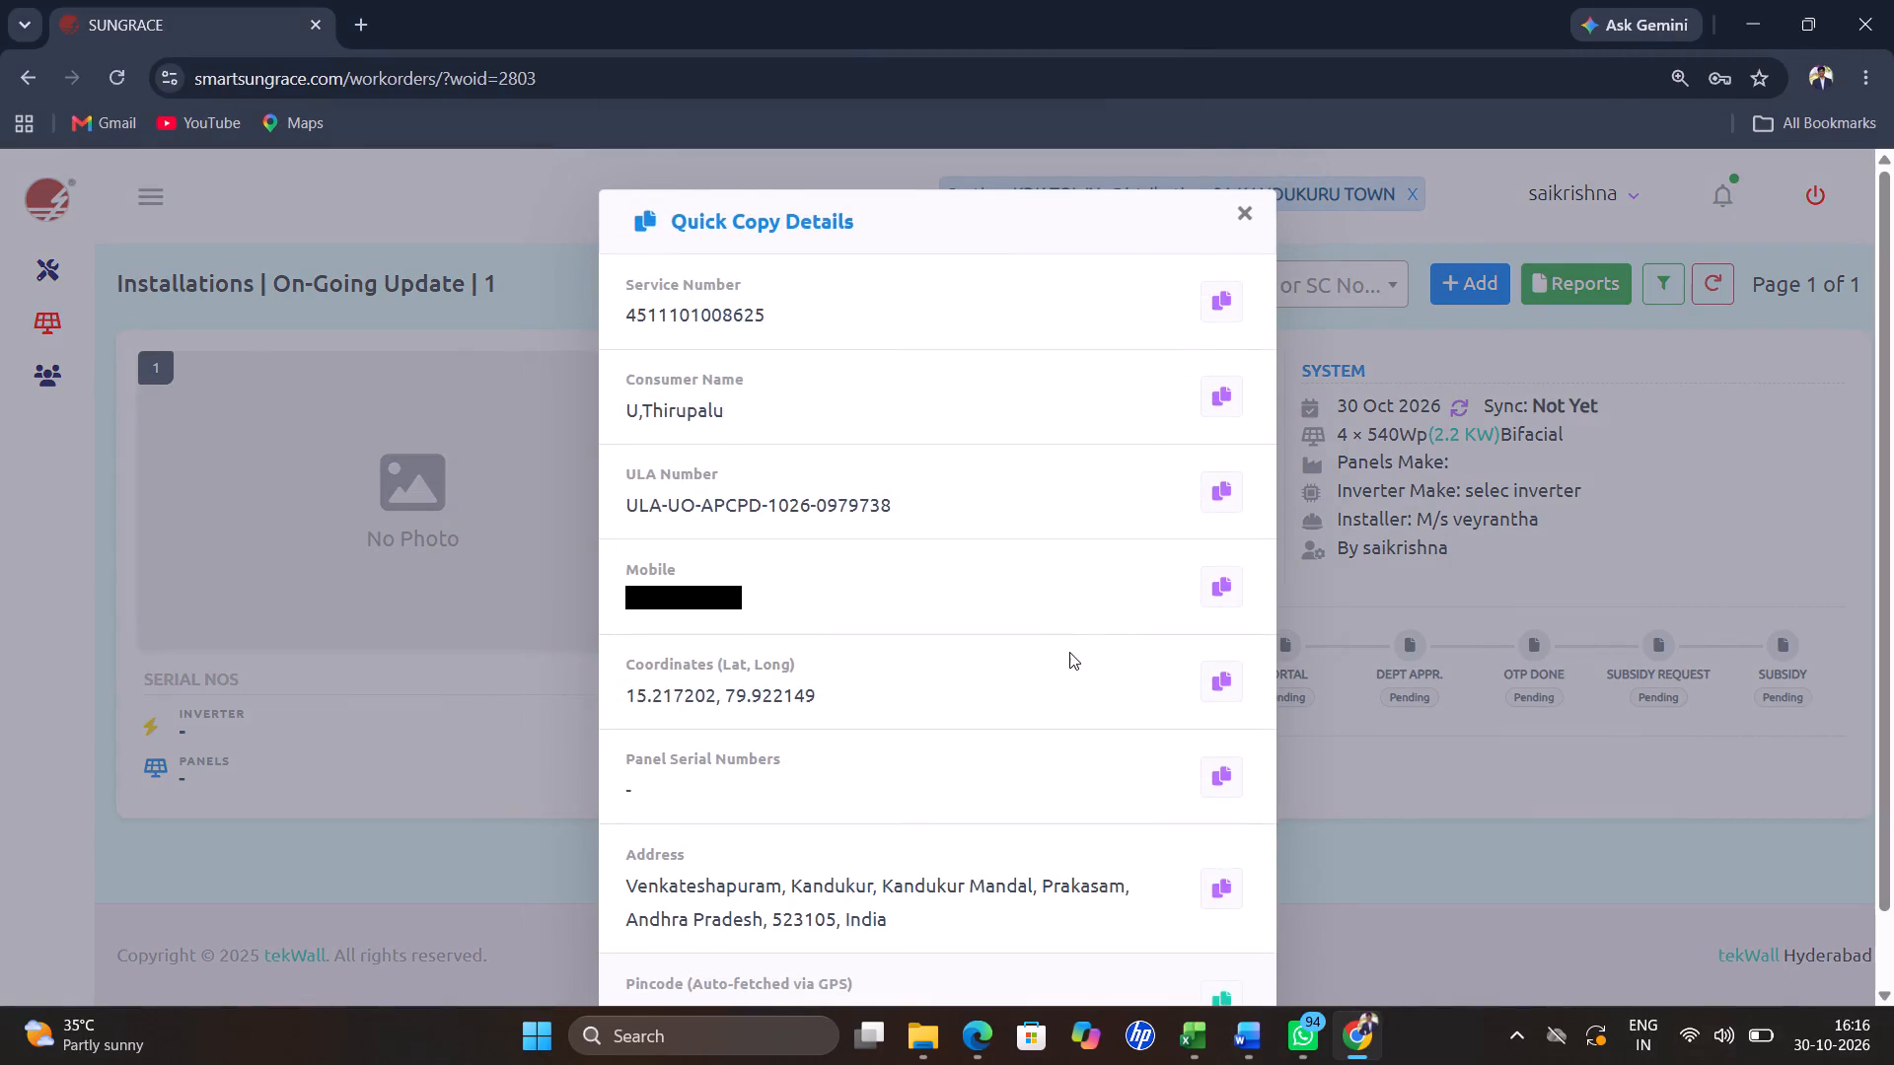
pyautogui.click(1230, 671)
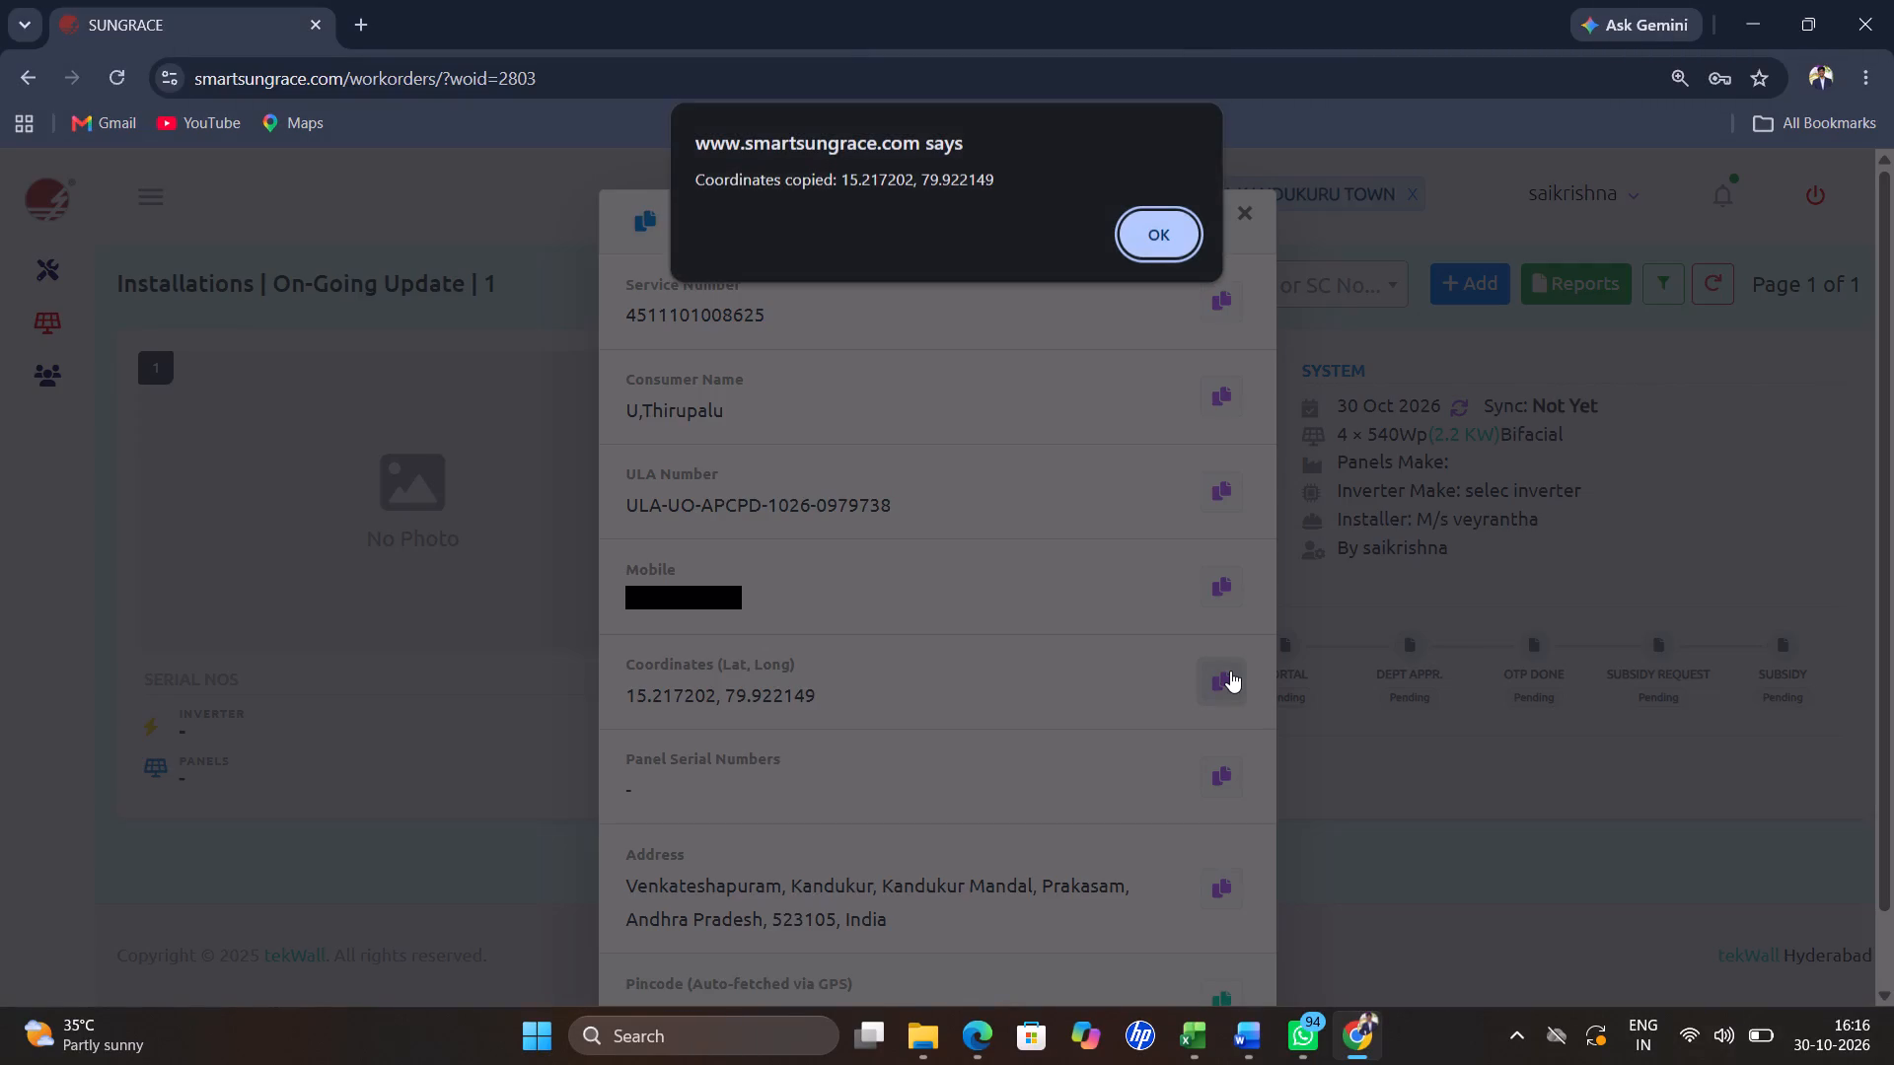
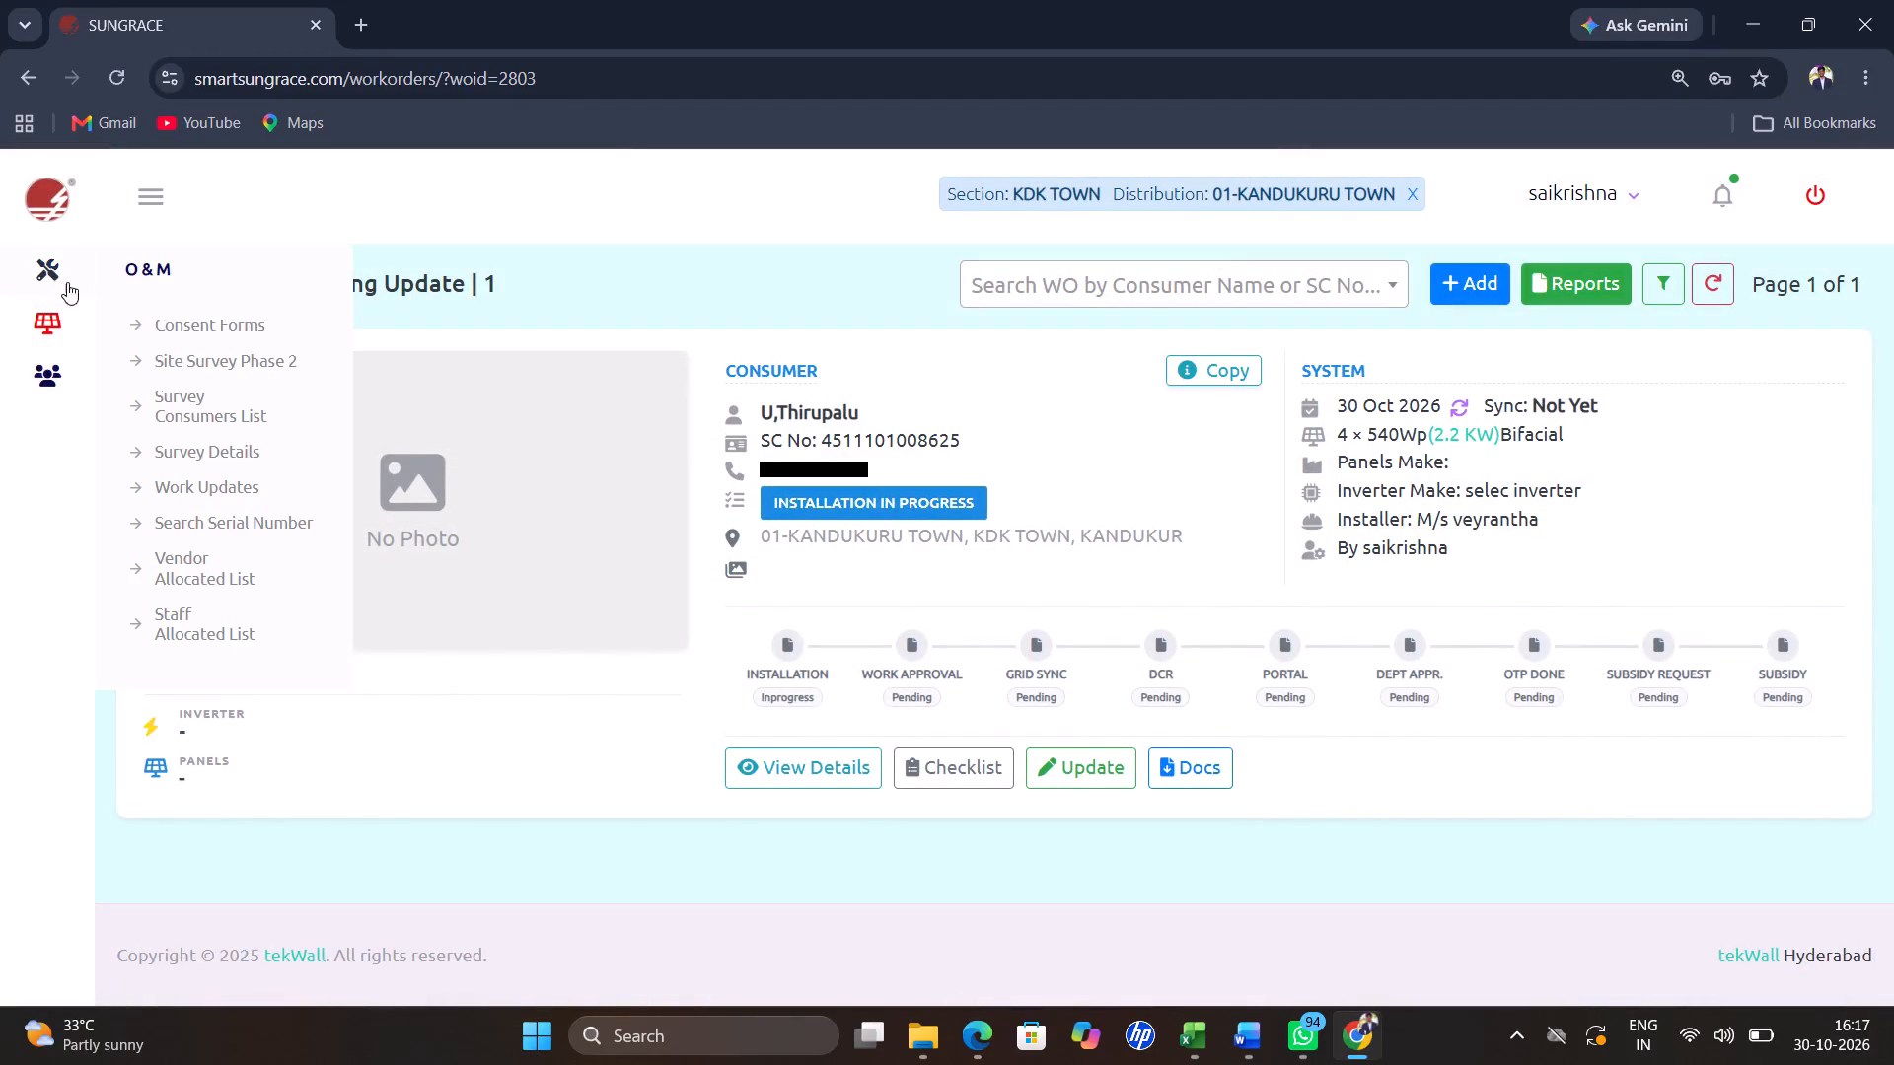
# Find the site survey for service number ending 23226 among the non-feasible sites.
pyautogui.click(195, 354)
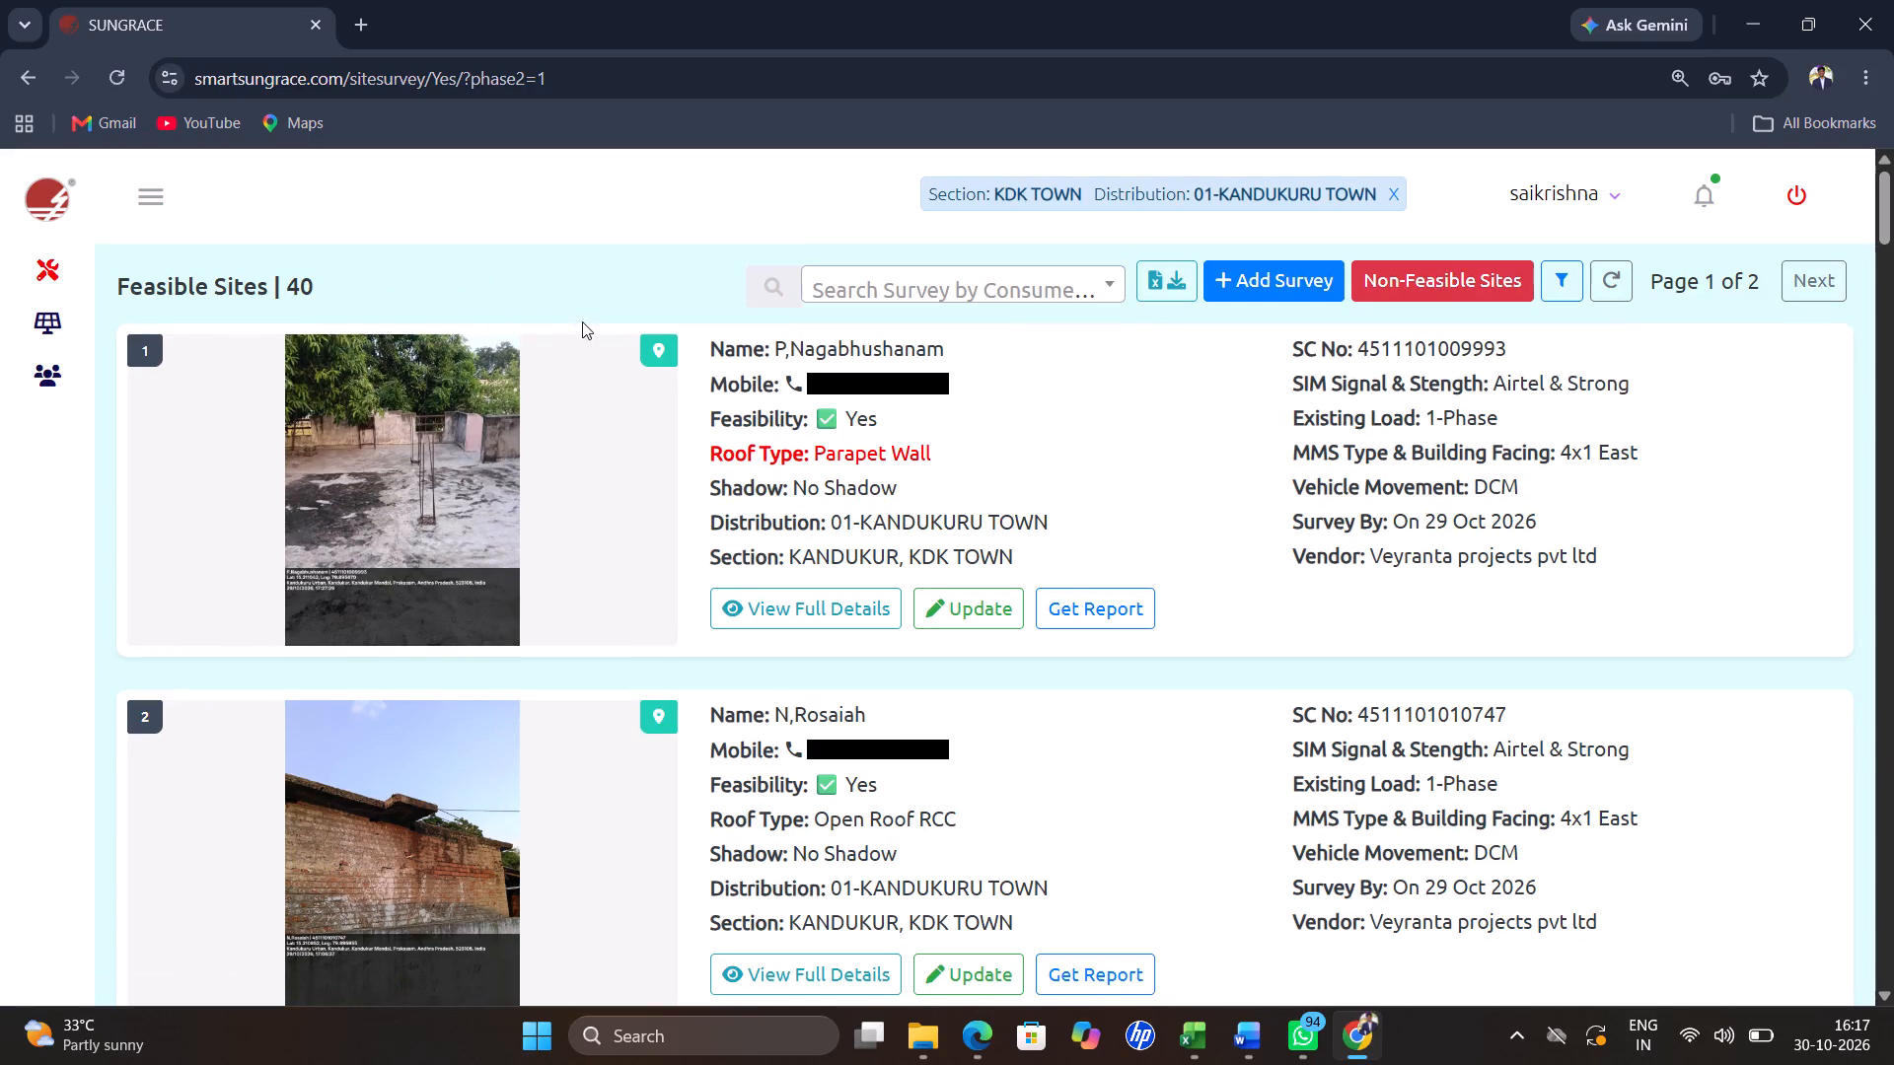
pyautogui.click(871, 286)
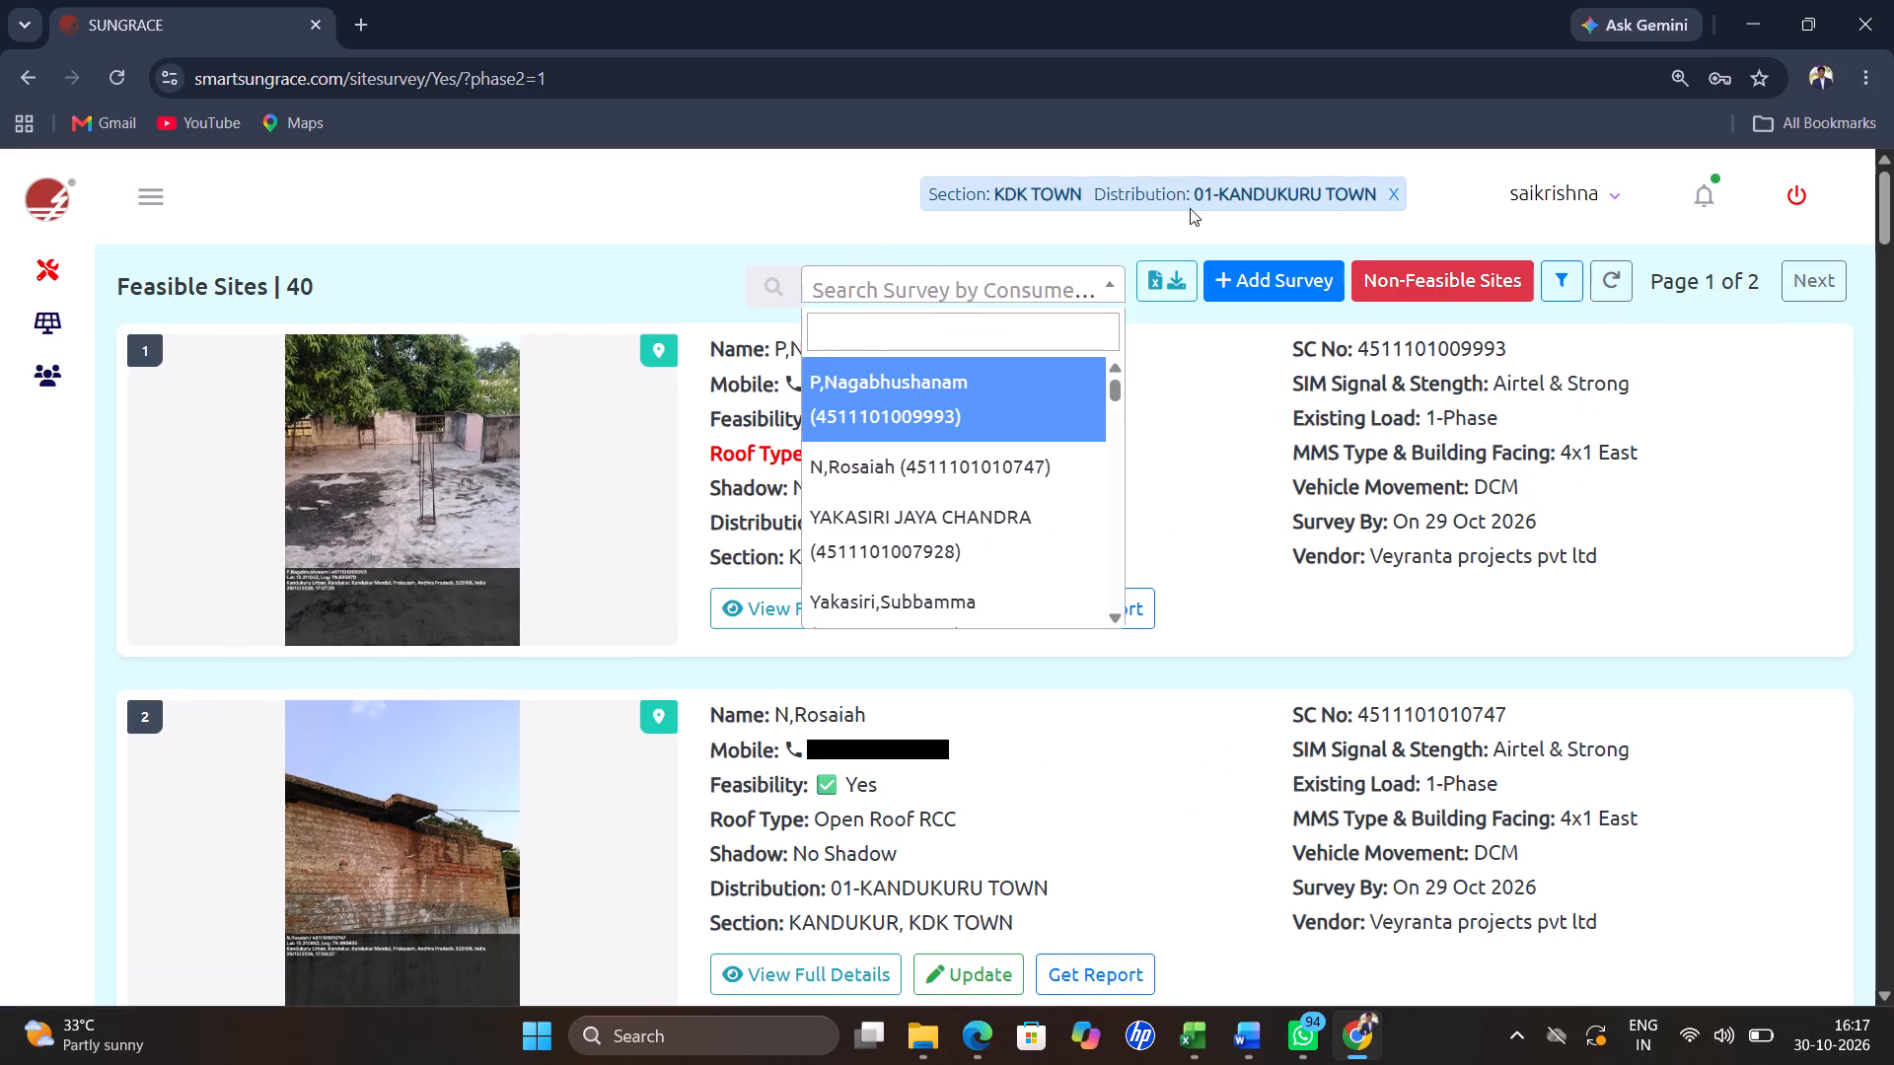
pyautogui.click(1436, 270)
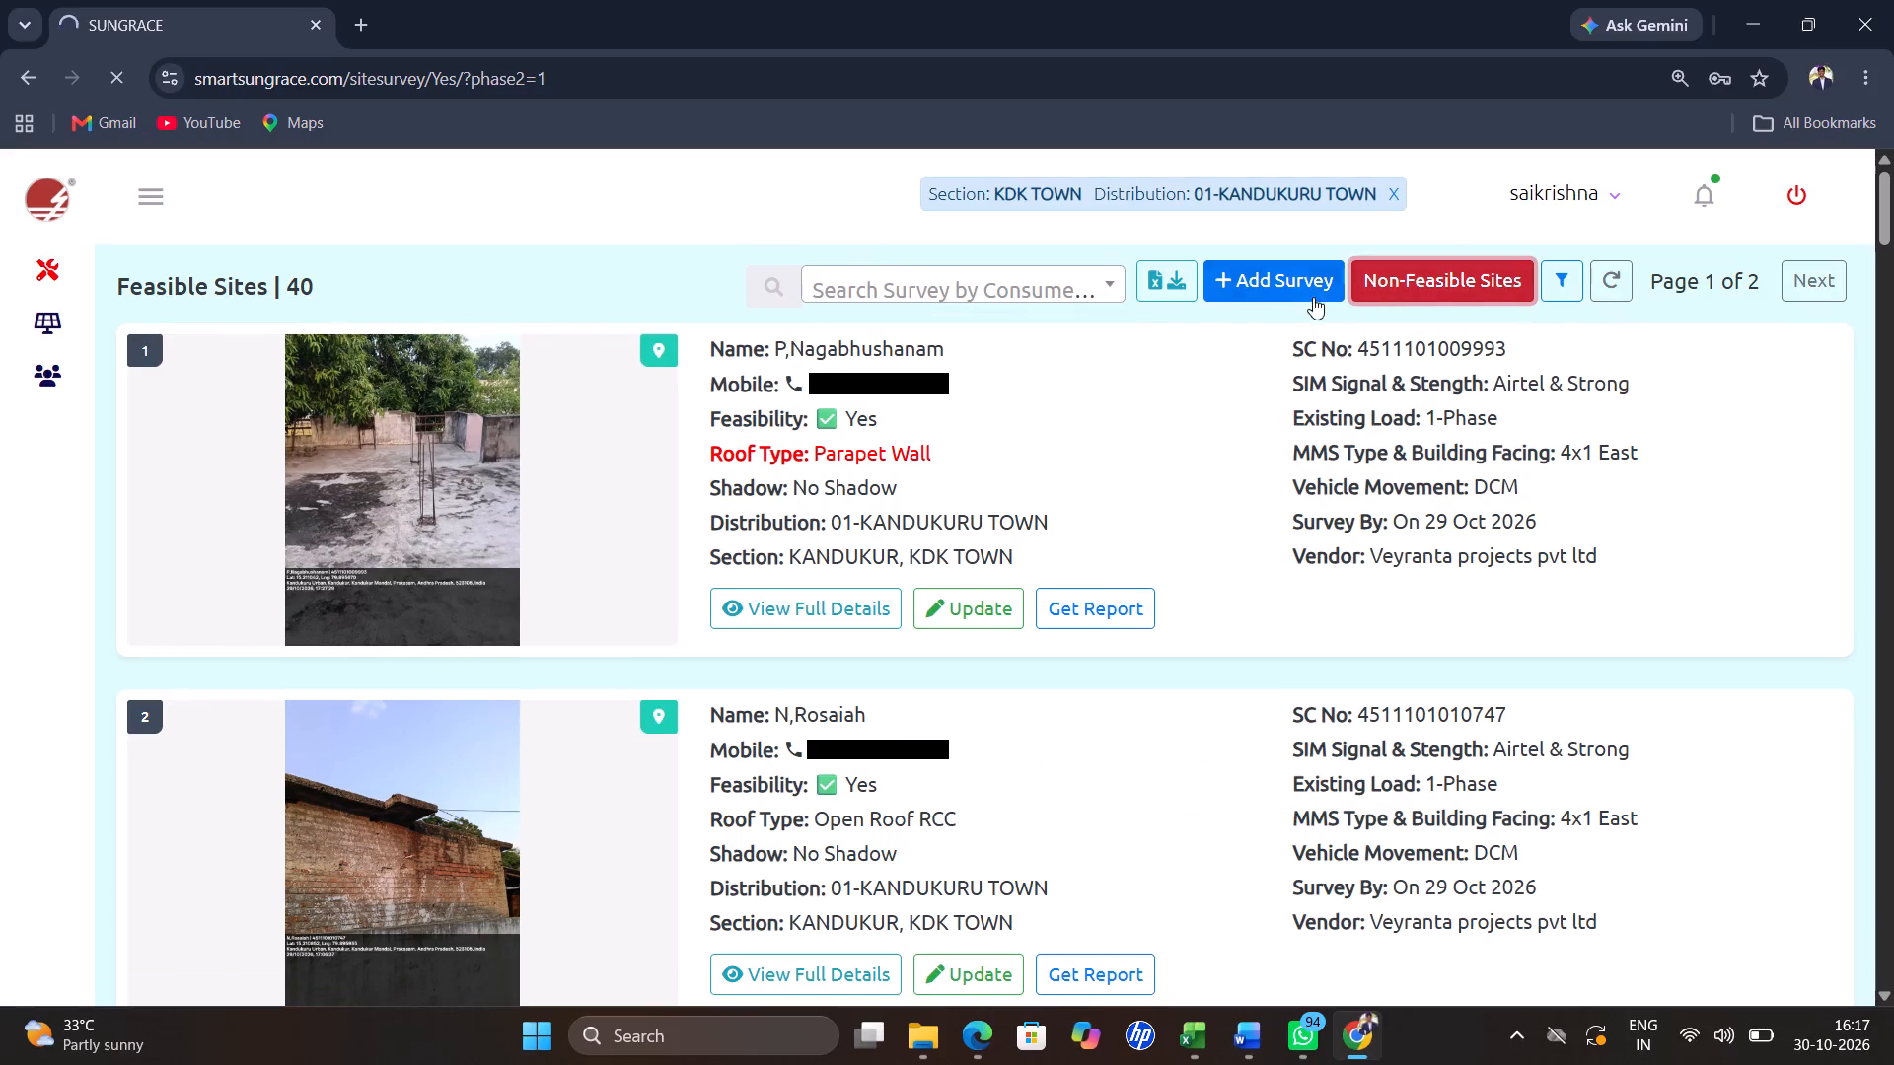
pyautogui.click(1015, 281)
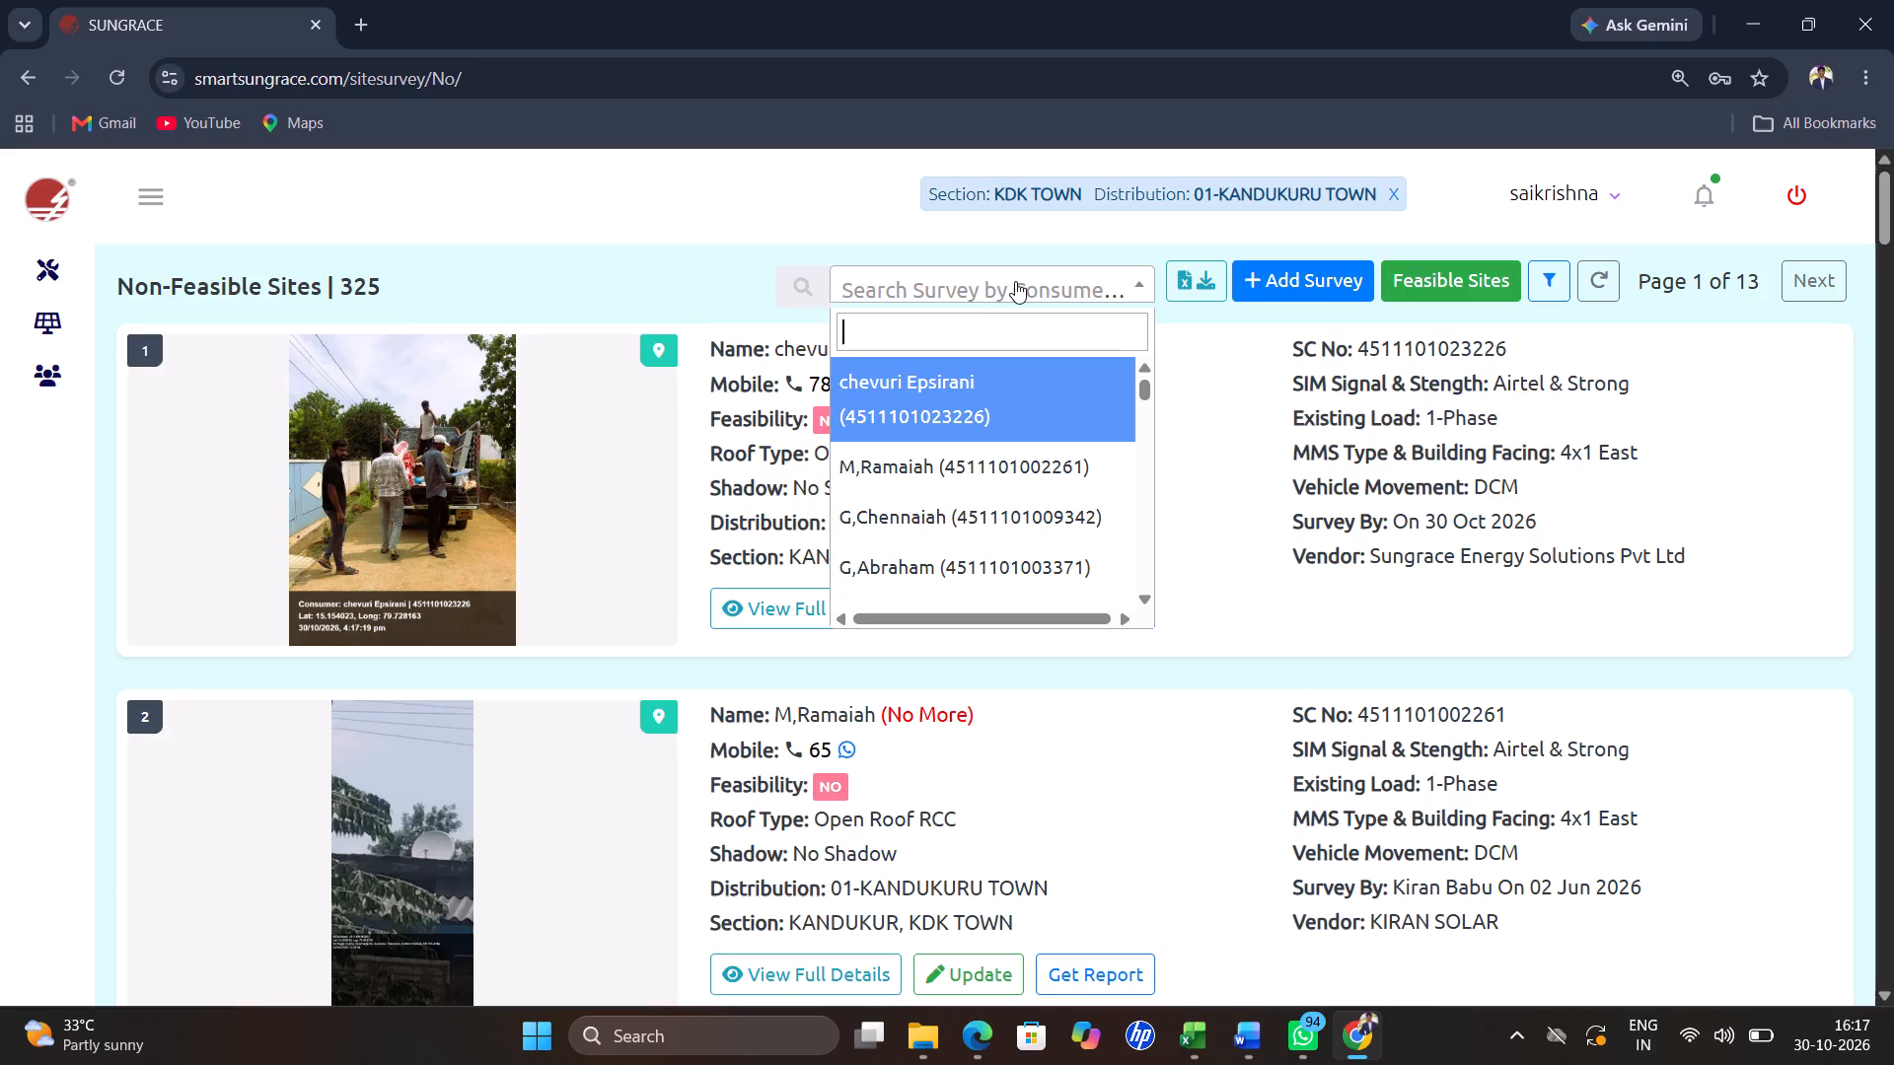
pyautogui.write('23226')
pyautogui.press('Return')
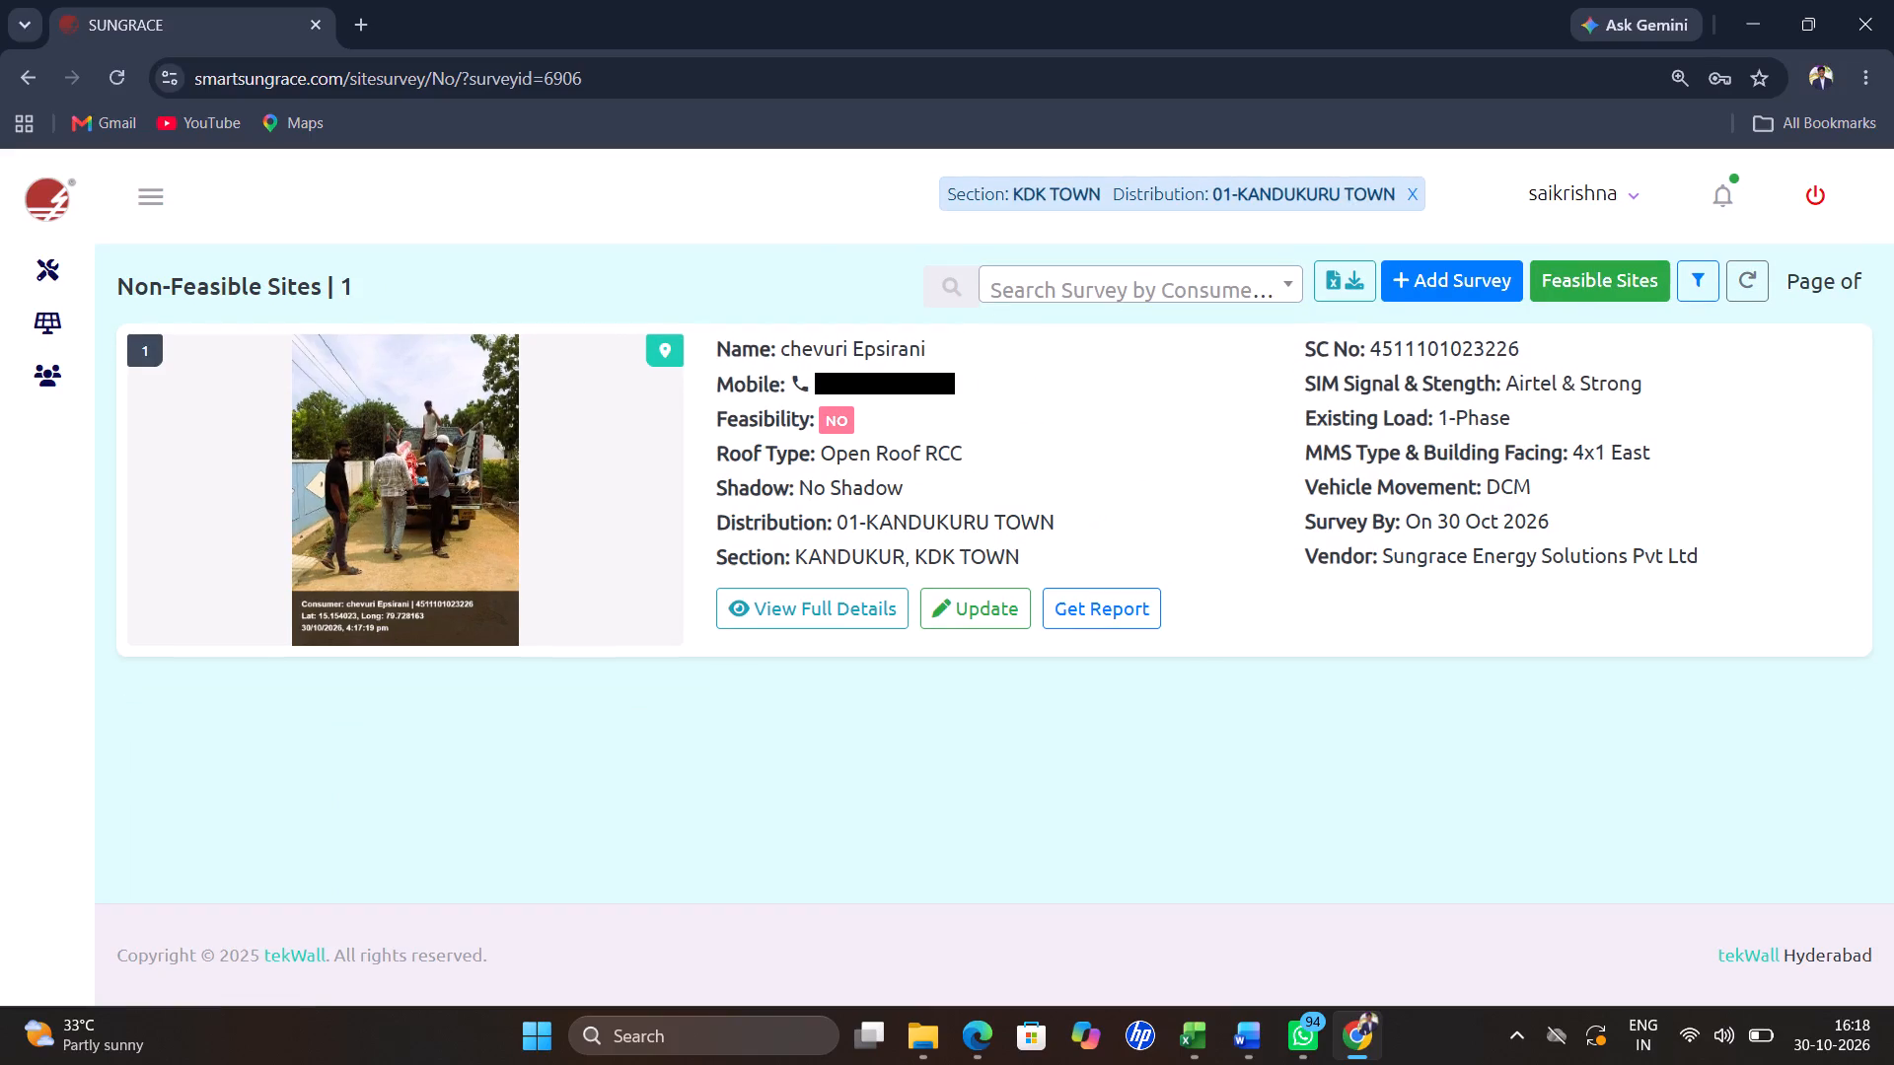
# Edit this consumer's site survey to set Feasibility to Yes, and submit the updated form.
pyautogui.click(974, 608)
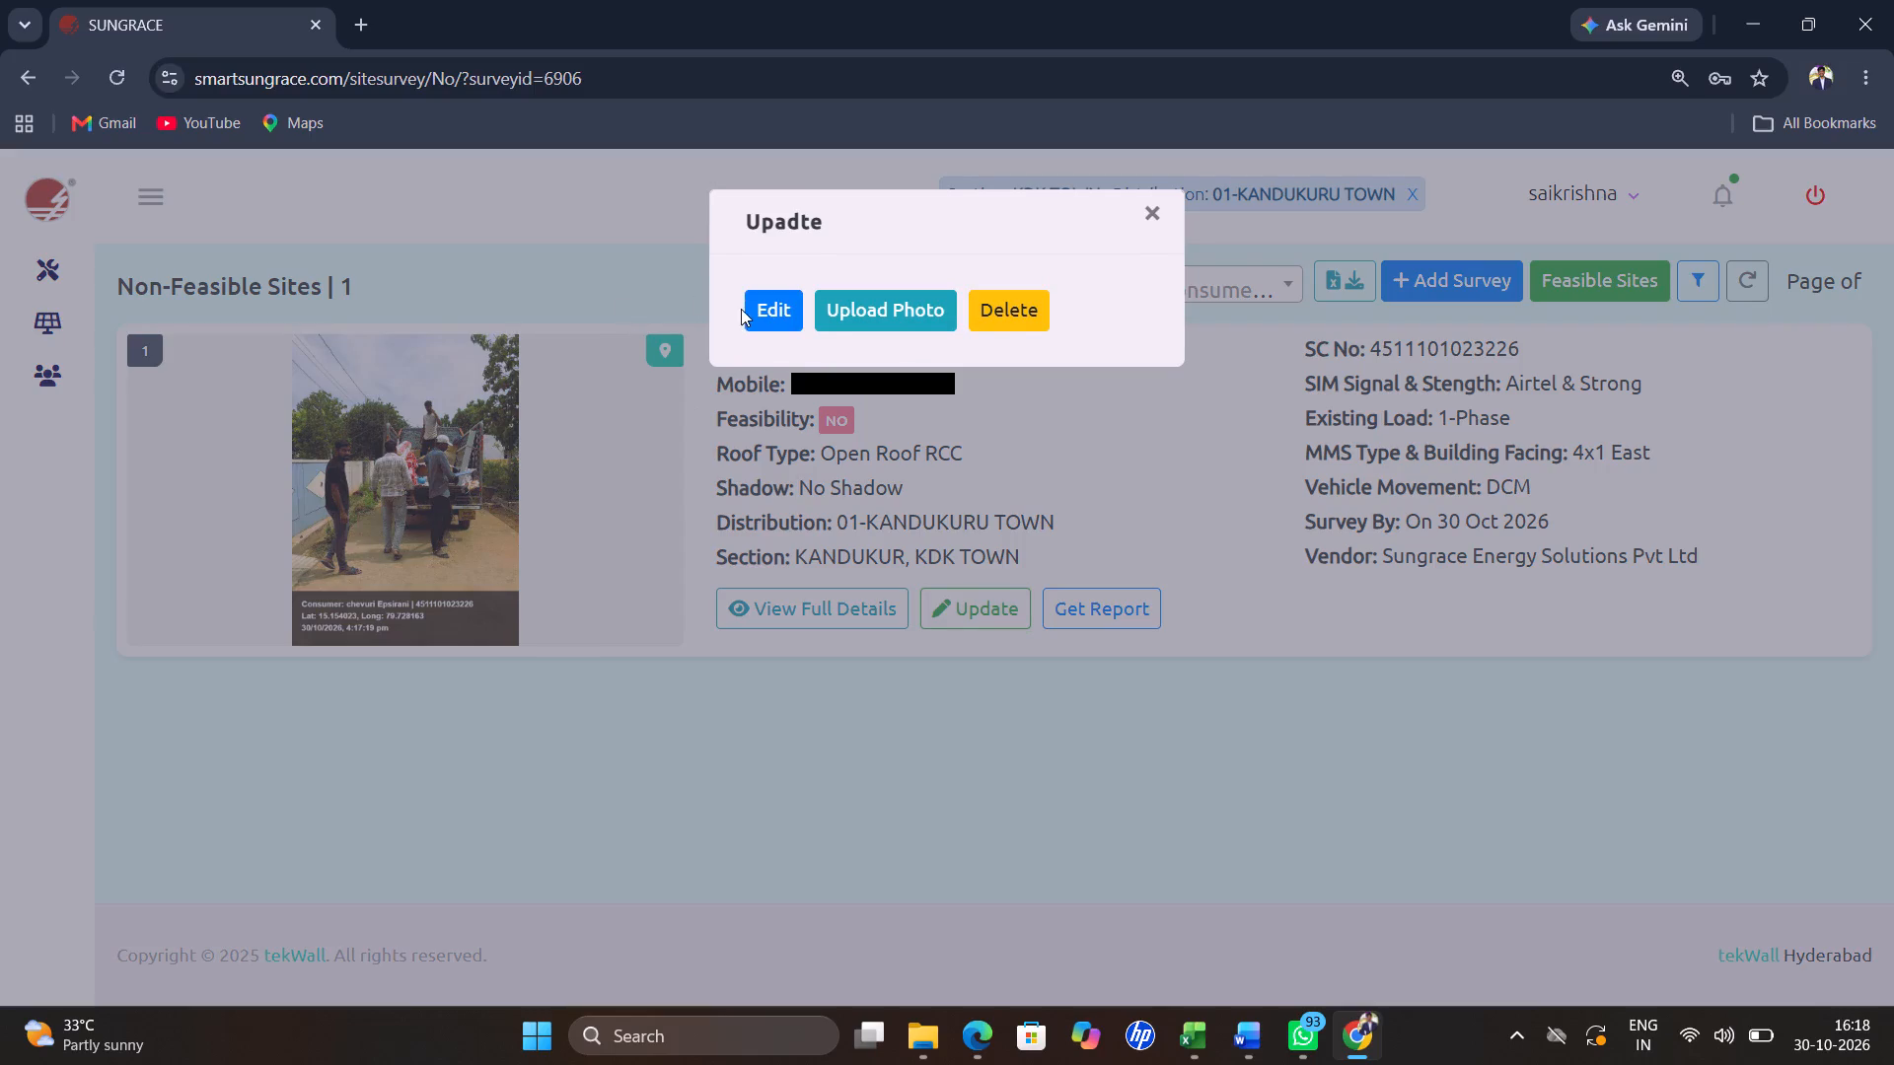
pyautogui.click(765, 307)
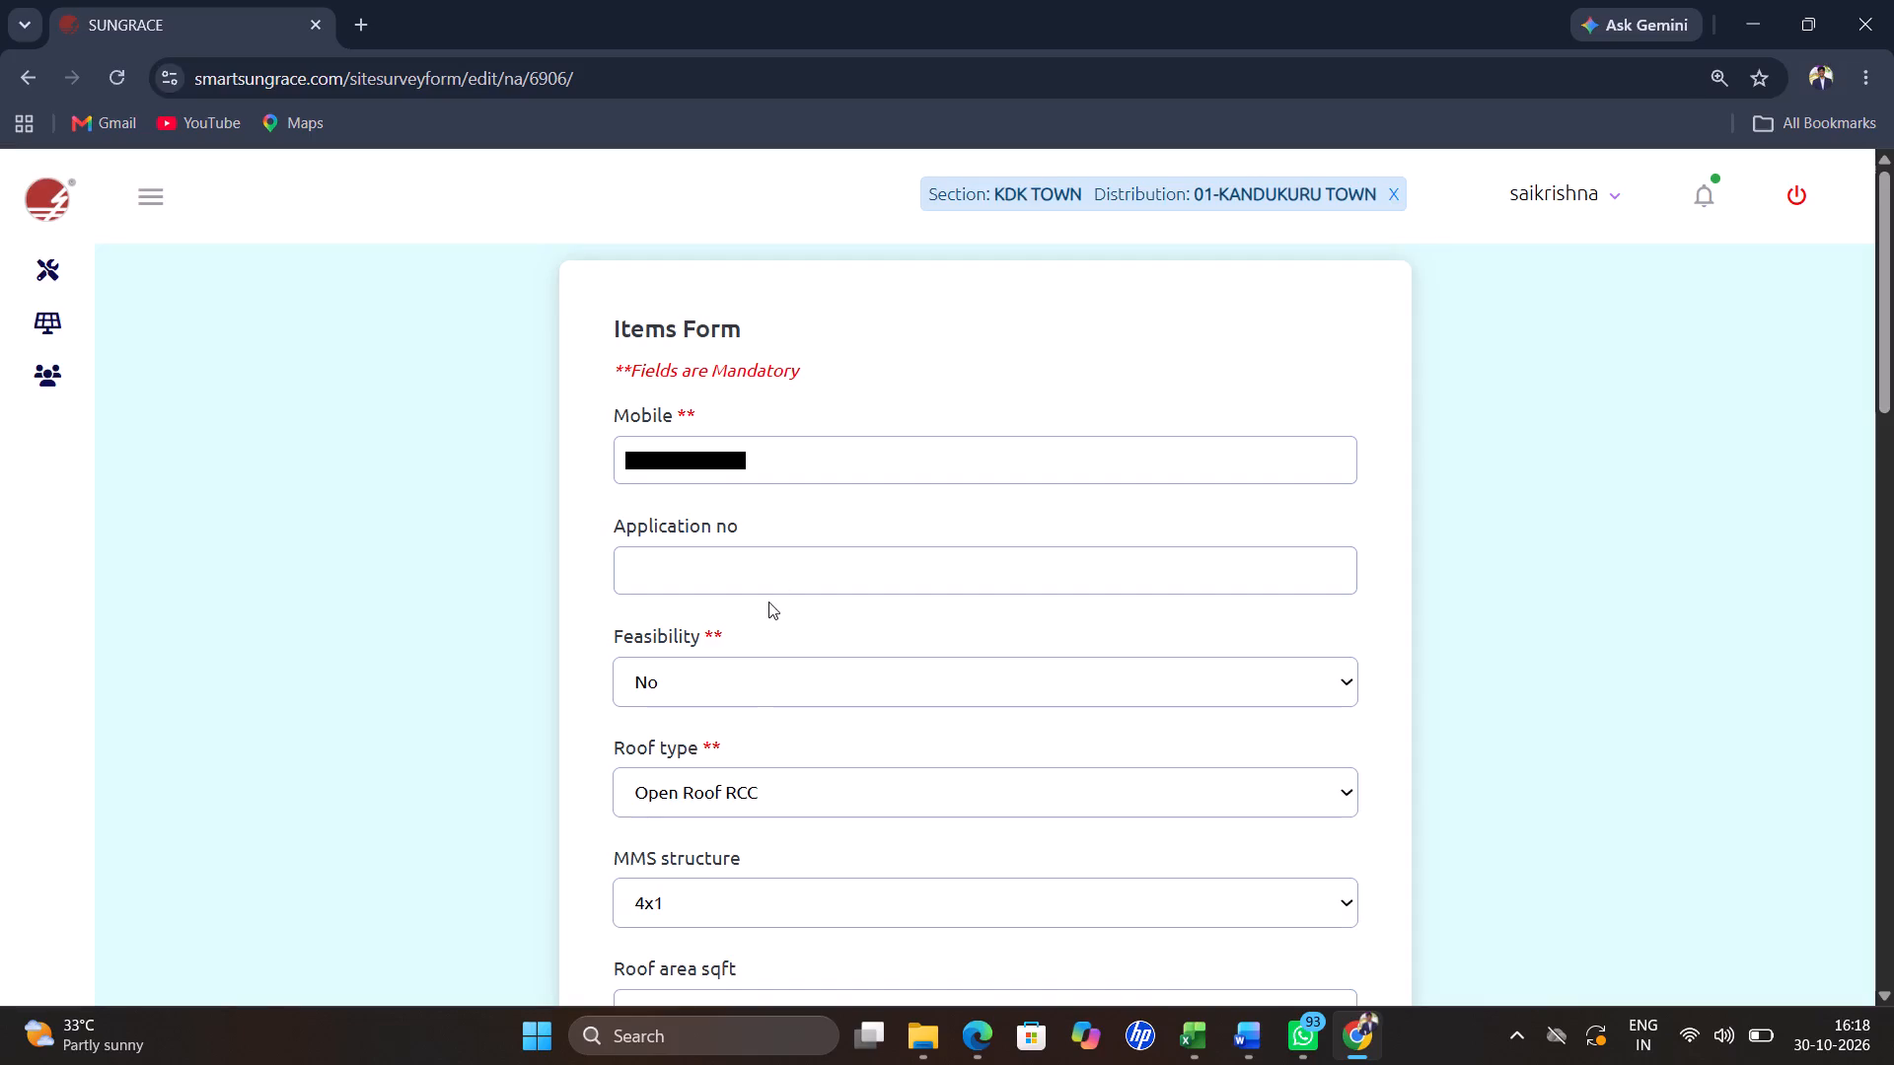
pyautogui.scroll(-1, 768, 602)
pyautogui.click(768, 602)
pyautogui.click(750, 654)
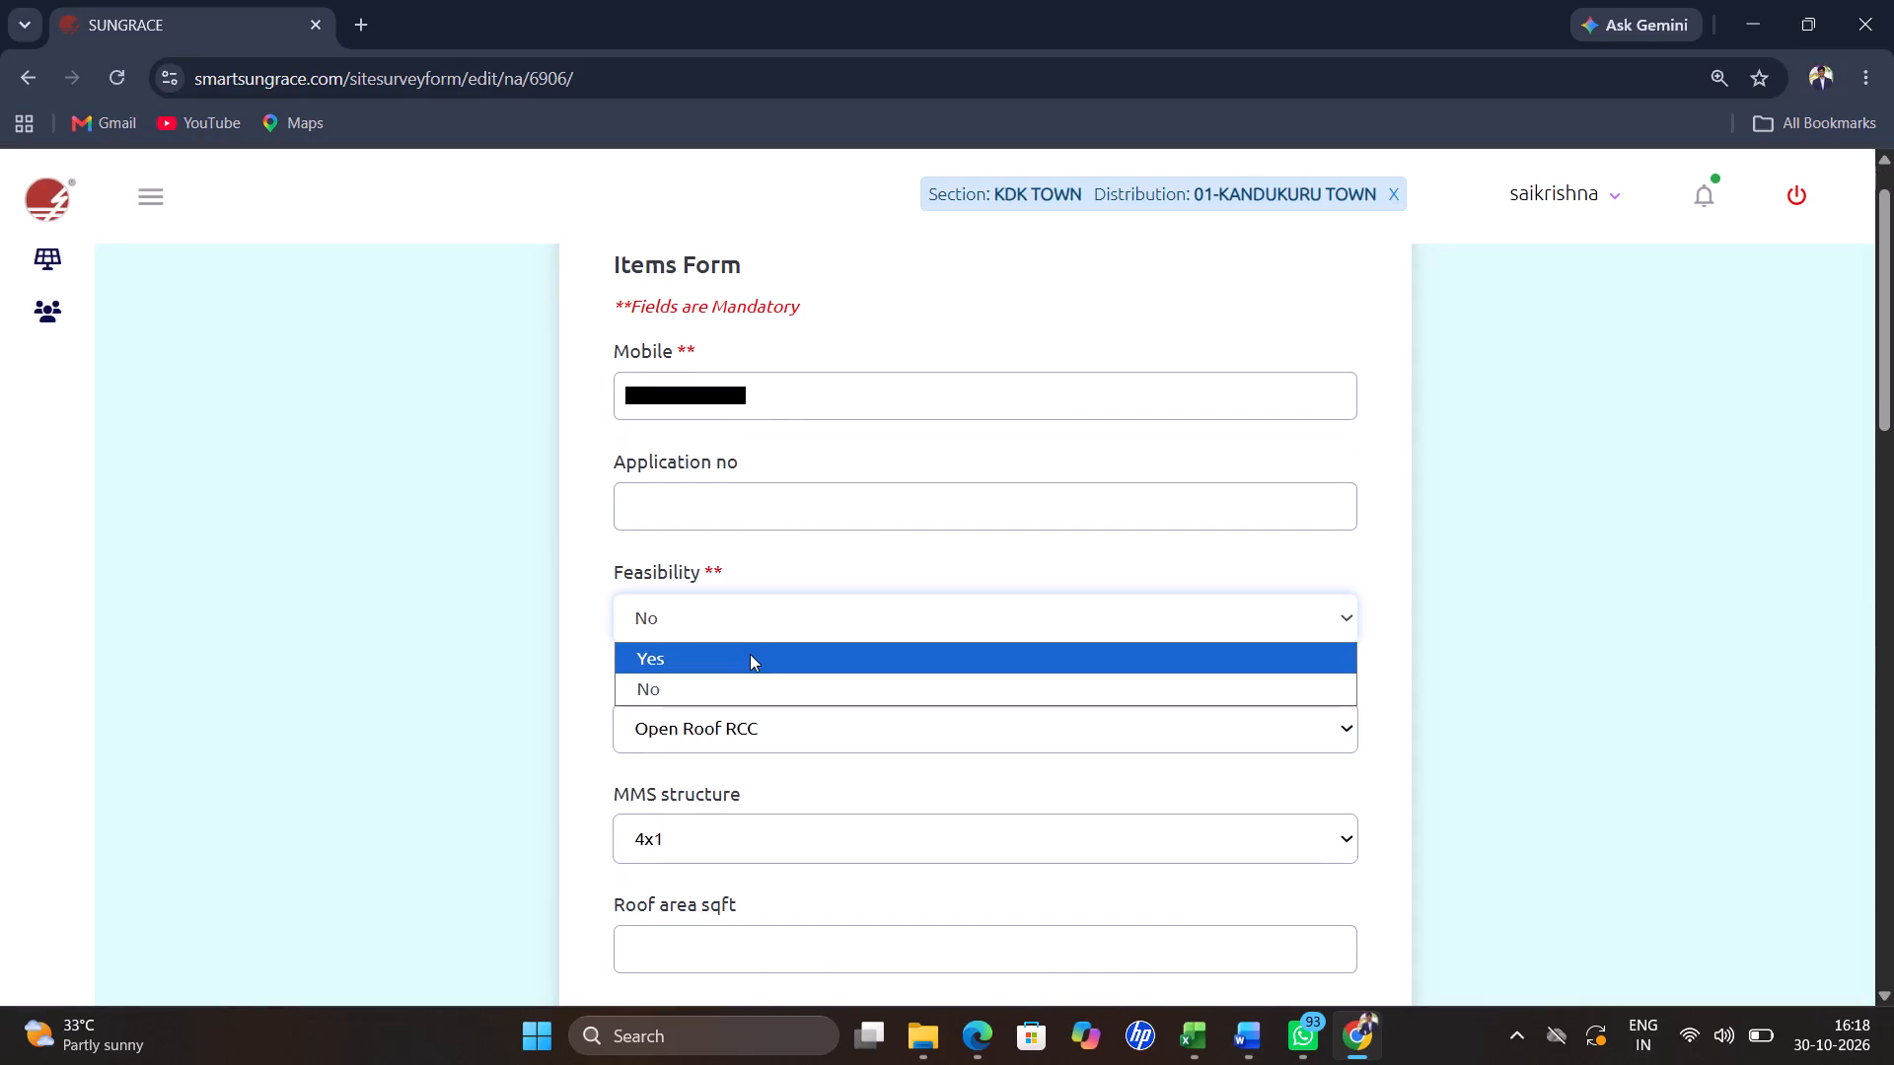
pyautogui.scroll(-9, 750, 654)
pyautogui.click(670, 739)
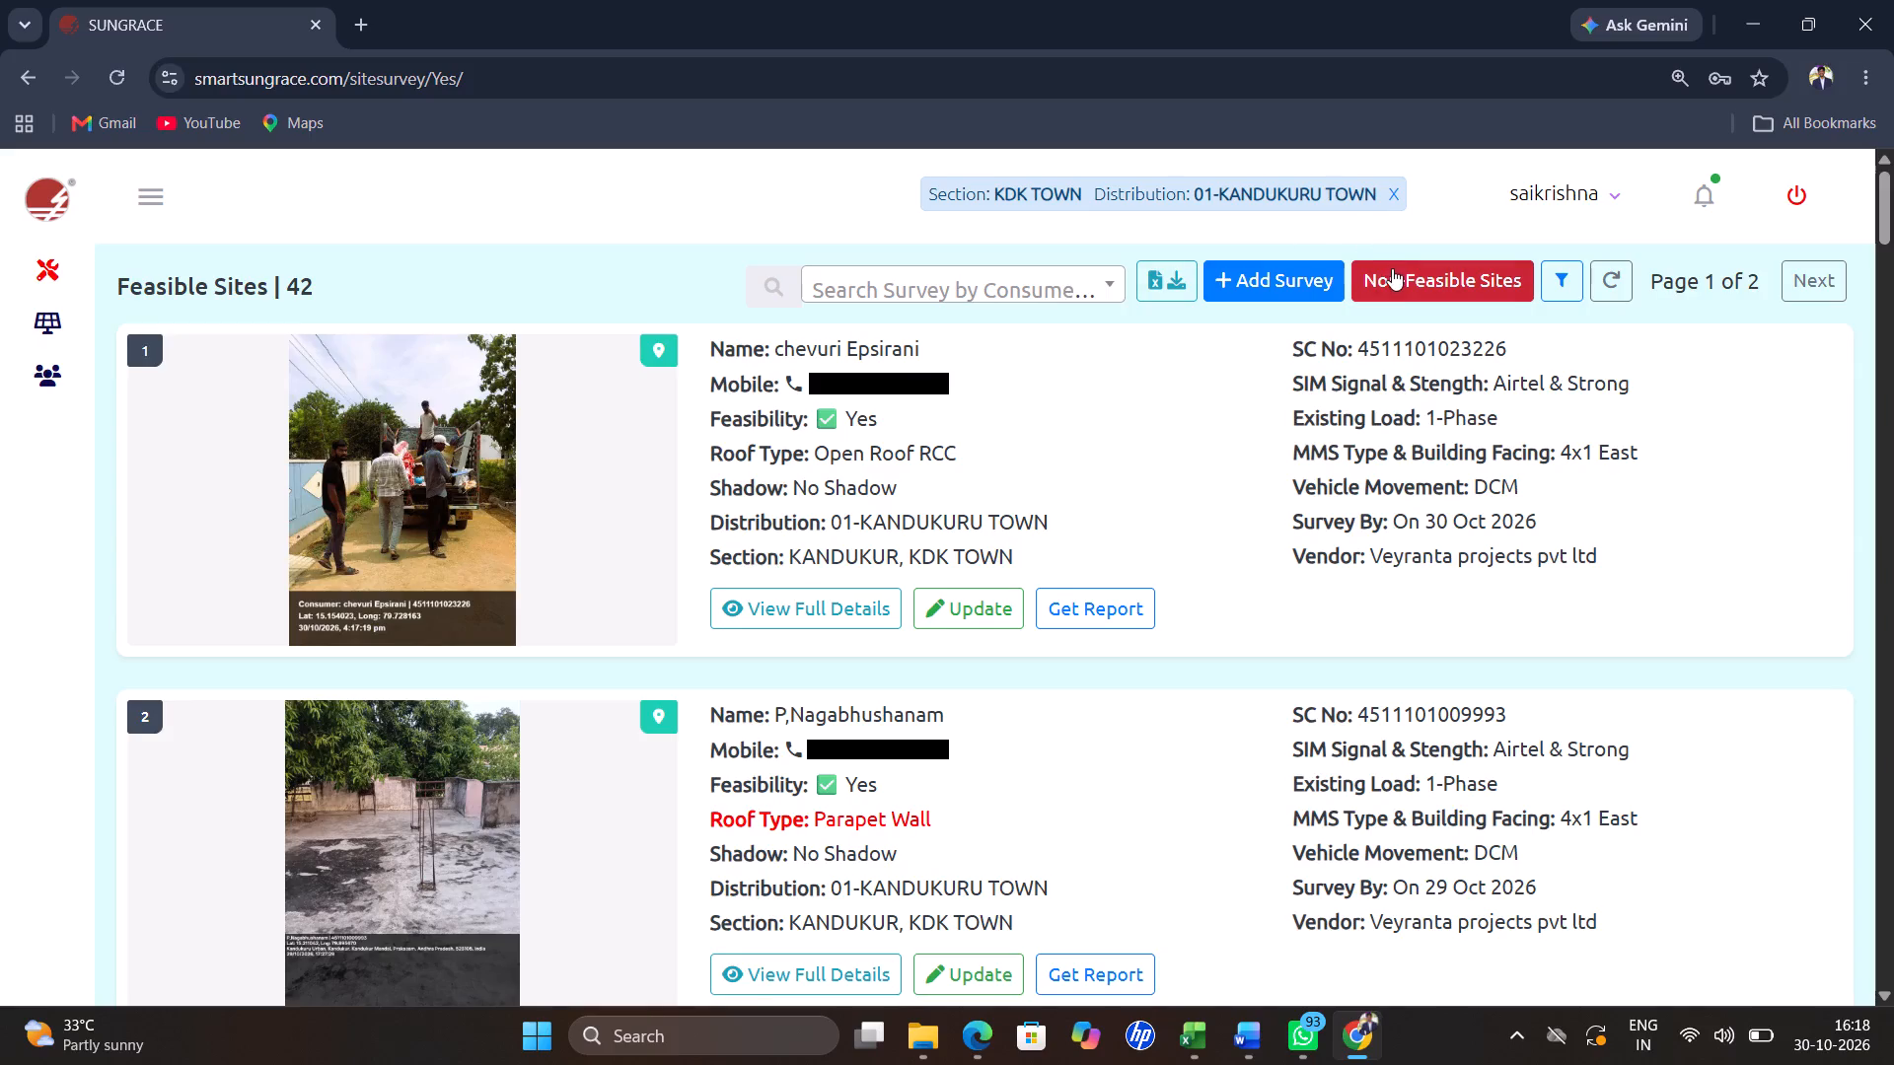
# Add a new survey for the consumer with service number ending 9208 and open its off-site survey form.
pyautogui.click(1271, 268)
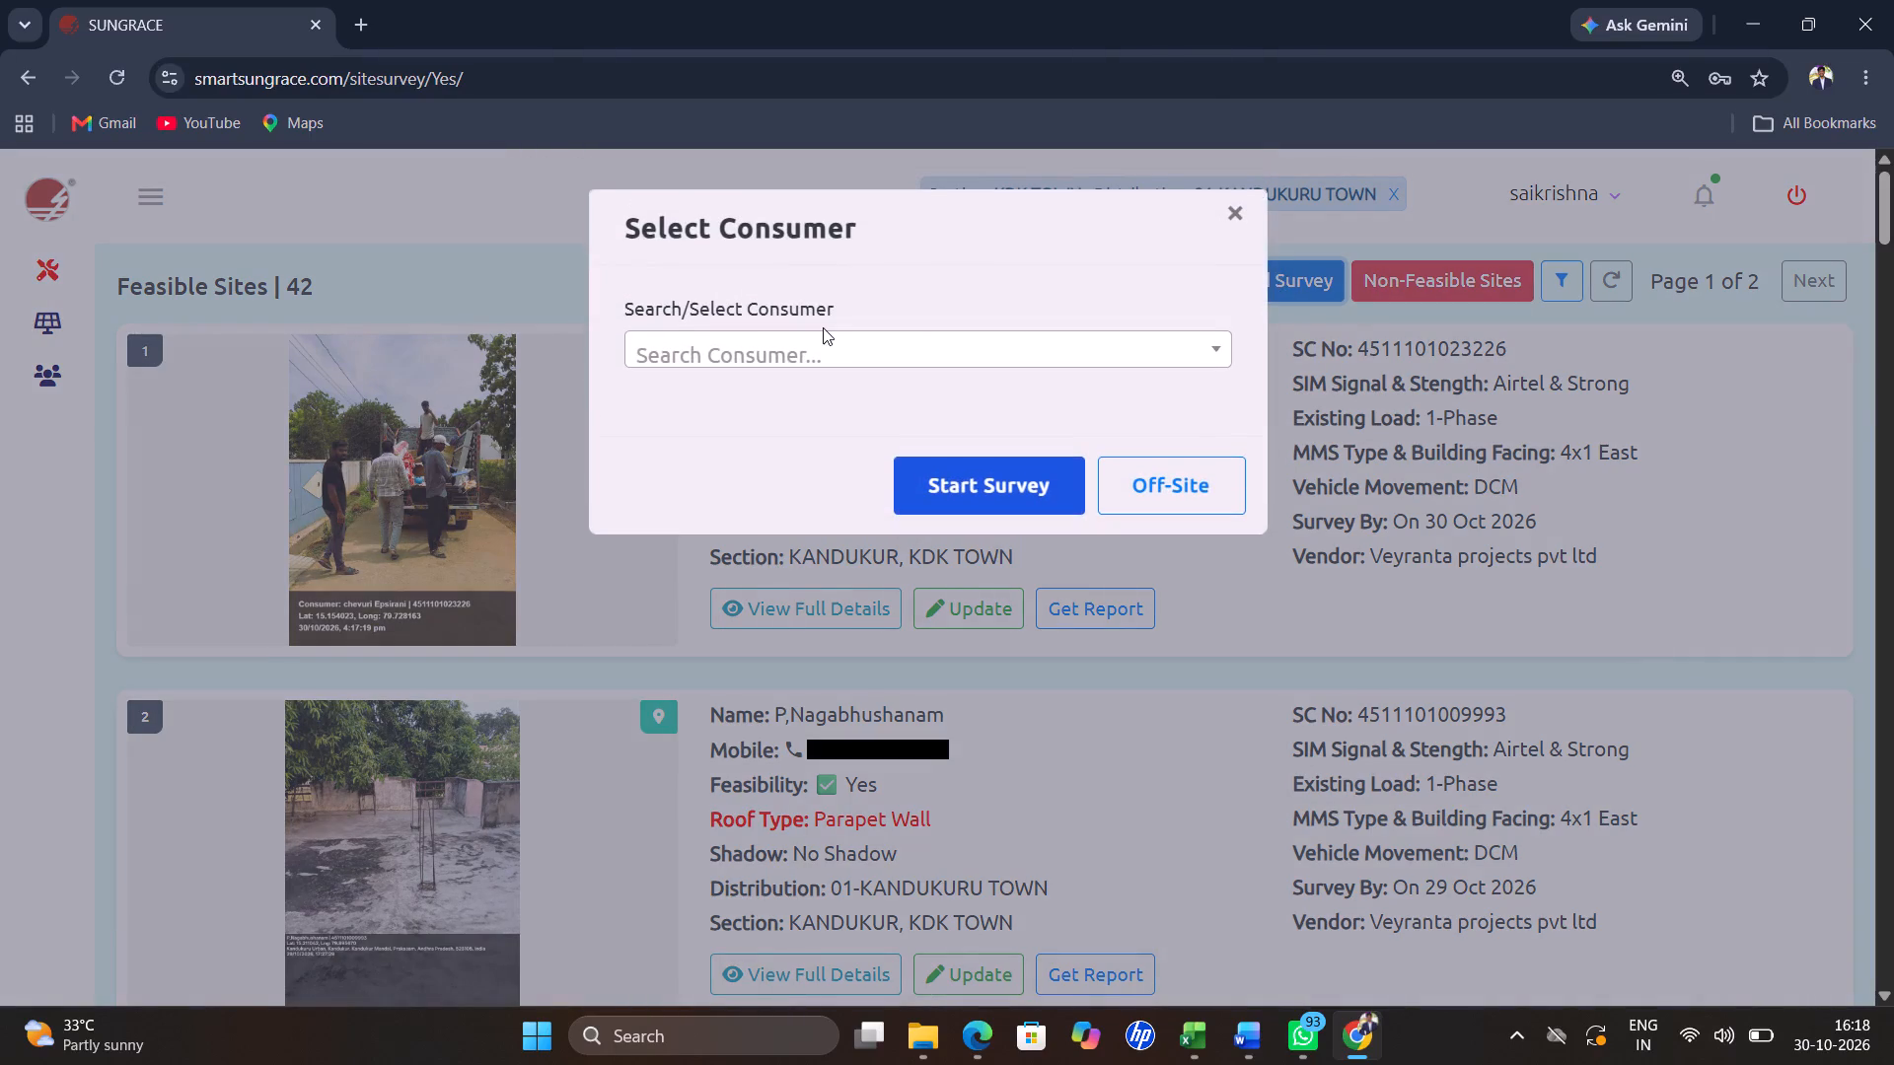
pyautogui.click(810, 349)
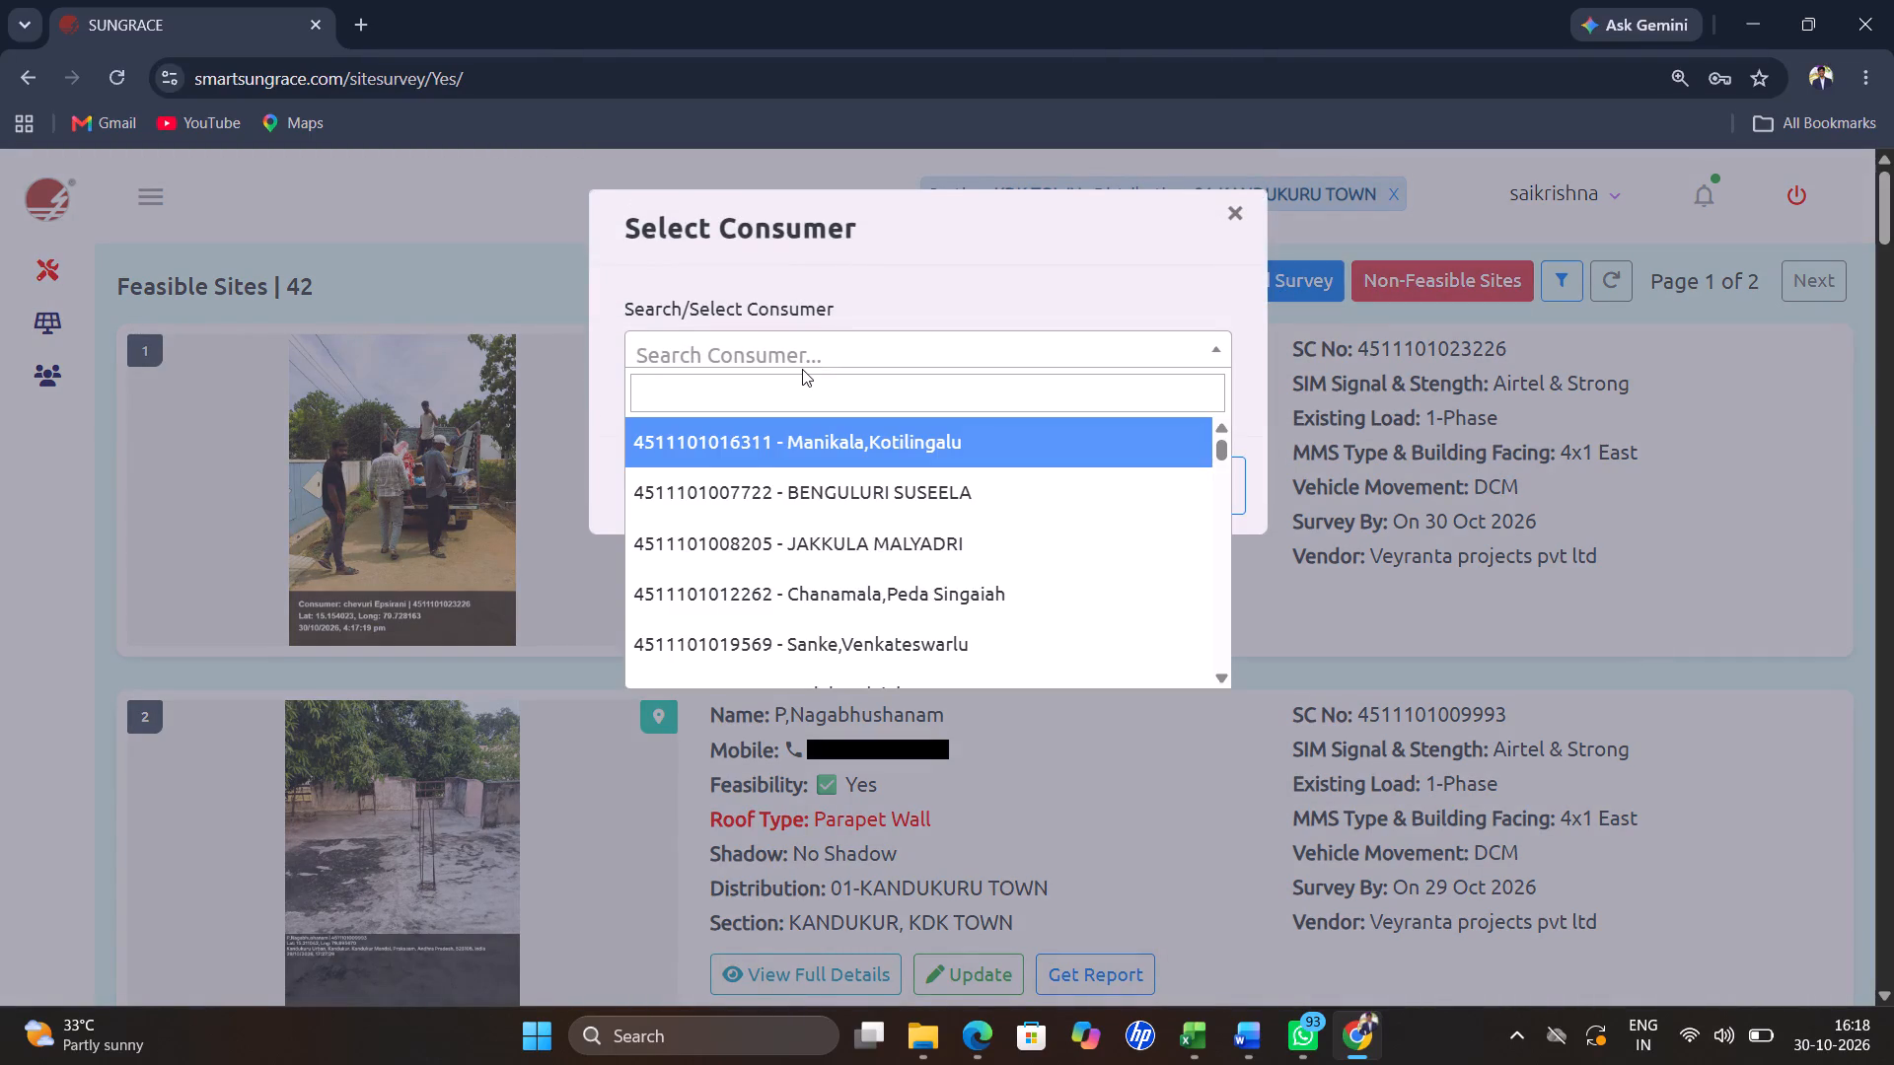
pyautogui.write('92')
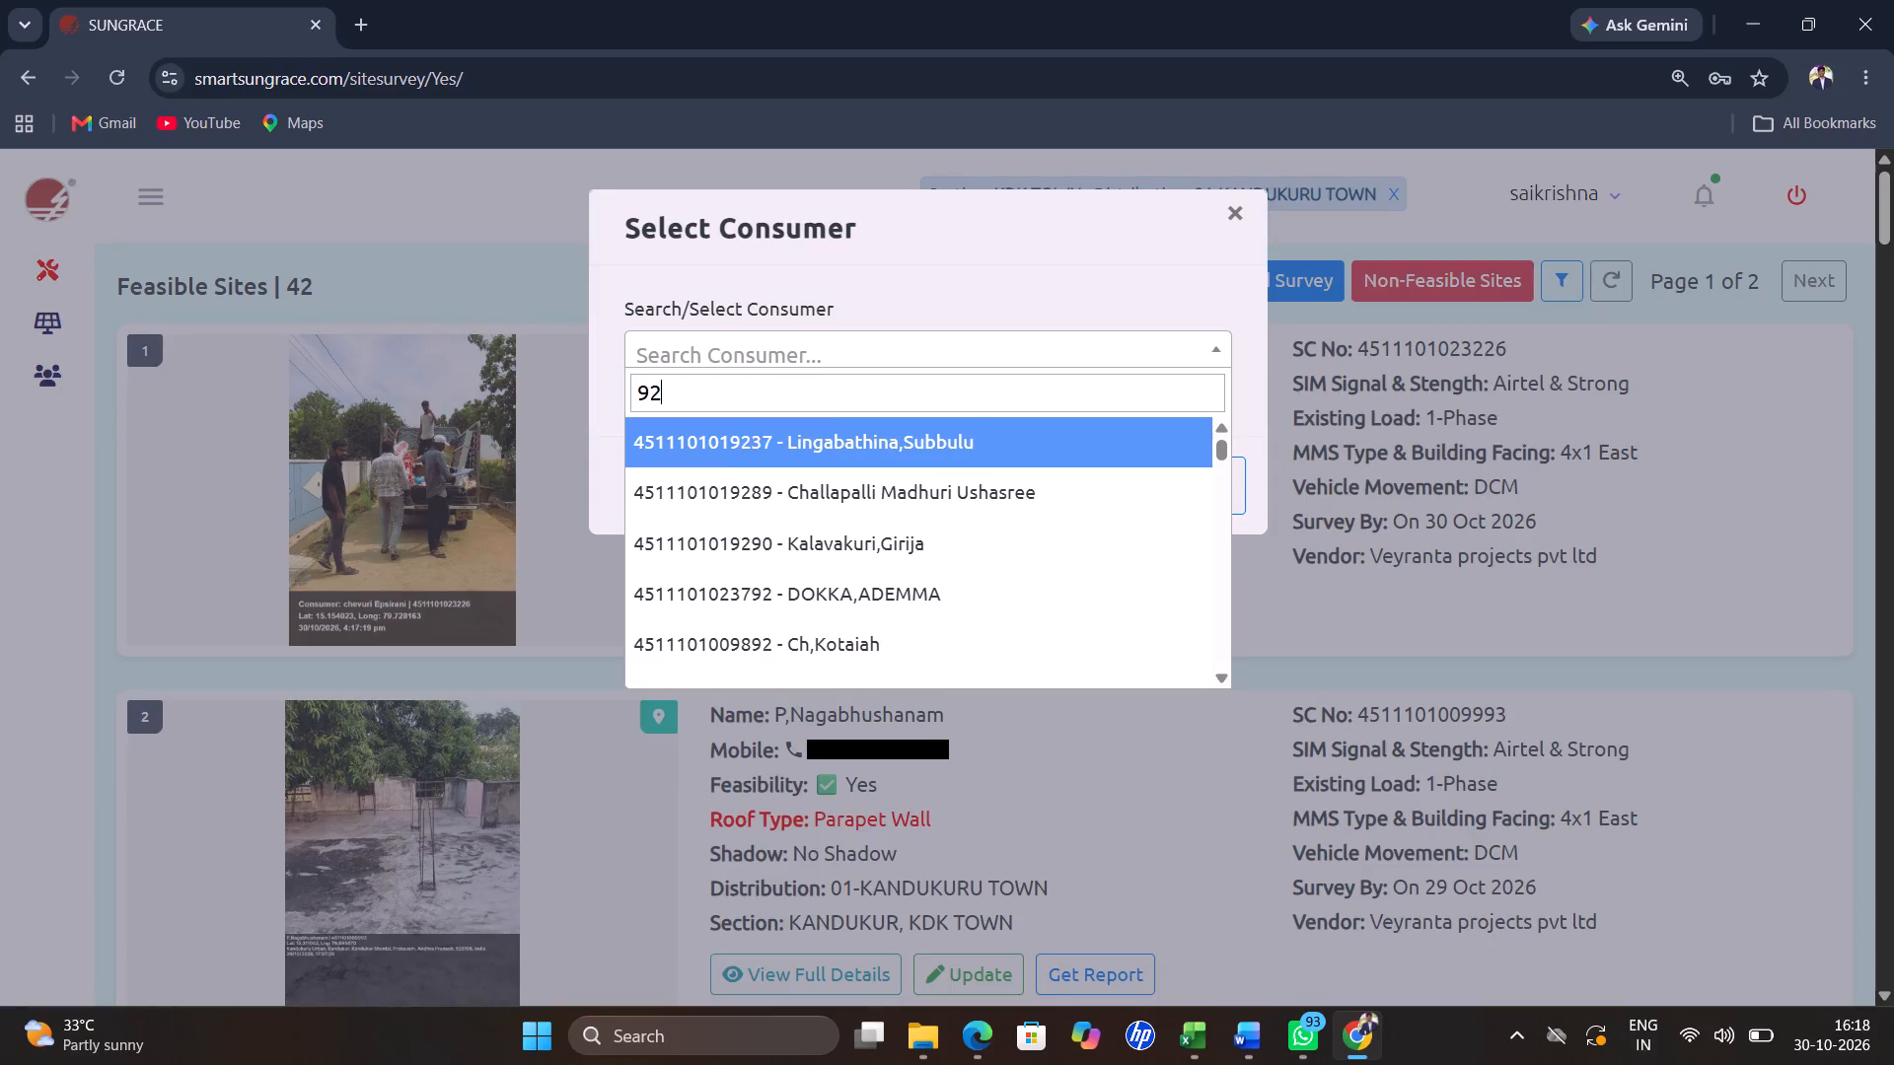
pyautogui.press('0')
pyautogui.press('8')
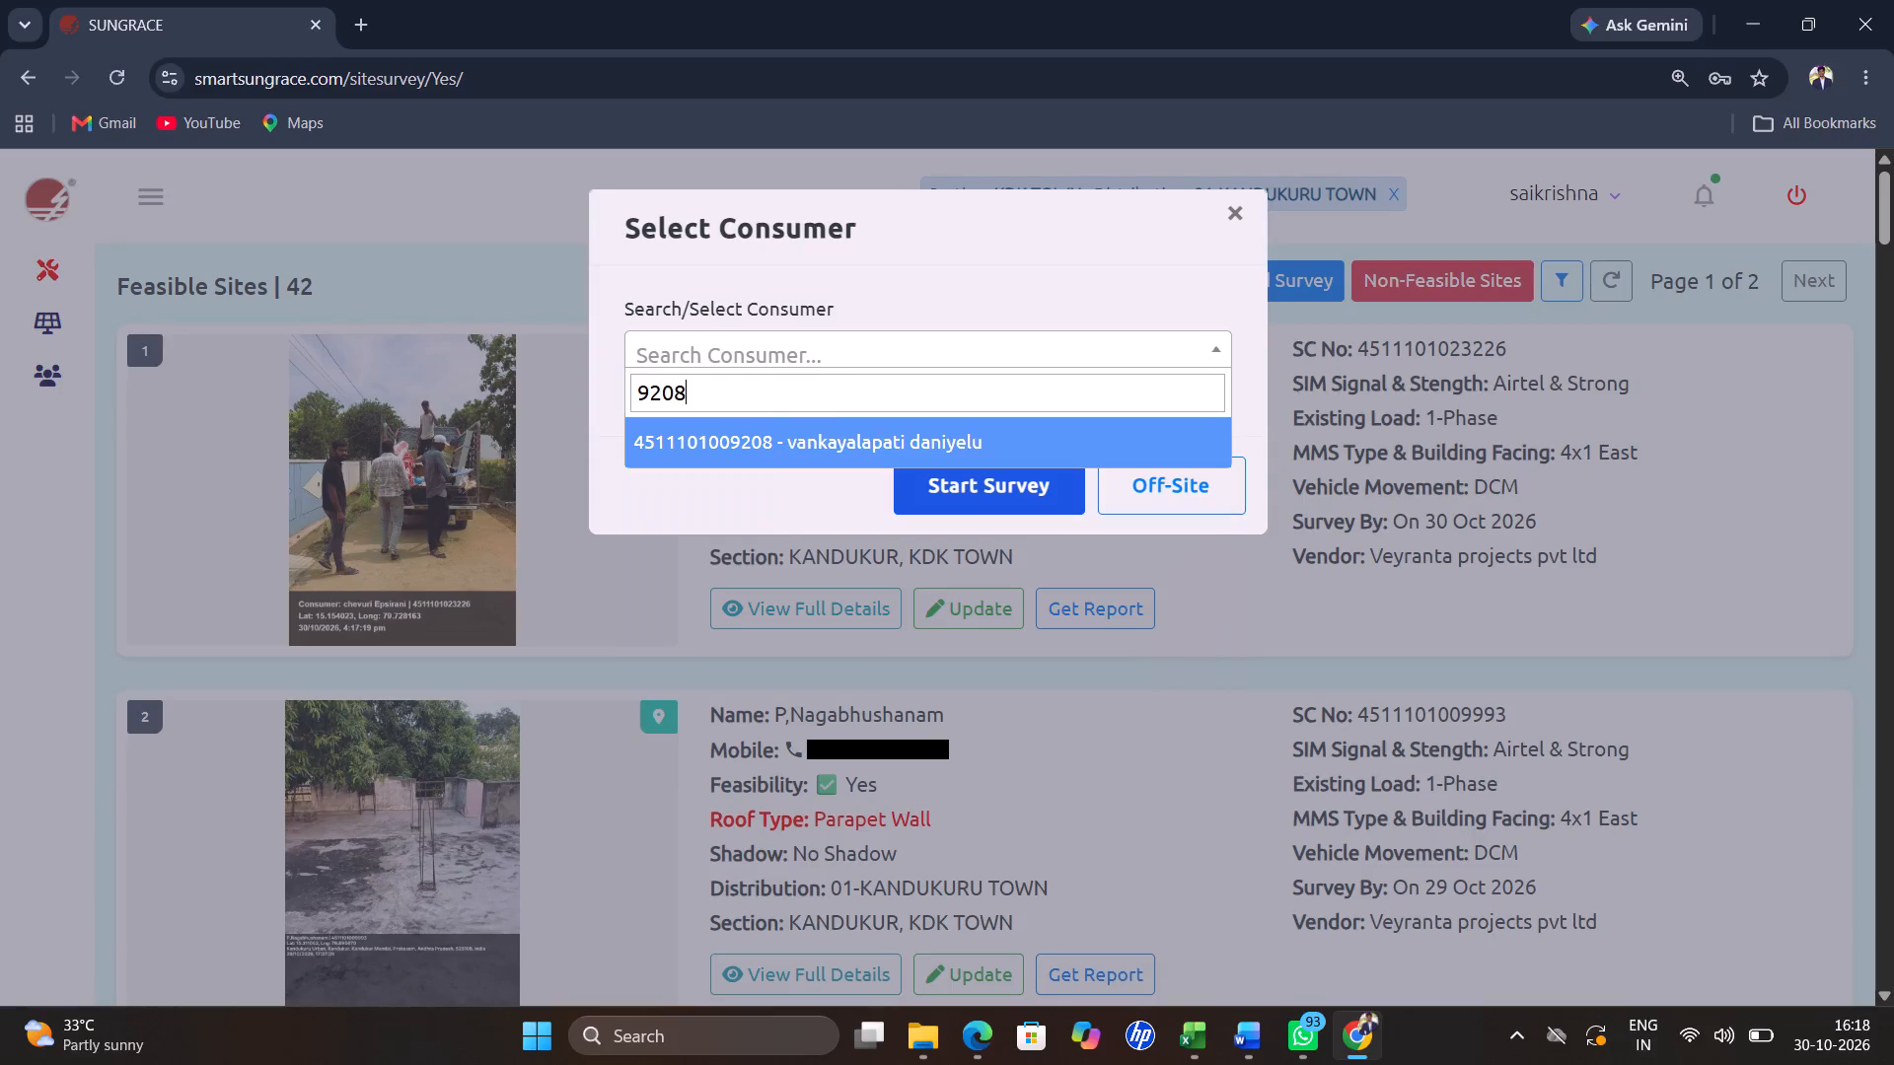
pyautogui.click(837, 437)
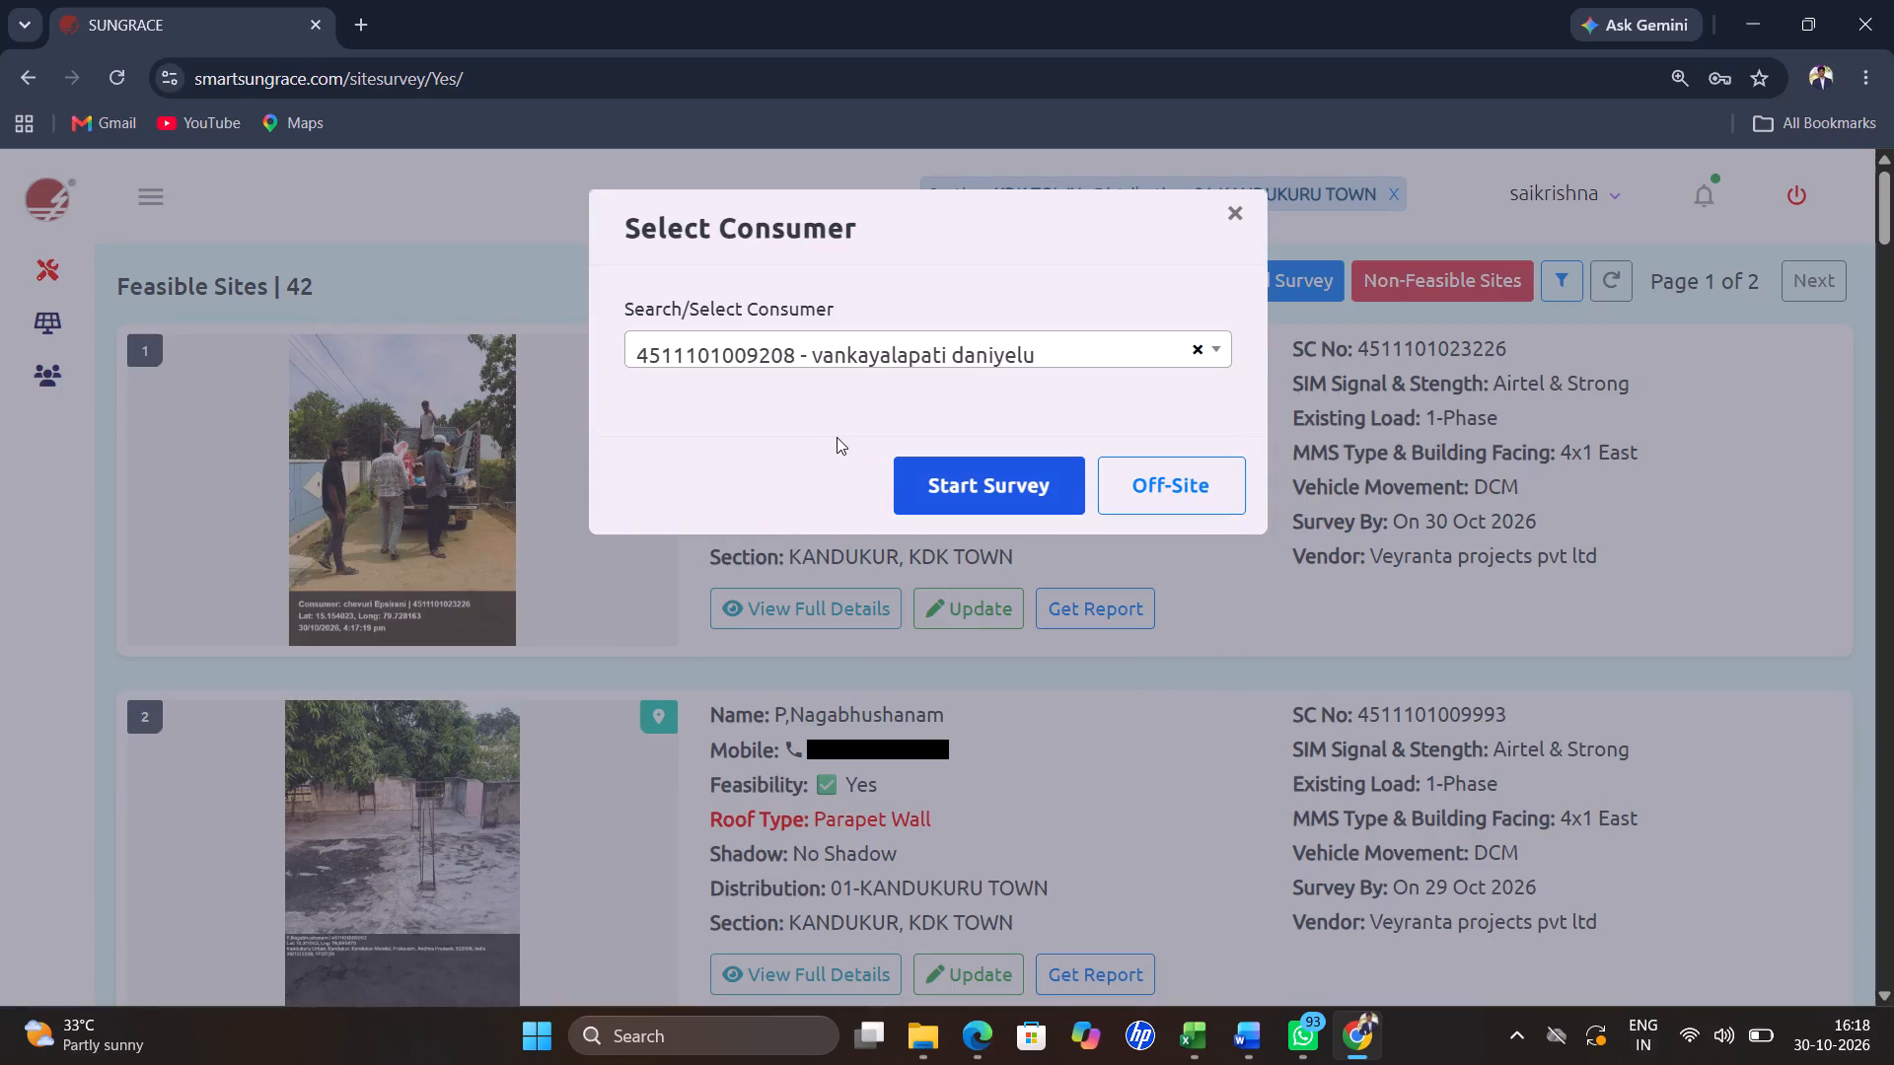
pyautogui.click(960, 502)
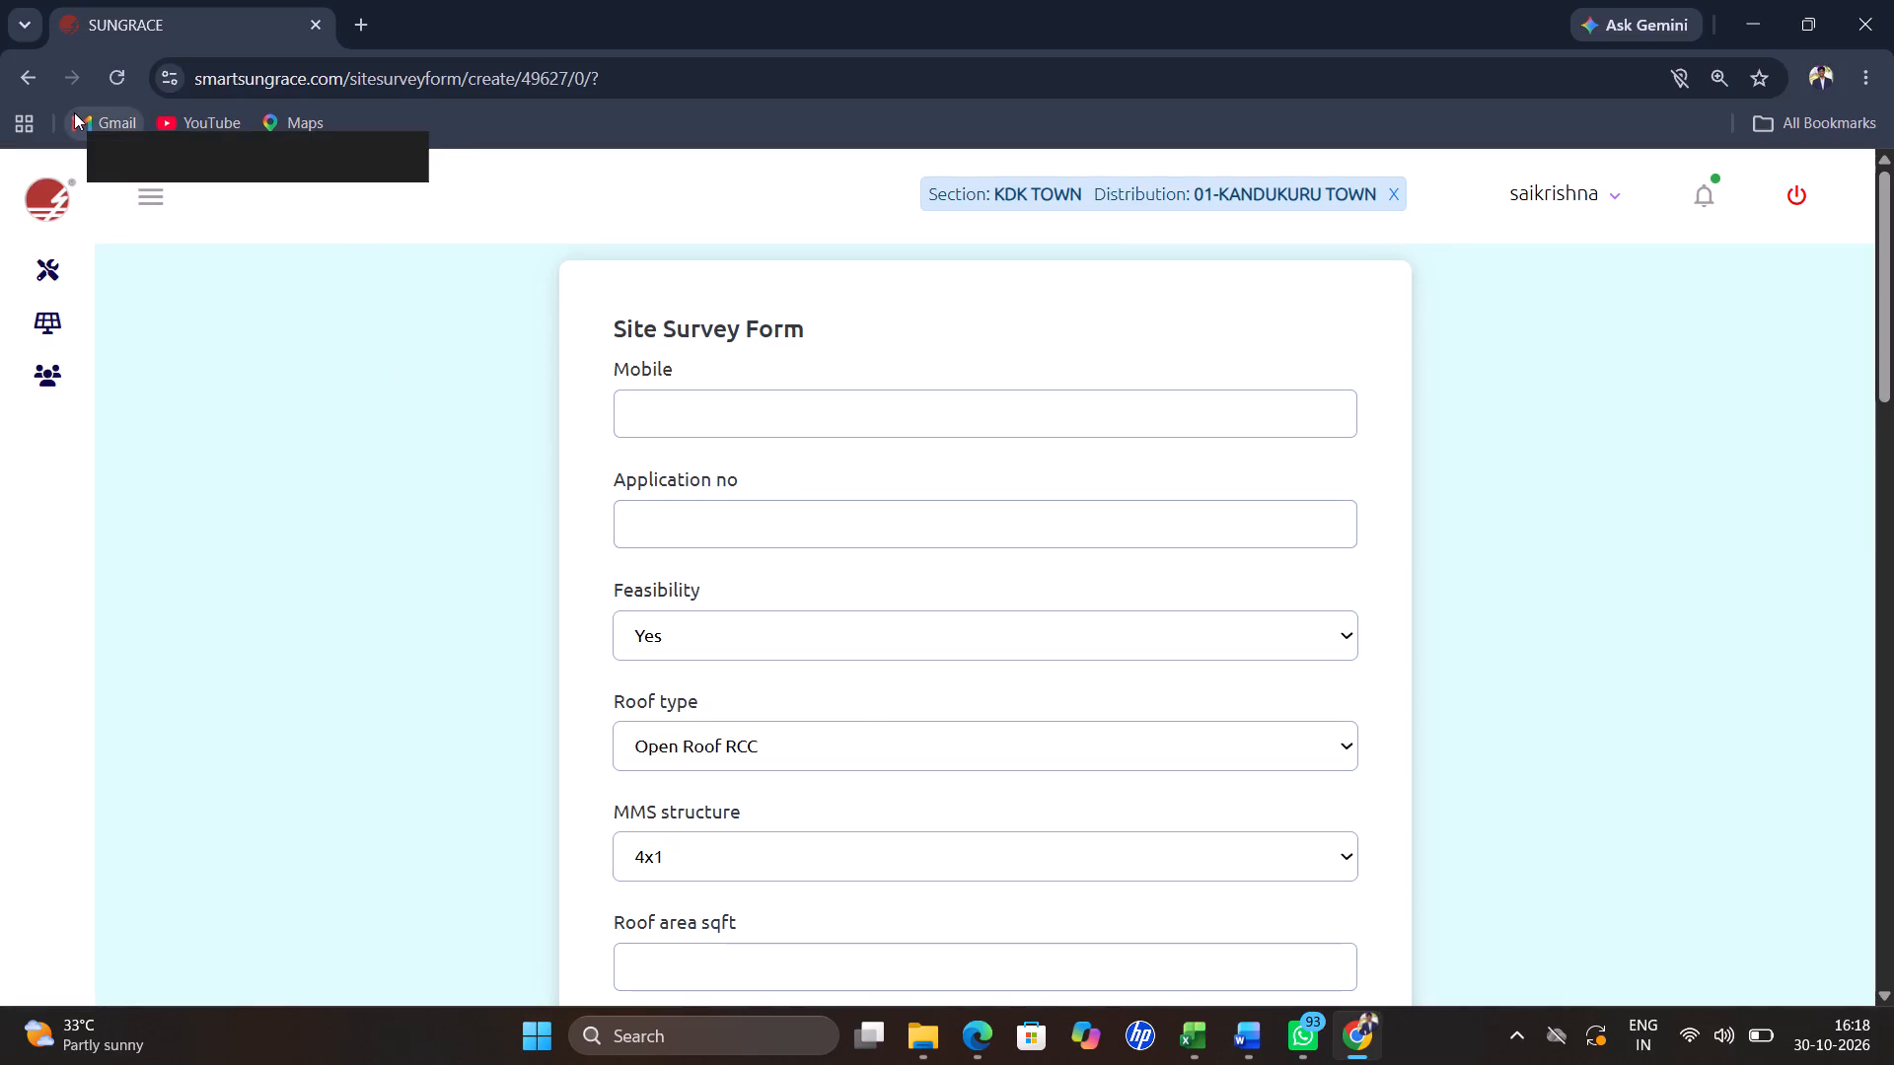
pyautogui.click(31, 78)
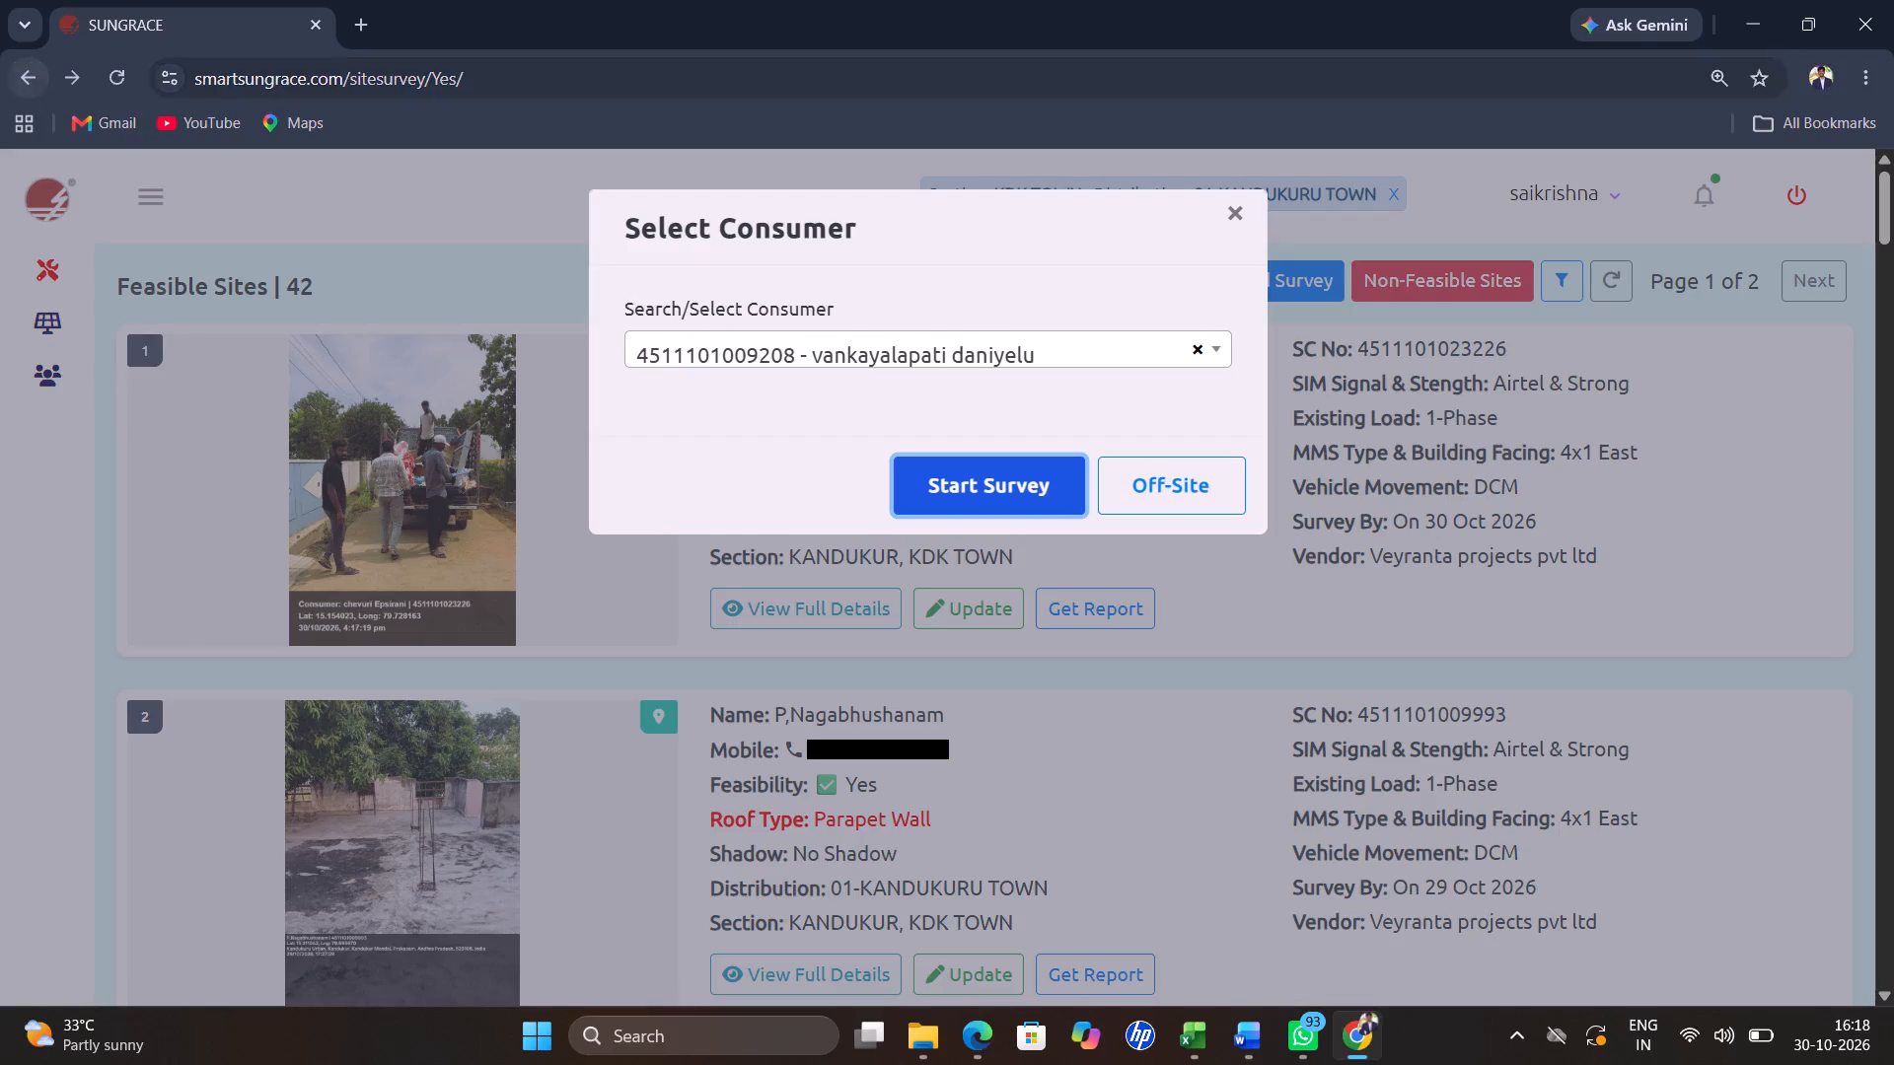
pyautogui.click(1152, 484)
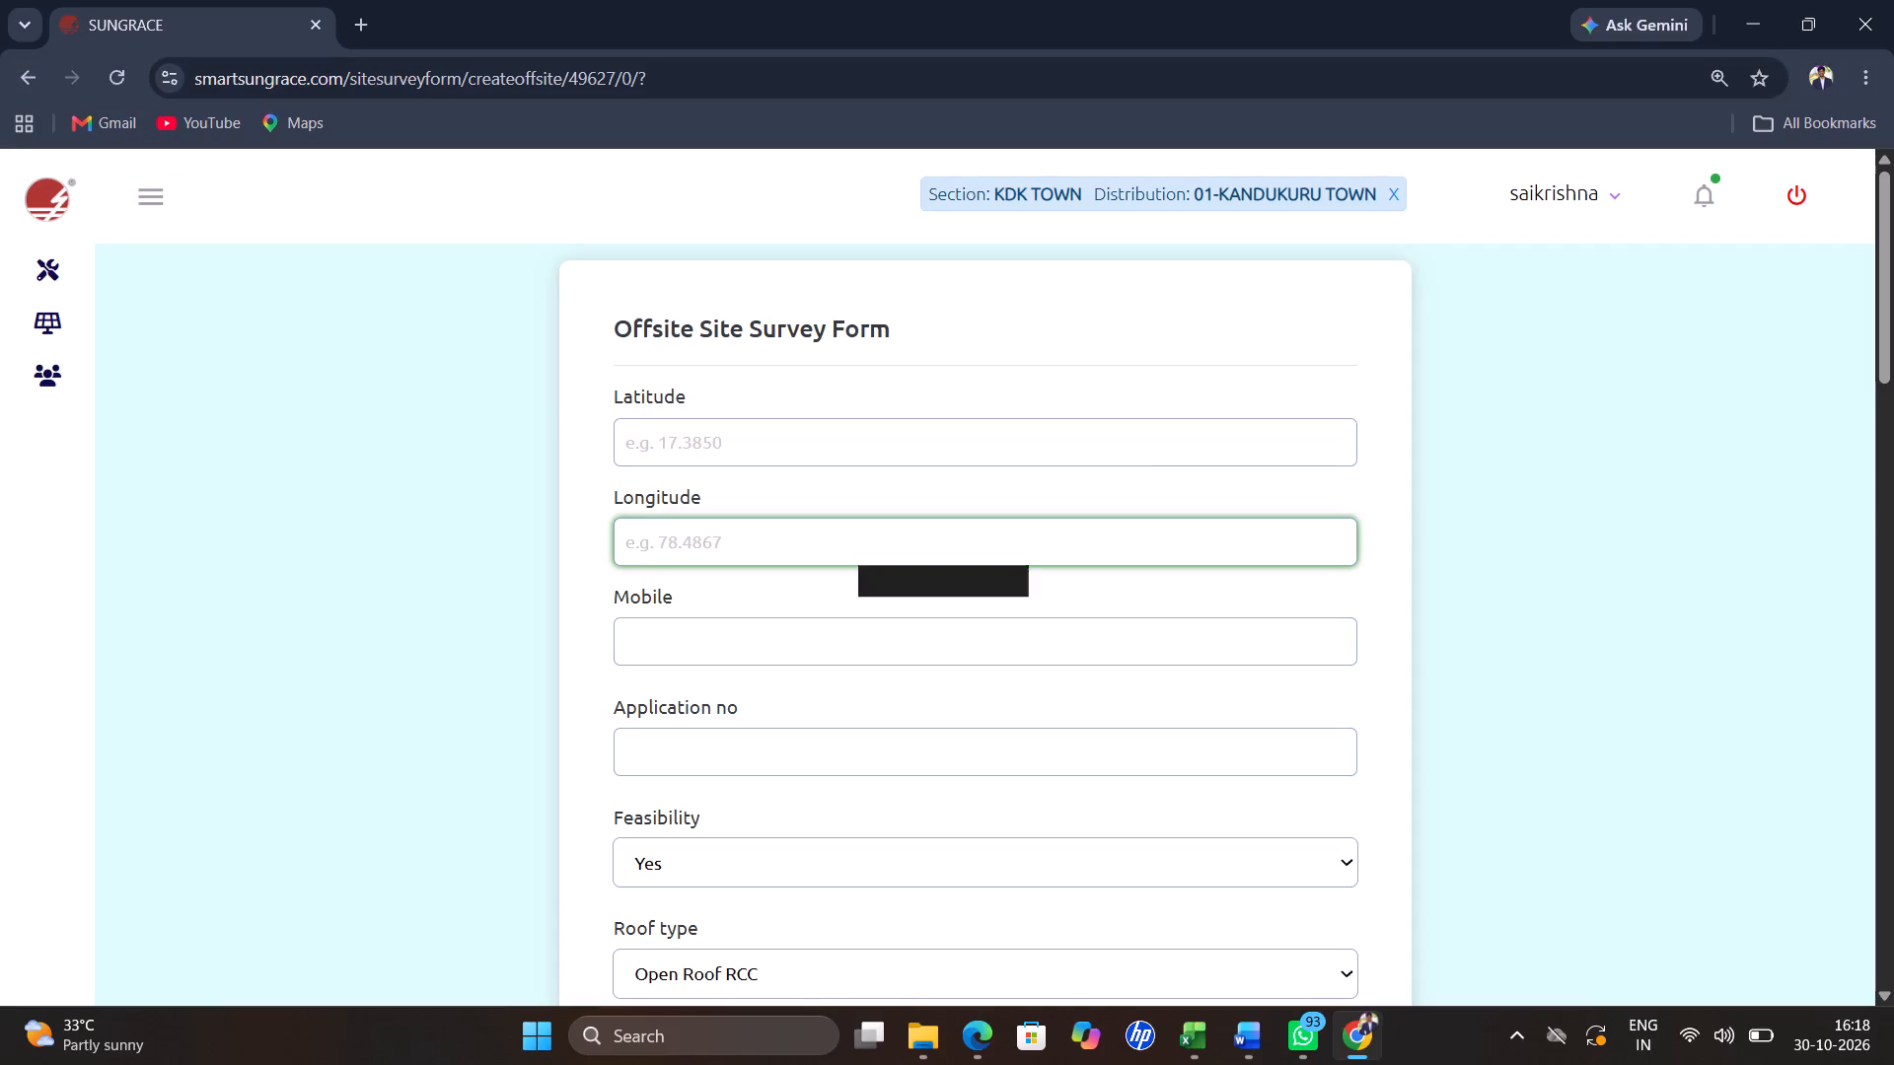
# Begin the latitude entry in the off-site survey form.
pyautogui.click(849, 451)
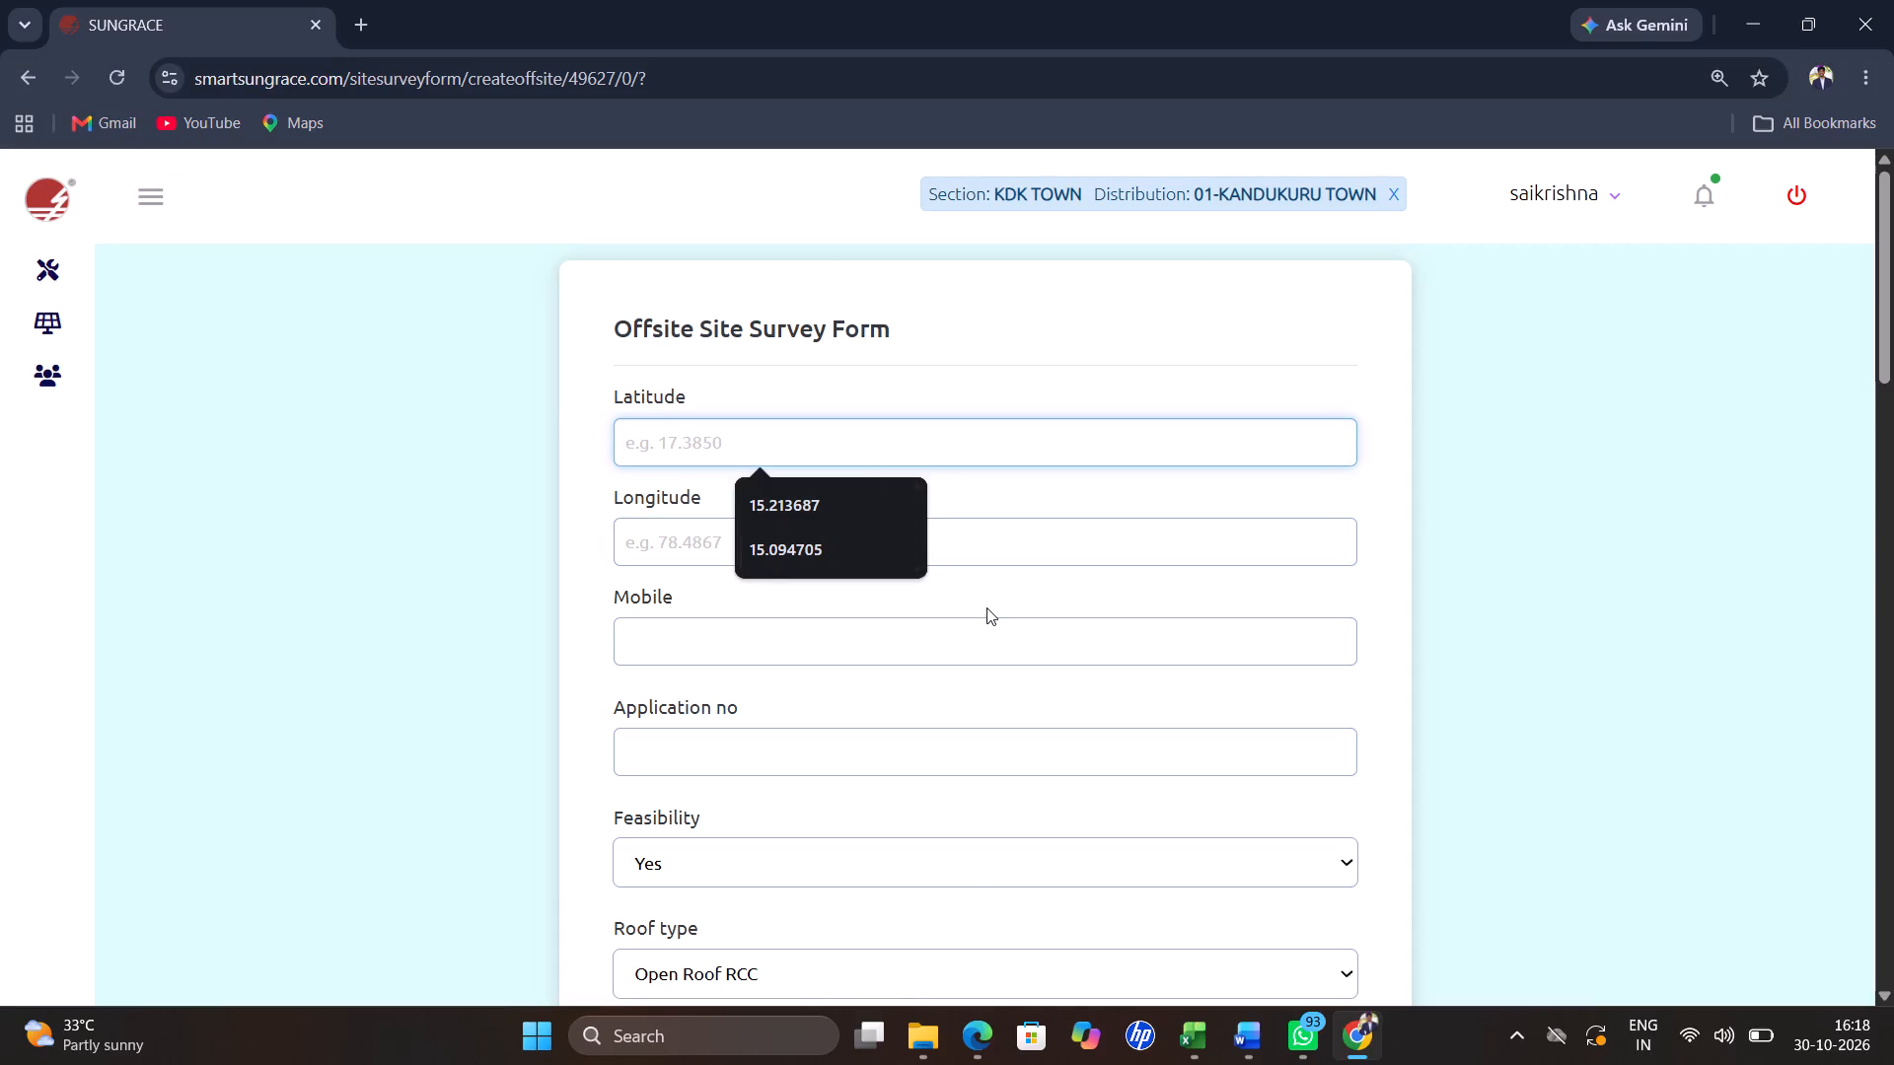
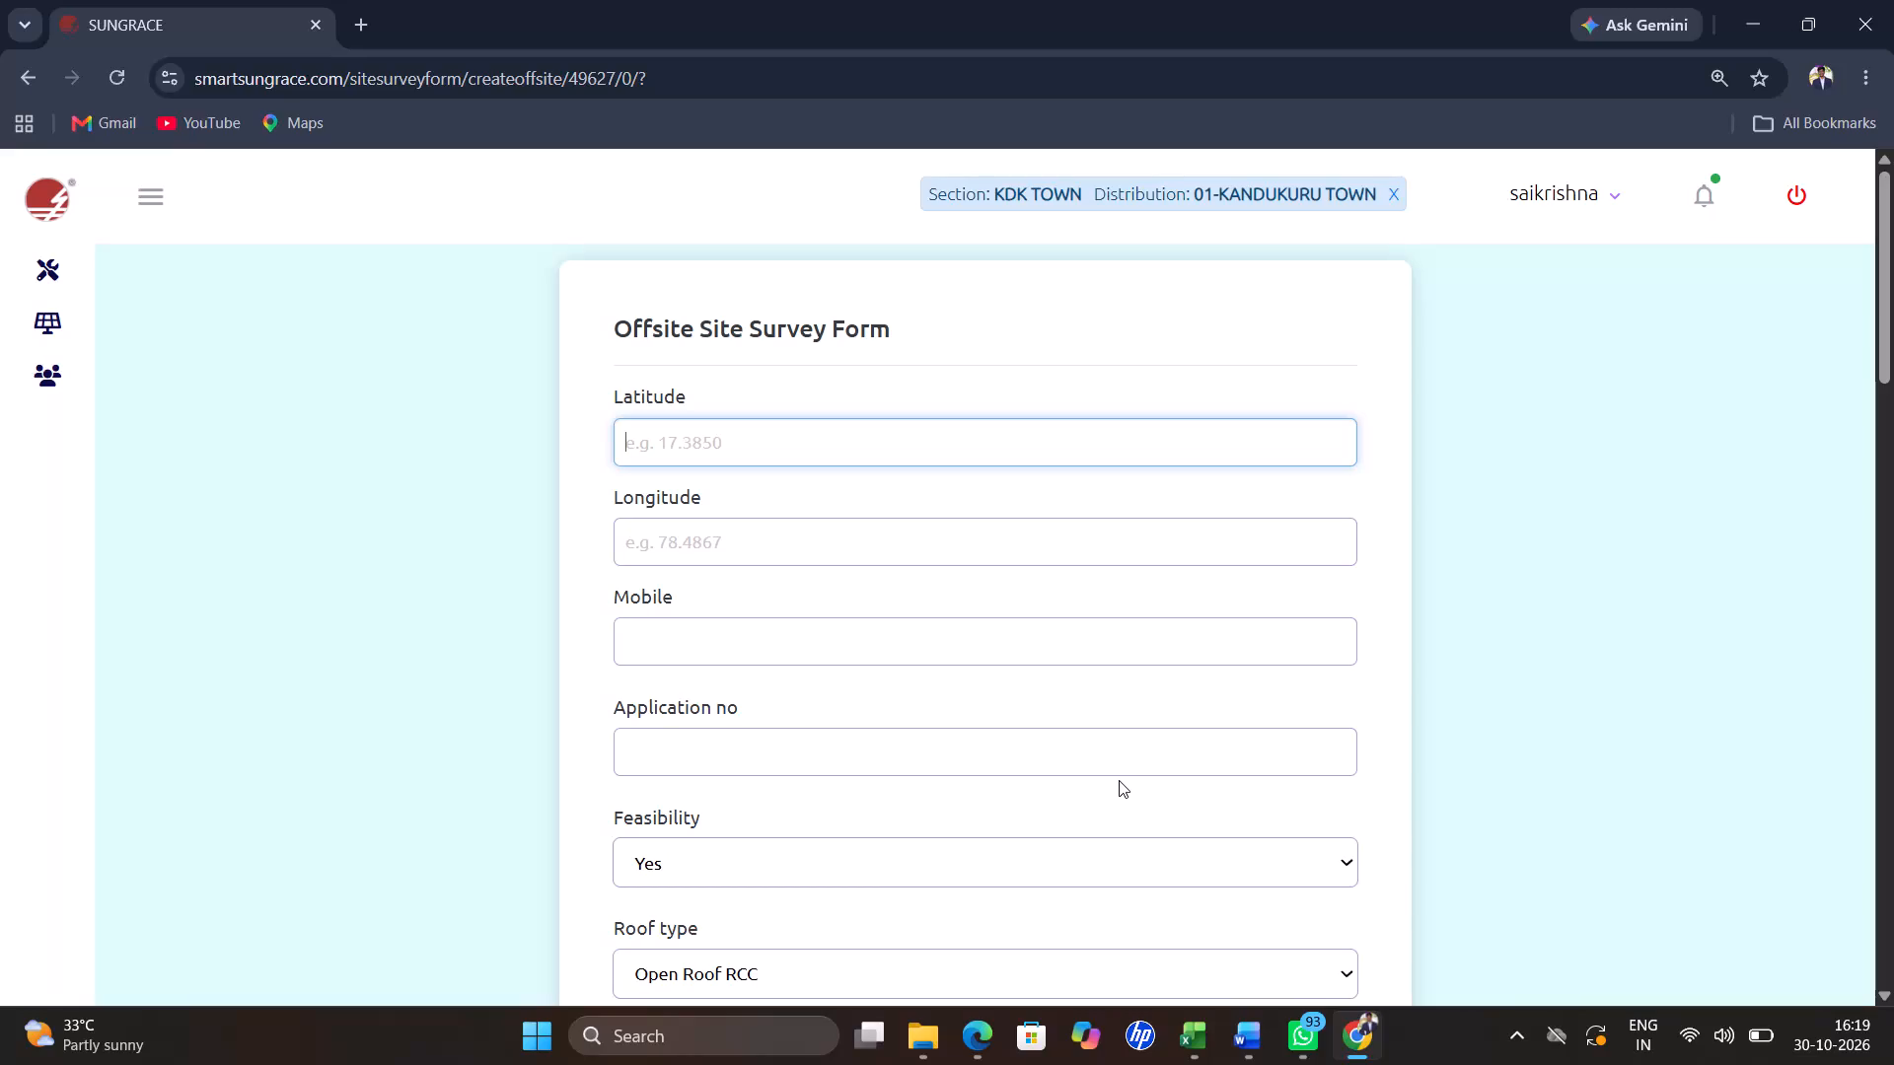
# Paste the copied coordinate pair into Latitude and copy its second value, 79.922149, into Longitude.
pyautogui.hotkey('ctrl', 'v')
pyautogui.moveTo(1119, 780); pyautogui.dragTo(924, 475)
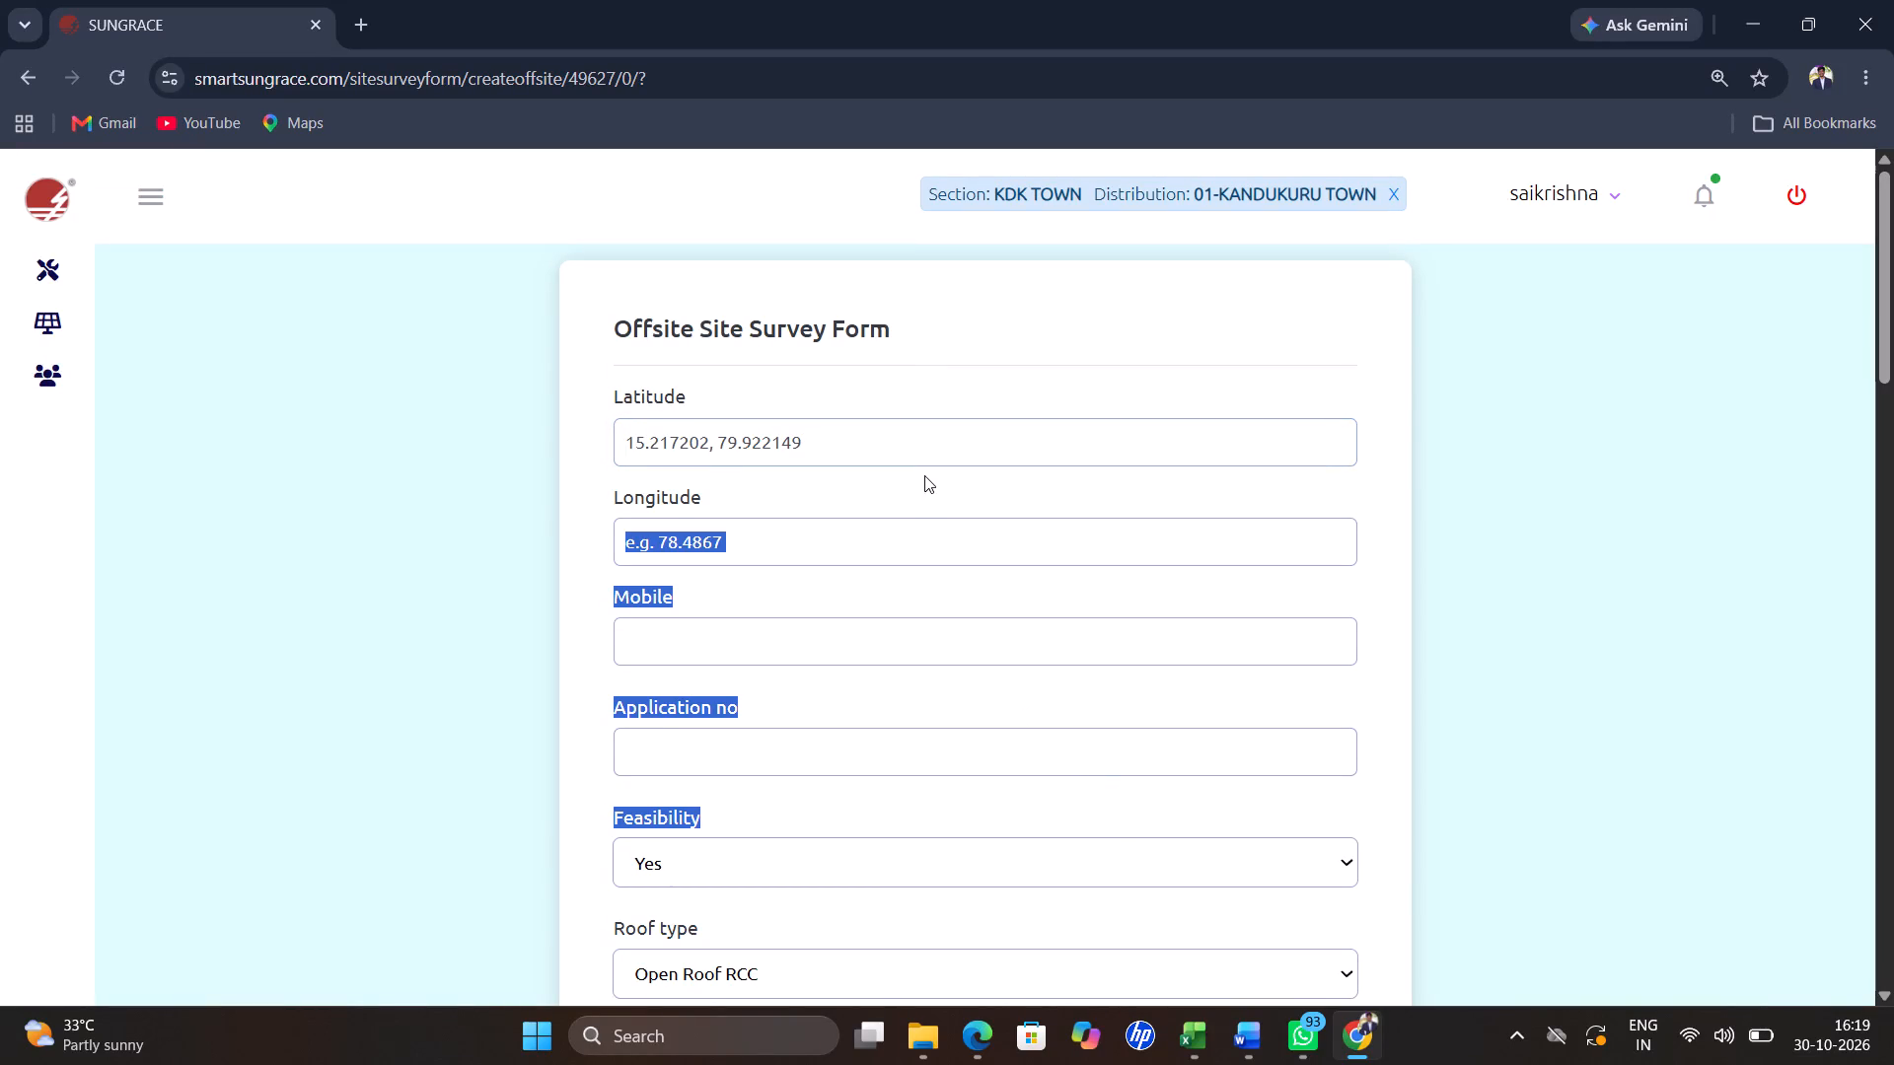
pyautogui.moveTo(924, 475); pyautogui.dragTo(921, 482)
pyautogui.click(904, 427)
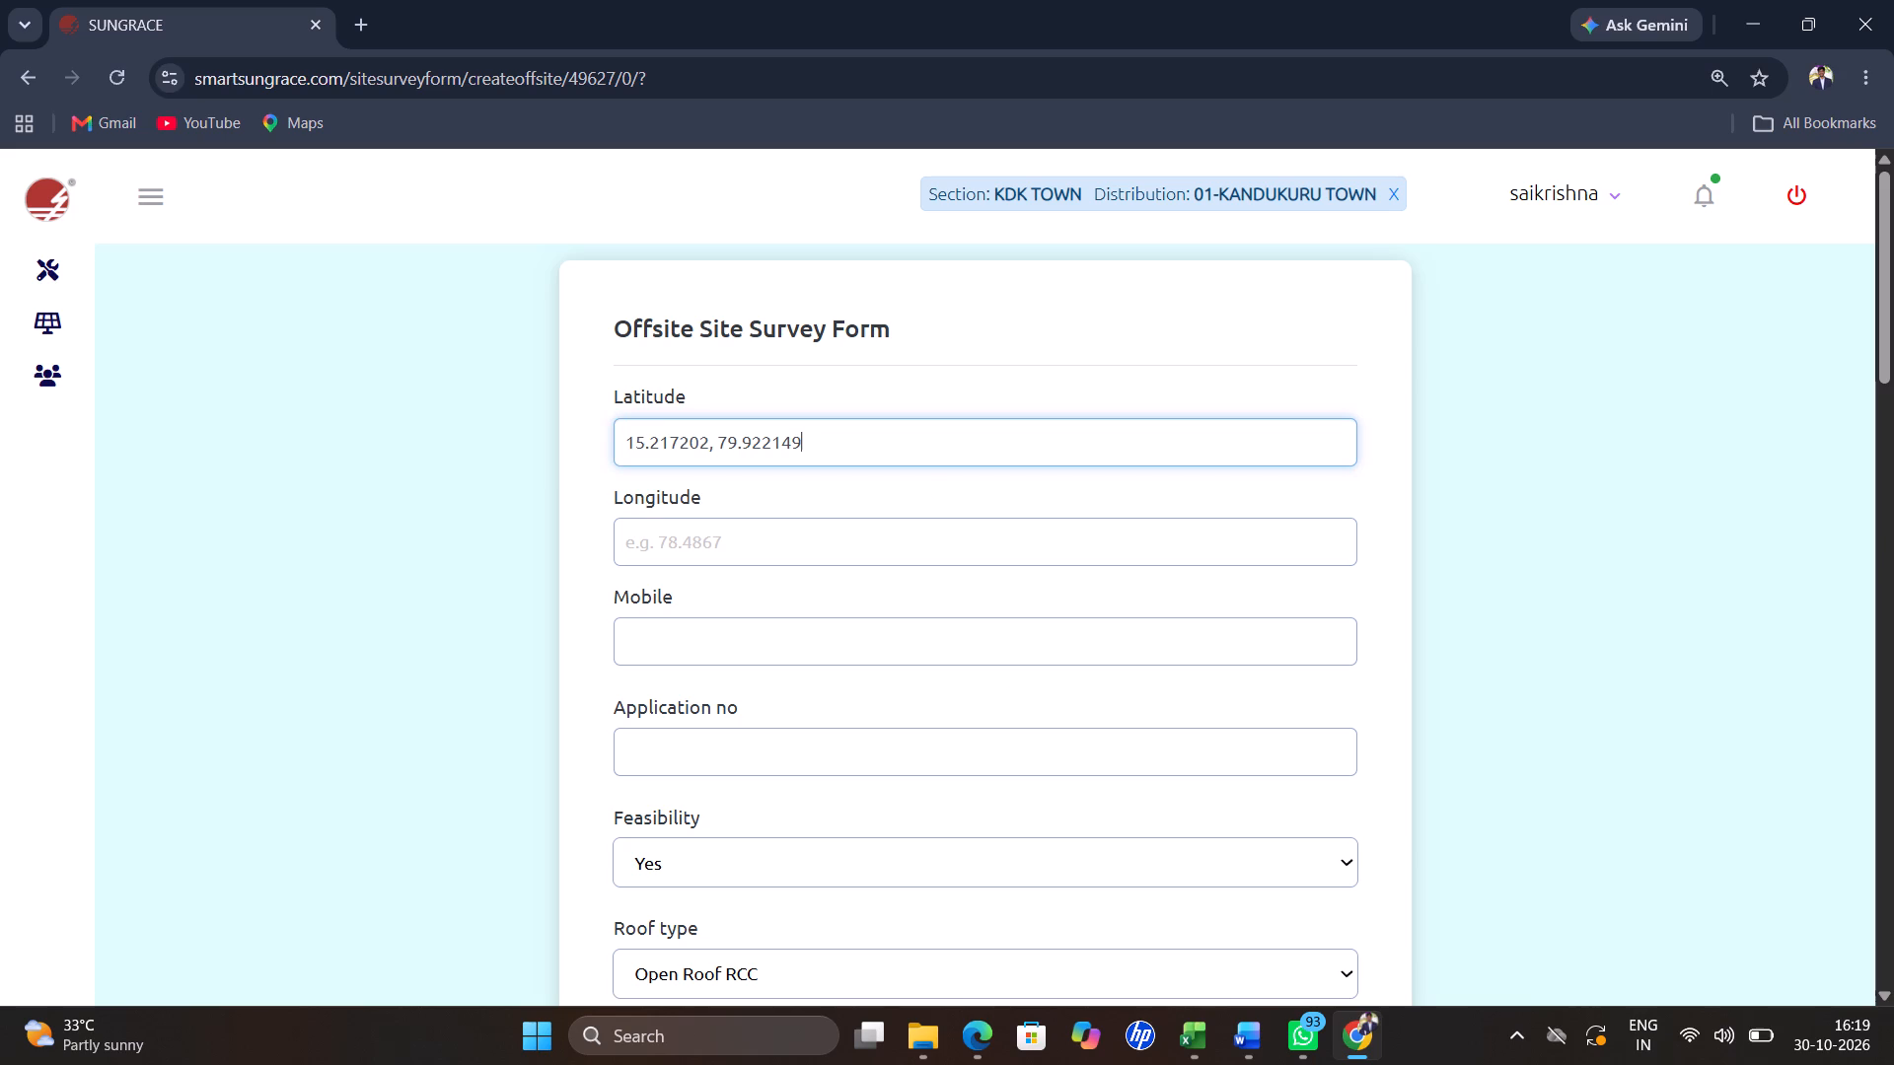
pyautogui.moveTo(904, 427); pyautogui.dragTo(747, 453)
pyautogui.moveTo(747, 453); pyautogui.dragTo(721, 450)
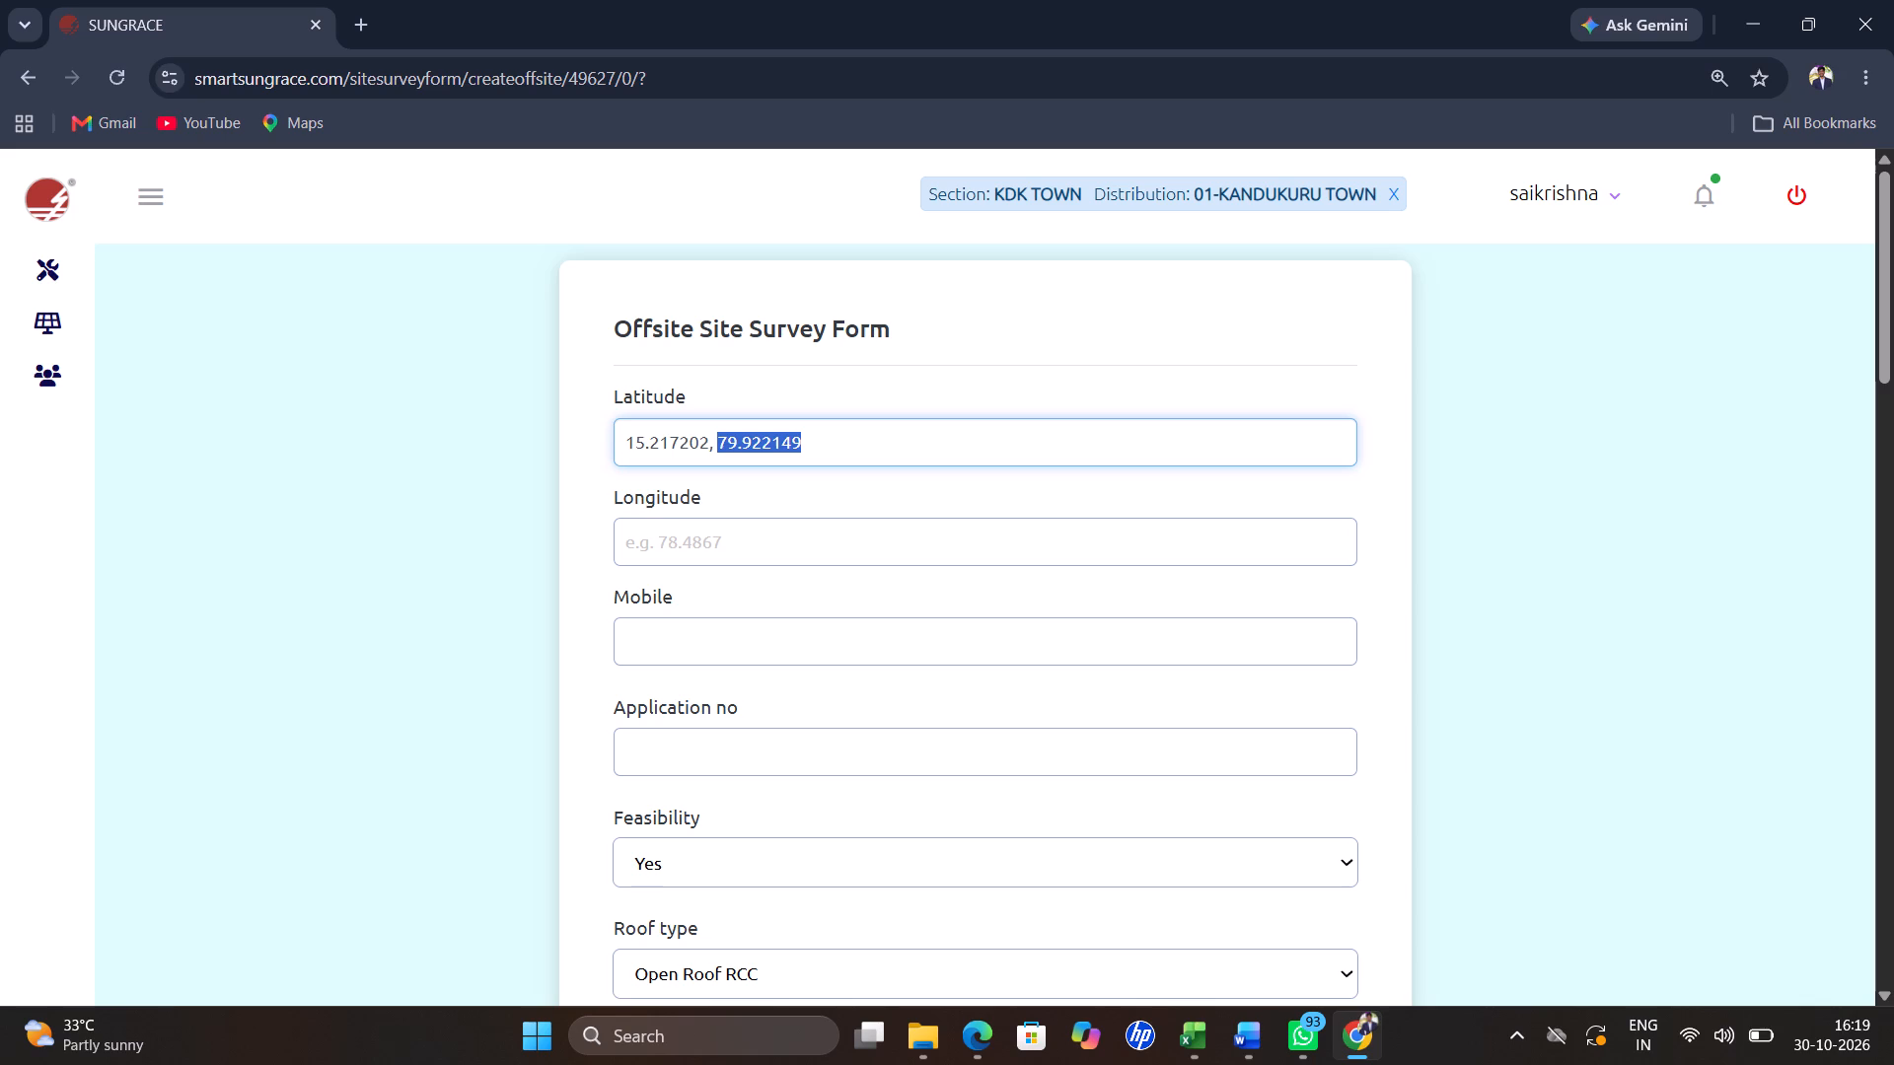
pyautogui.hotkey('ctrl', 'c')
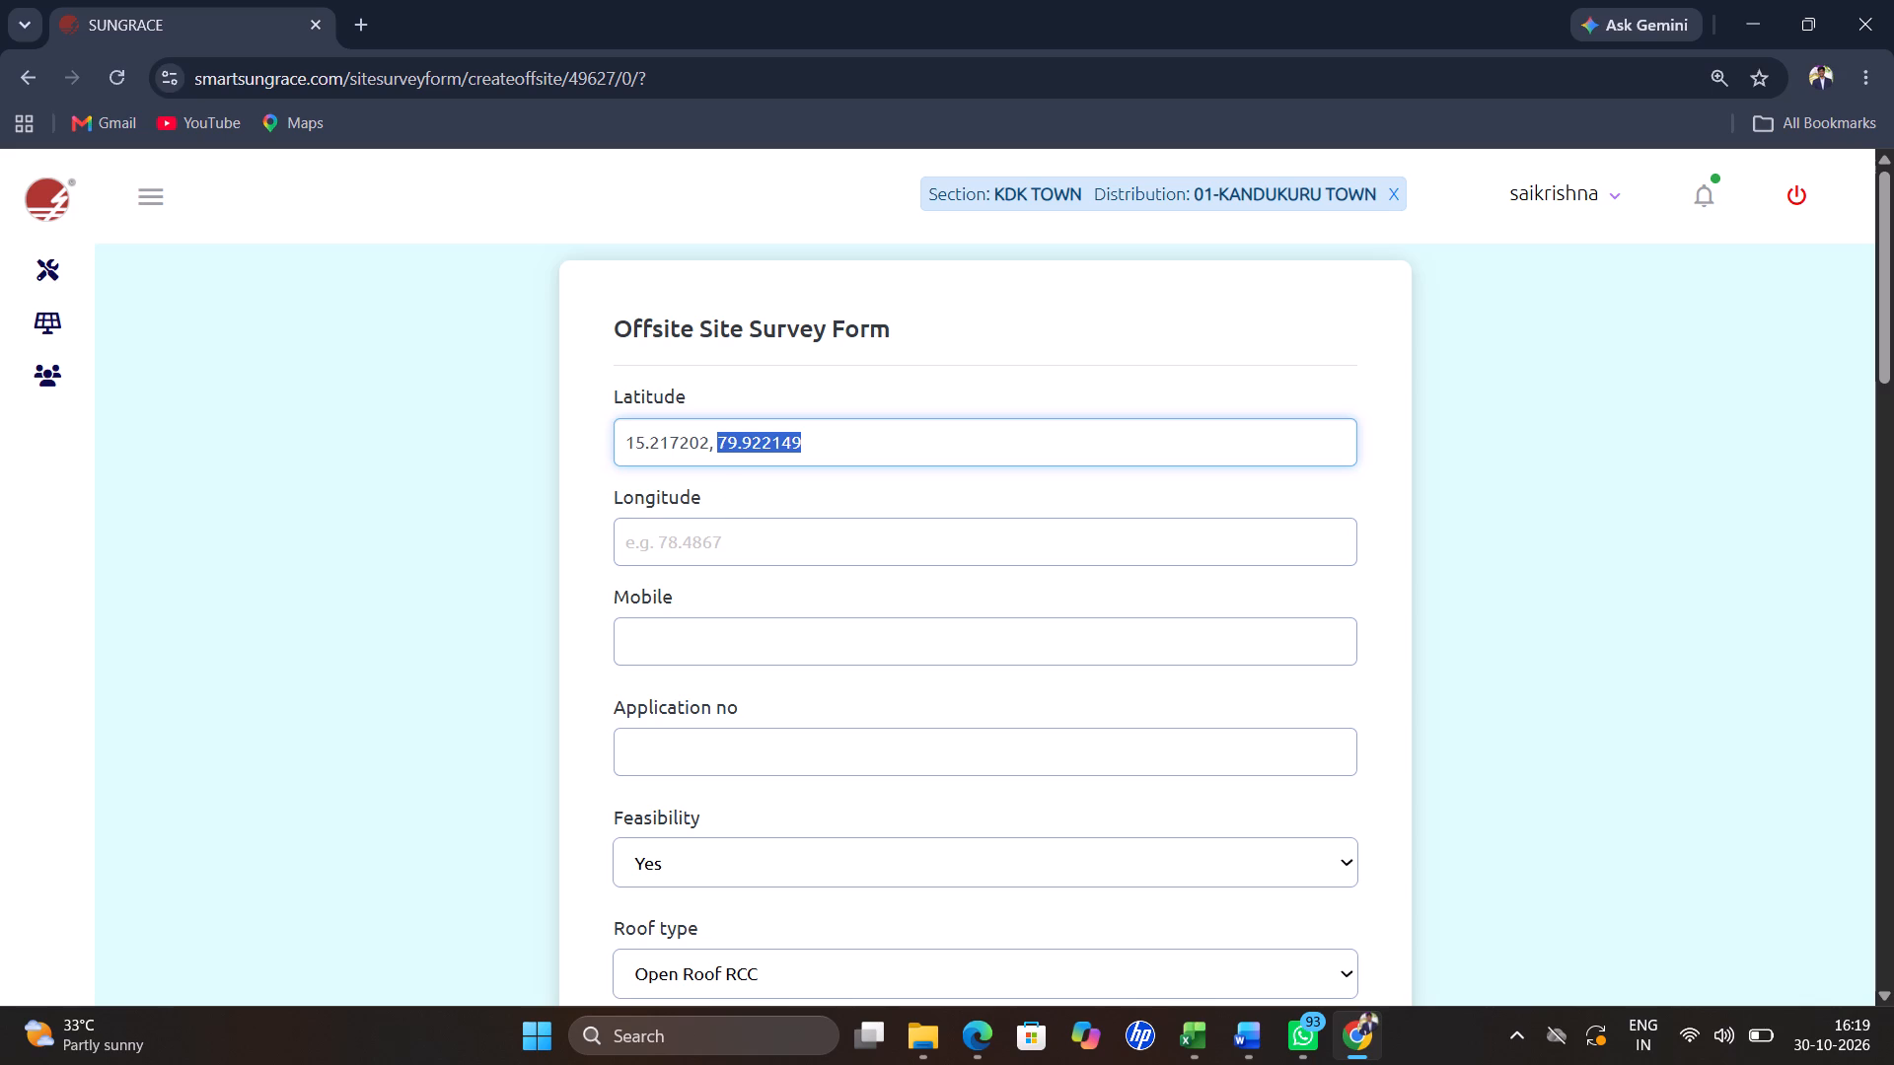
pyautogui.click(711, 534)
pyautogui.hotkey('ctrl', 'v')
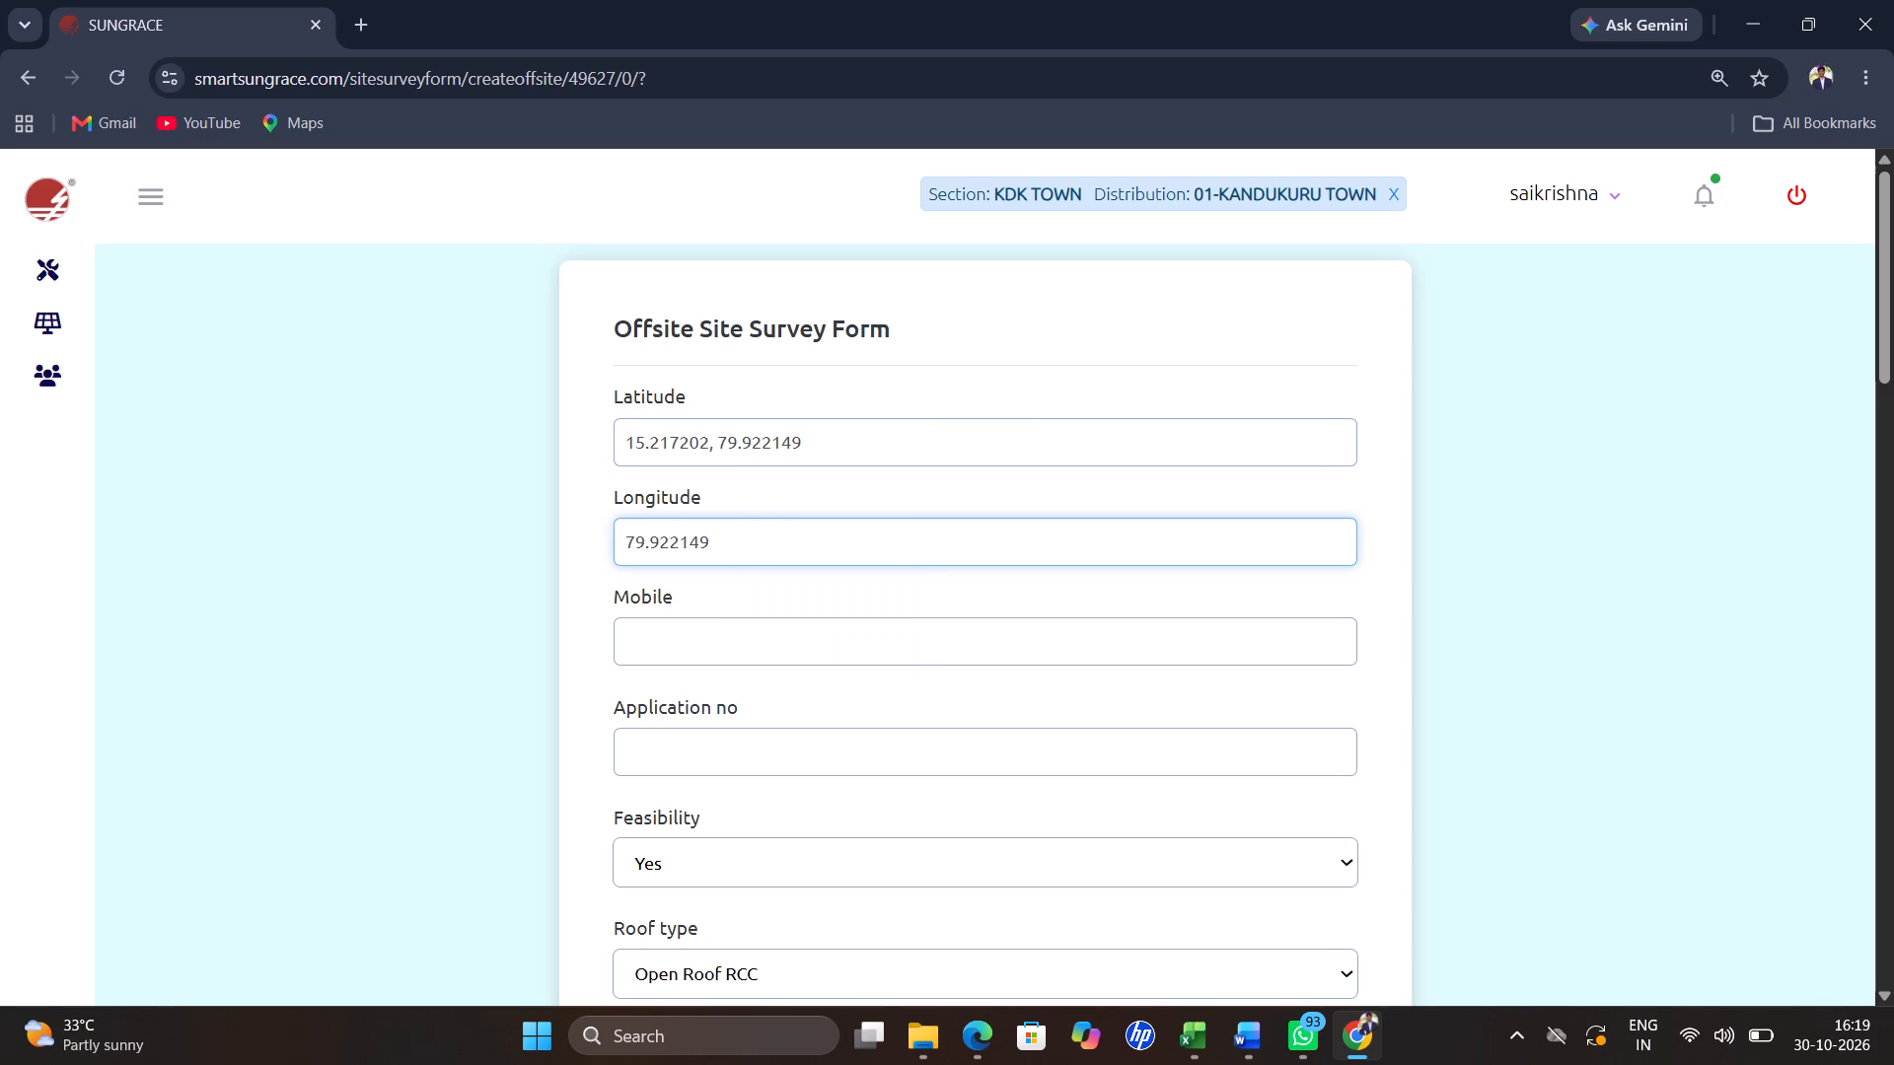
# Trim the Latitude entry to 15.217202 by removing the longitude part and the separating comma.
pyautogui.click(814, 448)
pyautogui.press('BackSpace')
pyautogui.press('BackSpace')
pyautogui.press('BackSpace')
pyautogui.press('BackSpace')
pyautogui.press('BackSpace')
pyautogui.press('BackSpace')
pyautogui.press('BackSpace')
pyautogui.press('BackSpace')
pyautogui.press('BackSpace')
pyautogui.press('BackSpace')
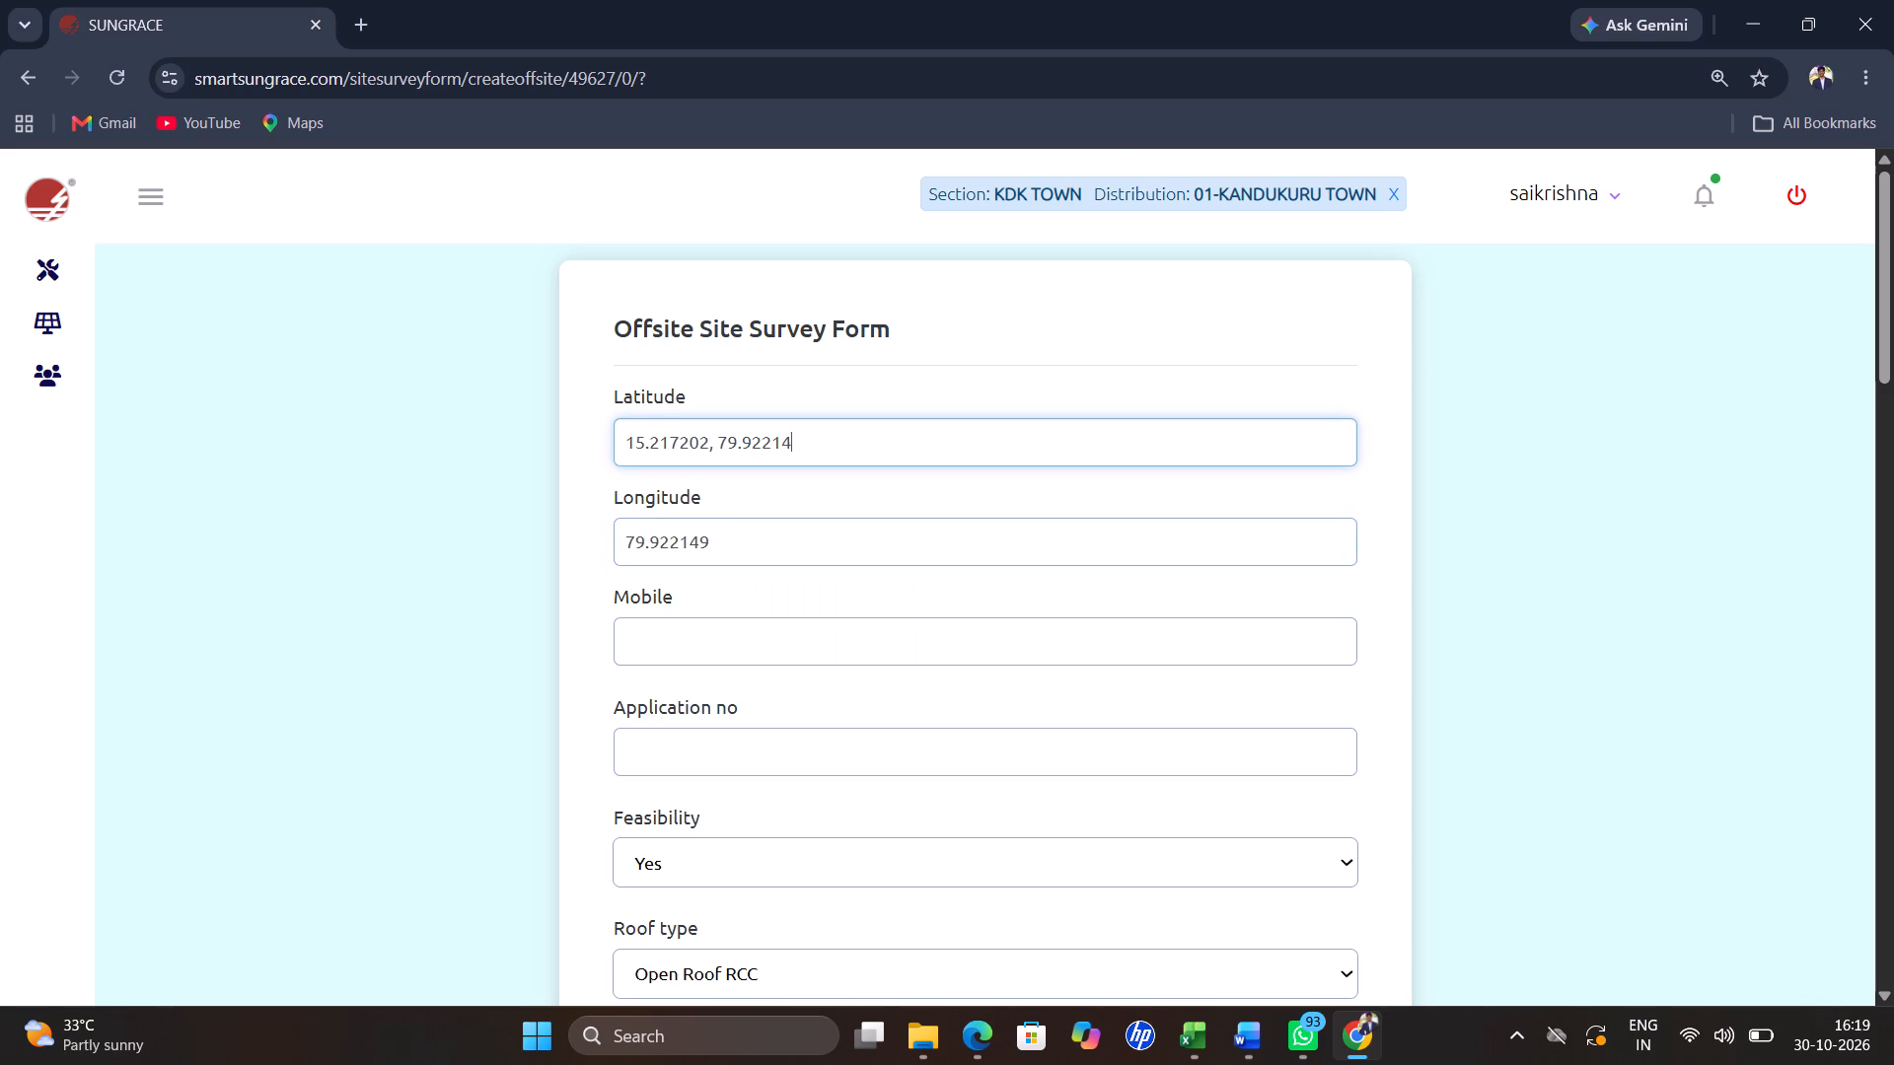
pyautogui.press('BackSpace')
# Enter 1 as the Mobile value and set Feasibility to No in the off-site survey form.
pyautogui.click(747, 635)
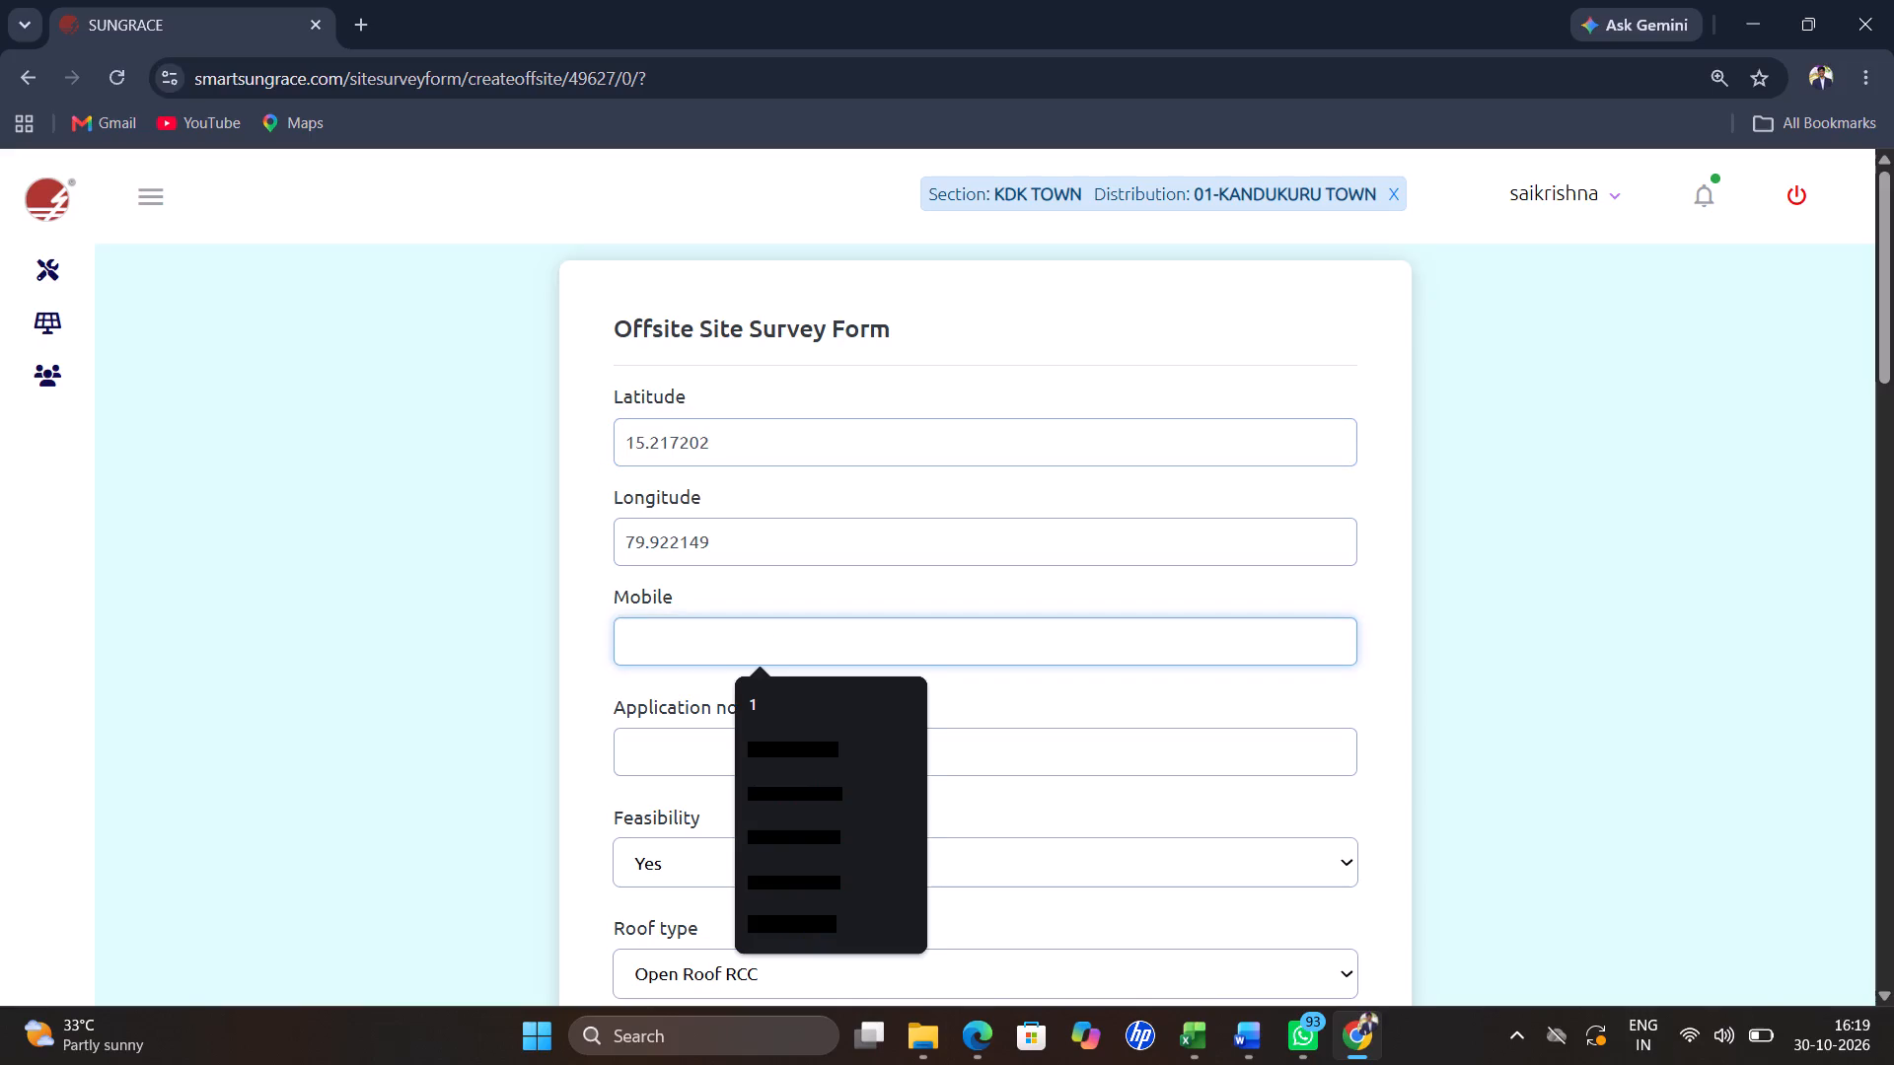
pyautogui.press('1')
pyautogui.scroll(-3, 747, 635)
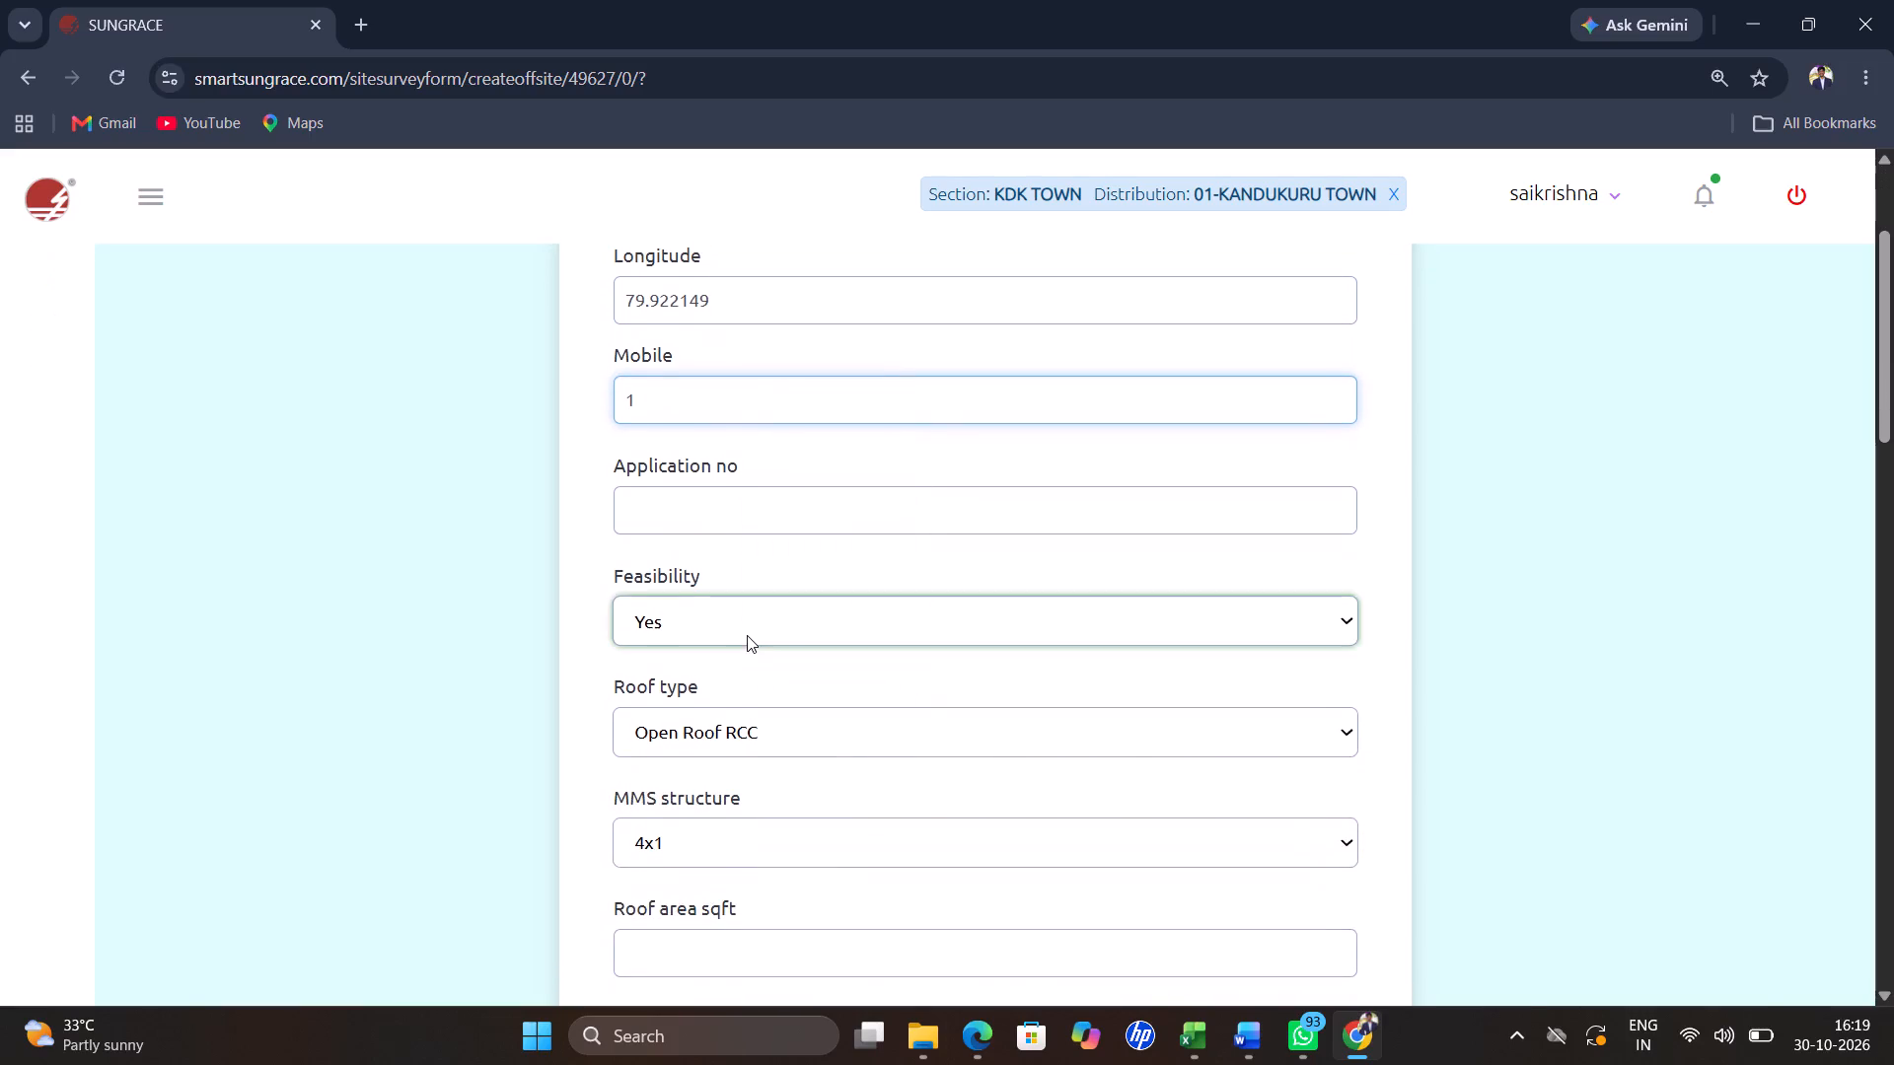
pyautogui.click(747, 635)
pyautogui.click(736, 685)
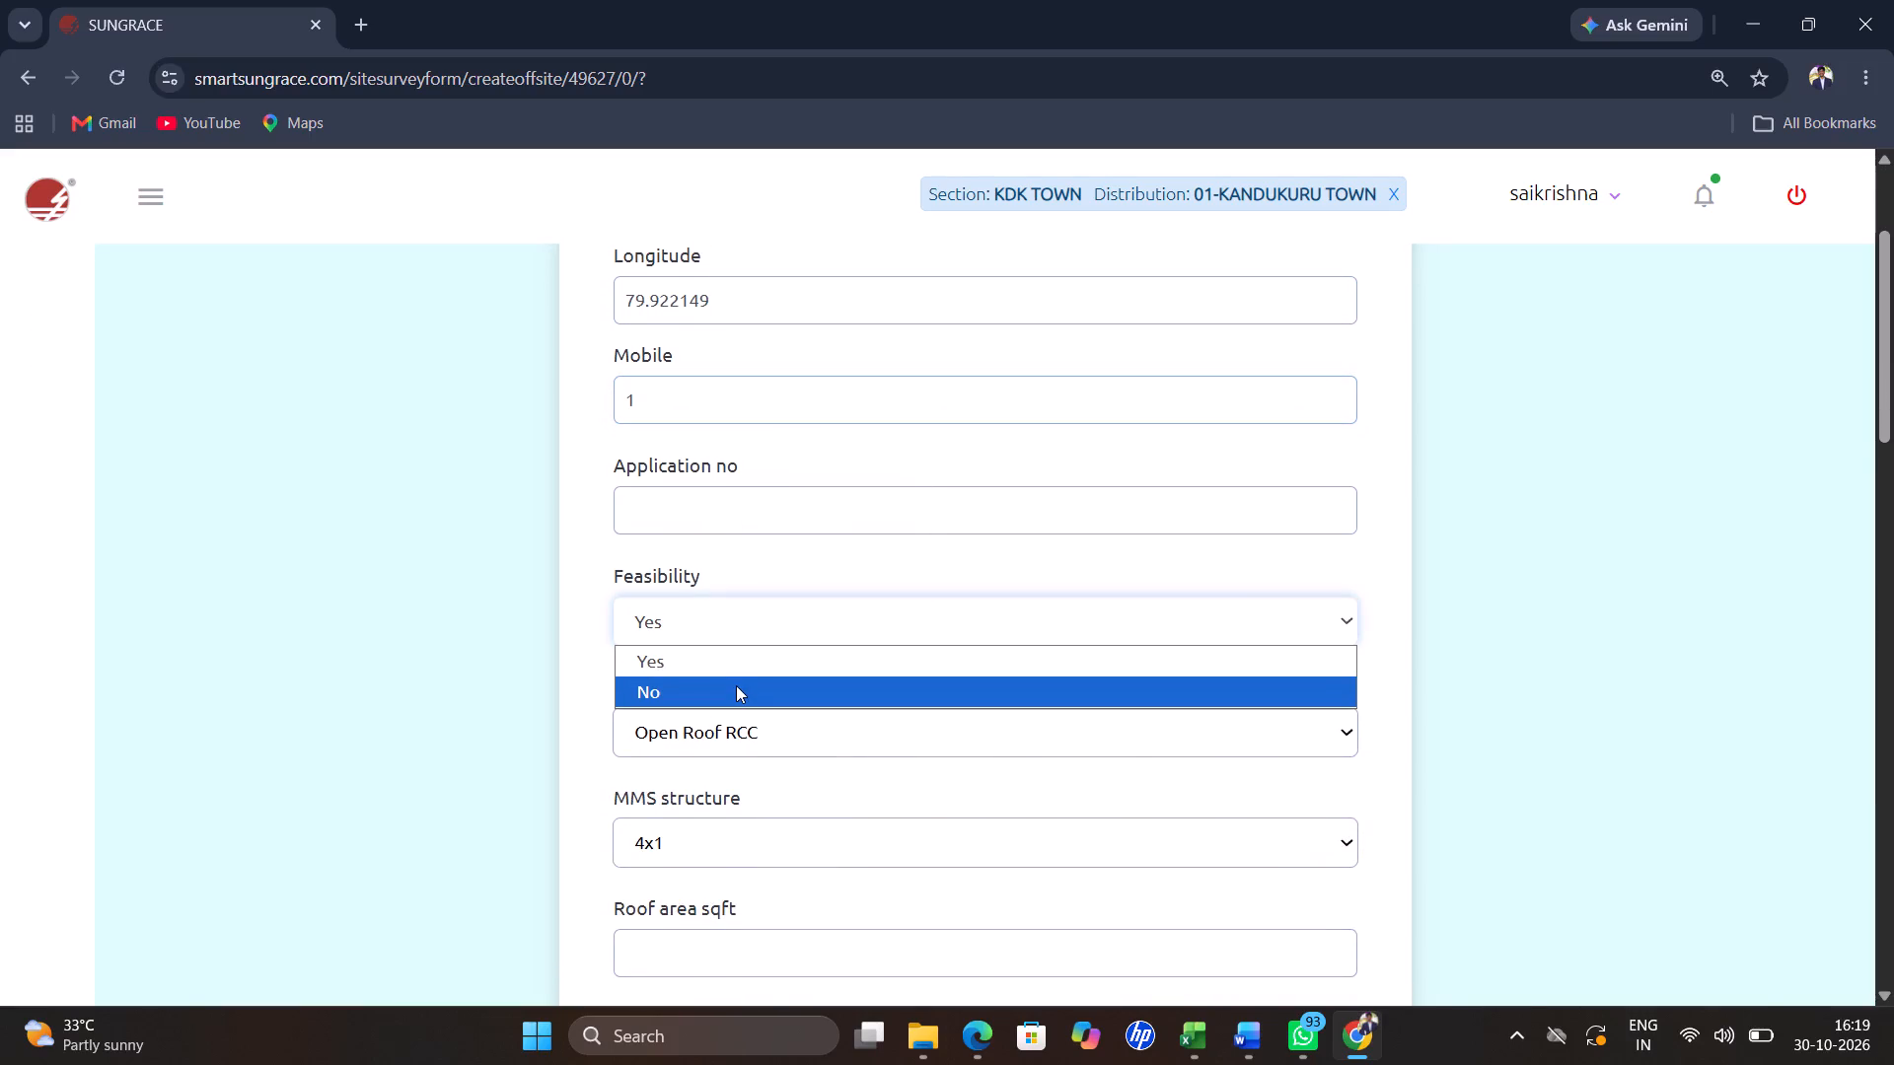
# Set the estimated DC cable length to 25 meters and the estimated AC cable length to 3 meters.
pyautogui.scroll(-3, 736, 685)
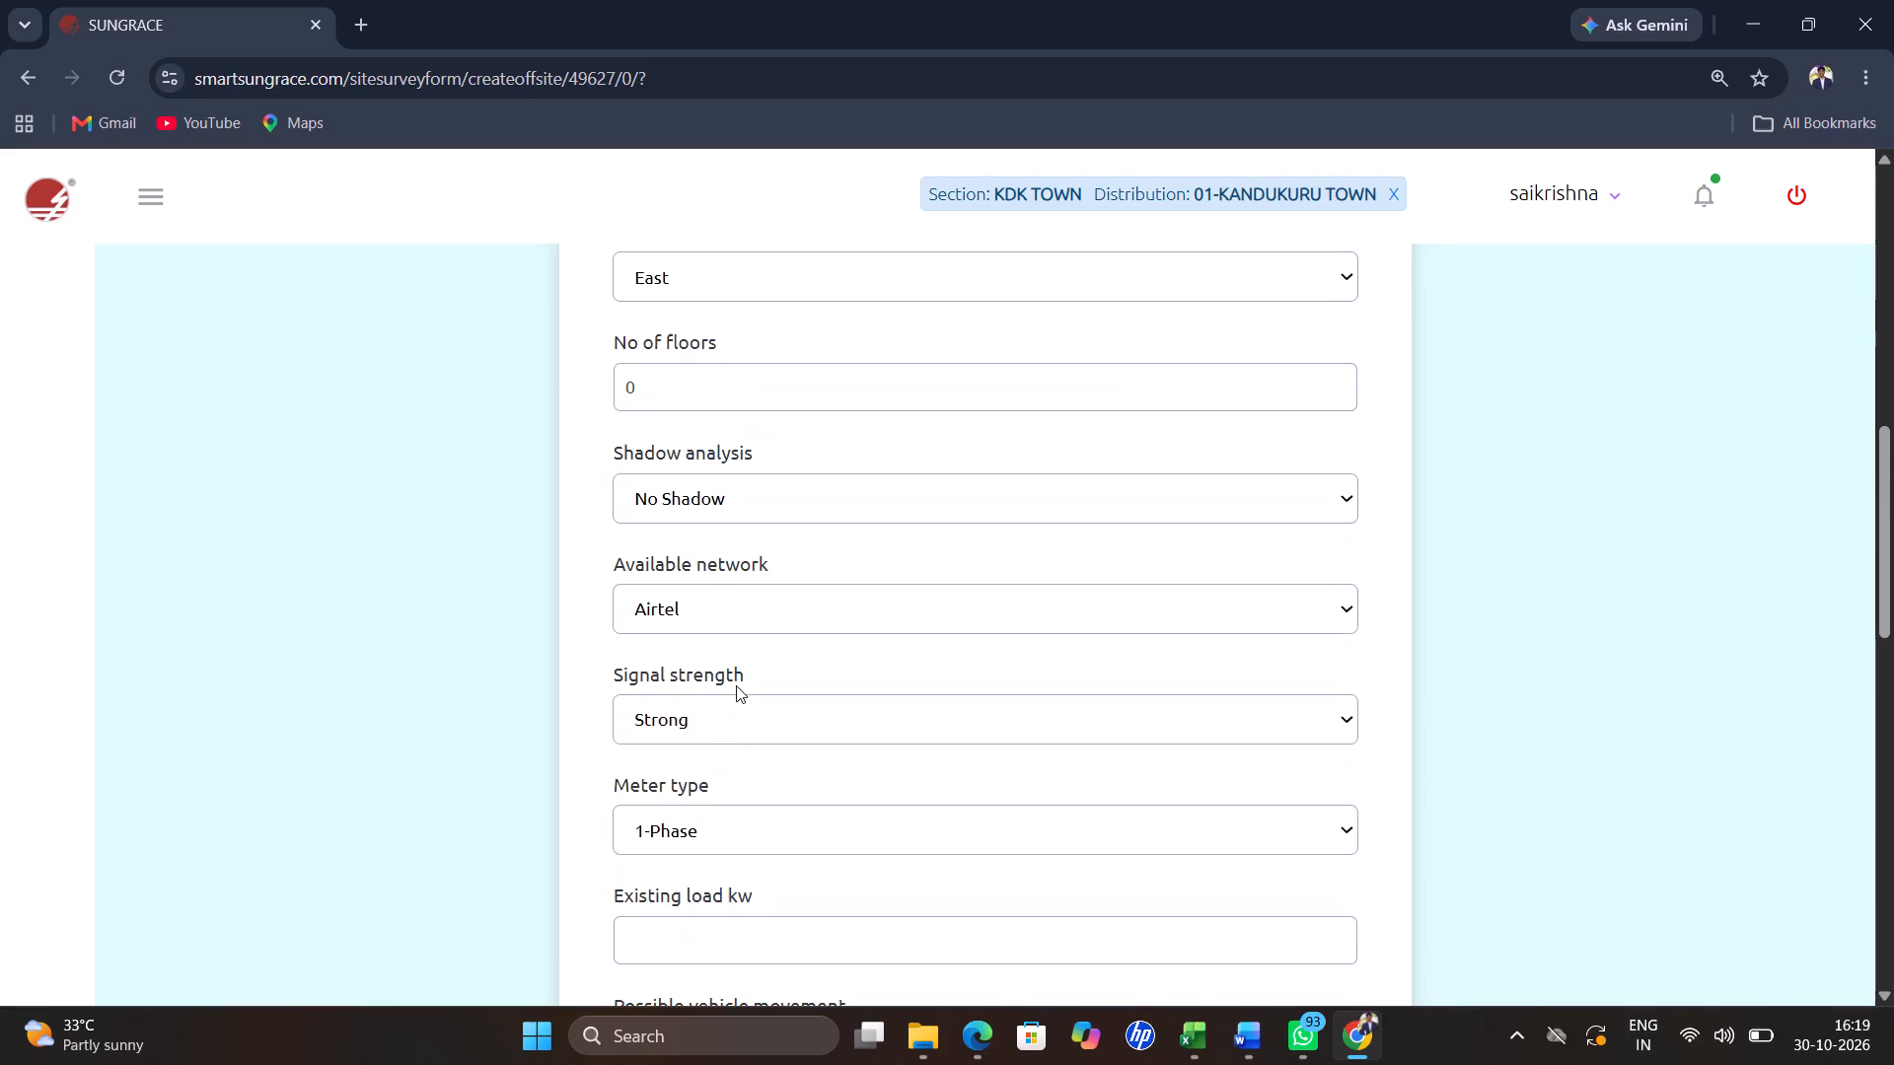
pyautogui.scroll(-2, 736, 685)
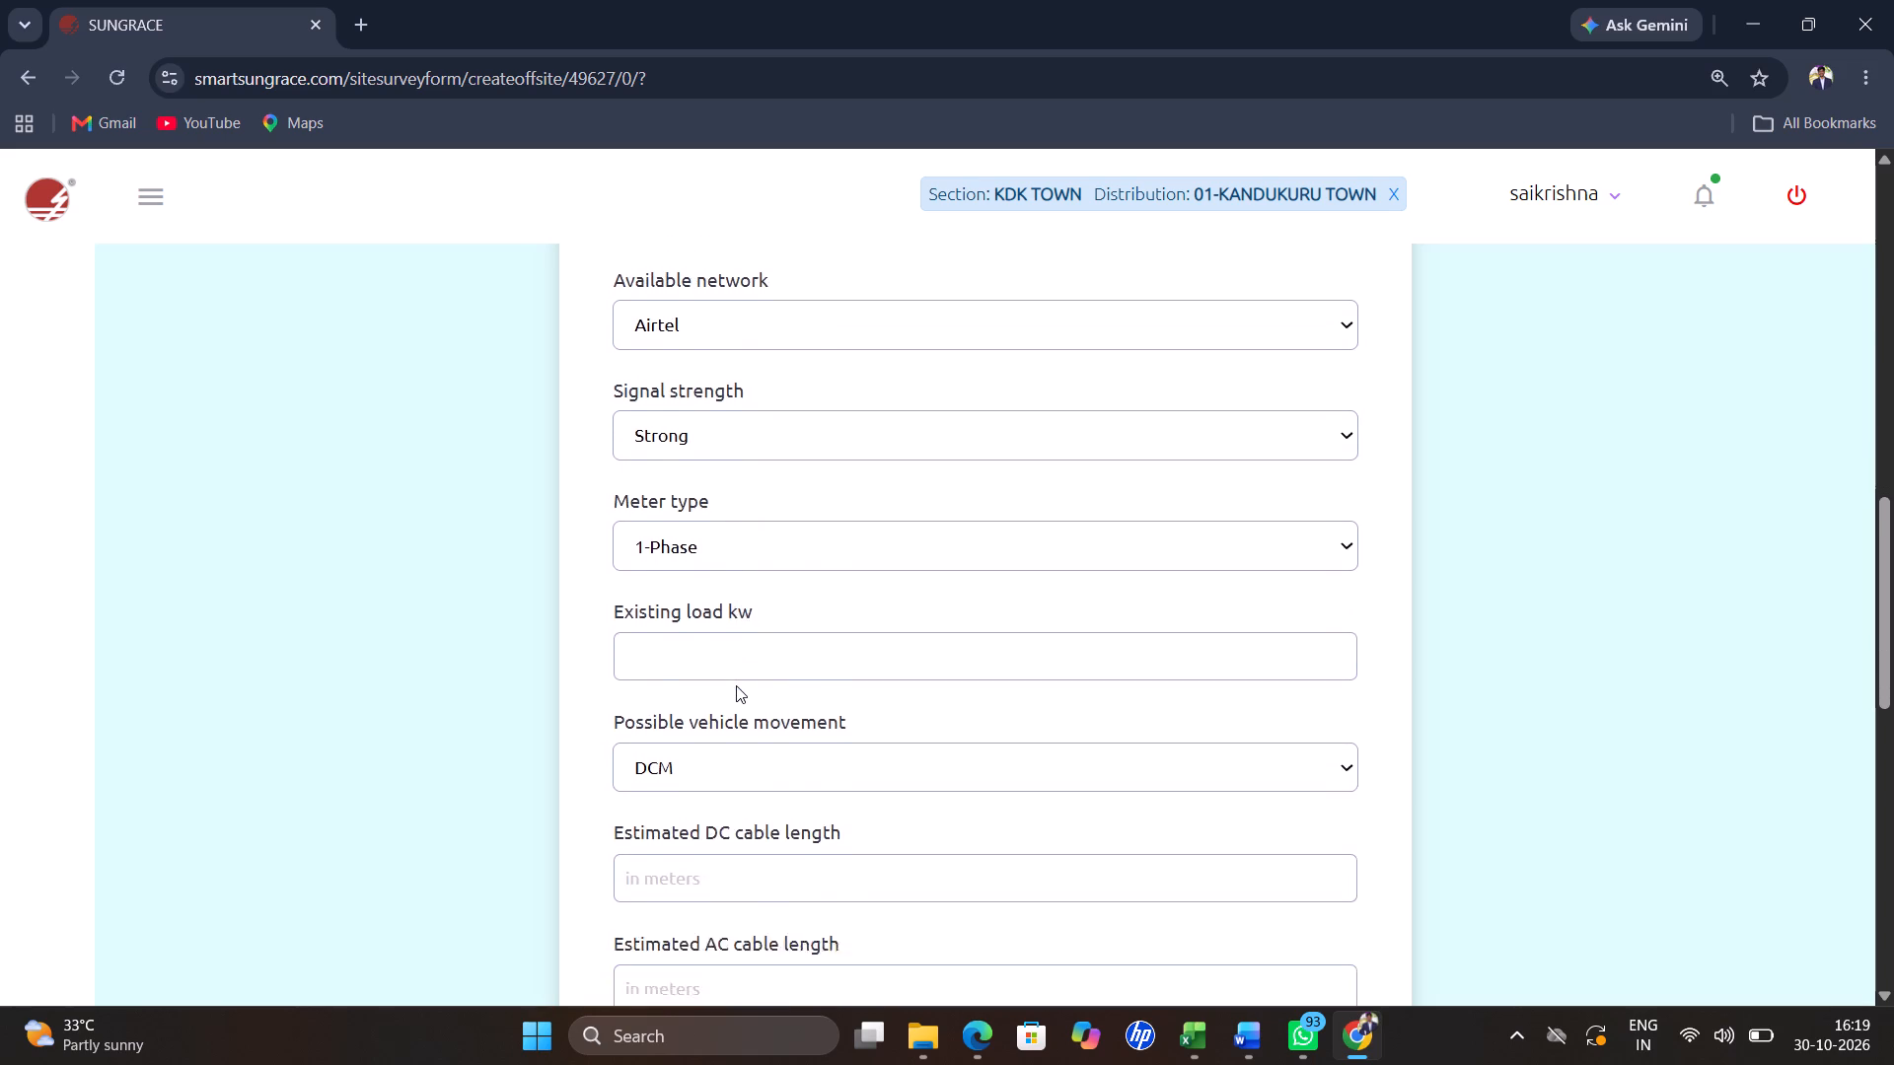
pyautogui.scroll(-1, 736, 685)
pyautogui.click(734, 666)
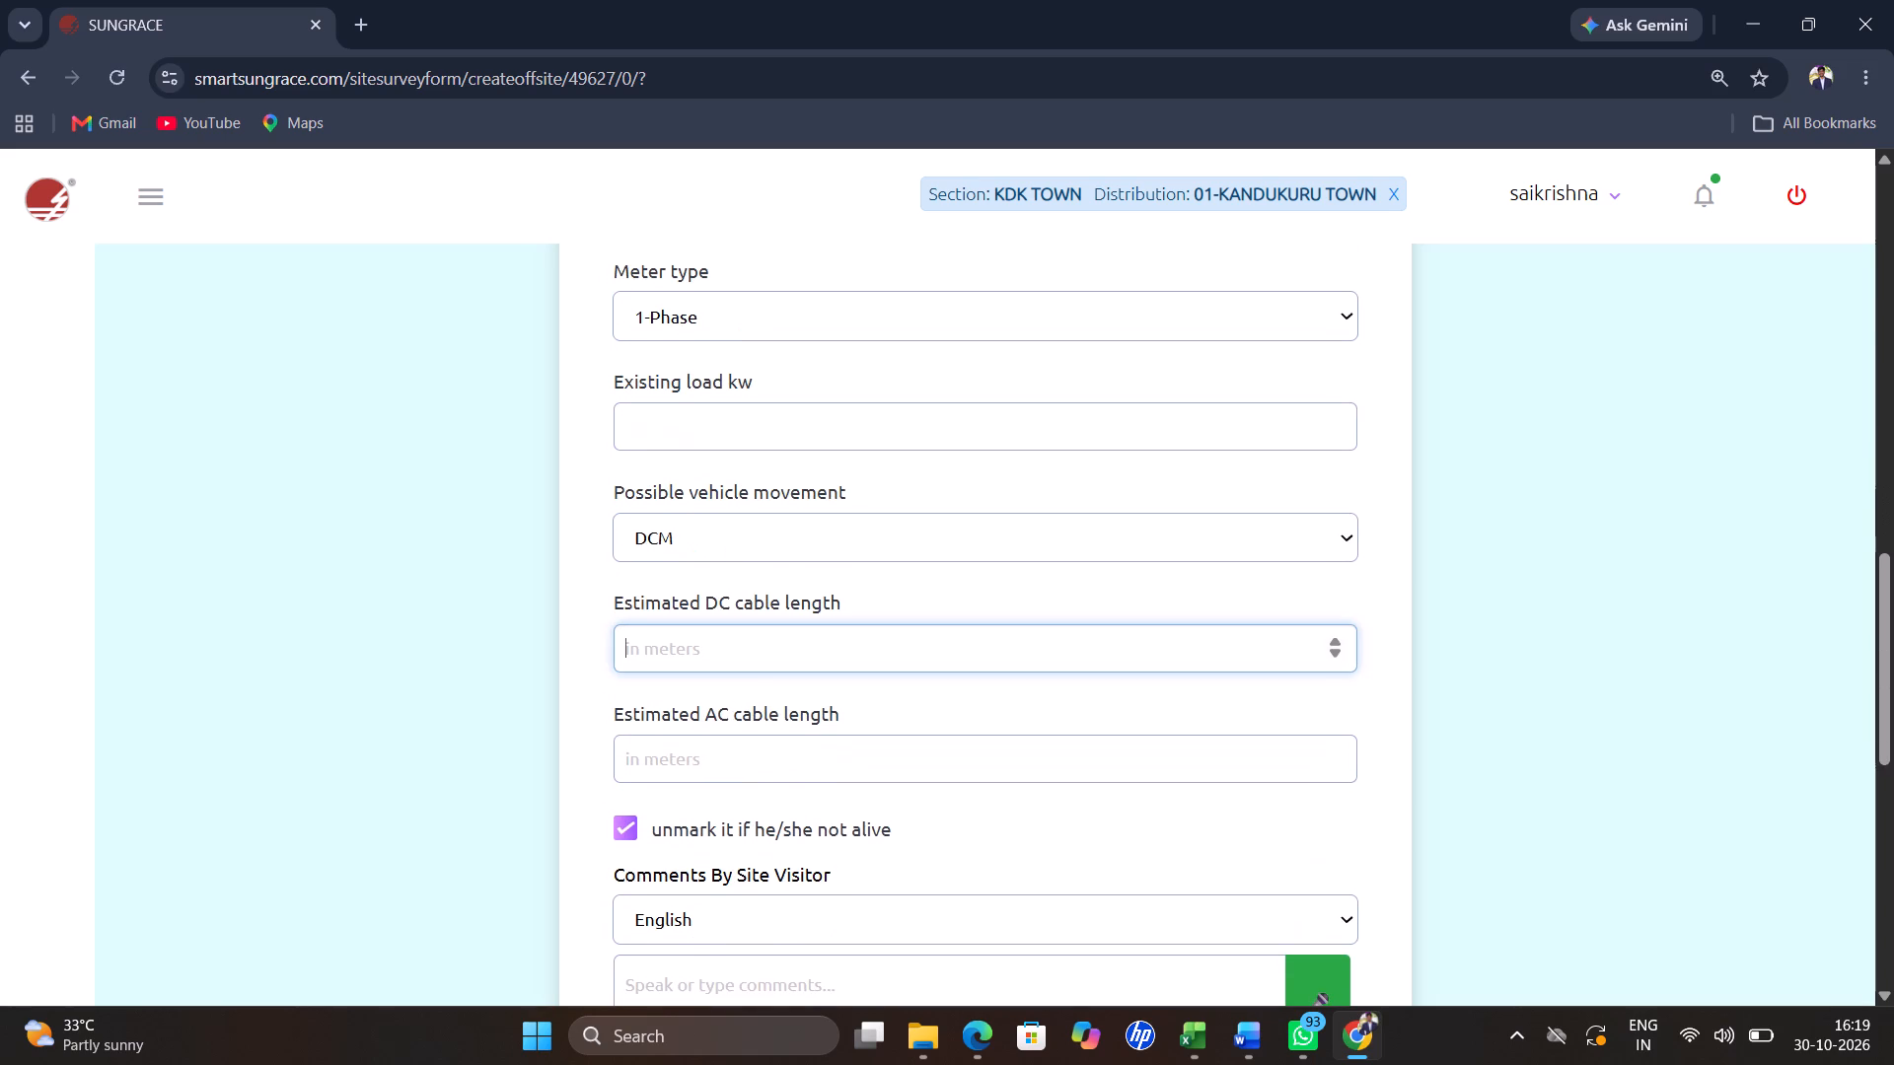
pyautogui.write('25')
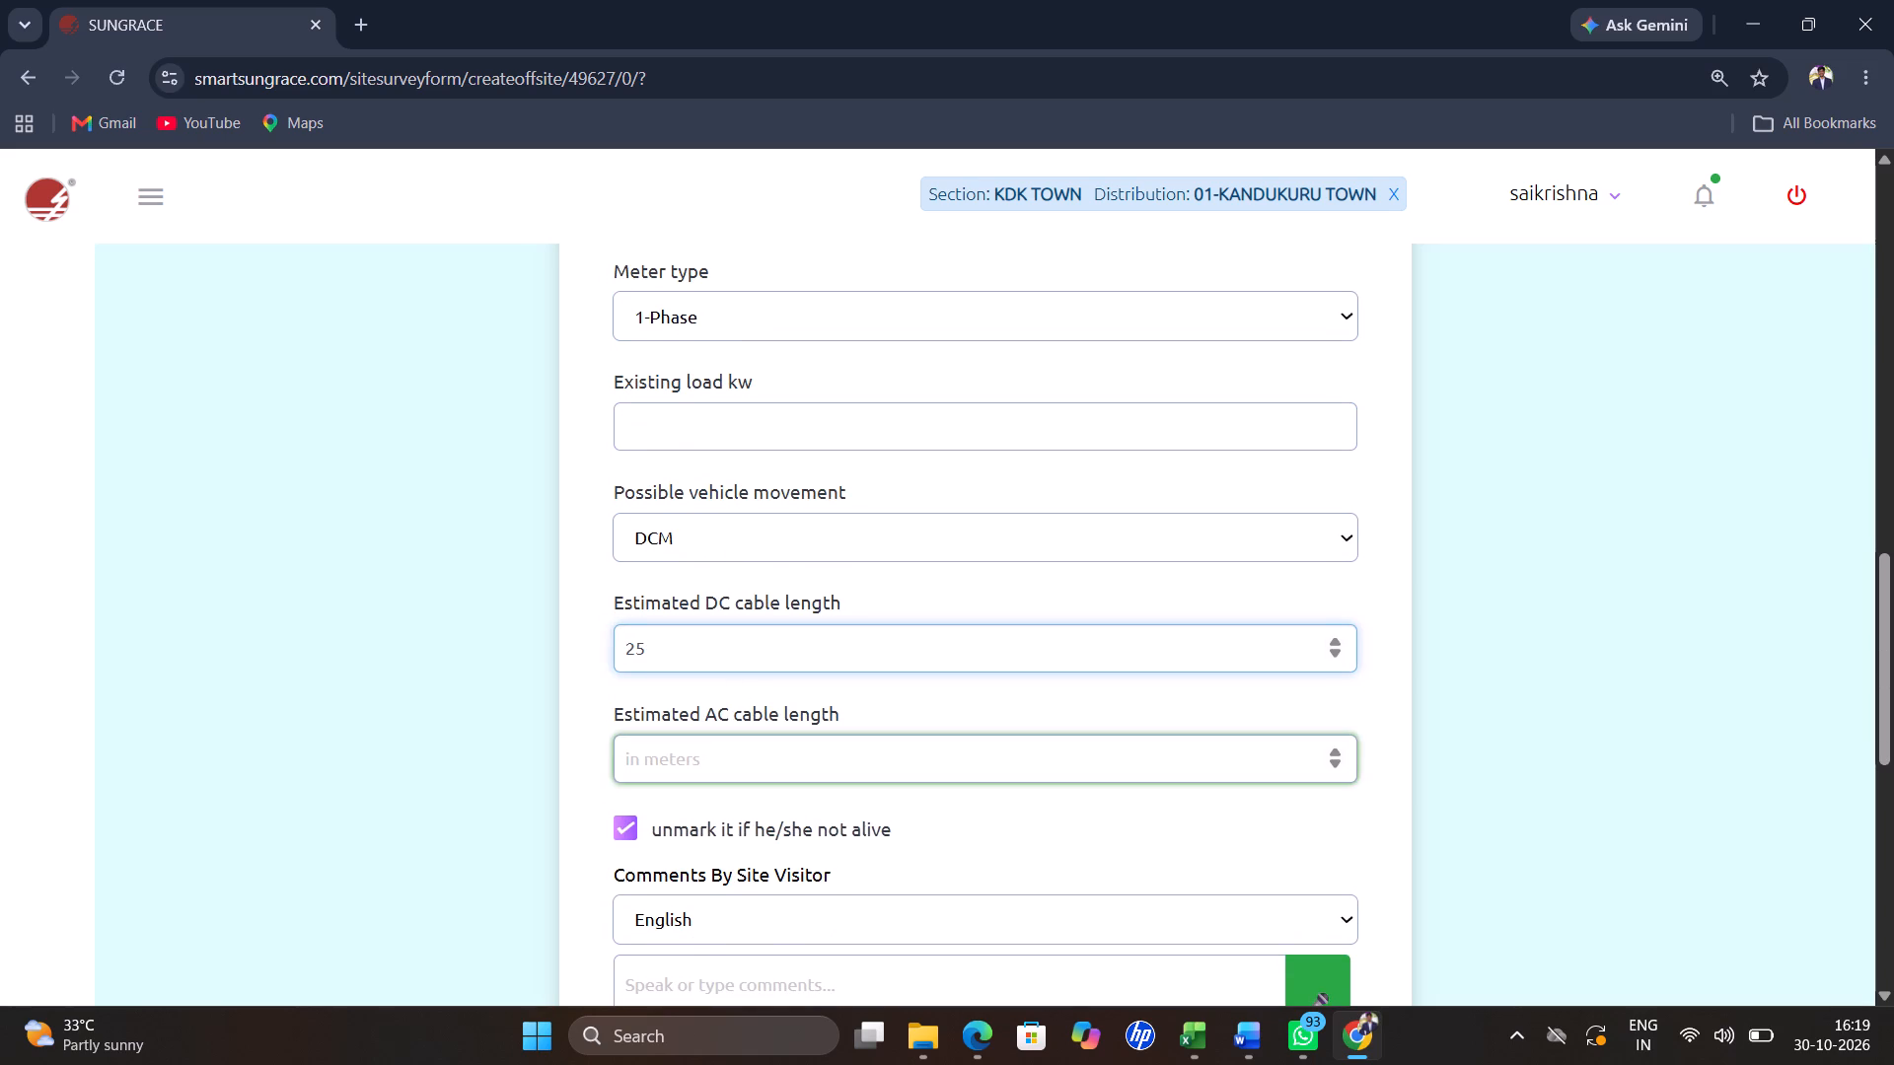
pyautogui.click(723, 757)
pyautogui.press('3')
pyautogui.scroll(-1, 723, 757)
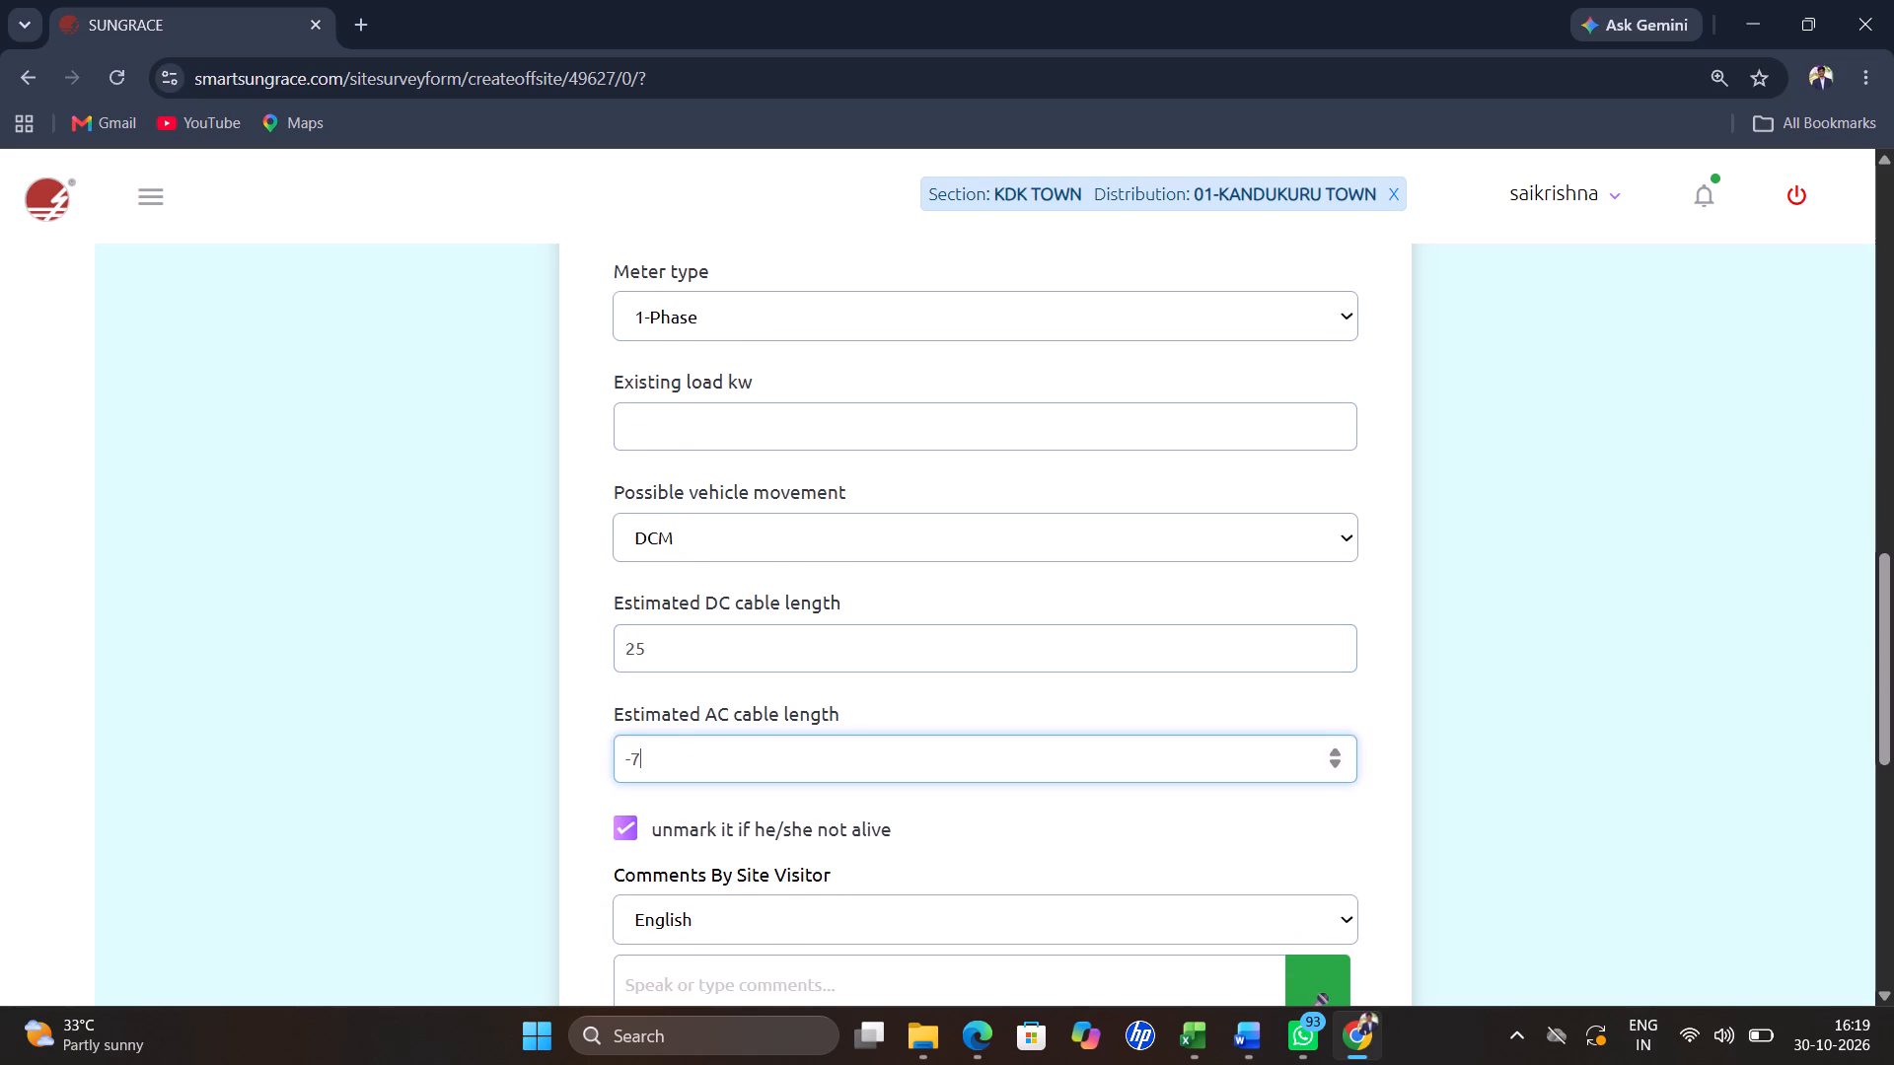
pyautogui.scroll(-3, 723, 757)
pyautogui.press('BackSpace')
pyautogui.press('BackSpace')
pyautogui.press('BackSpace')
pyautogui.press('BackSpace')
pyautogui.press('BackSpace')
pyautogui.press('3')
# Open the file selection for Building Photo and browse the Gallery for an image to upload.
pyautogui.scroll(-4, 765, 818)
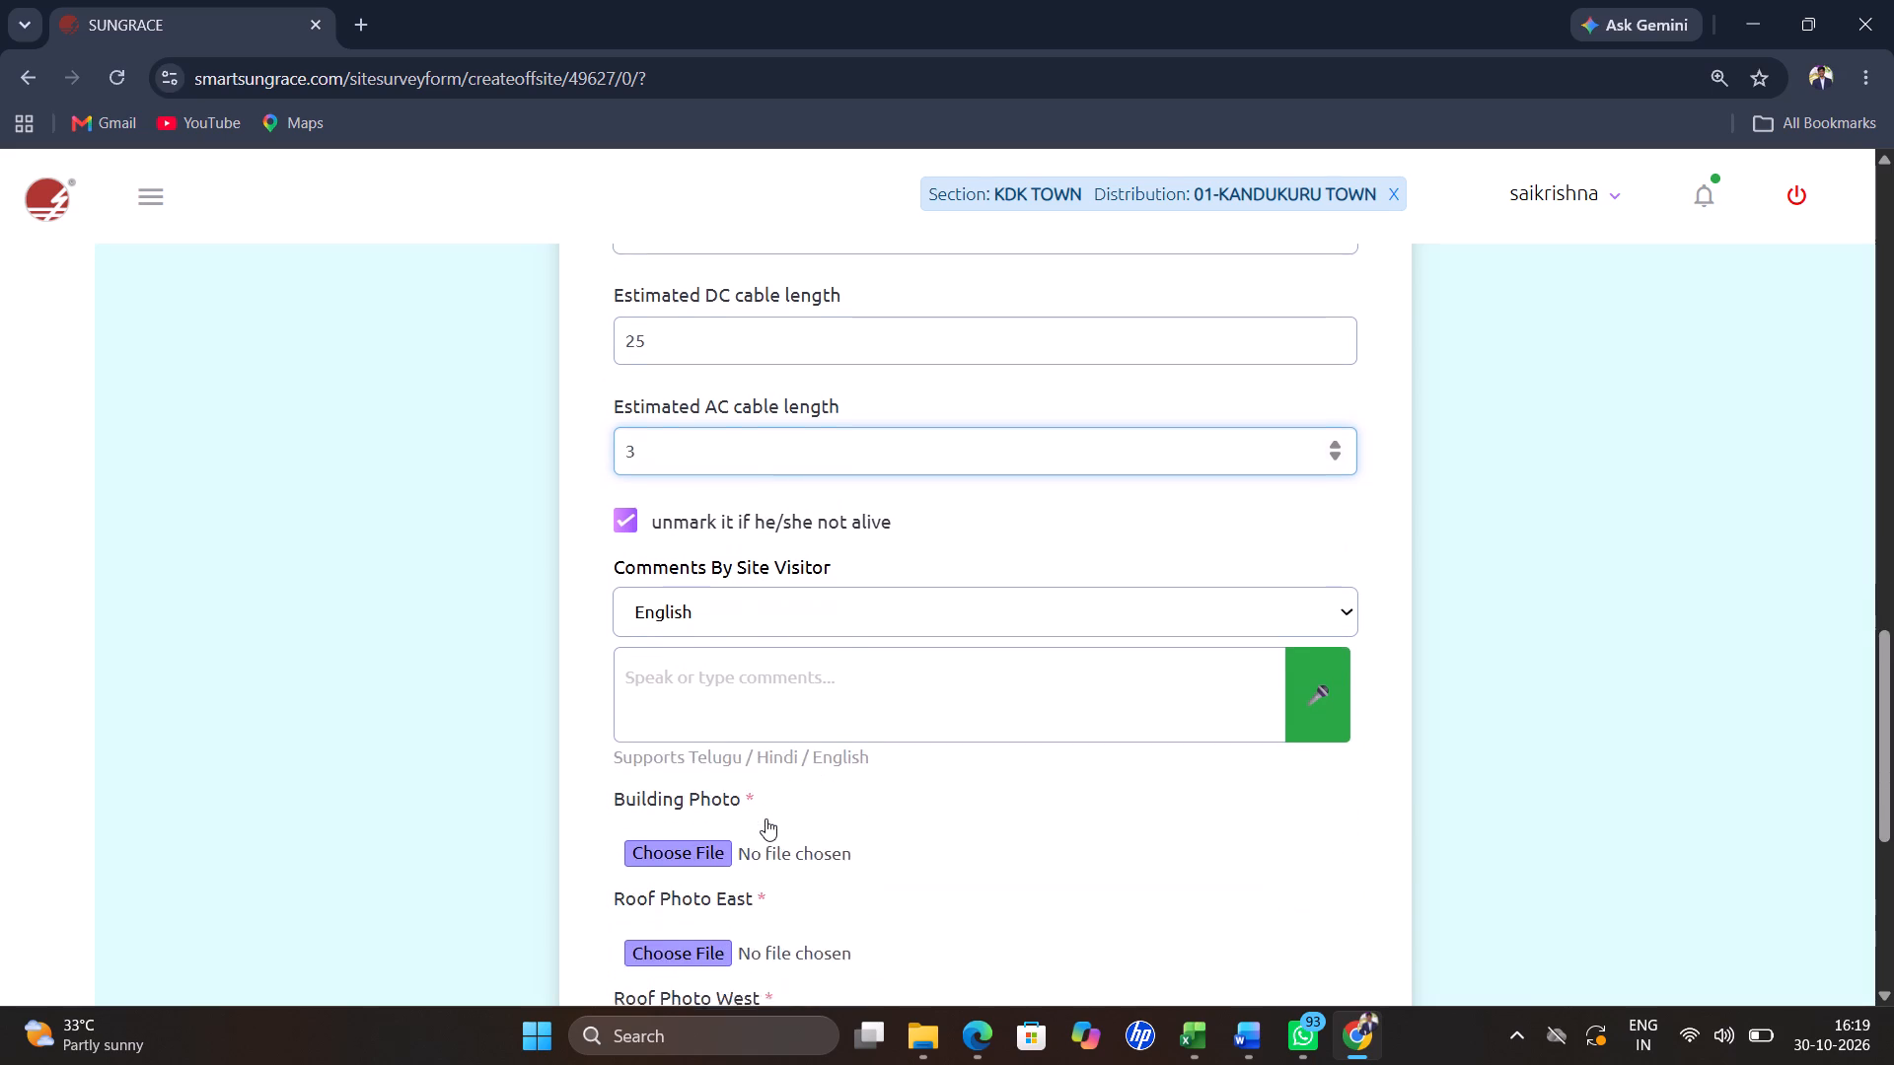
pyautogui.scroll(-3, 765, 818)
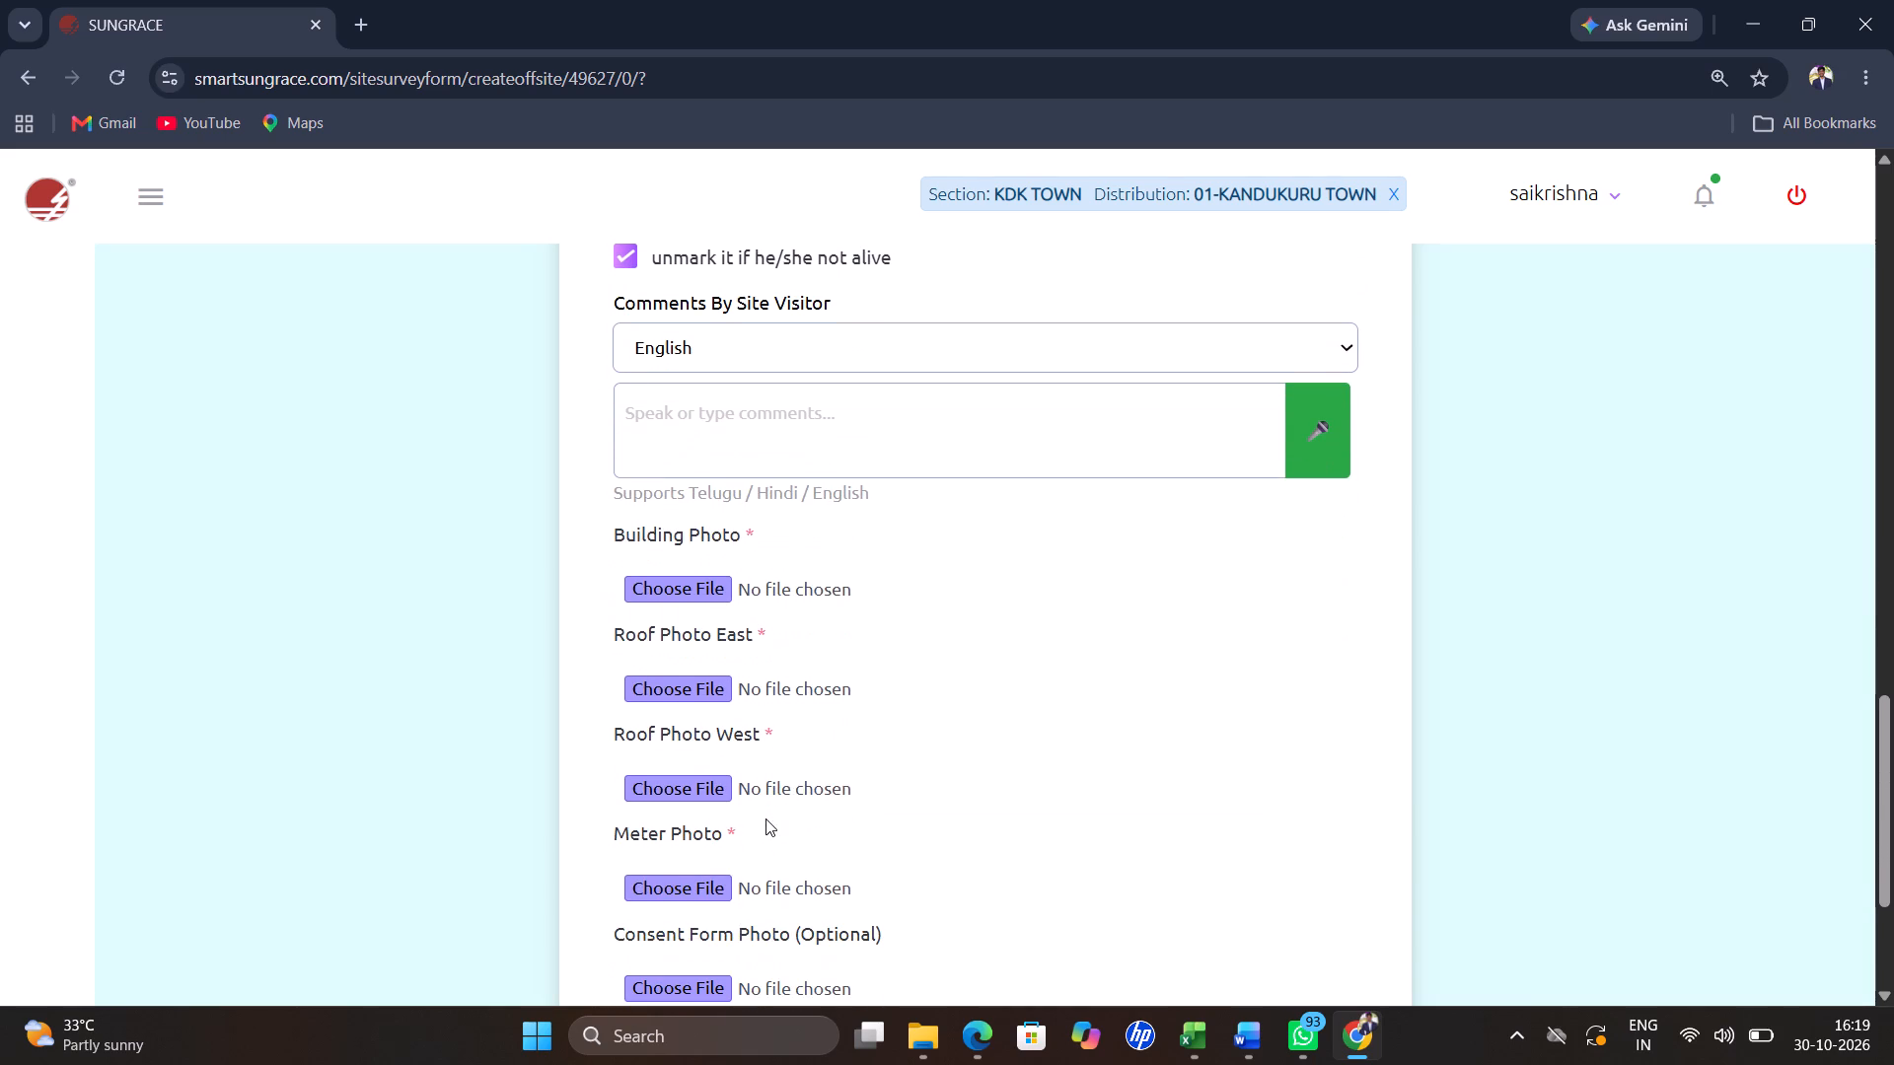
pyautogui.click(646, 591)
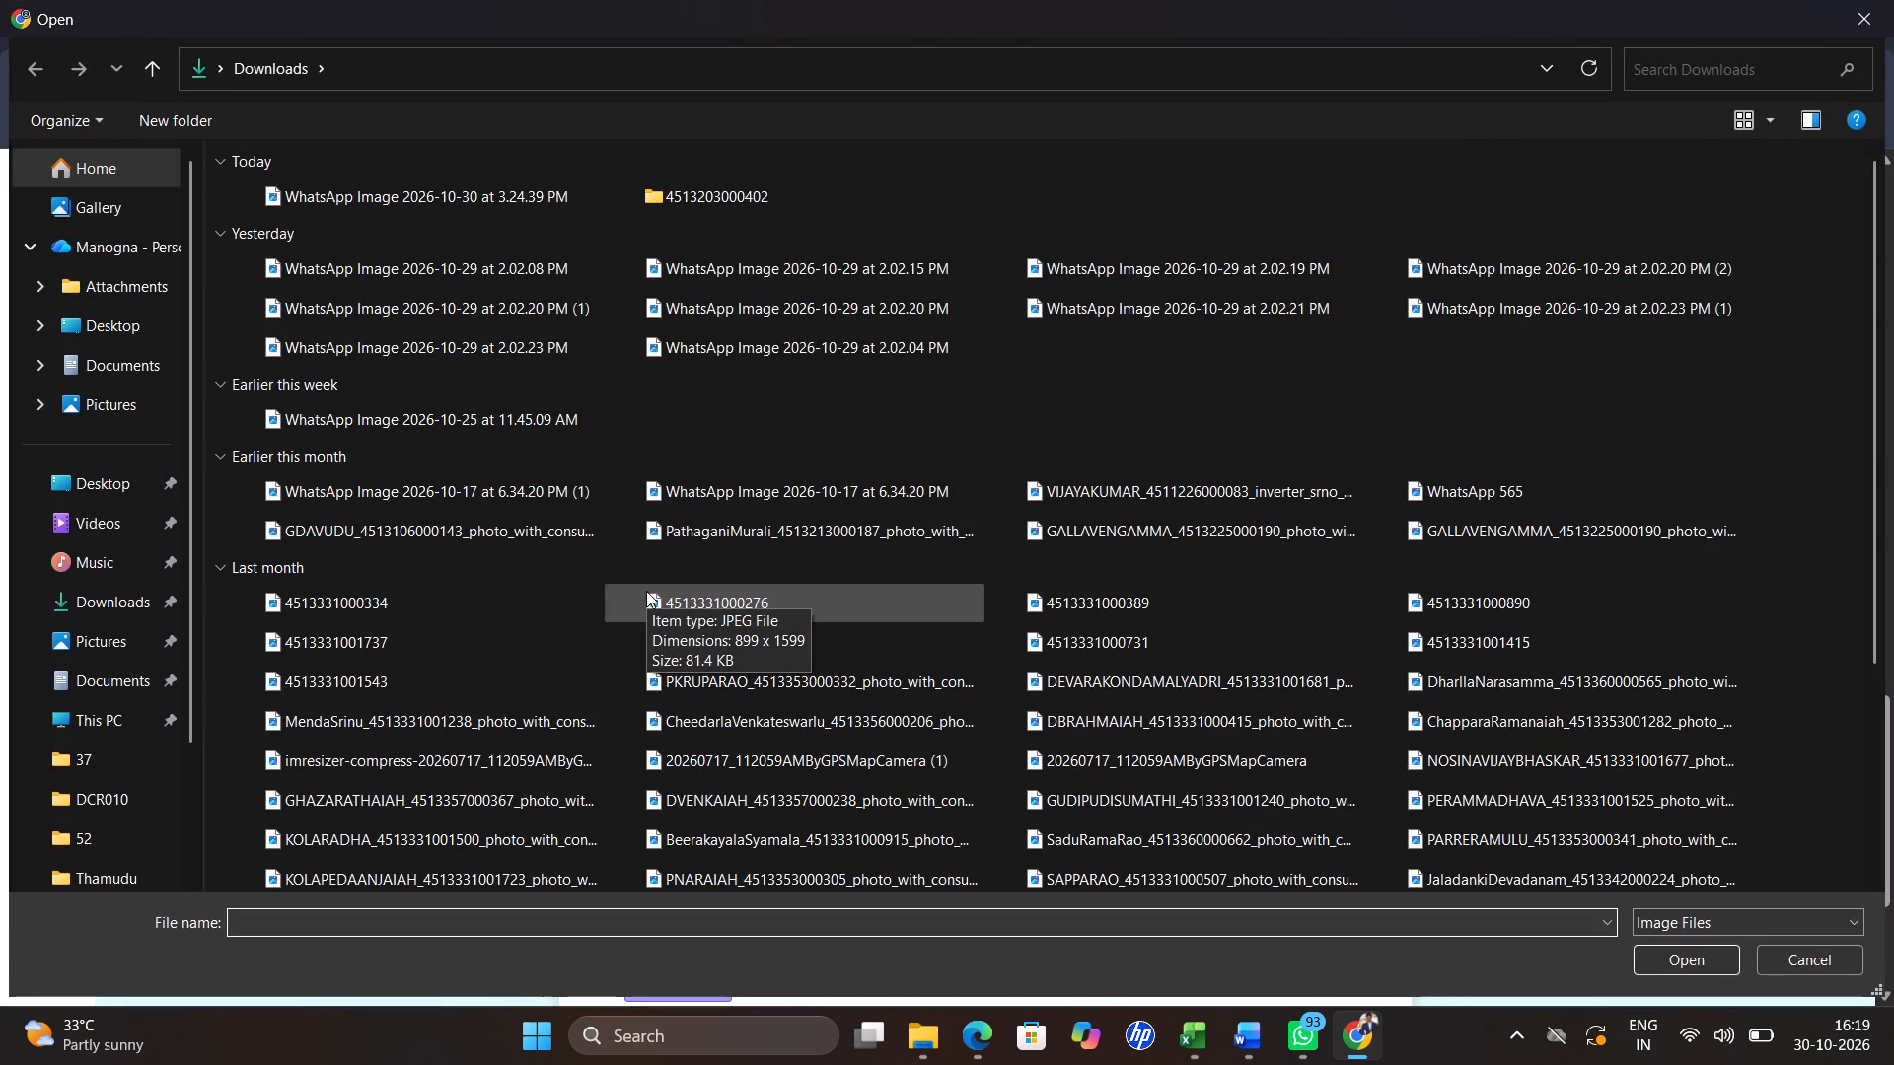
pyautogui.click(142, 212)
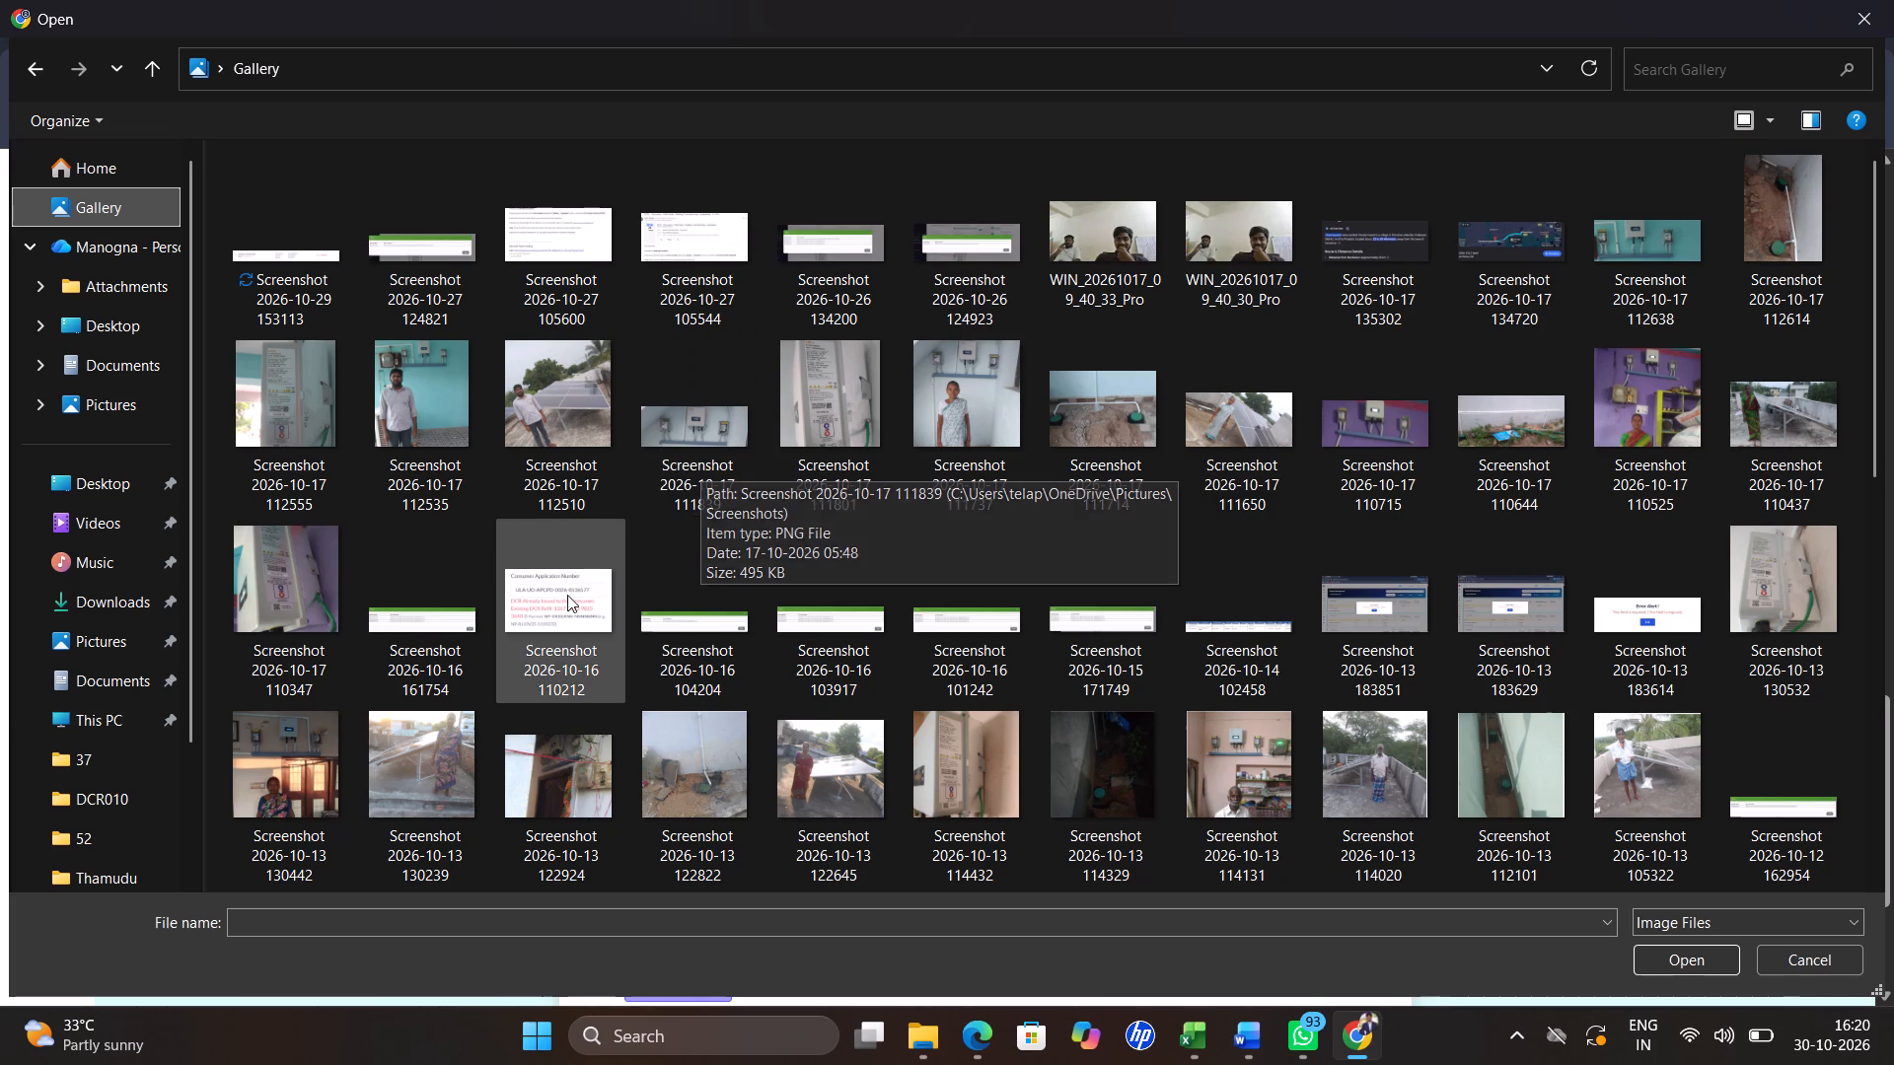
pyautogui.scroll(-2, 383, 736)
pyautogui.scroll(1, 383, 736)
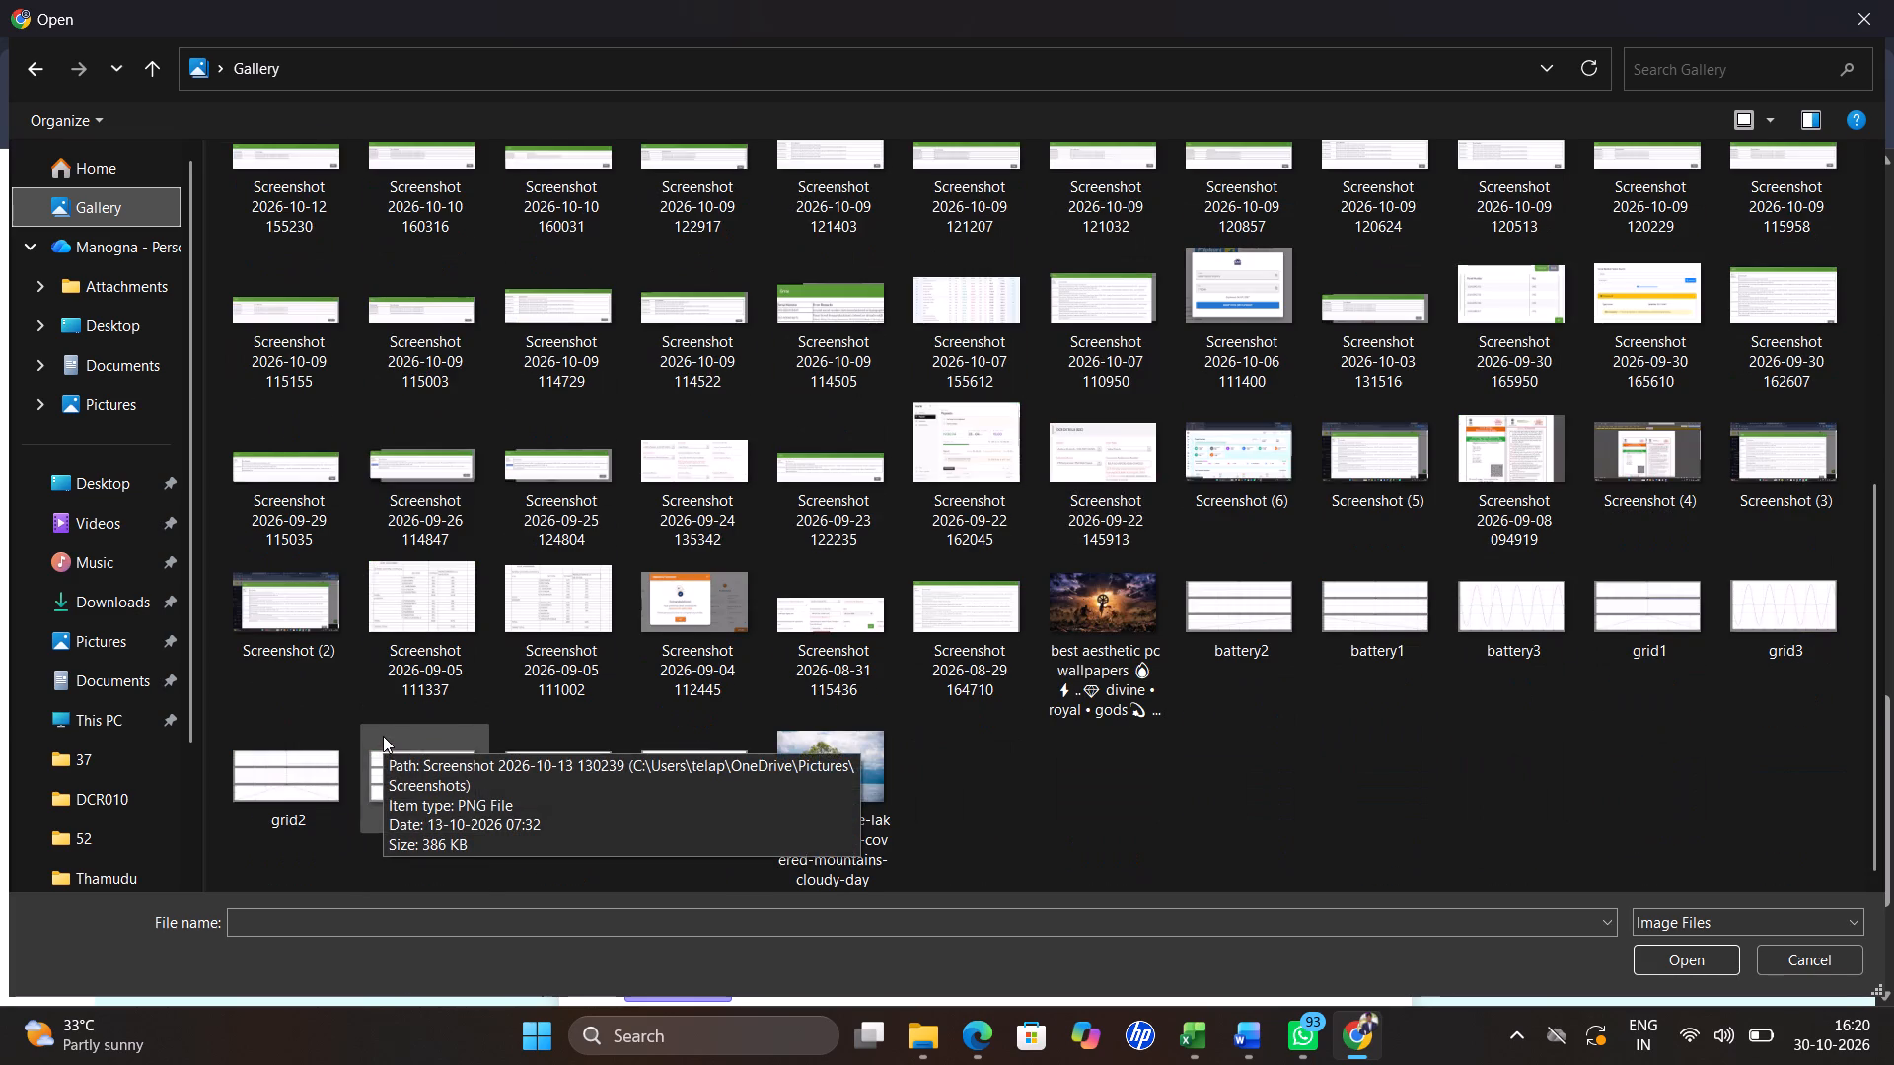
pyautogui.scroll(2, 383, 736)
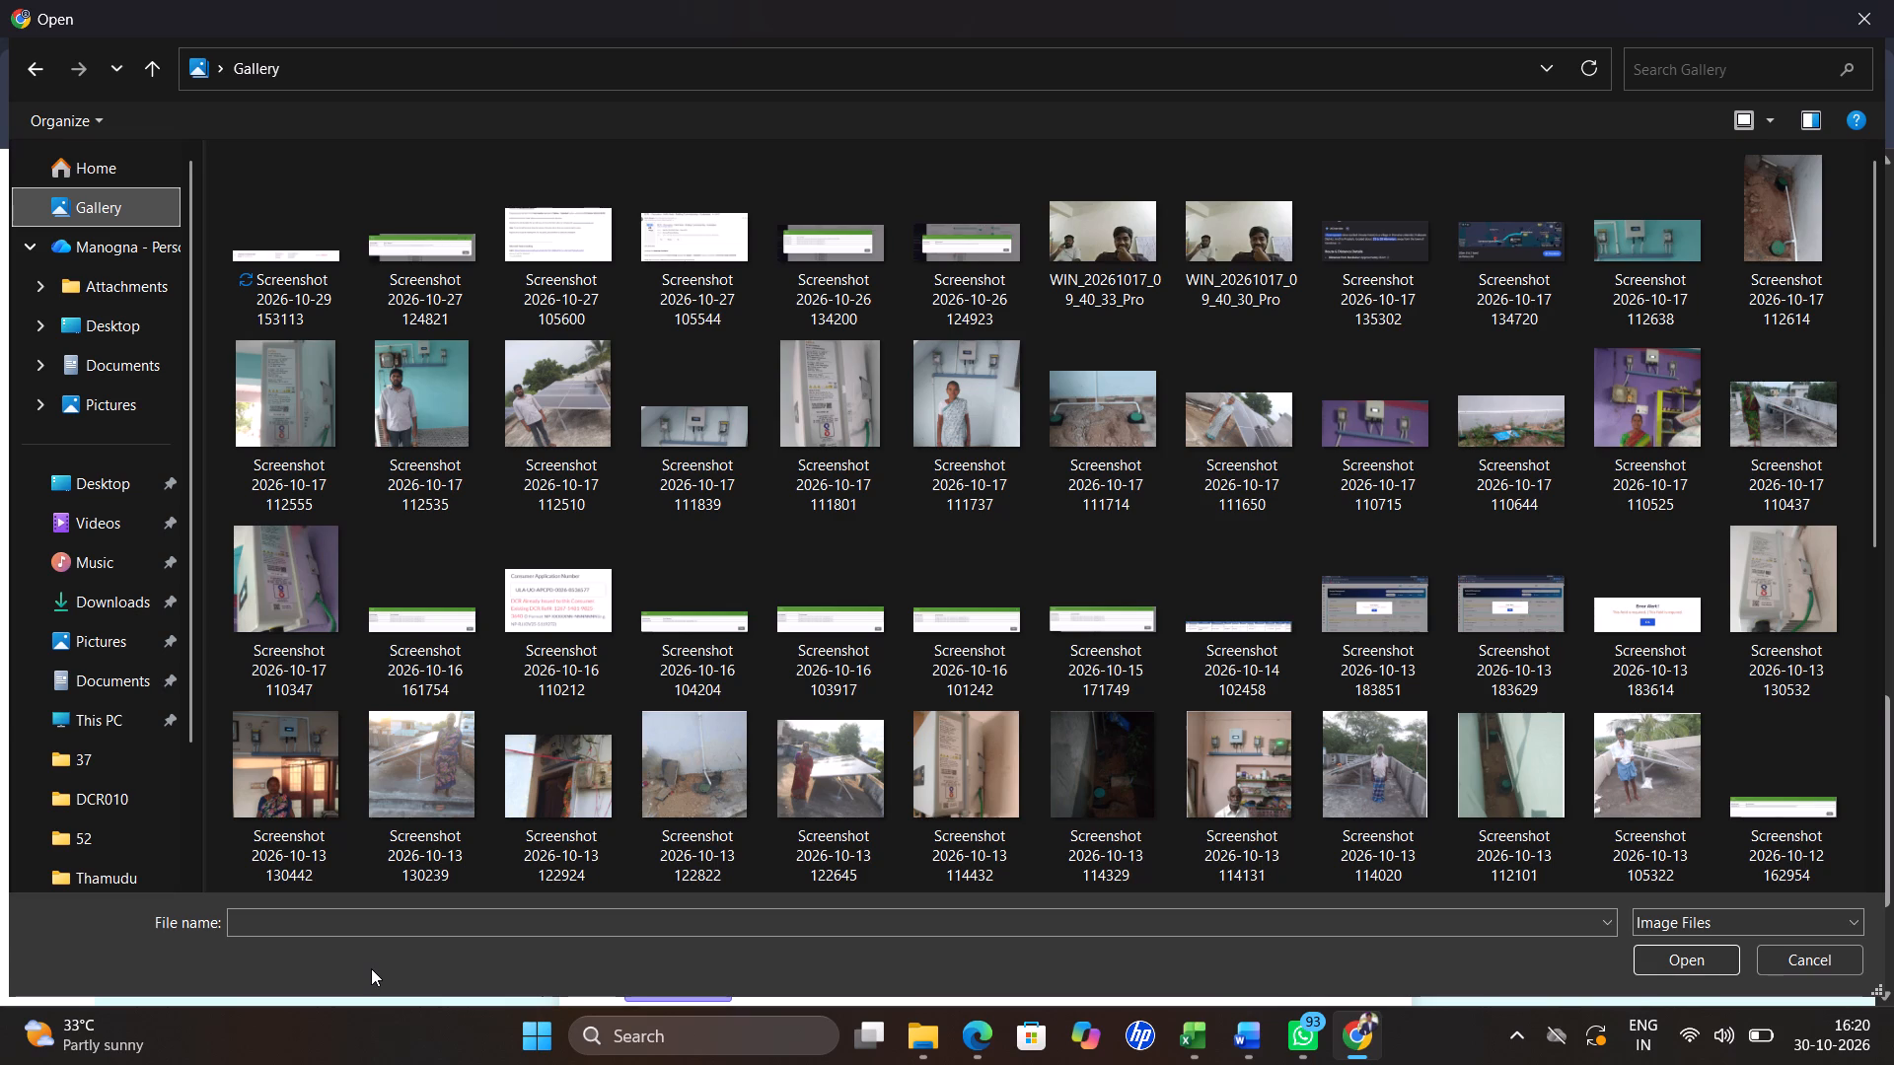
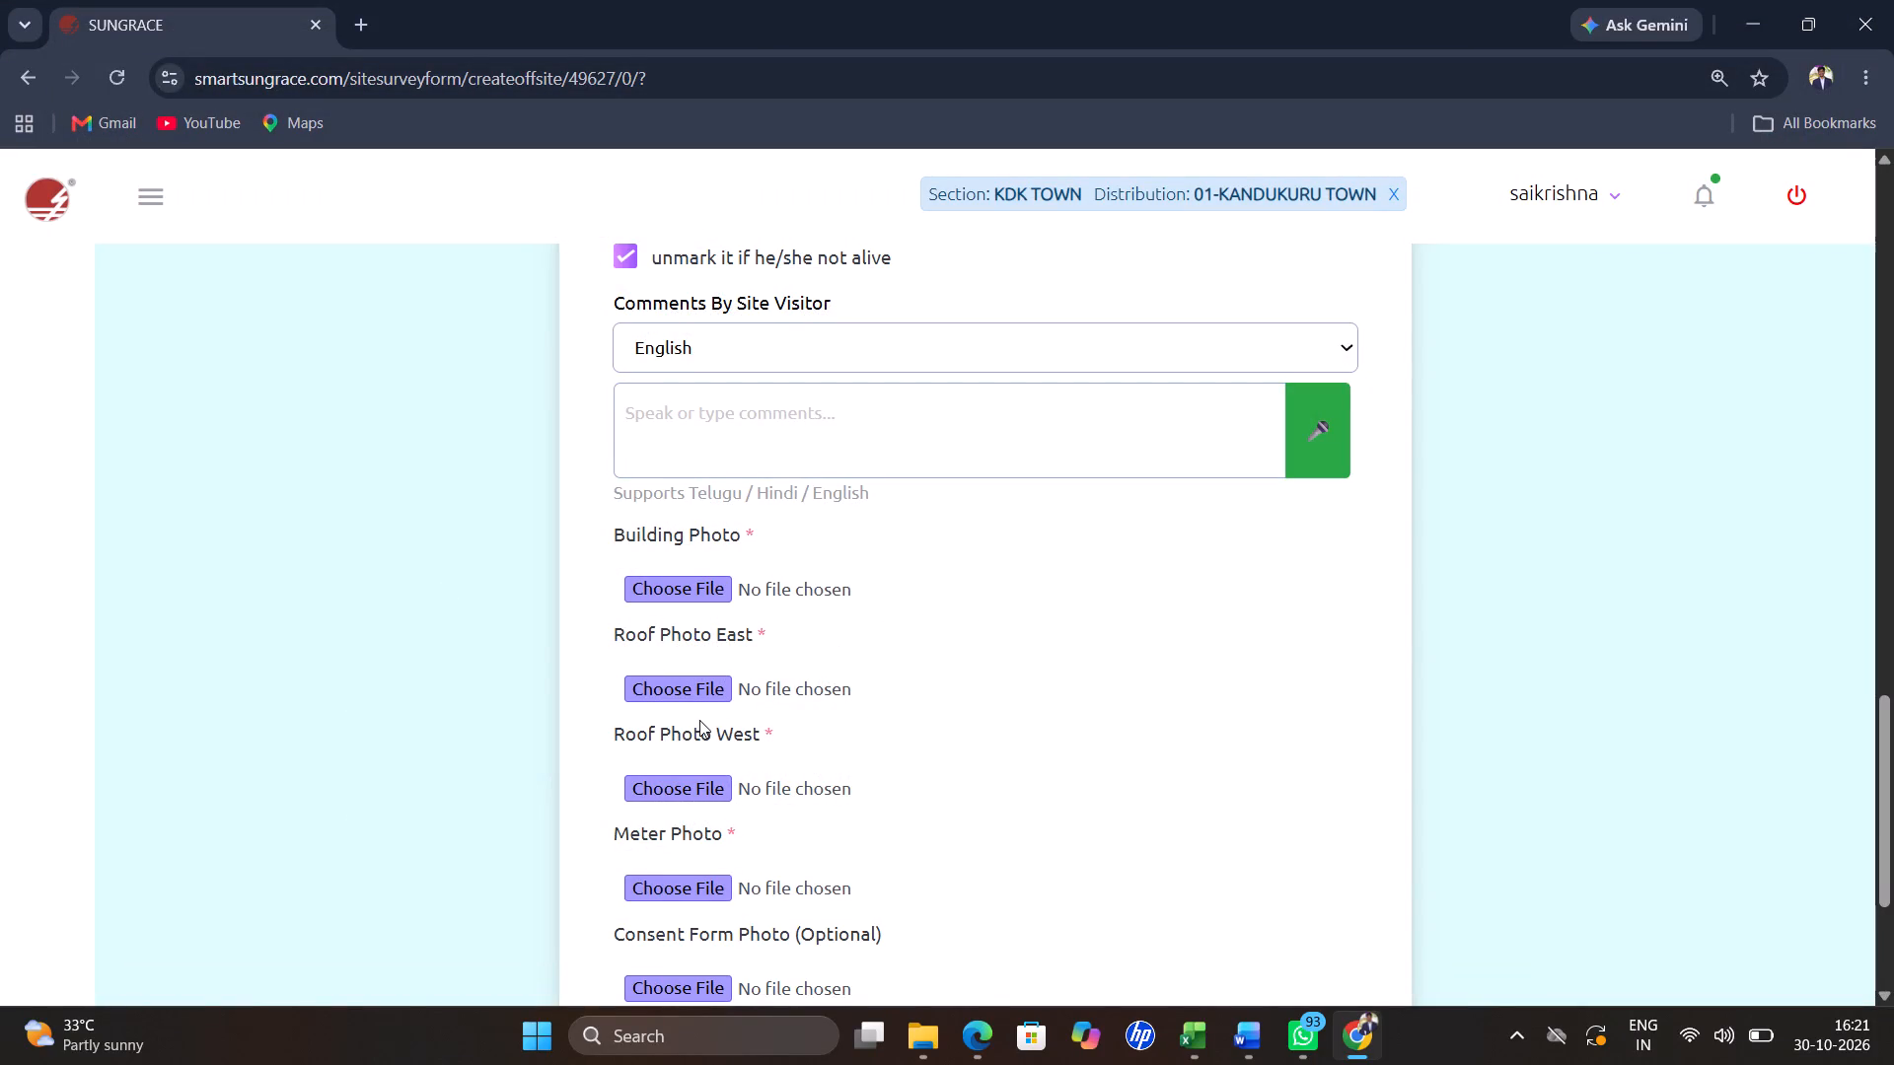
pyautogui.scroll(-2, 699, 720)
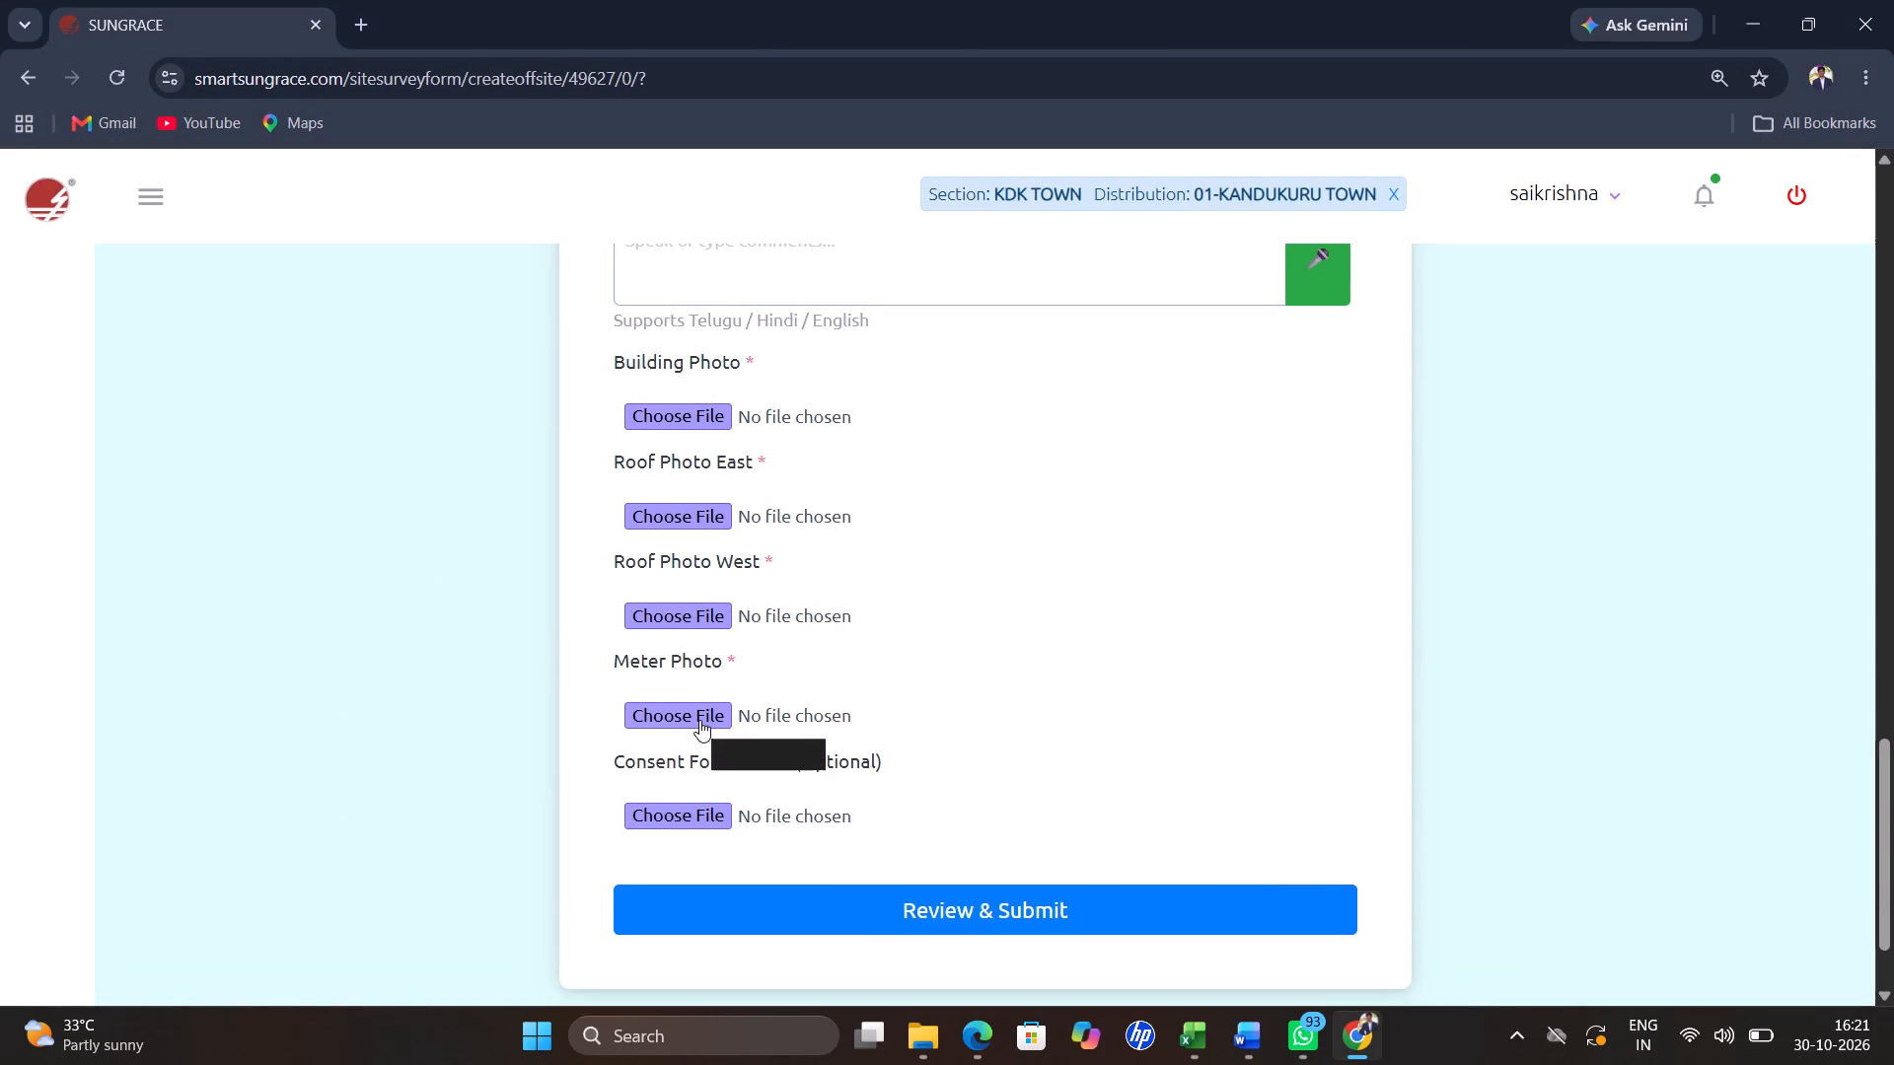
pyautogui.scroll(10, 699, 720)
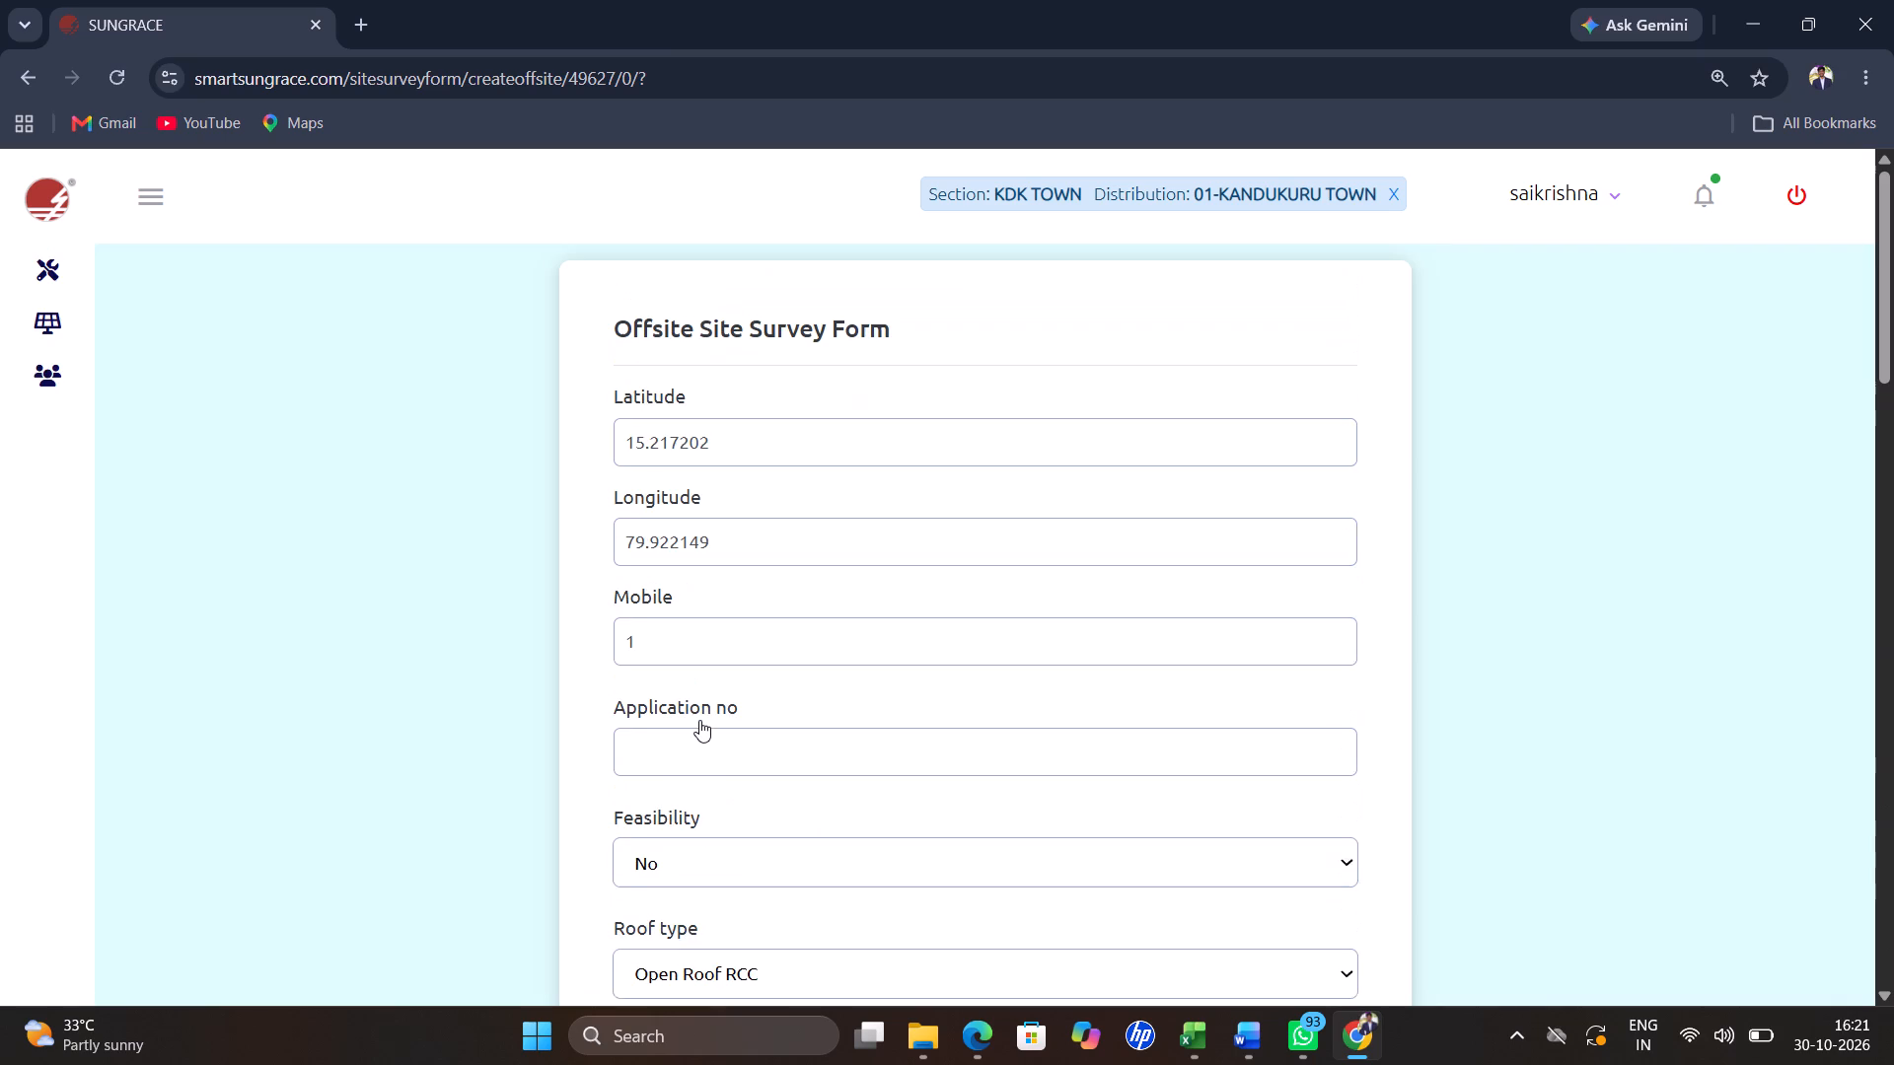
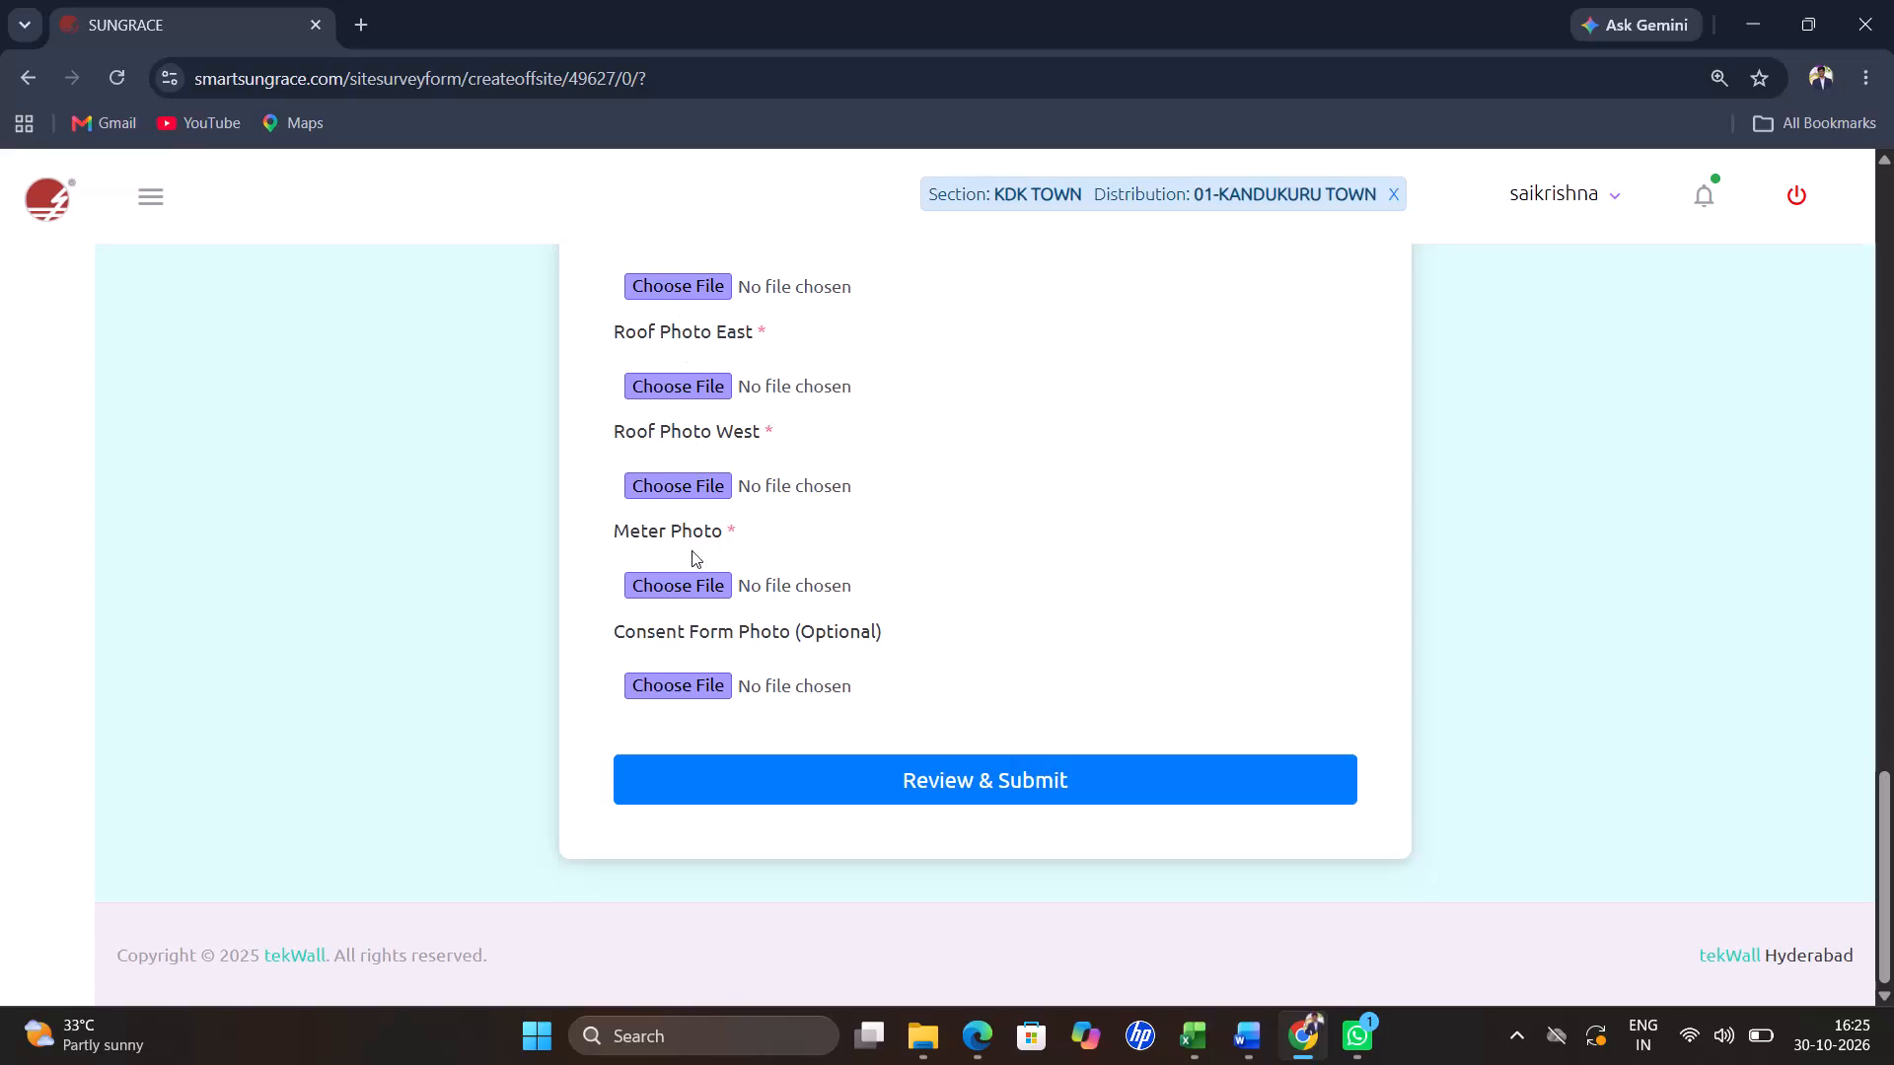
# Open the file selection for Consent Form Photo and look through the Downloads folder for an image.
pyautogui.click(688, 682)
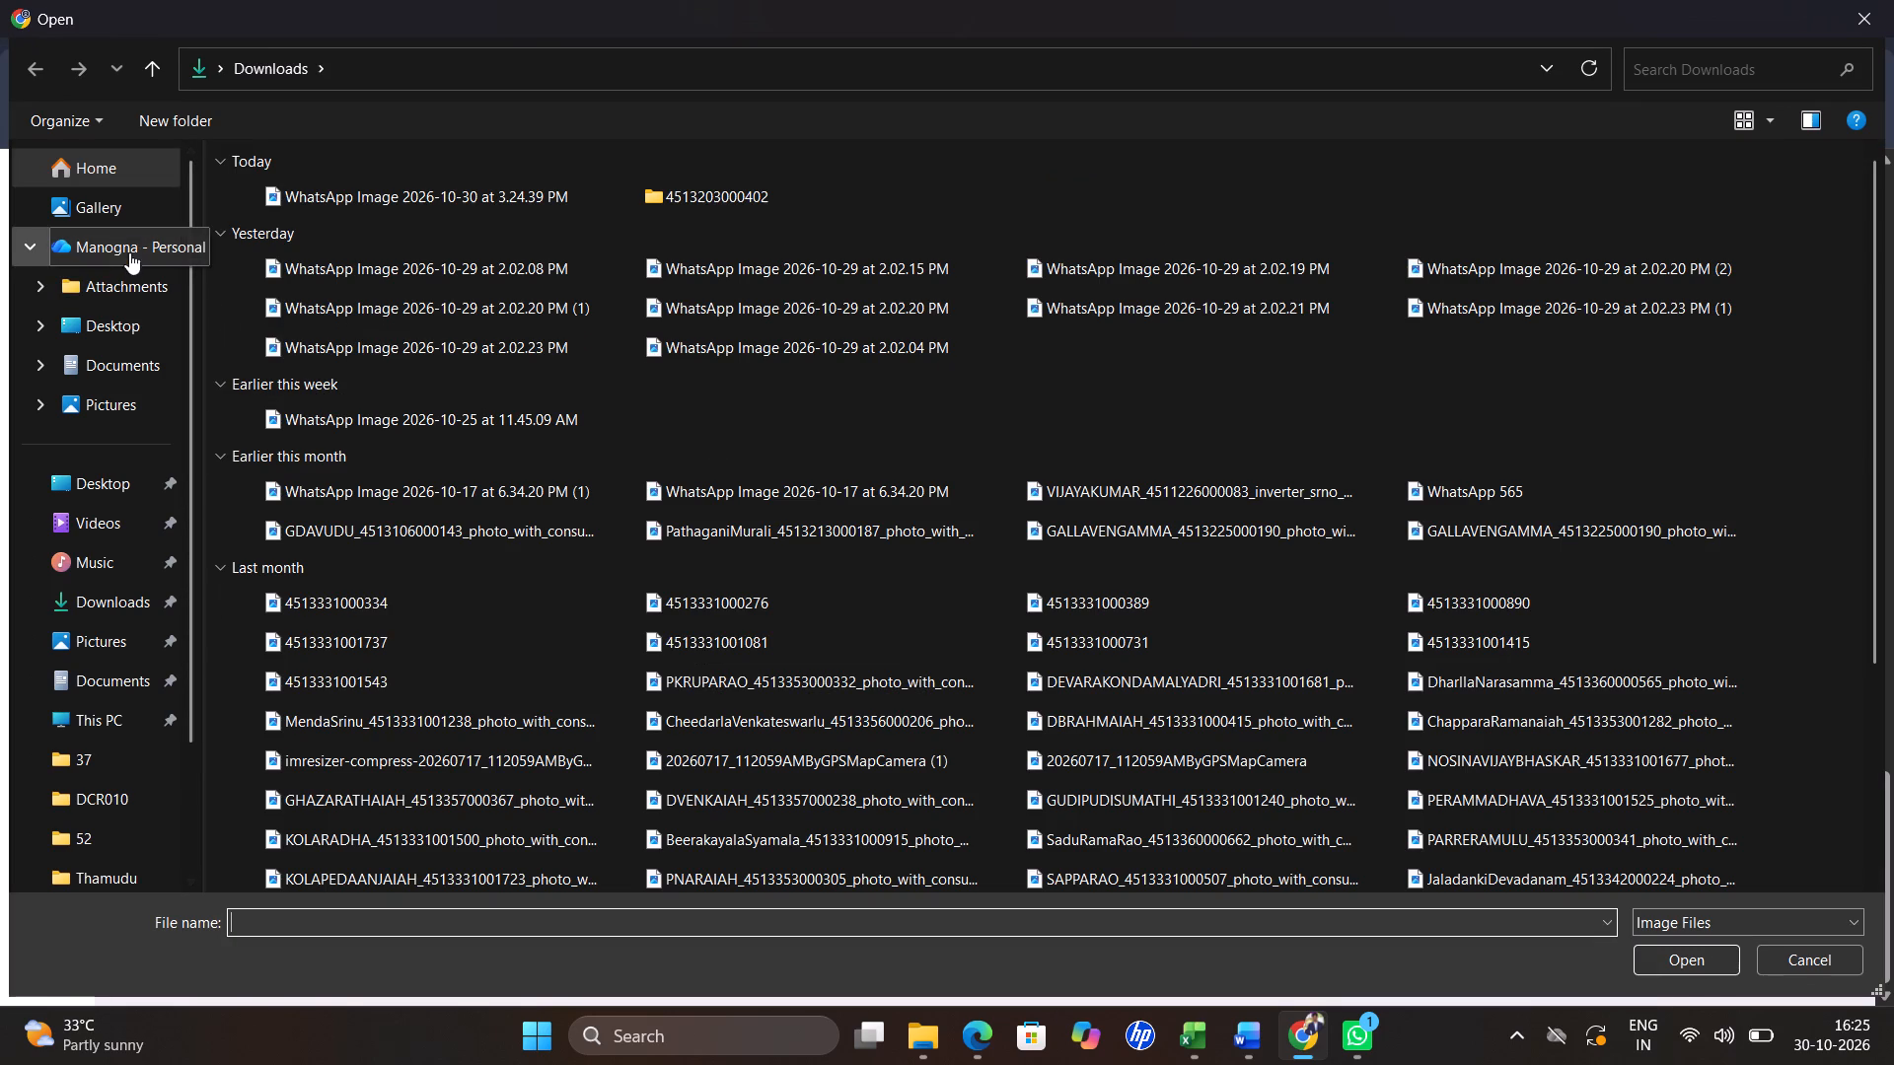
pyautogui.click(124, 606)
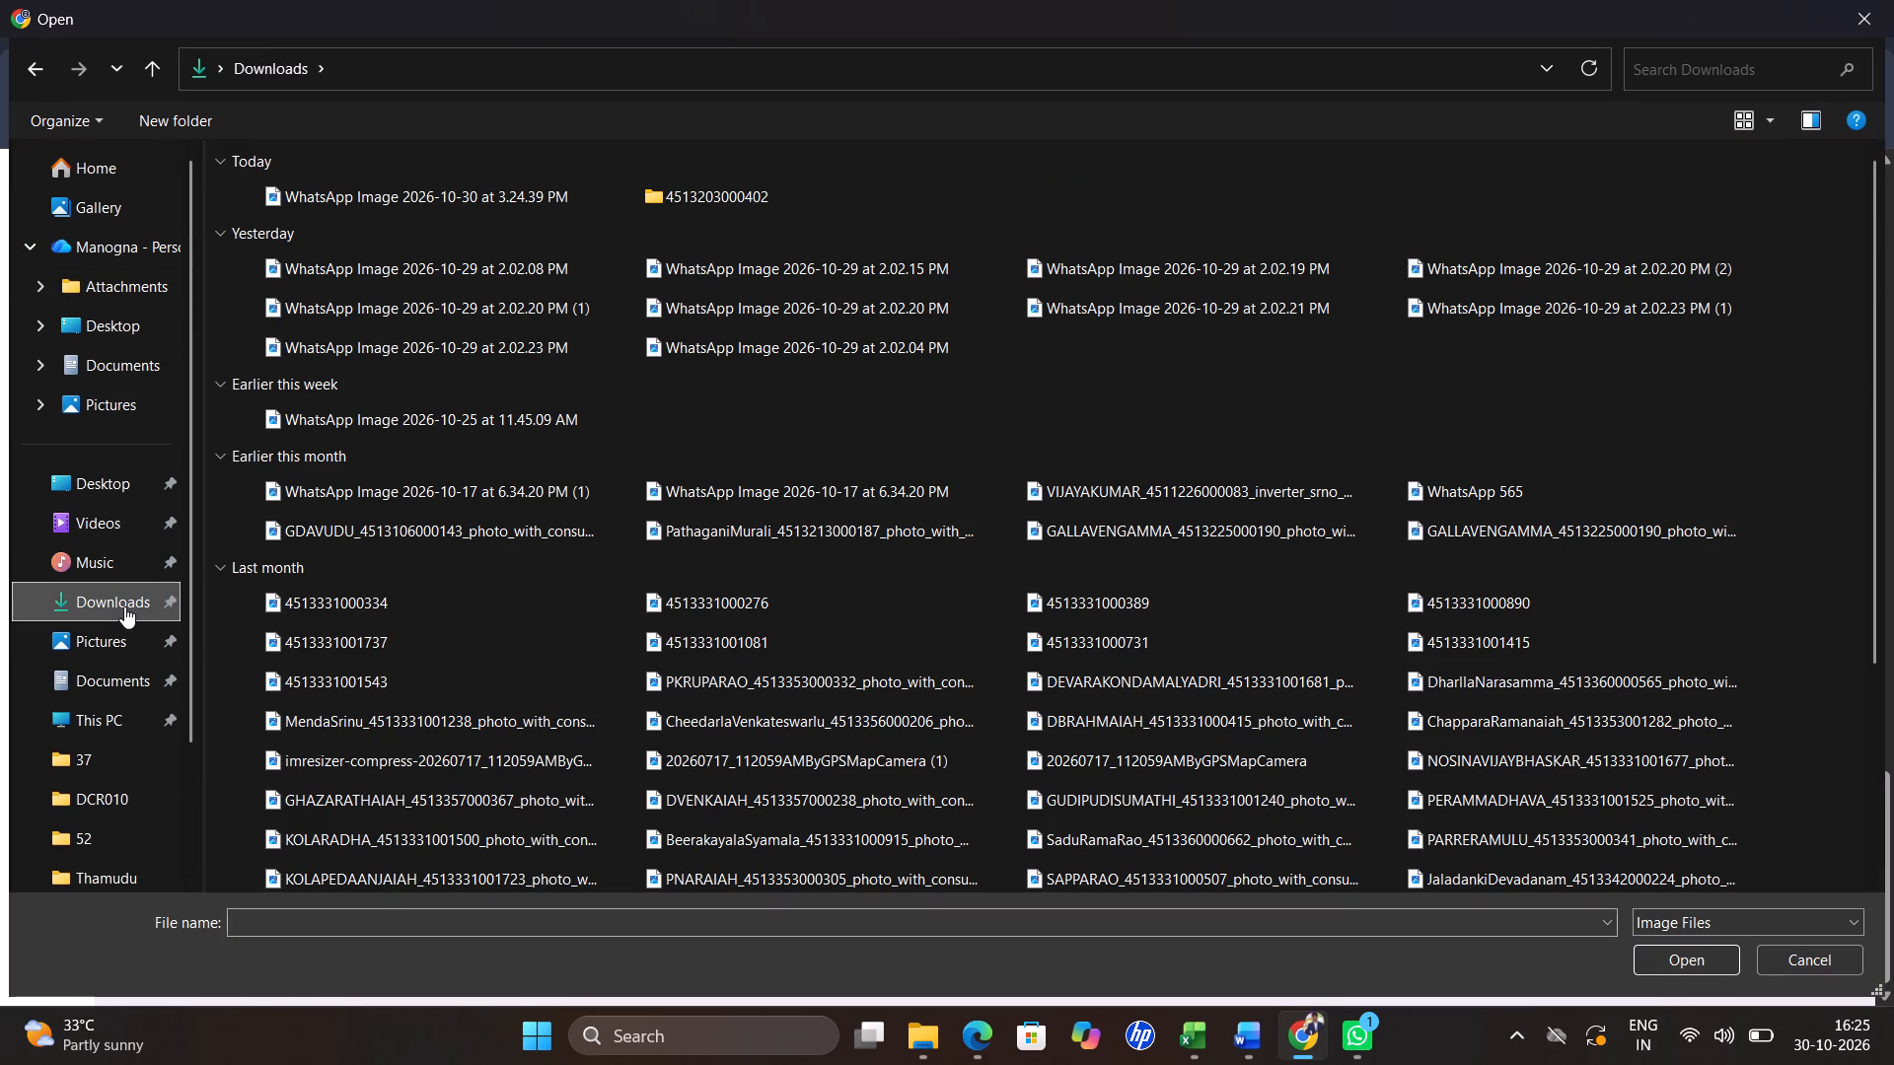
pyautogui.click(124, 606)
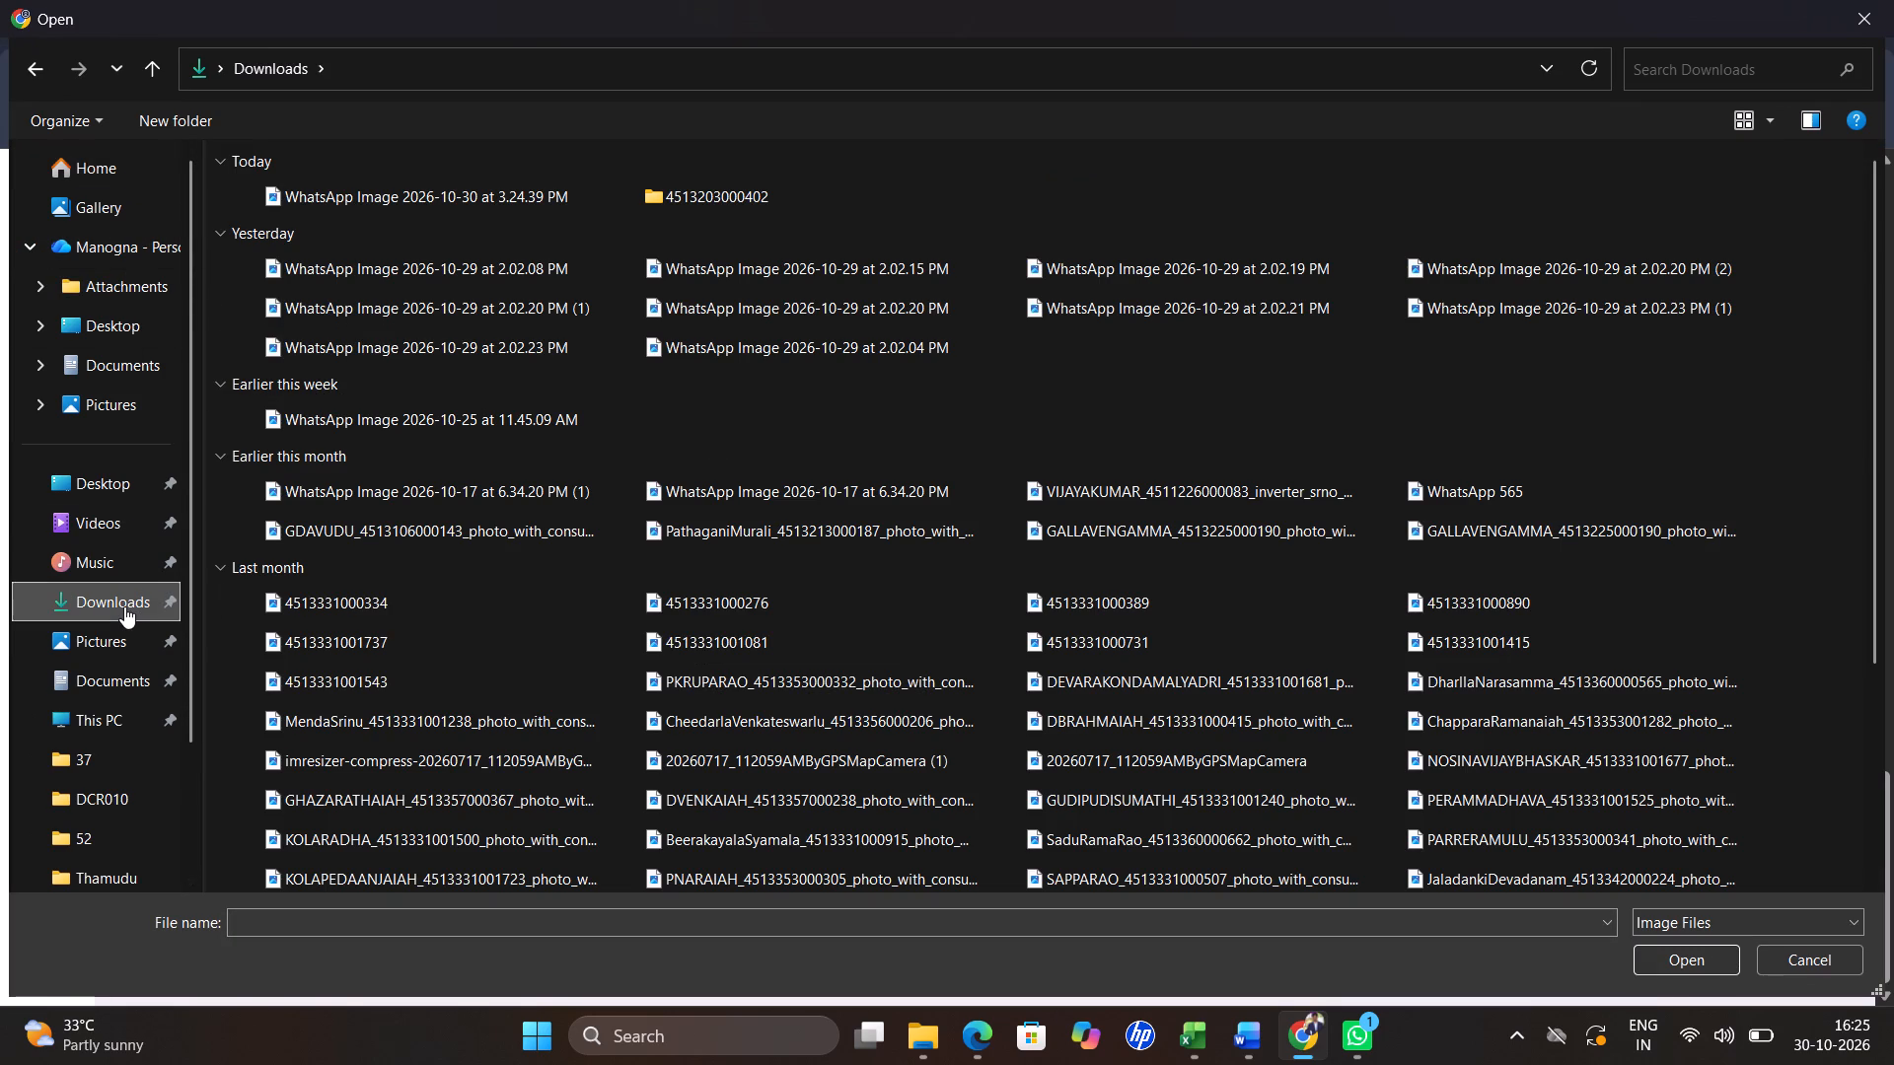
pyautogui.doubleClick(124, 606)
pyautogui.tripleClick(109, 586)
pyautogui.click(109, 586)
pyautogui.moveTo(109, 586); pyautogui.dragTo(103, 604)
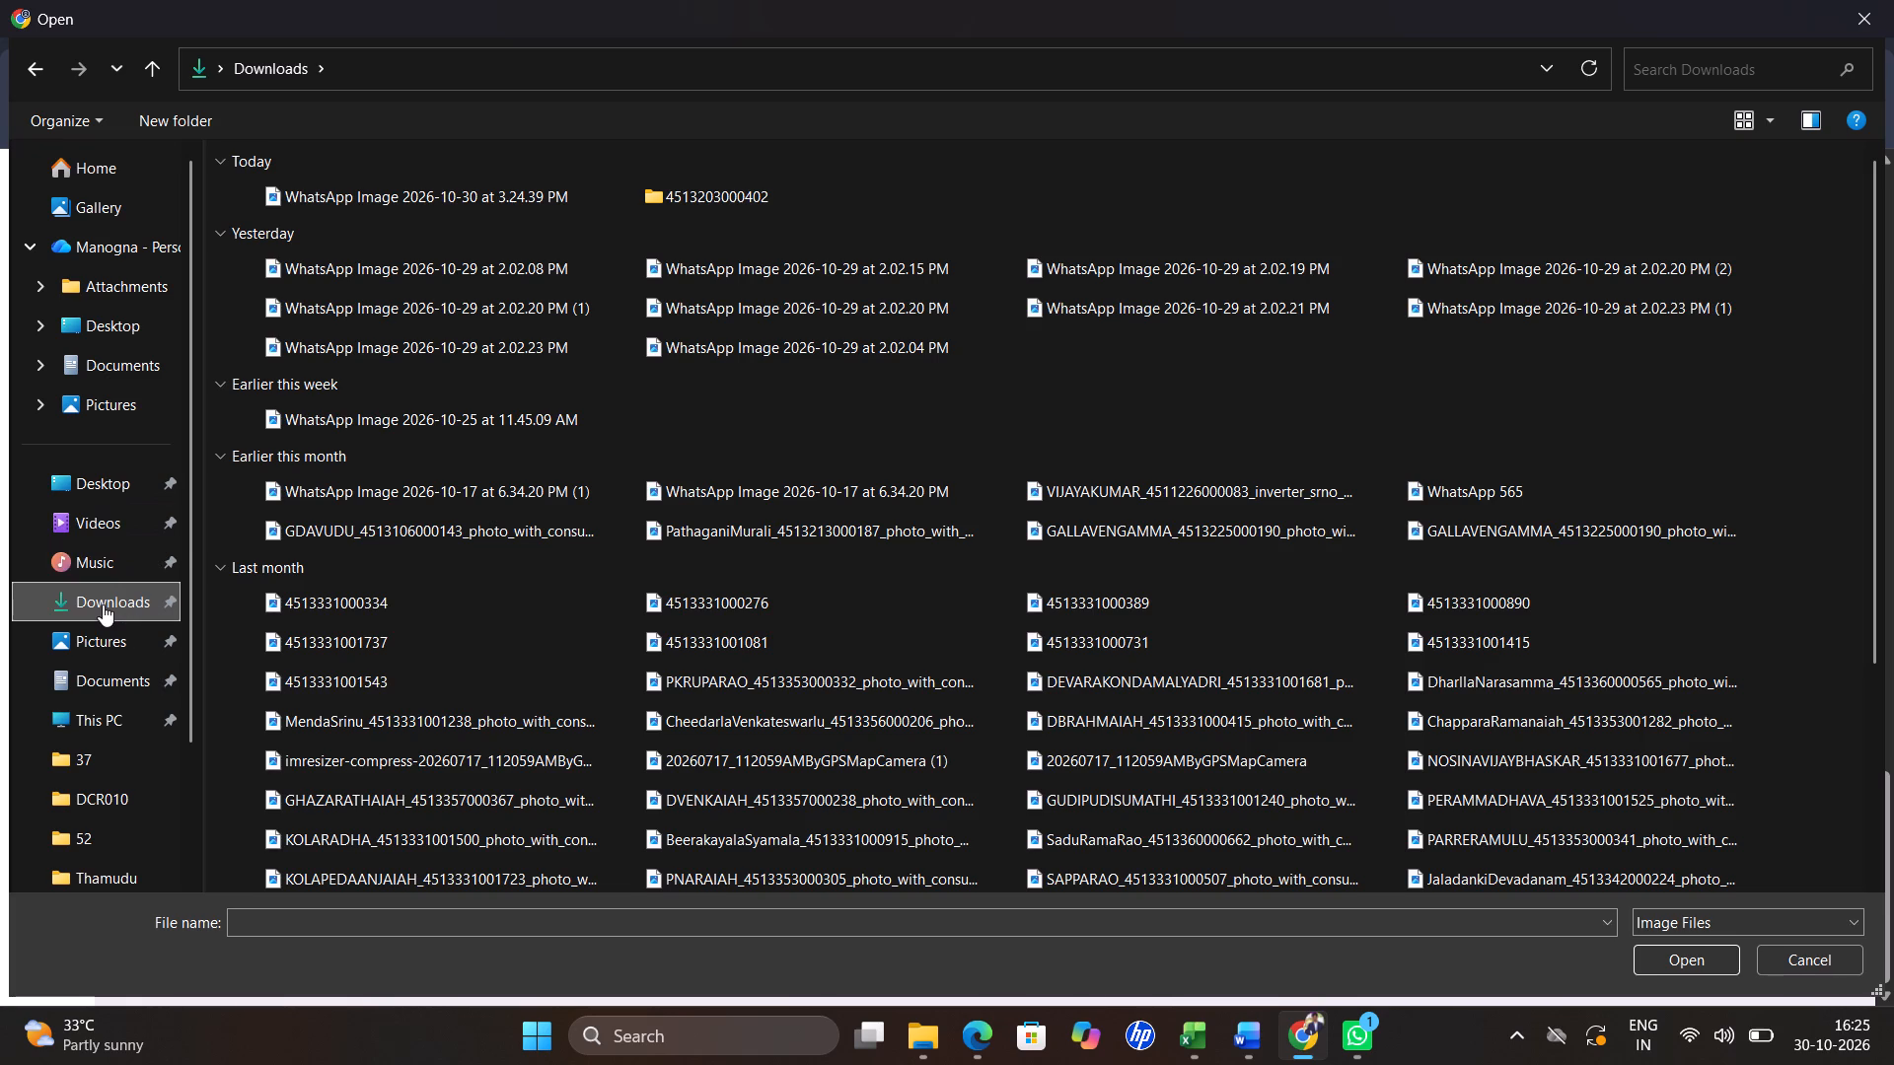
pyautogui.click(103, 604)
# Look for an image in folders 38 and 39 of DCR010, inside the Desktop folder dcr crf, and close the file selection.
pyautogui.doubleClick(99, 479)
pyautogui.doubleClick(303, 206)
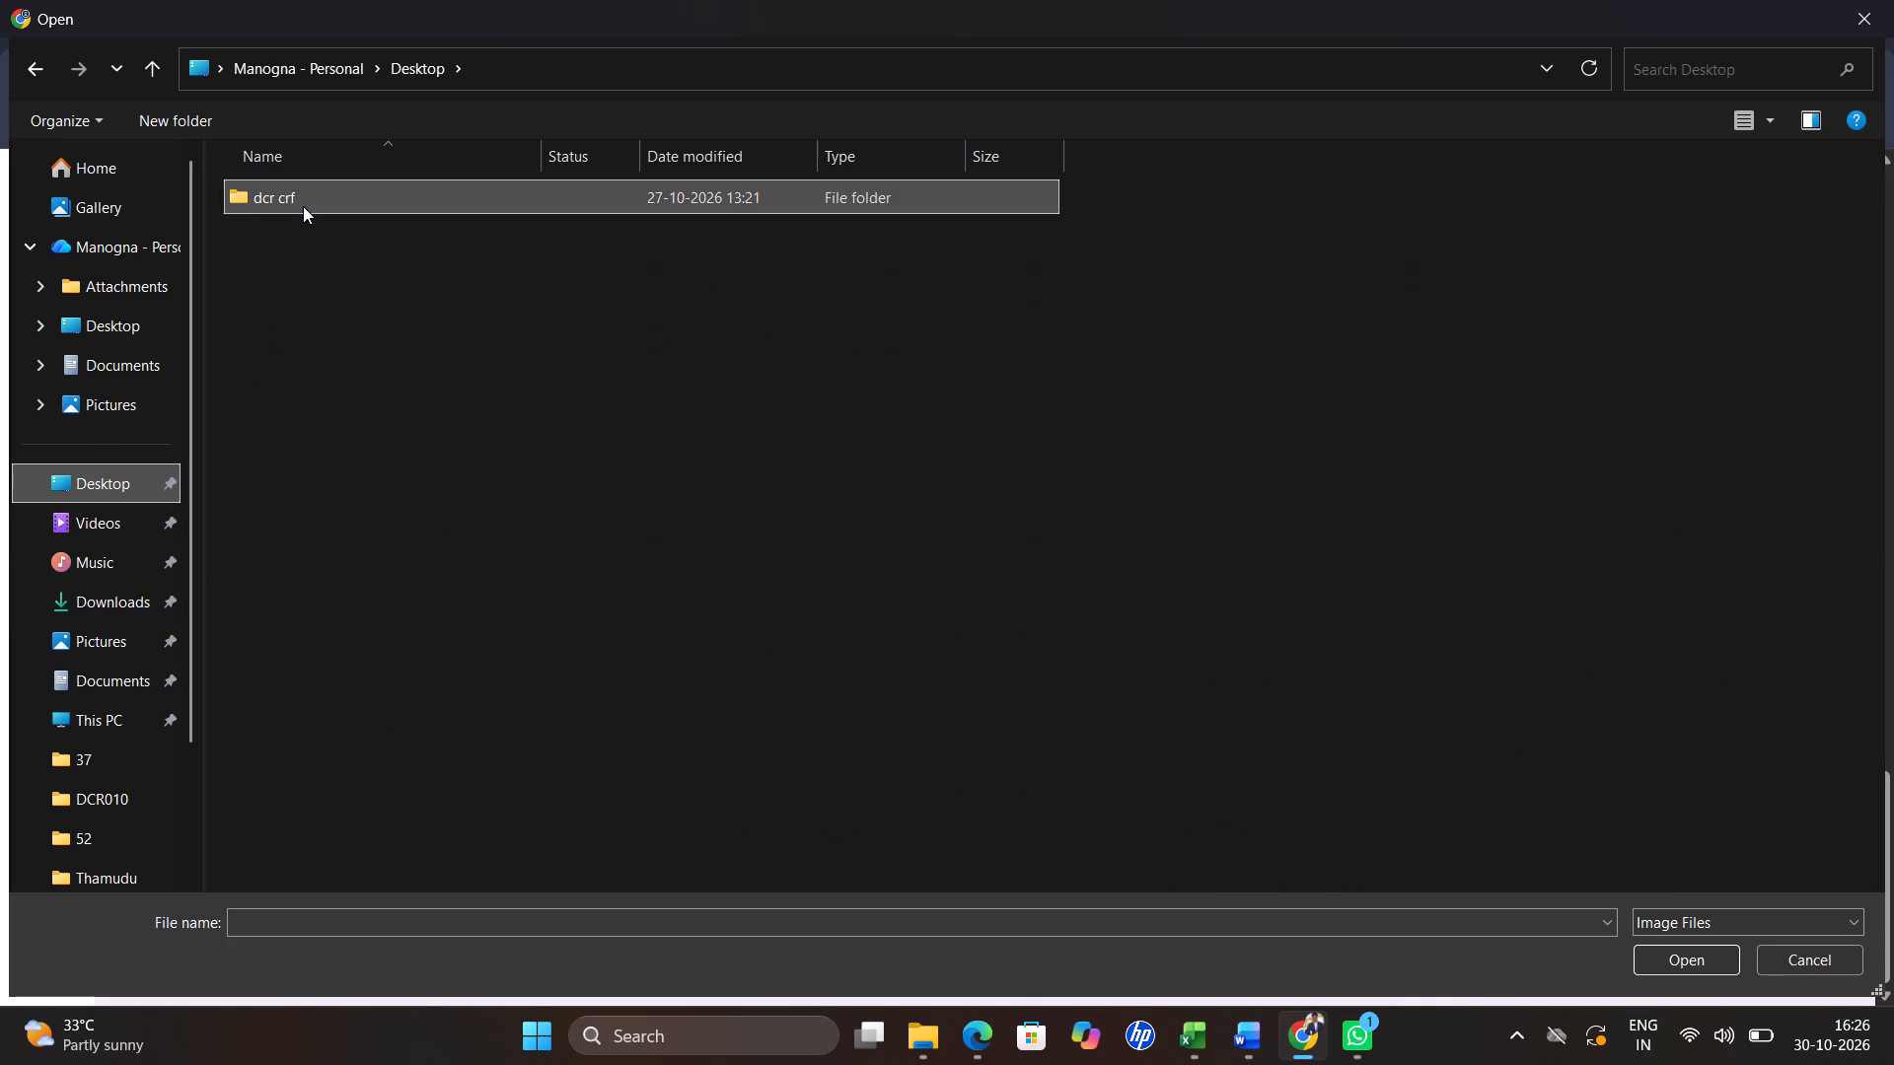
pyautogui.doubleClick(311, 512)
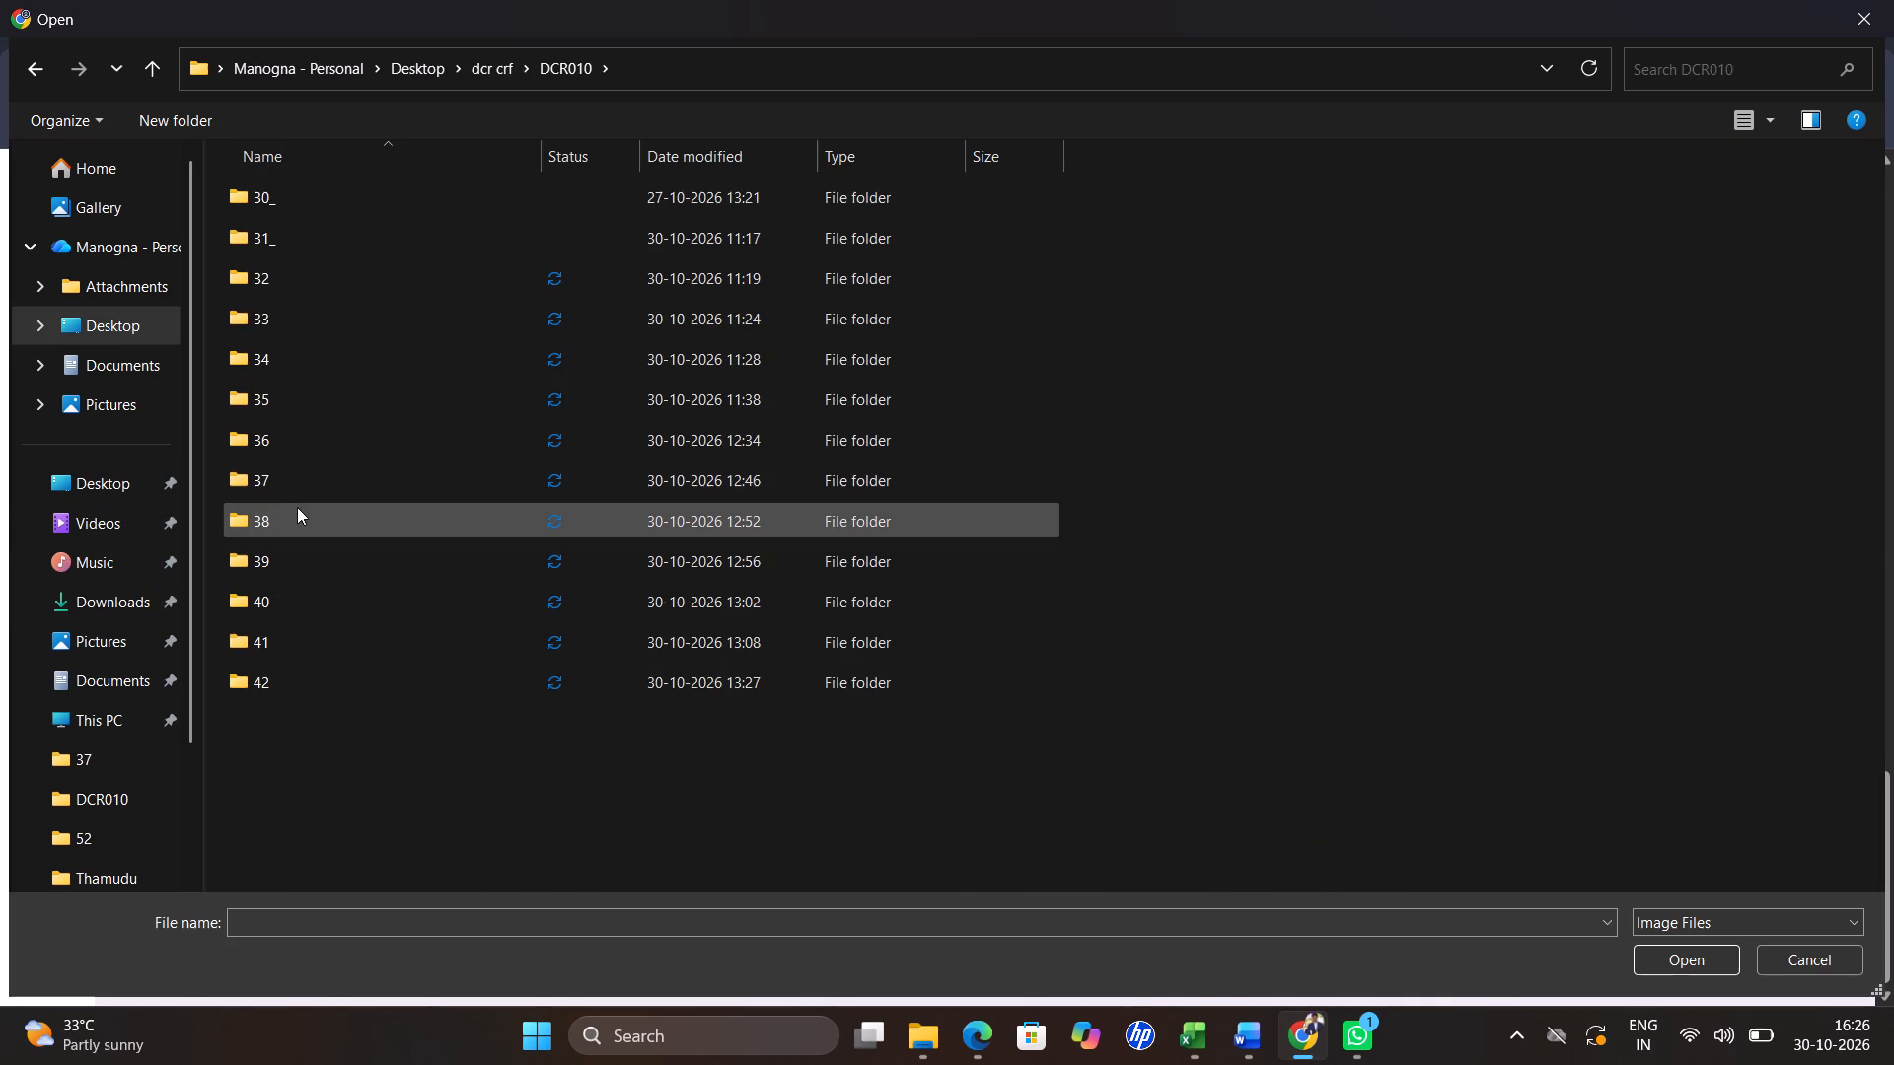
pyautogui.doubleClick(278, 517)
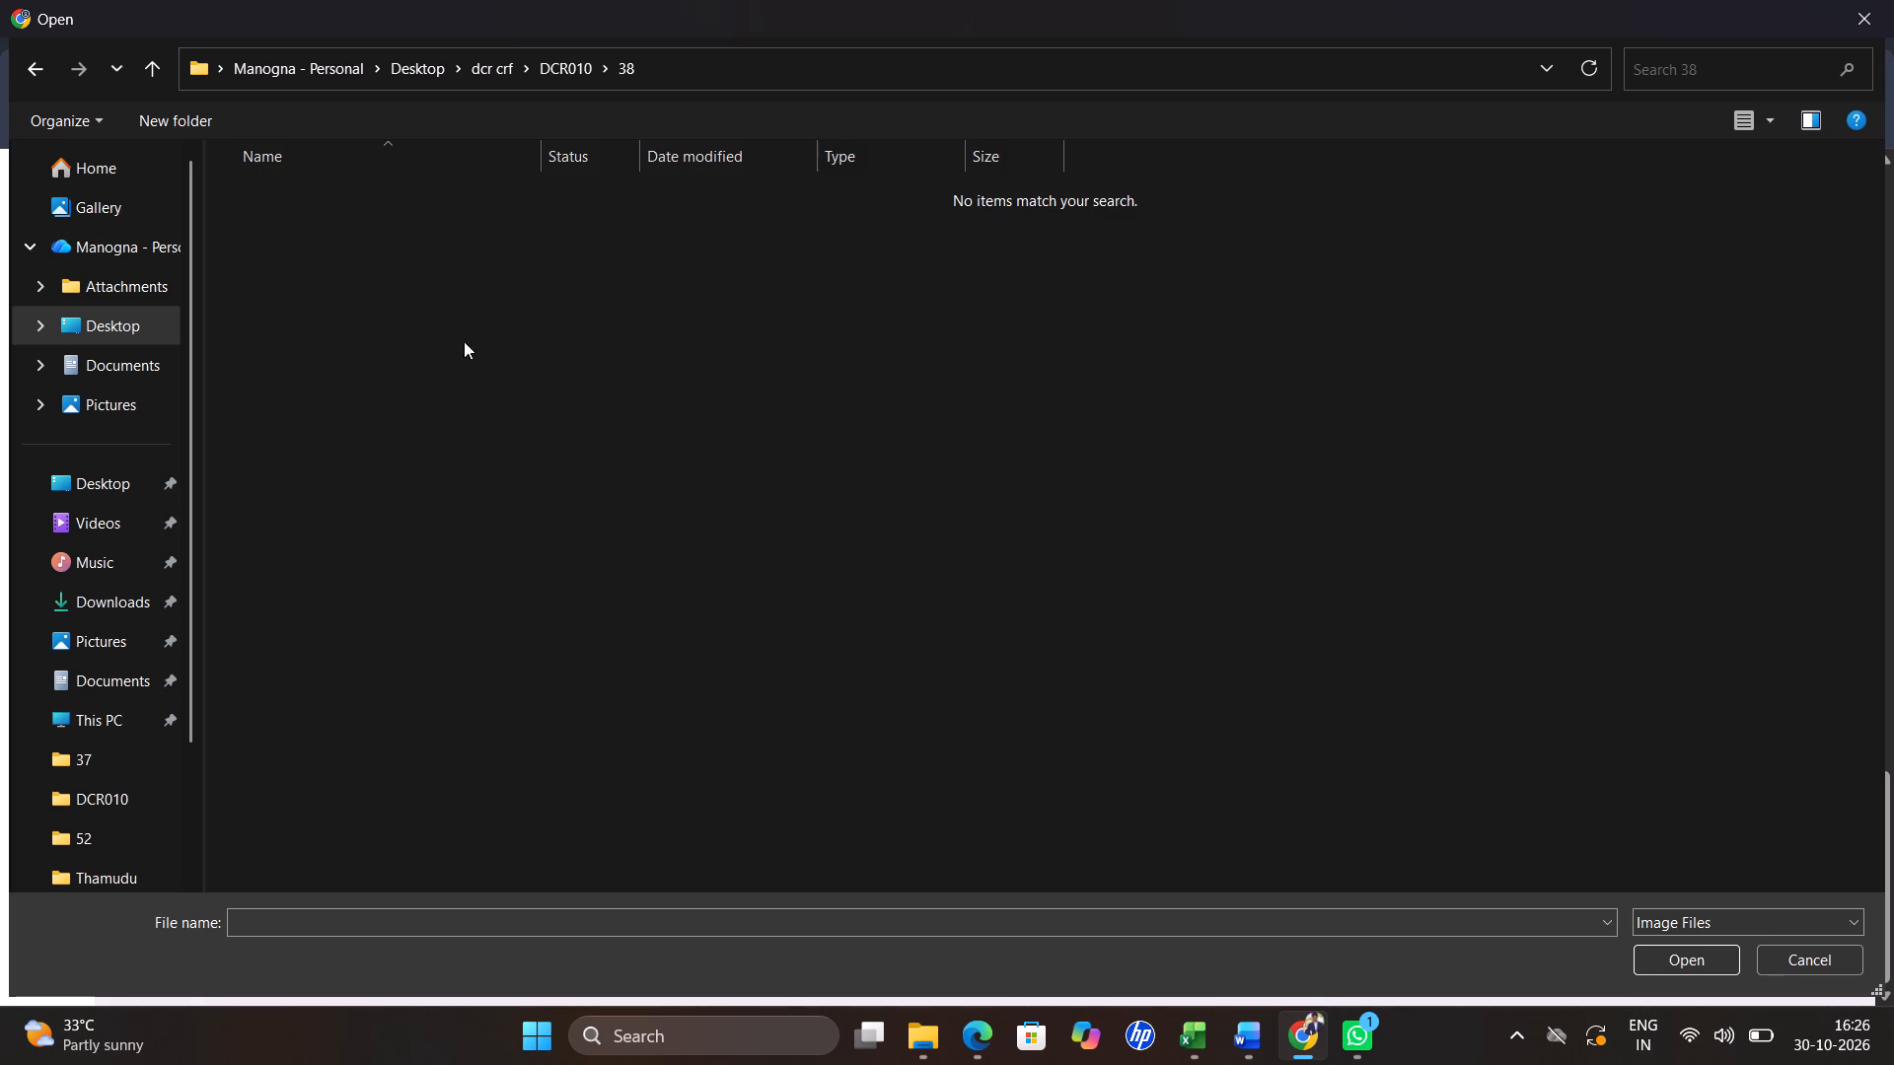
pyautogui.click(52, 81)
pyautogui.doubleClick(248, 553)
pyautogui.click(47, 82)
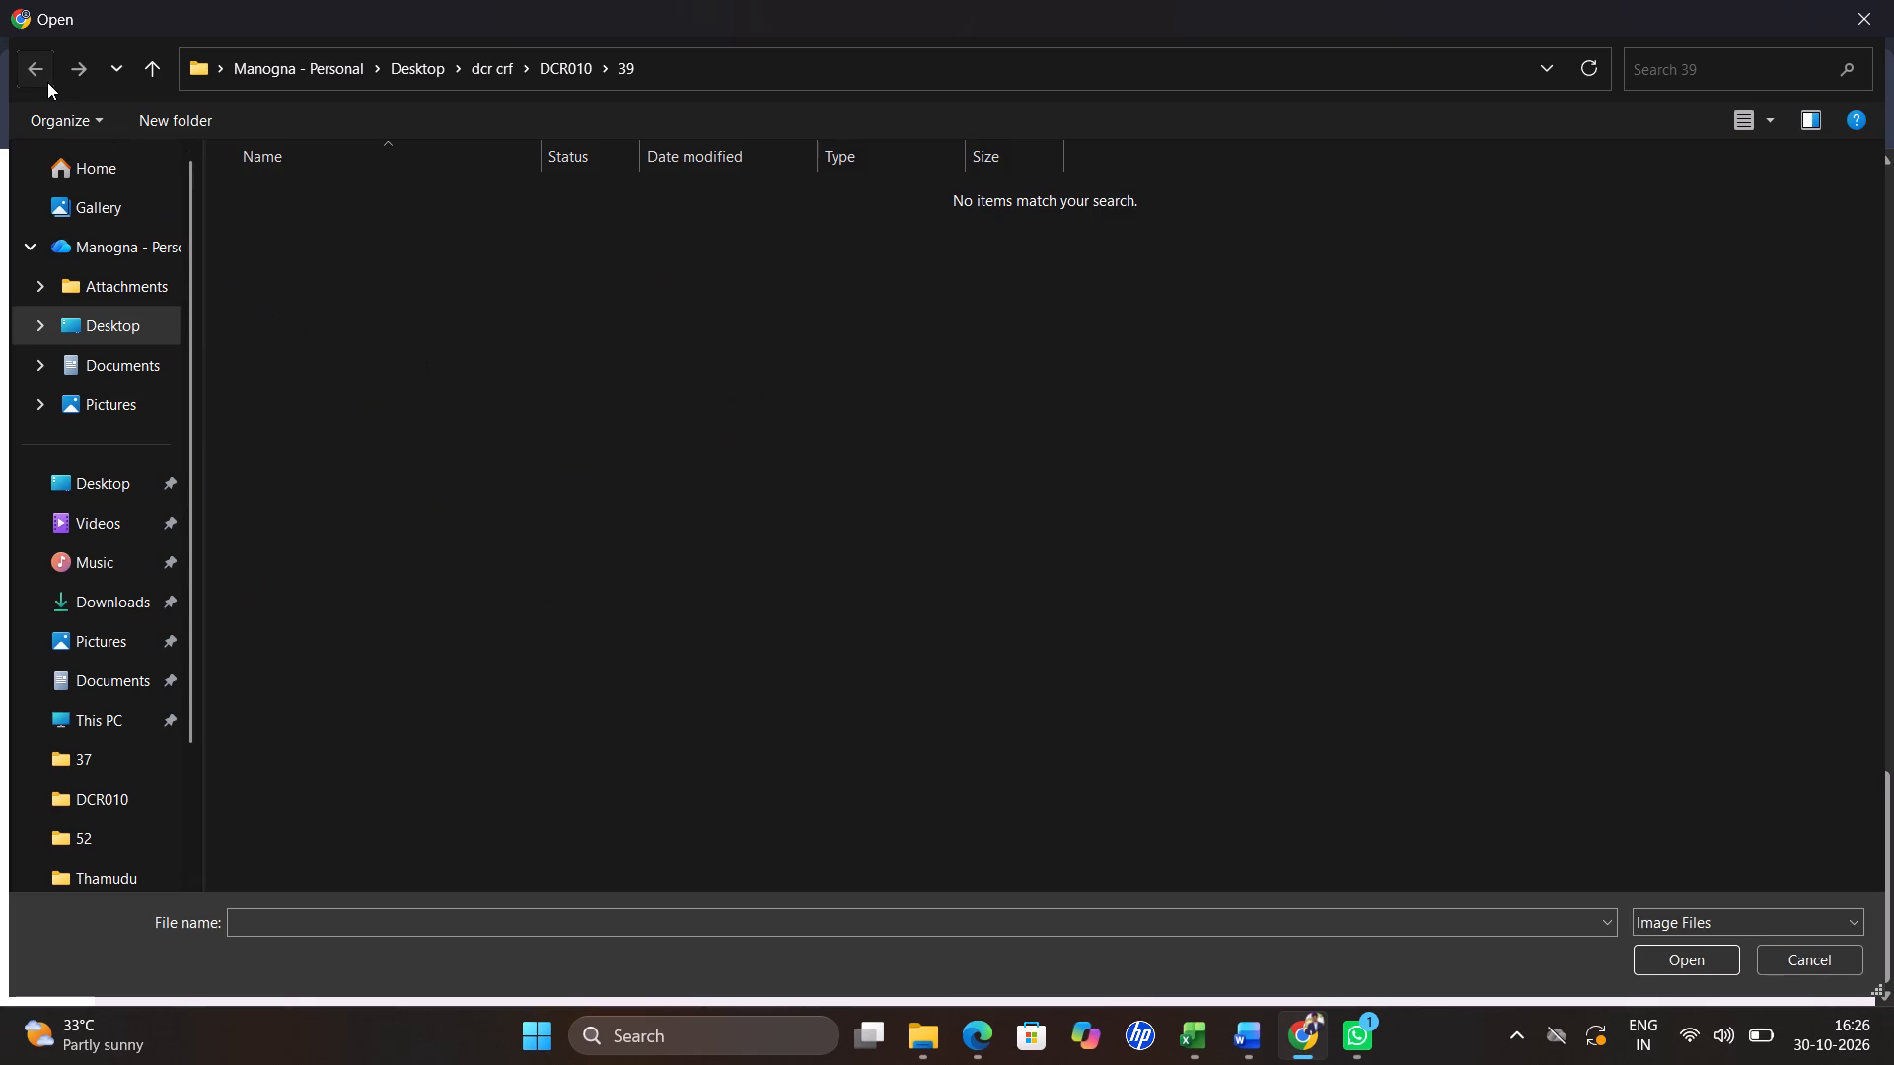
pyautogui.click(47, 82)
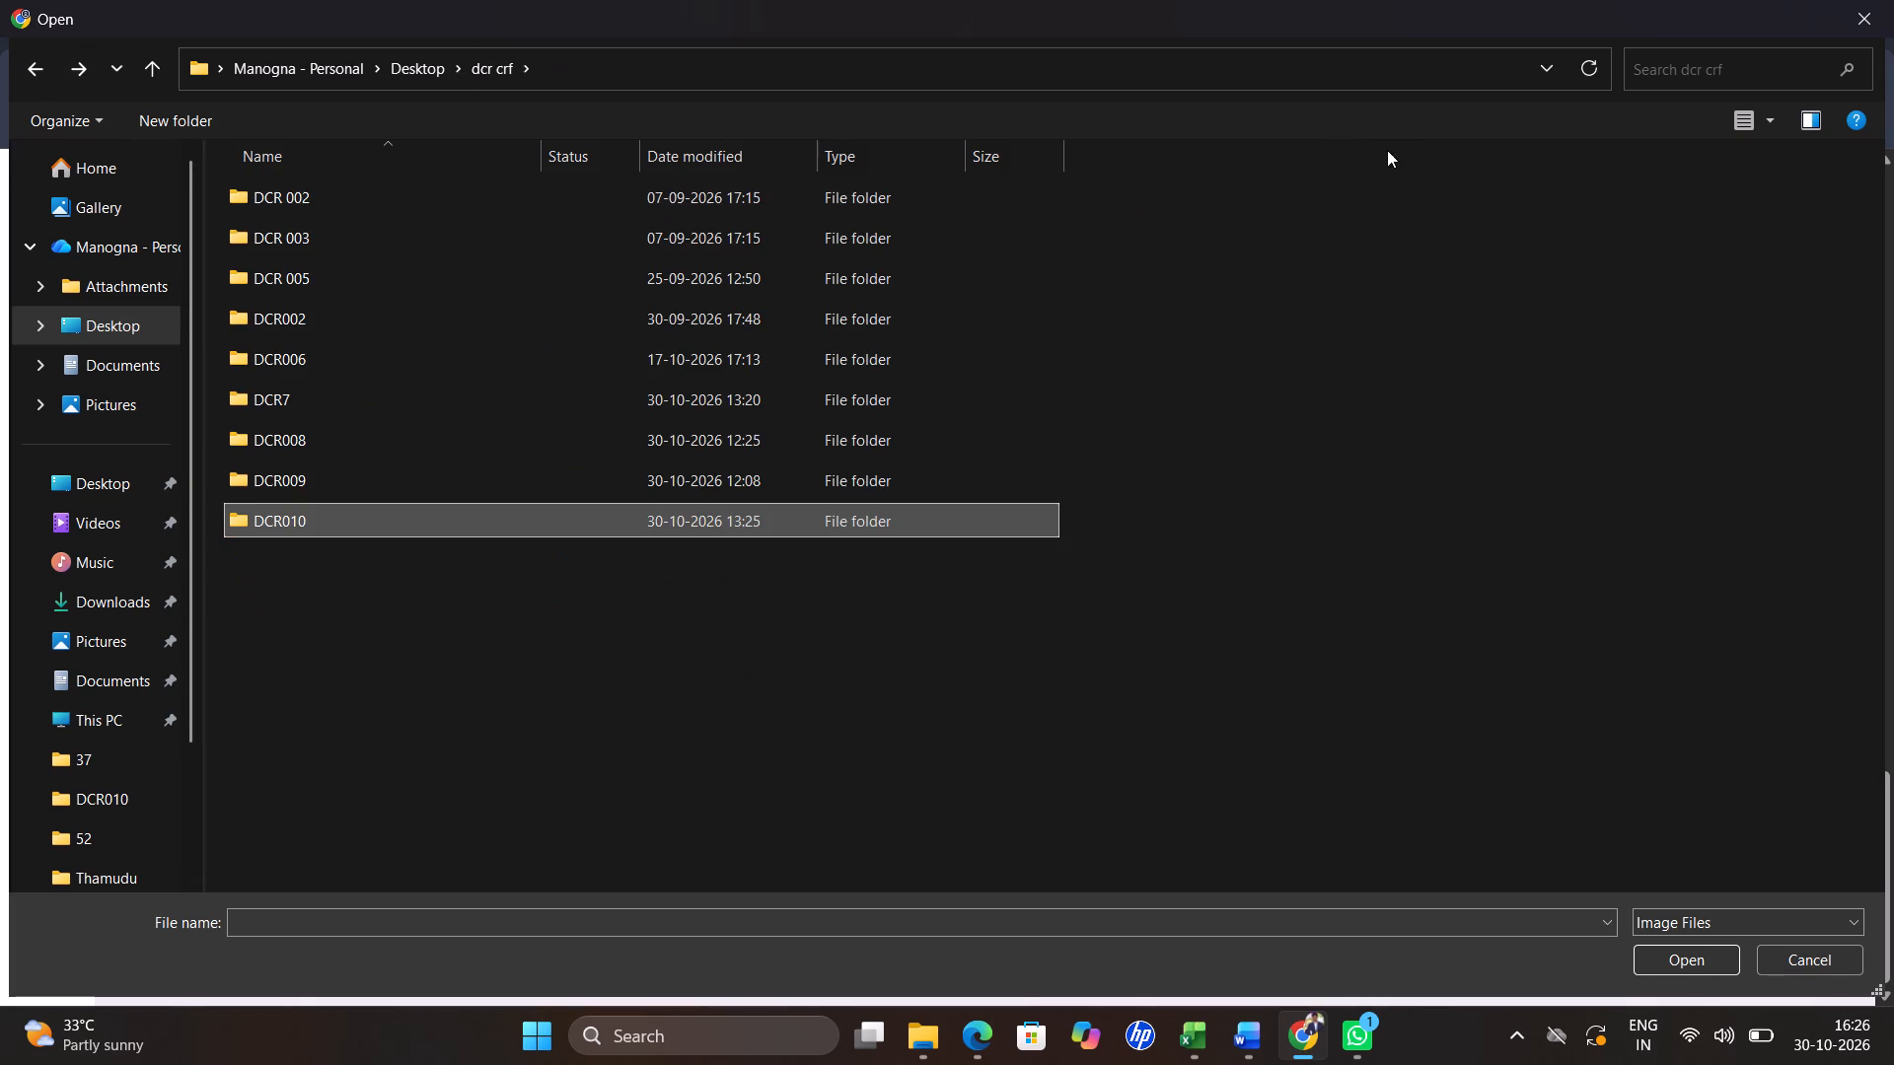
pyautogui.click(1893, 23)
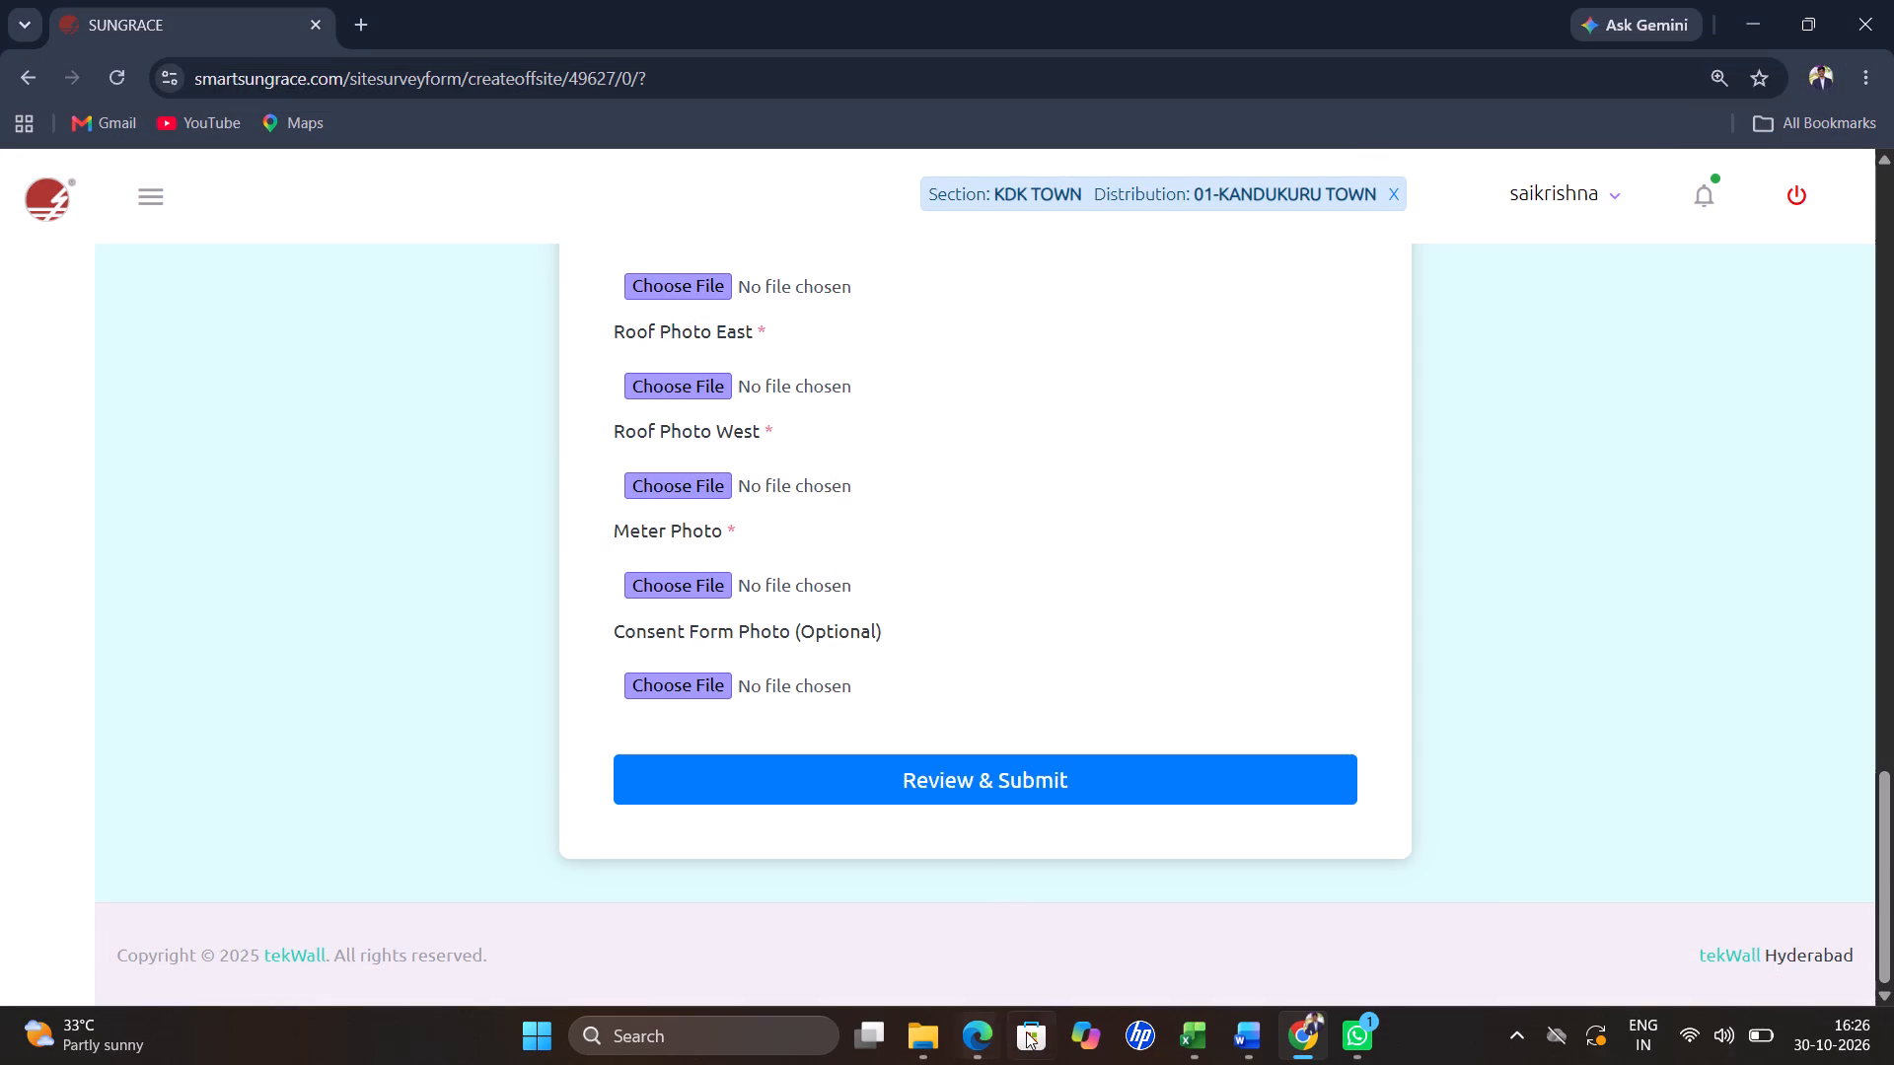
# In File Explorer, examine the contents of folders 39, 36 and 37 under Desktop > dcr crf > DCR010.
pyautogui.click(926, 1033)
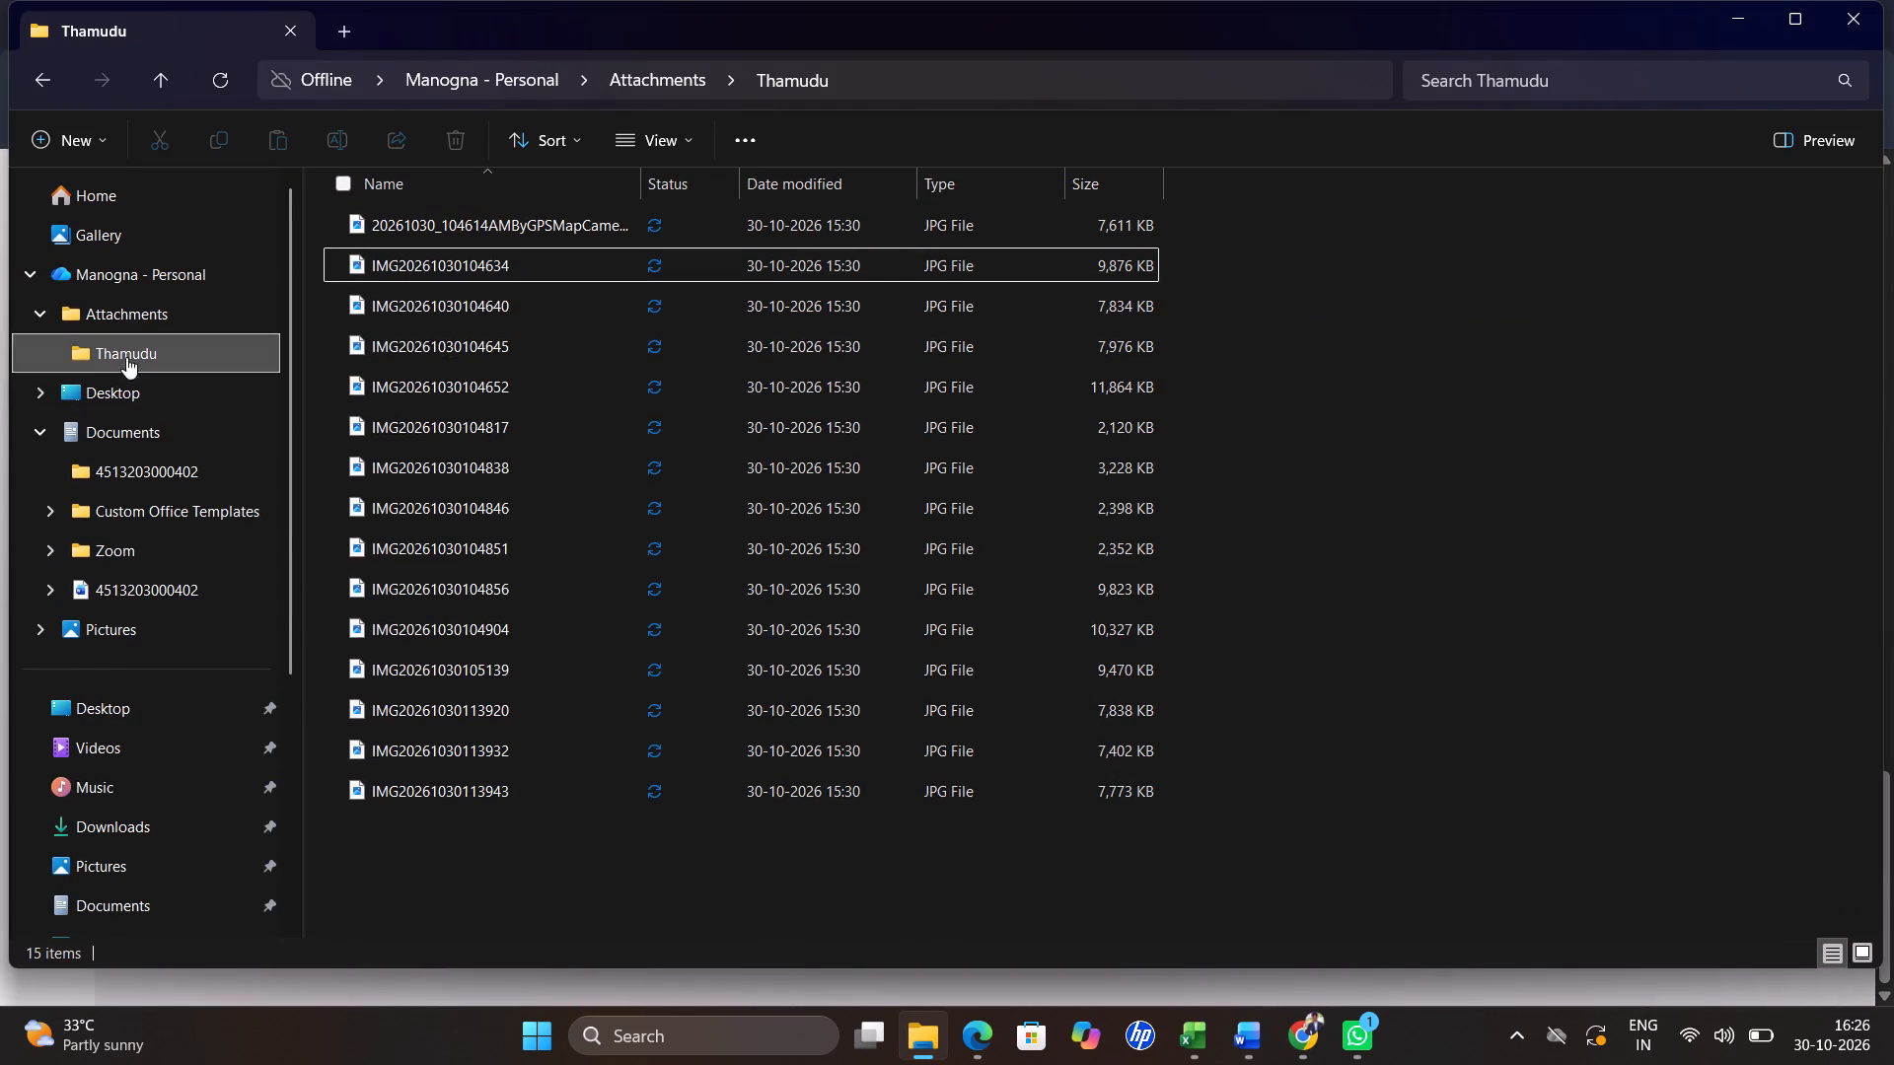
pyautogui.doubleClick(122, 389)
pyautogui.doubleClick(472, 236)
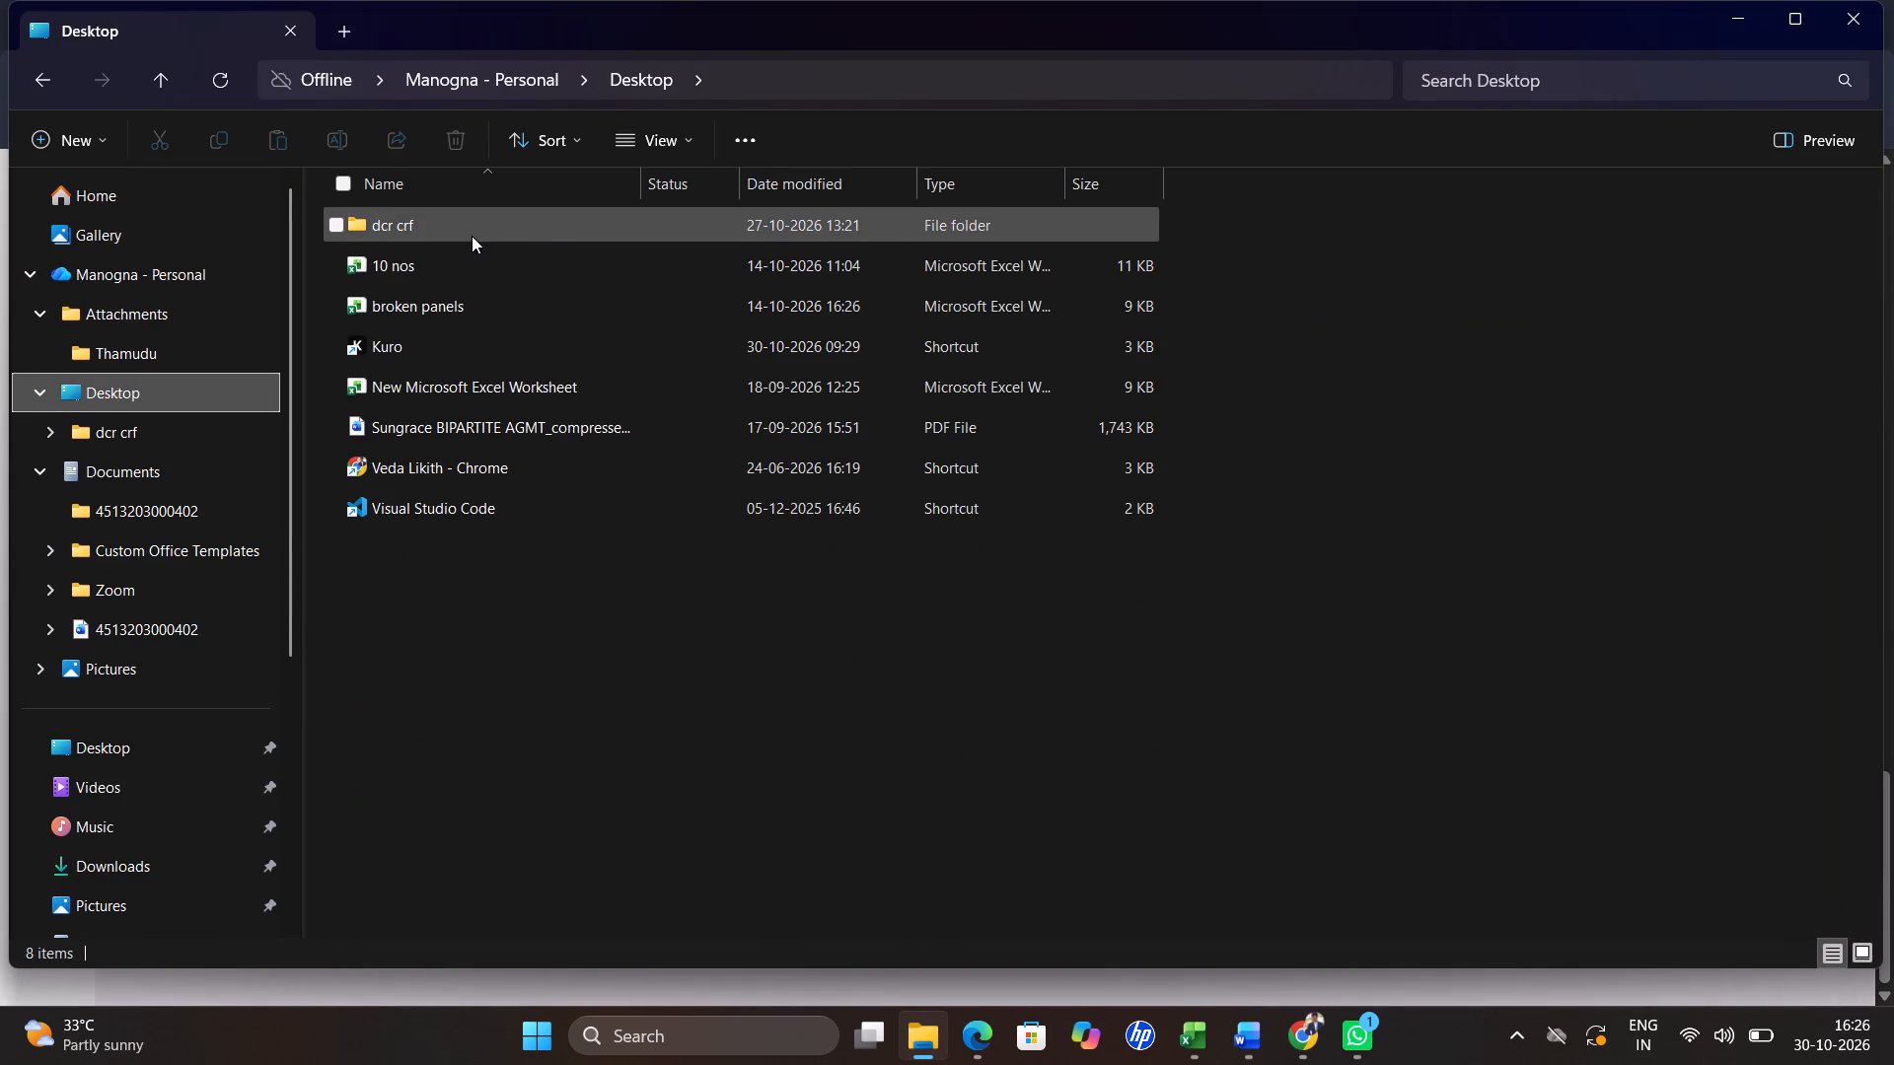
pyautogui.doubleClick(456, 535)
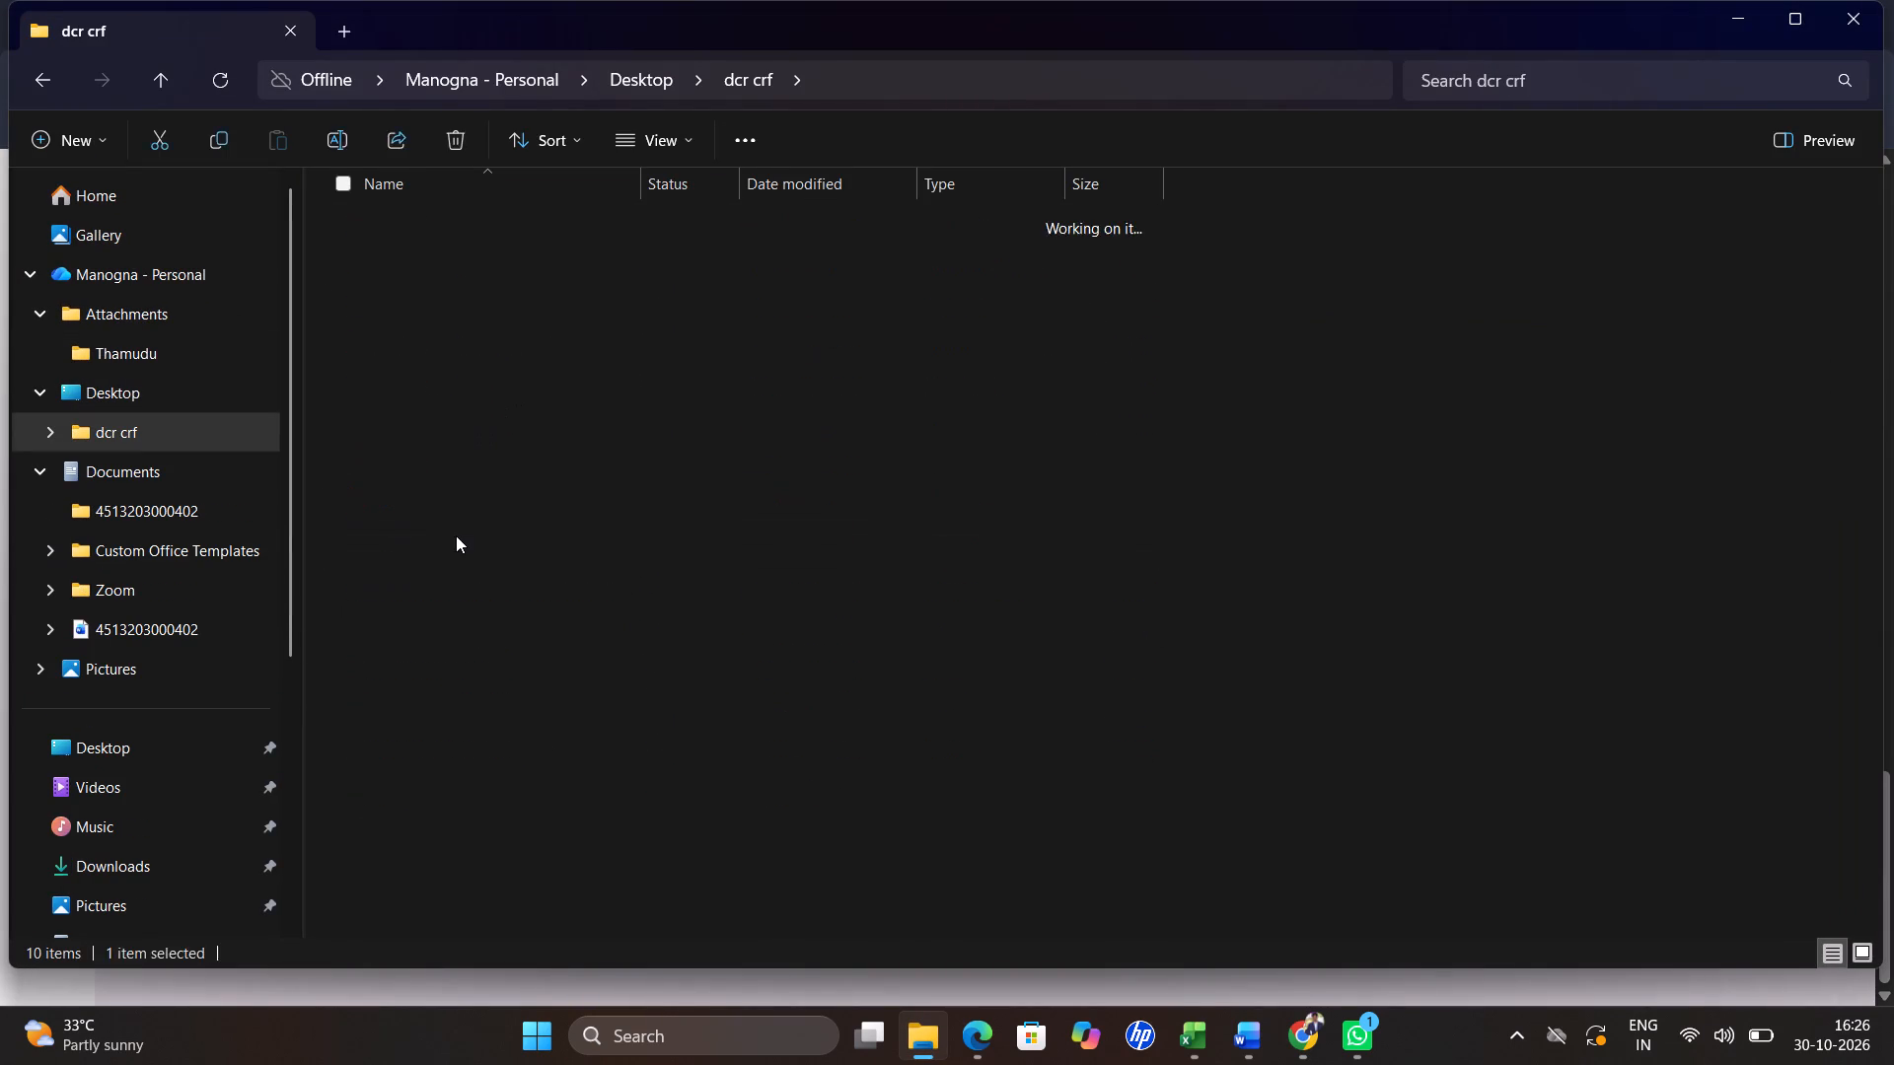
pyautogui.doubleClick(401, 588)
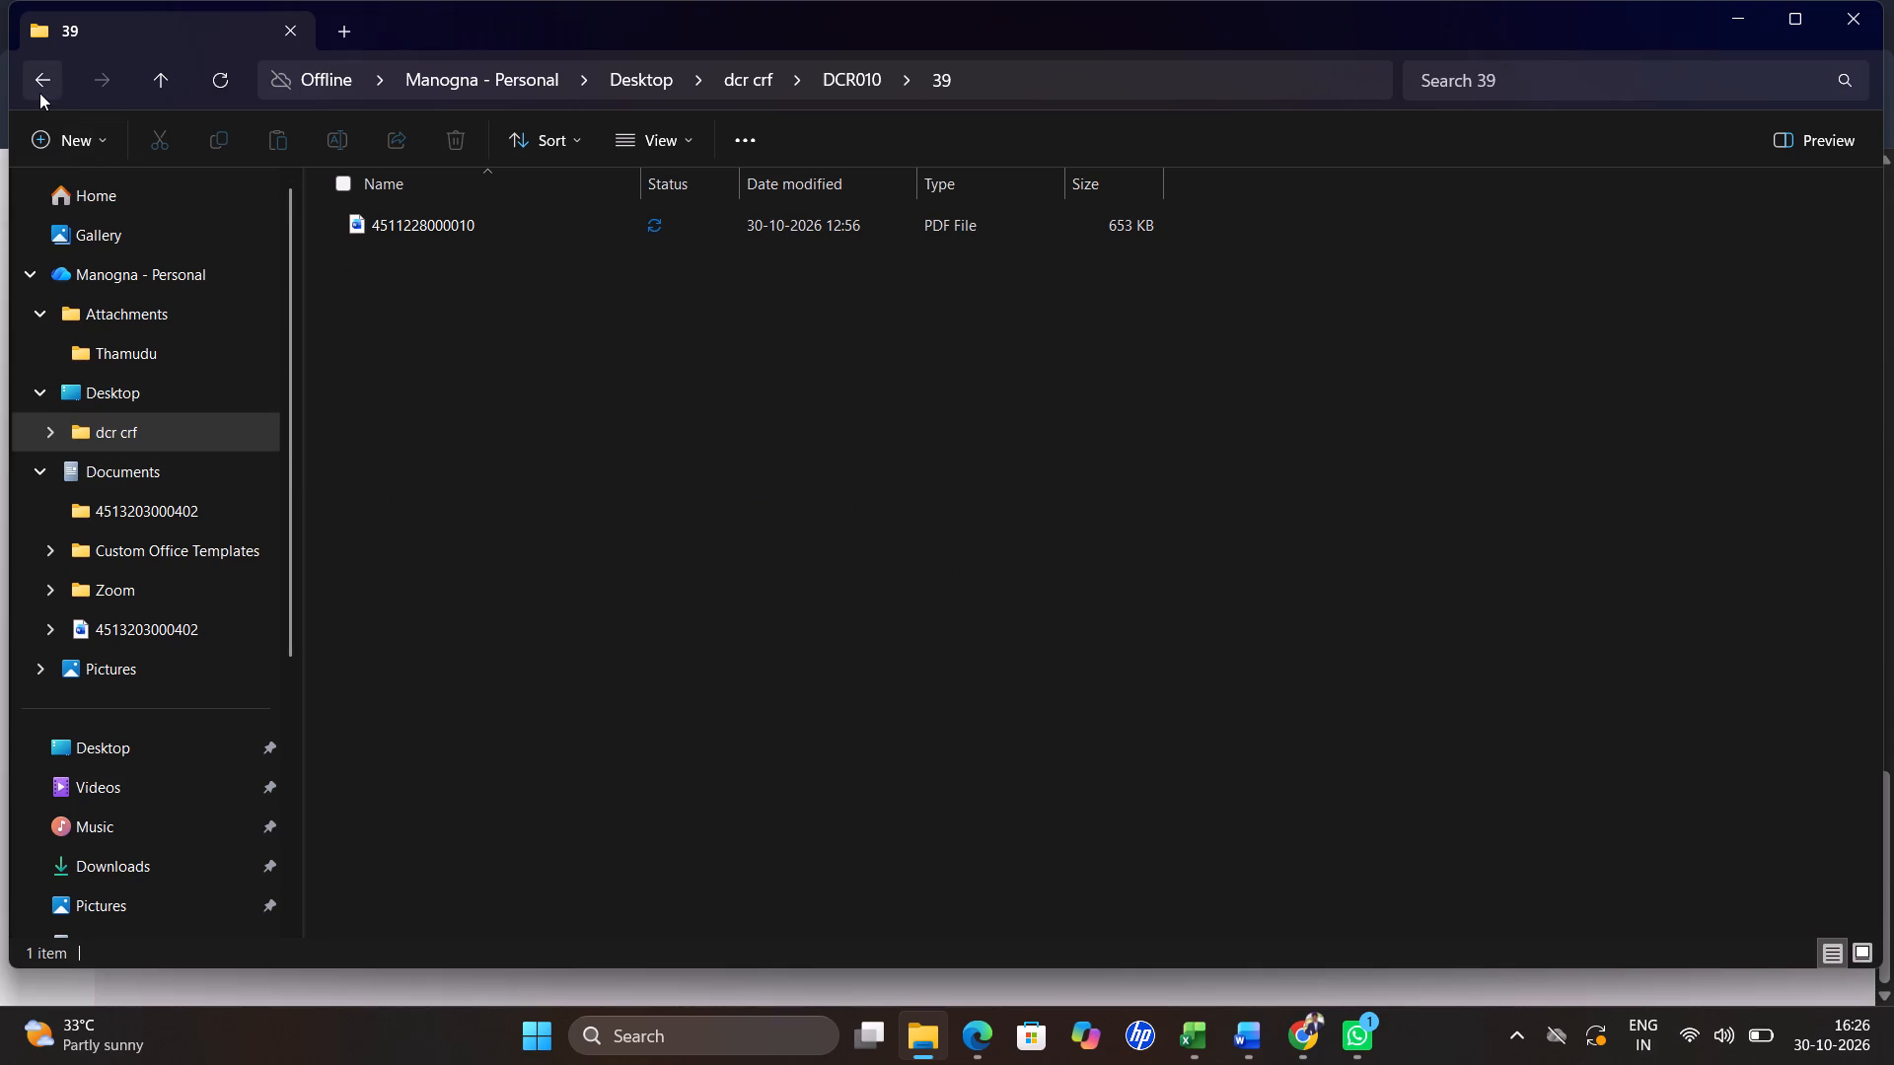
pyautogui.click(39, 93)
pyautogui.doubleClick(418, 476)
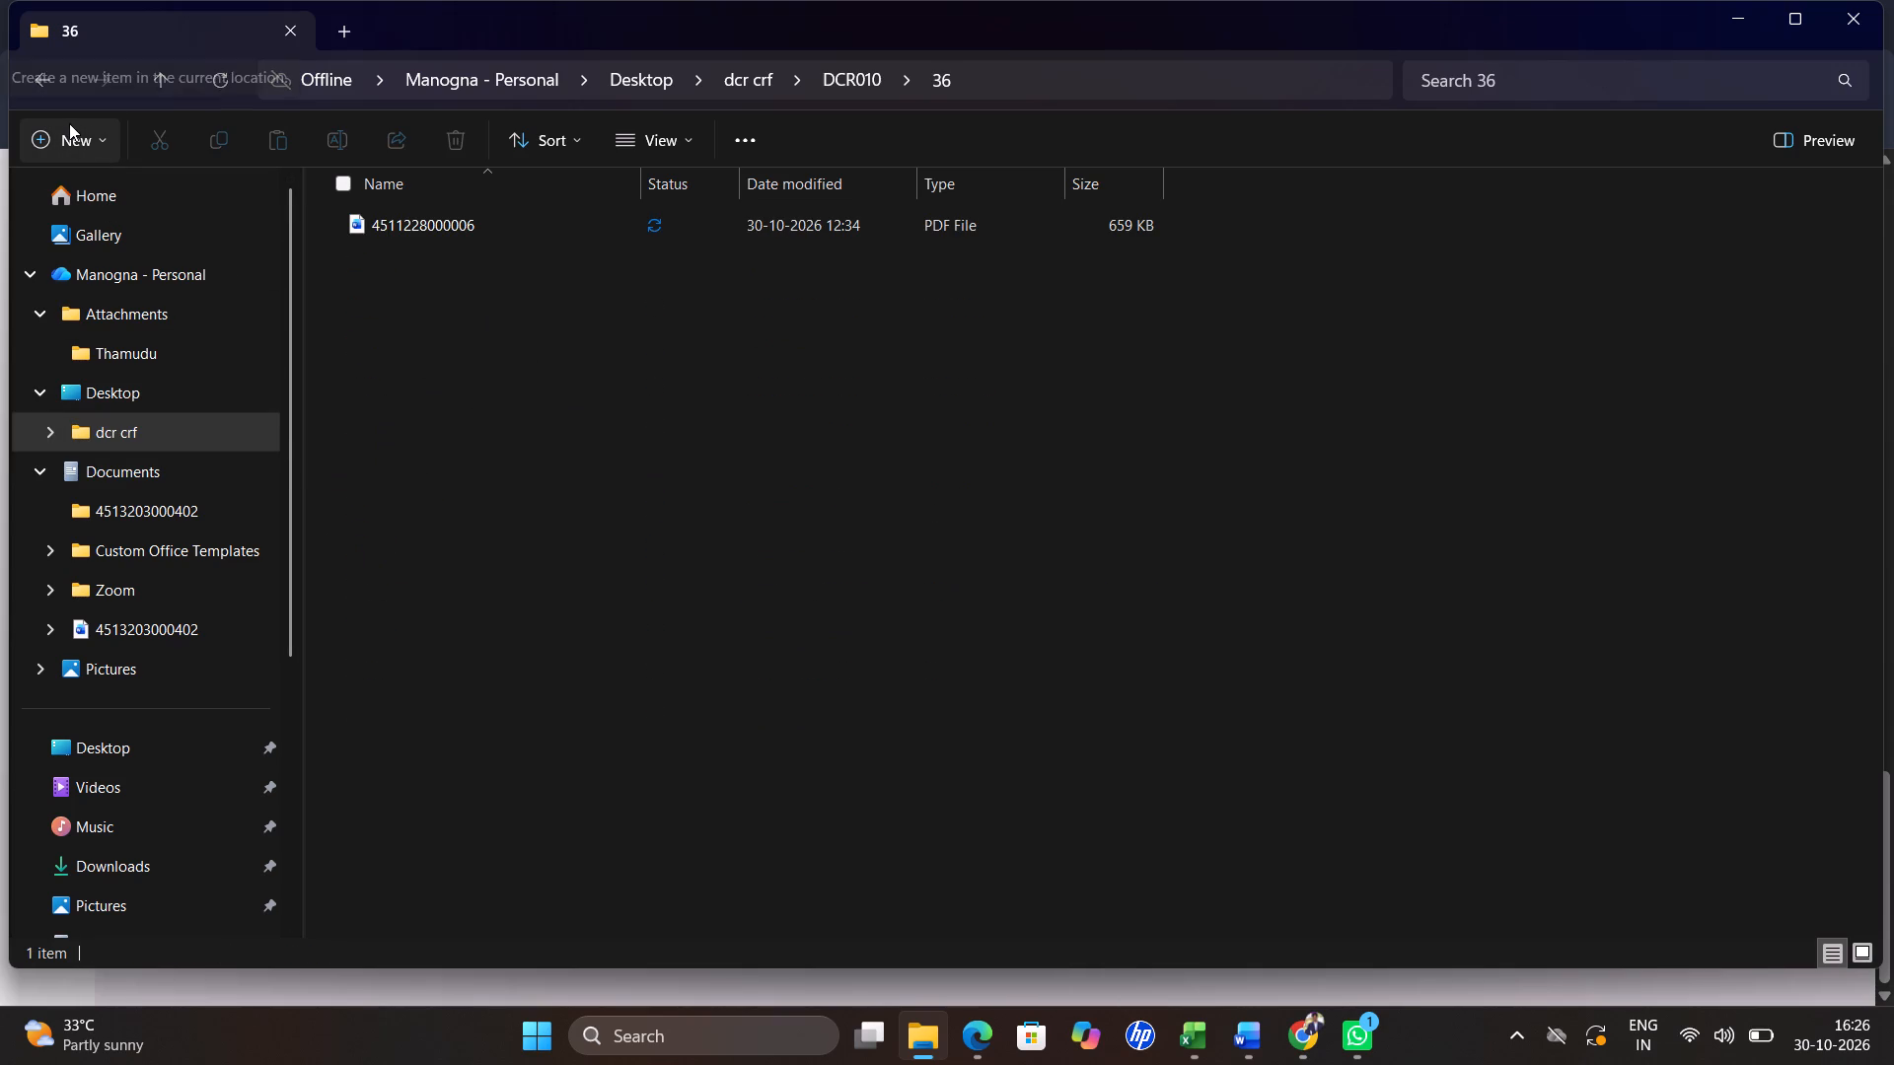
pyautogui.click(49, 84)
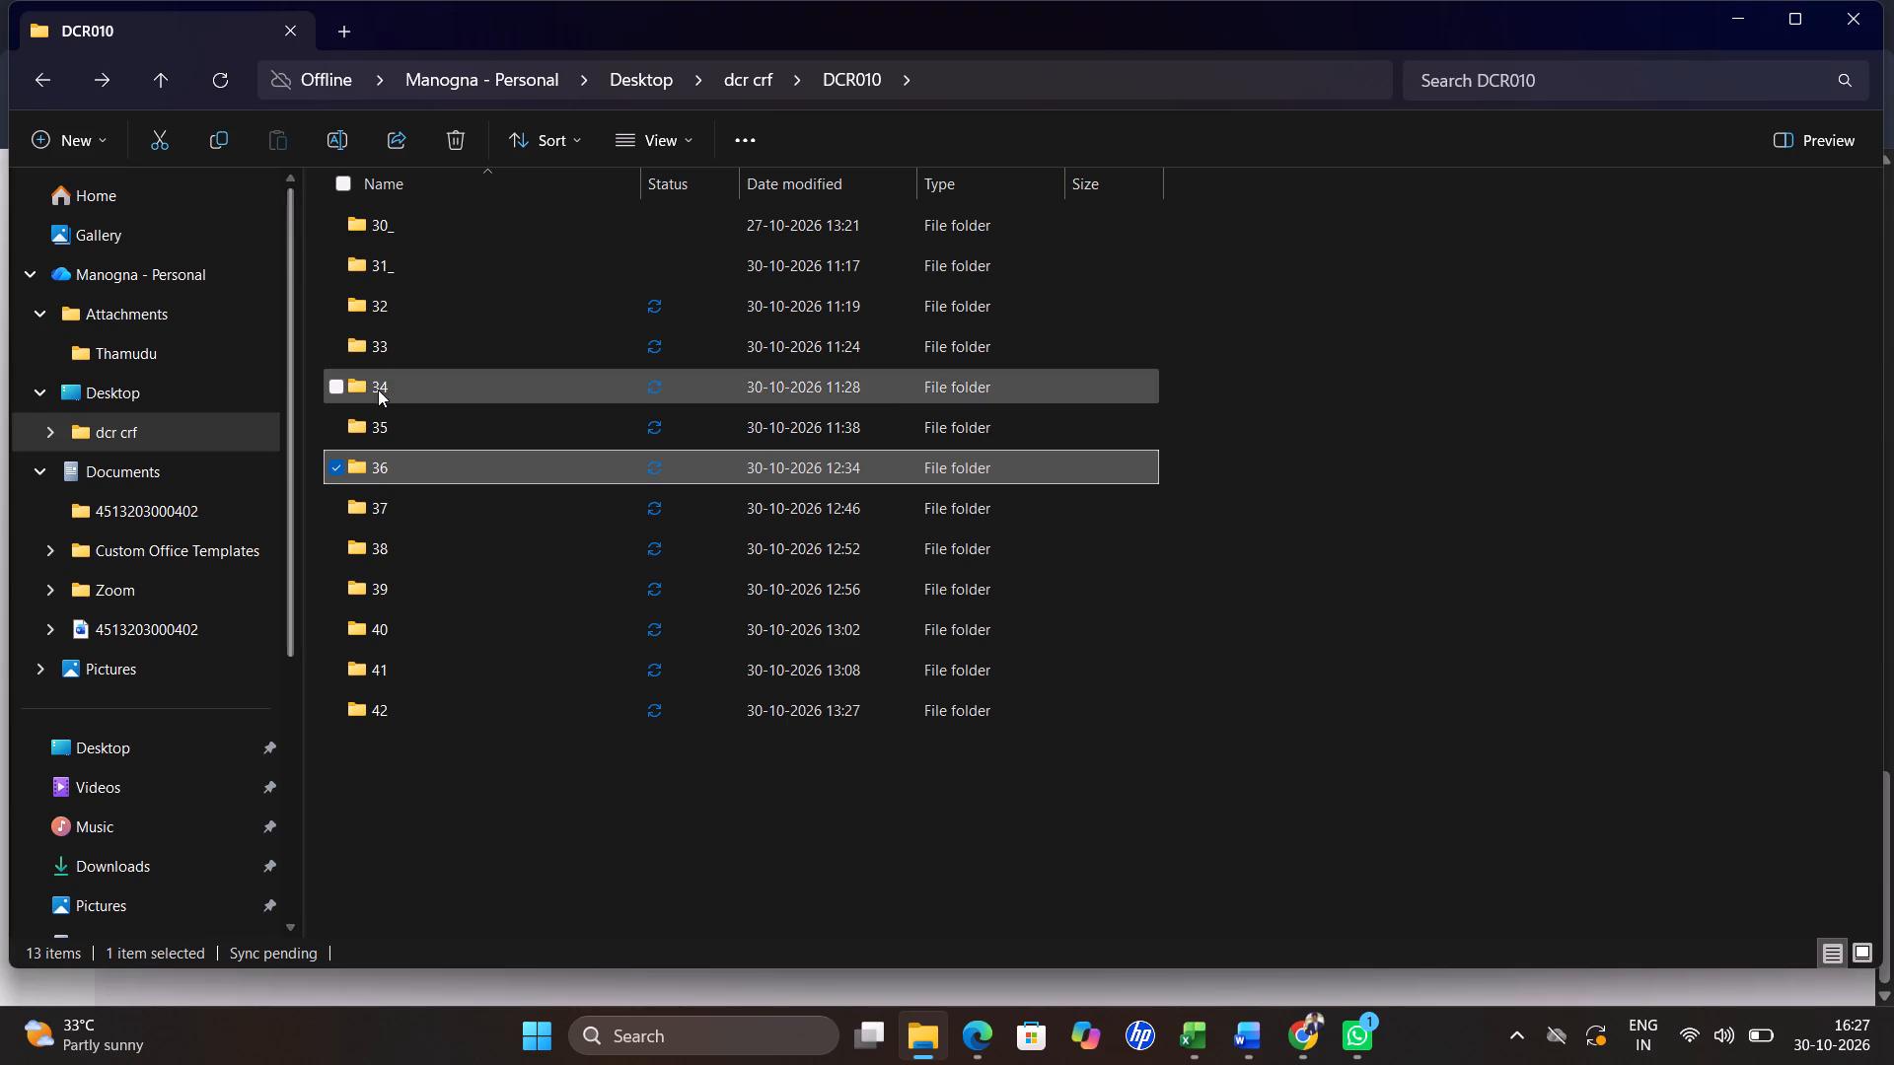
pyautogui.doubleClick(401, 507)
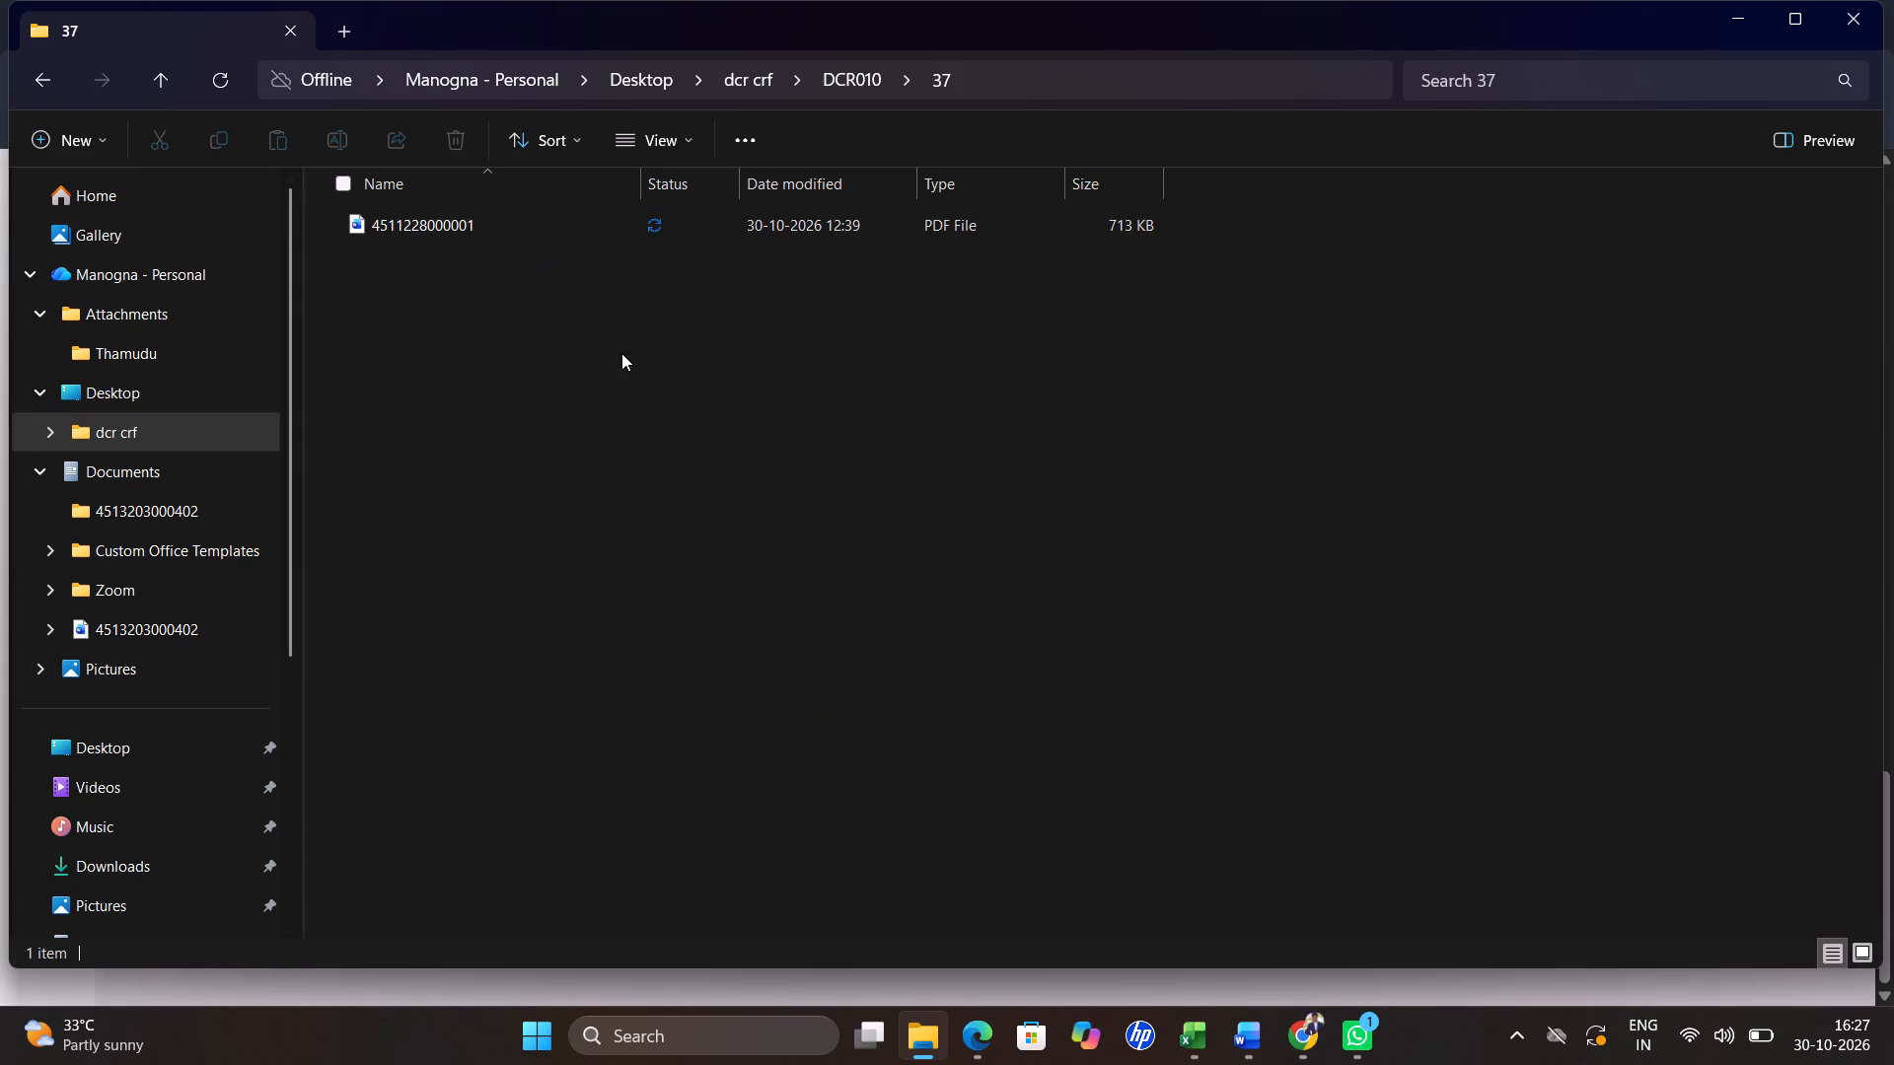
# Switch to the installations page in Edge and search the work orders for the service number naming the PDF in folder 37.
pyautogui.click(962, 960)
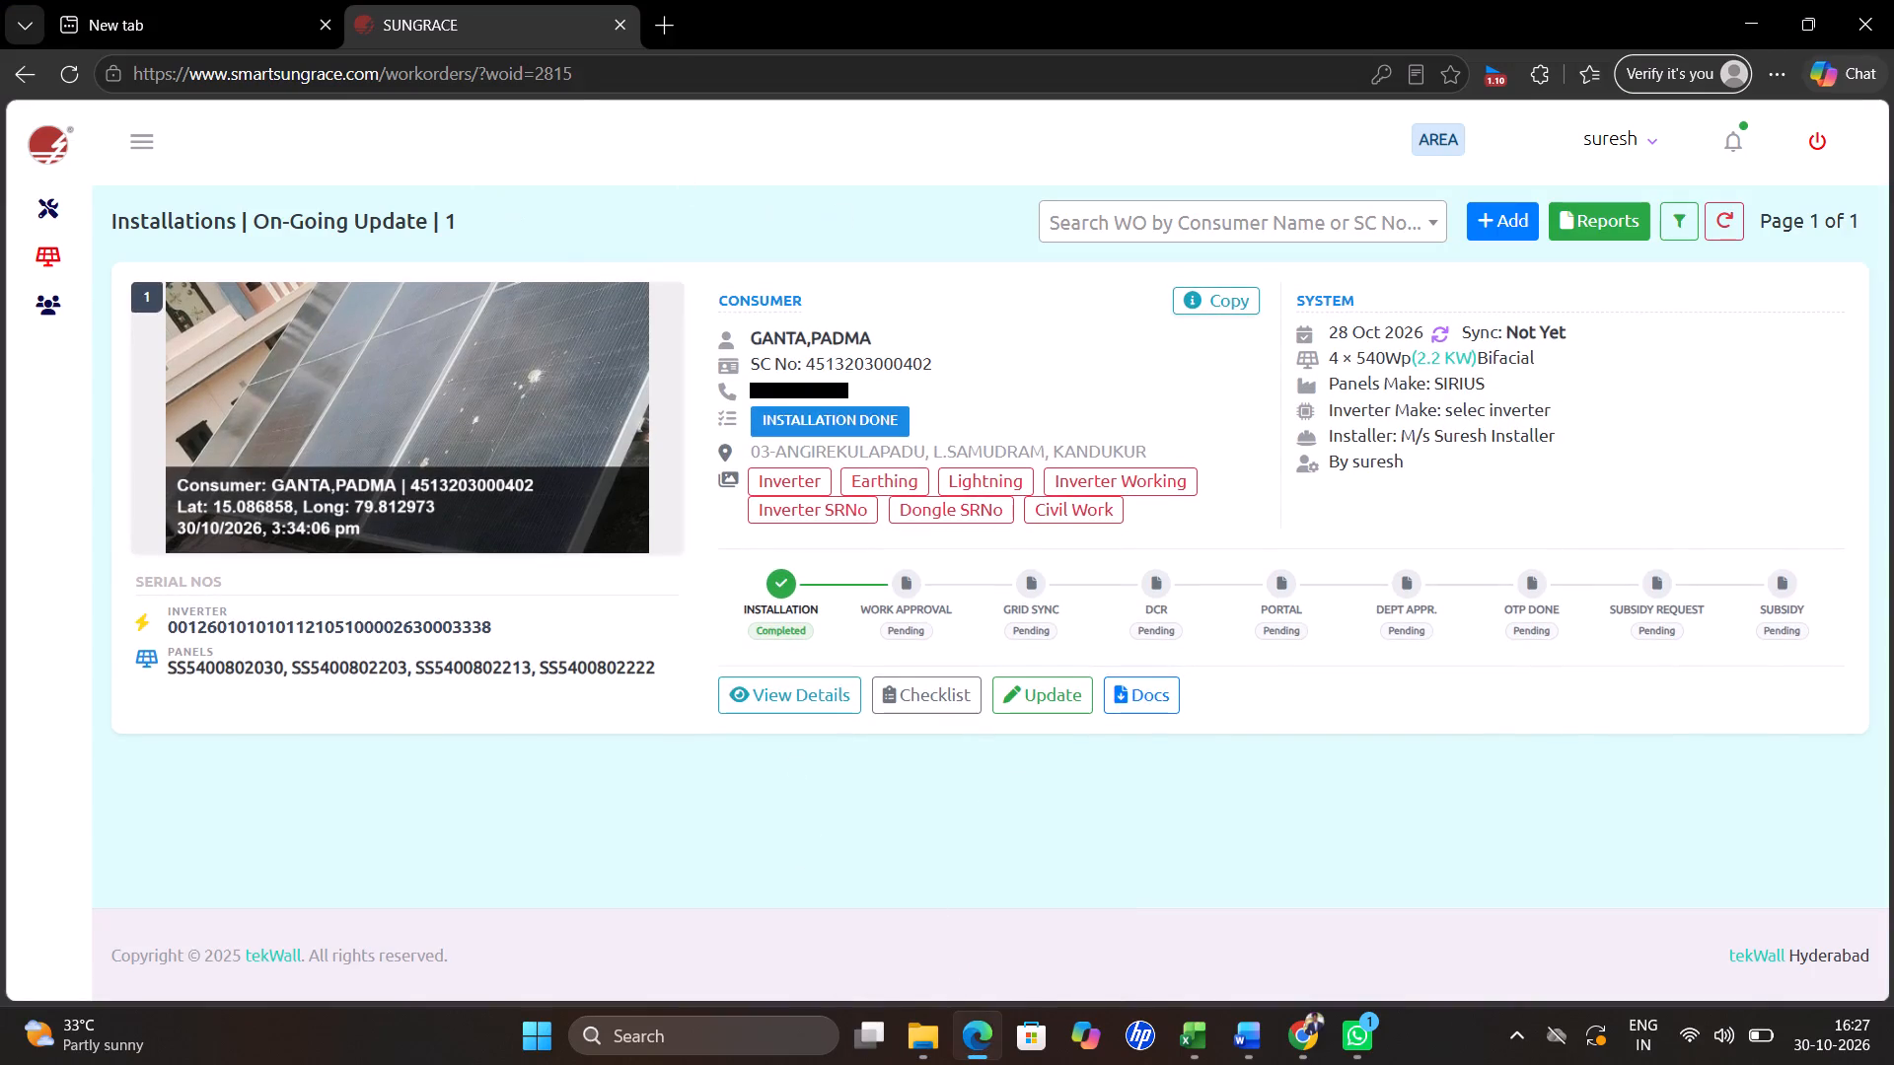
pyautogui.click(434, 34)
pyautogui.click(1109, 231)
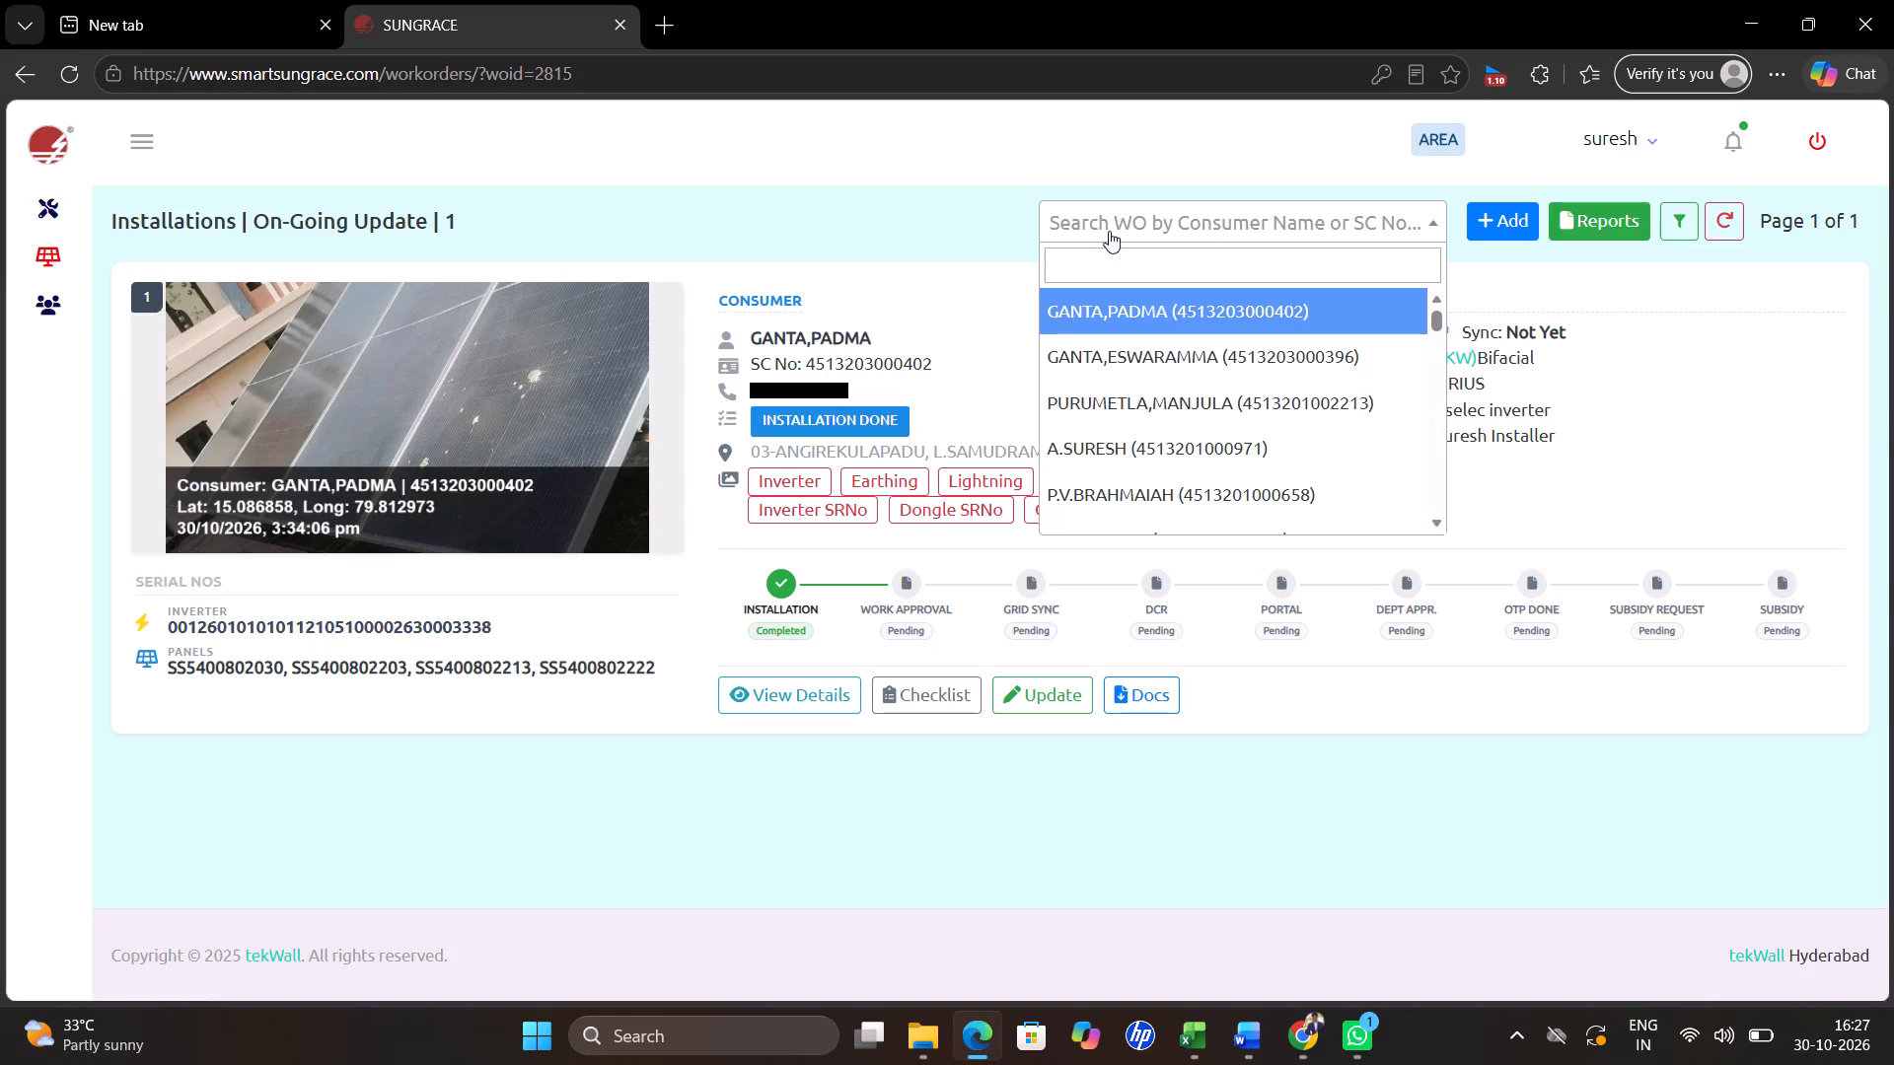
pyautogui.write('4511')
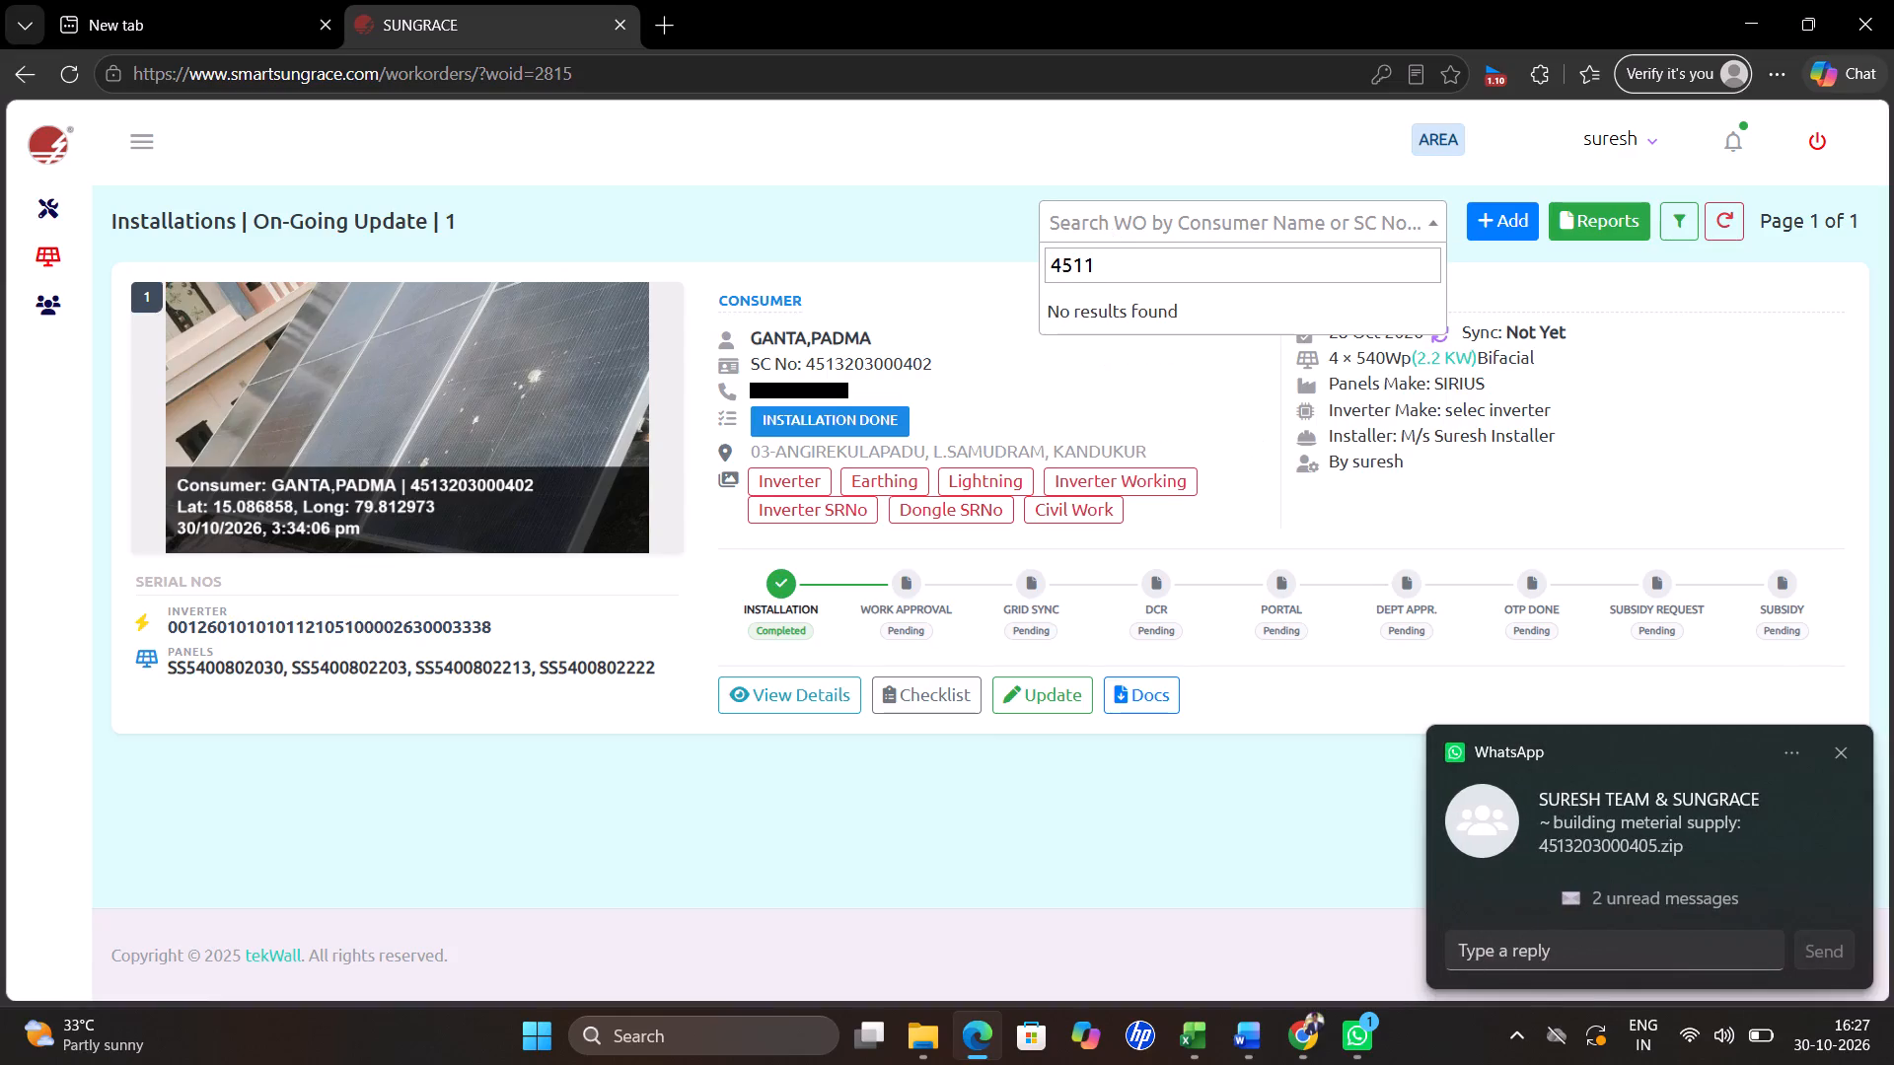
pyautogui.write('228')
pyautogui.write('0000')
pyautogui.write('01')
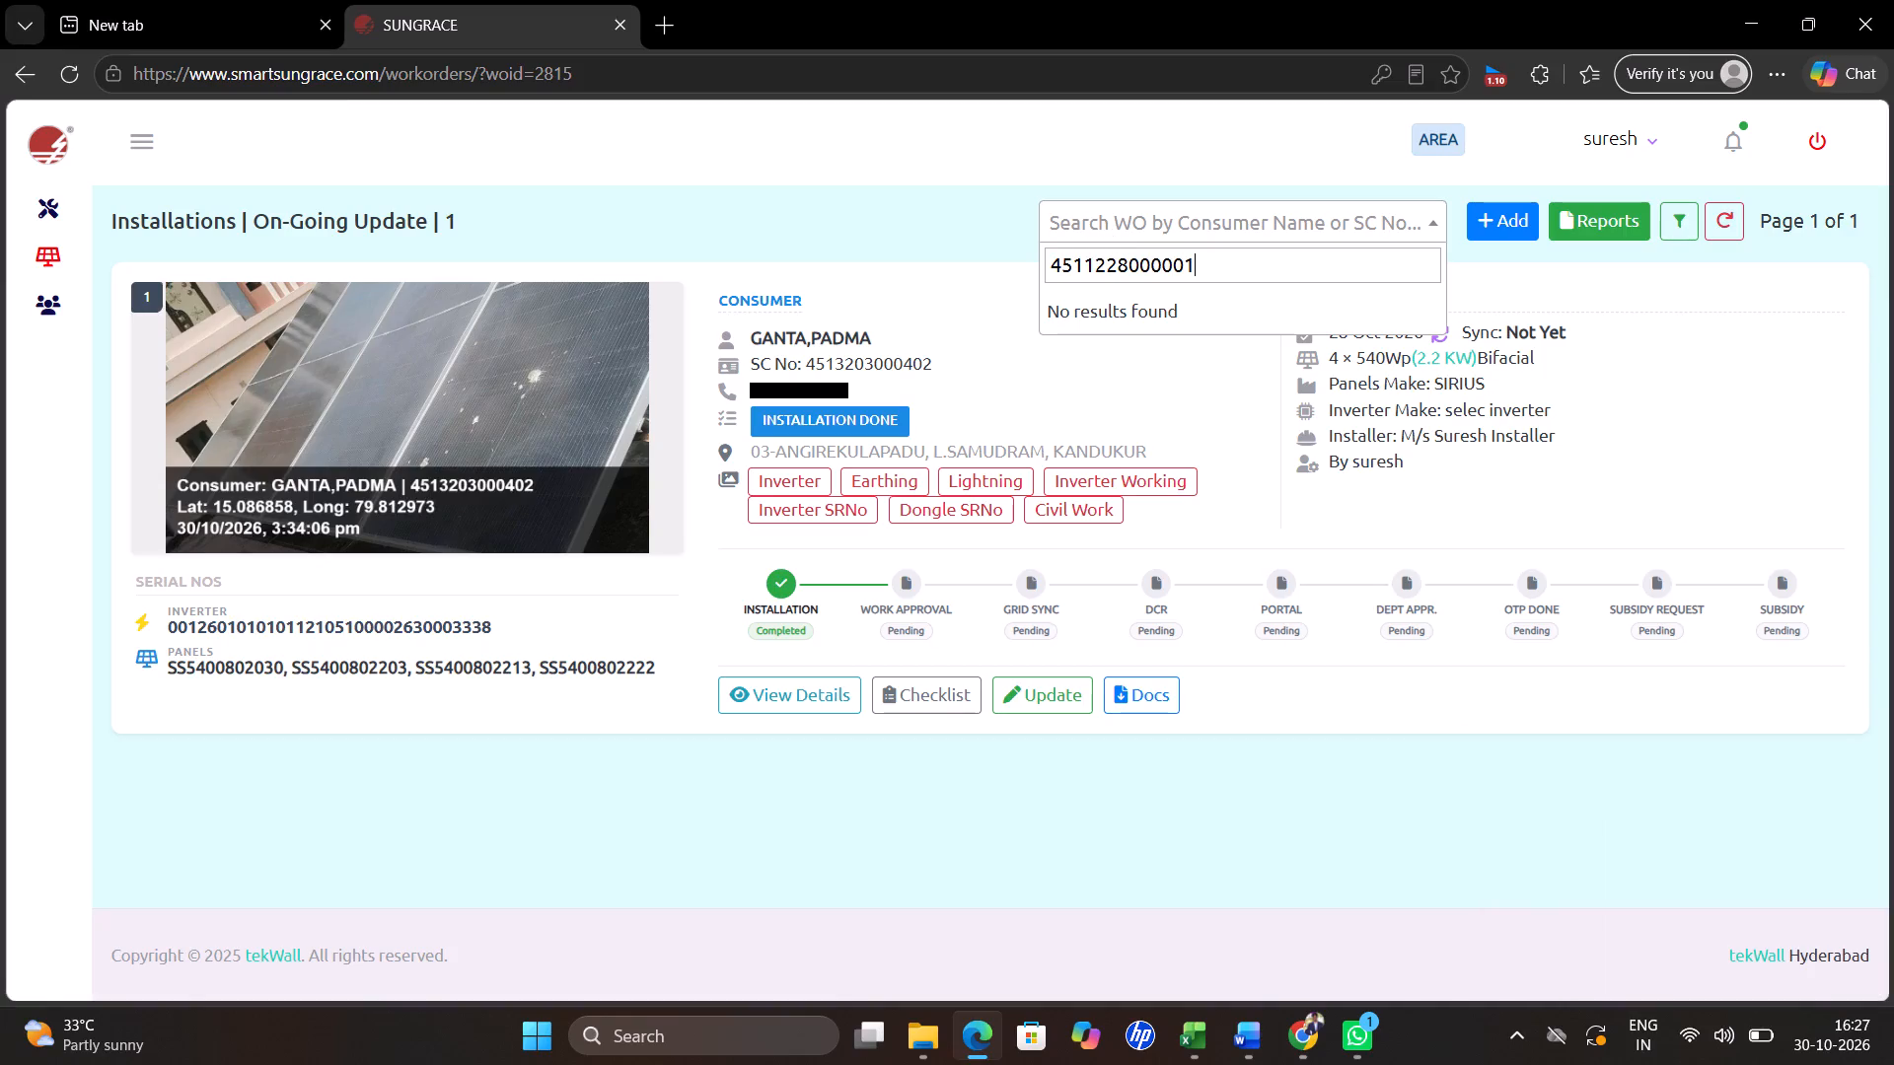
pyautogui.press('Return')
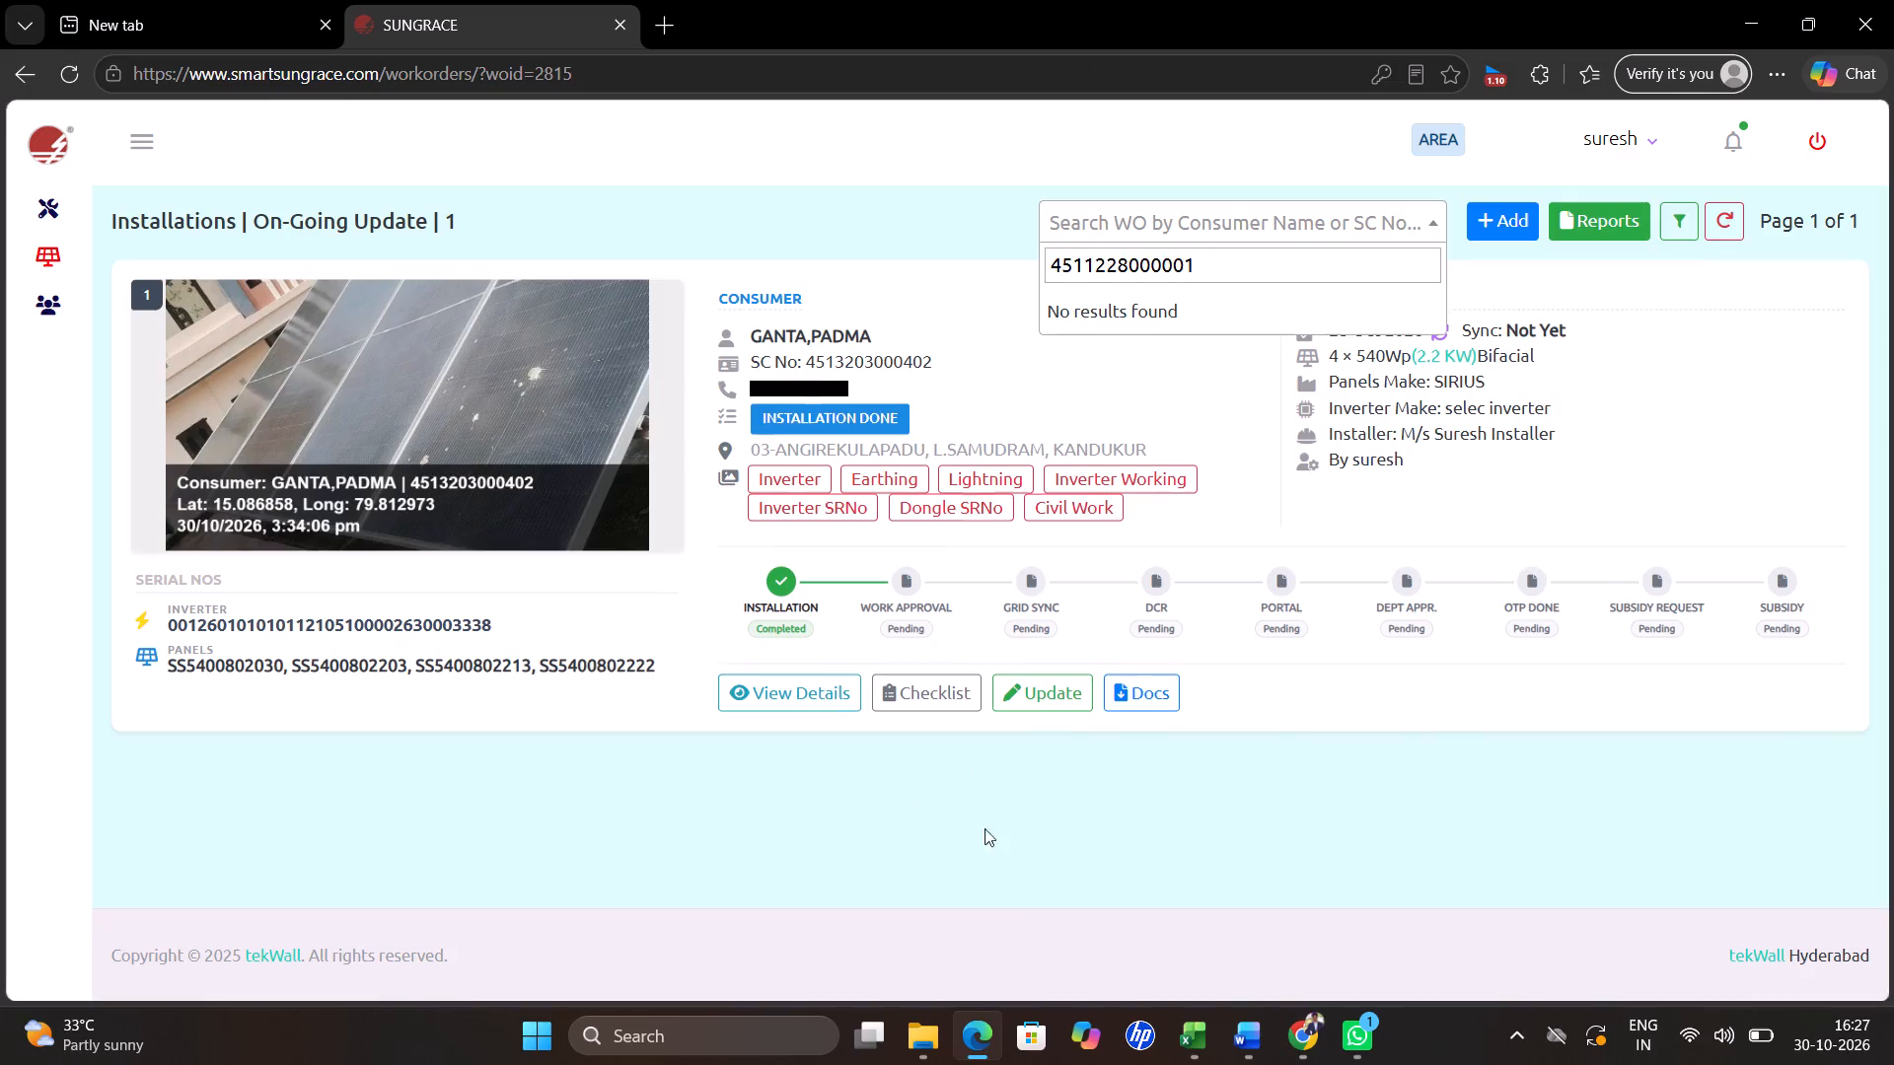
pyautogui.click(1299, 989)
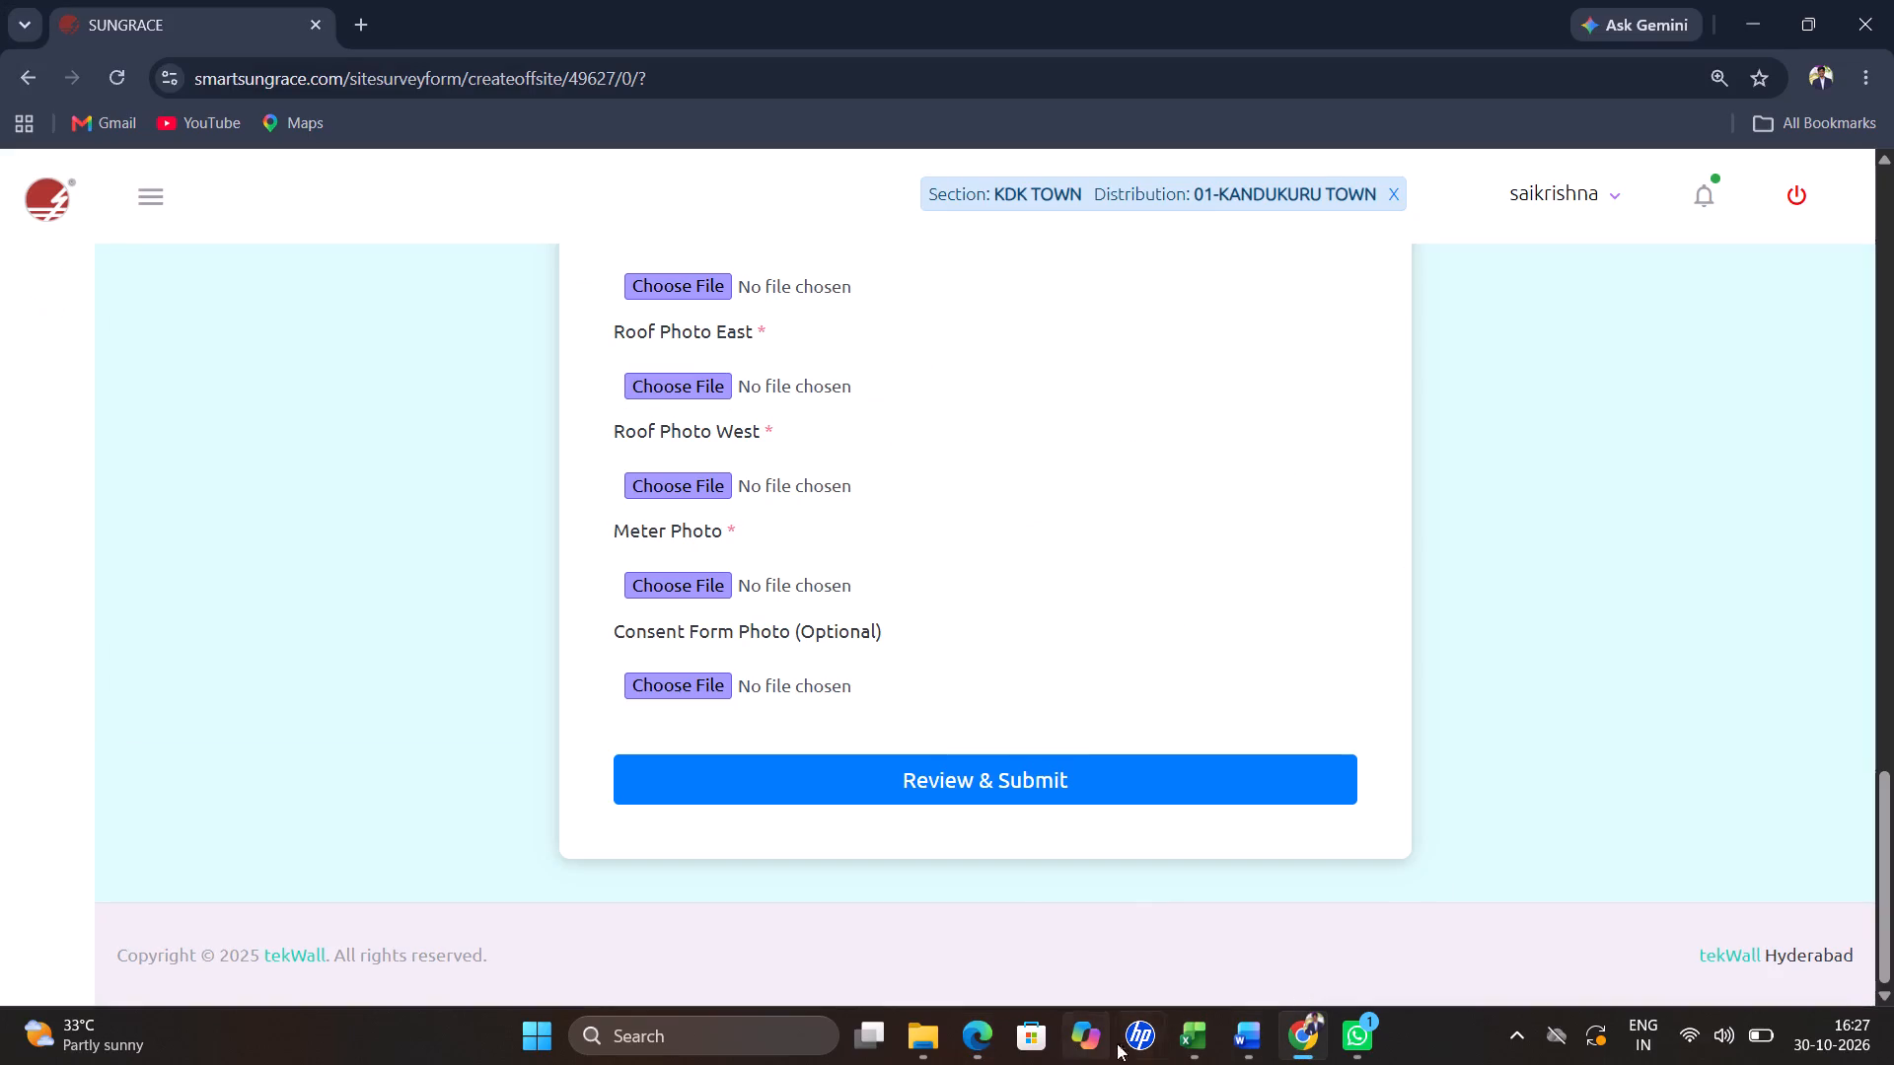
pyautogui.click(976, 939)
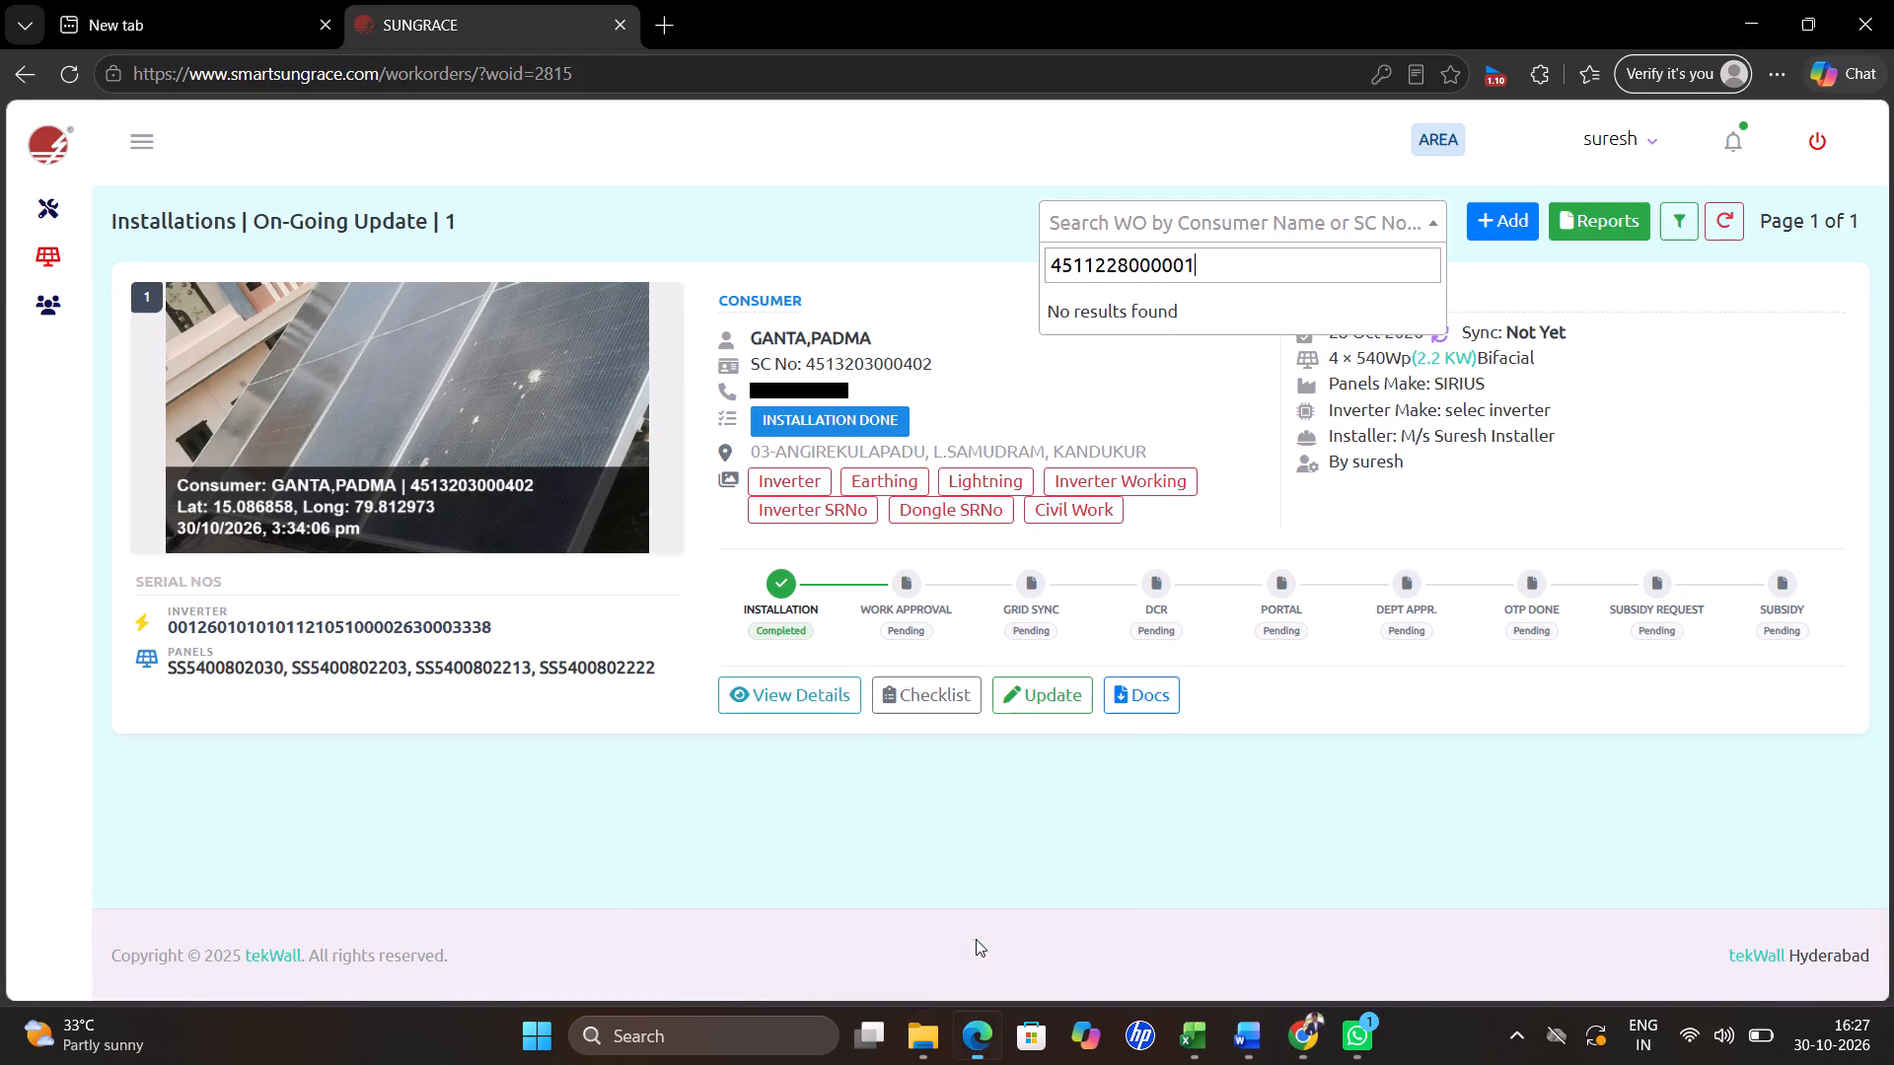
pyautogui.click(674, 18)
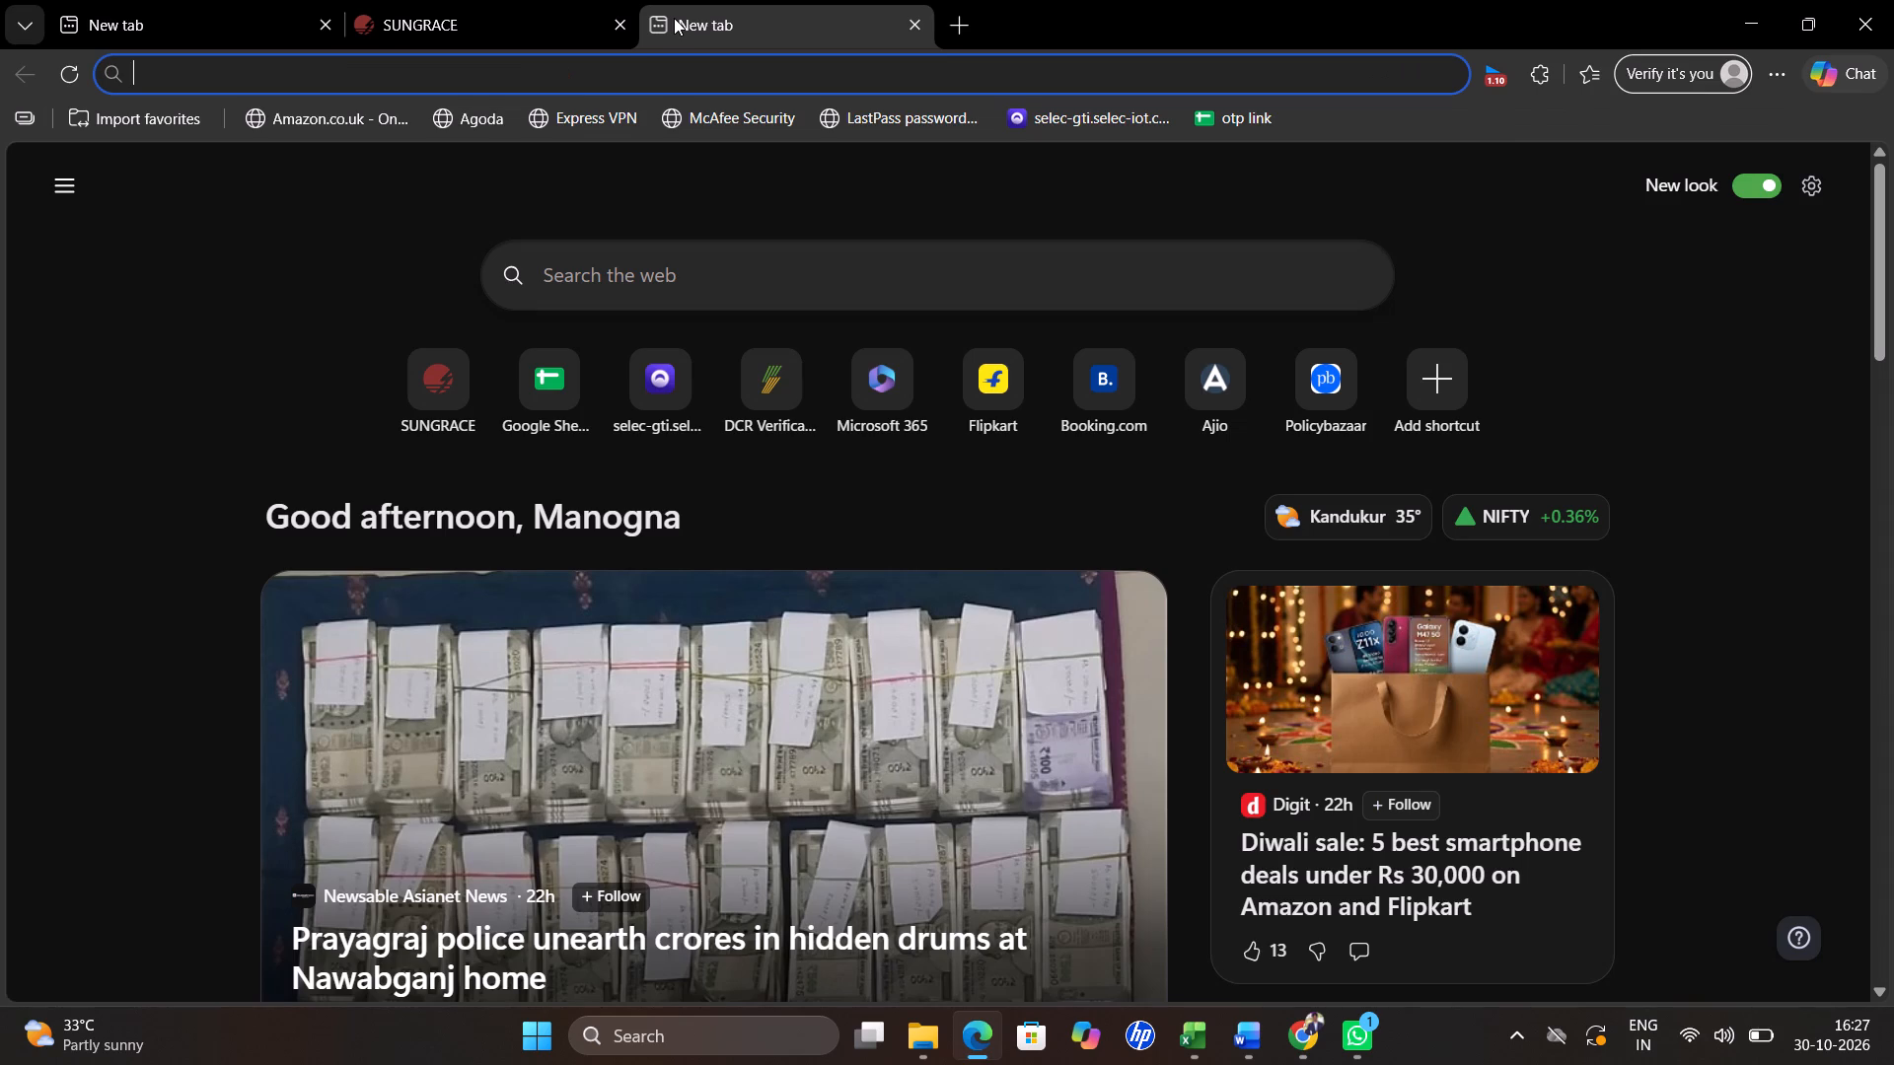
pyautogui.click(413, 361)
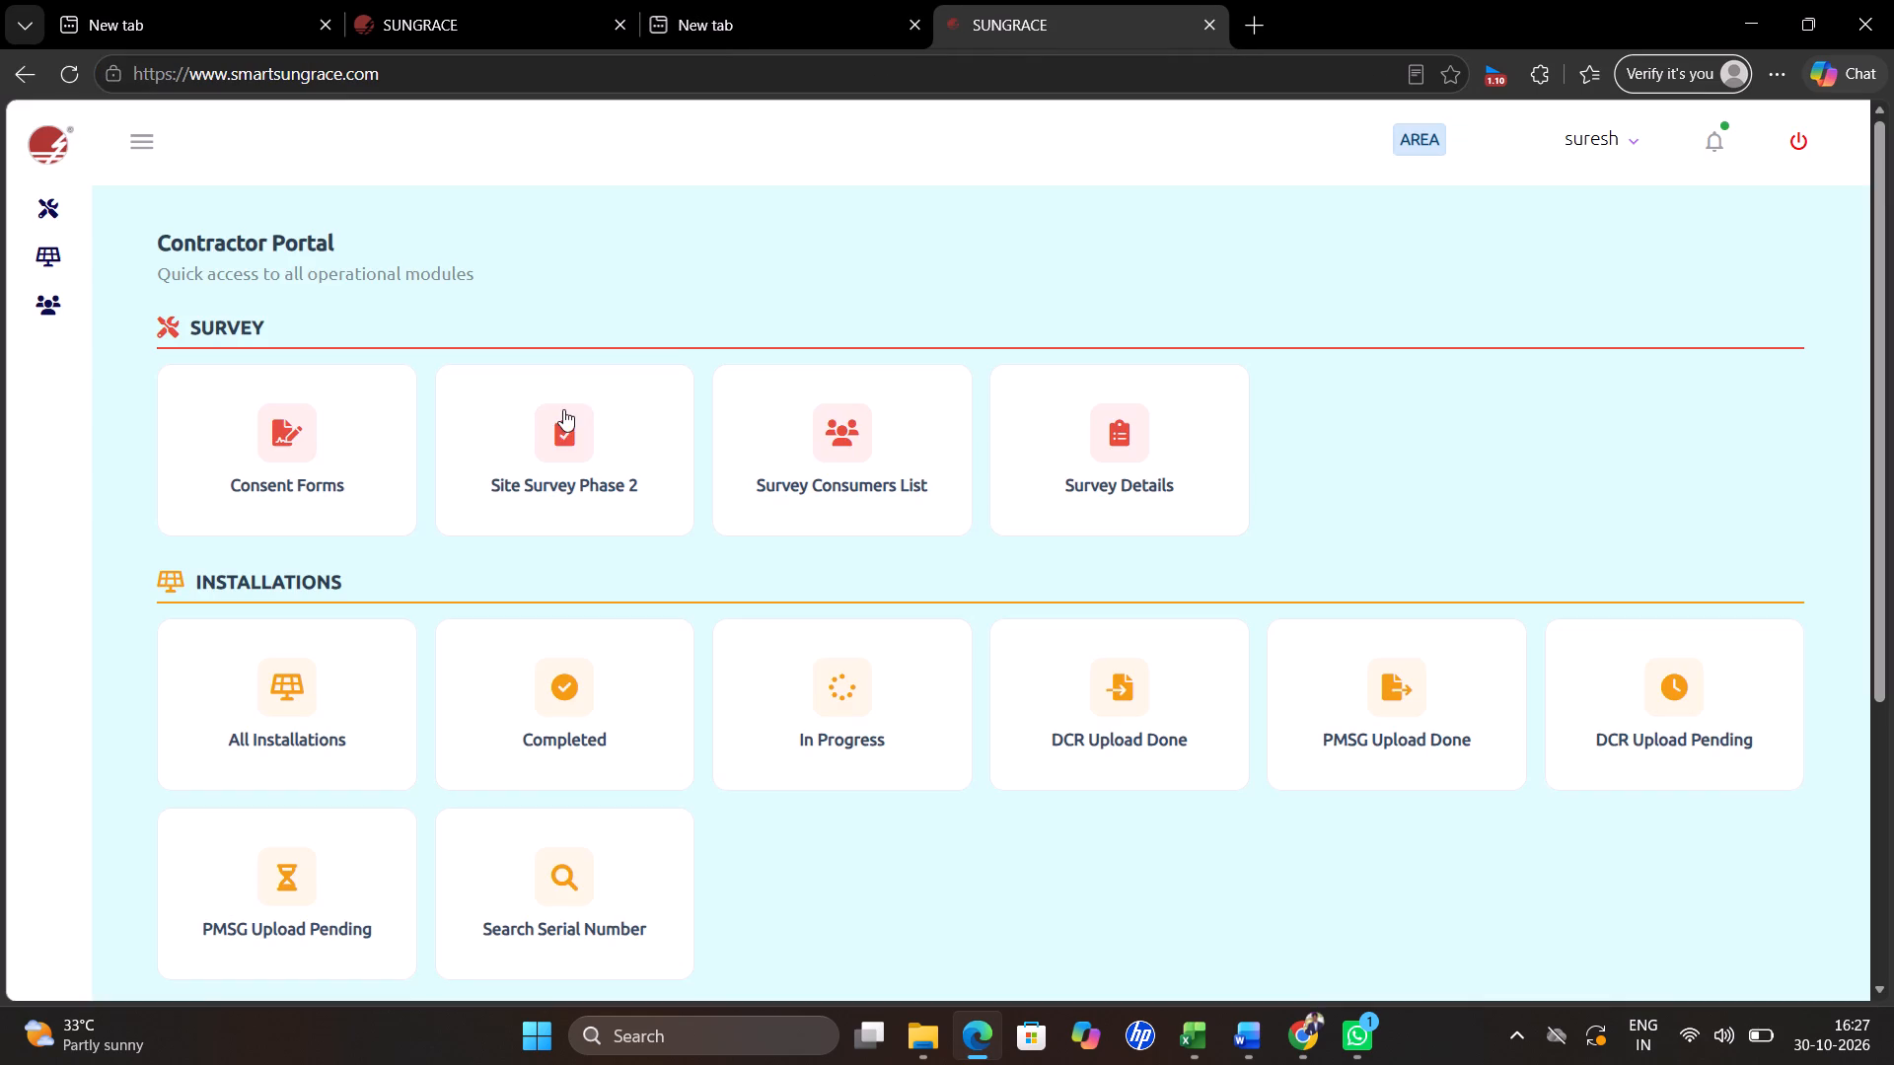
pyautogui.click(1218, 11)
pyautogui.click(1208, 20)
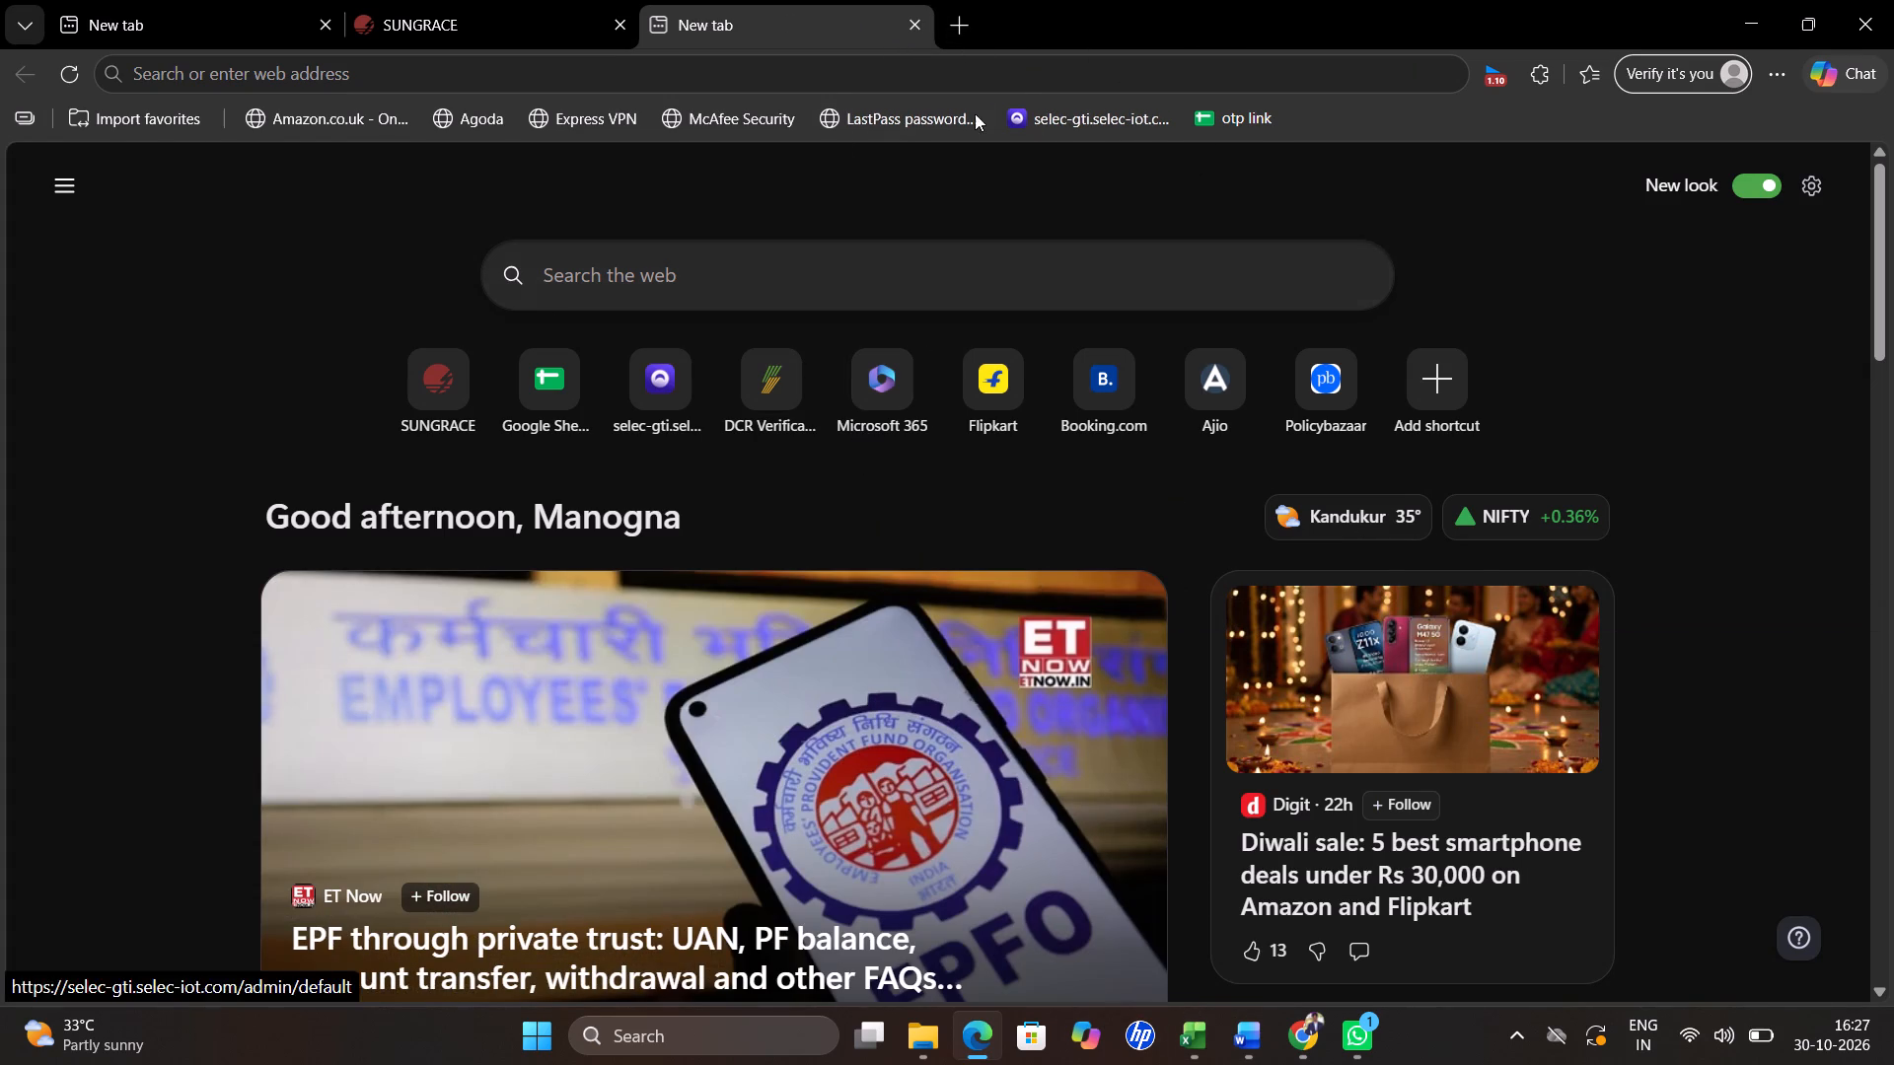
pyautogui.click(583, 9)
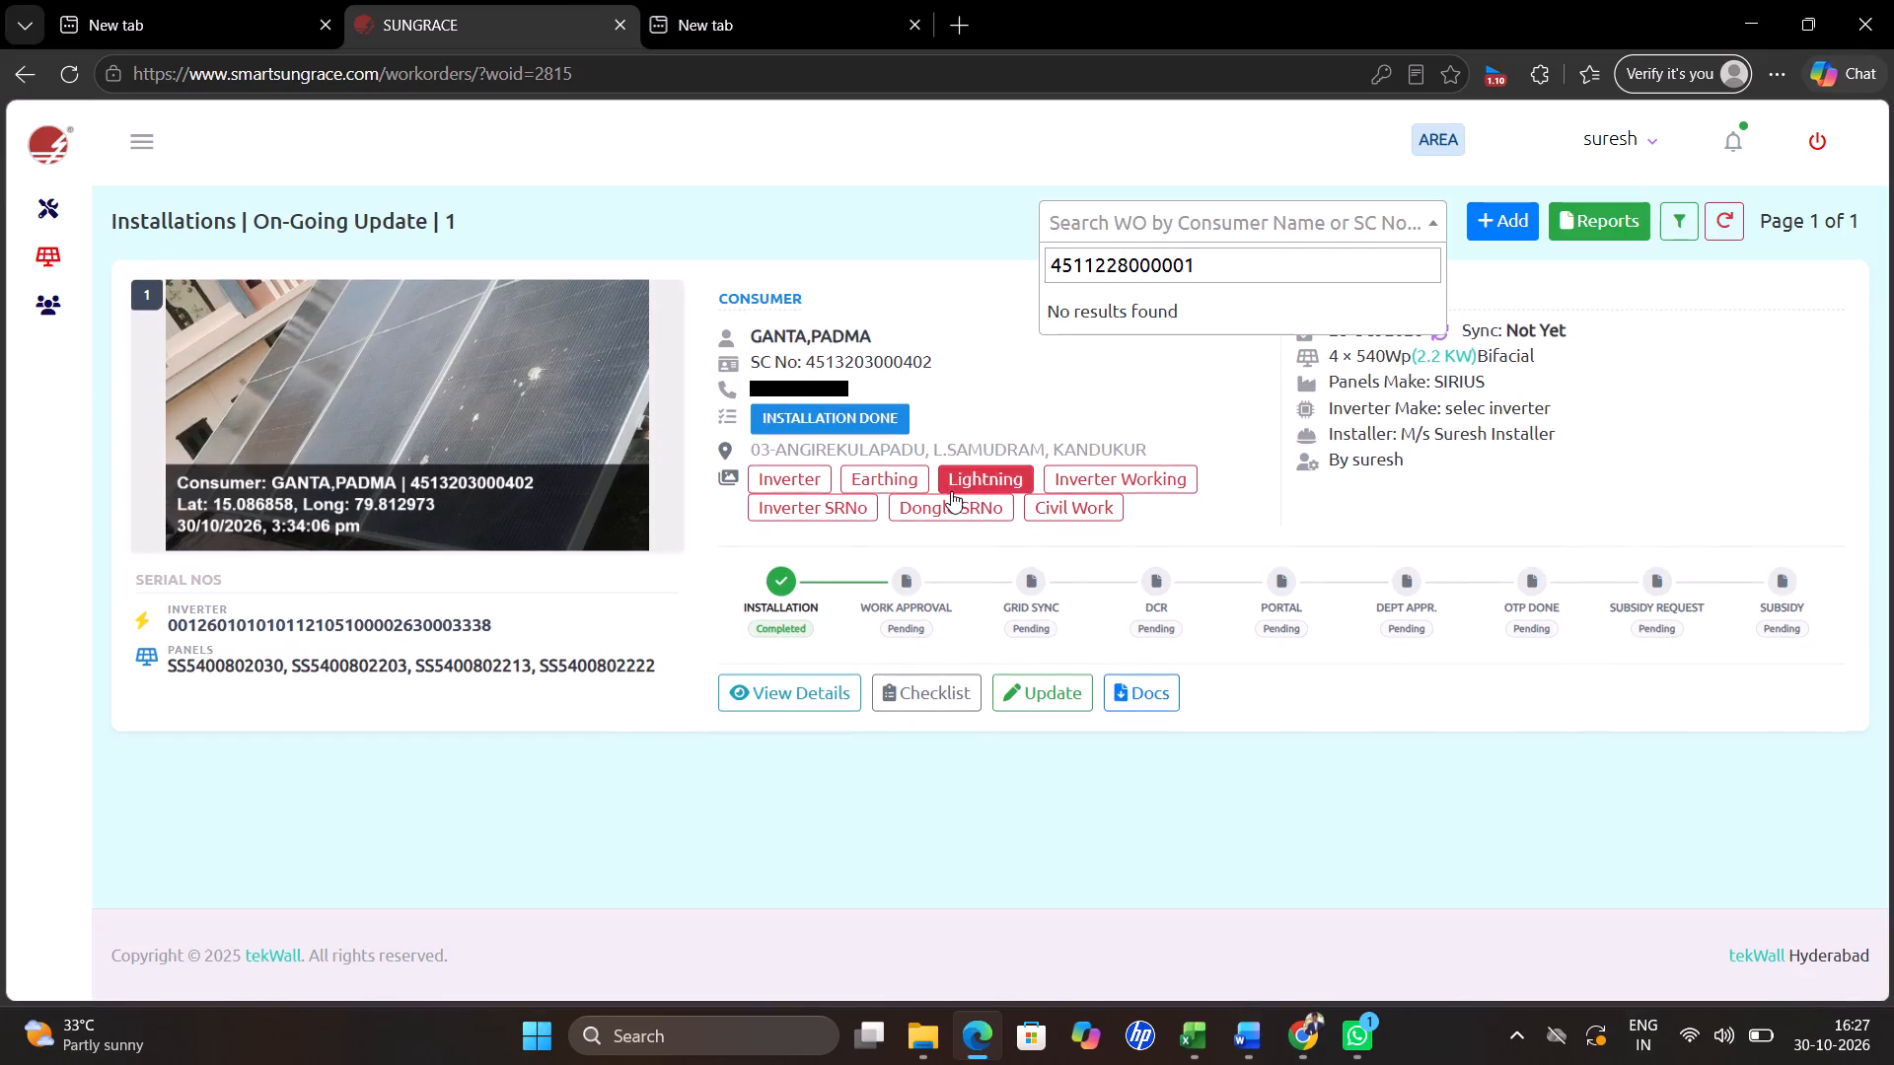
# Switch to Chrome and open the smartsungrace portal in a new tab, keeping the Offsite Site Survey Form open.
pyautogui.click(1310, 988)
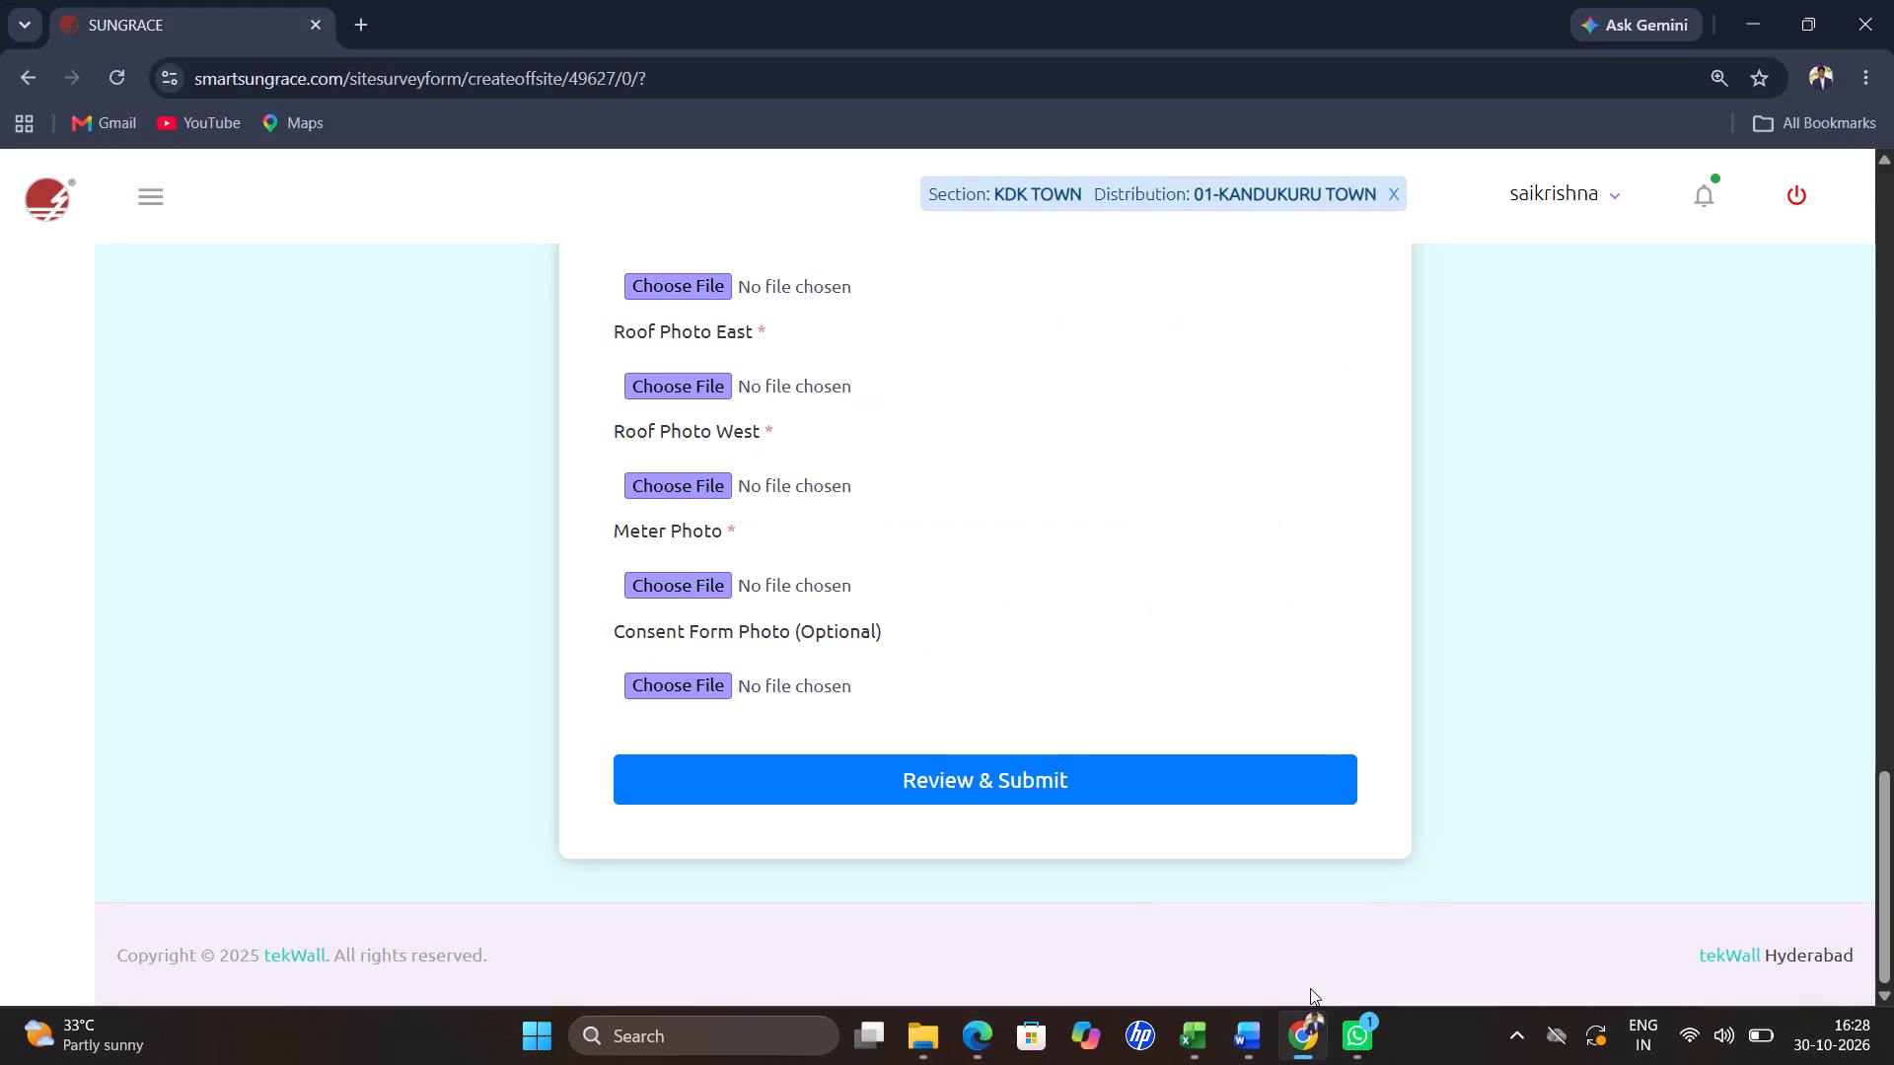
pyautogui.scroll(5, 1286, 932)
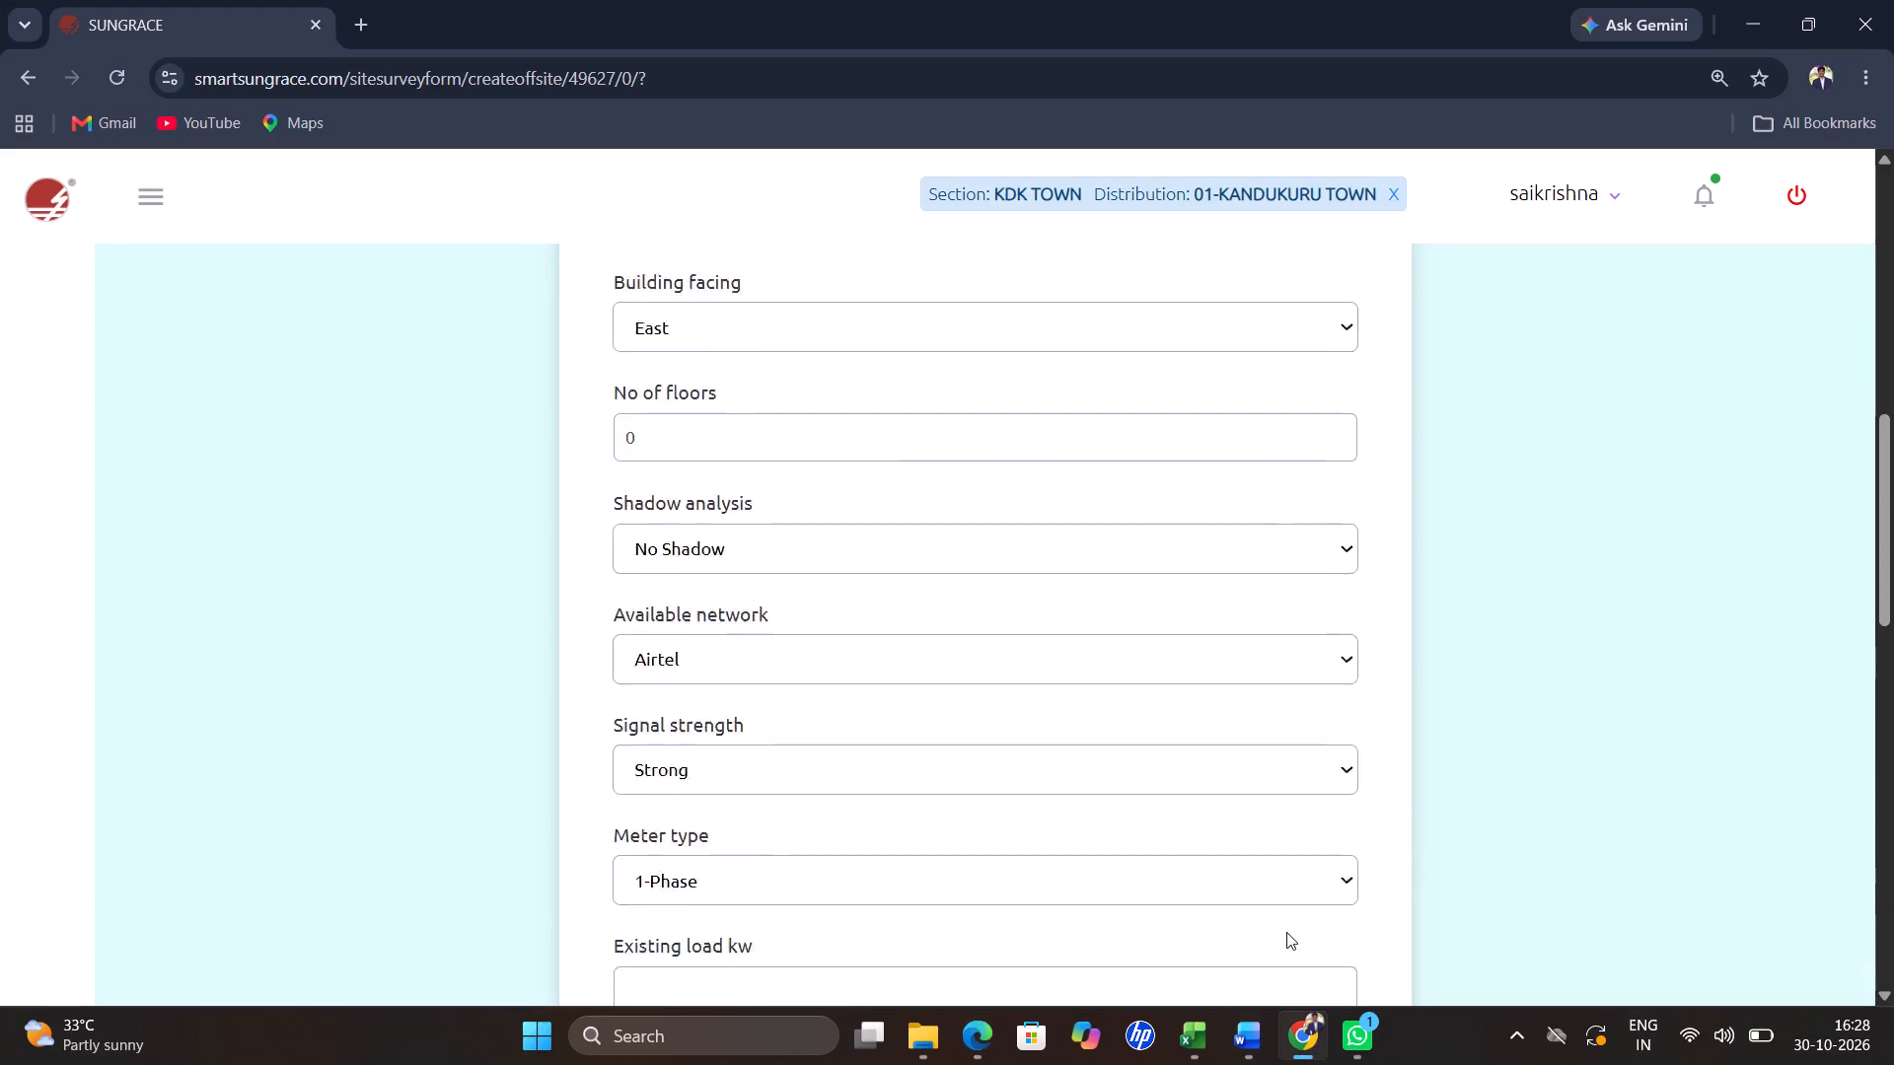
pyautogui.scroll(6, 1286, 932)
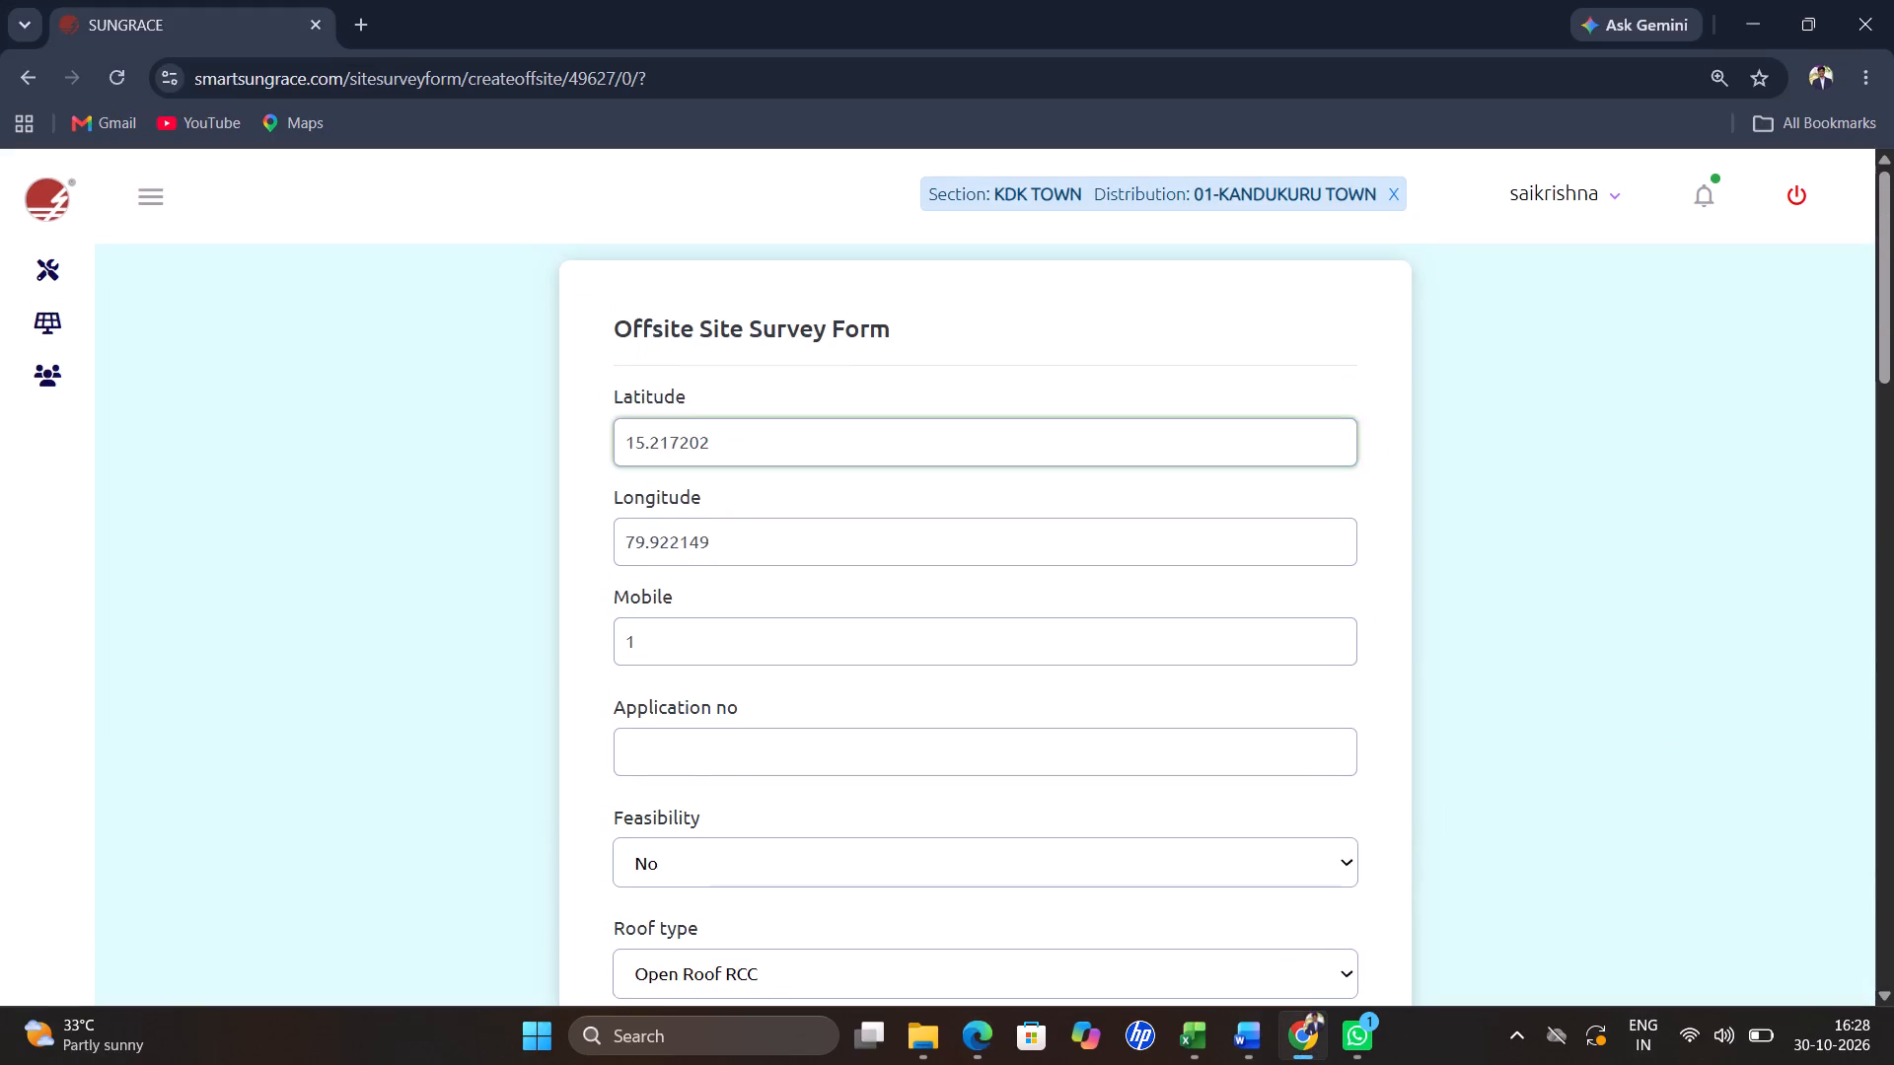
pyautogui.click(359, 28)
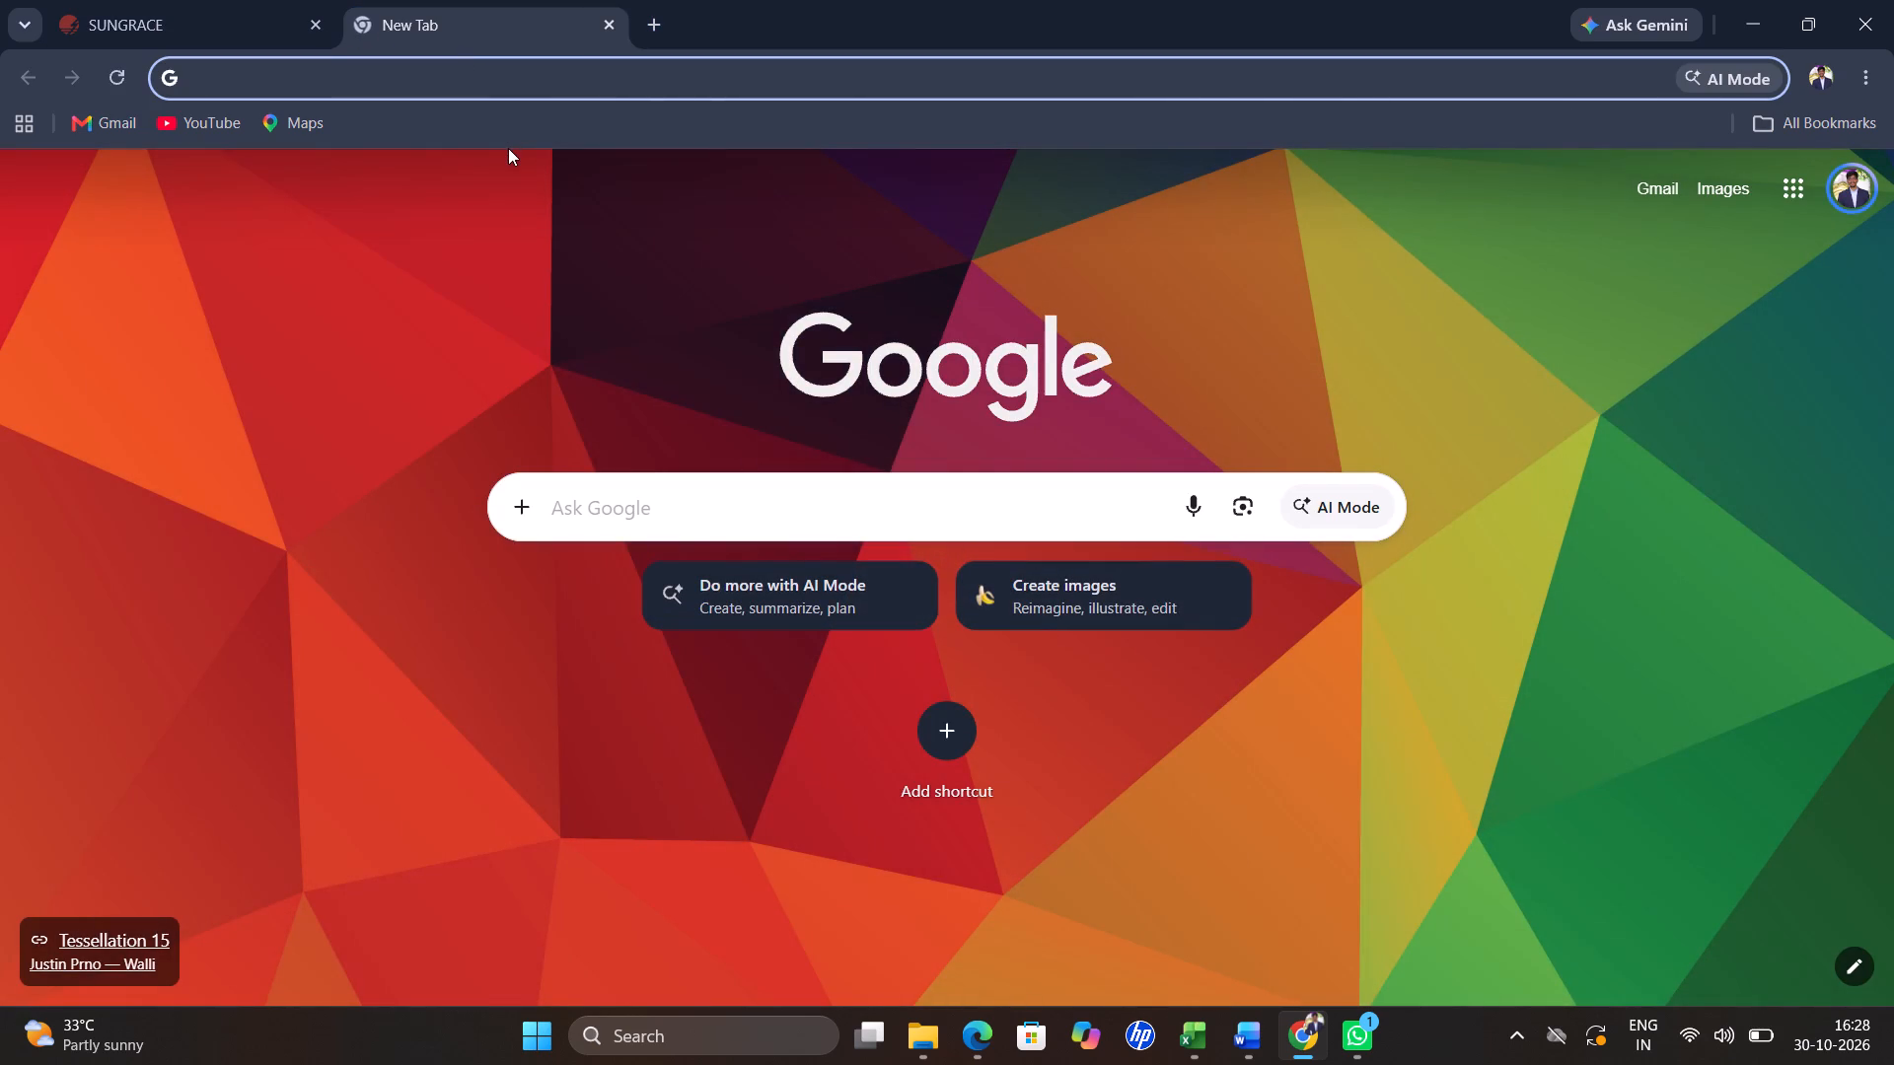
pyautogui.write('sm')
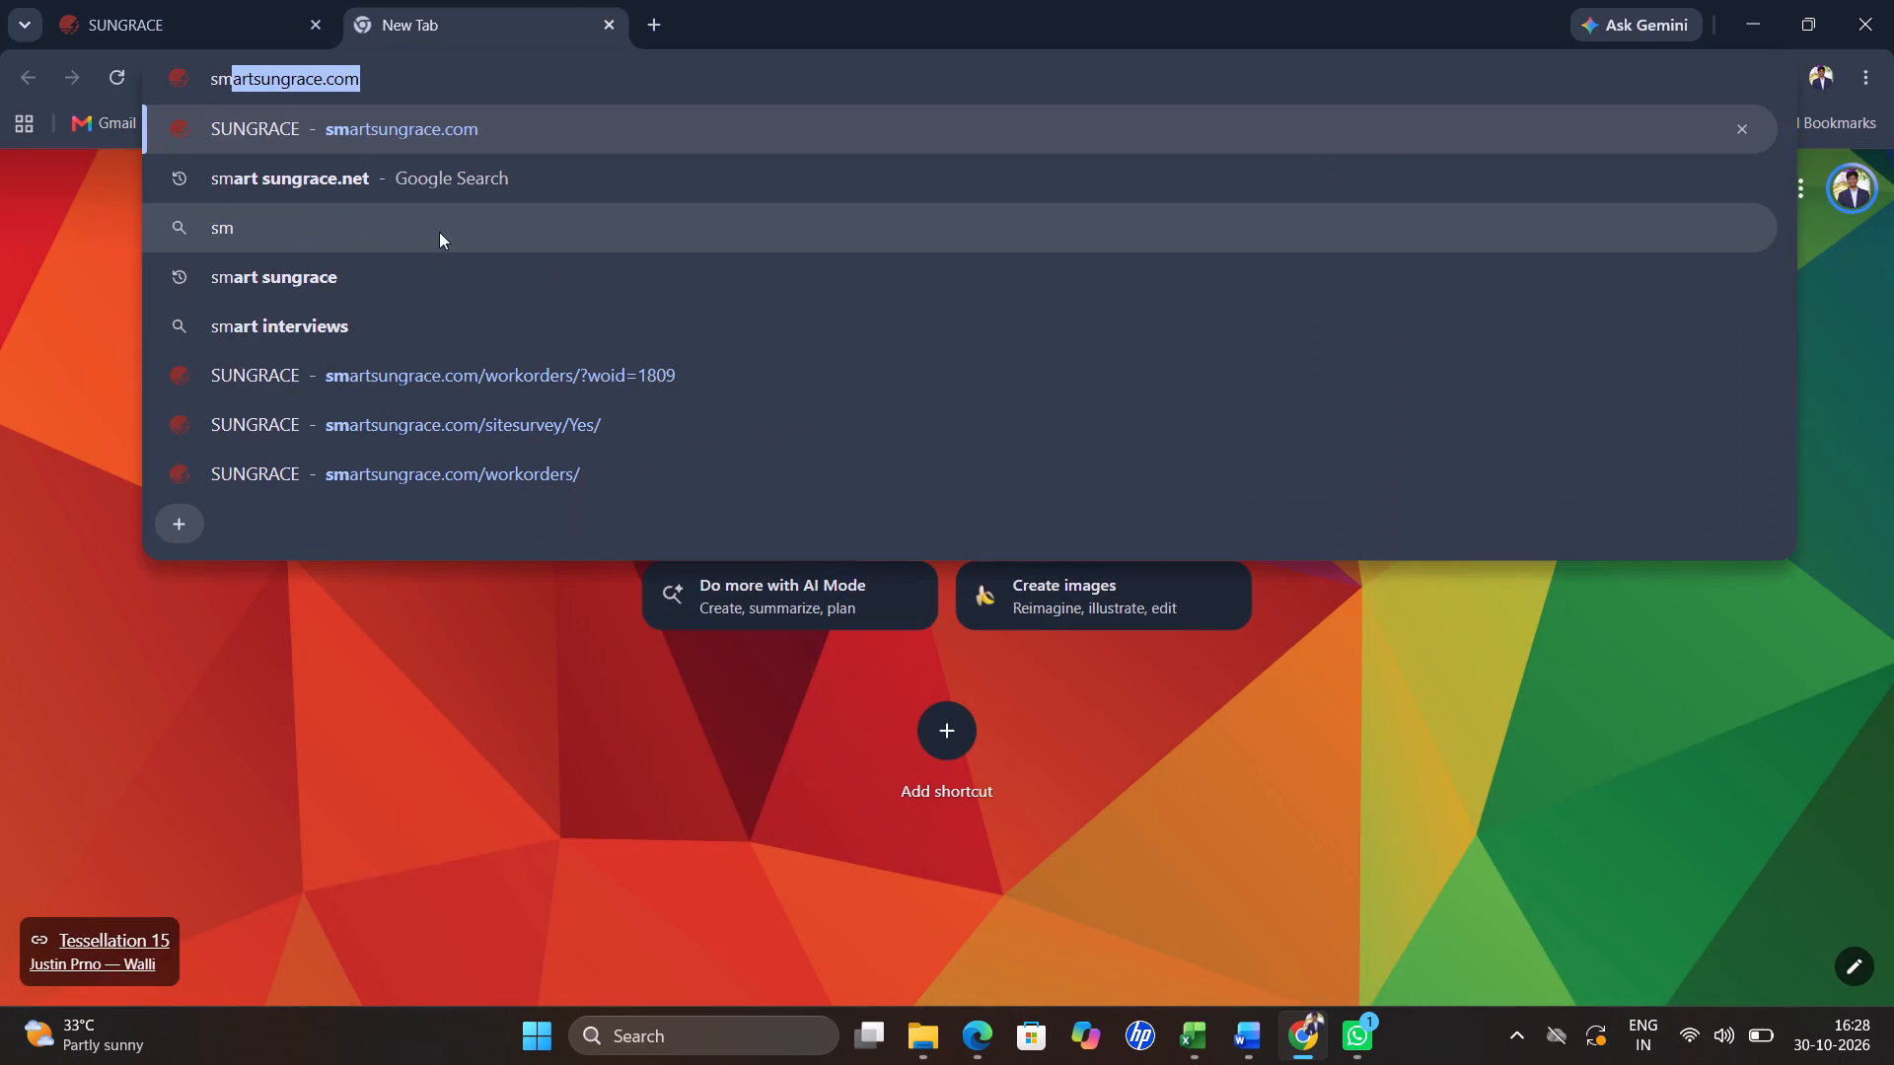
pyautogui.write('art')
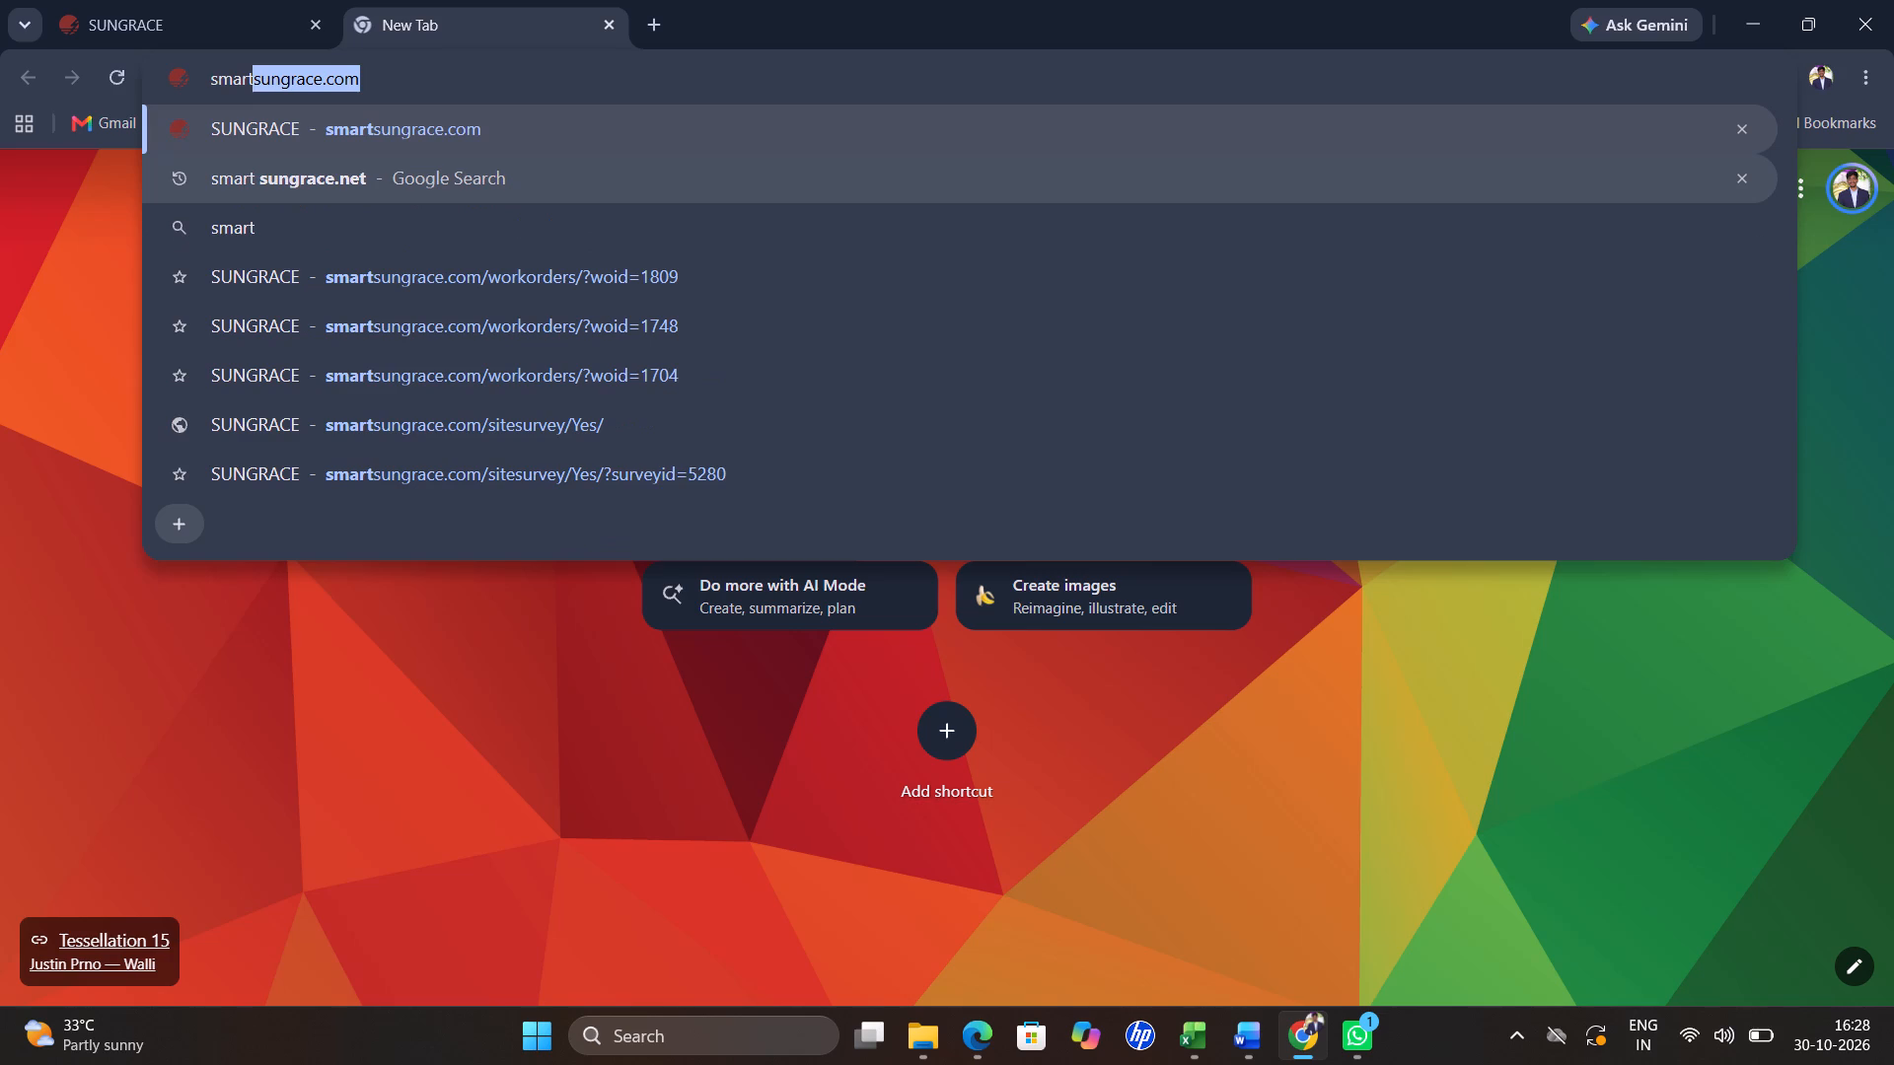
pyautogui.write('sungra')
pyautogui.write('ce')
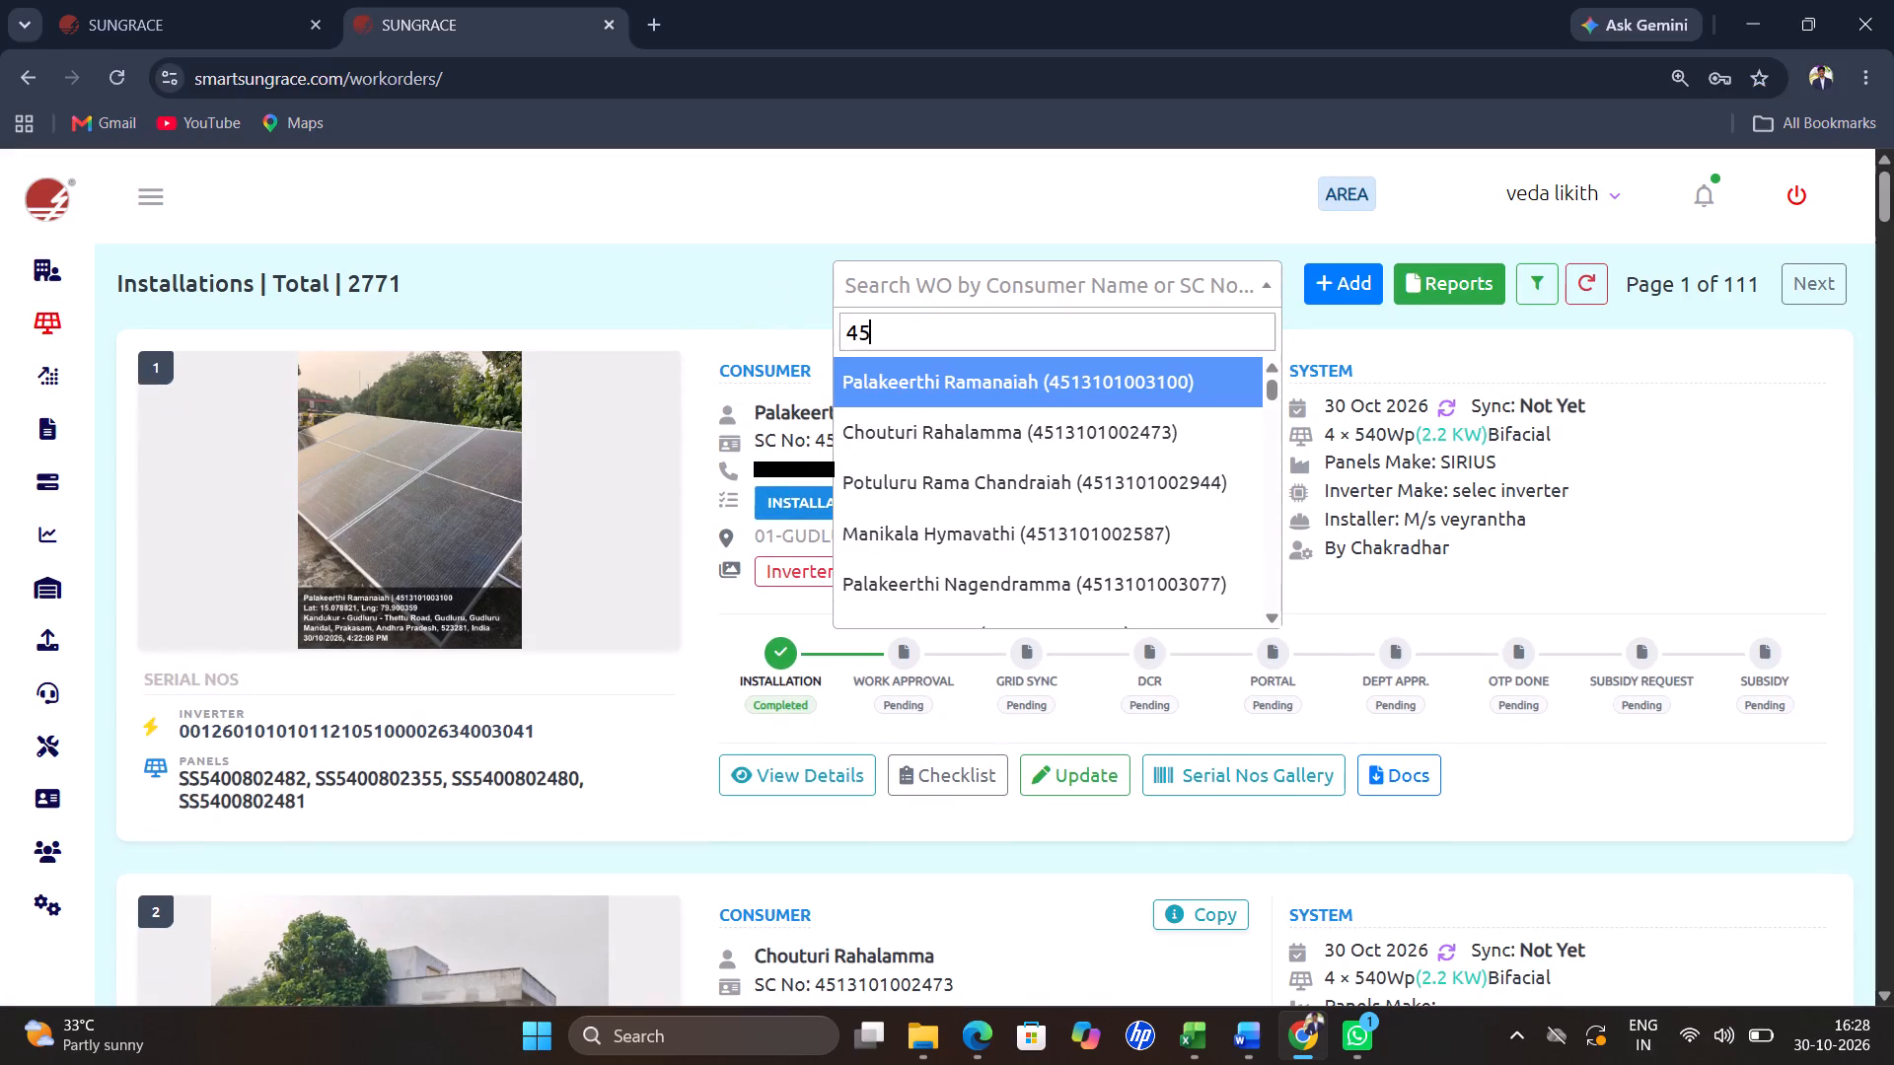
# Search the installations by the service number naming the PDF in folder 37 and open the matching work order.
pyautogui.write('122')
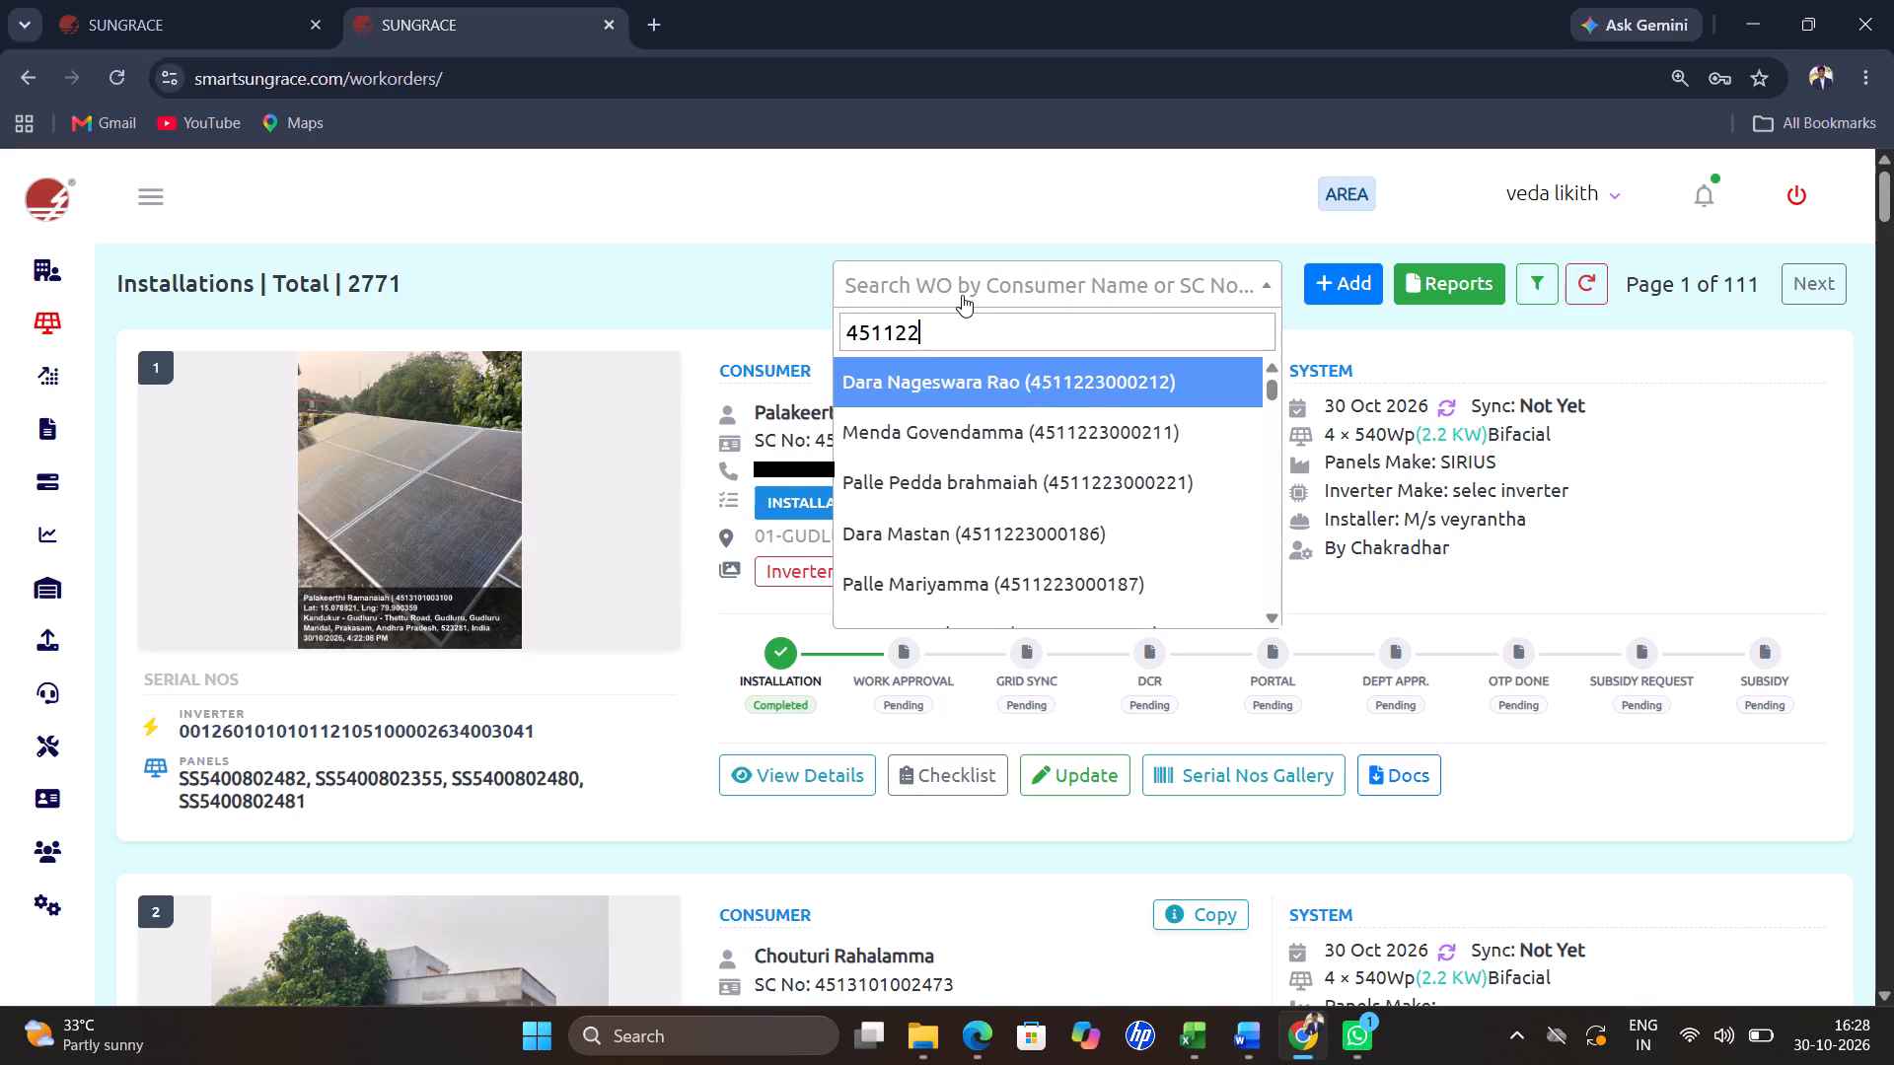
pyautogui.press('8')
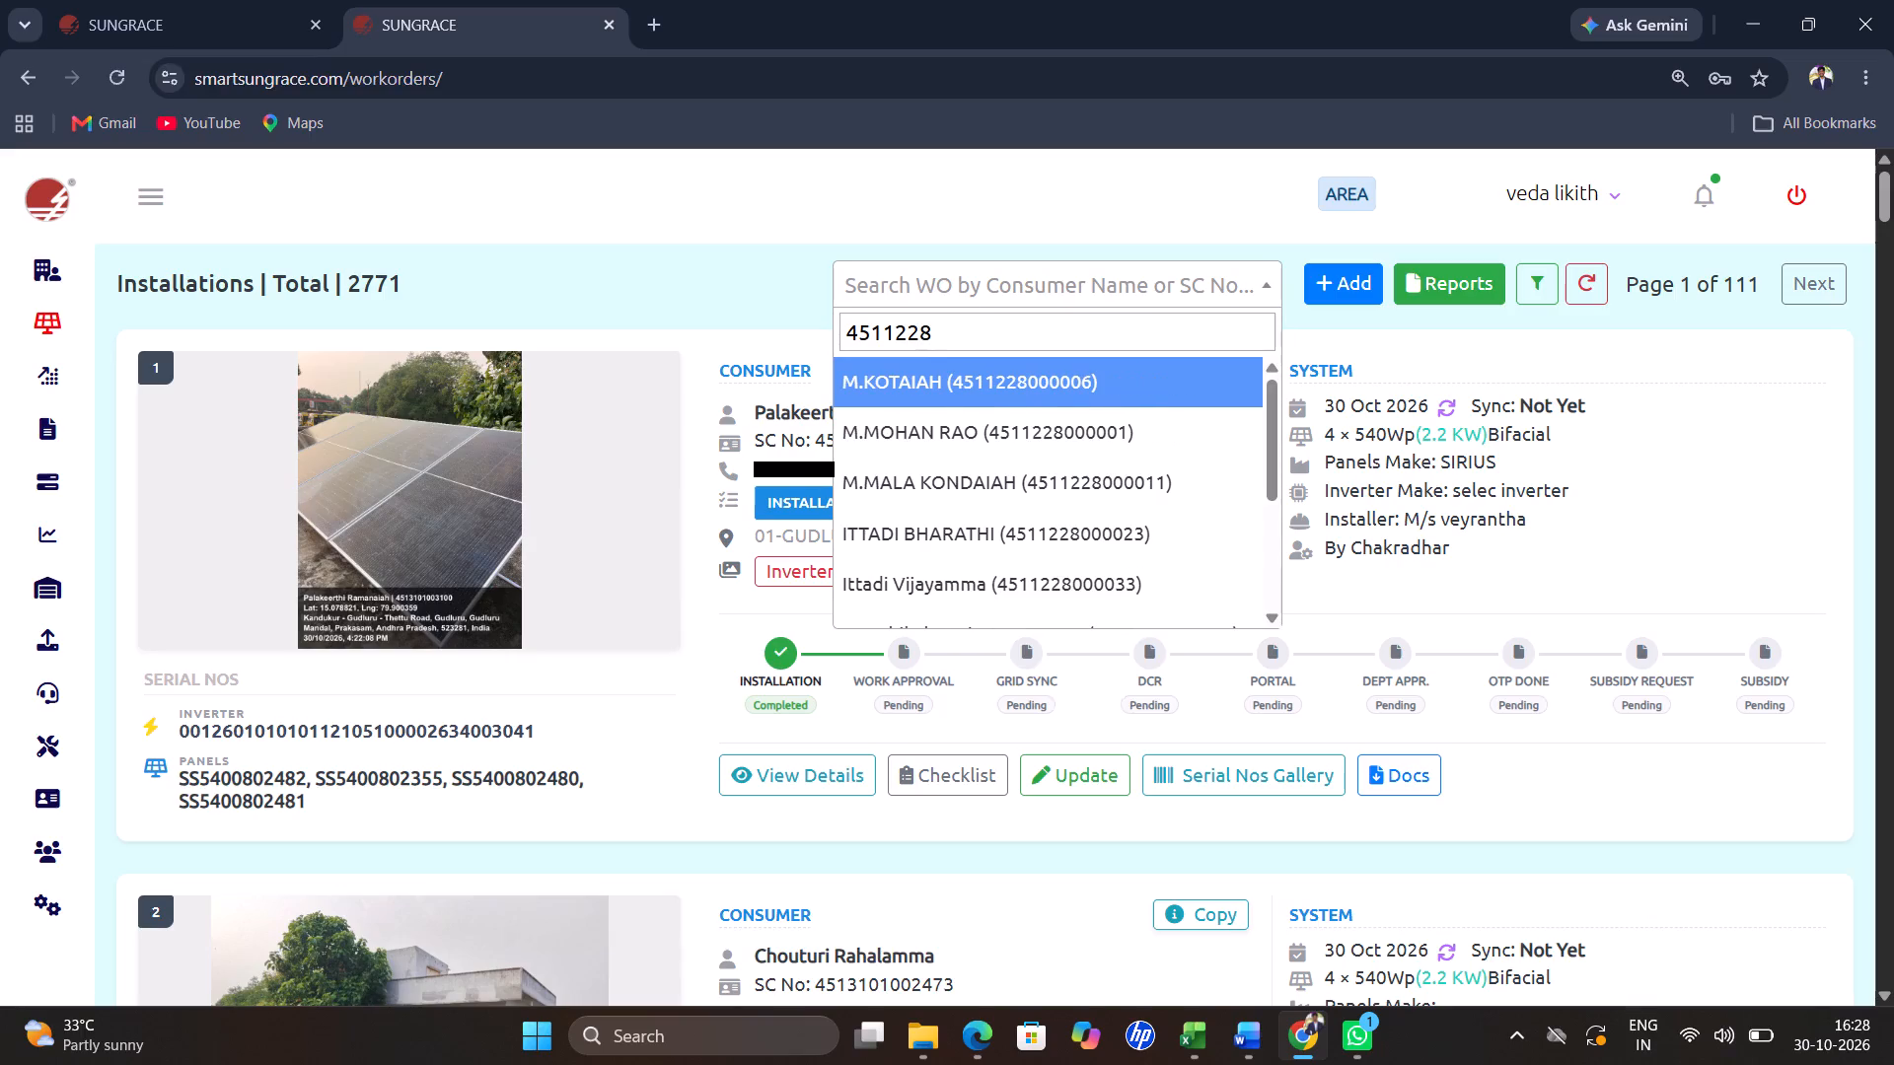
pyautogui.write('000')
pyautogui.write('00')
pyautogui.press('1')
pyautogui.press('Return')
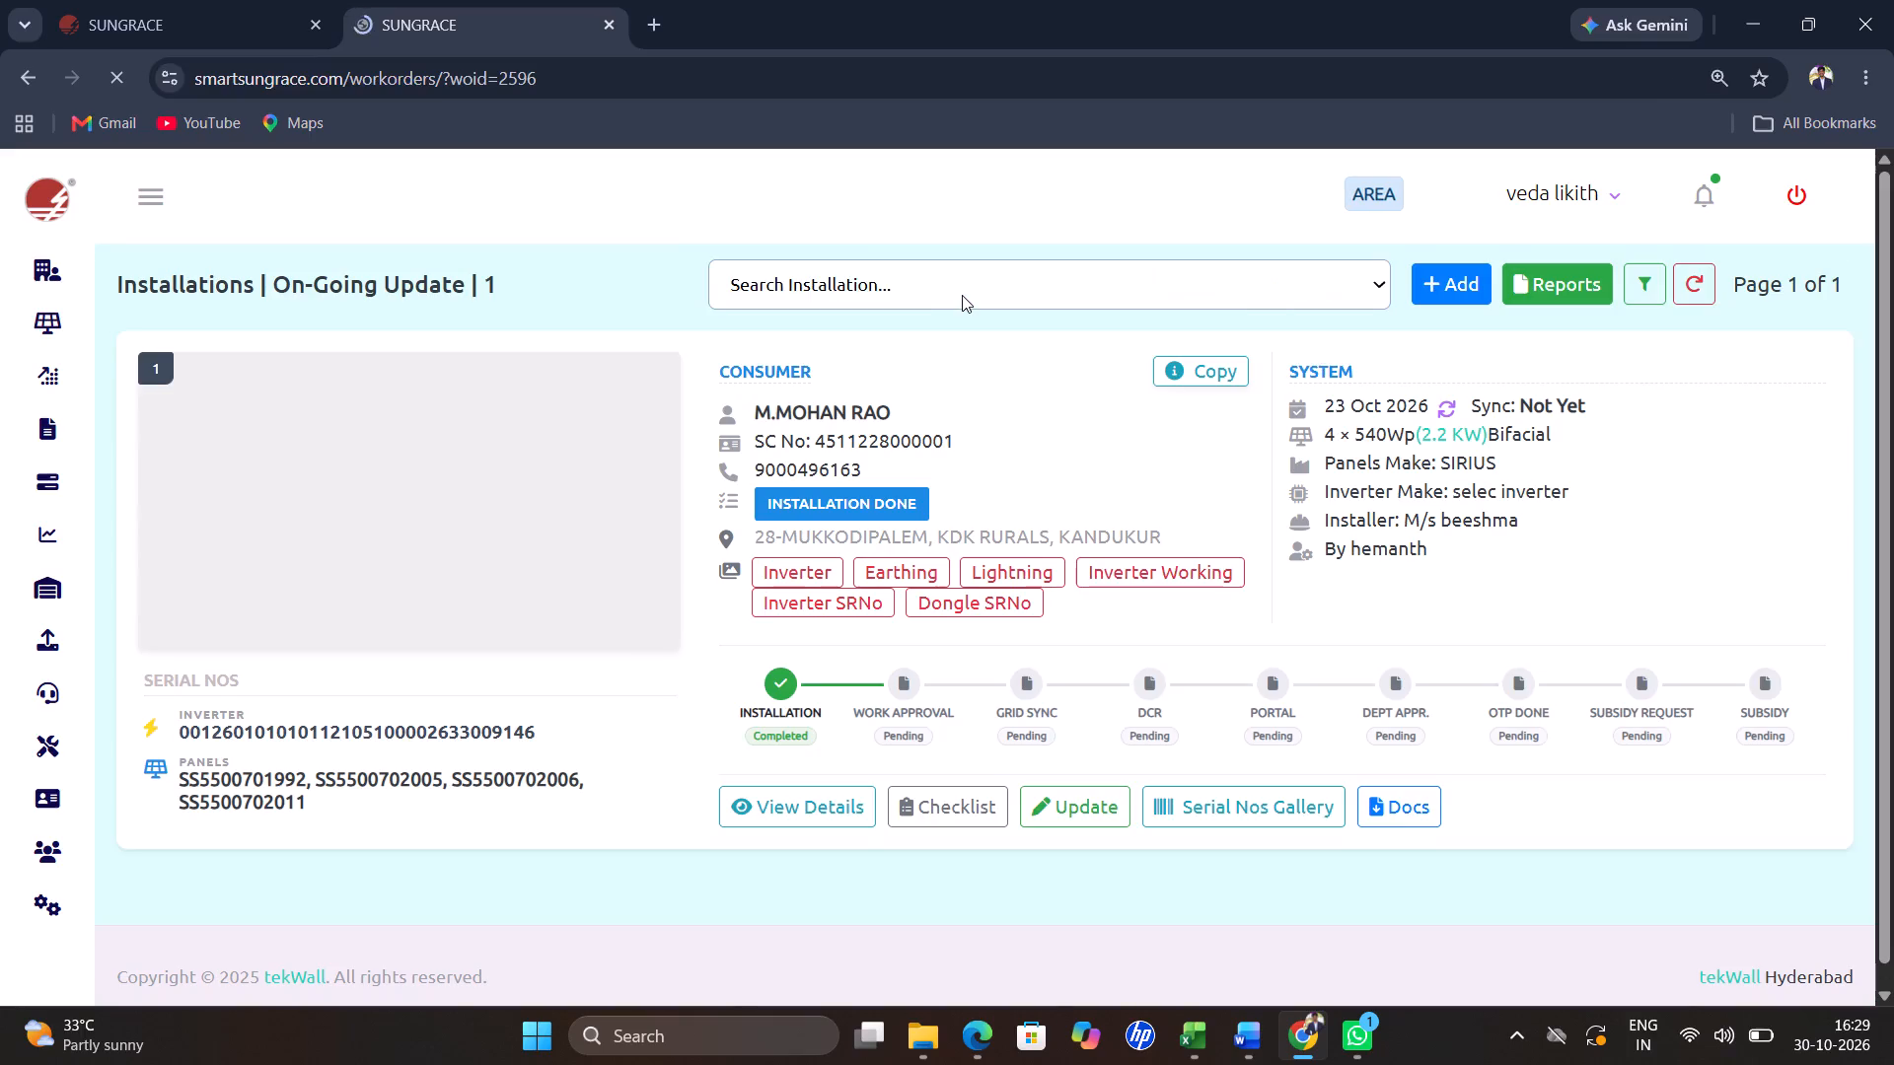
# In this installation's project stage form, attach the PDF from Desktop > dcr crf > DCR010 > 37 as the Dcr upload and submit the form.
pyautogui.click(1106, 797)
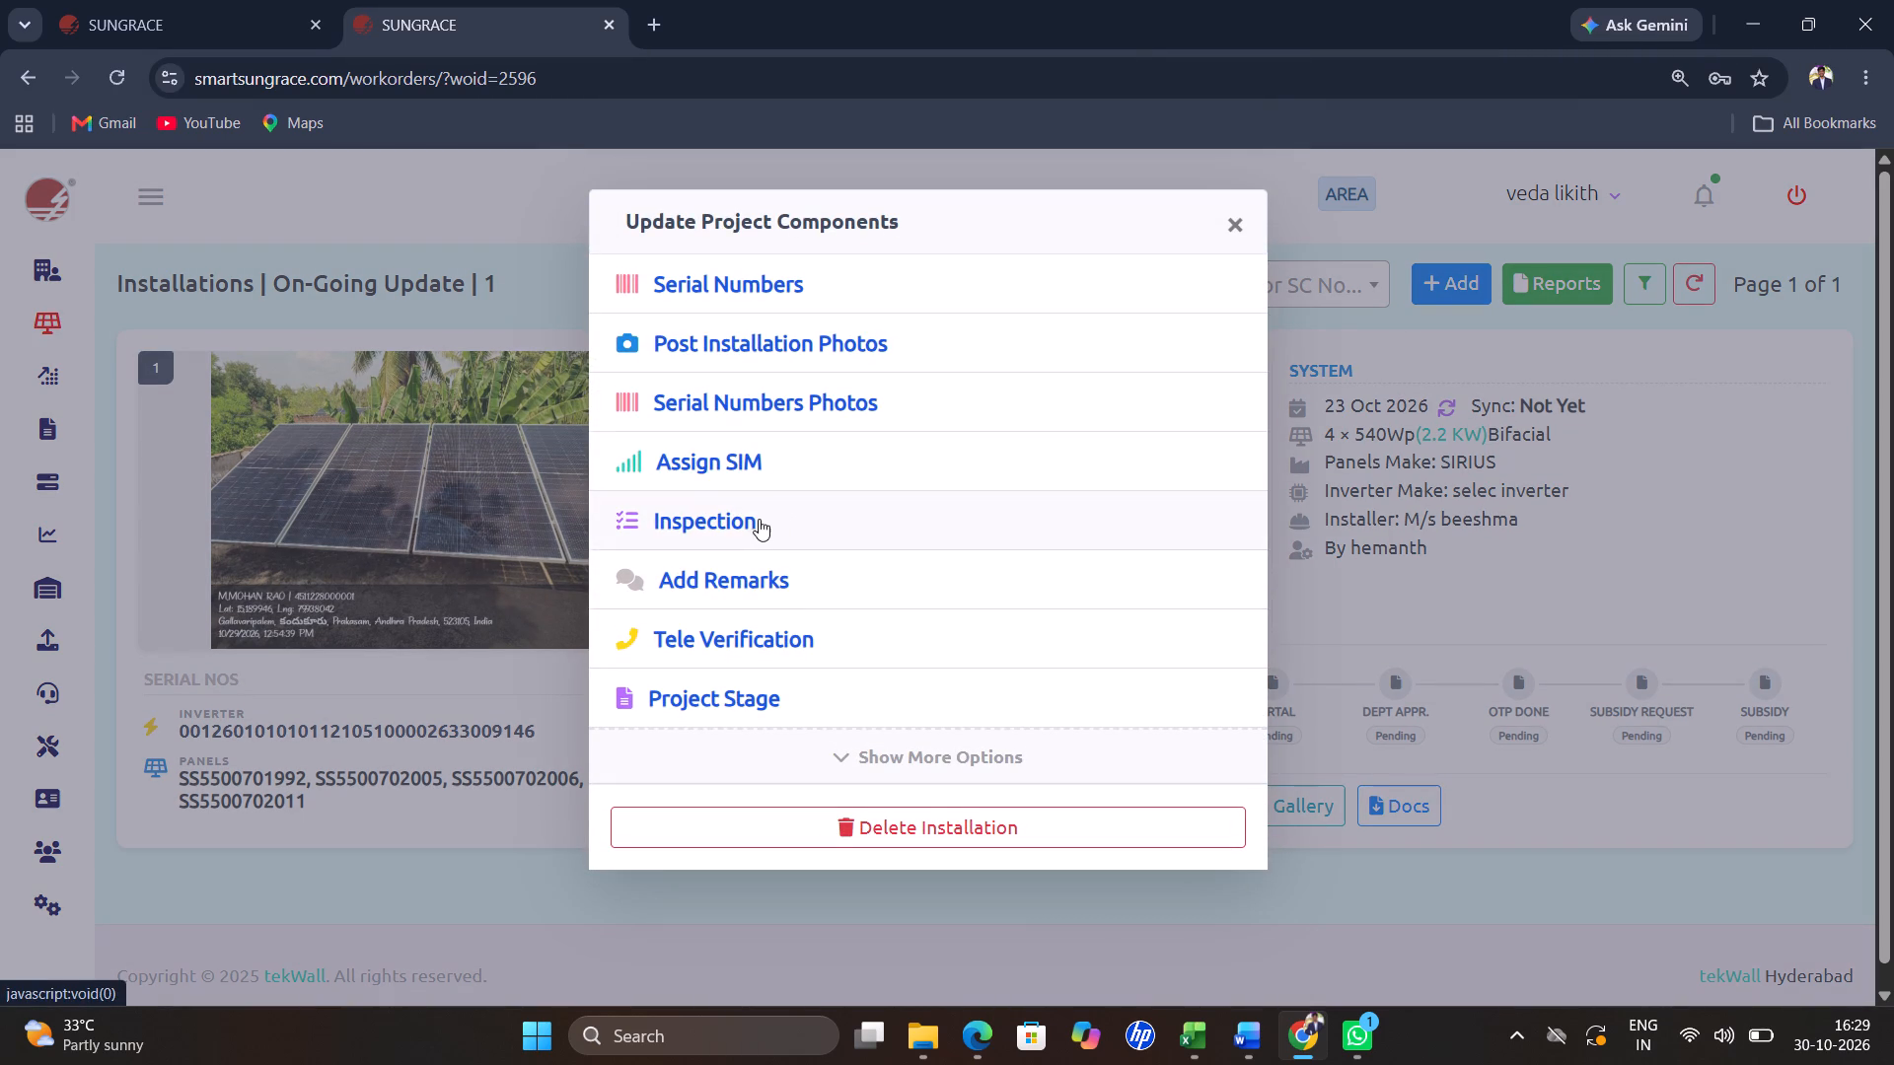
pyautogui.click(780, 699)
pyautogui.scroll(-3, 725, 740)
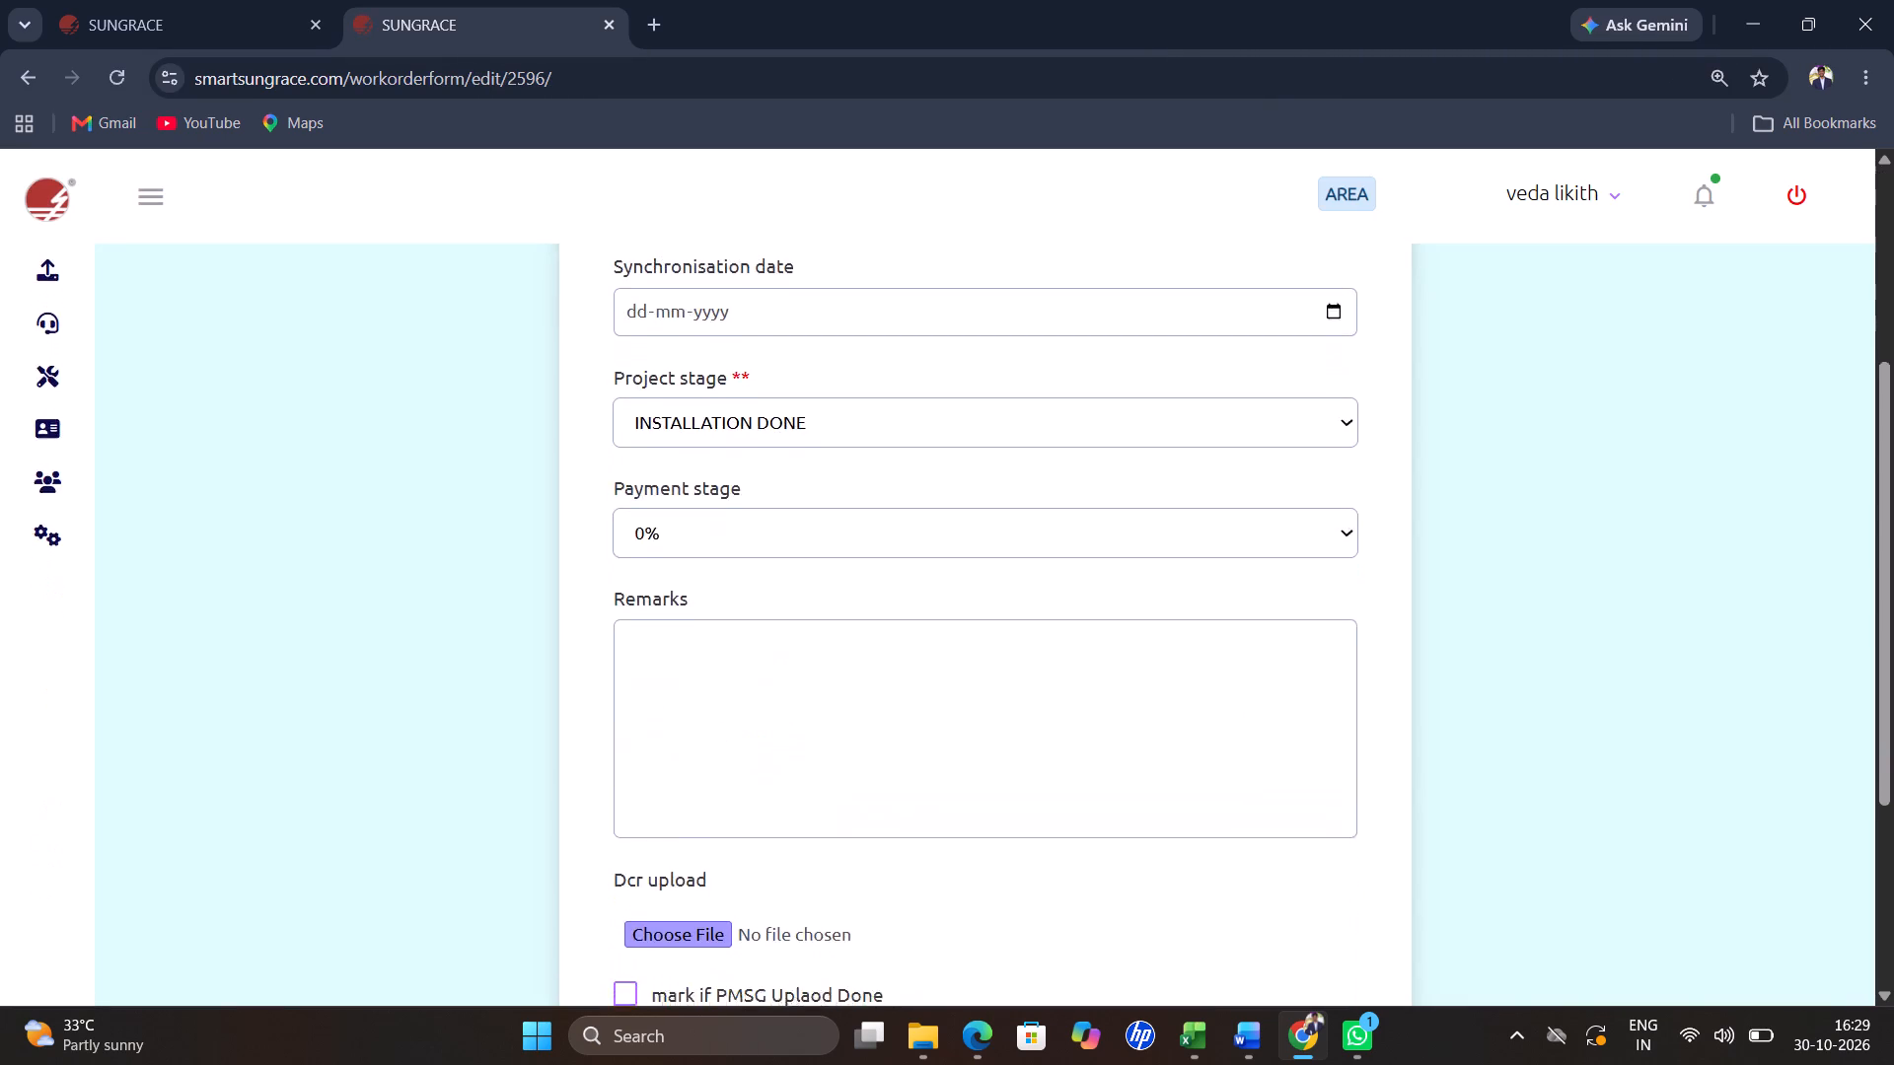
pyautogui.scroll(-1, 725, 740)
pyautogui.click(715, 604)
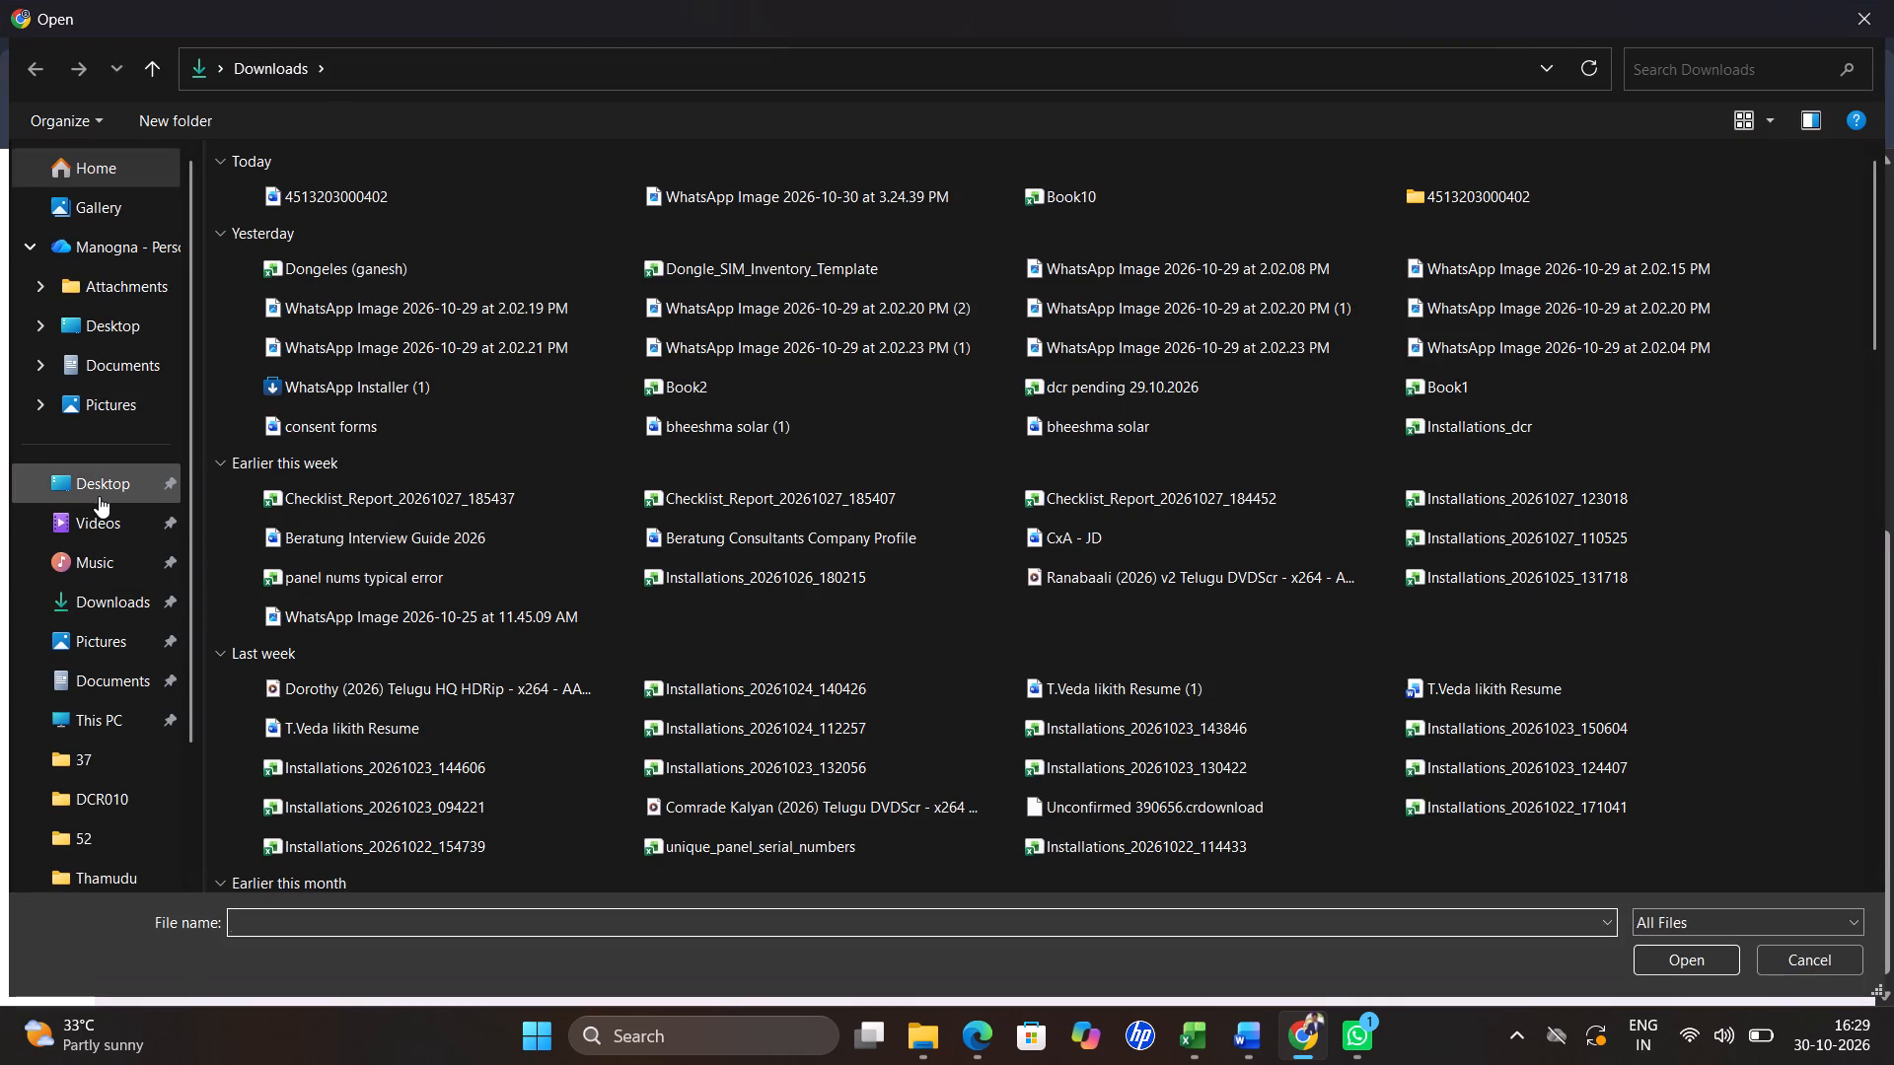
pyautogui.click(99, 495)
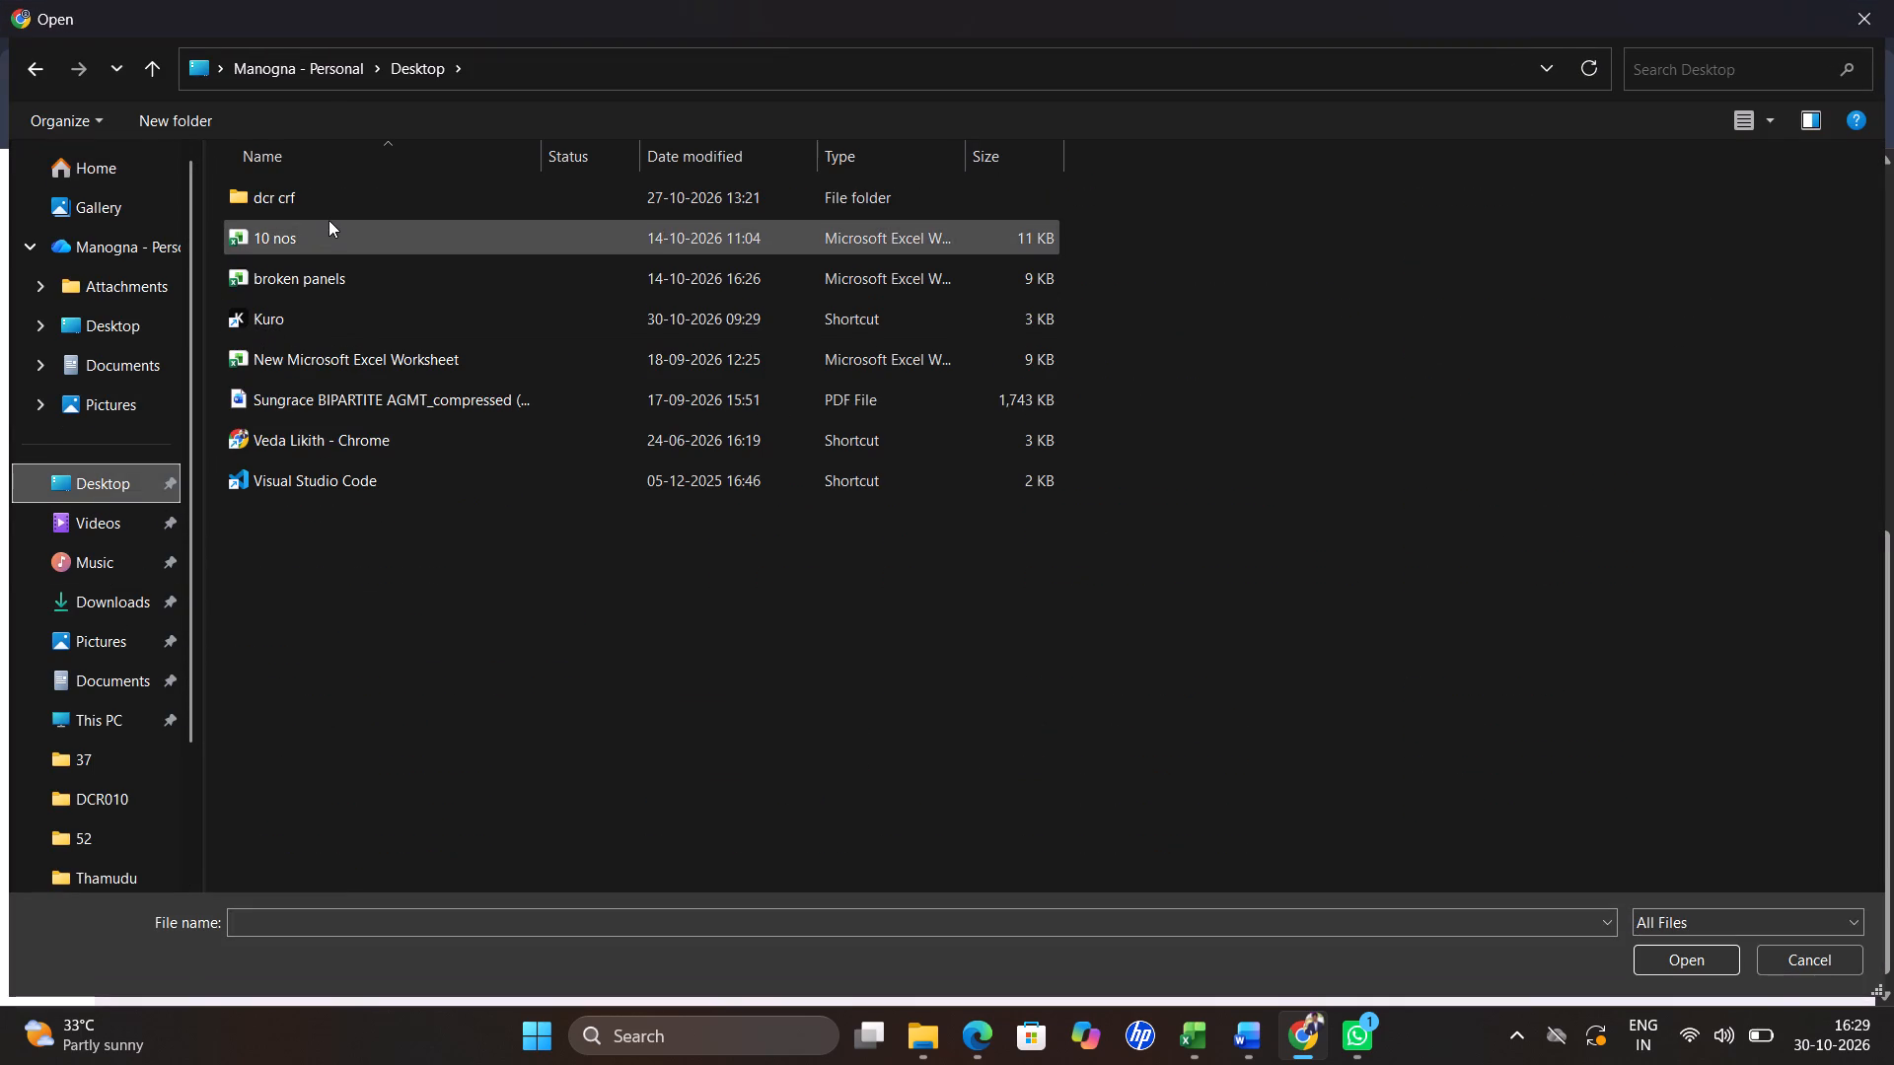
pyautogui.doubleClick(327, 194)
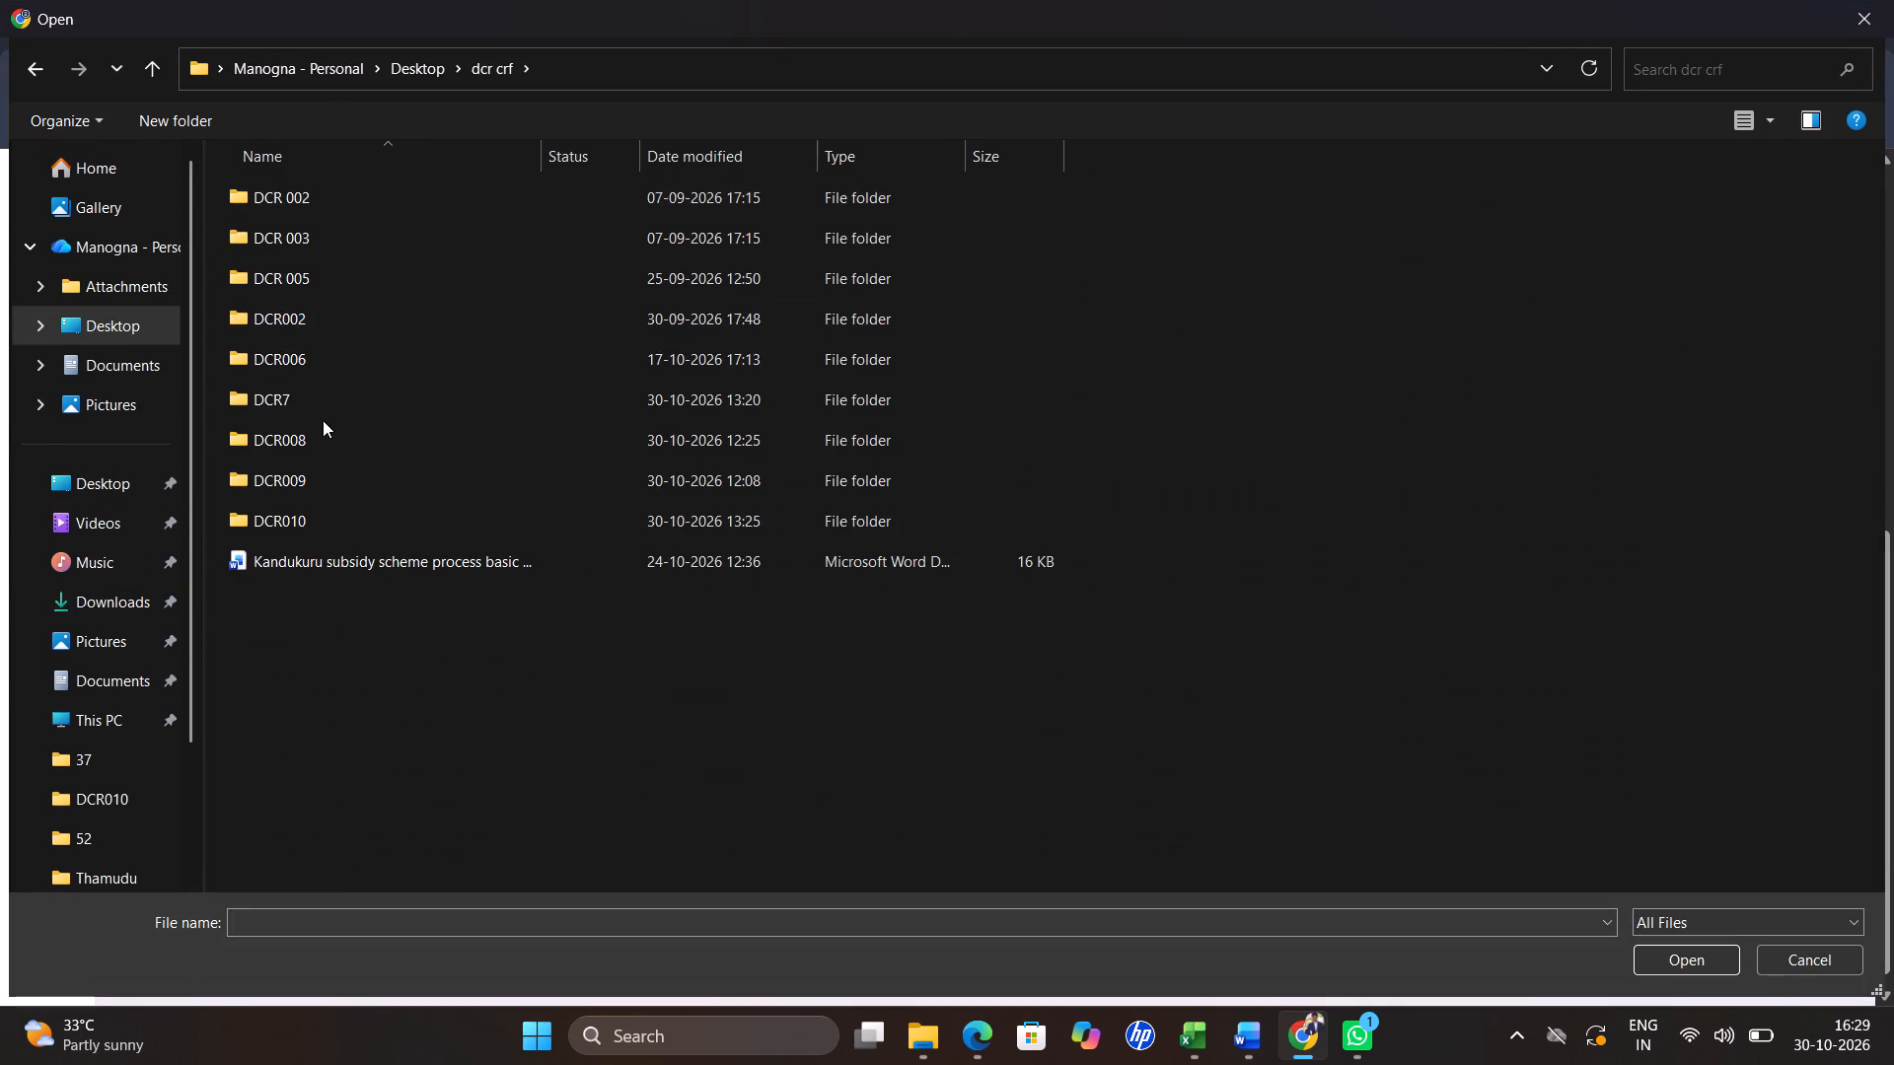
pyautogui.doubleClick(310, 506)
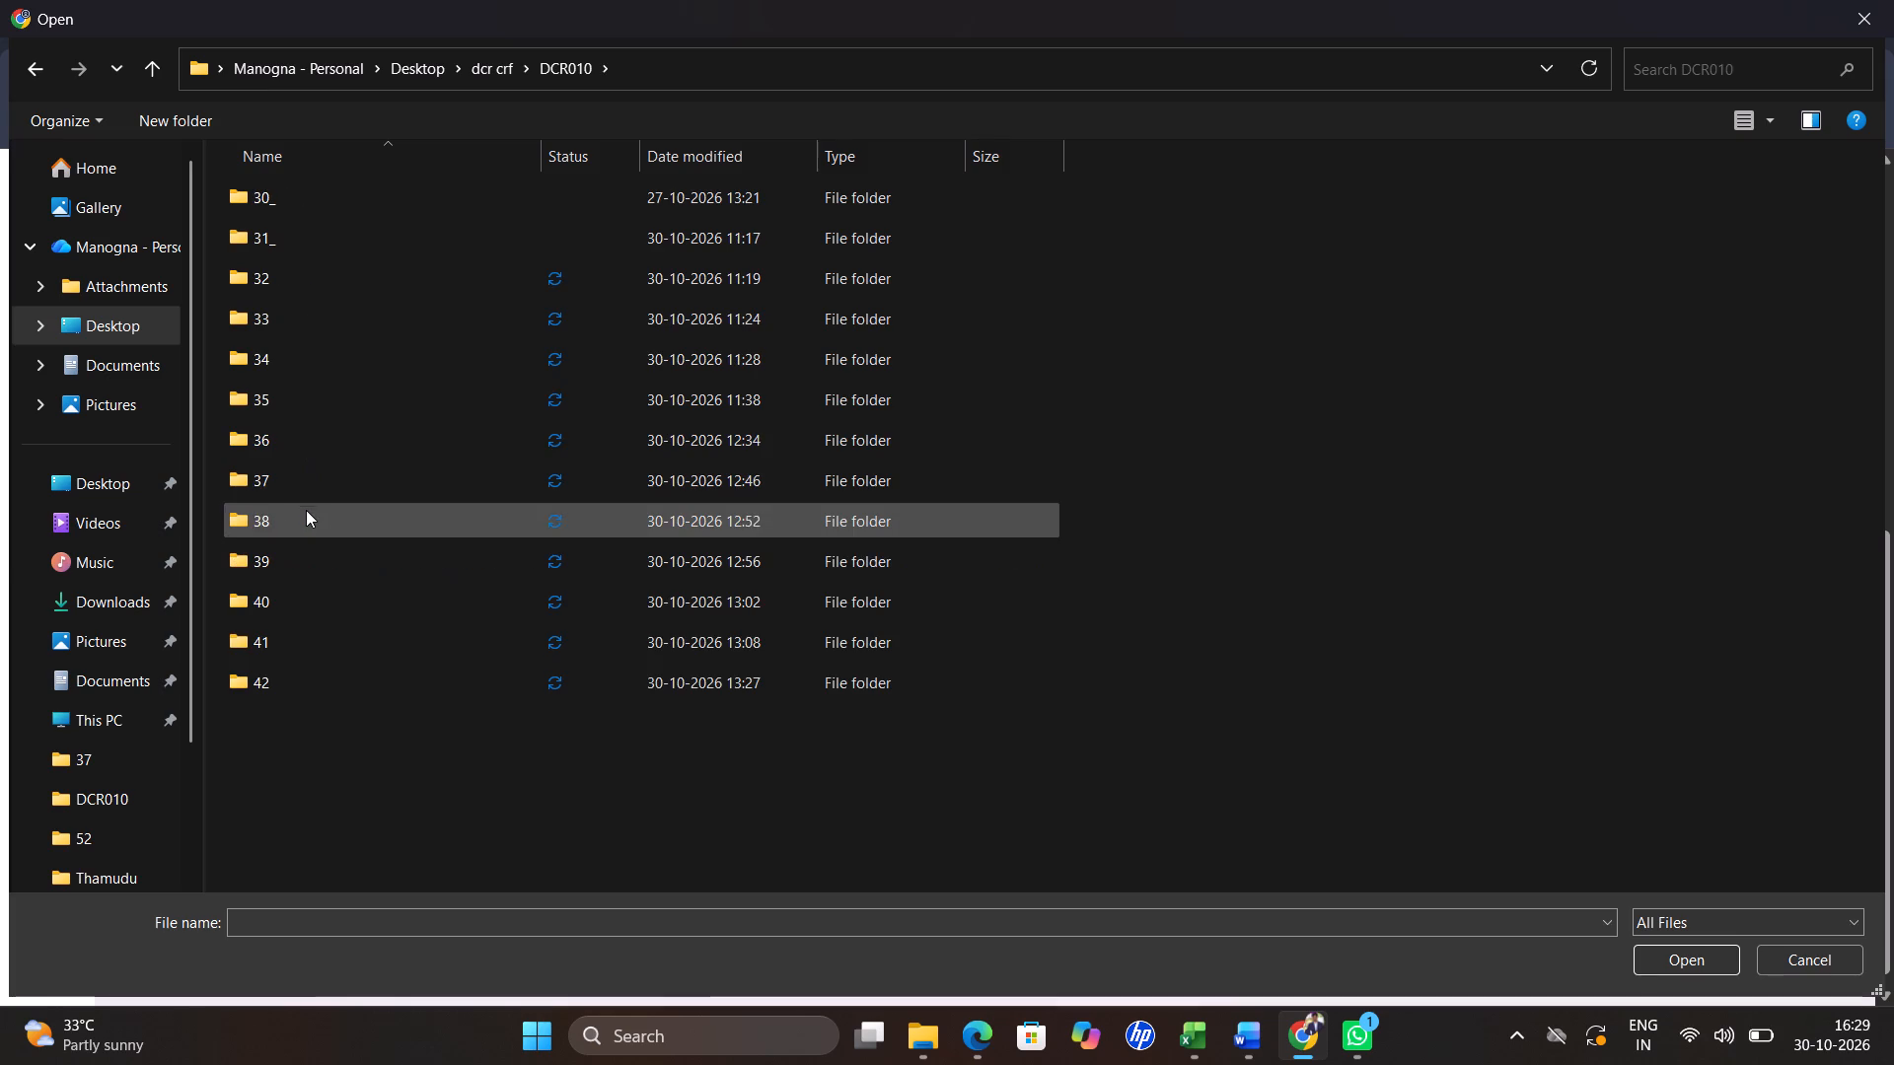
pyautogui.doubleClick(287, 489)
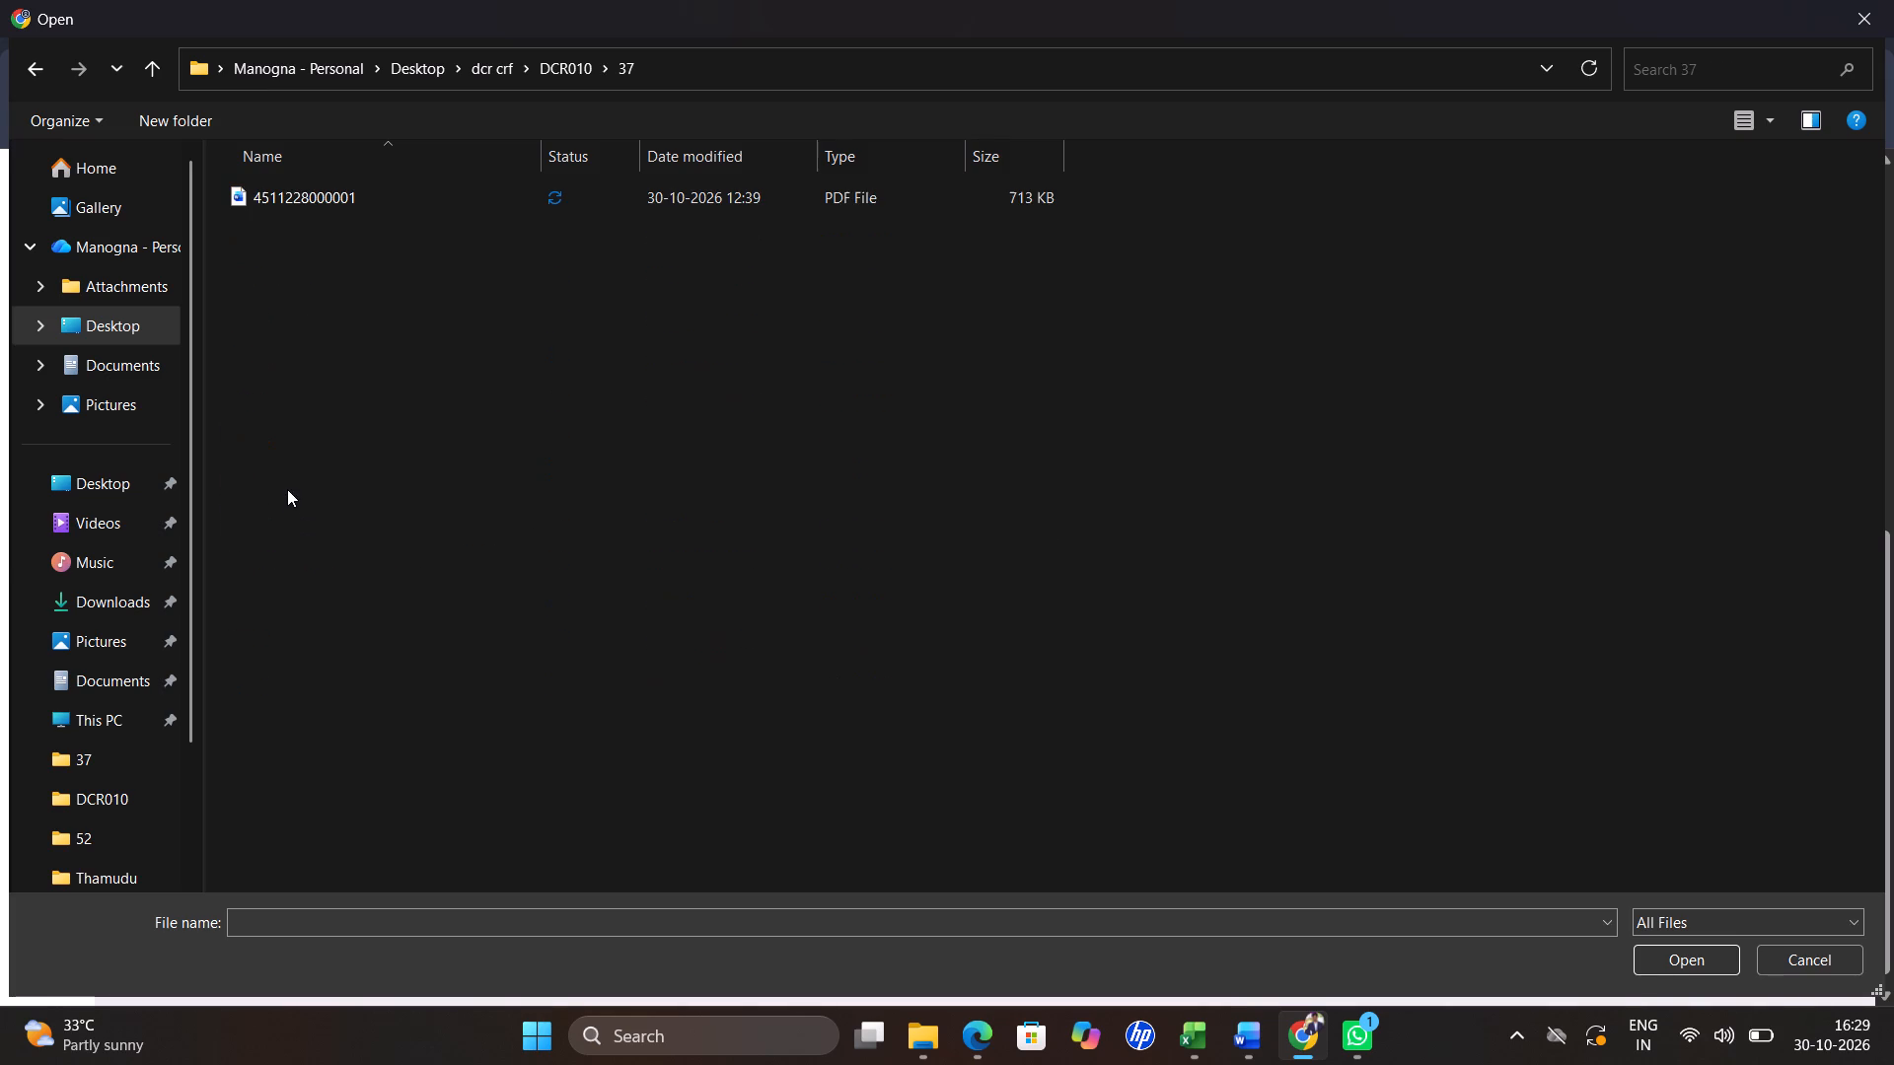
pyautogui.doubleClick(324, 201)
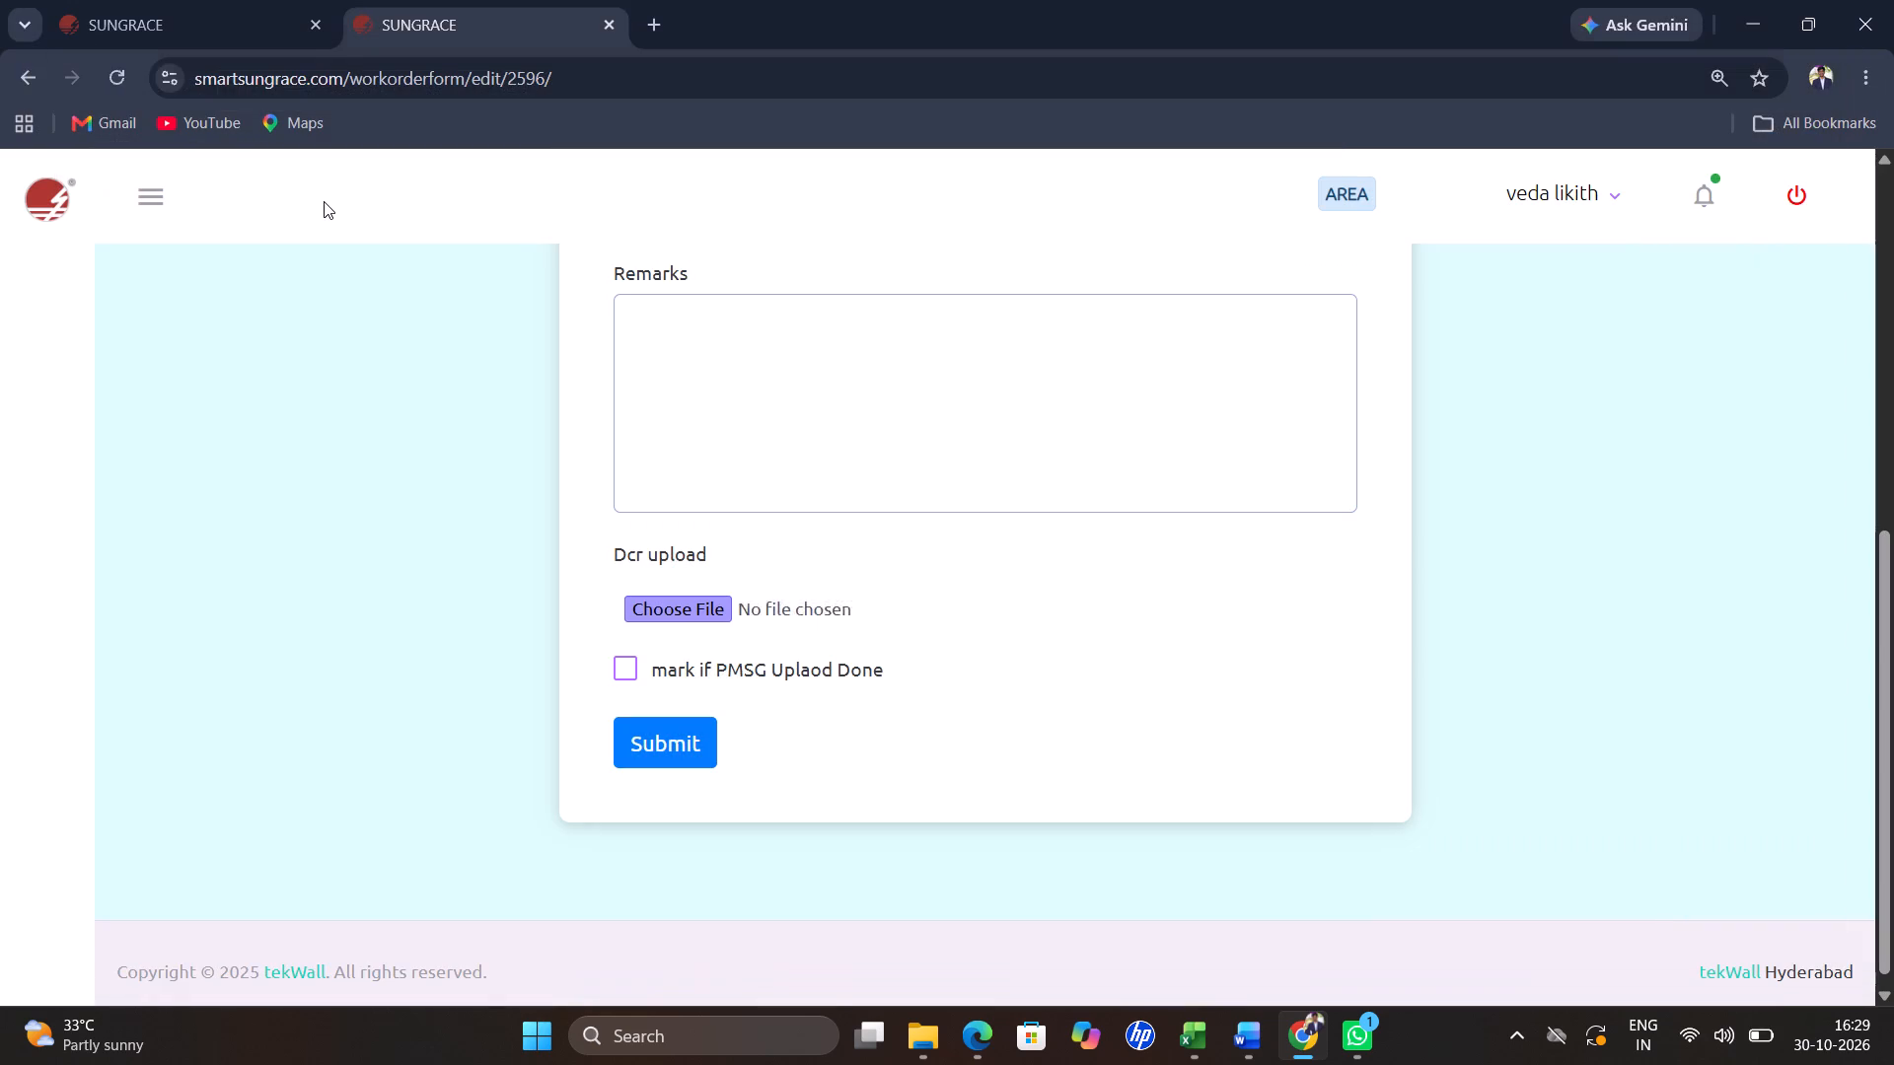
pyautogui.click(651, 752)
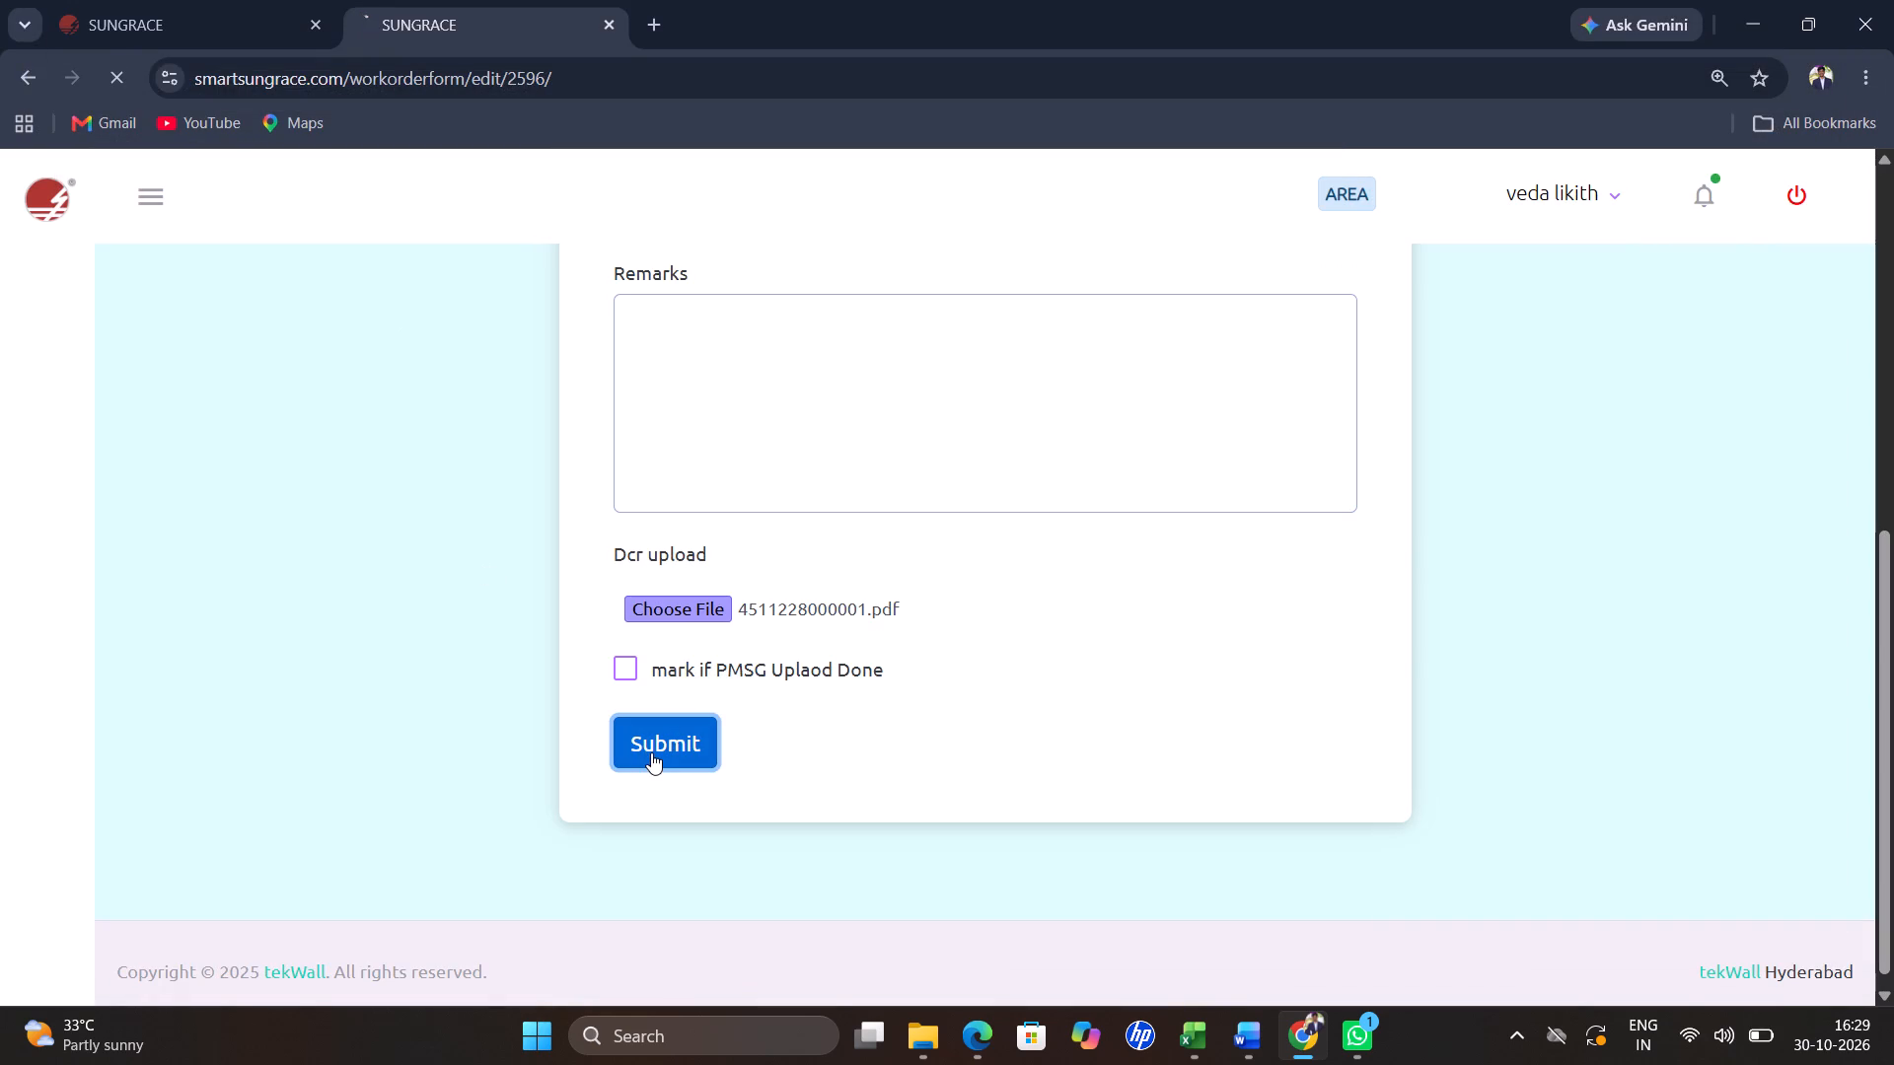